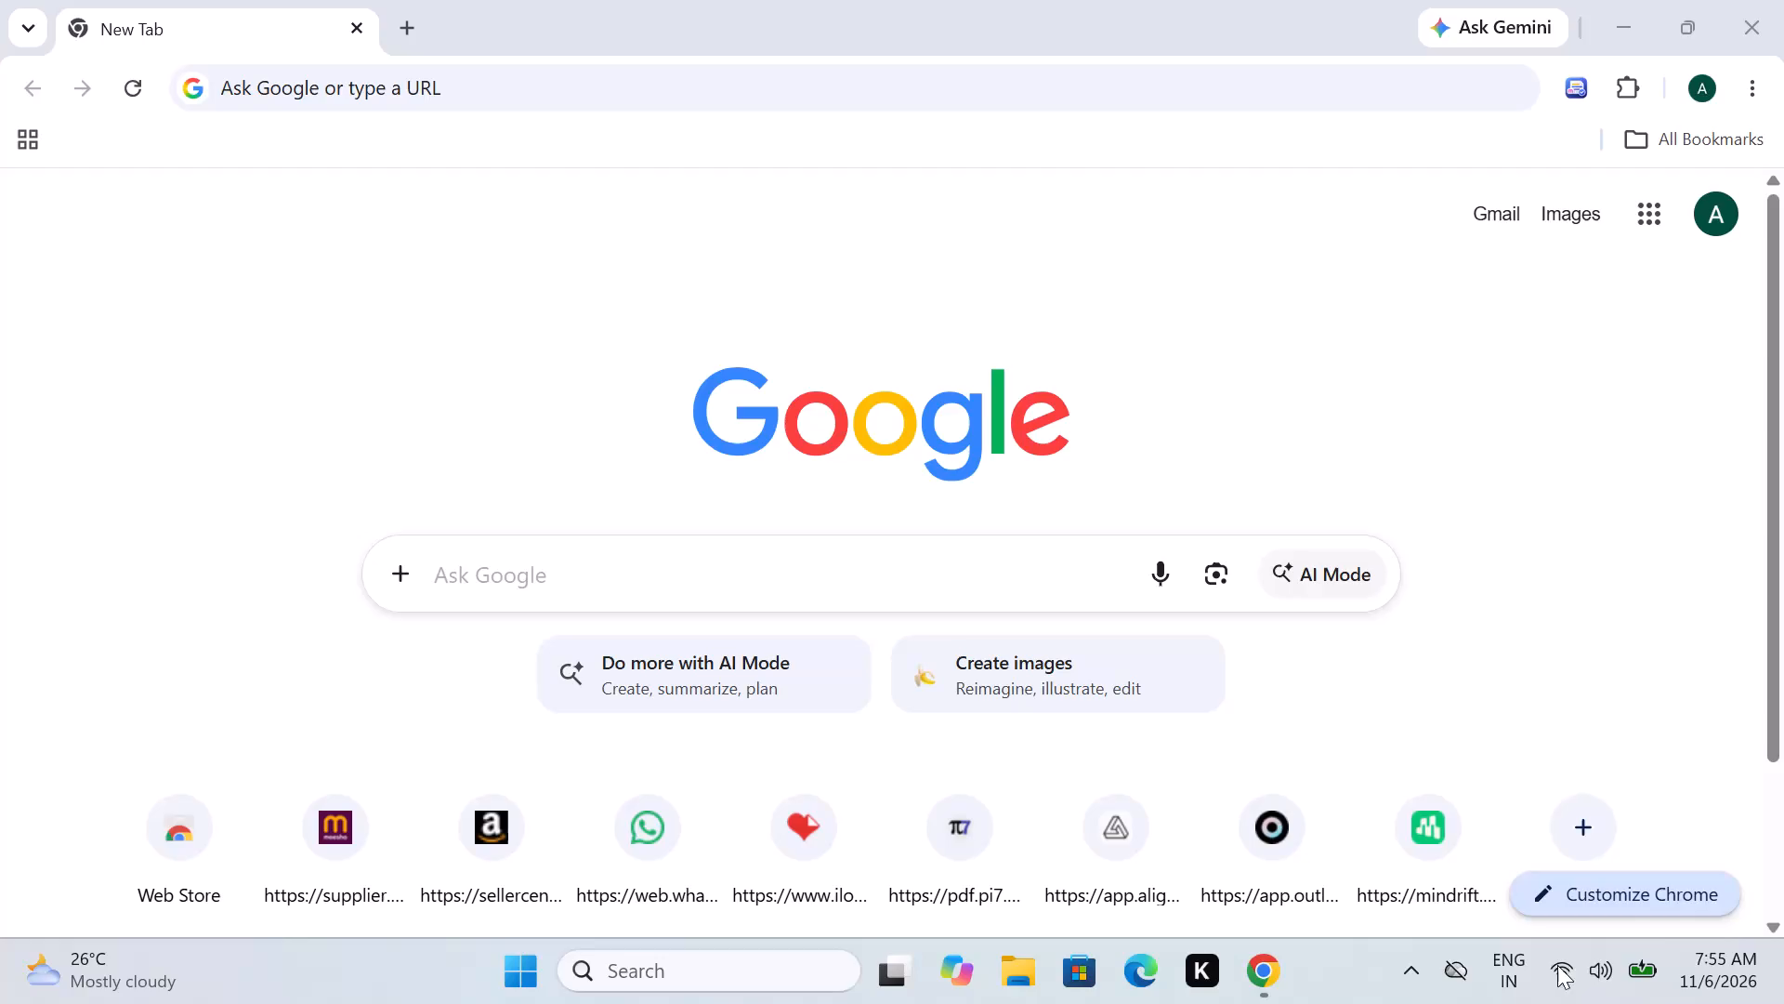
Lower the system volume slightly below maximum and reduce the screen brightness to its minimum in the quick settings.
left_click(1546, 973)
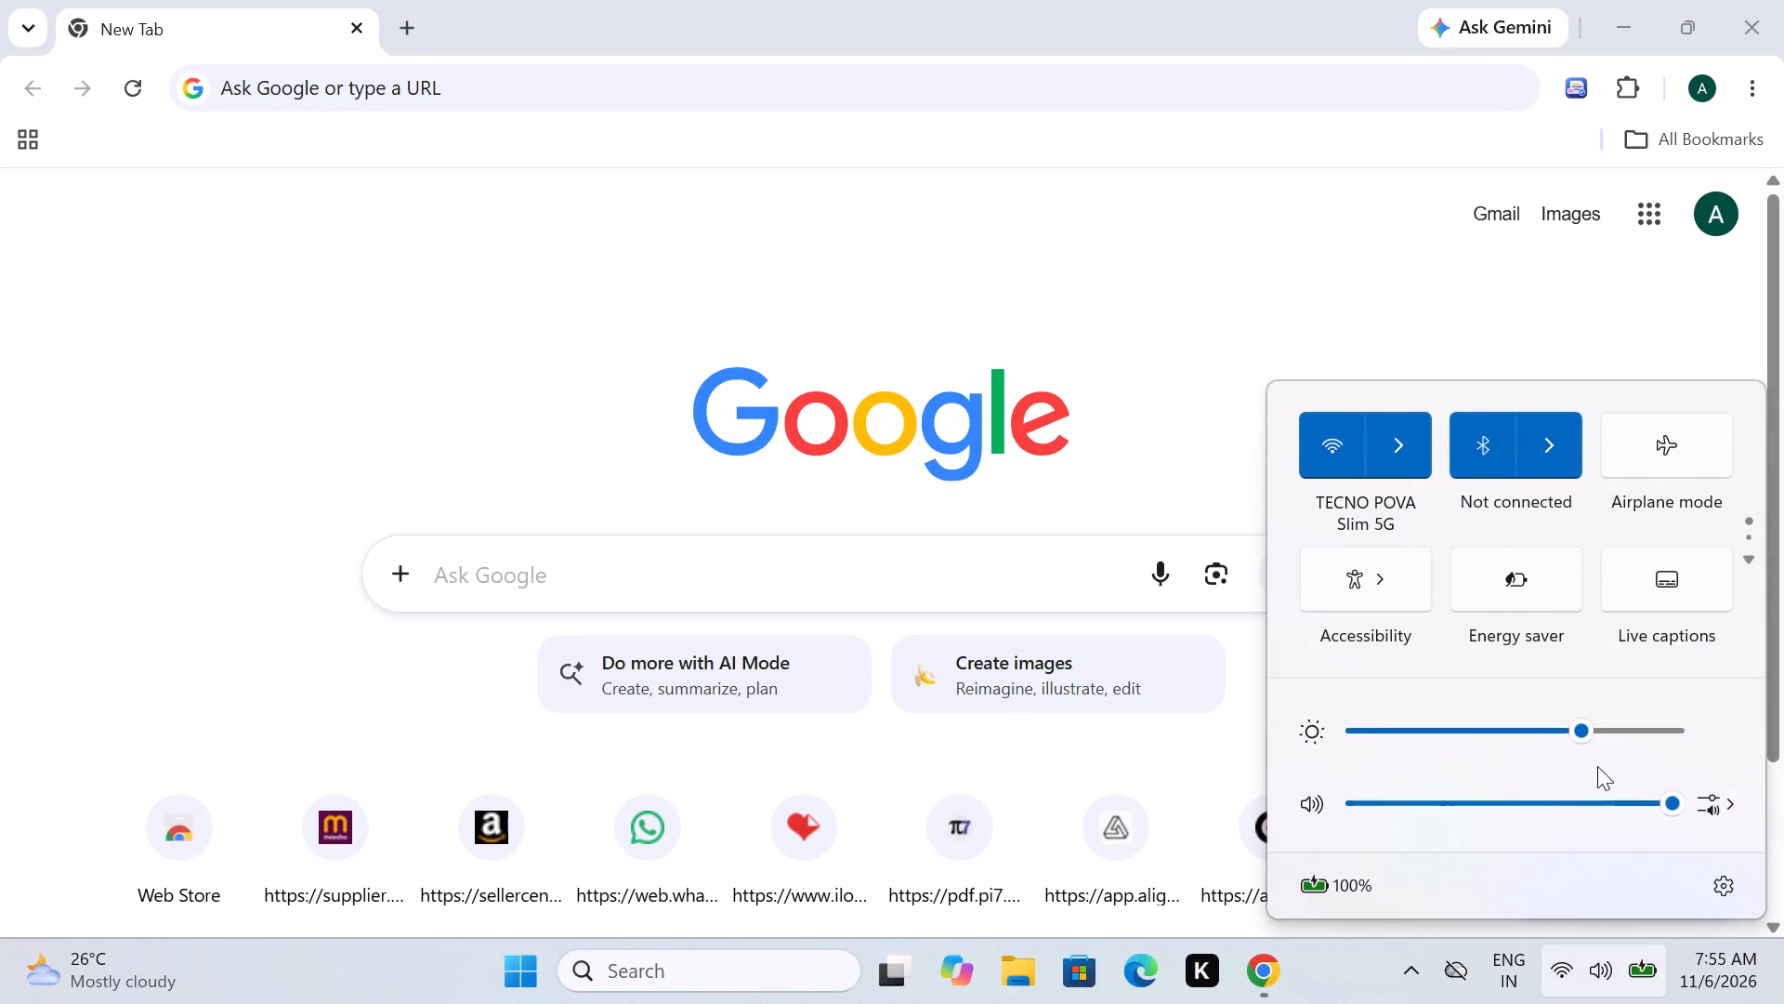
left_click_drag(1581, 781, 1645, 849)
left_click_drag(1603, 720, 1329, 764)
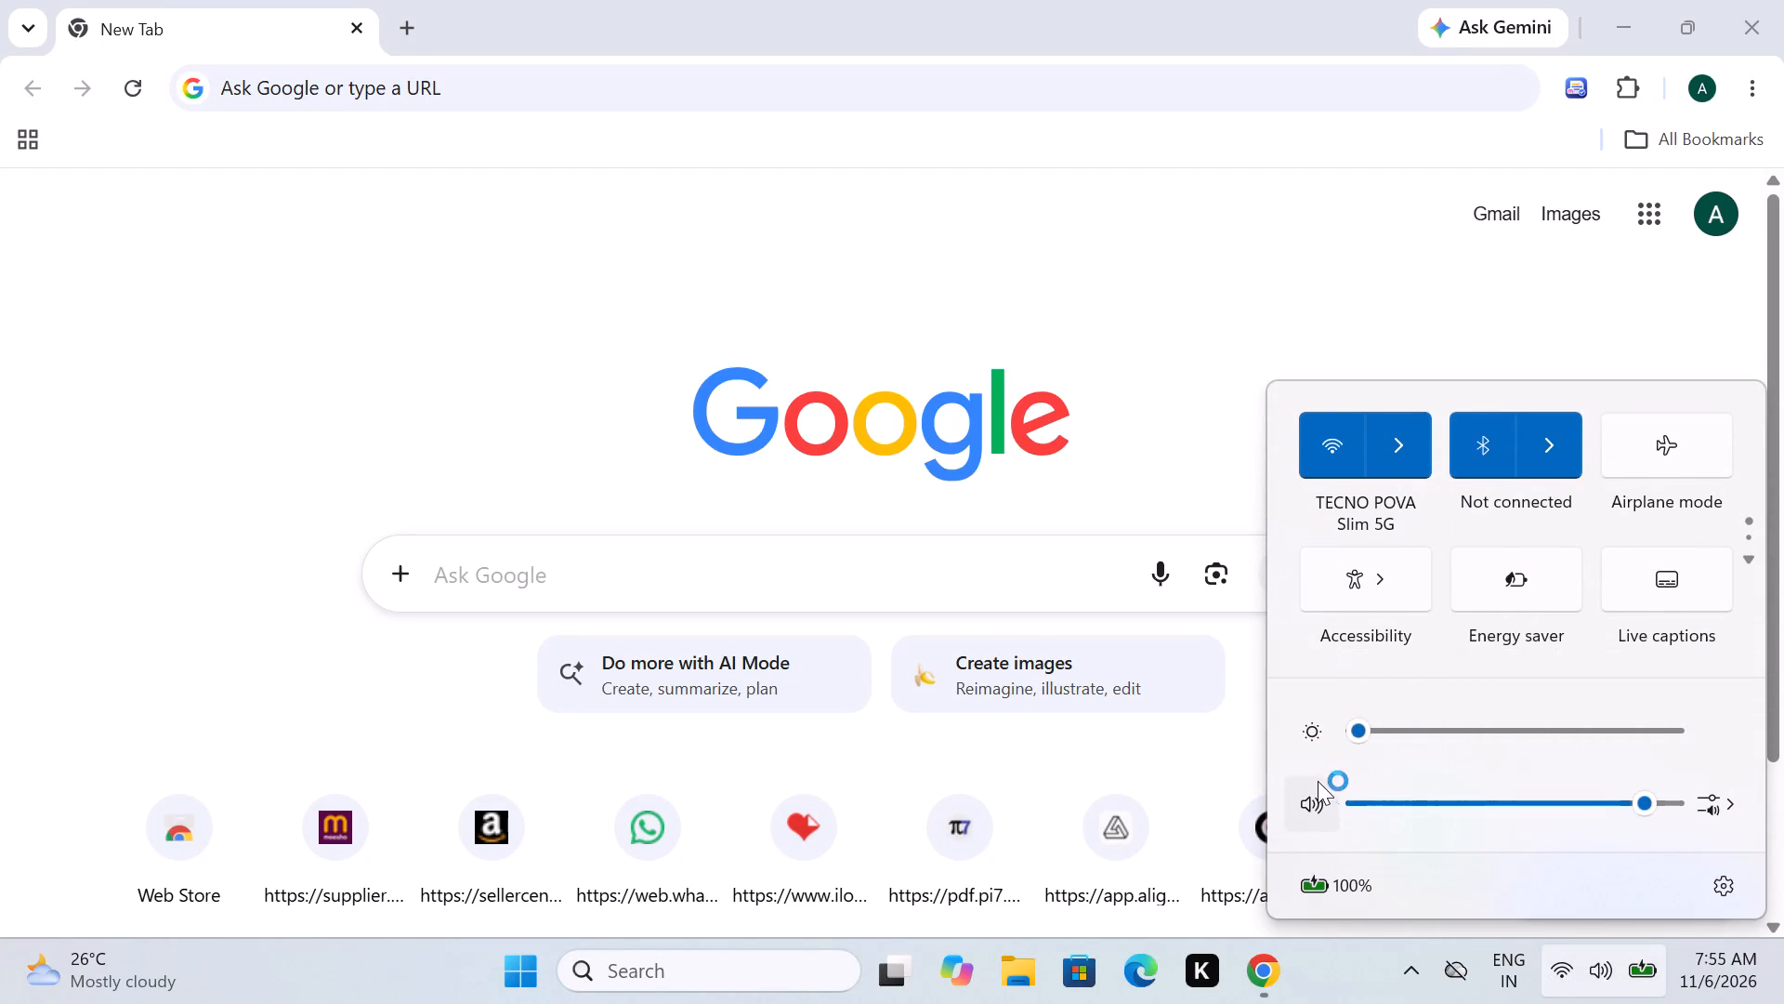
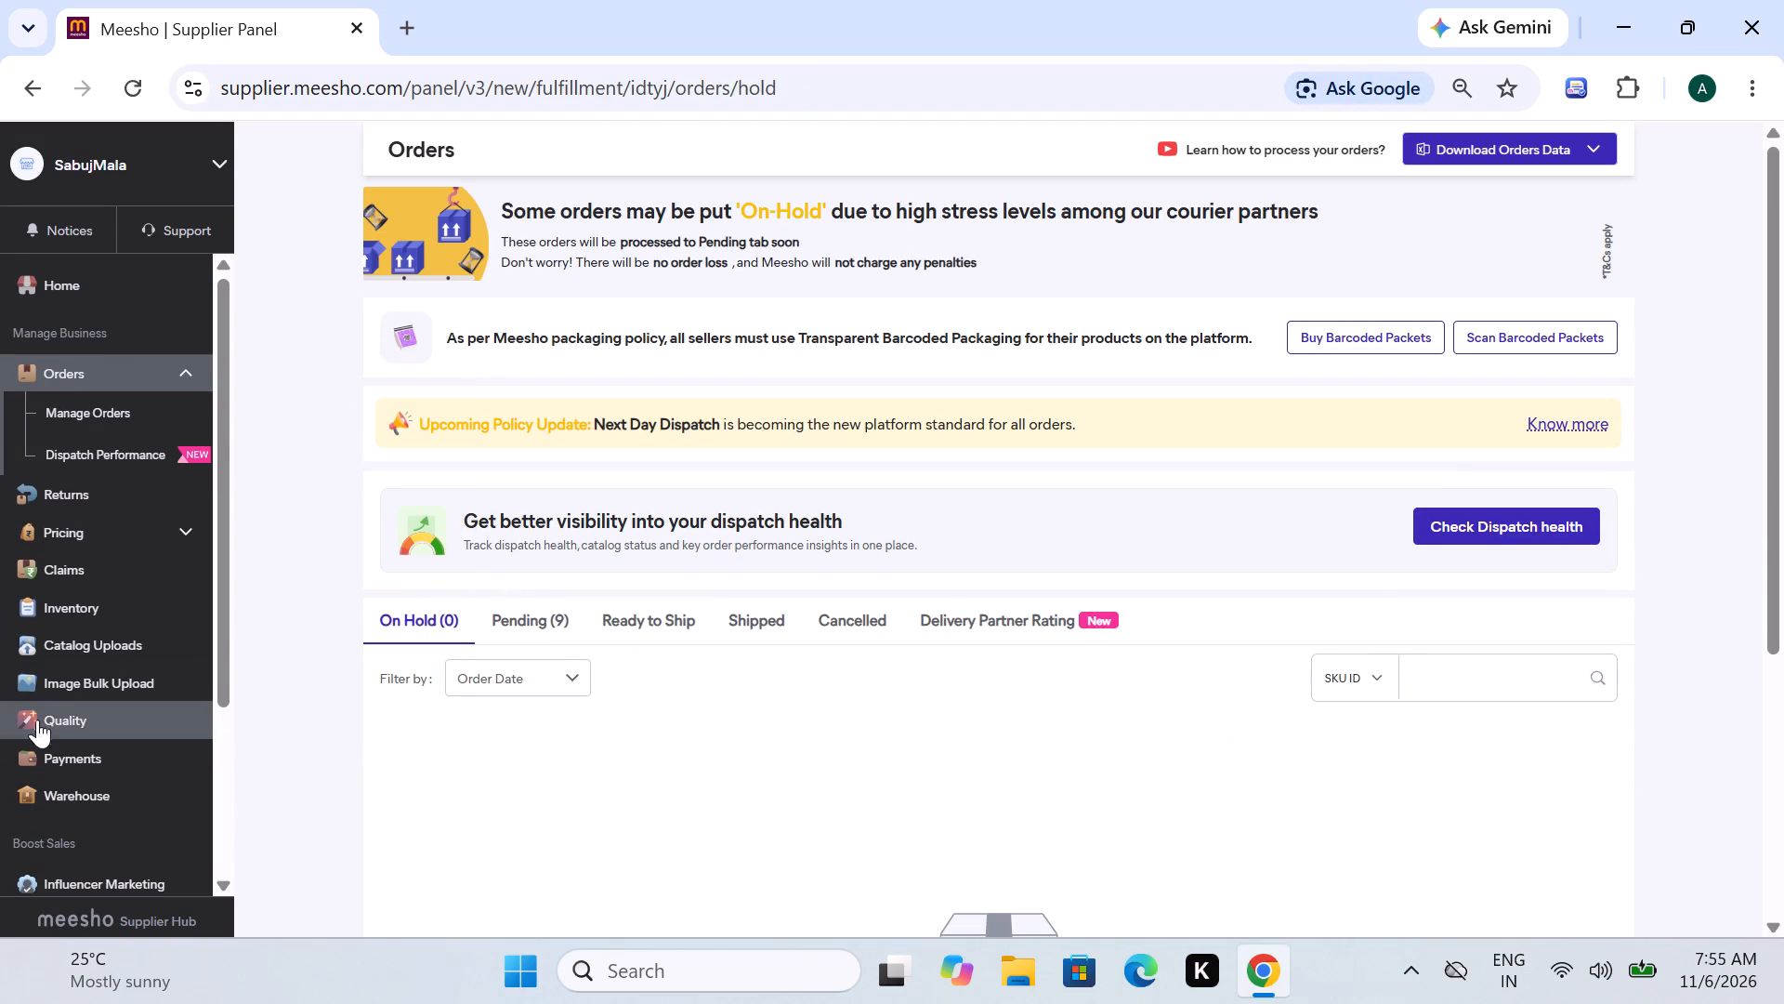
Review the advertisement campaigns and open the performance details of the live campaign 4643660 - 11/5/2026.
scroll(63, 711, "down", 4)
left_click(136, 667)
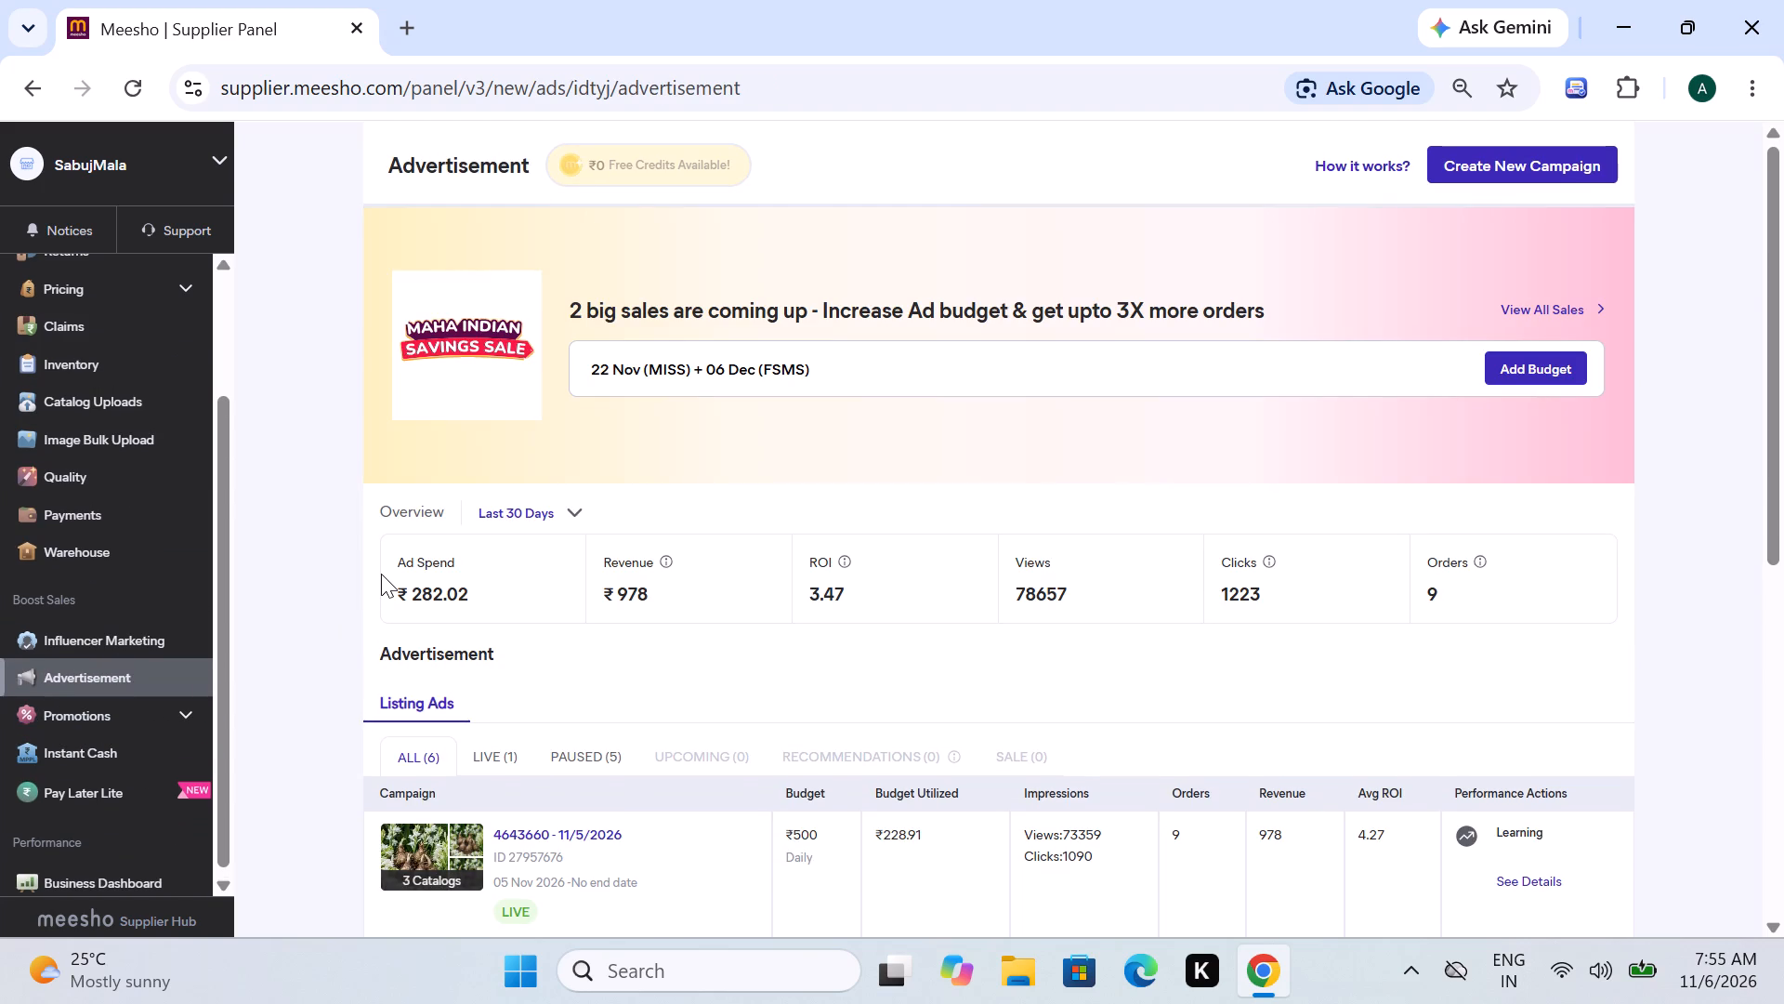
scroll(688, 562, "down", 3)
scroll(685, 558, "up", 2)
scroll(681, 558, "down", 1)
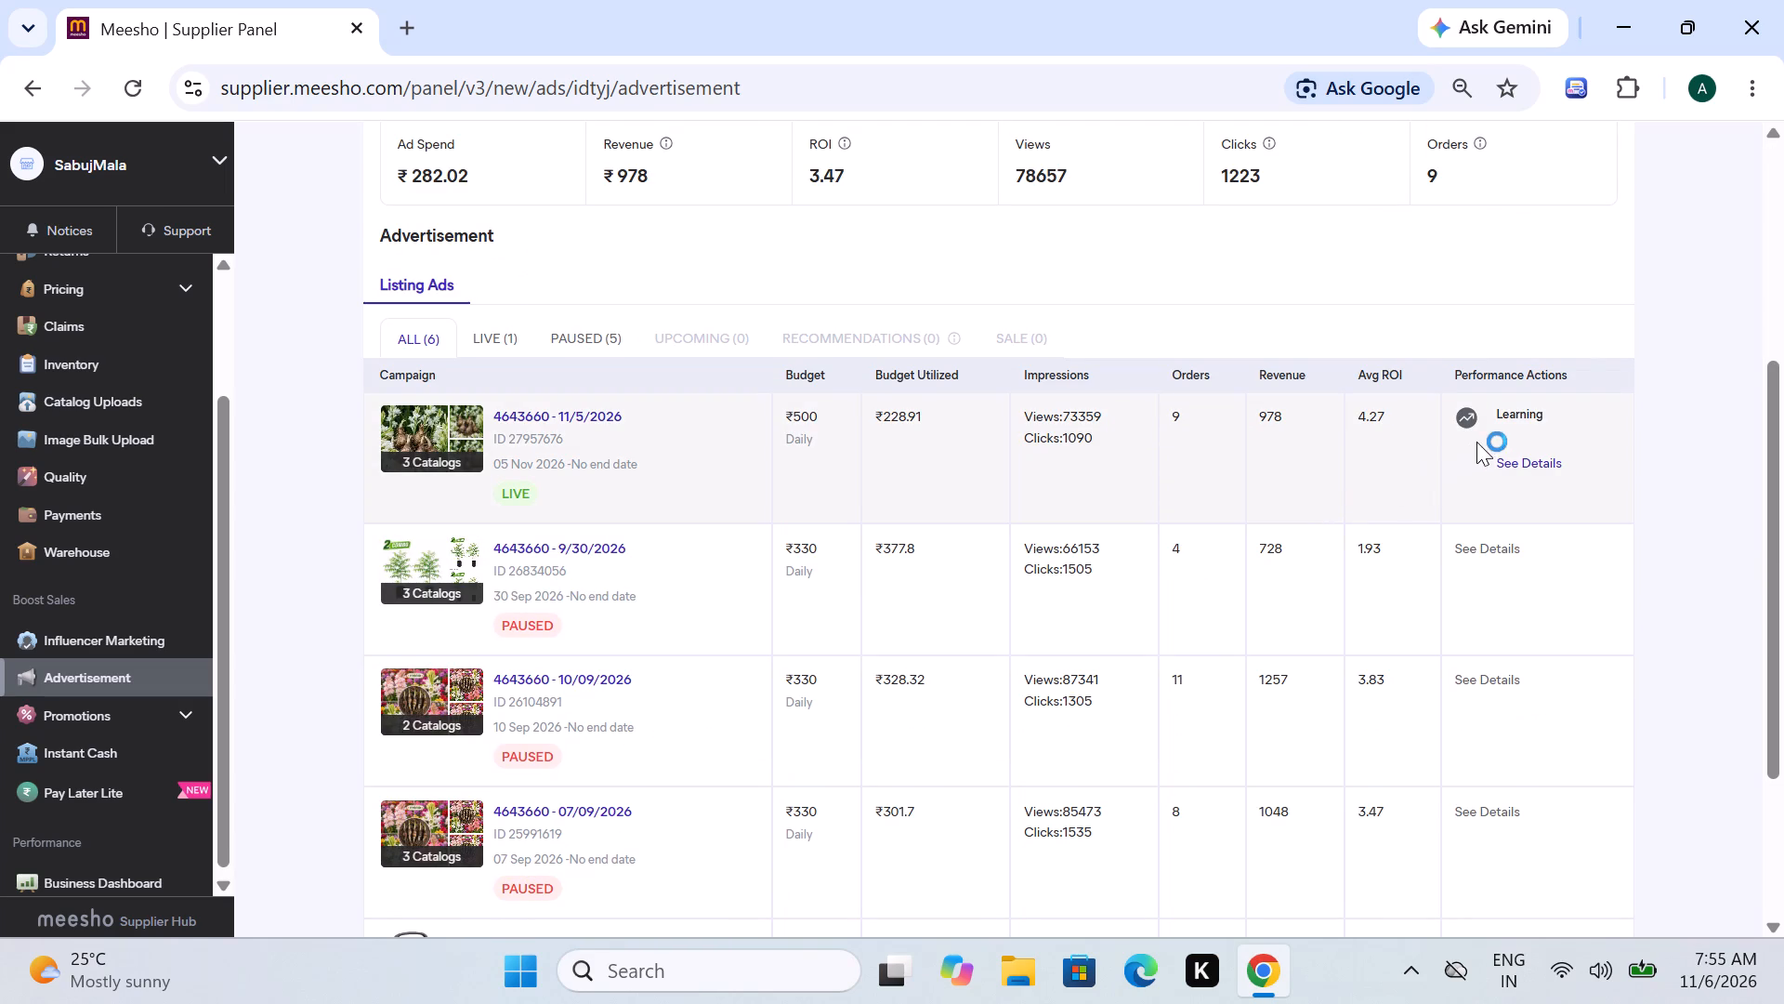
left_click(1528, 472)
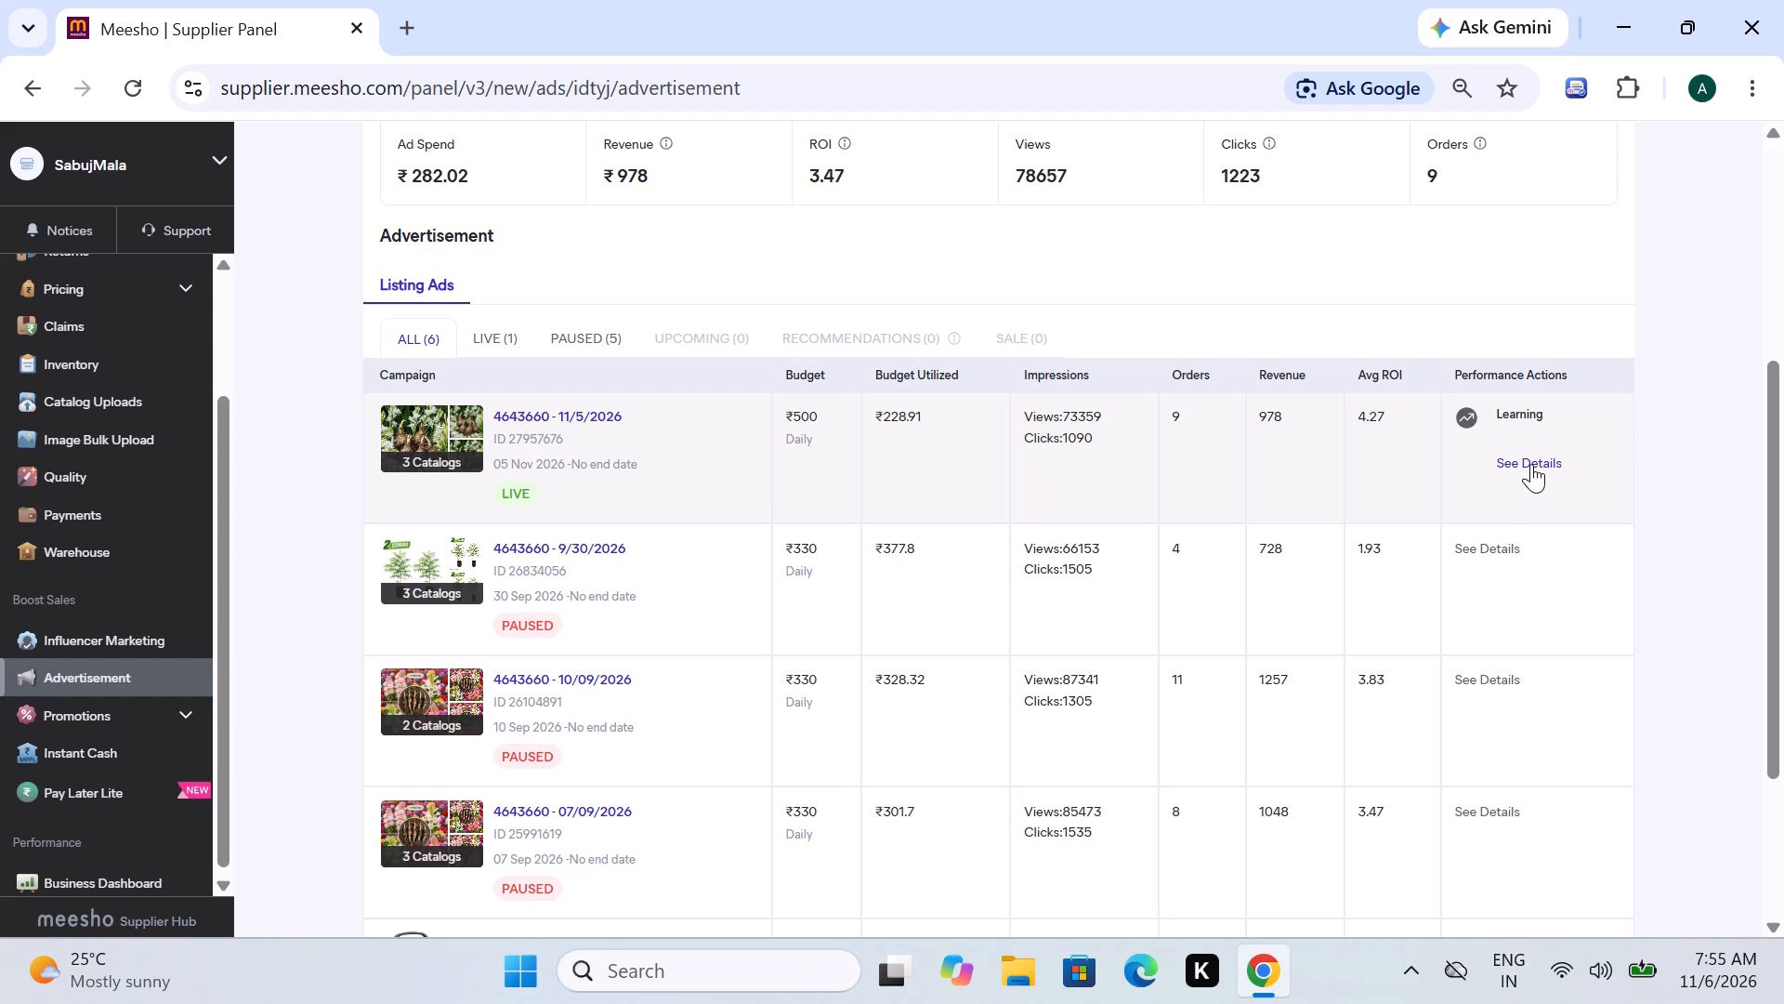
left_click(1528, 459)
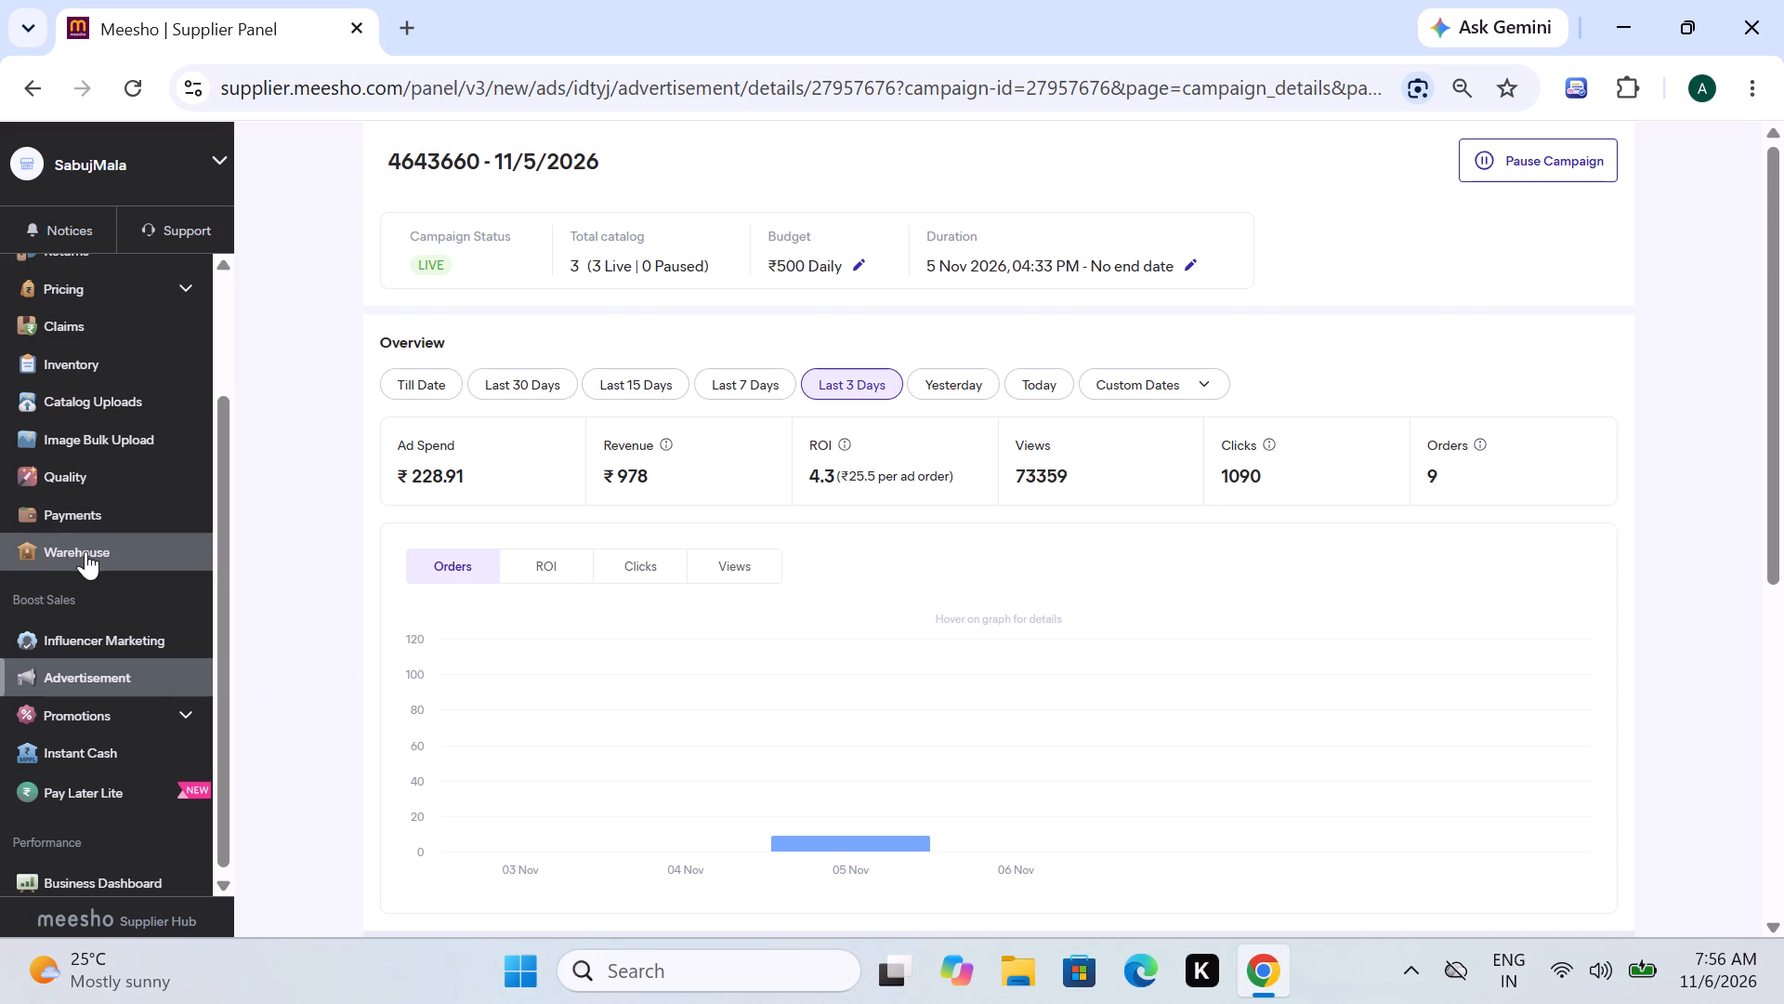
Select all pending orders in order management and accept them together, acknowledging the acceptance message.
scroll(68, 391, "up", 5)
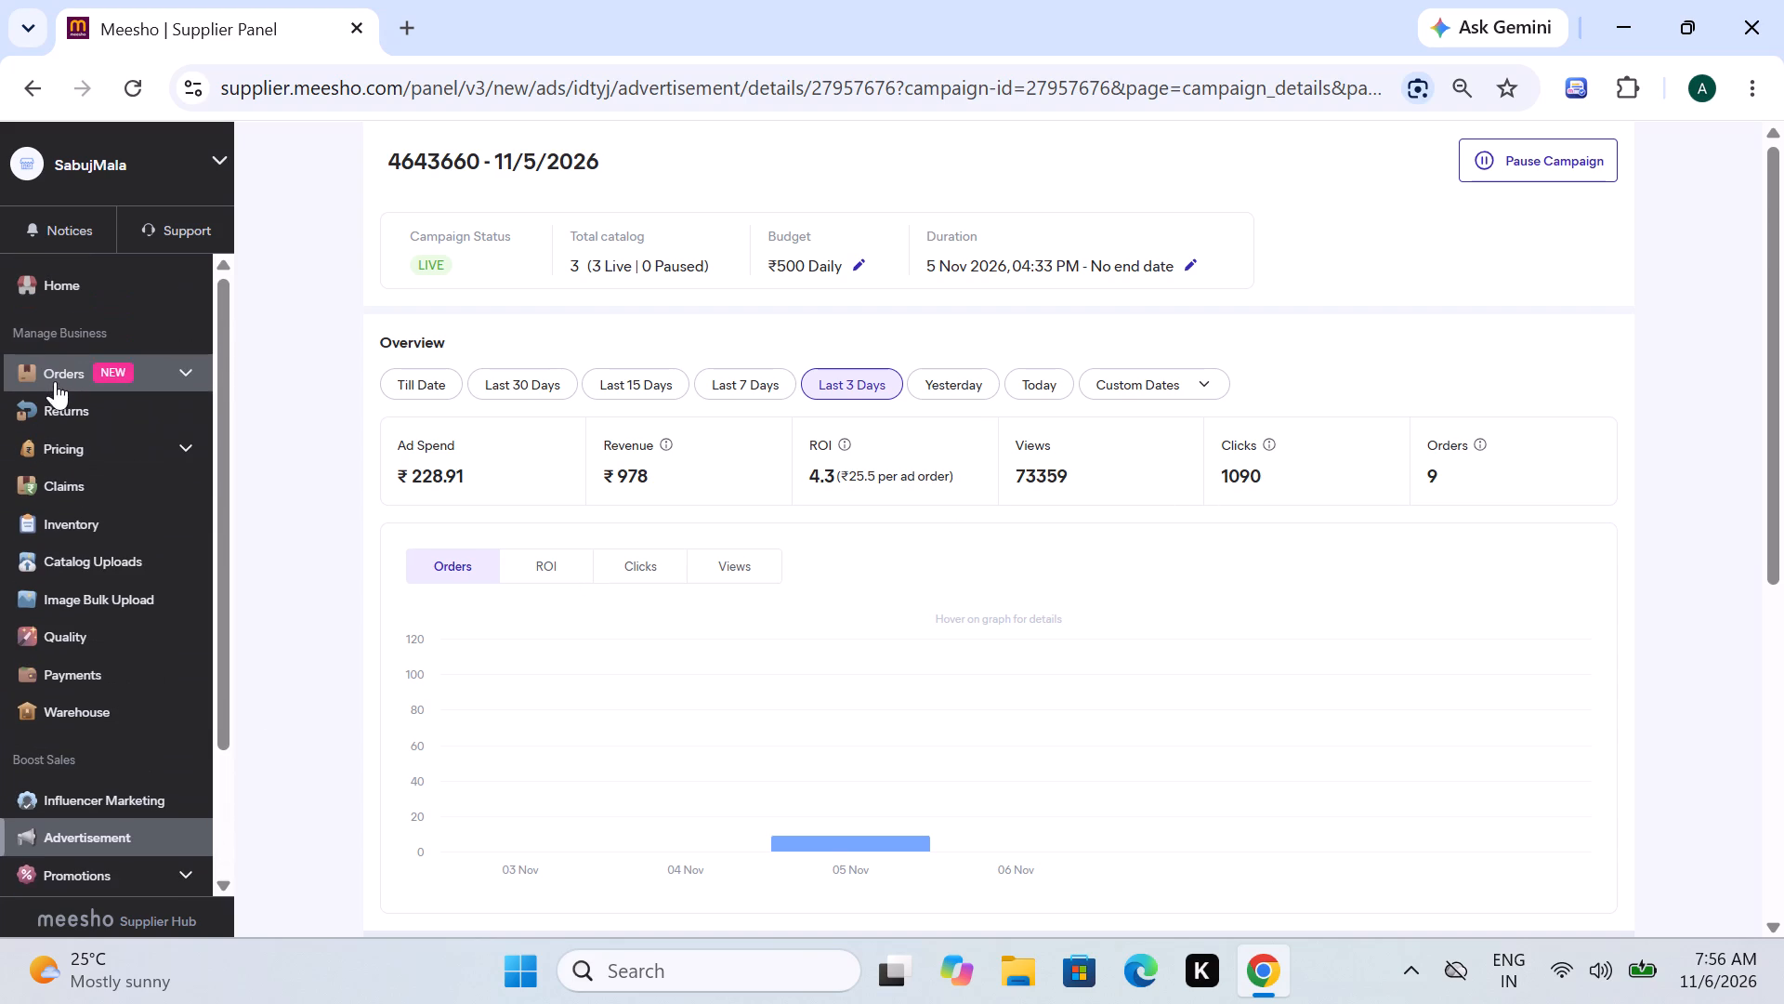
left_click(96, 373)
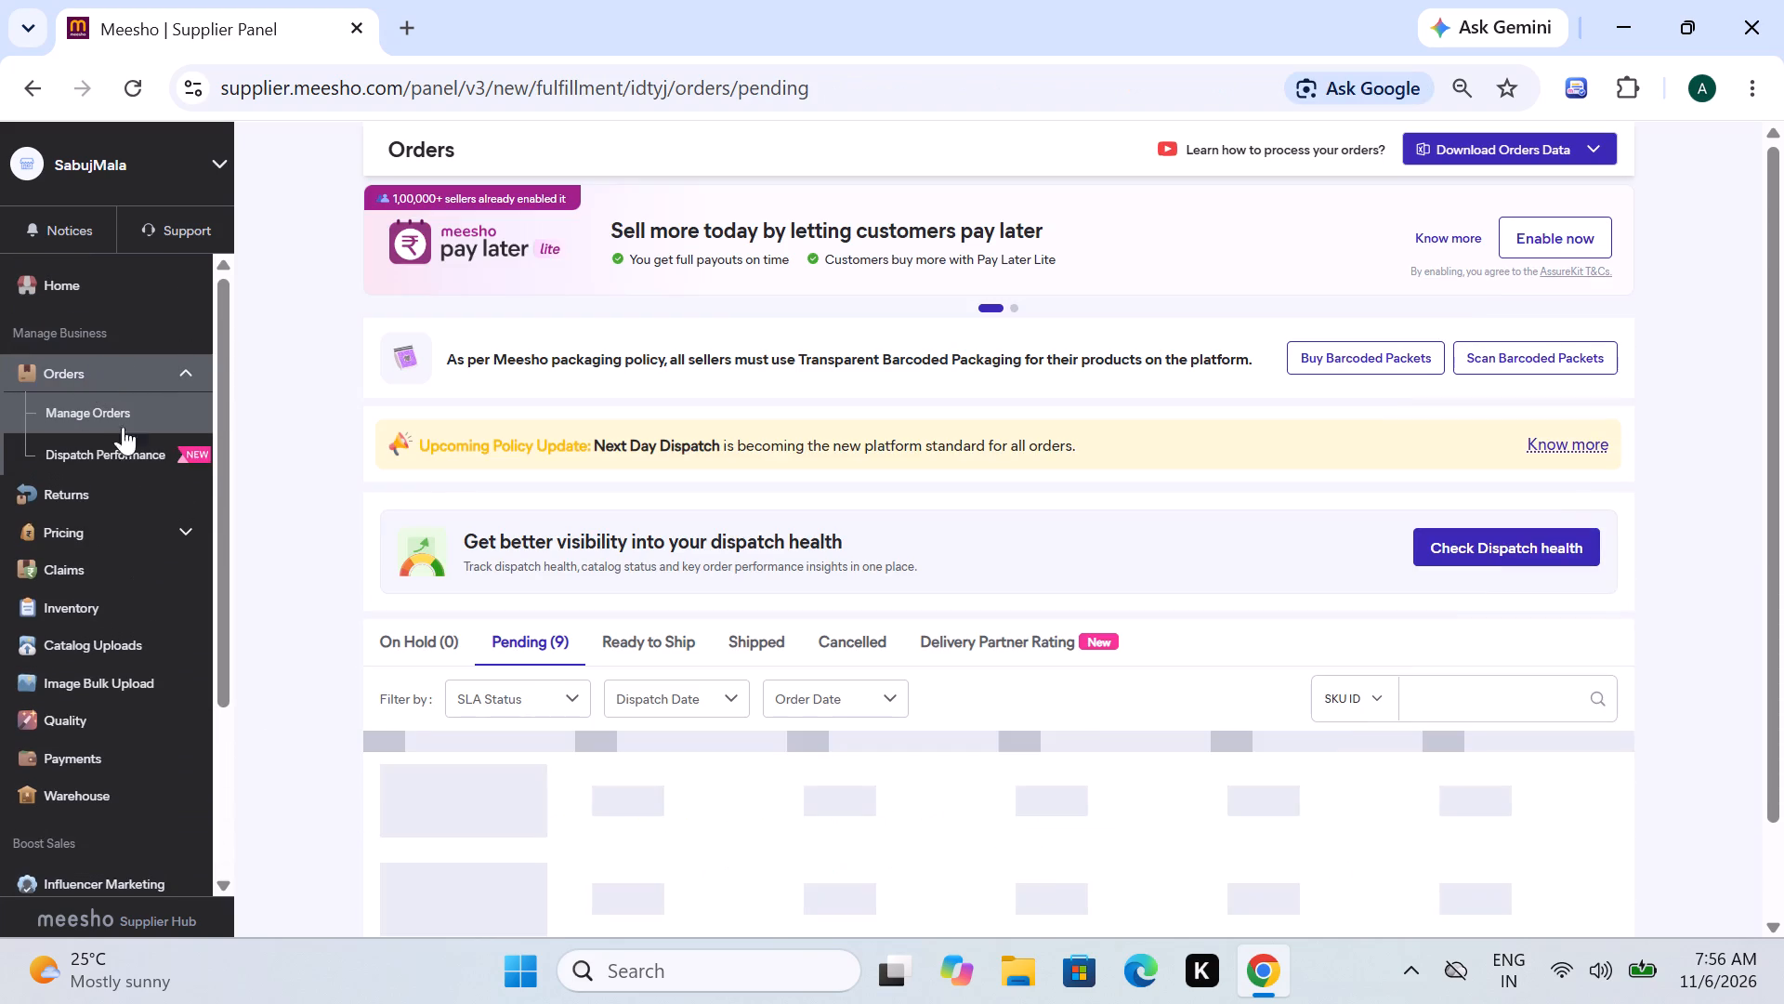
scroll(422, 543, "down", 9)
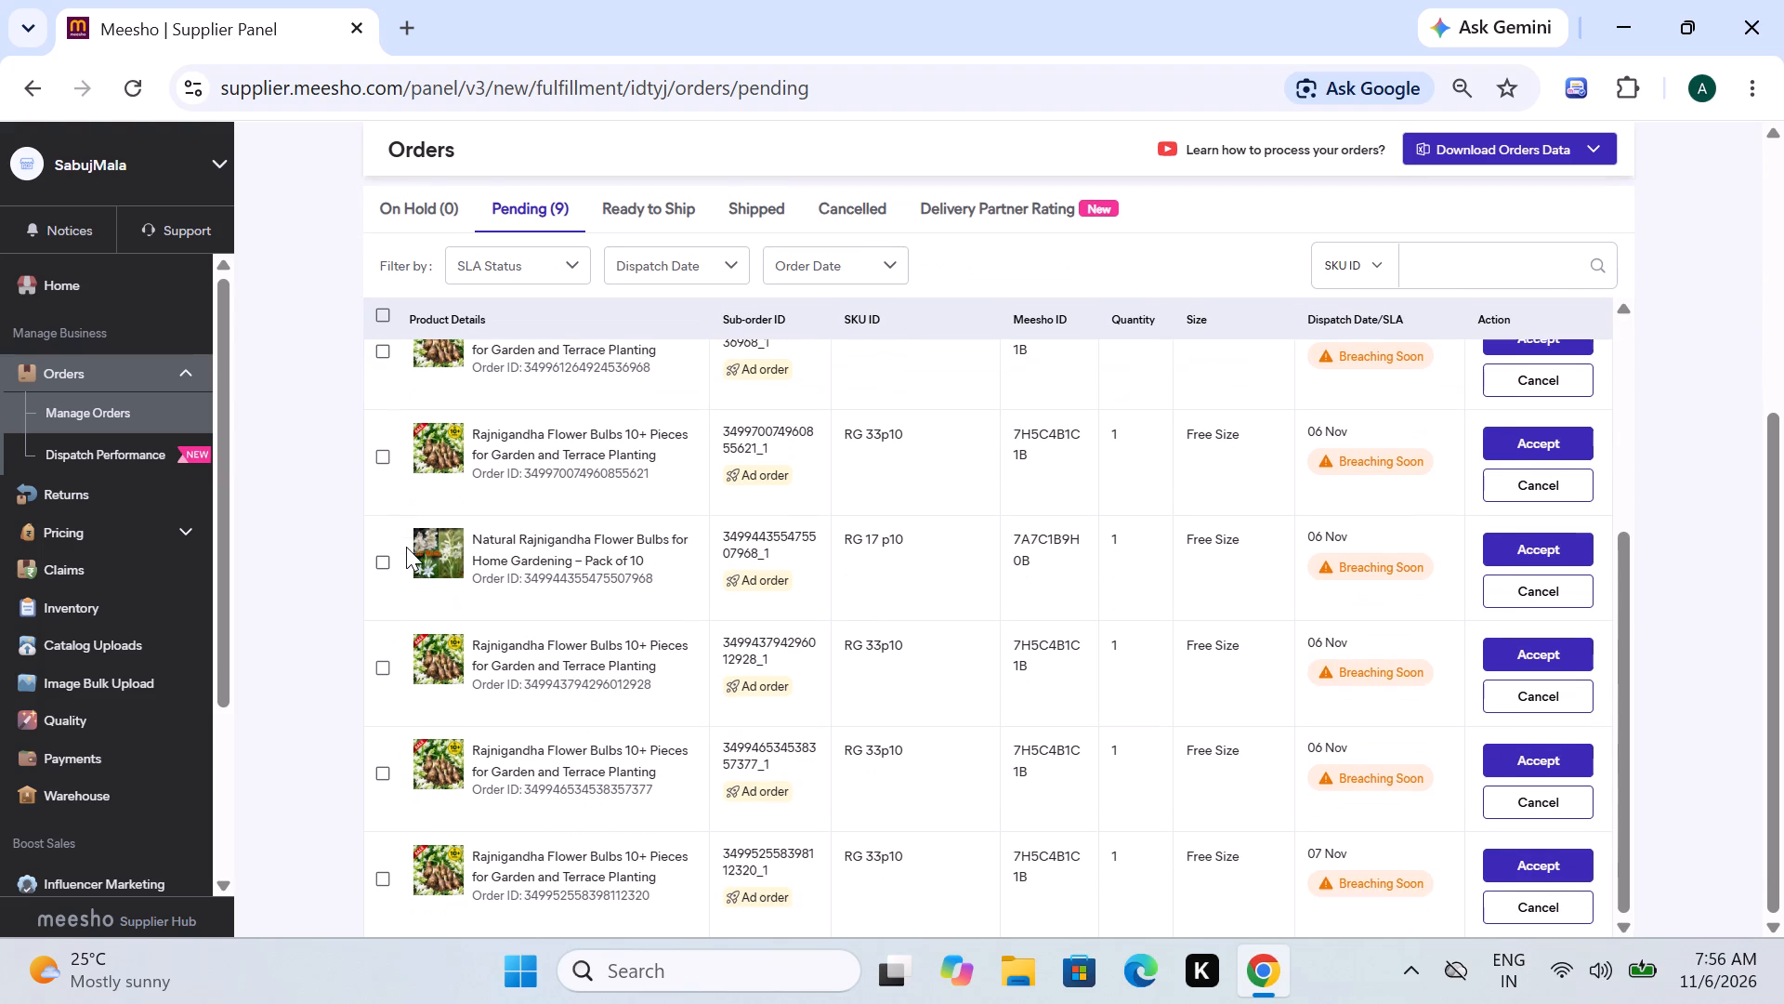
scroll(407, 539, "up", 9)
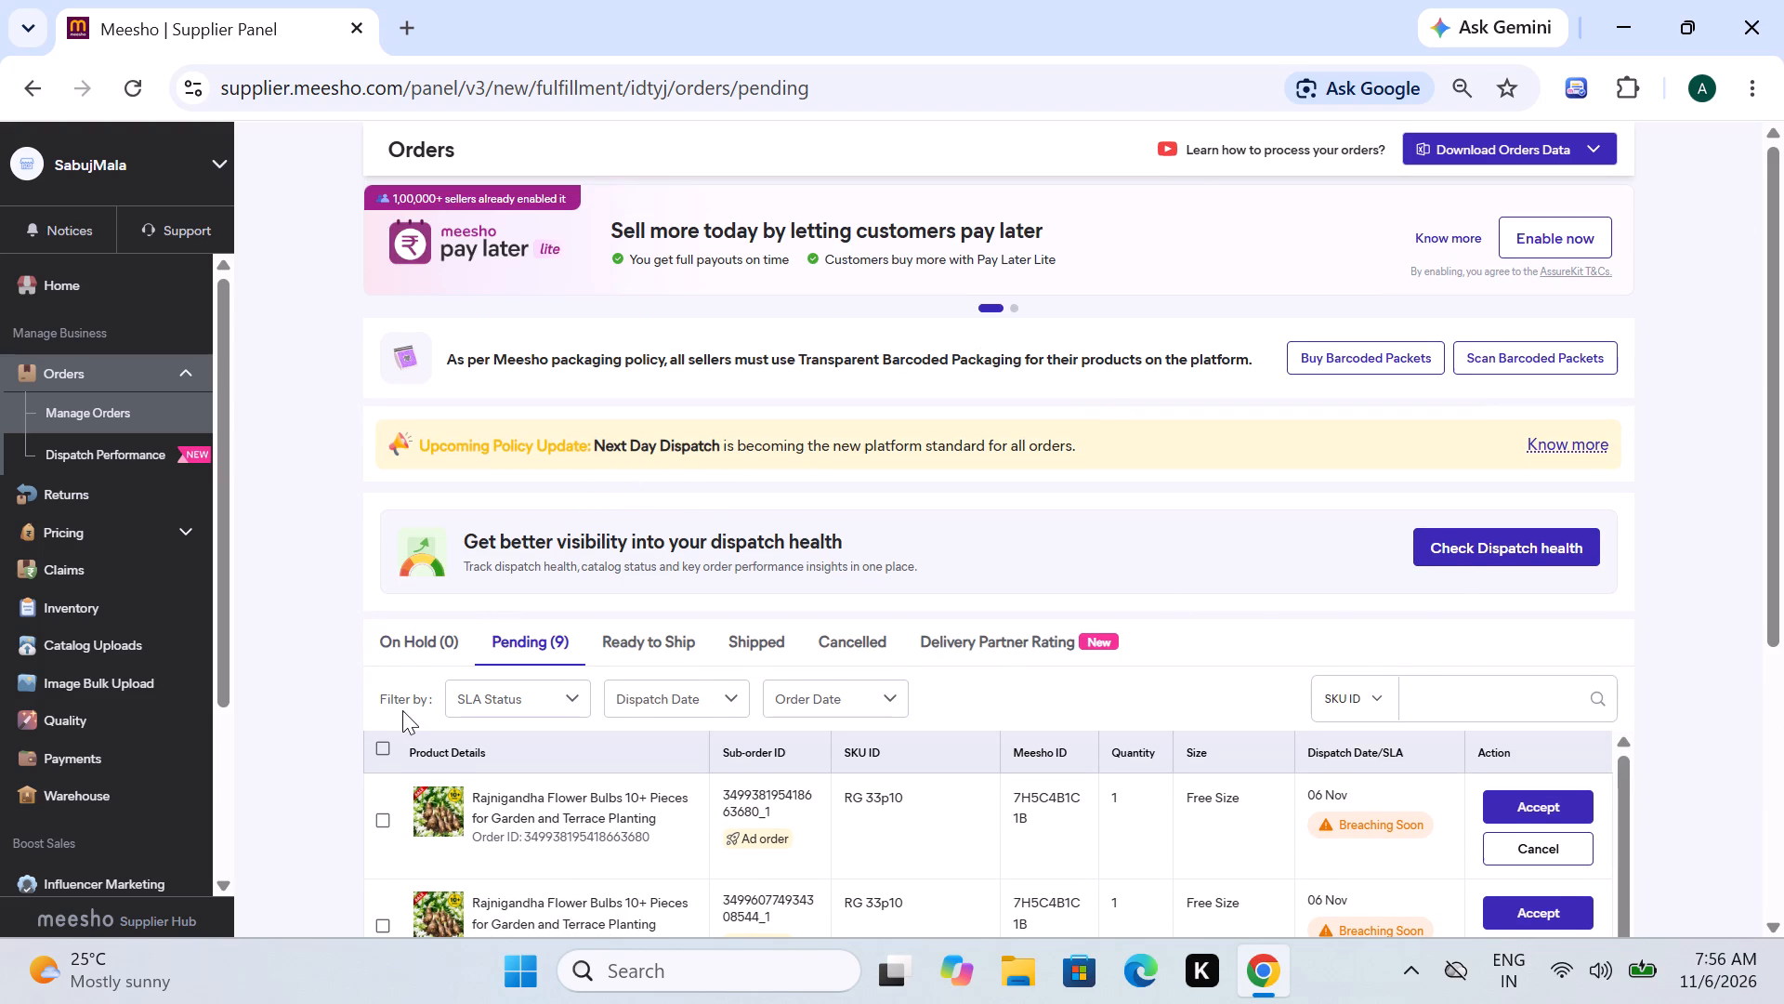
left_click(393, 746)
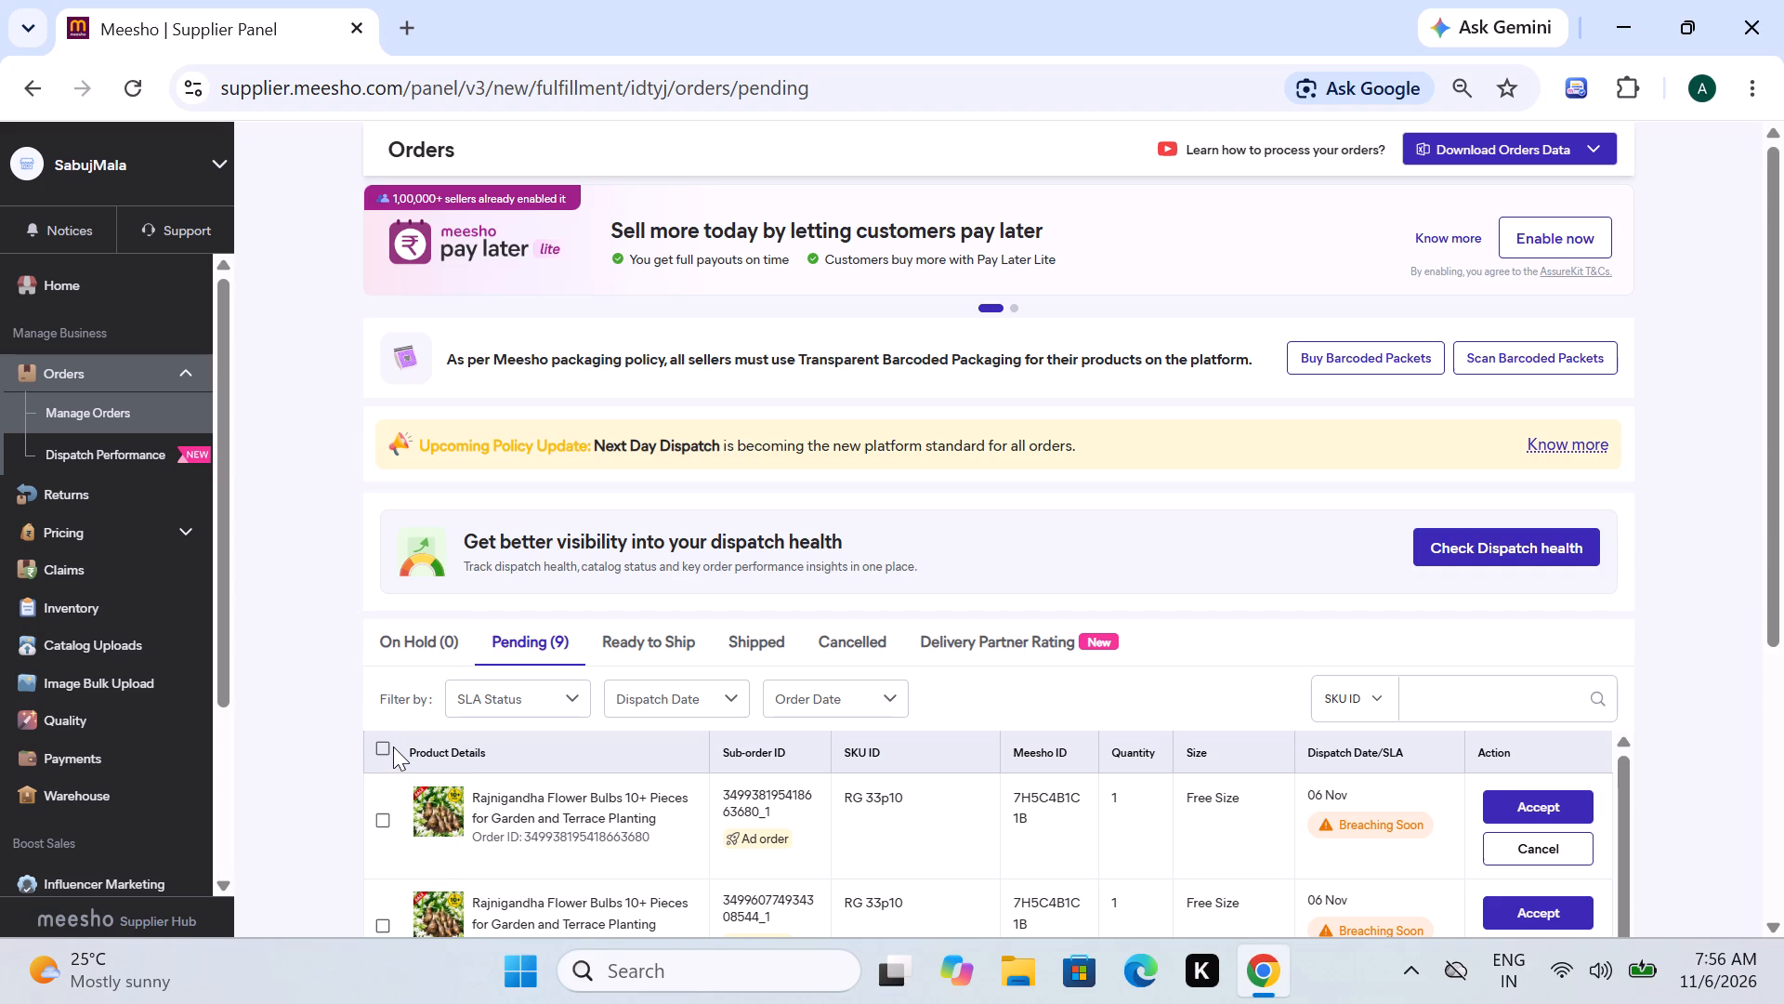
left_click(372, 748)
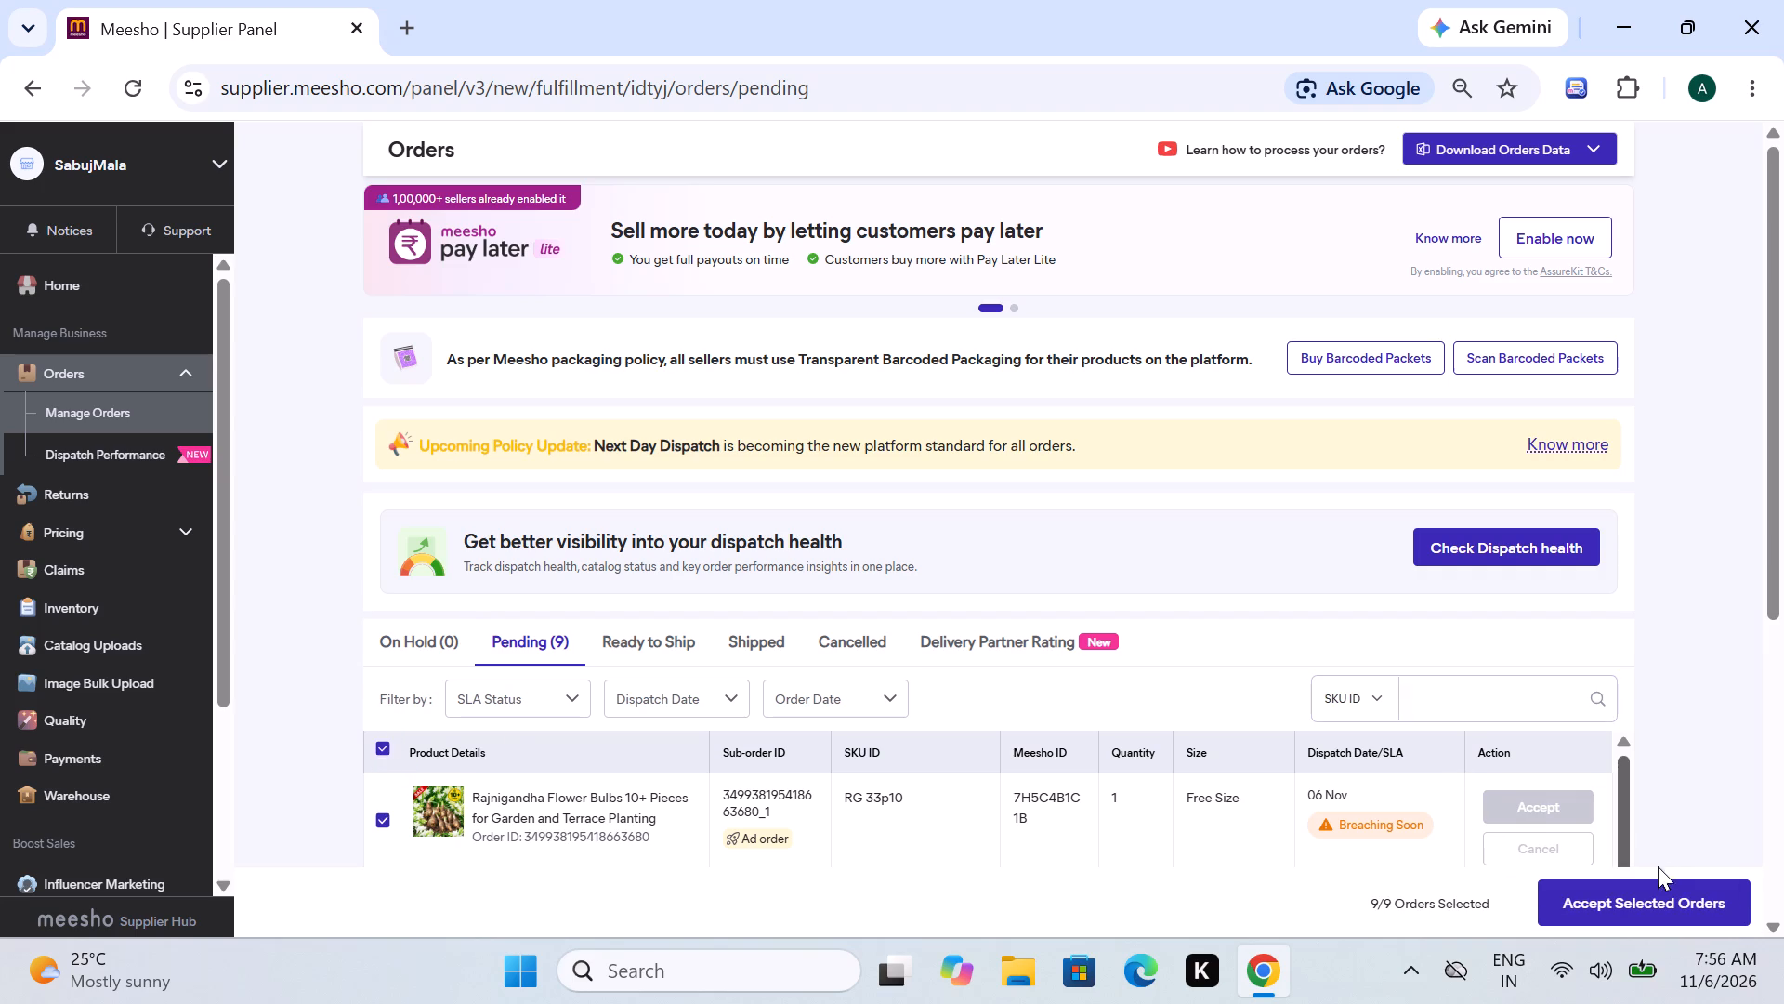
left_click(1628, 903)
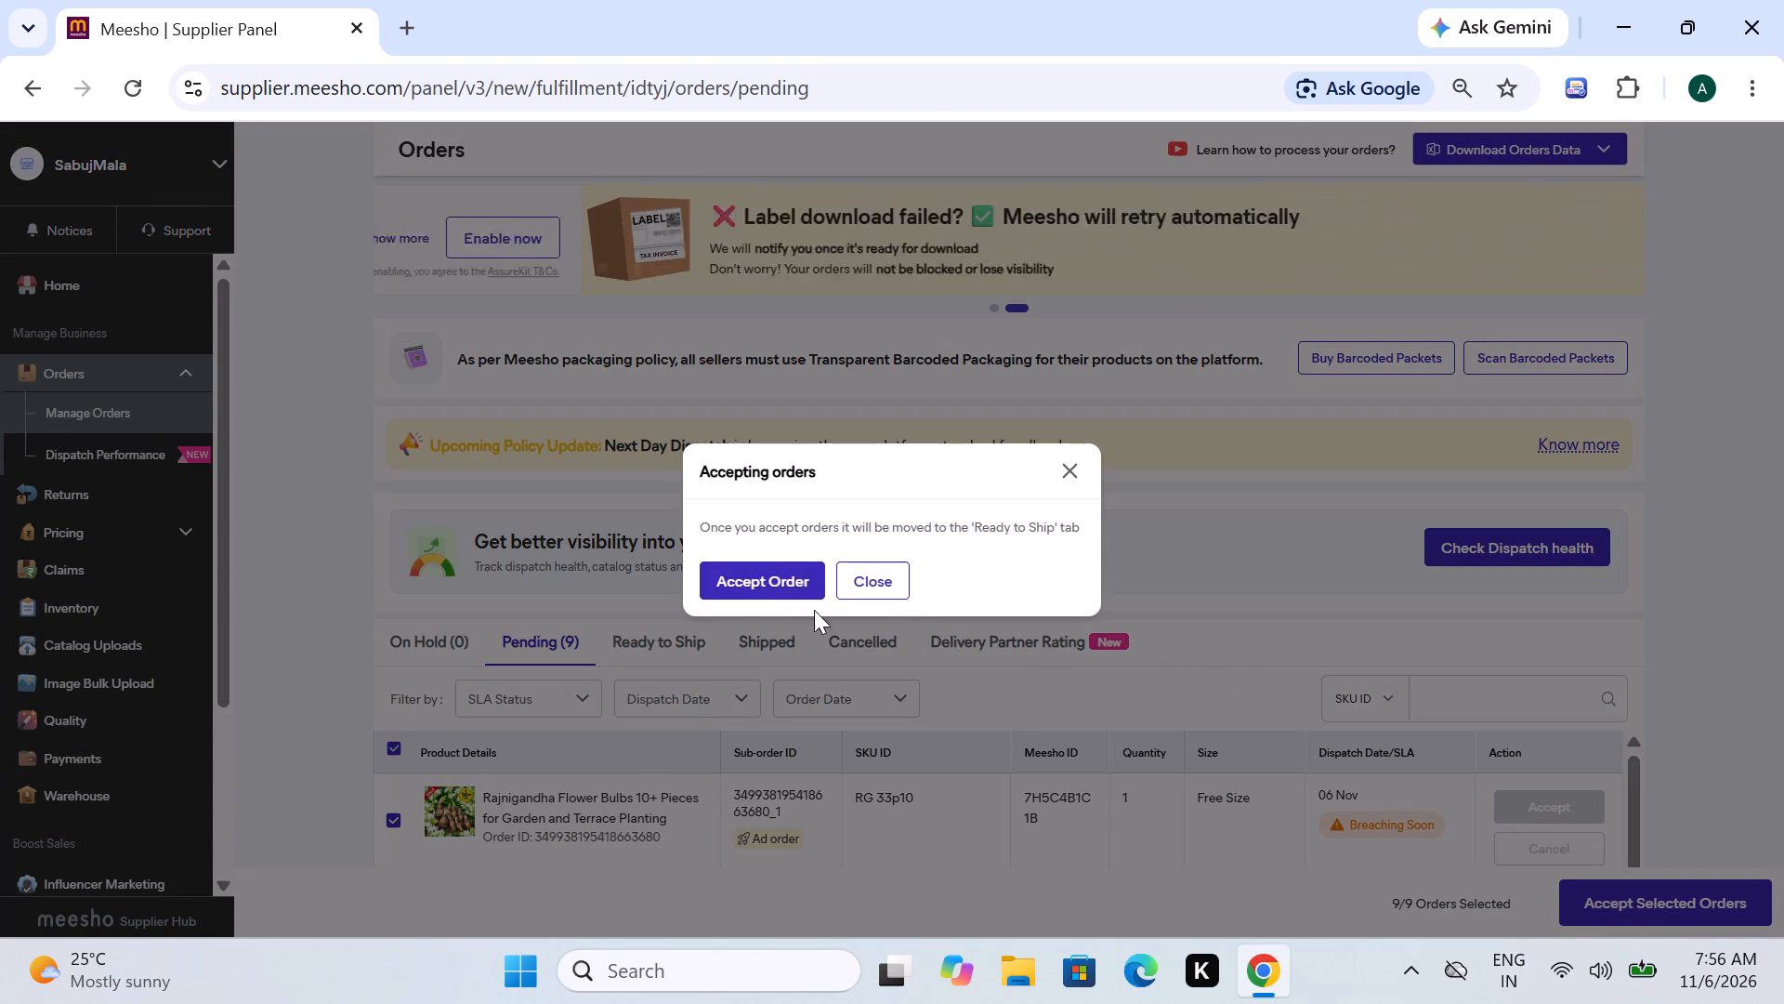
left_click(766, 571)
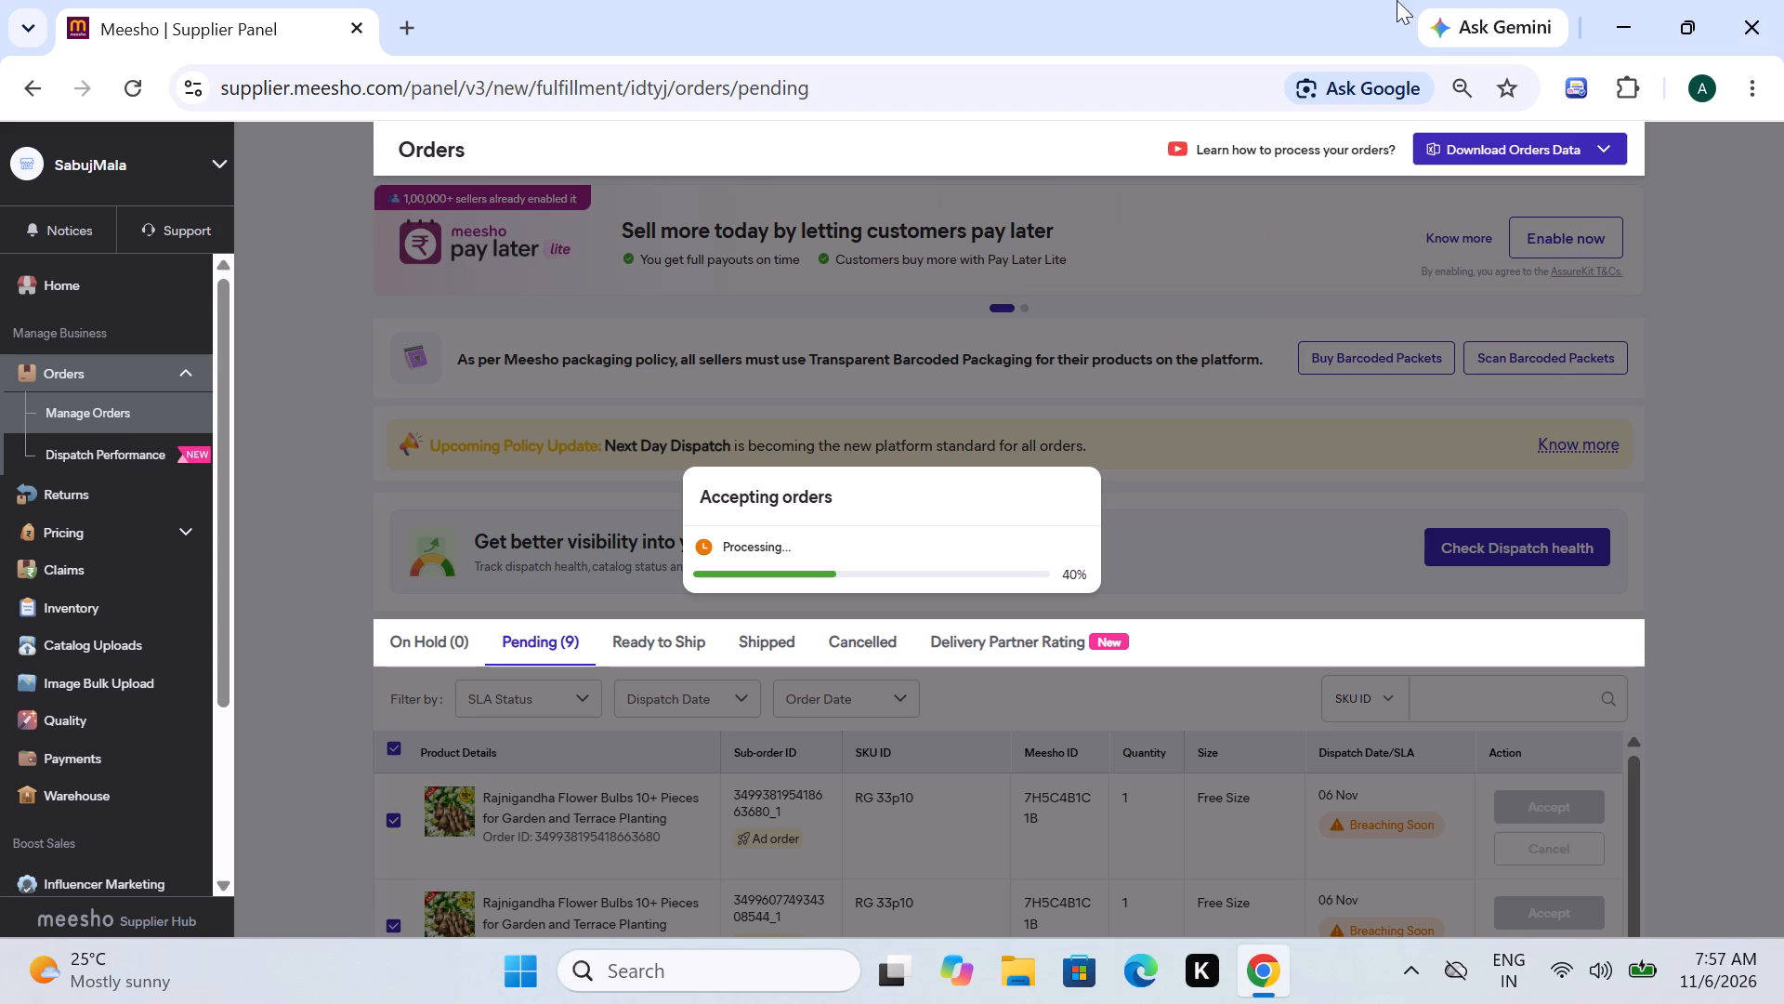
left_click(162, 75)
left_click(139, 84)
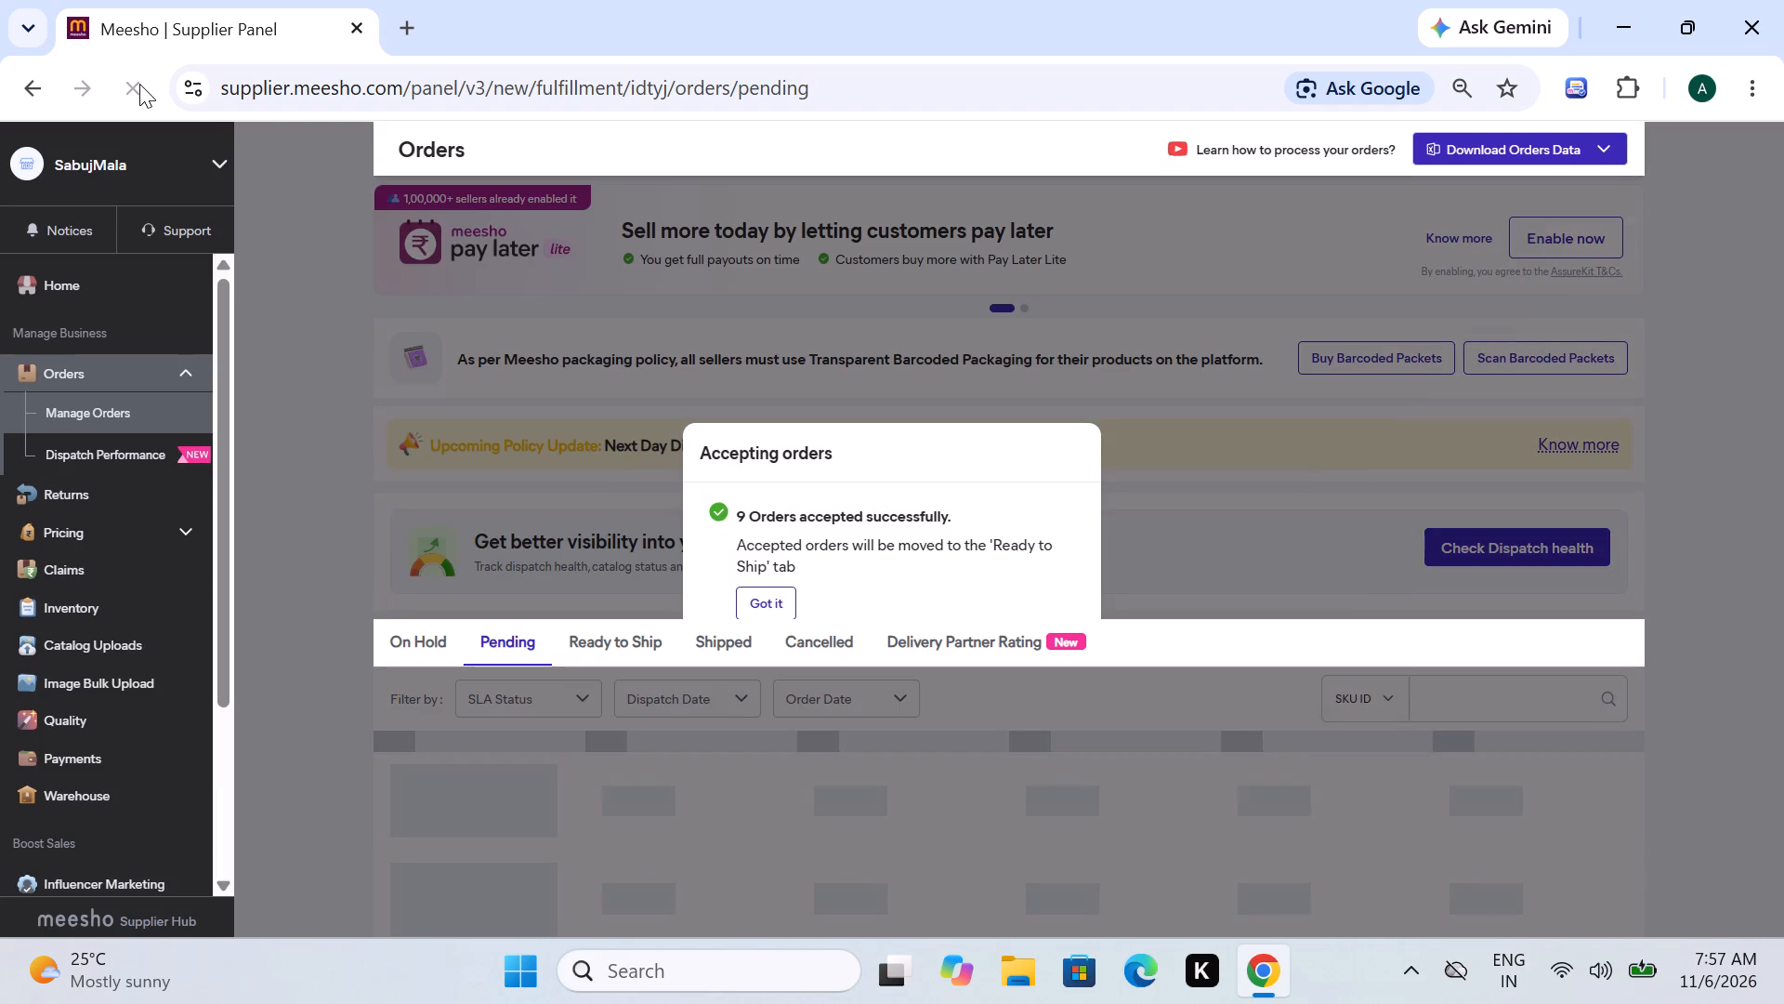
left_click(761, 598)
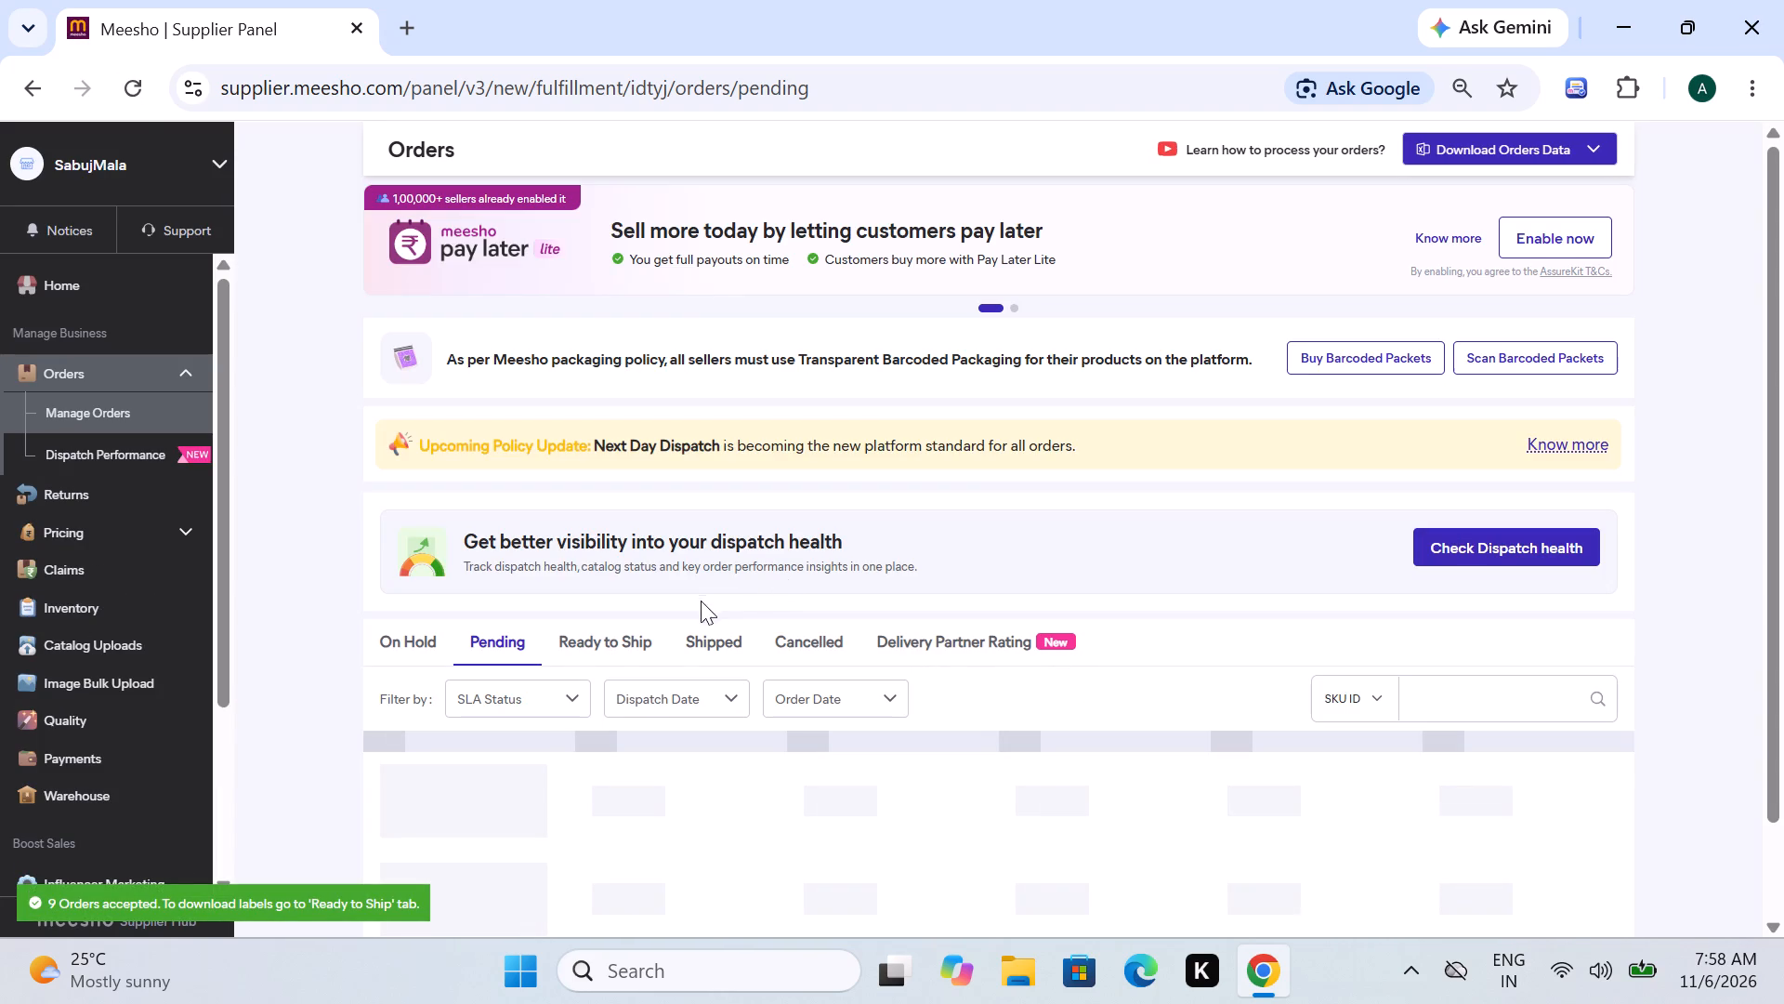
Select all Ready to Ship orders and download their shipping labels as a PDF without the manifest.
left_click(641, 640)
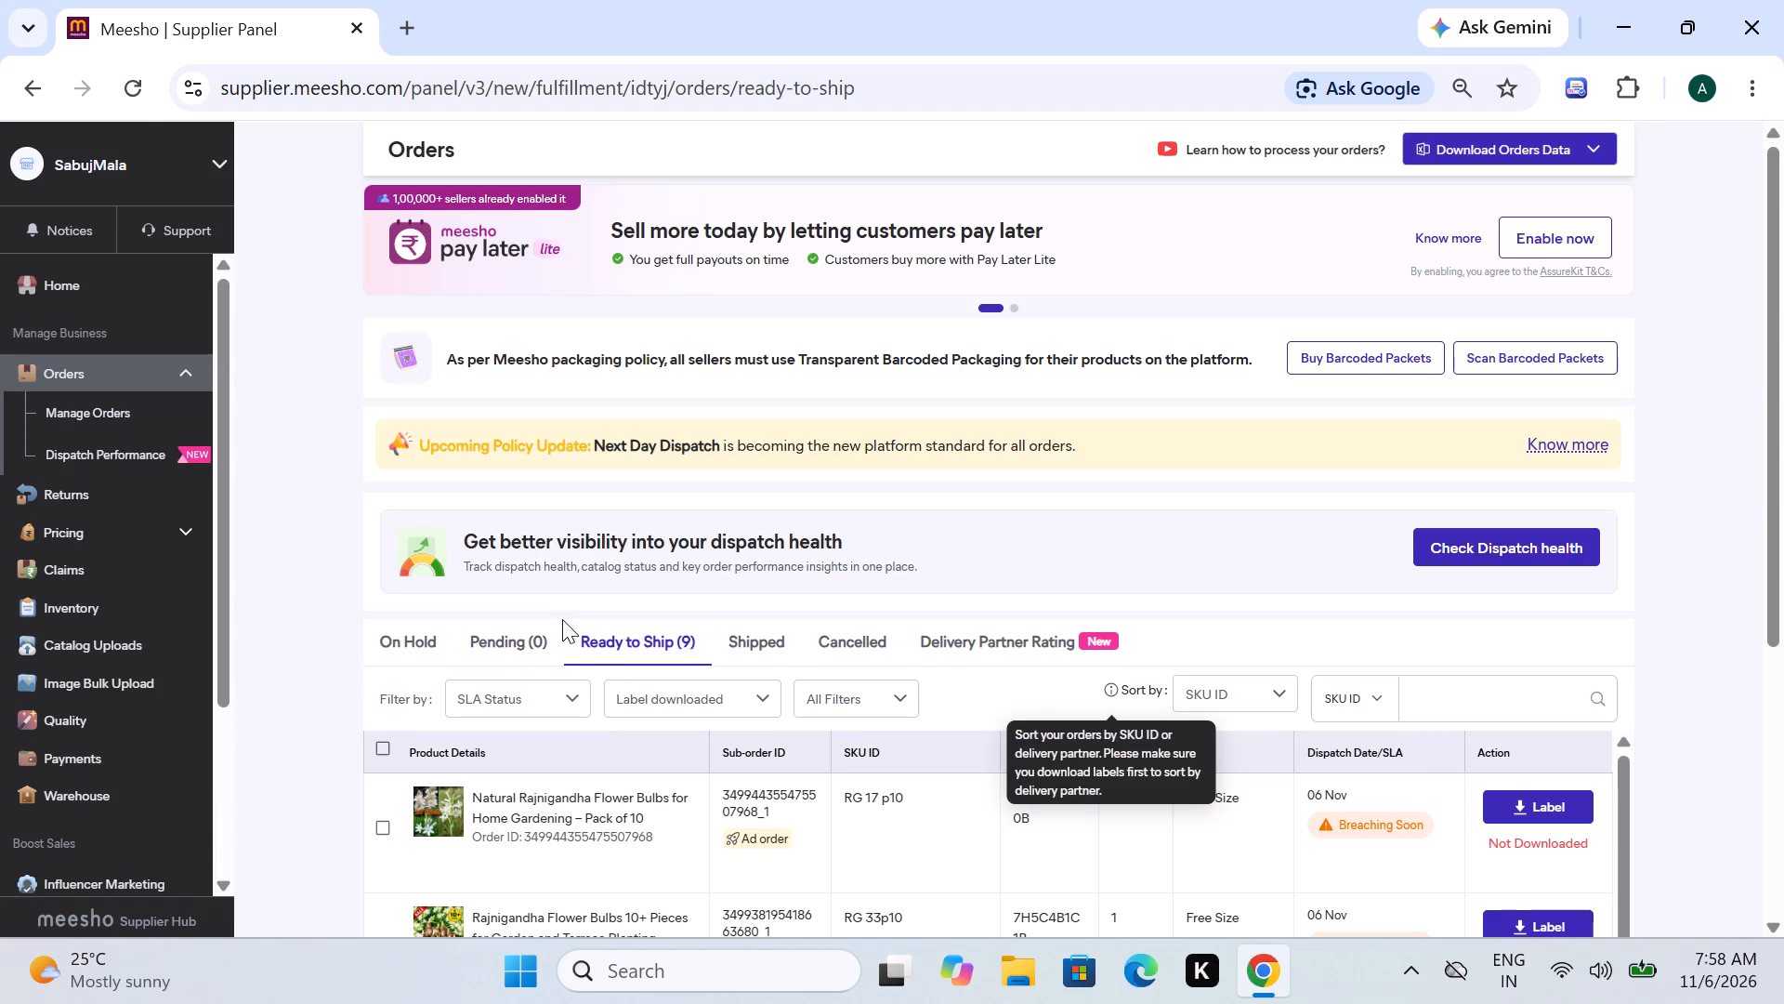
left_click(374, 748)
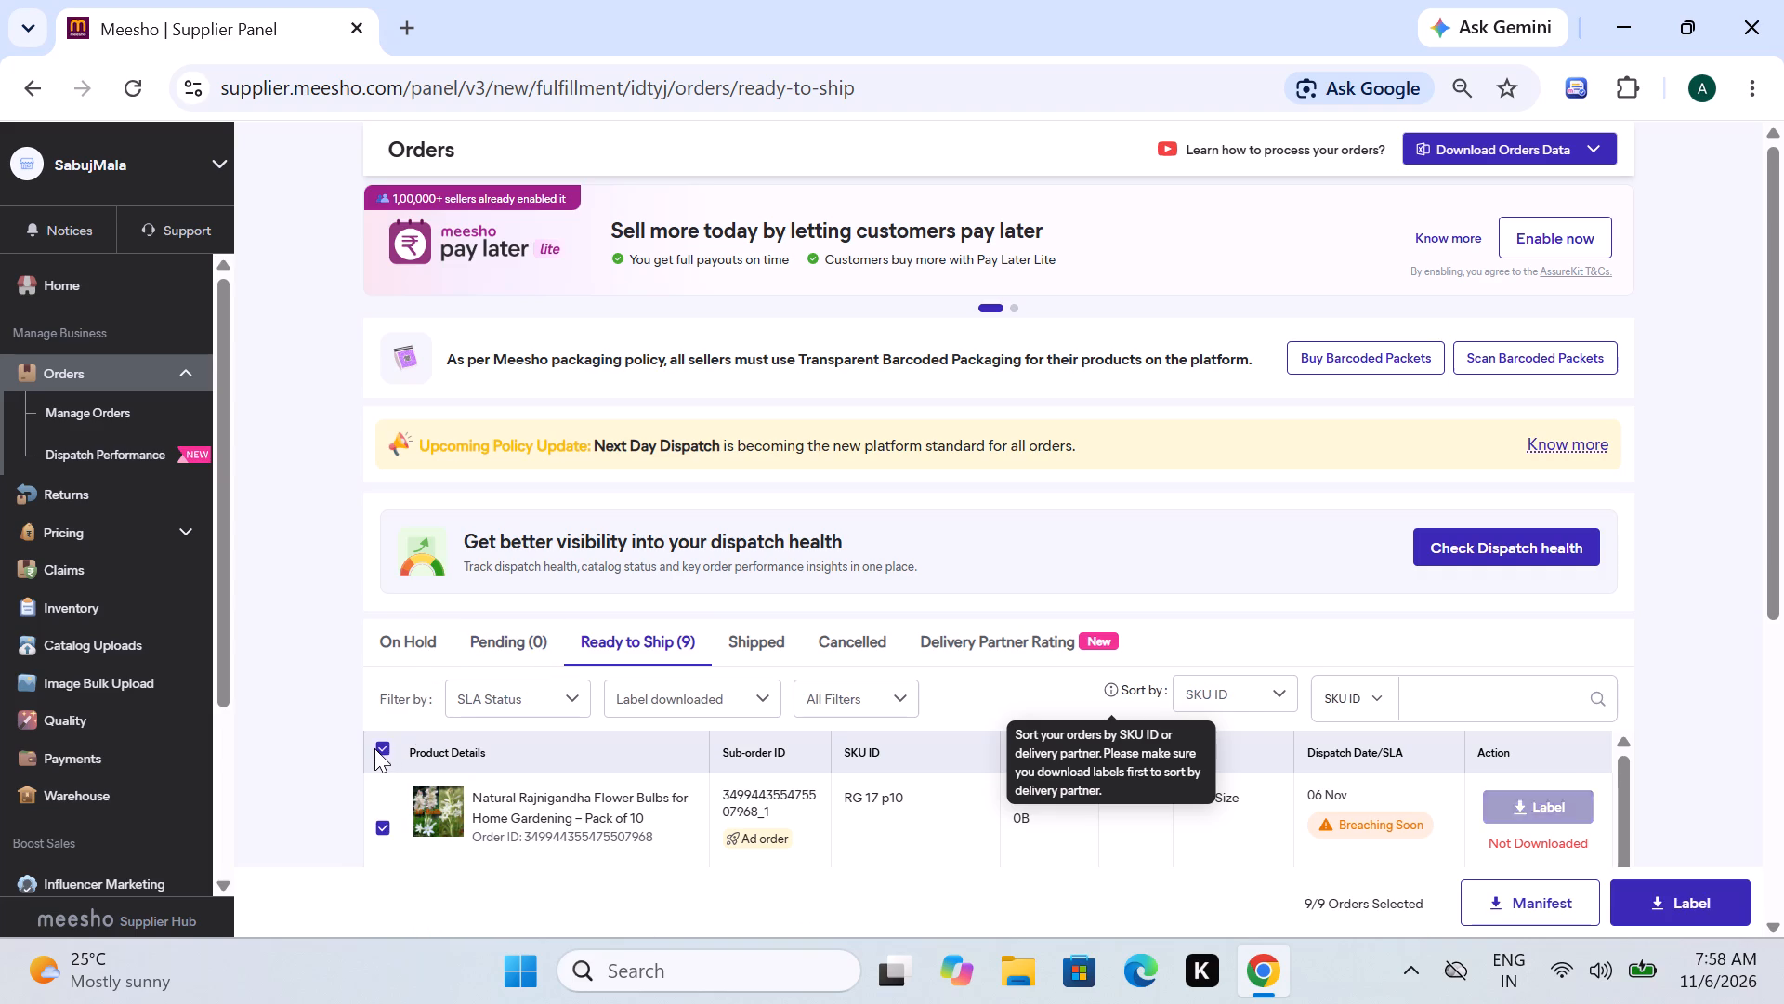
left_click(1642, 911)
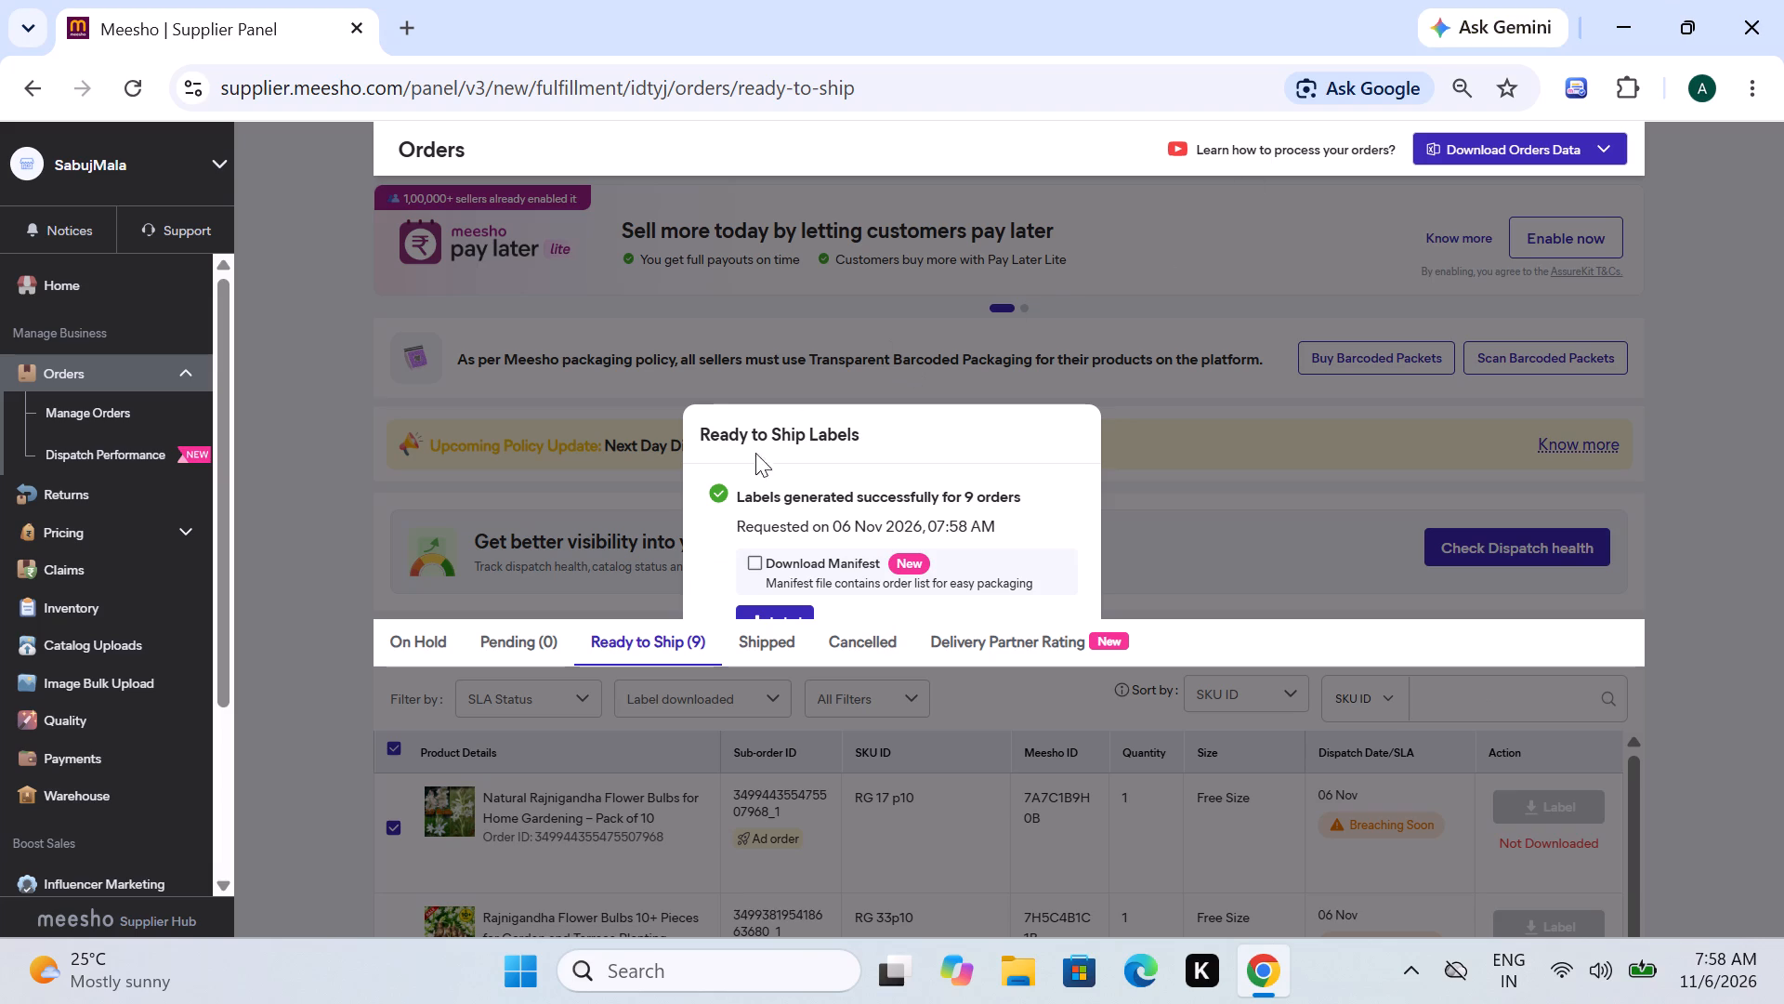
left_click(788, 612)
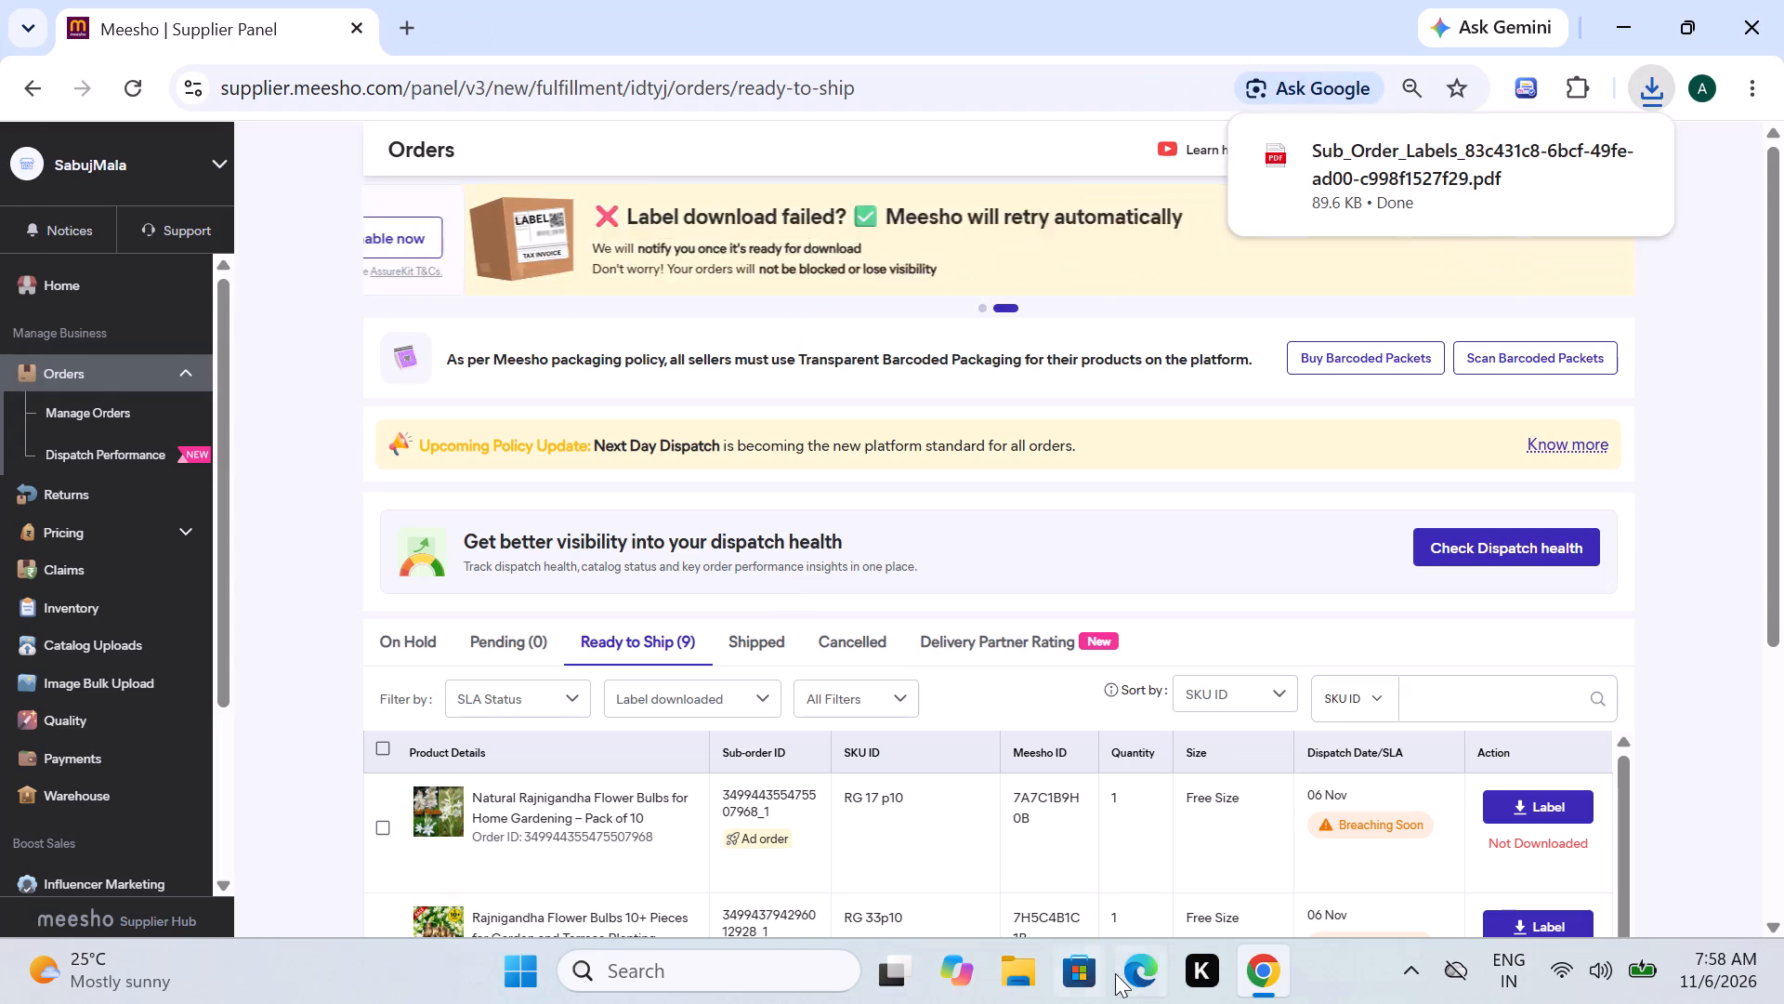
Switch to Microsoft Edge.
double_click(1159, 970)
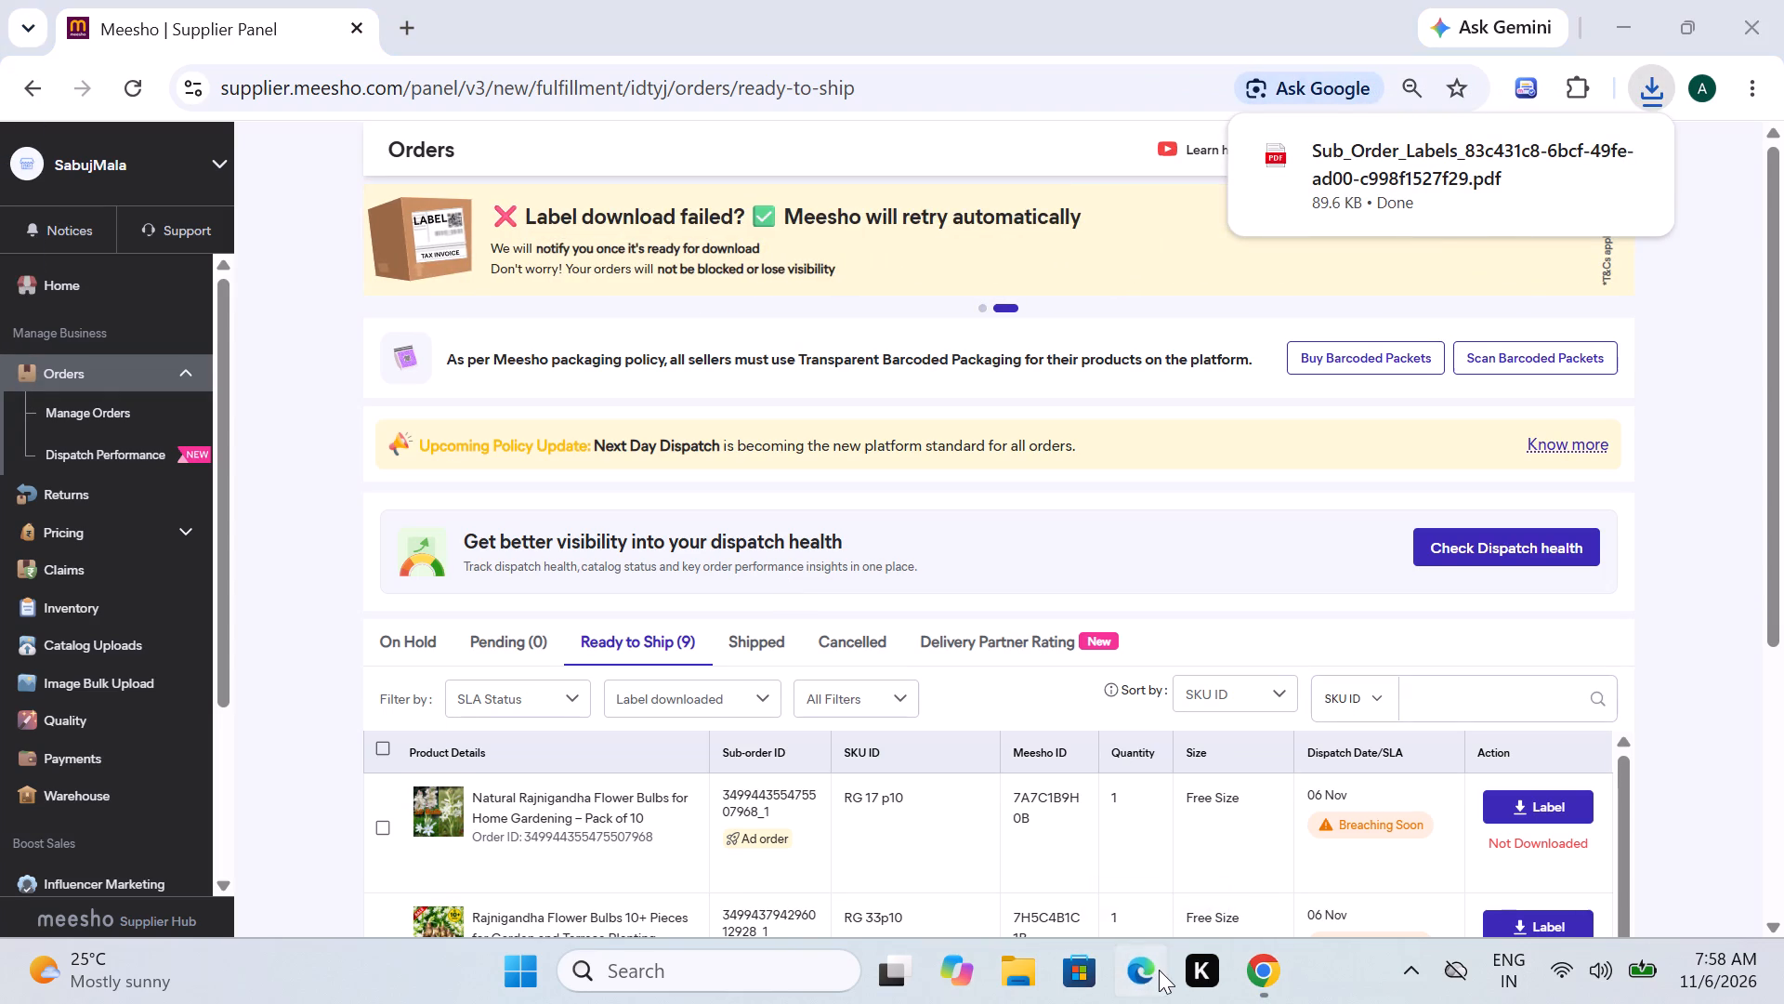
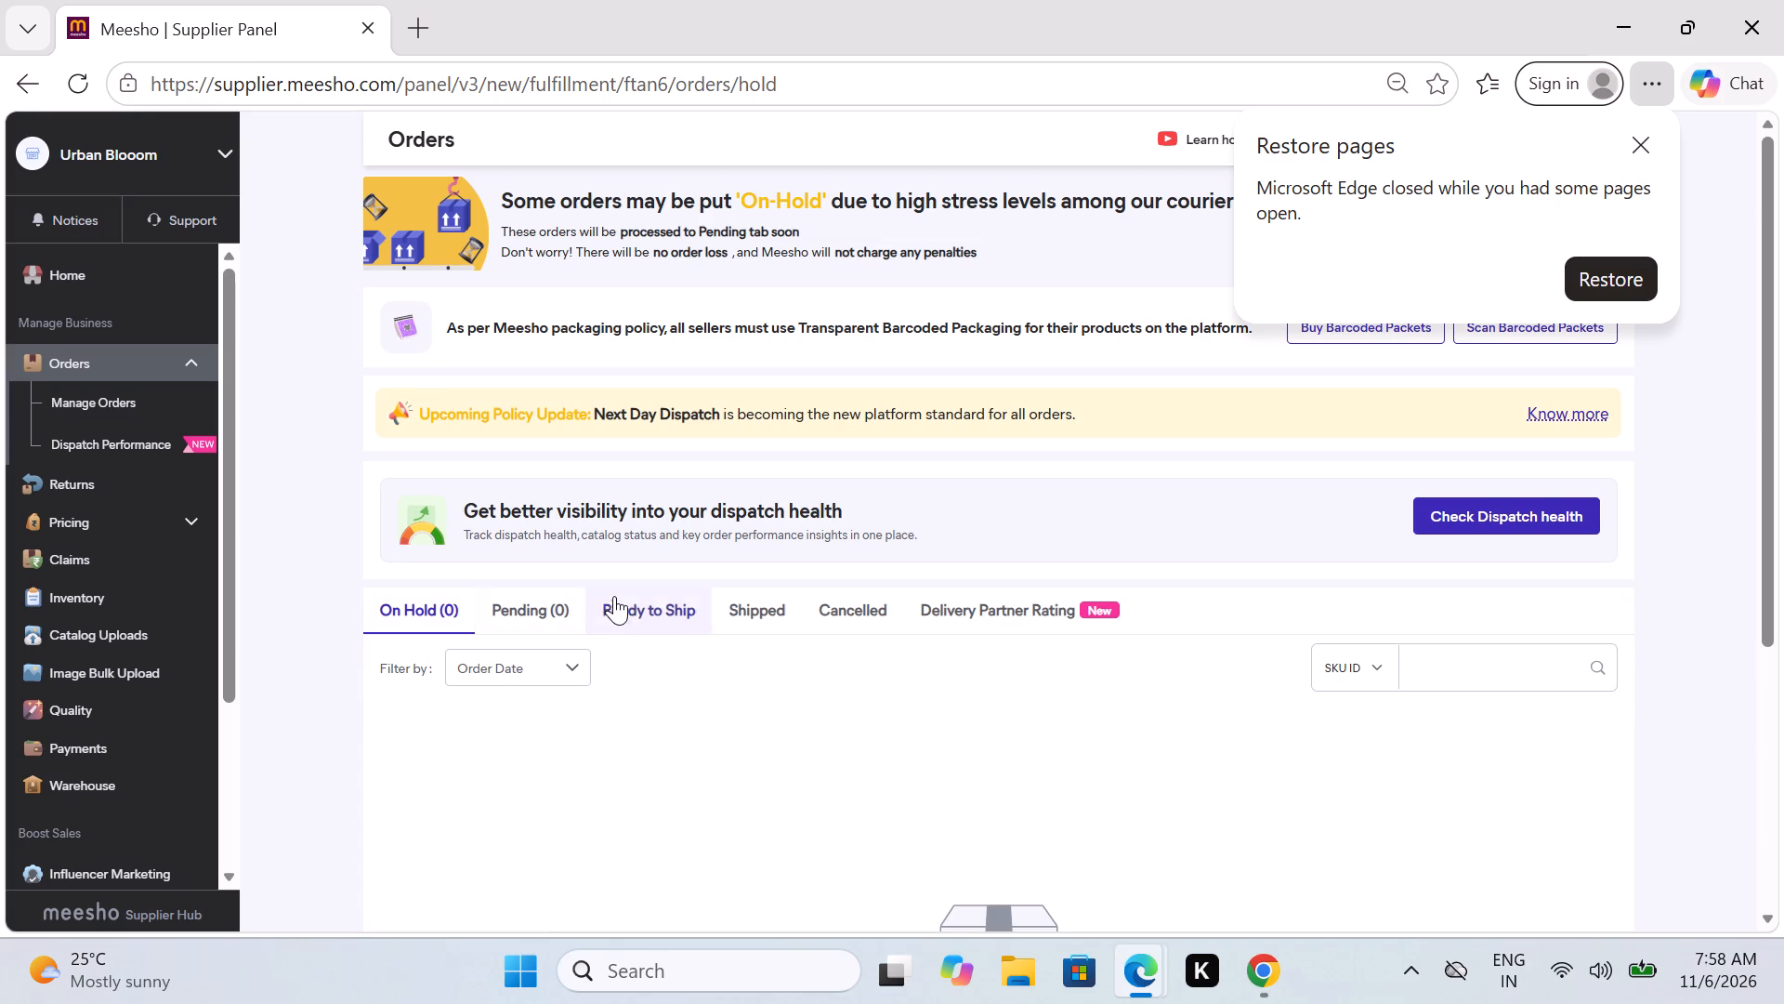
Select all Ready to Ship orders of Urban Blooom, download their labels without the manifest, and dismiss the page-restore prompt.
left_click(629, 605)
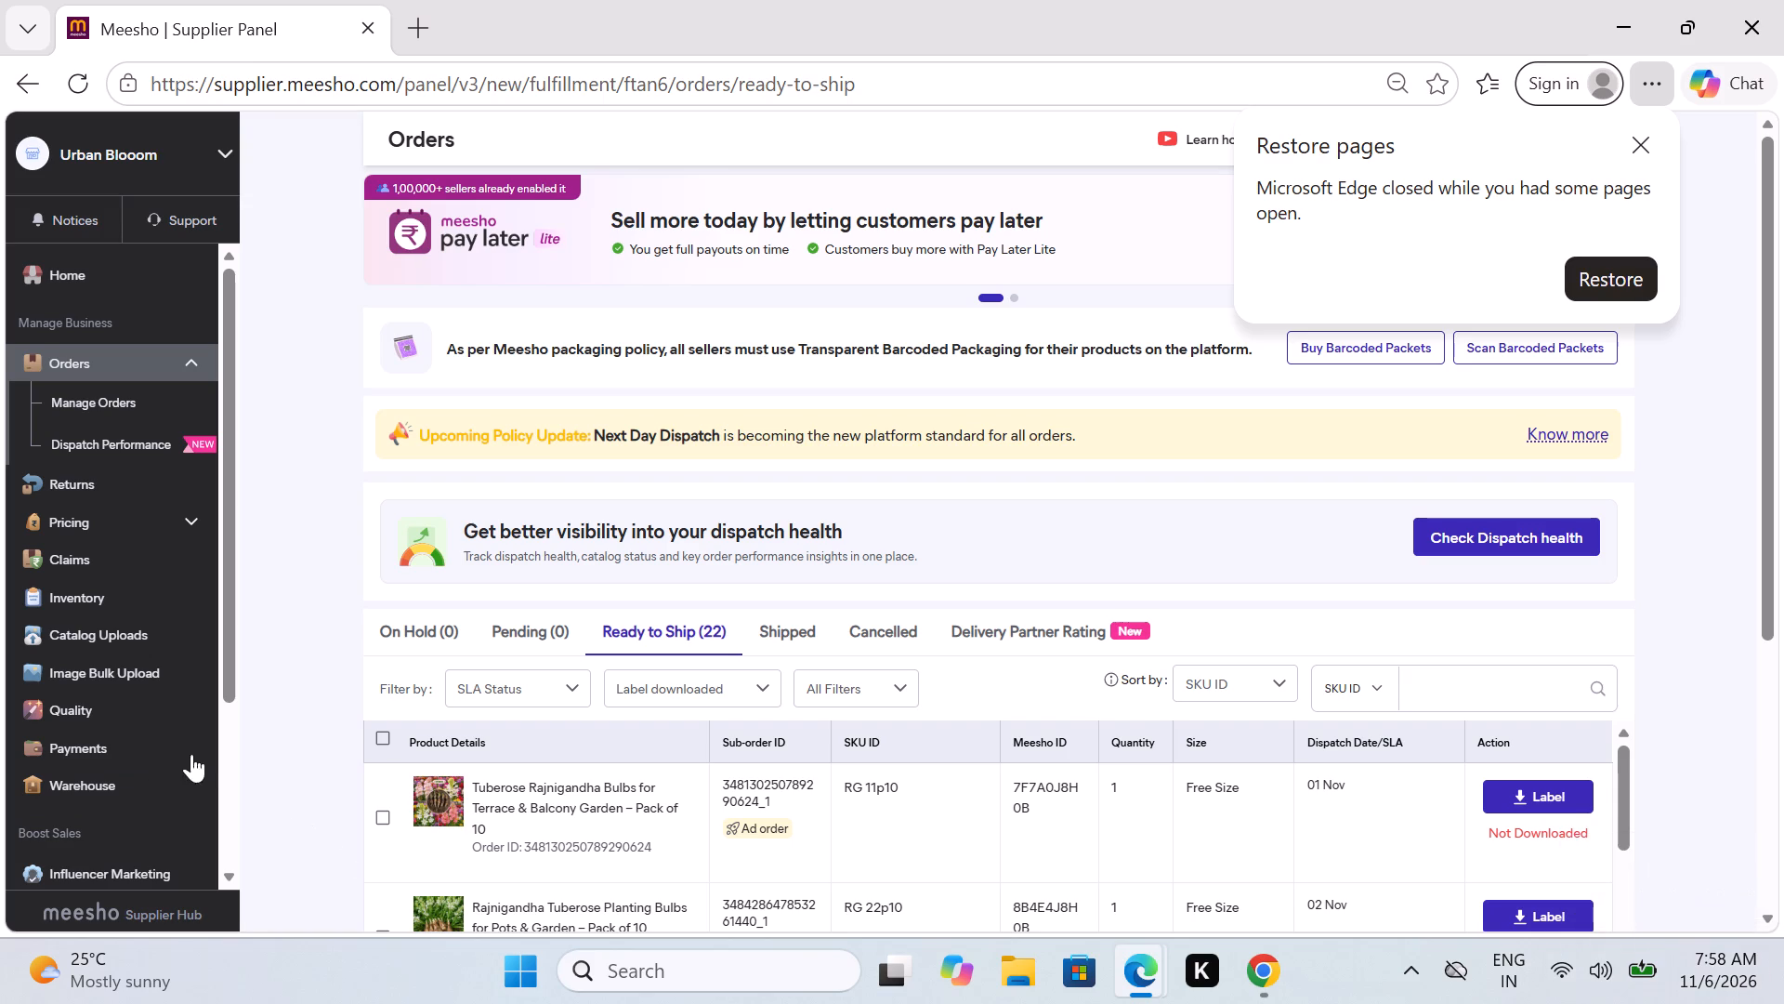
left_click(379, 737)
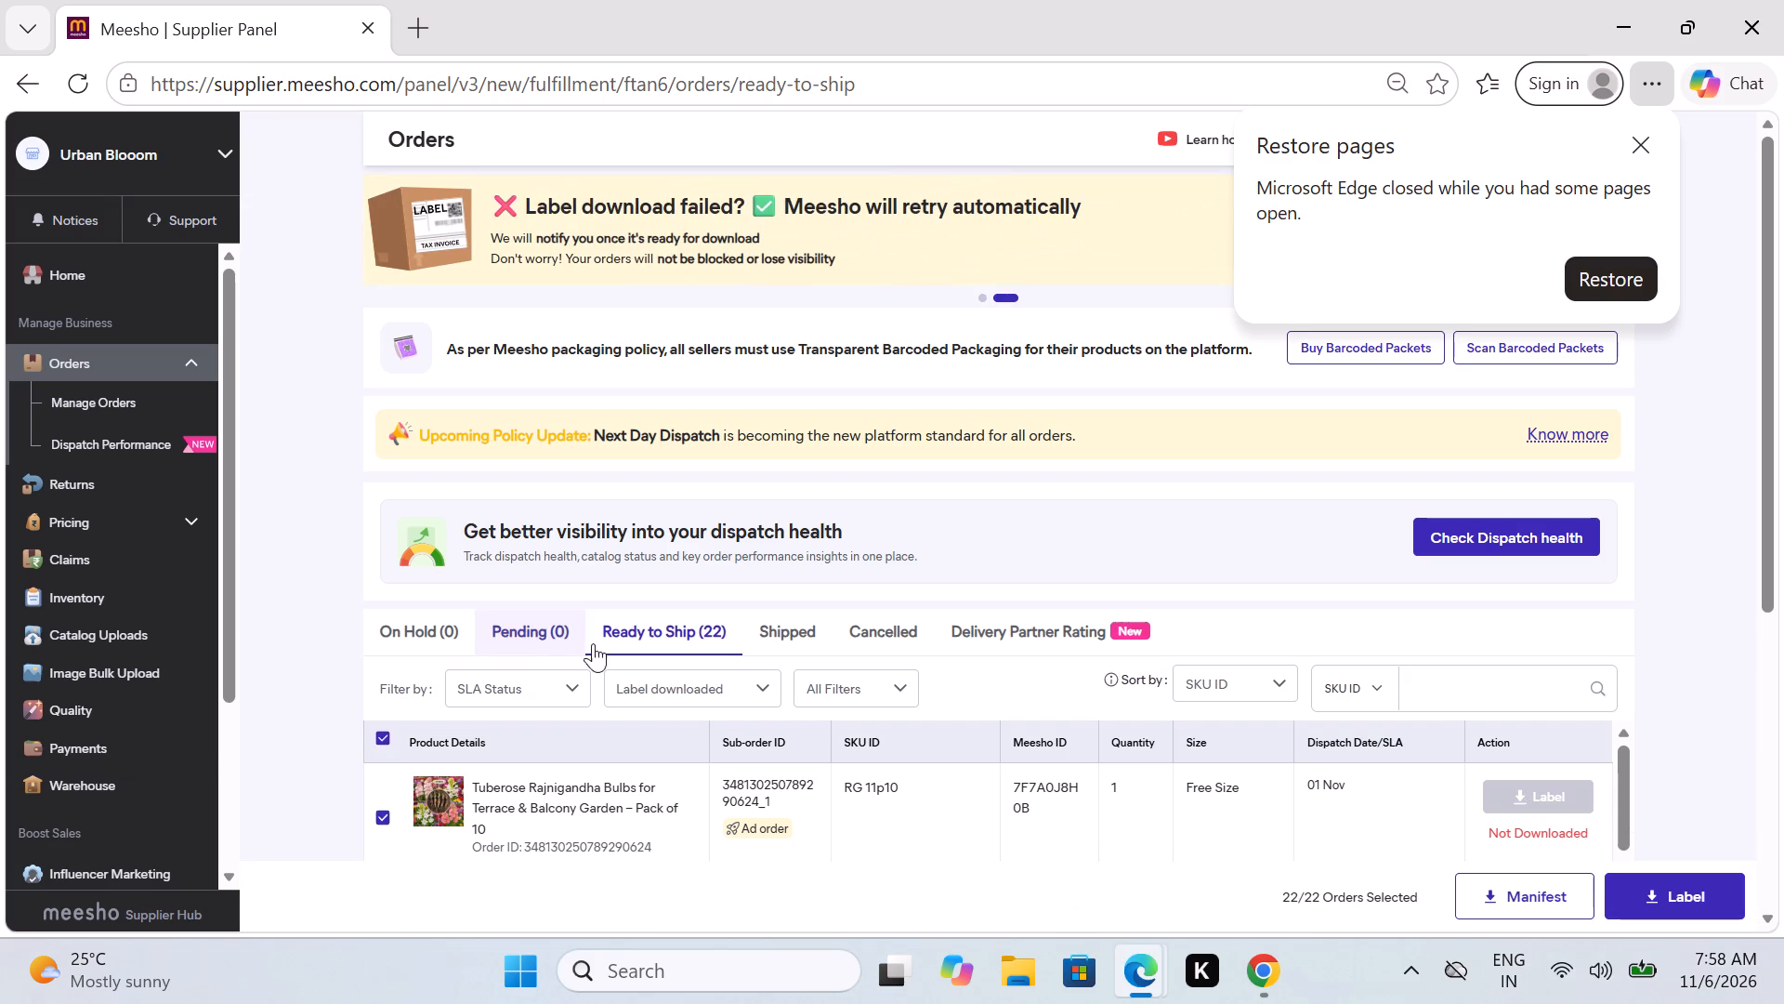
scroll(776, 635, "down", 2)
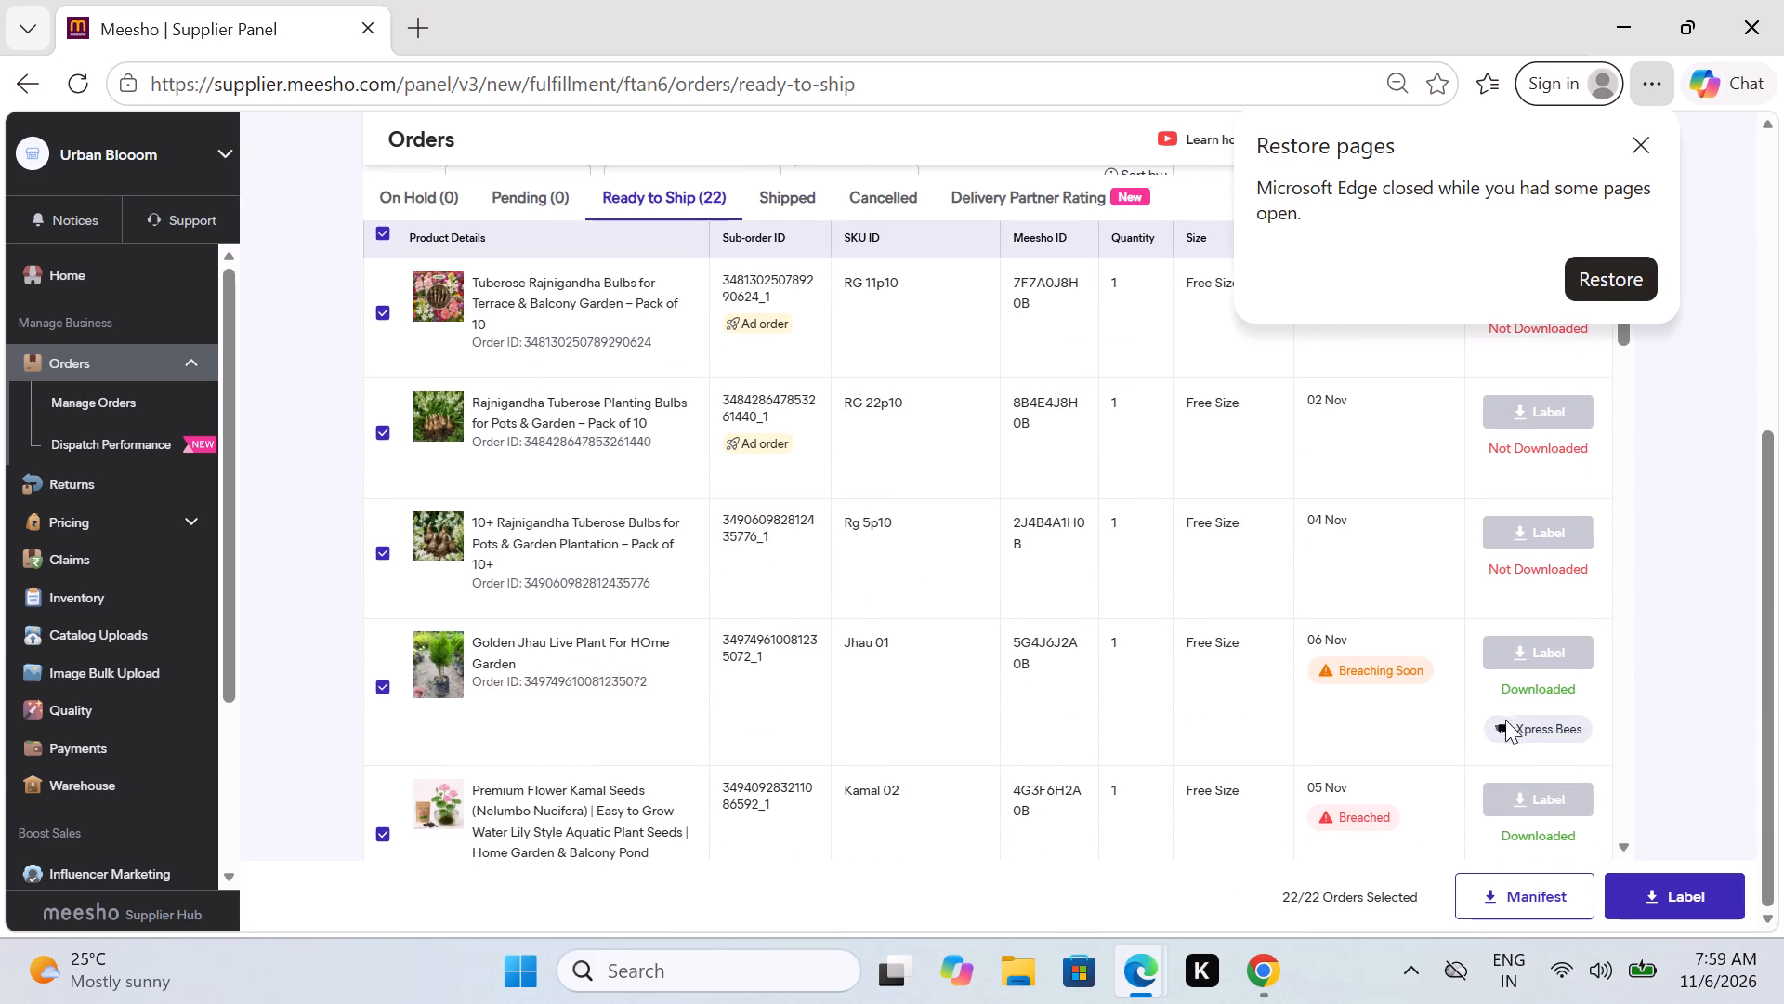
scroll(1277, 707, "down", 3)
scroll(1276, 699, "up", 5)
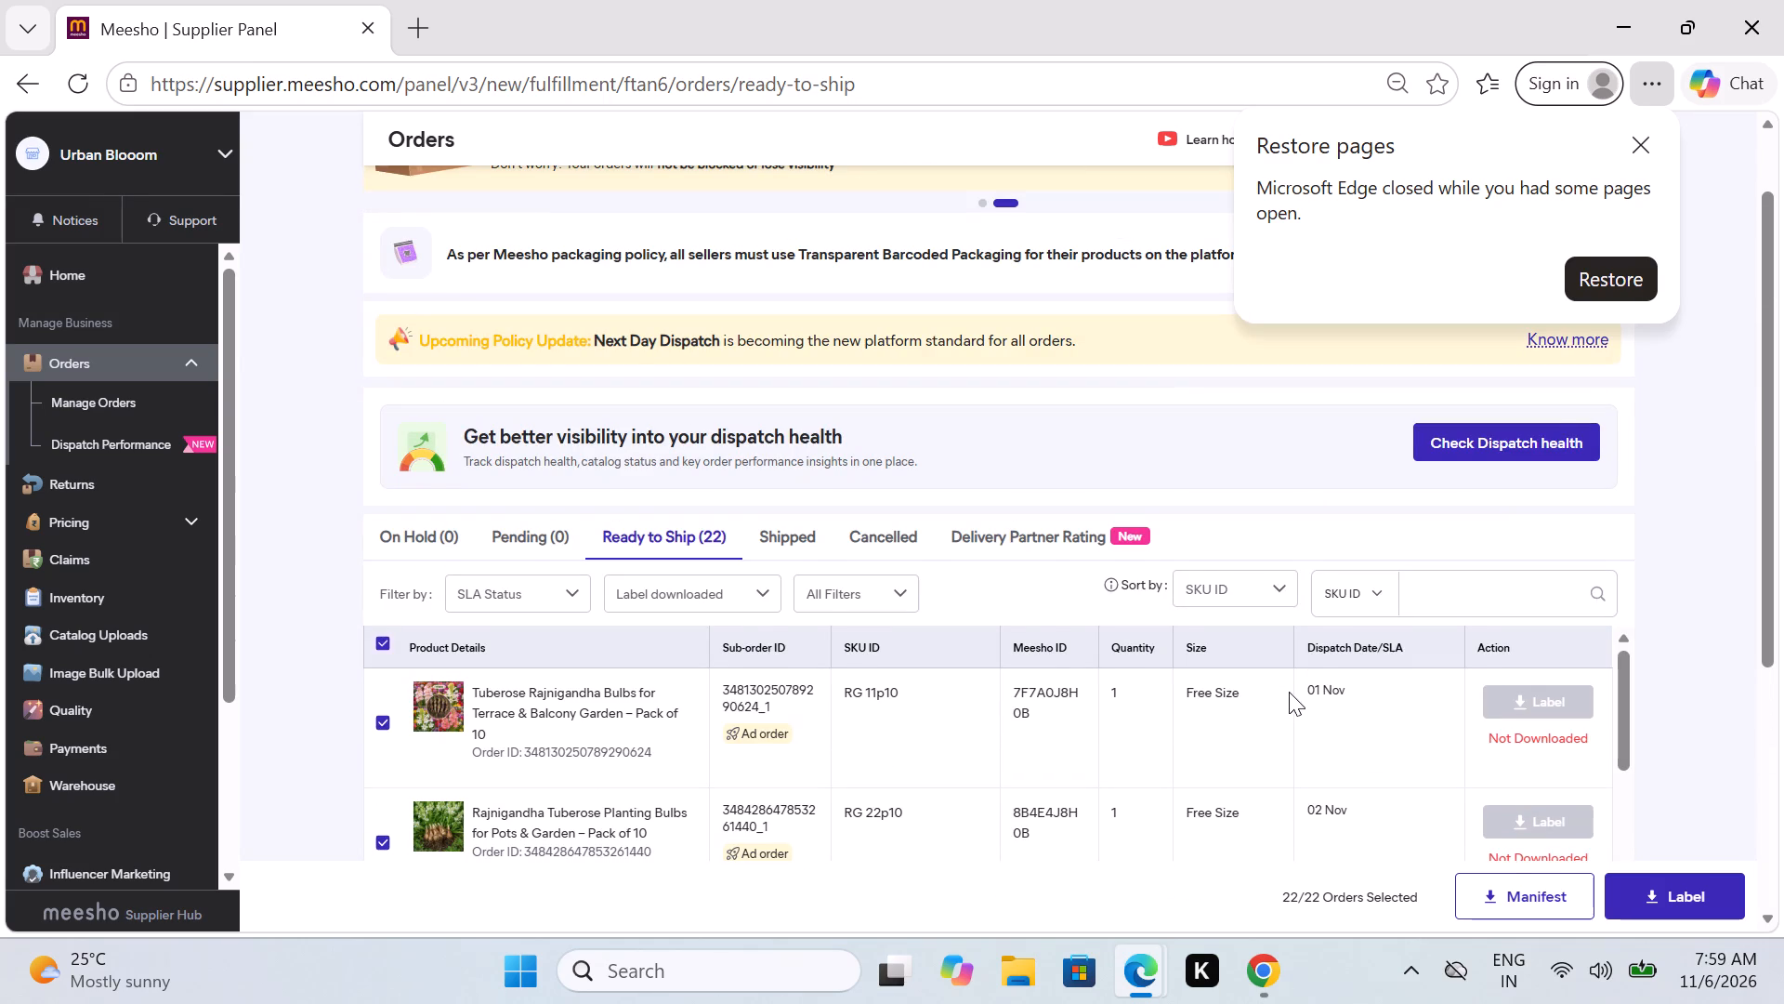
scroll(1295, 682, "down", 1)
scroll(1492, 649, "down", 6)
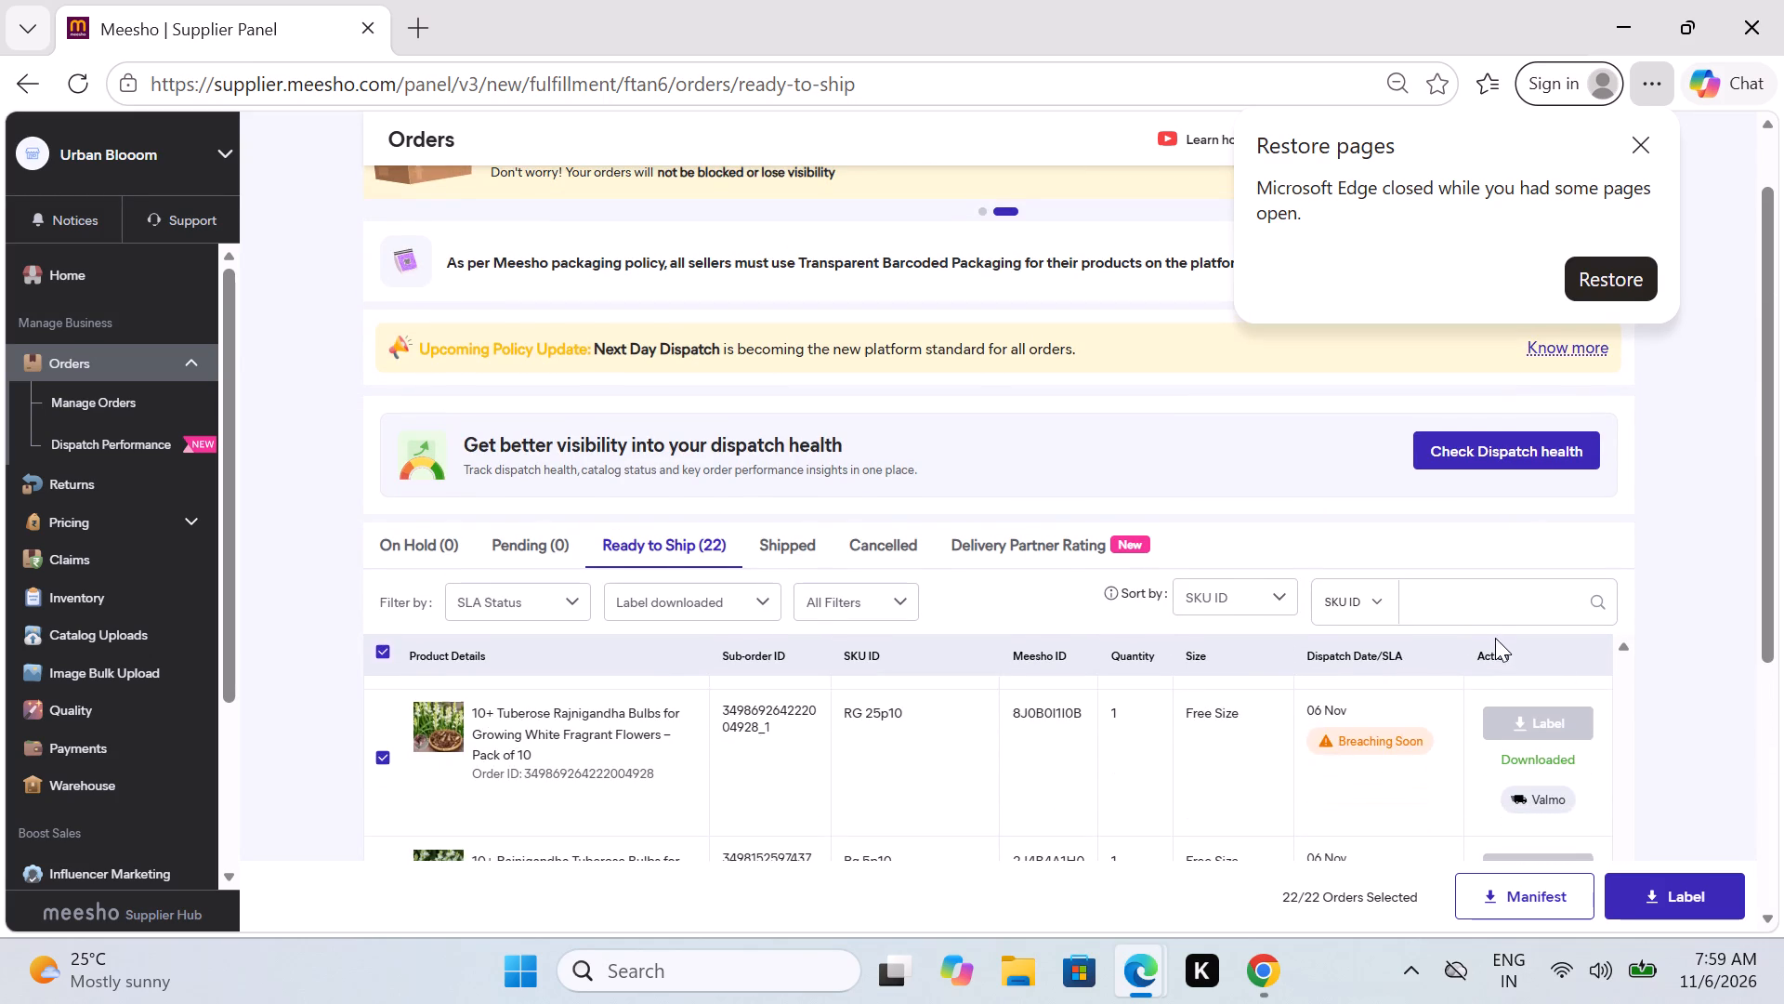
scroll(1437, 582, "down", 5)
scroll(963, 667, "down", 2)
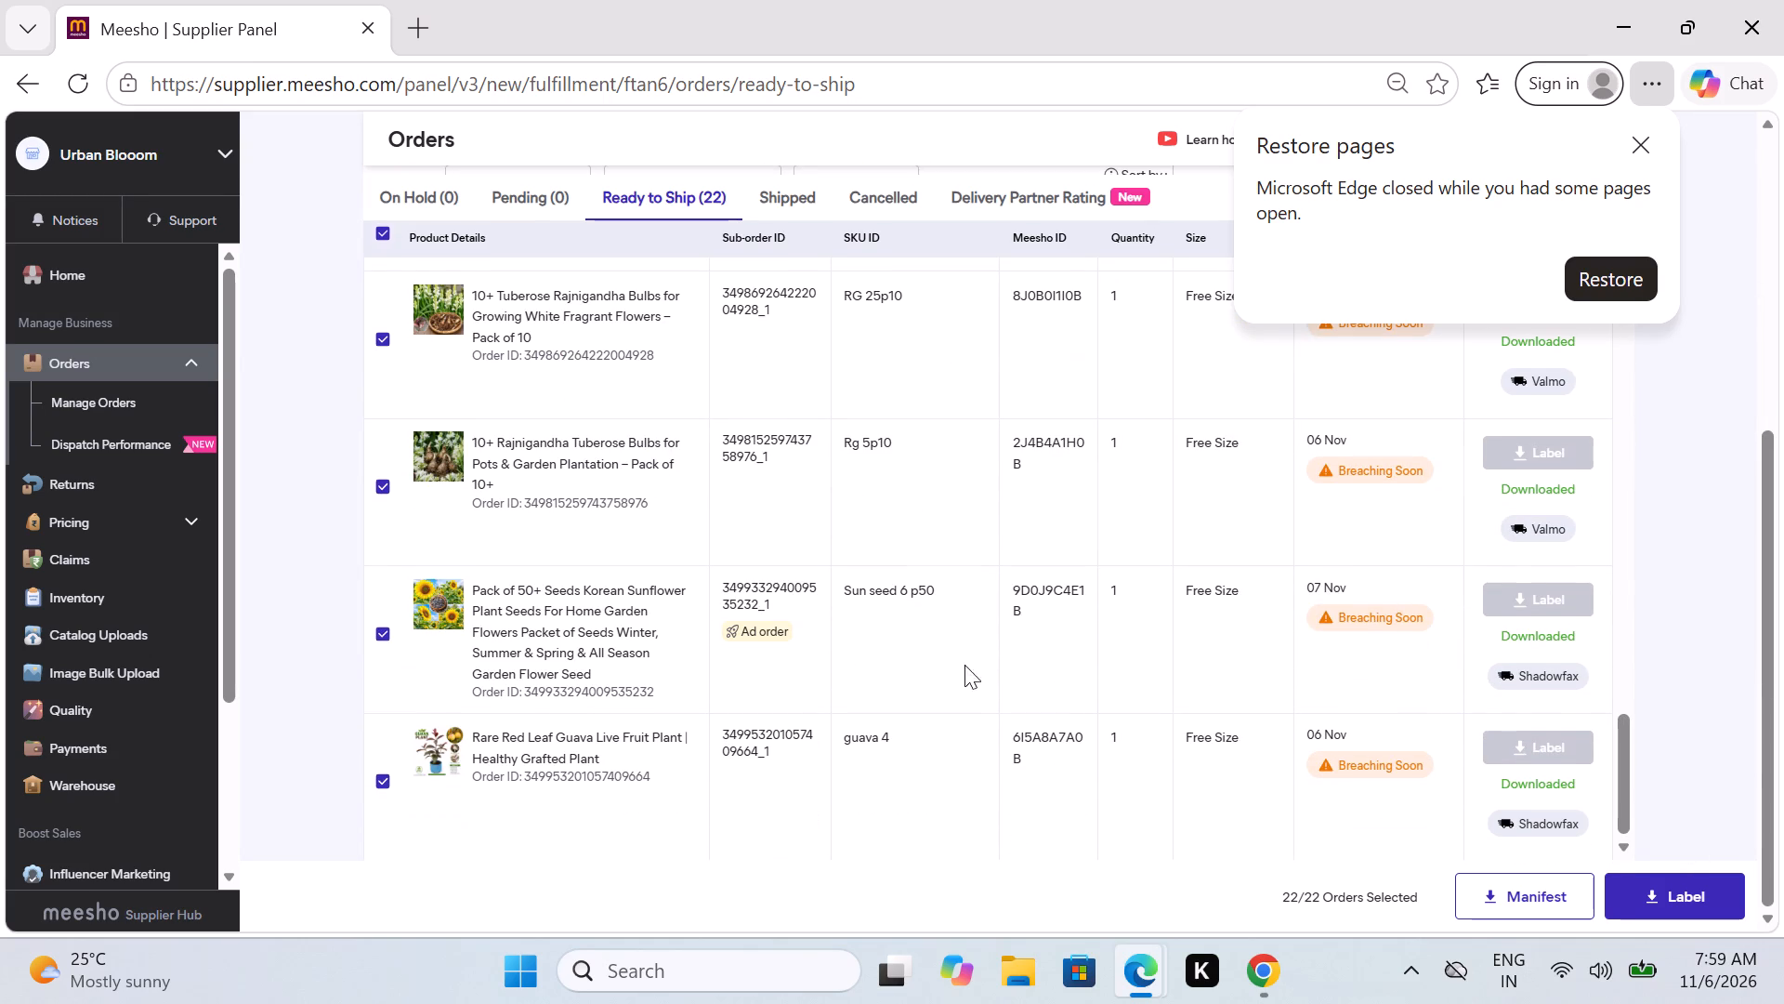
scroll(964, 665, "down", 2)
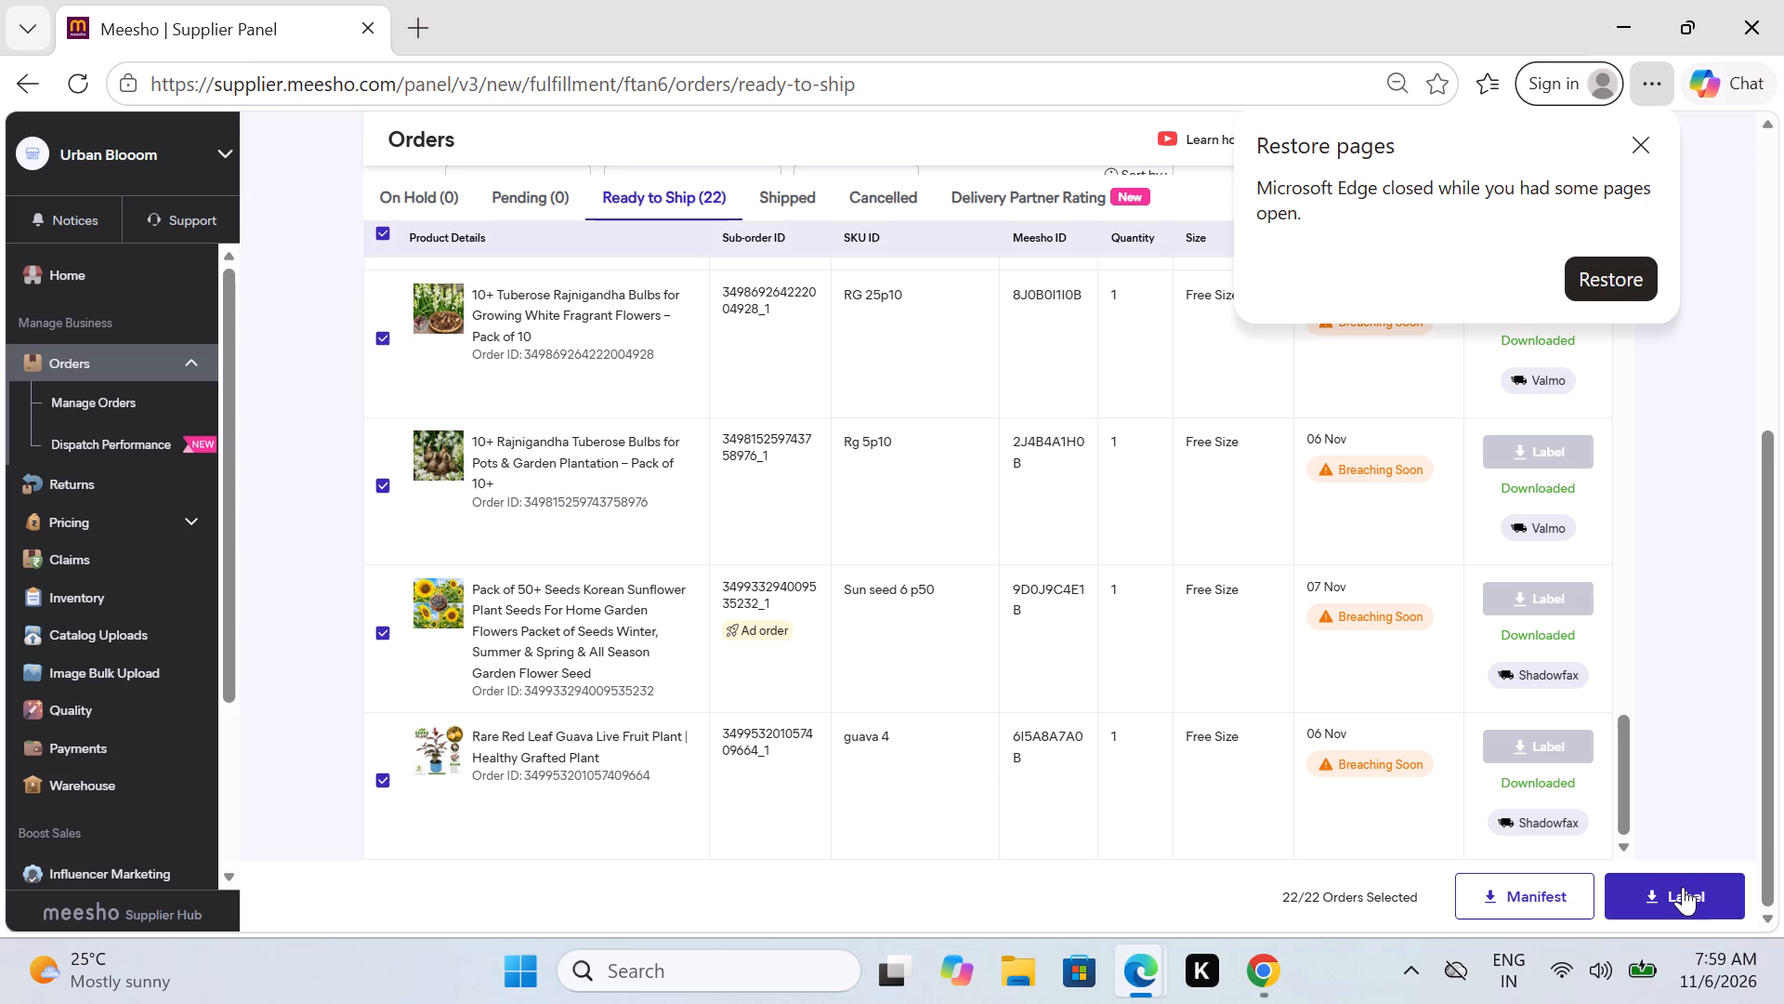
left_click(1683, 886)
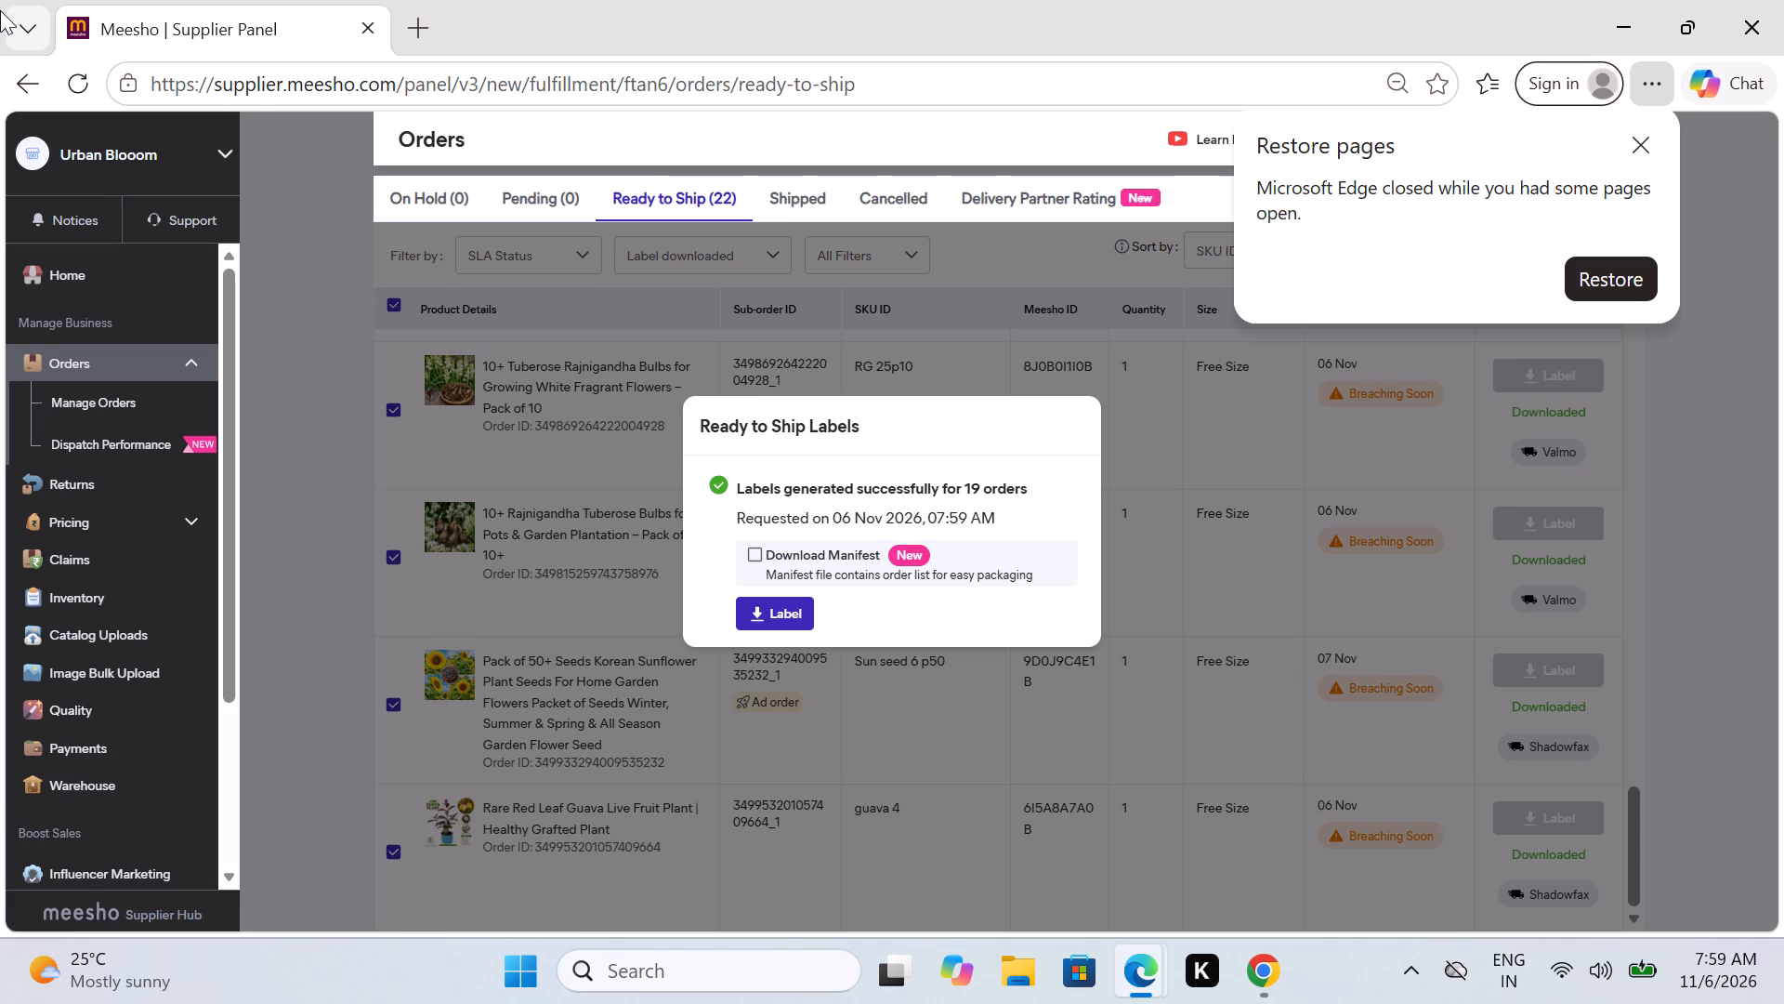
left_click(791, 614)
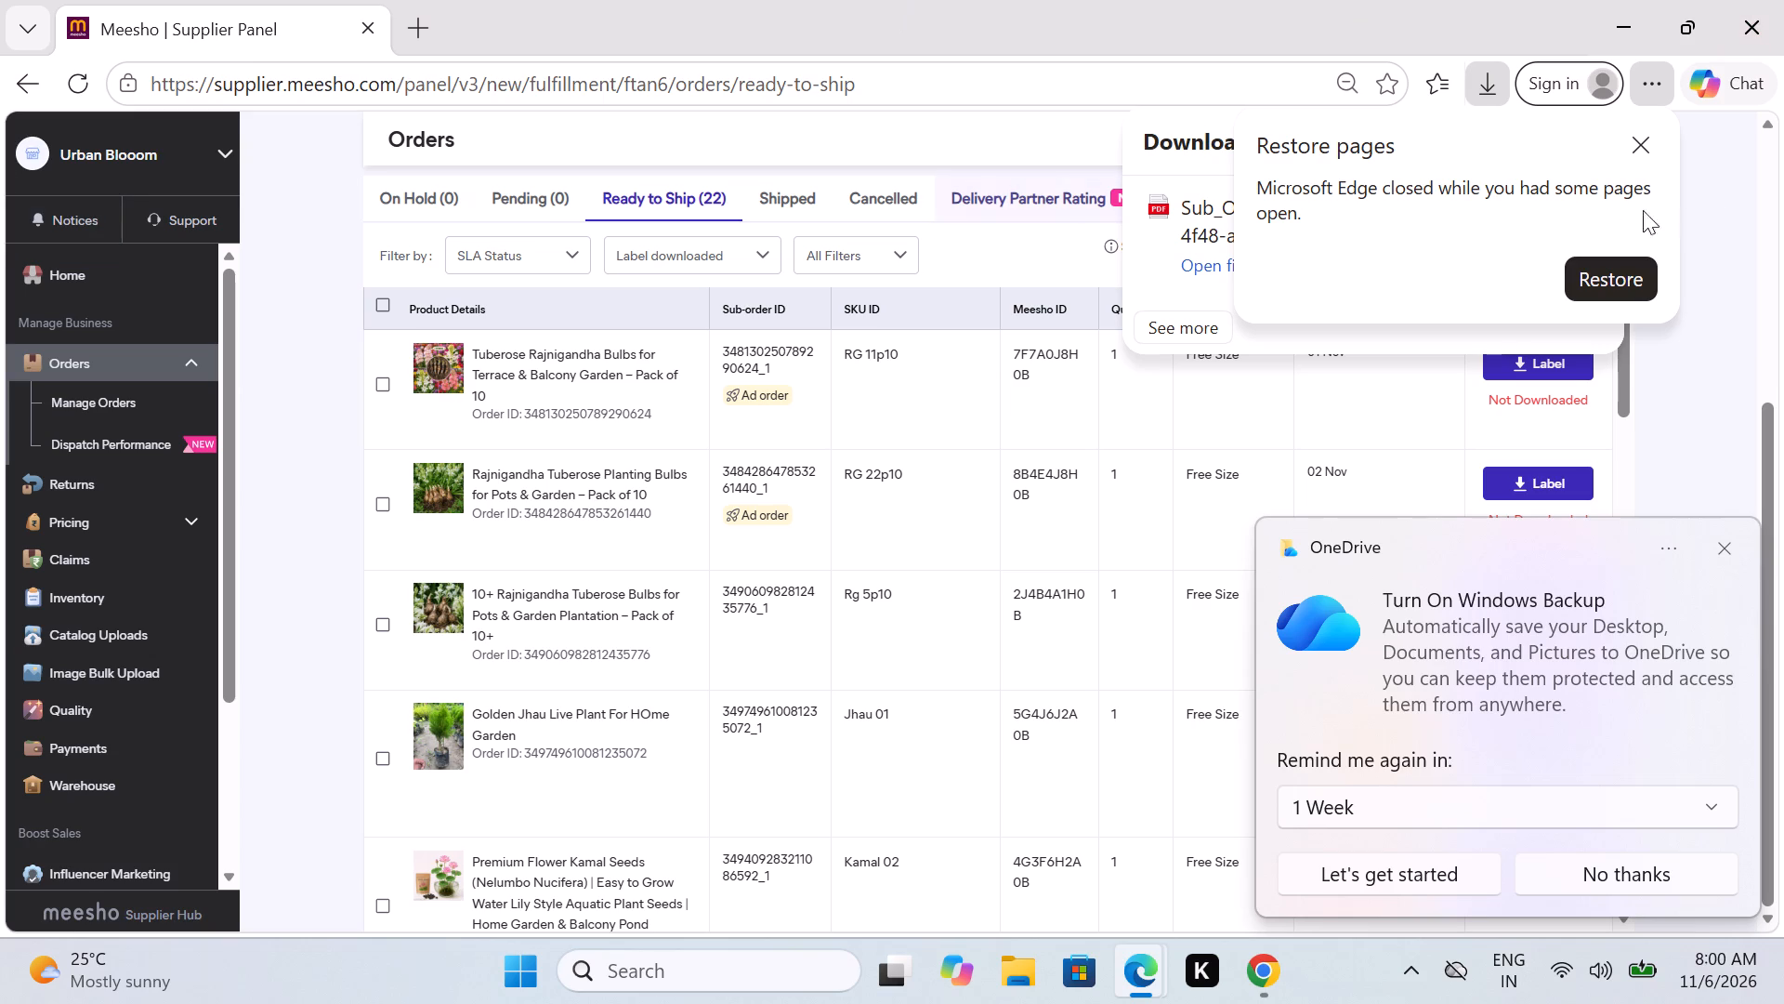
left_click(1635, 150)
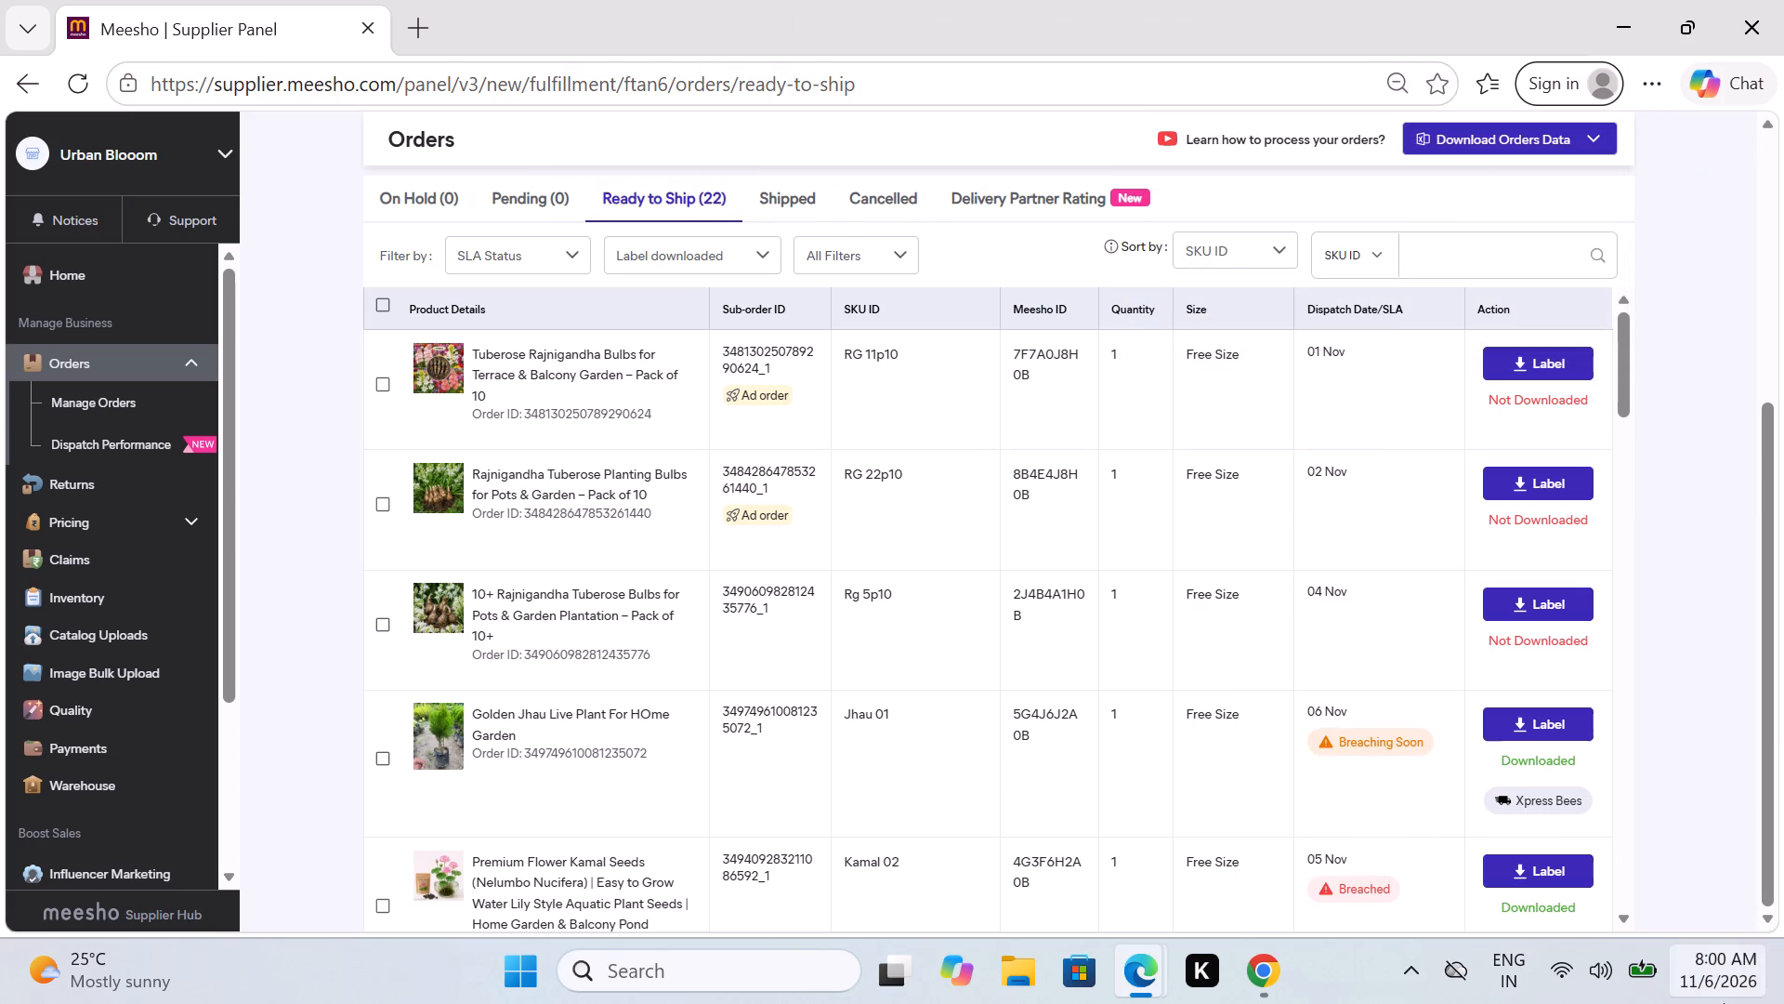
Switch to Google Chrome and open iLovePDF's Merge PDF tool in a new tab.
left_click(1251, 959)
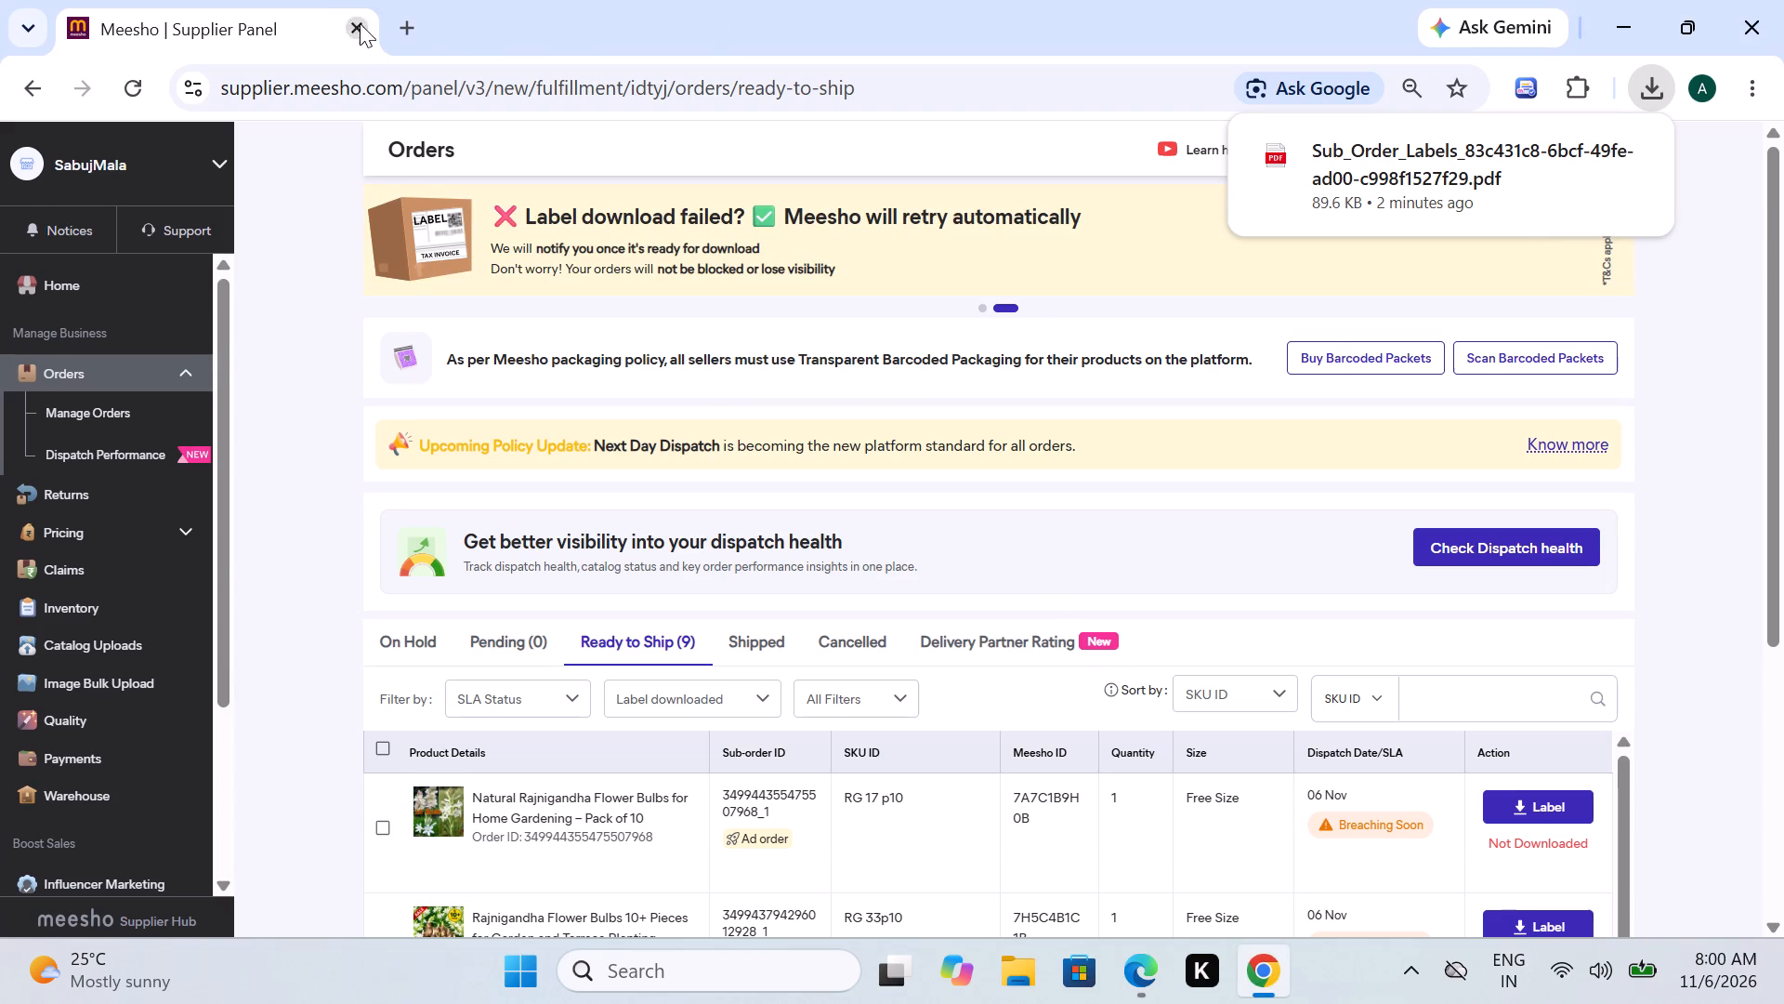
left_click(415, 37)
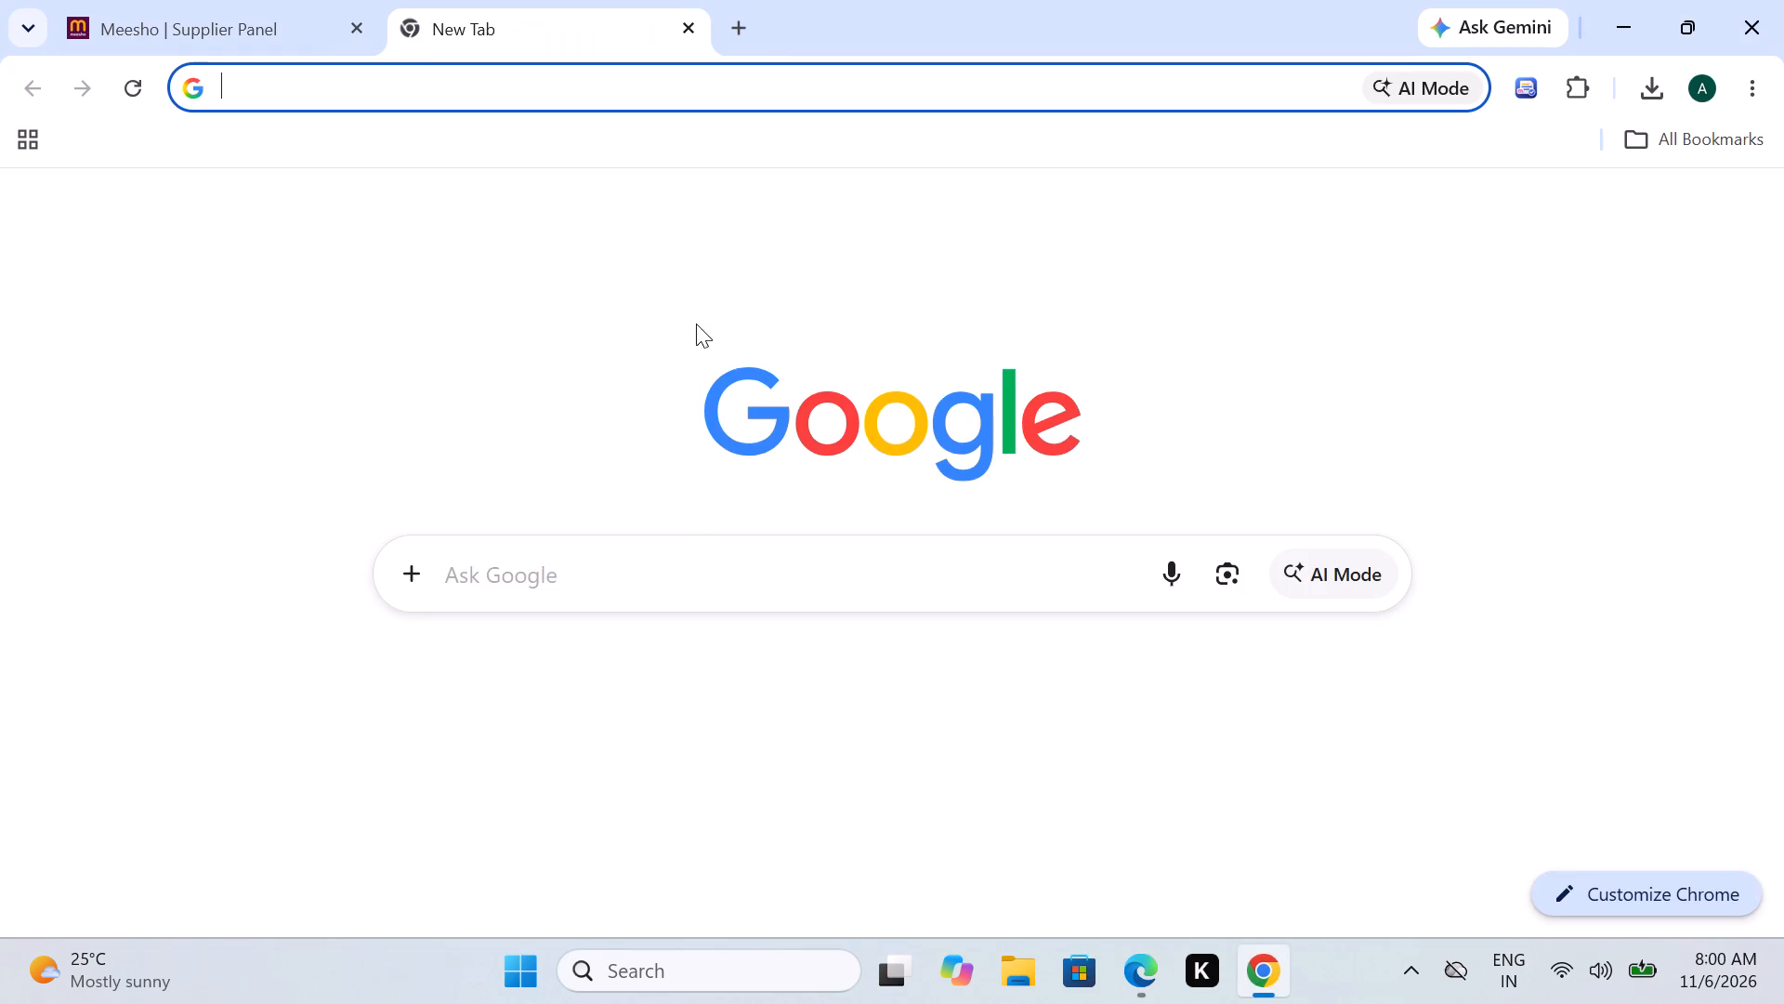
left_click(801, 889)
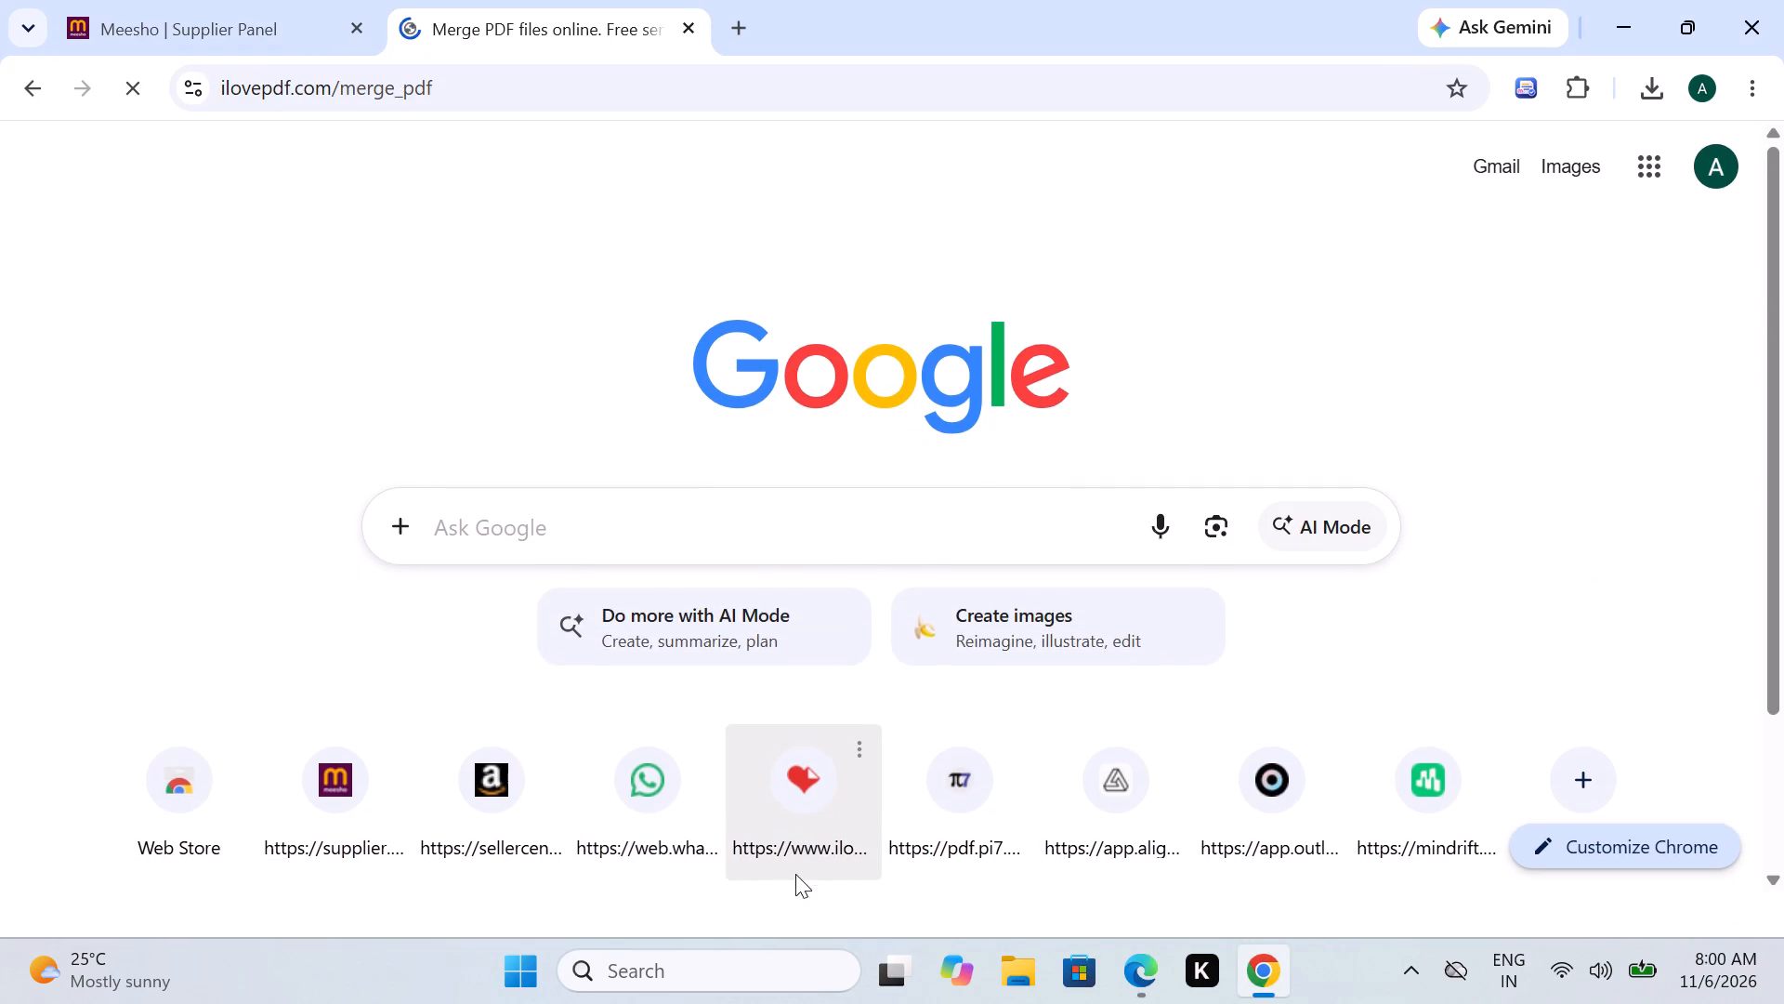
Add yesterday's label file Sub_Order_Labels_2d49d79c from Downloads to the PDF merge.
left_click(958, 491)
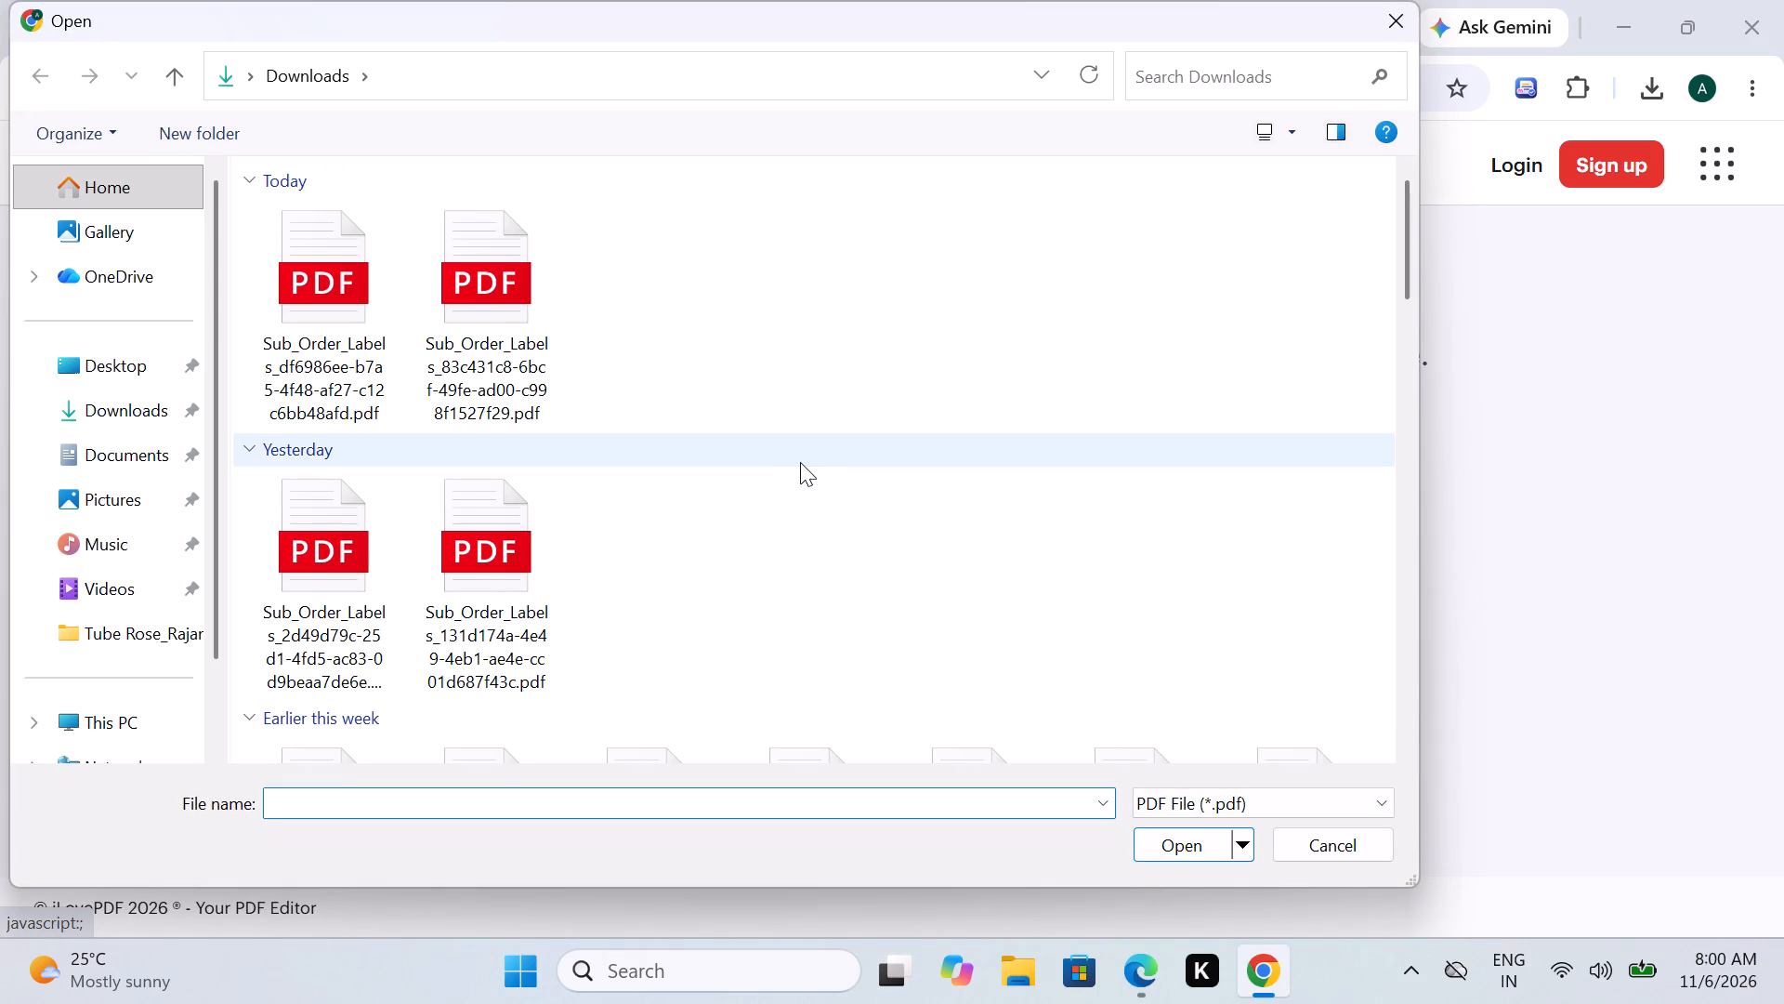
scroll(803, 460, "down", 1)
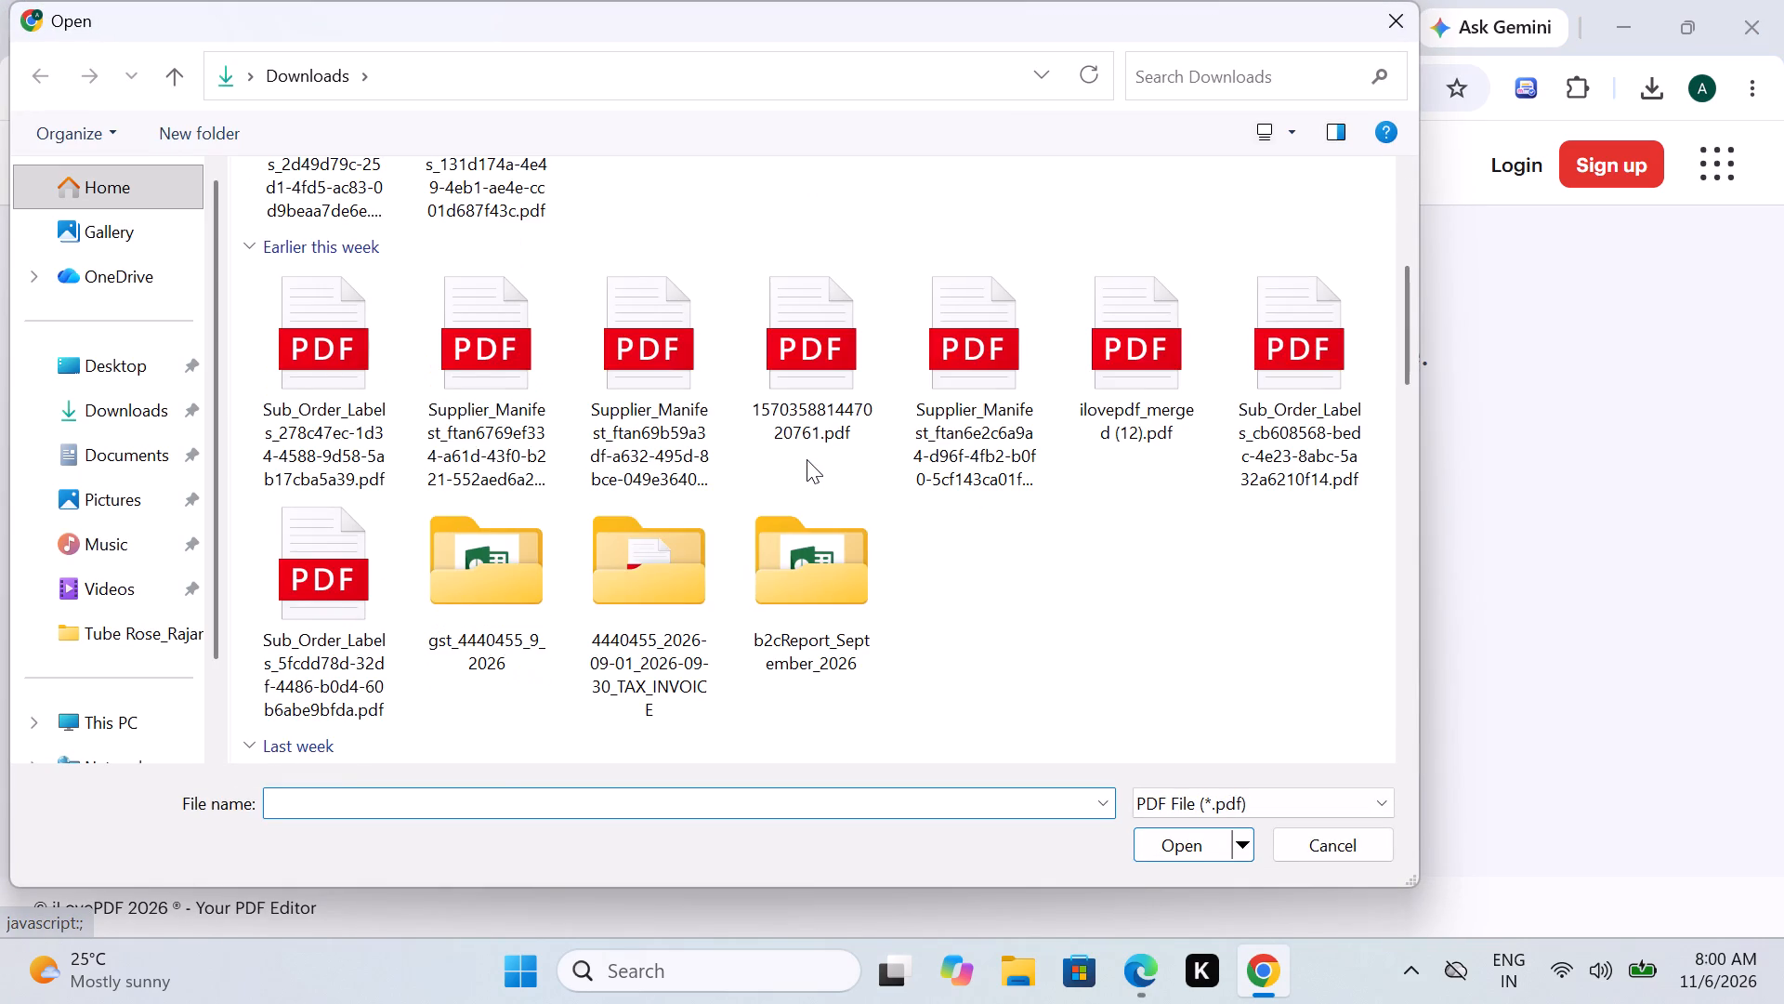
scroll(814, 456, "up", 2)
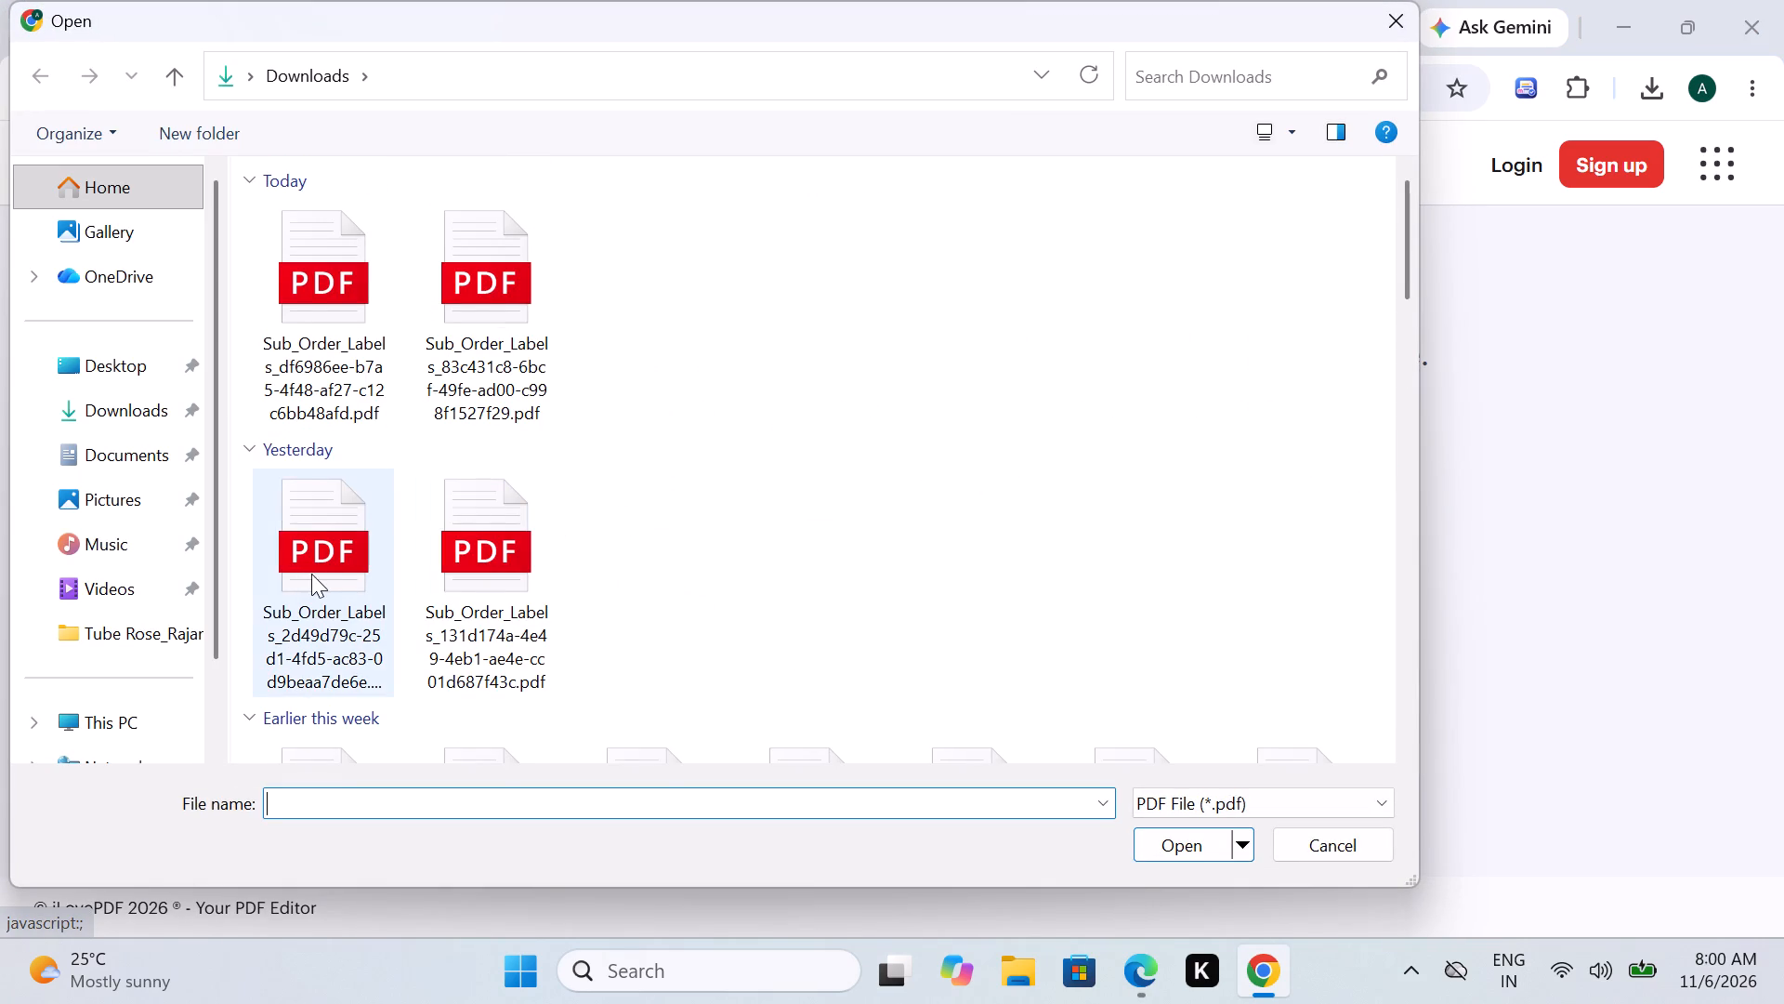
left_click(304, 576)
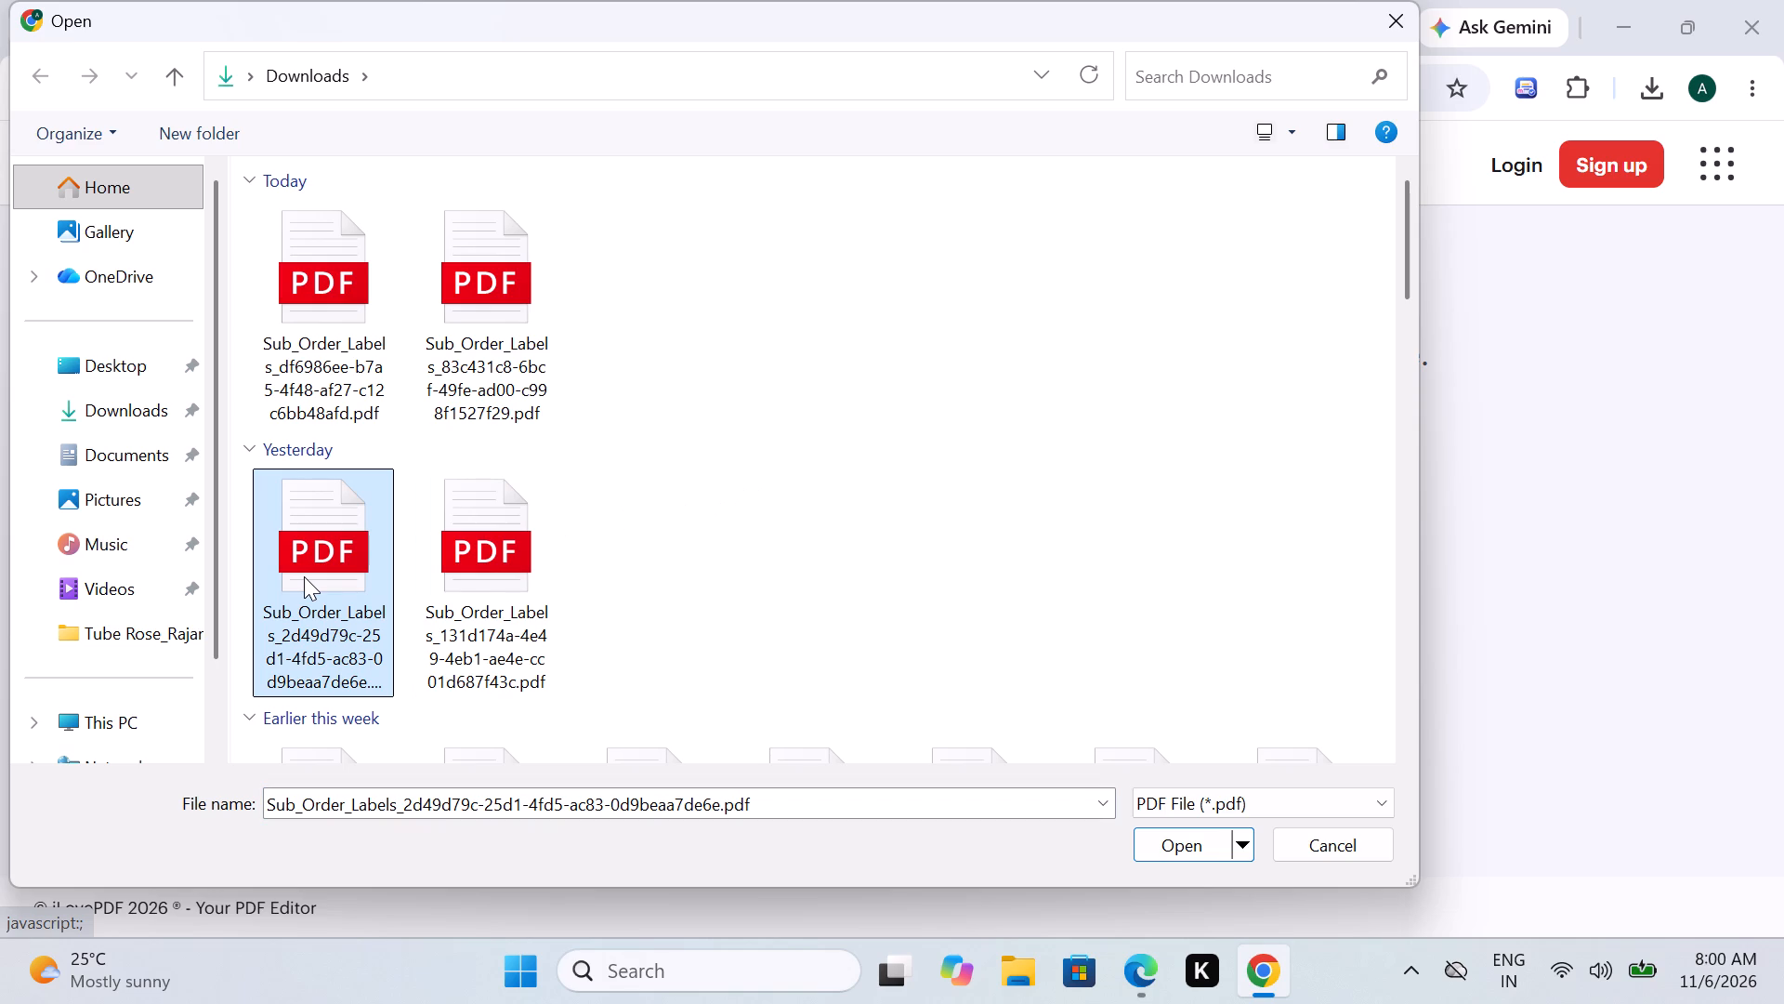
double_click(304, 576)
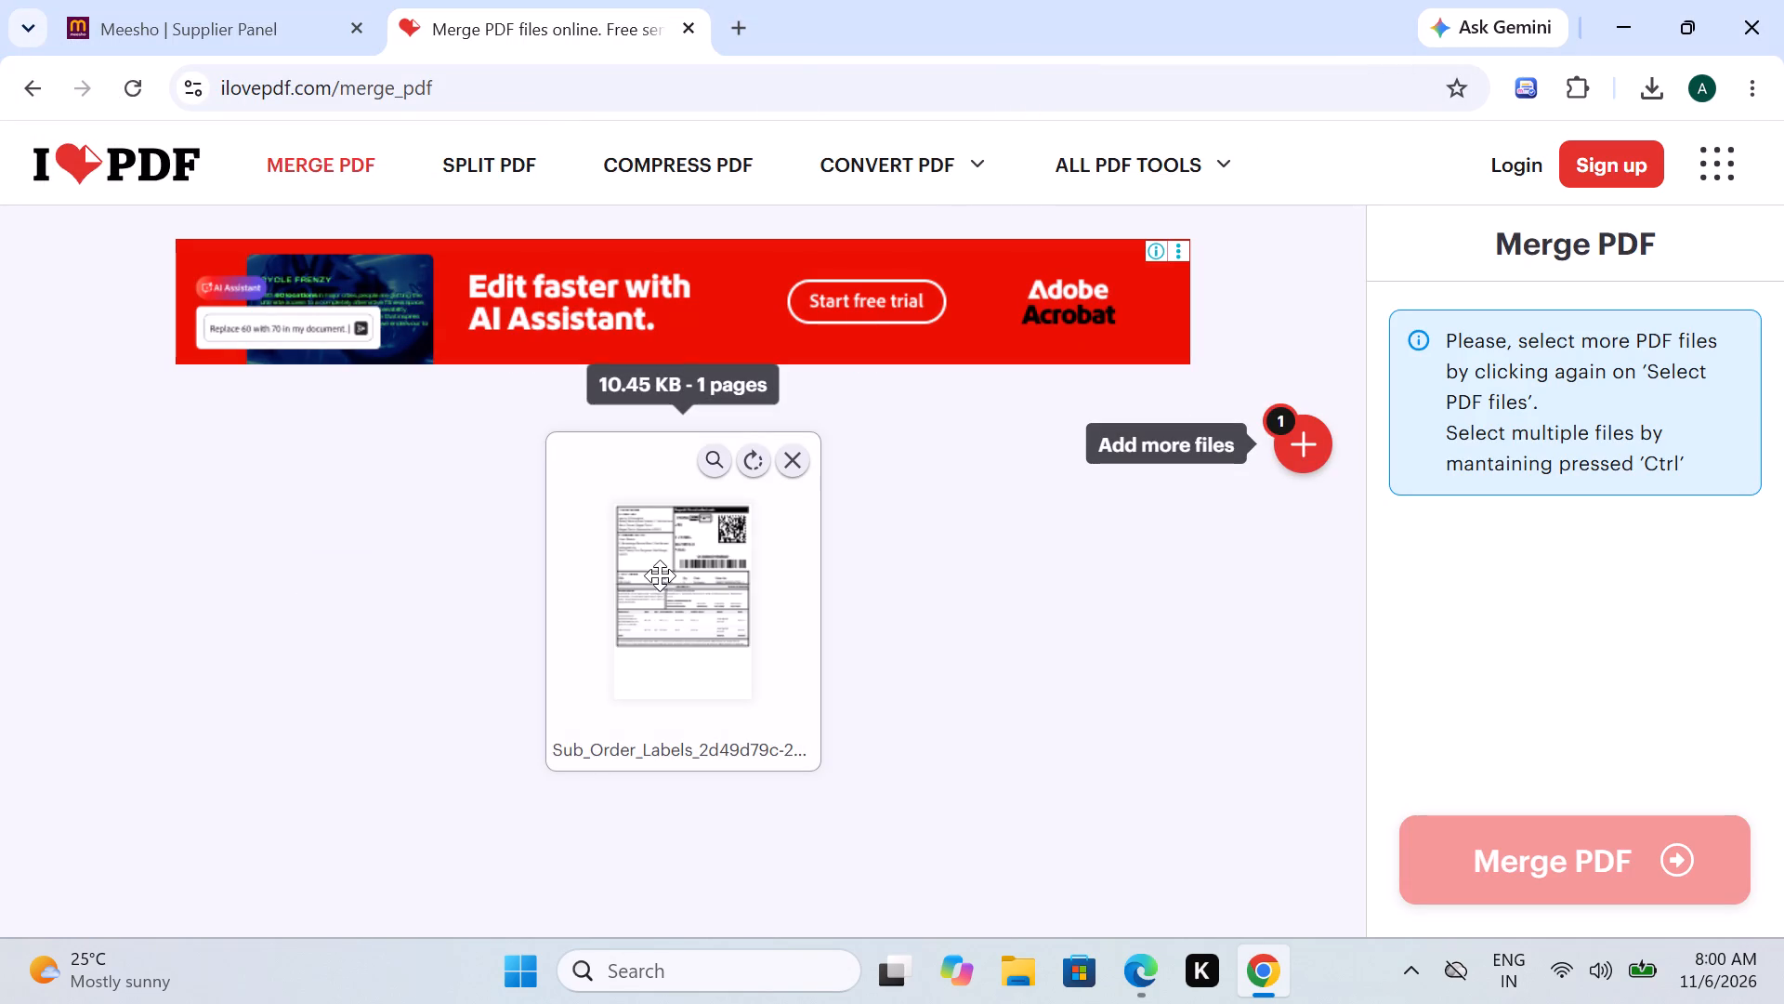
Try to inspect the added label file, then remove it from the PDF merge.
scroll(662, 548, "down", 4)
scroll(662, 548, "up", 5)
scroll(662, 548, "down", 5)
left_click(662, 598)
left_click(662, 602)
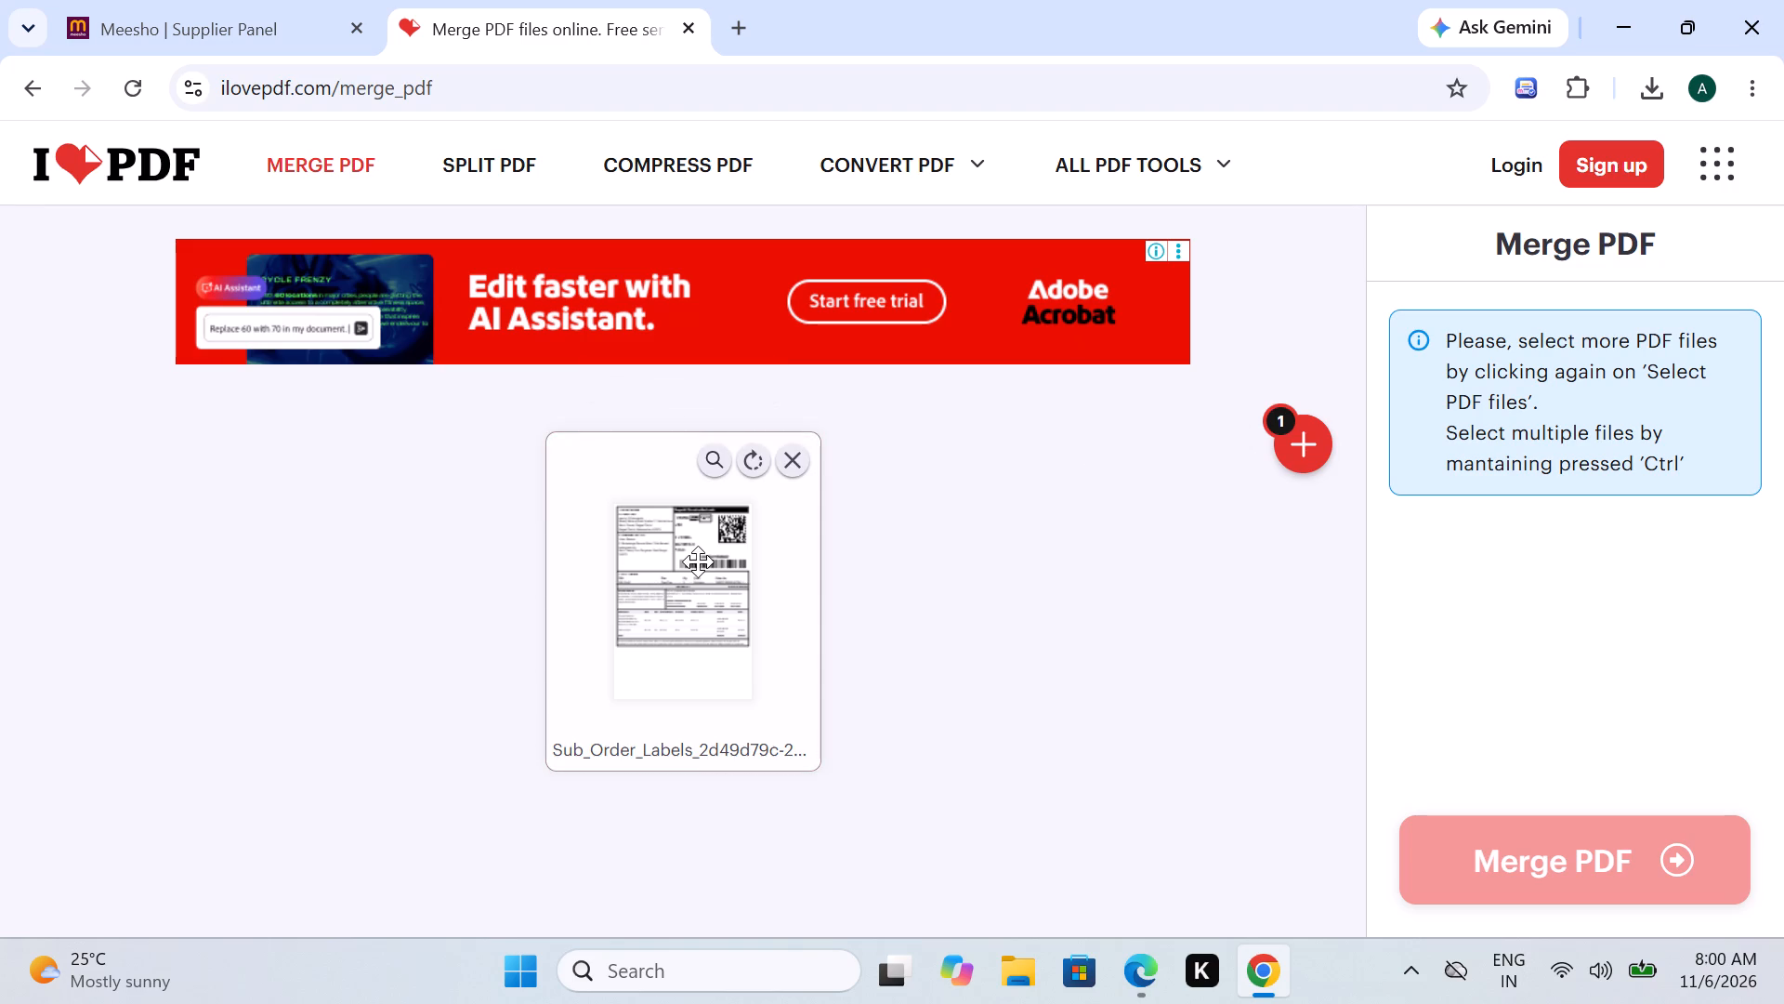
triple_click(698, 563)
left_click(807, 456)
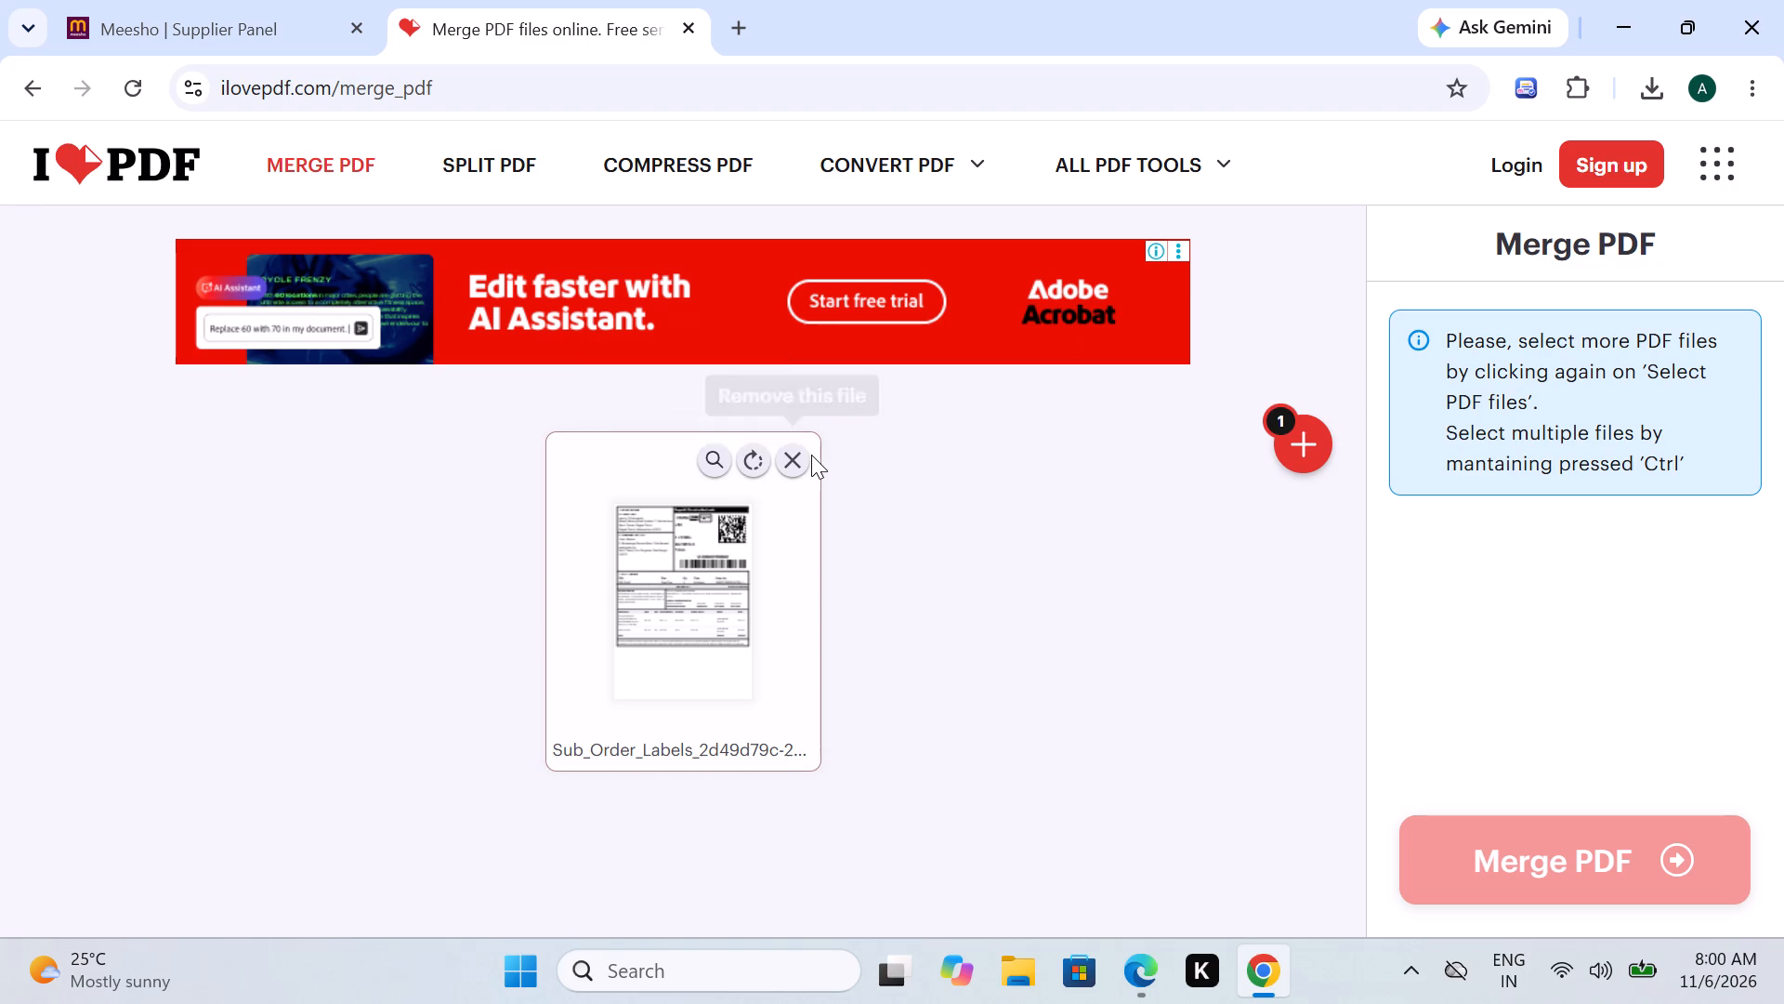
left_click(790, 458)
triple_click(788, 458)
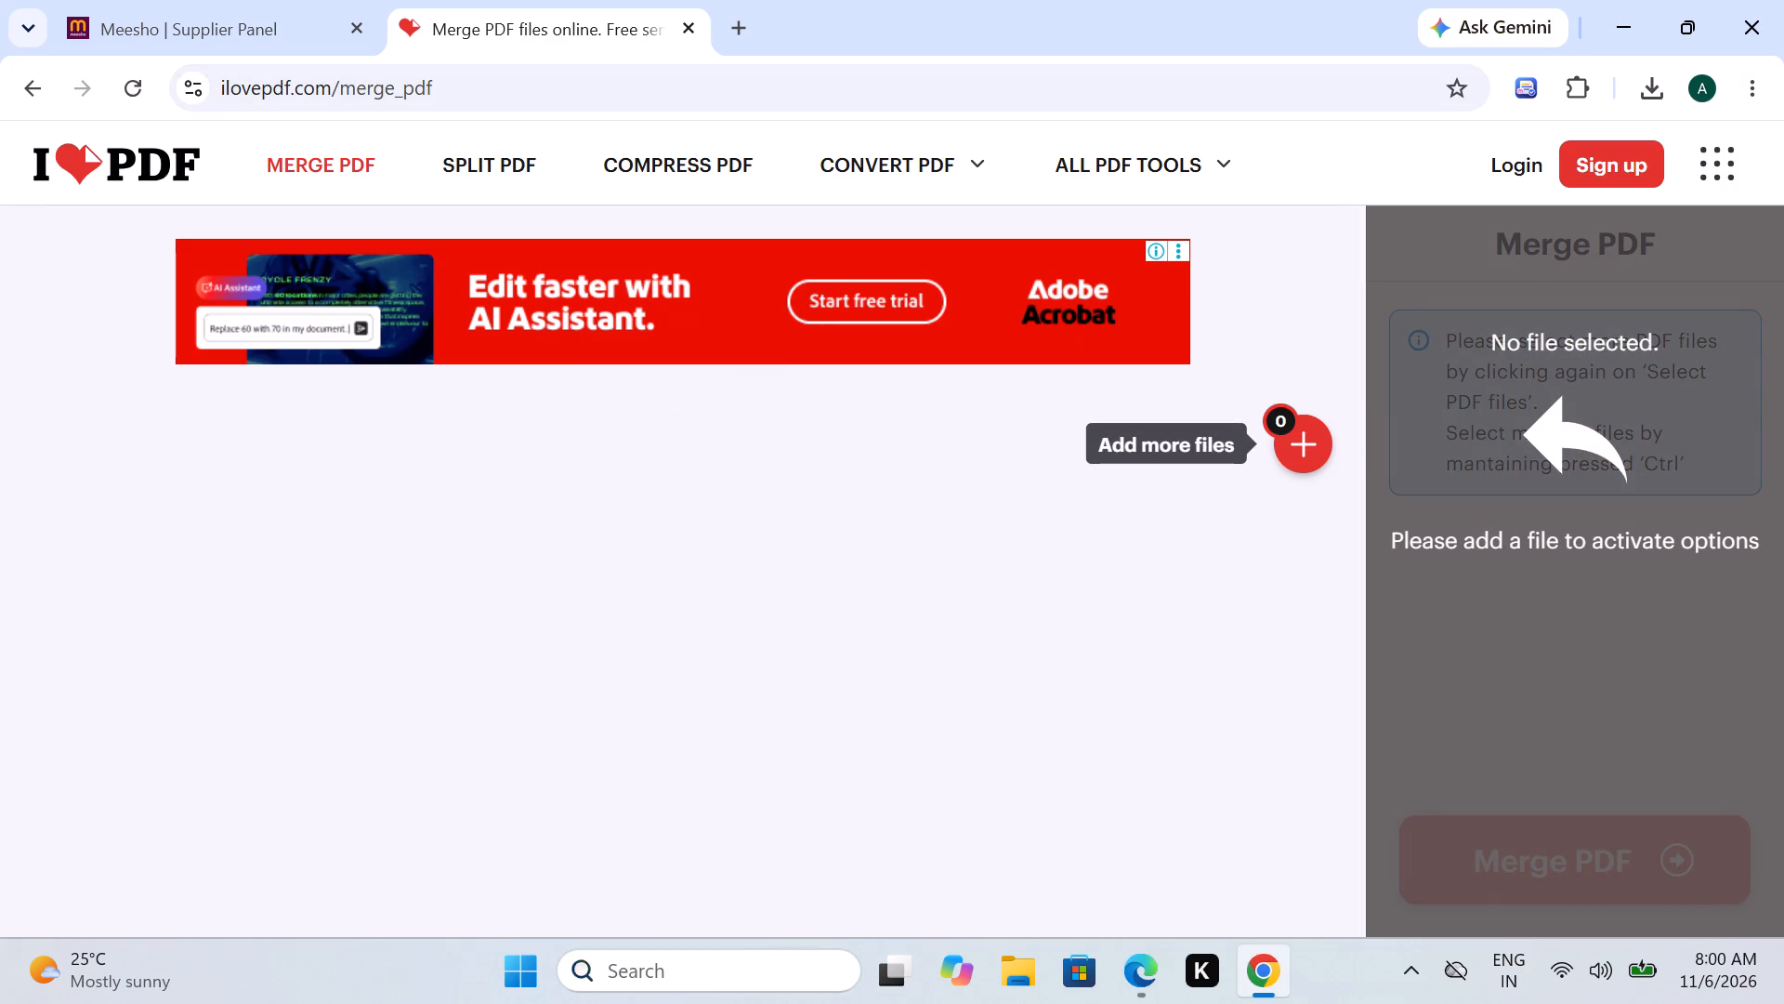
Open yesterday's Sub_Order_Labels_2d49d79c PDF from the Downloads folder in File Explorer and examine its label and invoice, then minimize the viewer.
double_click(1010, 988)
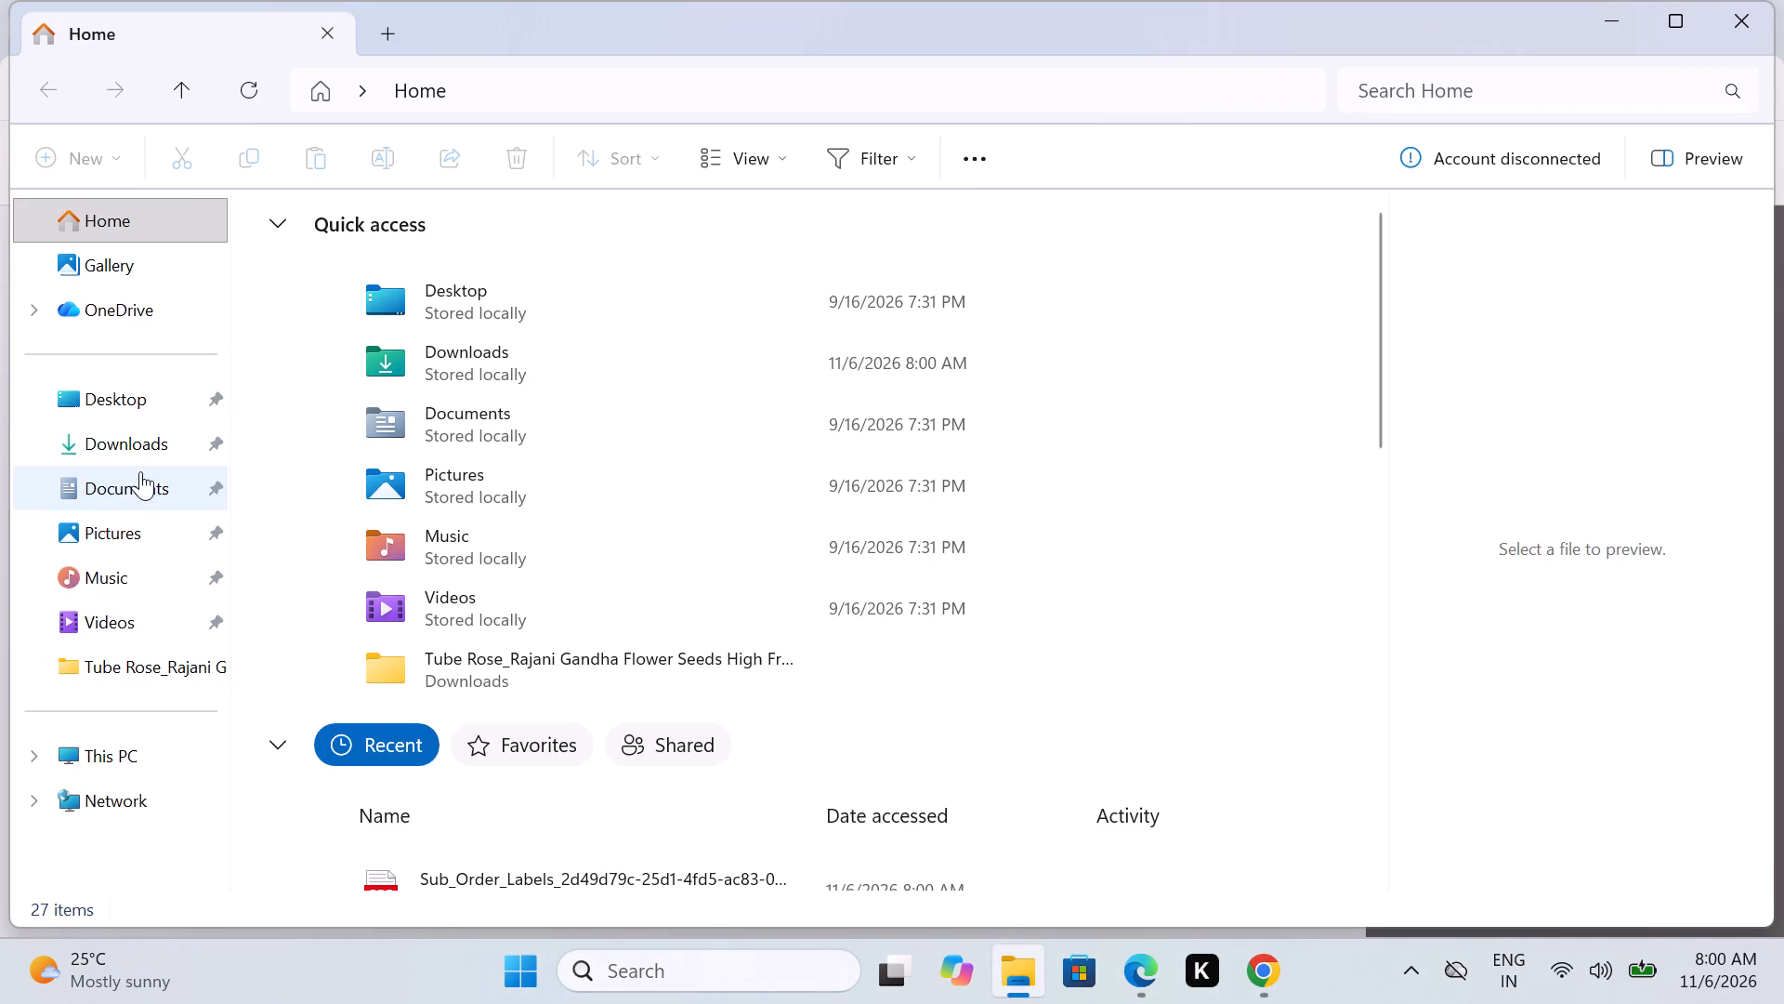
left_click(151, 455)
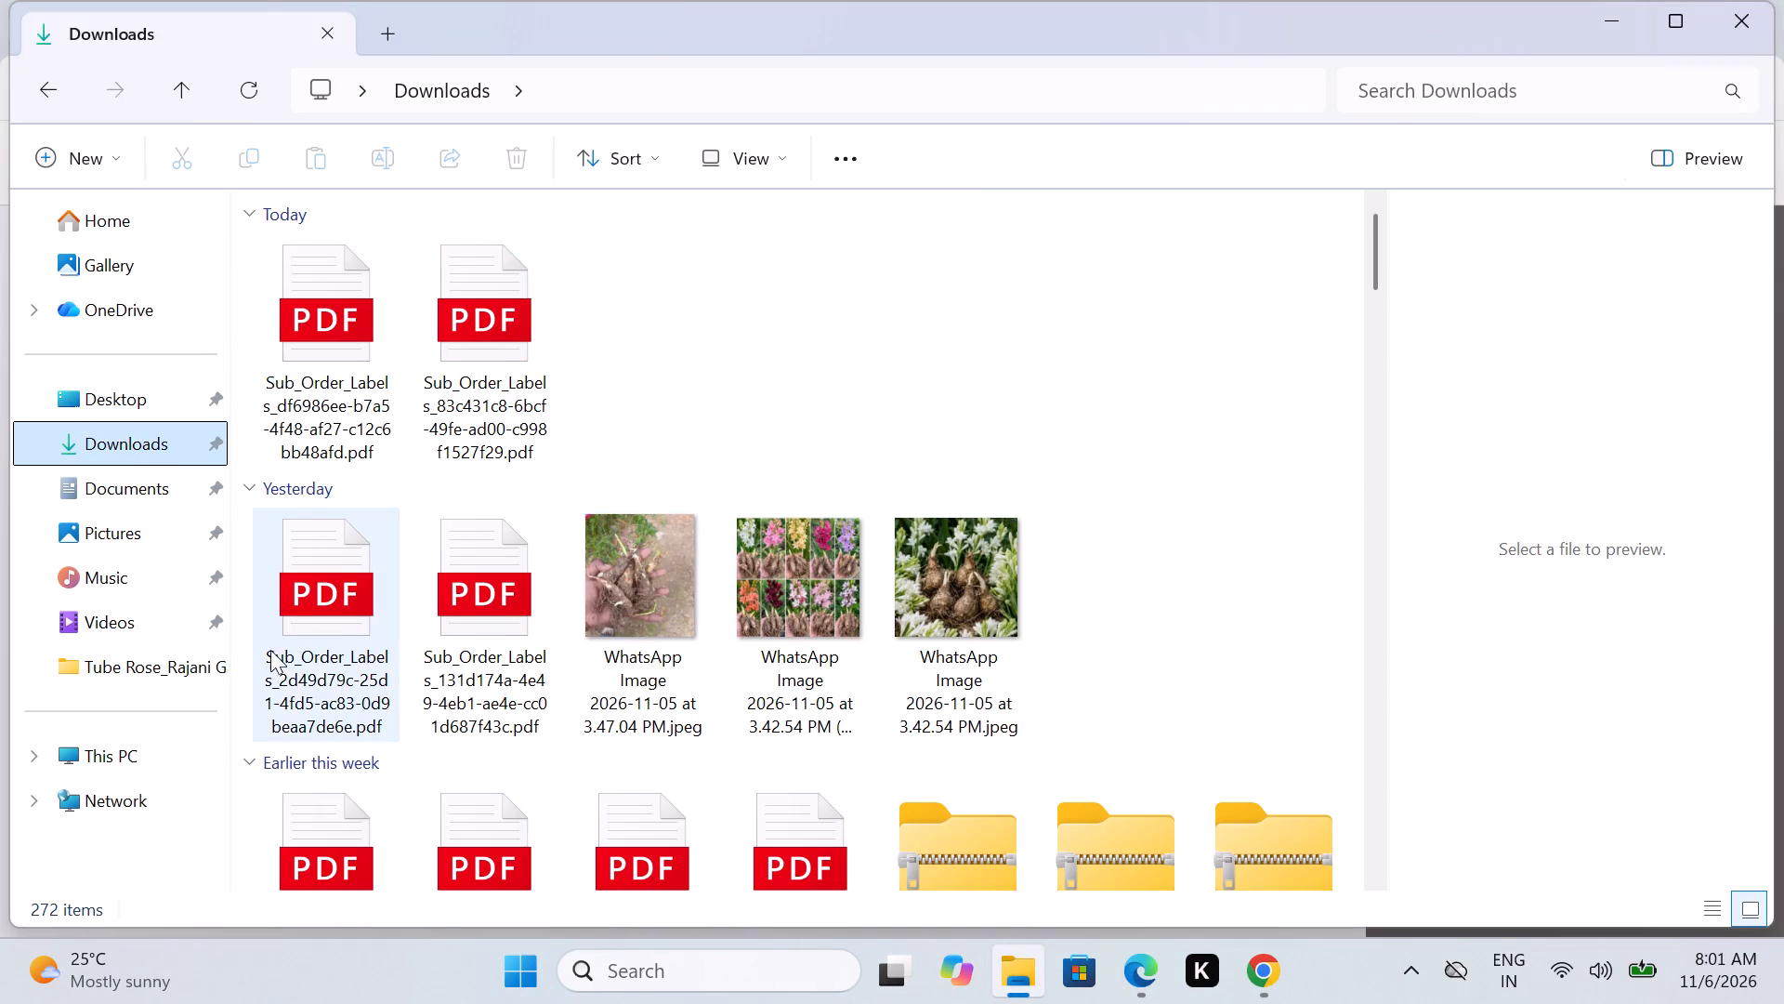
double_click(321, 633)
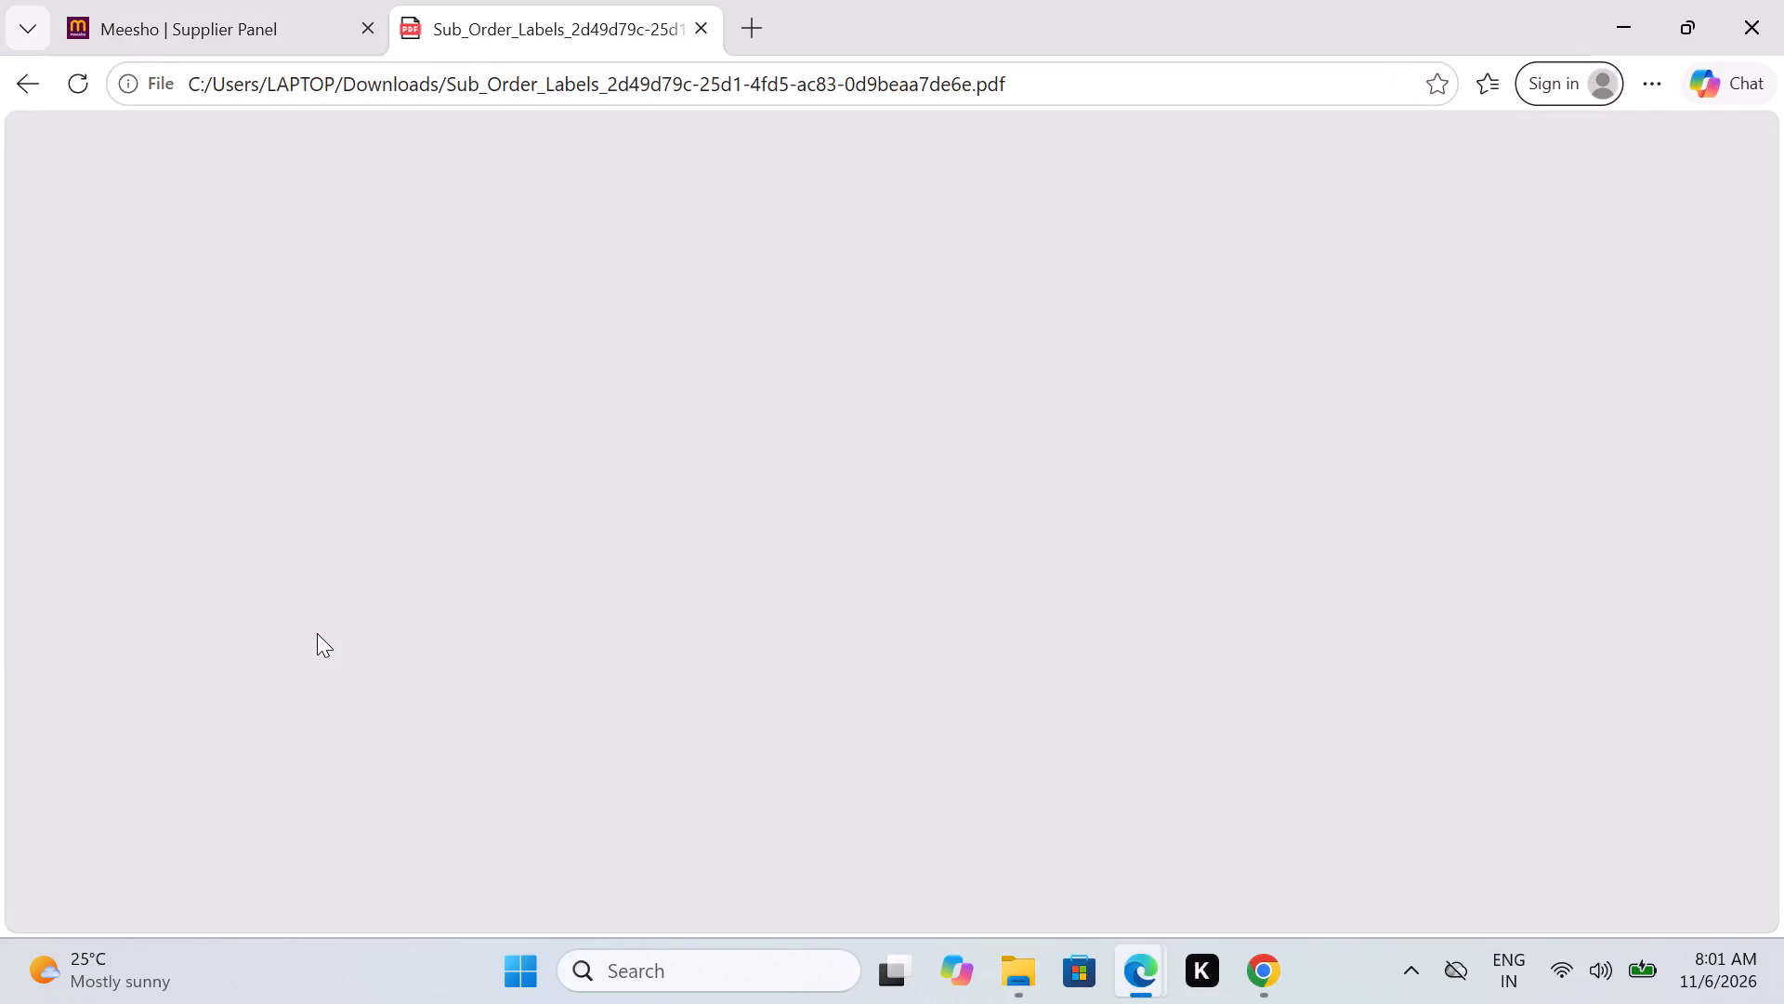
scroll(914, 641, "down", 8)
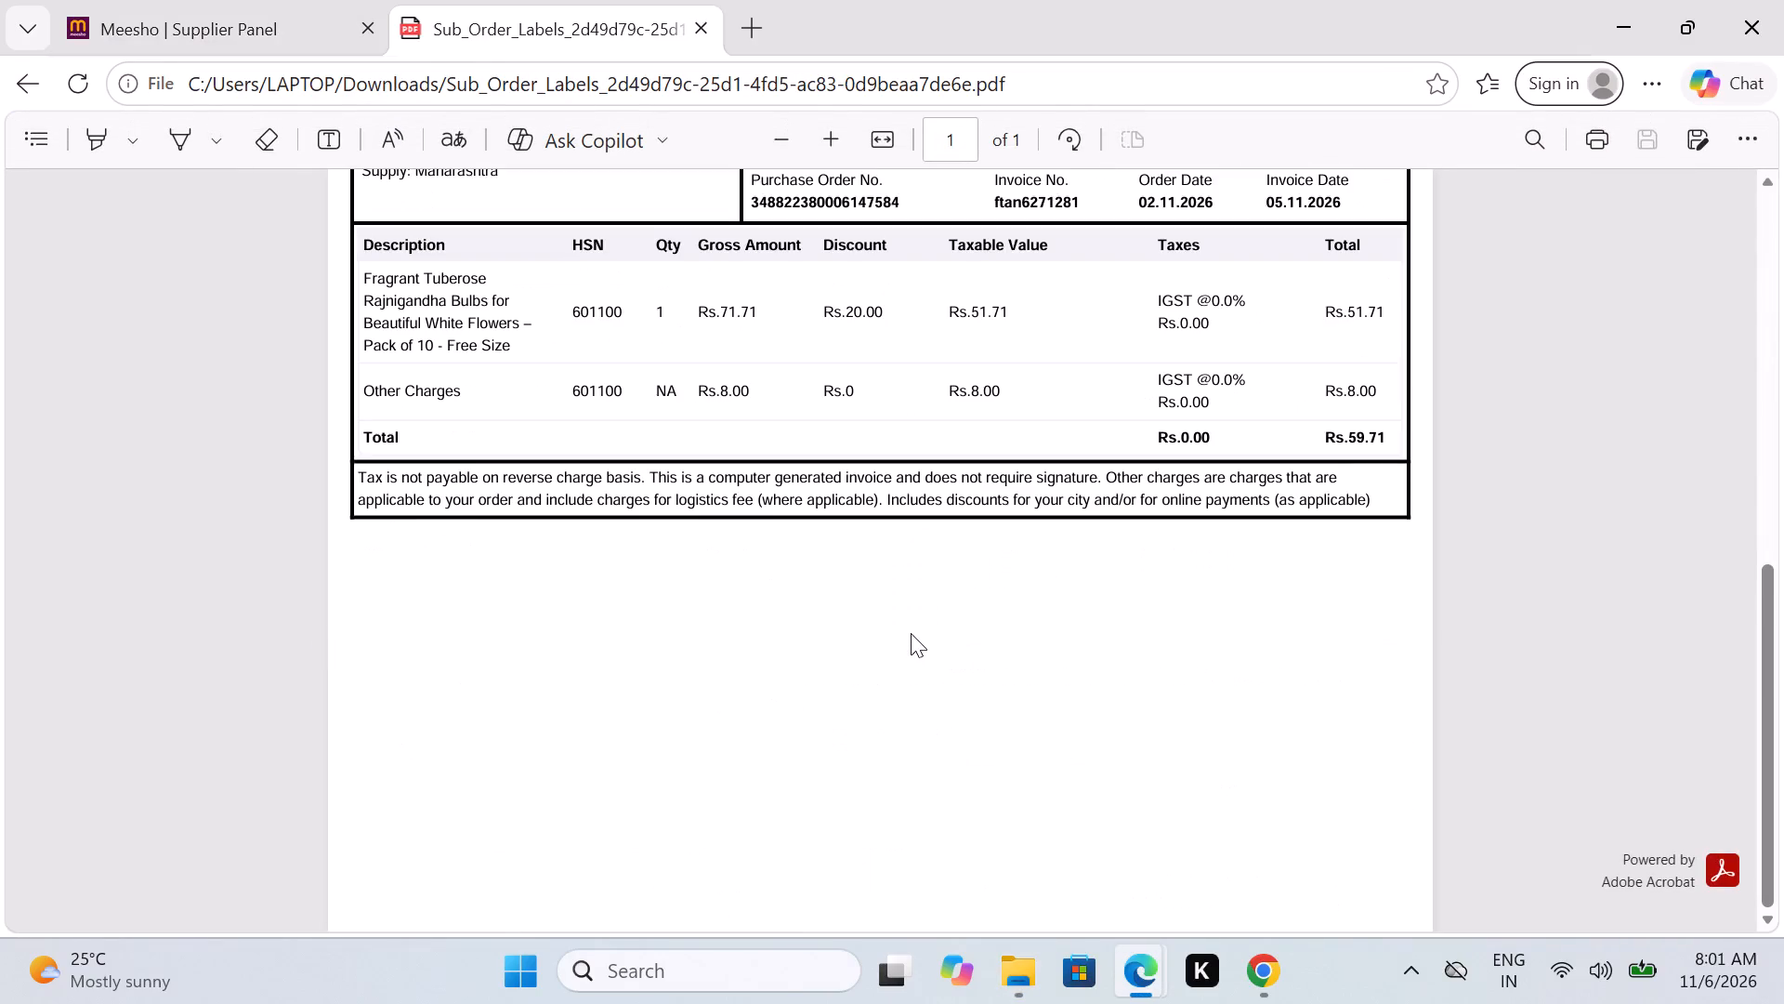
scroll(911, 633, "up", 2)
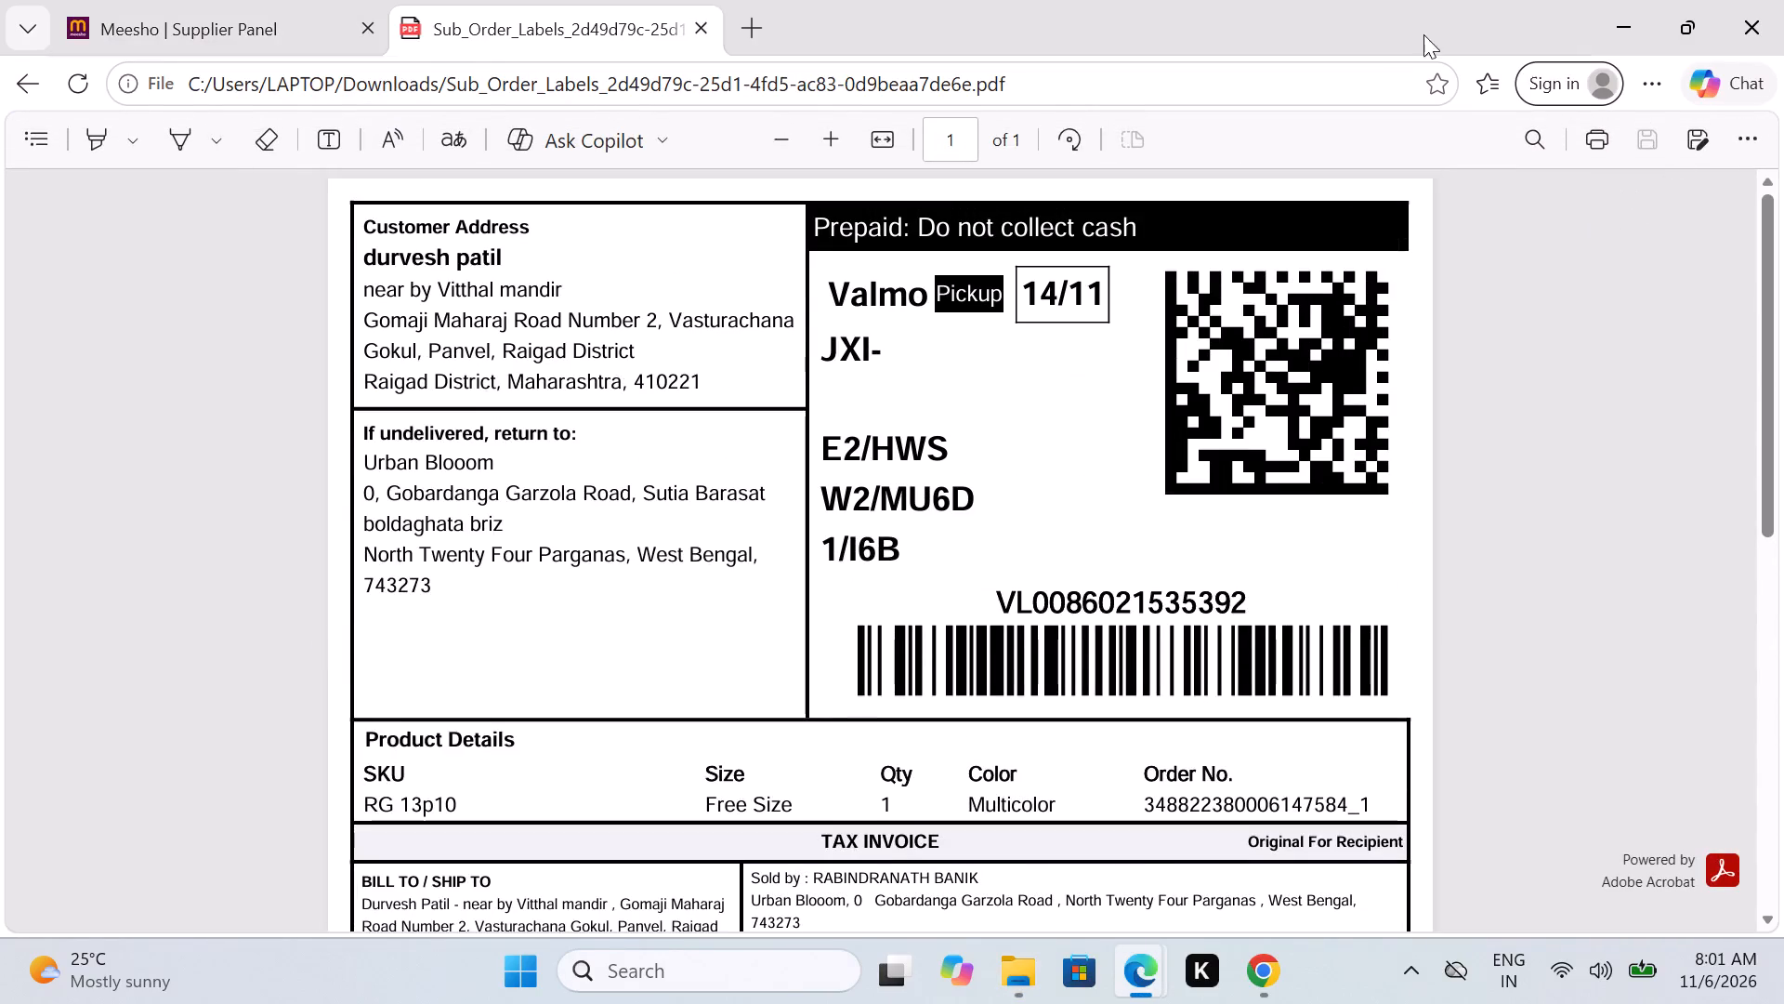
left_click(1612, 11)
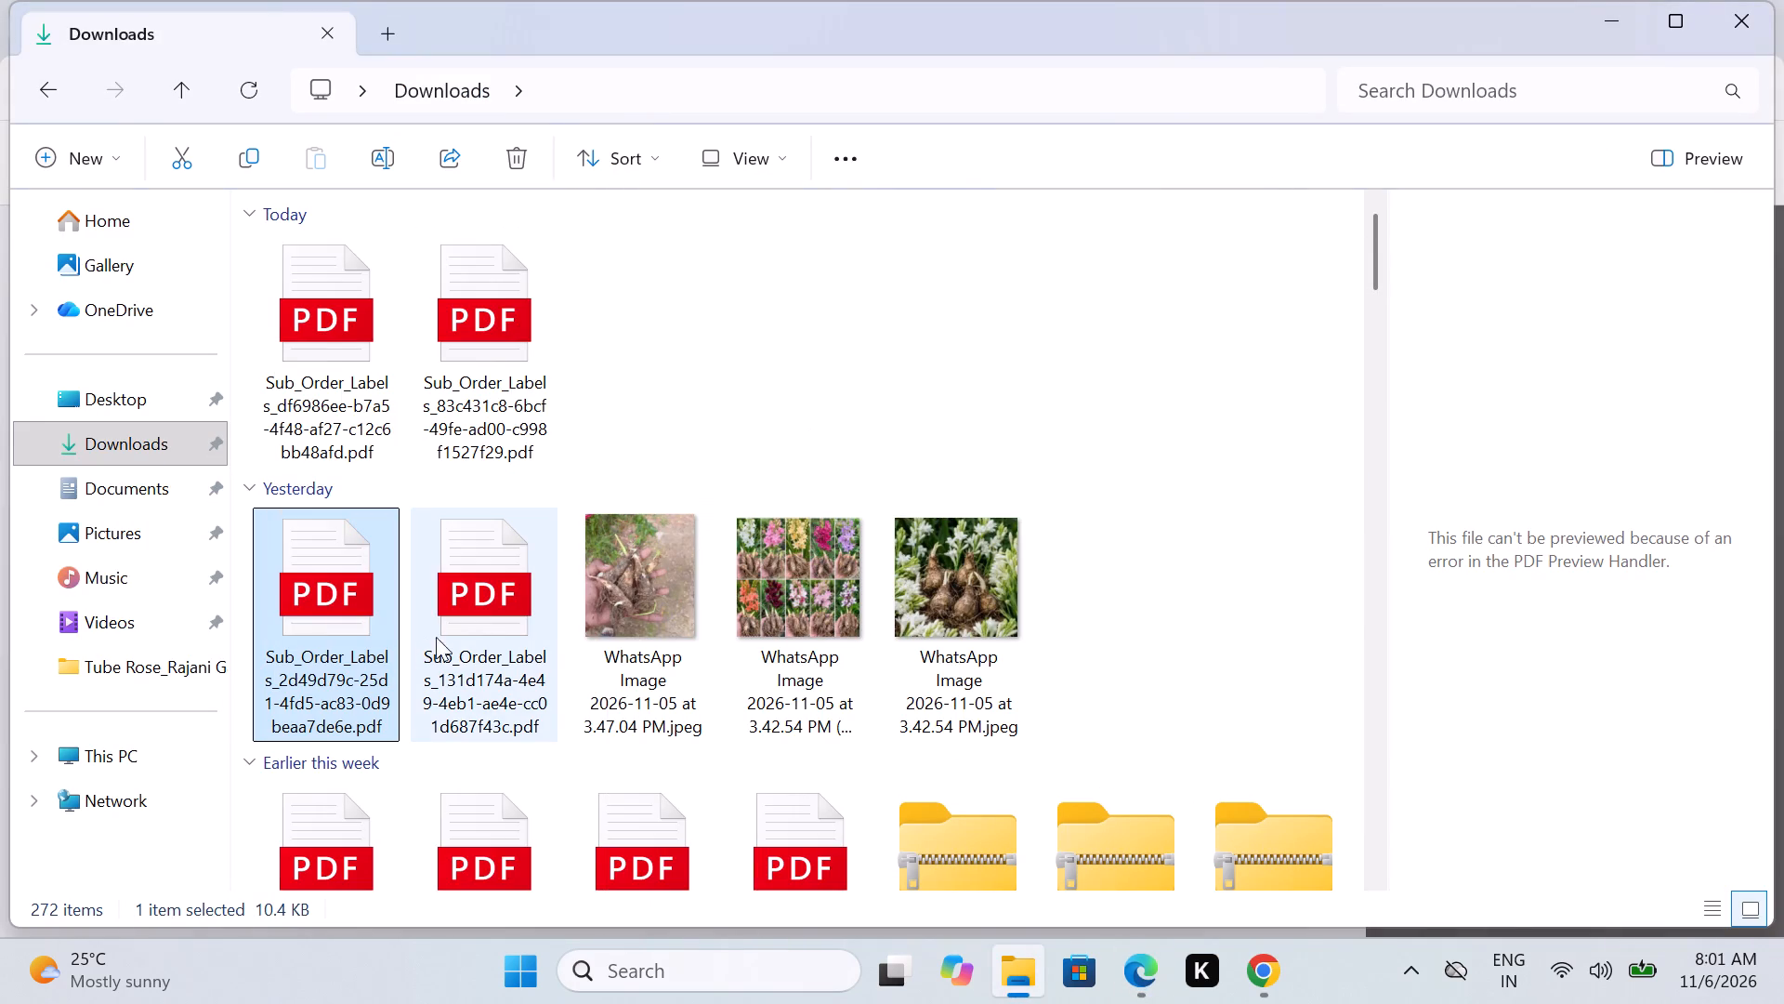
Open yesterday's Sub_Order_Labels_131d174a PDF, compare it with the 2d49d79c label, and close the Edge window.
double_click(477, 630)
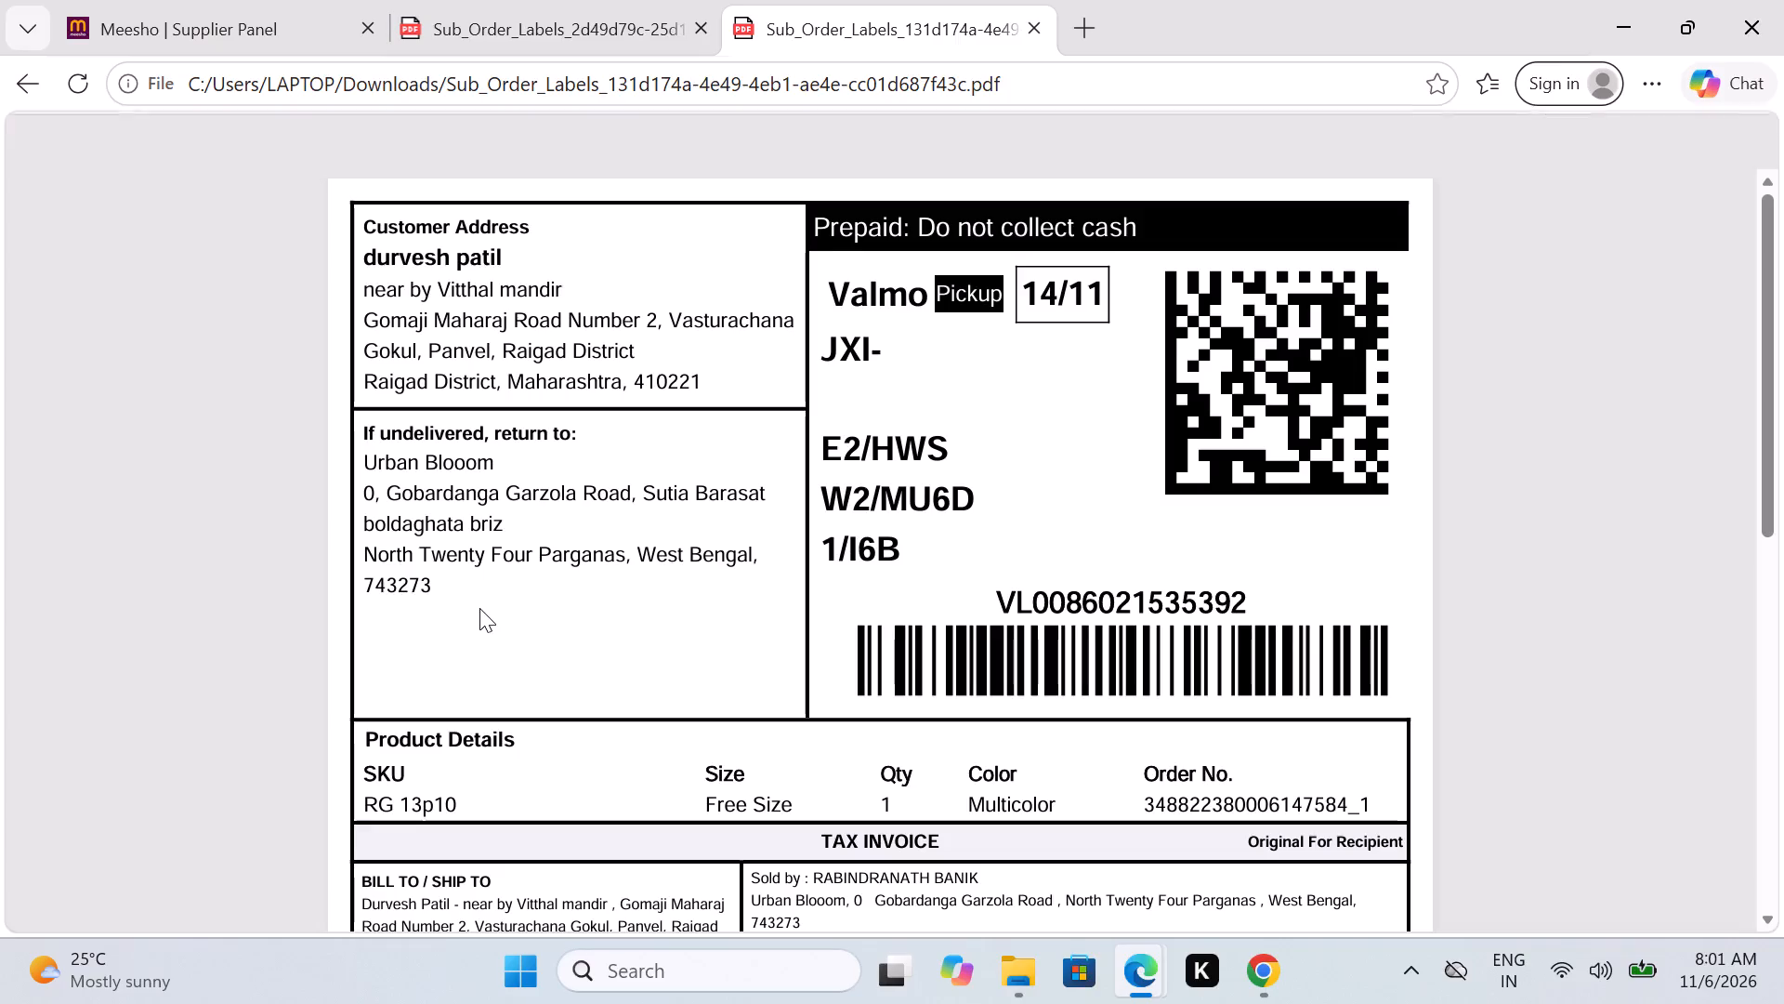
scroll(479, 608, "down", 4)
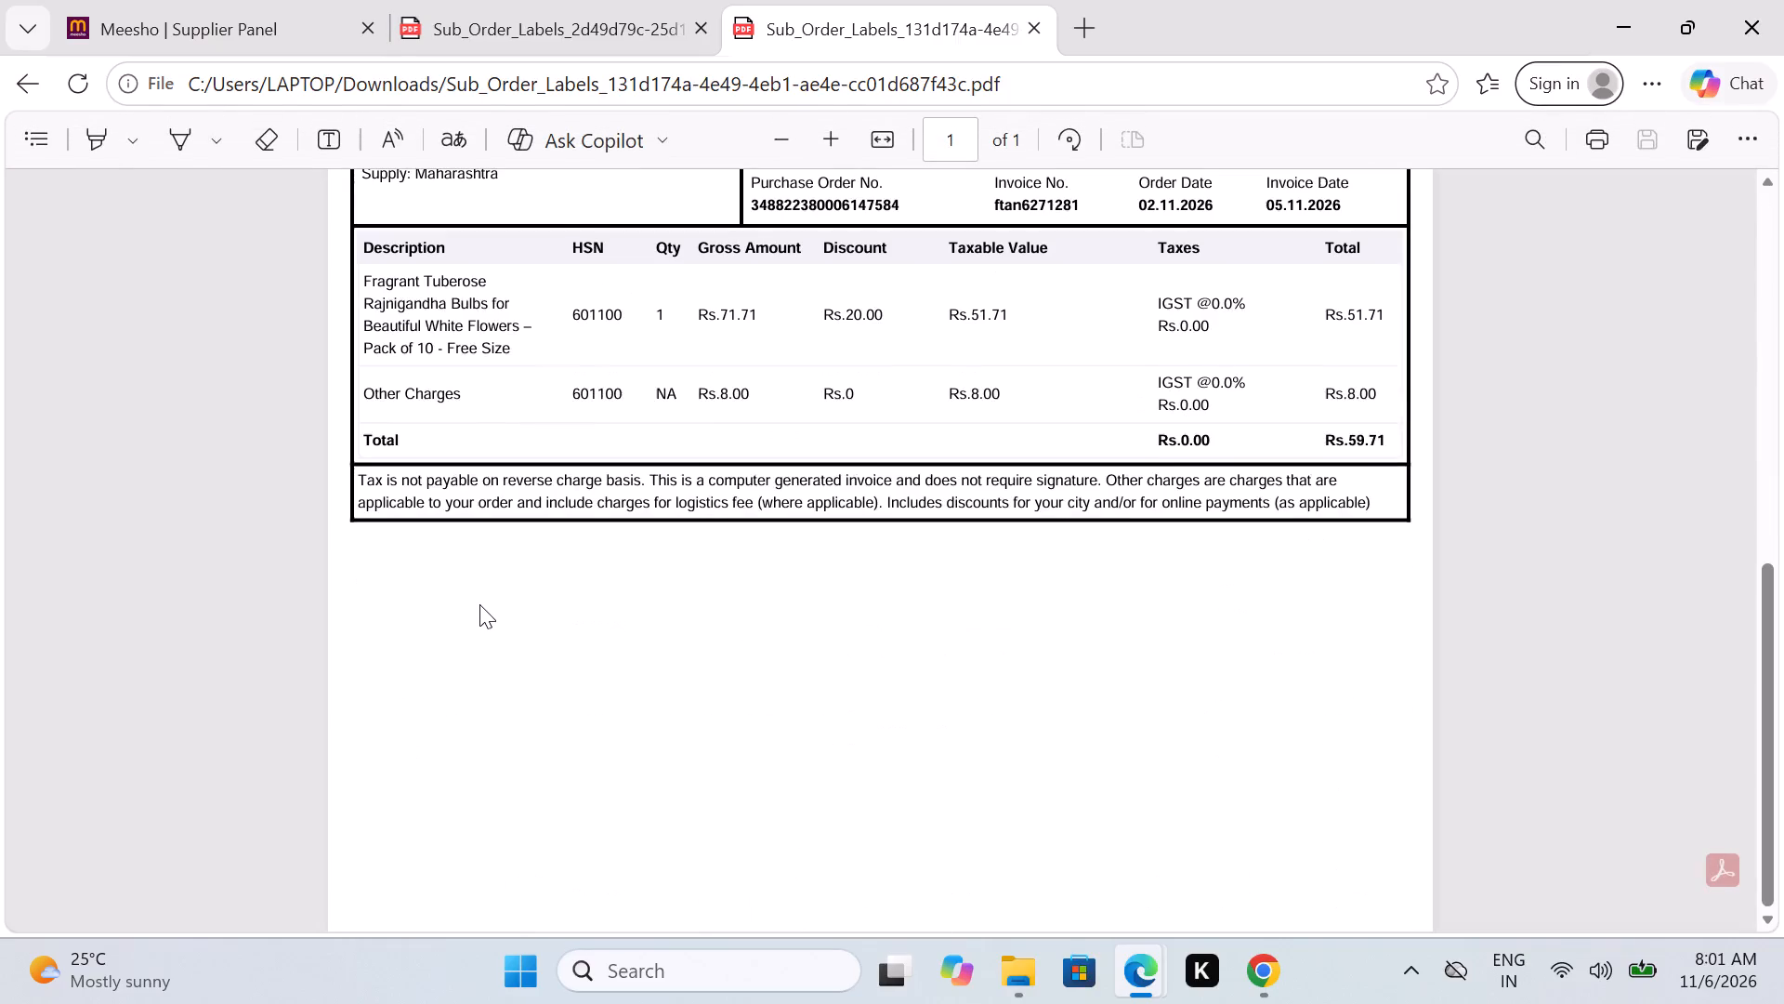
scroll(479, 604, "up", 4)
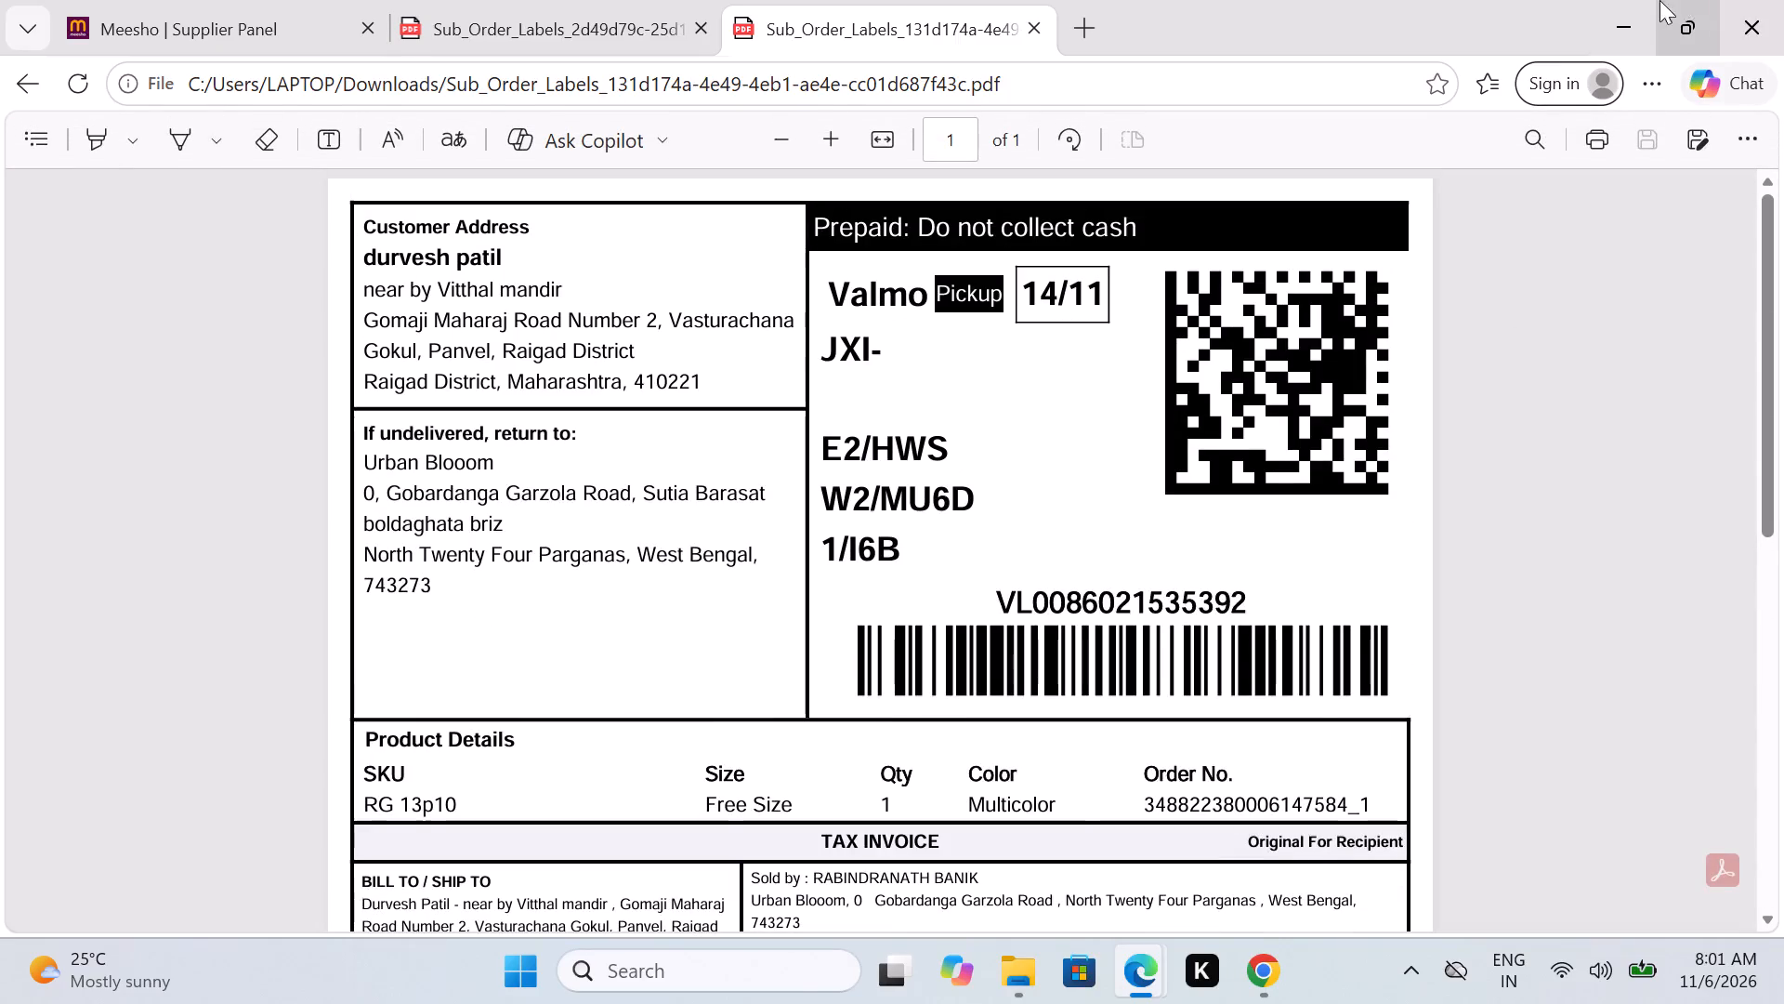
left_click(554, 3)
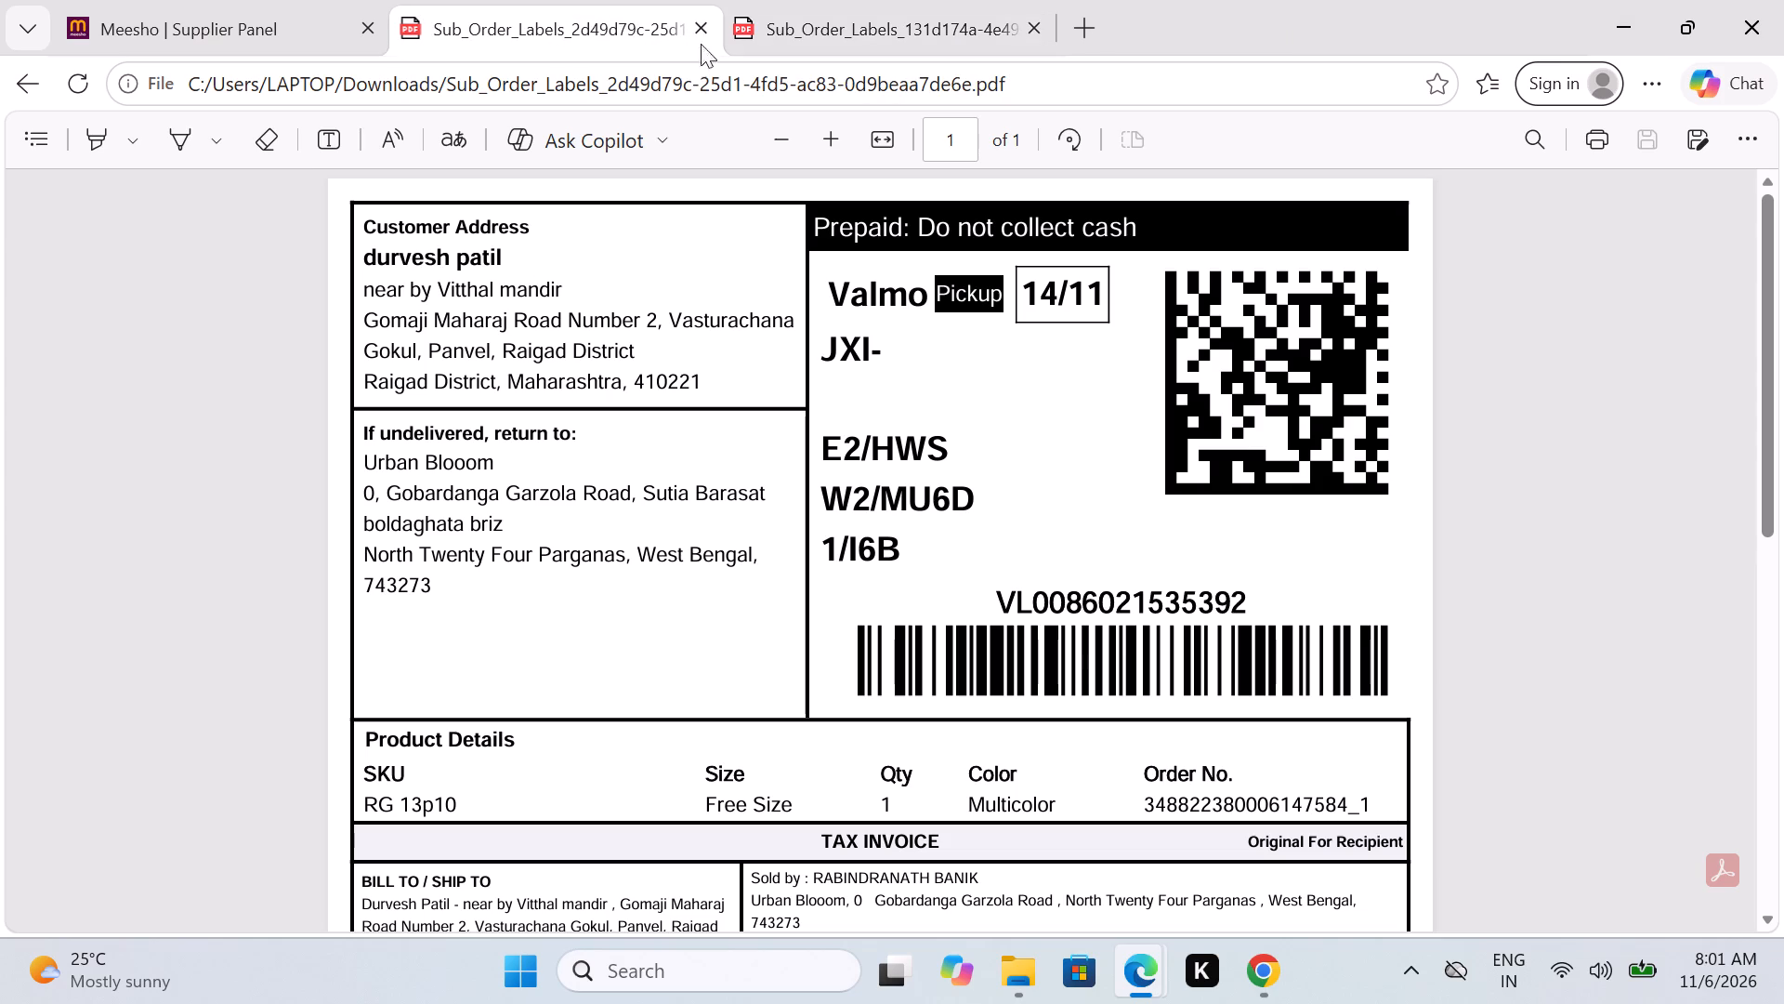
left_click(1758, 14)
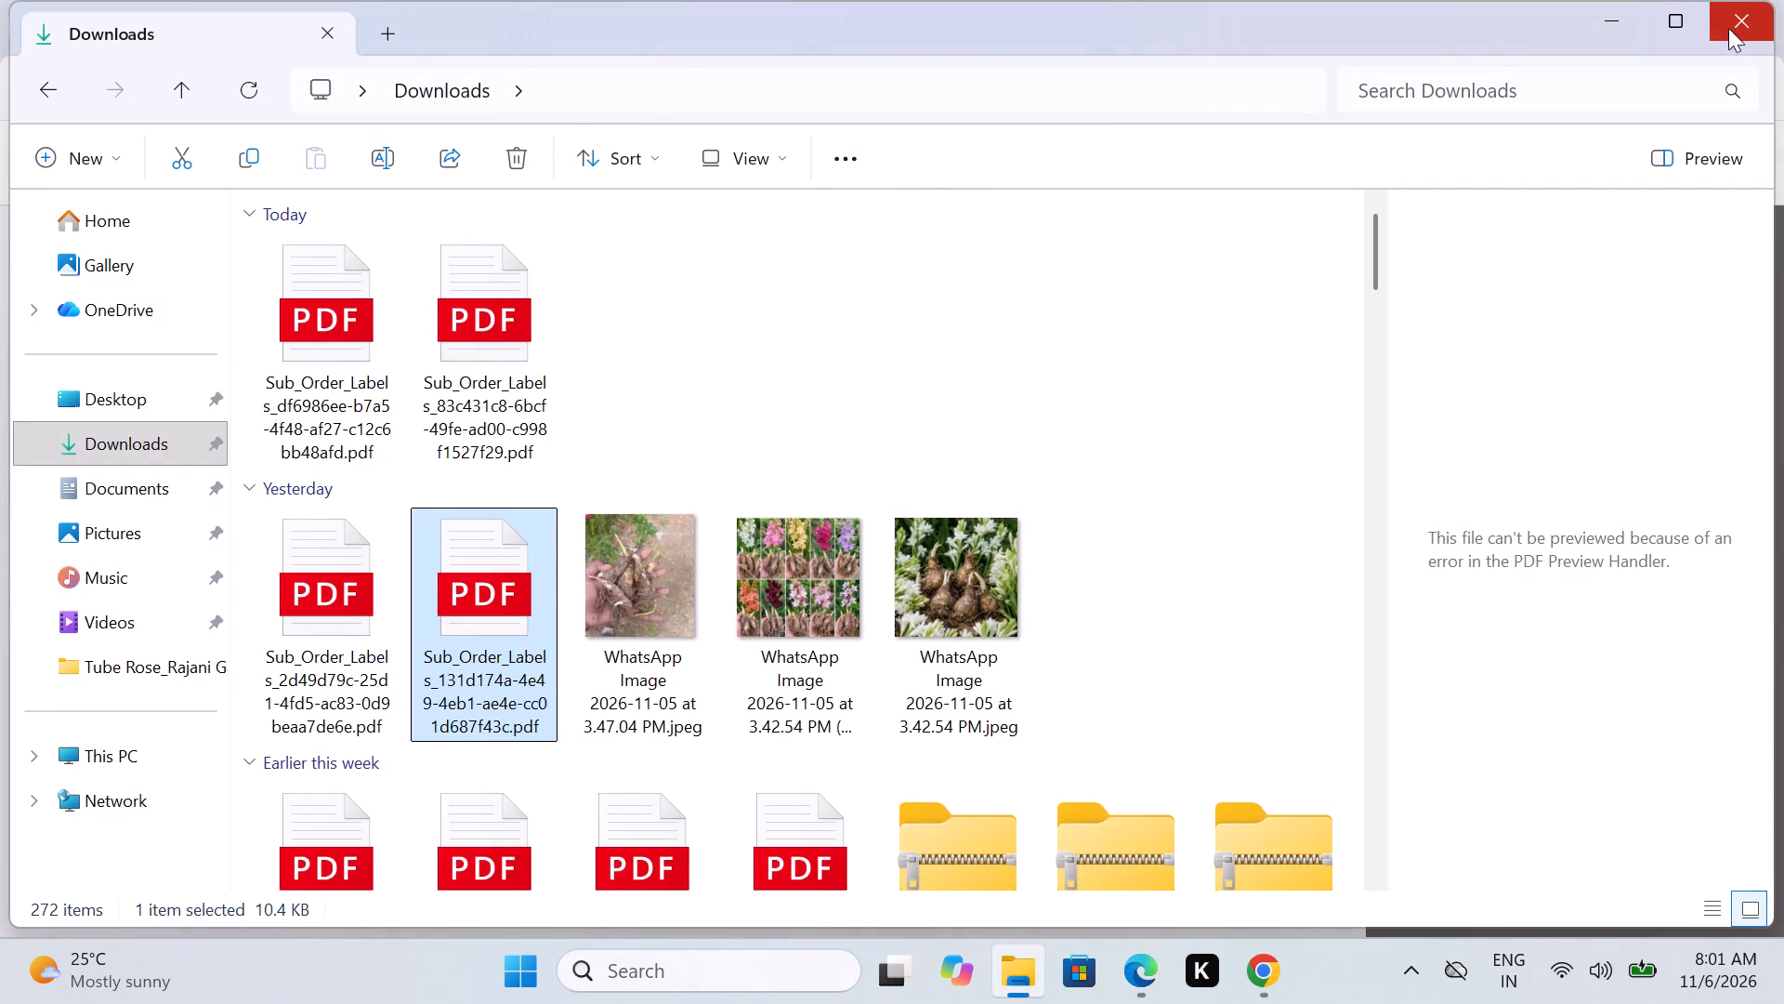
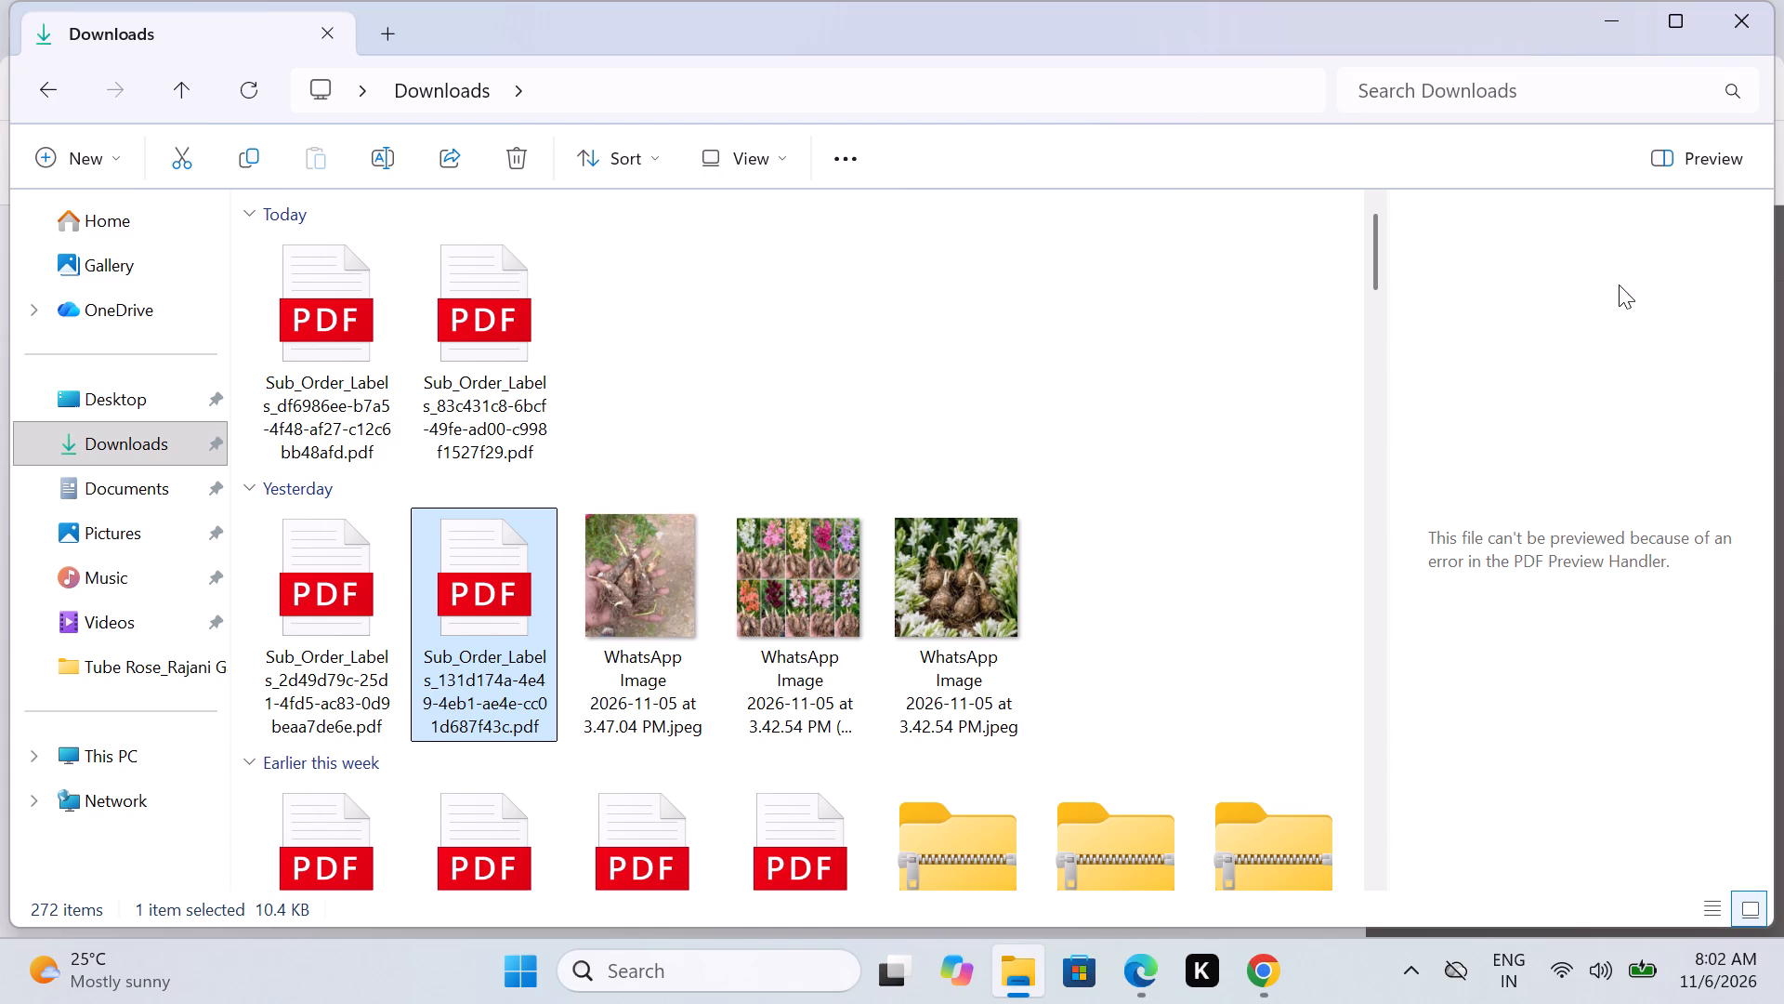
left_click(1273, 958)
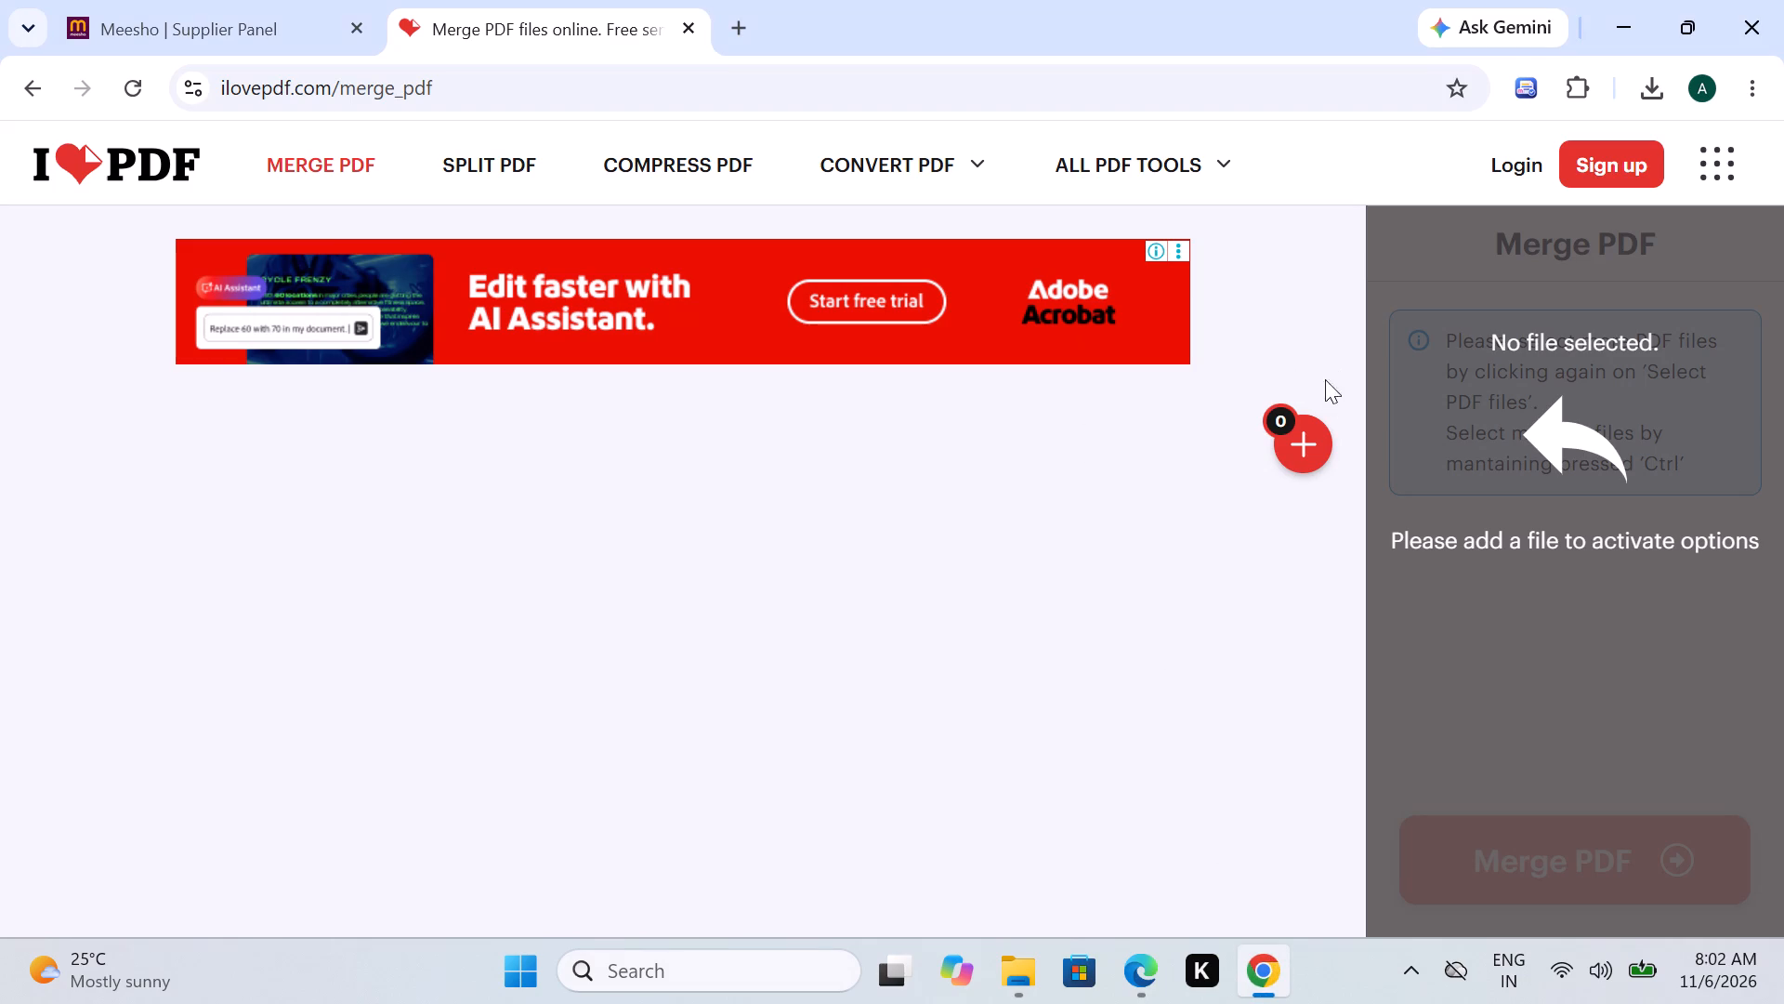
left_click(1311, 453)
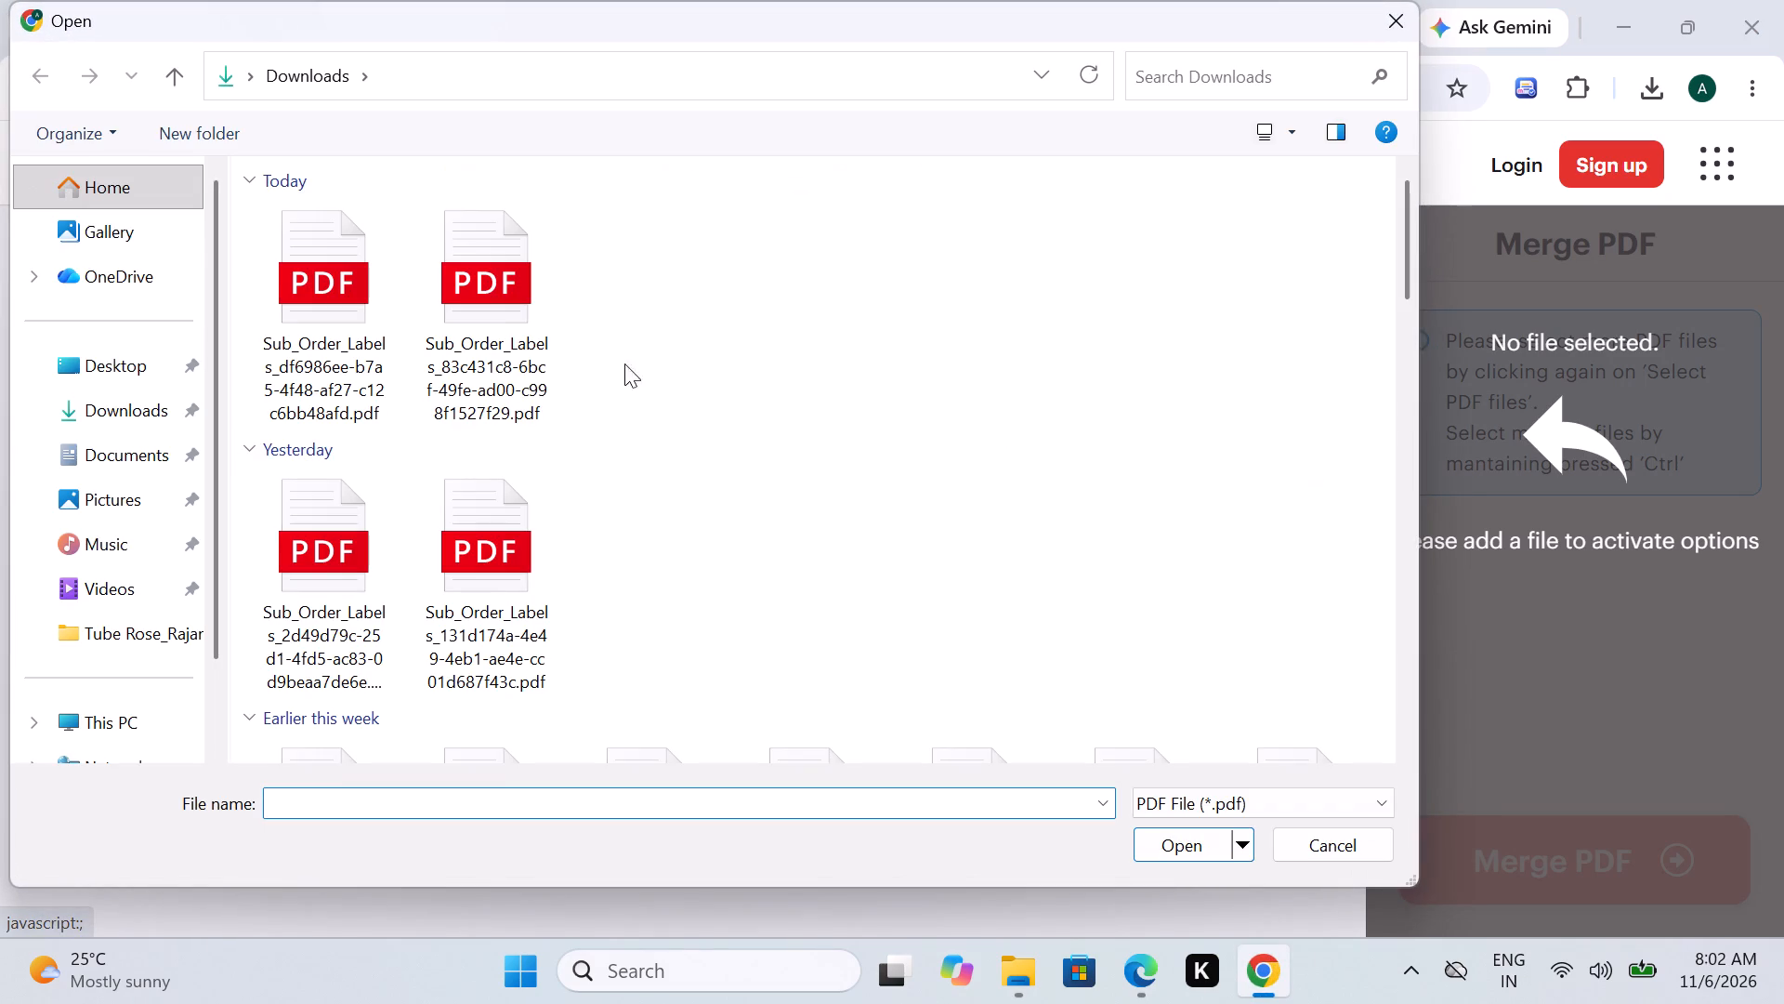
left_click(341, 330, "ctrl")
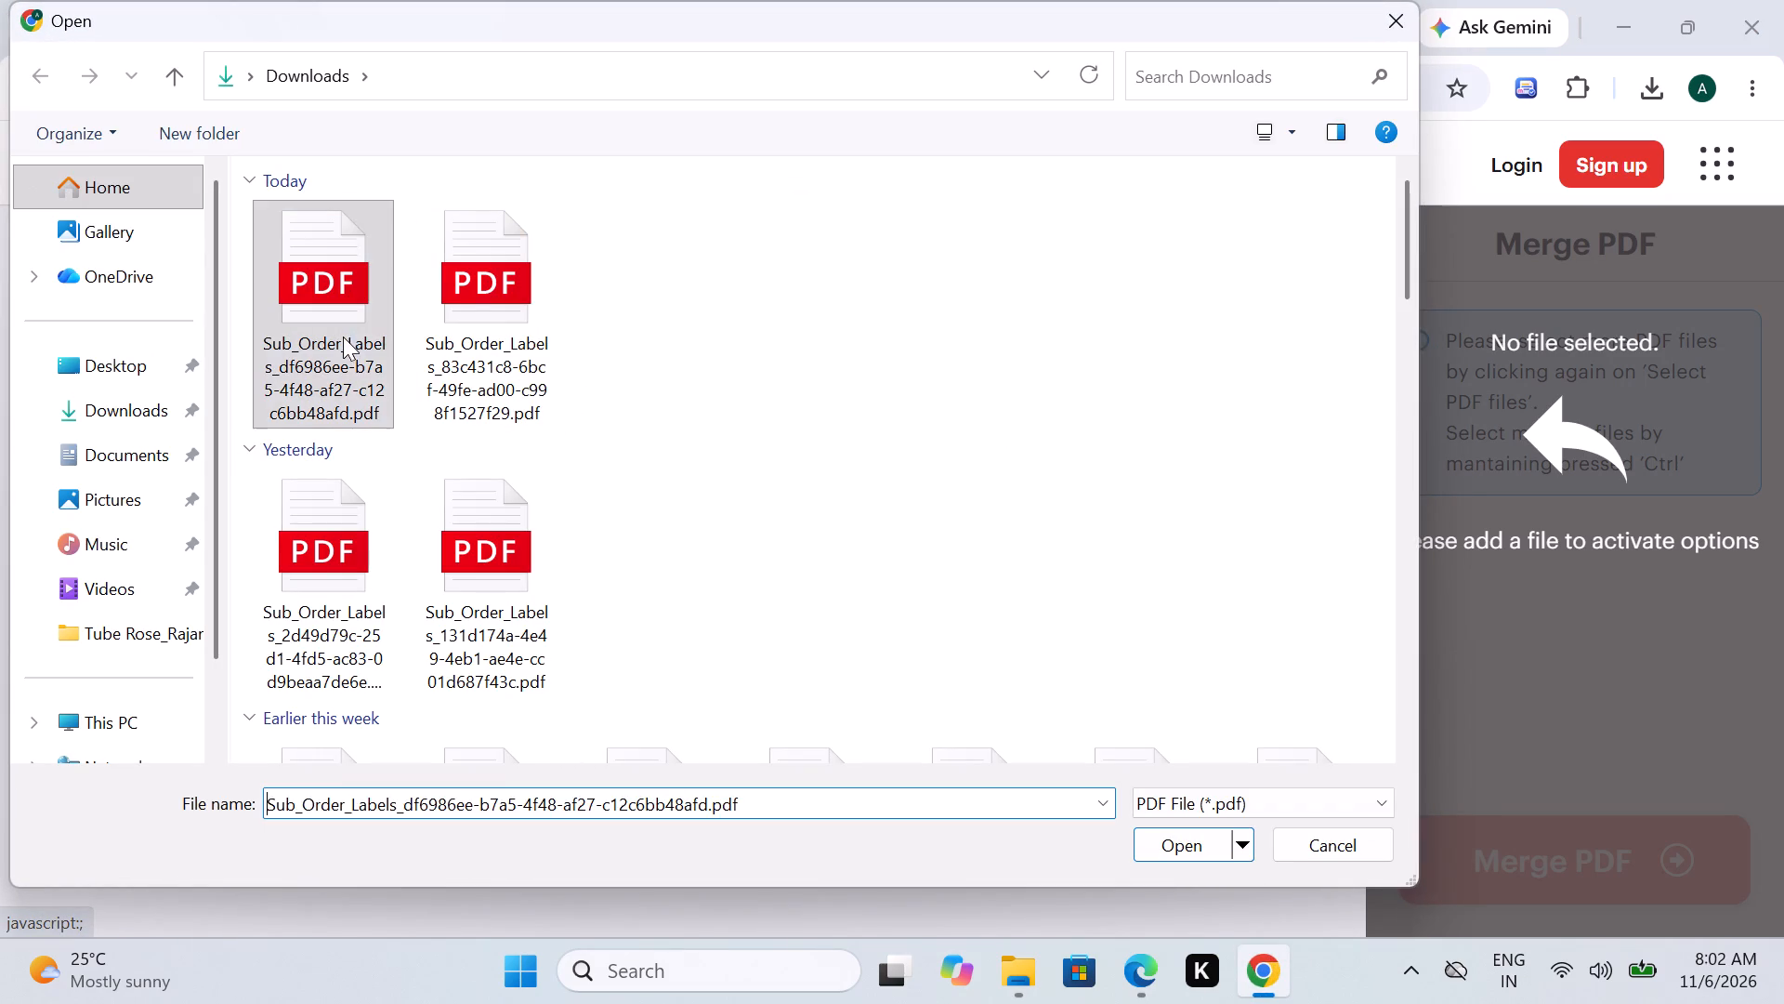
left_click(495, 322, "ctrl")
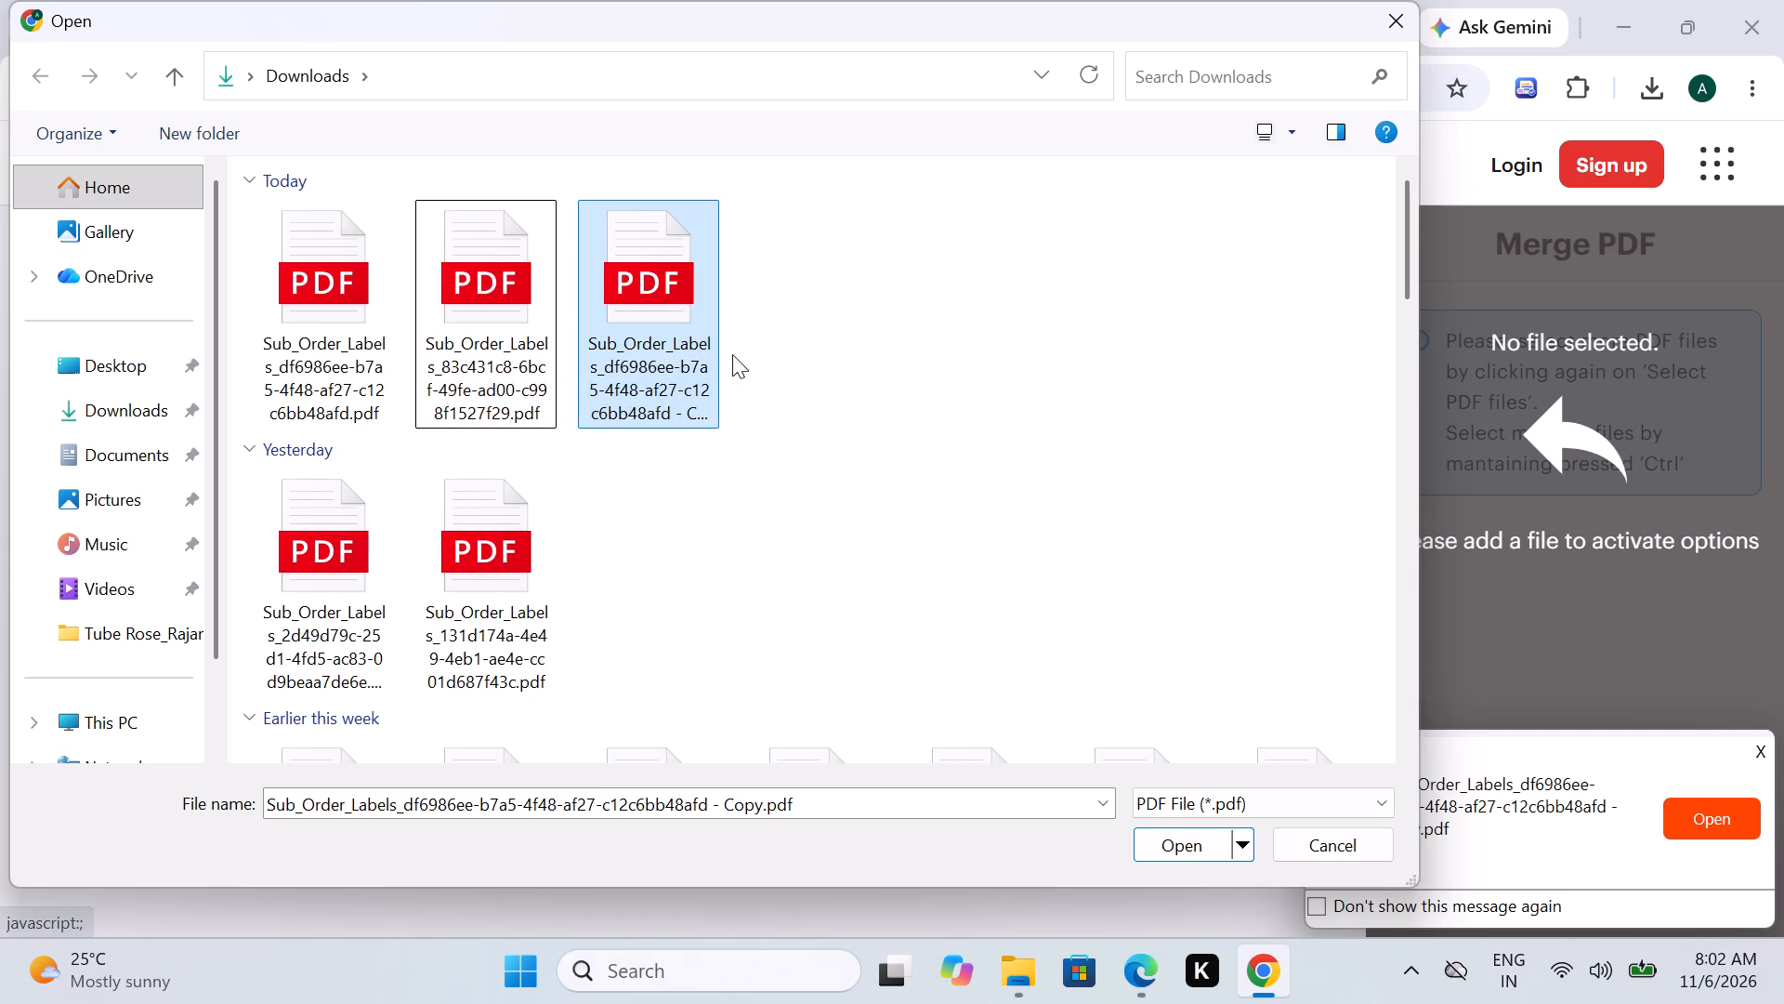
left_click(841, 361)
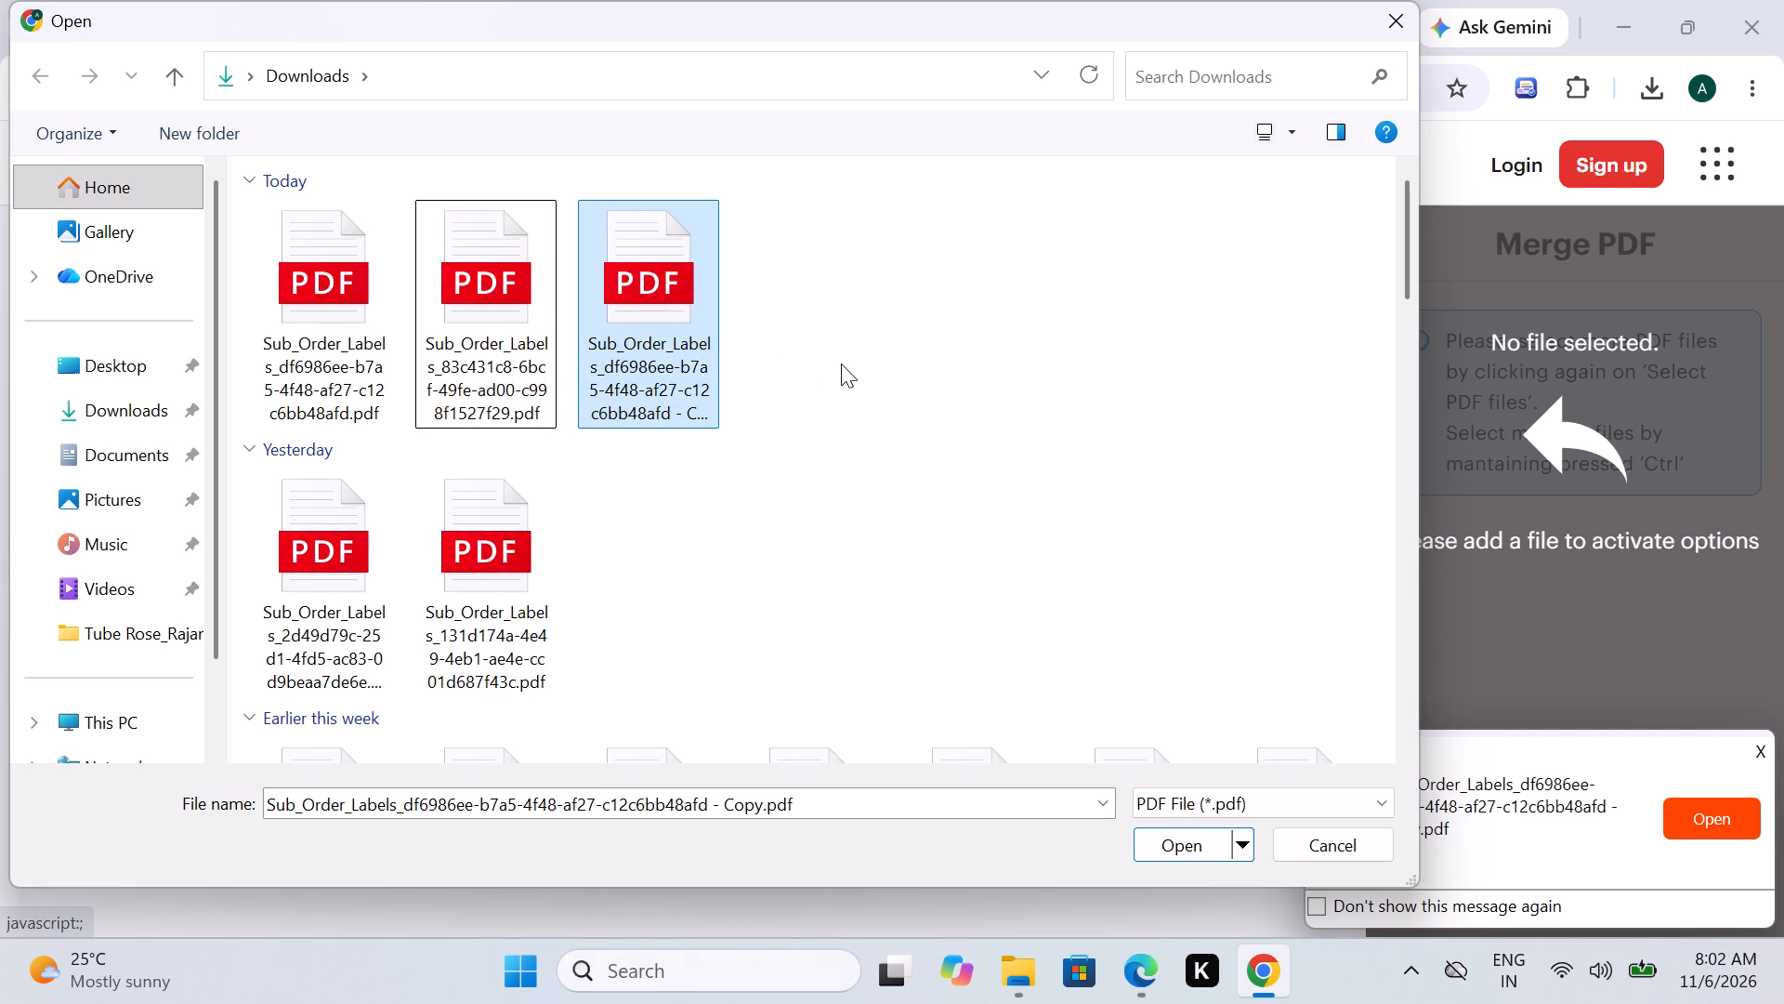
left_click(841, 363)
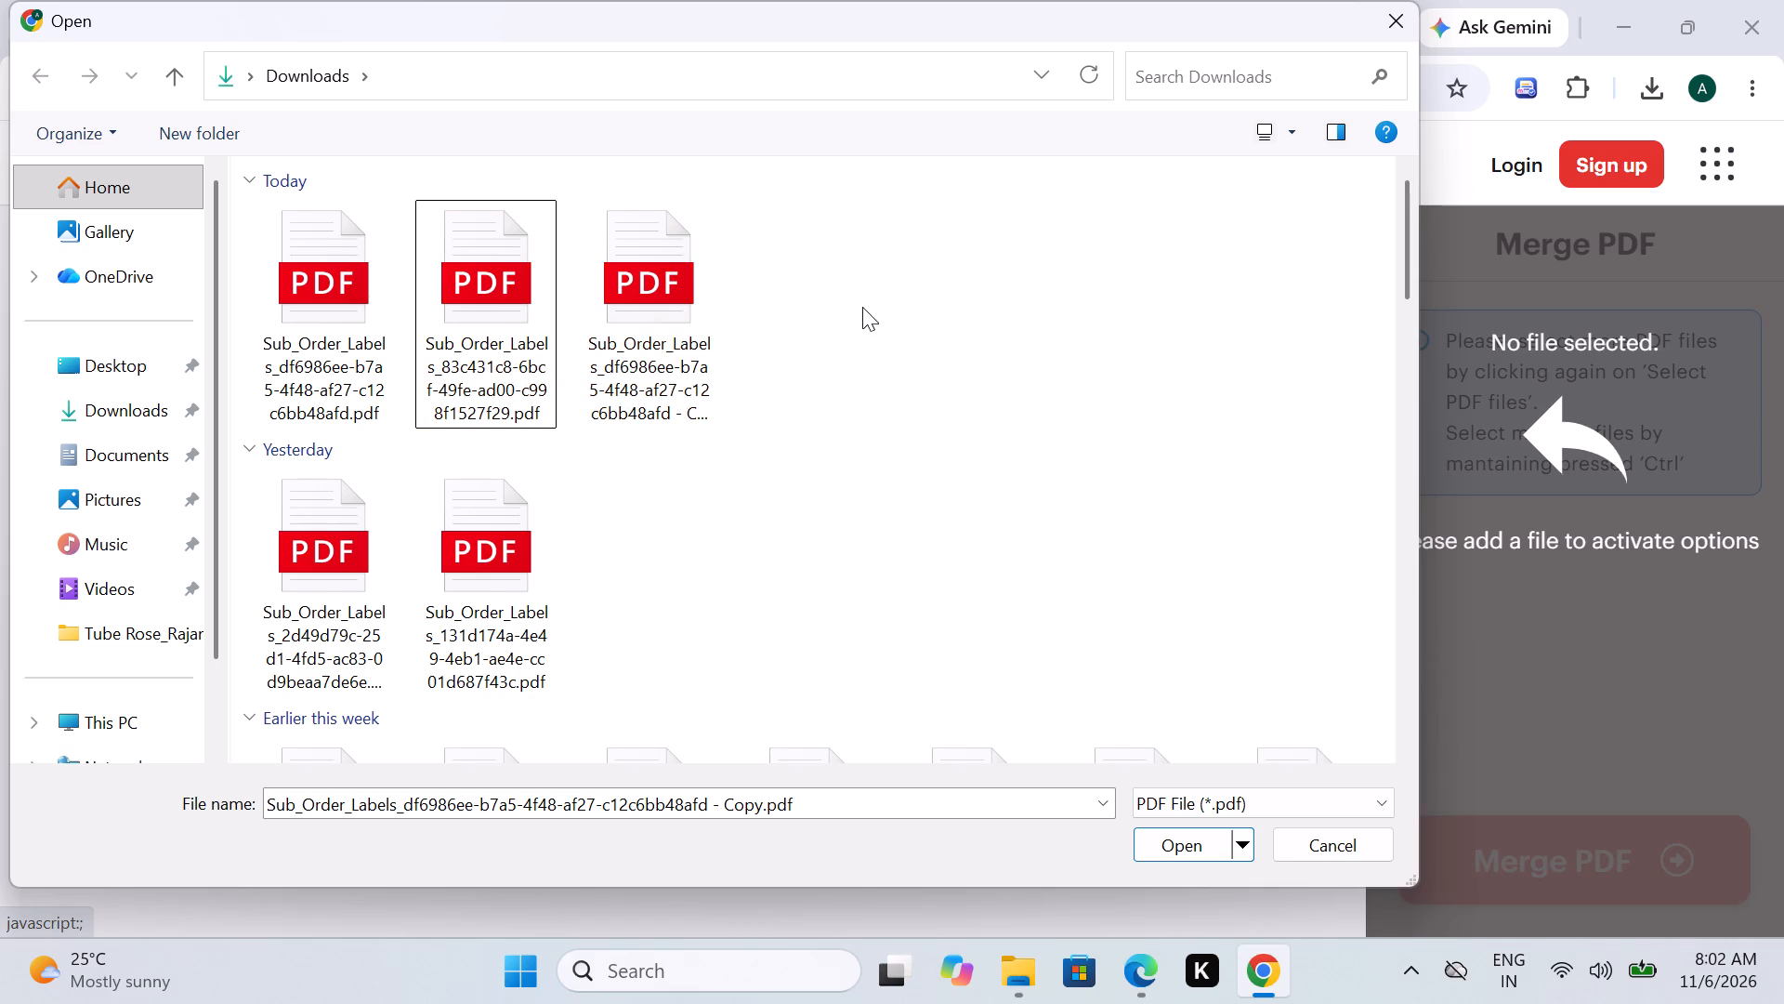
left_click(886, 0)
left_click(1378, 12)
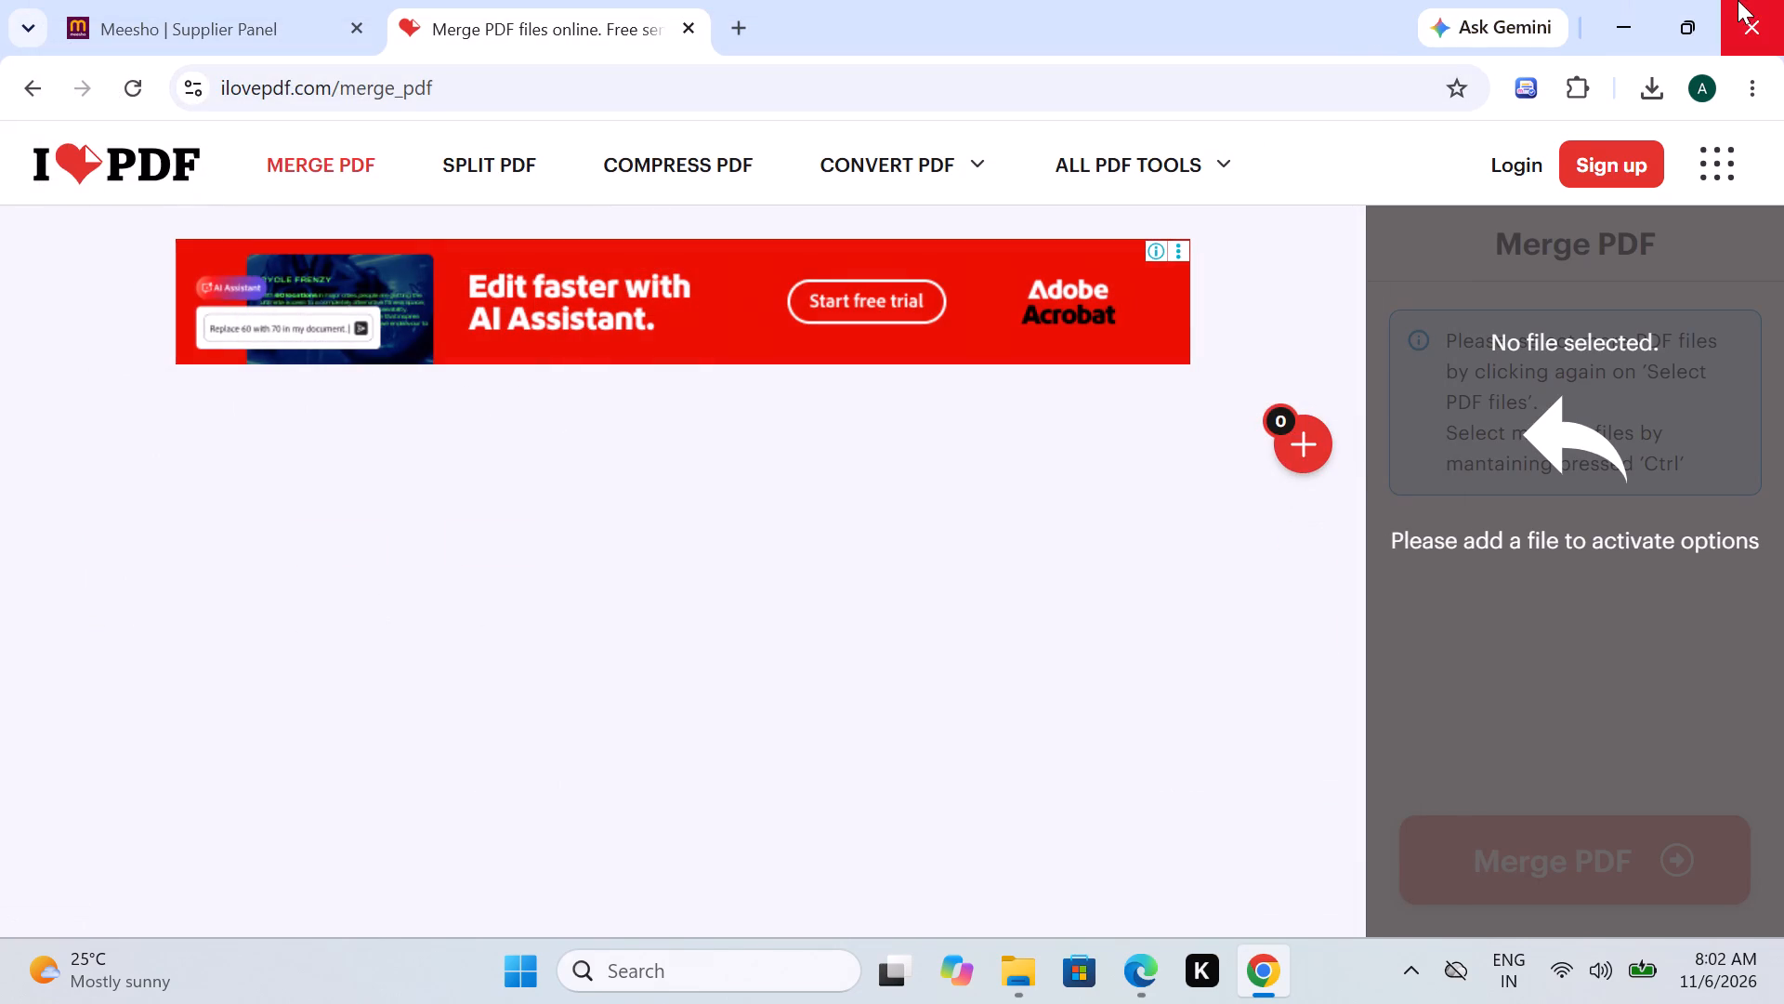
Close the PDF merge browser window, then open today's Sub_Order_Labels_df6986ee PDF from Downloads and examine its first few label pages.
left_click(1744, 6)
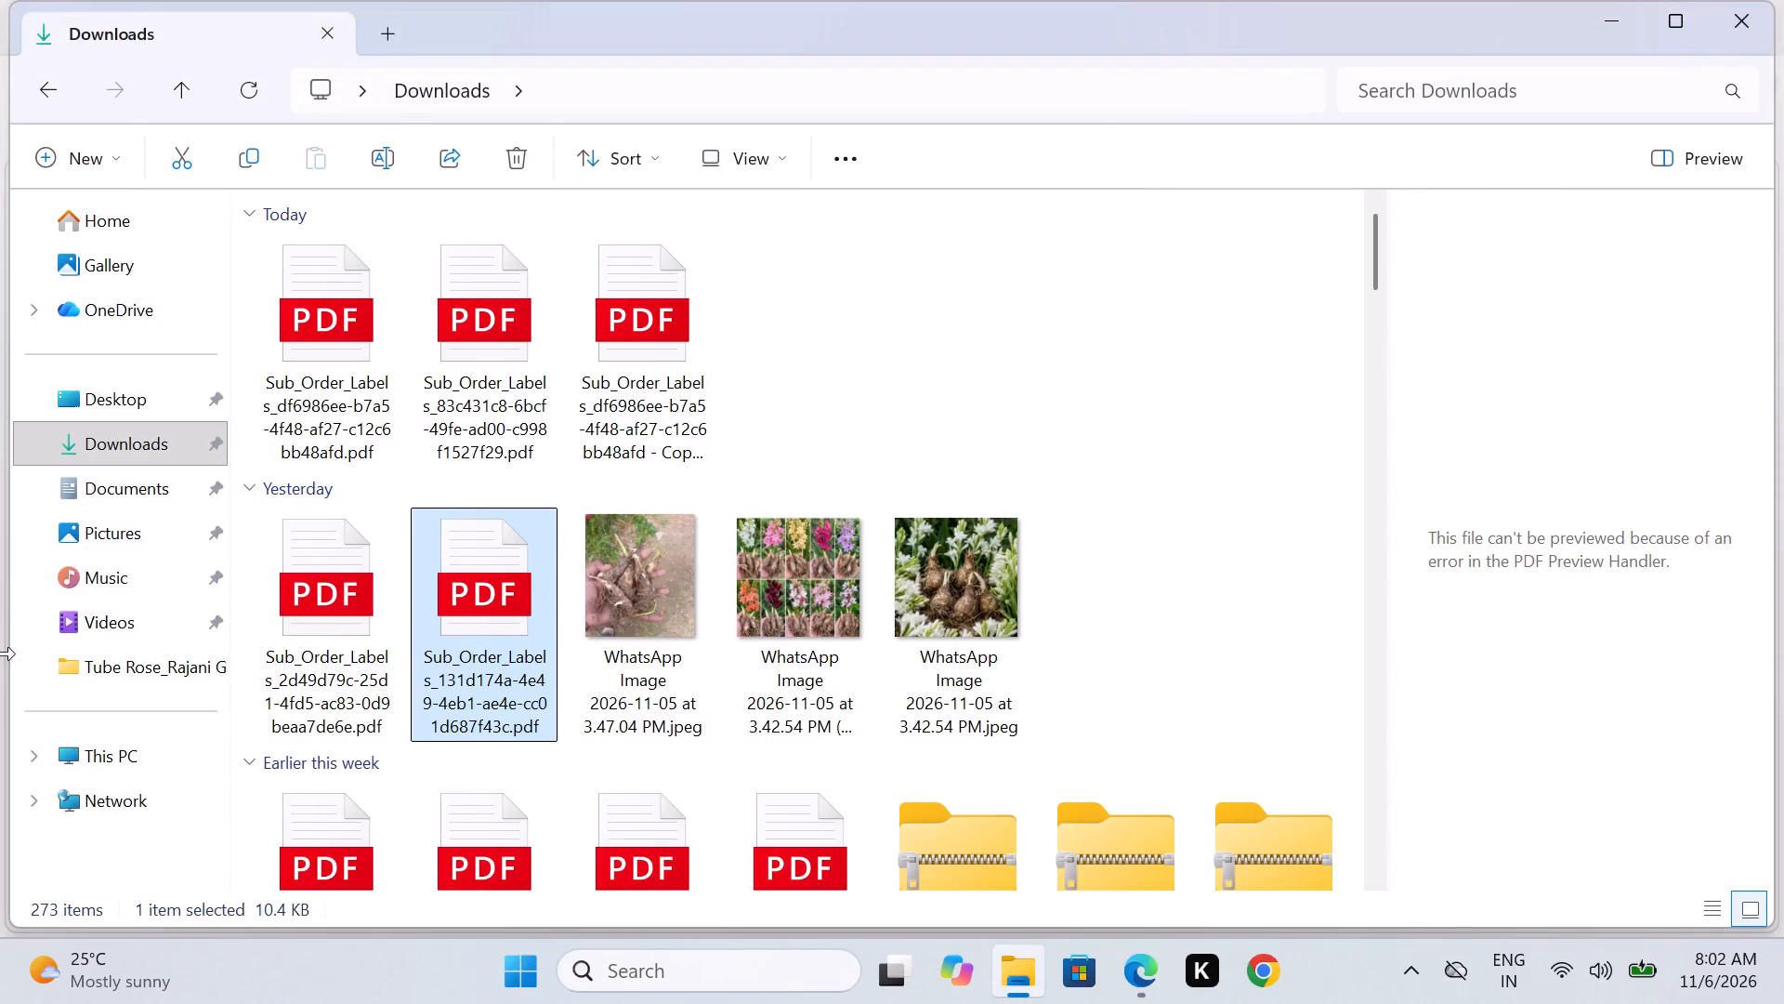
double_click(326, 403)
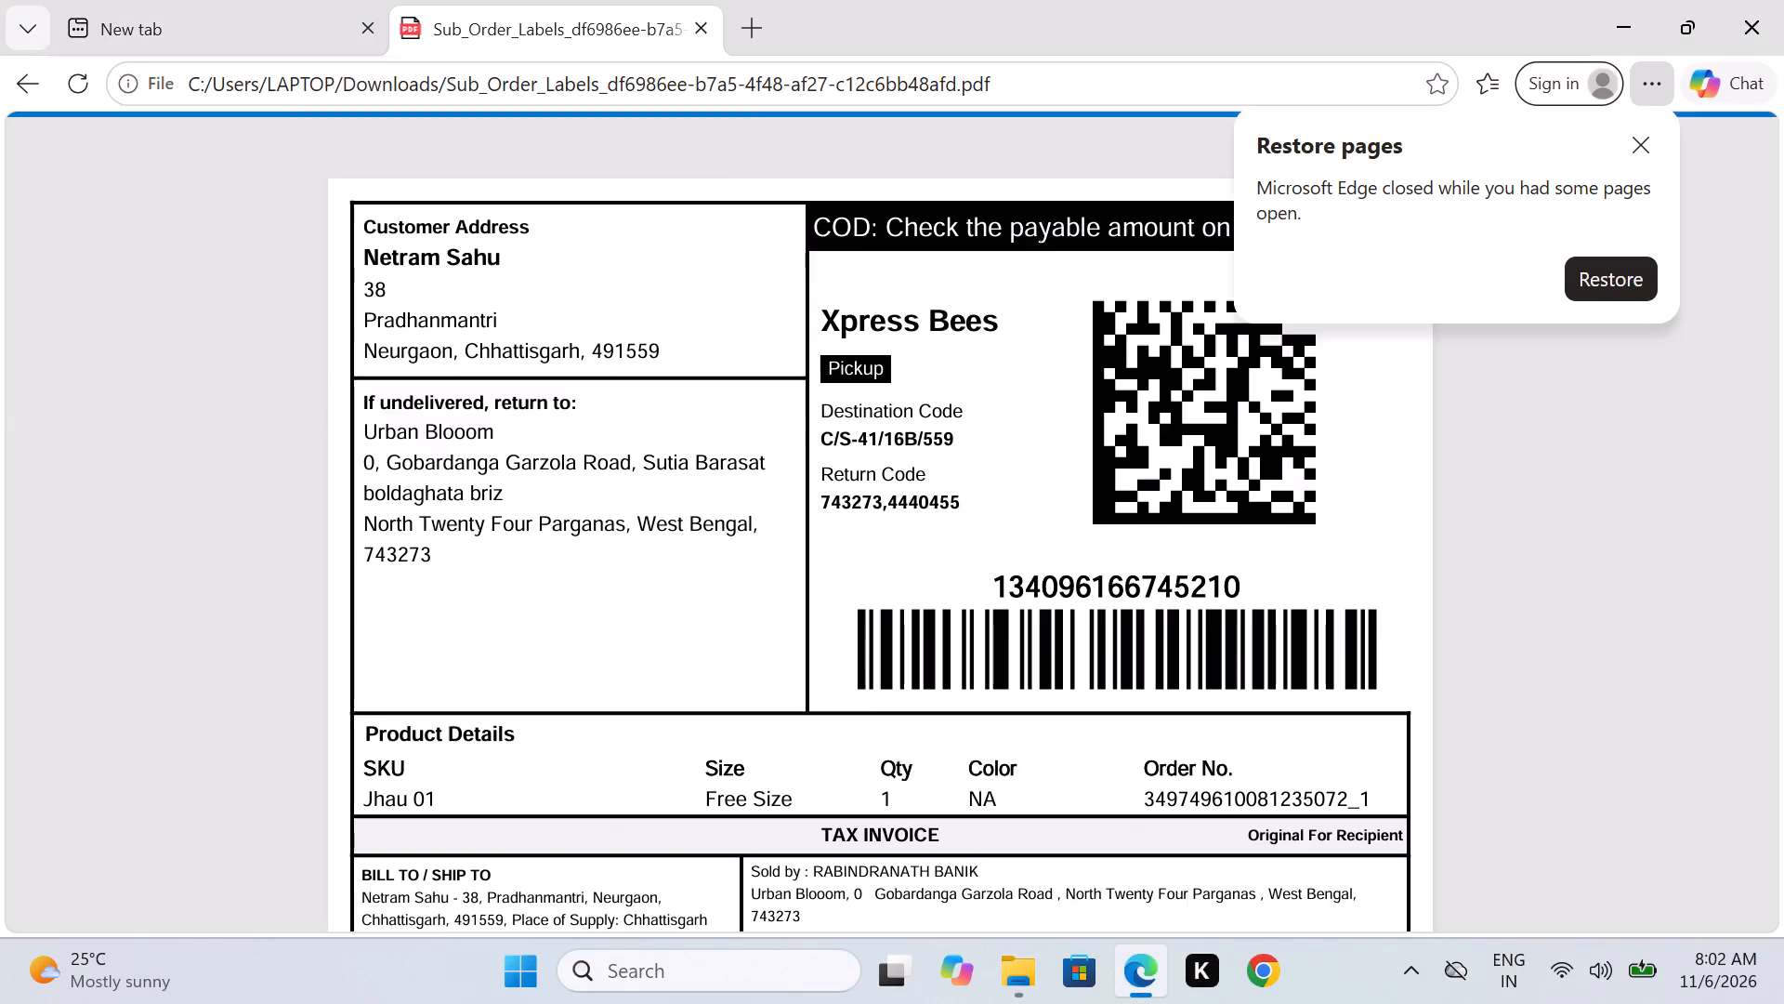
scroll(649, 453, "down", 14)
scroll(653, 488, "up", 8)
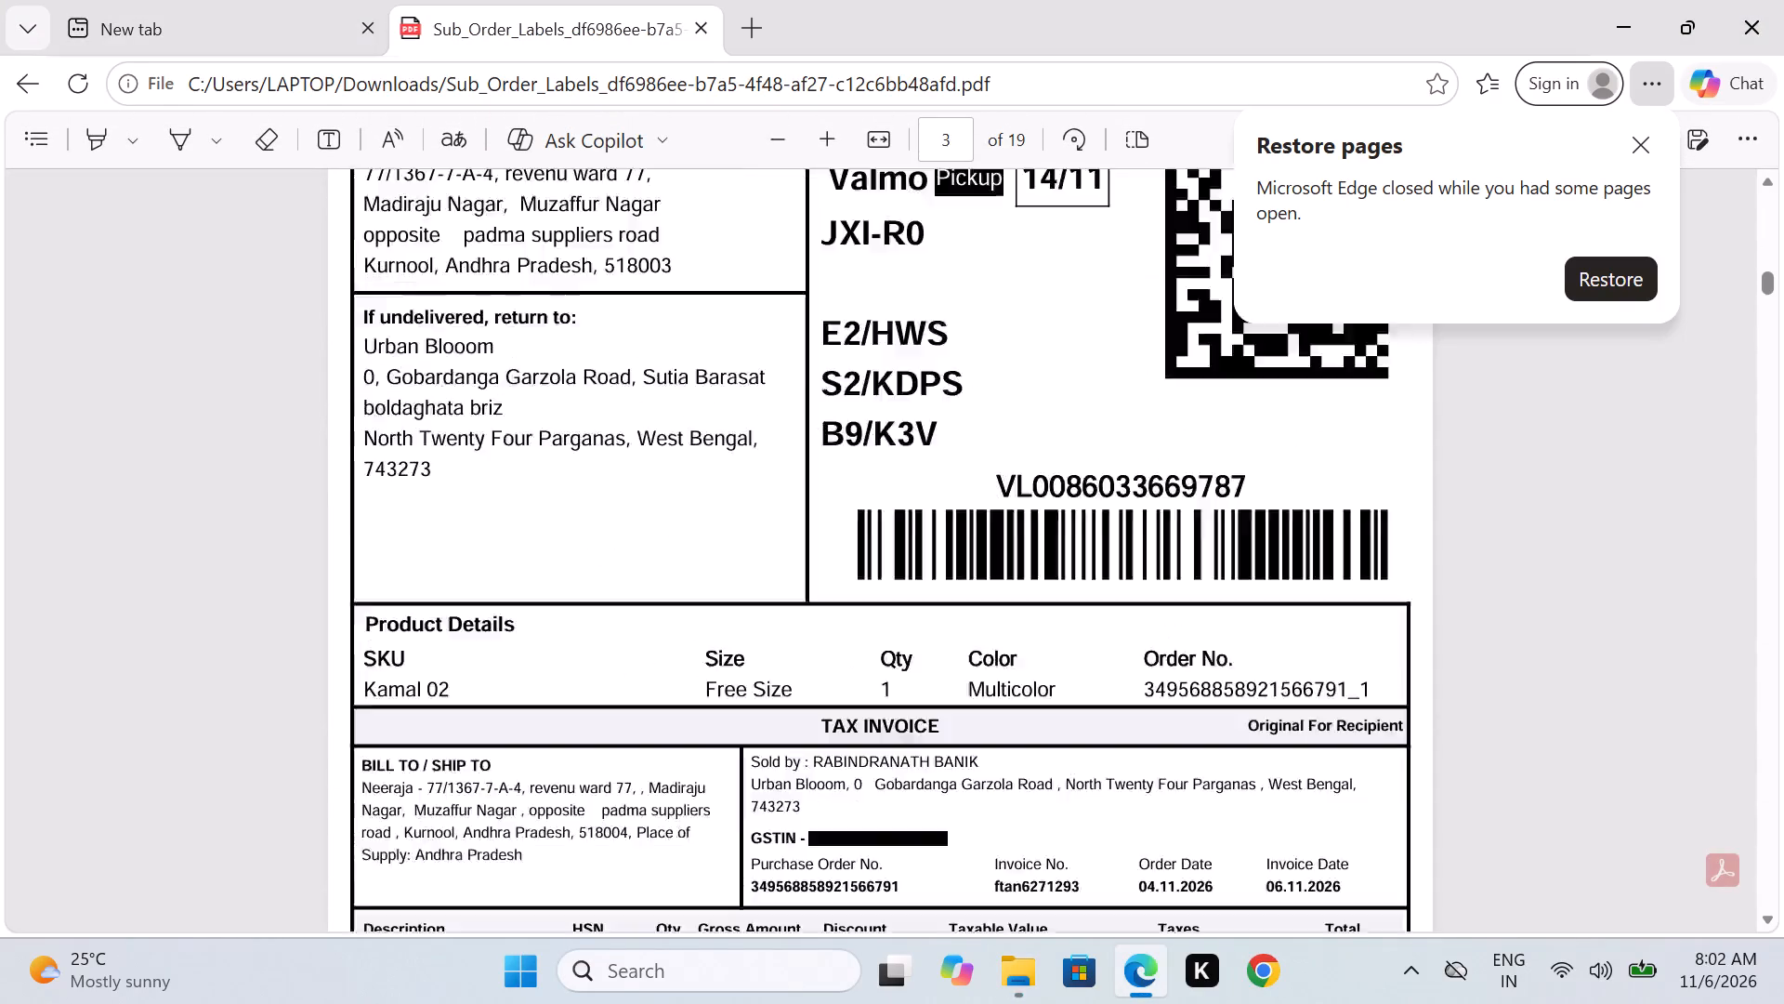
scroll(661, 501, "up", 11)
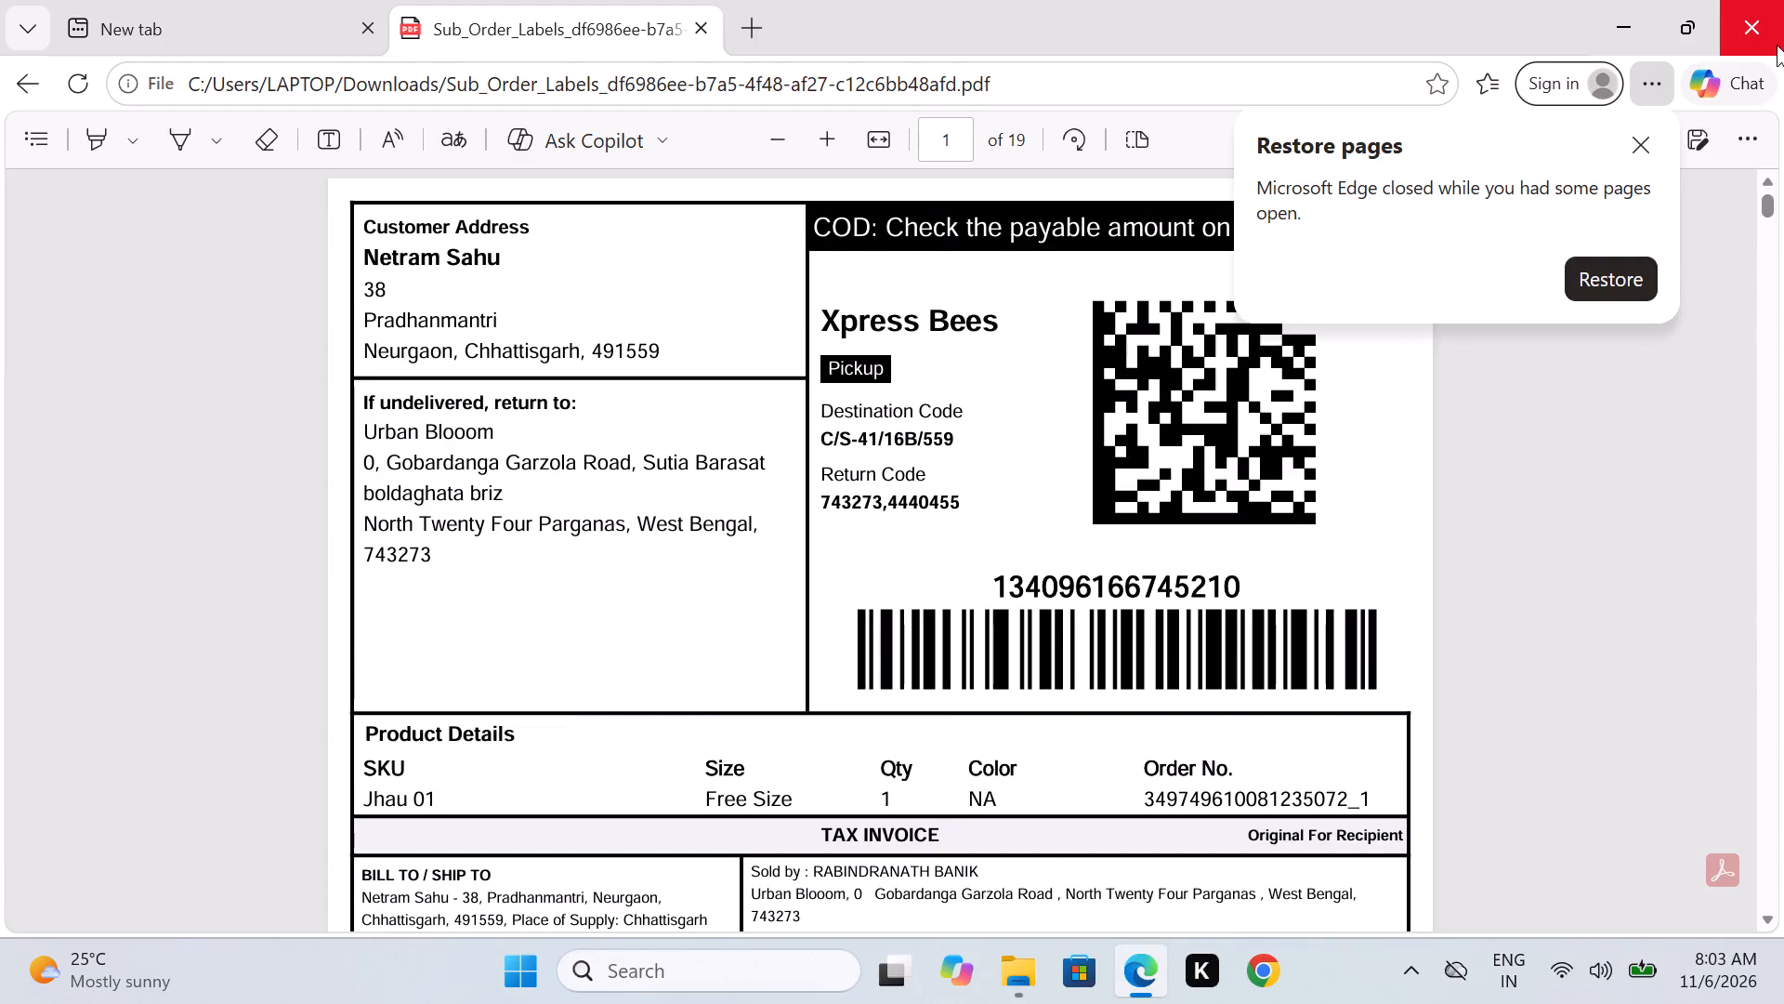
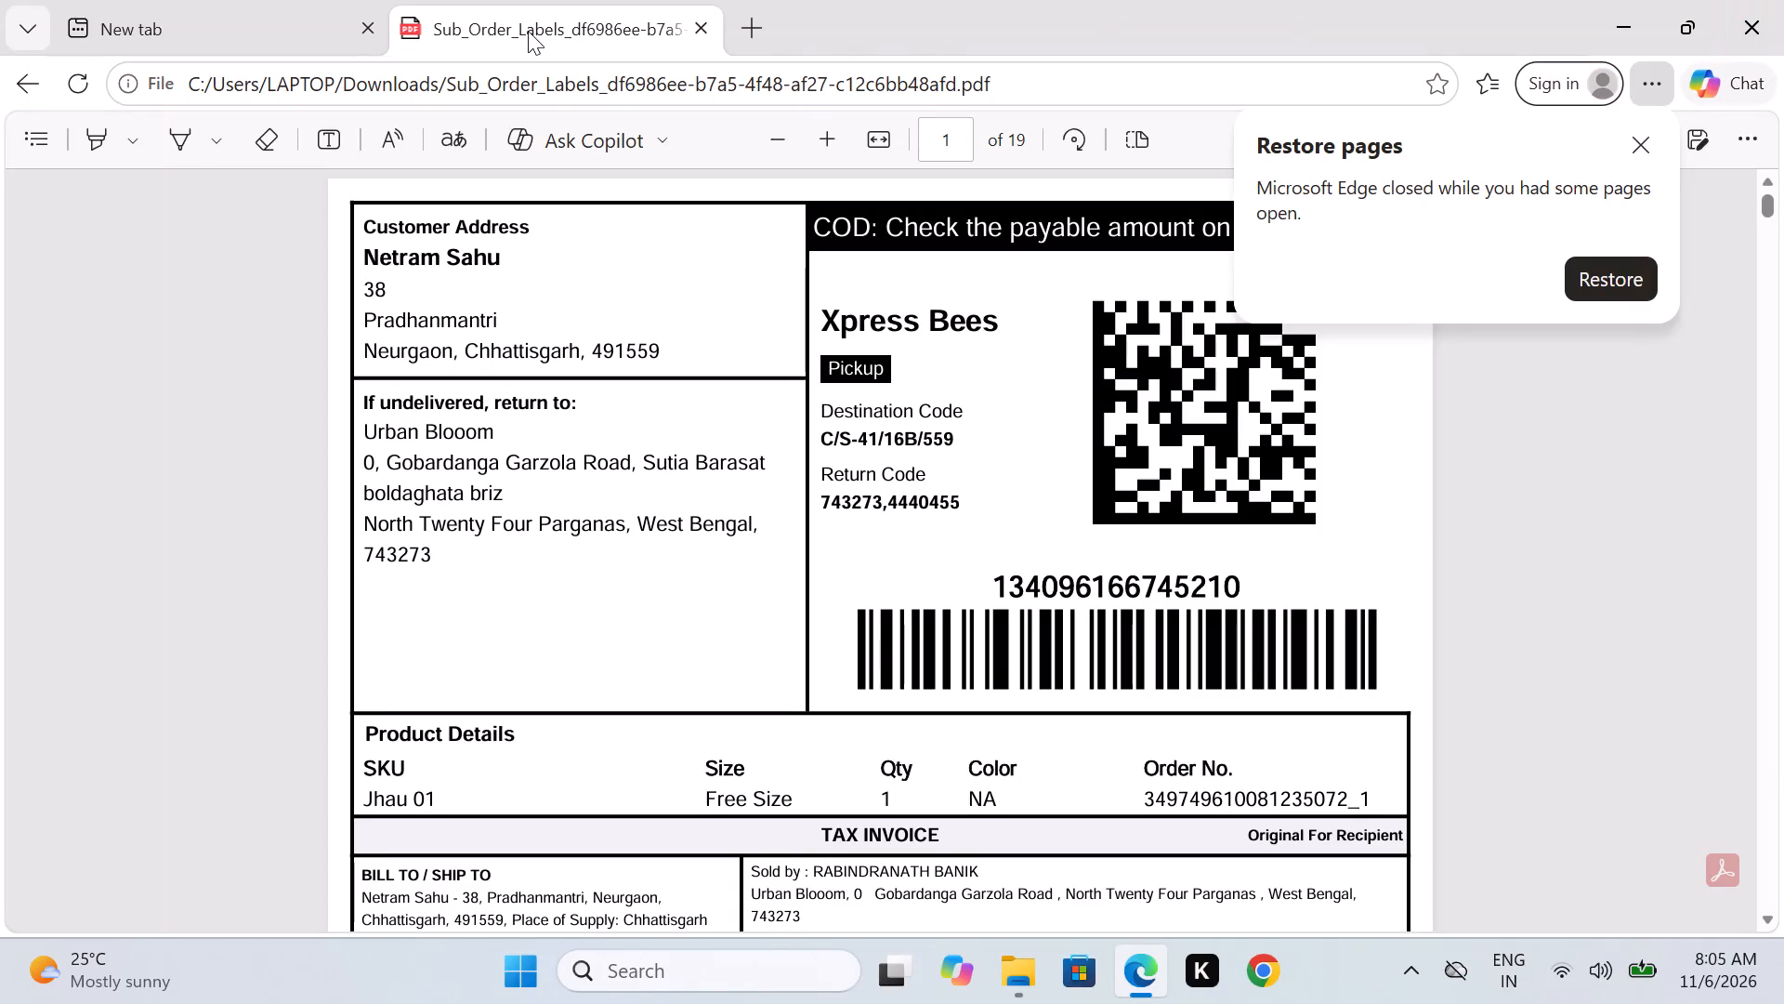
Switch to File Explorer and open two additional Home tabs beside the Downloads folder.
scroll(633, 231, "up", 1)
left_click(1133, 976)
left_click(1129, 981)
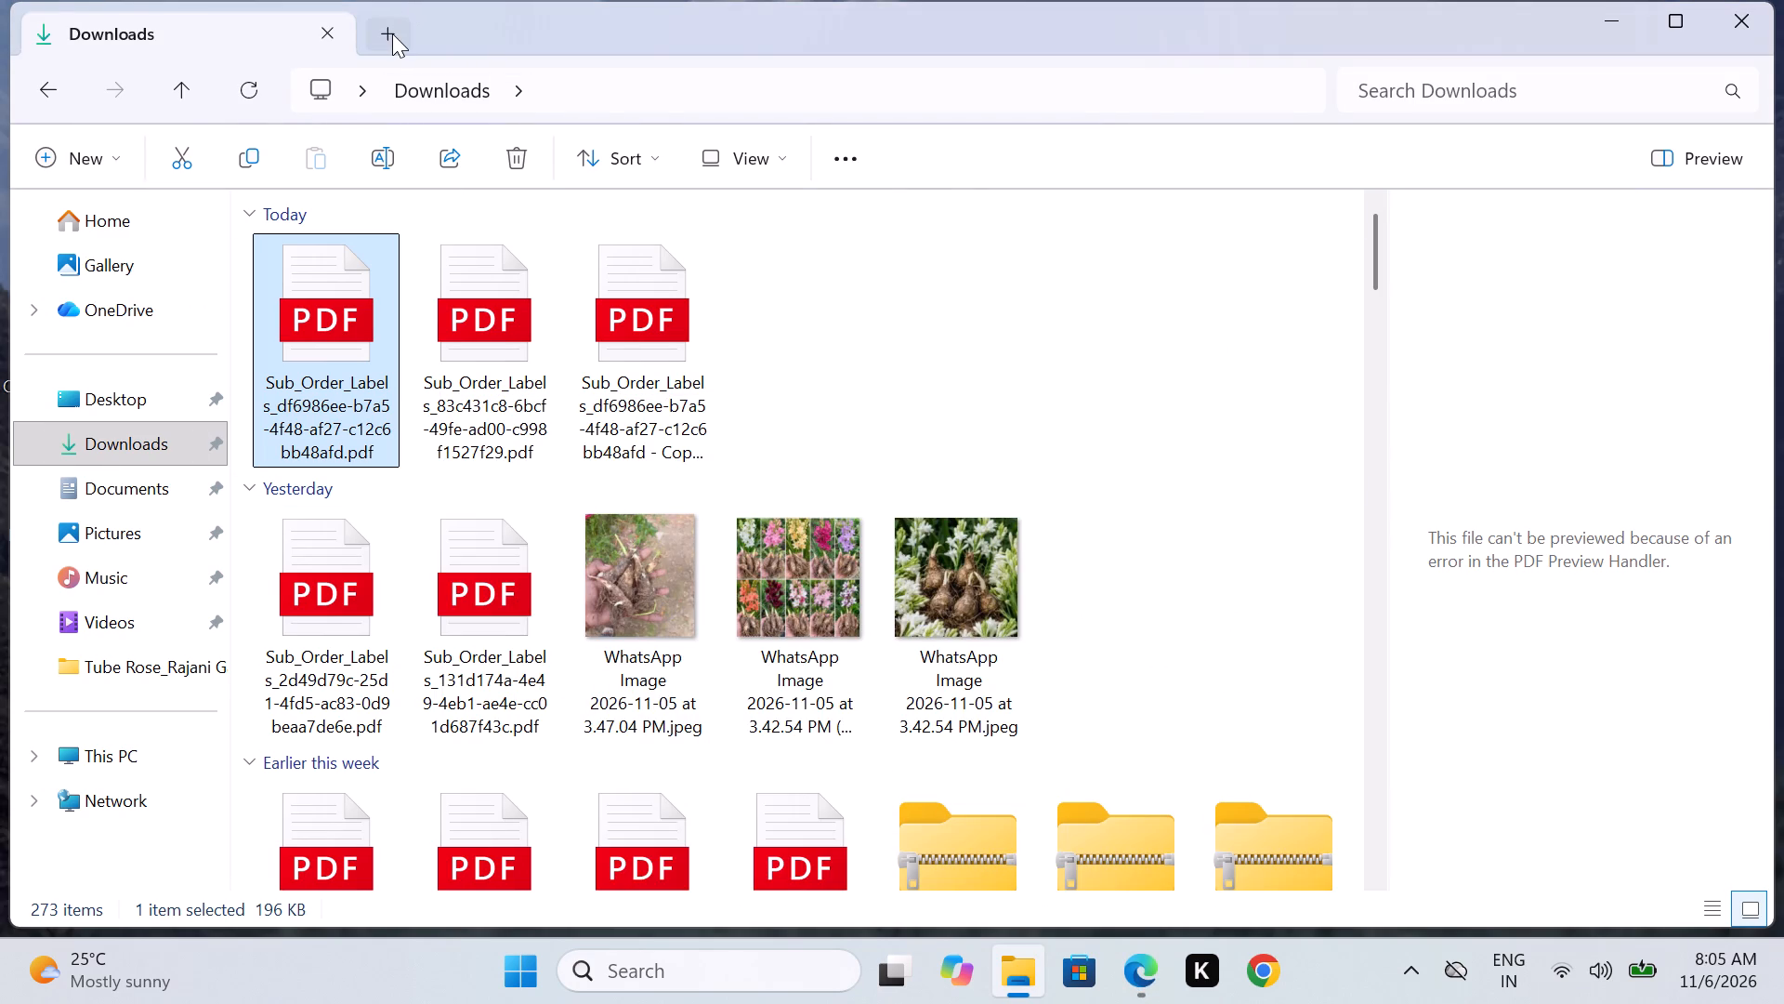
left_click(392, 33)
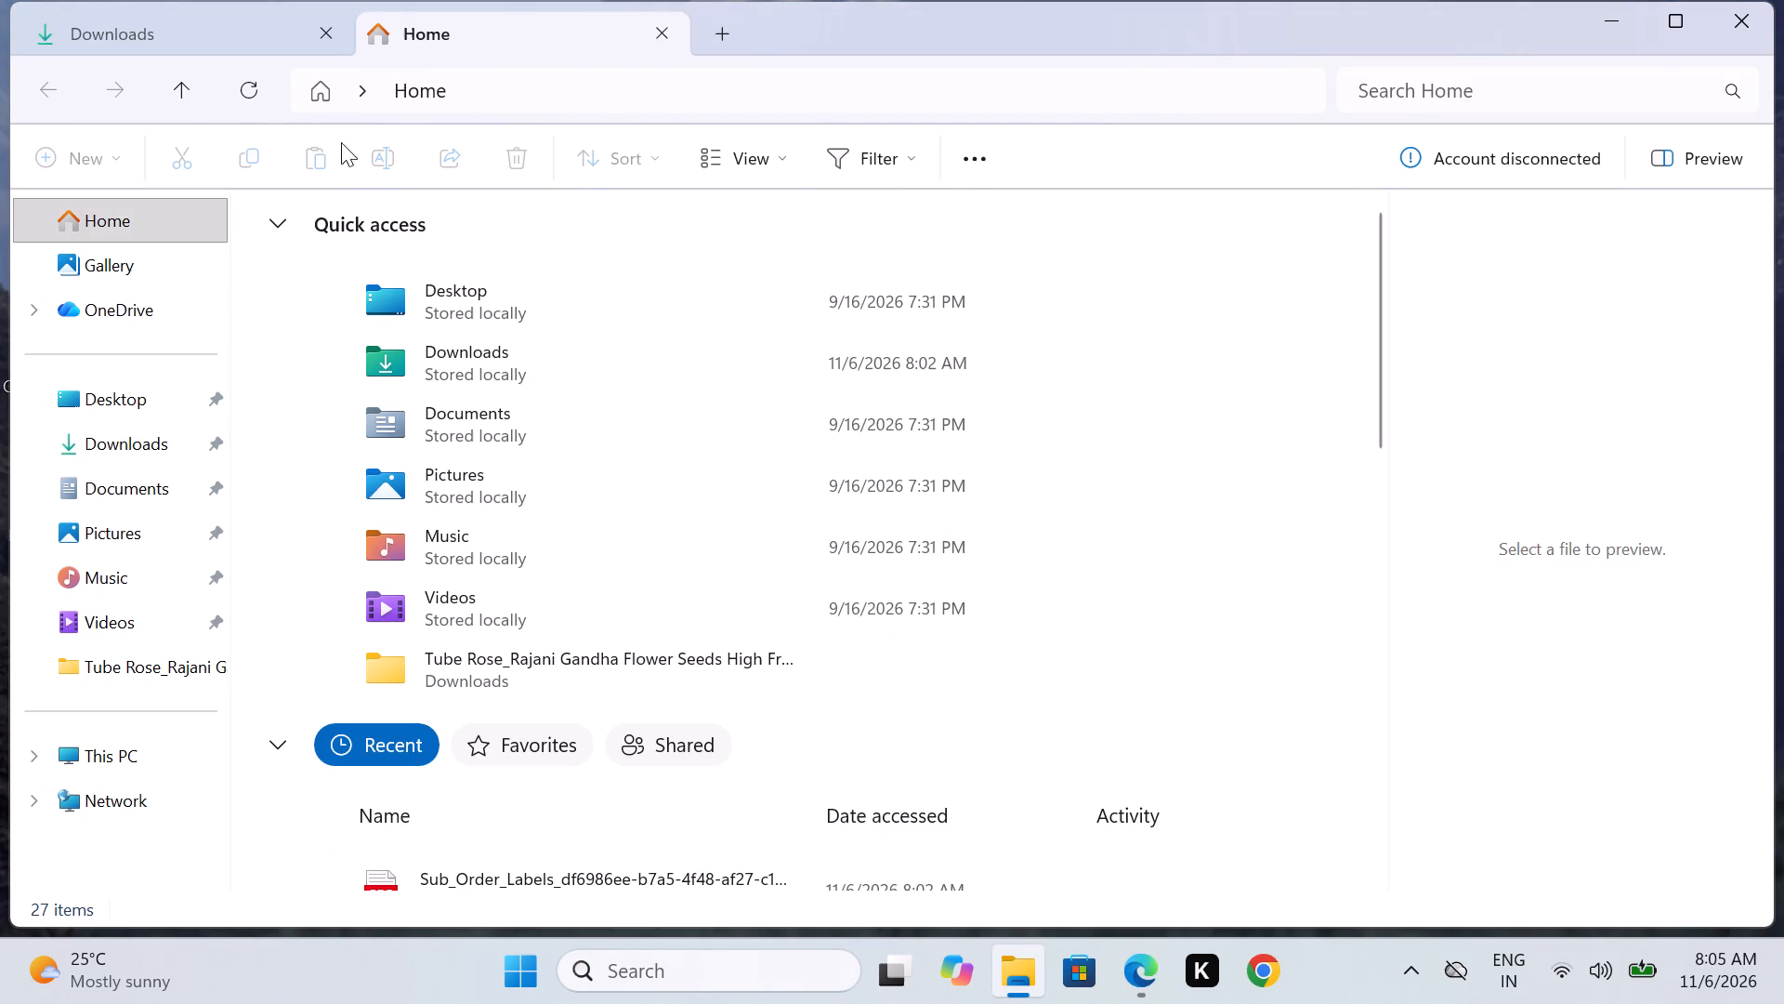
left_click(728, 32)
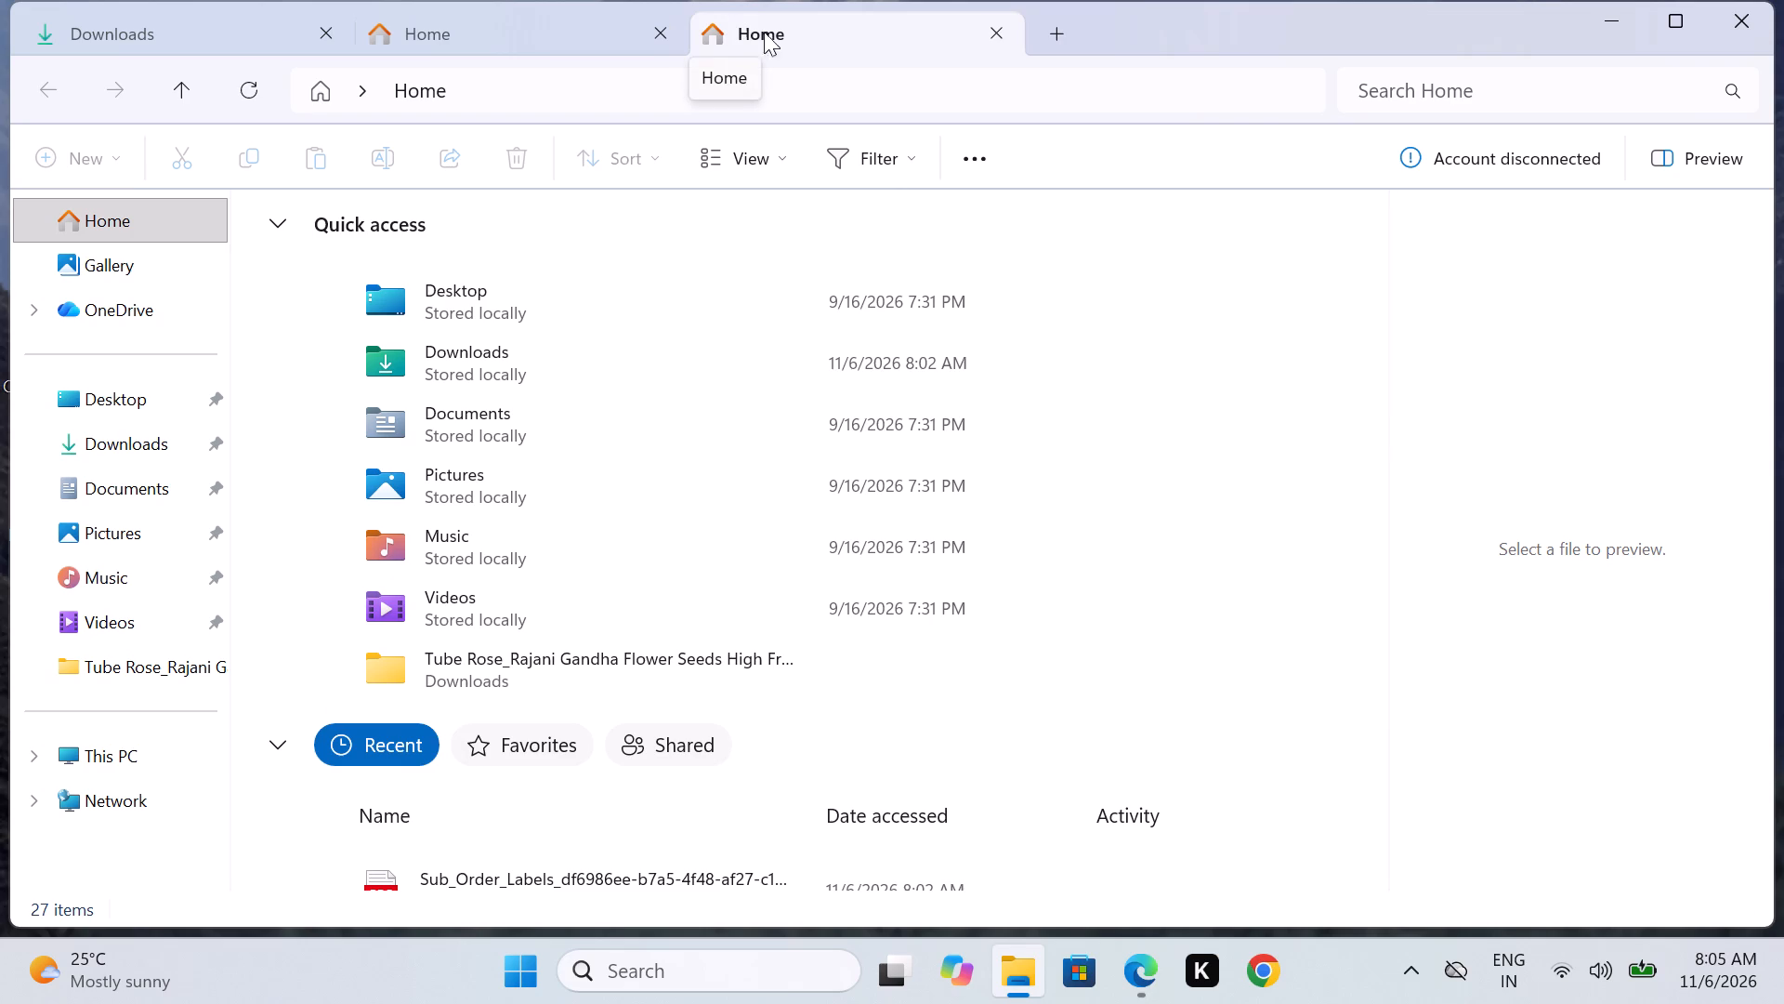
Switch back to the Sub_Order_Labels_df6986ee PDF in Edge and examine its label pages through to the last page.
left_click(1136, 962)
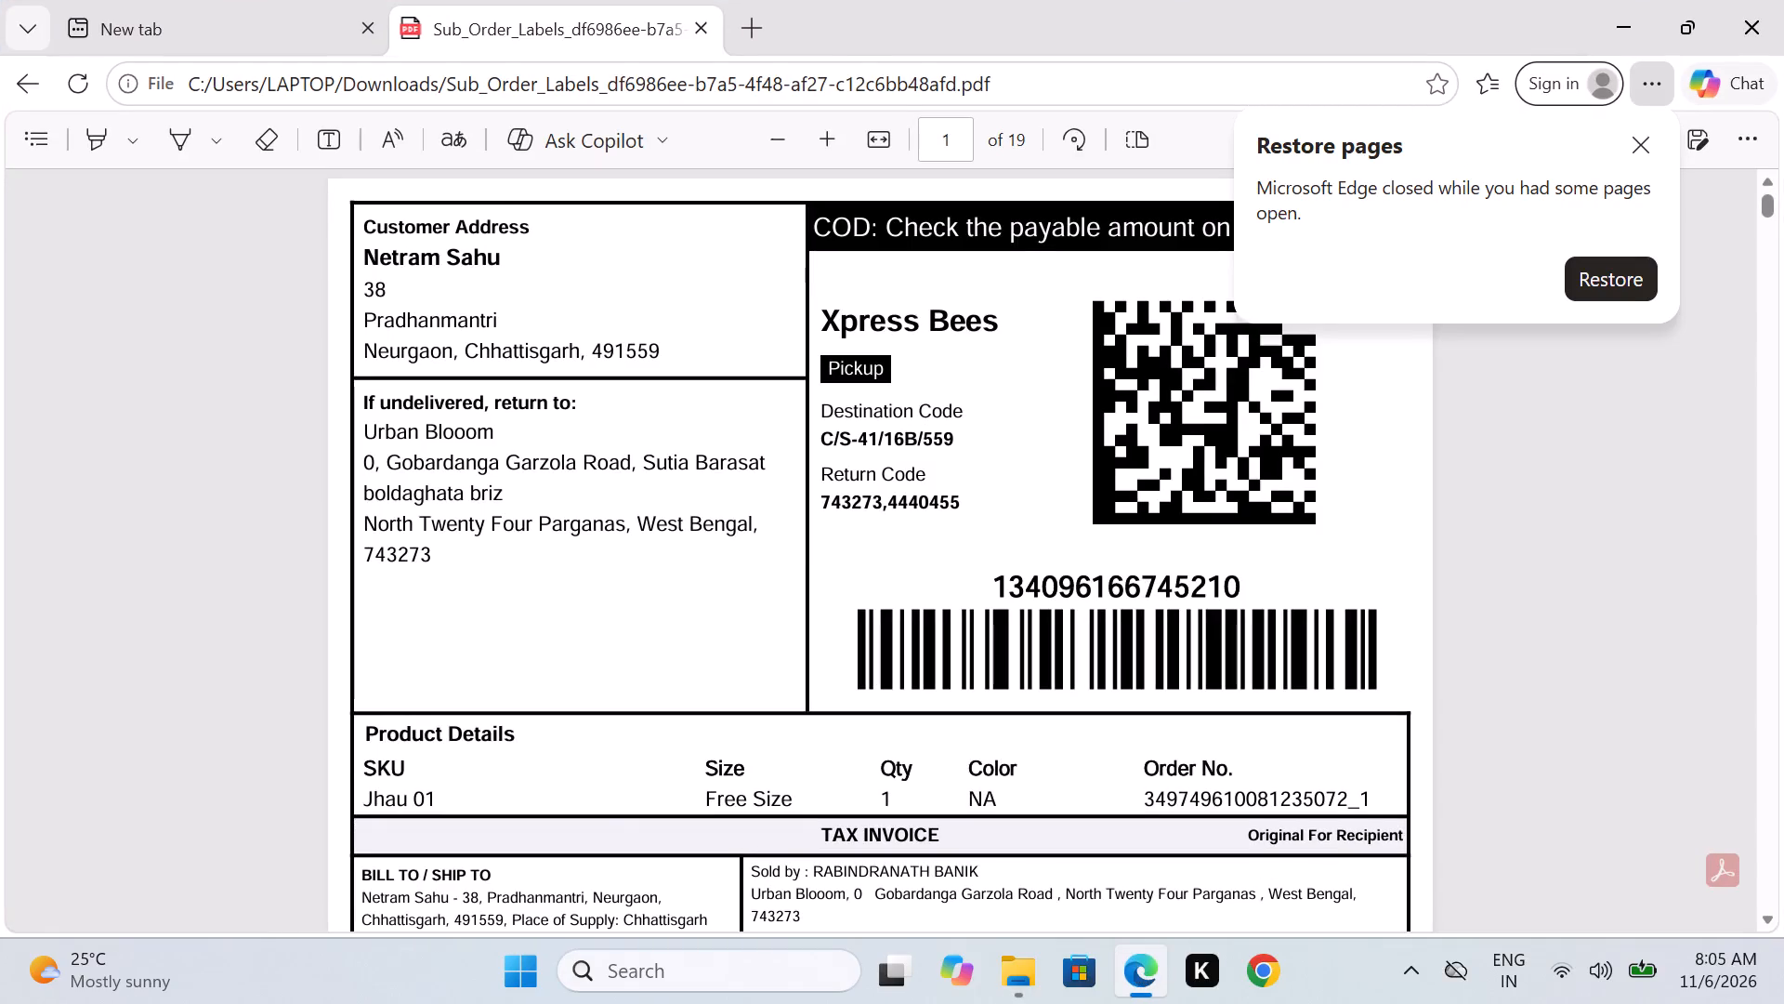
scroll(1290, 671, "down", 9)
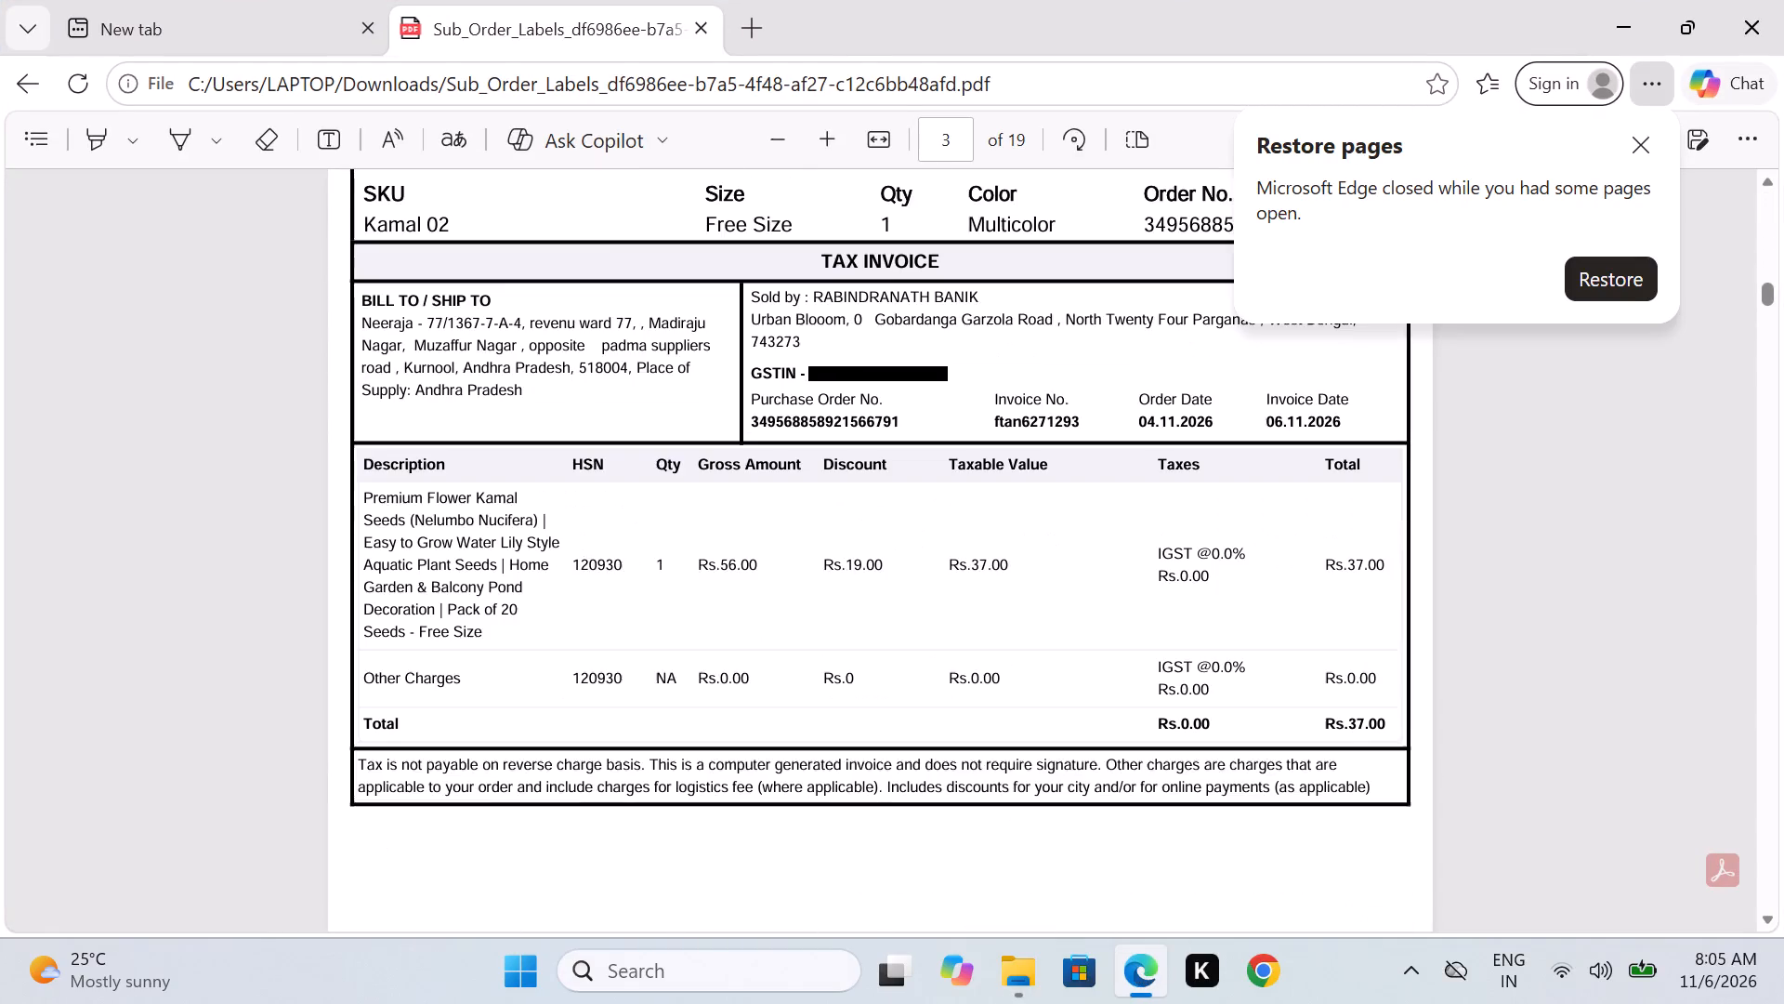
scroll(1292, 669, "down", 4)
scroll(1292, 669, "down", 17)
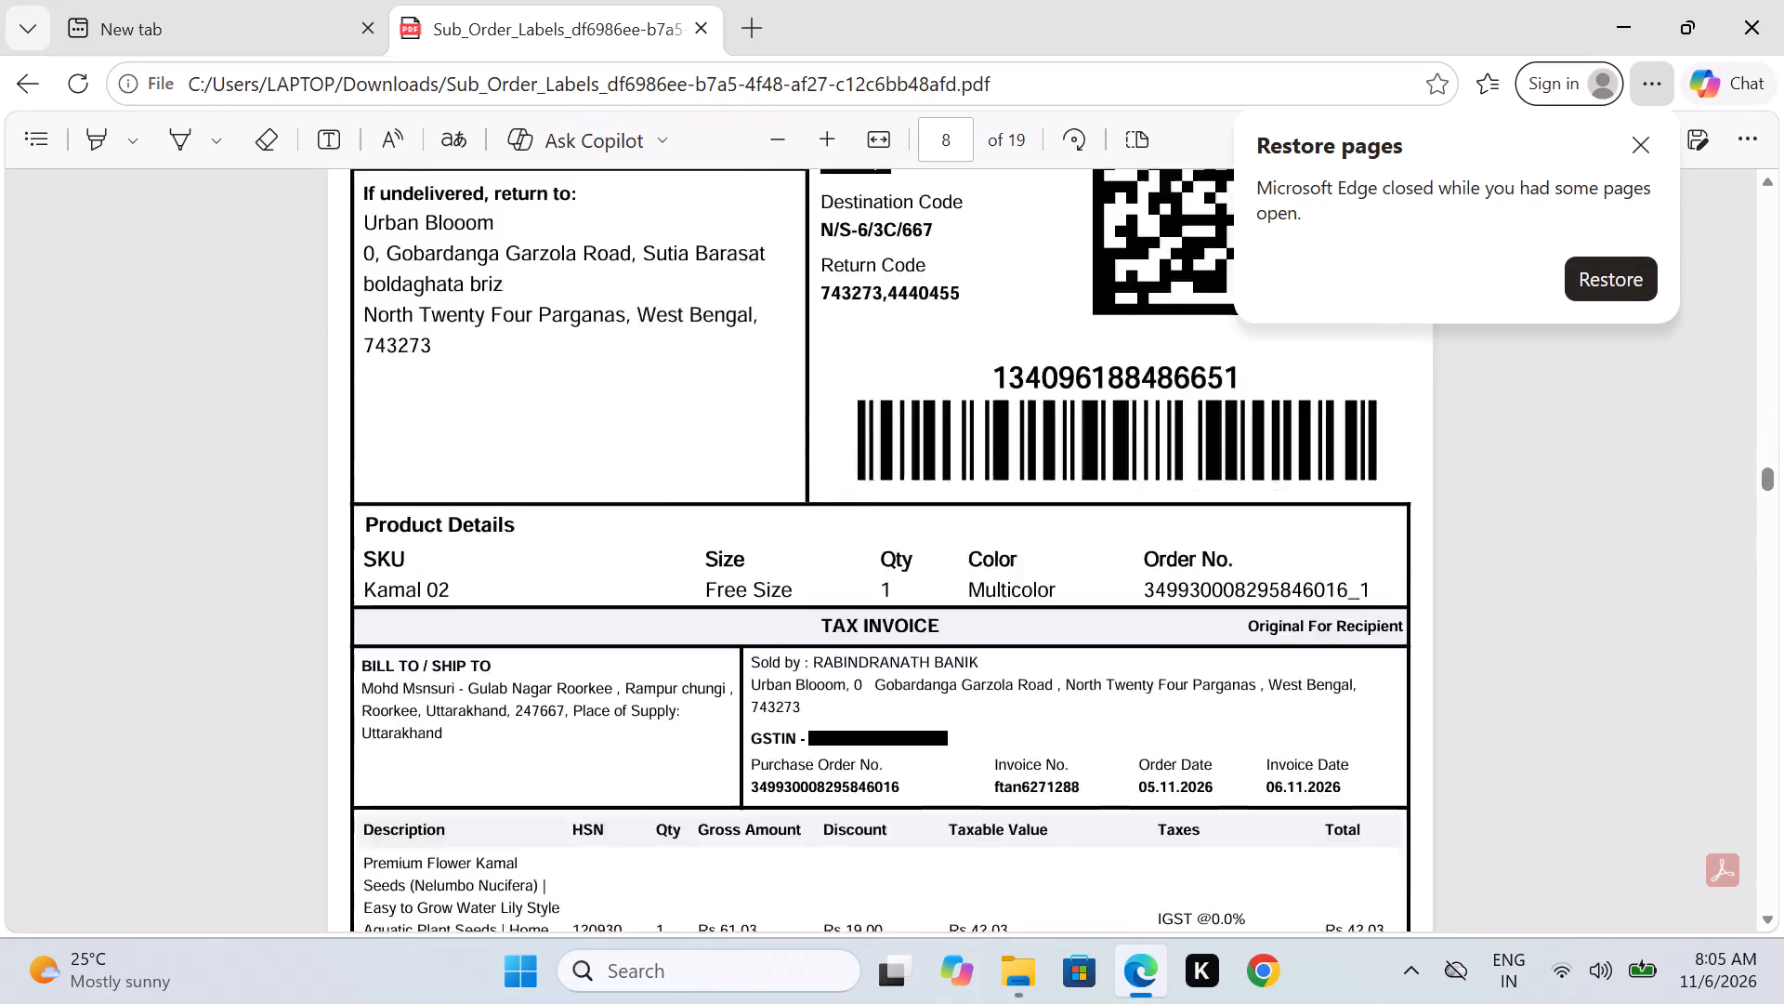
scroll(1292, 669, "down", 6)
scroll(1292, 669, "up", 1)
scroll(1292, 668, "down", 20)
scroll(1292, 668, "down", 3)
scroll(1295, 638, "up", 1)
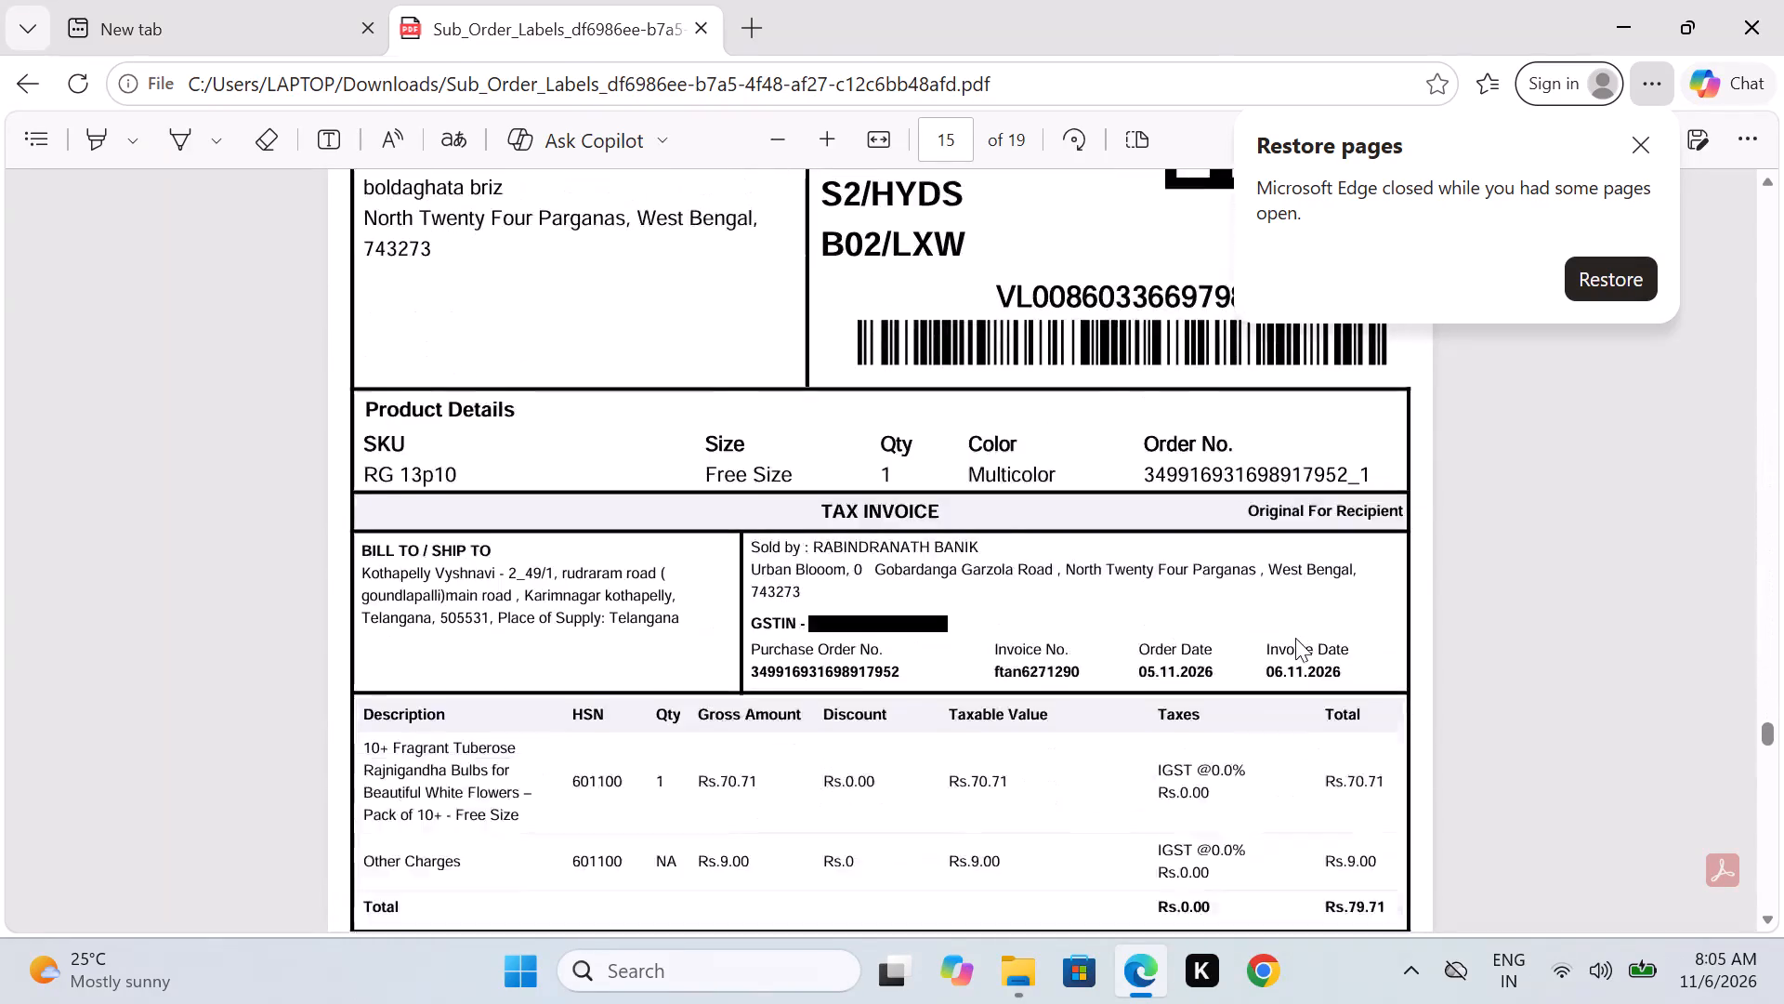
scroll(1295, 635, "down", 18)
scroll(1295, 627, "down", 5)
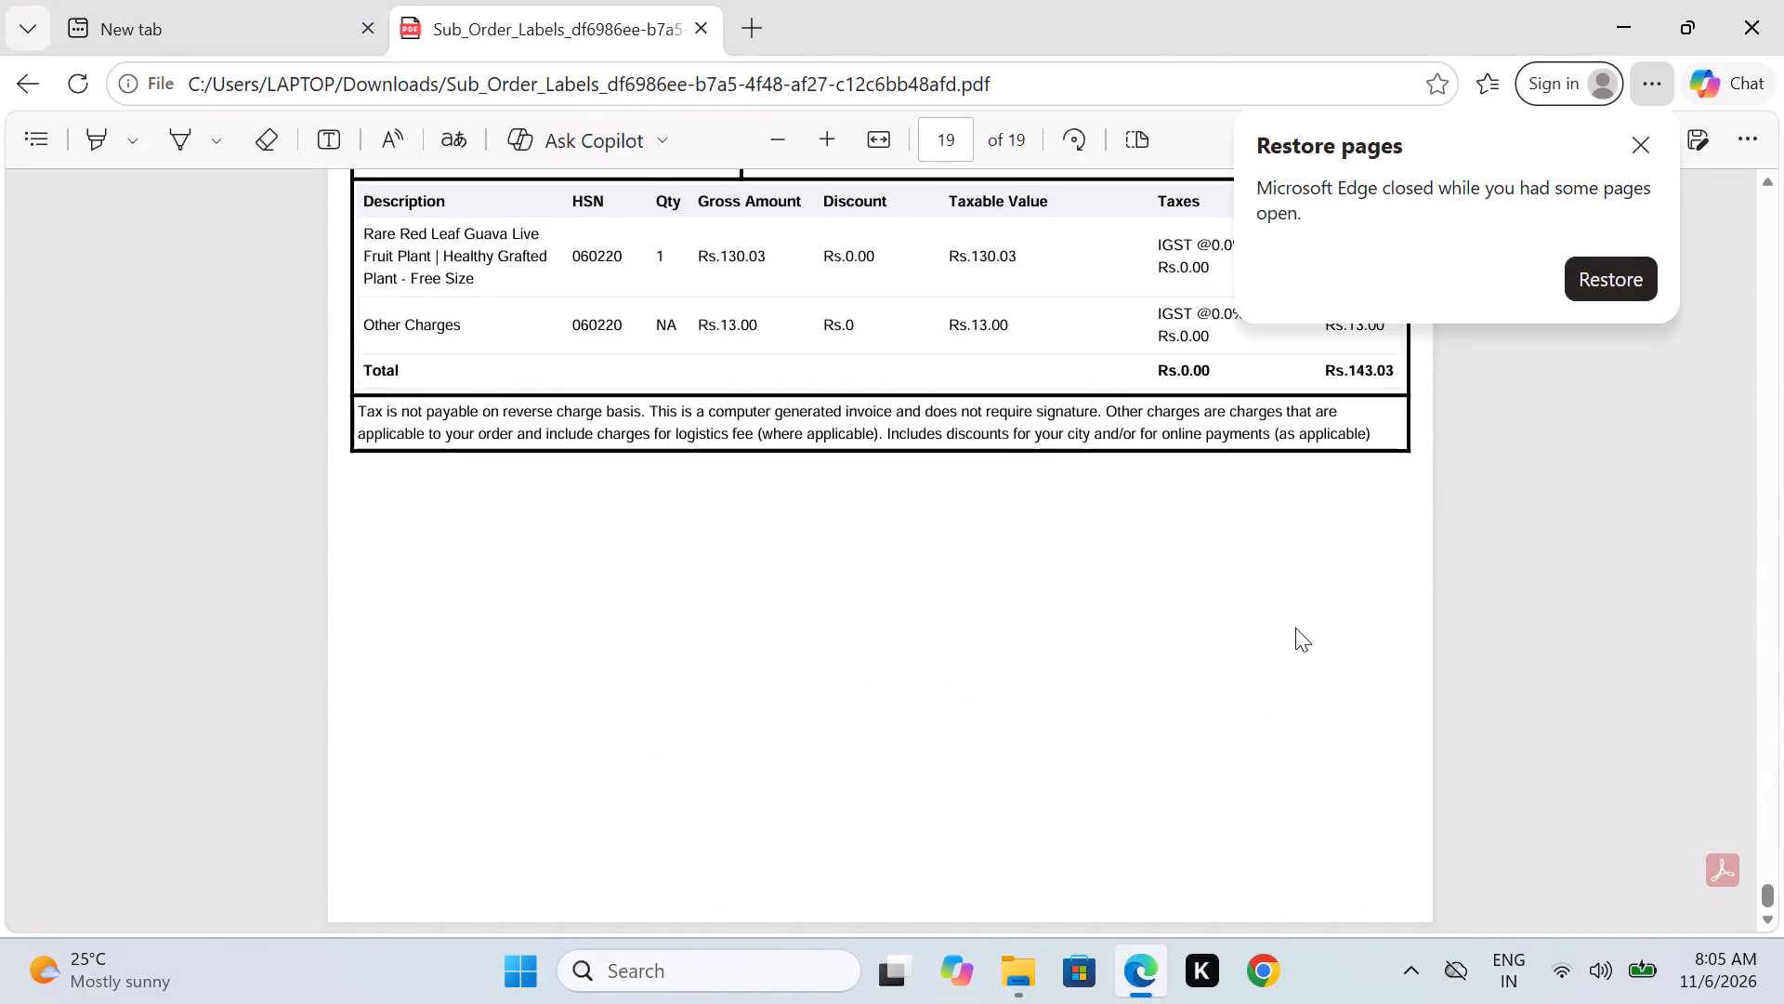
scroll(1295, 627, "up", 1)
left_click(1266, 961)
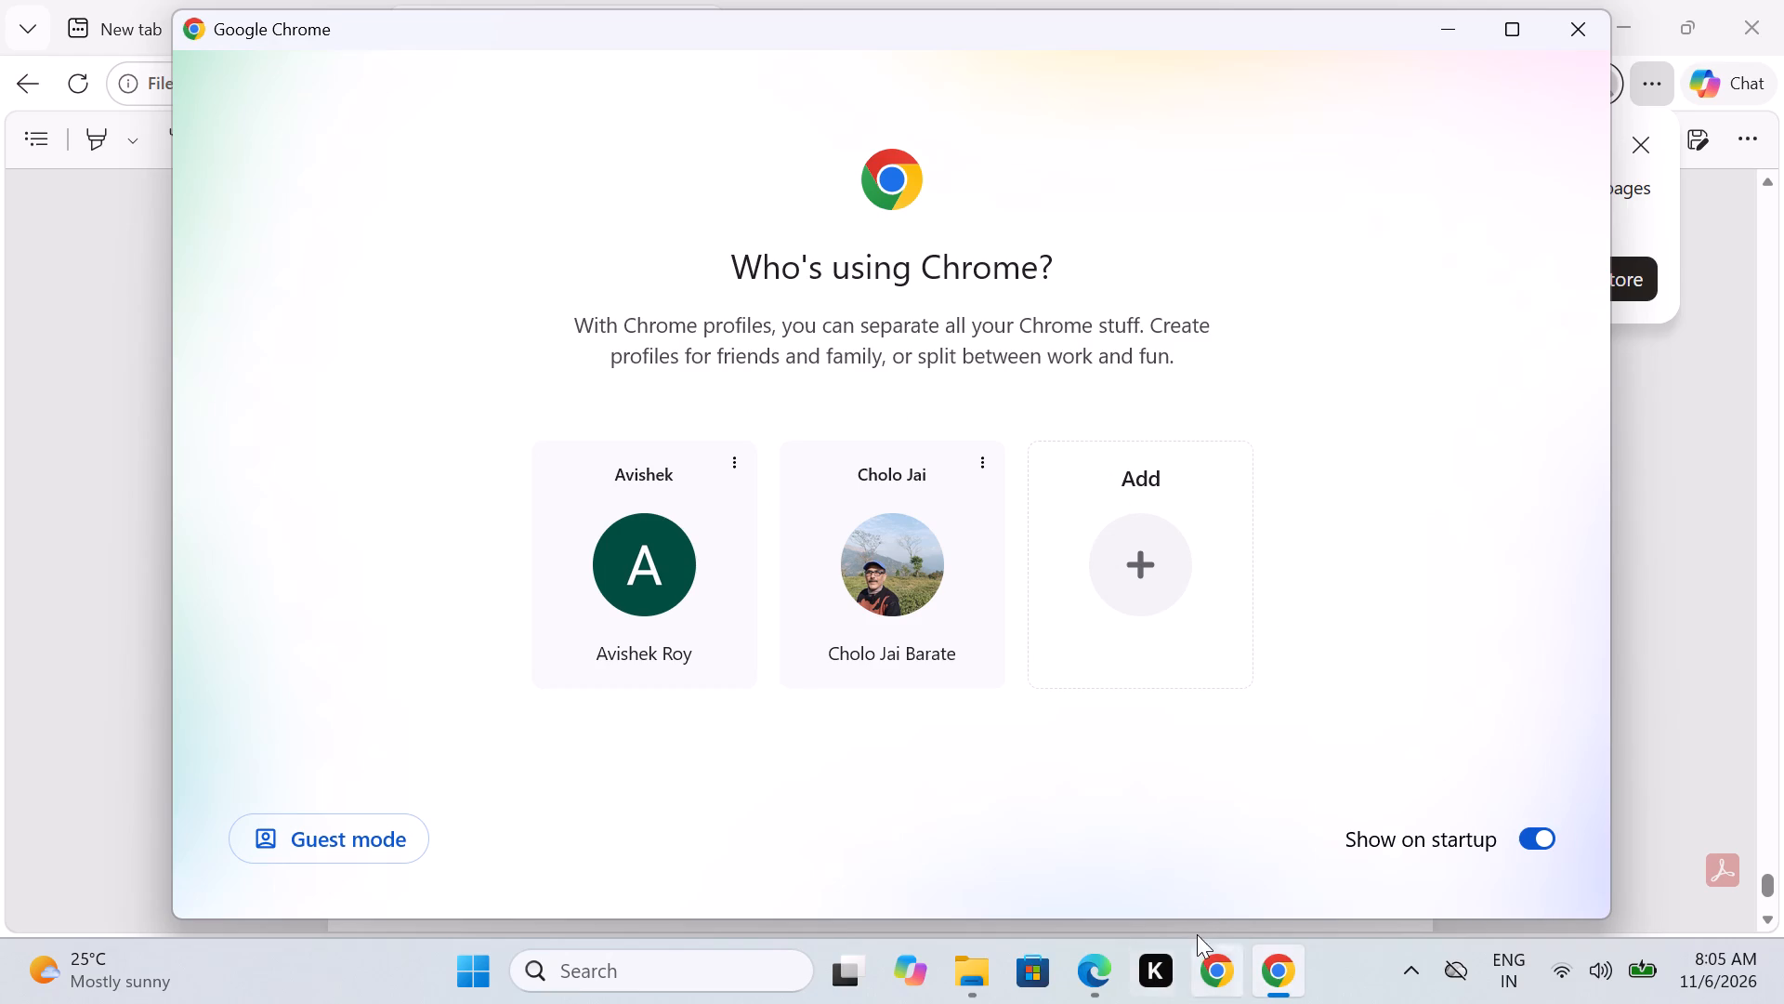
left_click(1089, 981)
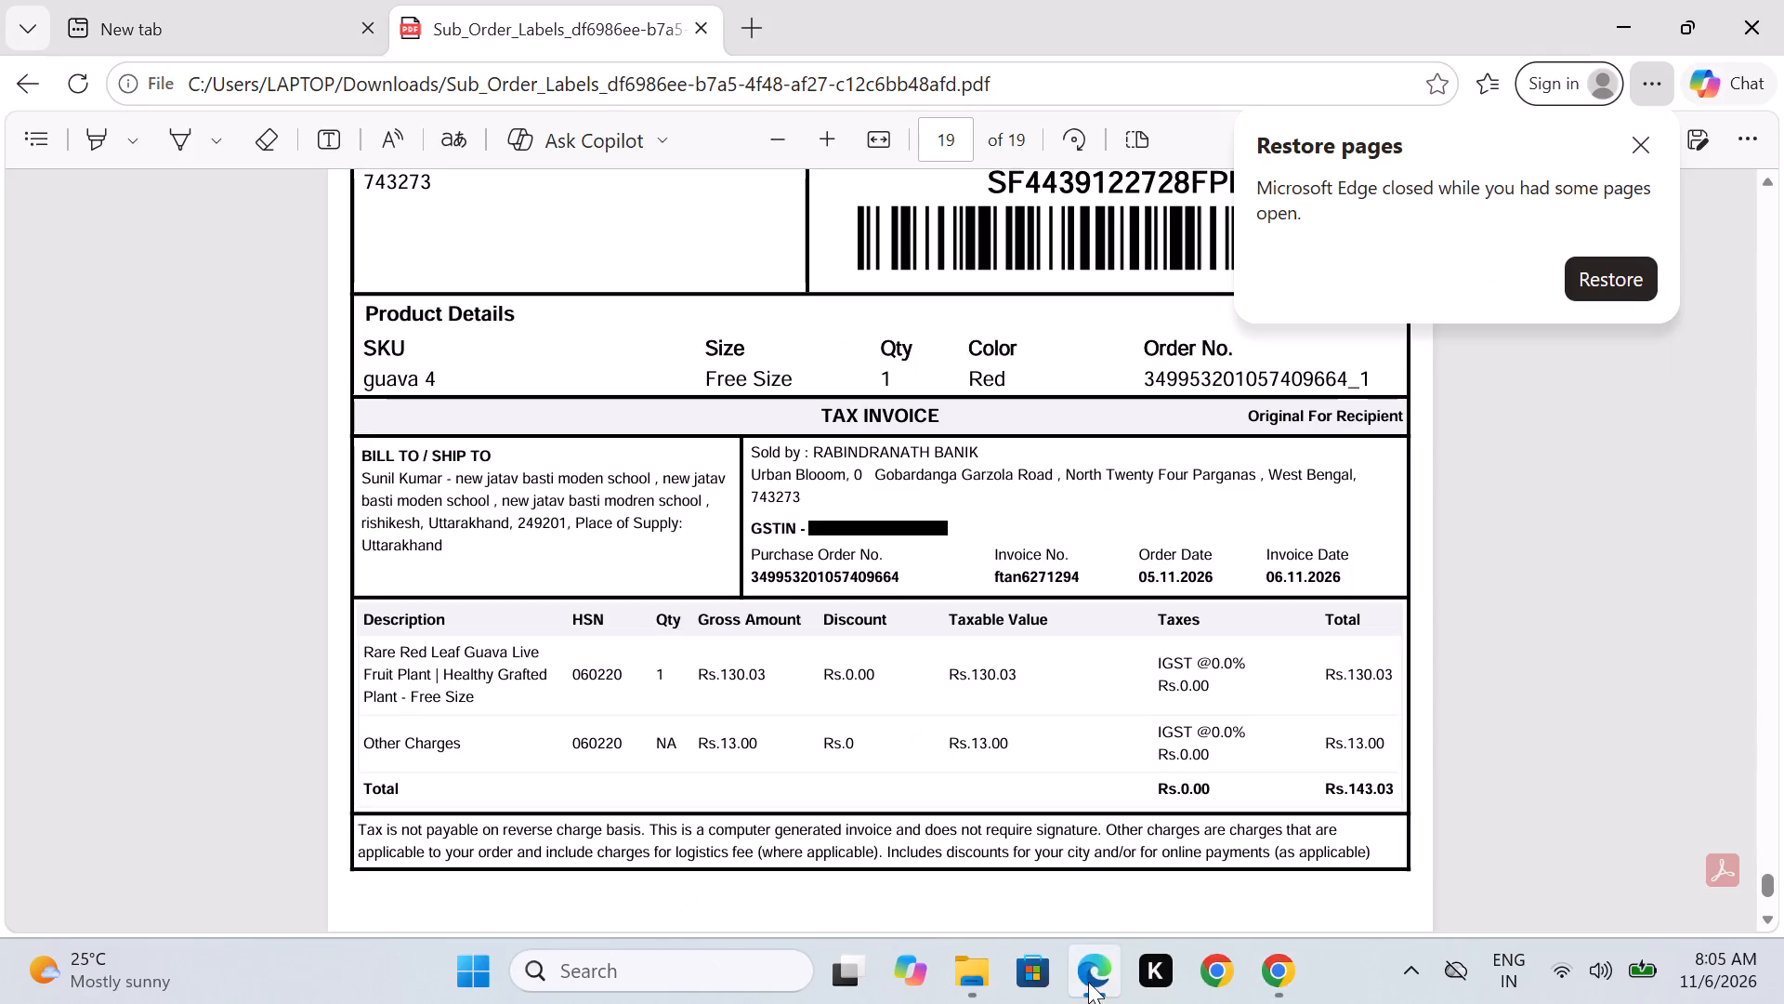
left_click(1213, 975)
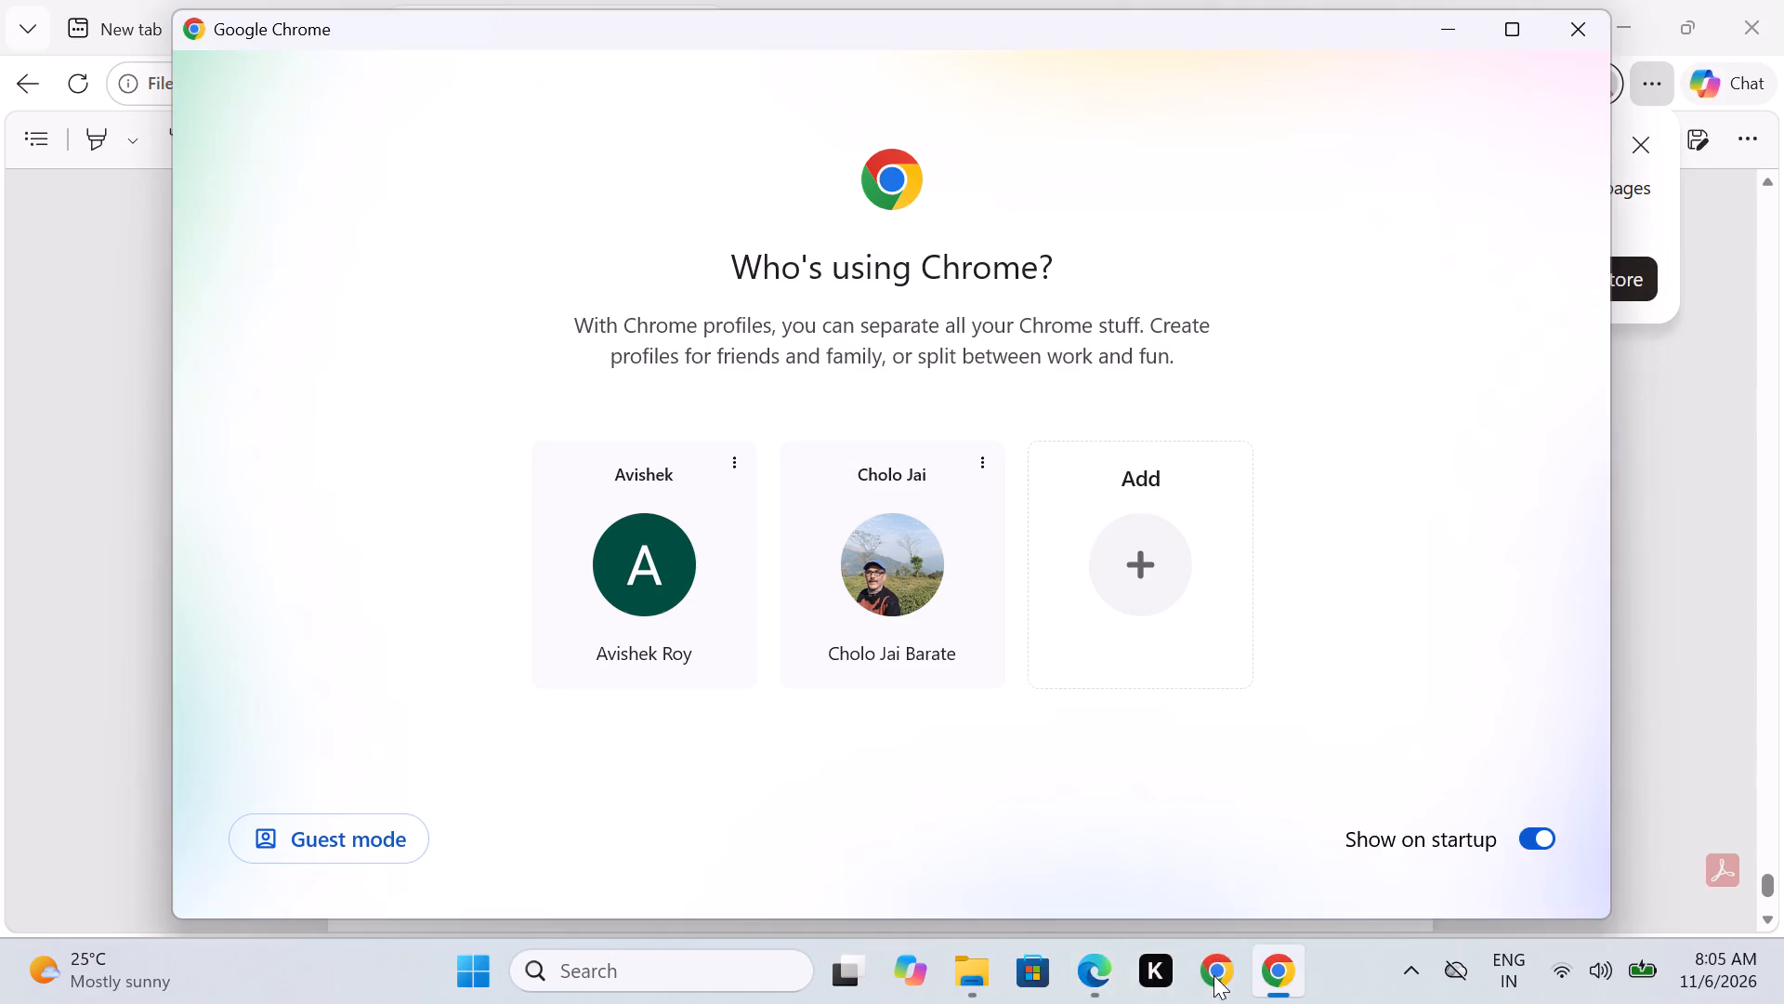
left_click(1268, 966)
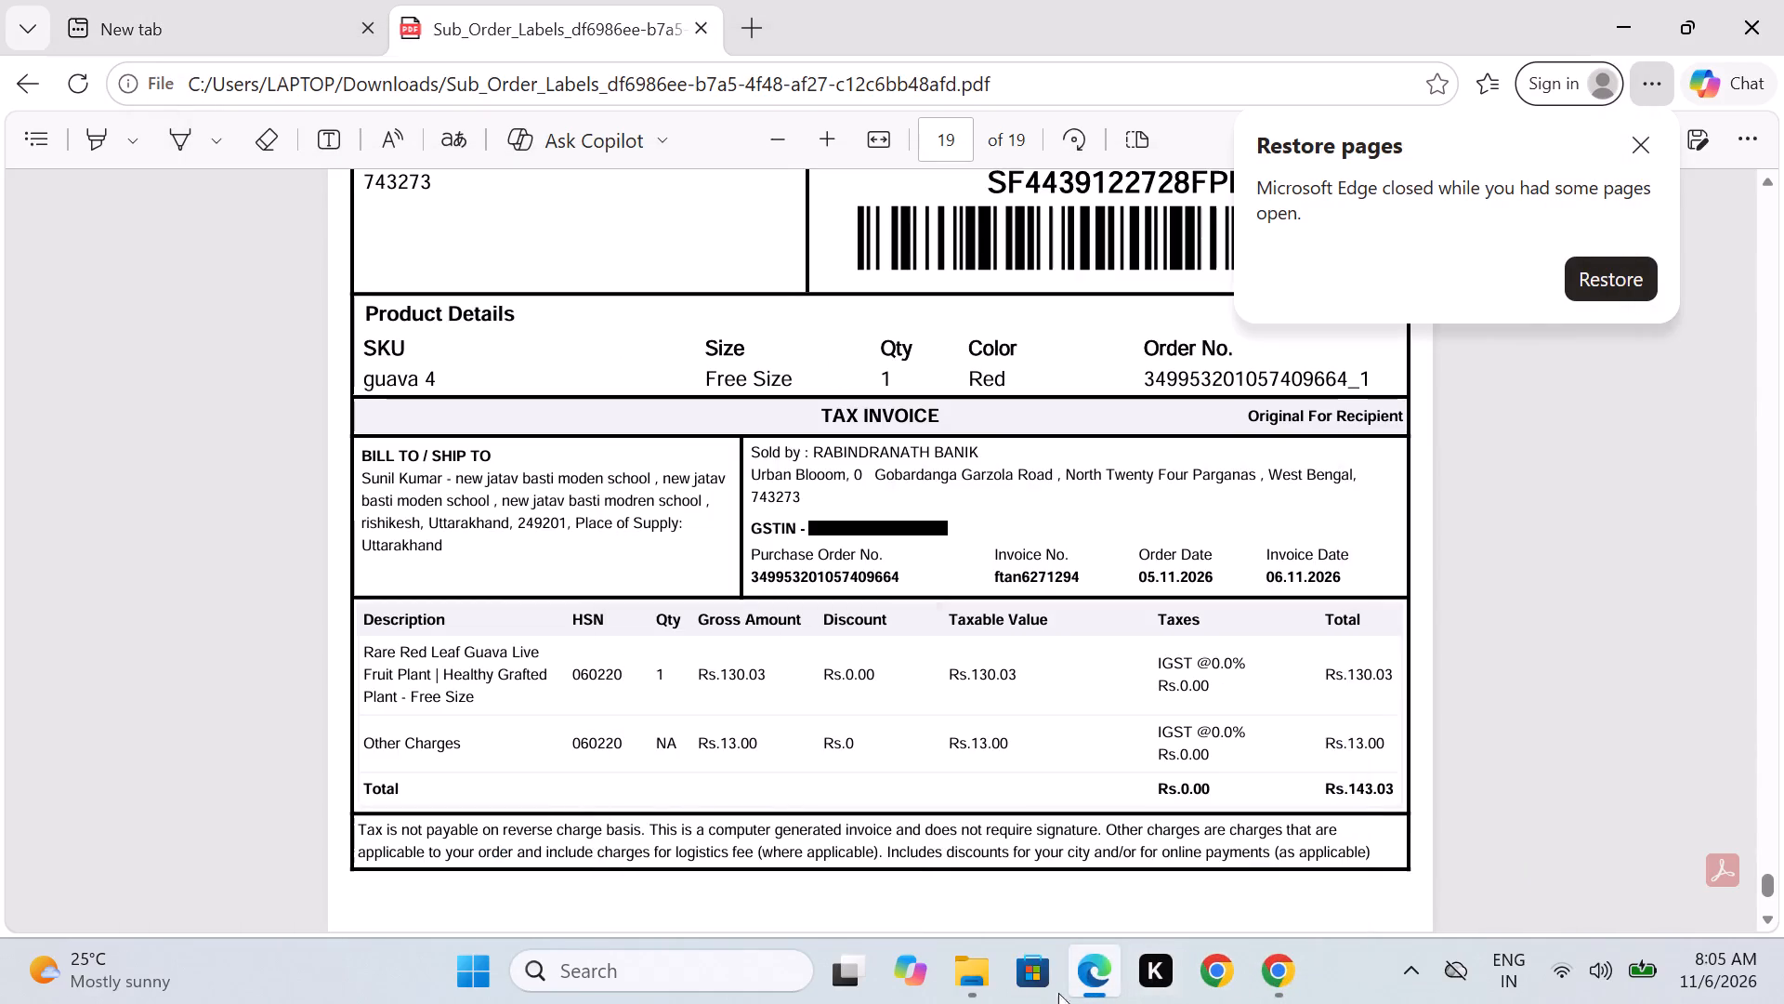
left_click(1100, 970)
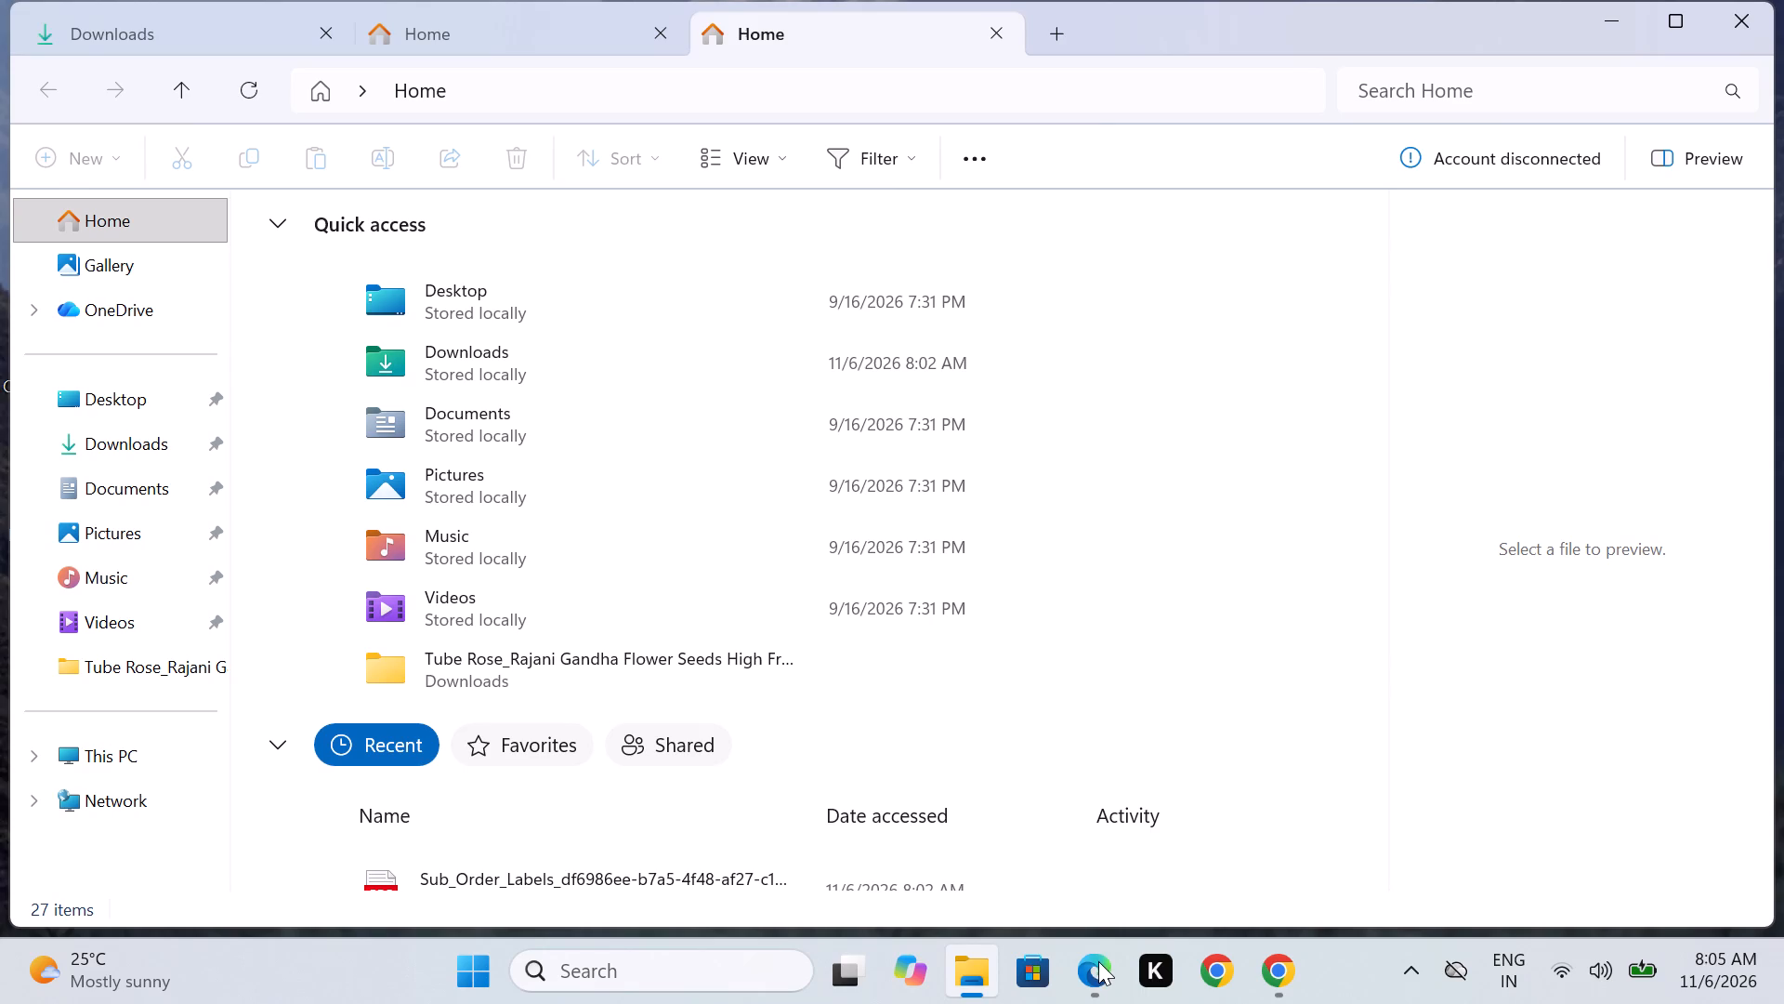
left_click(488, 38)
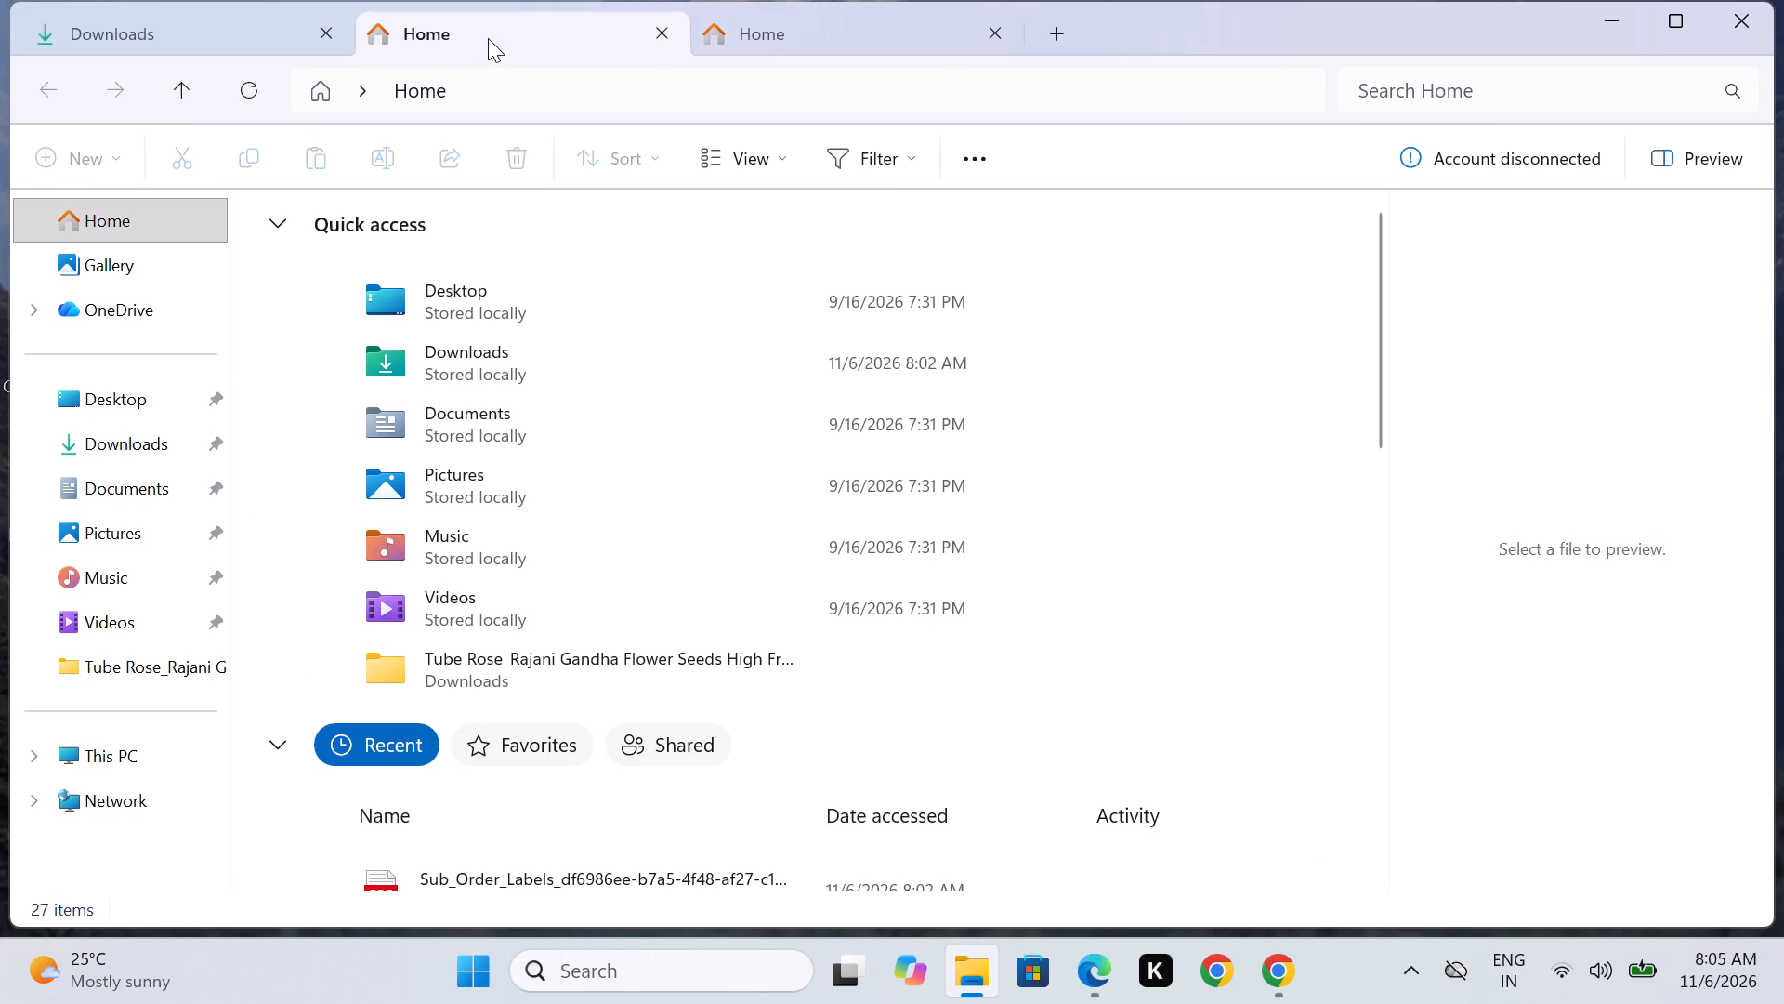
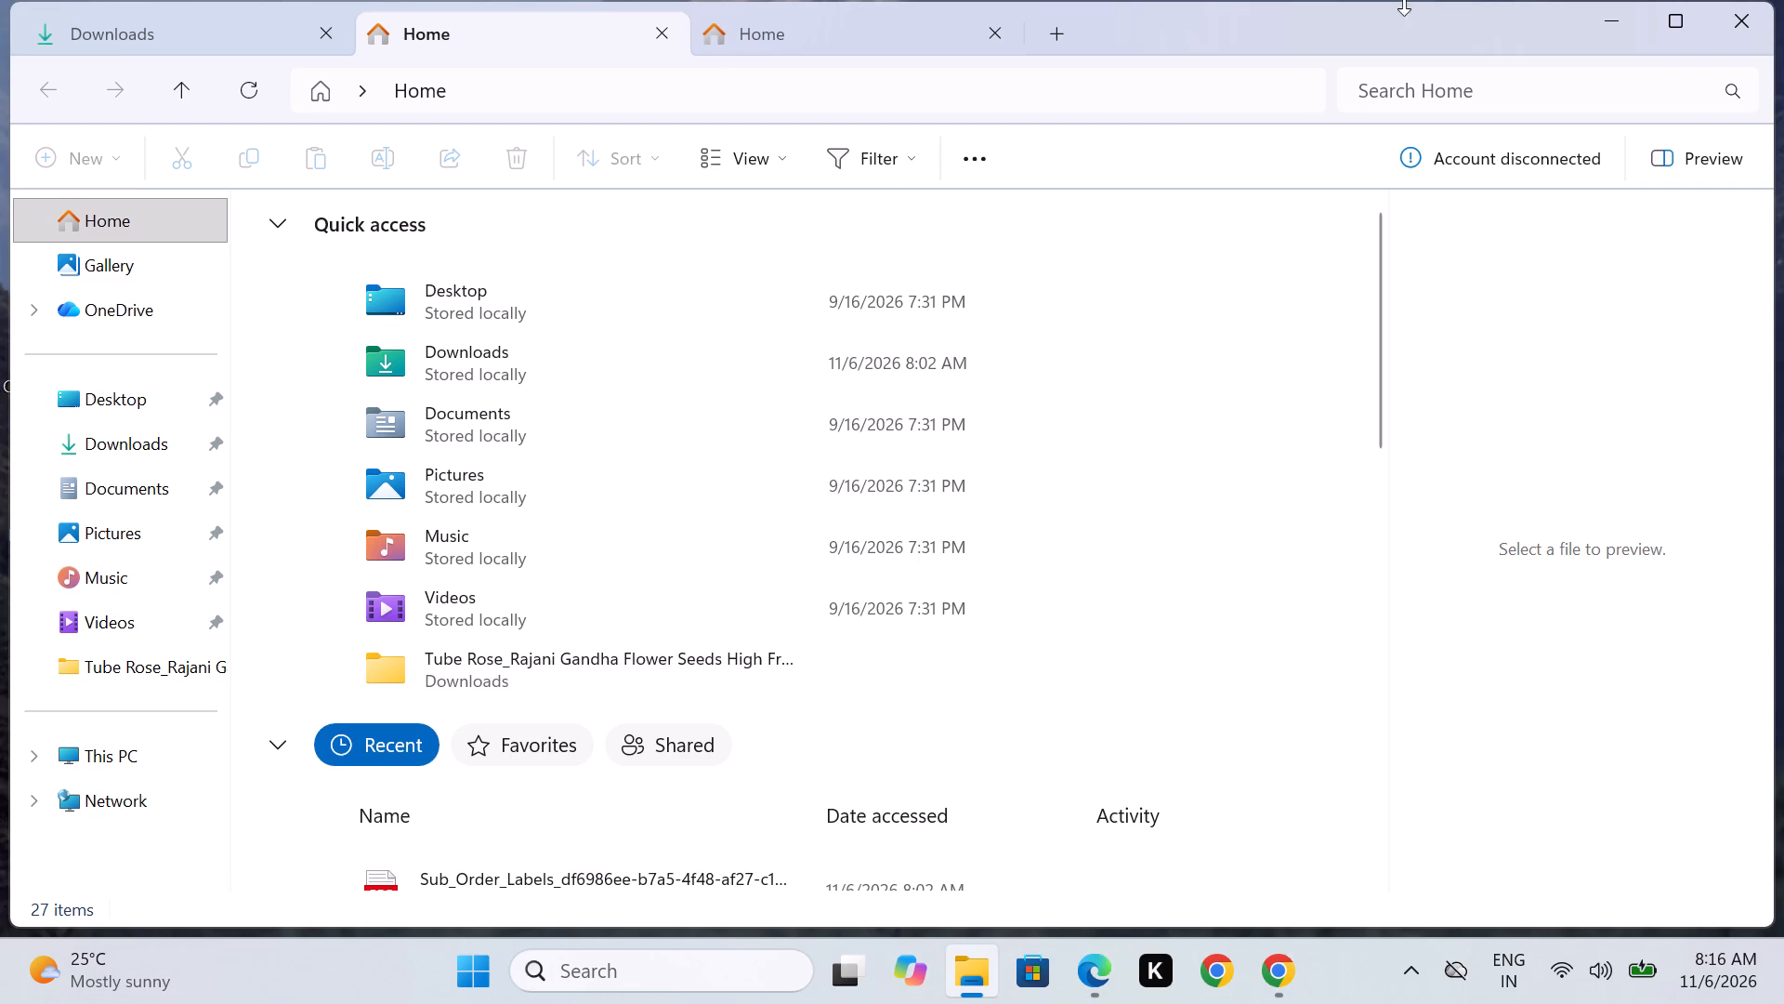
Switch from File Explorer to Google Chrome.
left_click(1262, 975)
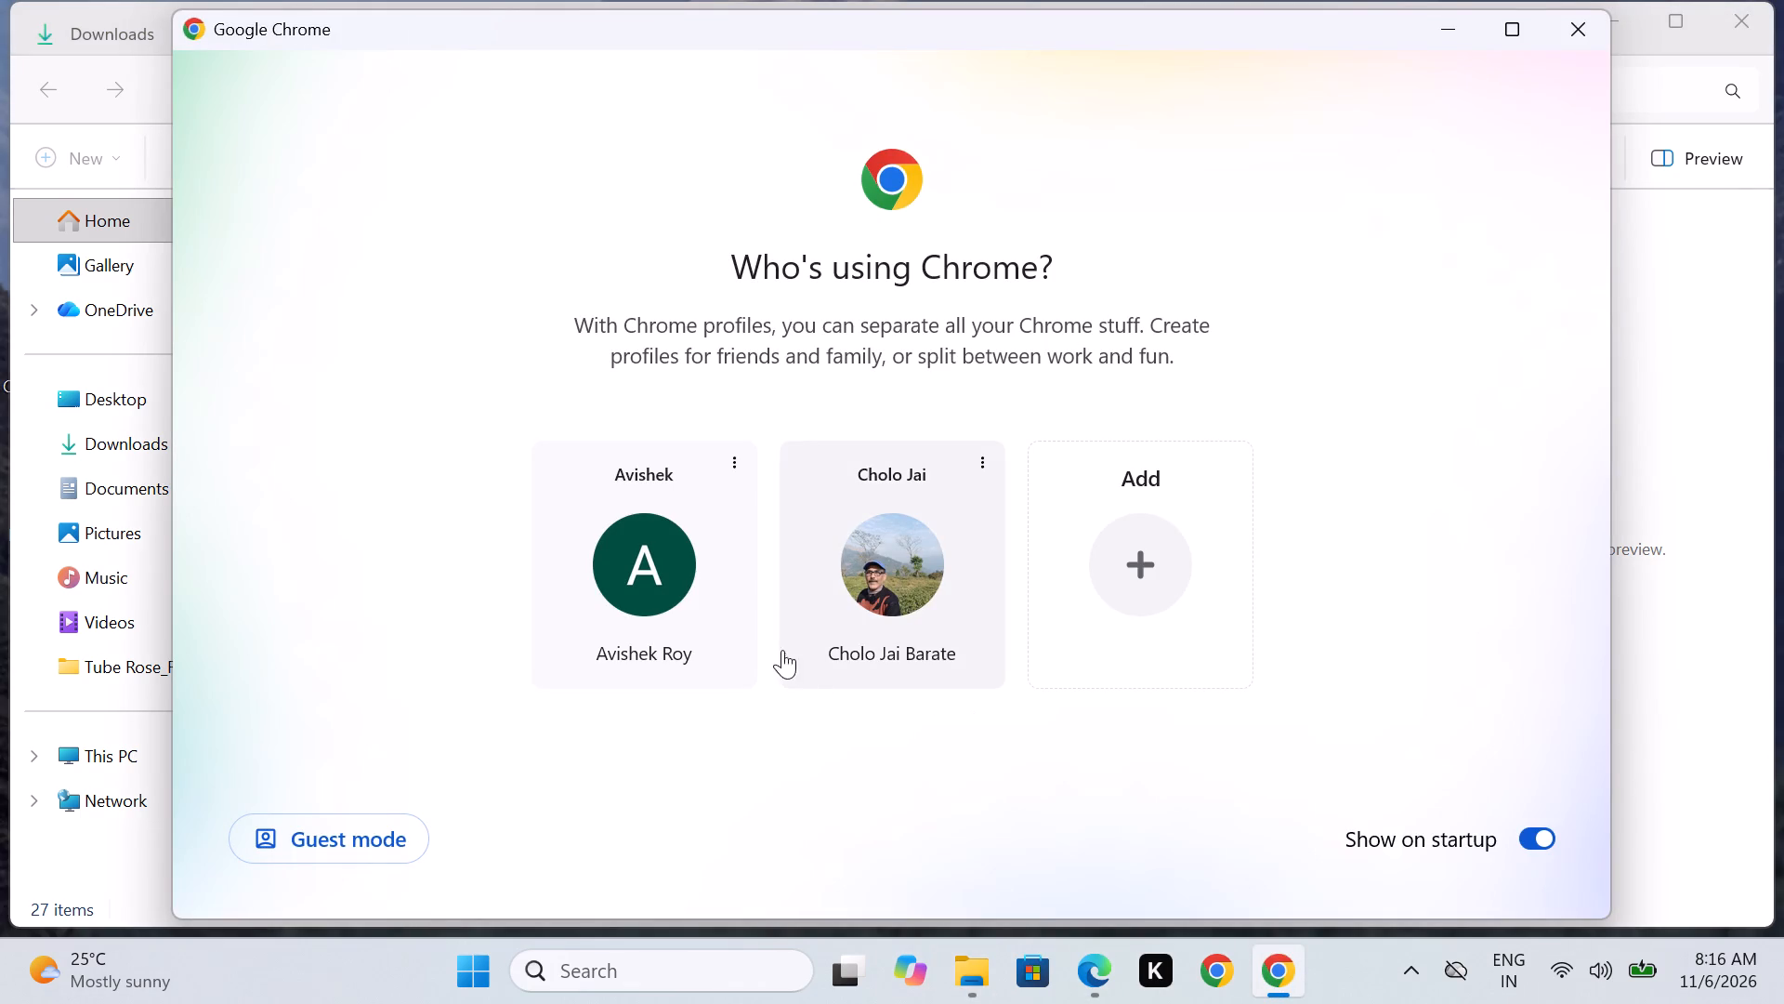
left_click(1215, 984)
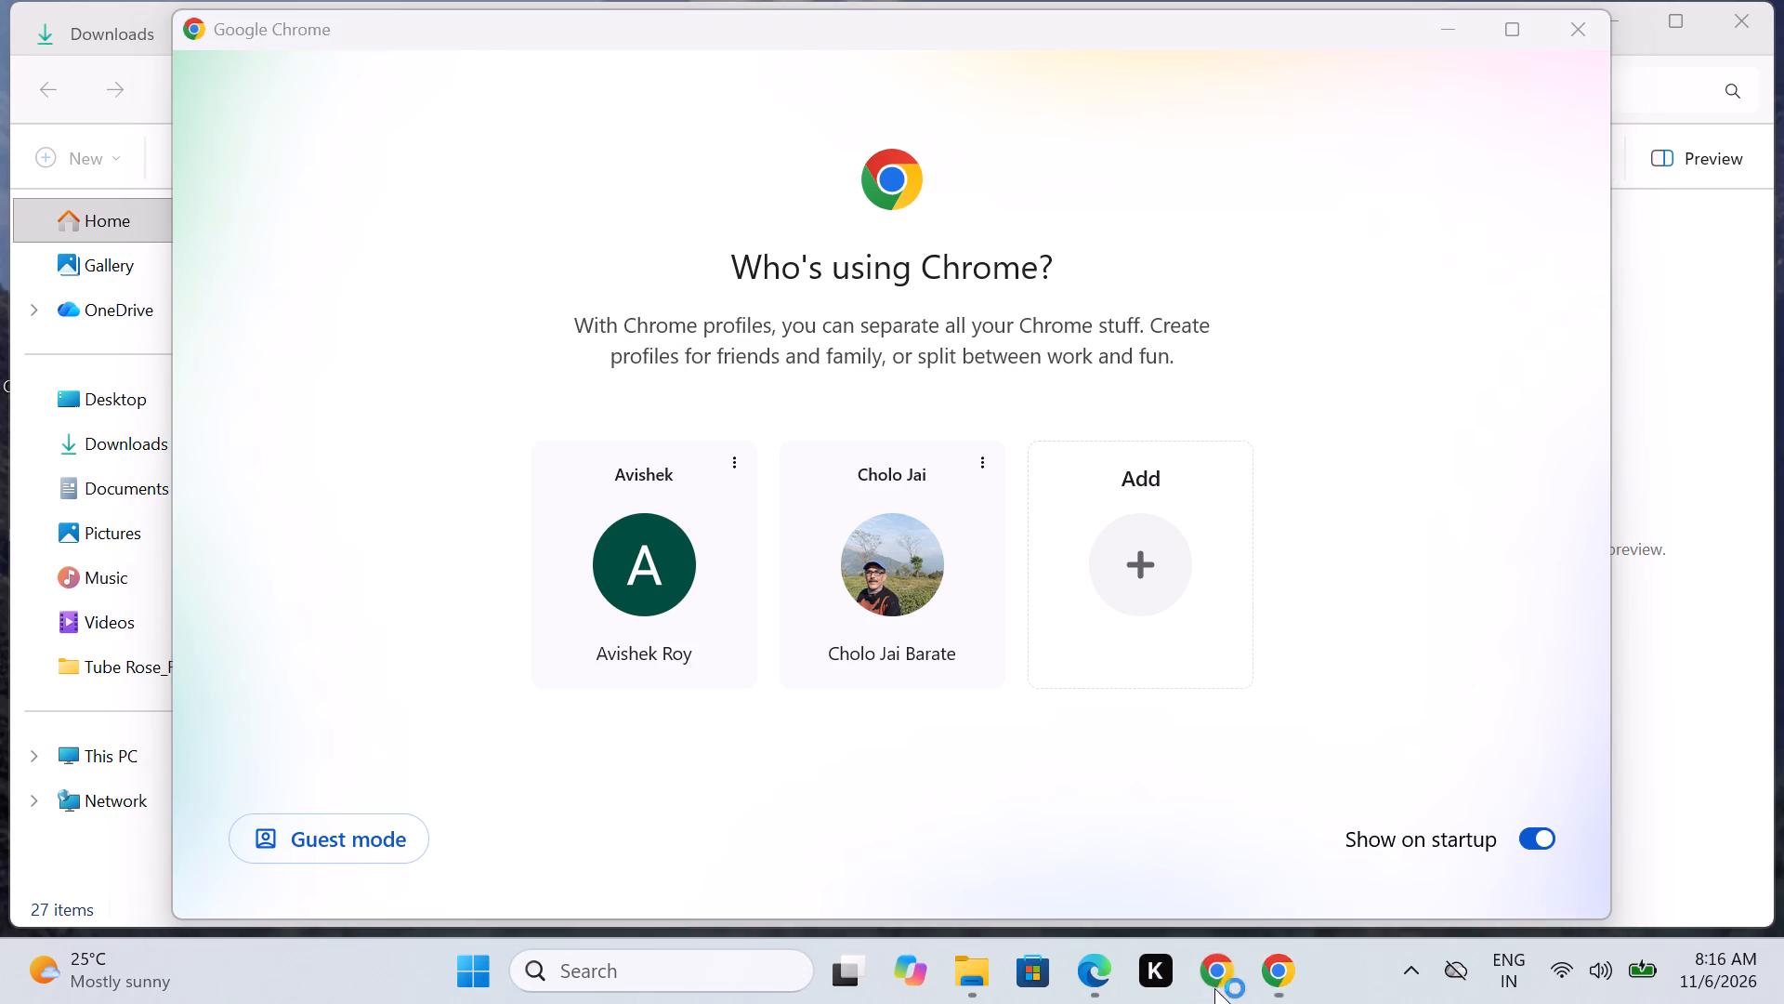
Close the Chrome profile chooser, relaunch Google Chrome and open the profile with the letter A avatar.
left_click(1595, 45)
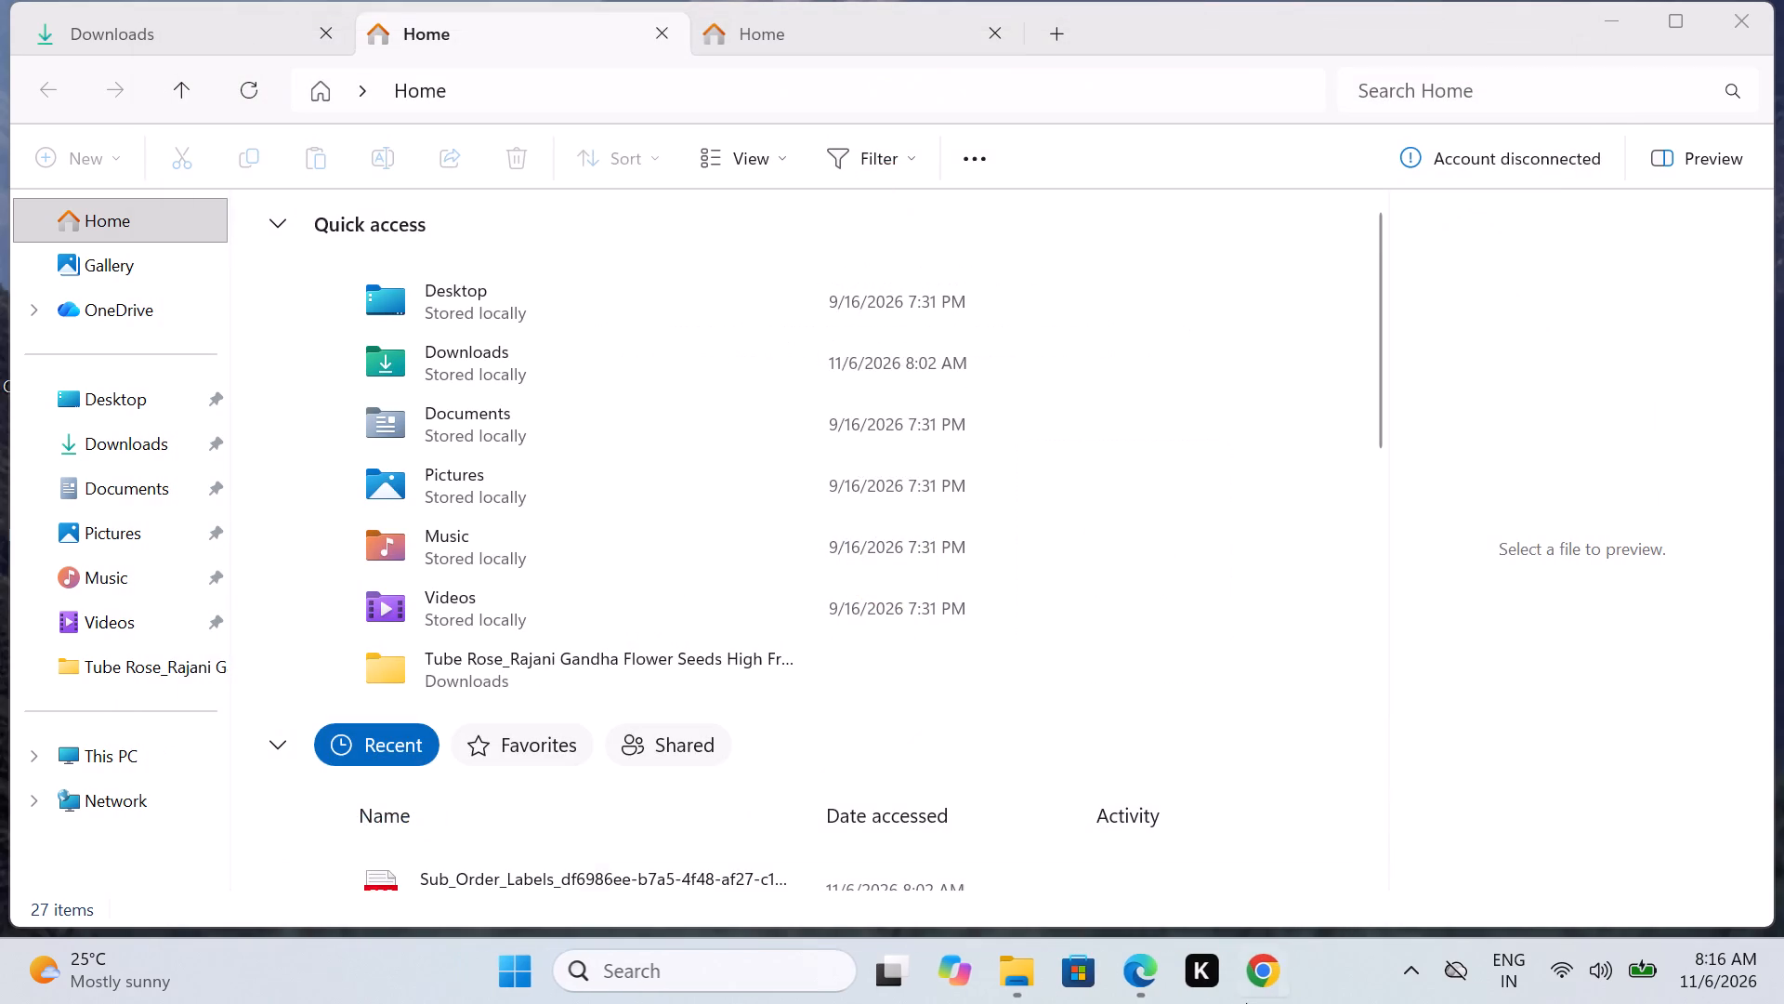
left_click(1263, 969)
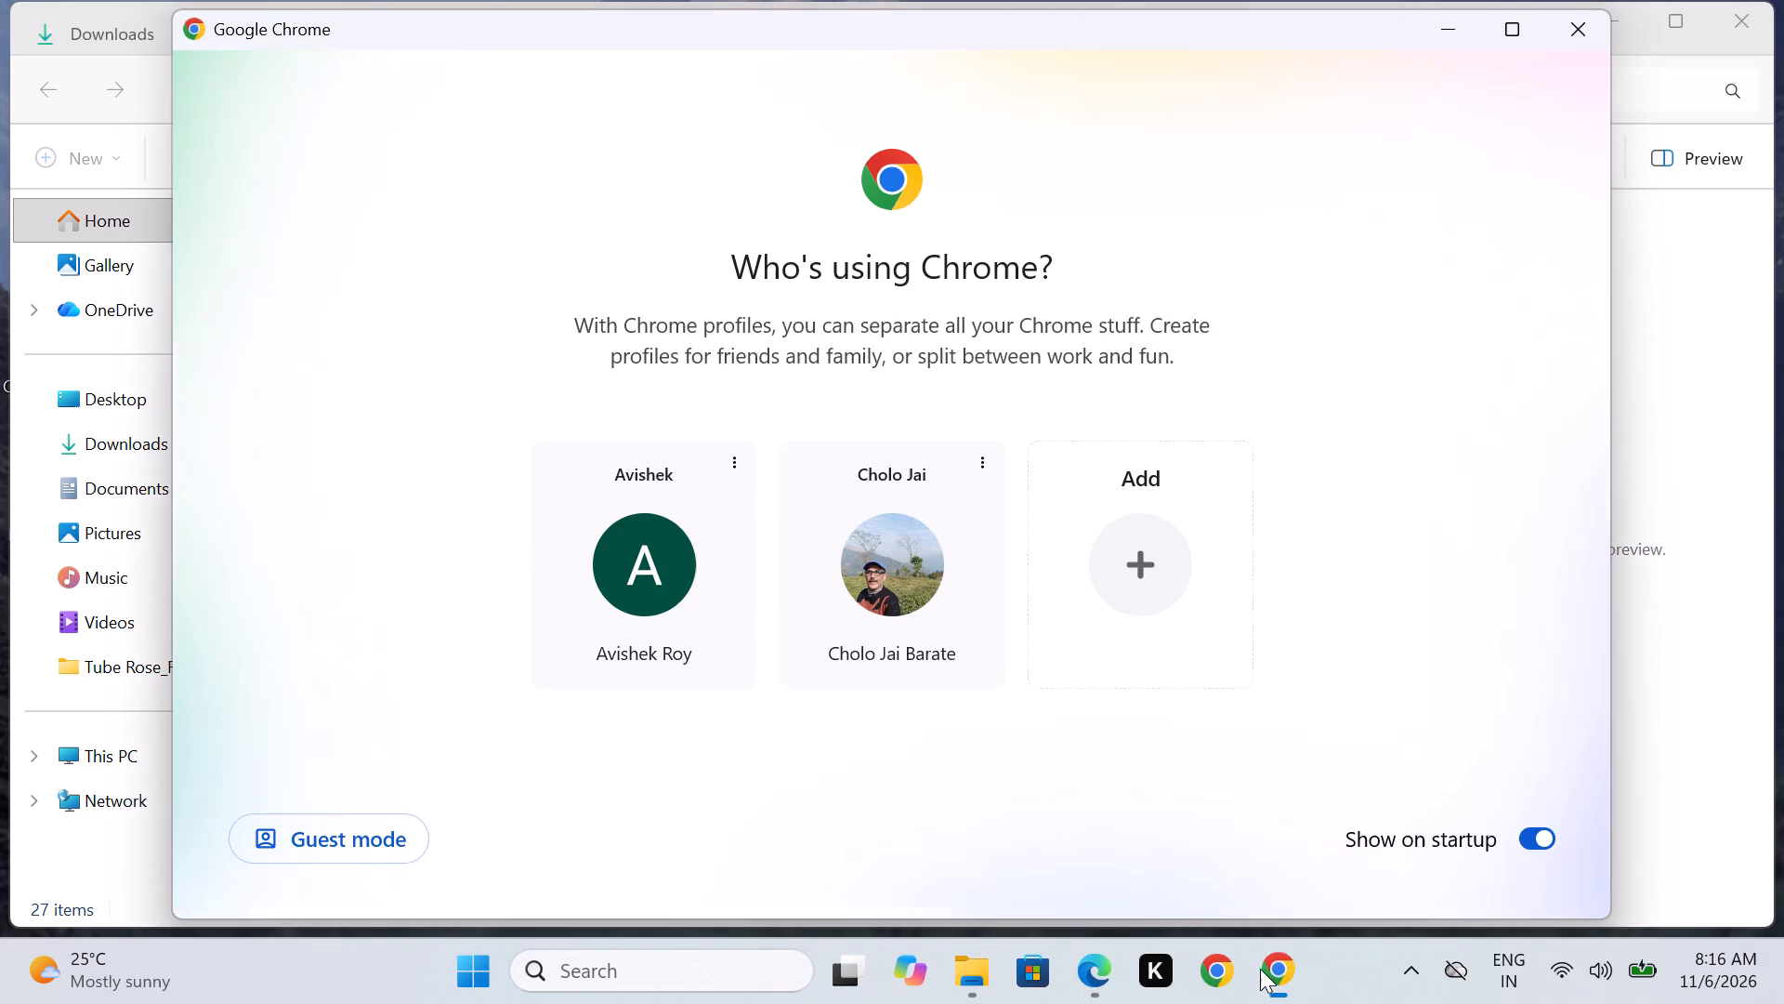
left_click(601, 576)
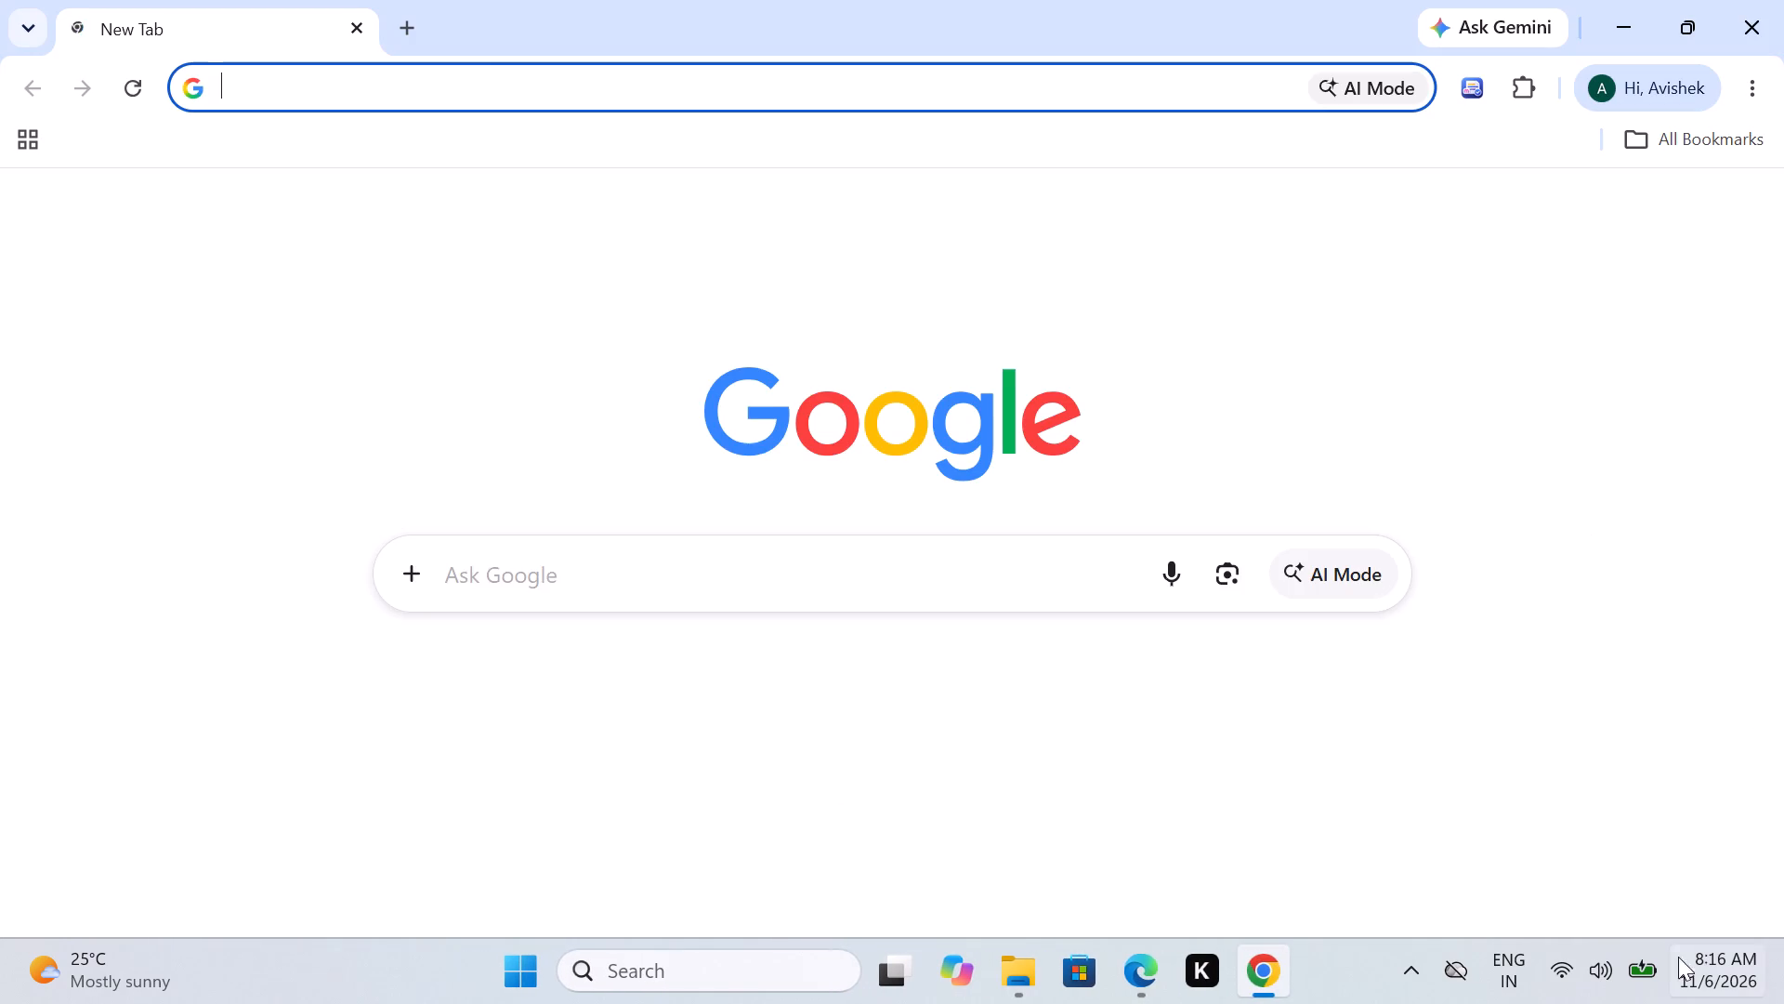
Set the screen brightness to about the middle of its range in the system quick settings.
left_click(1571, 990)
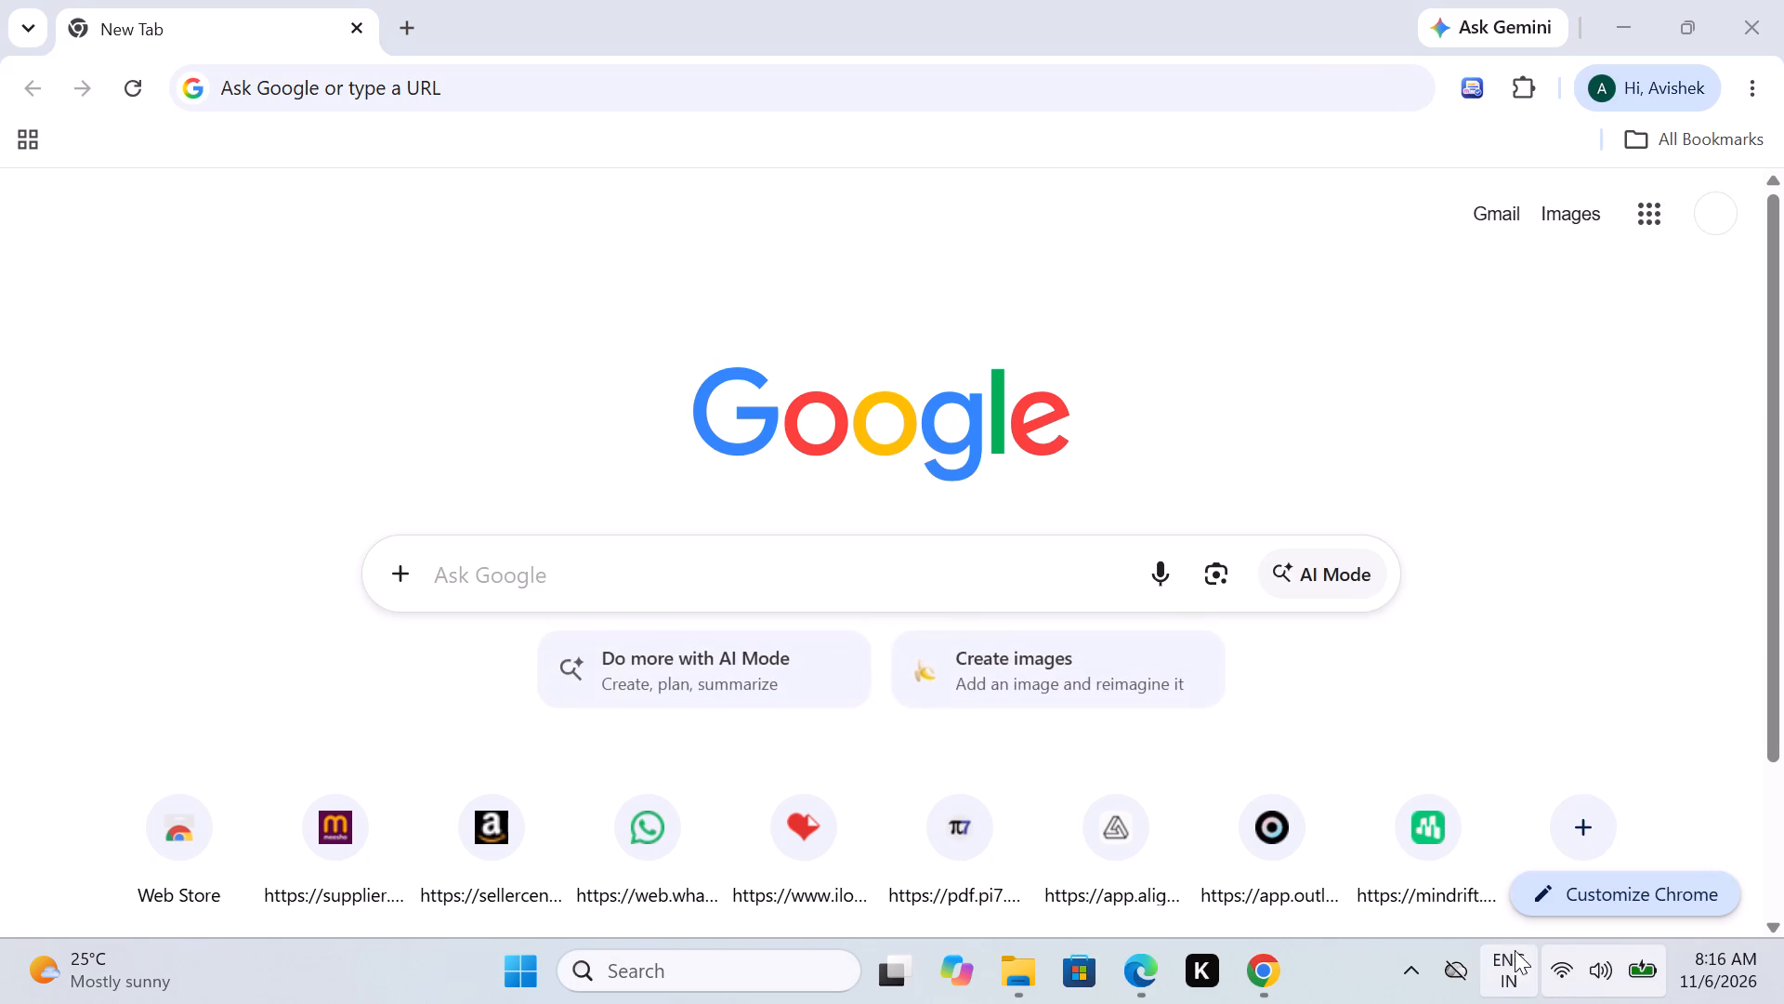
left_click(1501, 743)
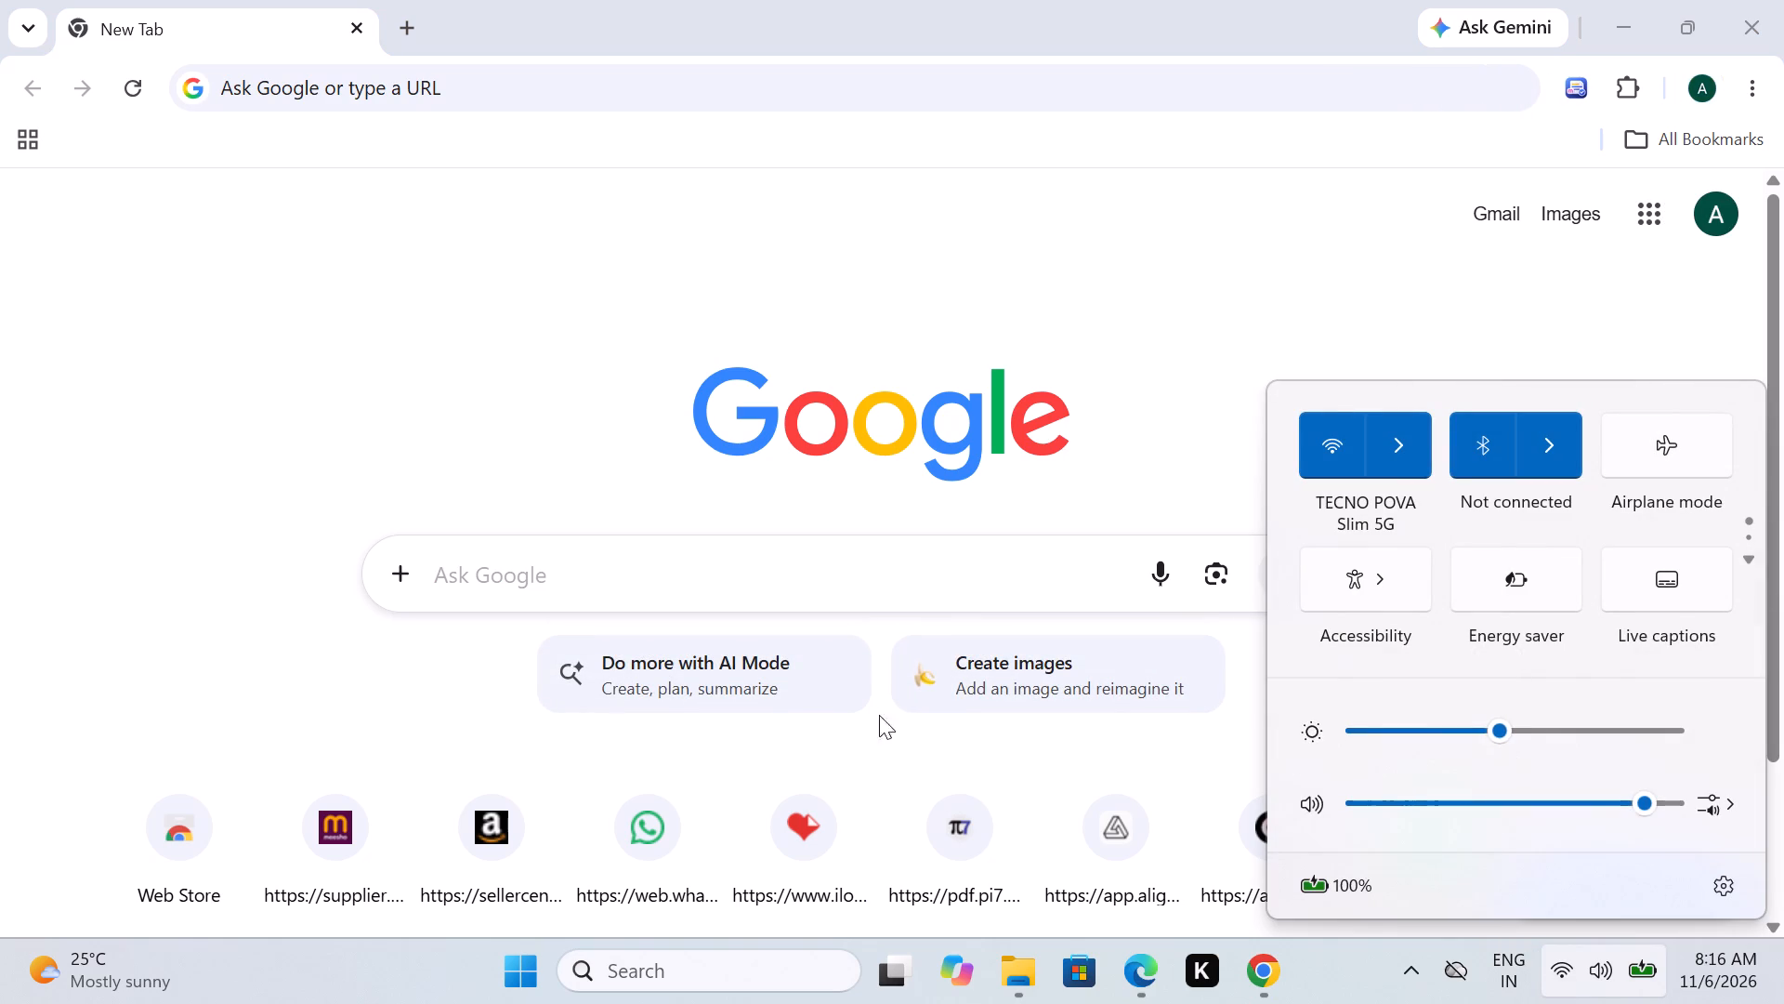
Open the iLovePDF merge PDF page from the new tab page's site shortcuts.
left_click(833, 856)
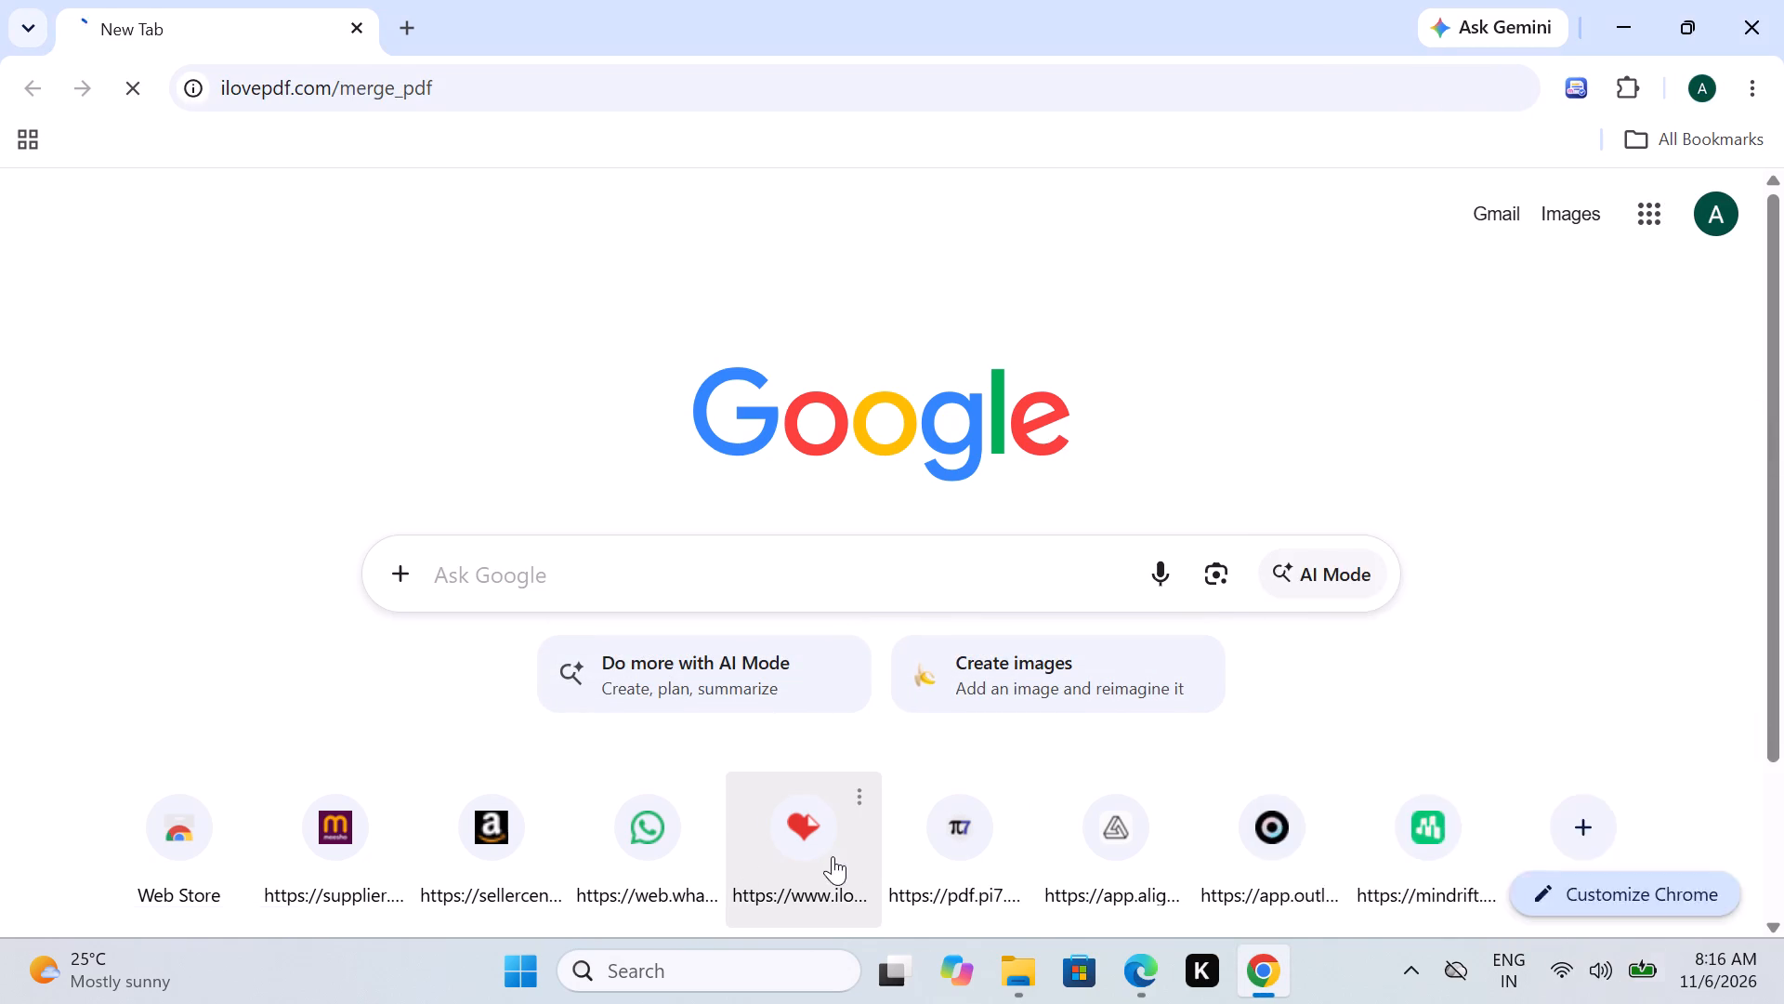
Switch back to File Explorer and open today's Sub_Order_Labels_83c431c8 PDF from the Downloads folder.
left_click(1631, 24)
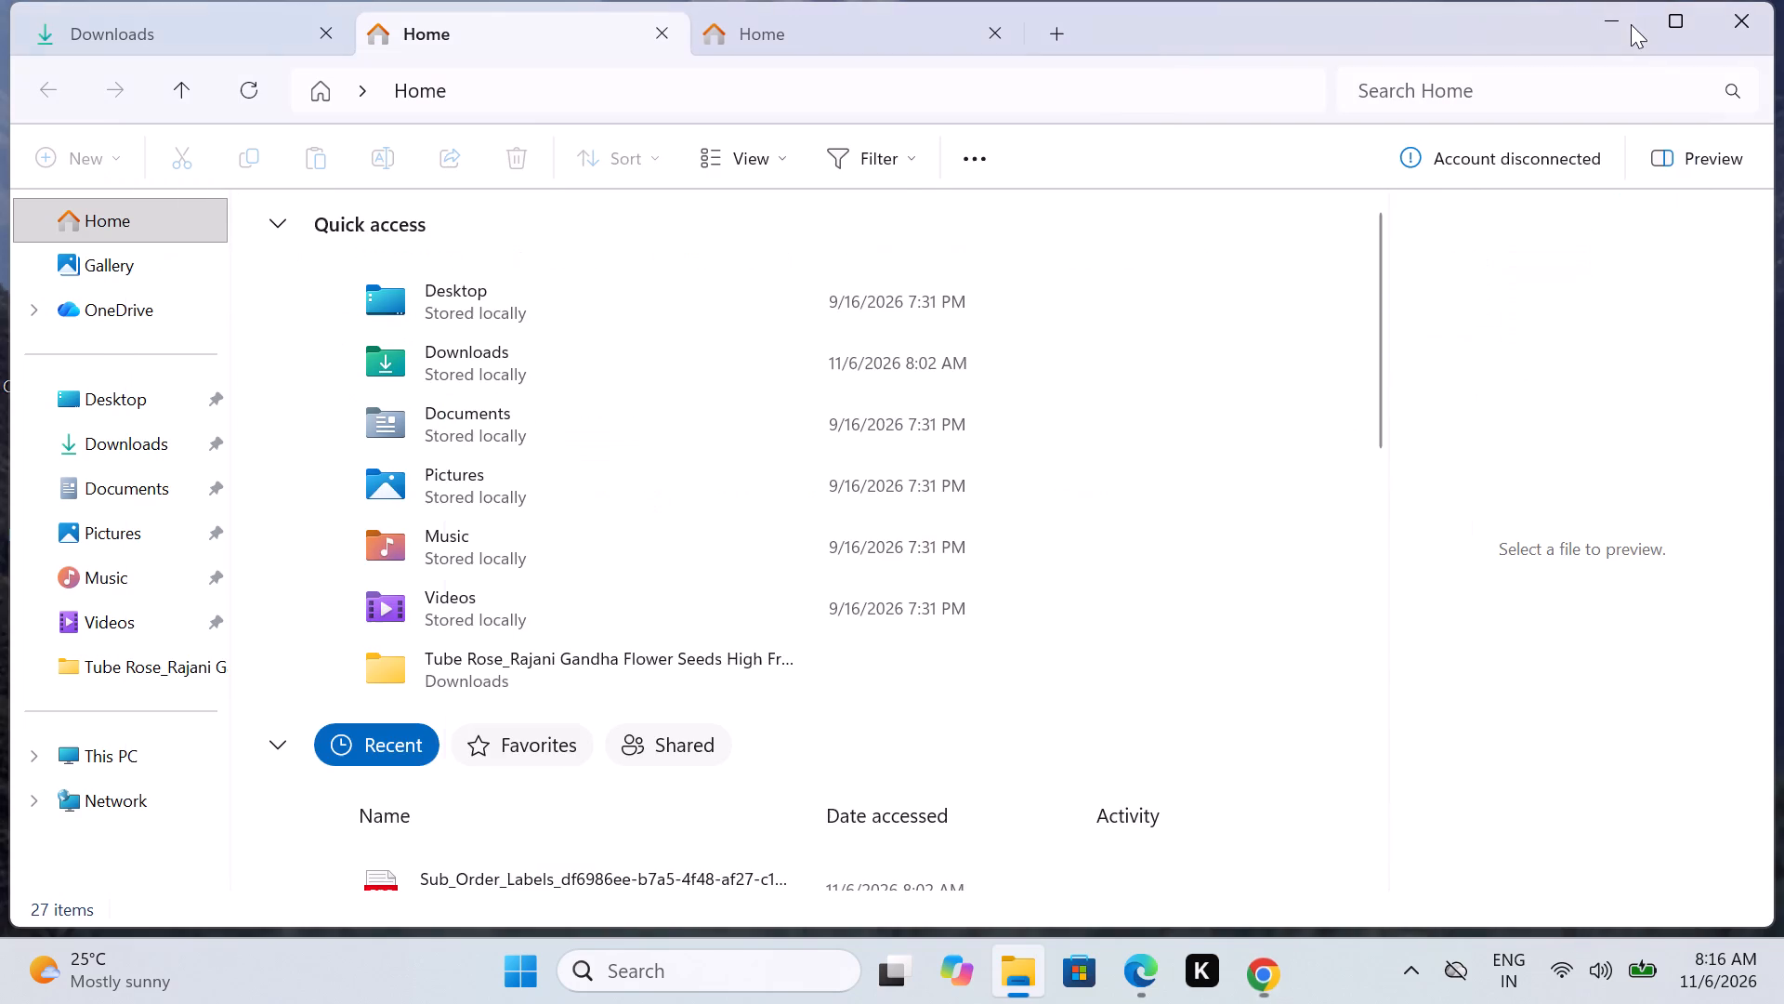
left_click(87, 429)
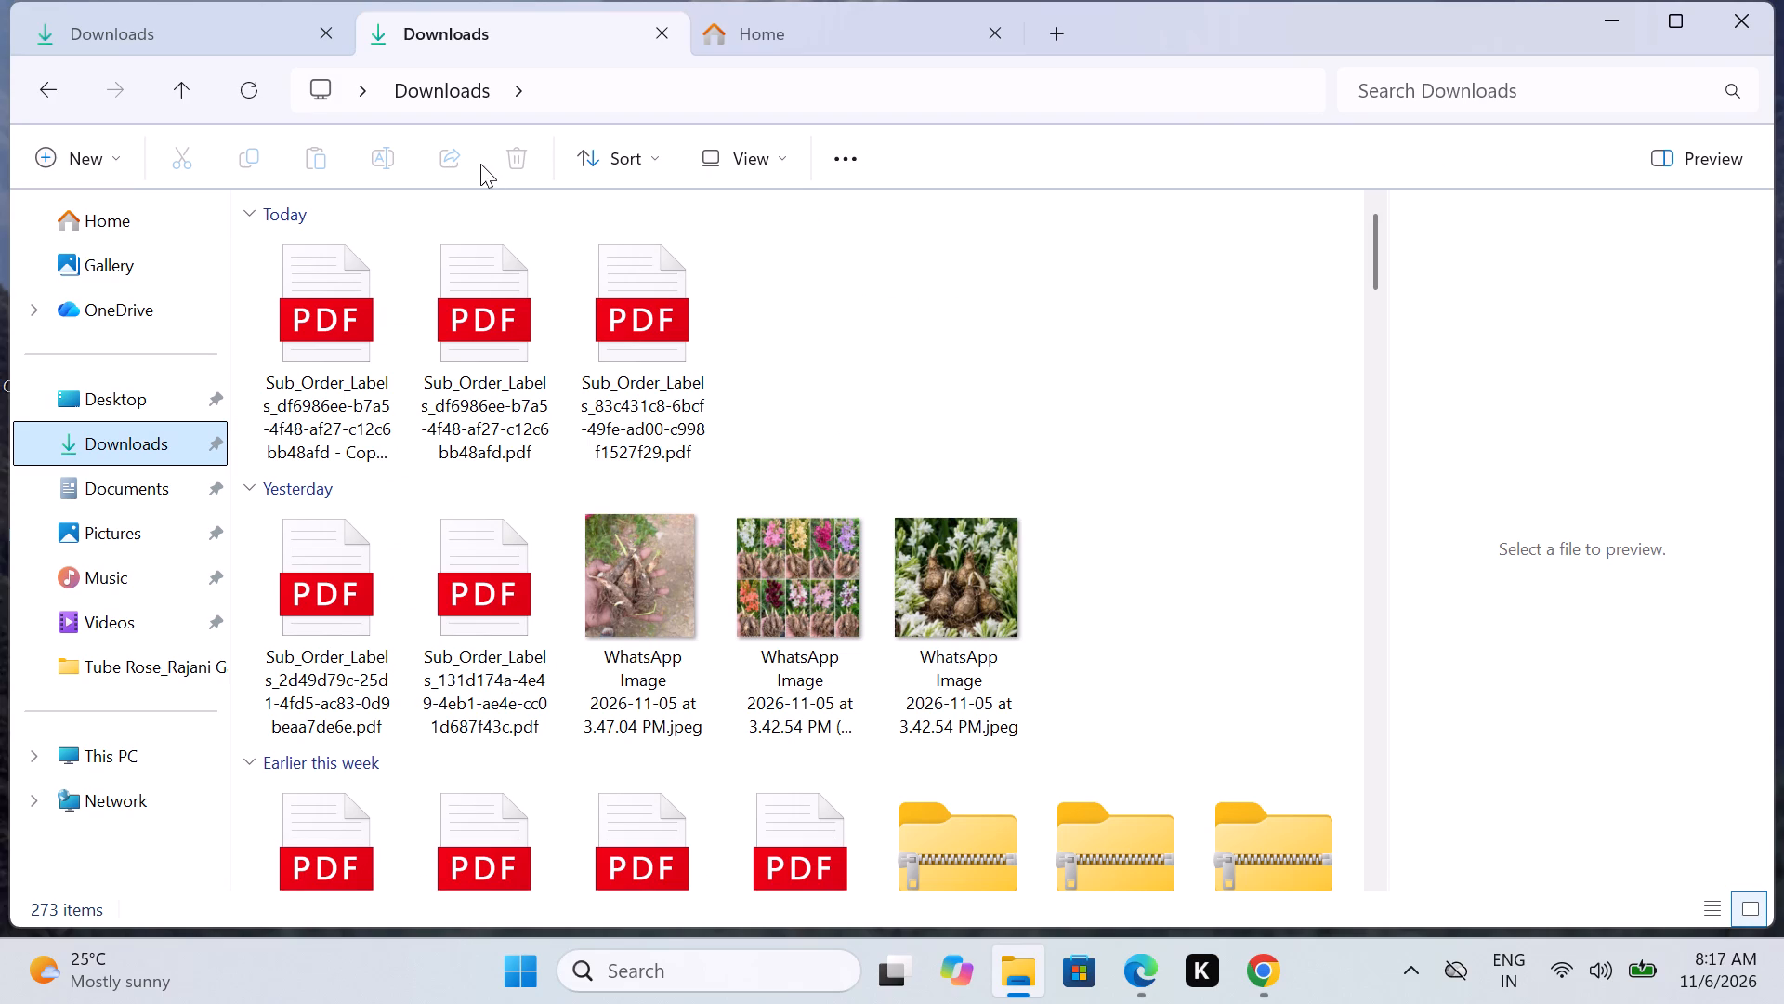
double_click(632, 361)
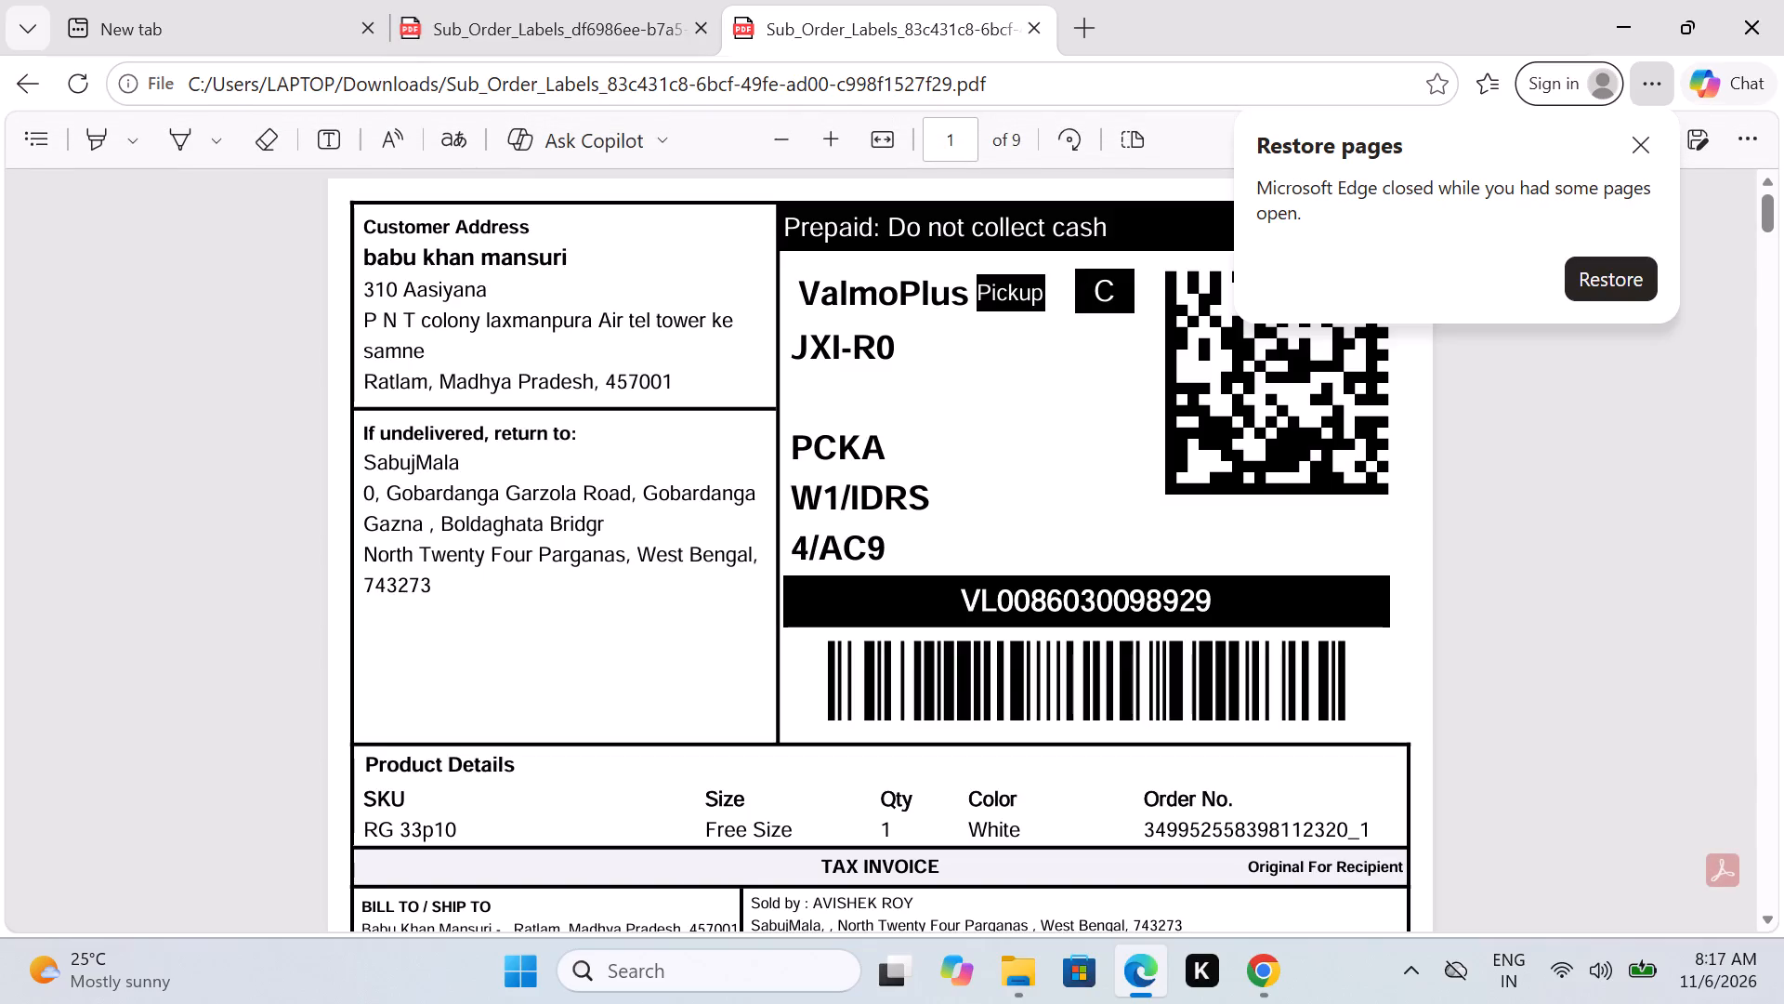
Examine the label pages of the Sub_Order_Labels_83c431c8 PDF in Edge through to page 9, dismissing the offer to restore pages.
scroll(712, 379, "down", 20)
scroll(754, 419, "down", 19)
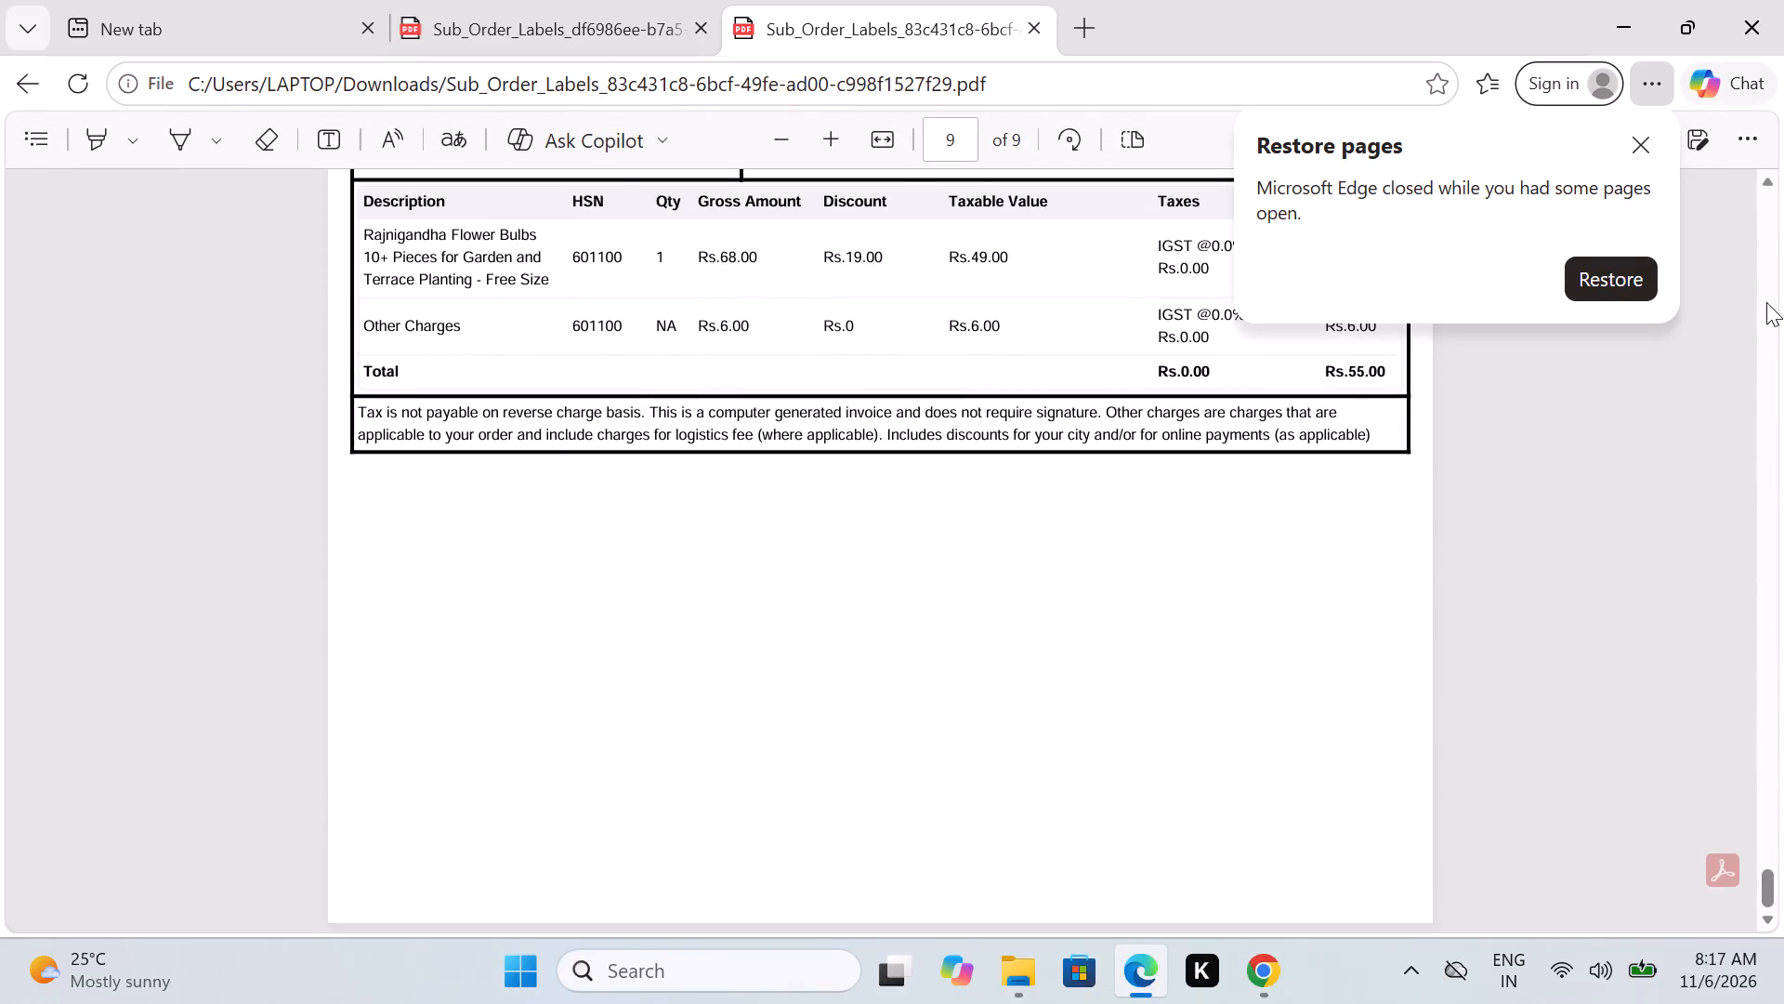
left_click(1641, 145)
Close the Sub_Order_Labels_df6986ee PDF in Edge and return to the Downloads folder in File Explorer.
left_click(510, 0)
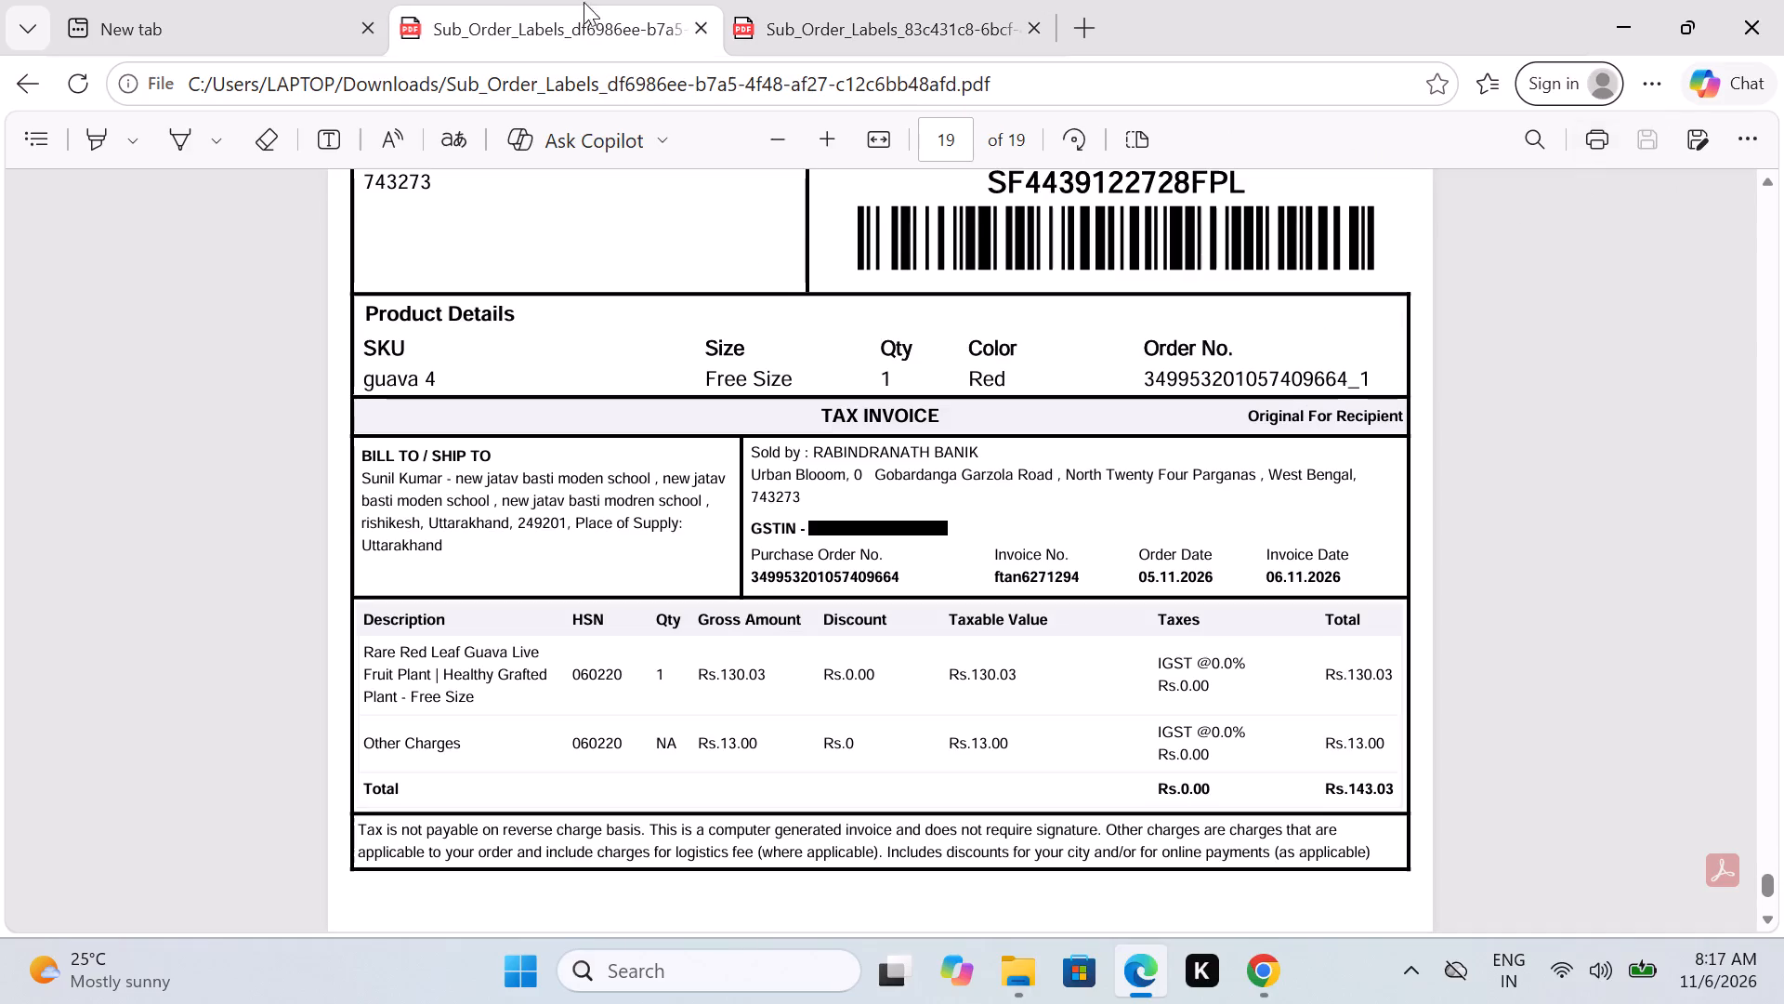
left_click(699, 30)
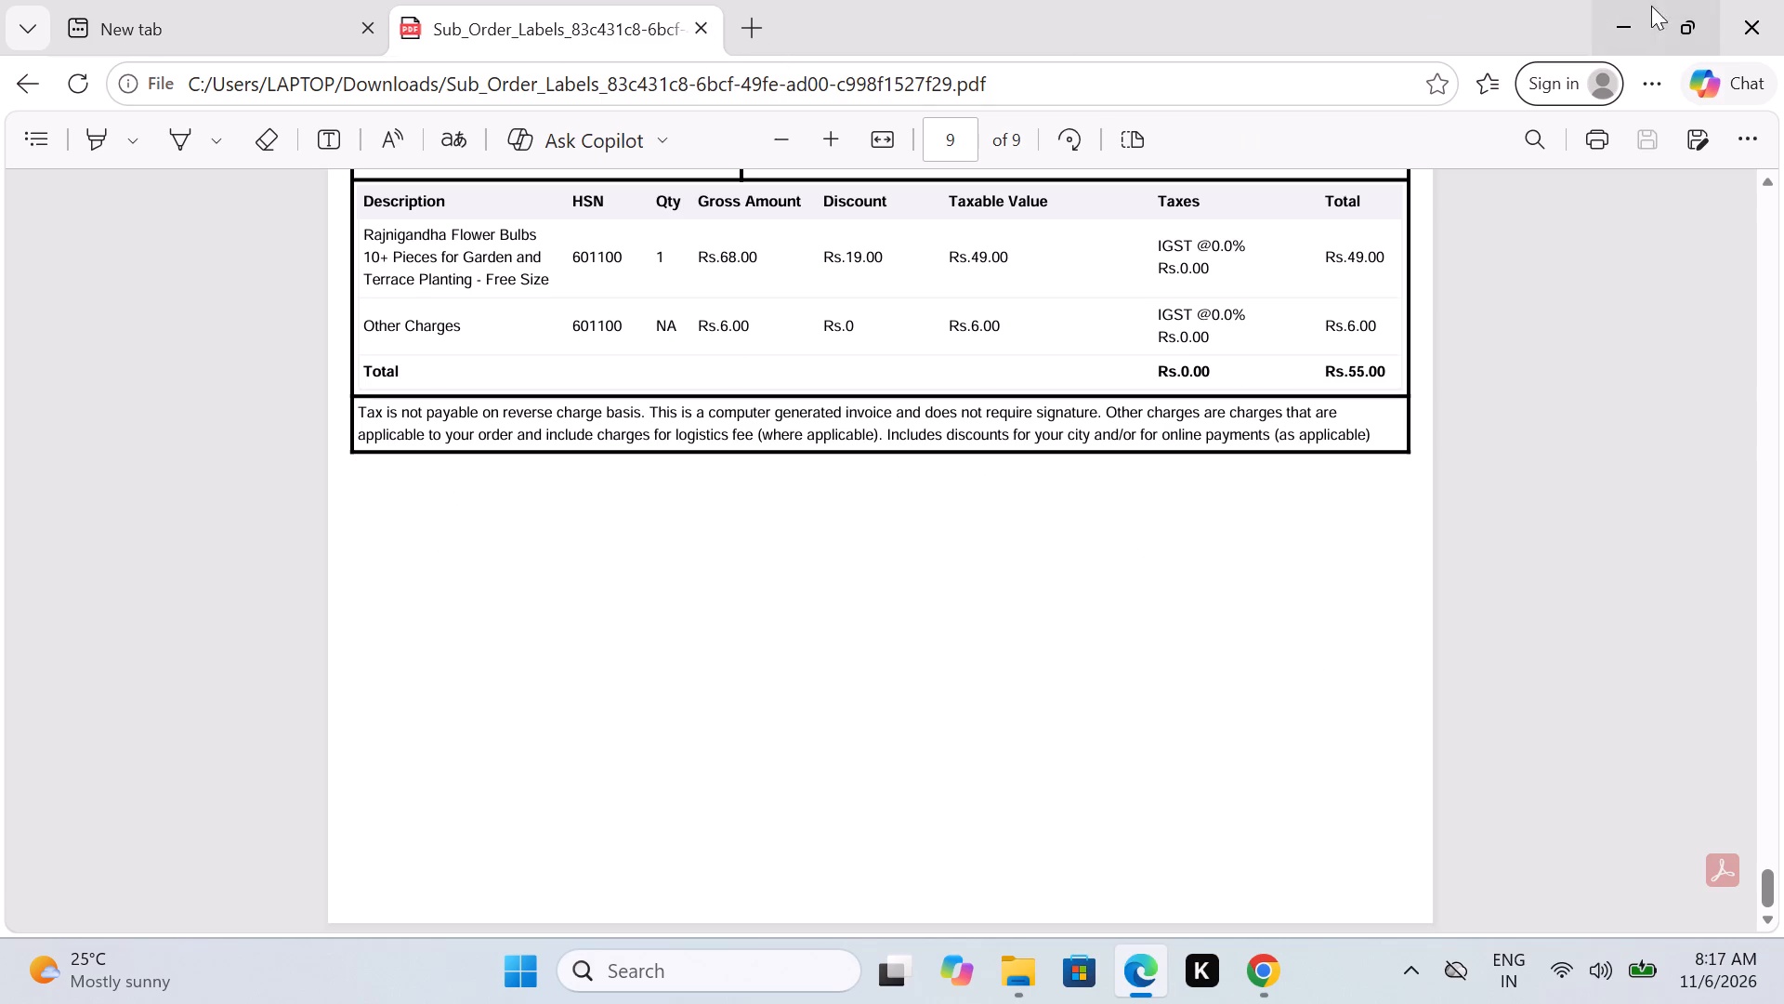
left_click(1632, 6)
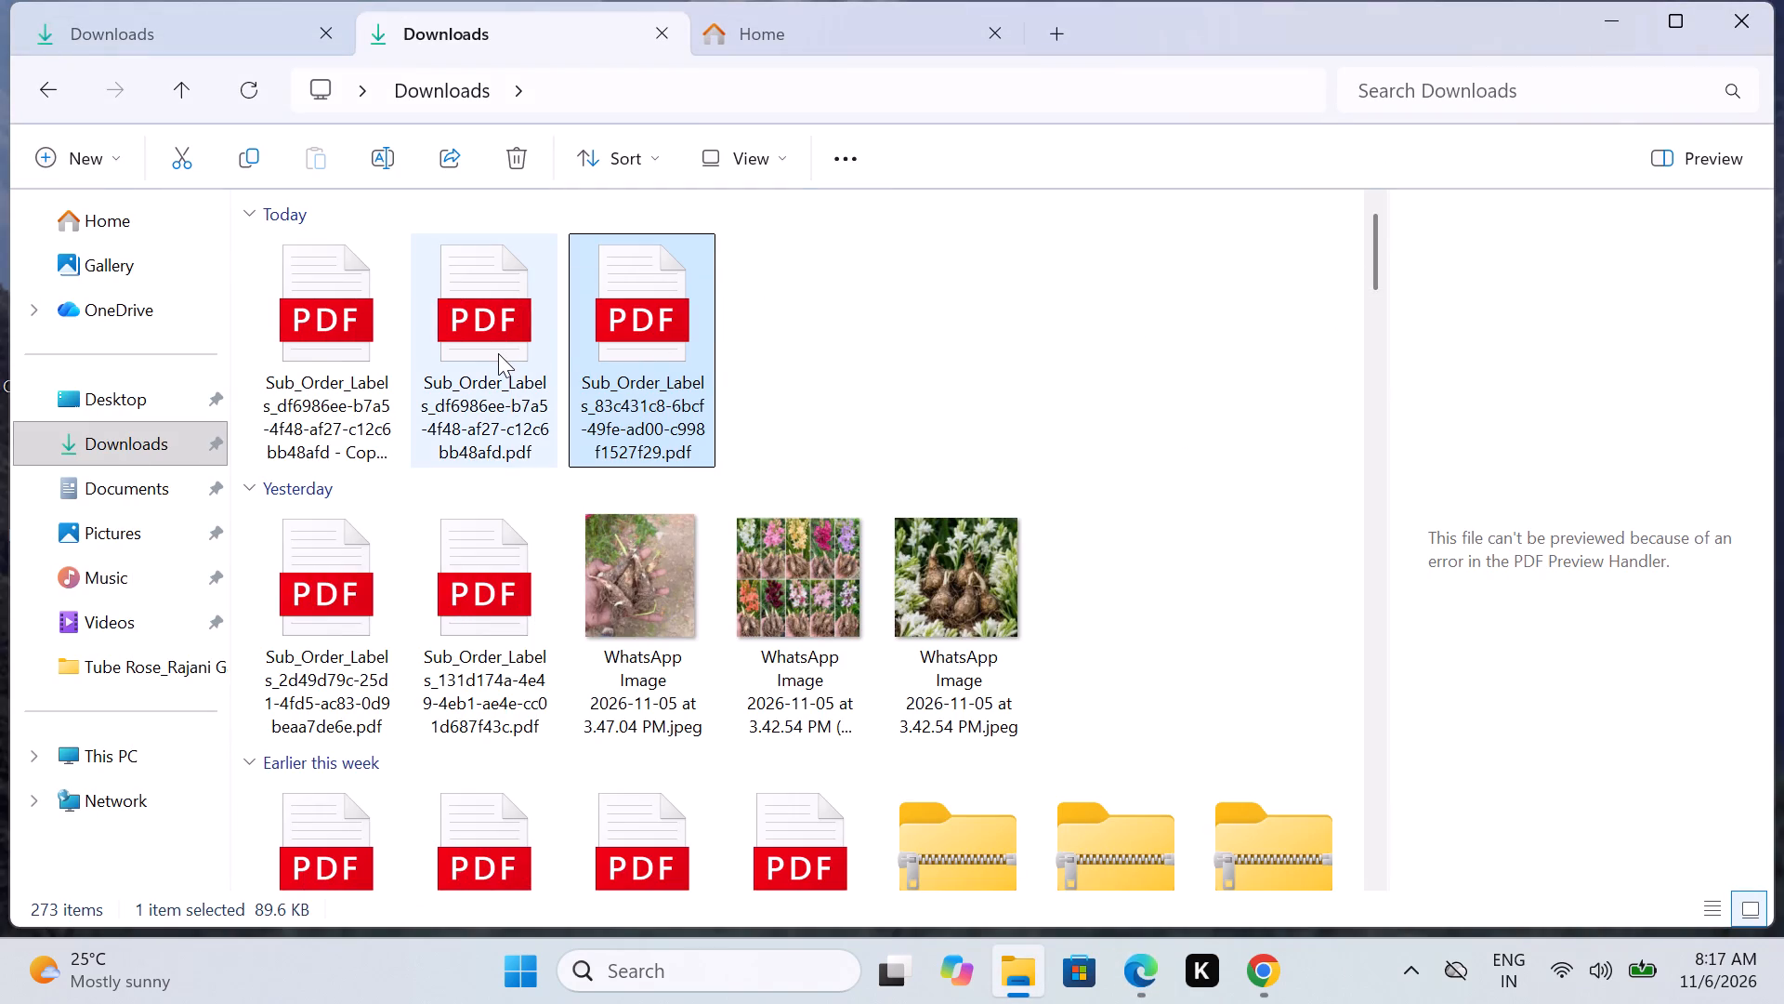
Open the original Sub_Order_Labels_df6986ee PDF from Downloads, examine its pages from the last back to the first, and return to File Explorer.
double_click(498, 353)
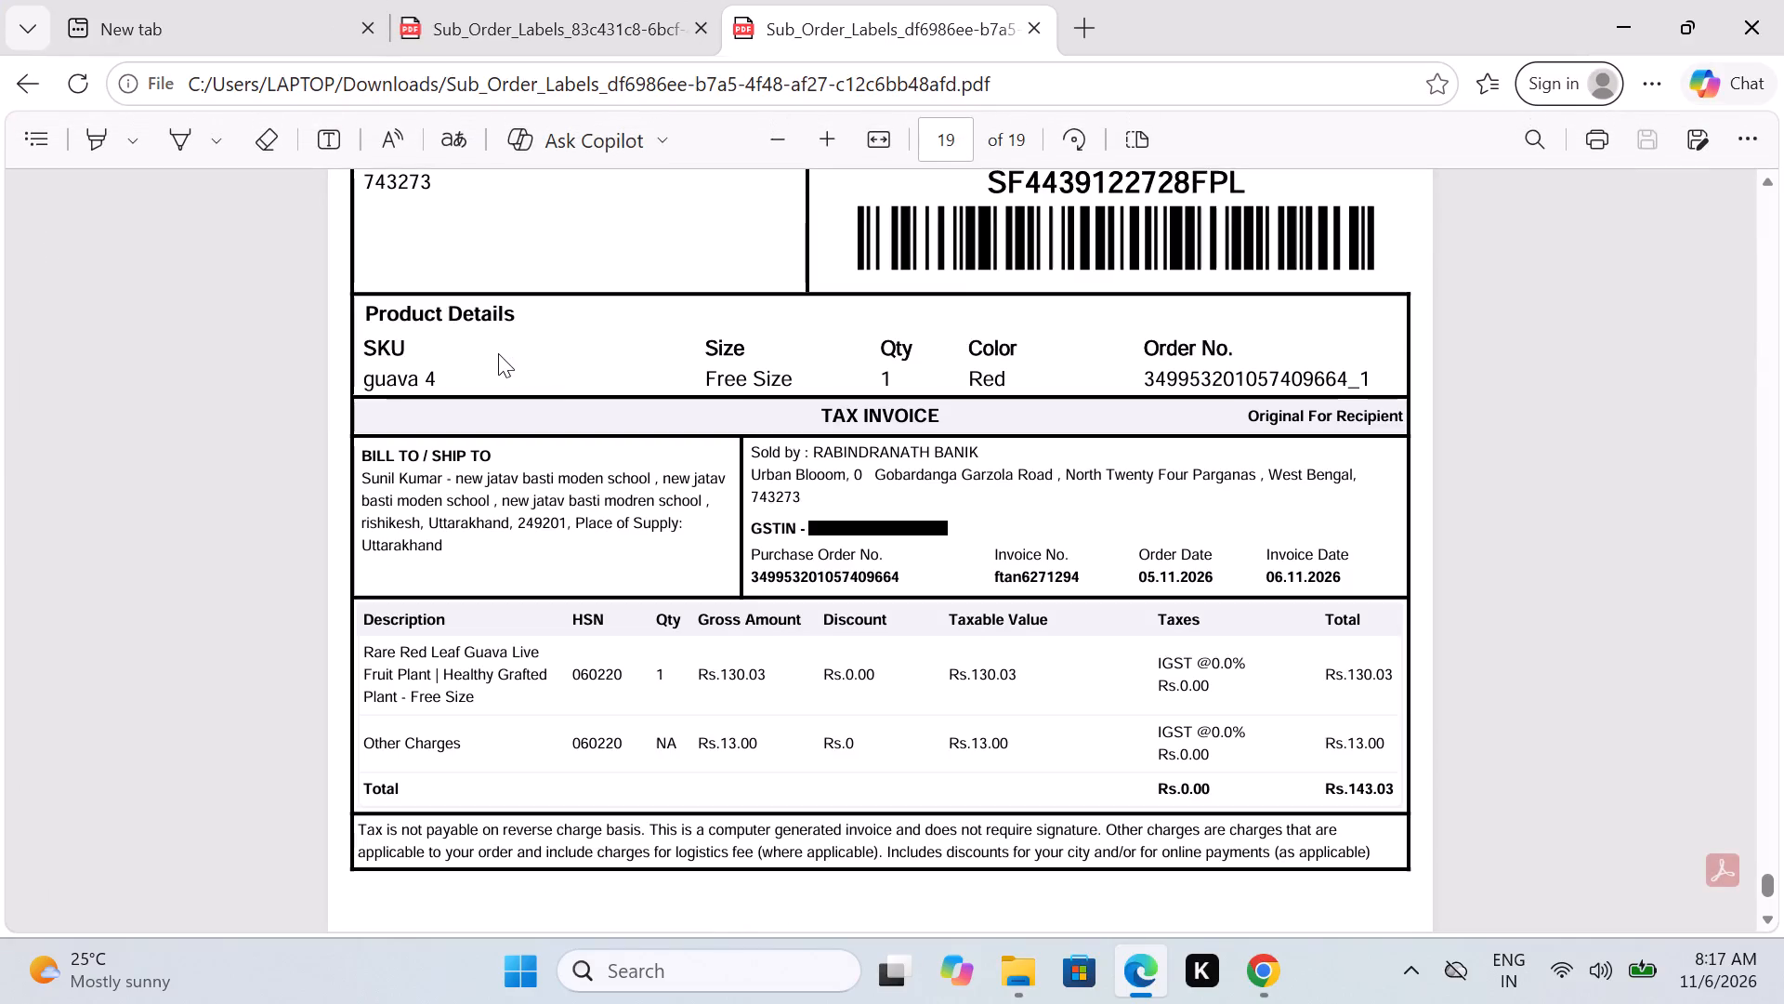
scroll(888, 372, "down", 10)
scroll(887, 365, "up", 13)
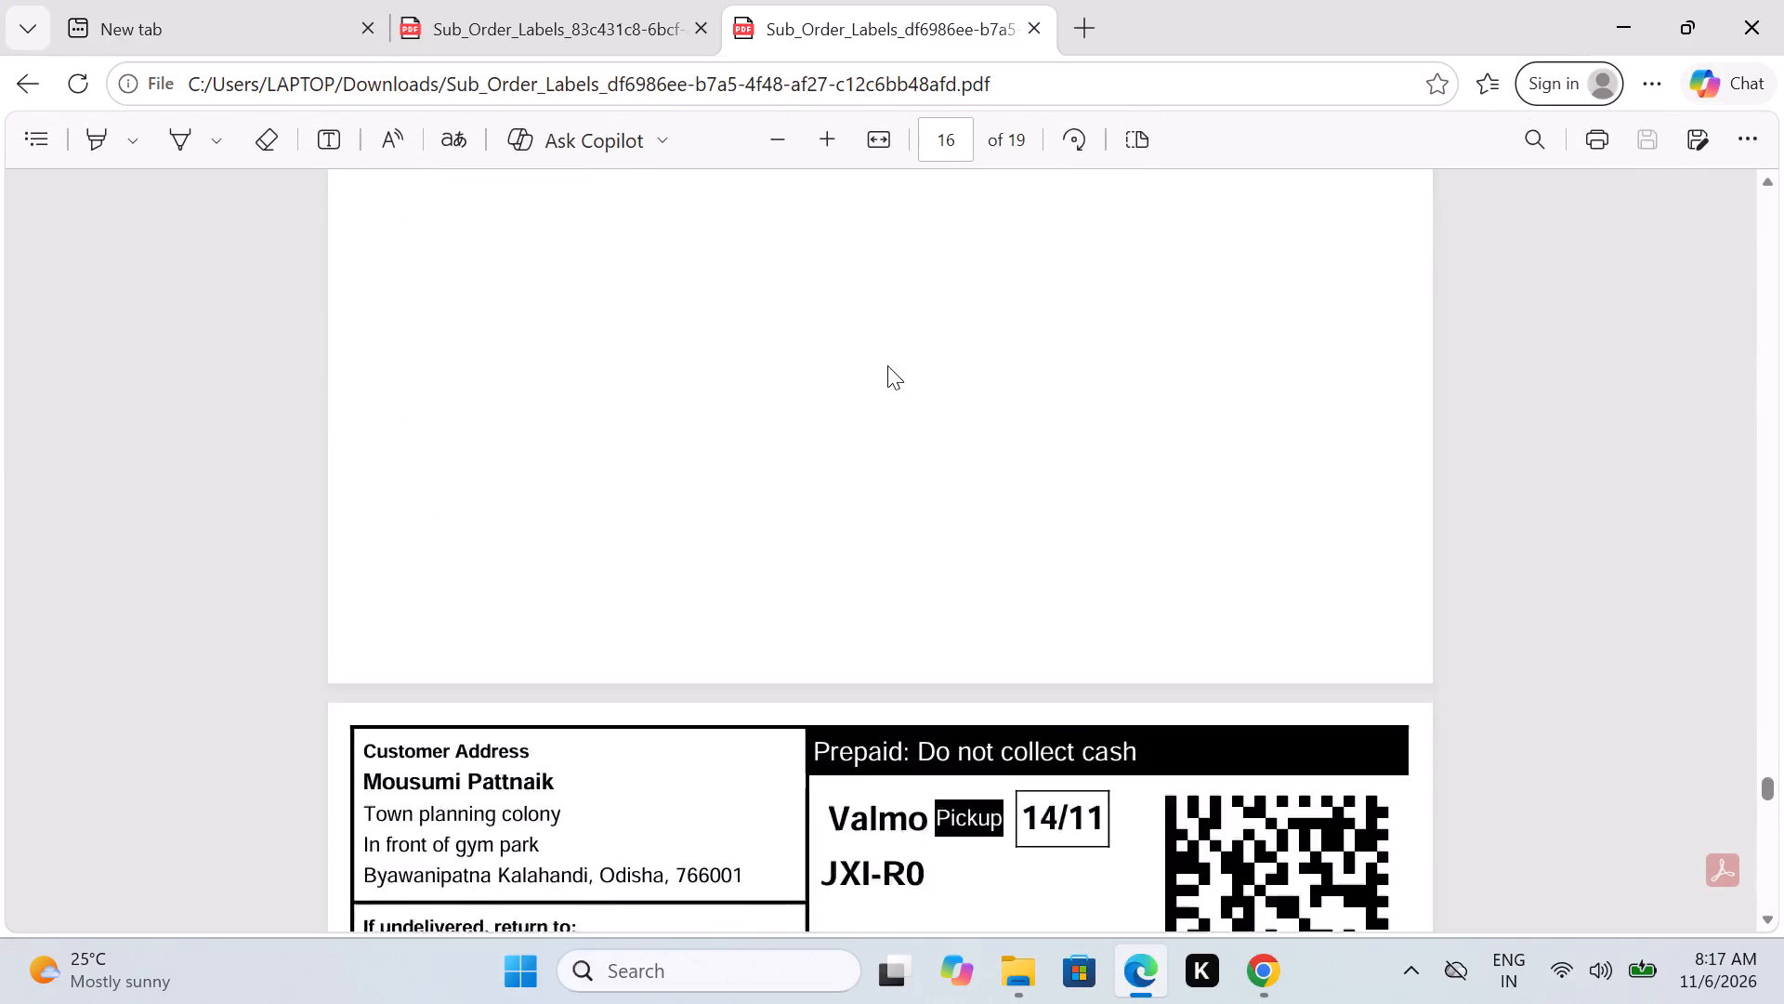
scroll(887, 365, "up", 4)
right_click(887, 365)
scroll(898, 347, "up", 4)
scroll(917, 290, "down", 1)
scroll(917, 289, "up", 14)
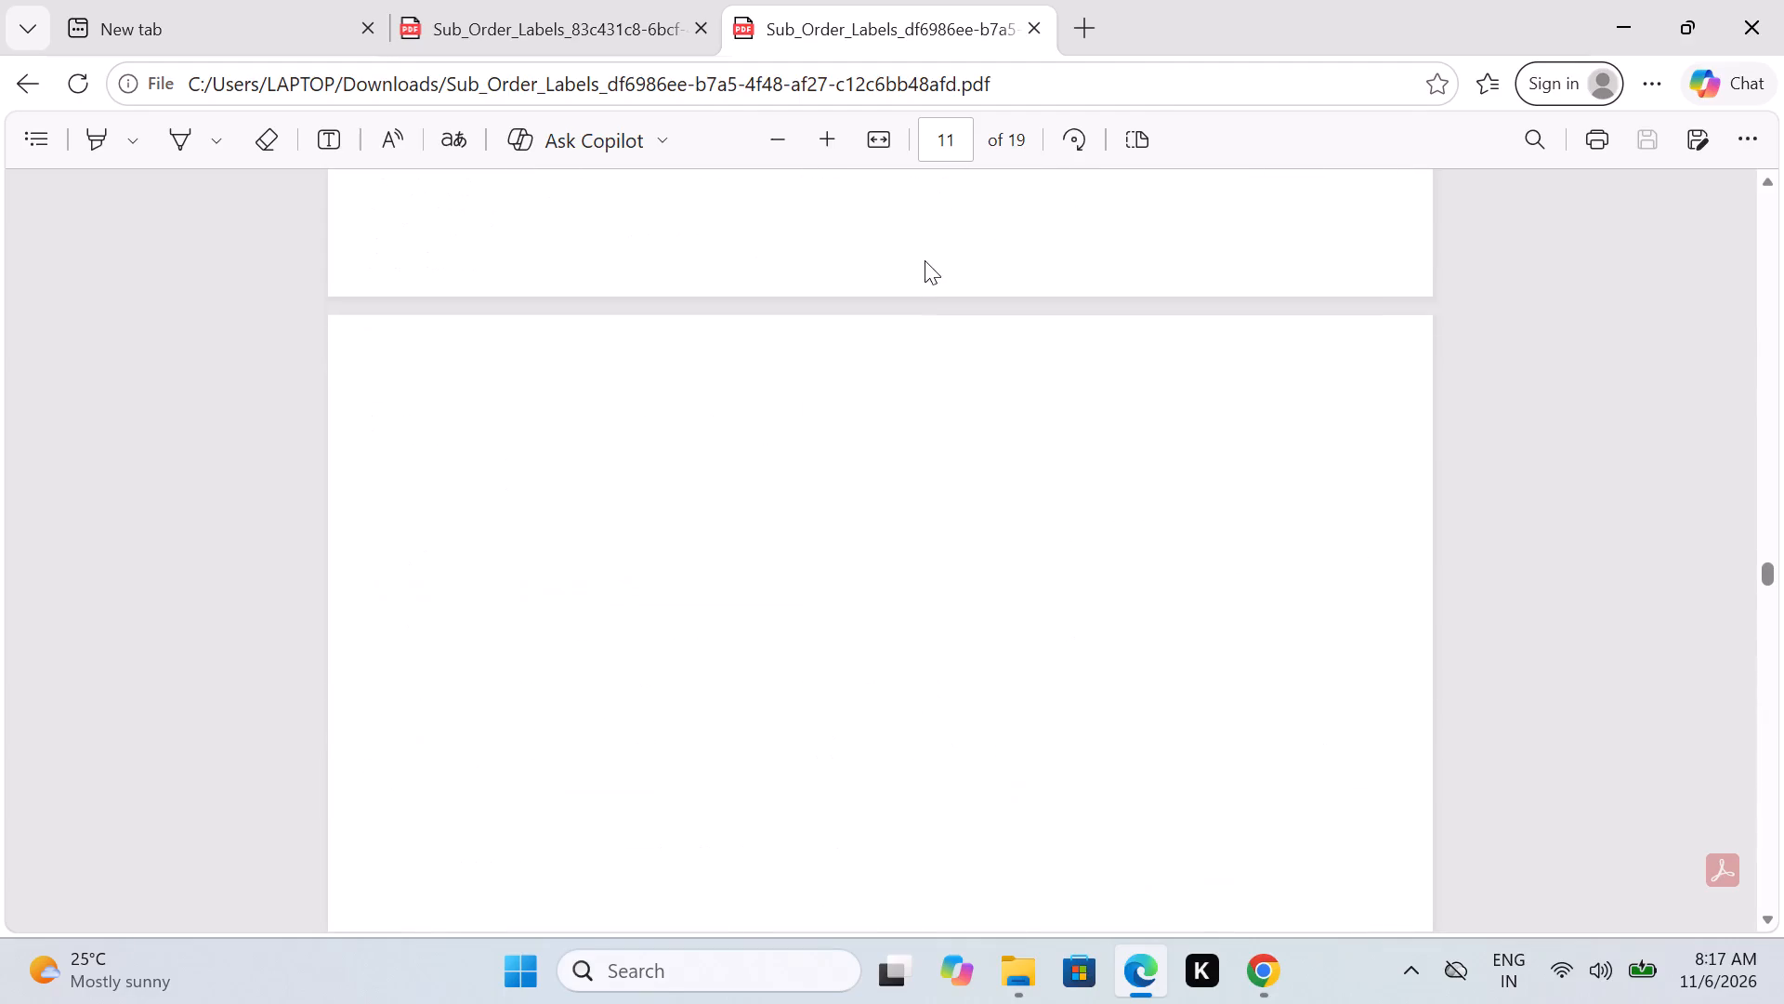
scroll(925, 260, "up", 8)
scroll(936, 229, "down", 1)
scroll(931, 200, "up", 20)
scroll(931, 200, "up", 1)
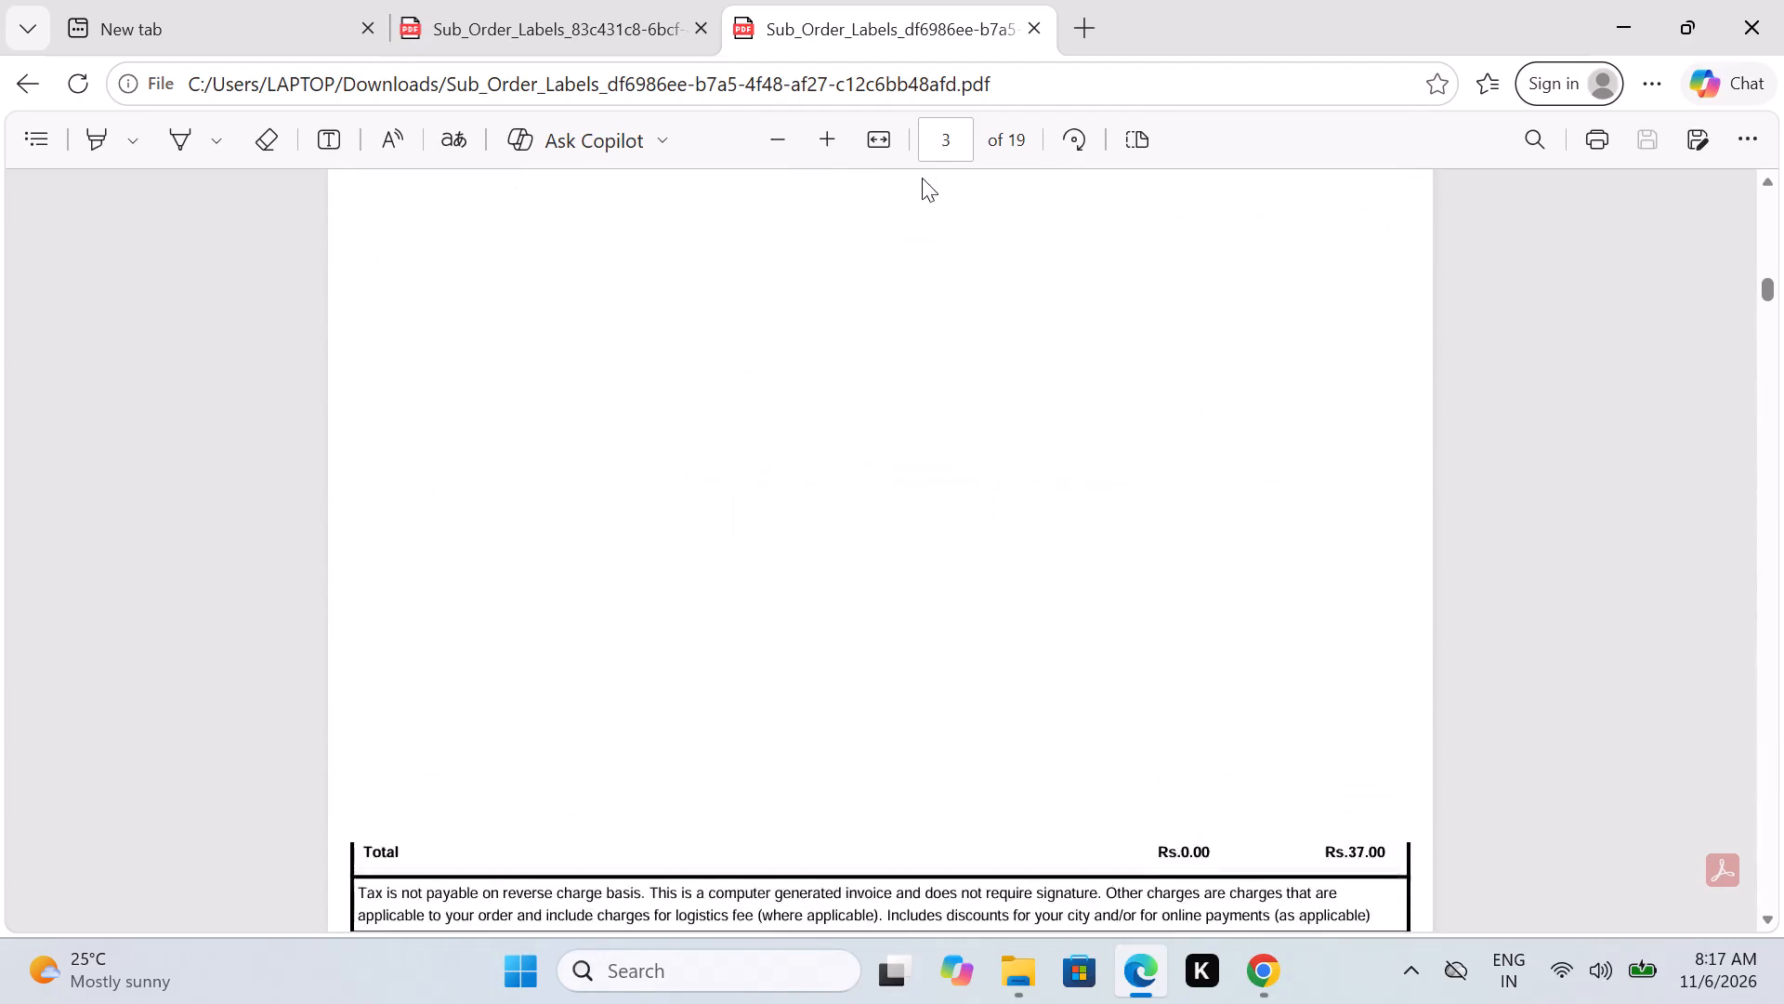
scroll(922, 178, "up", 14)
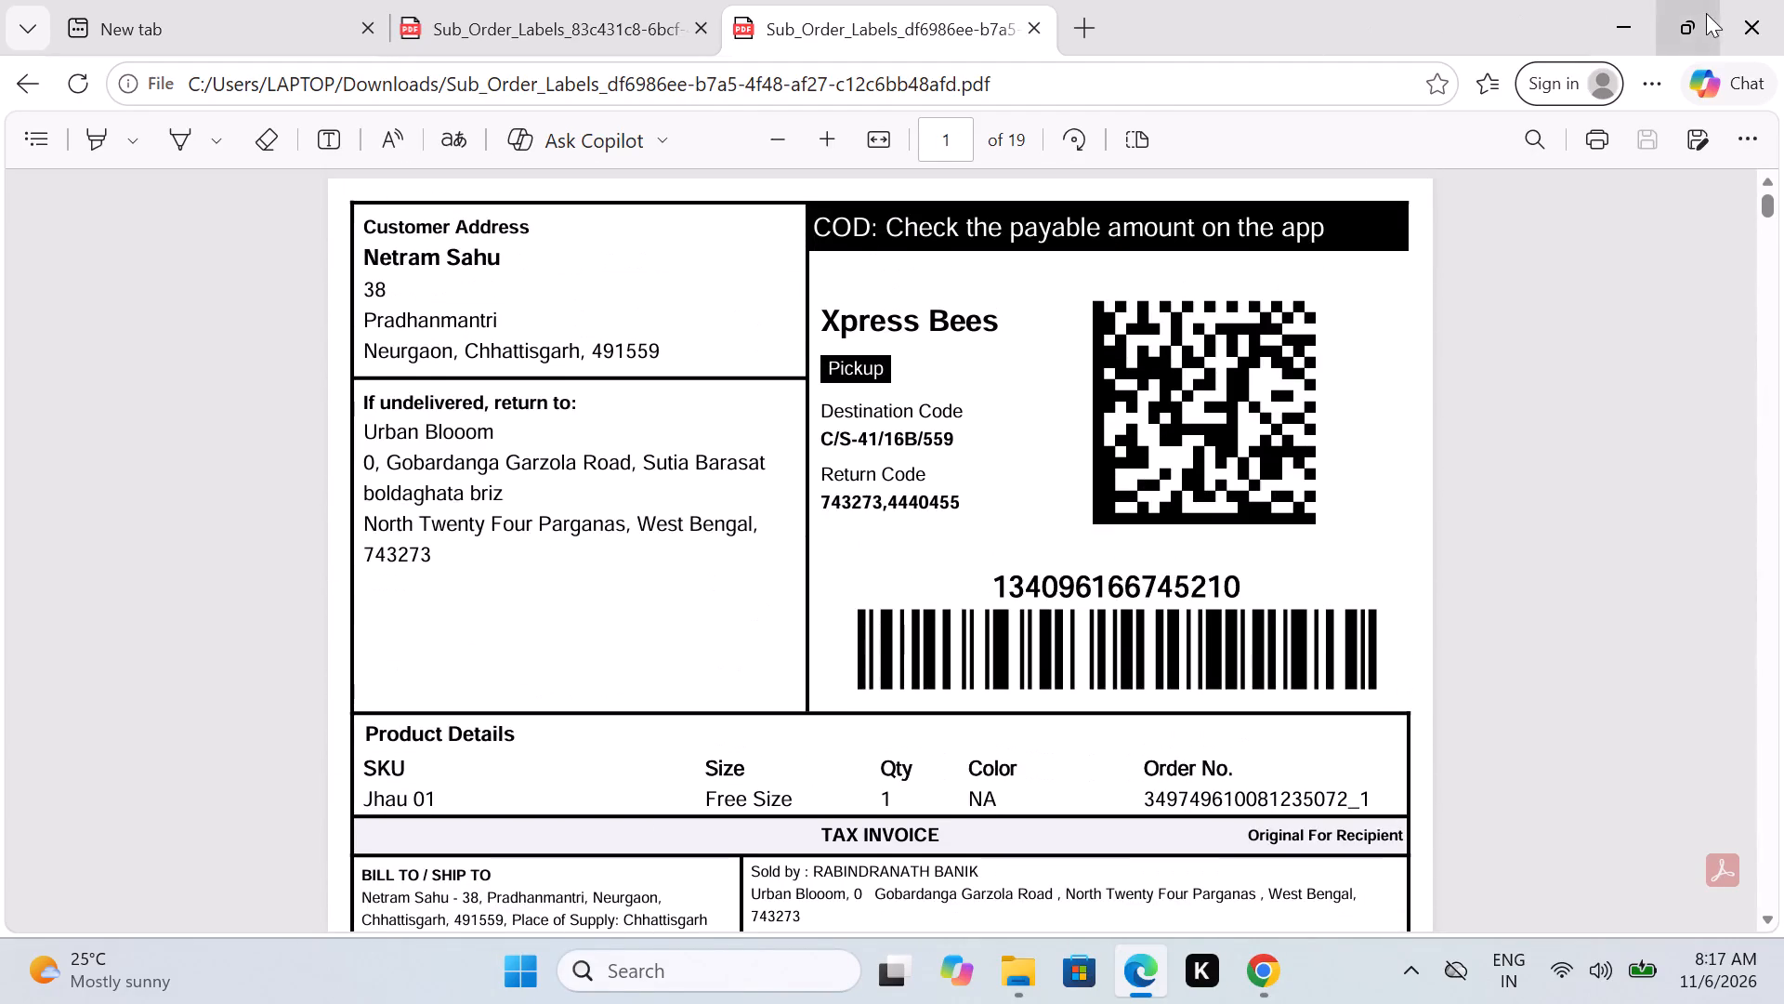
left_click(1620, 35)
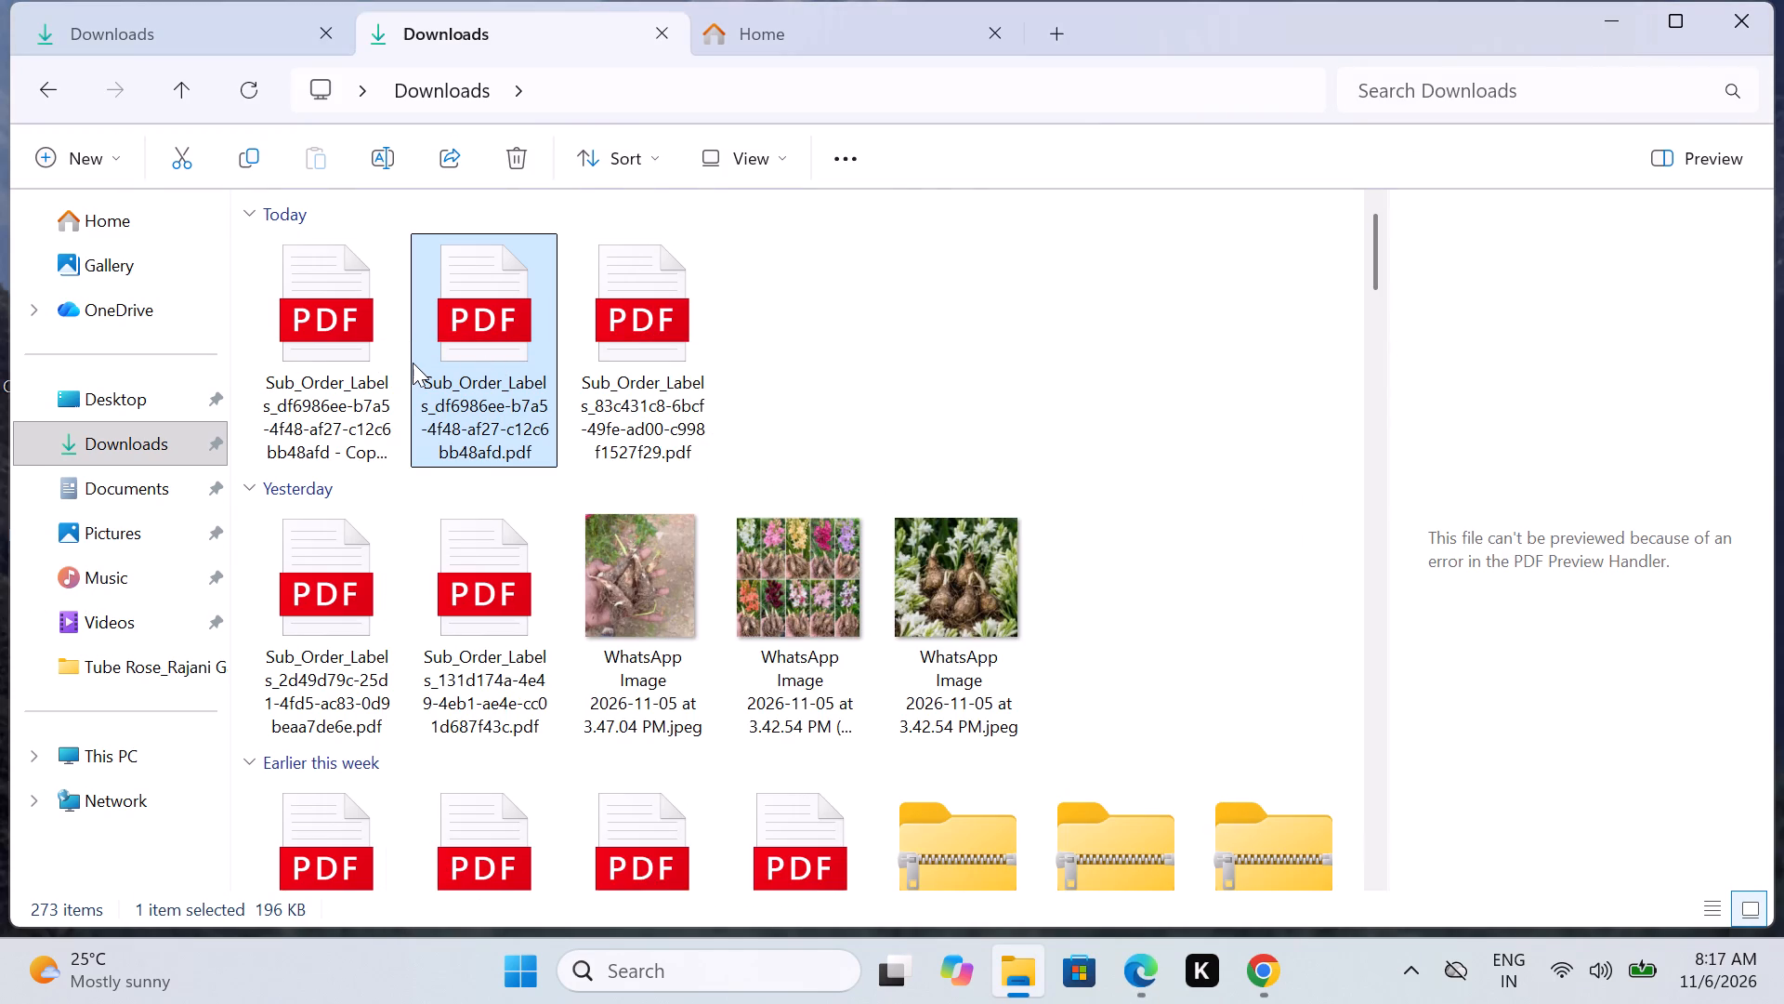
Open the "Copy" version of the Sub_Order_Labels_df6986ee PDF to compare it with the original, and close Edge.
double_click(364, 385)
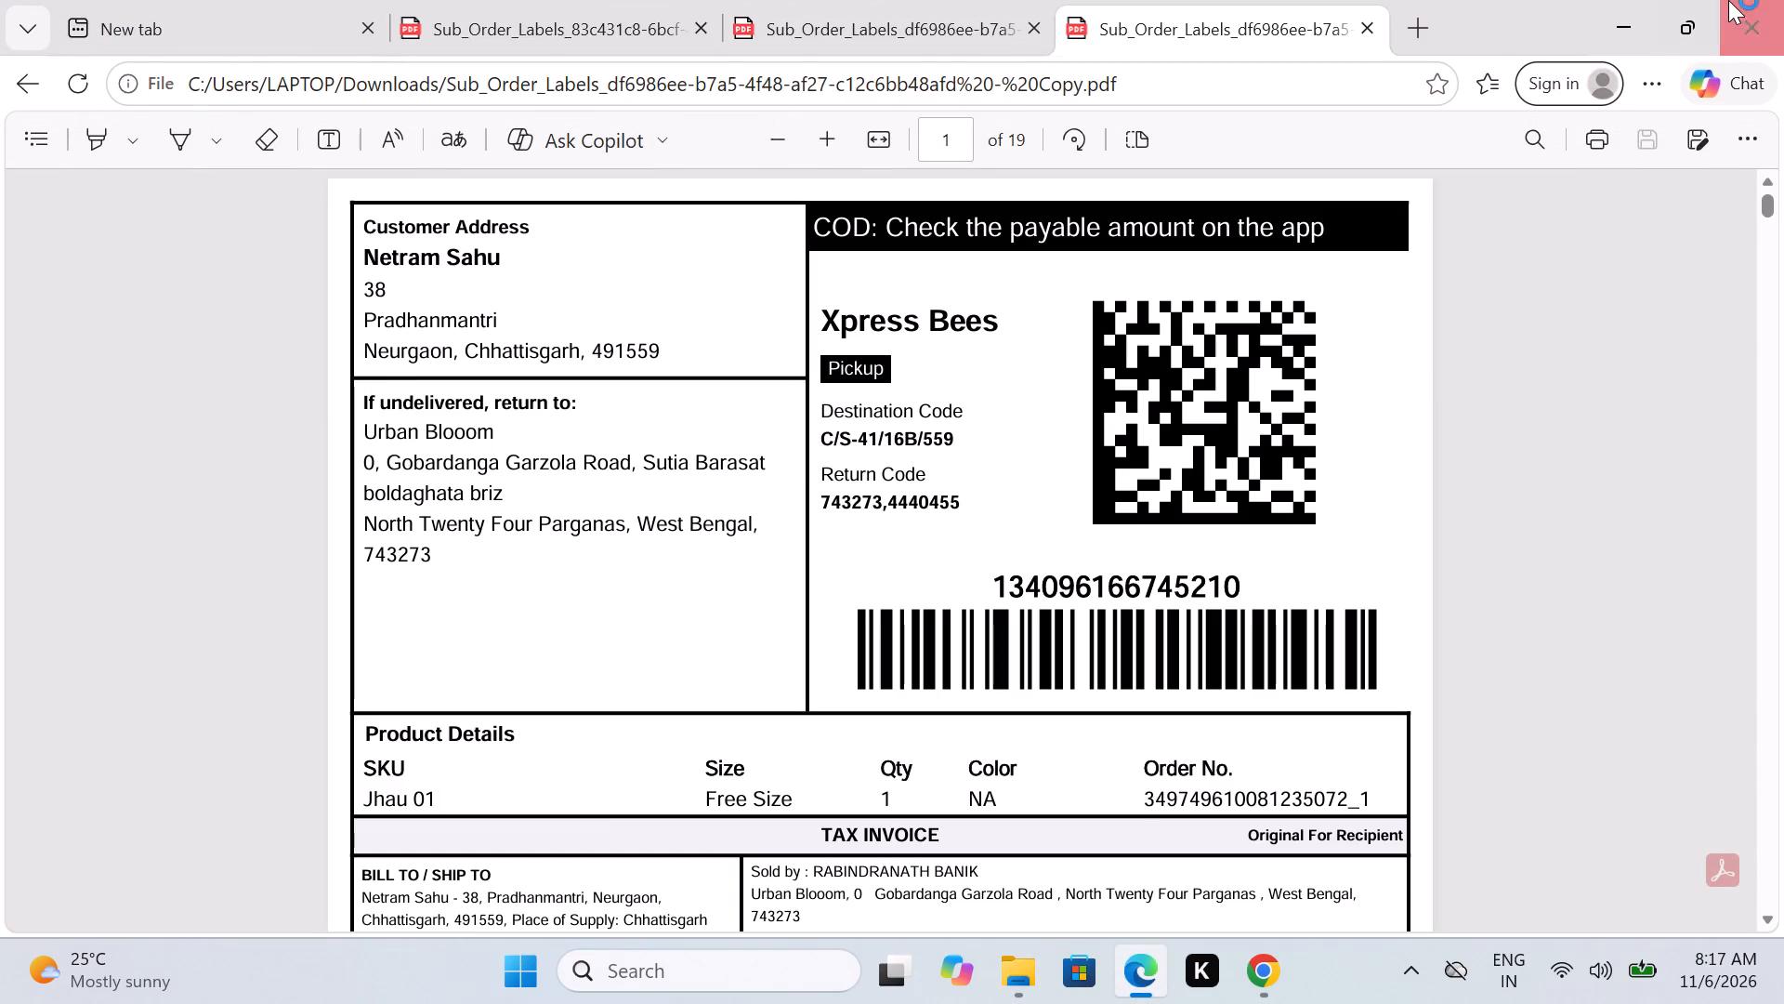
left_click(1587, 7)
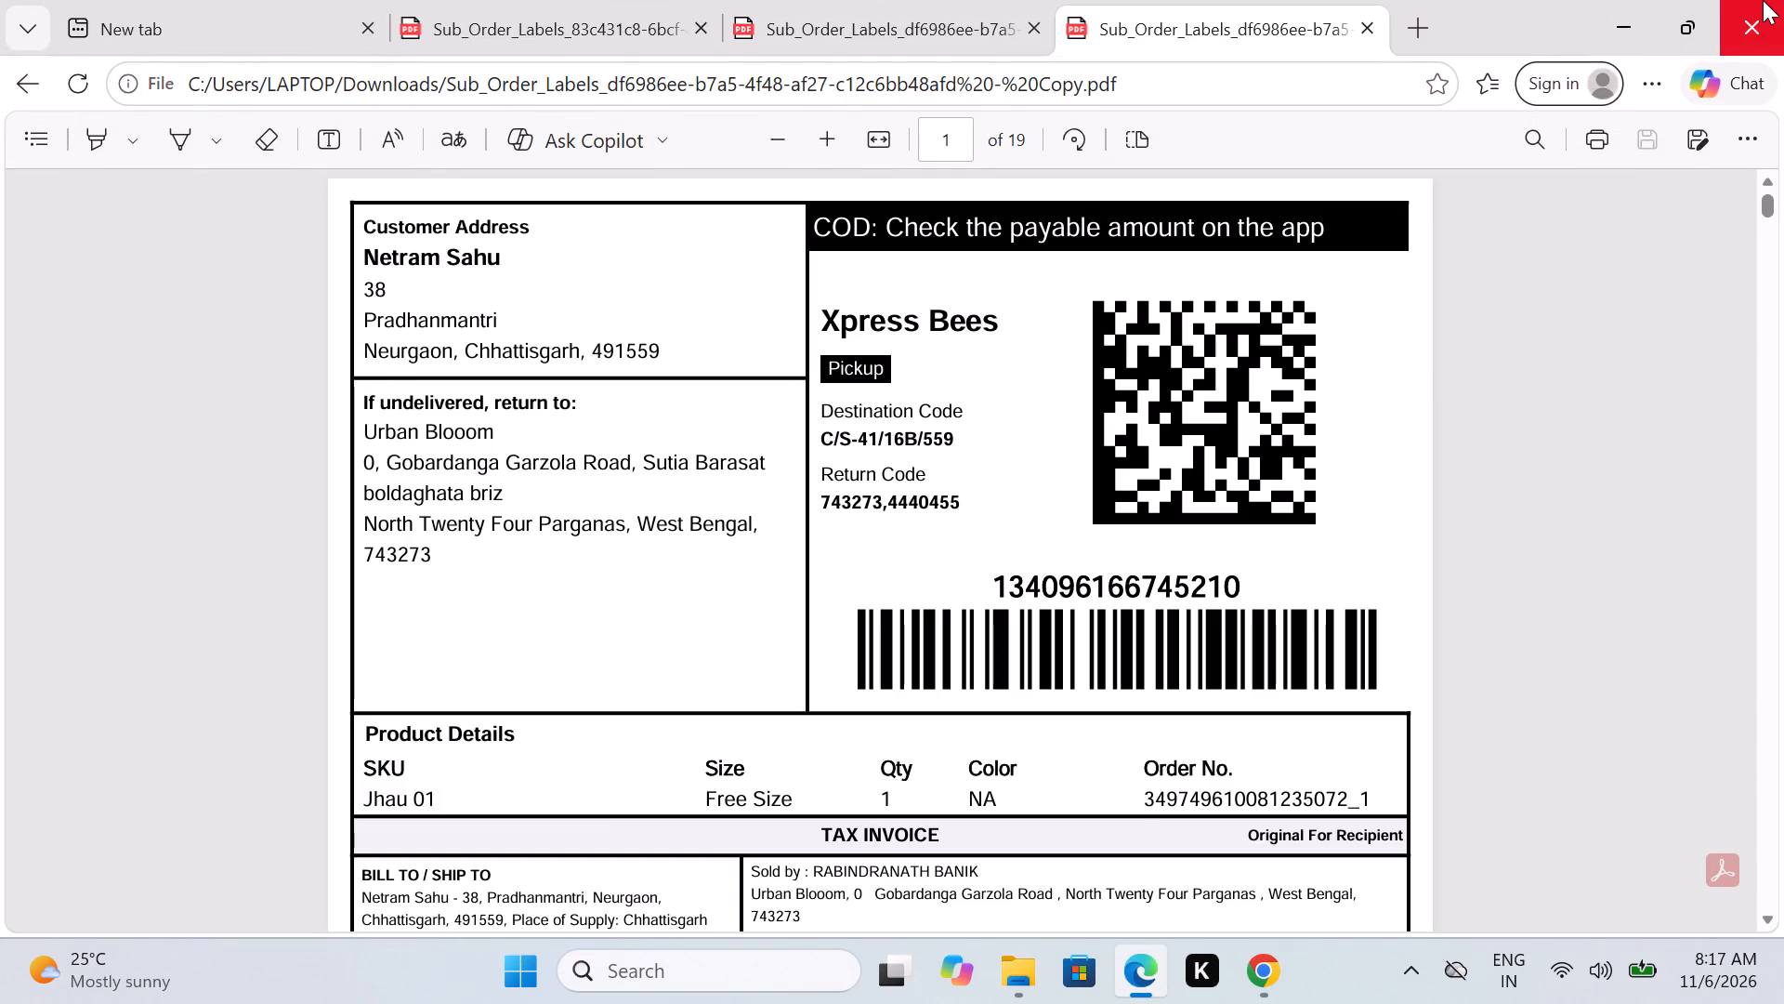
left_click(1759, 0)
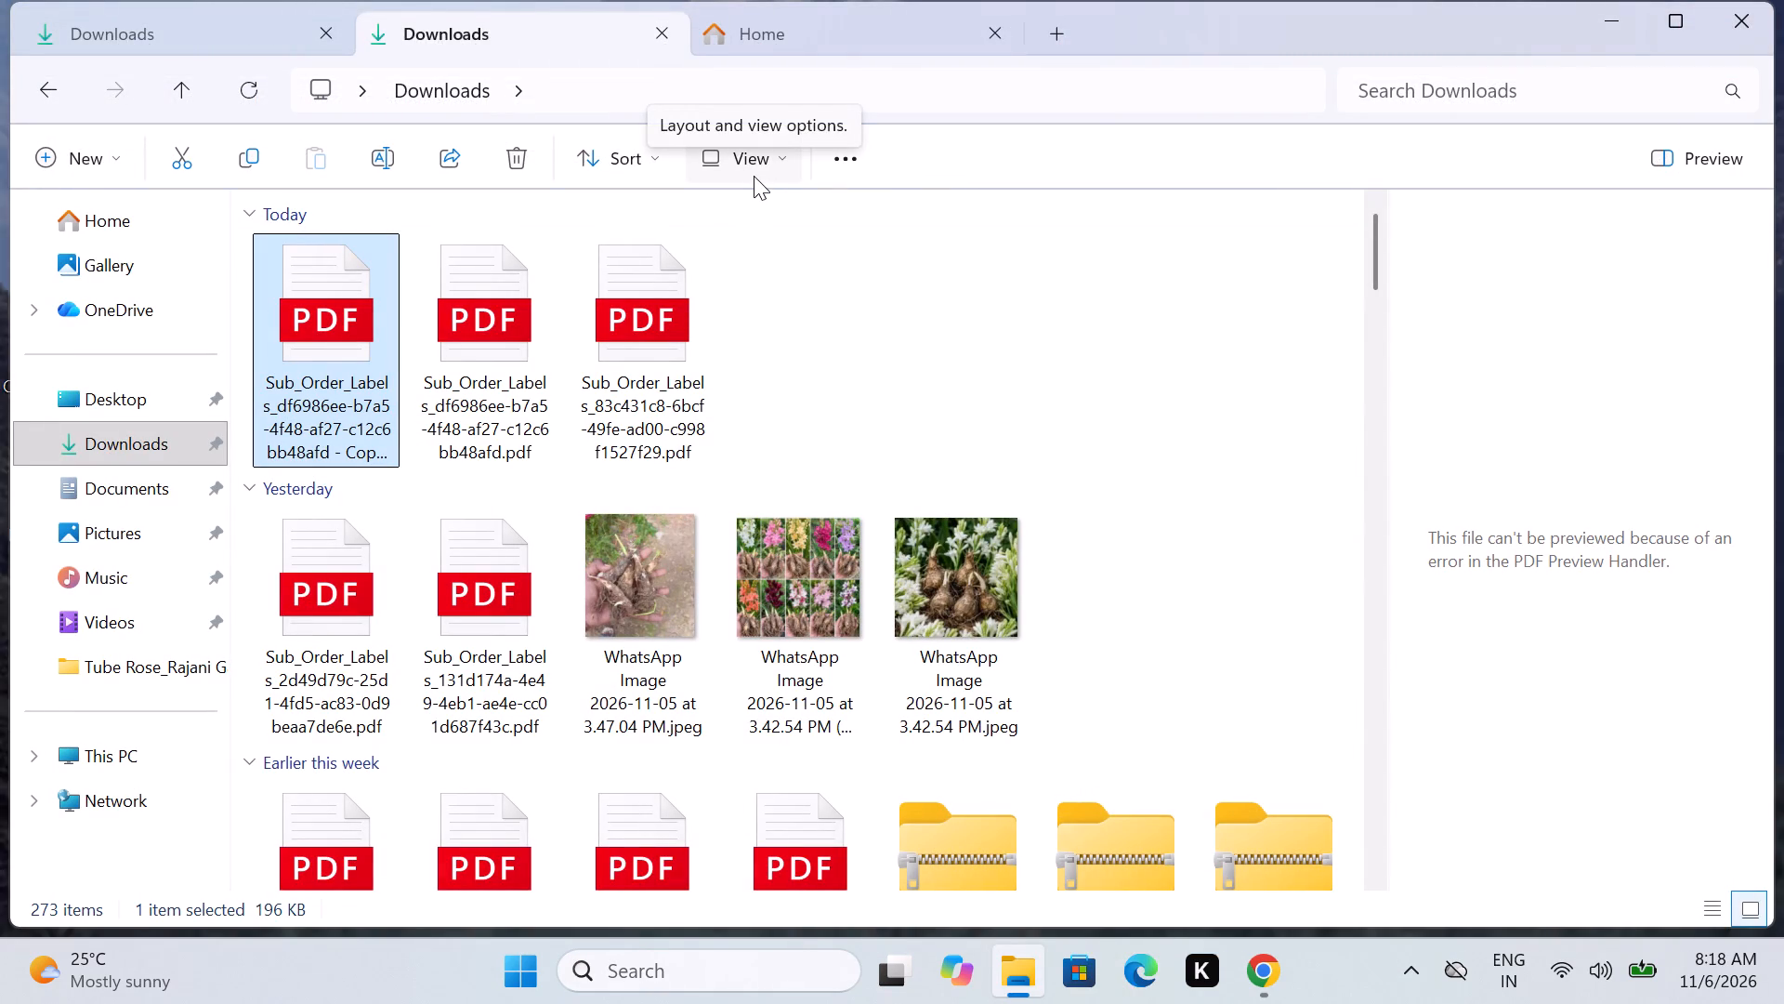
Delete the duplicate "Copy" version of the Sub_Order_Labels_df6986ee PDF from Downloads.
key("Delete")
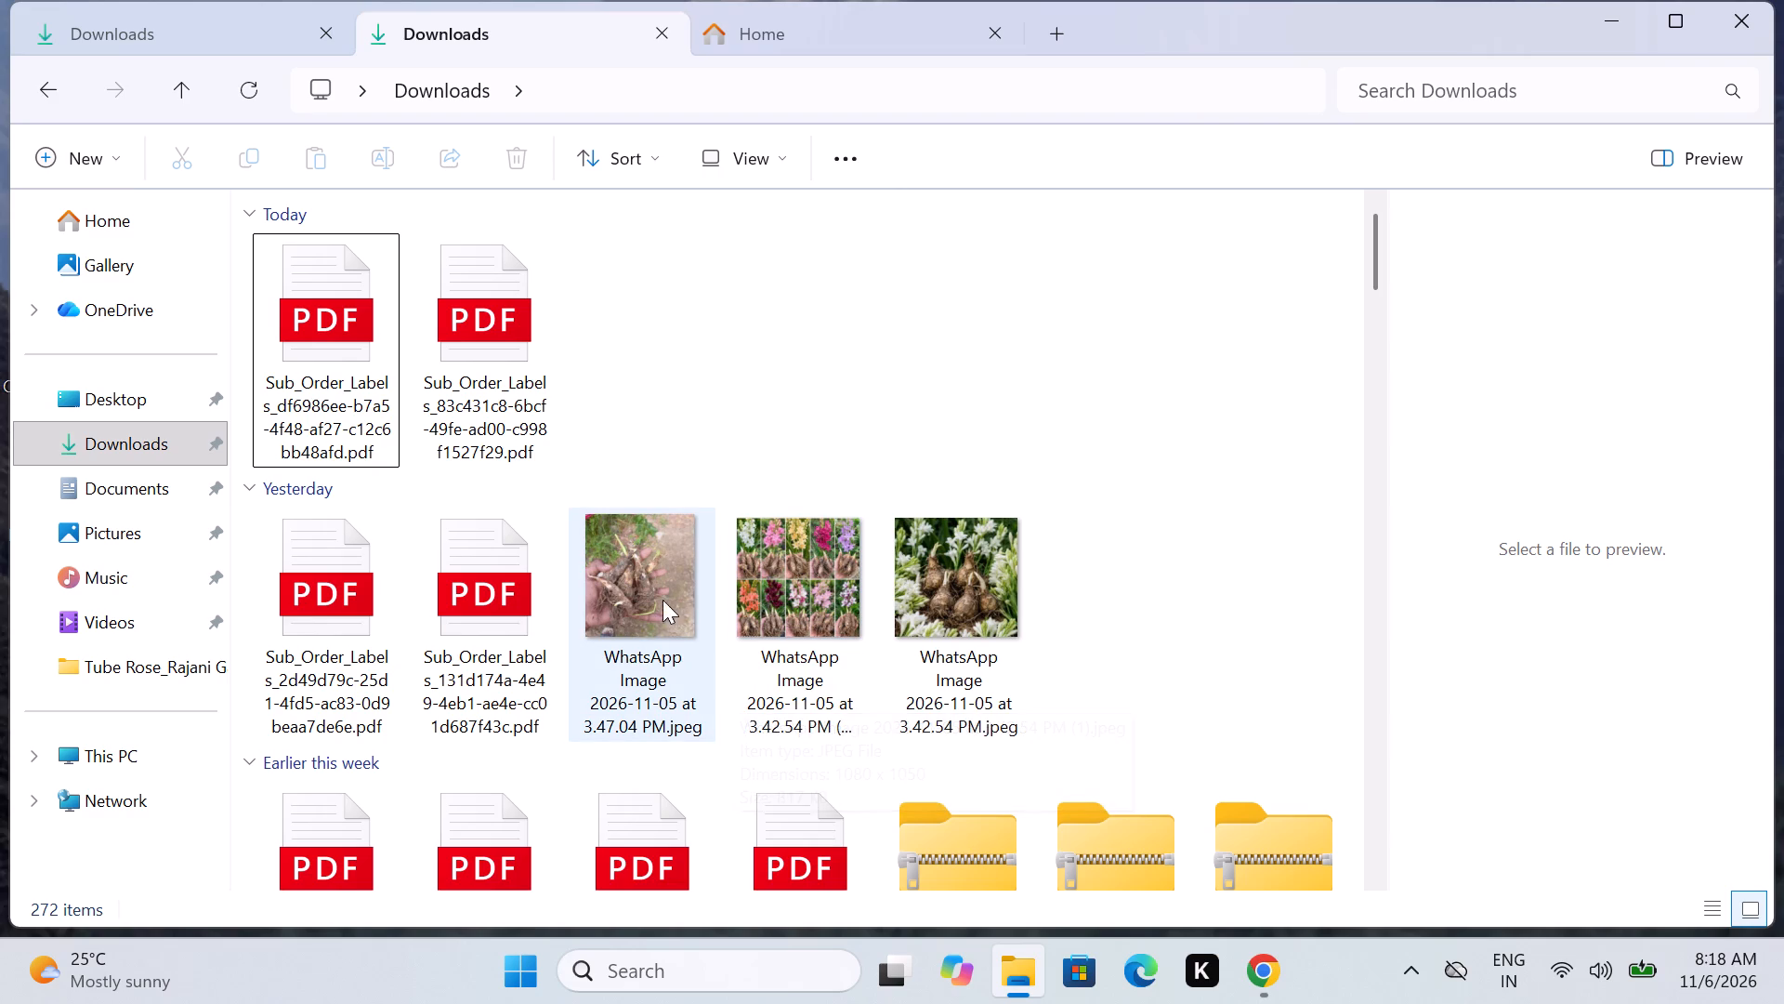
Open yesterday's Sub_Order_Labels_131d174a and Sub_Order_Labels_2d49d79c PDFs in Edge to compare their labels, and close Edge.
double_click(509, 636)
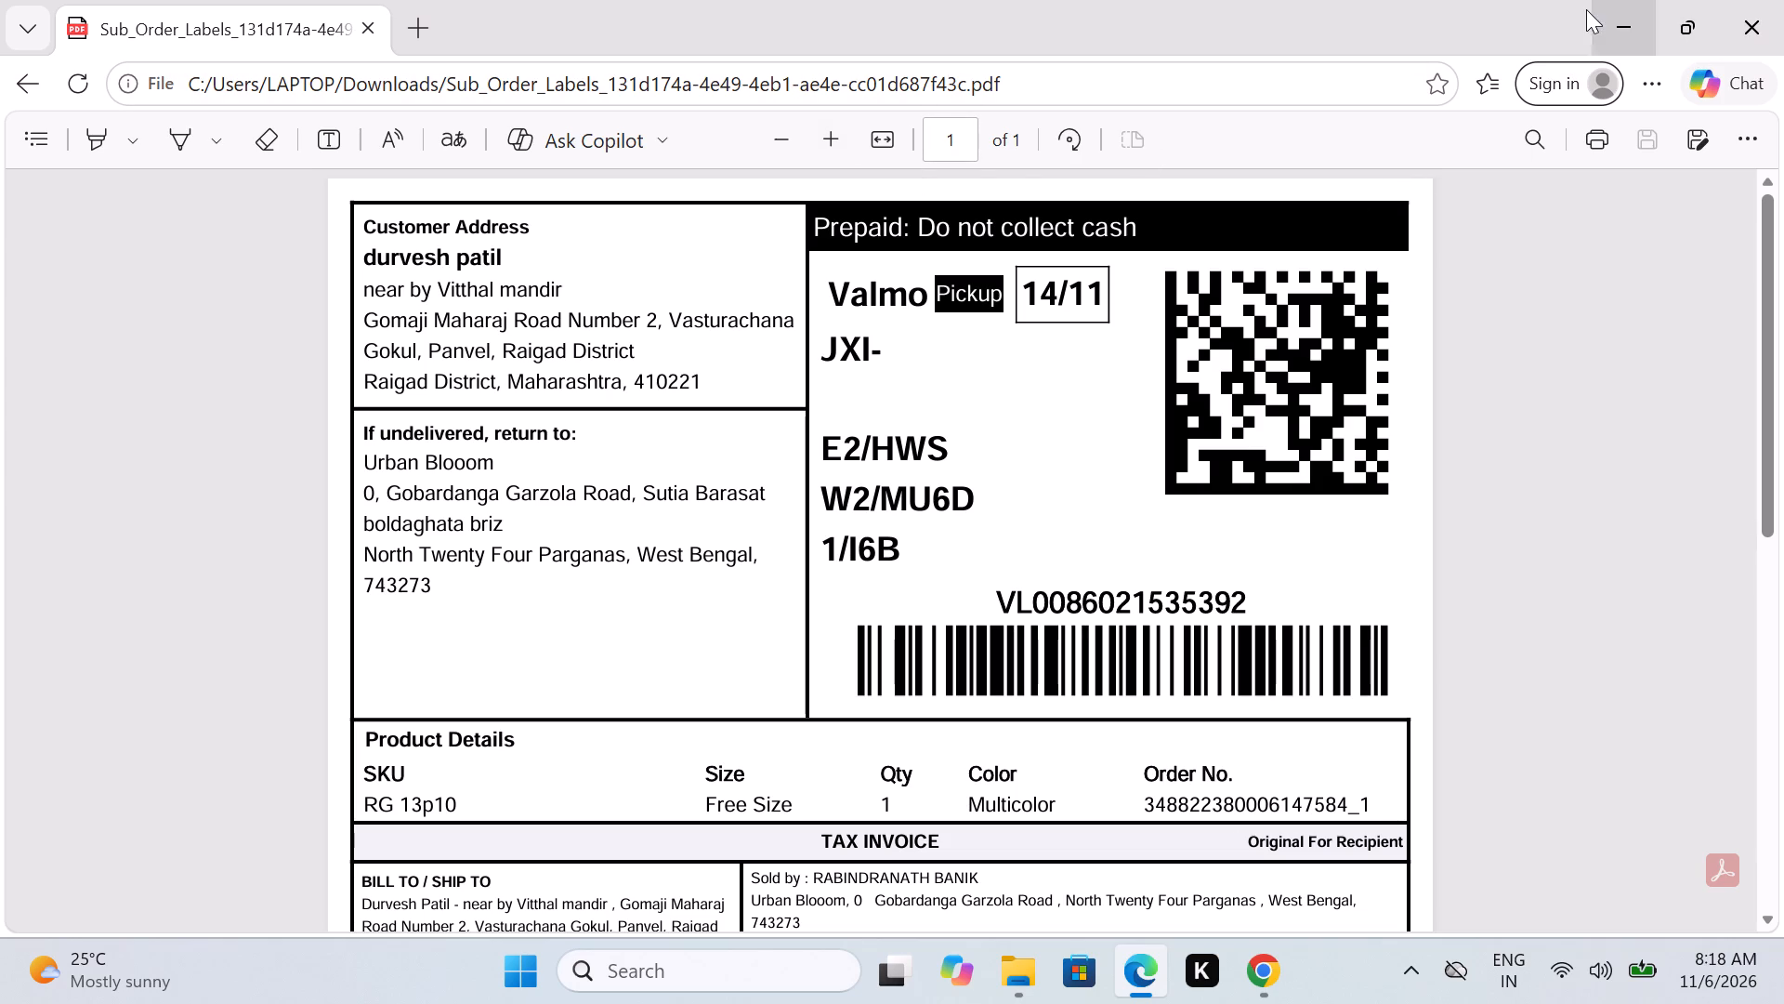
left_click(1622, 17)
double_click(336, 596)
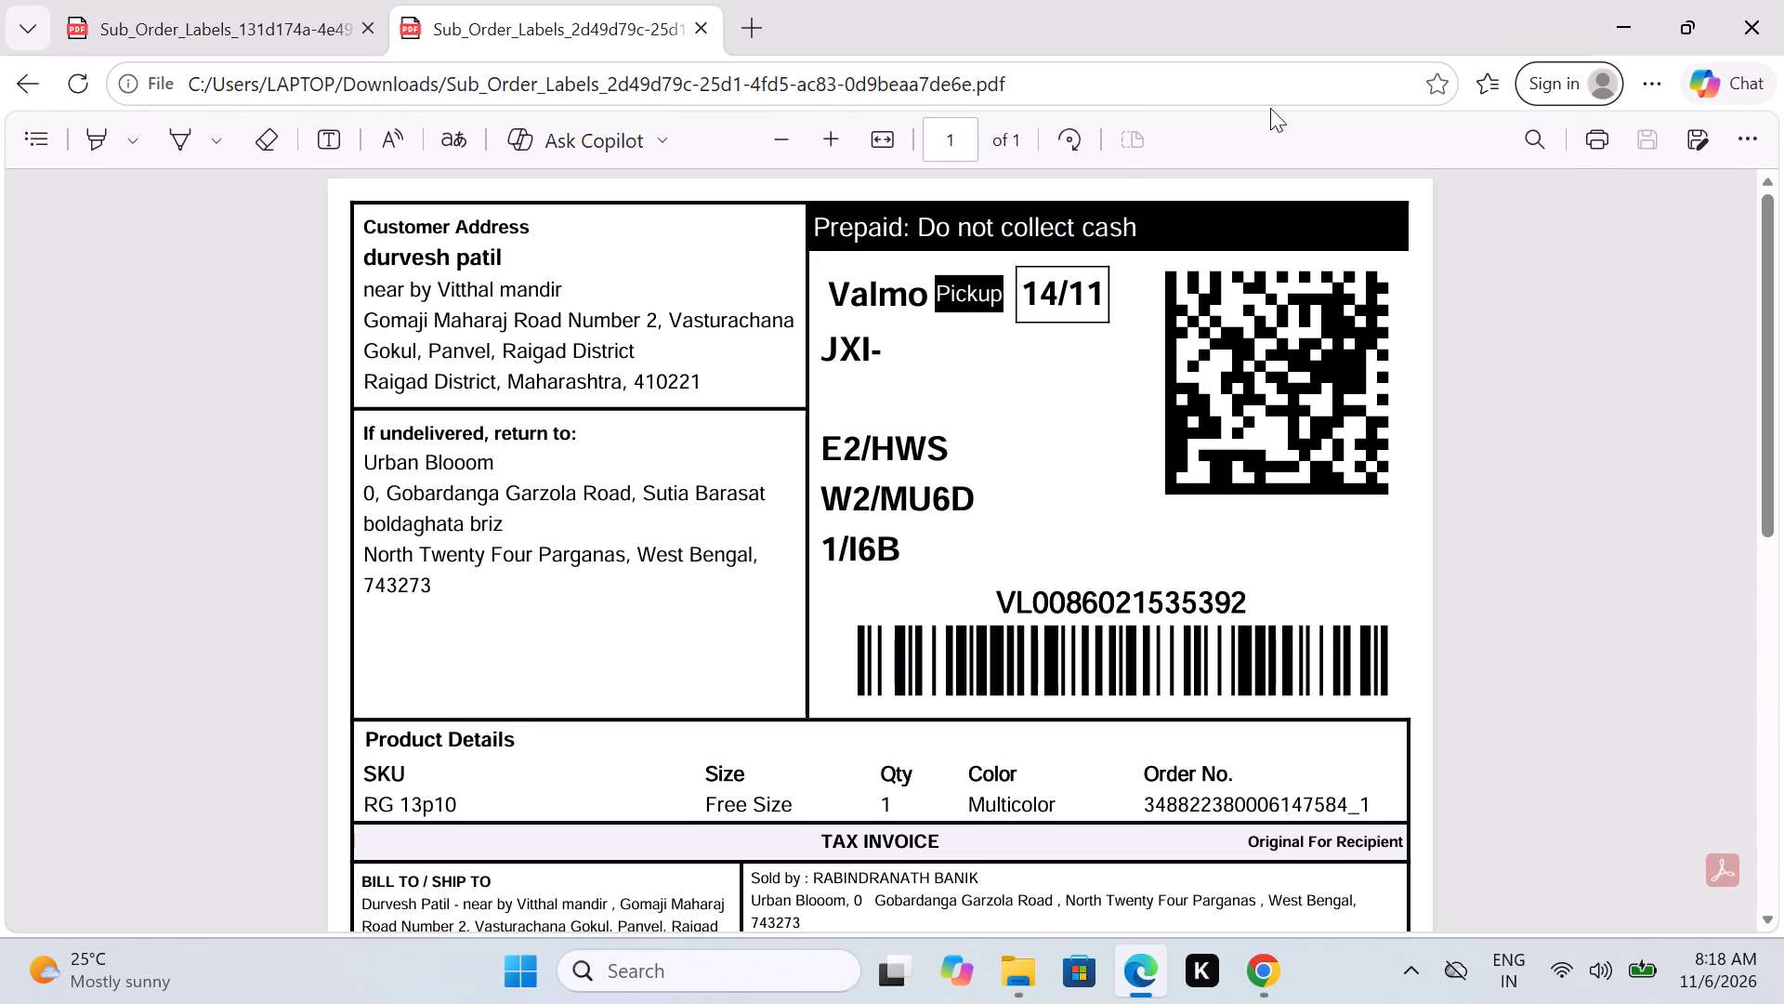
left_click(1766, 3)
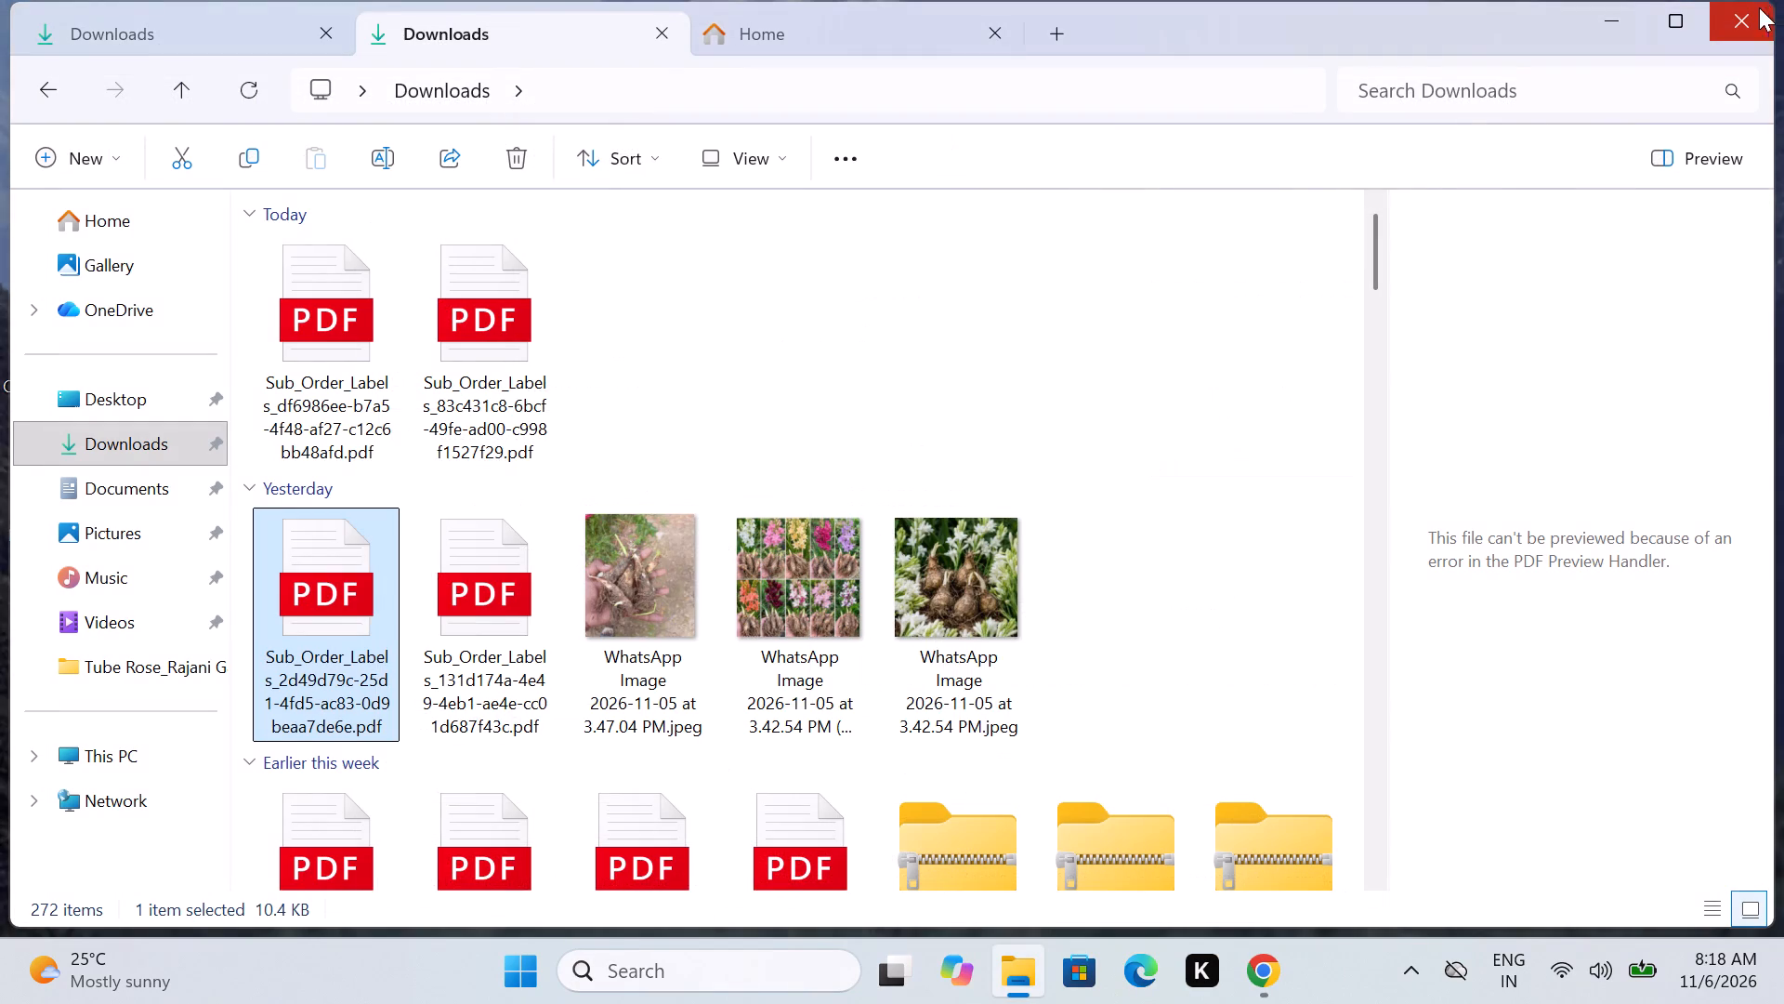
Switch to iLovePDF in Chrome and merge the Sub_Order_Labels PDFs df6986ee, 83c431c8 and 2d49d79c into one file.
left_click(1240, 997)
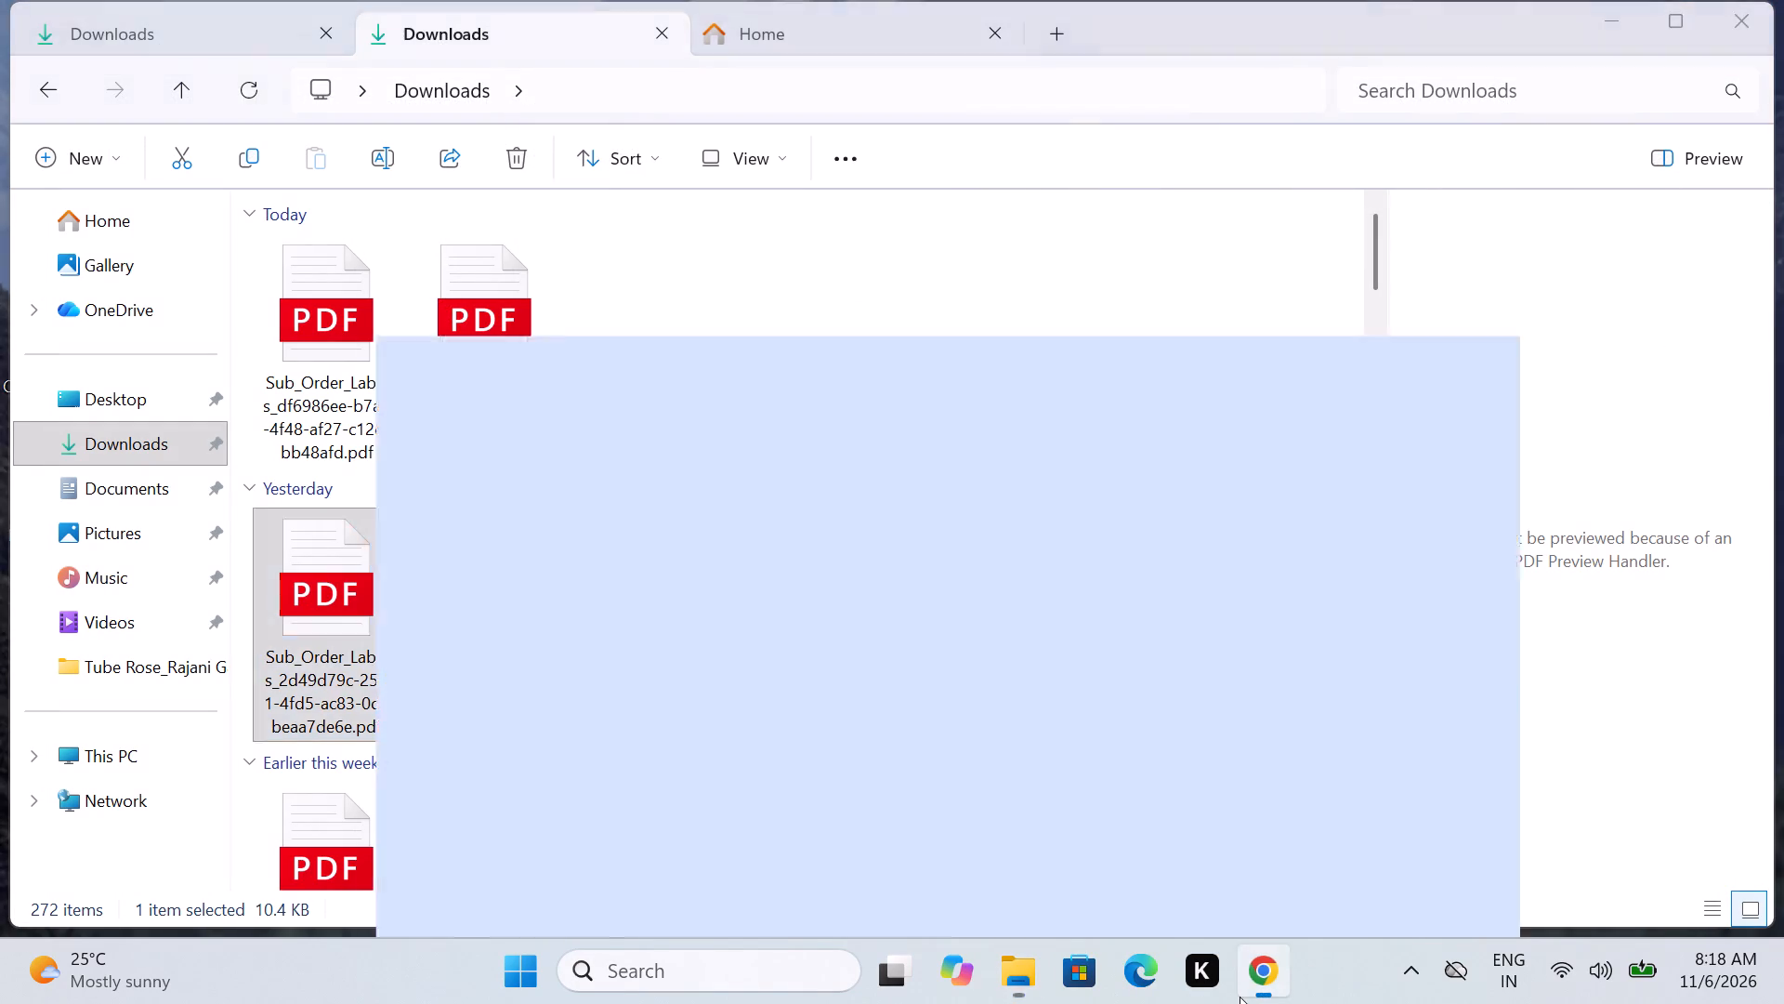
left_click(794, 525)
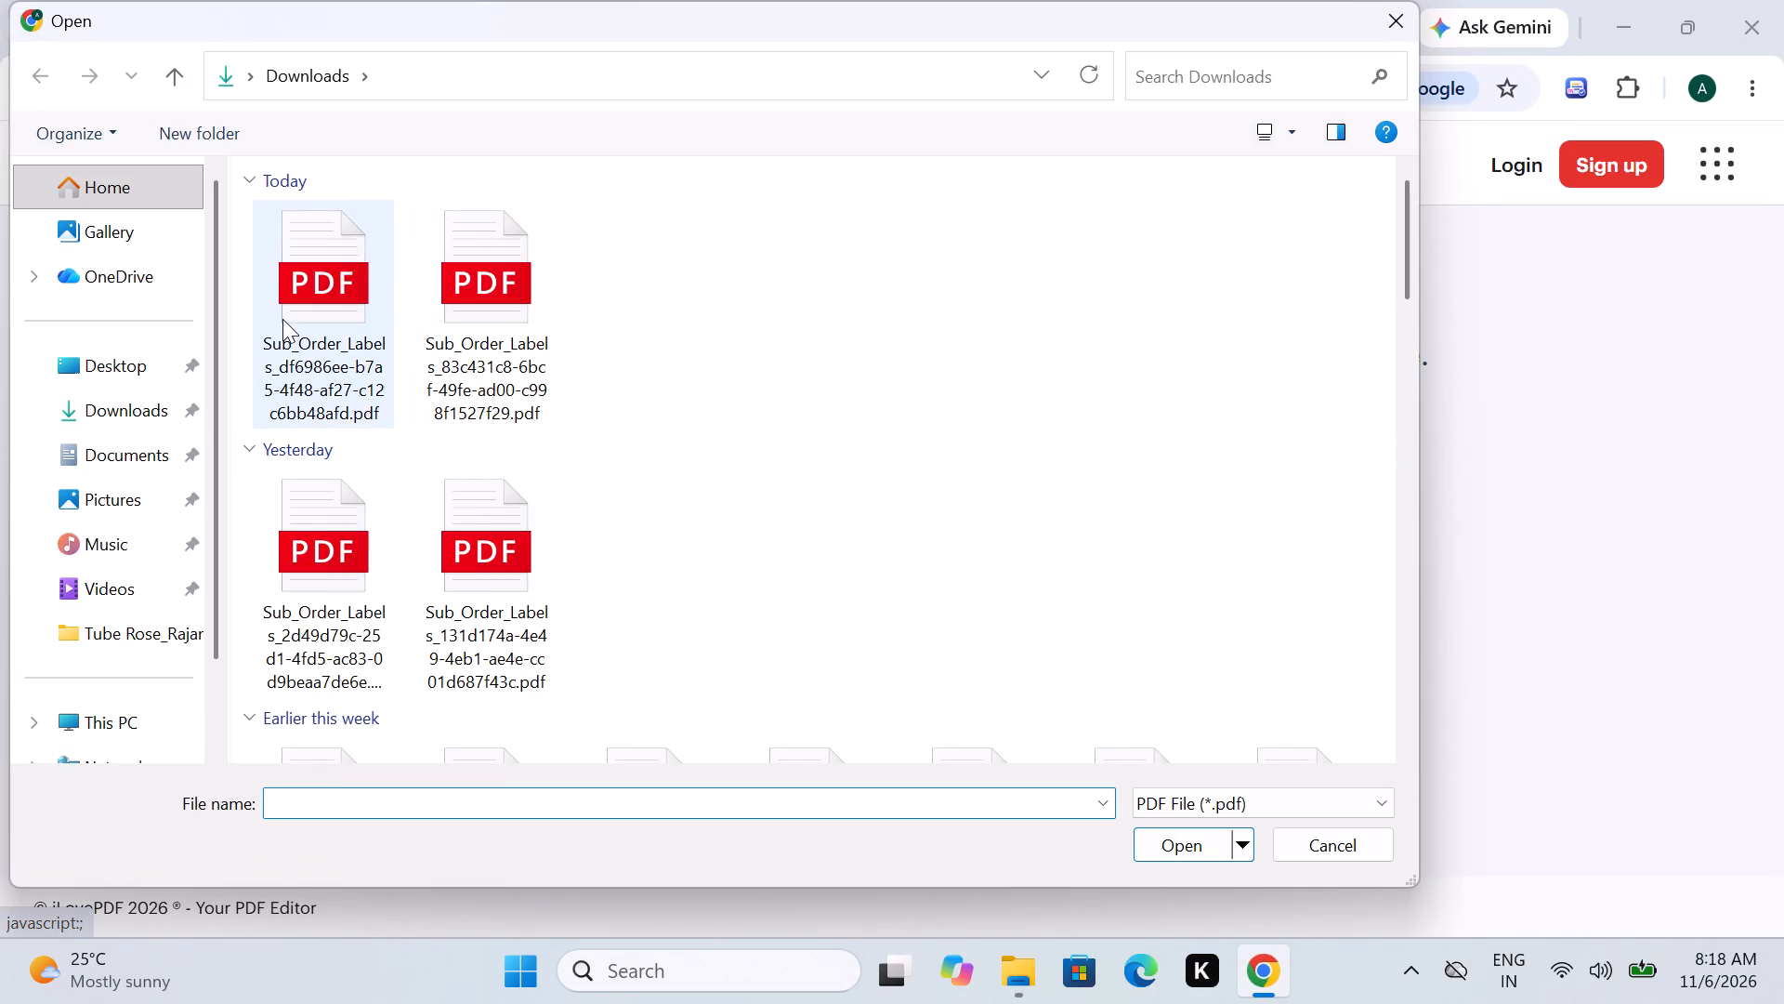
left_click(288, 314, "ctrl")
left_click(482, 339, "ctrl")
left_click(275, 627, "ctrl")
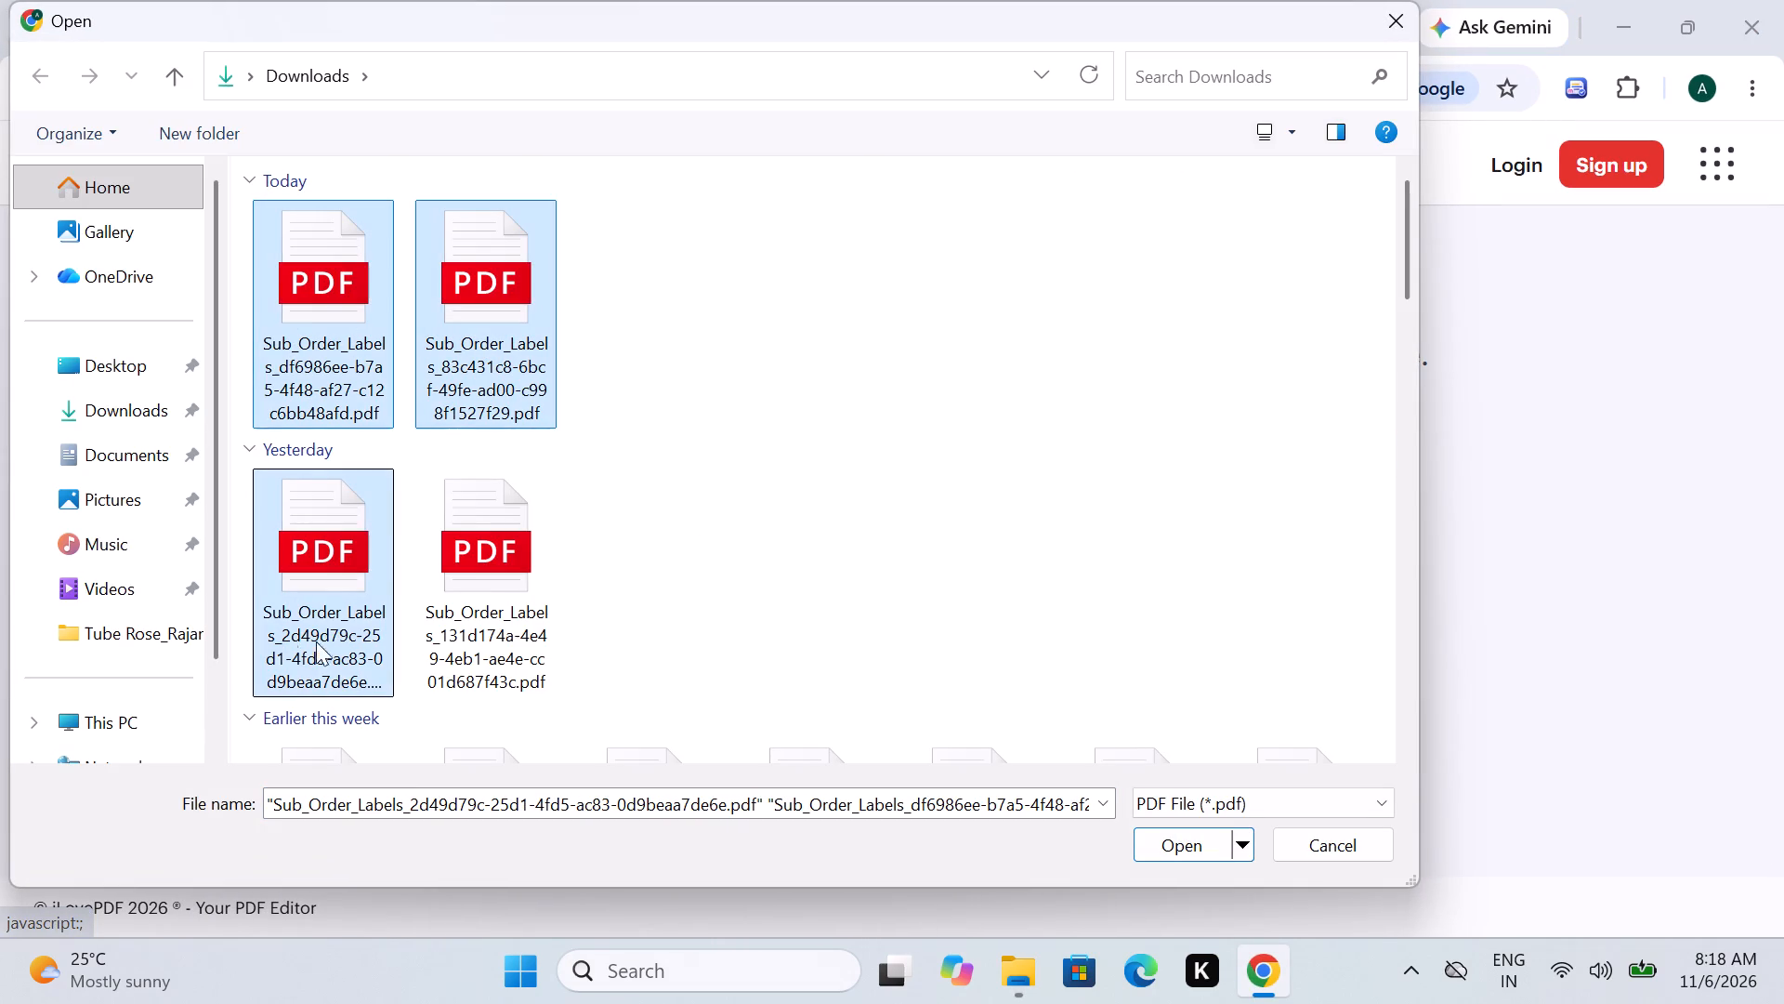
left_click(1203, 843)
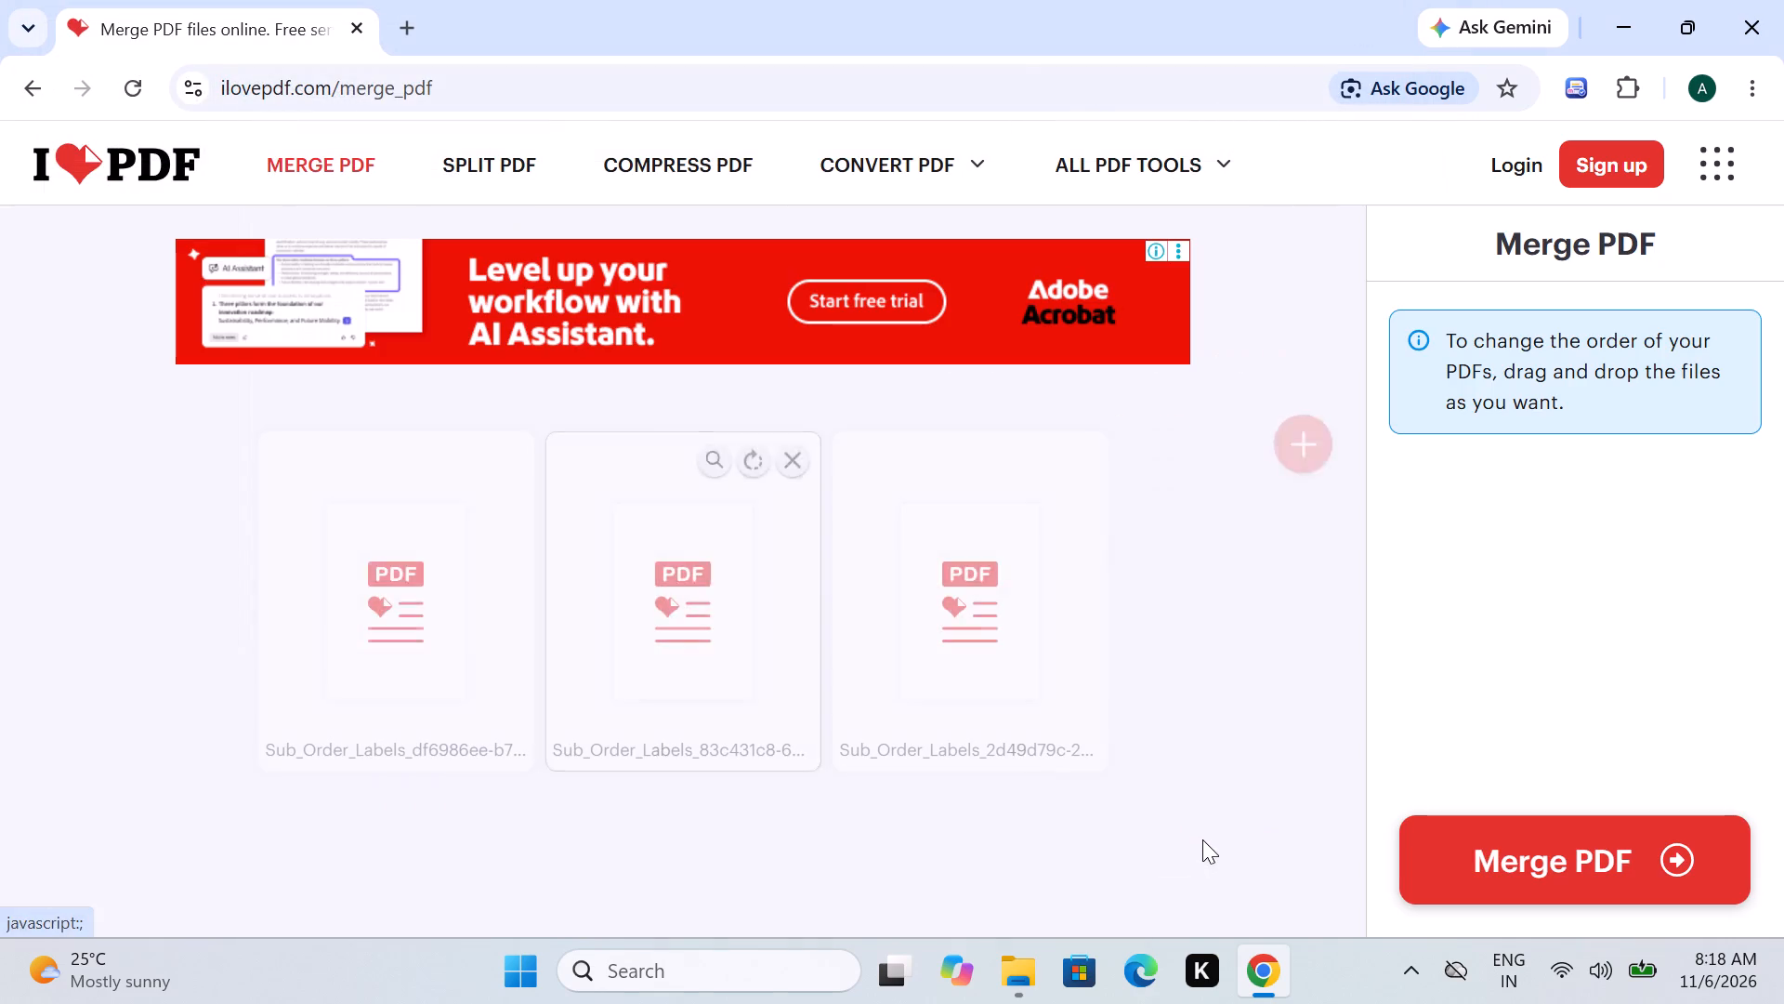
left_click(1620, 867)
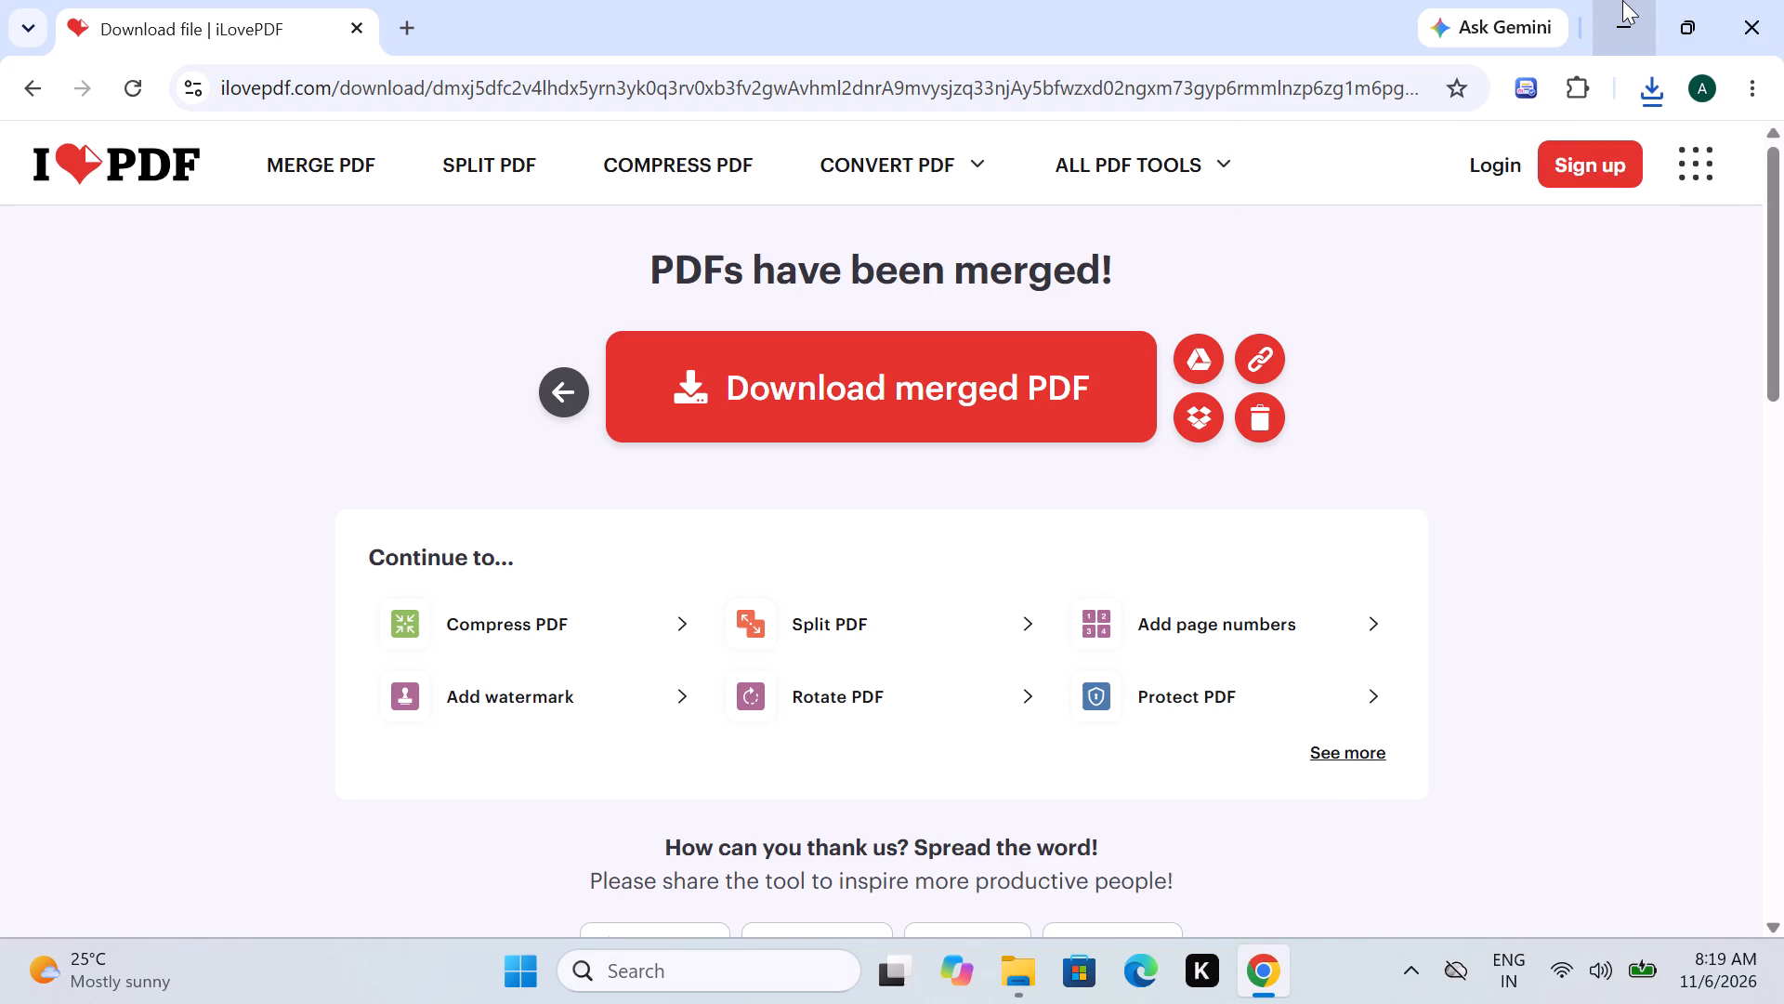
Check Chrome's recent downloads for the merged PDF and return to the Downloads folder in File Explorer.
left_click(1645, 75)
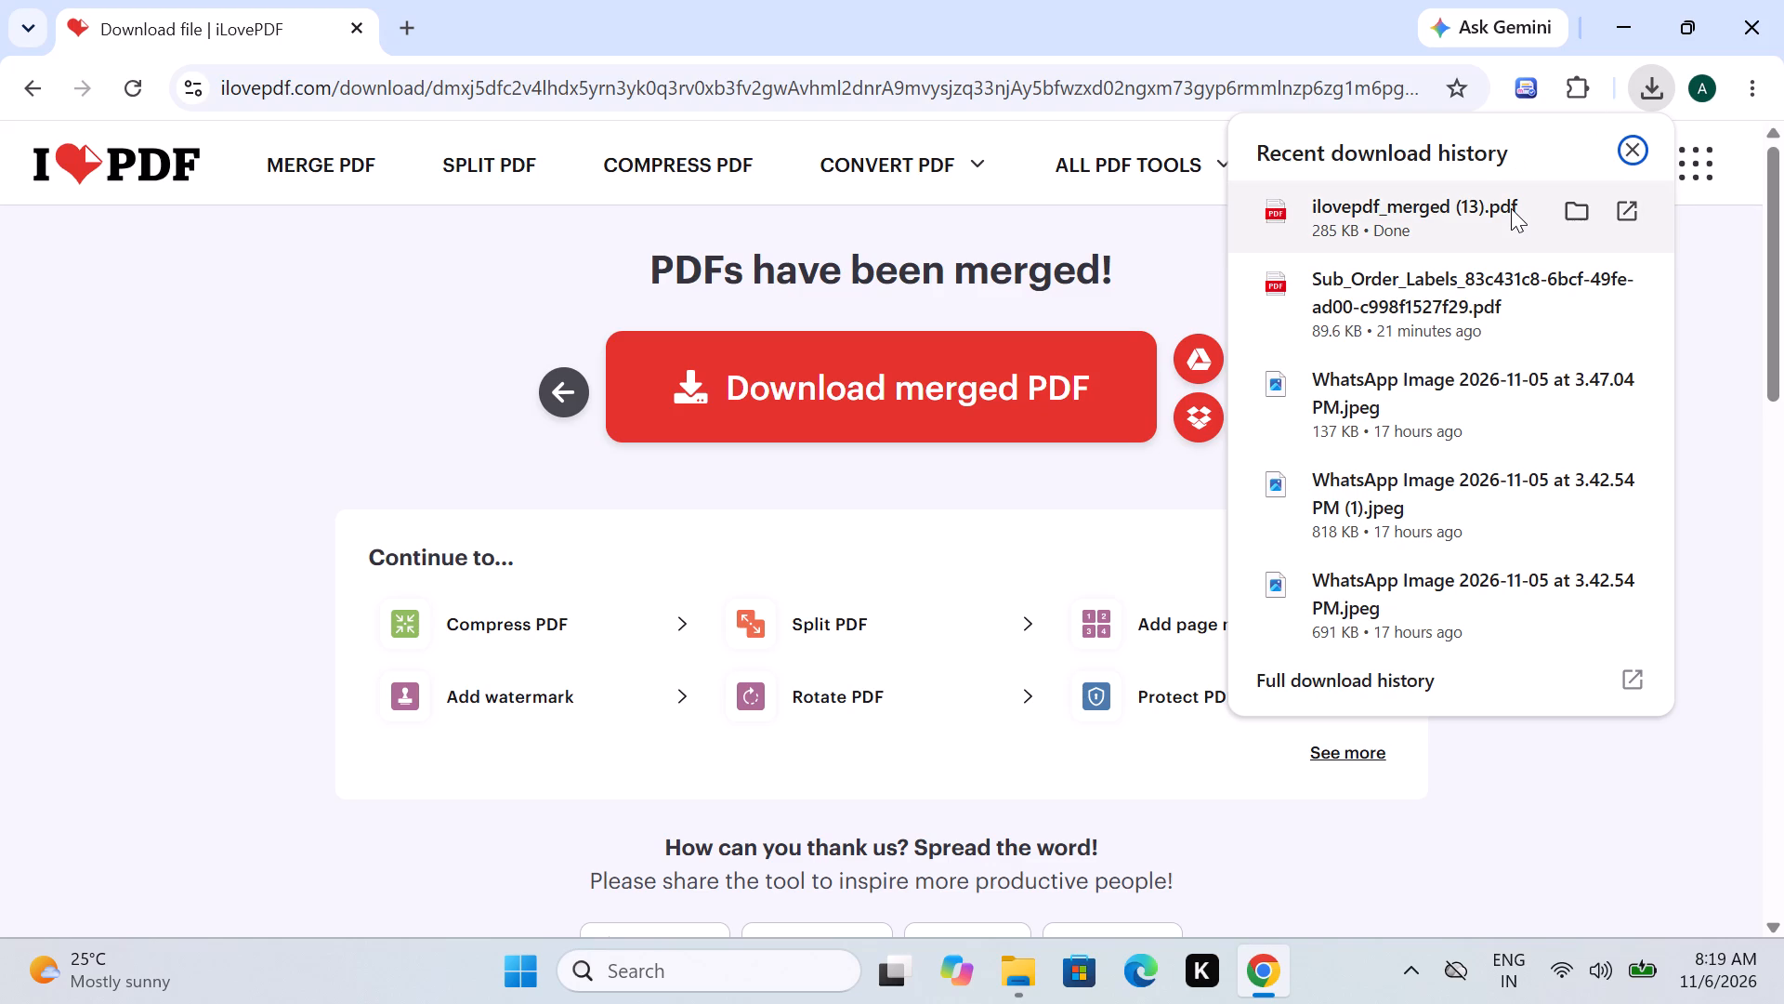
left_click(1641, 17)
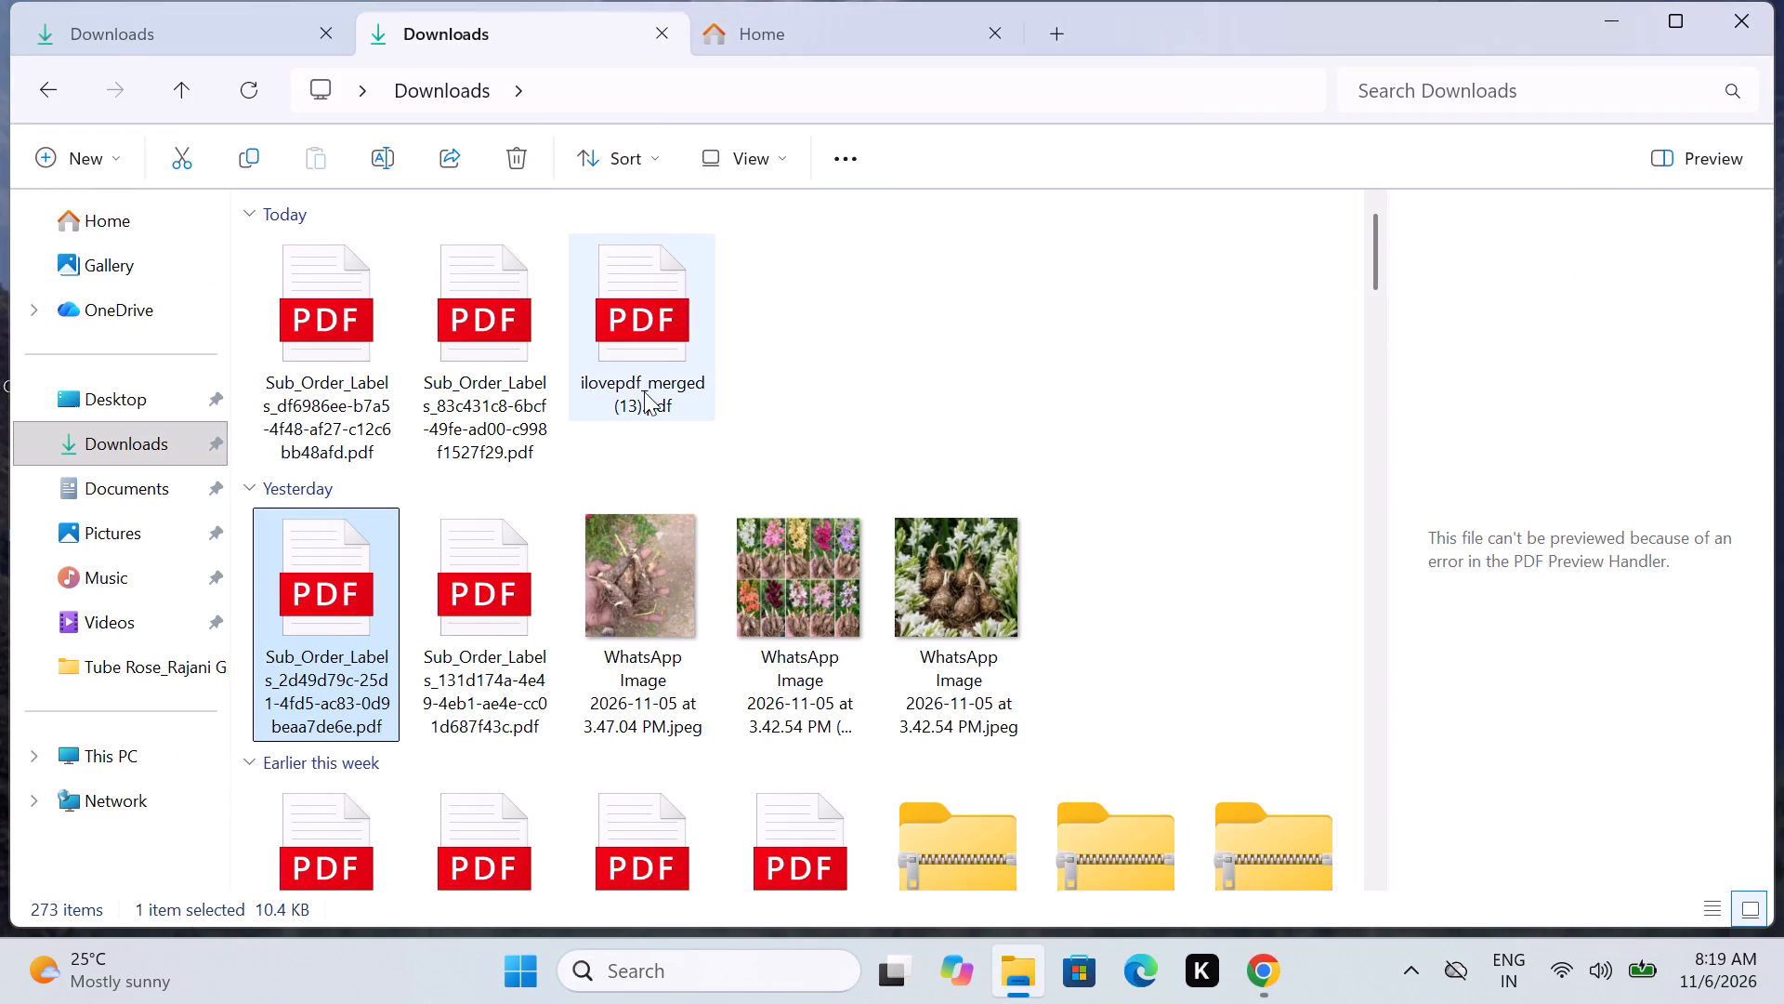
Open ilovepdf_merged (13).pdf from Downloads in Edge, check its first label pages, and minimize the window.
double_click(651, 367)
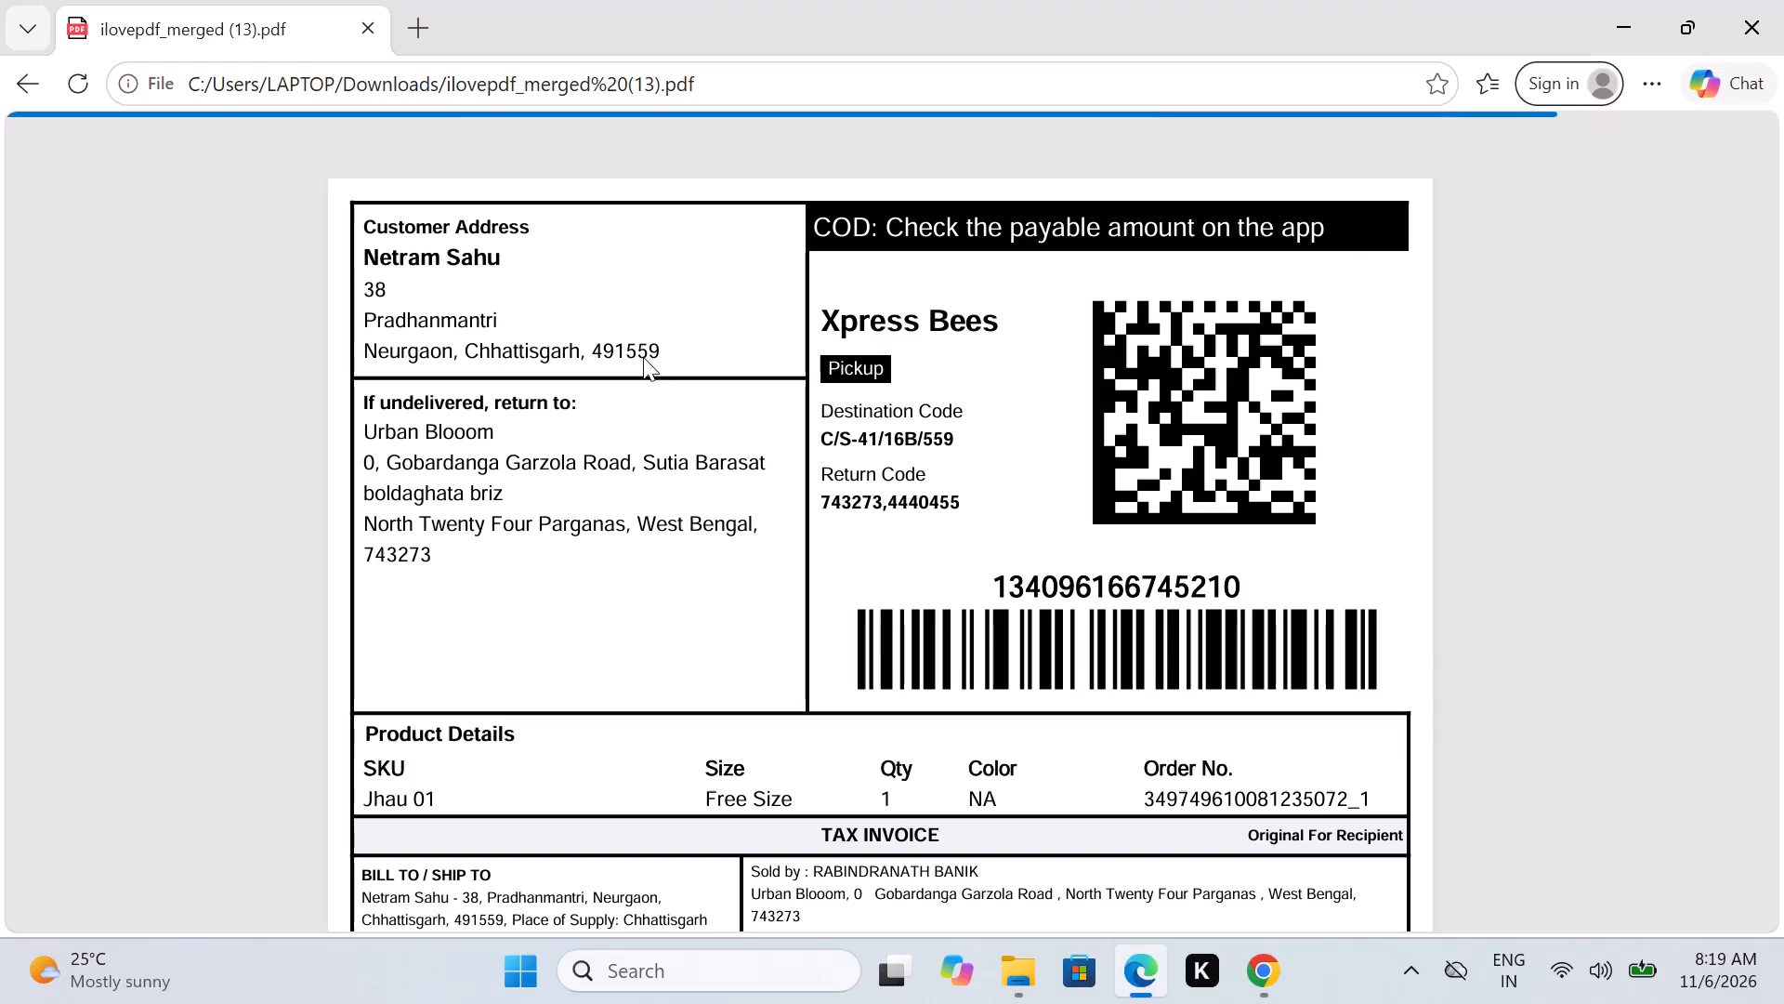
scroll(732, 386, "down", 2)
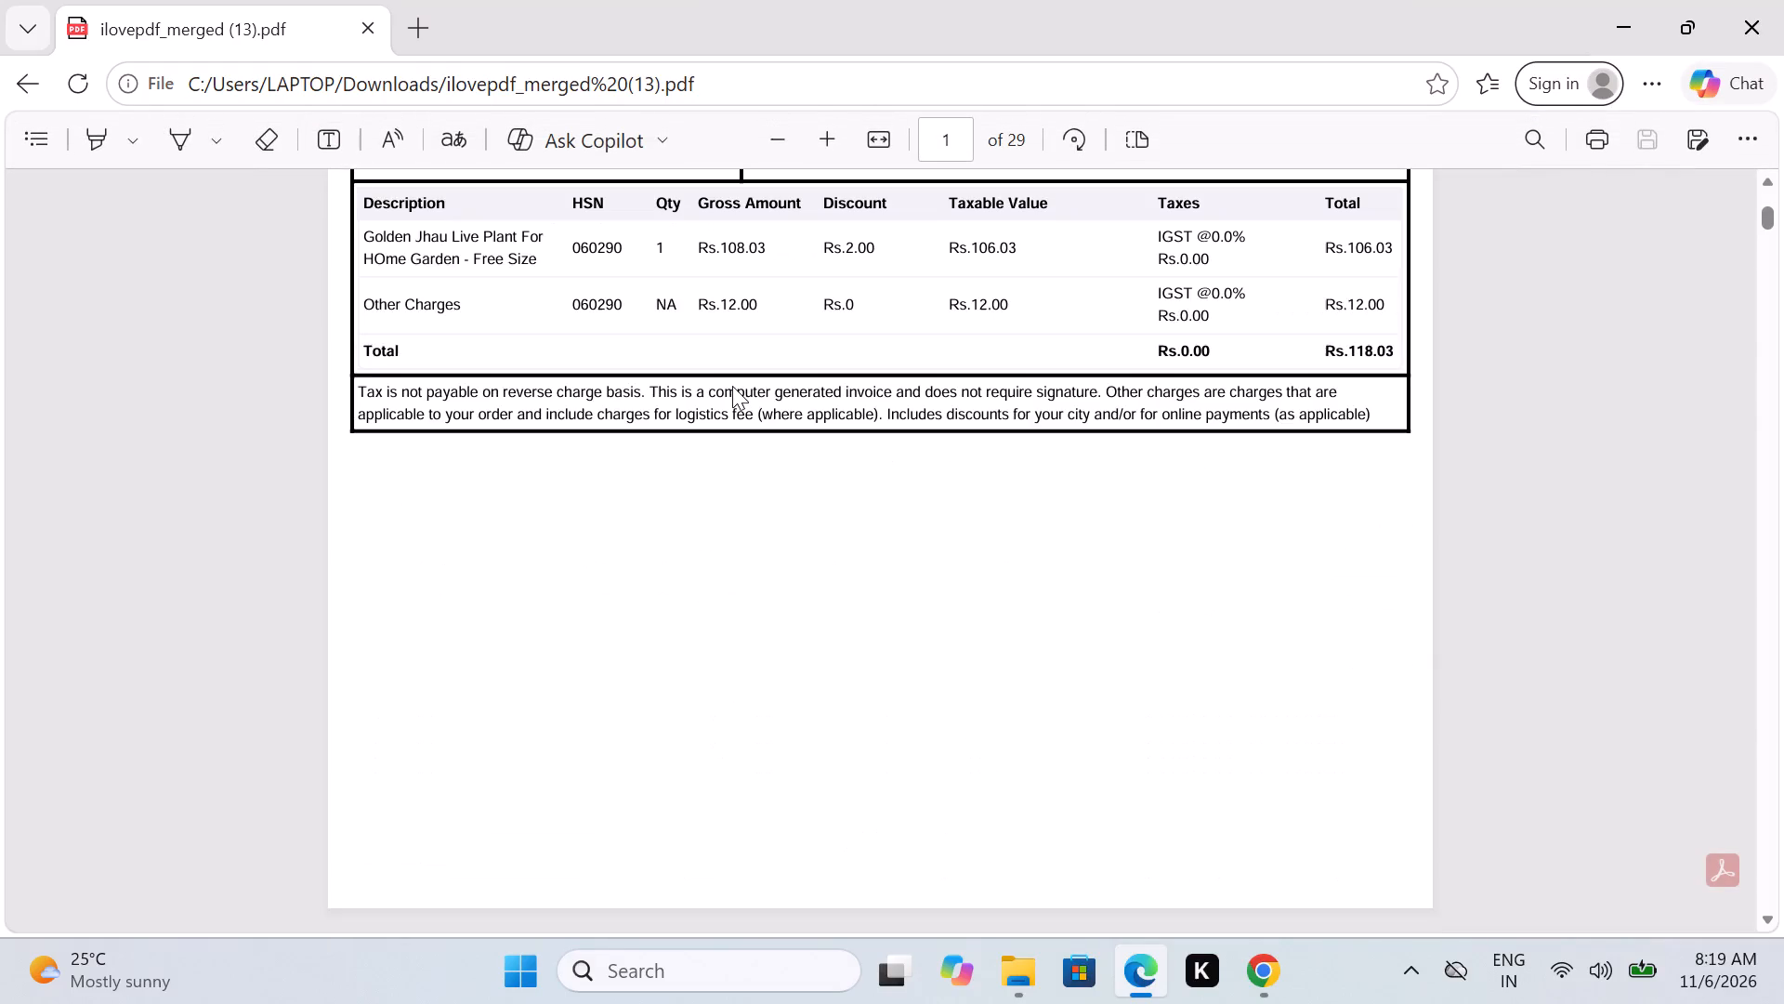
scroll(732, 386, "down", 9)
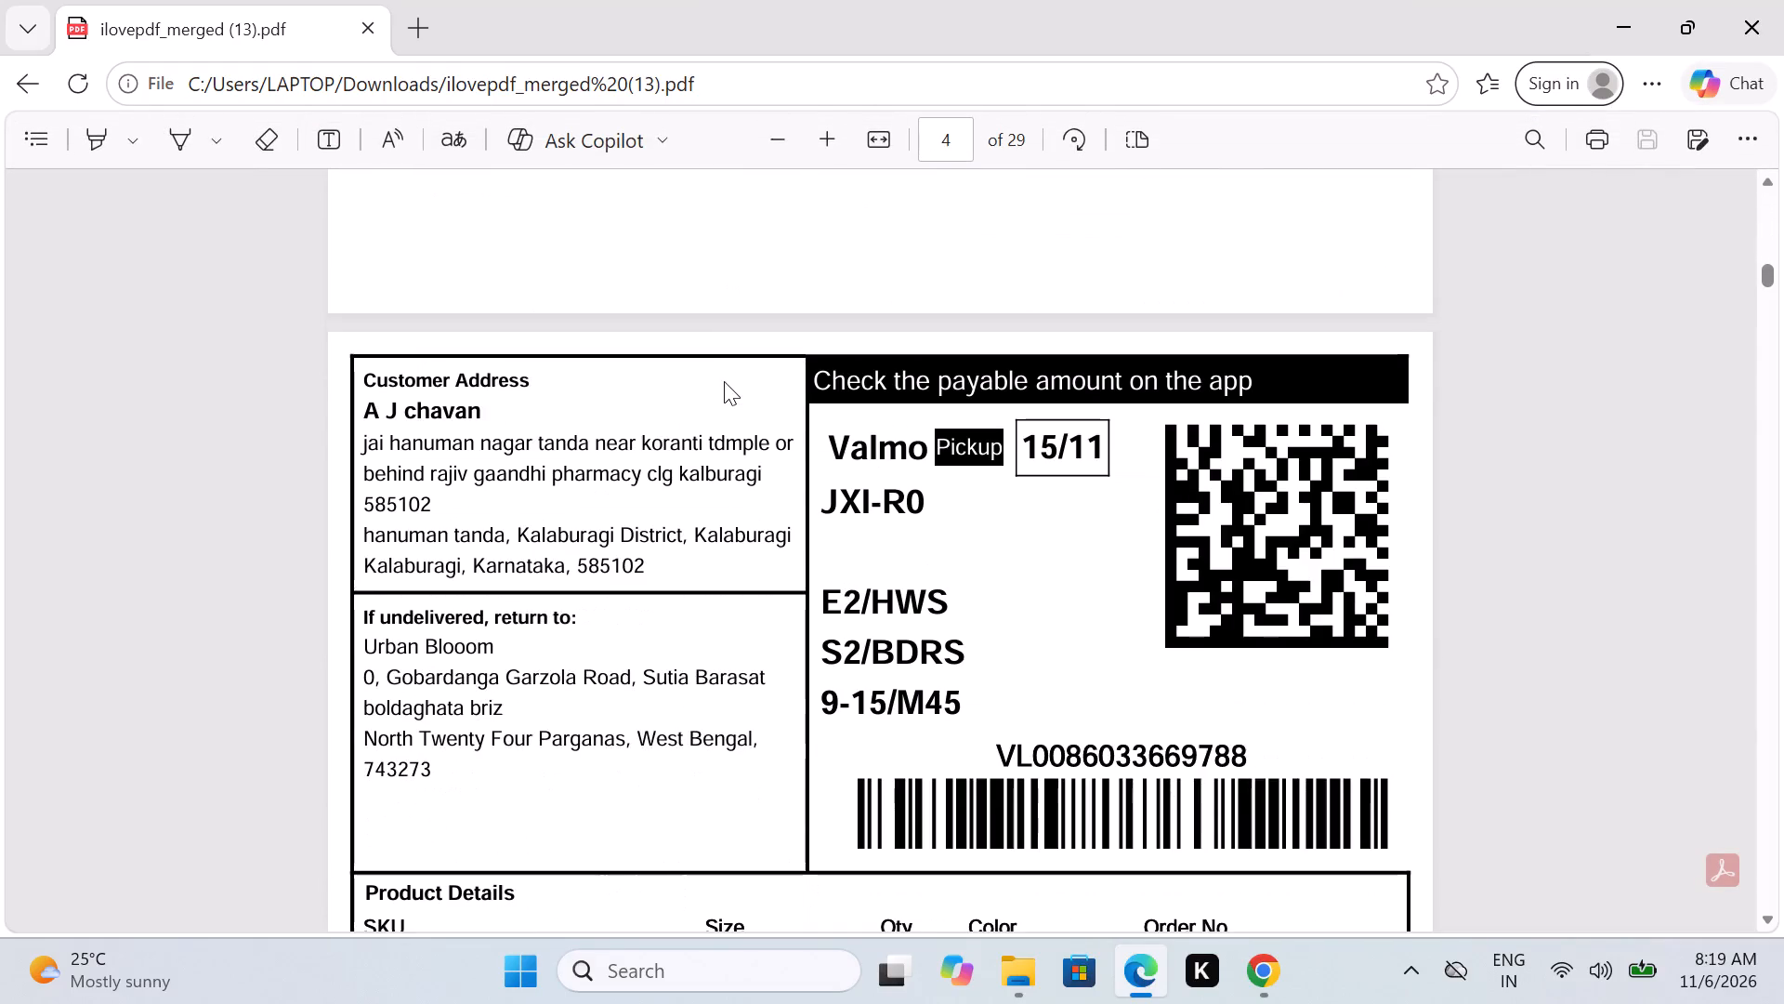
scroll(728, 400, "down", 5)
left_click(1593, 0)
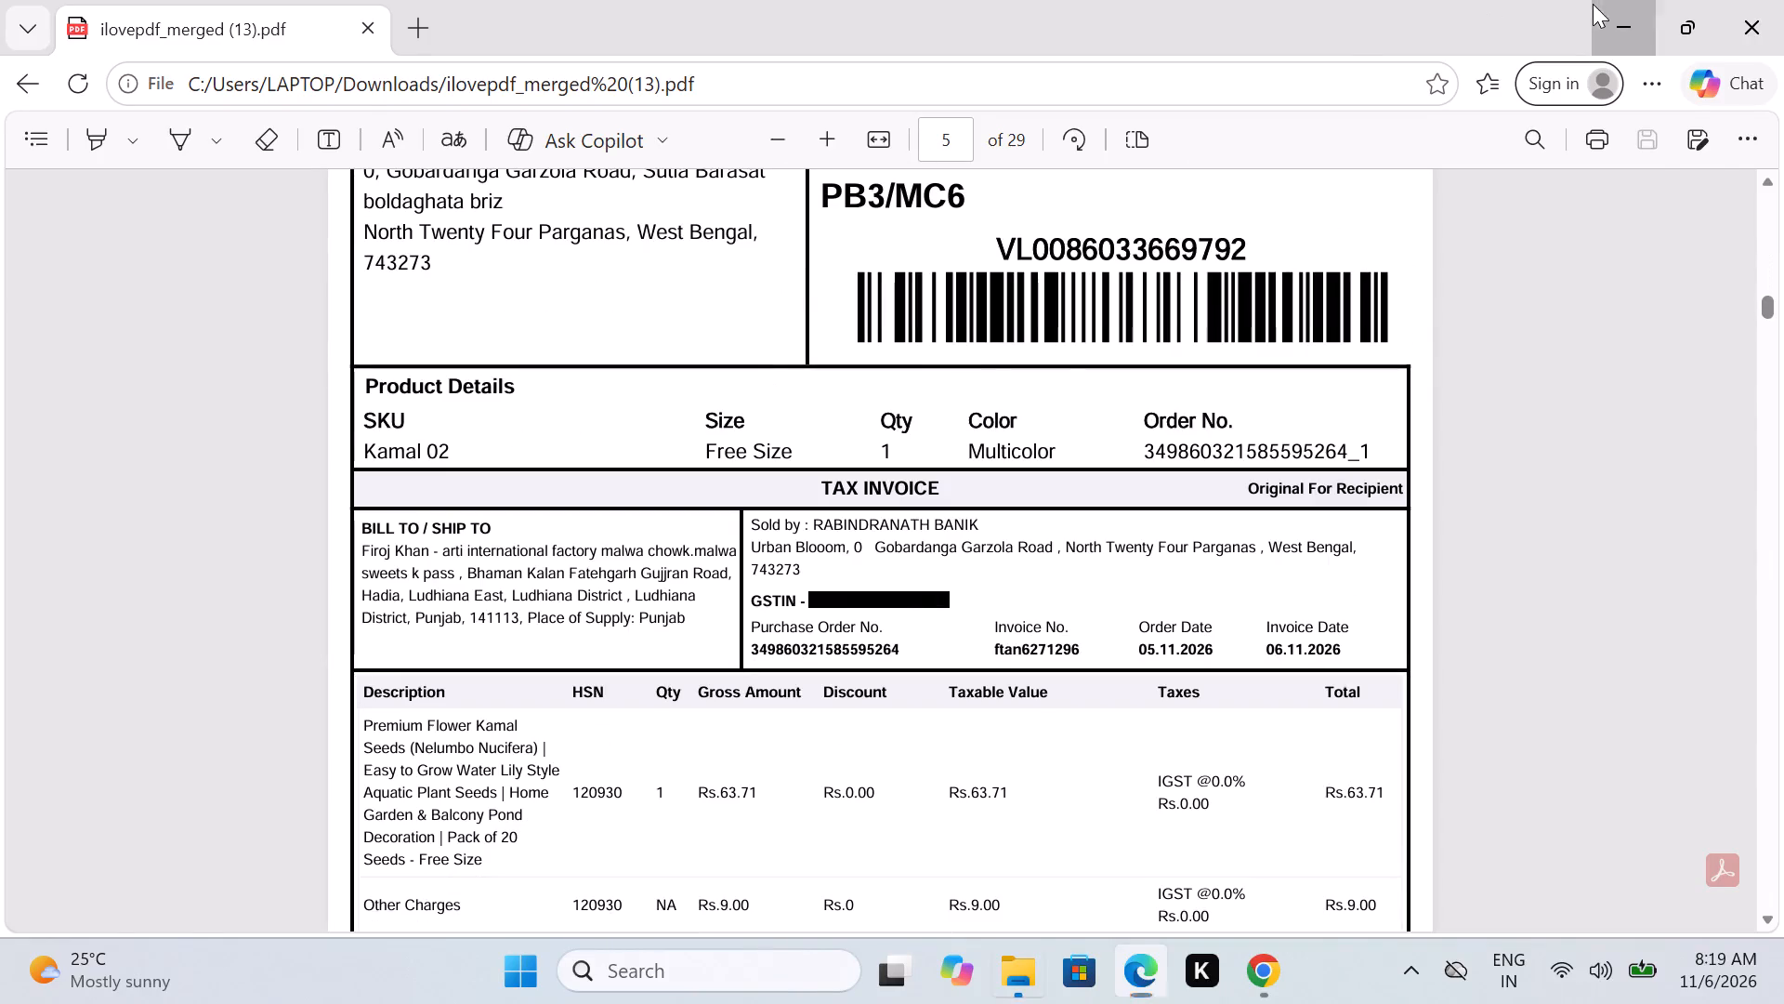
Switch to Chrome and open a new tab alongside the iLovePDF download page.
left_click(1286, 968)
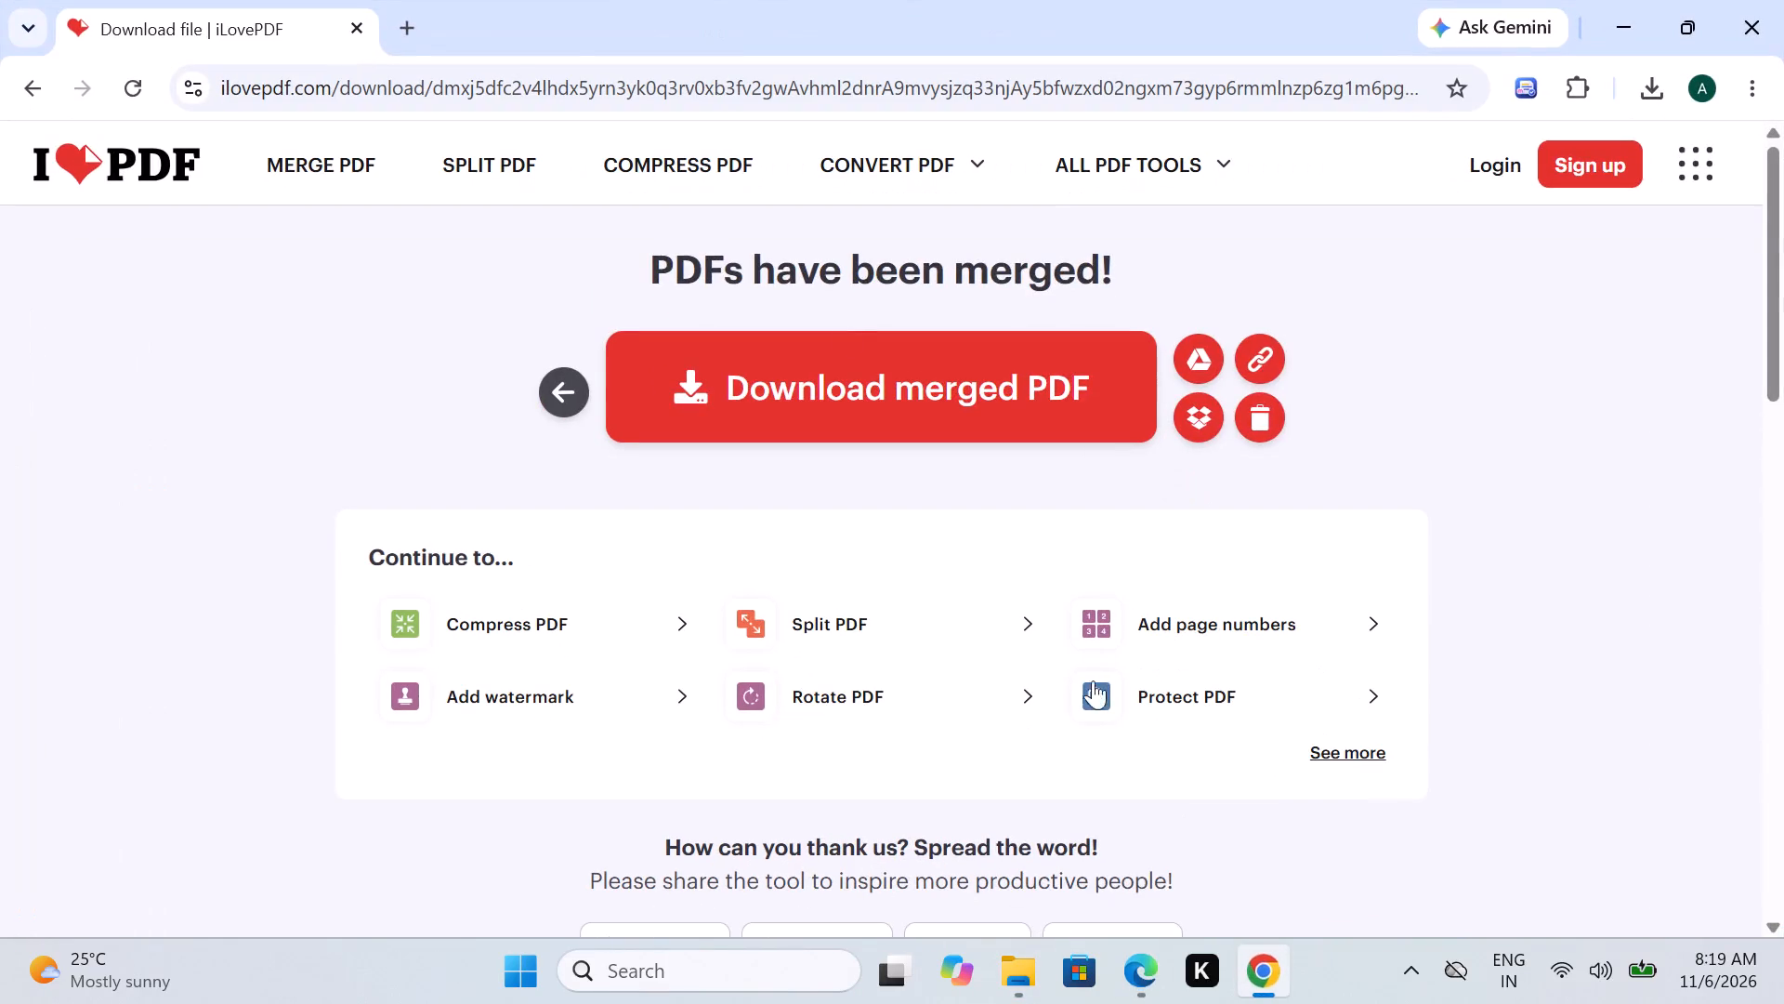
left_click(400, 0)
left_click(704, 791)
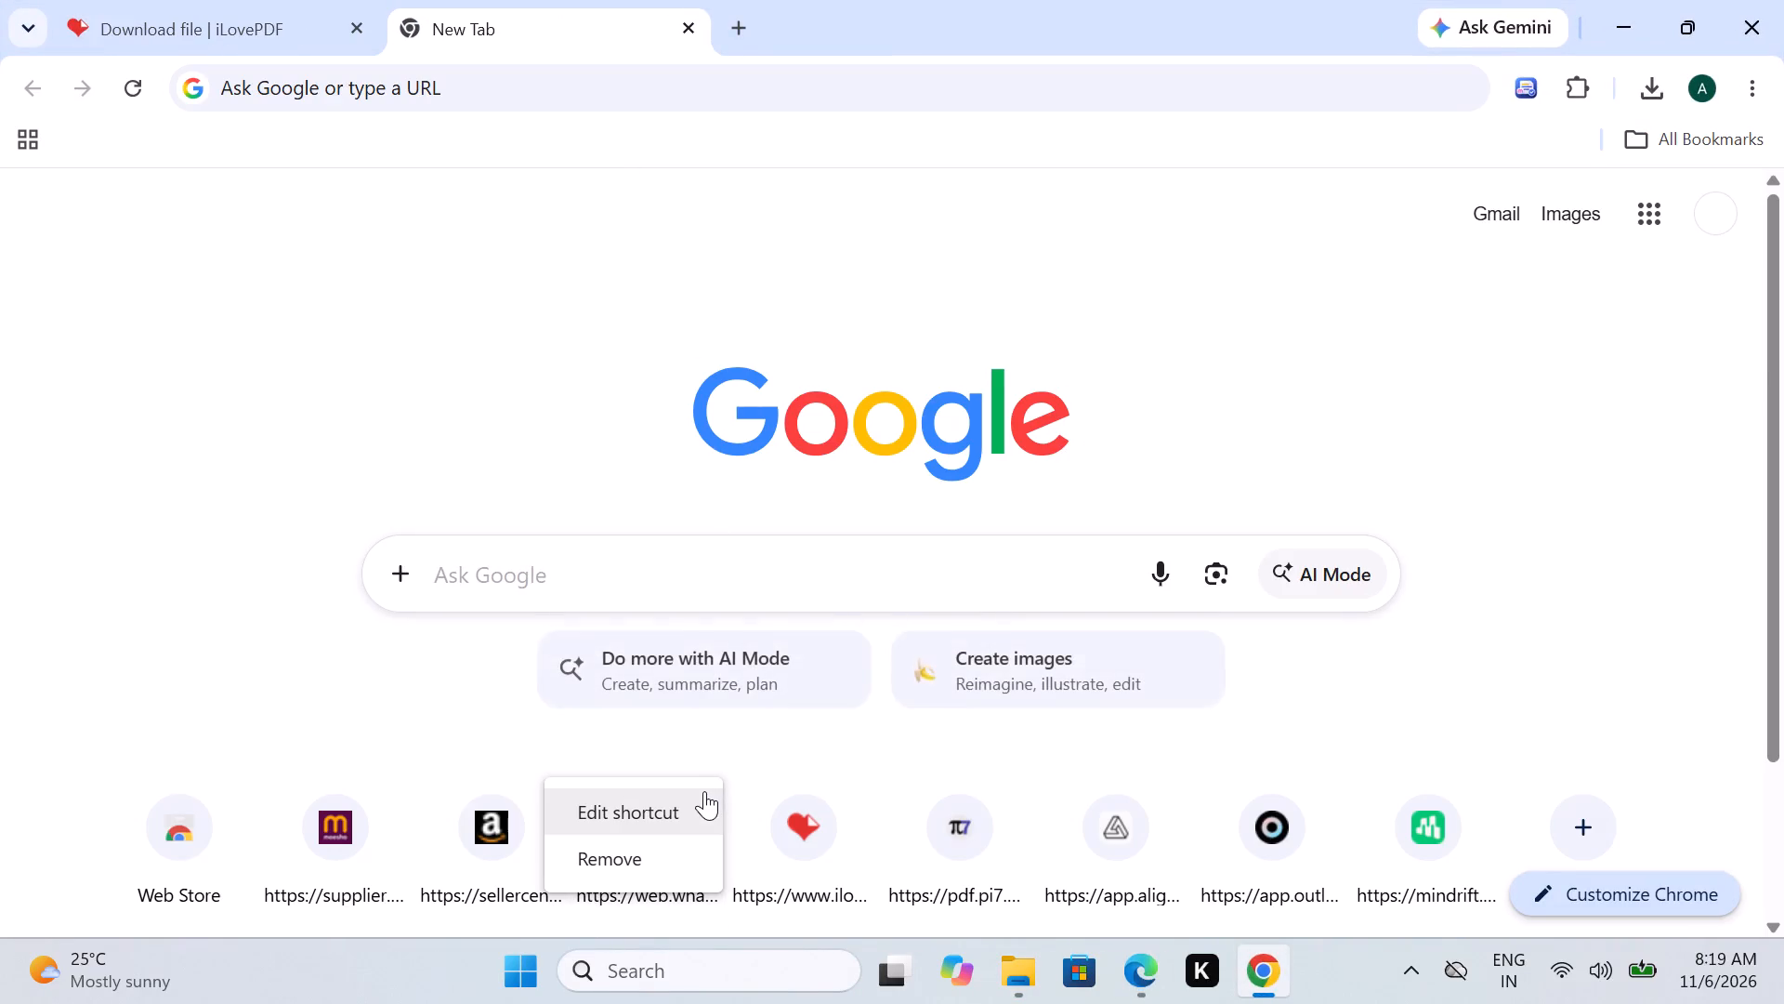
left_click(151, 648)
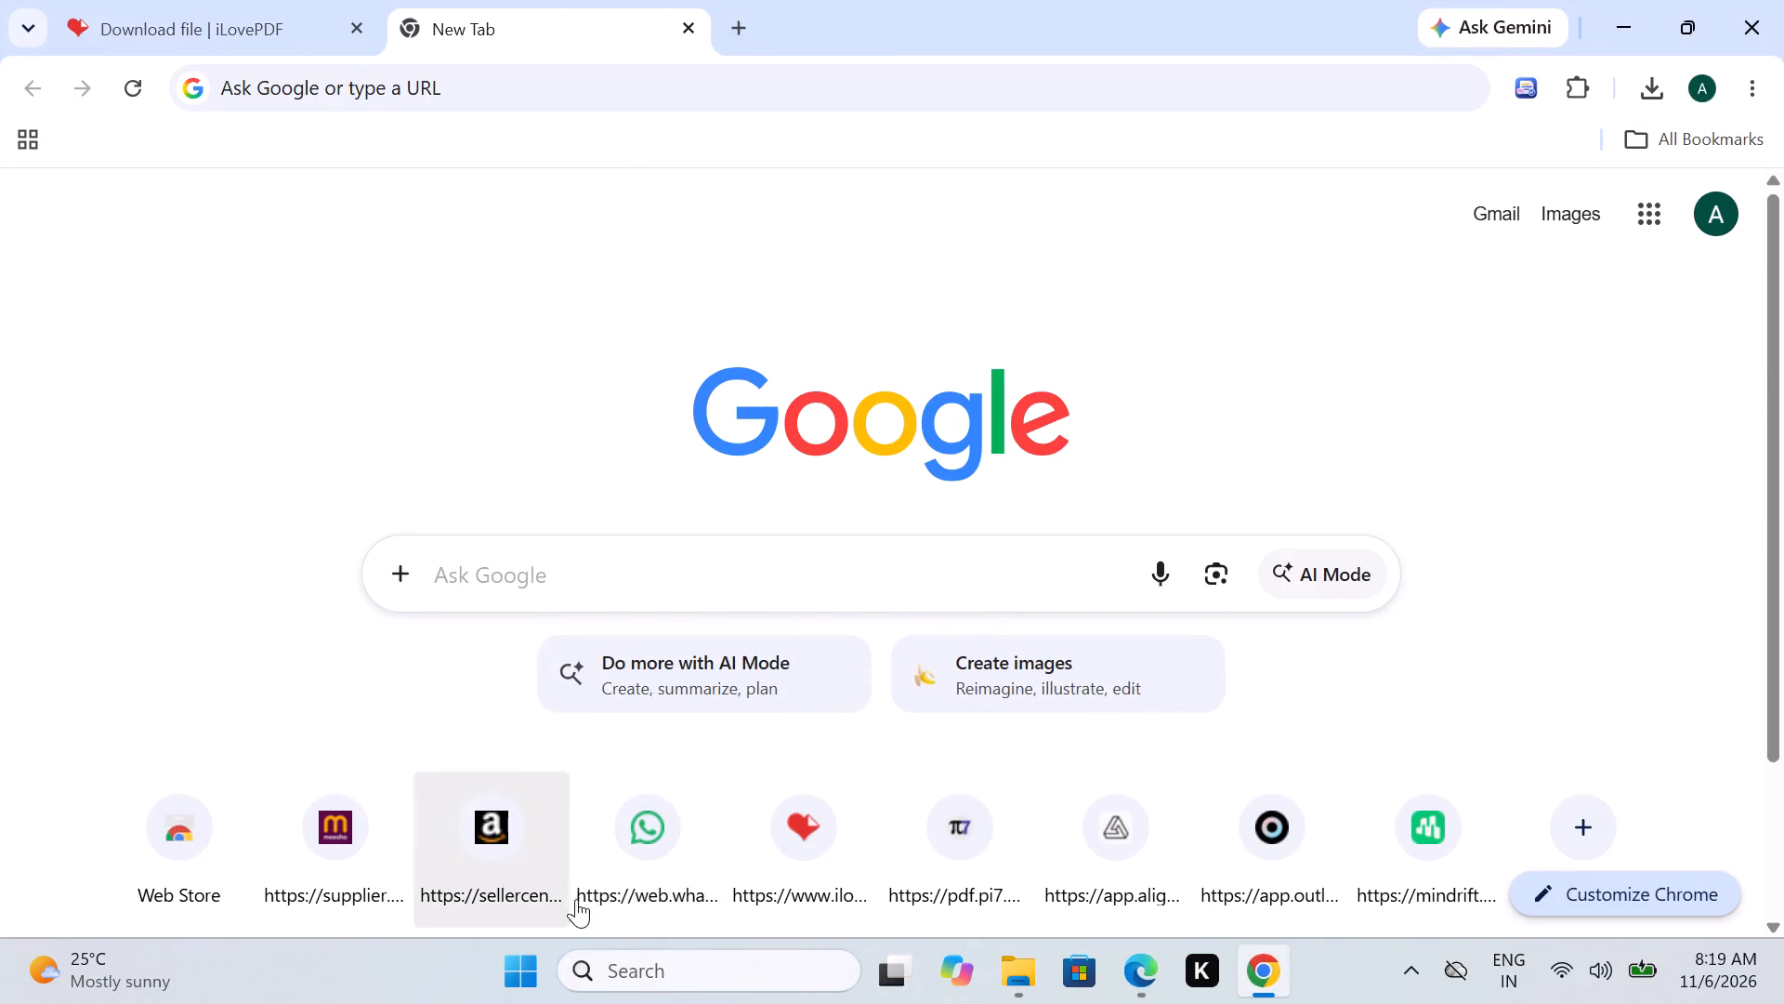
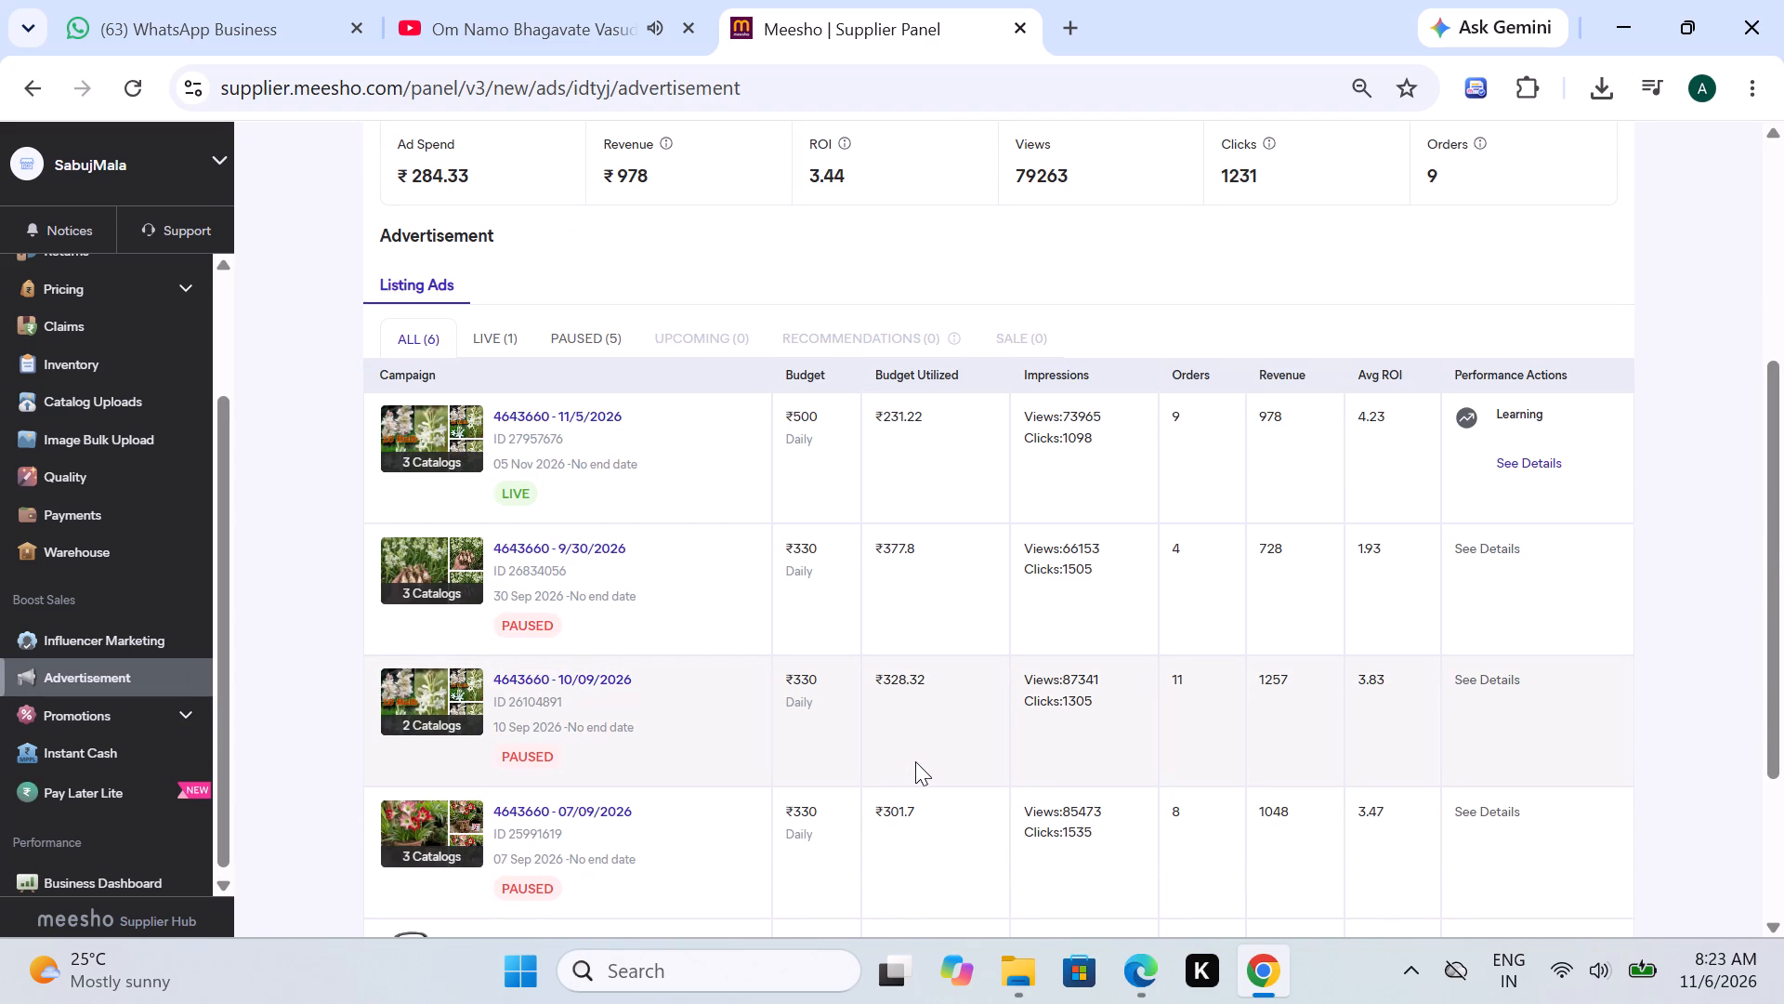
Open the live campaign 4643660 - 11/5/2026 and set the Designer Flowers catalog's minimum ROI to 10.
left_click(1532, 465)
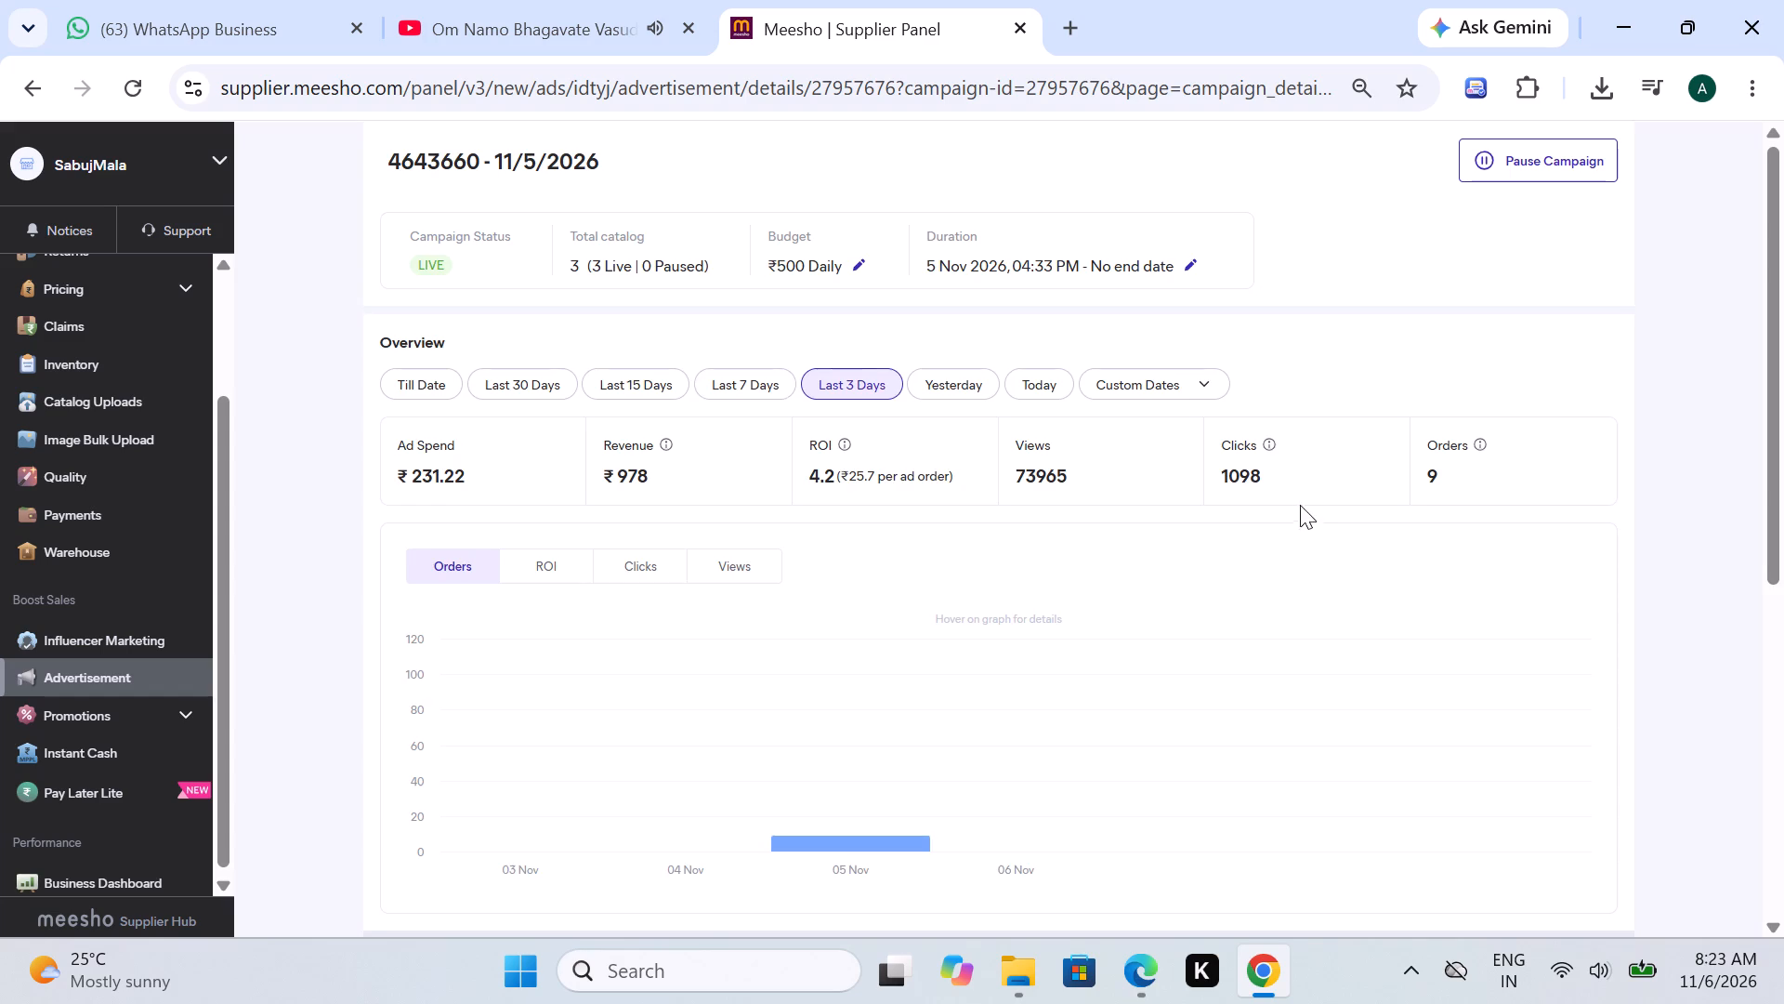
scroll(1297, 511, "down", 2)
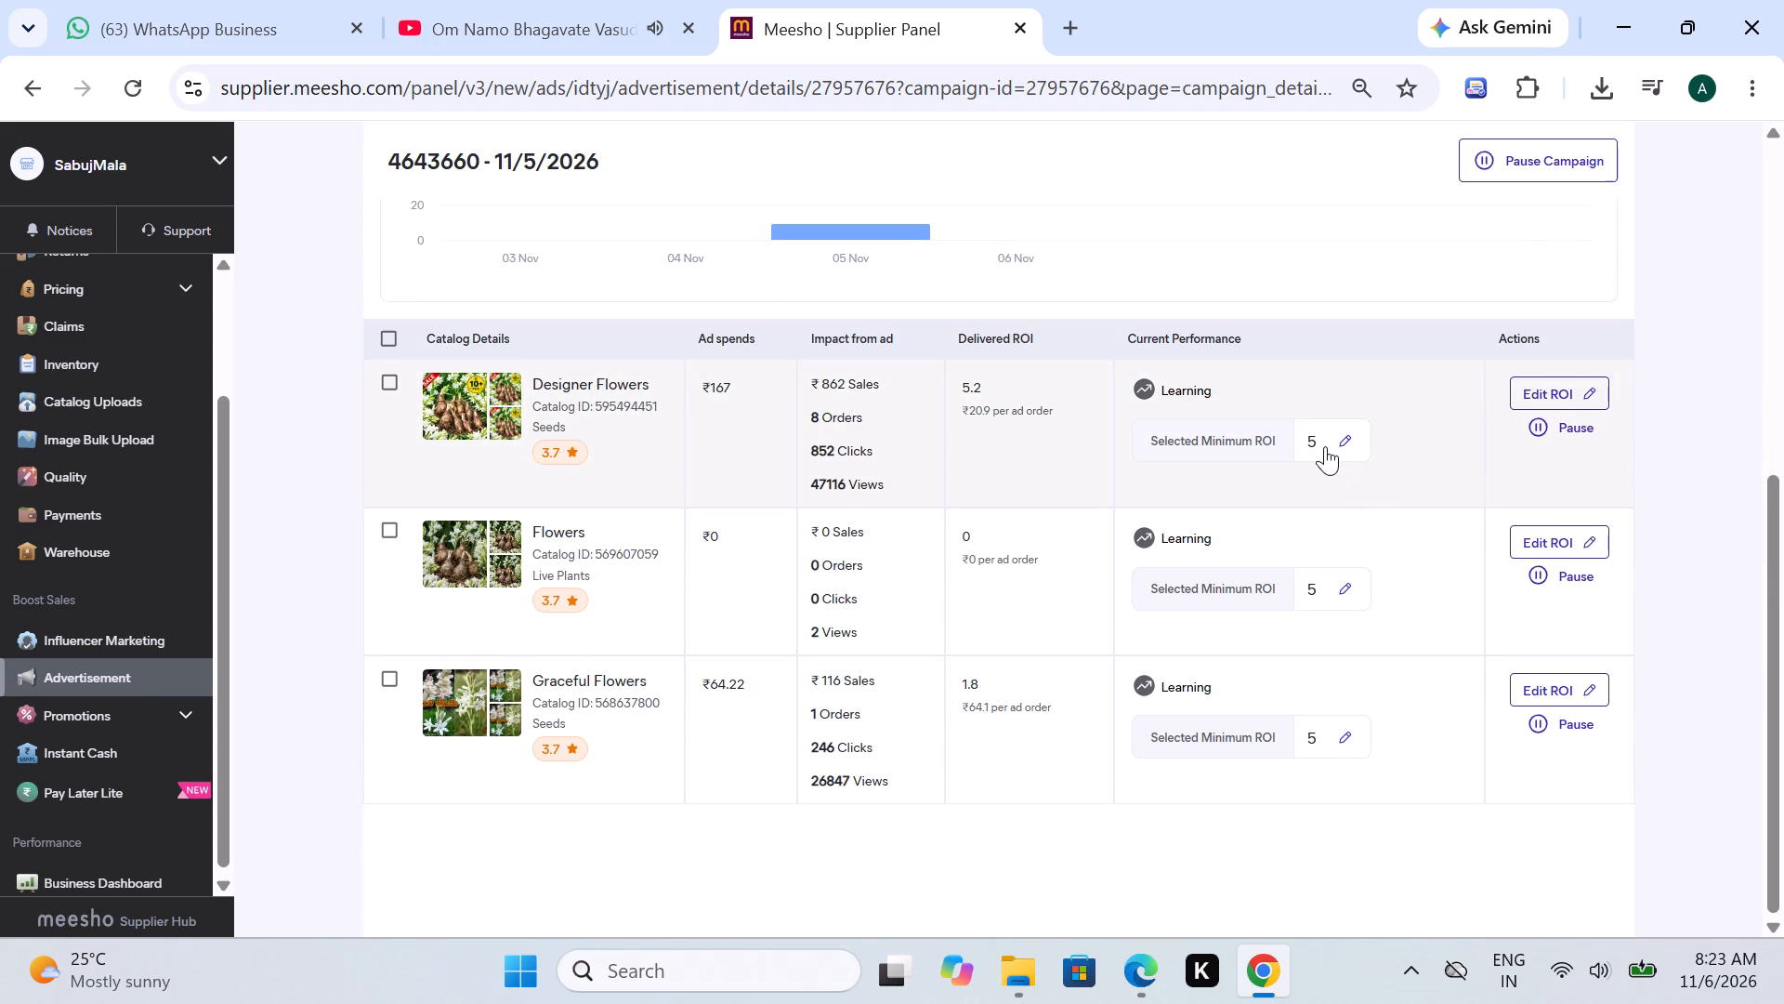
left_click(1328, 444)
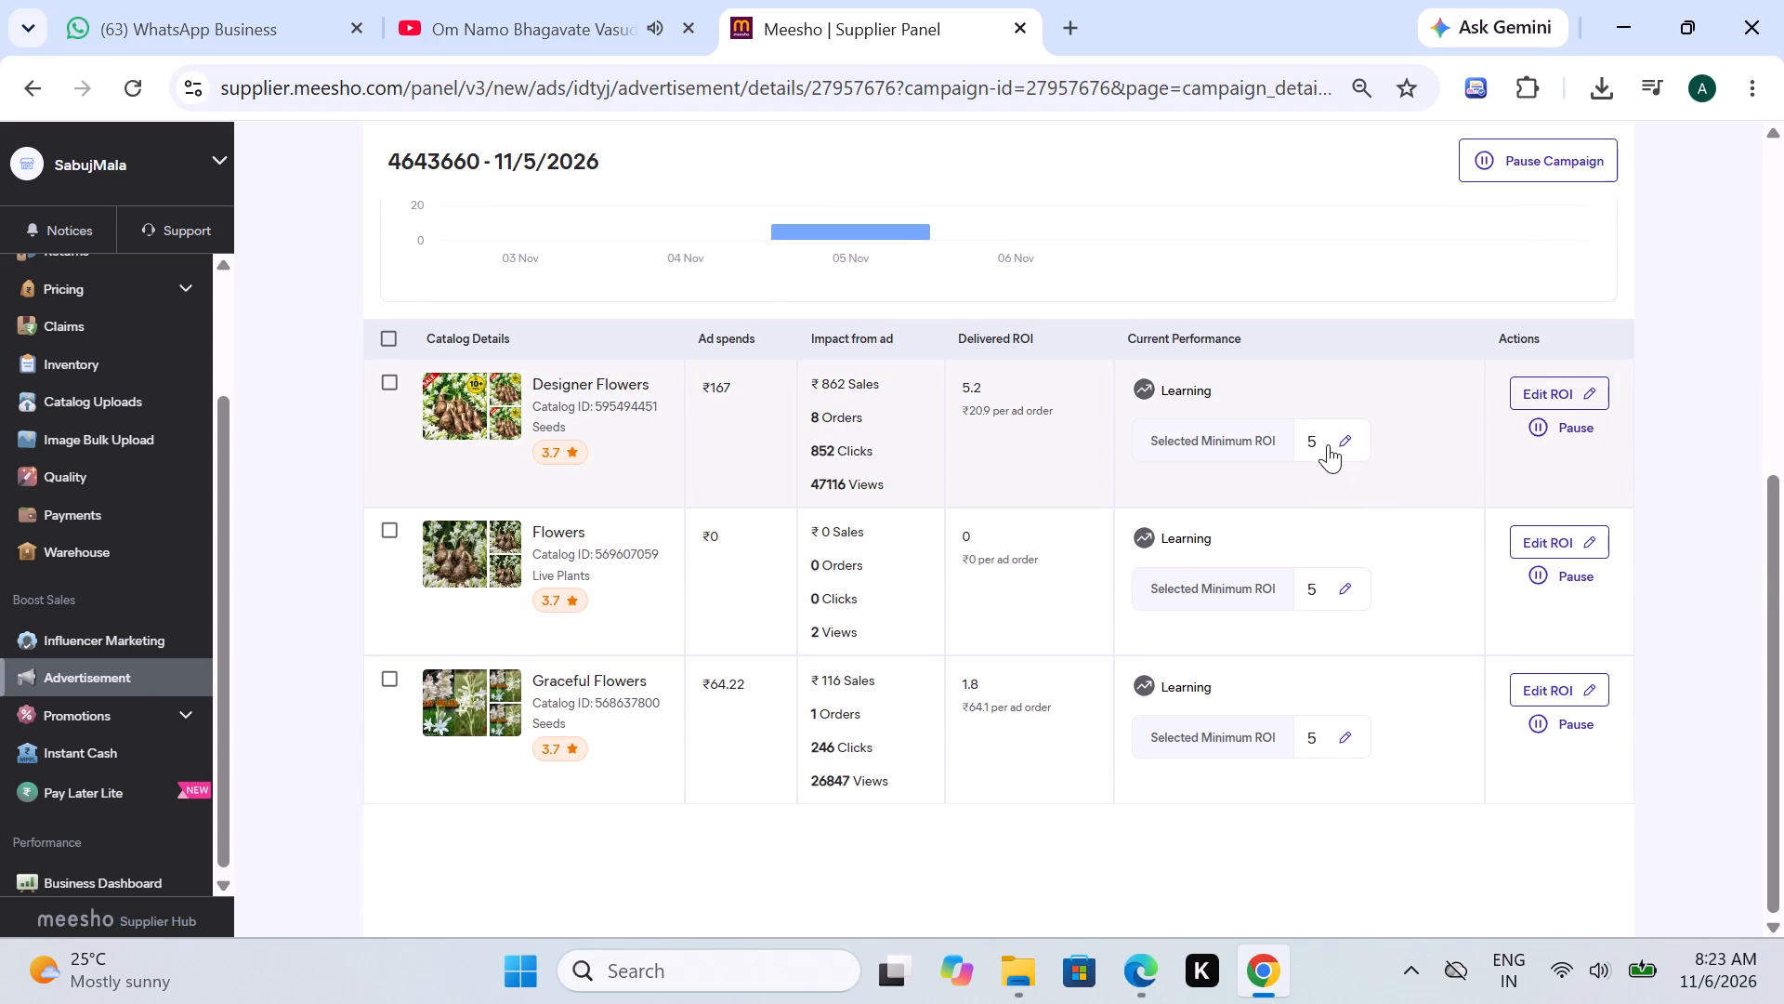
left_click(1342, 441)
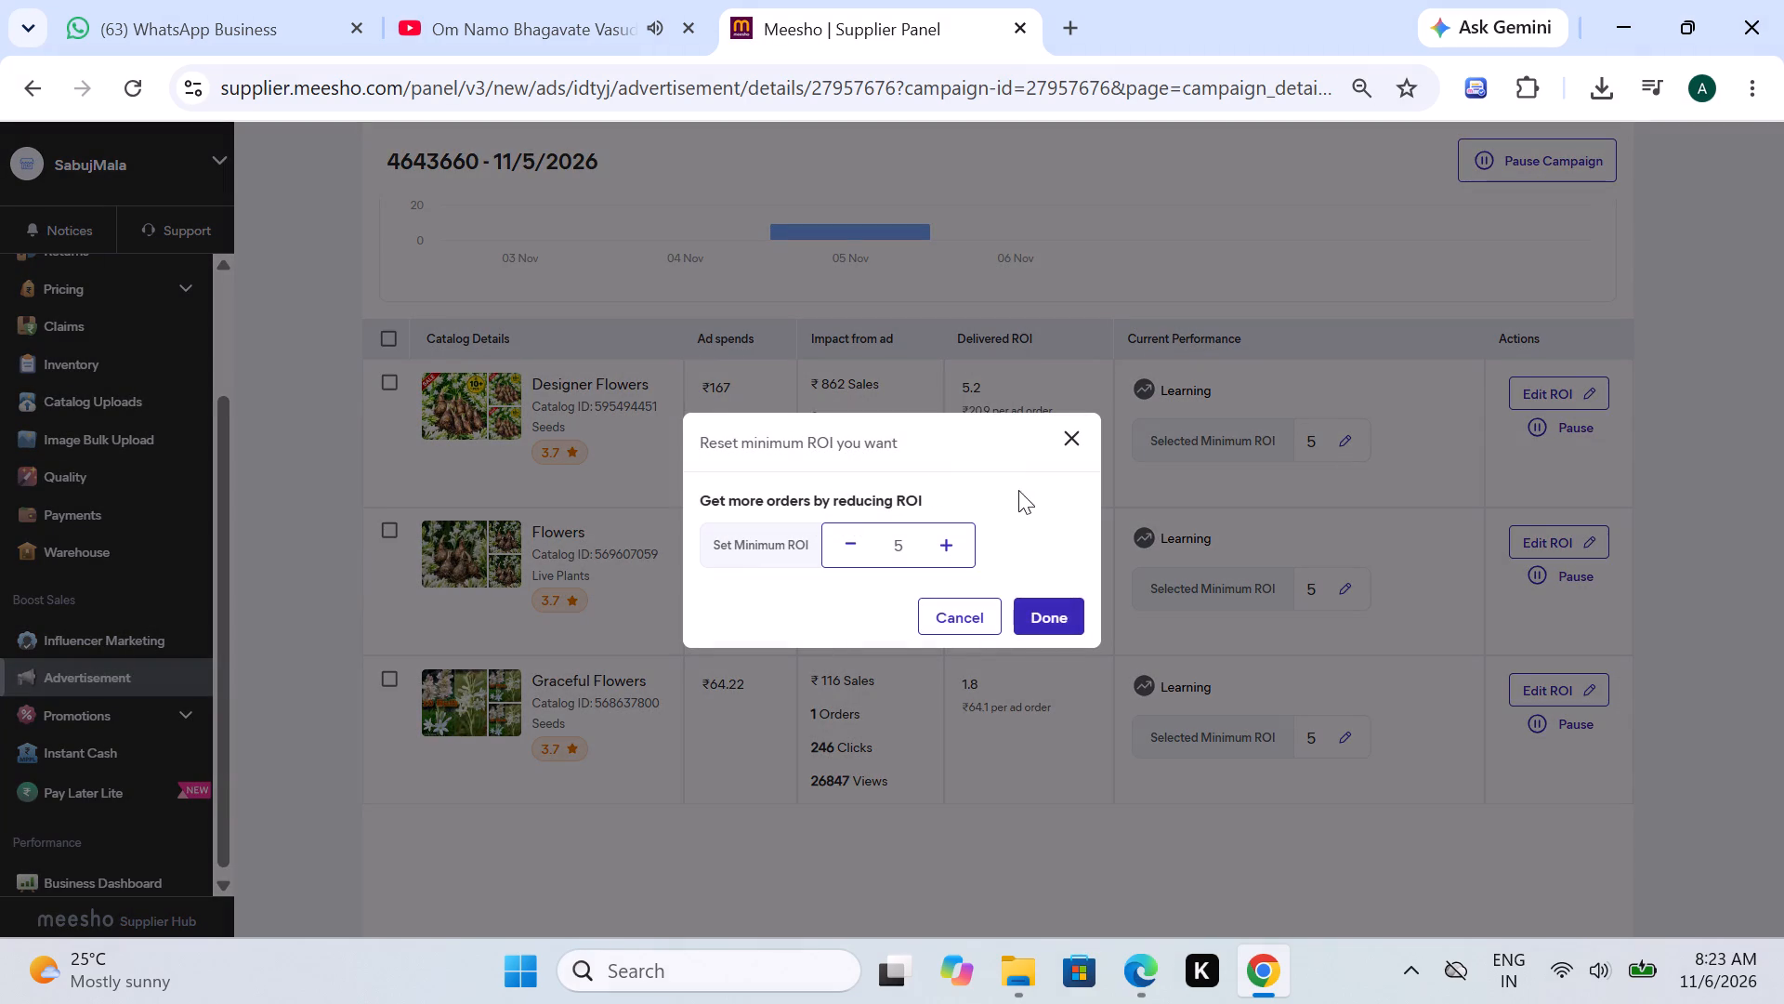
double_click(948, 549)
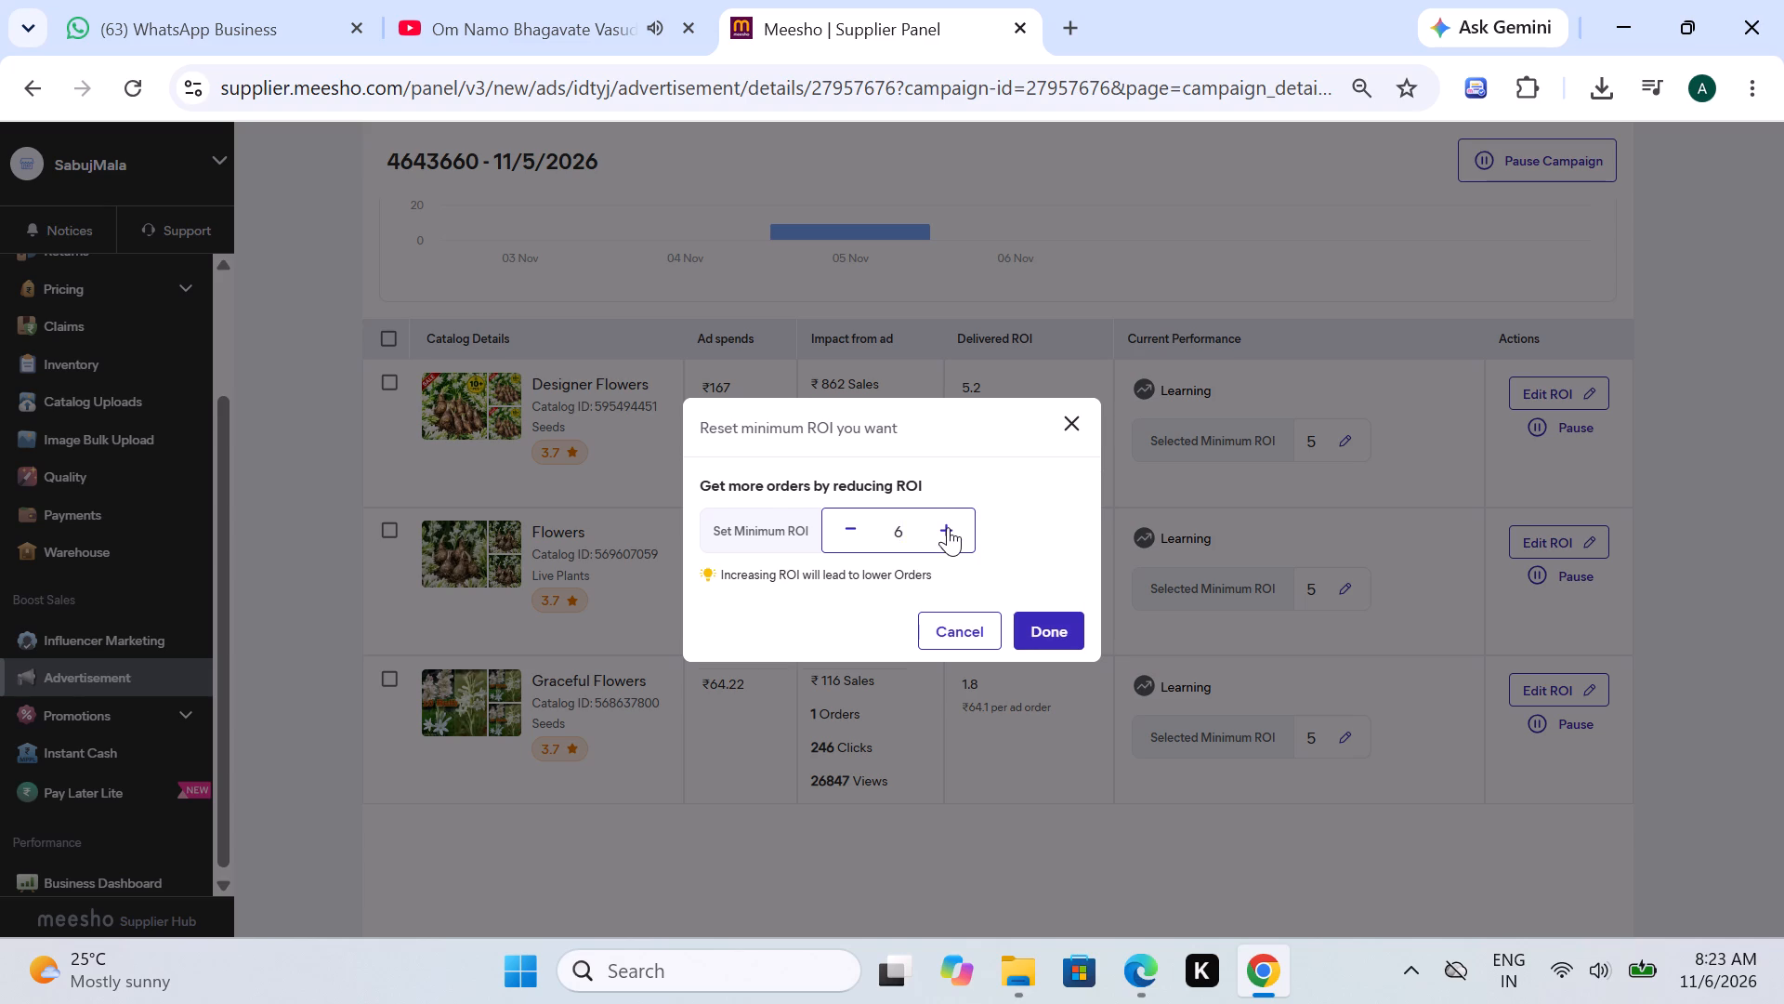
triple_click(948, 527)
left_click(948, 526)
left_click(1067, 622)
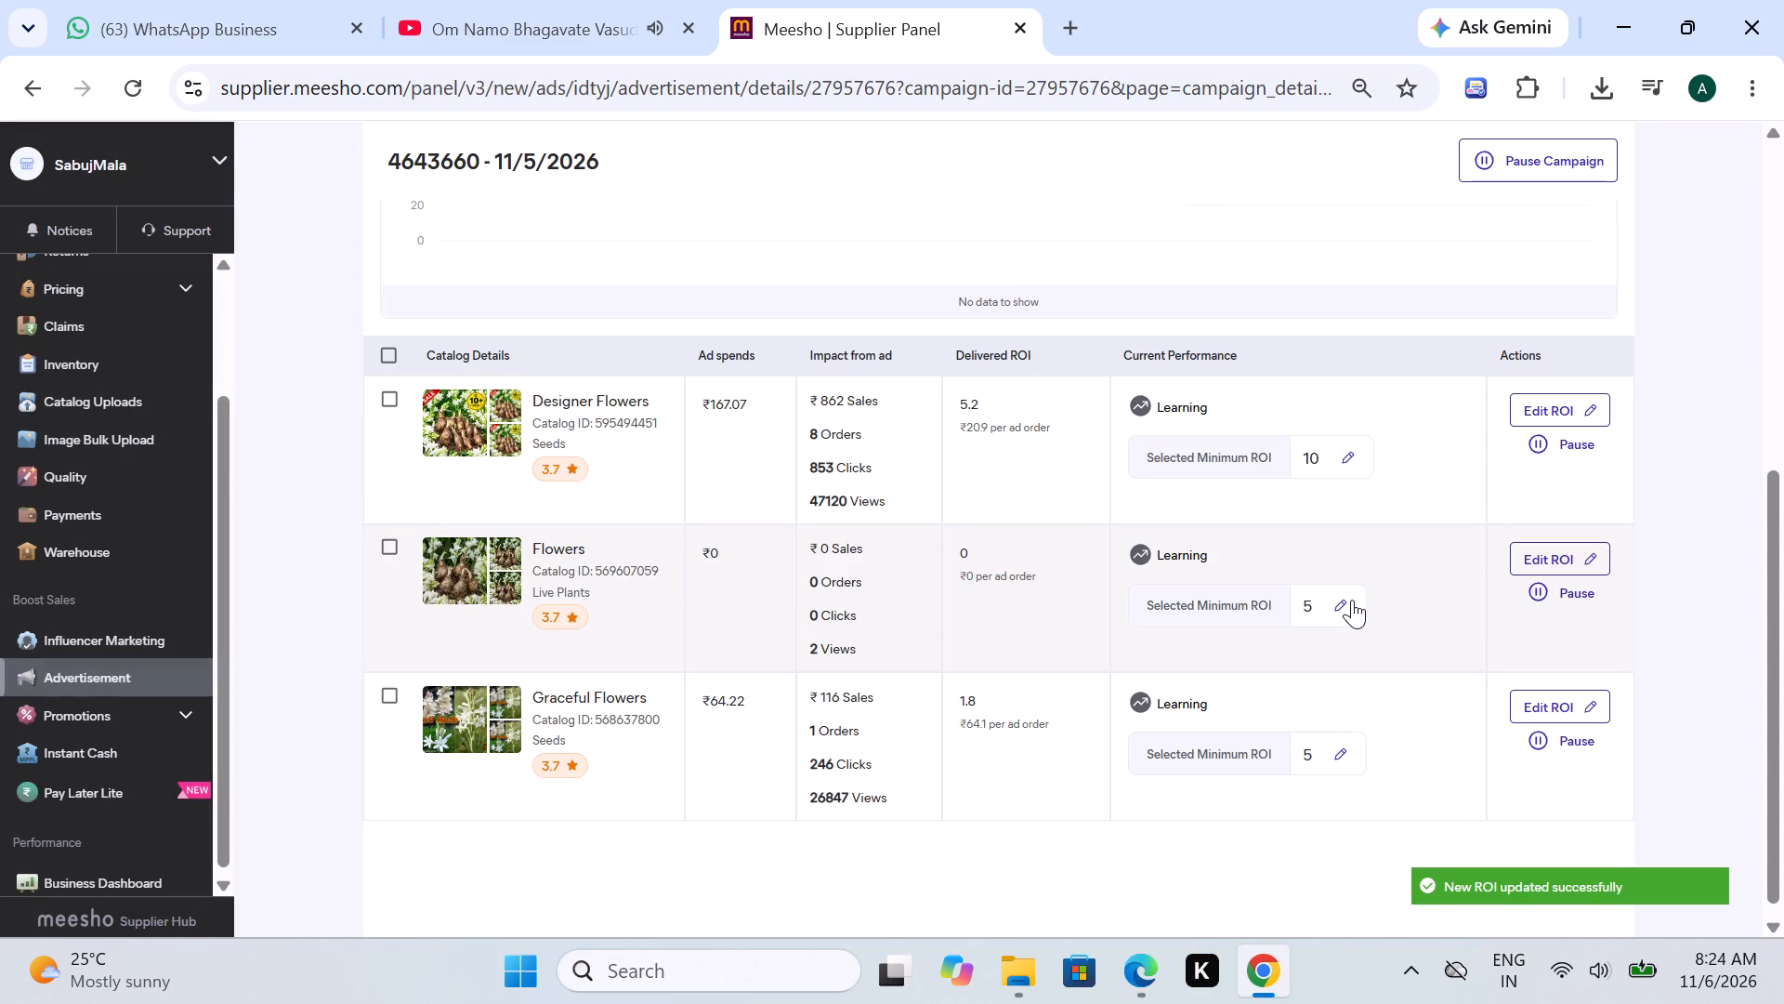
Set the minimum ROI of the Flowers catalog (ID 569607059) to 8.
left_click(1340, 602)
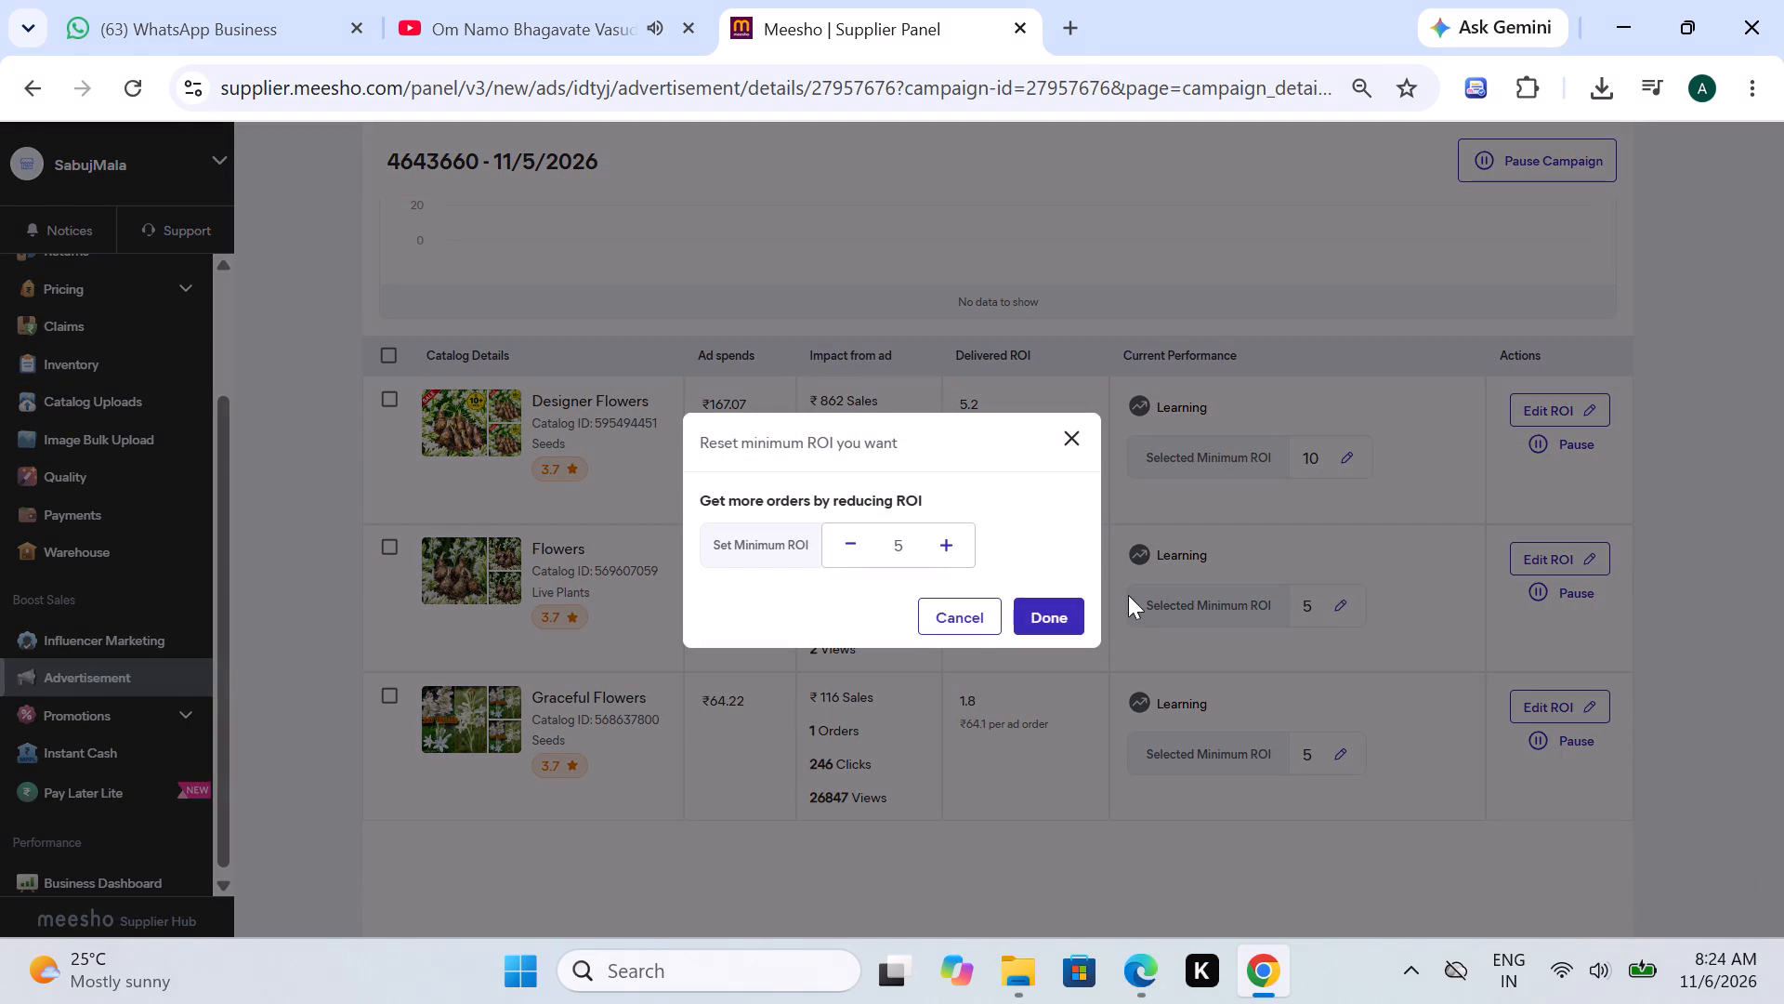
double_click(938, 538)
left_click(938, 538)
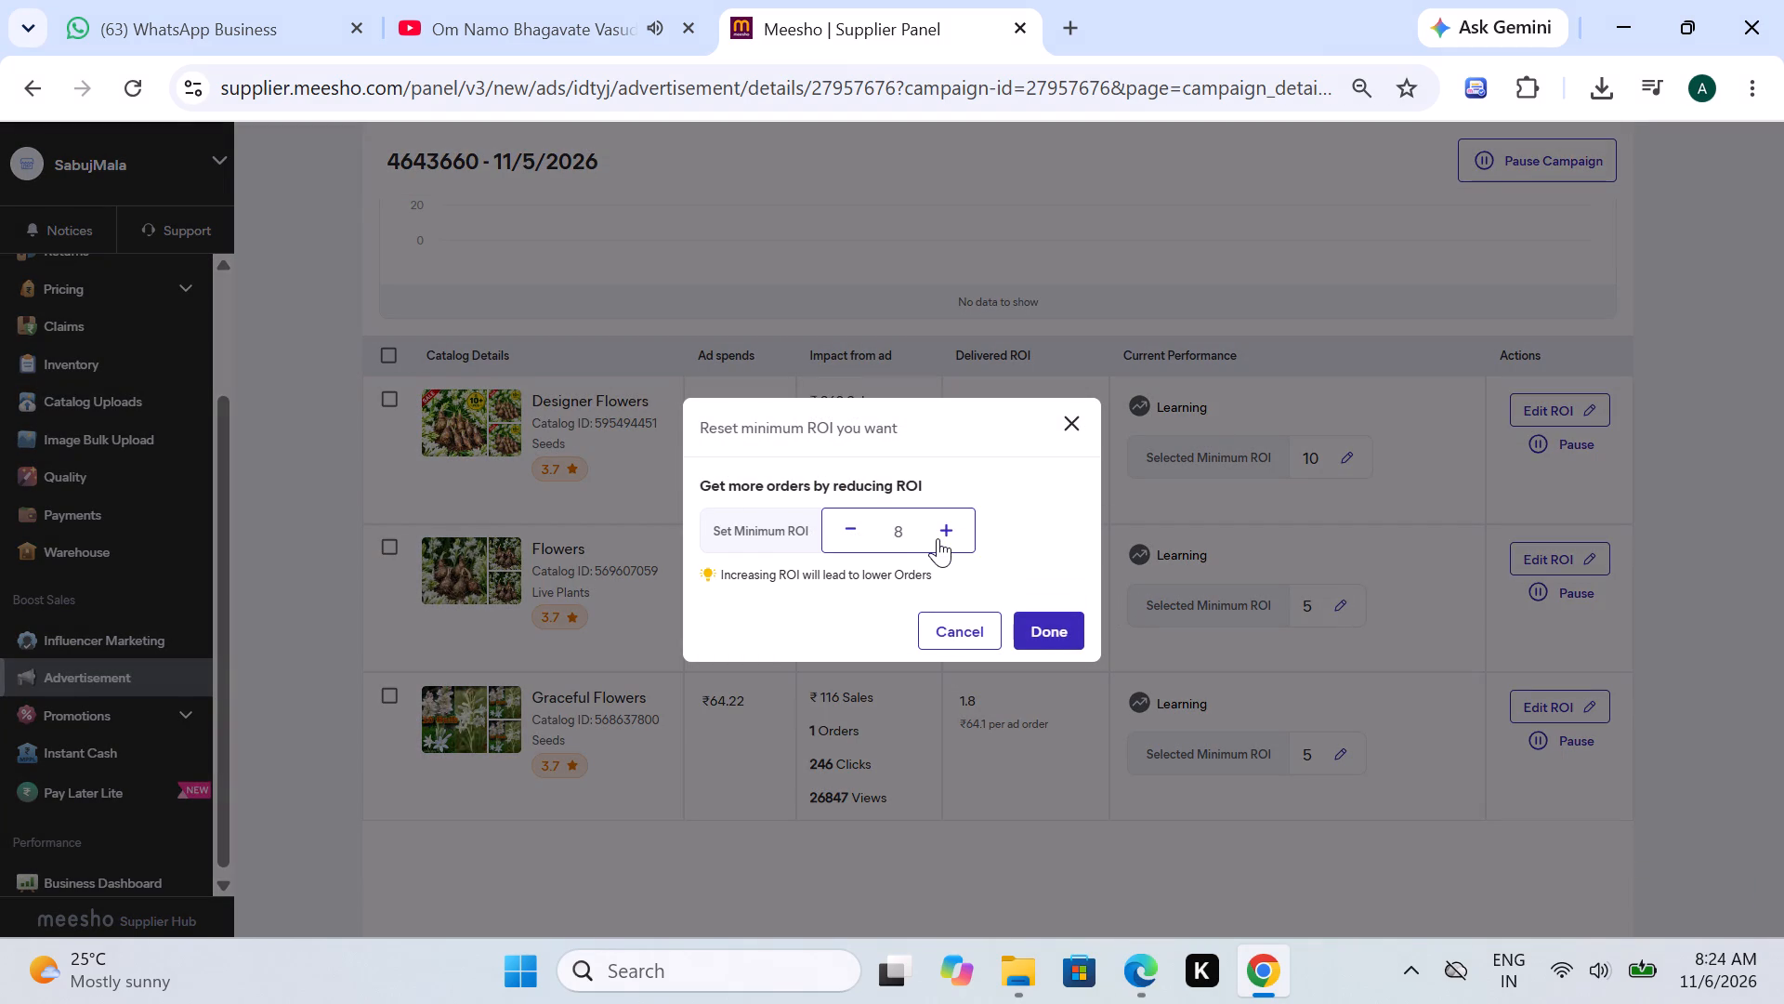
left_click(1042, 620)
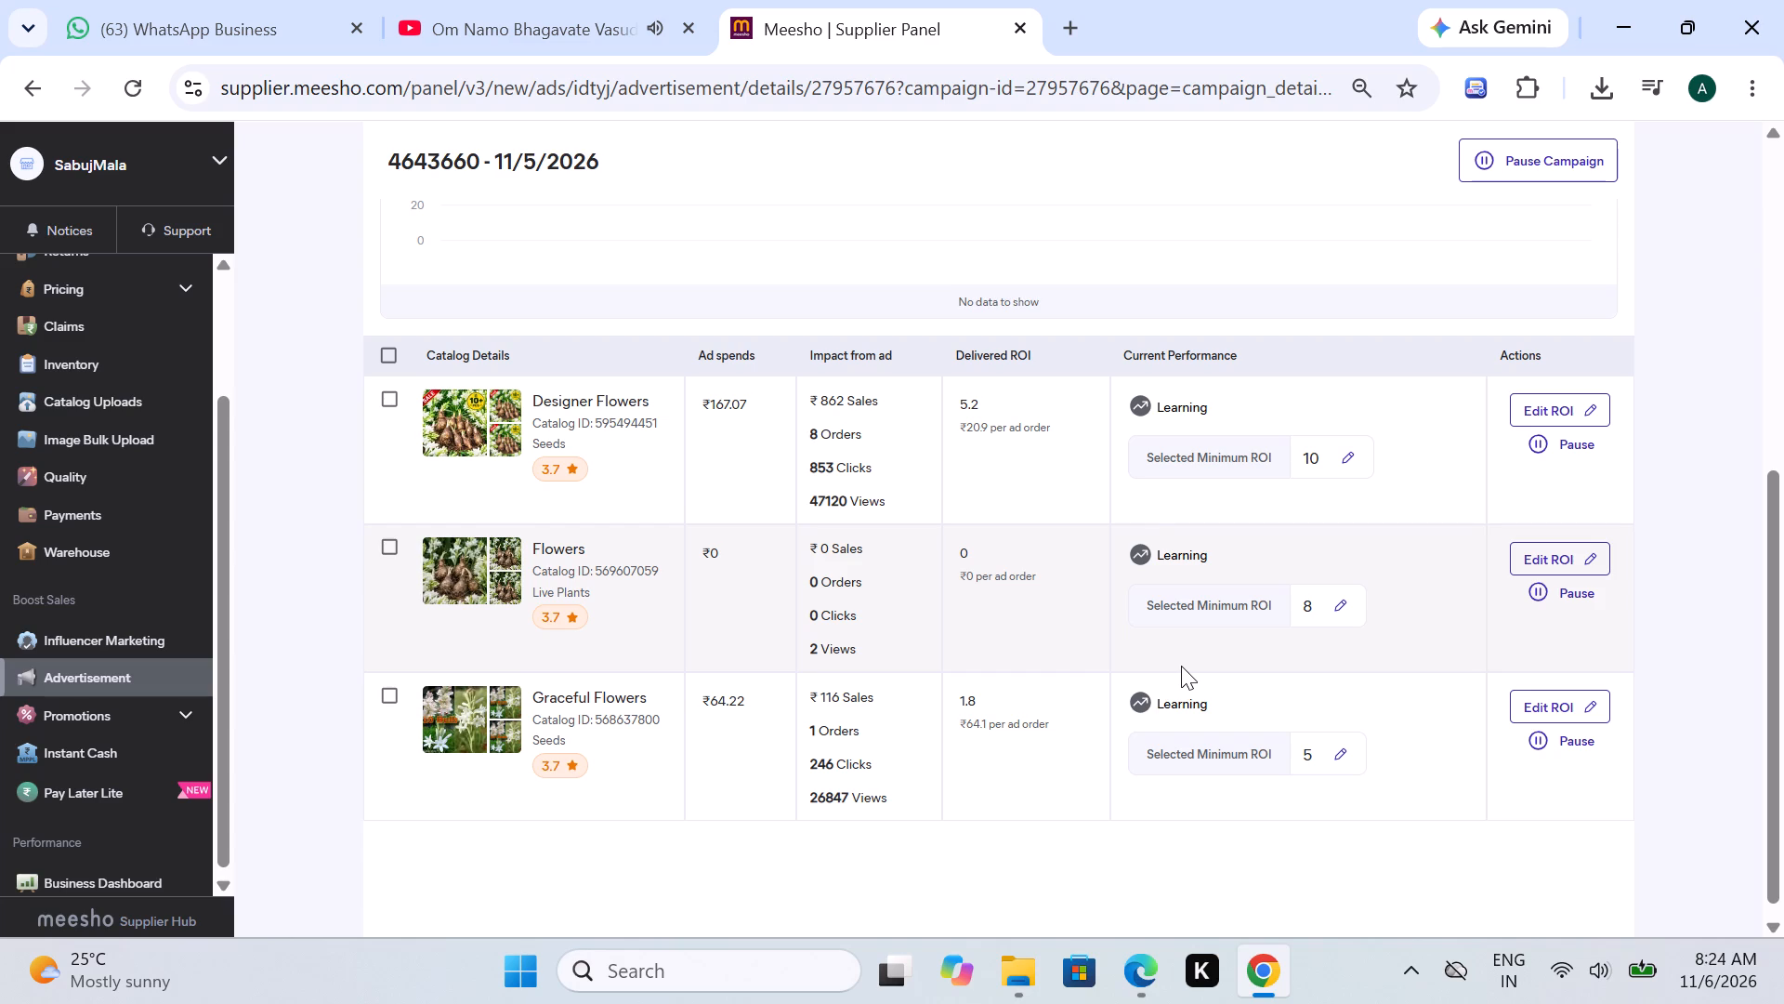
Switch to Edge, close the merged label PDF, and open the Meesho Supplier Panel for Urban Blooom.
left_click(1145, 958)
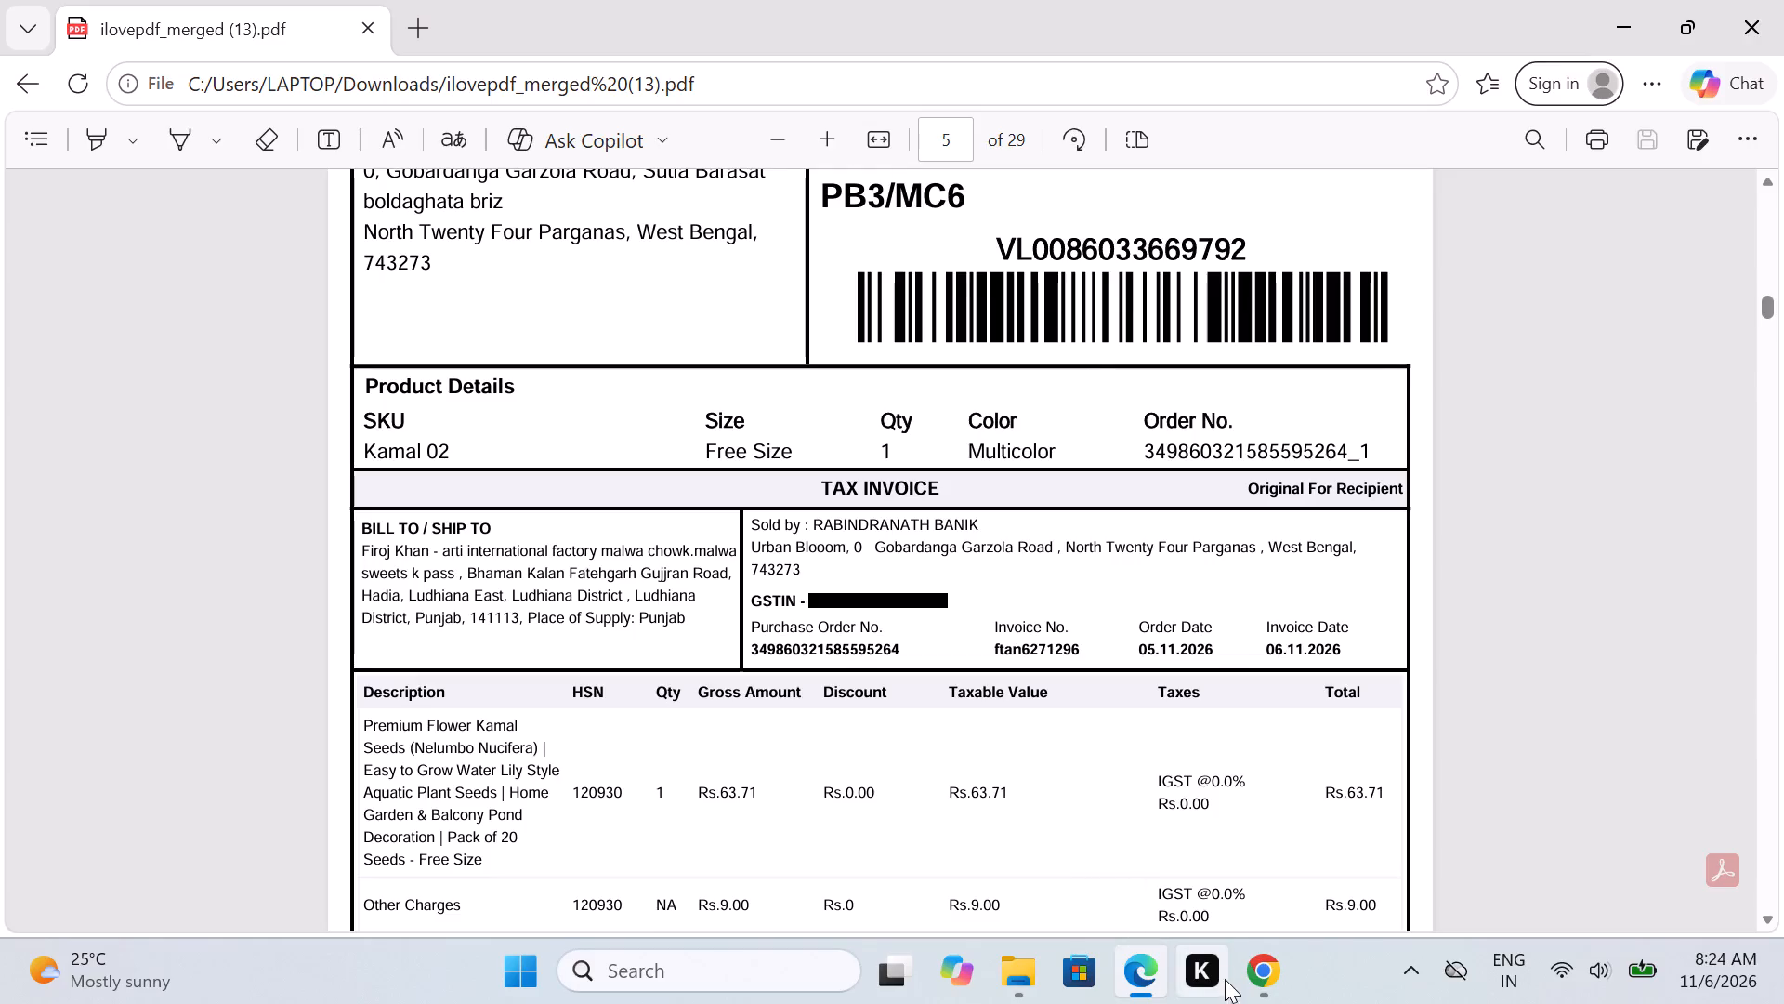
left_click(410, 35)
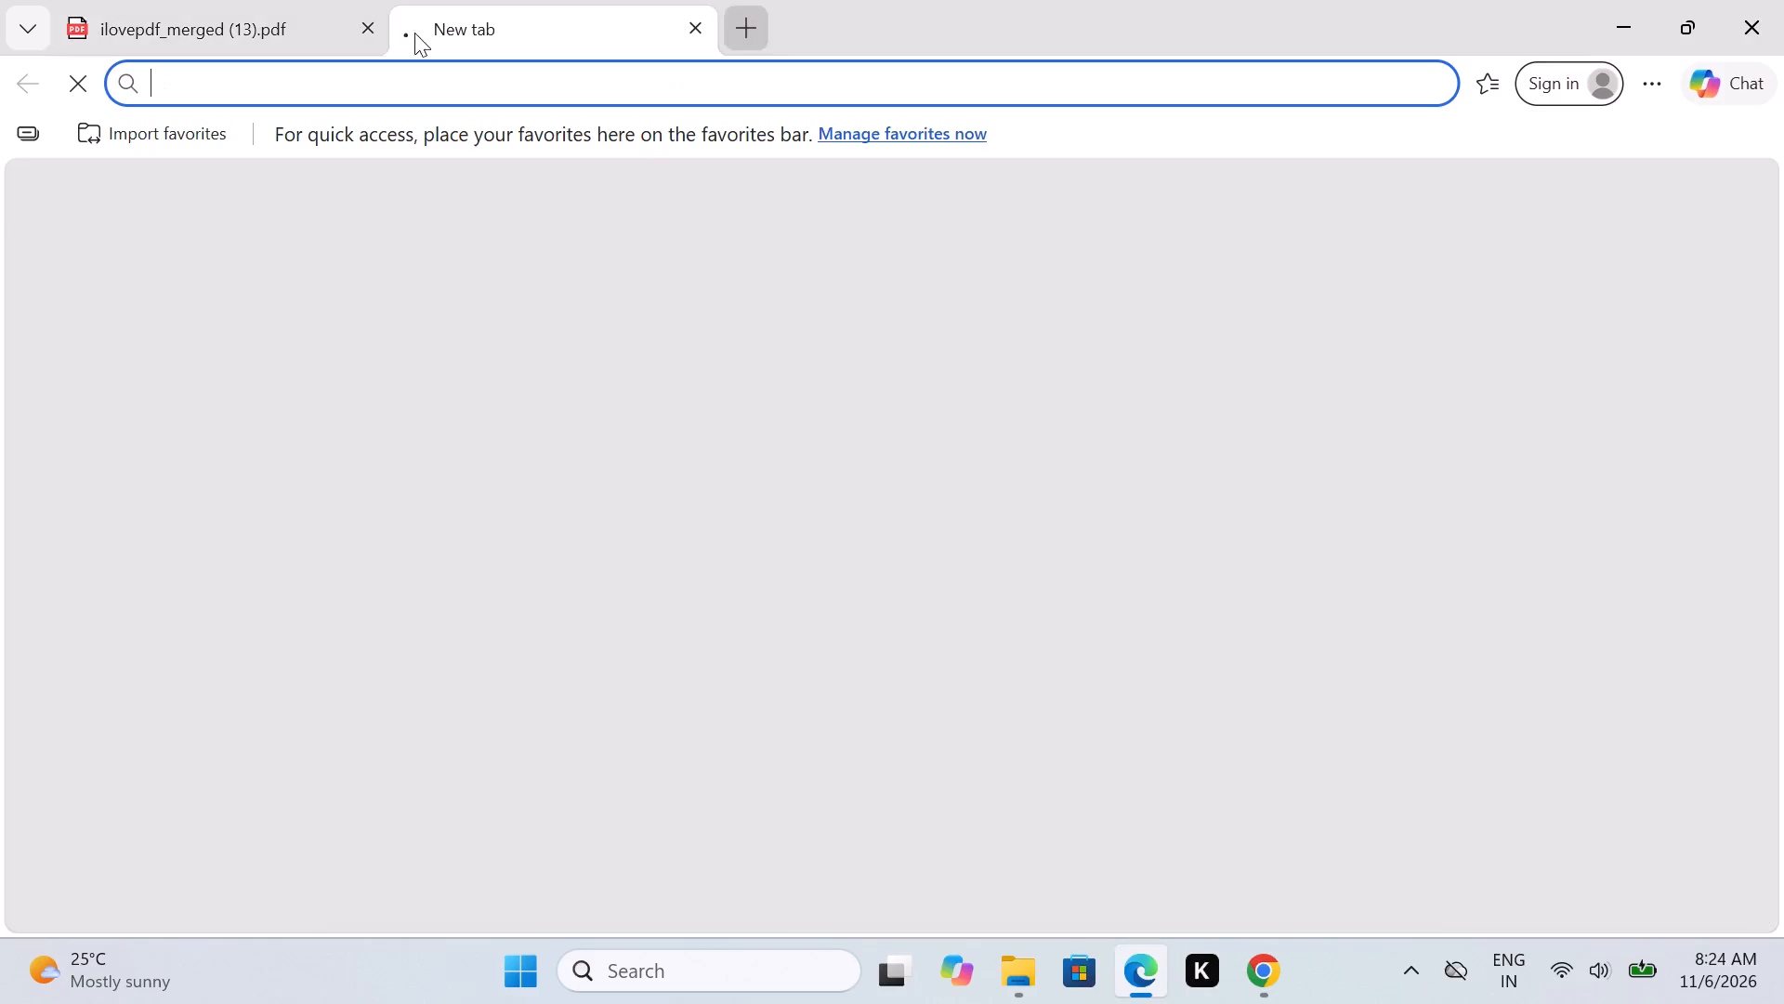
left_click(377, 31)
double_click(447, 416)
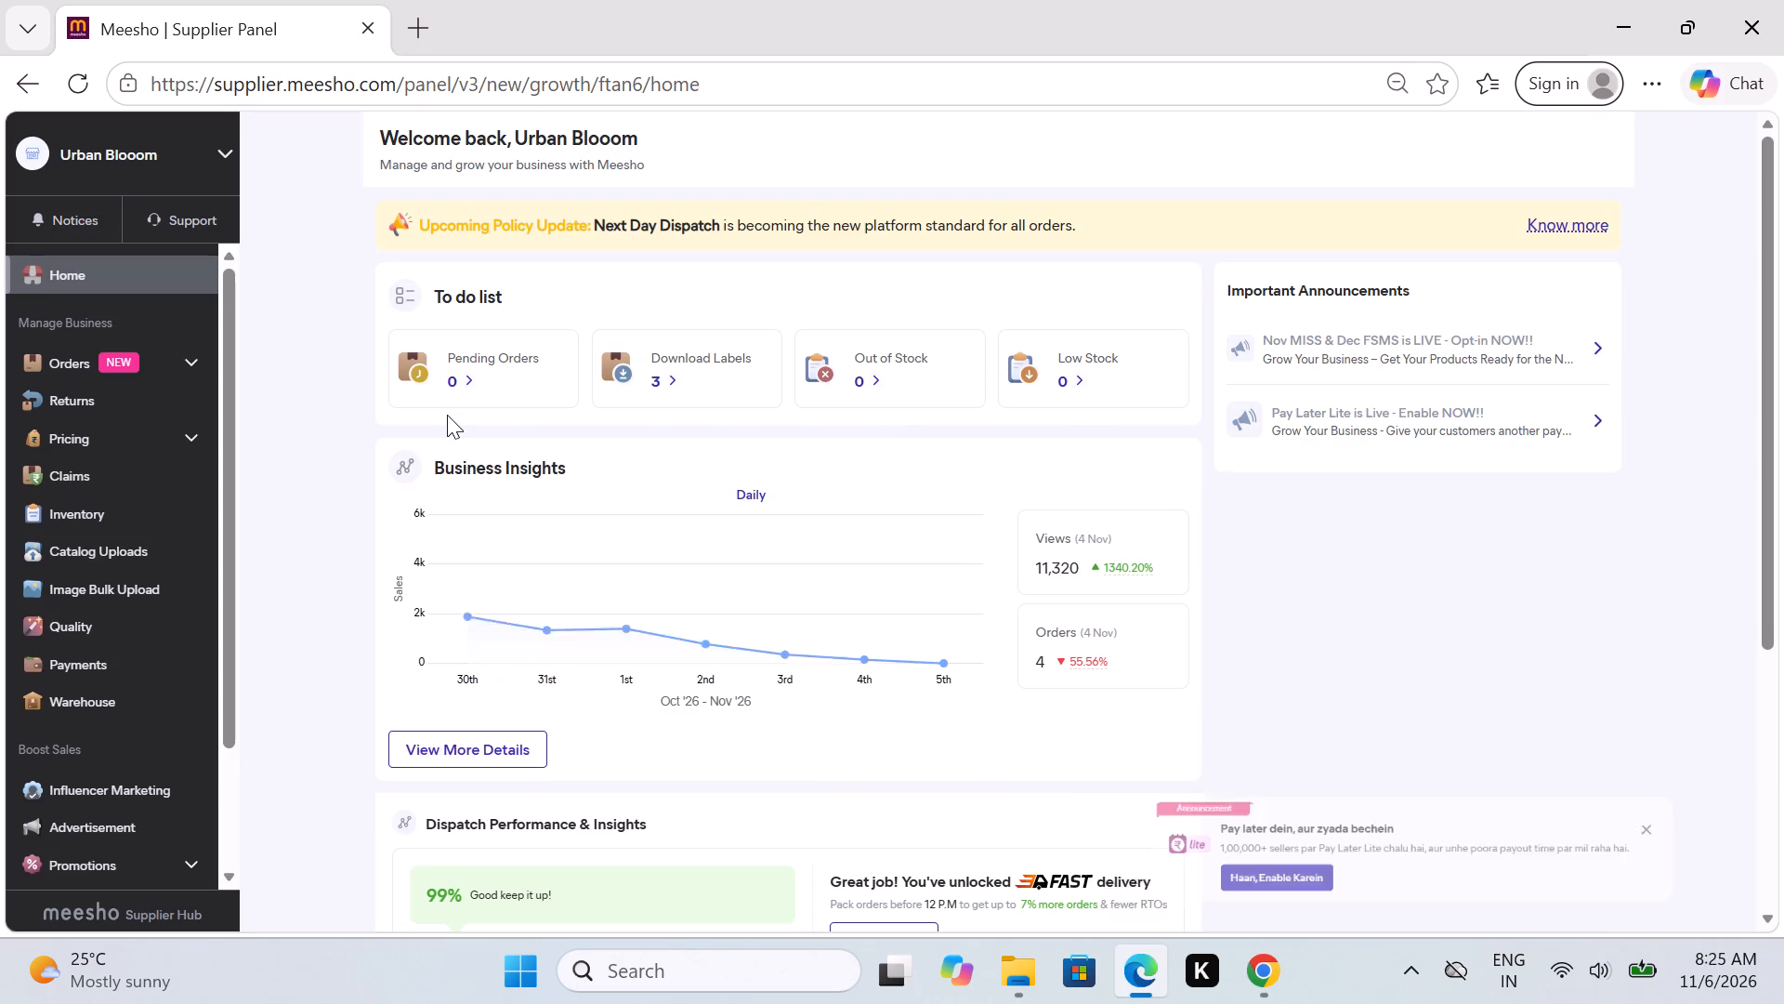
Review Urban Blooom's on-hold, pending and ready-to-ship orders, along with its dispatch performance.
left_click(104, 368)
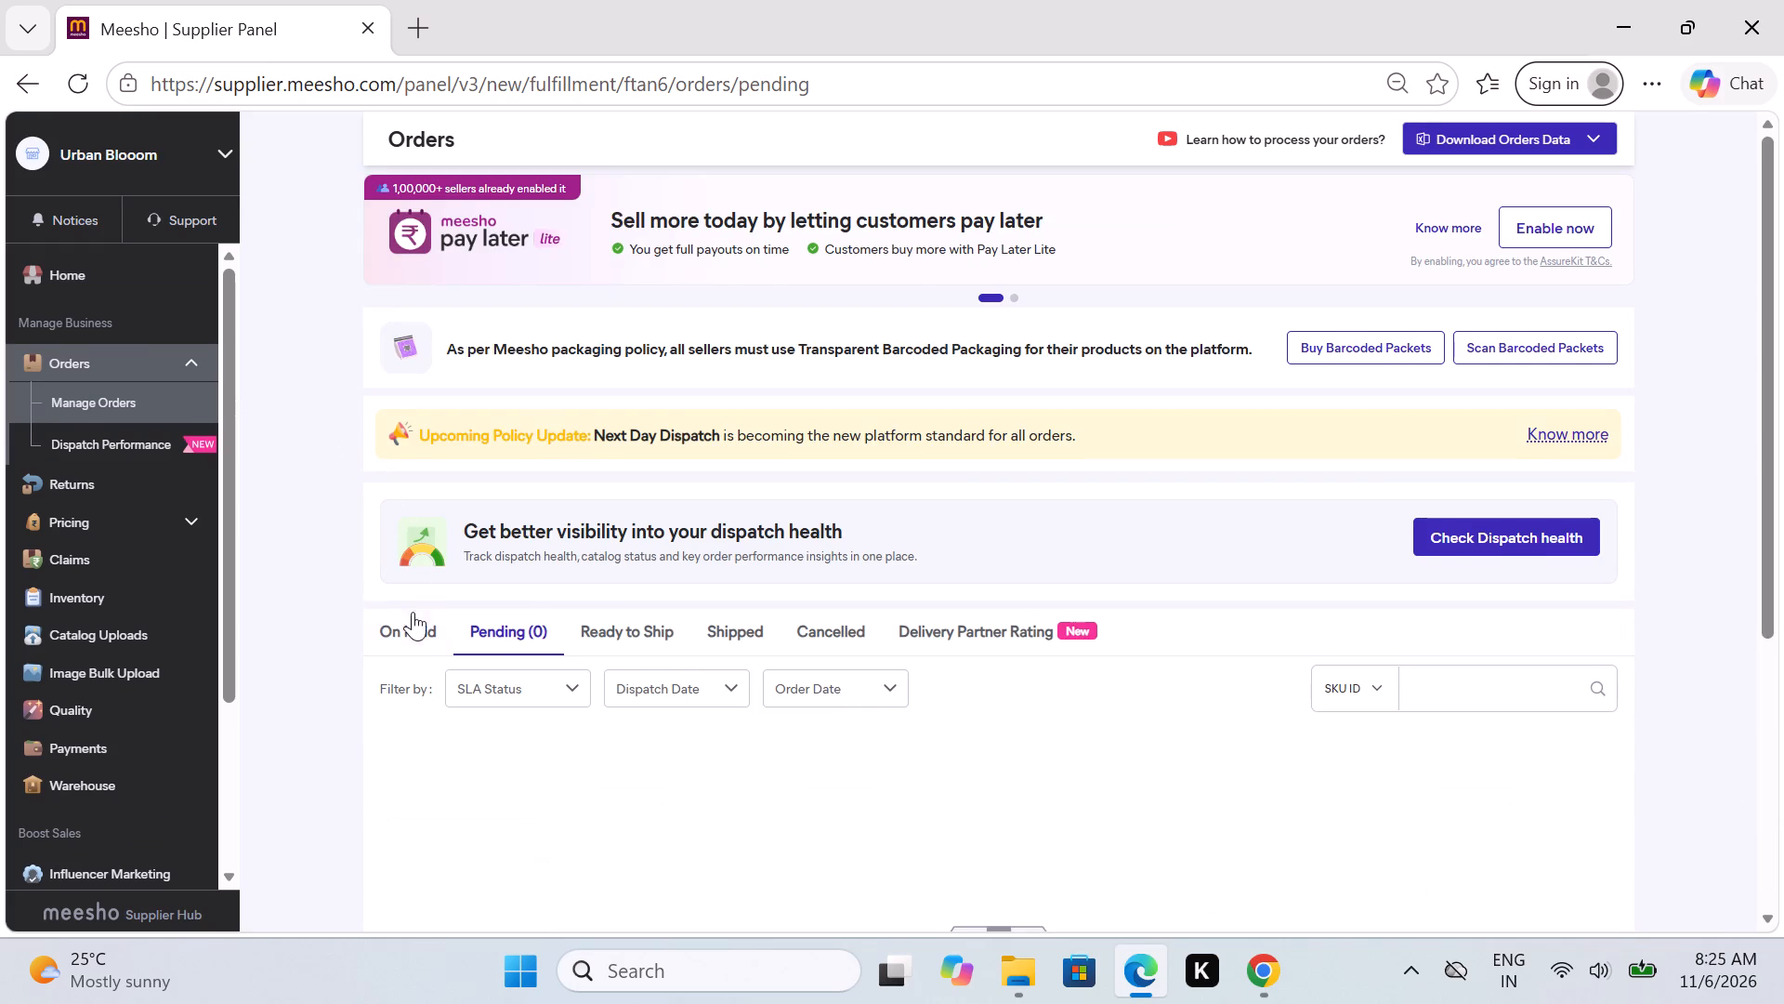
left_click(413, 628)
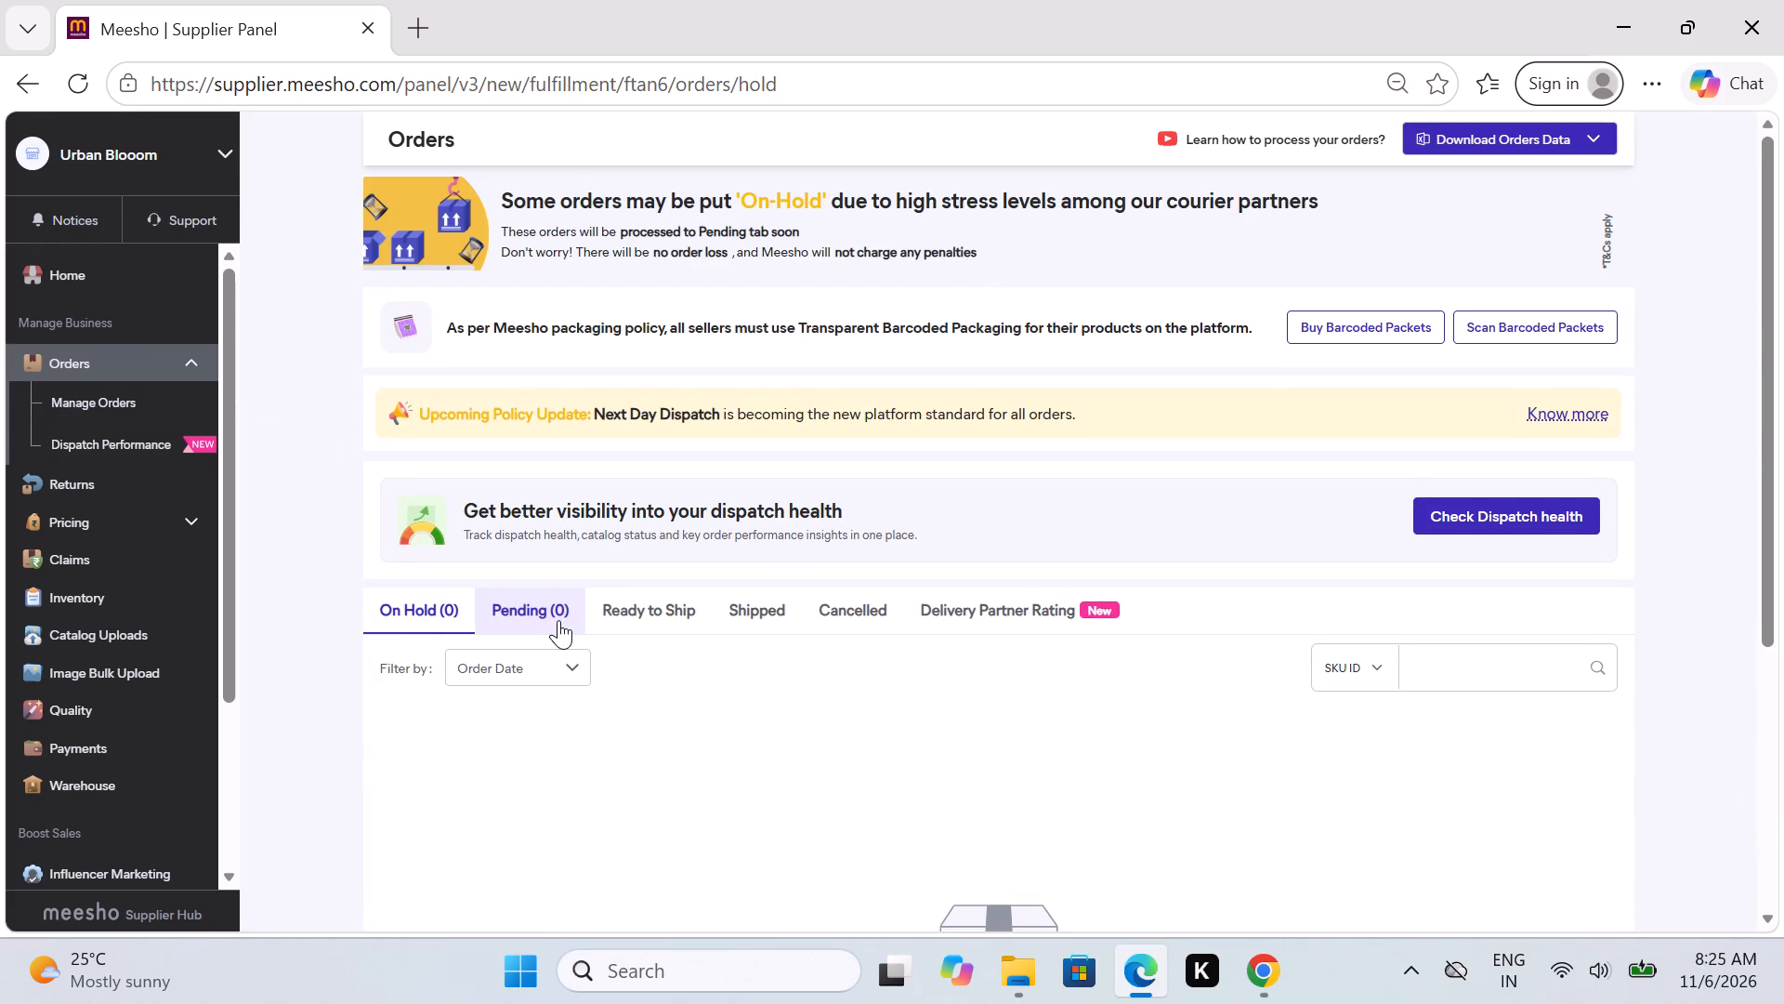
left_click(558, 620)
left_click(641, 621)
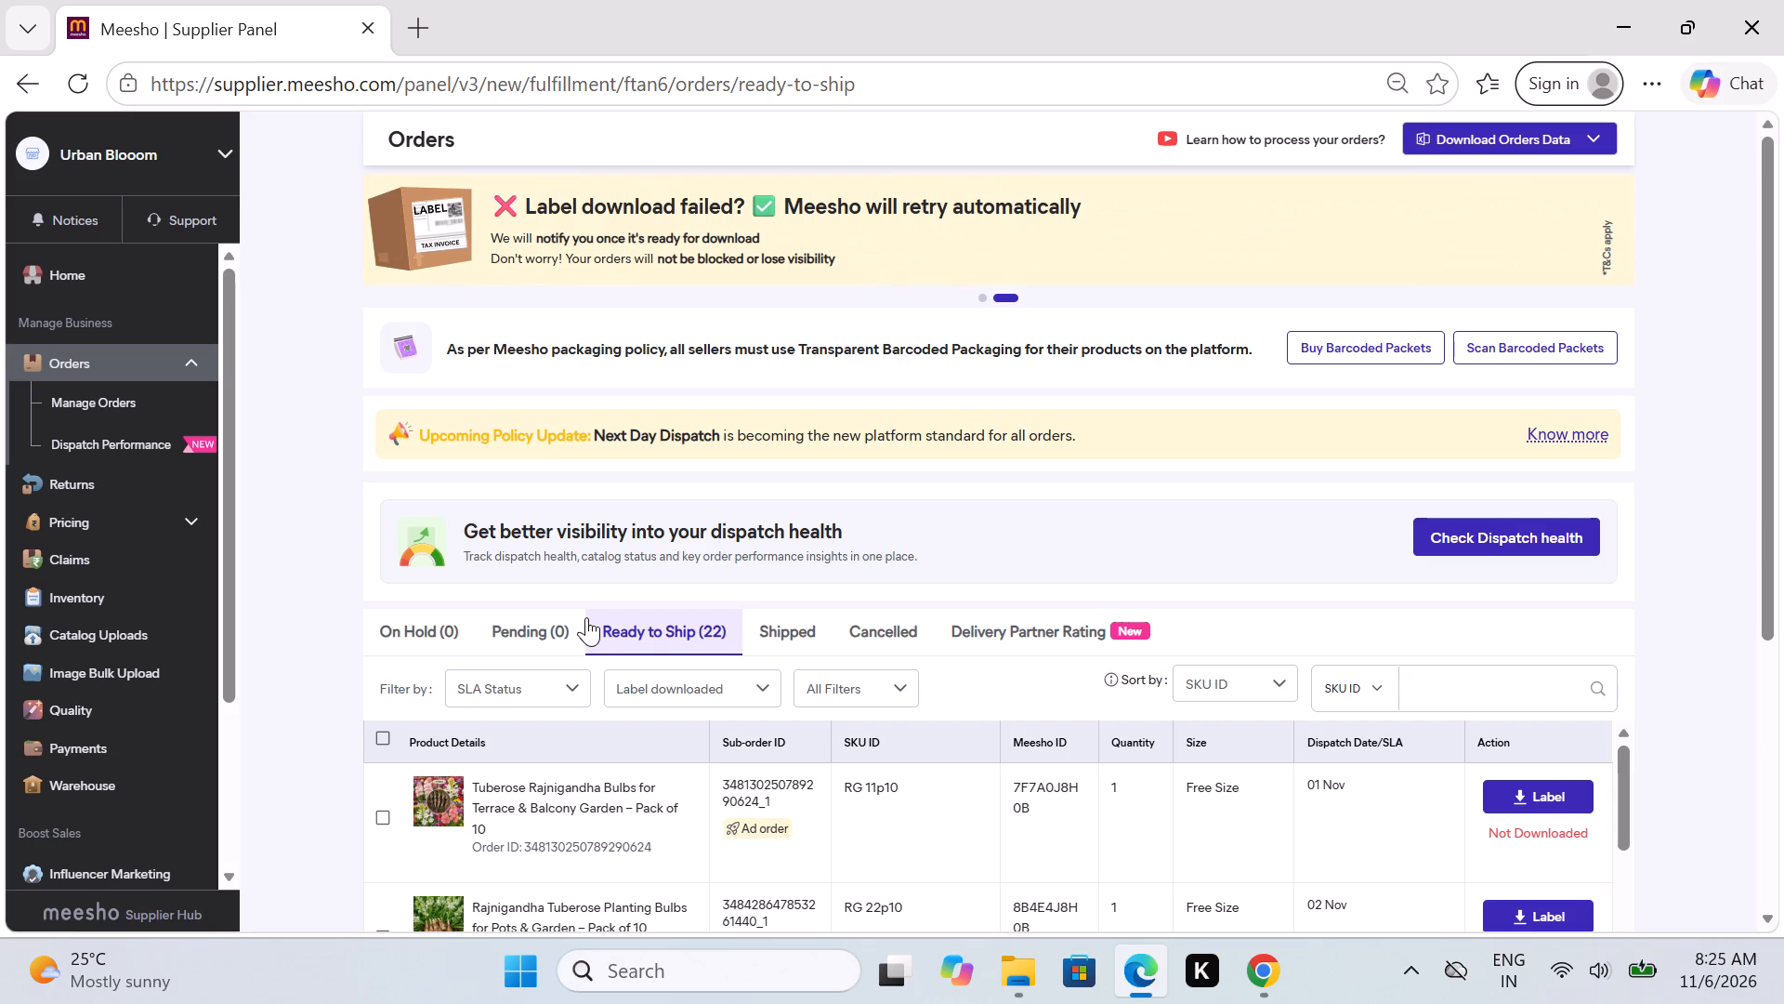
left_click(1549, 541)
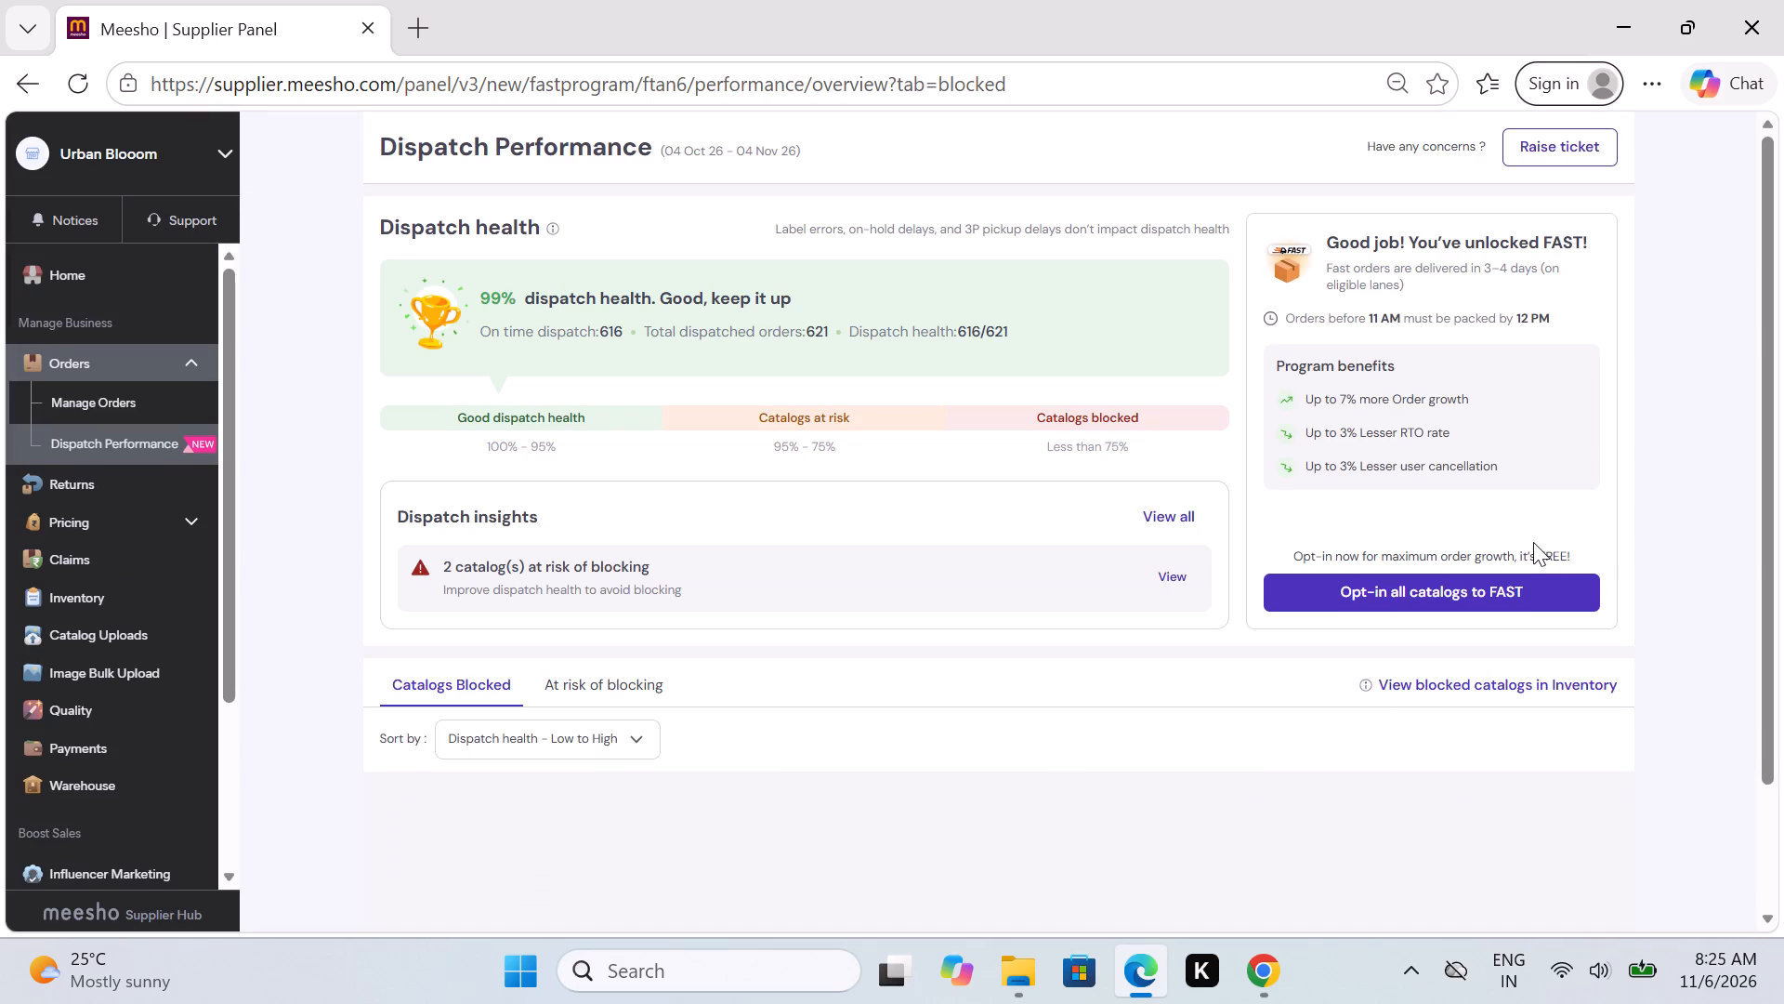
Examine Urban Blooom's product quality score and quality recommendations.
left_click(105, 702)
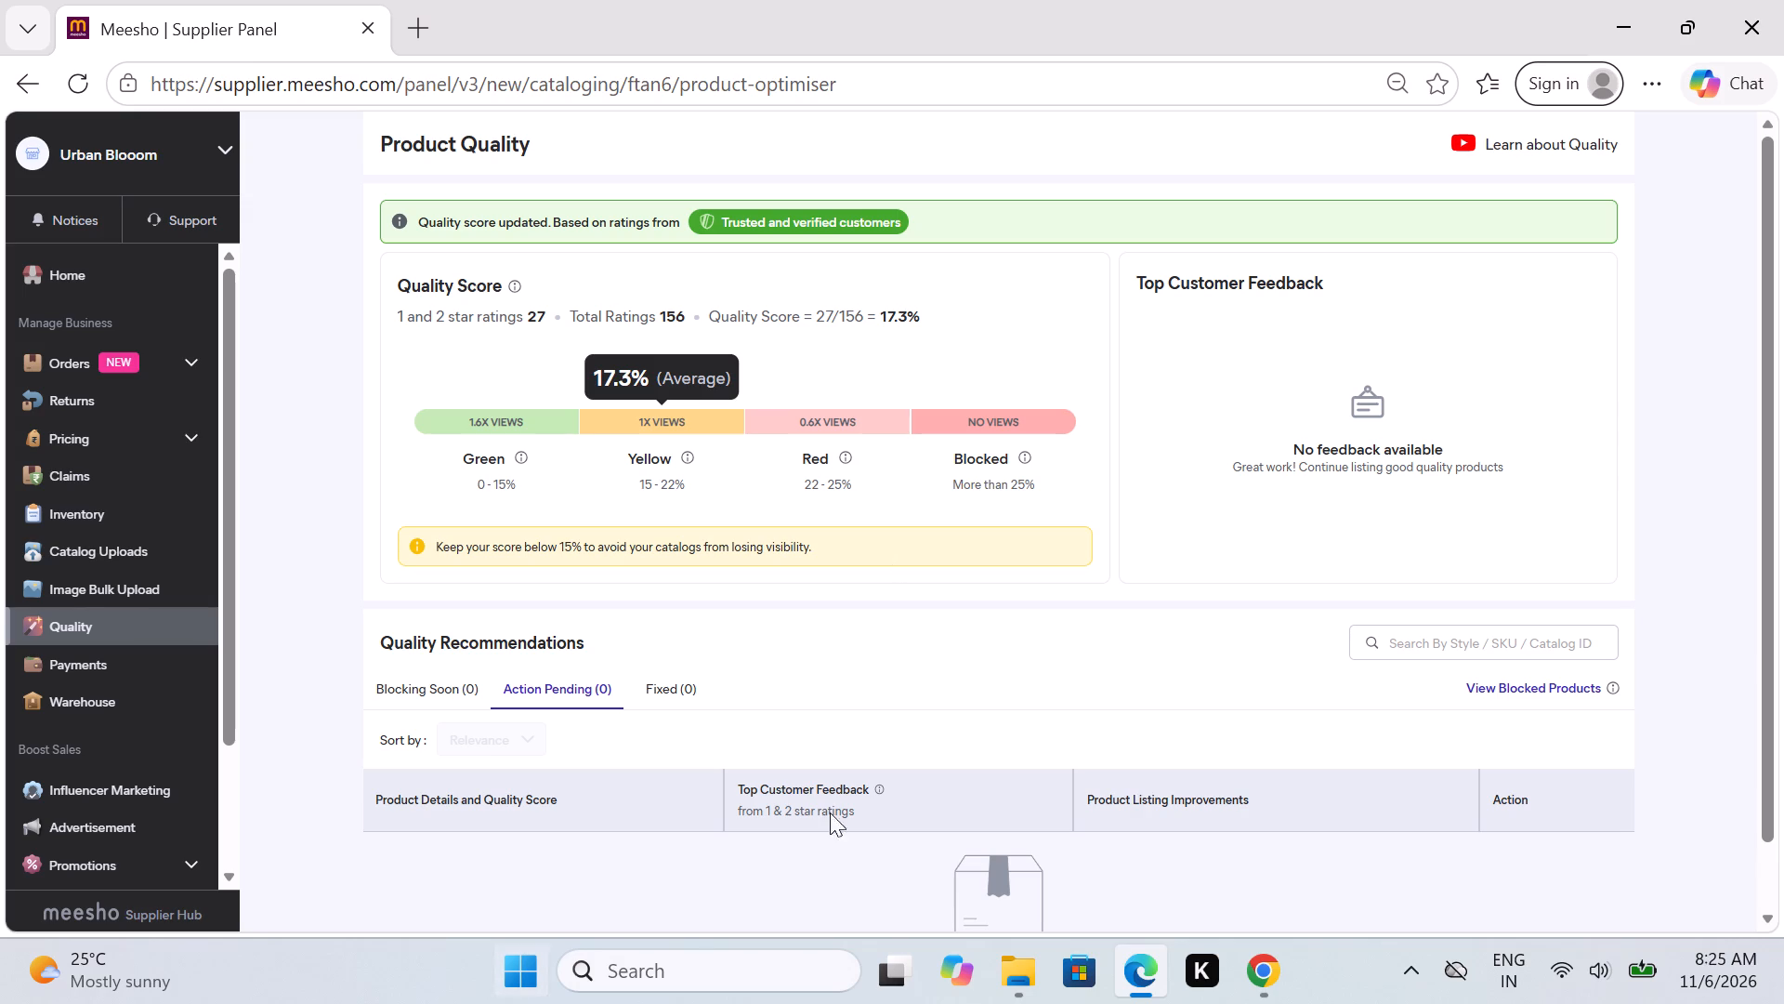
scroll(15, 431, "up", 5)
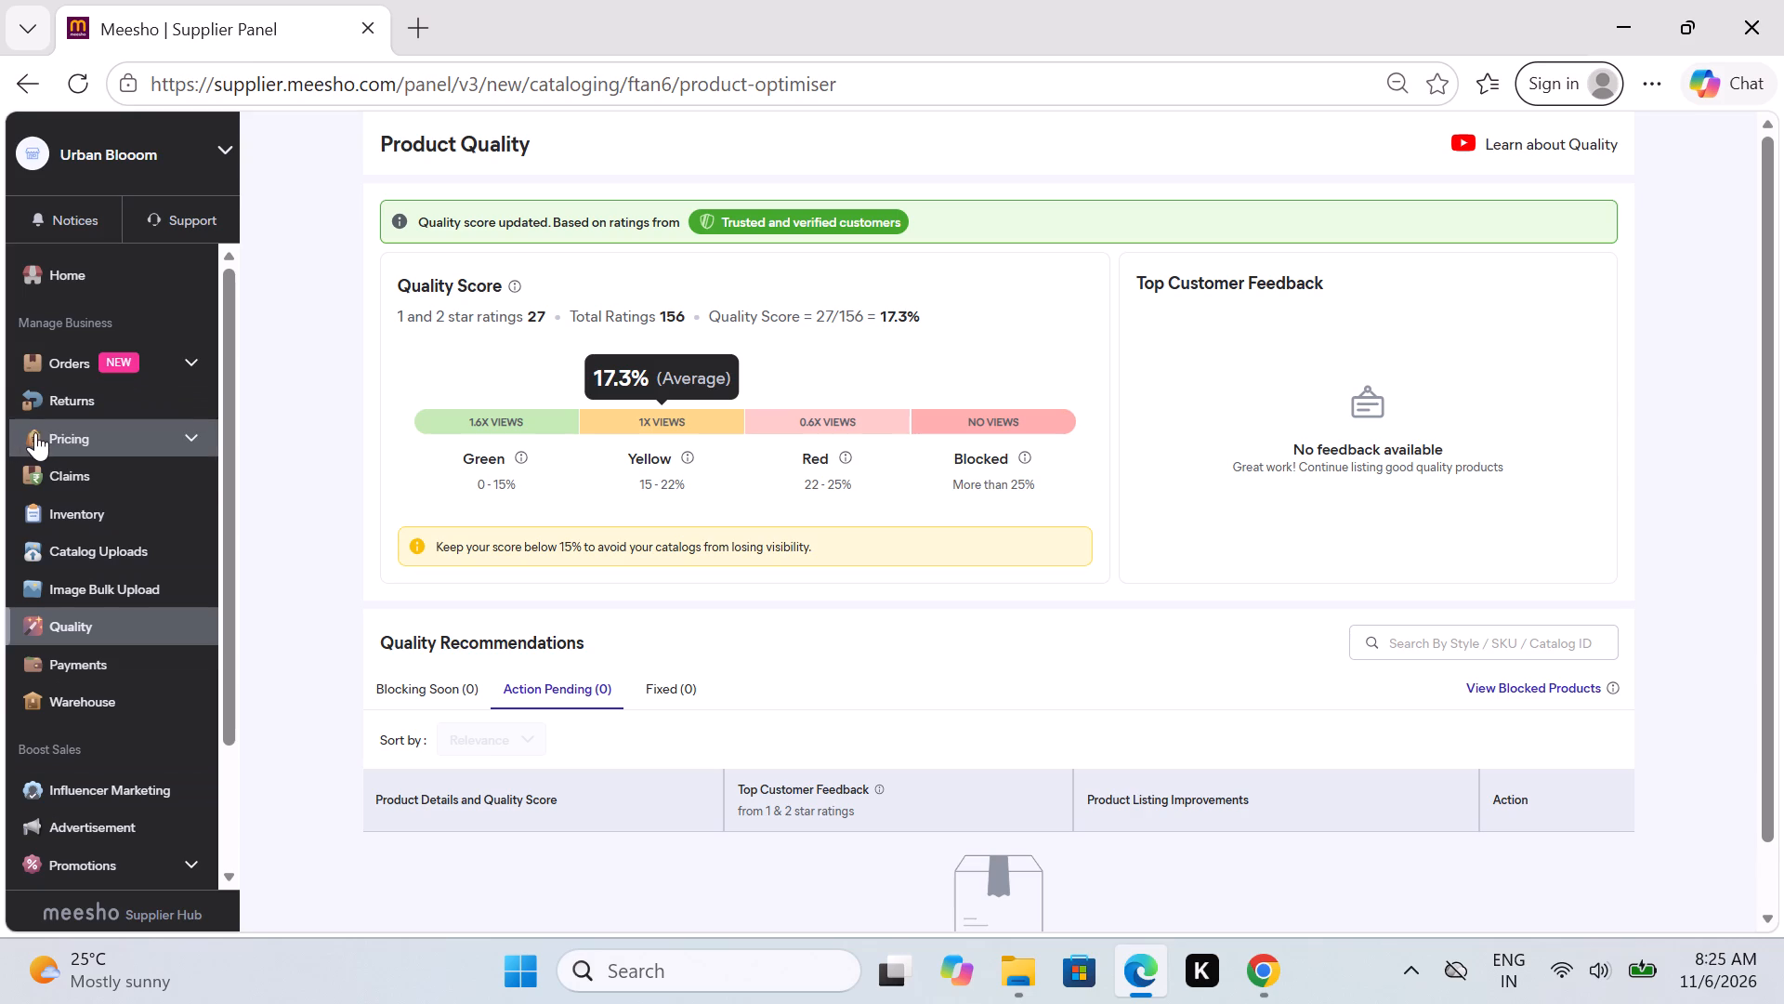
scroll(186, 890, "down", 4)
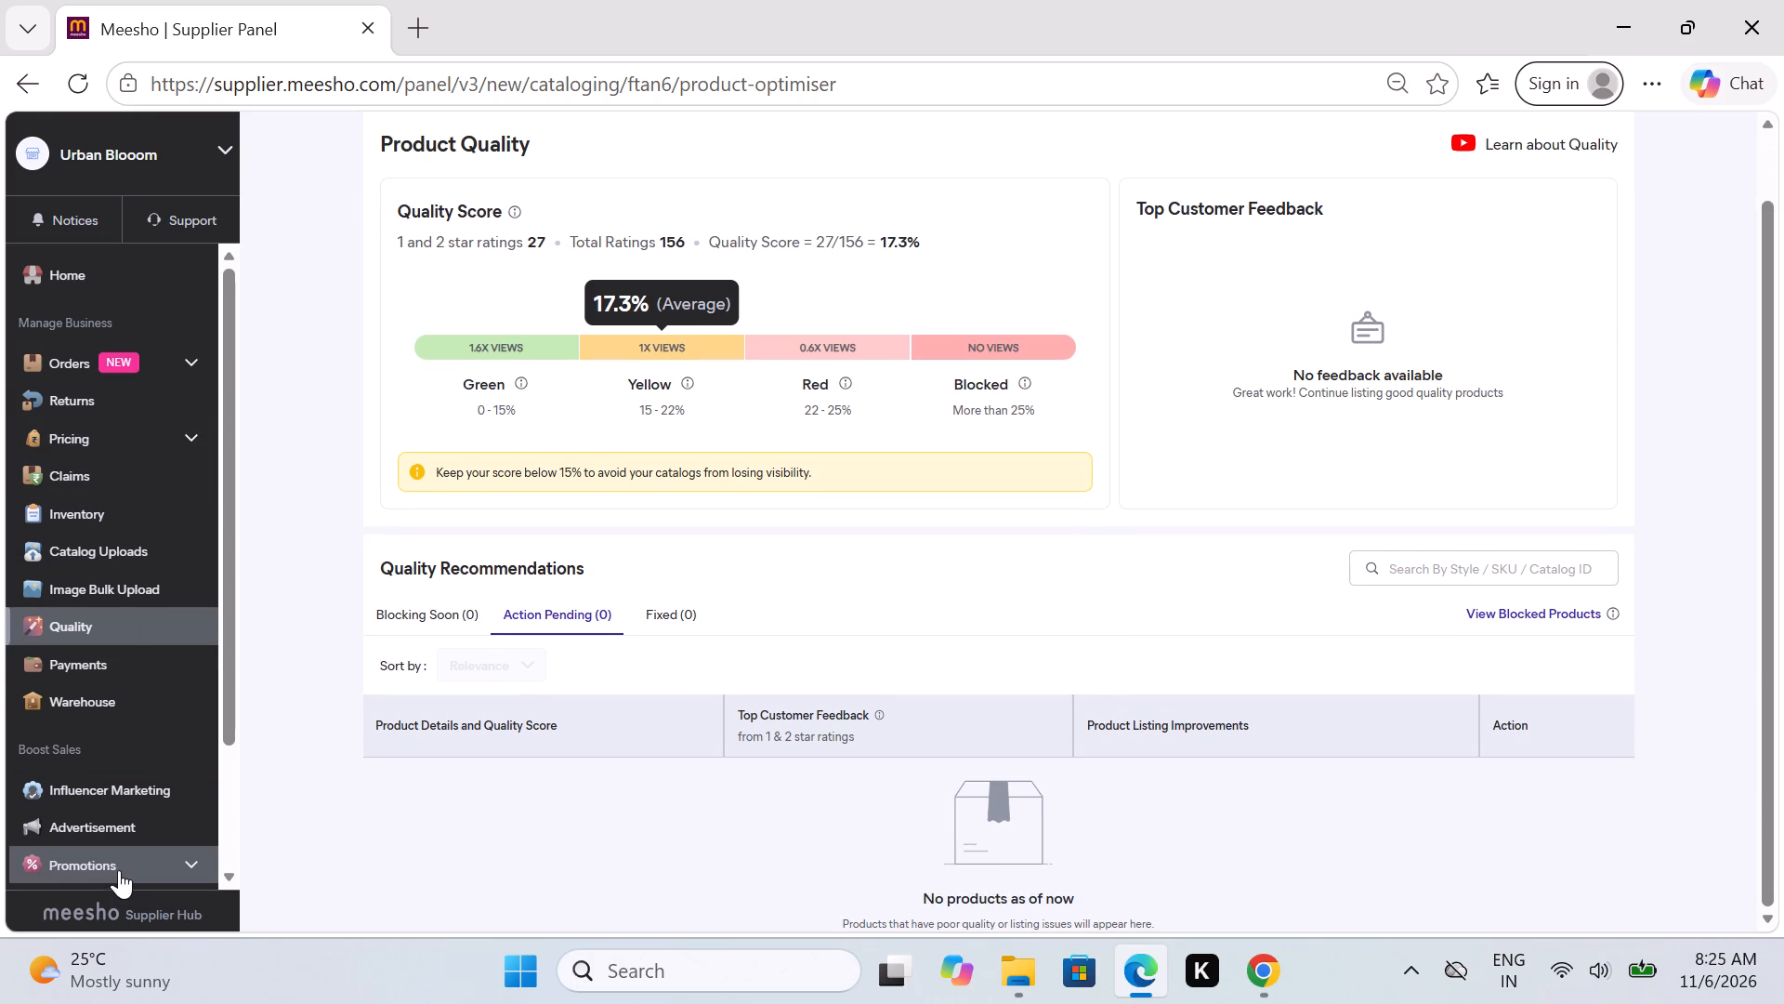
Examine the Product Performance list in Urban Blooom's Business Dashboard, covering views, clicks, orders and conversions.
scroll(119, 852, "down", 5)
left_click(131, 861)
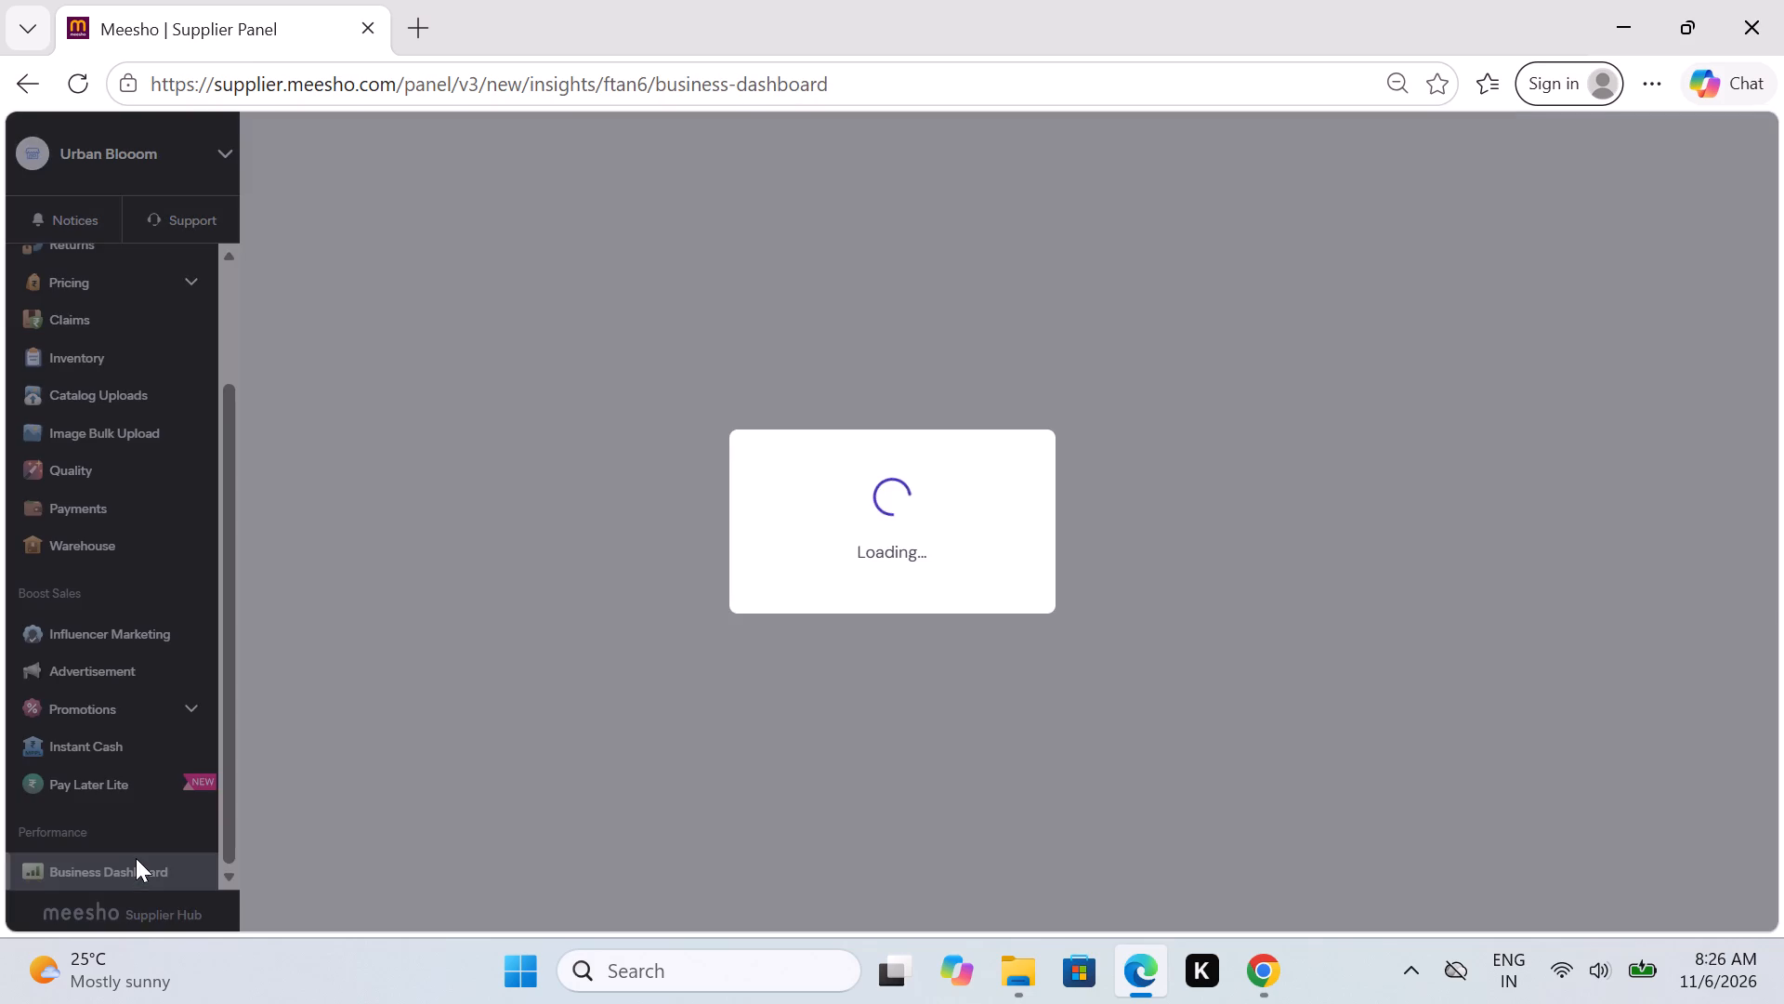
scroll(710, 689, "down", 2)
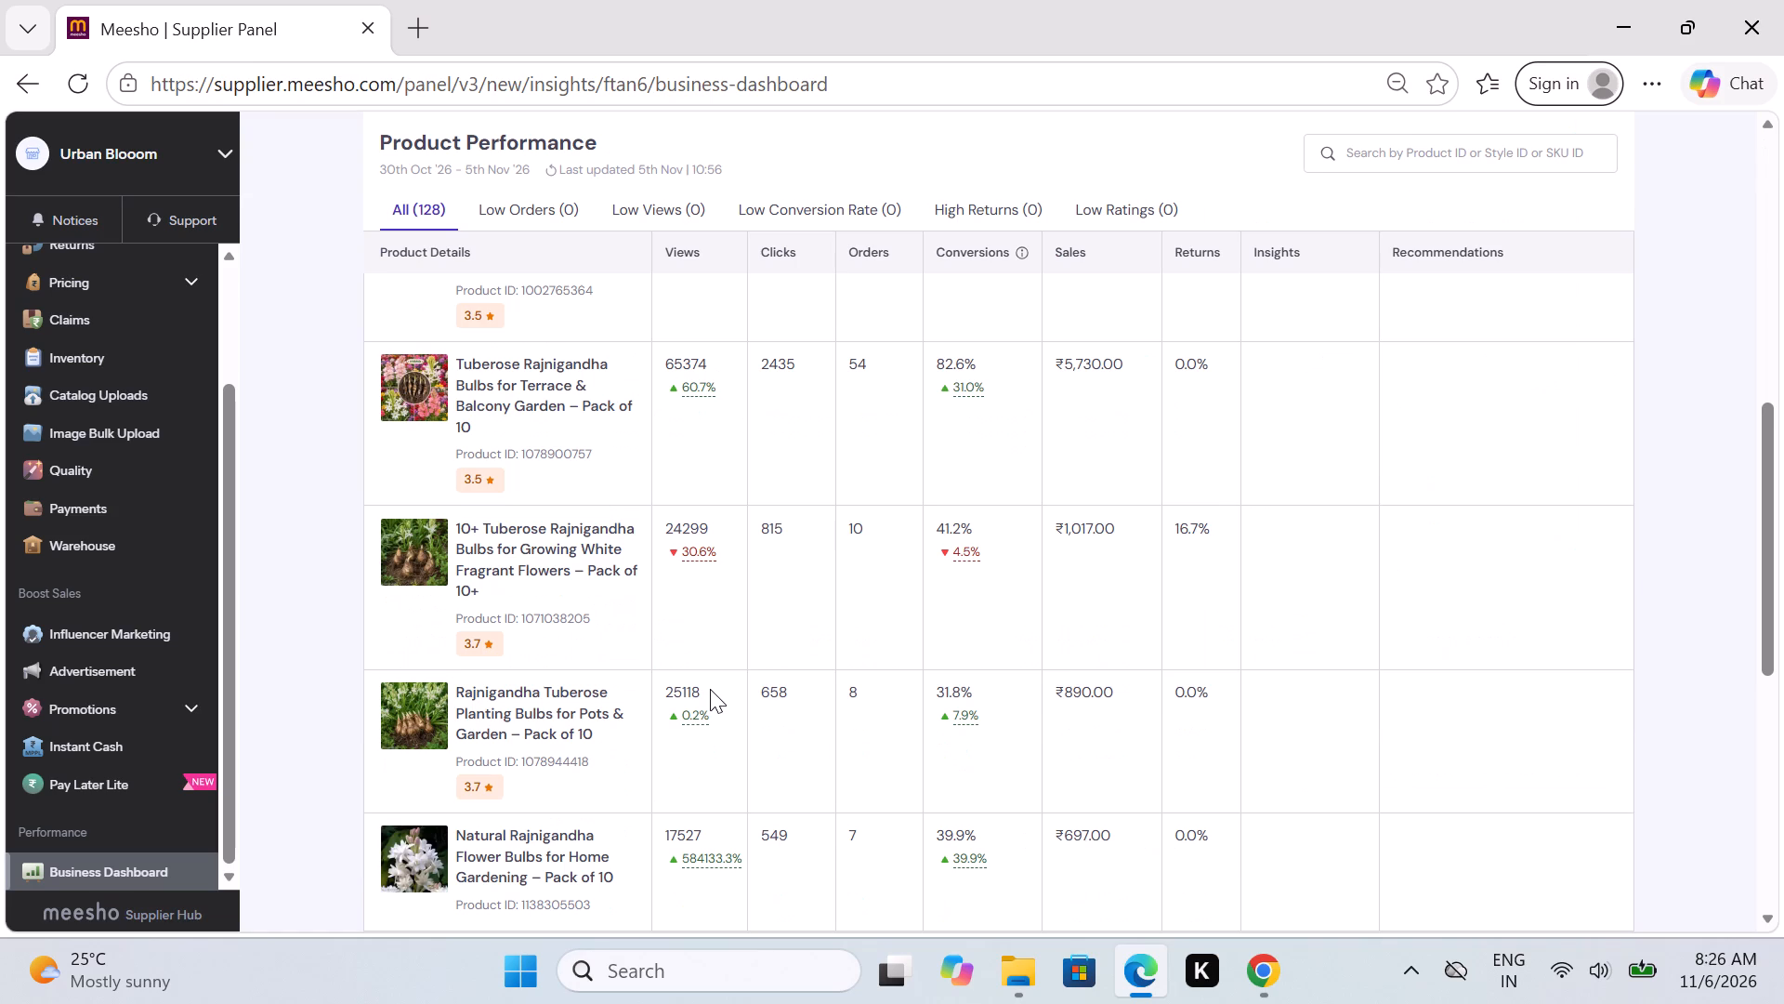
scroll(710, 689, "down", 1)
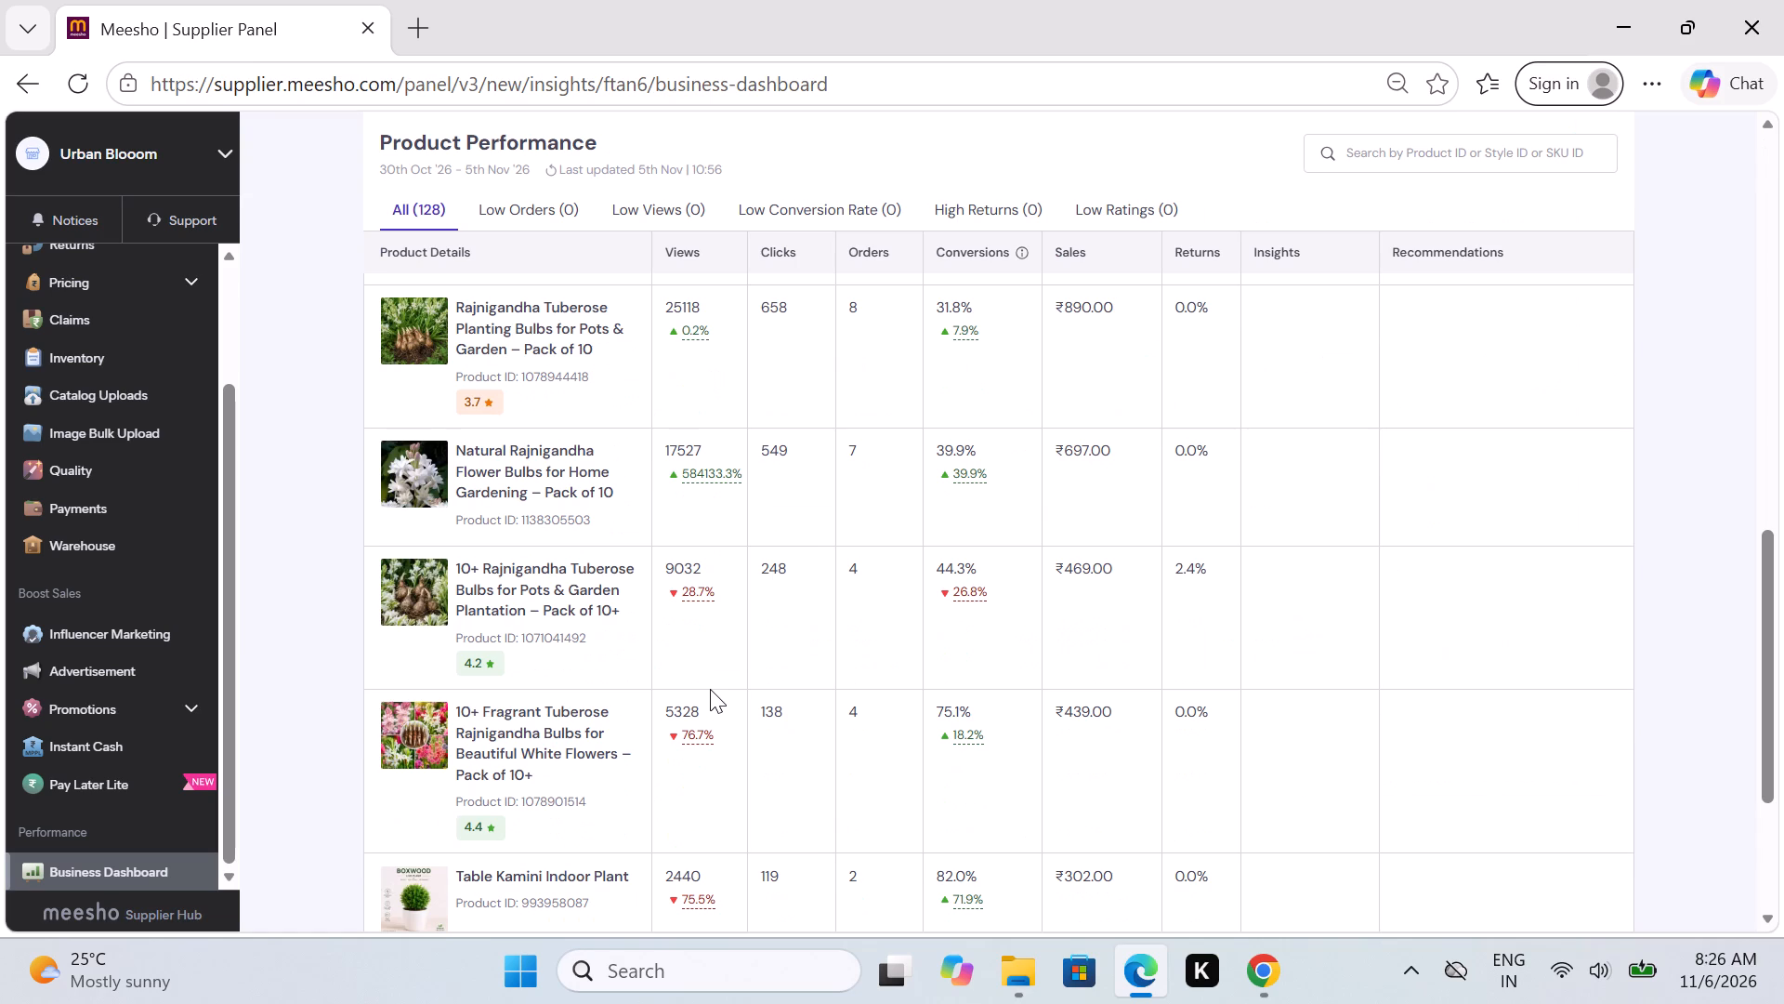
scroll(710, 689, "down", 1)
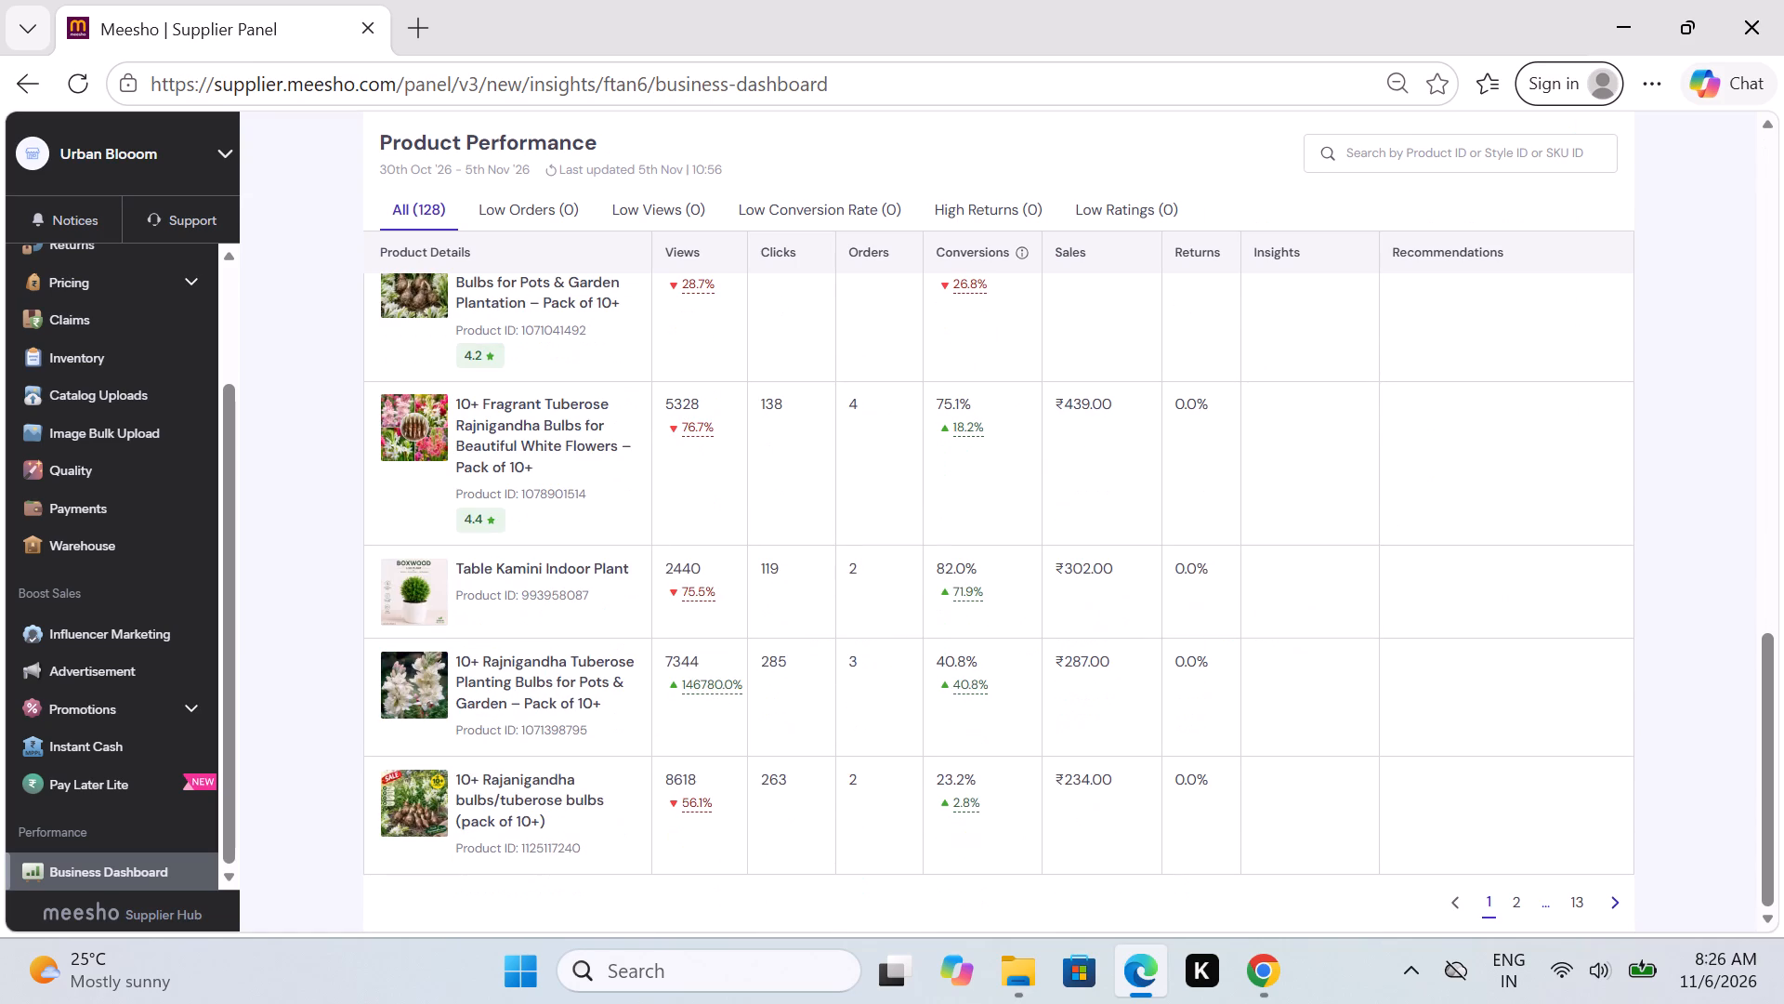
scroll(710, 689, "down", 1)
scroll(103, 786, "down", 3)
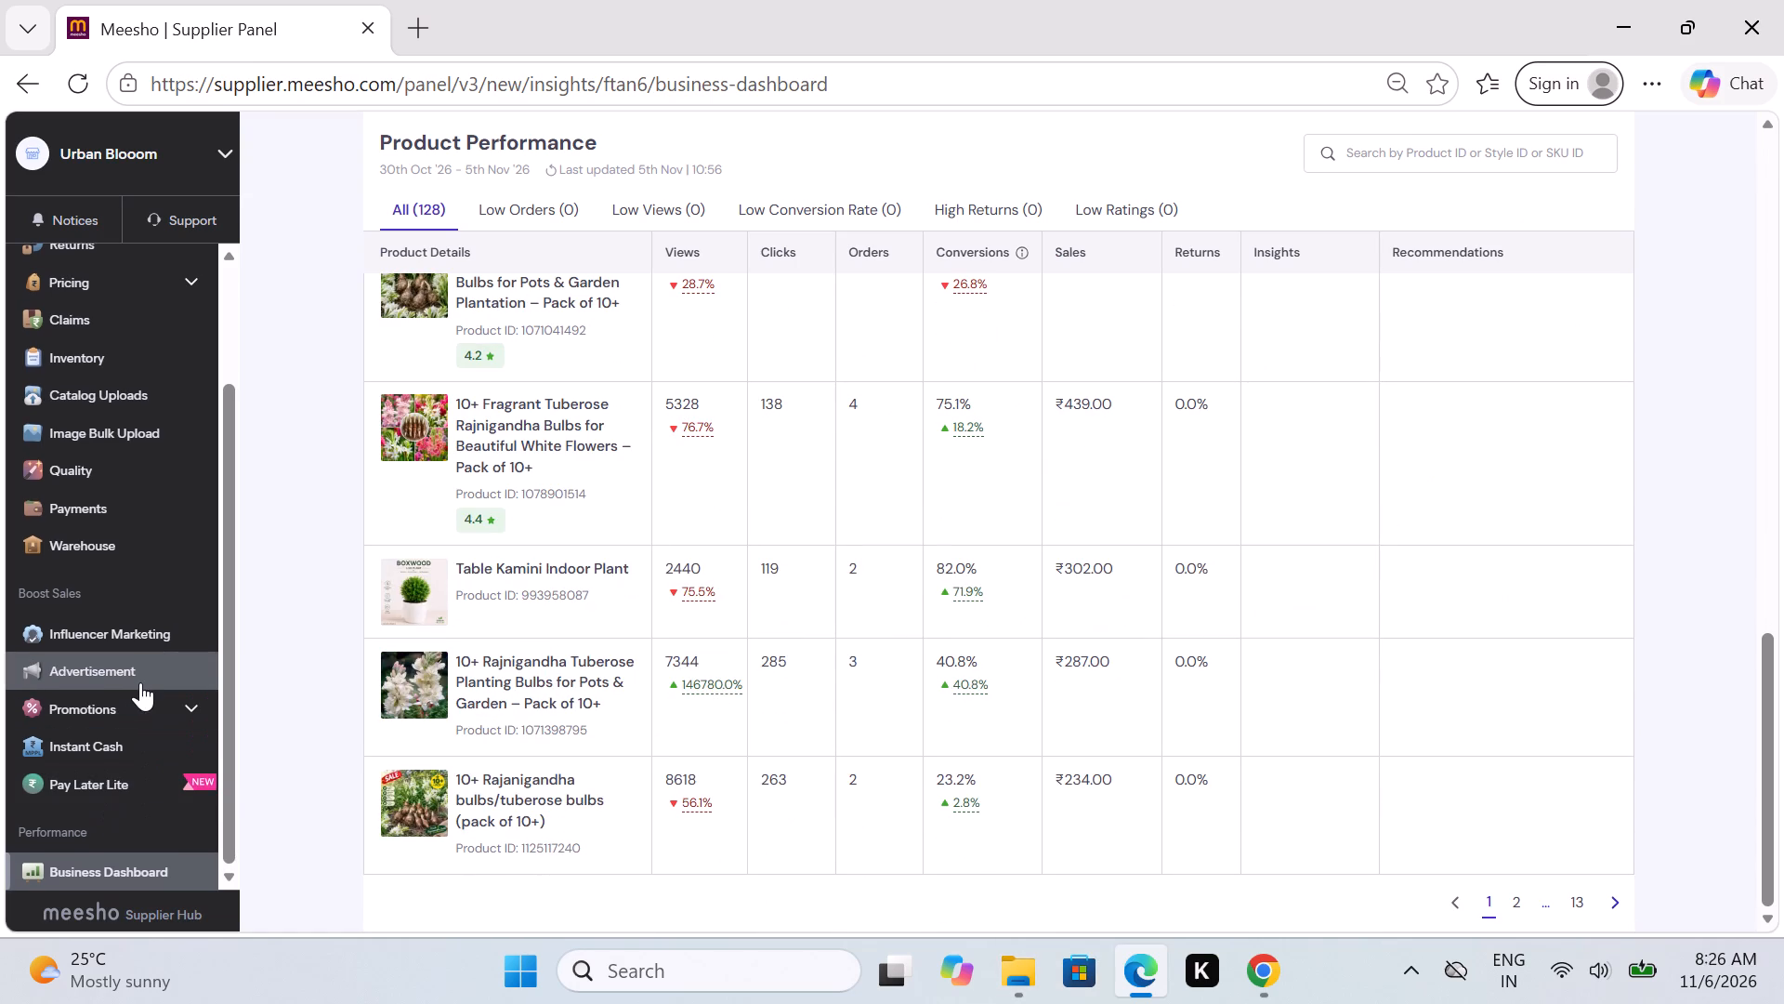
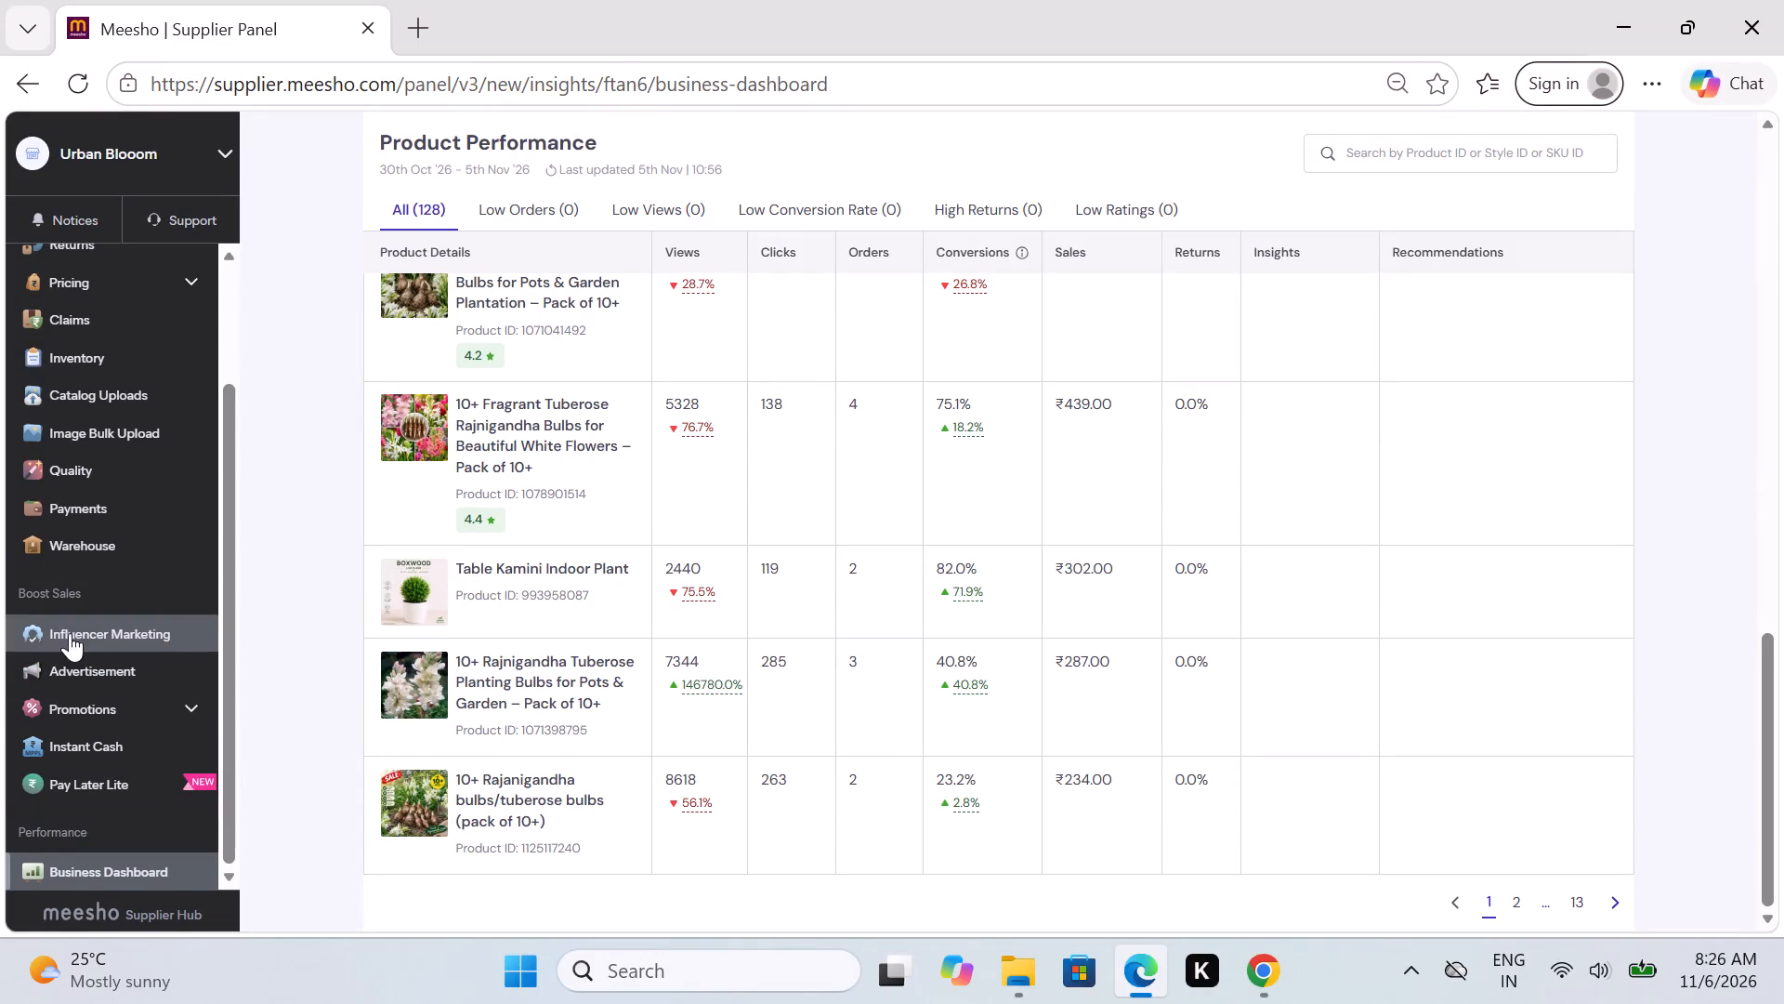
Pause the Essential Flowers catalog in Urban Blooom's live ad campaign 4440455 - 11/5/2026, giving the reason "I want higher ROI".
left_click(117, 667)
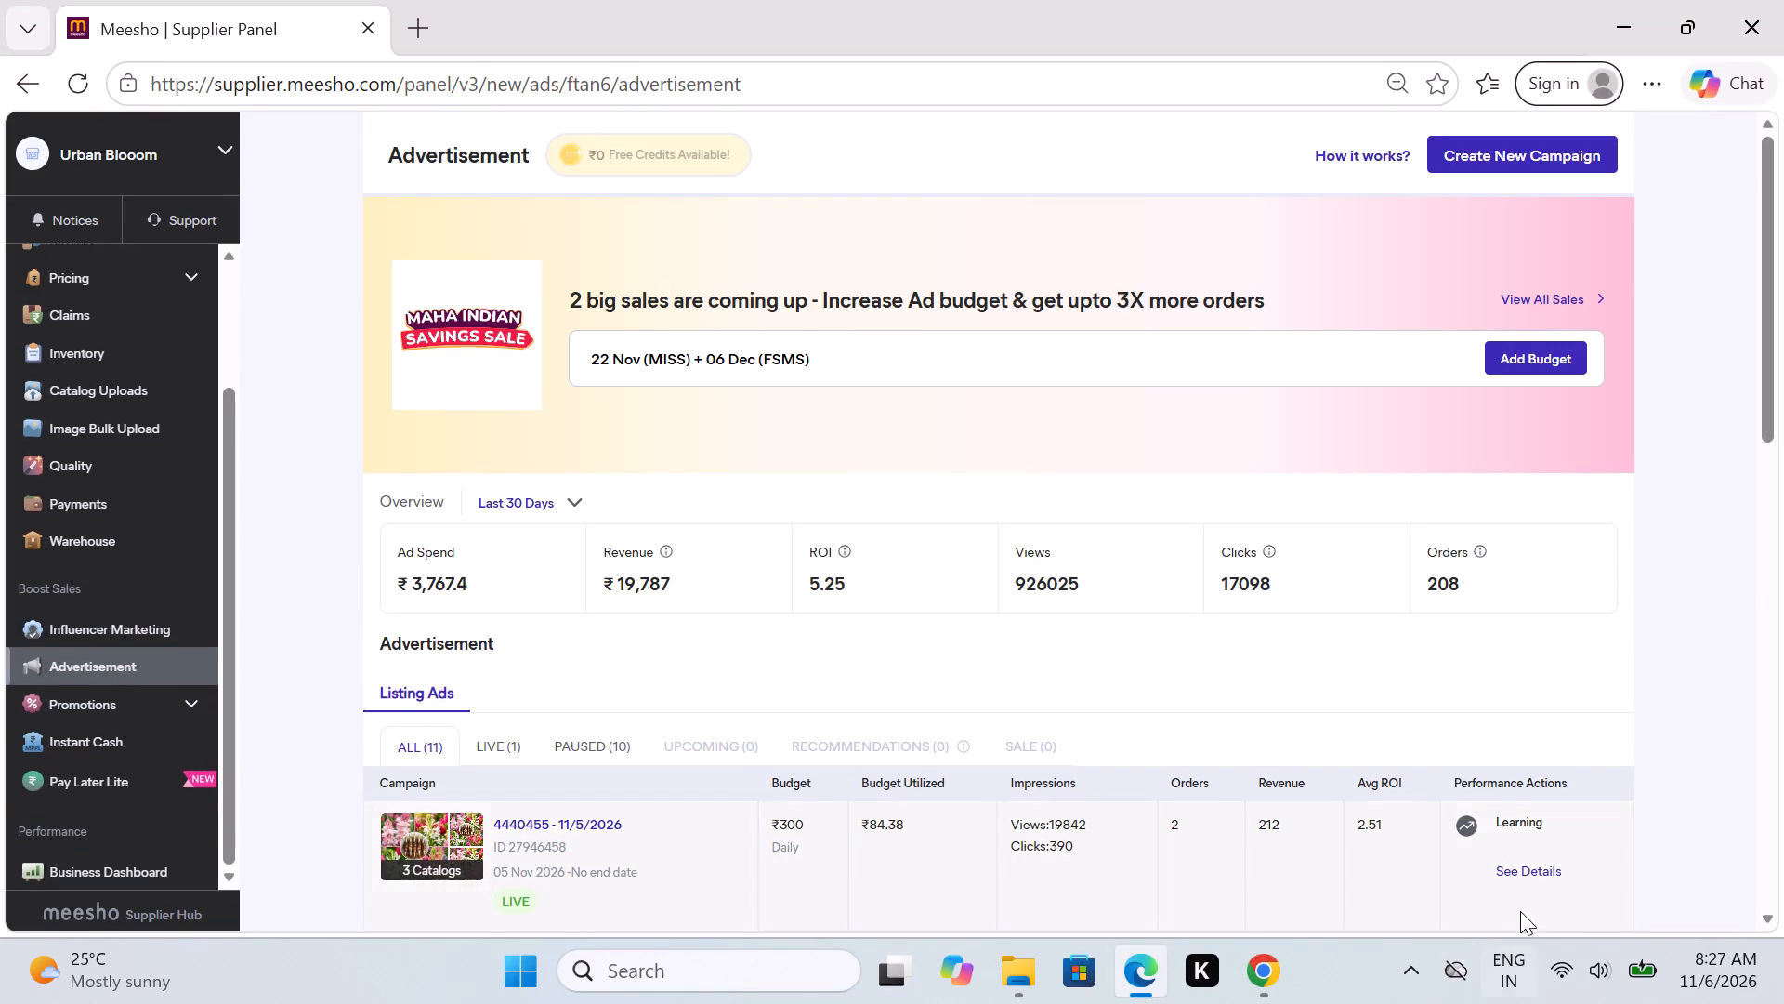
left_click(1523, 862)
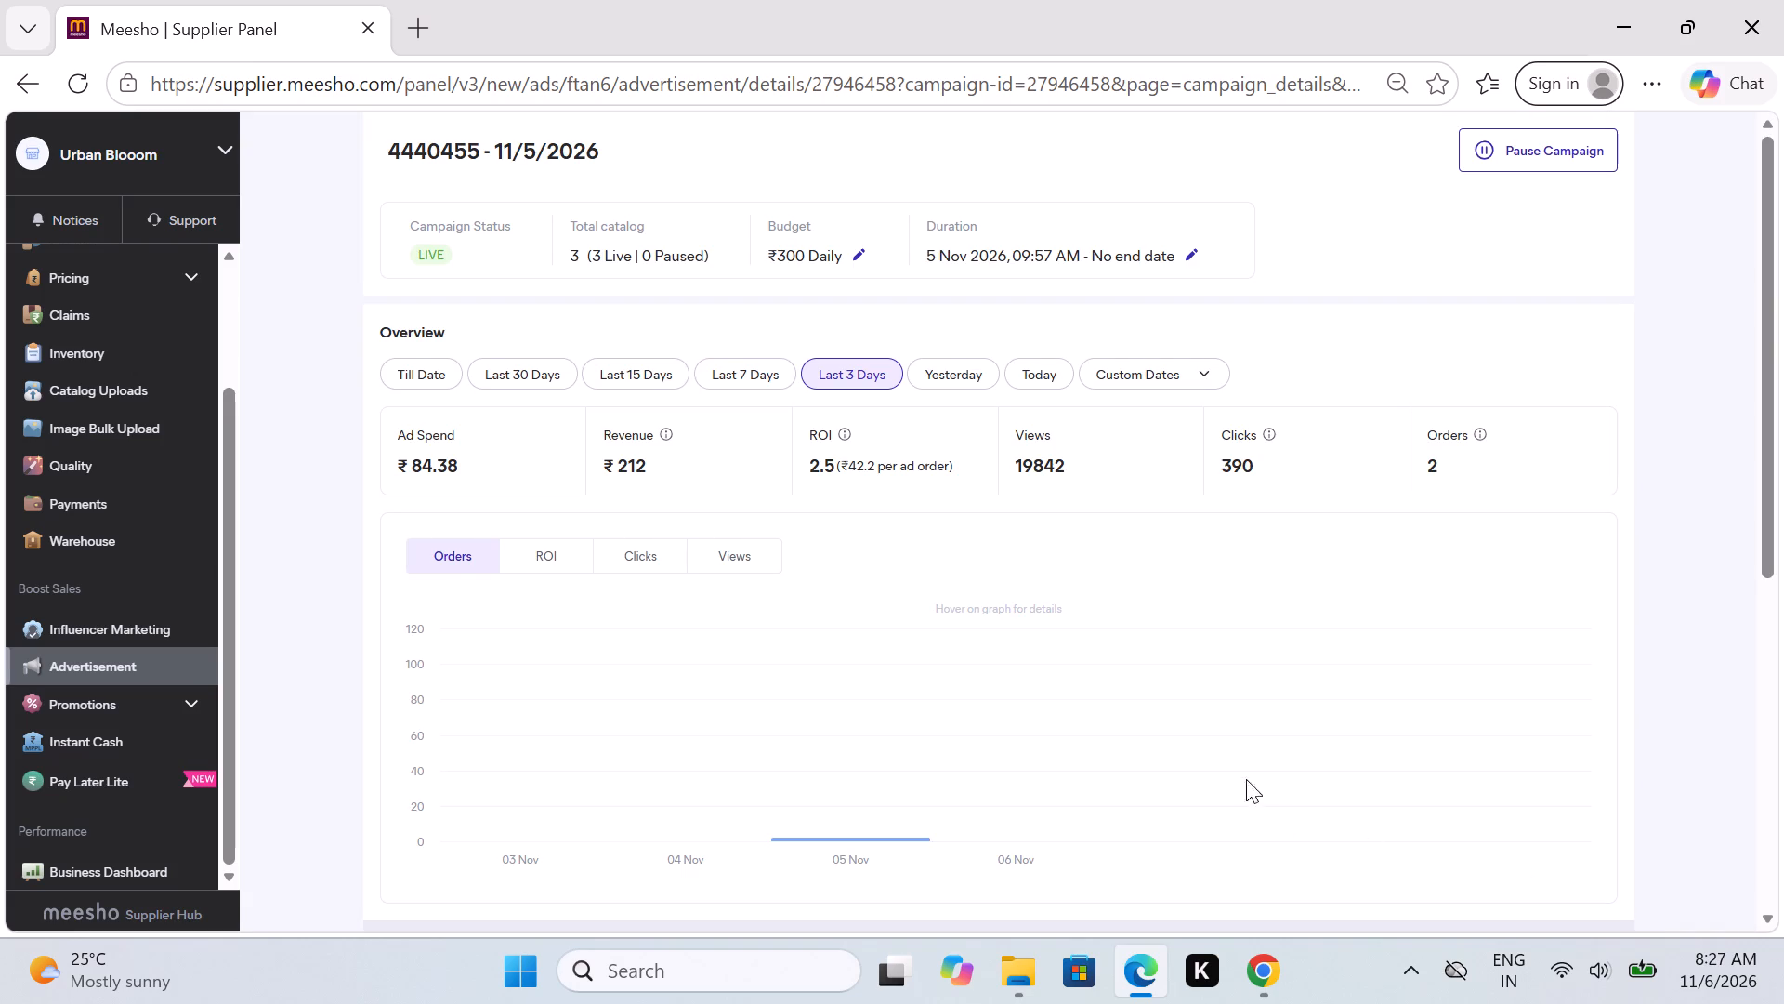
scroll(1232, 743, "down", 2)
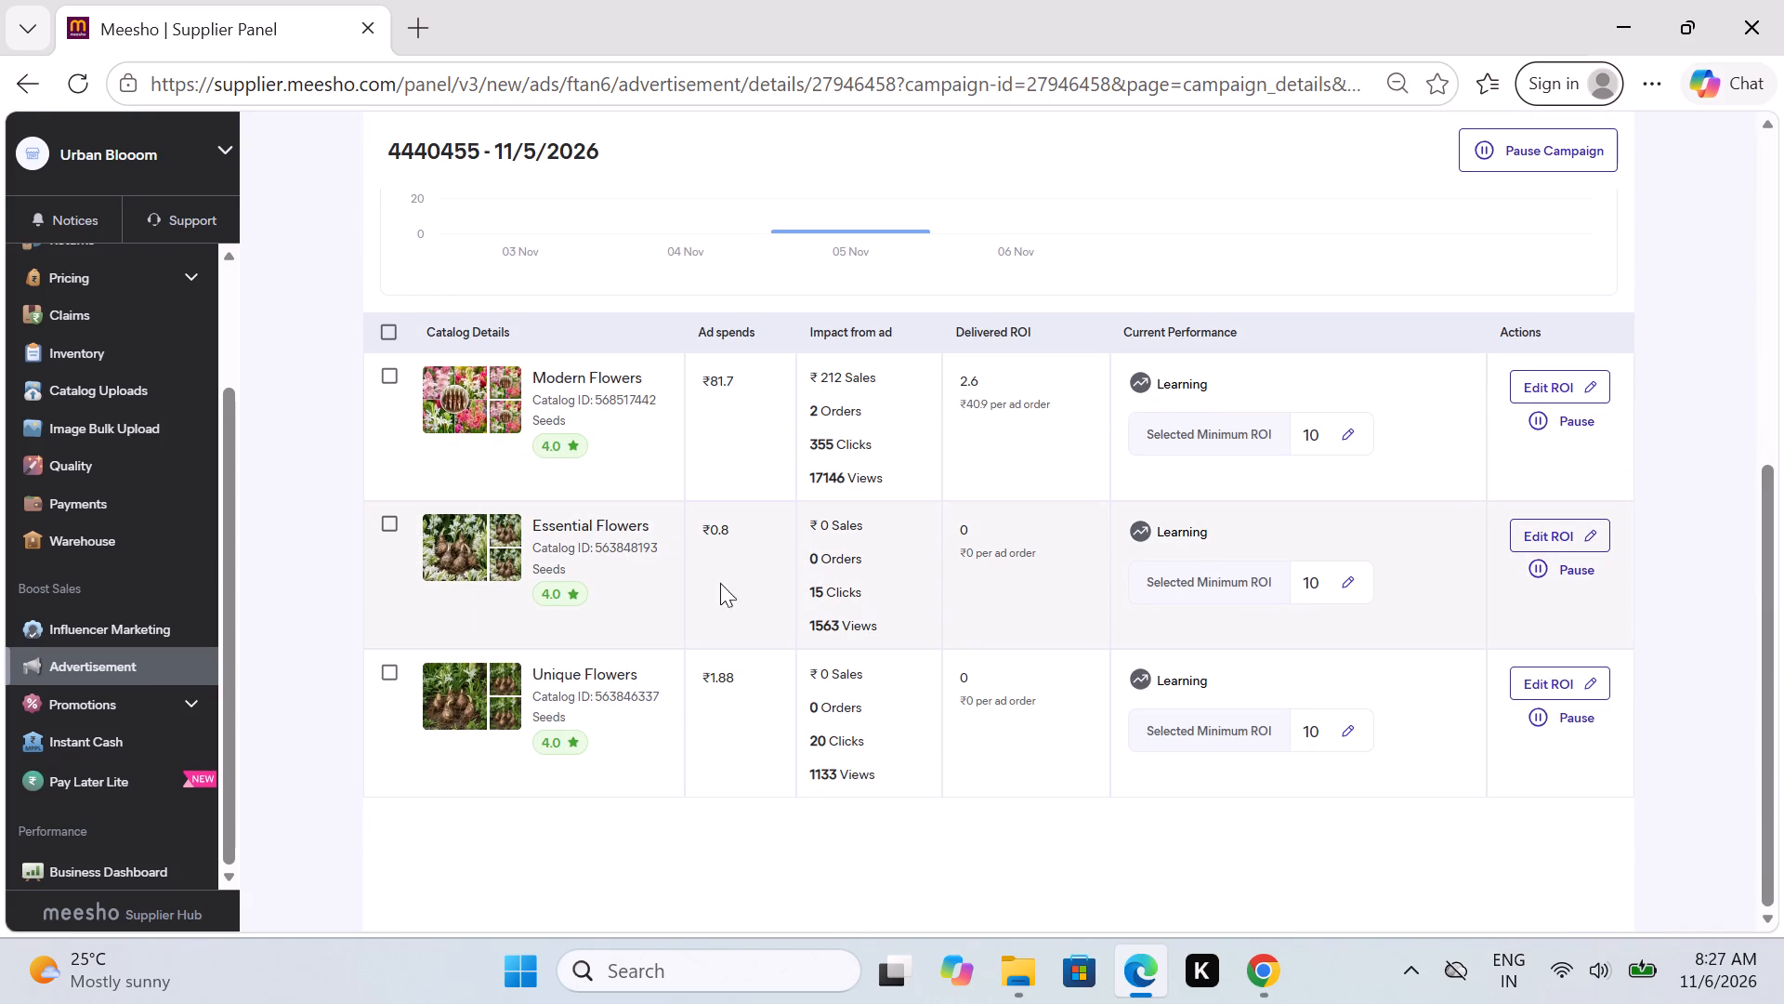
left_click(1531, 571)
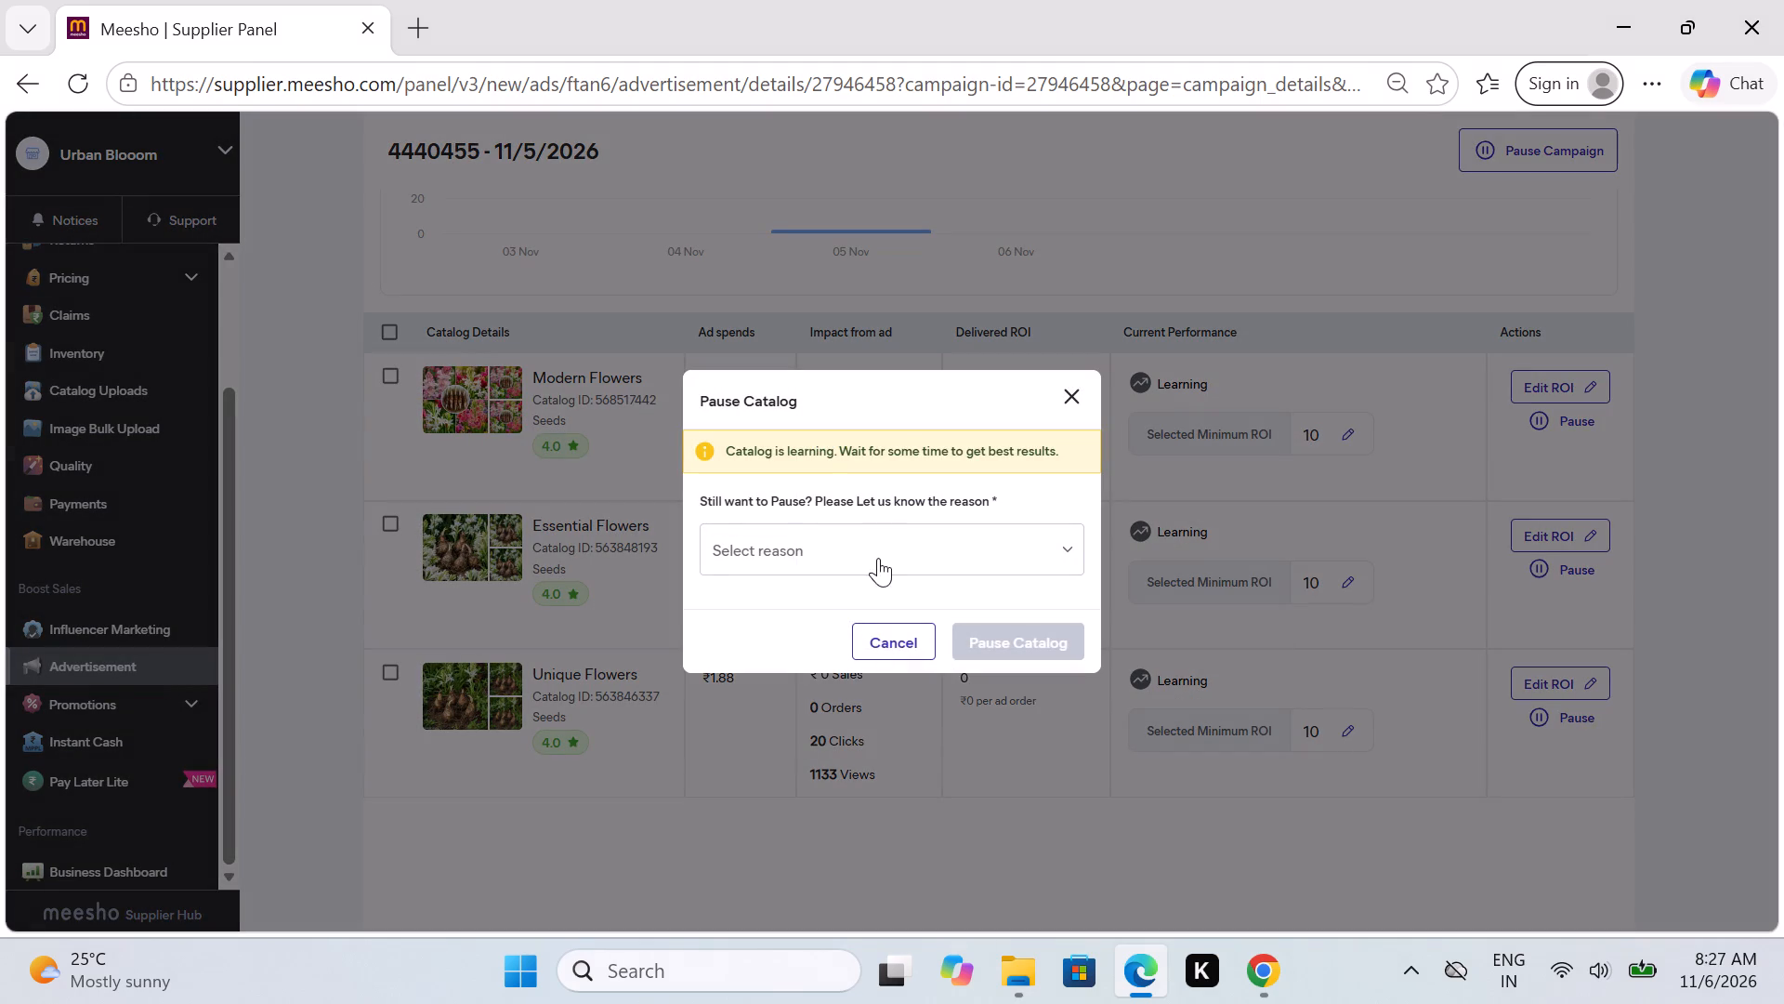
left_click(884, 552)
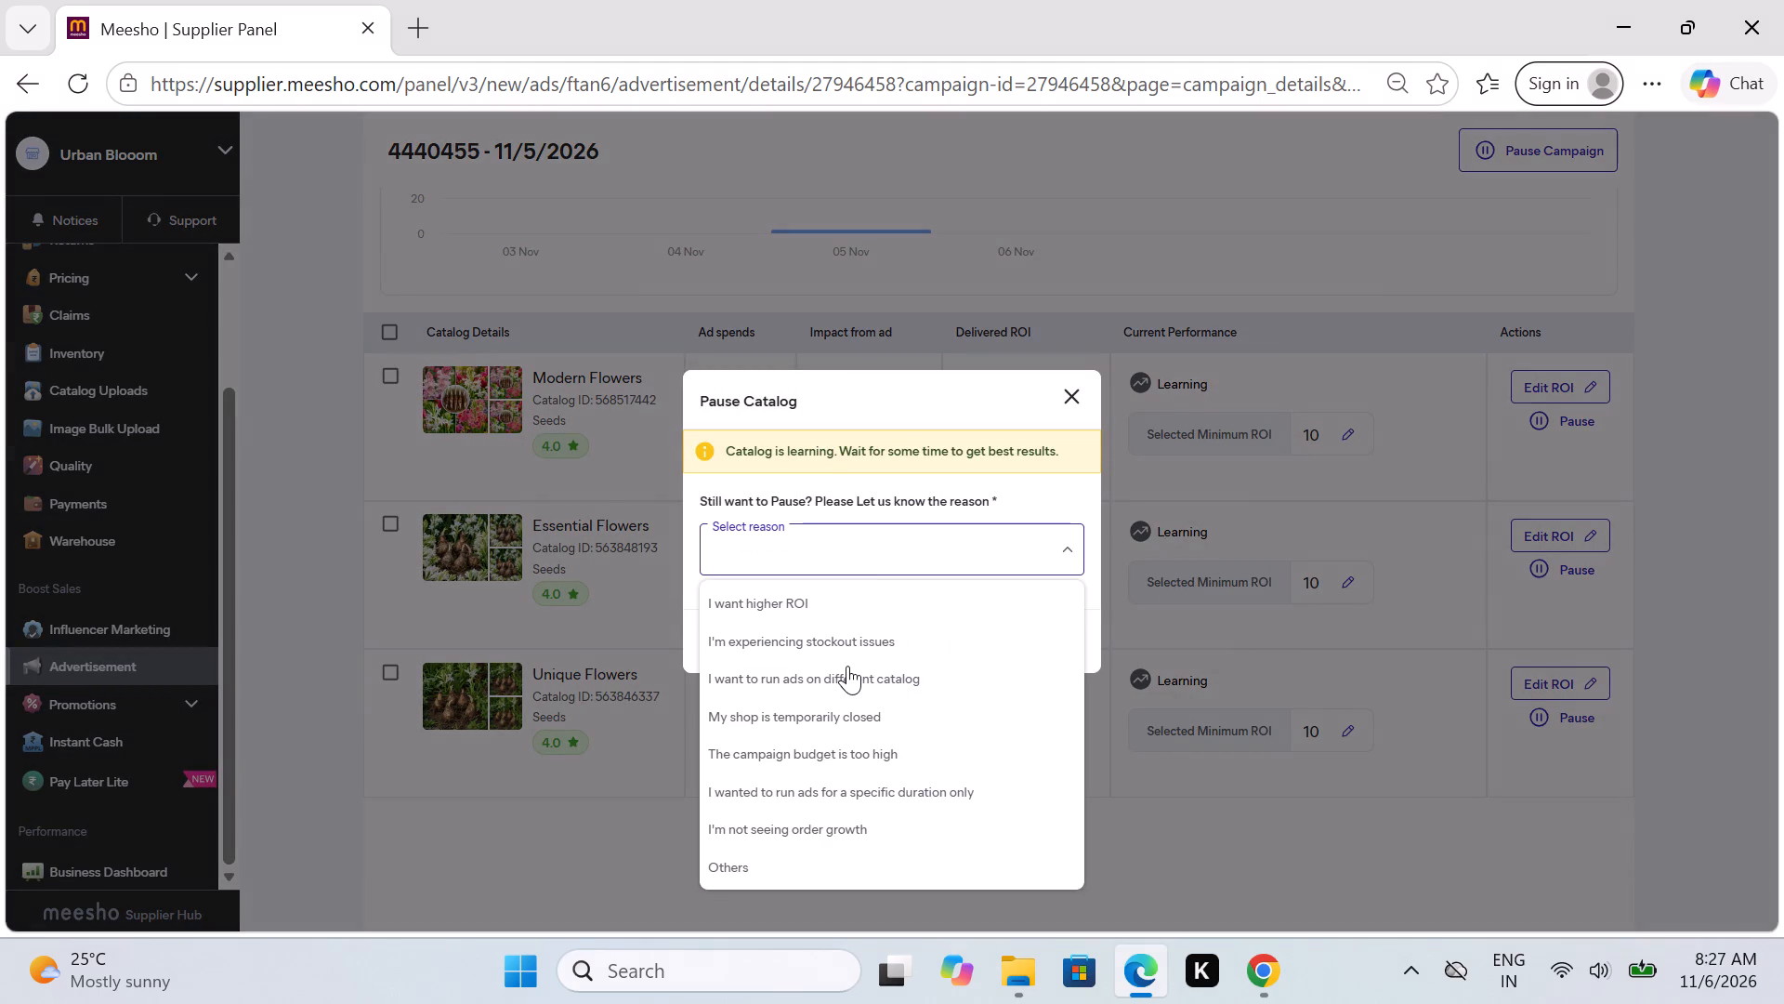
left_click(859, 607)
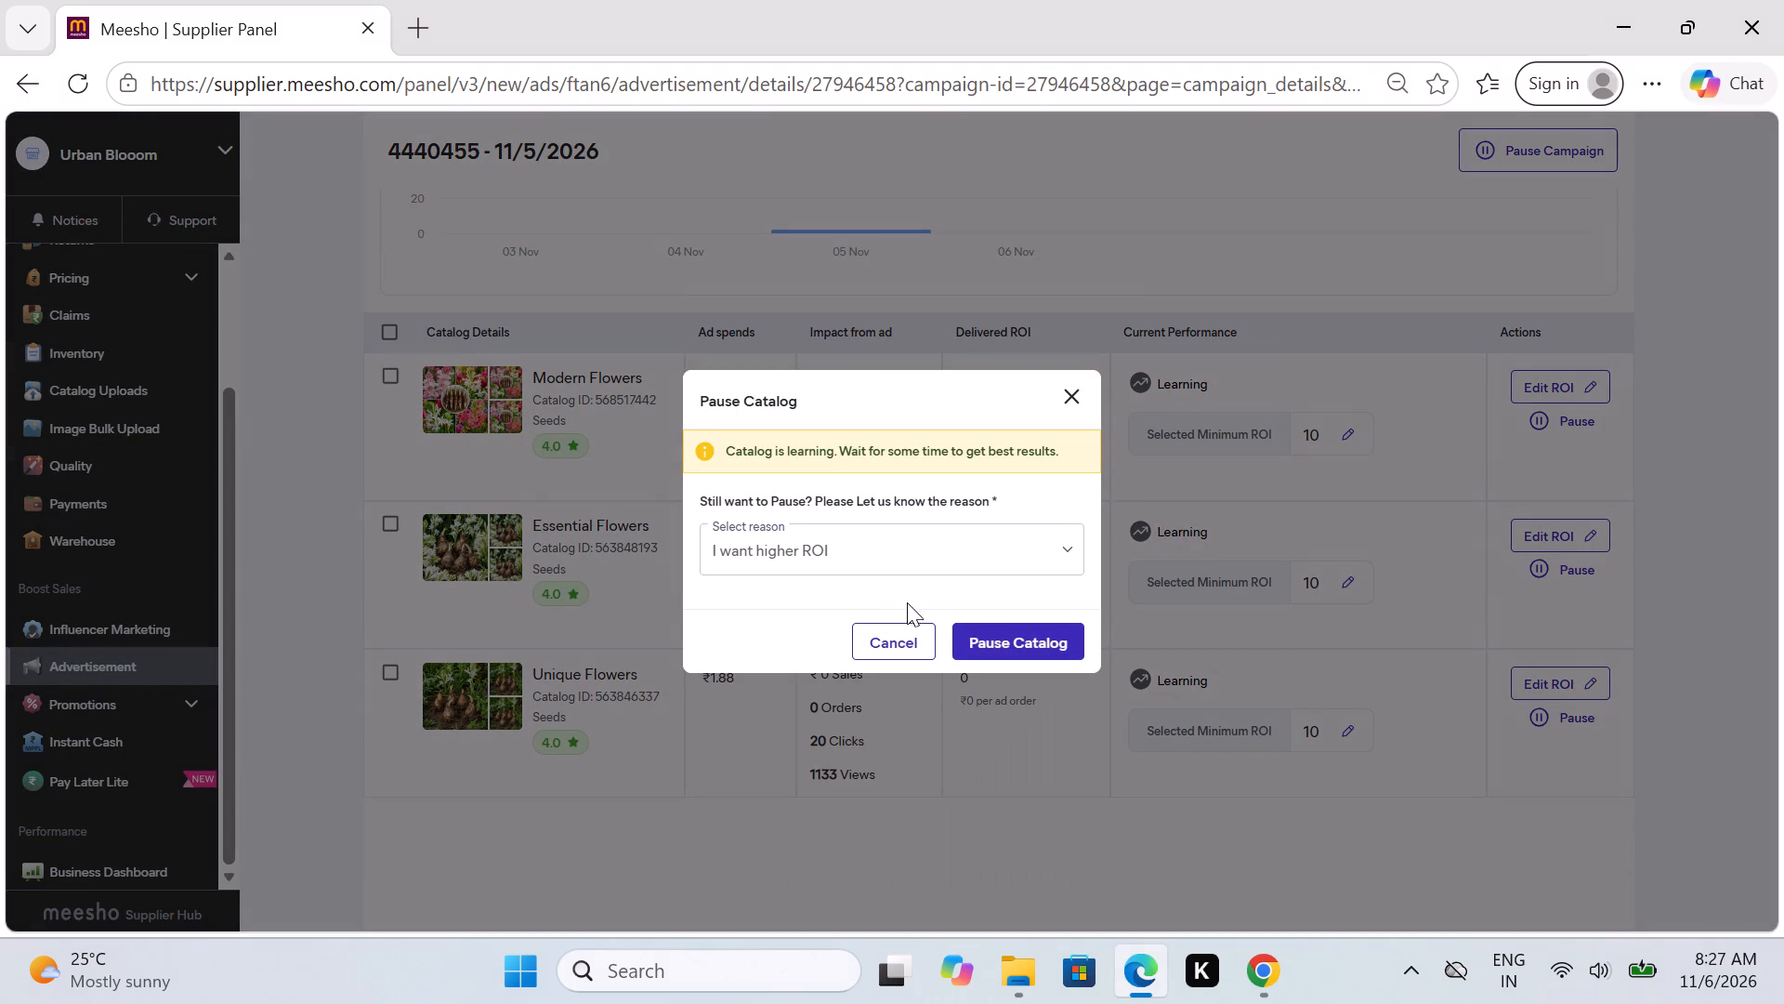
left_click(955, 641)
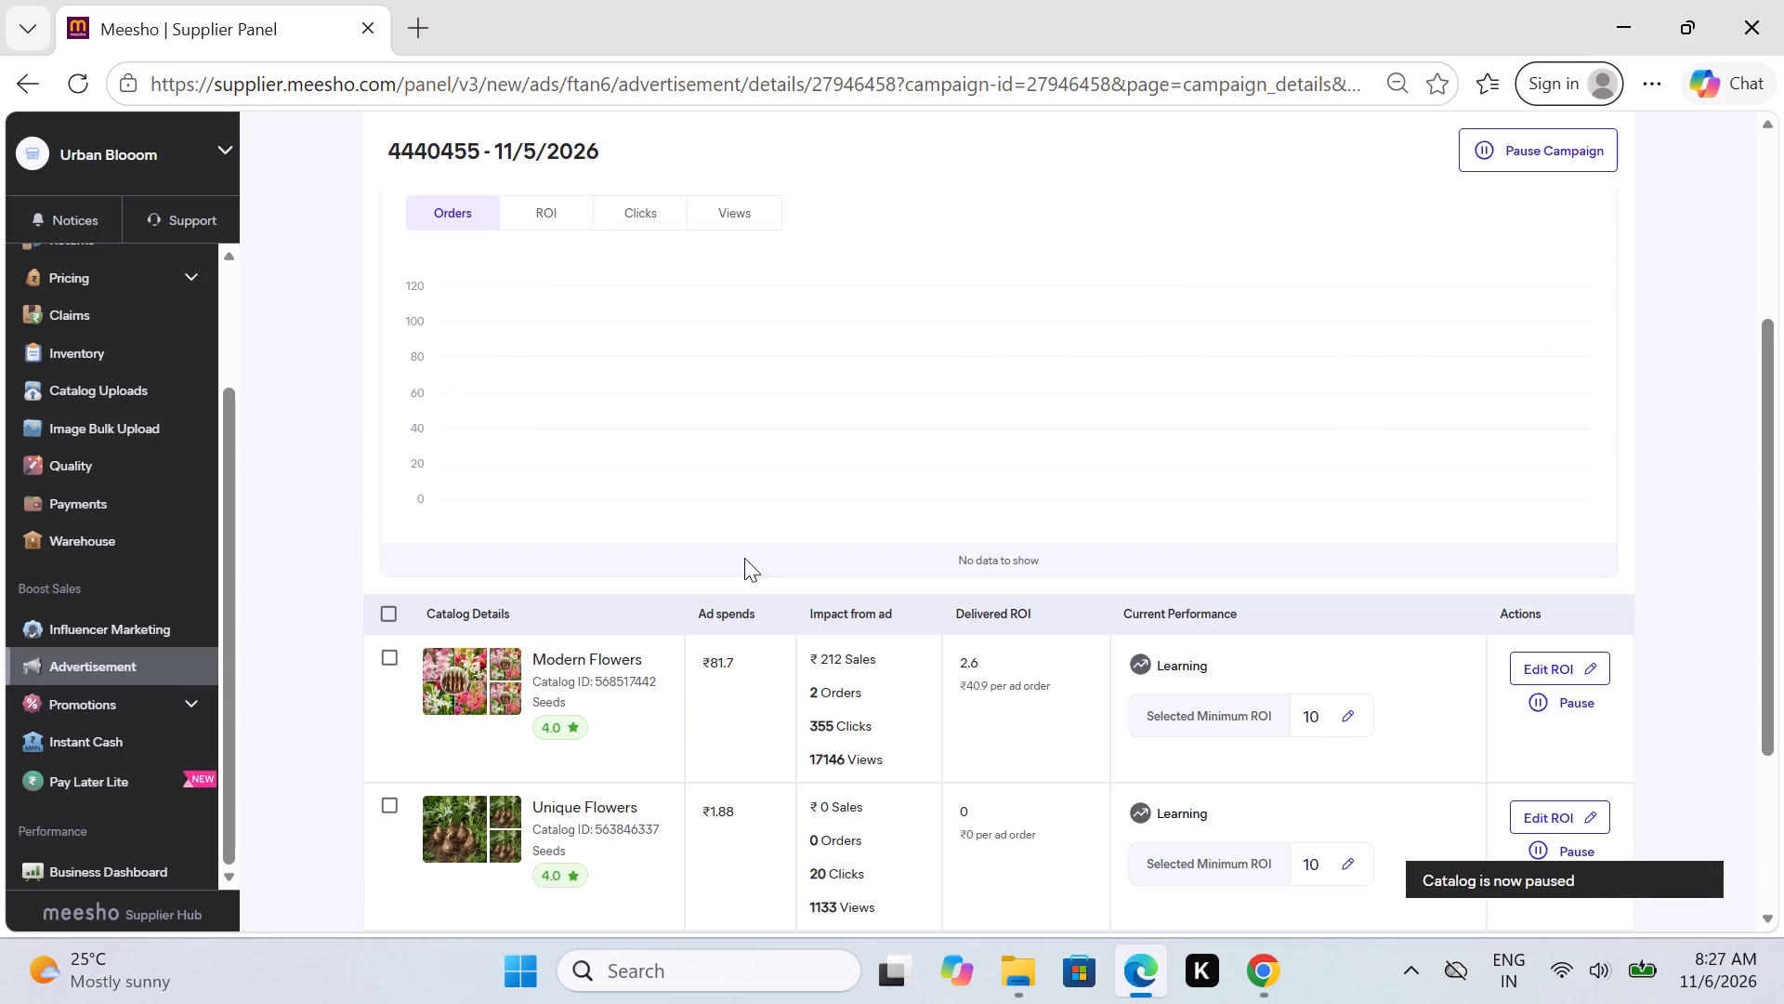
Return to the Advertisement page and start a new ROI Plus campaign with the catalogs selected by you.
left_click(12, 95)
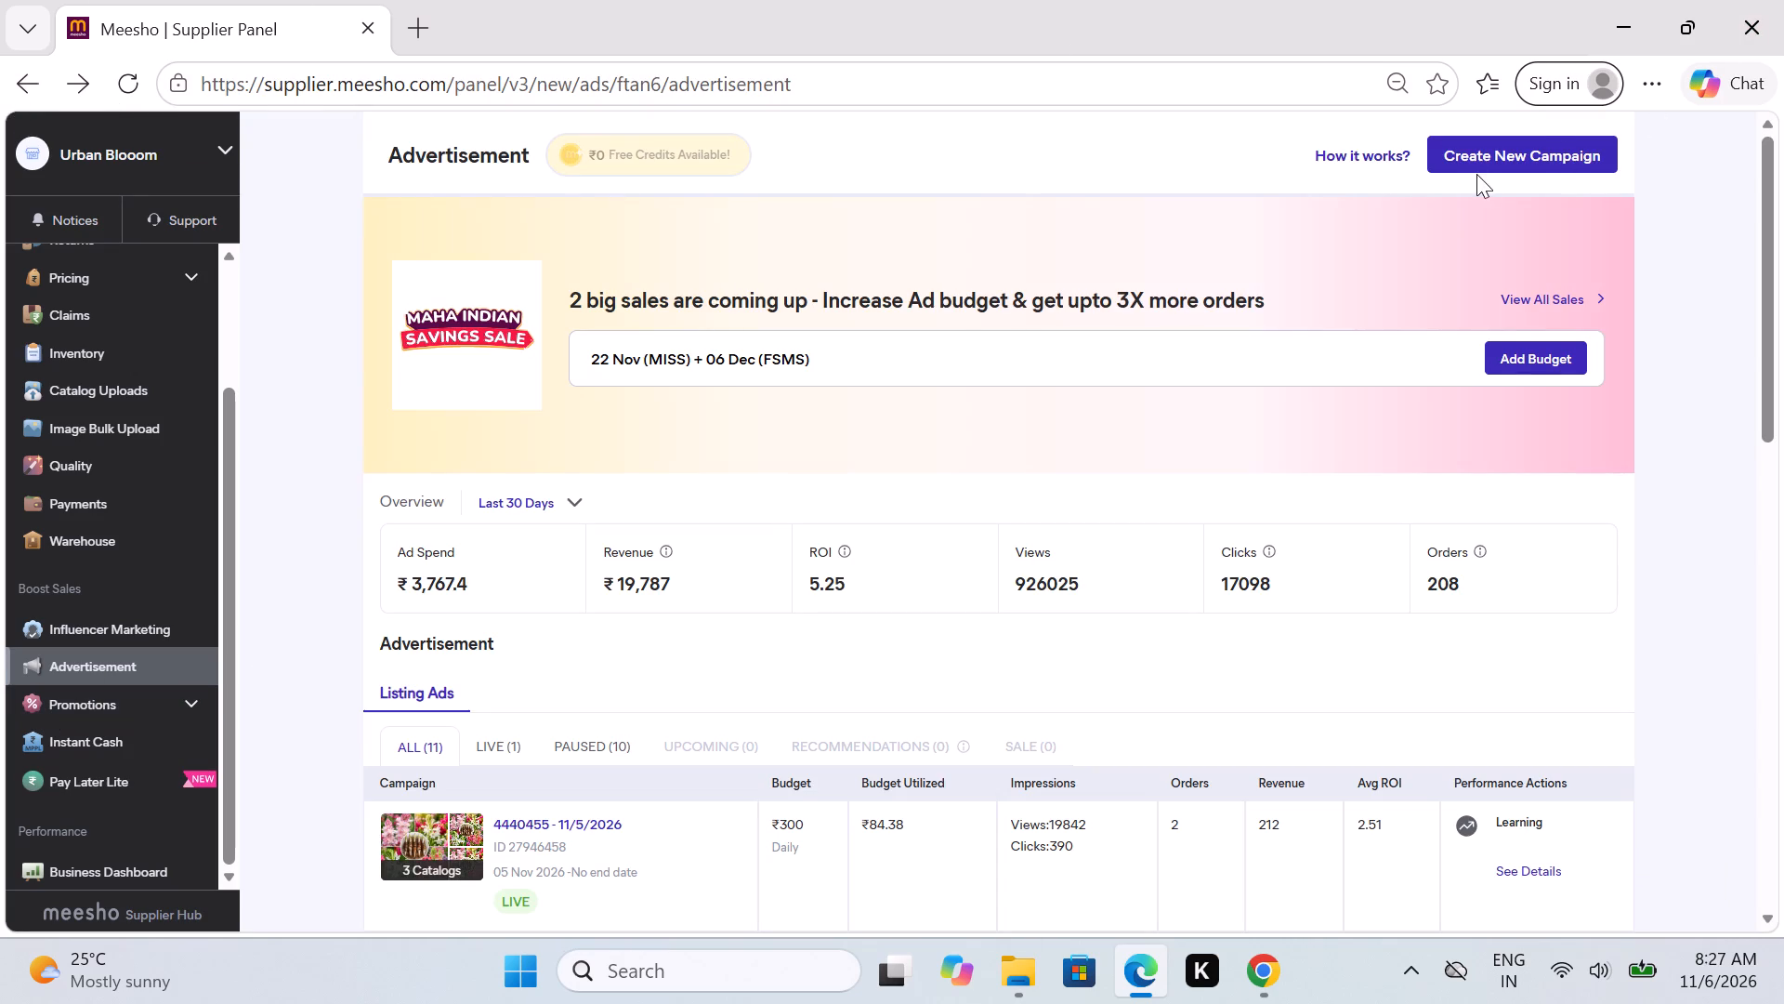
left_click(1472, 168)
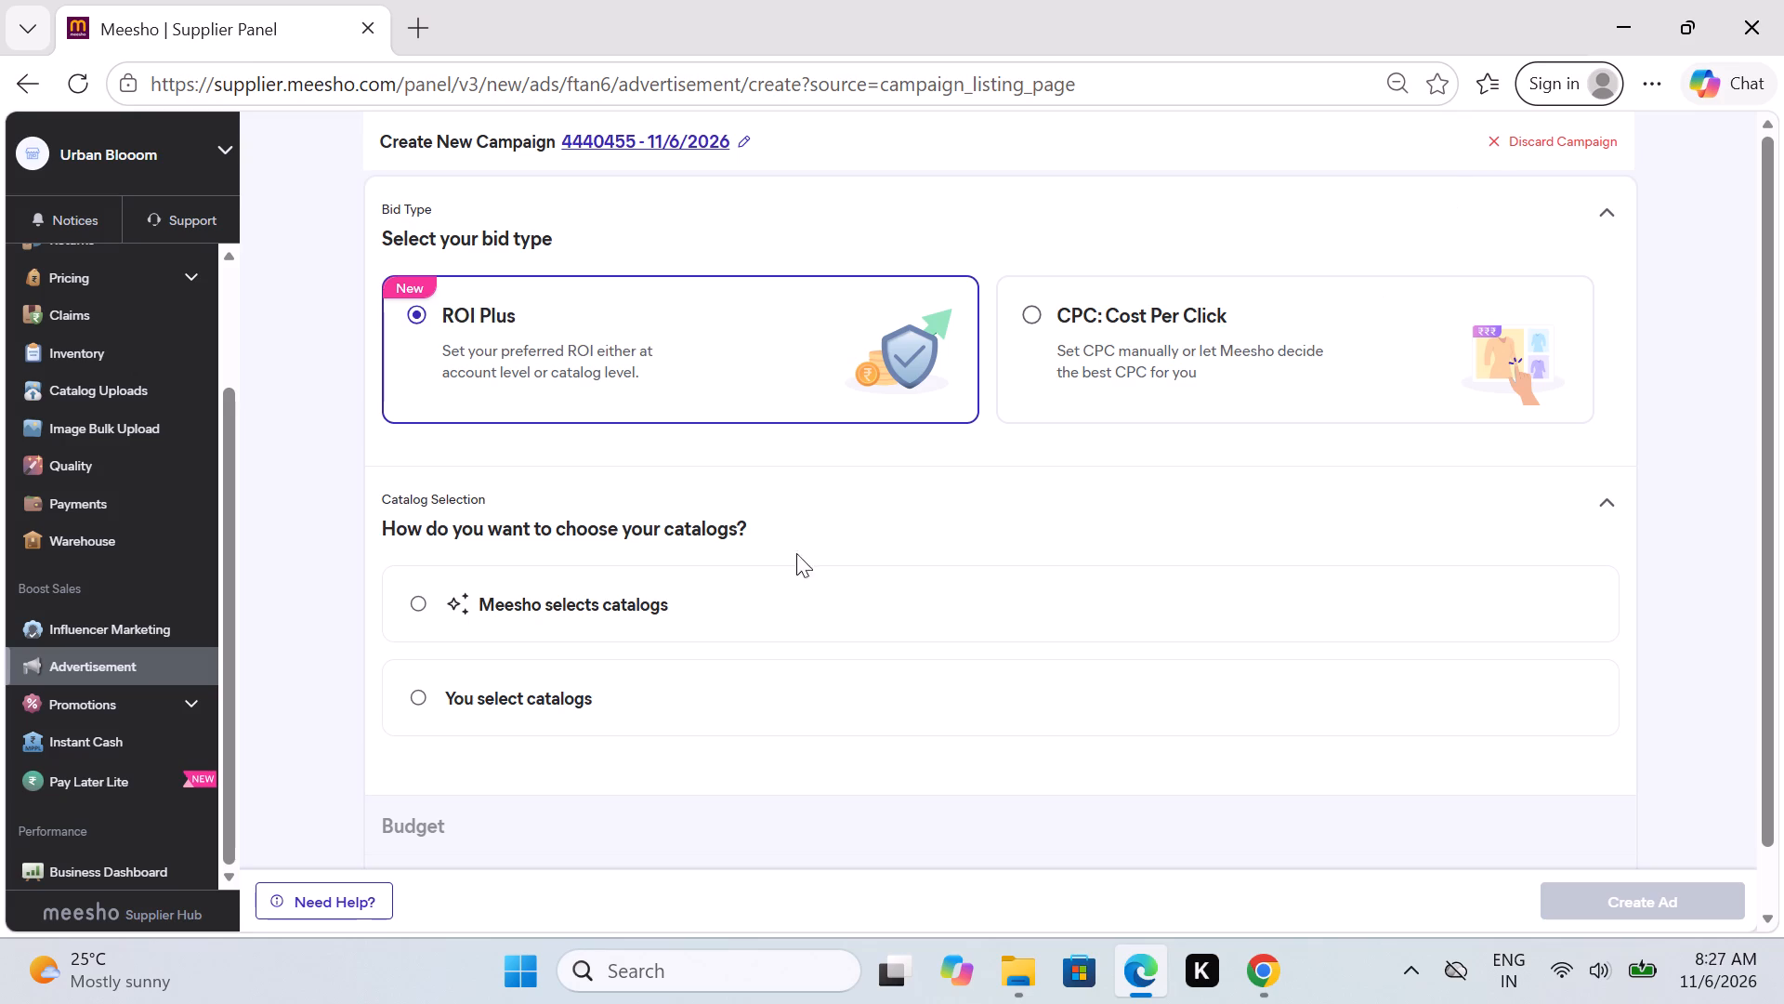
left_click(419, 684)
scroll(1441, 553, "down", 1)
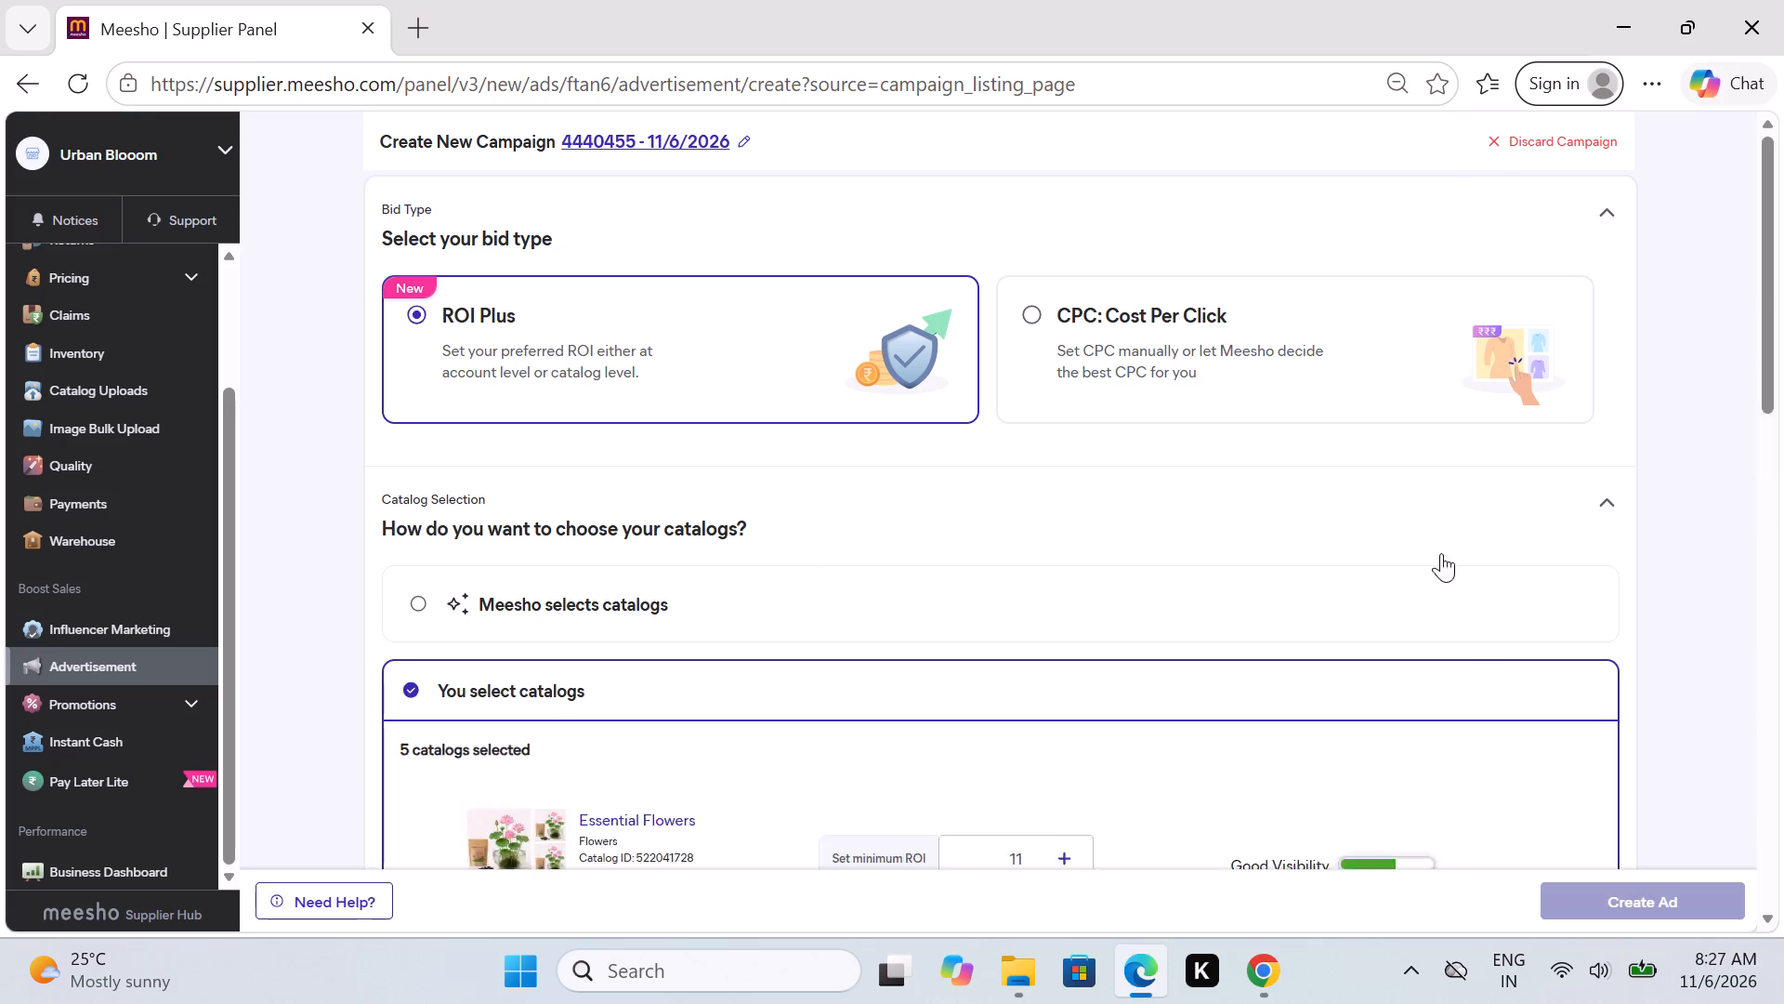
Remove the Classic Flowers, Unique Flowers and Designer Flowers catalogs from the new campaign's selection.
scroll(1436, 559, "down", 1)
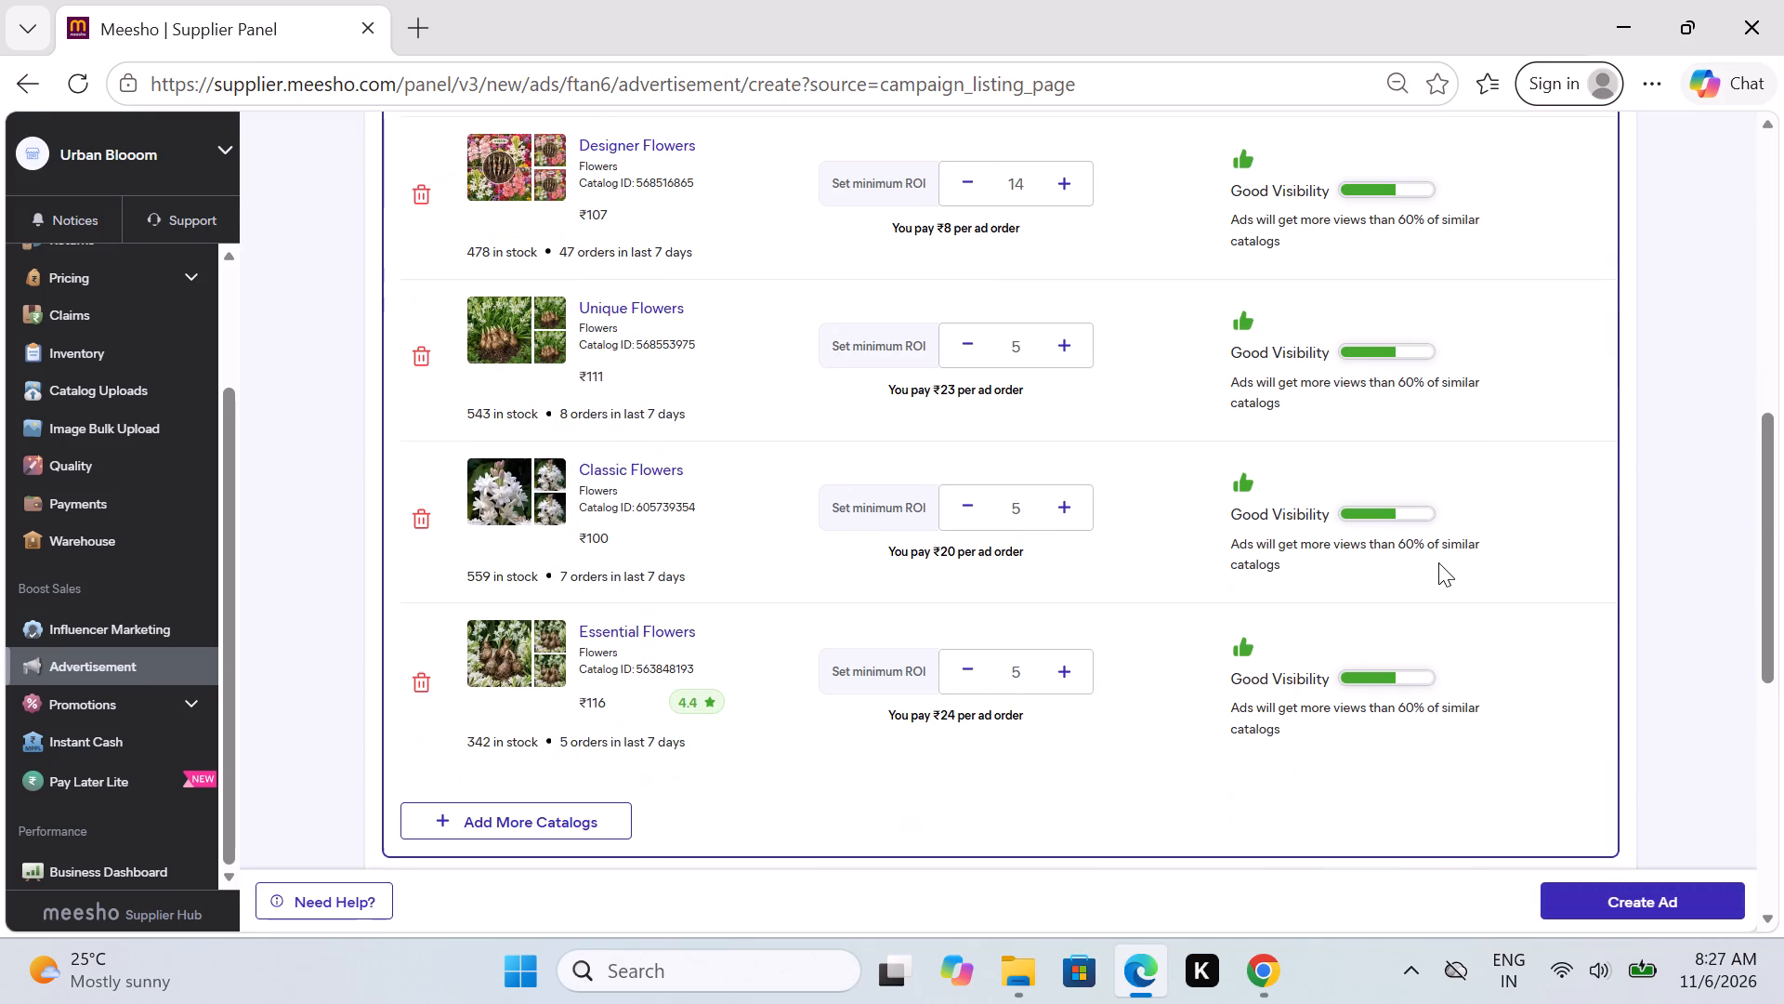
left_click(443, 495)
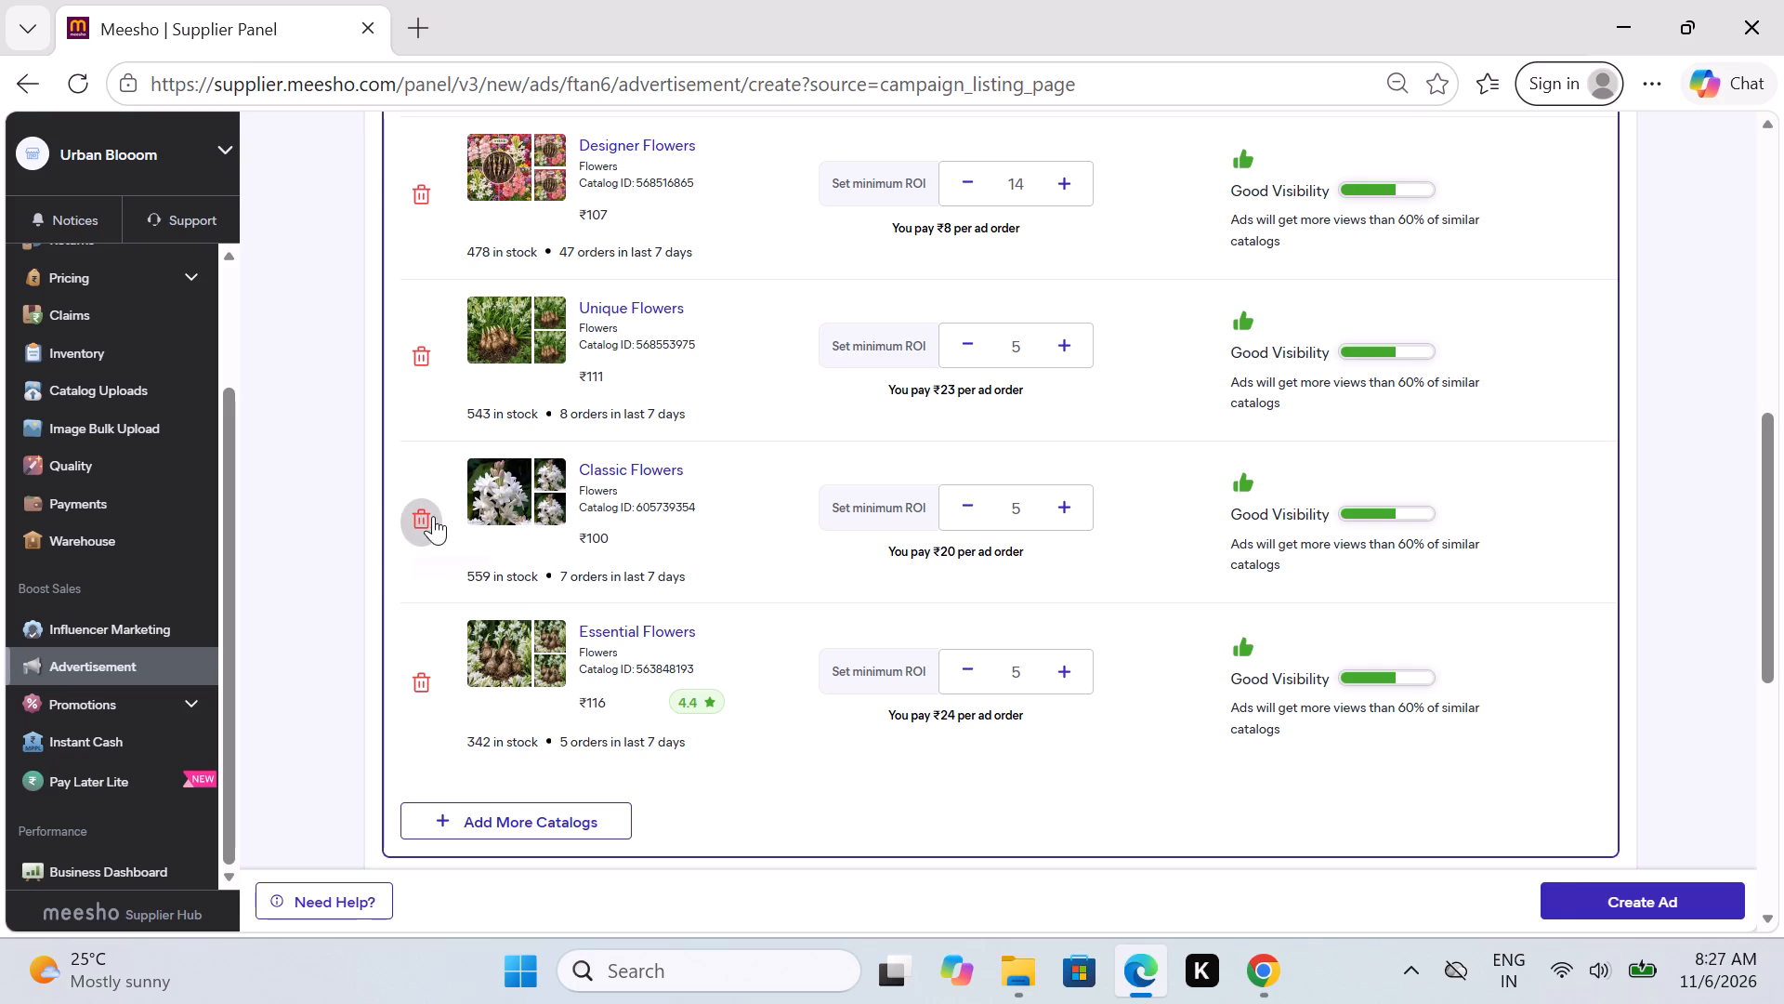
left_click(433, 516)
left_click(753, 624)
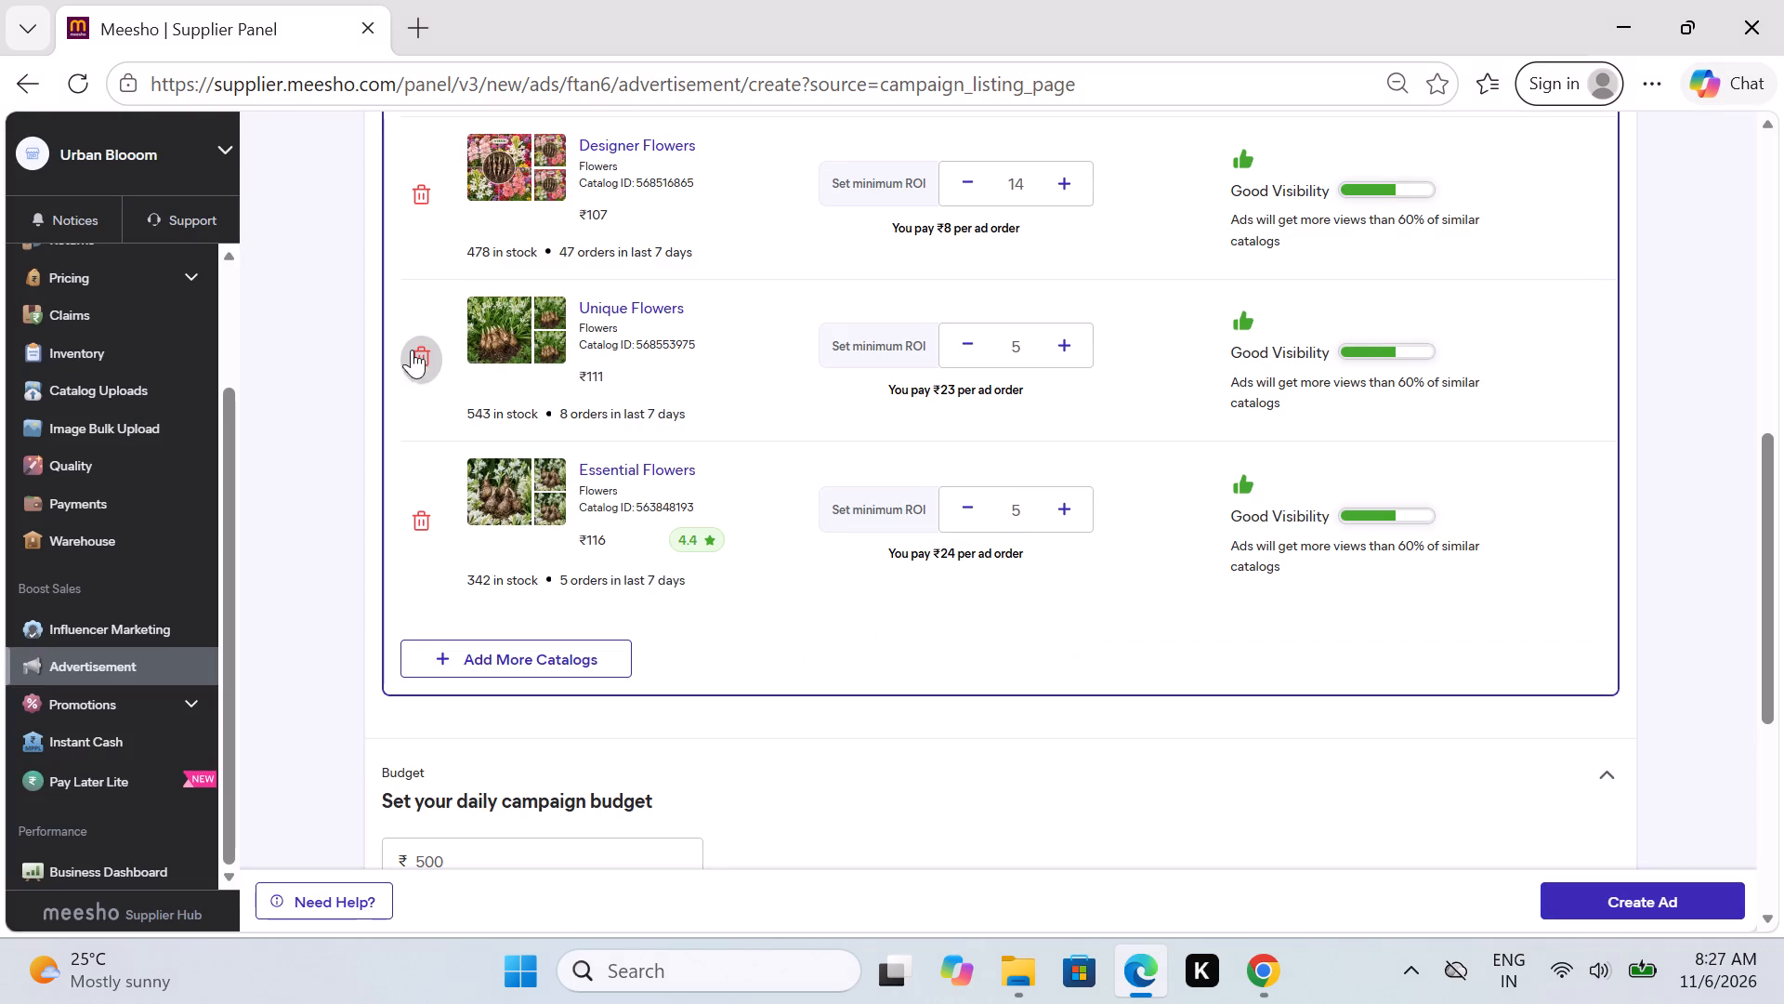
left_click(415, 358)
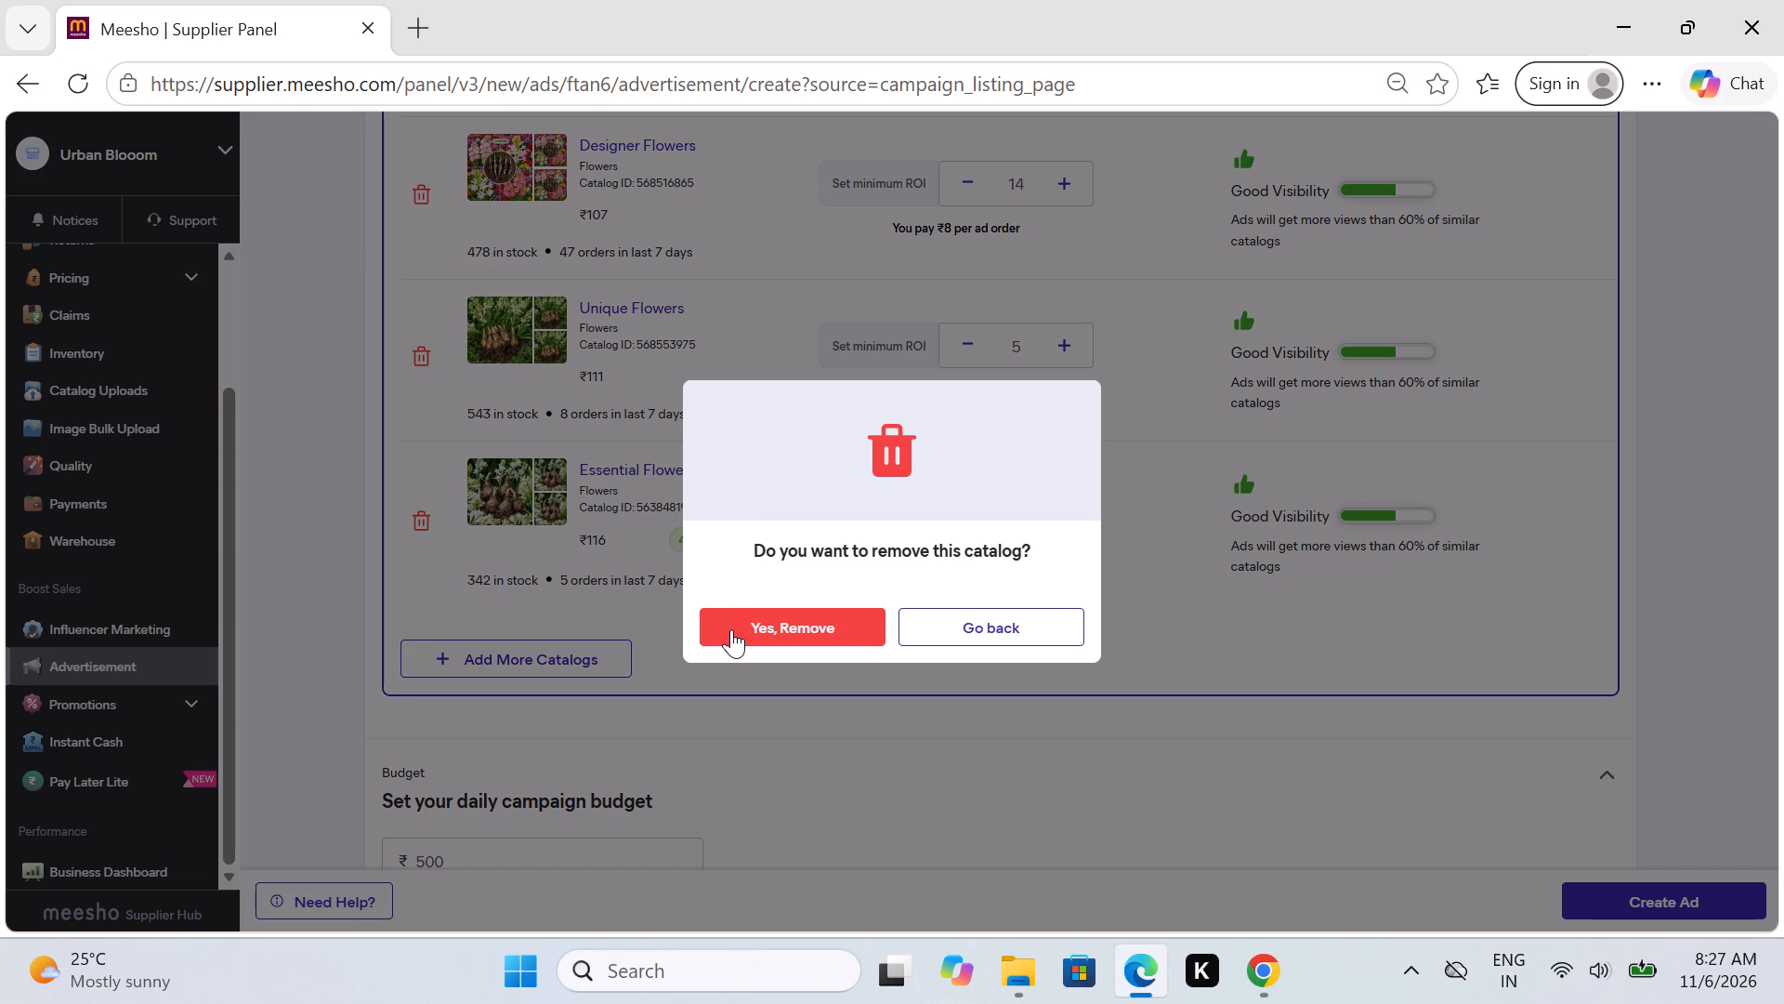
left_click(735, 627)
left_click(424, 197)
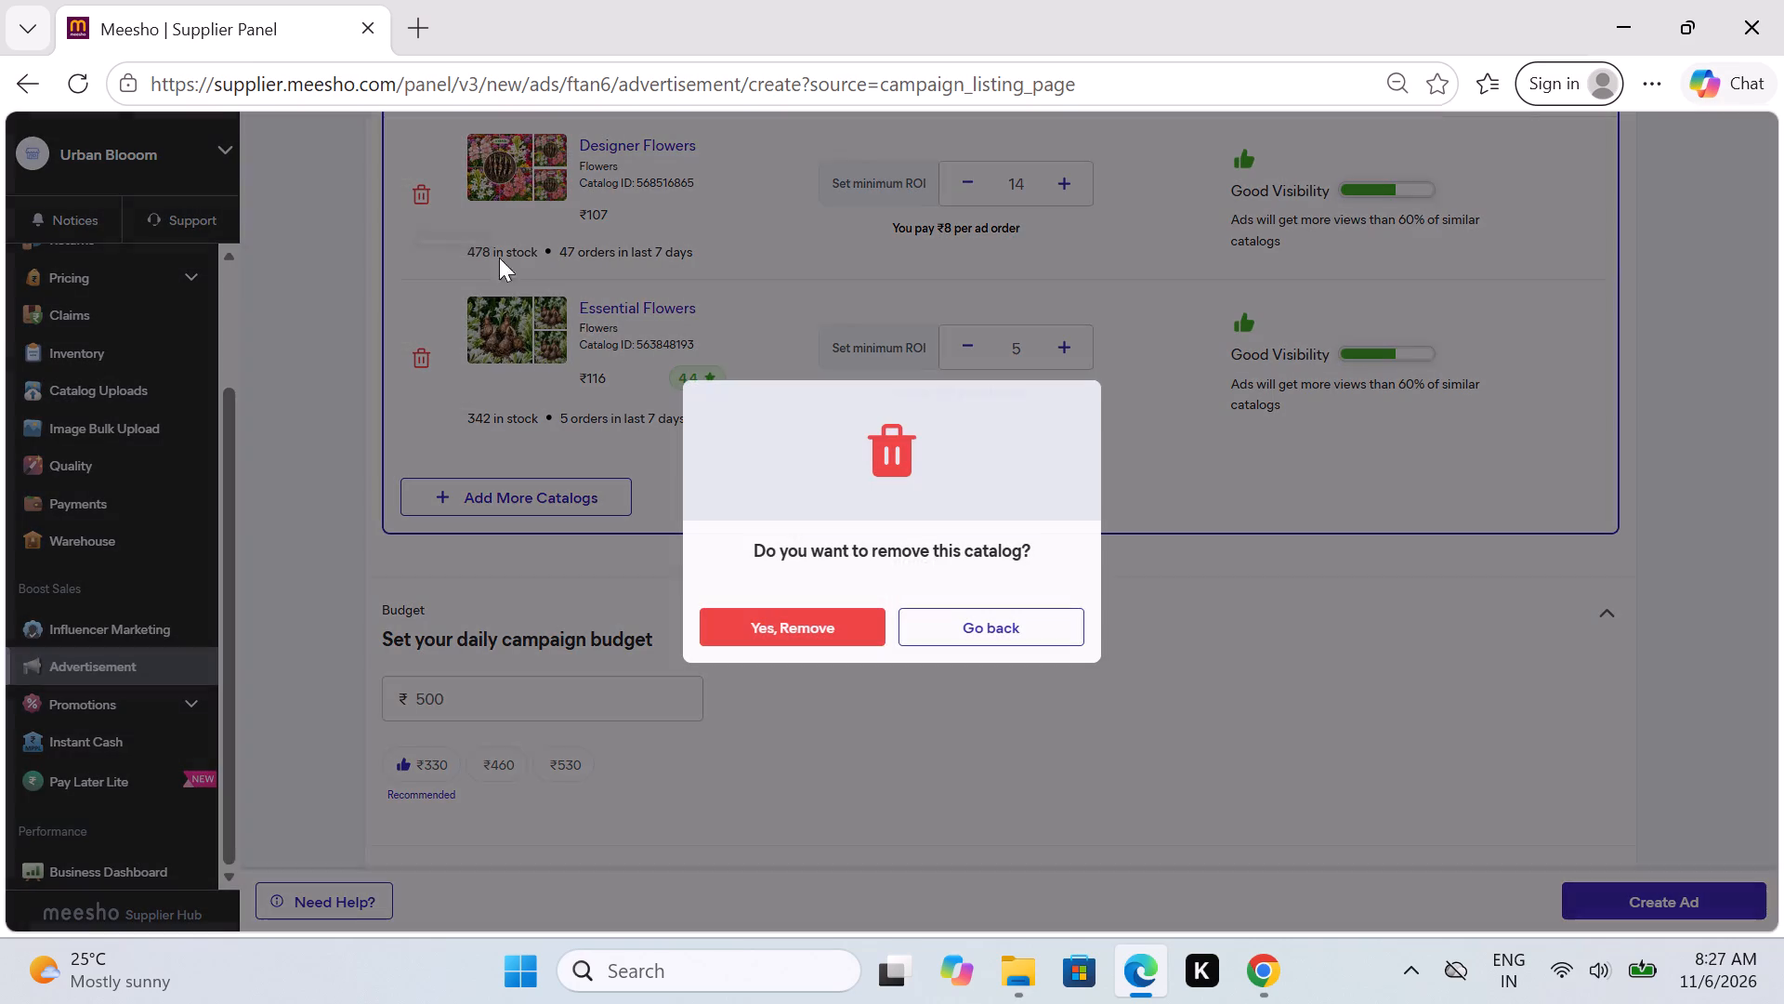
left_click(752, 621)
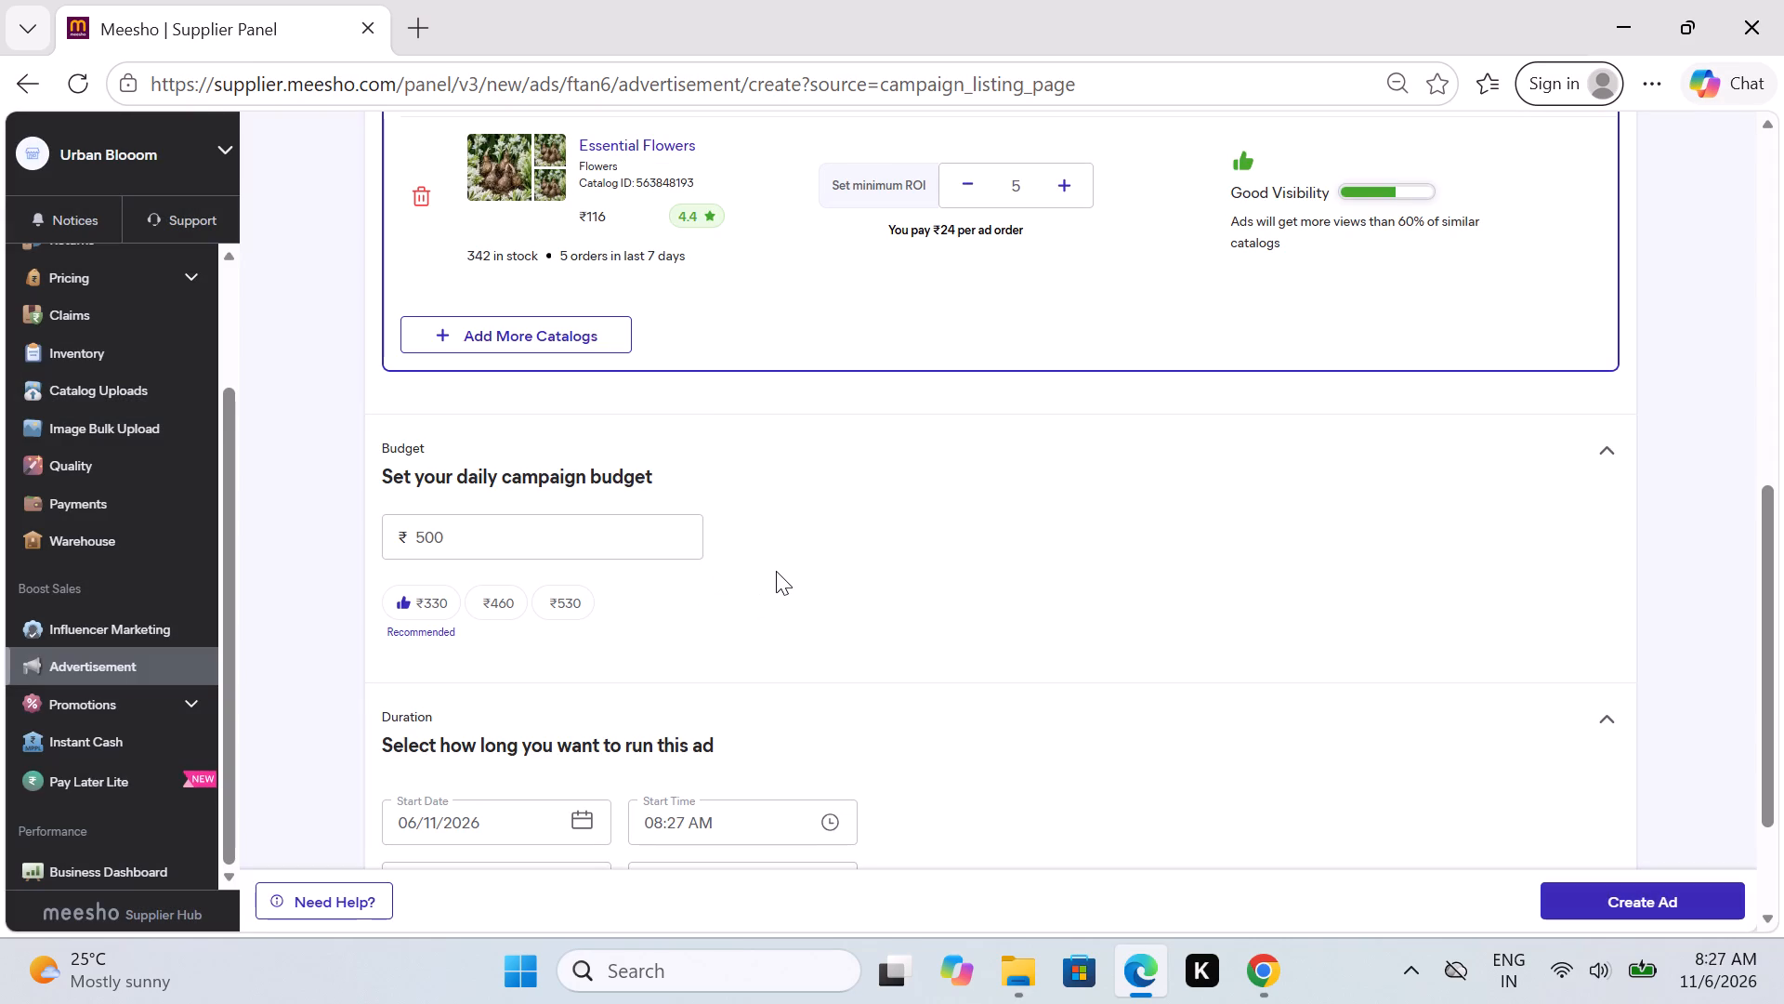
Set the new campaign's daily budget to the recommended ₹330.
left_click(434, 598)
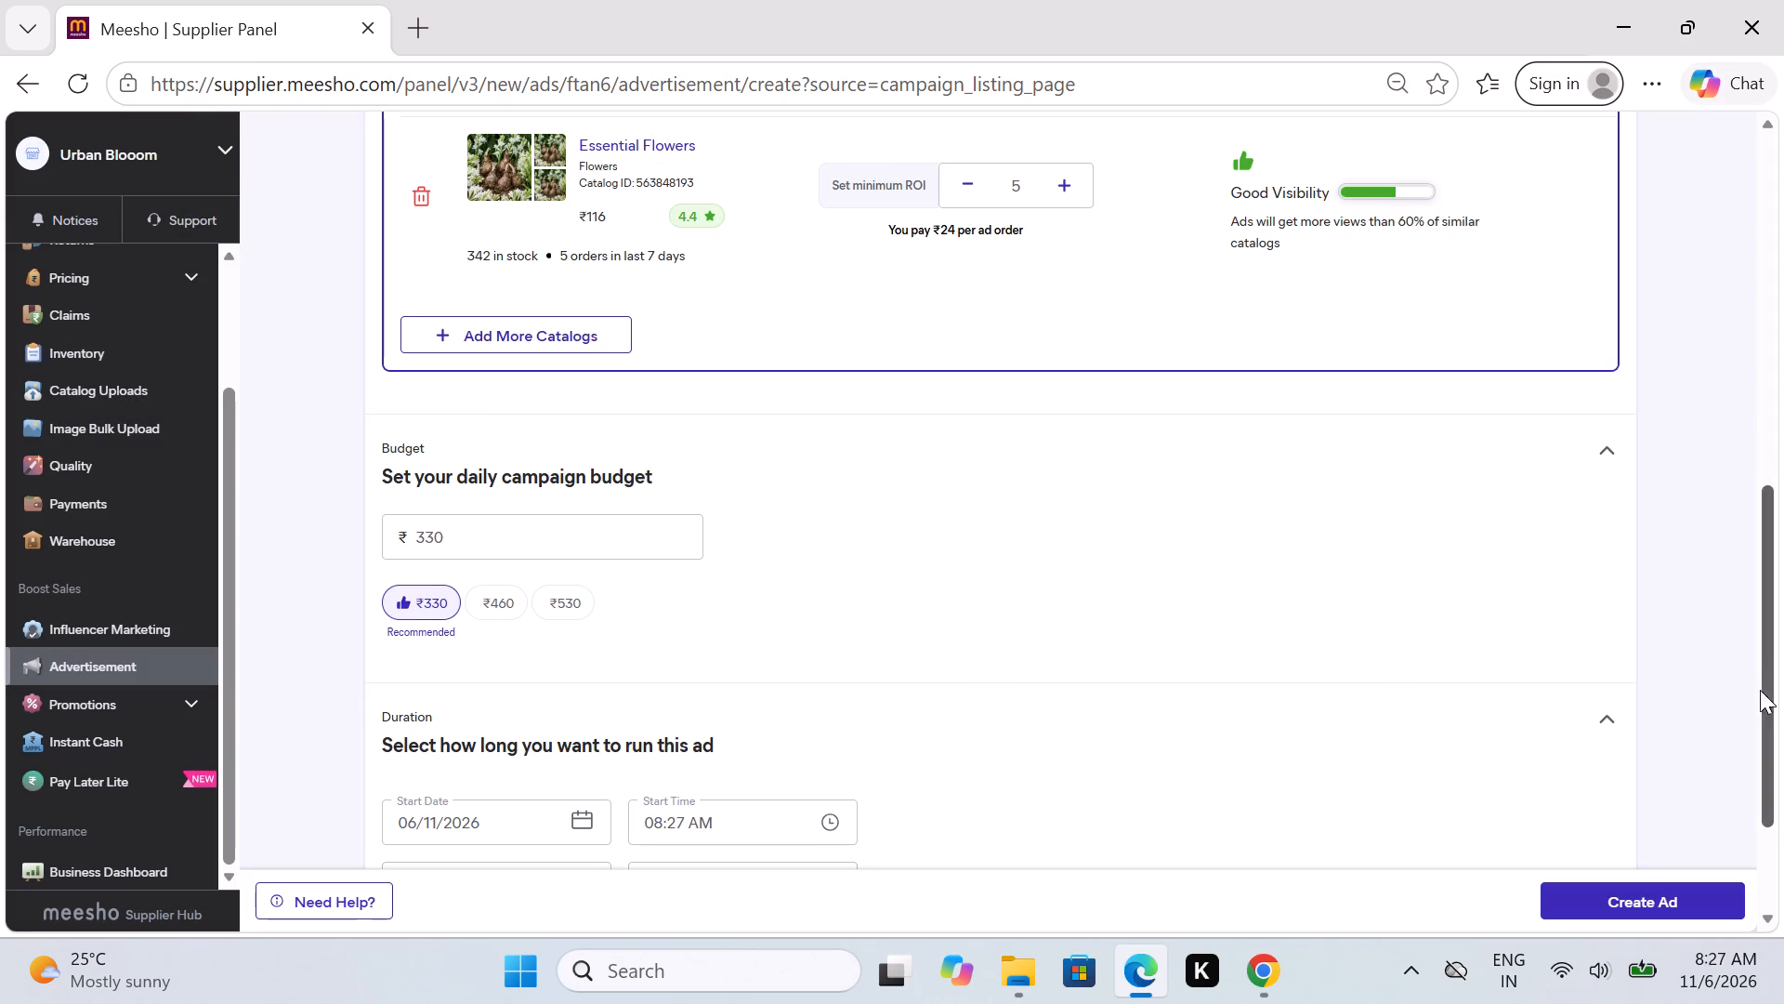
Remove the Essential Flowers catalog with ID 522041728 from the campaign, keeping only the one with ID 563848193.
scroll(1358, 724, "down", 2)
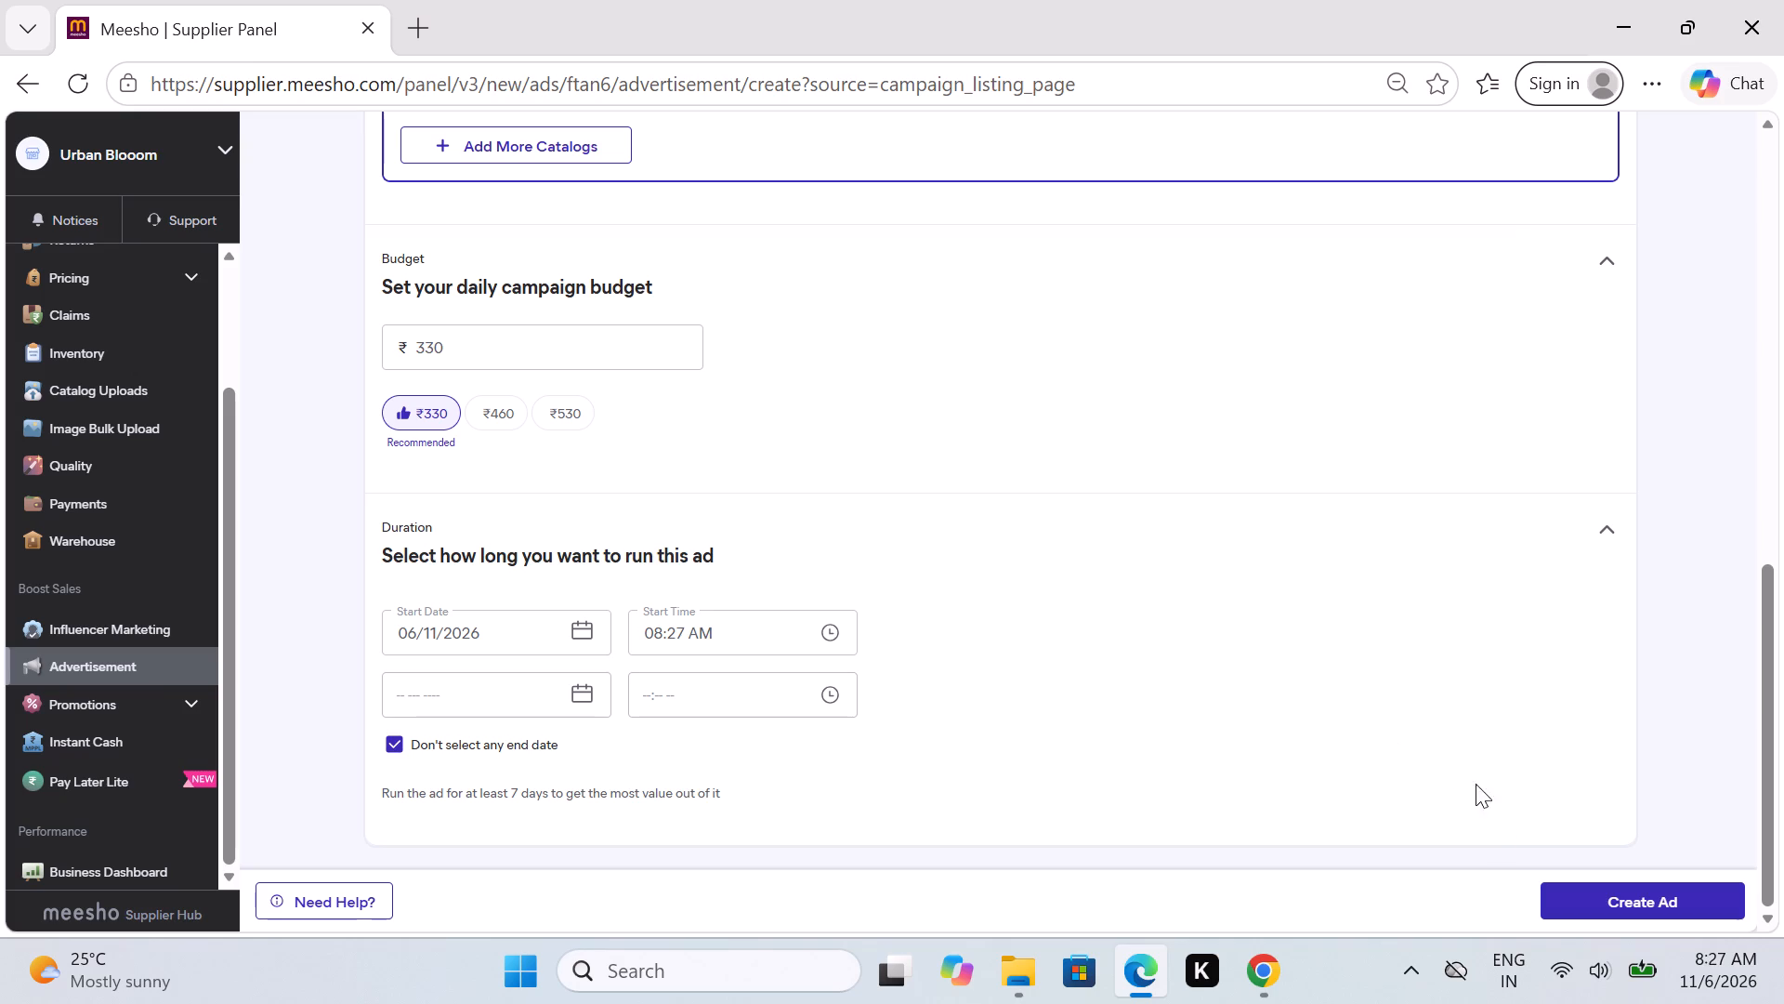
scroll(1410, 751, "up", 1)
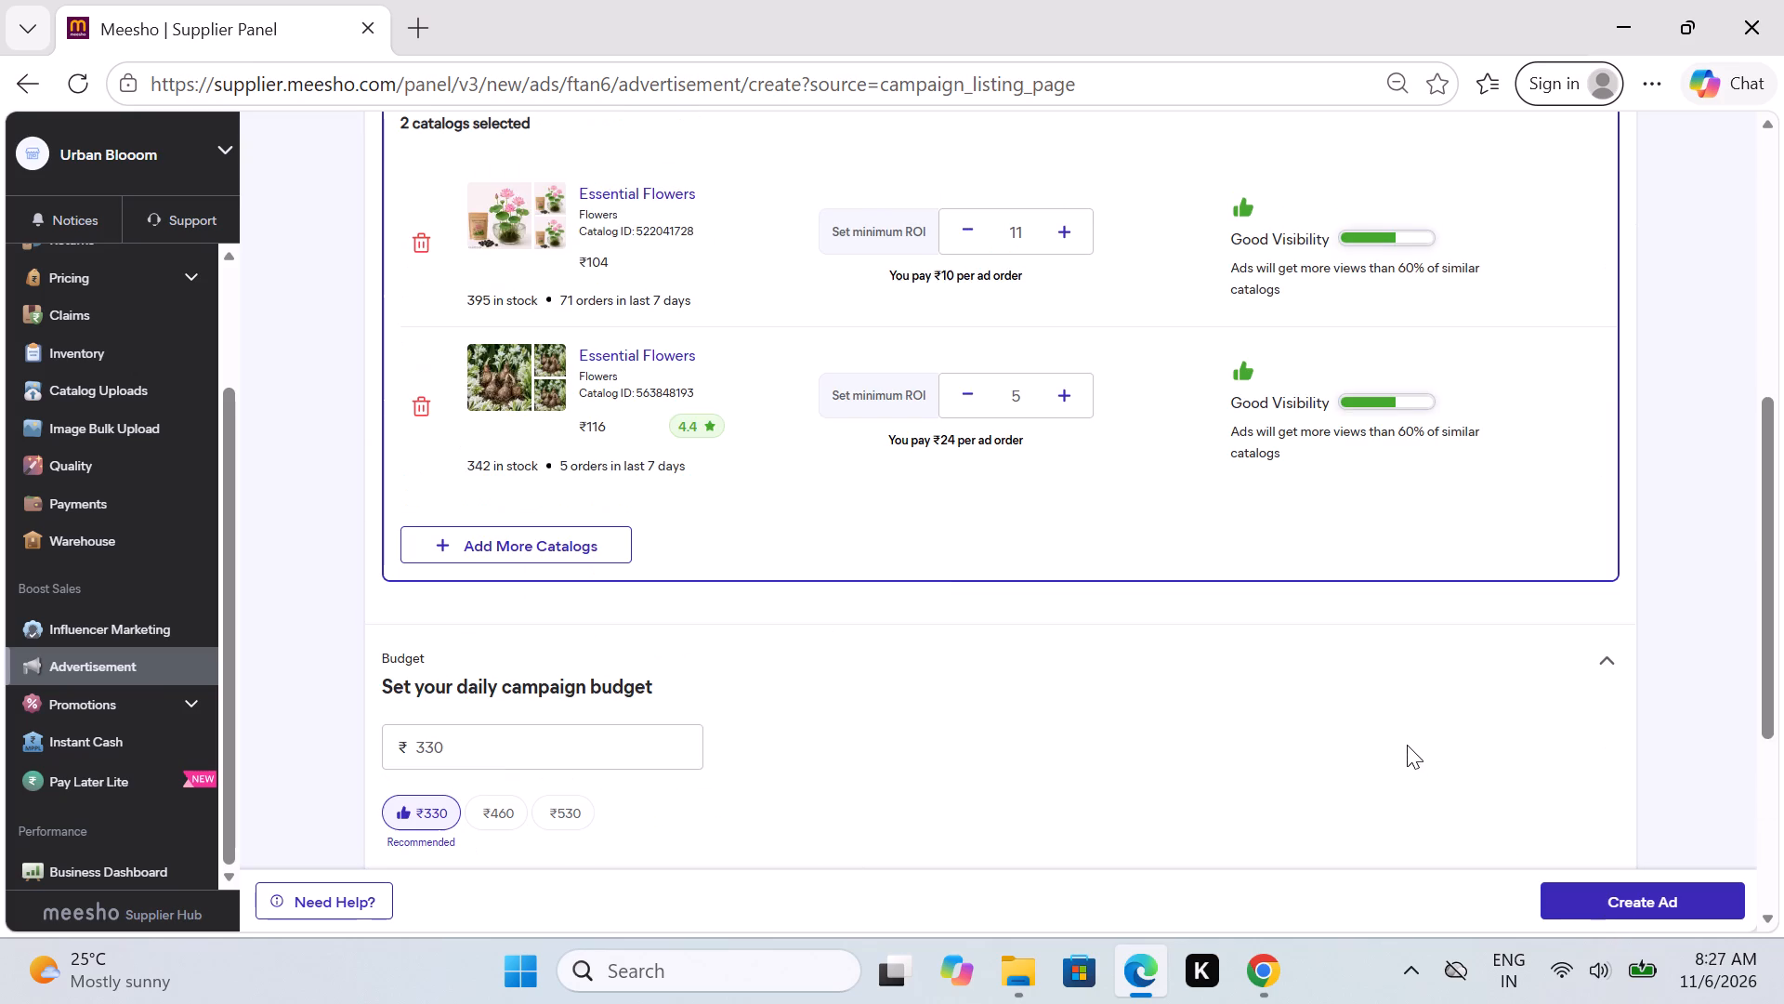
left_click(442, 250)
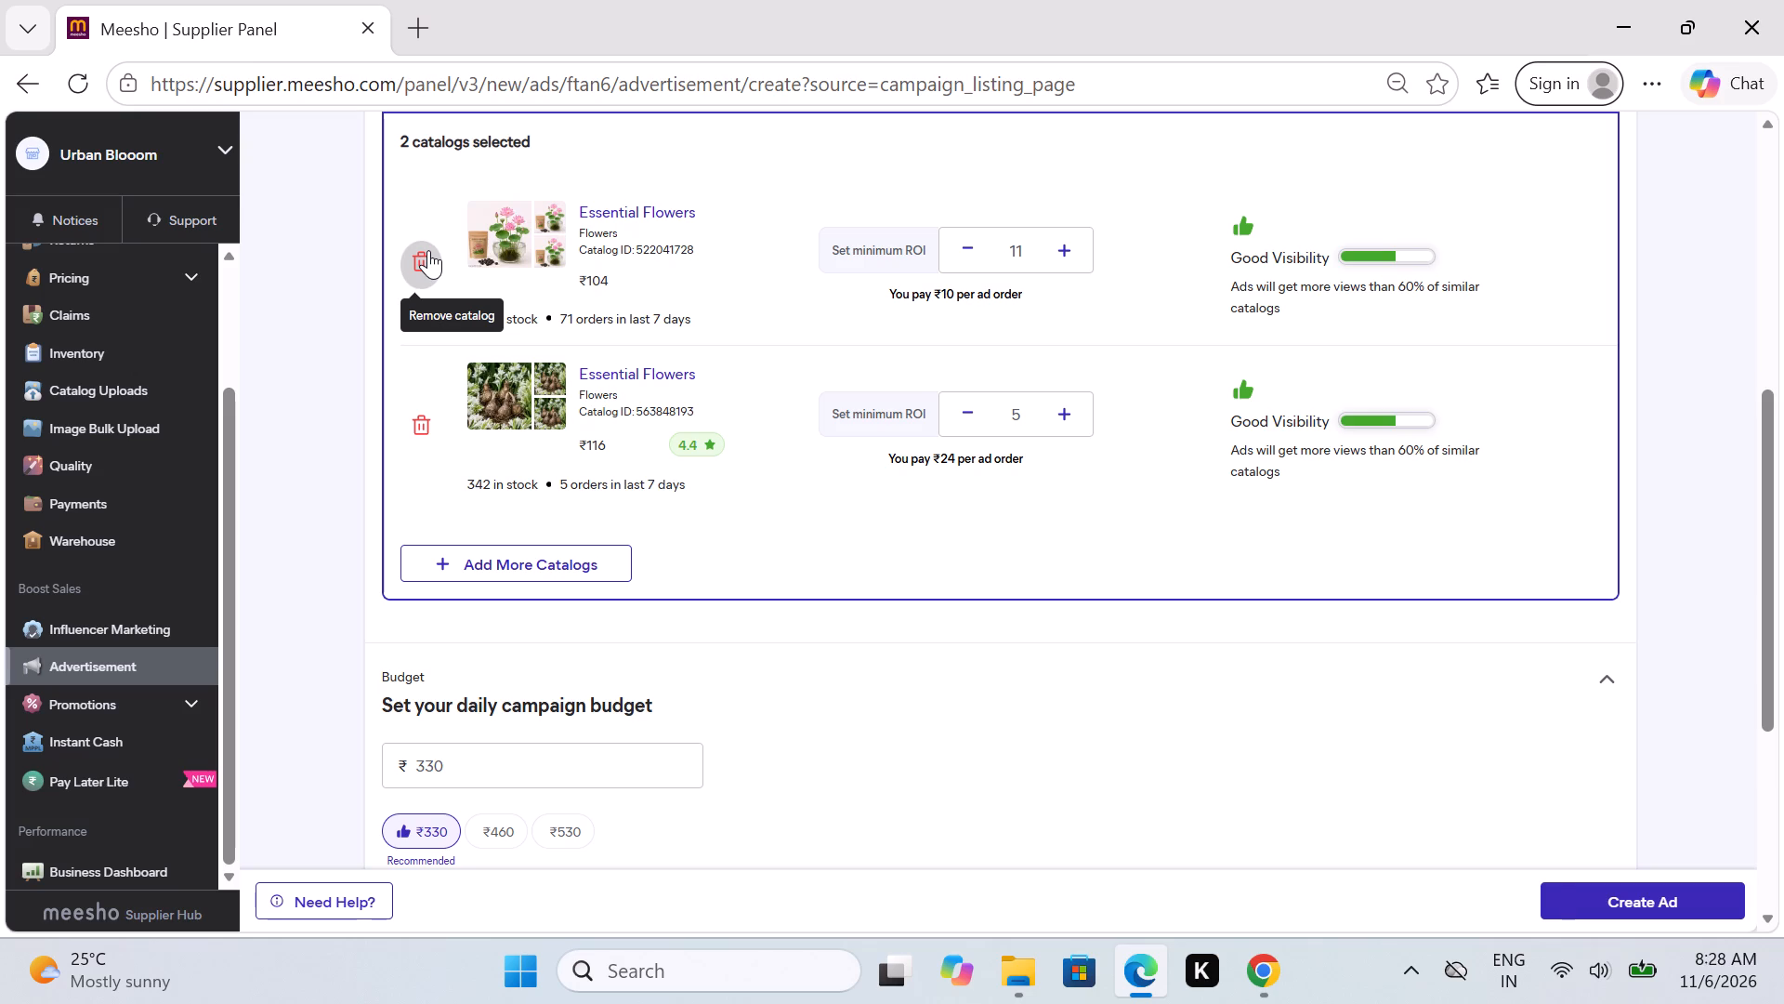
left_click(428, 250)
left_click(715, 607)
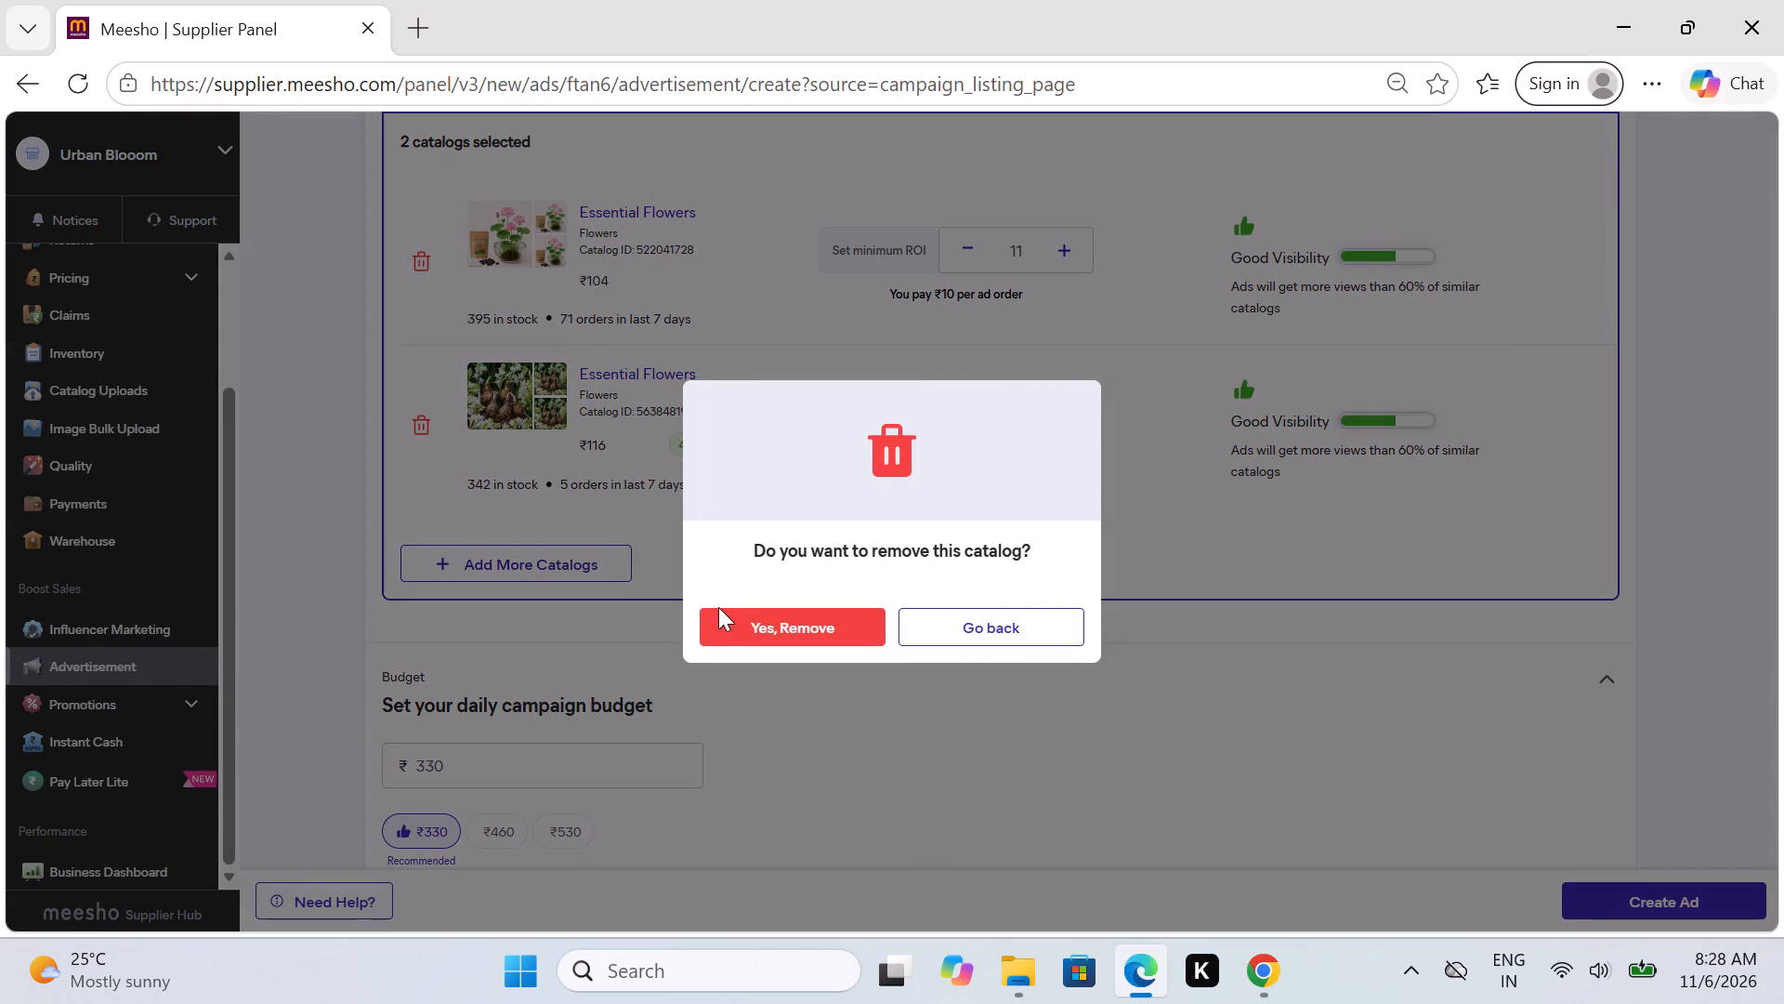
left_click(725, 612)
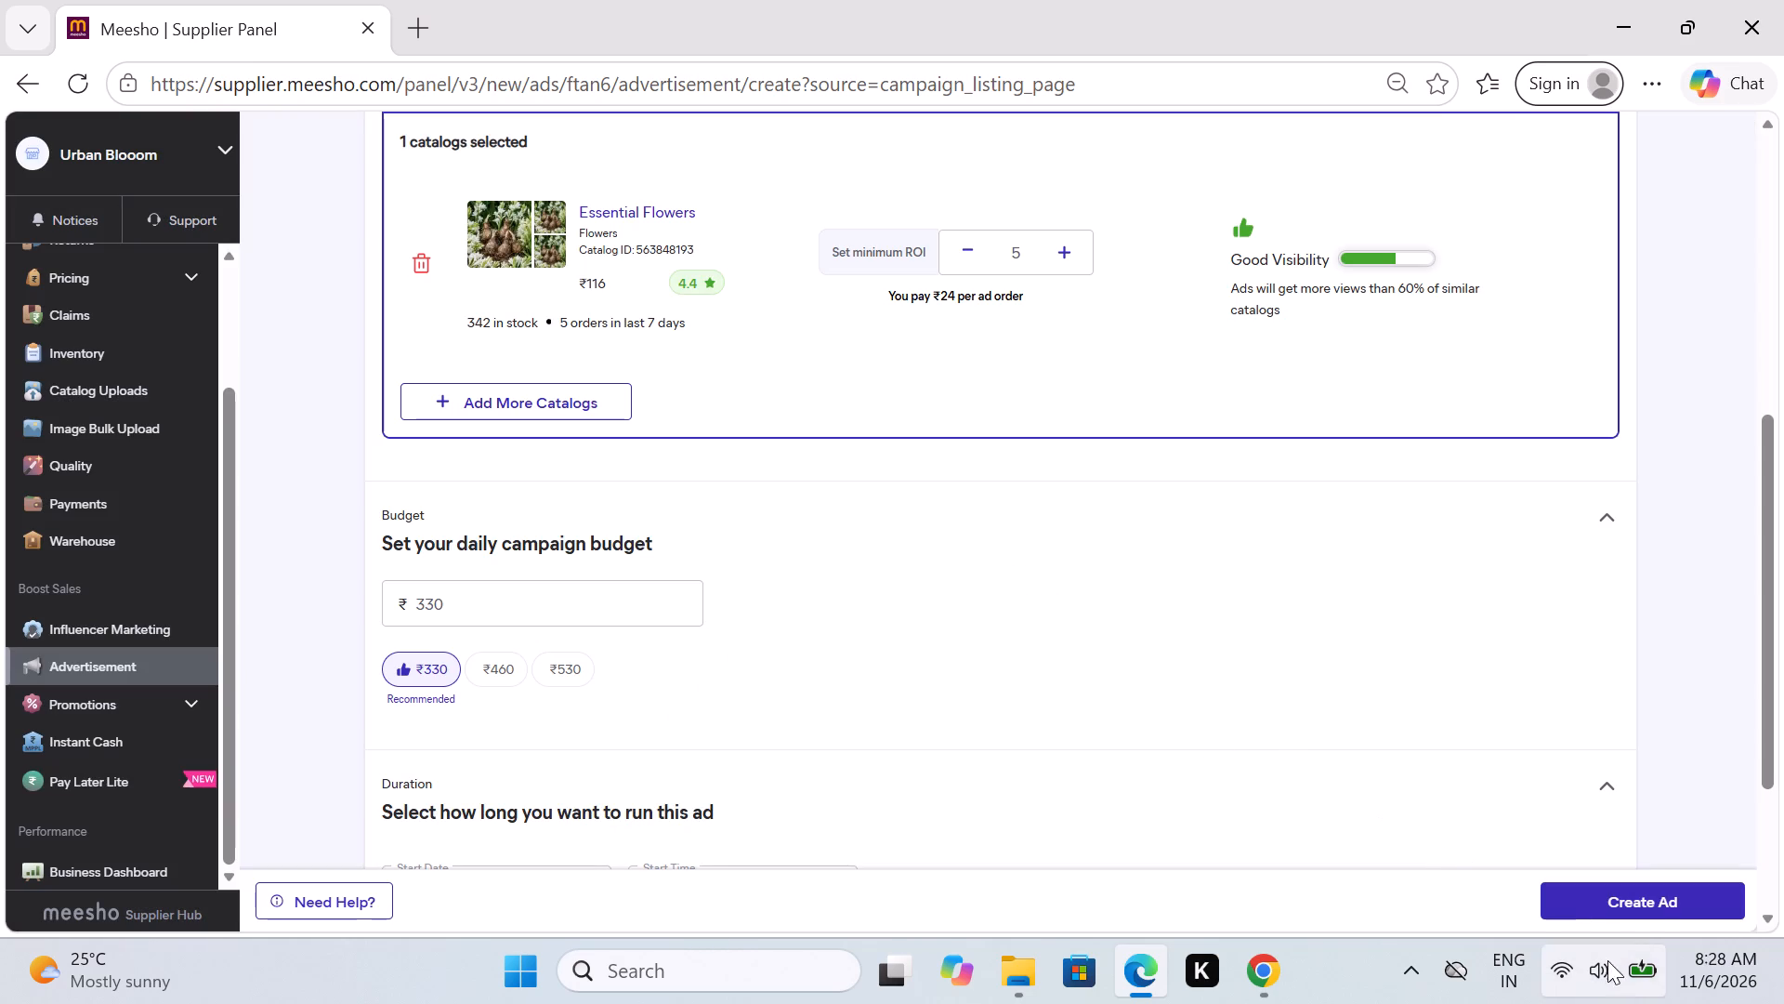
Create the ad, submit the campaign from the review page and return to the campaign list.
left_click(1642, 900)
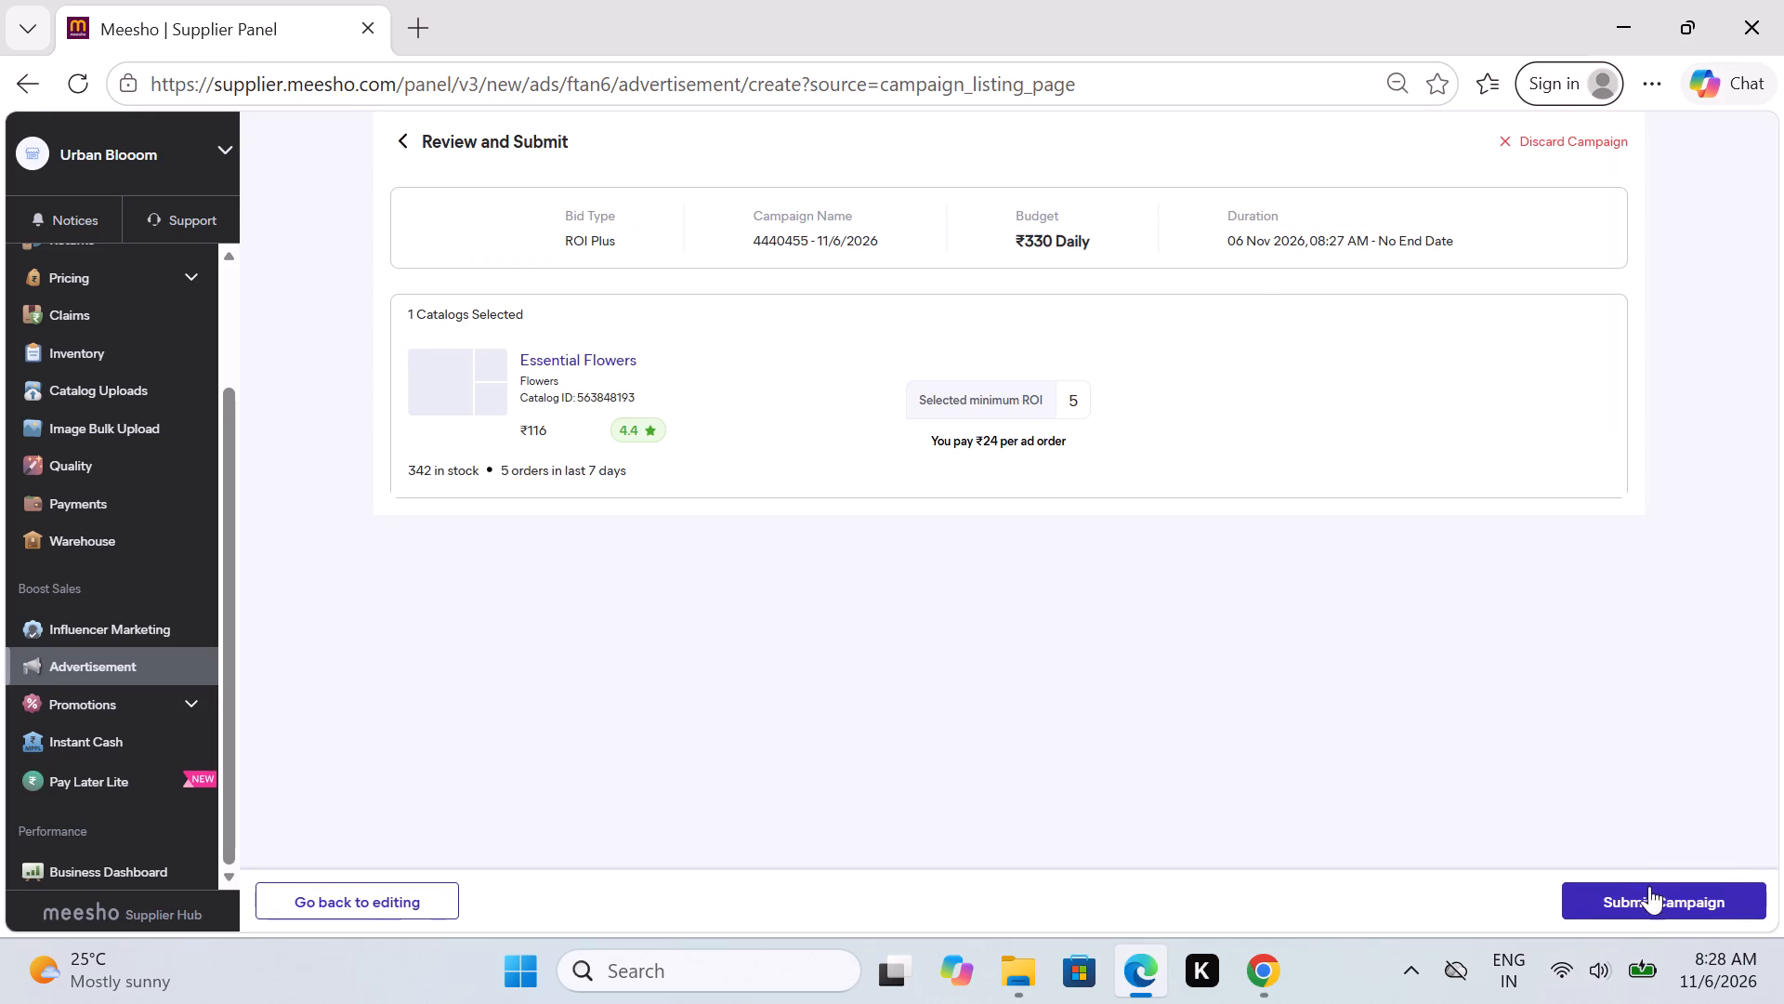
left_click(1656, 906)
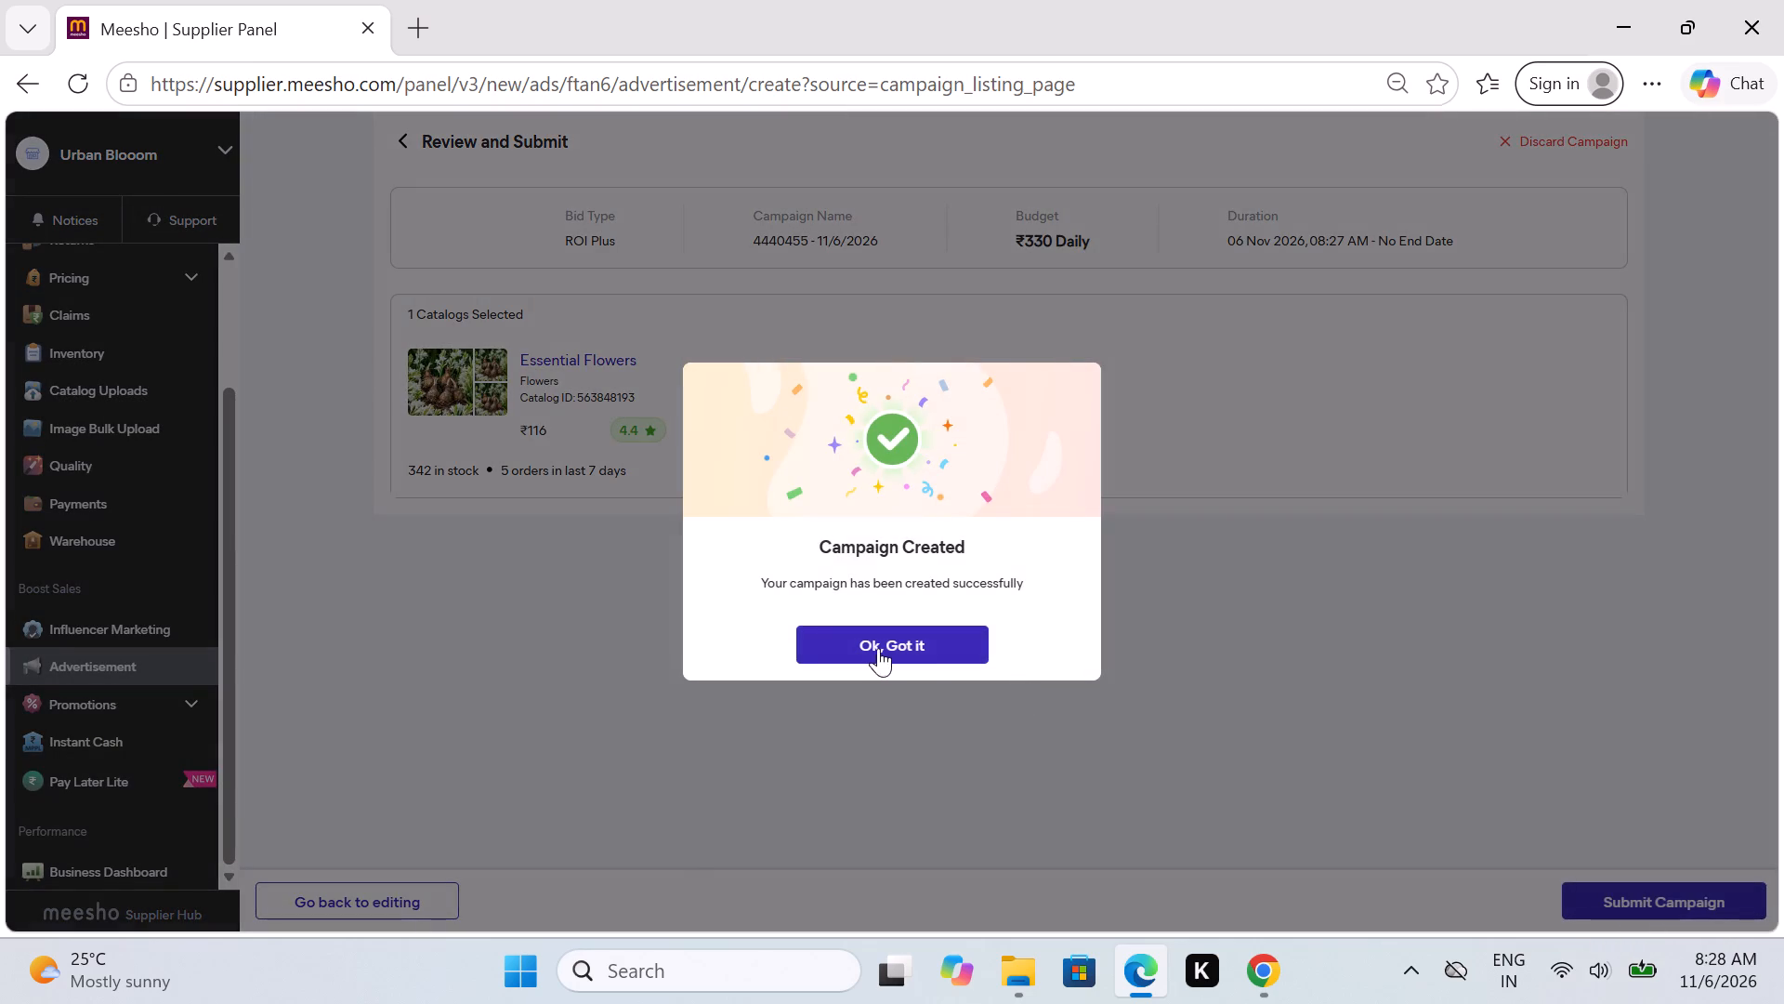
left_click(874, 644)
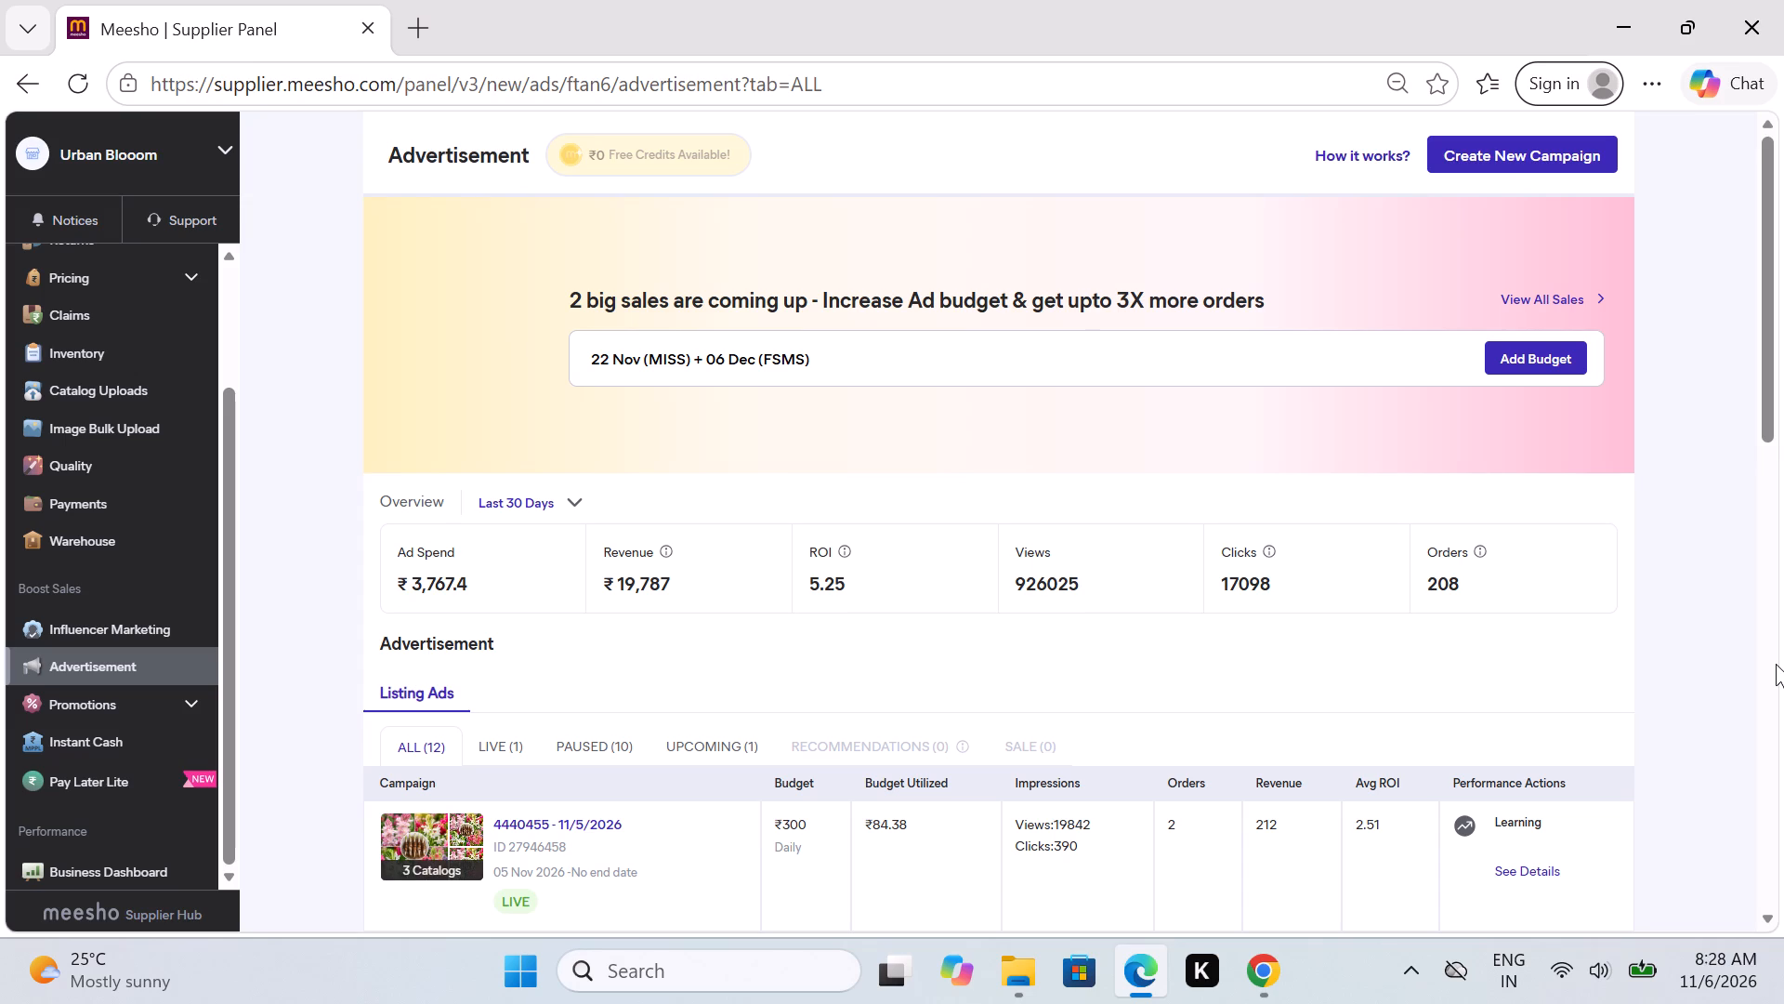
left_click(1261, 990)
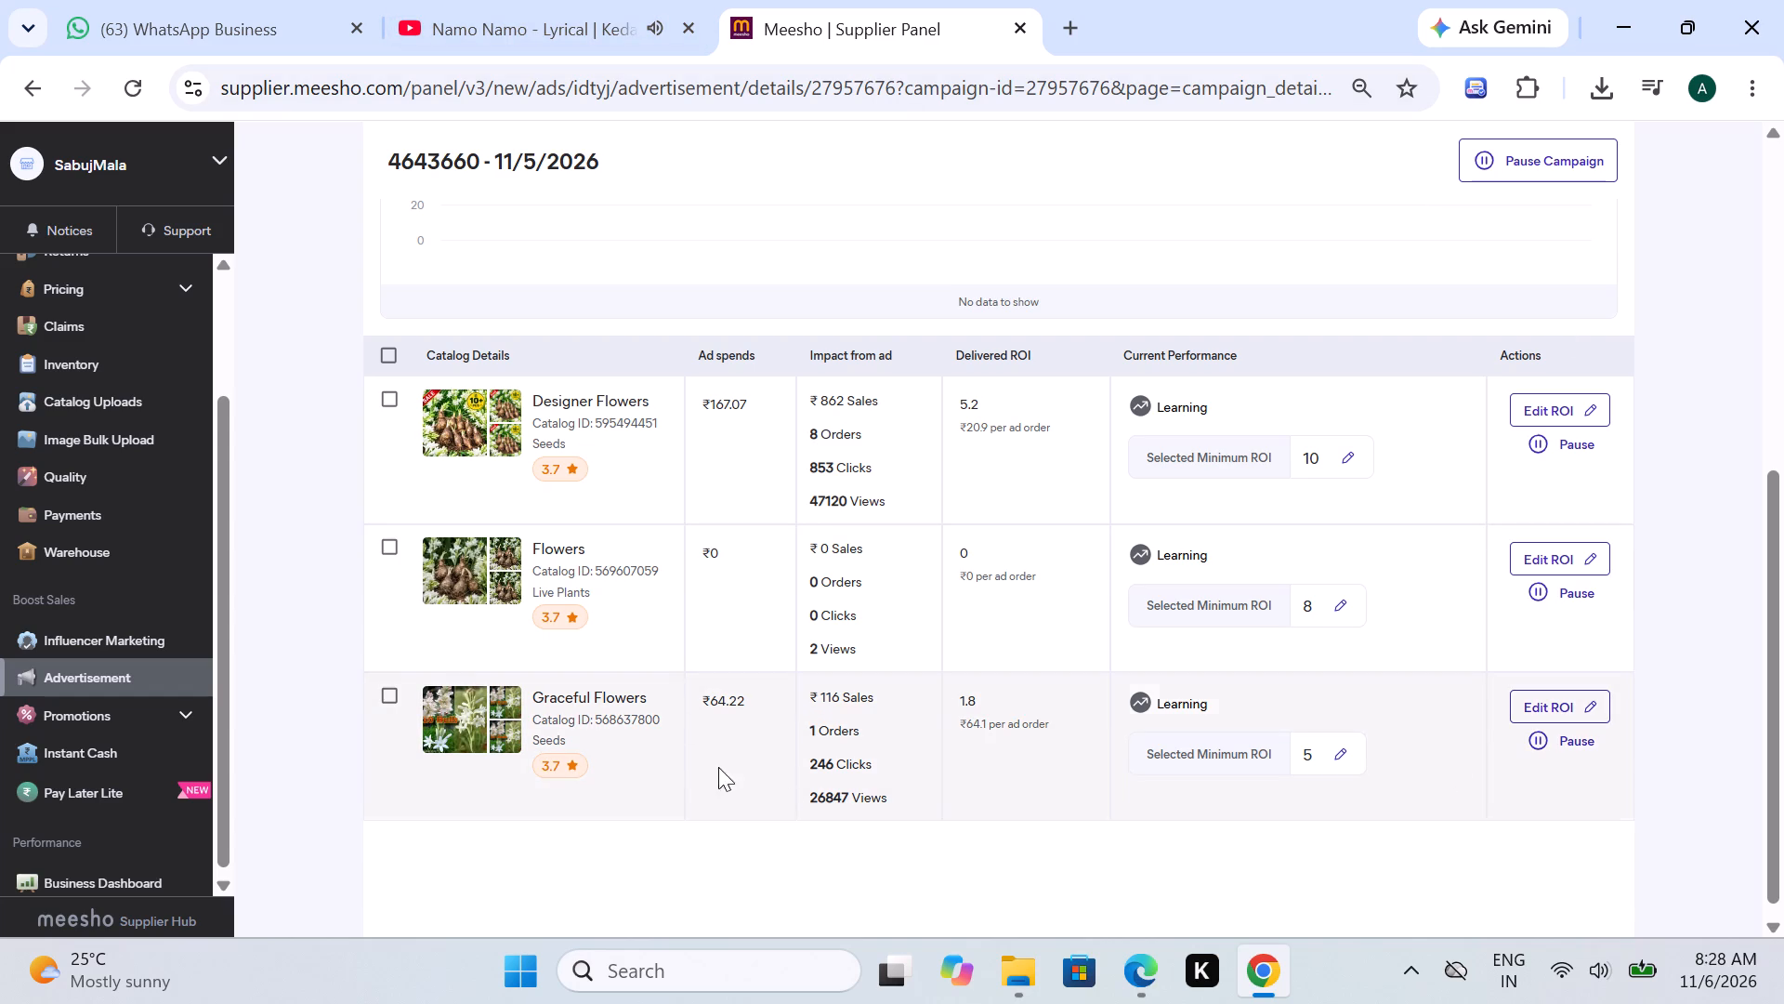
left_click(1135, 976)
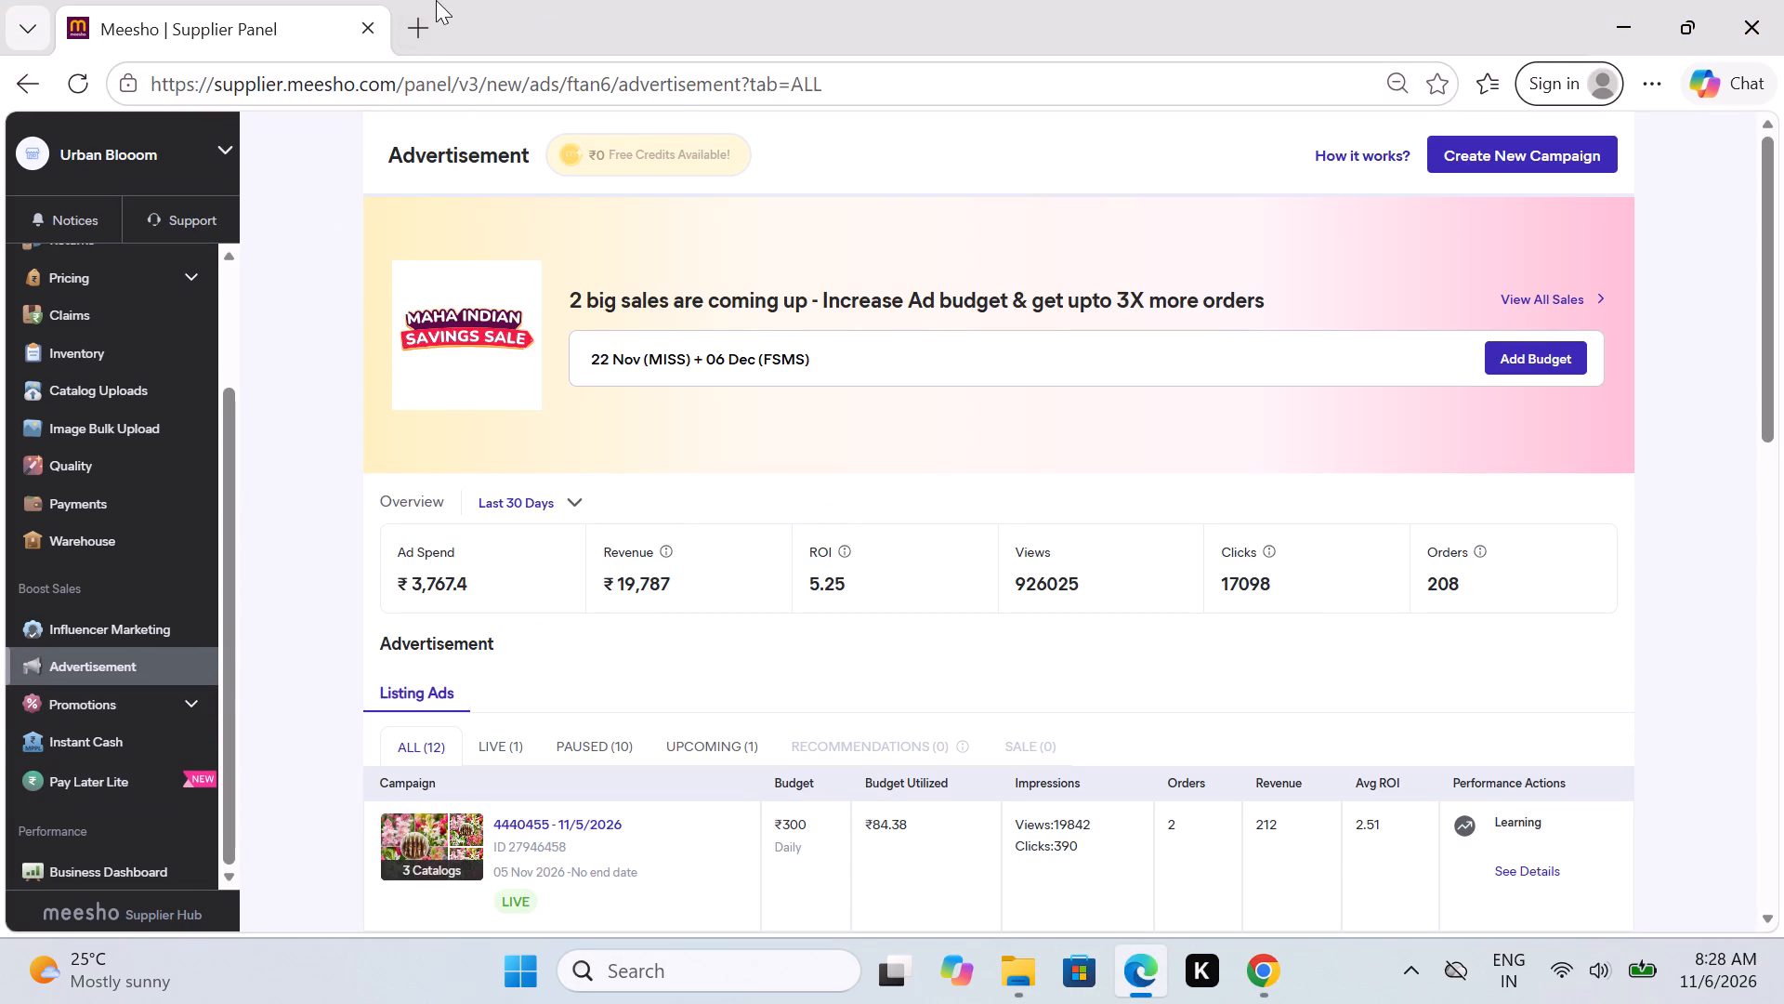
Open Amazon Seller Central in a new Edge tab to check Urban Blooom's pending Easy Ship orders.
left_click(404, 7)
left_click(601, 426)
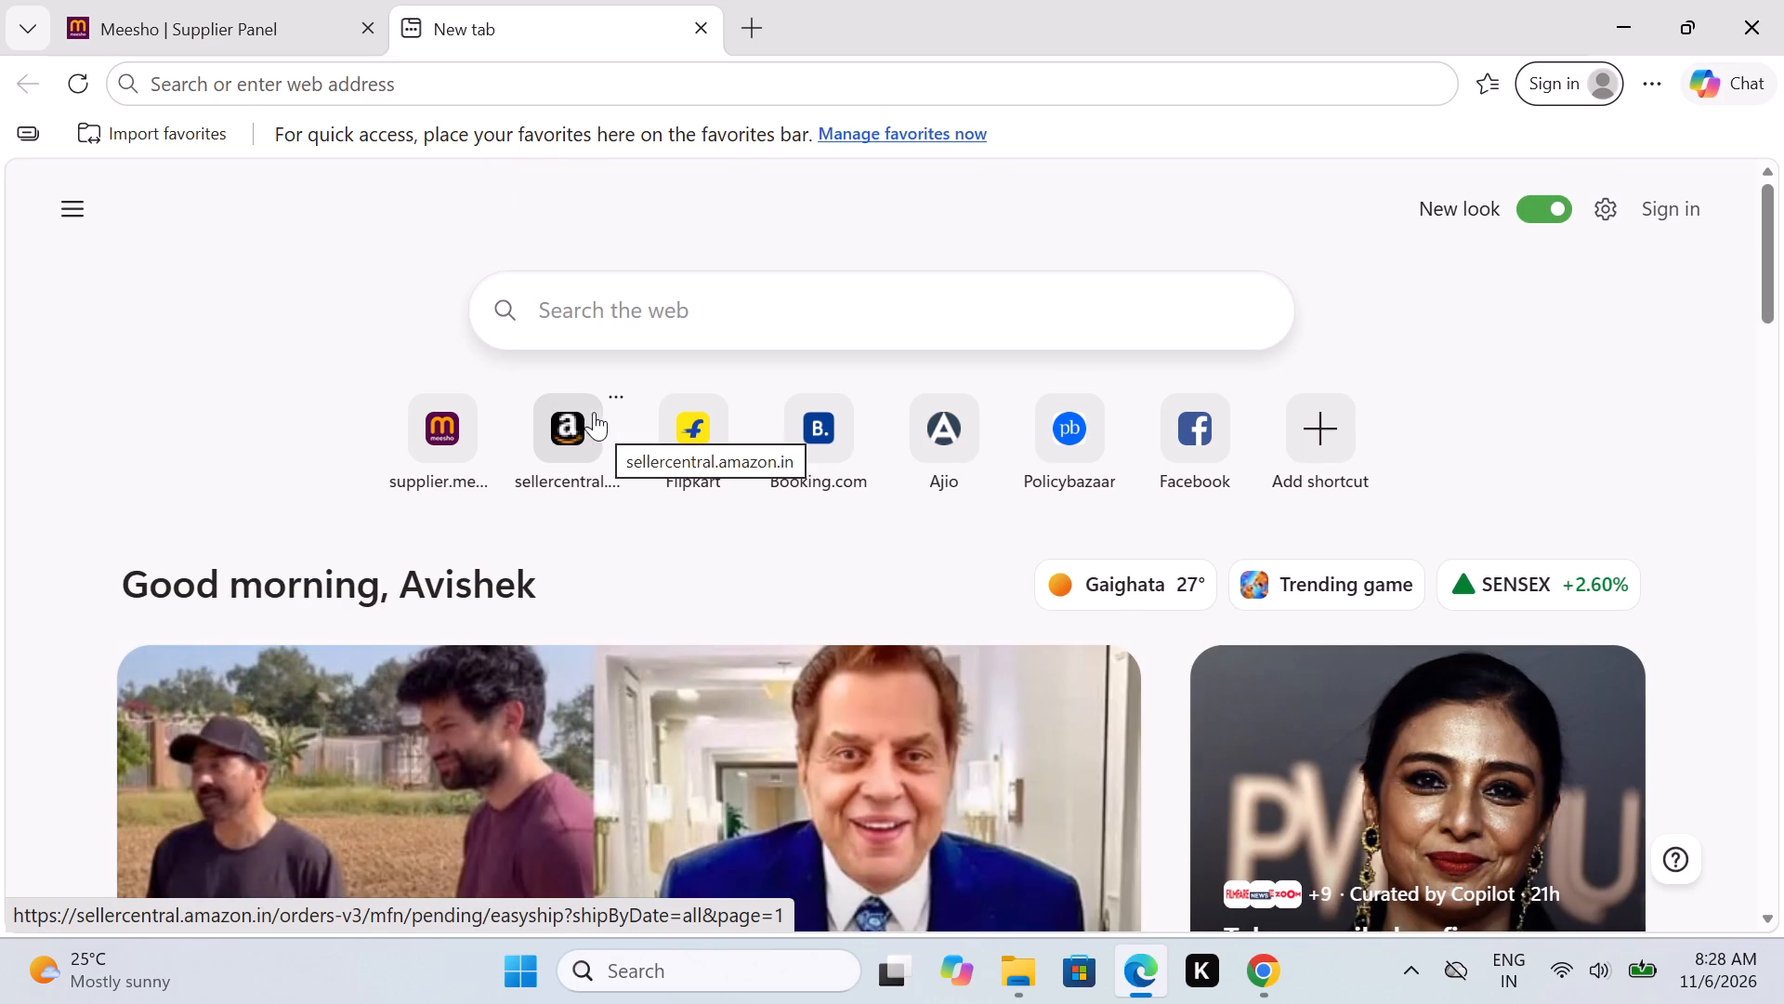
left_click(573, 429)
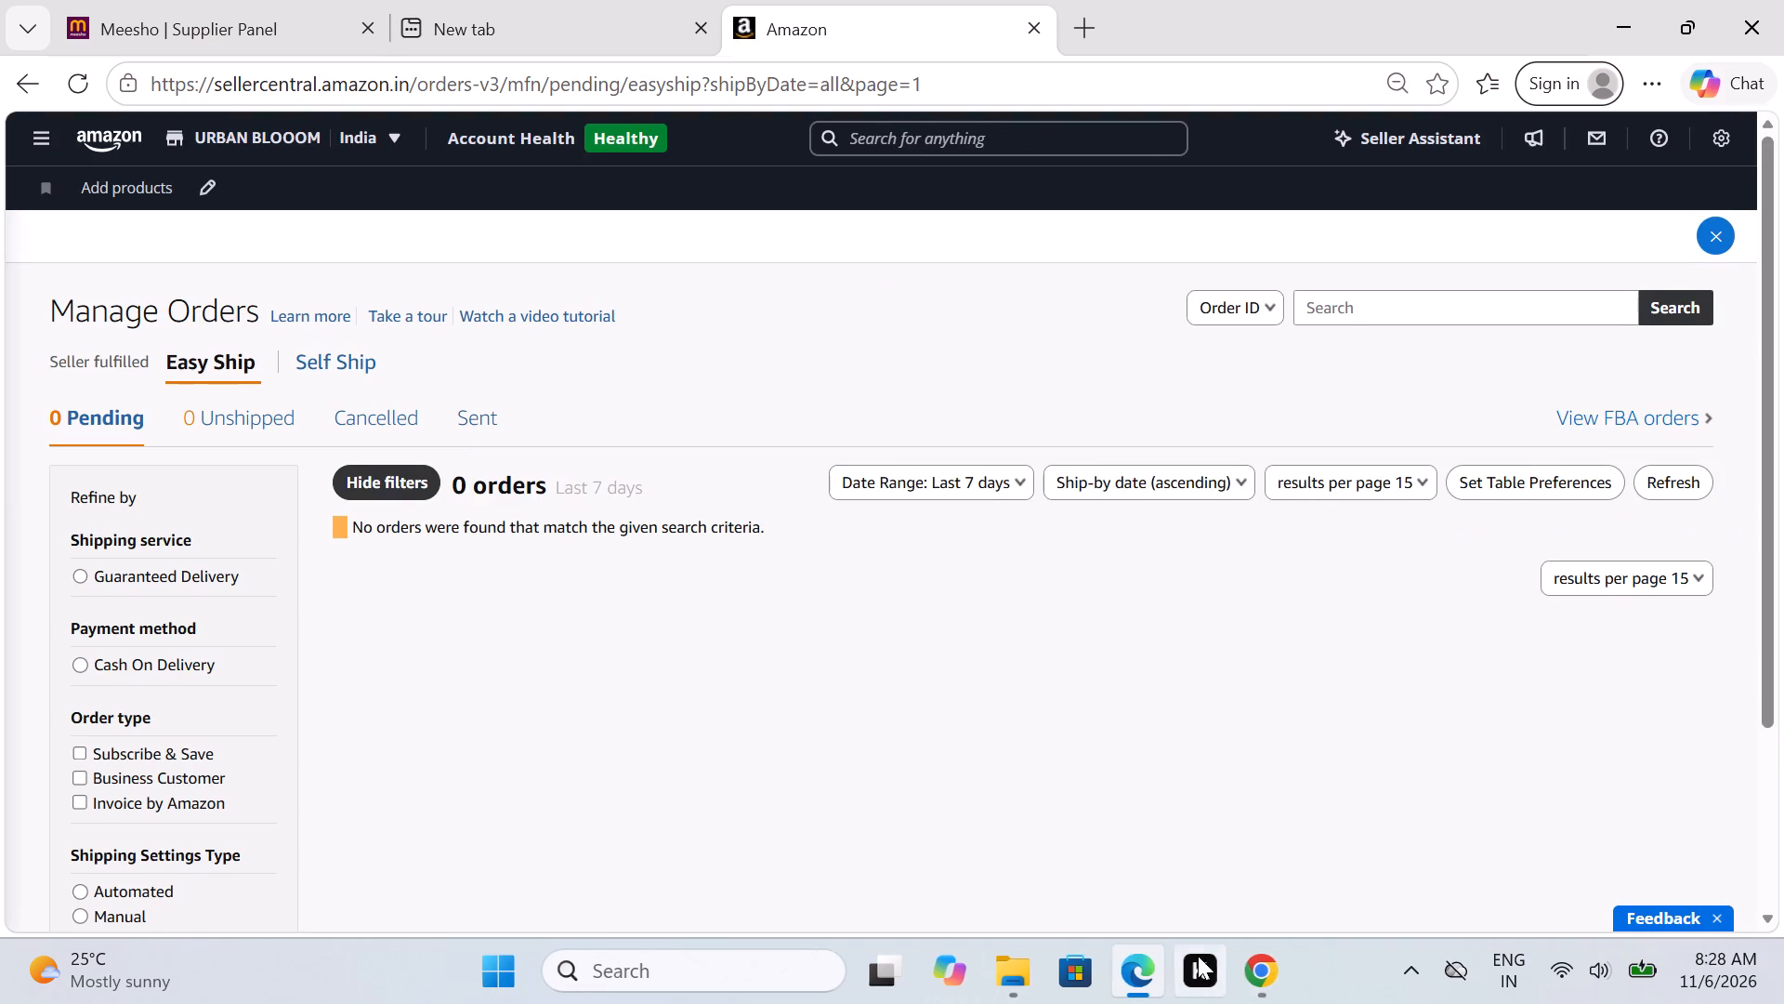
Switch to Chrome and open Amazon Seller Central's Easy Ship orders from a new tab.
left_click(1267, 967)
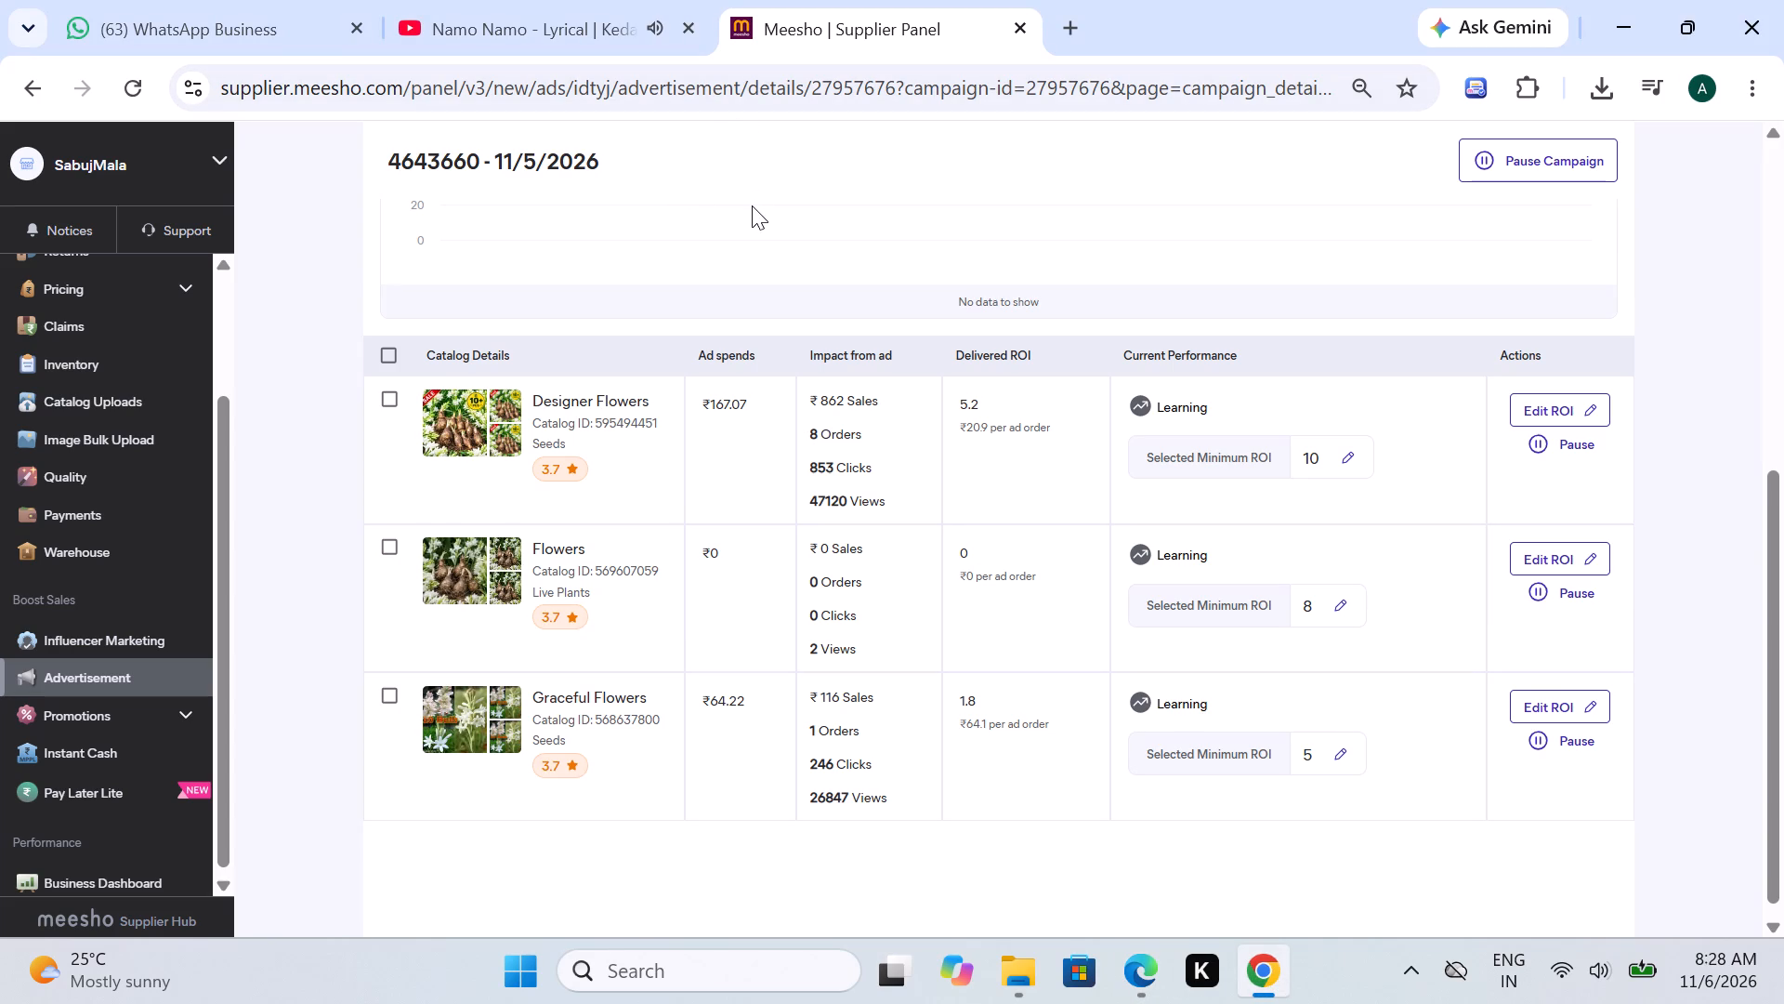
left_click(1059, 25)
left_click(470, 872)
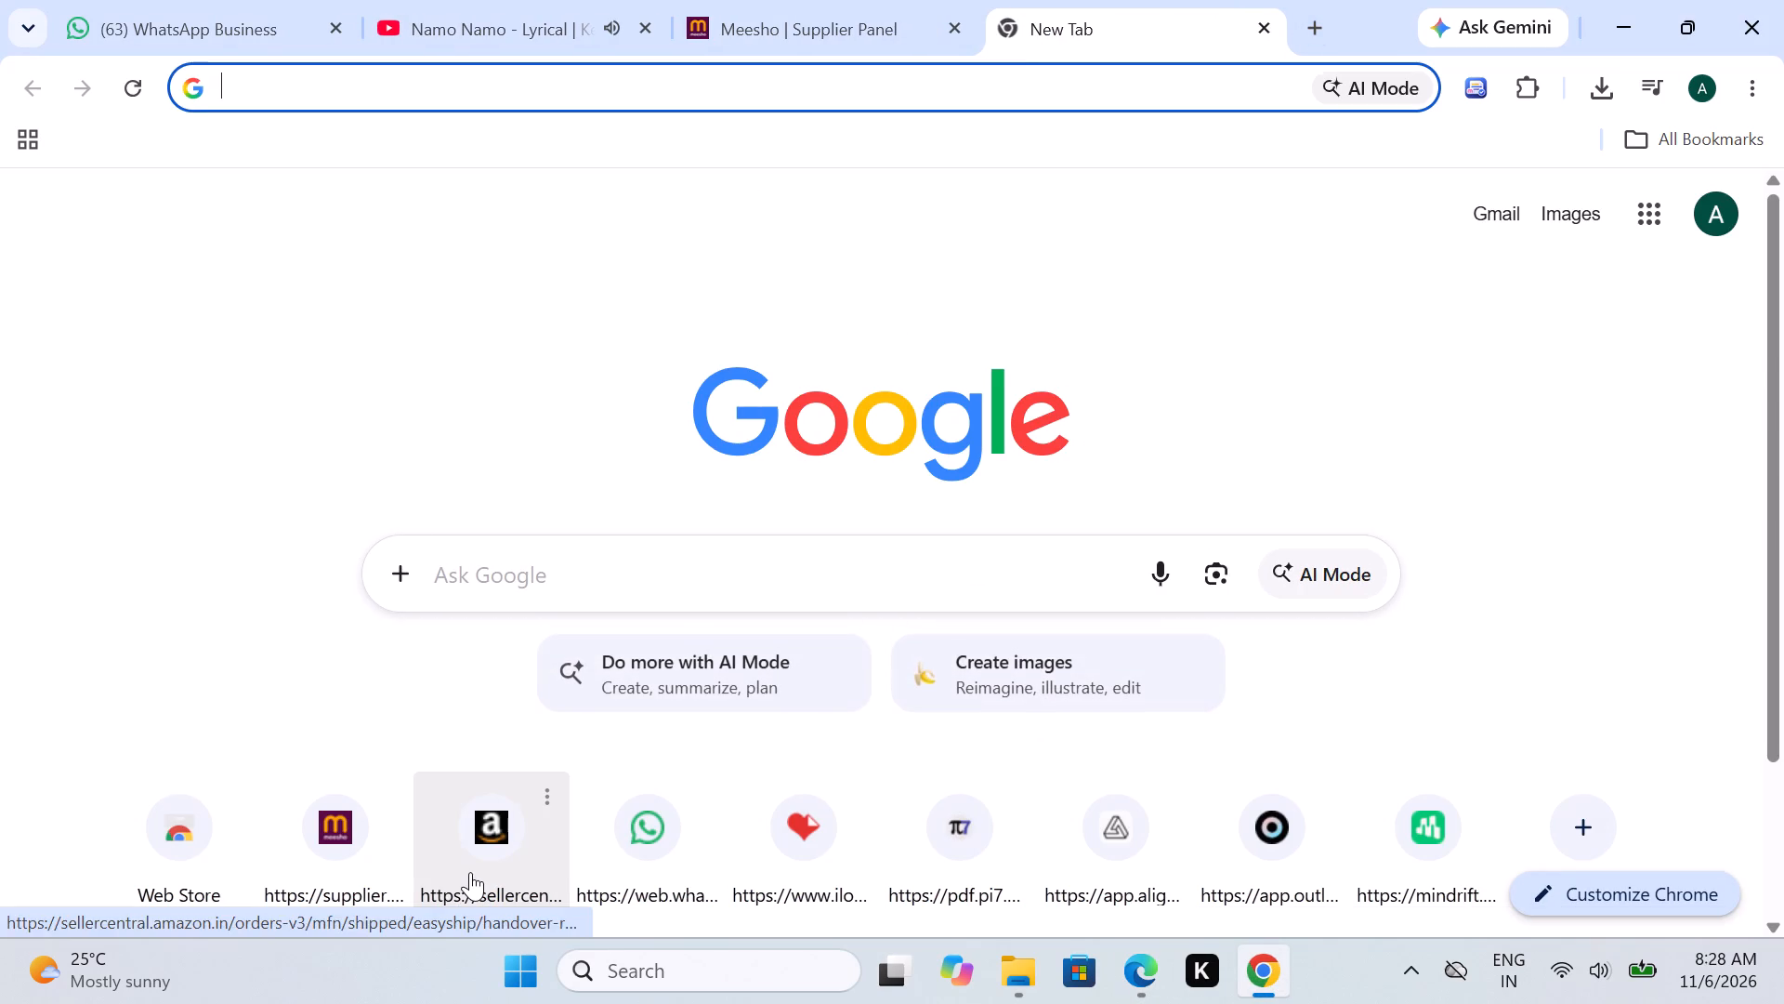
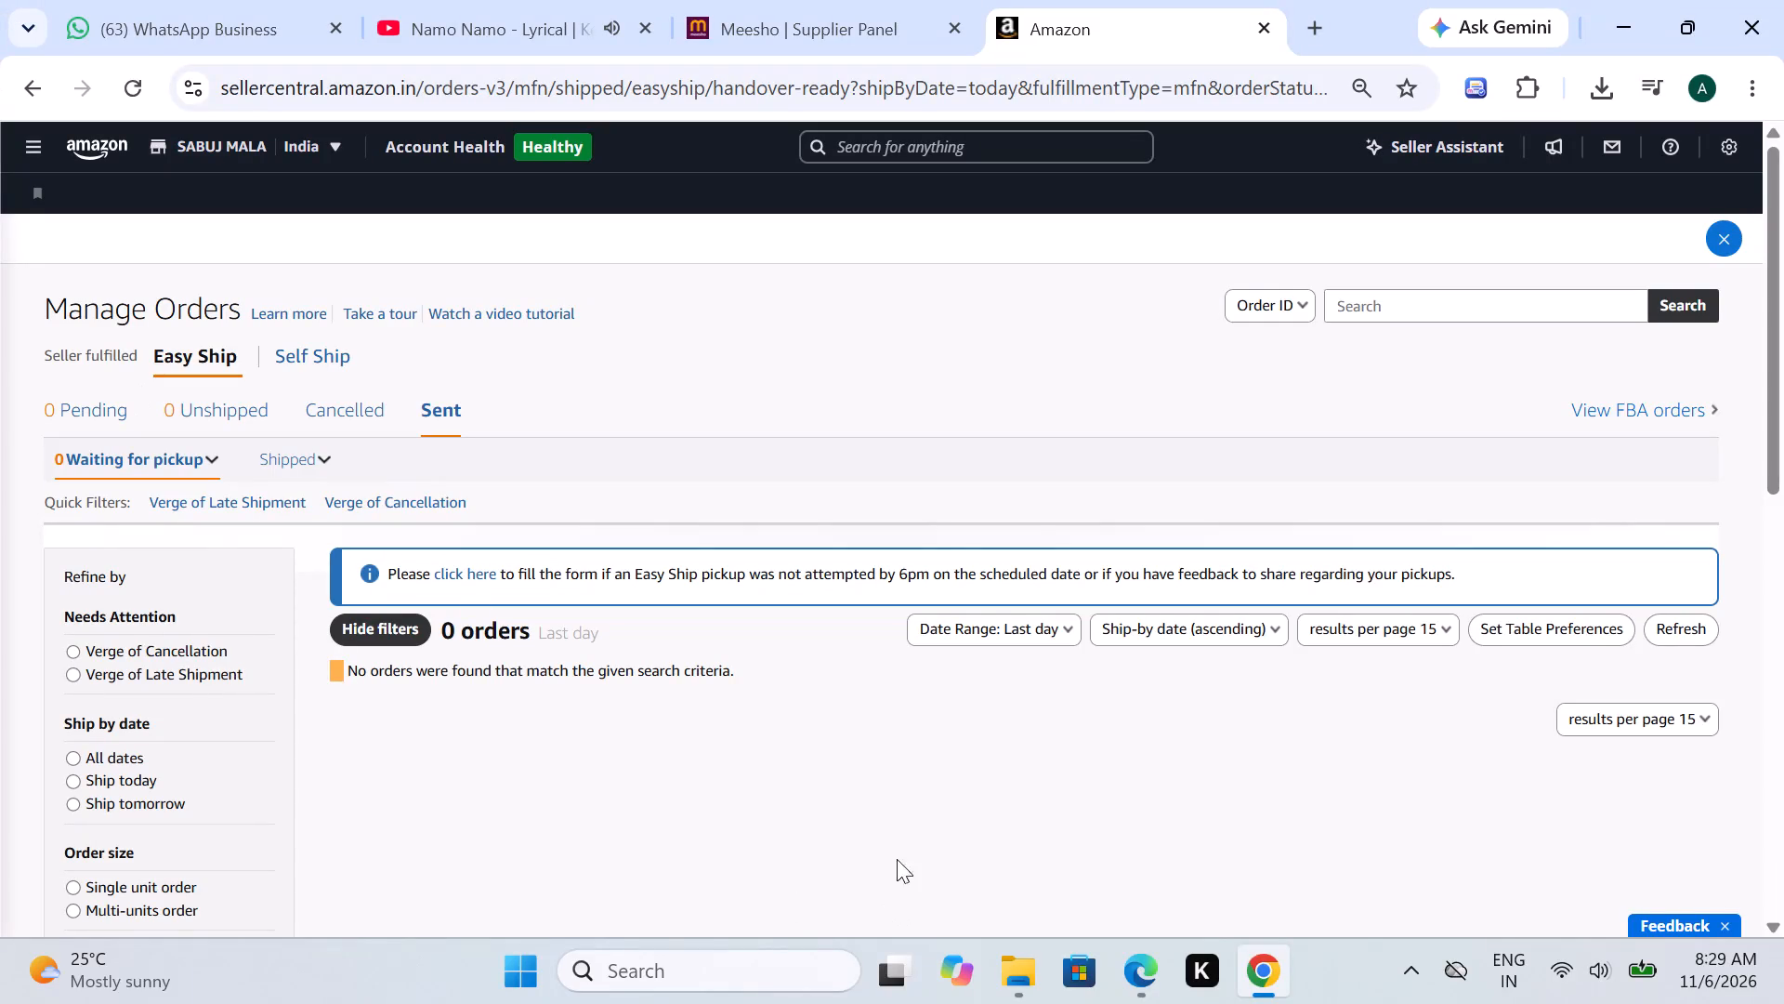
Switch from the Easy Ship orders page in Chrome to the pinned K app.
left_click(1200, 965)
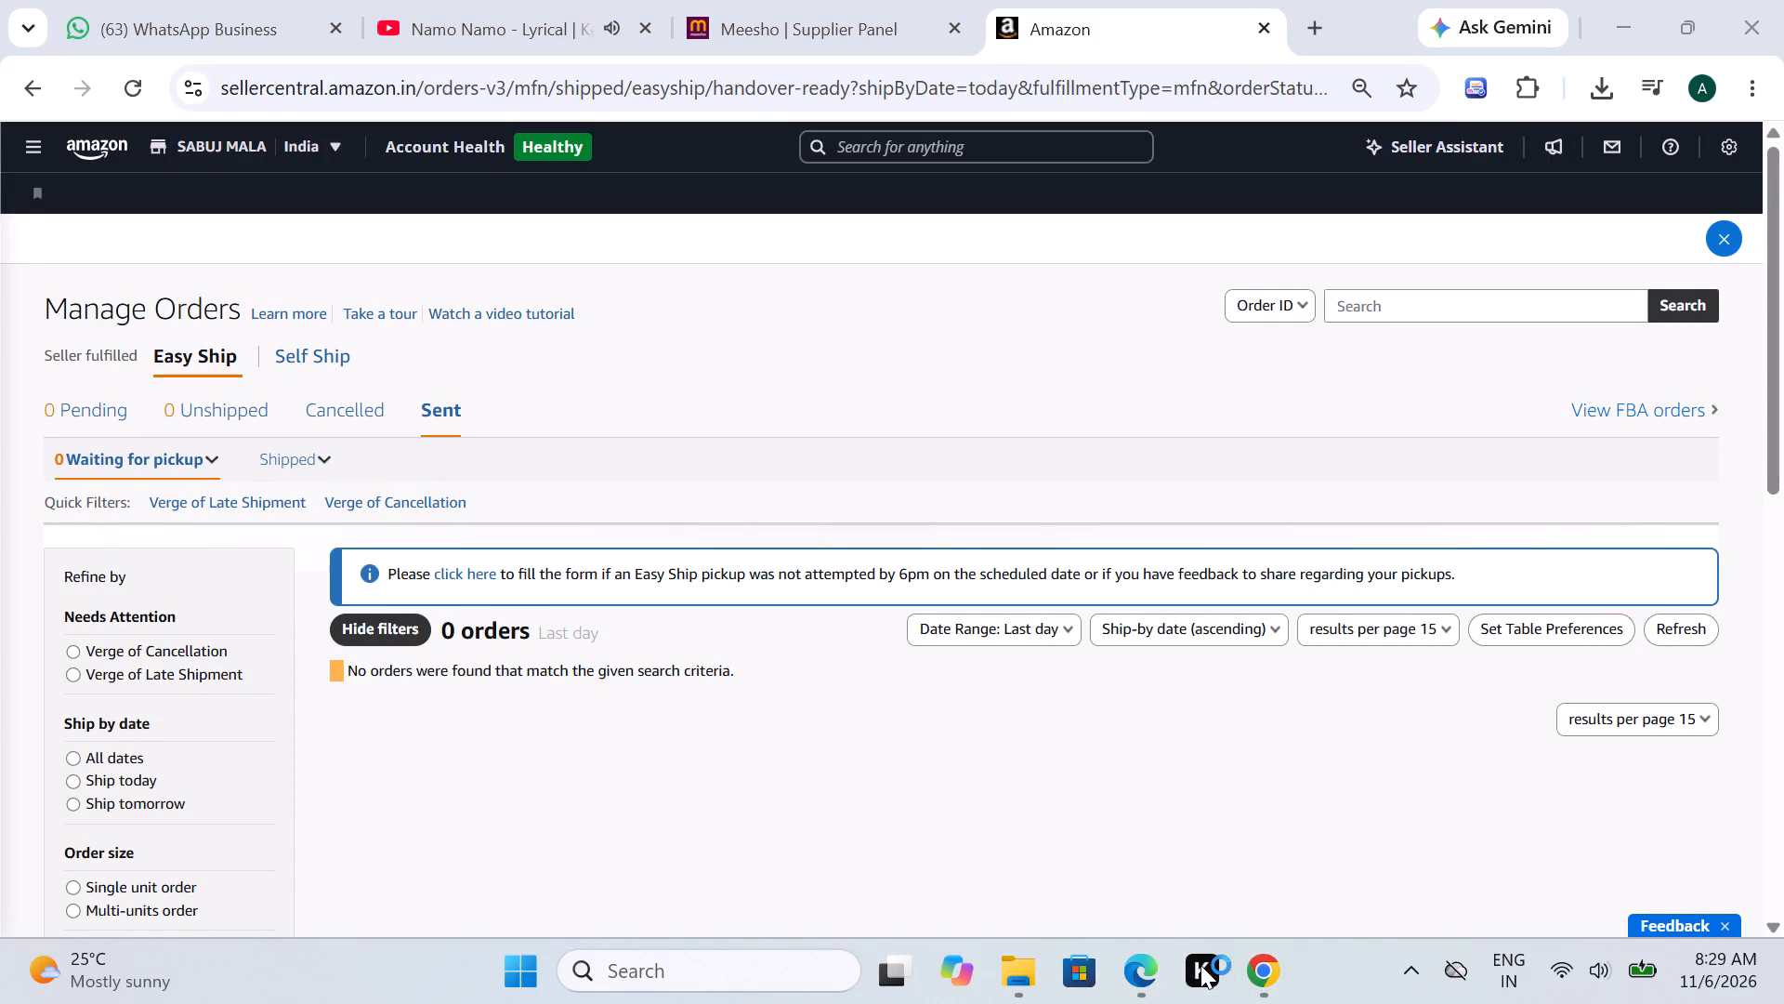
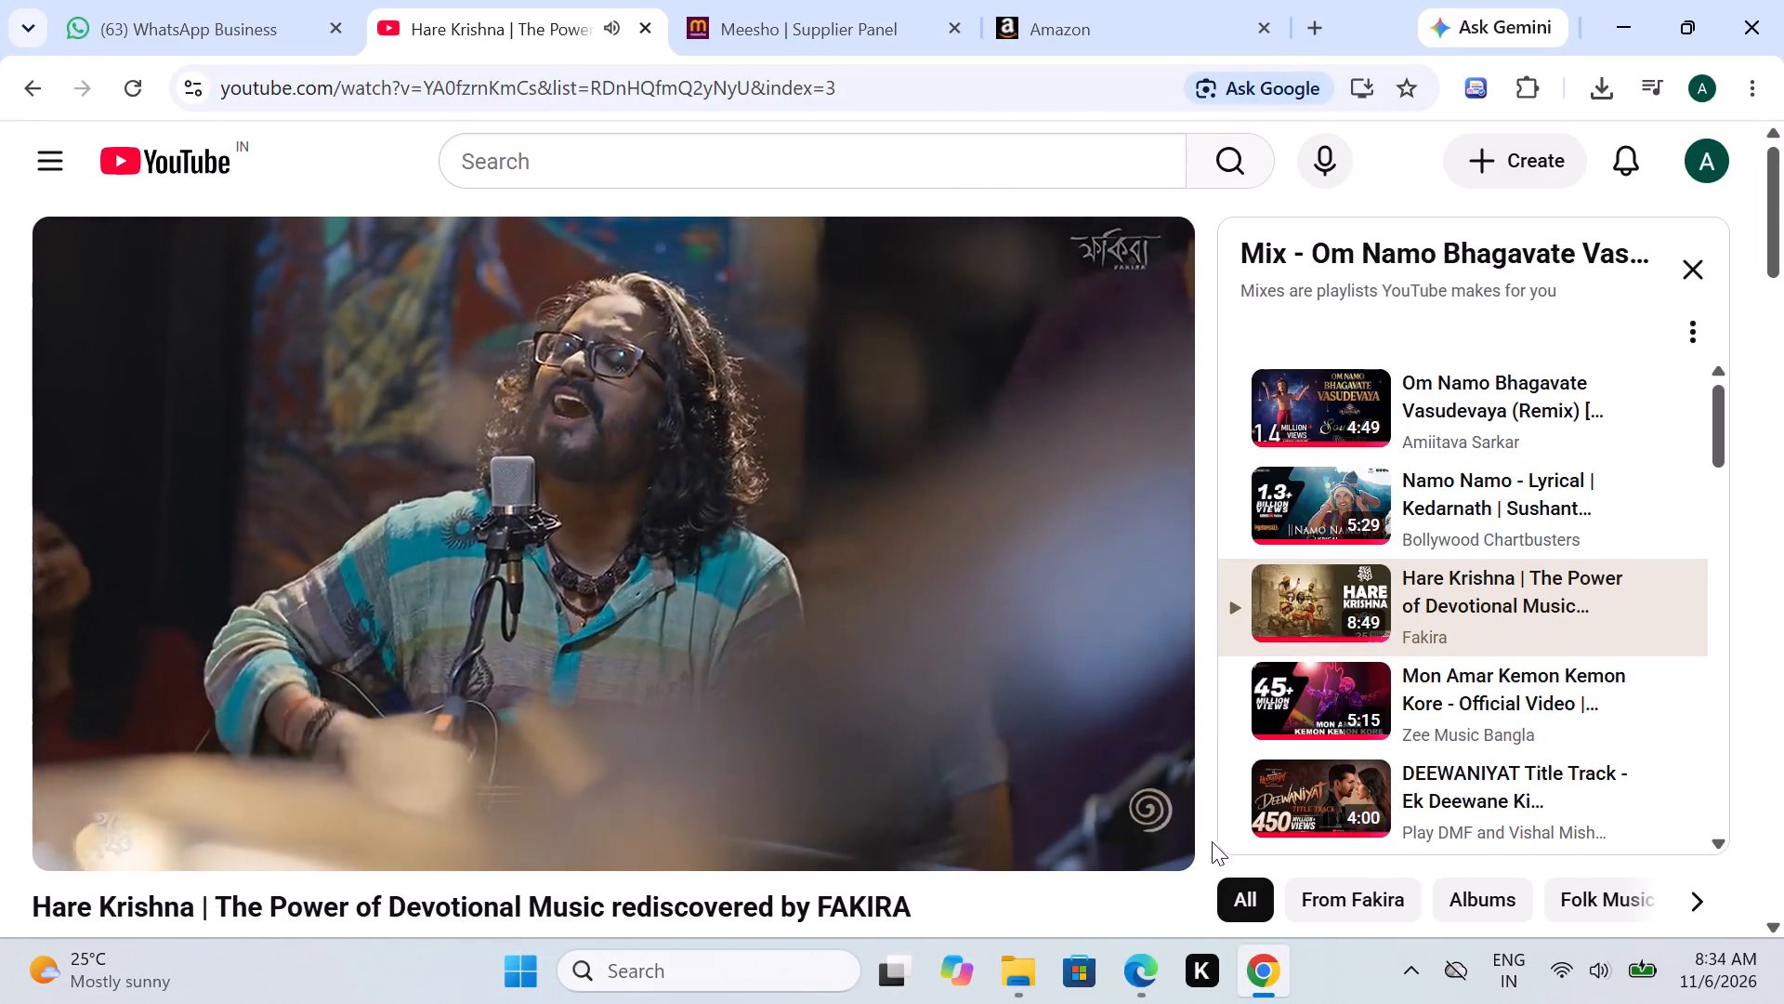
In the SabujMala Meesho account, open the pending orders from the home page, reload them, and check the On Hold orders.
left_click(844, 24)
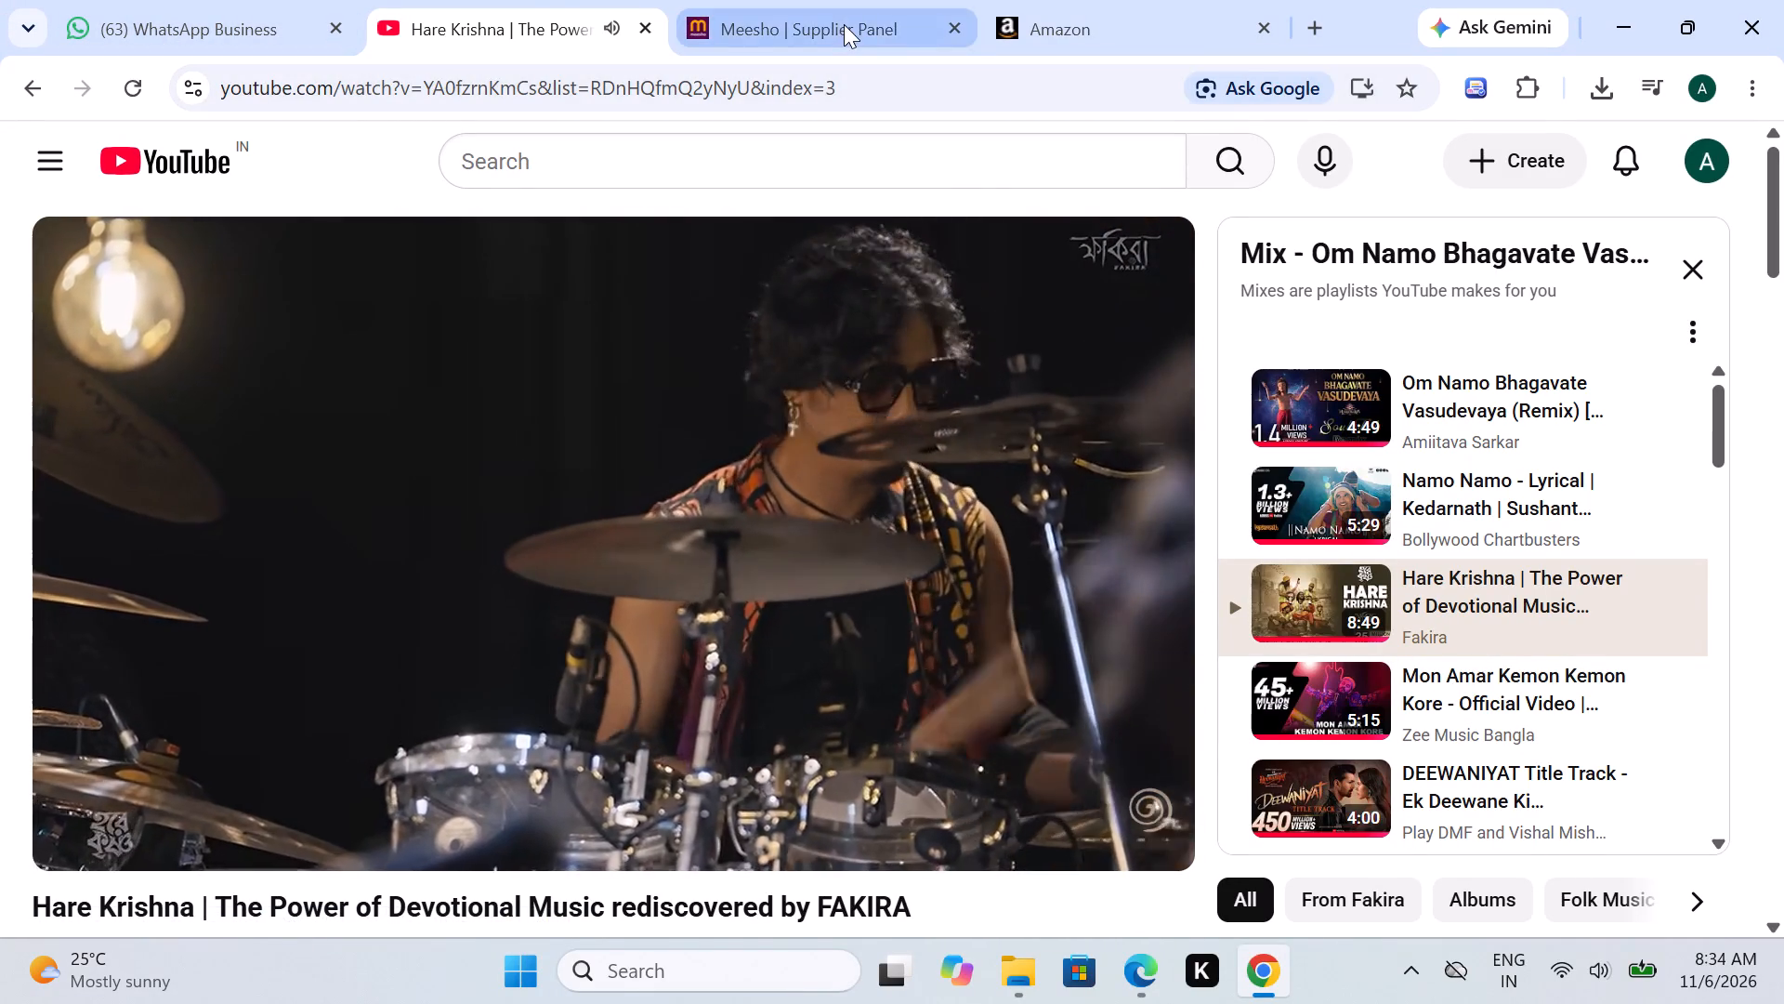
scroll(72, 376, "up", 7)
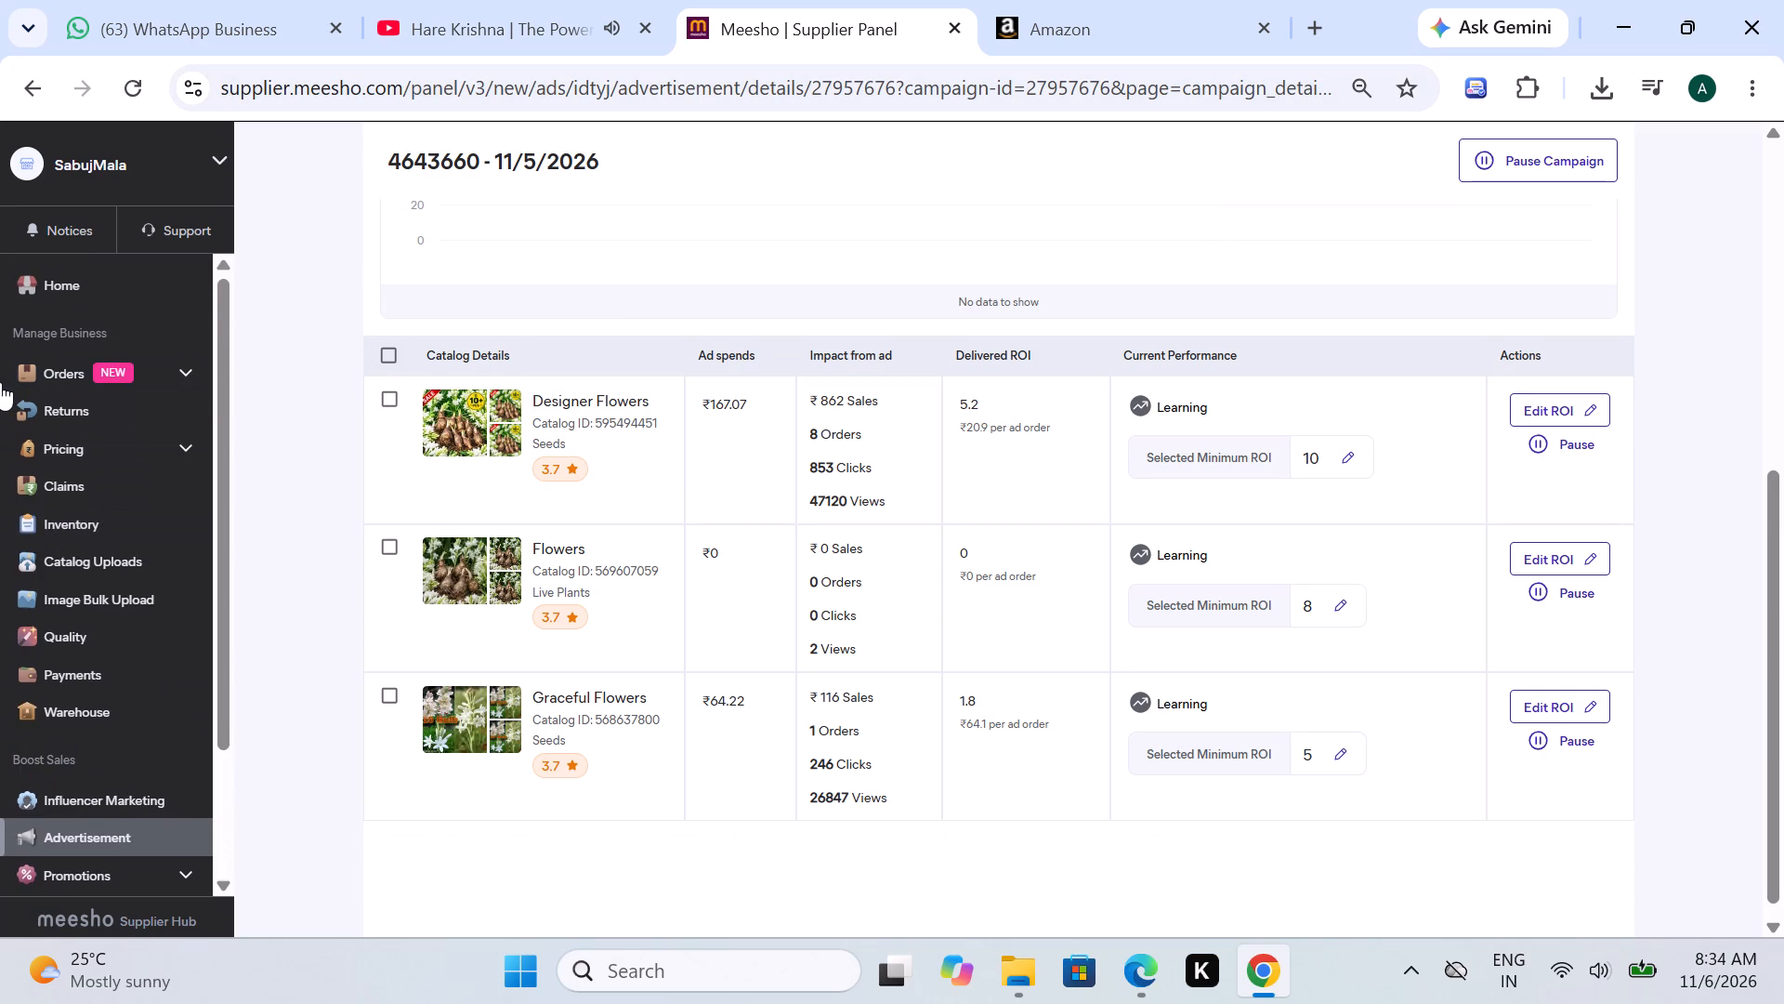
left_click(124, 295)
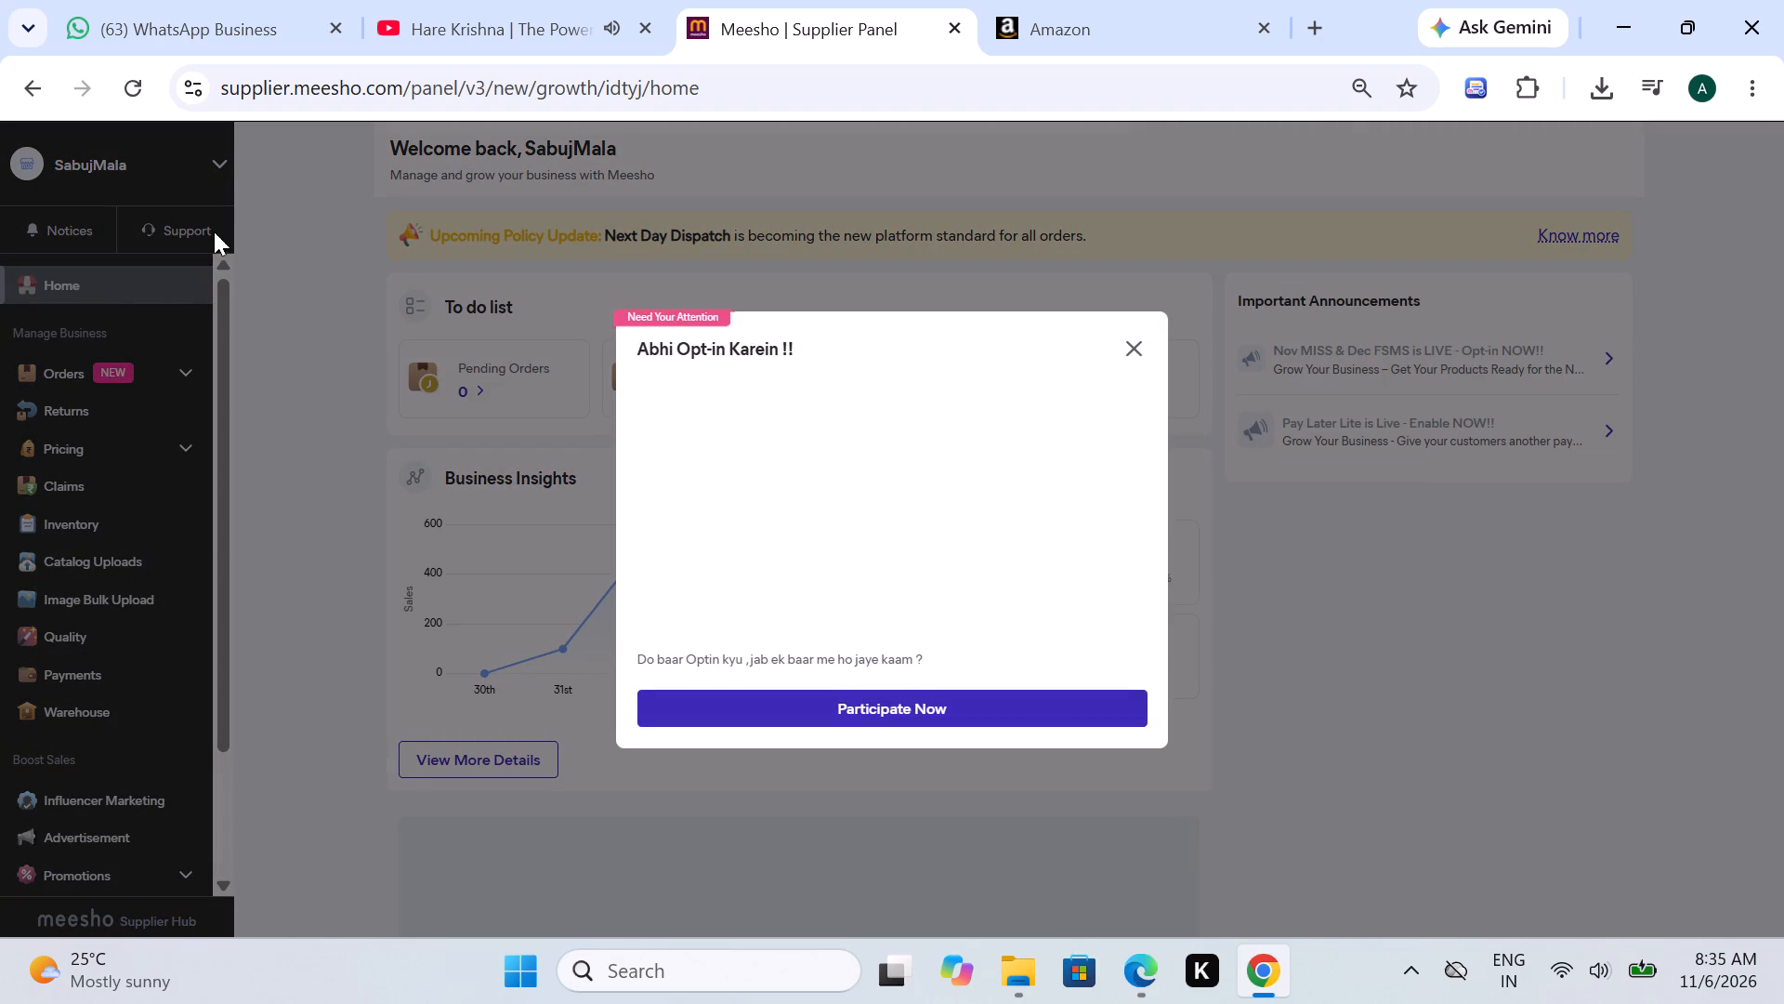
left_click(1125, 343)
left_click(520, 375)
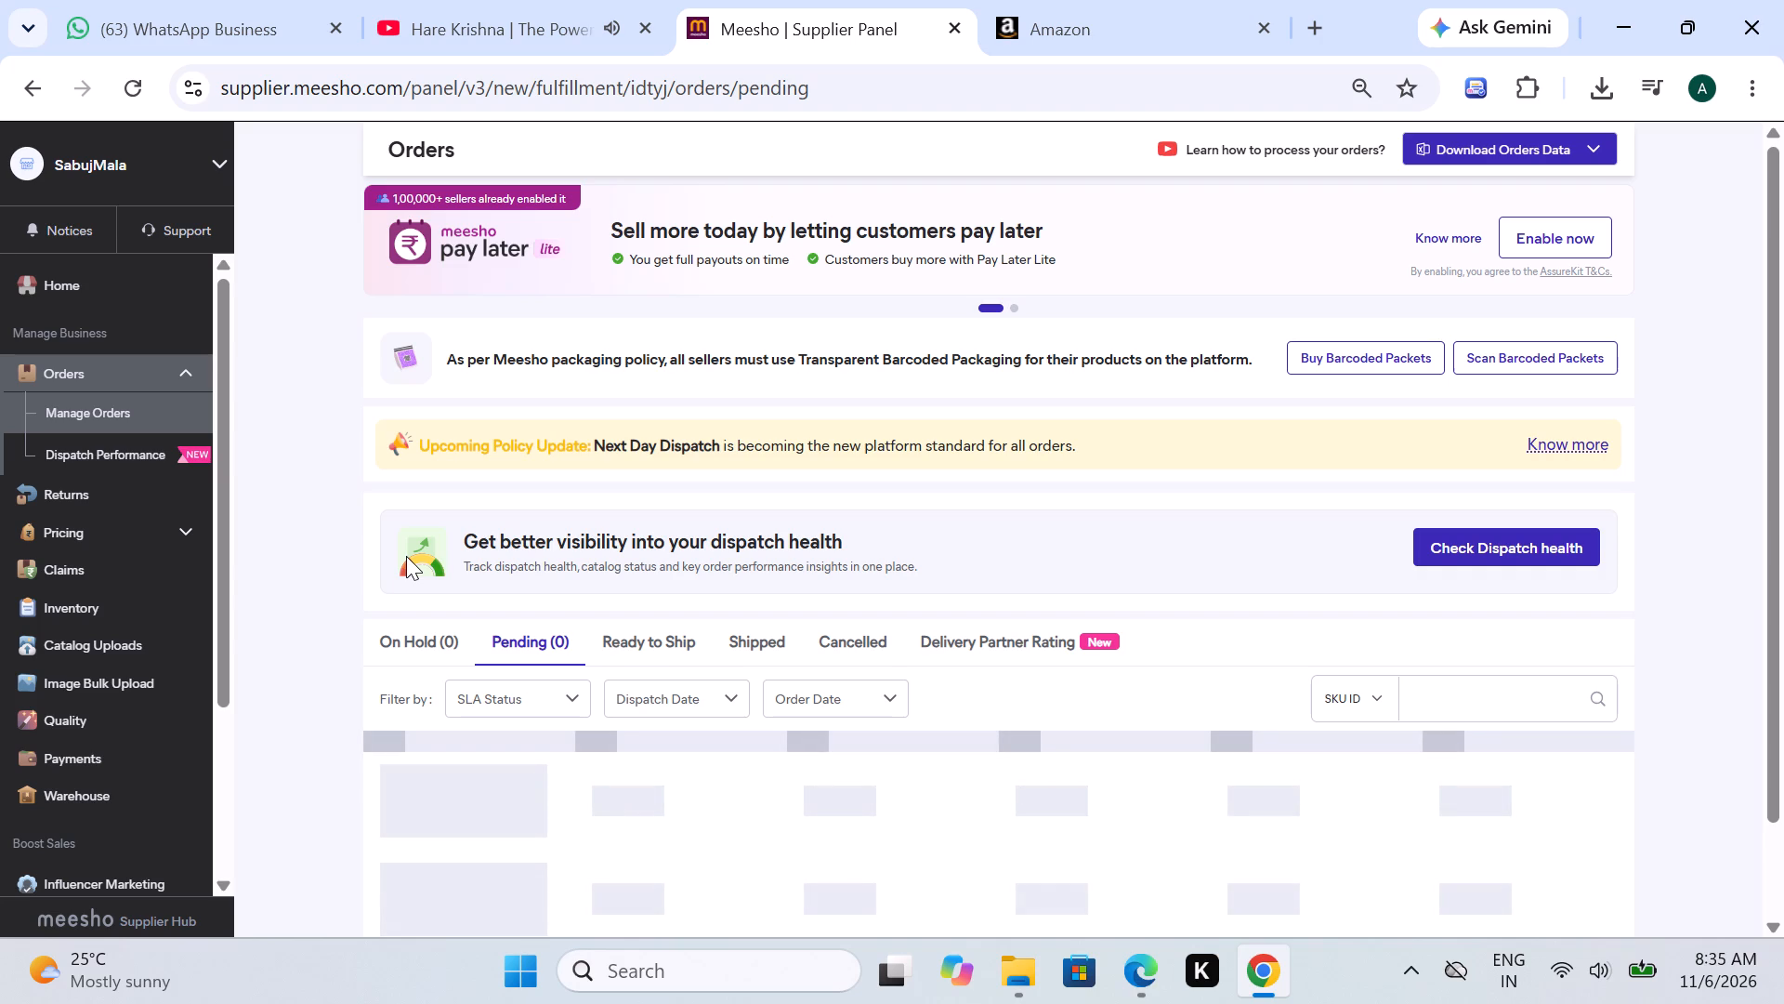
left_click(133, 82)
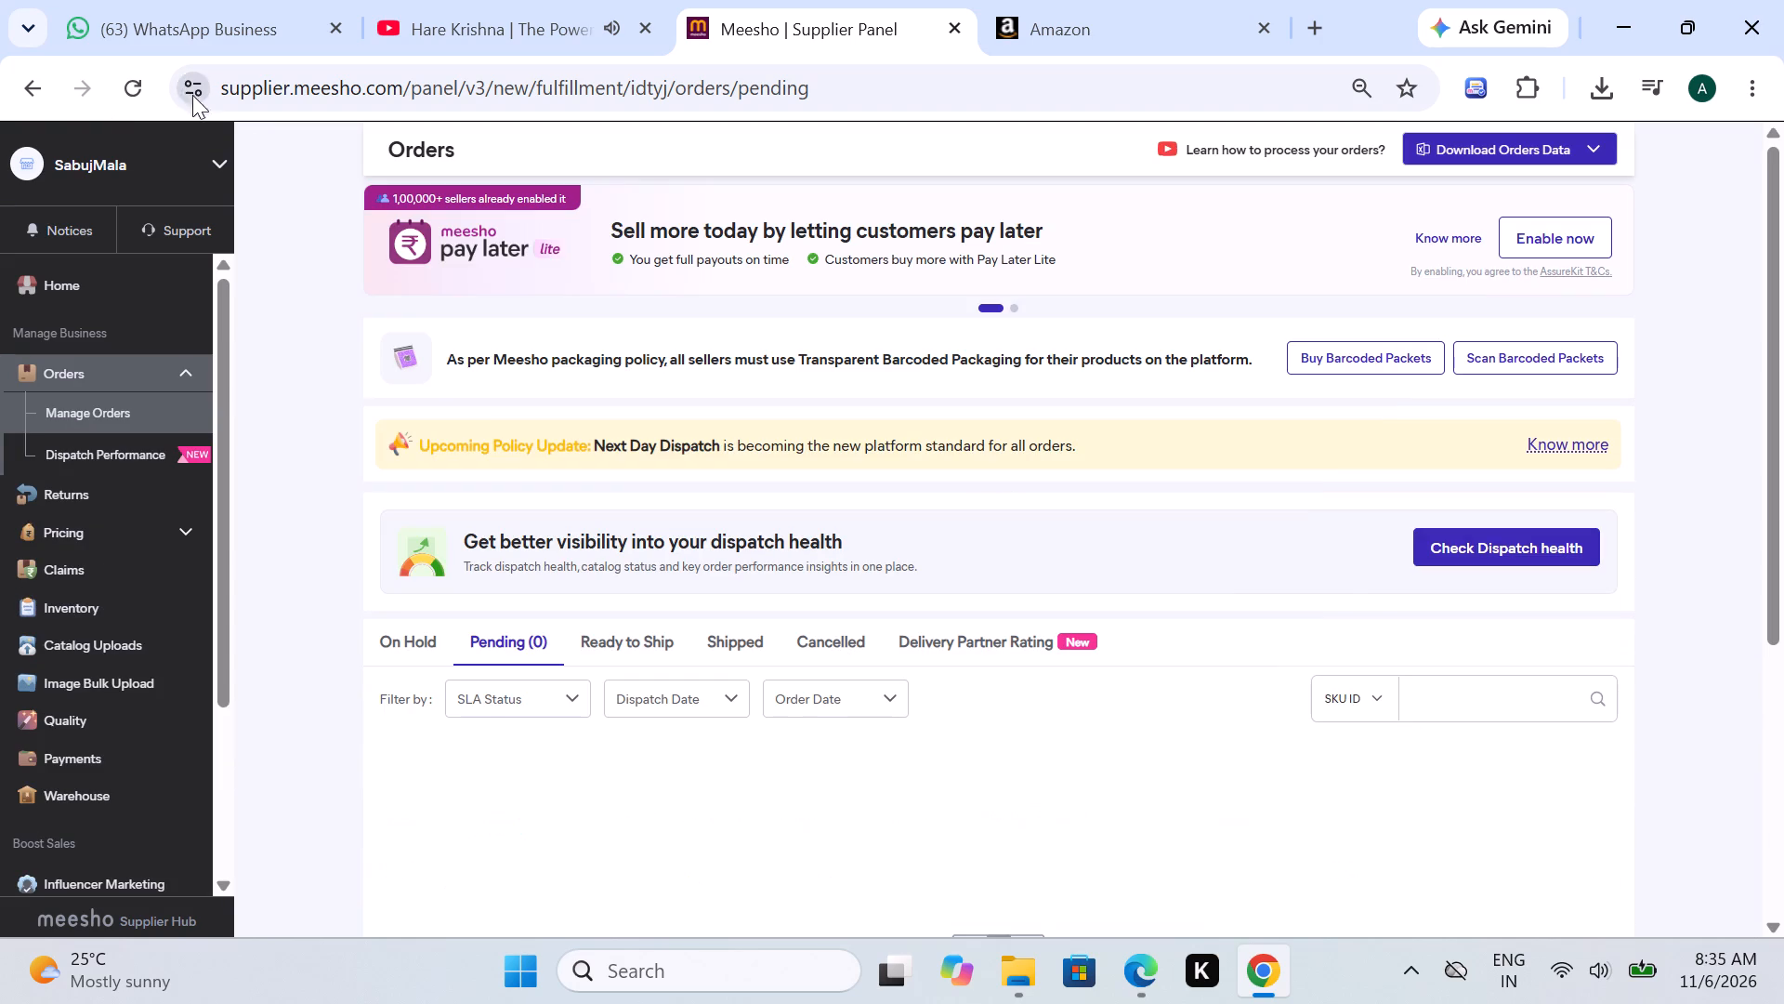
left_click(387, 670)
left_click(391, 634)
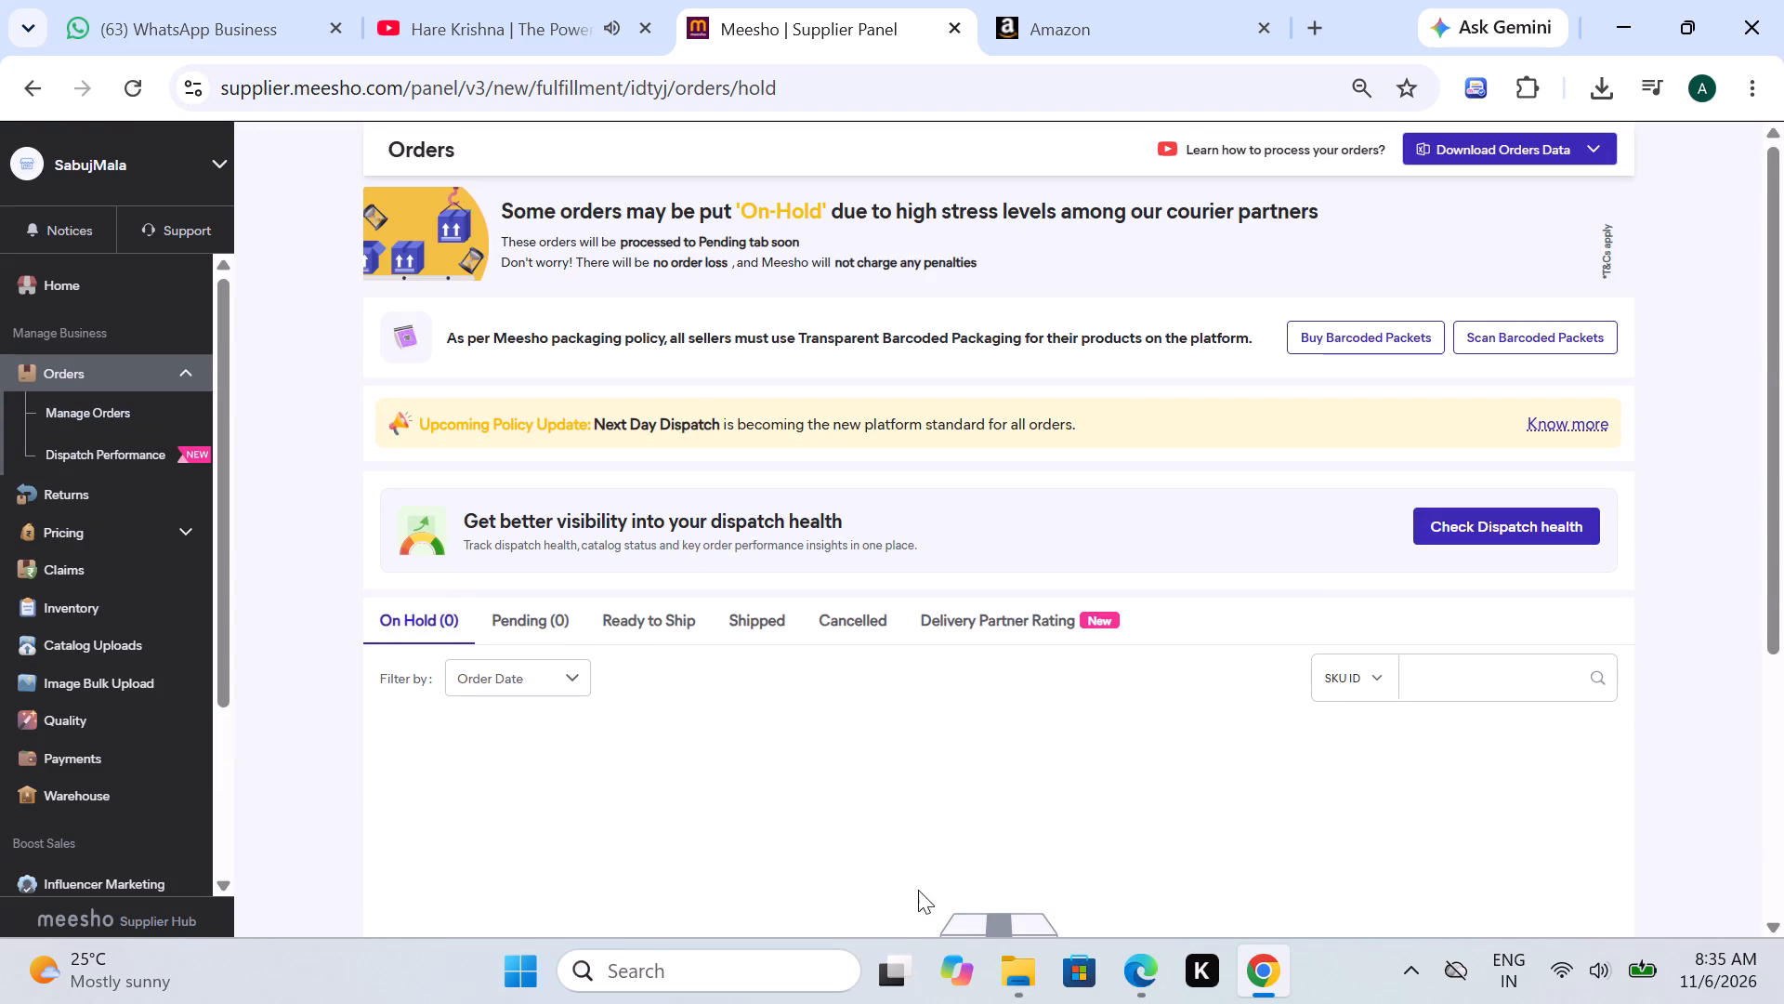
Switch to Urban Blooom's Meesho panel in Microsoft Edge, reload the Advertisement page, and review the campaign list.
left_click(1132, 957)
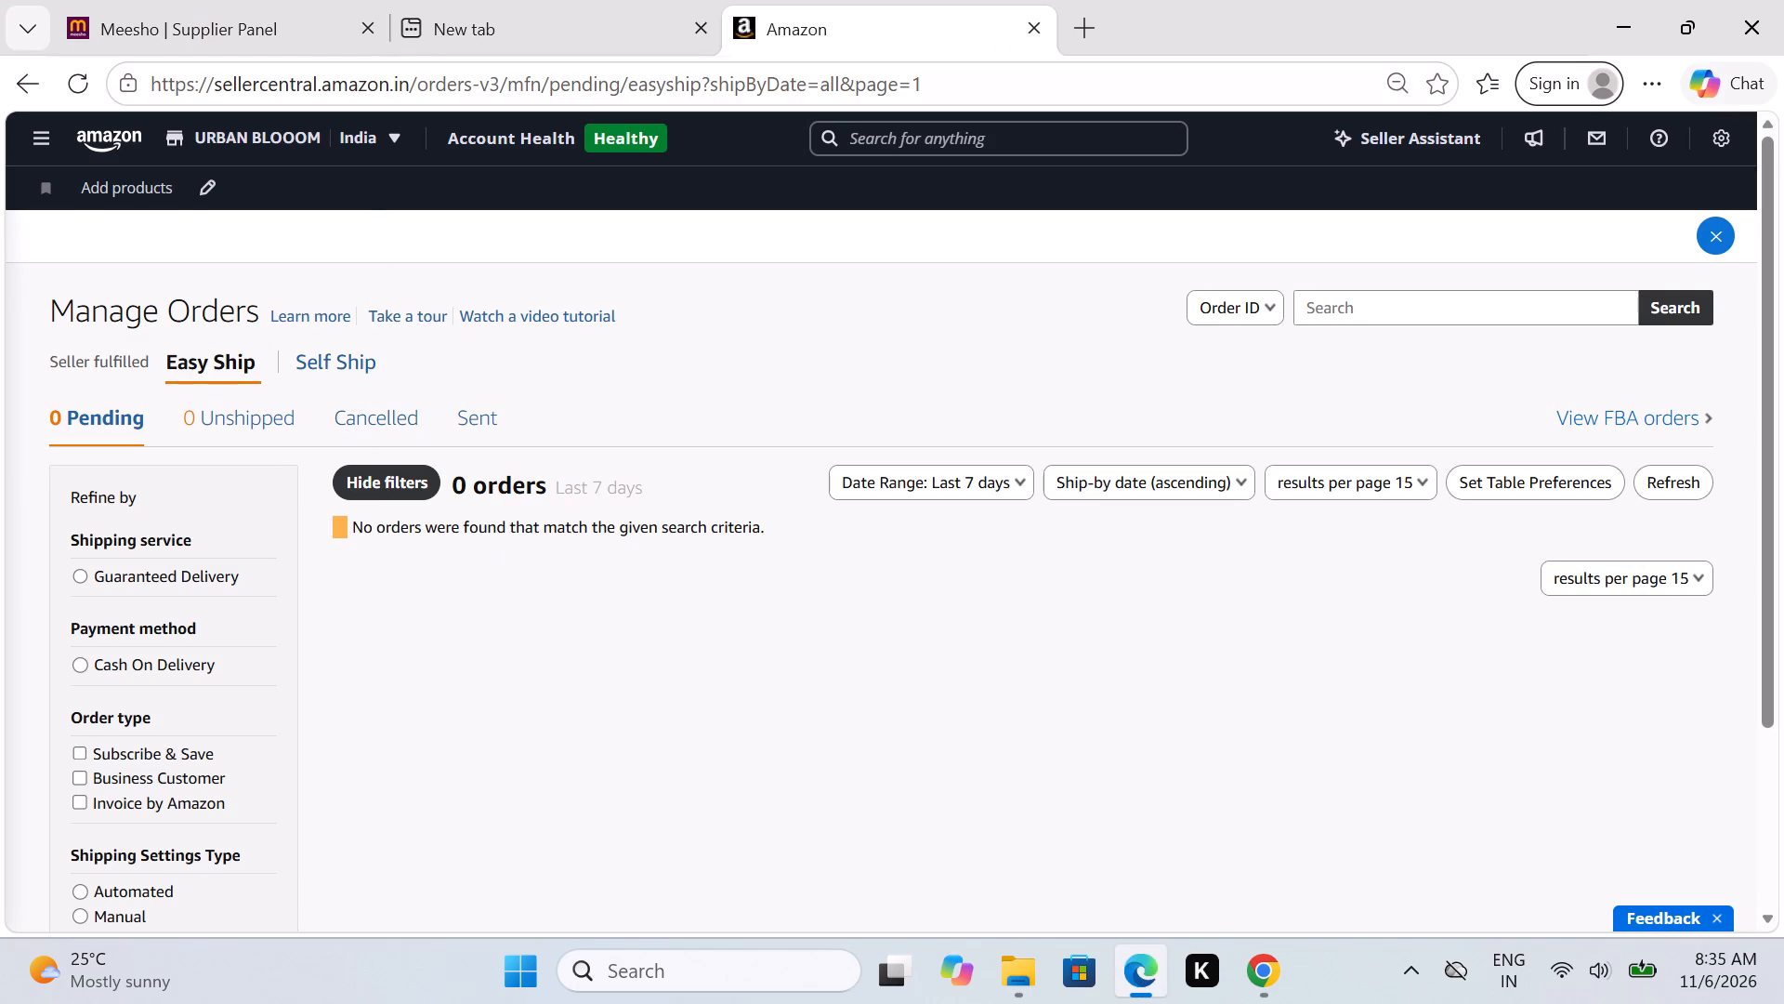
left_click(244, 22)
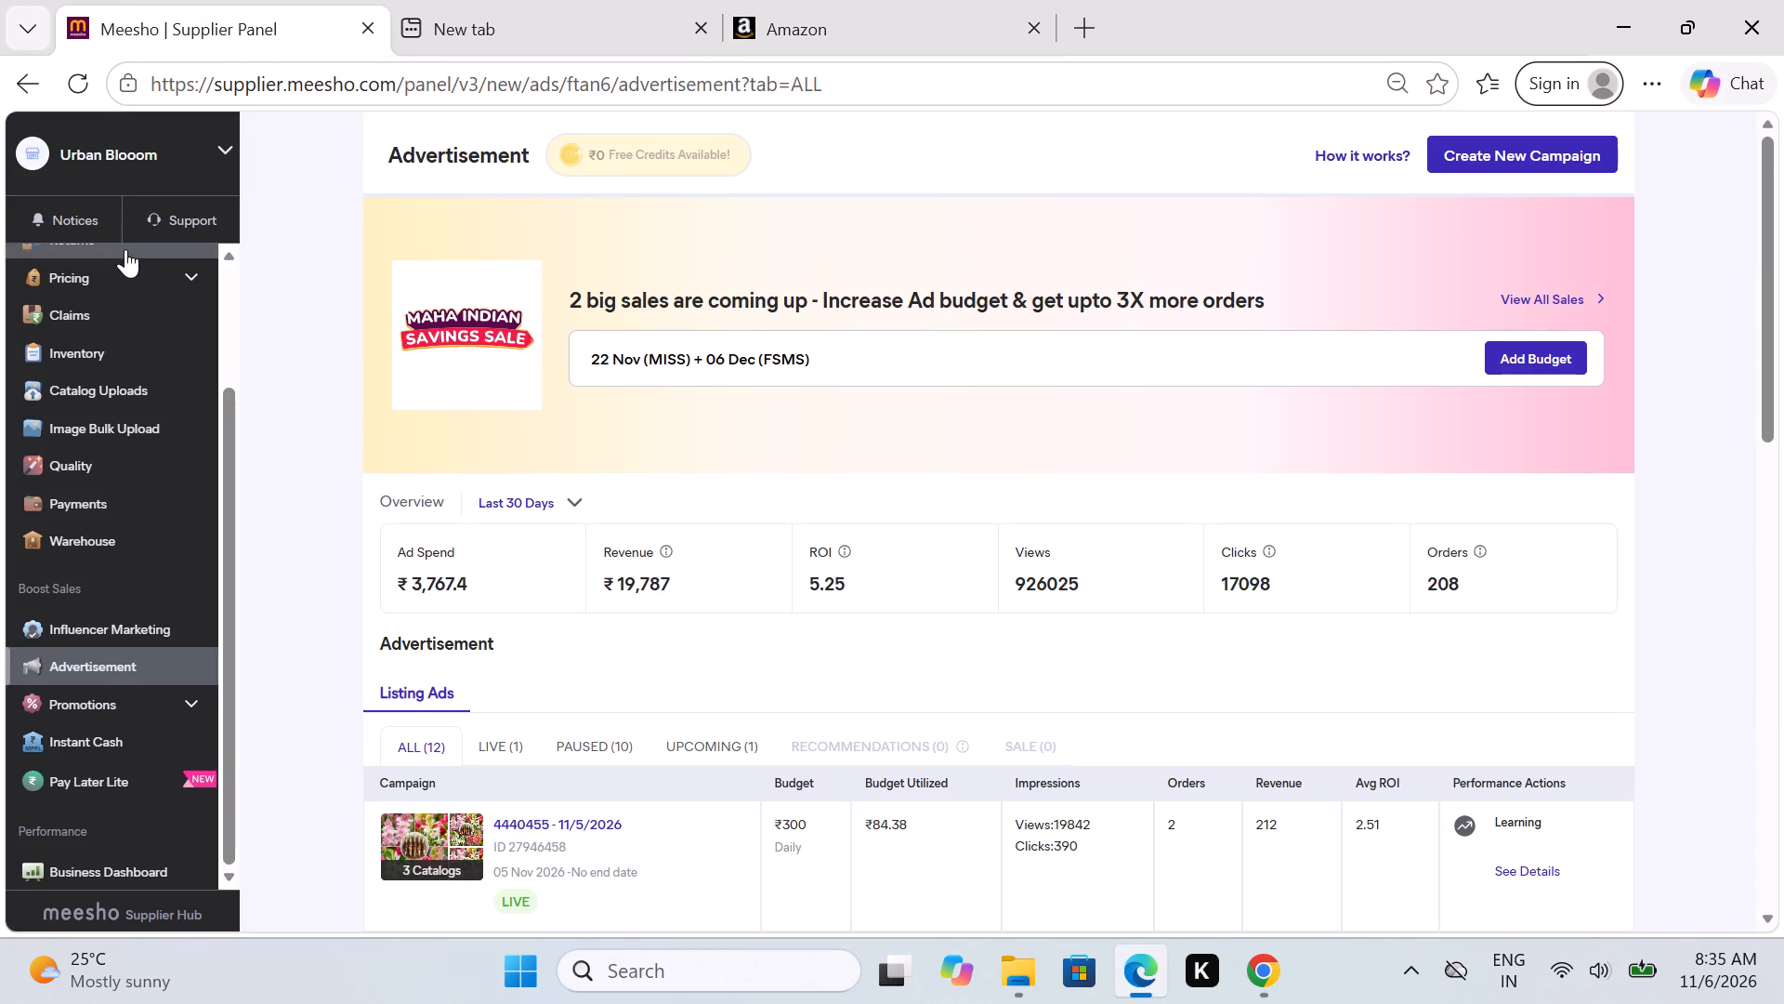
left_click(95, 86)
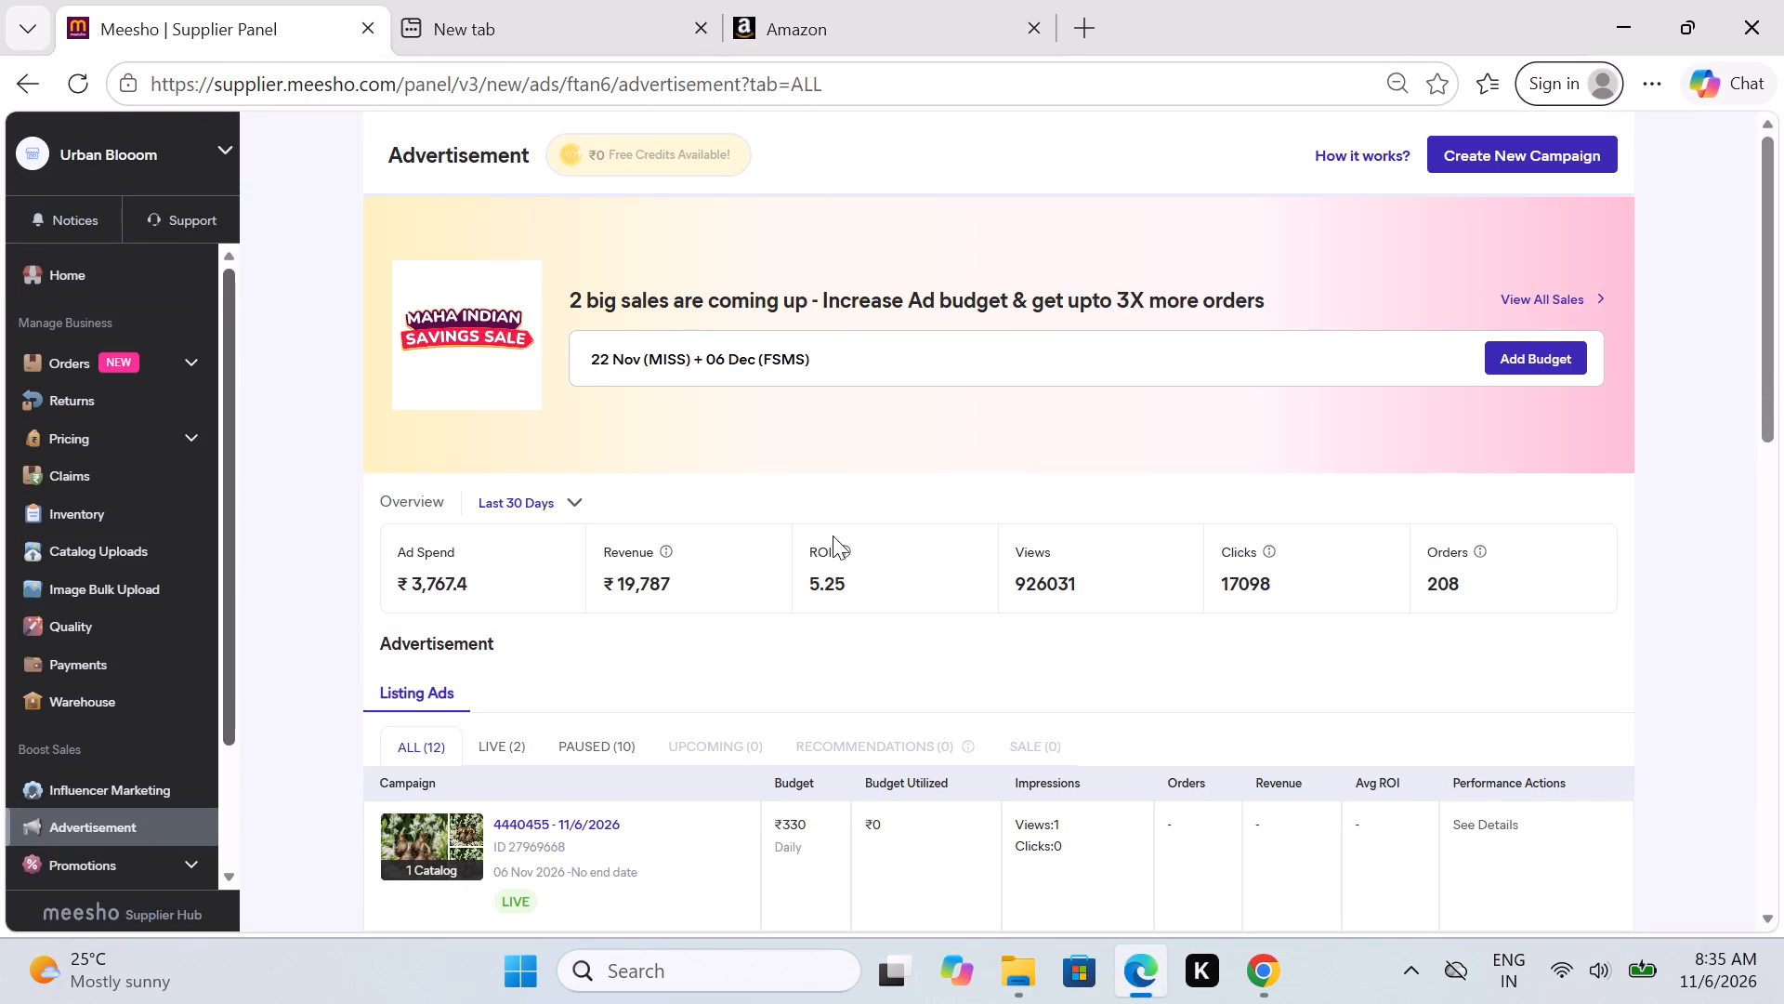
scroll(814, 472, "down", 1)
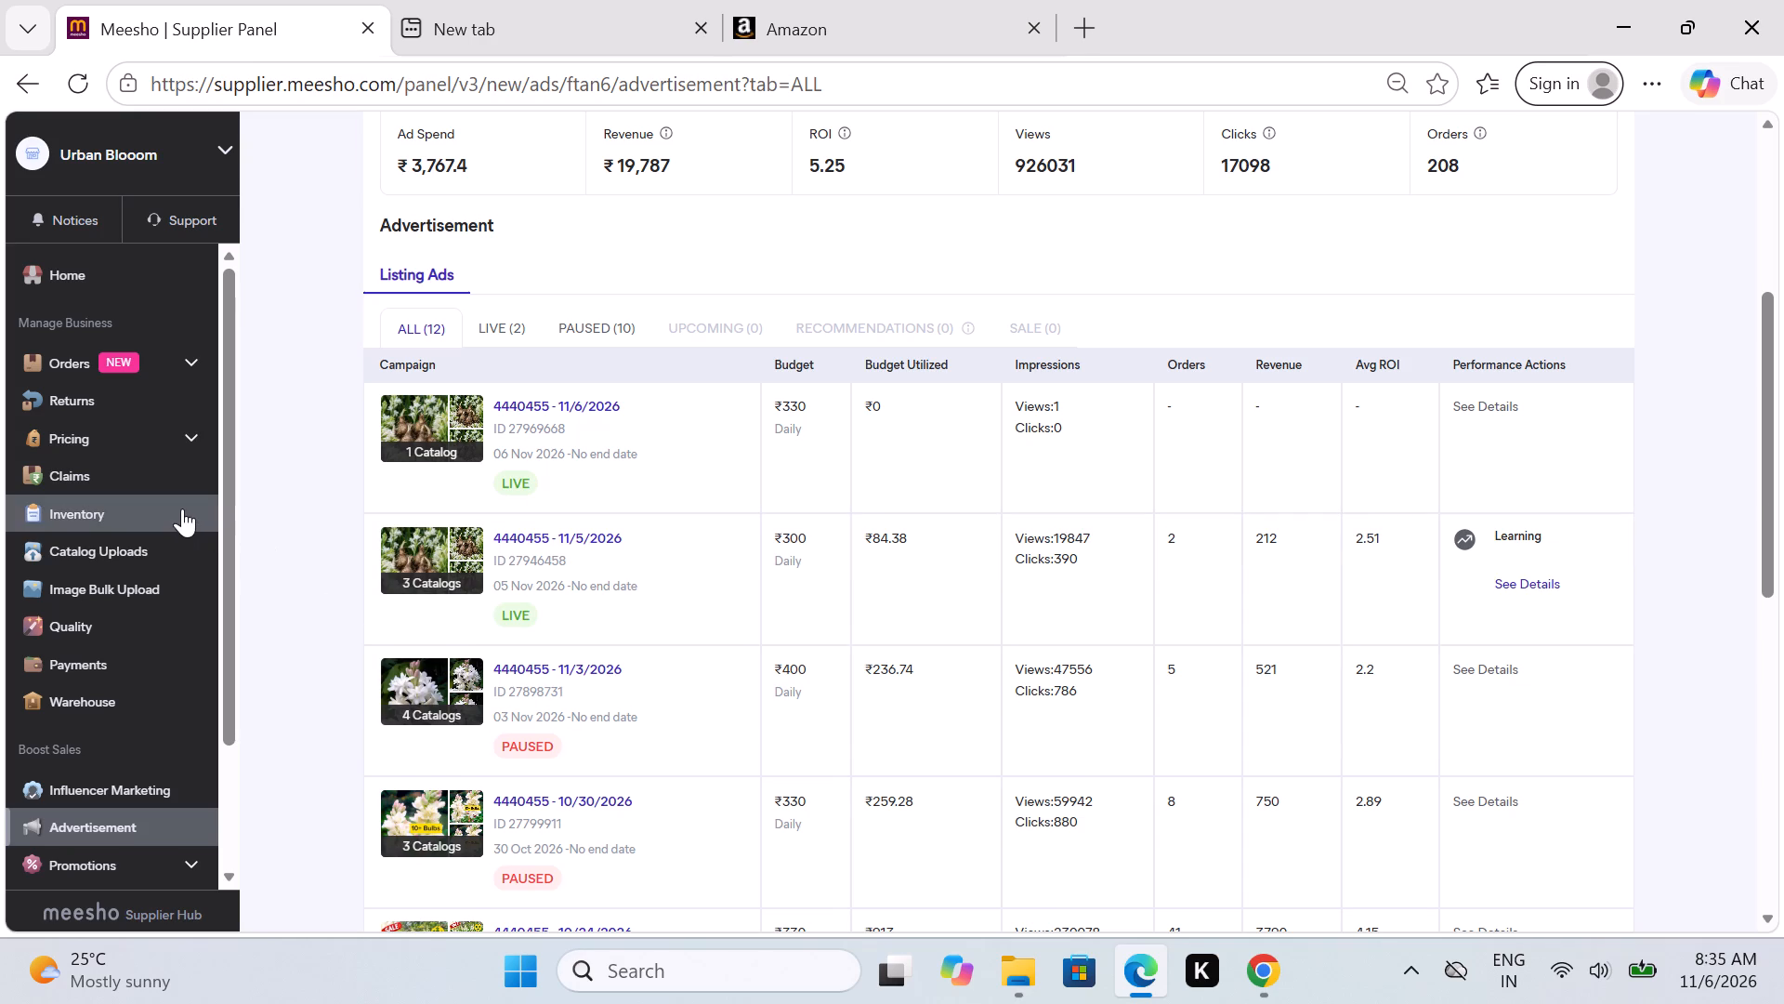
Check the pending orders of the Urban Blooom account.
scroll(182, 509, "up", 1)
left_click(141, 371)
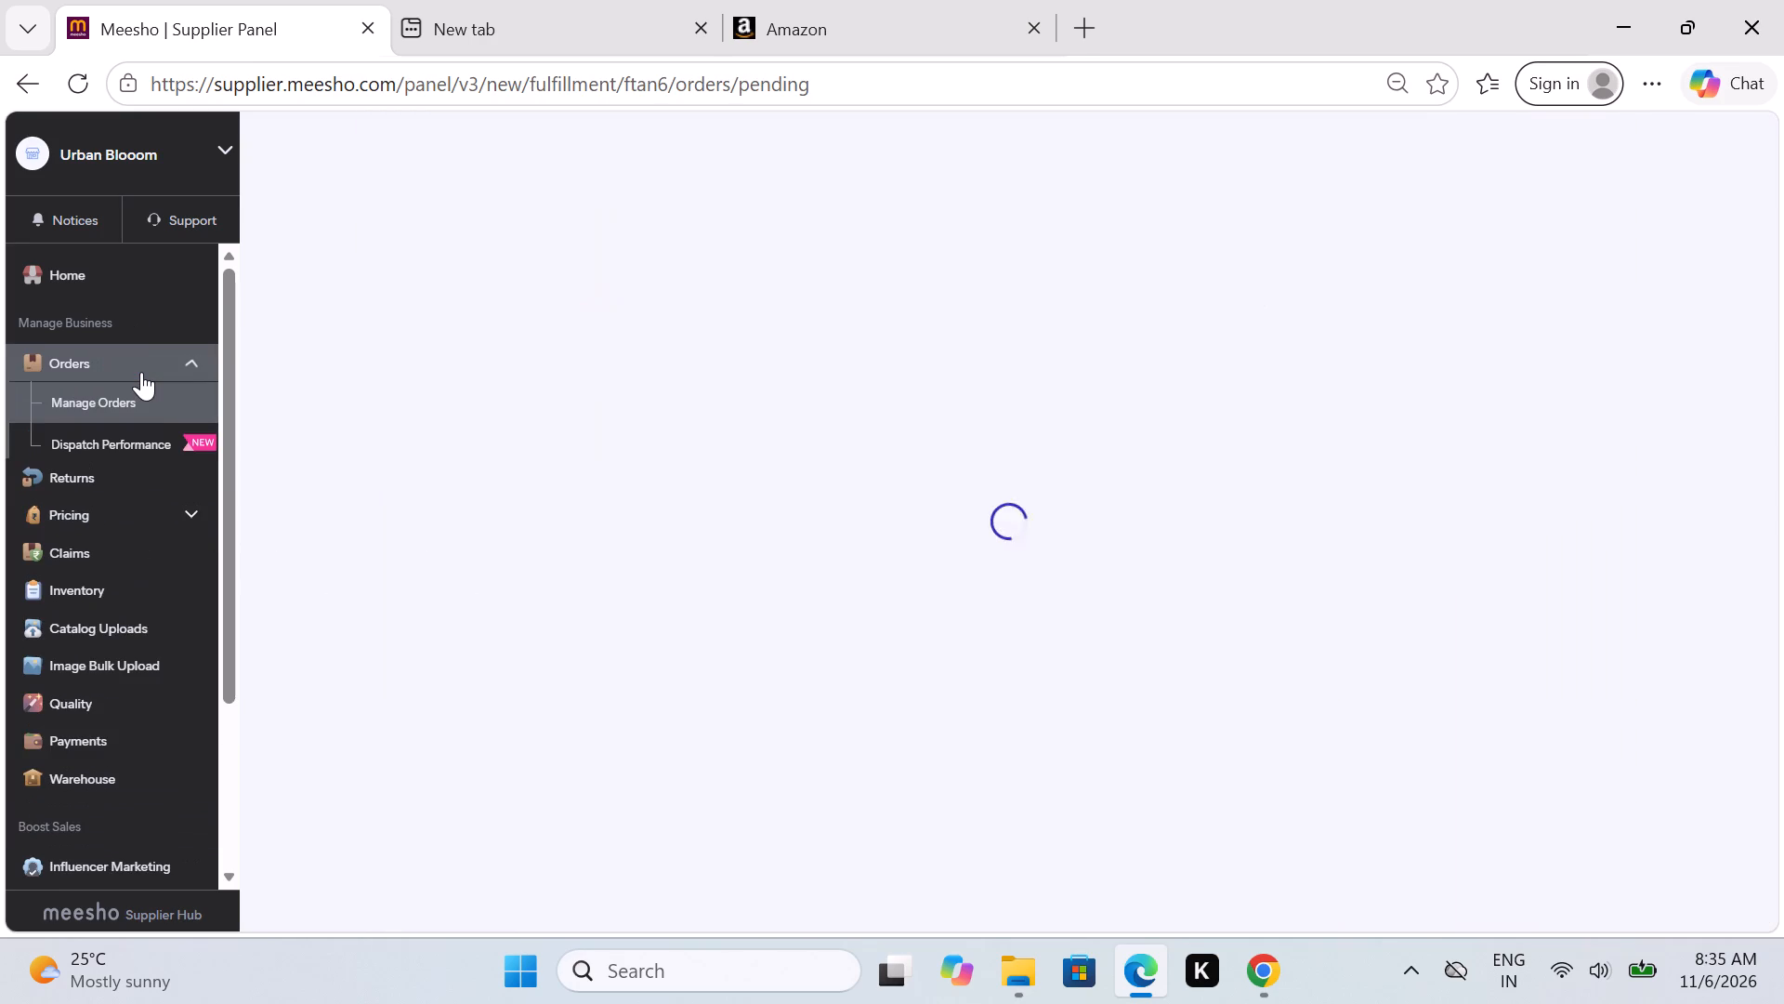
scroll(141, 372, "down", 1)
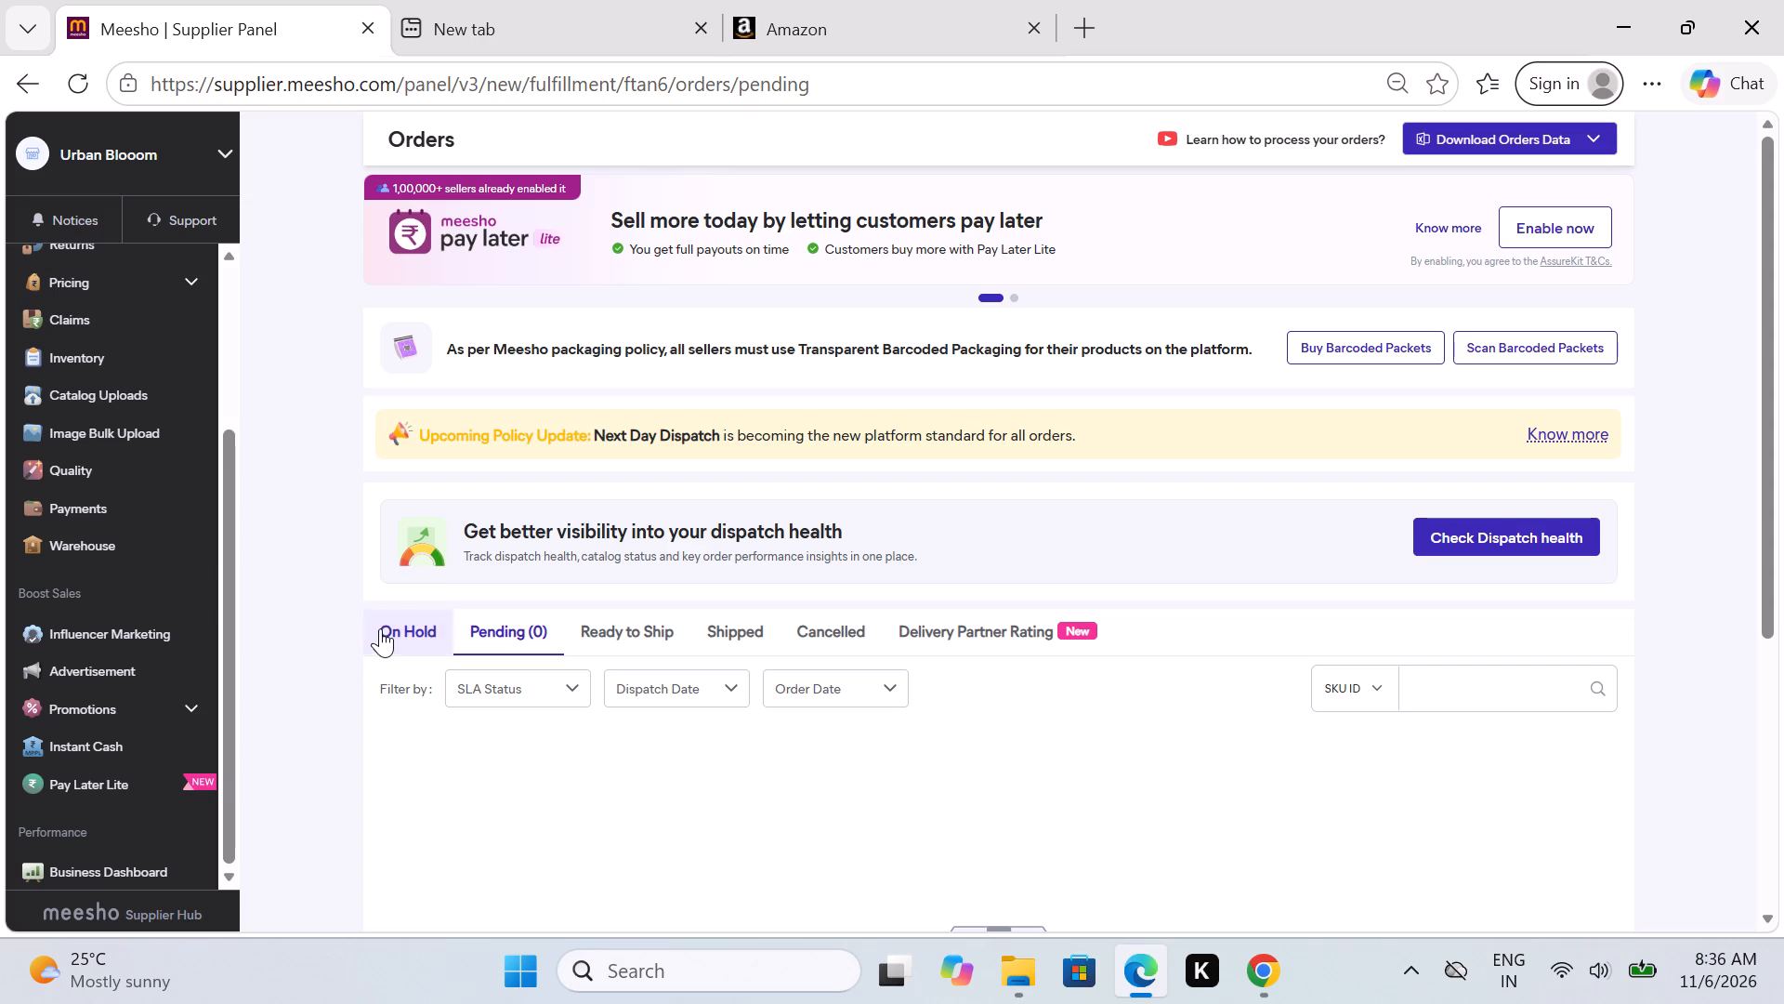
scroll(17, 272, "up", 1)
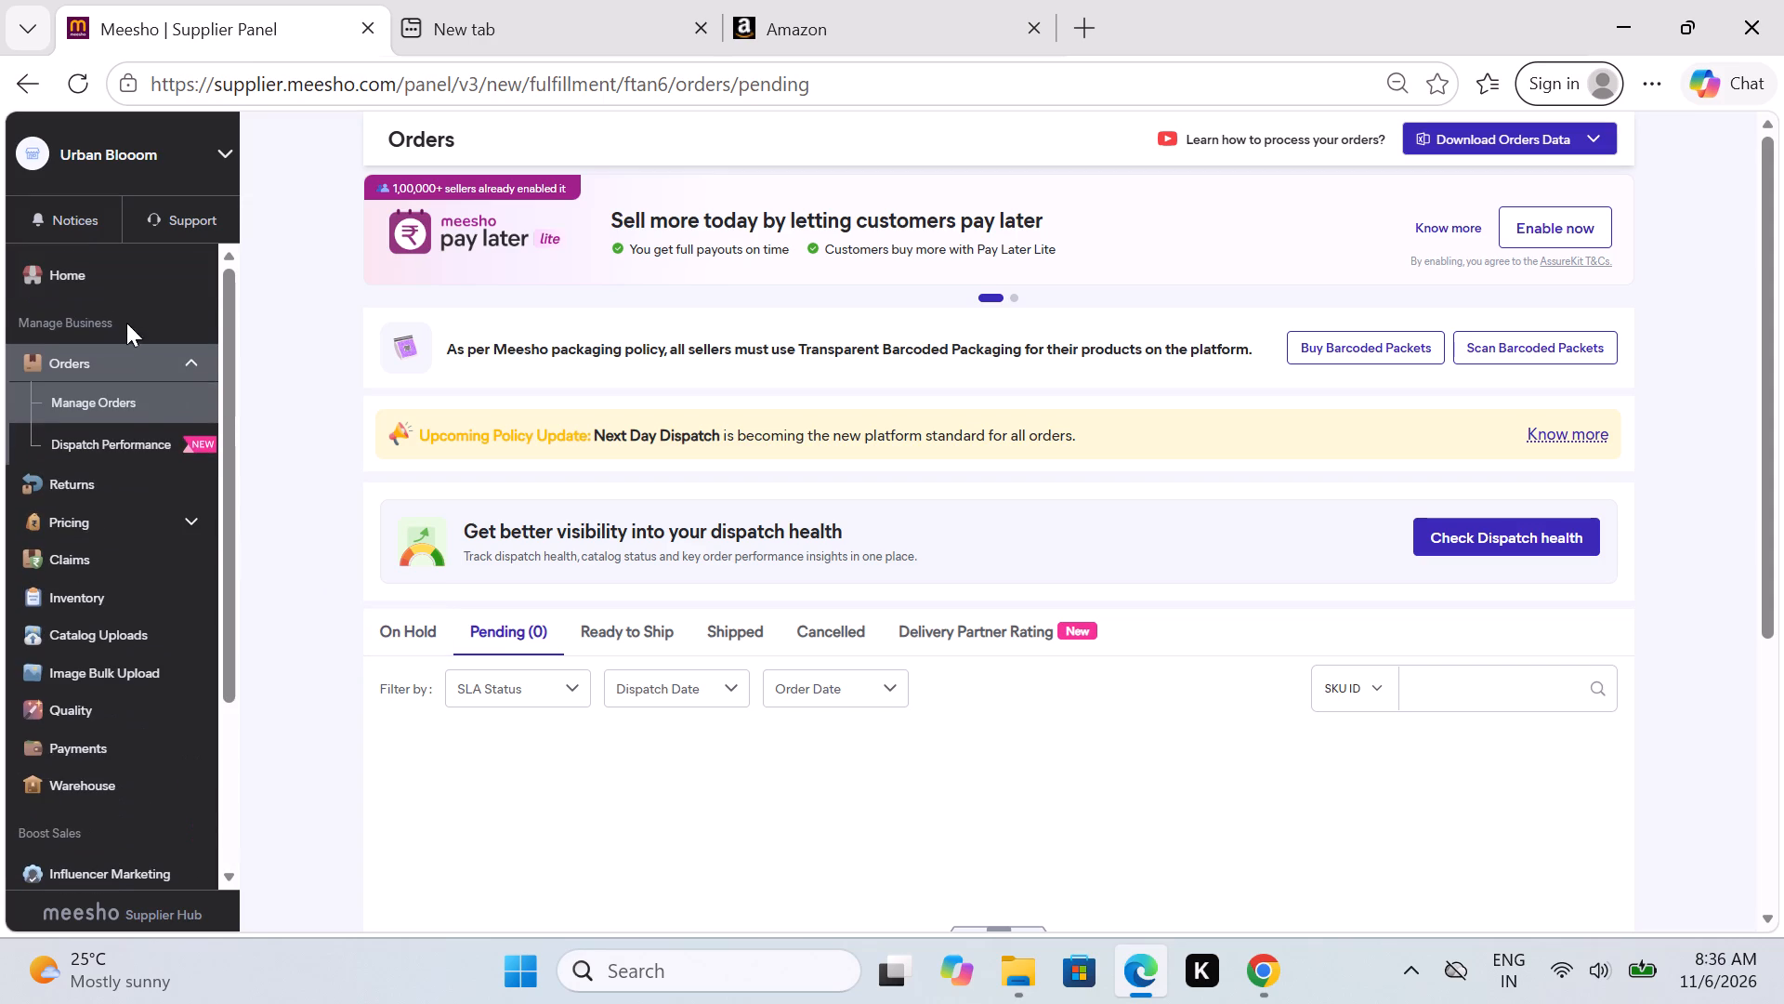
Return to Urban Blooom's advertisements and open the details of the 4440455 - 11/6/2026 campaign.
scroll(164, 691, "down", 4)
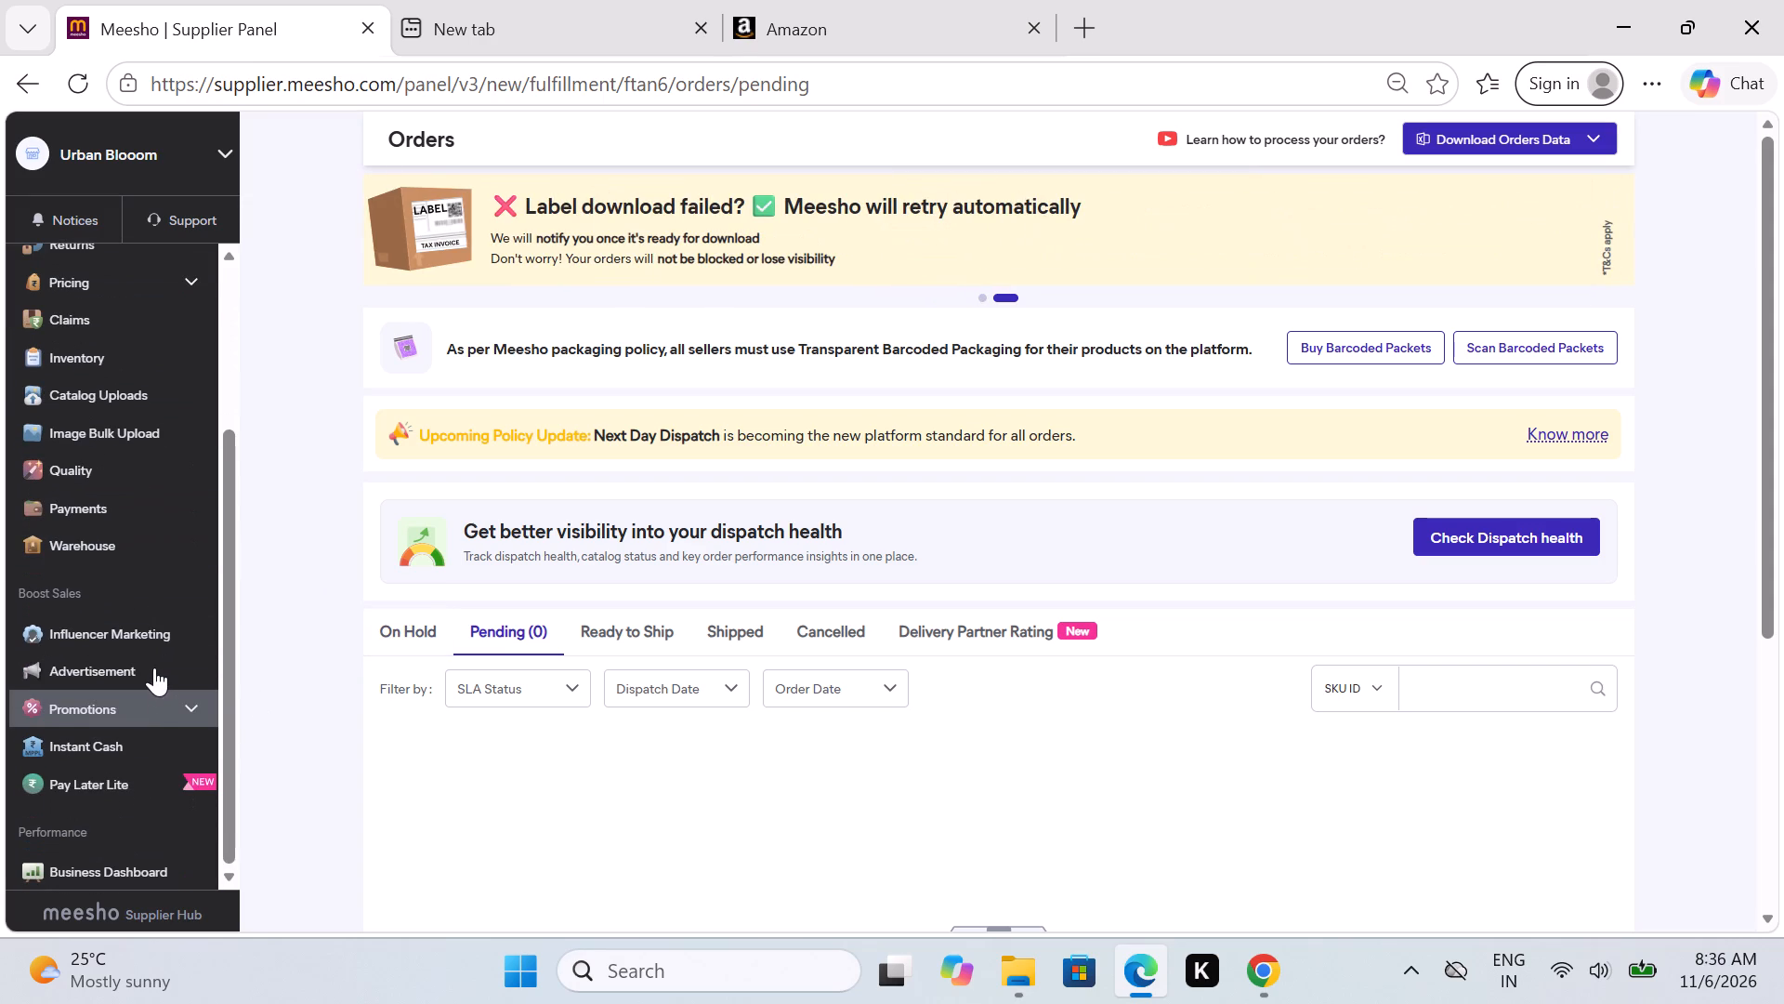
left_click(154, 667)
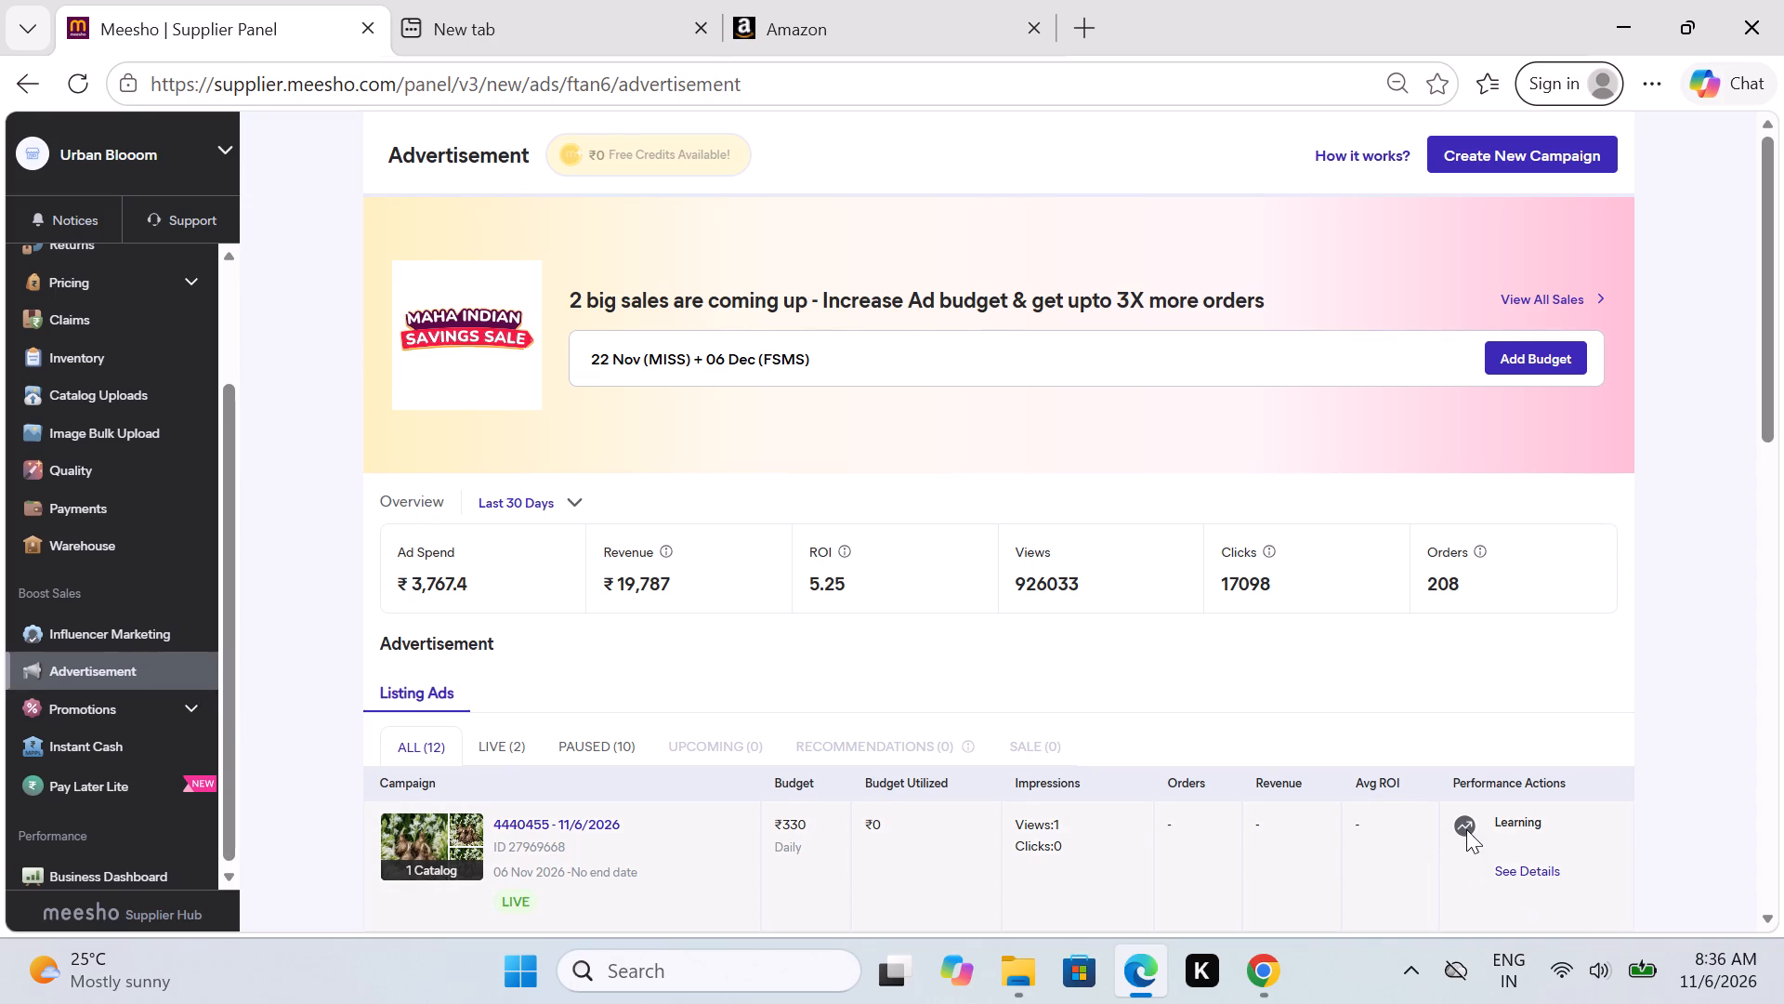
left_click(1550, 865)
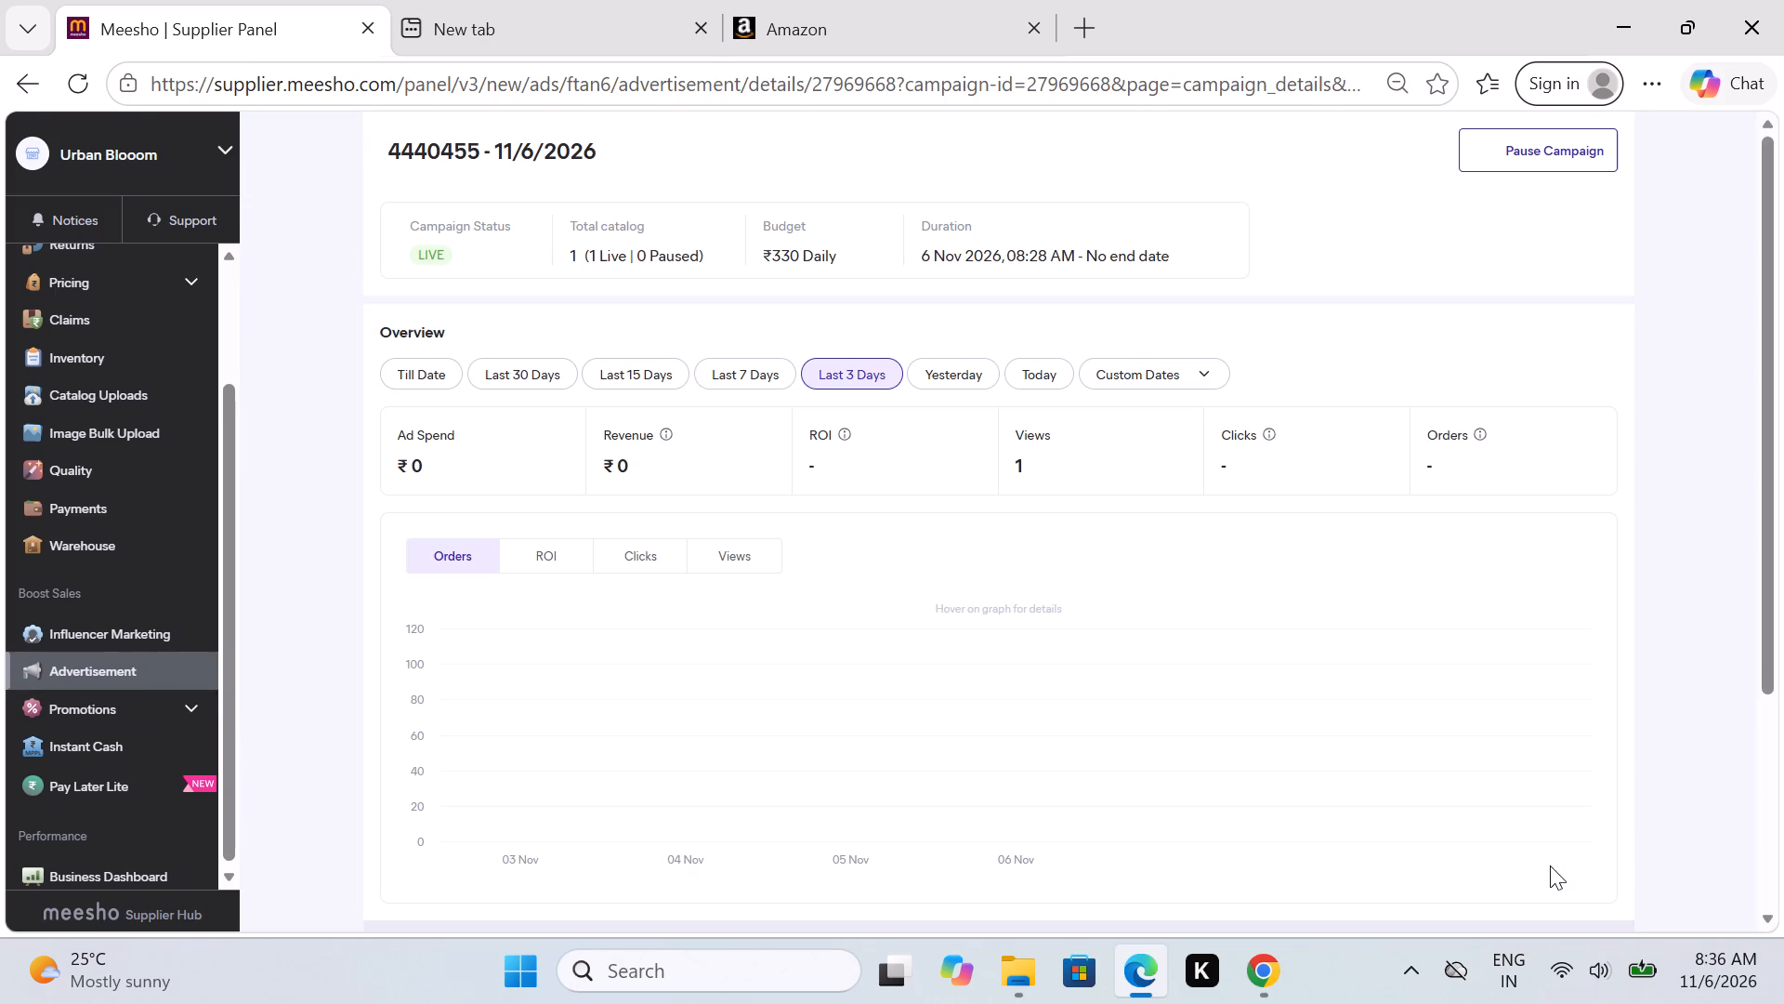
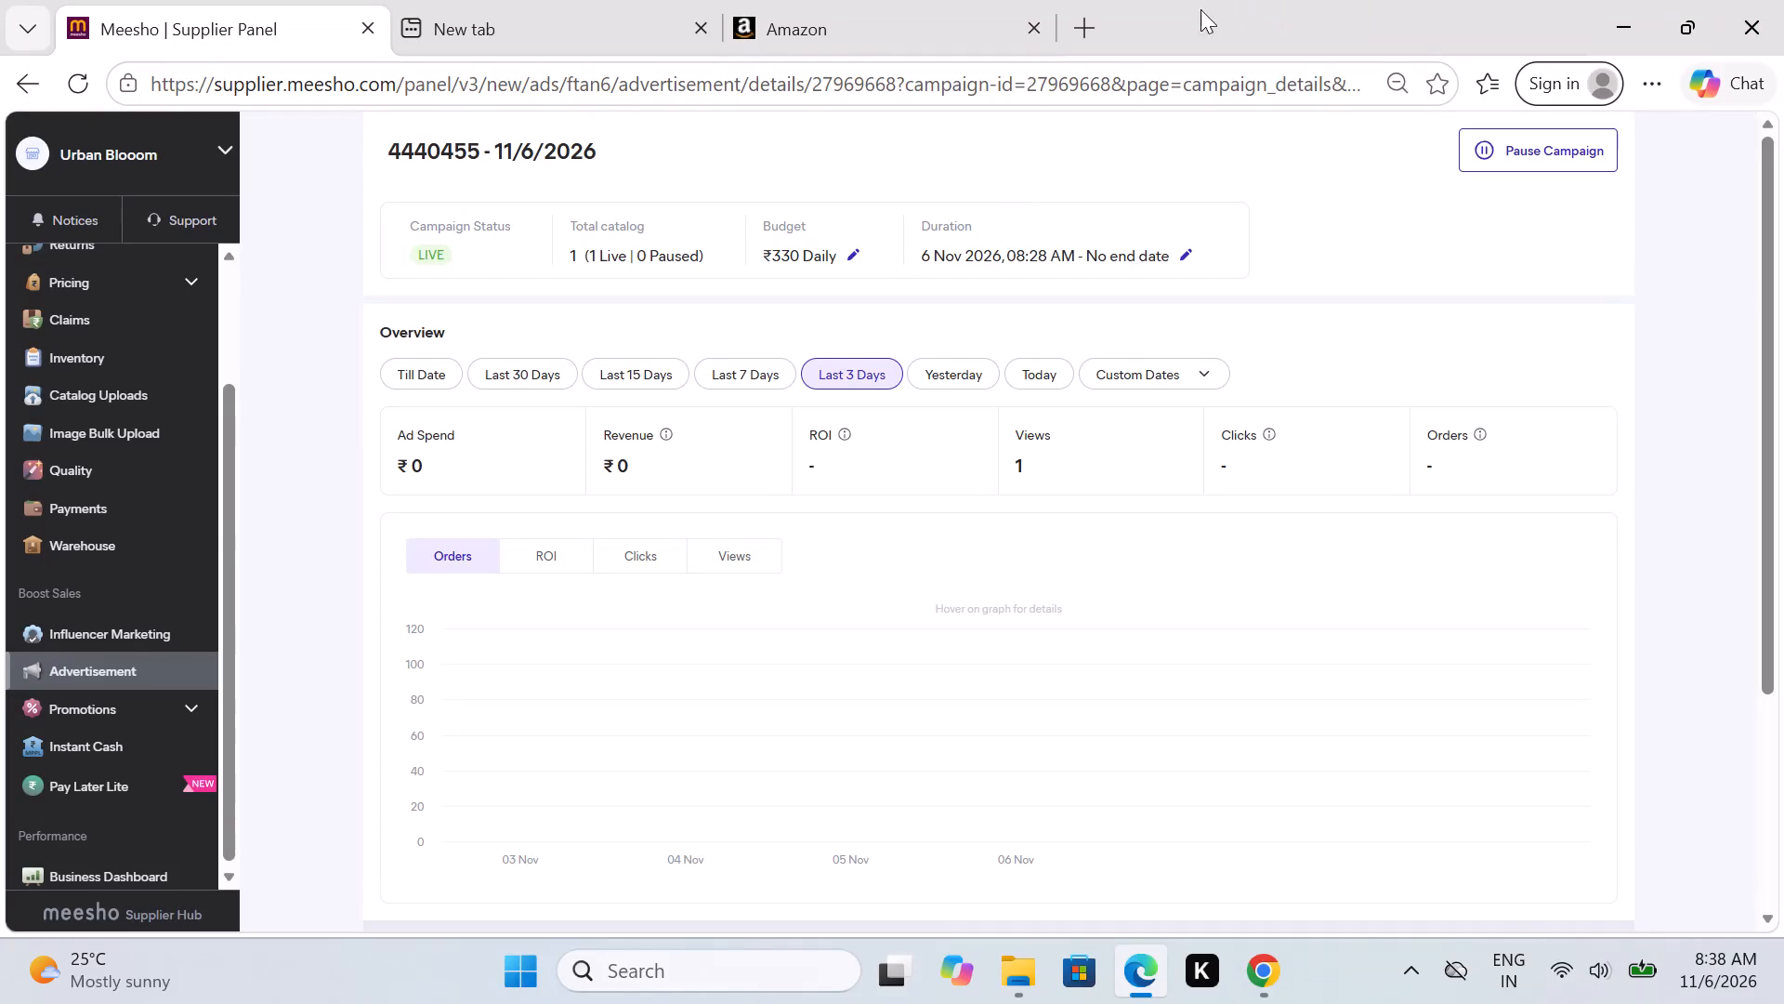
Reload the details page of the 4440455 - 11/6/2026 campaign to refresh its performance figures.
left_click(79, 59)
left_click(83, 108)
left_click(76, 80)
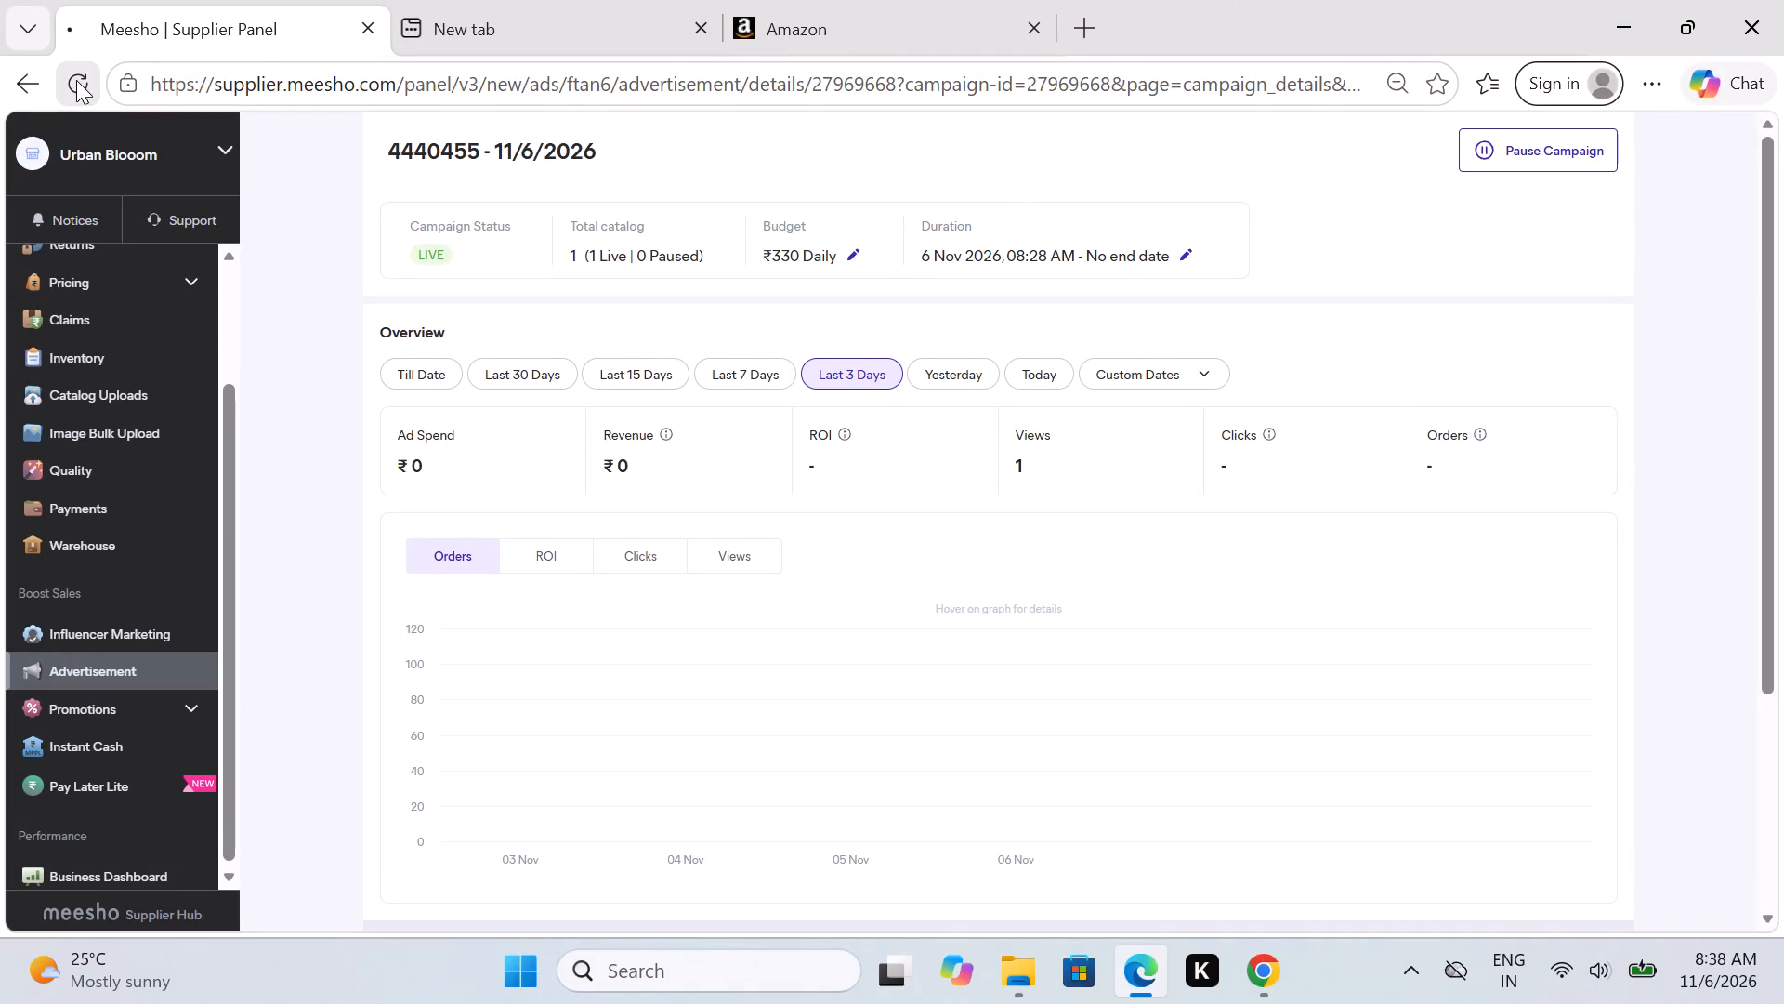
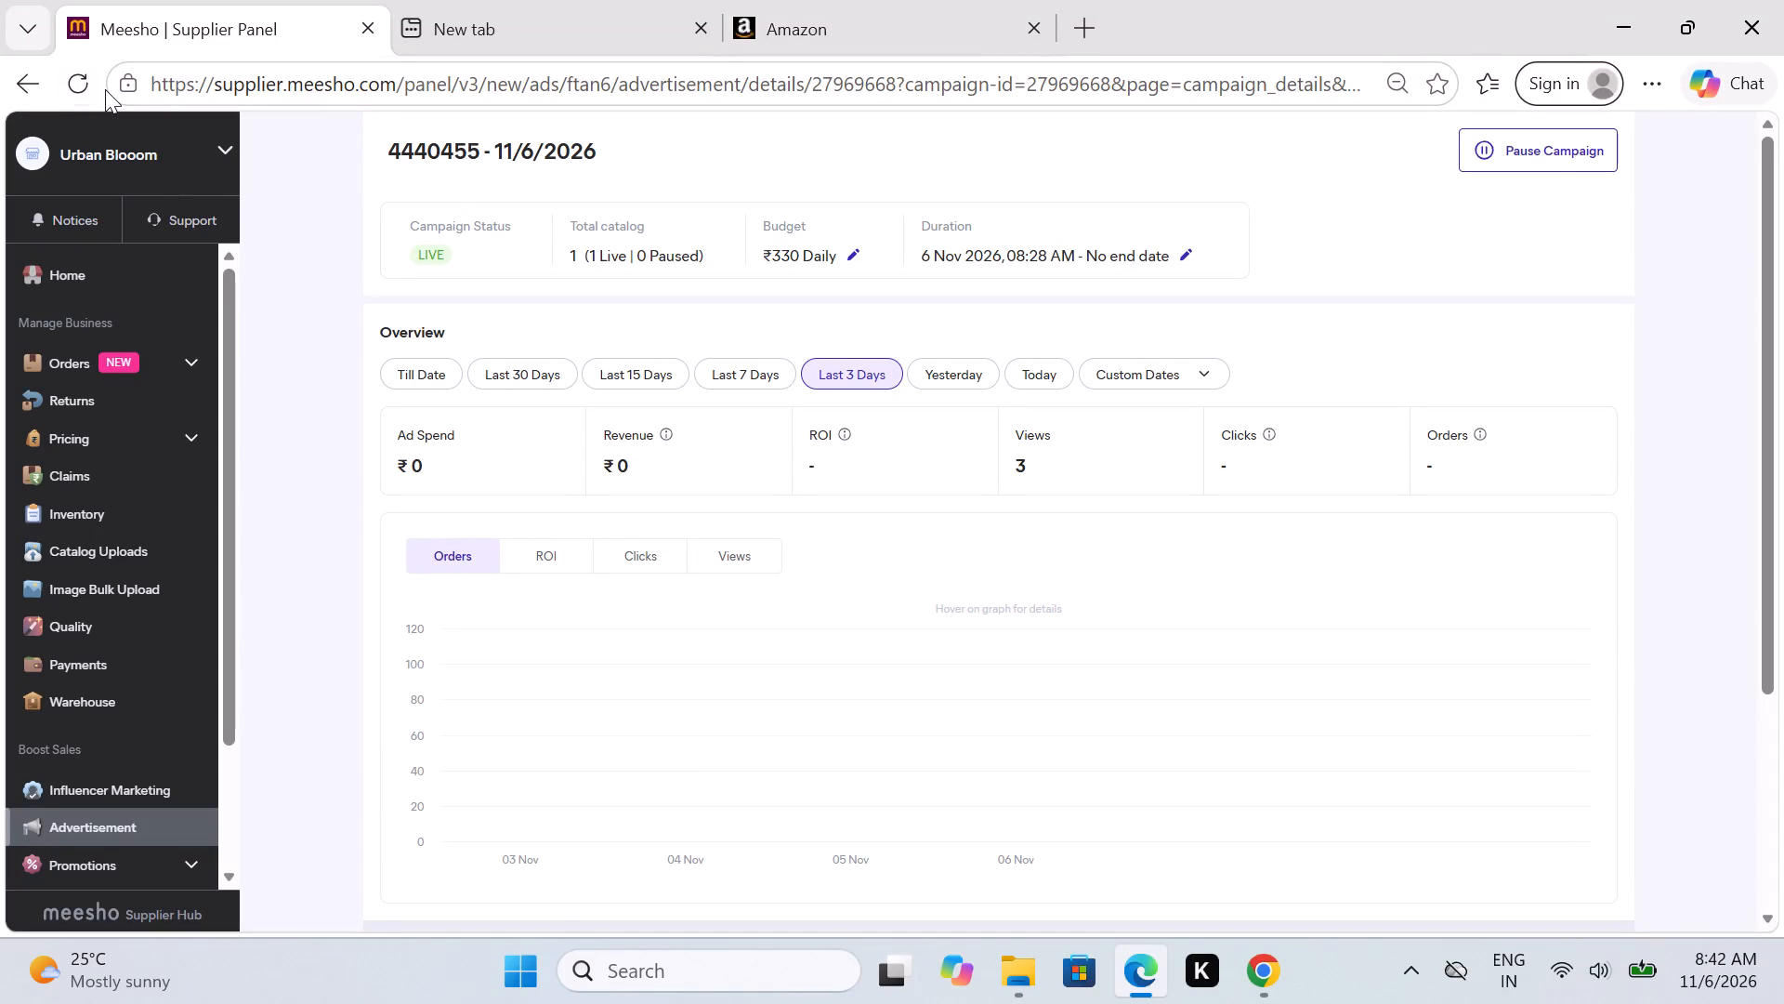
Reload the 4440455 - 11/6/2026 campaign details page twice more to check for updated performance figures.
left_click(73, 77)
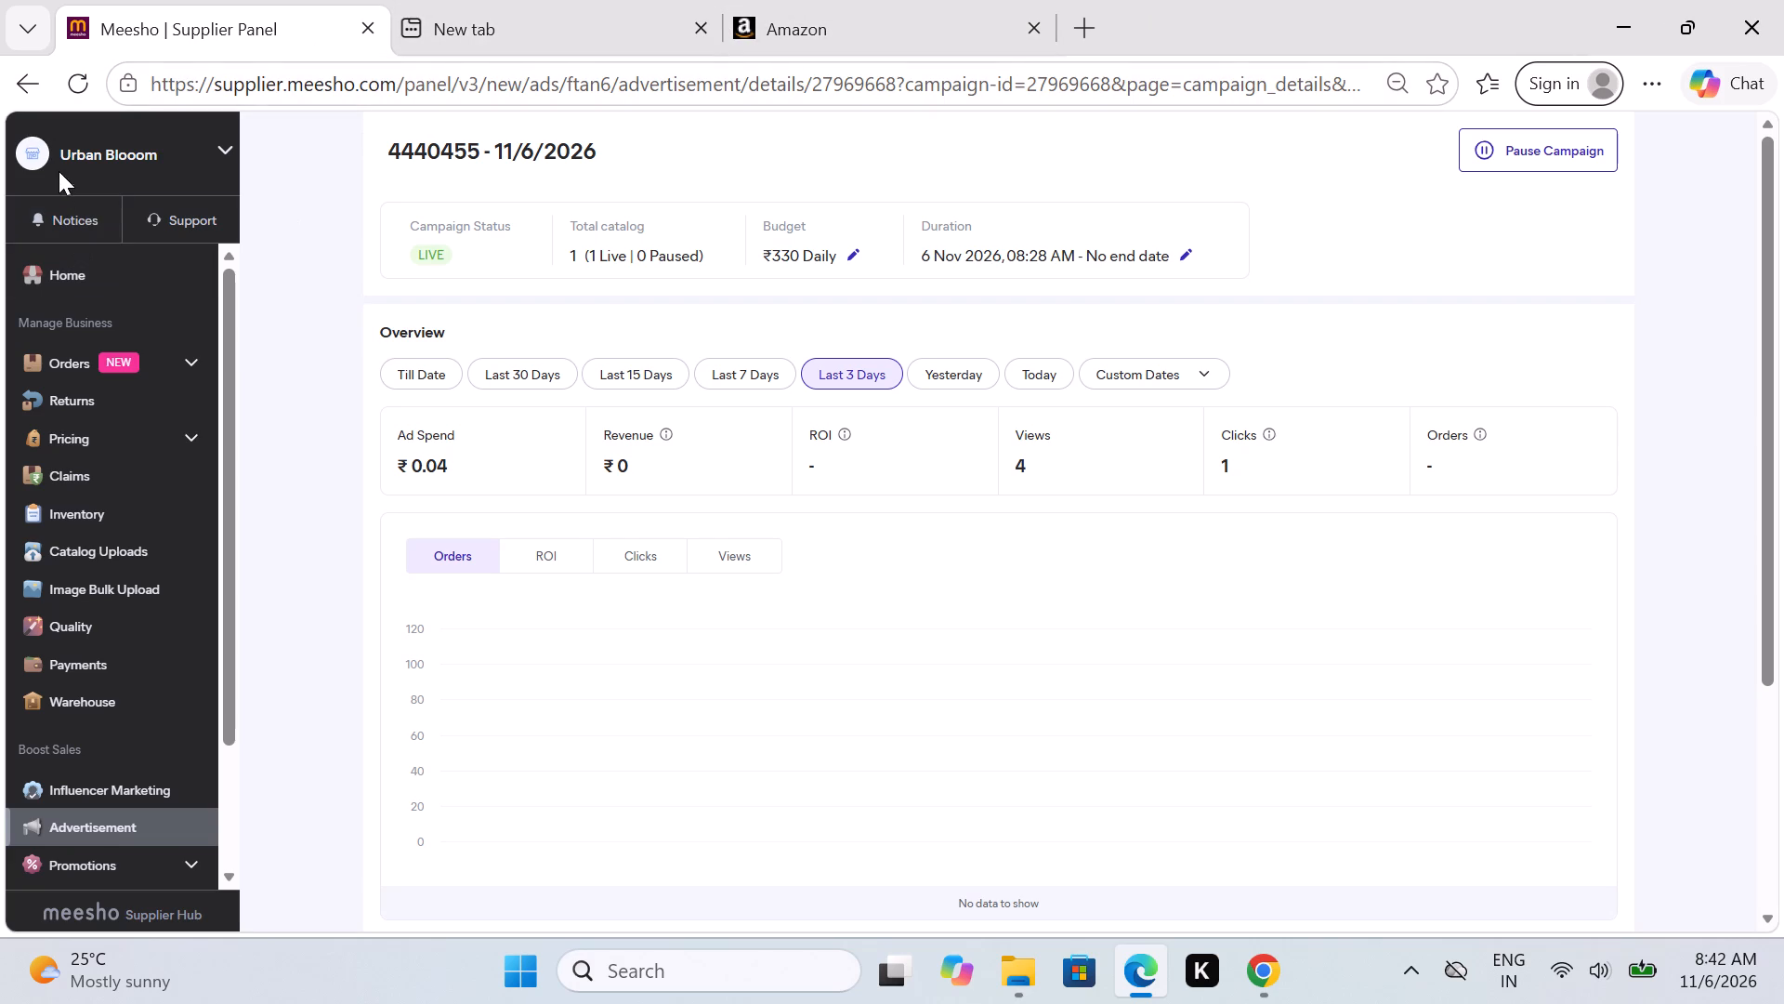
left_click(68, 86)
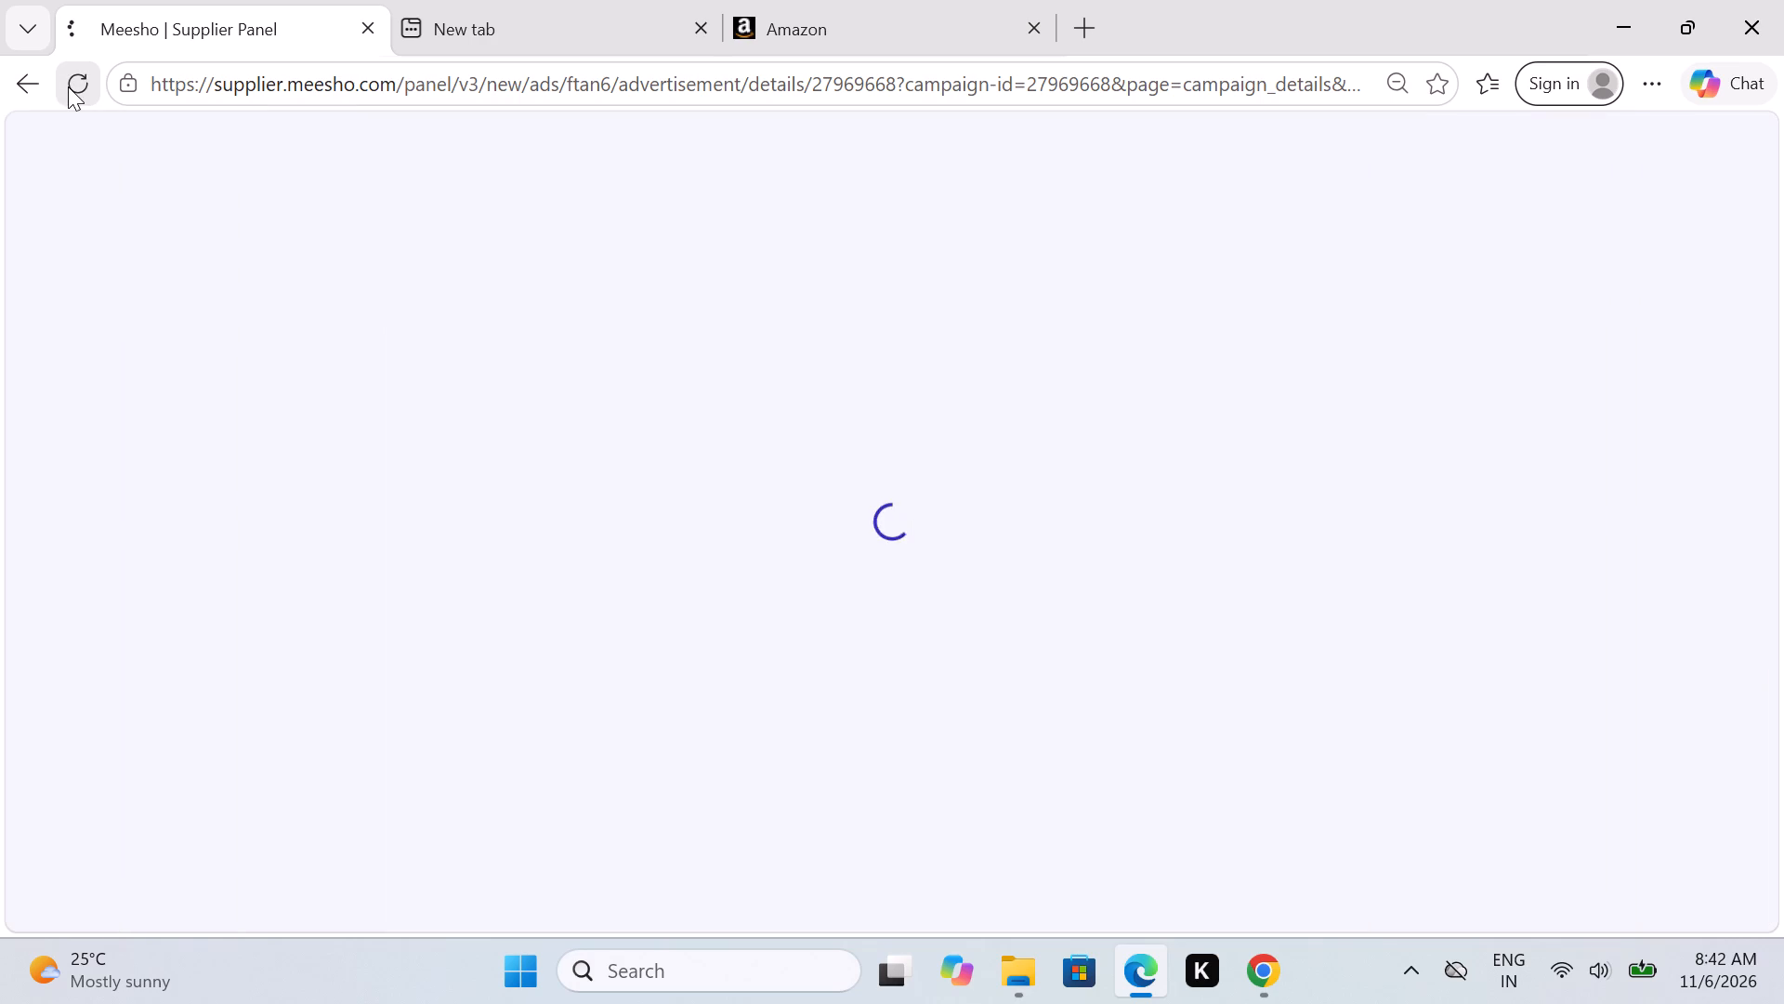
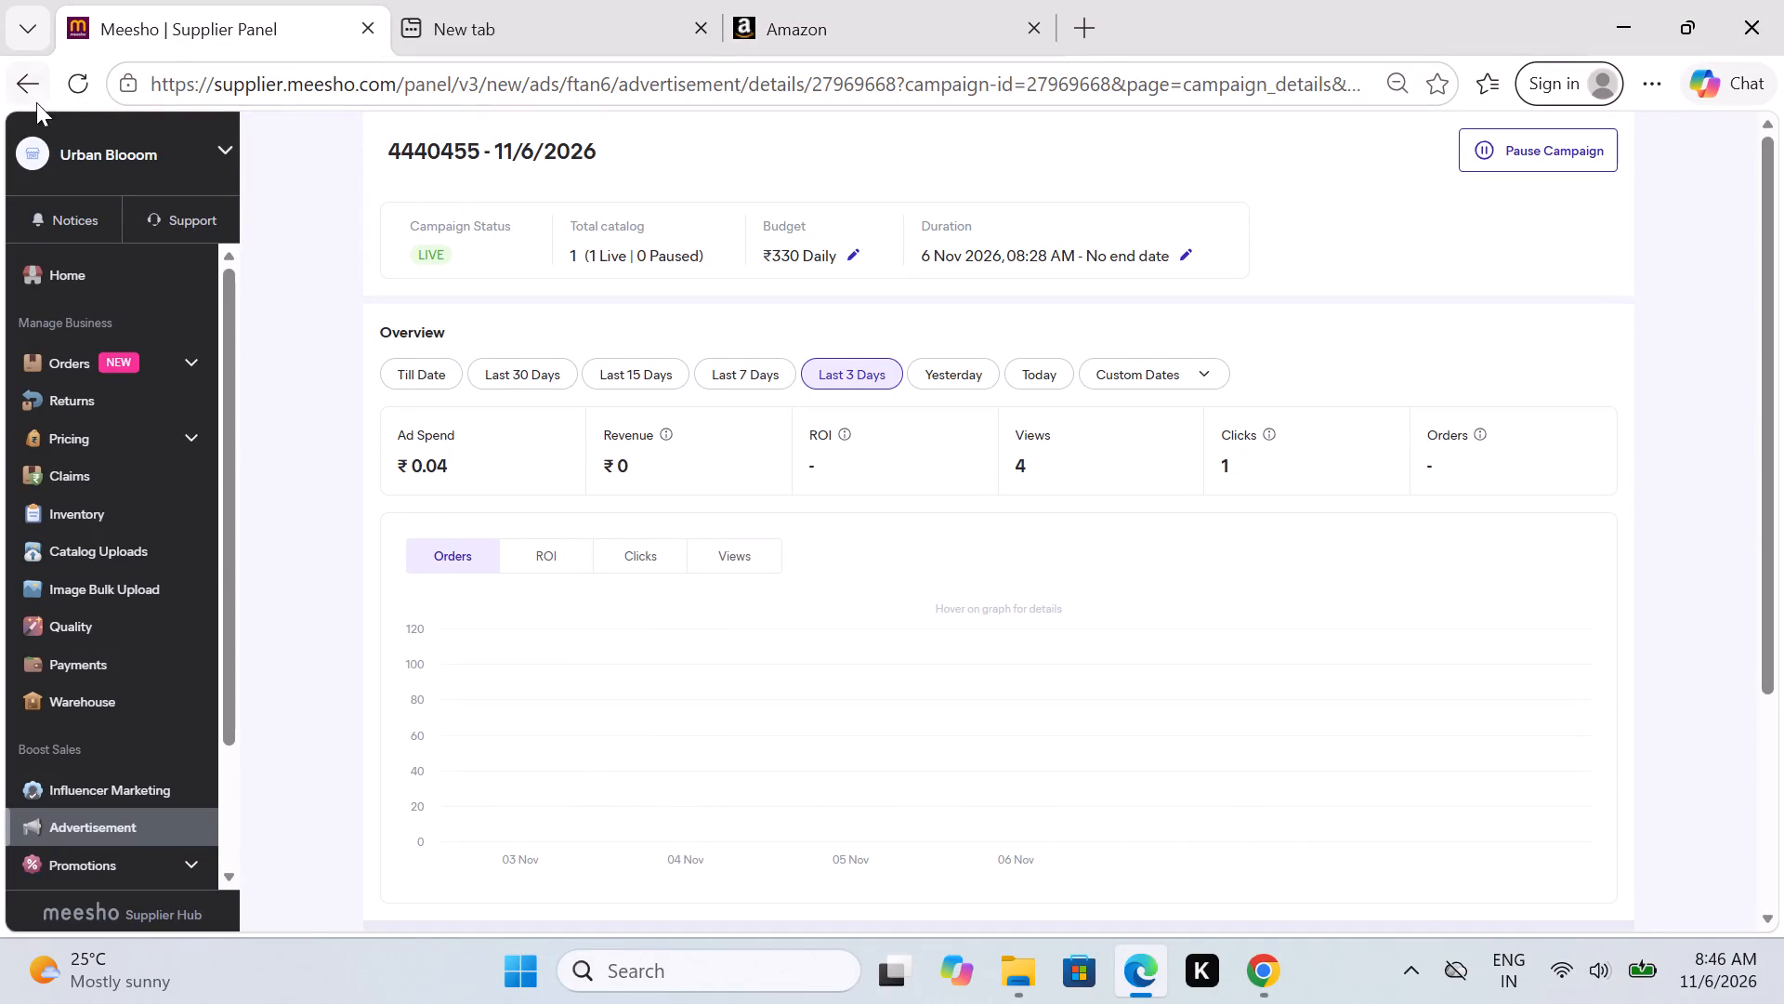
Reload the 4440455 - 11/6/2026 campaign details page once more to check for updated performance figures.
left_click(74, 83)
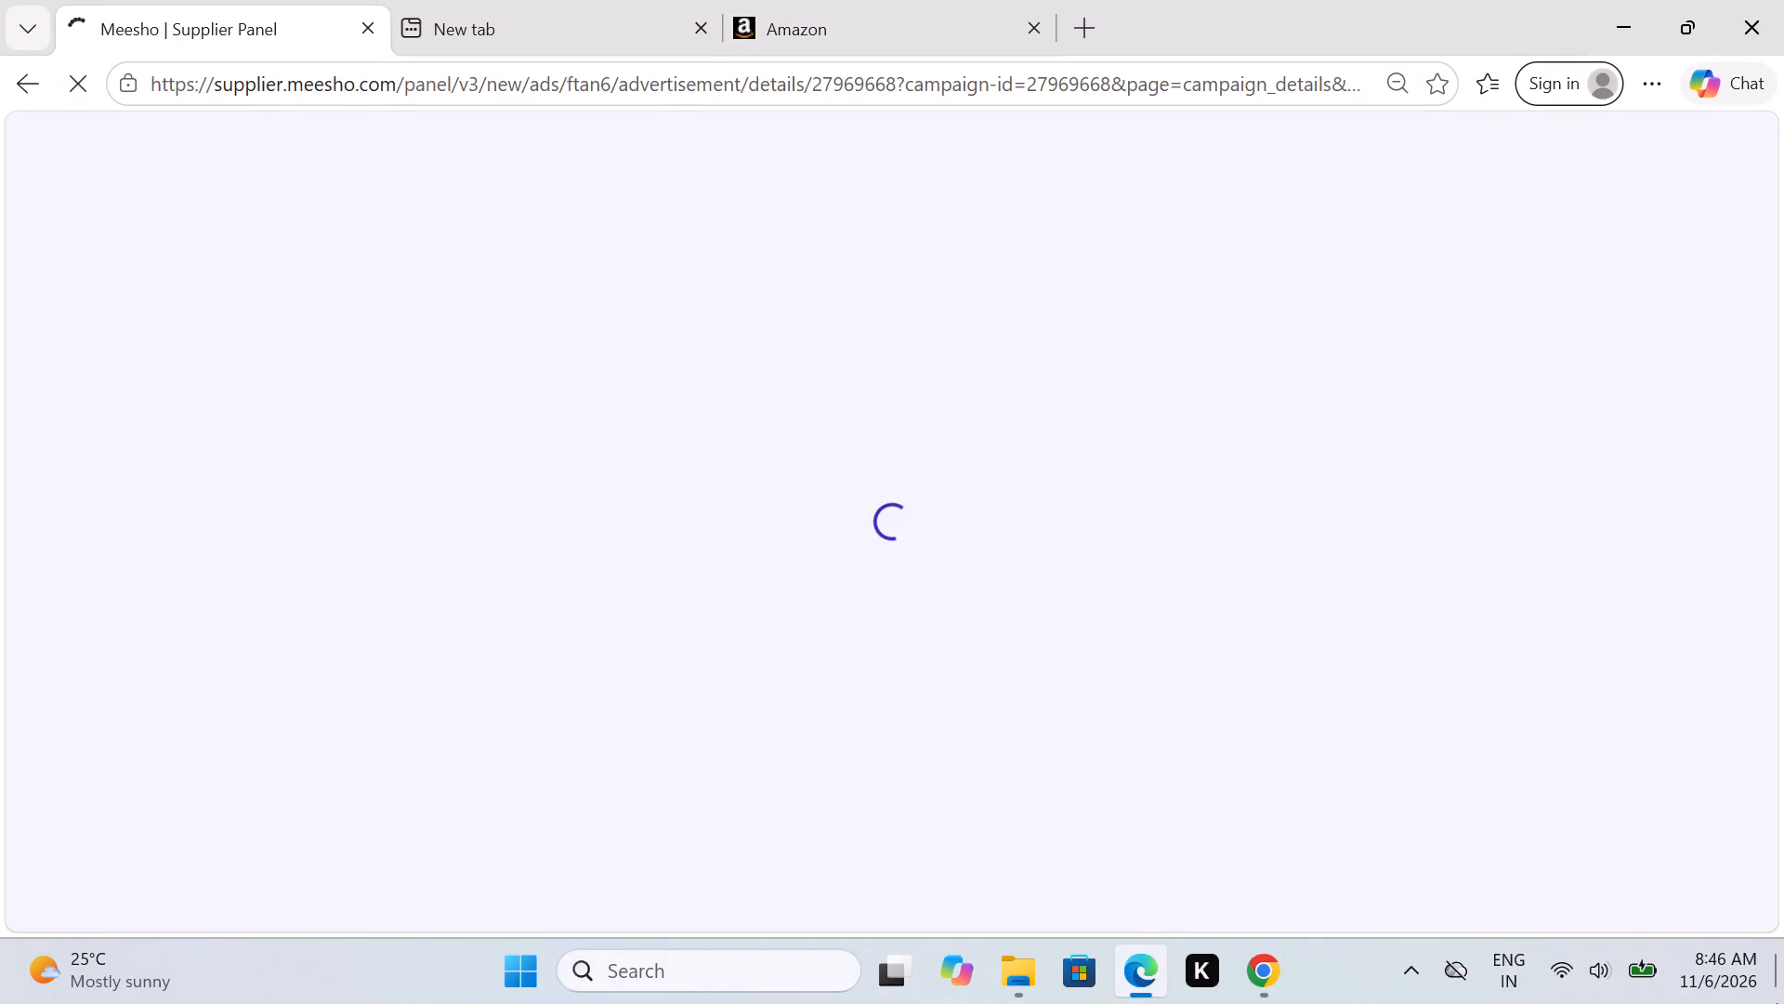
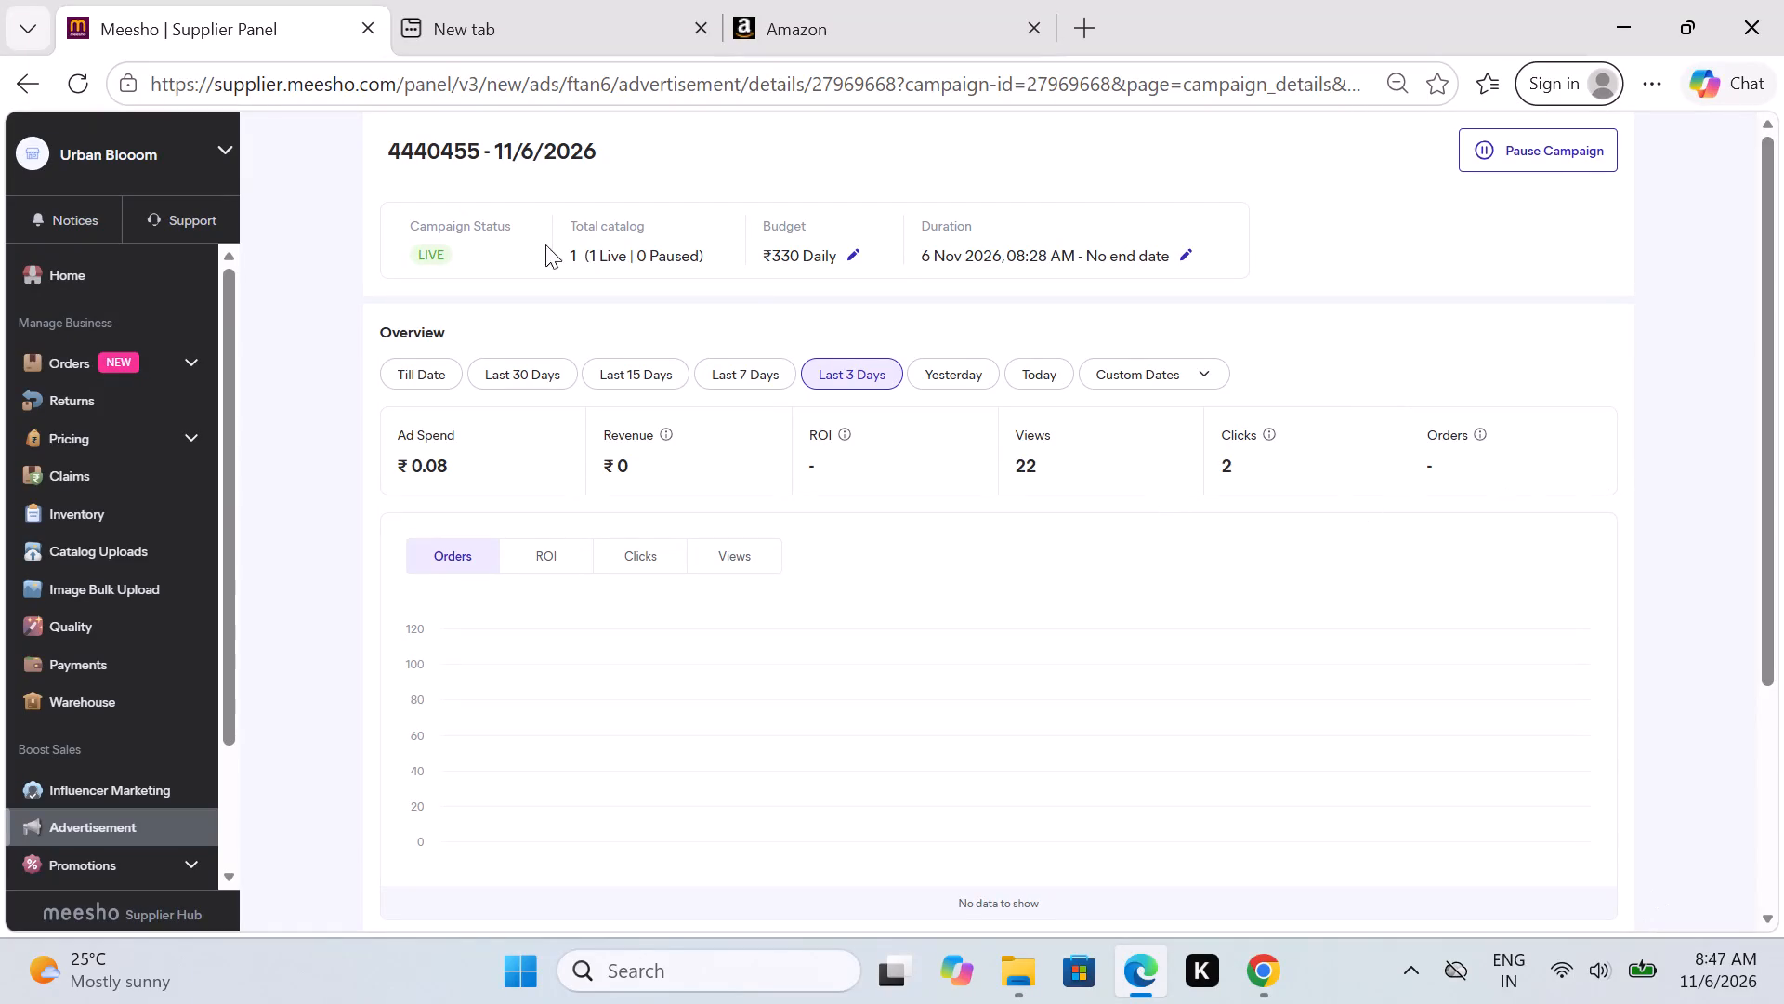
Reload the Urban Blooom campaign page and check that account's pending and on-hold orders.
left_click(80, 83)
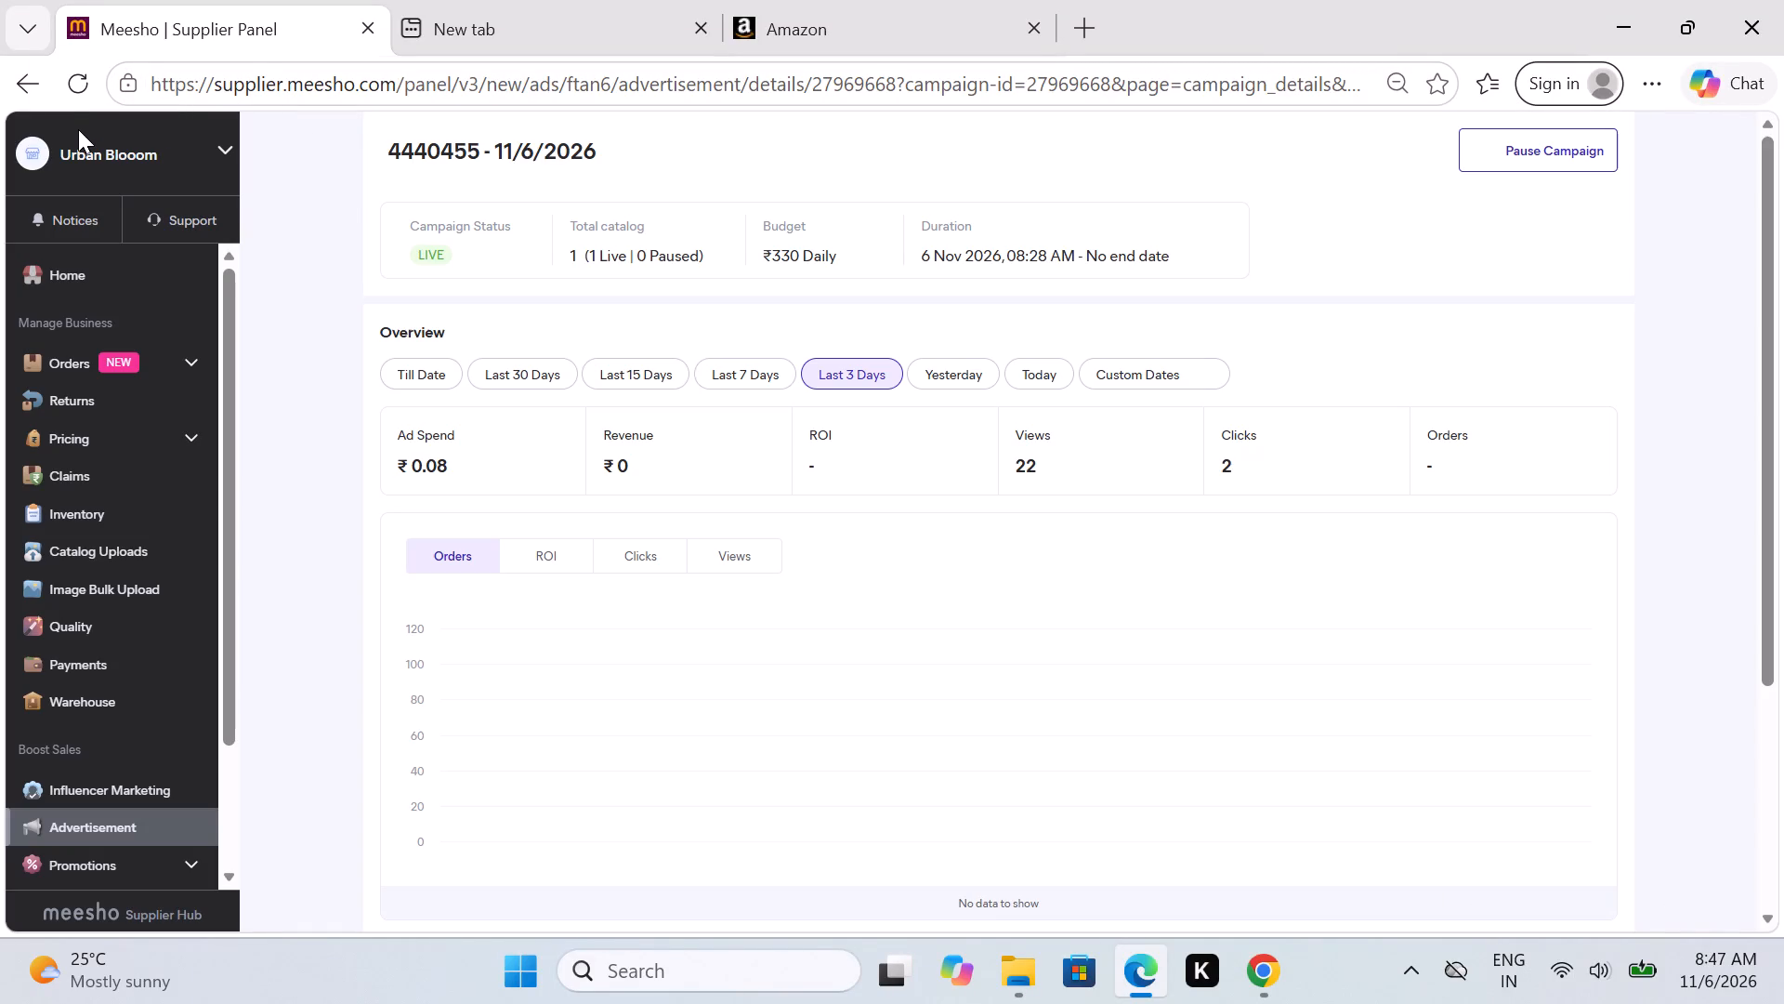
left_click(72, 357)
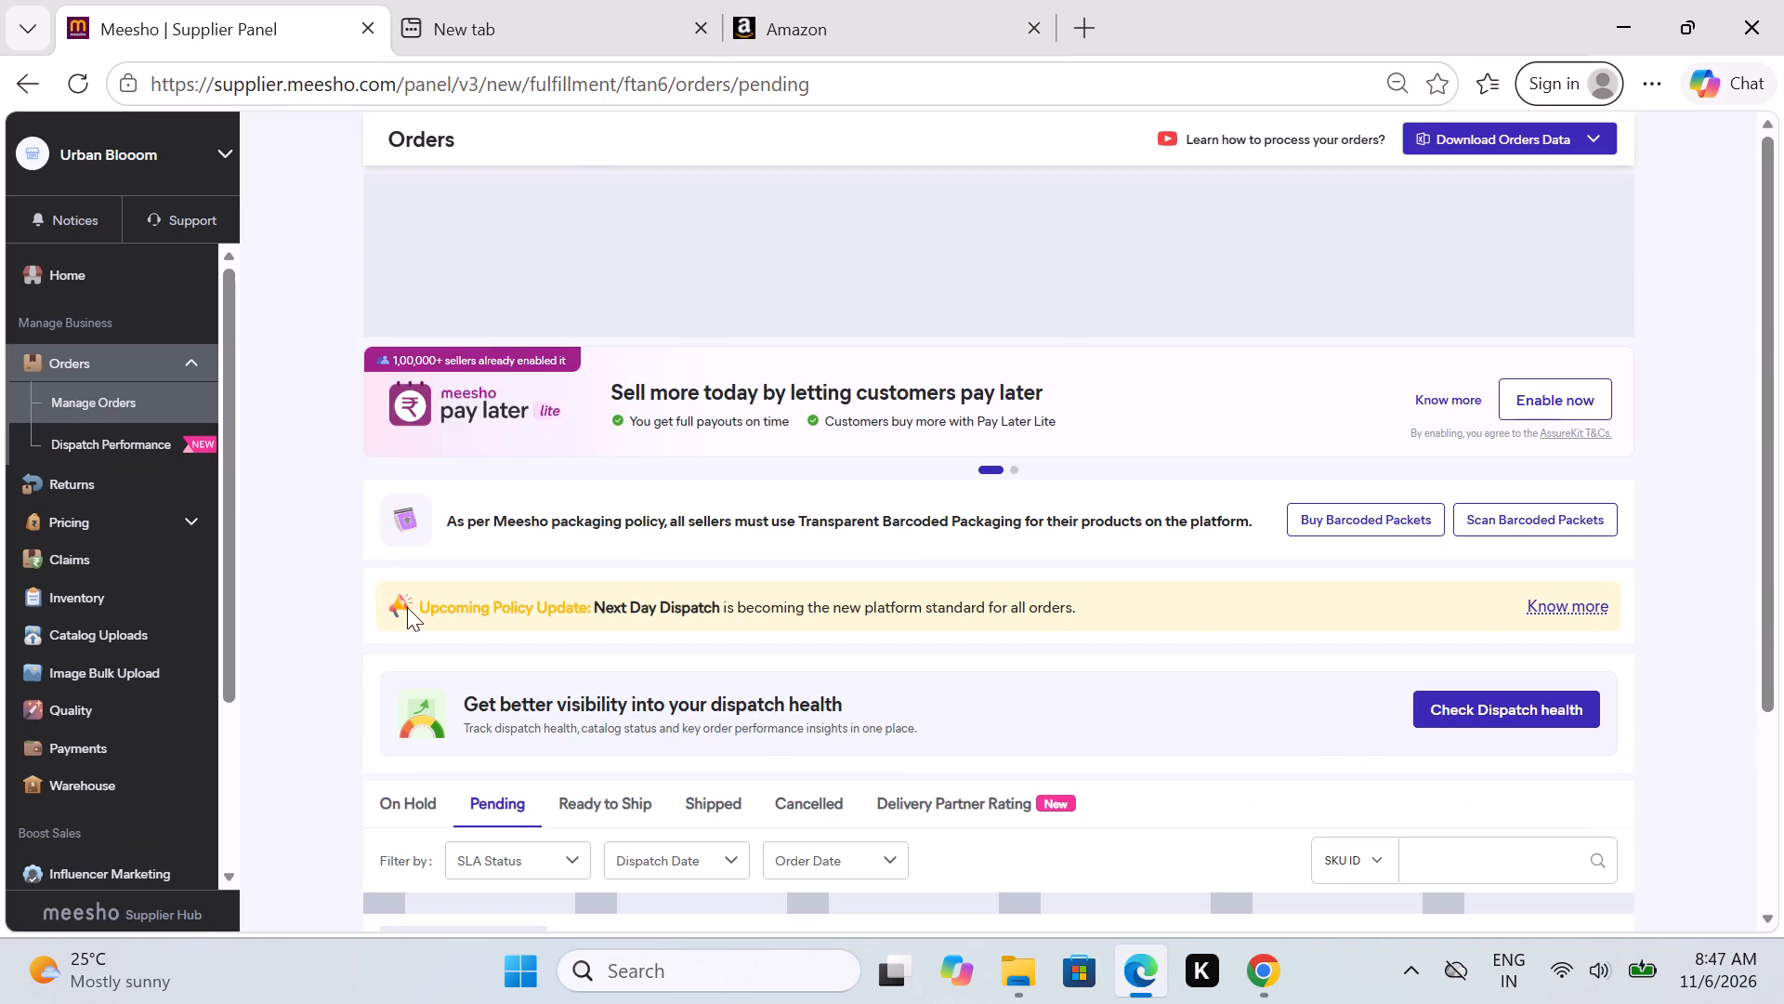
left_click(411, 612)
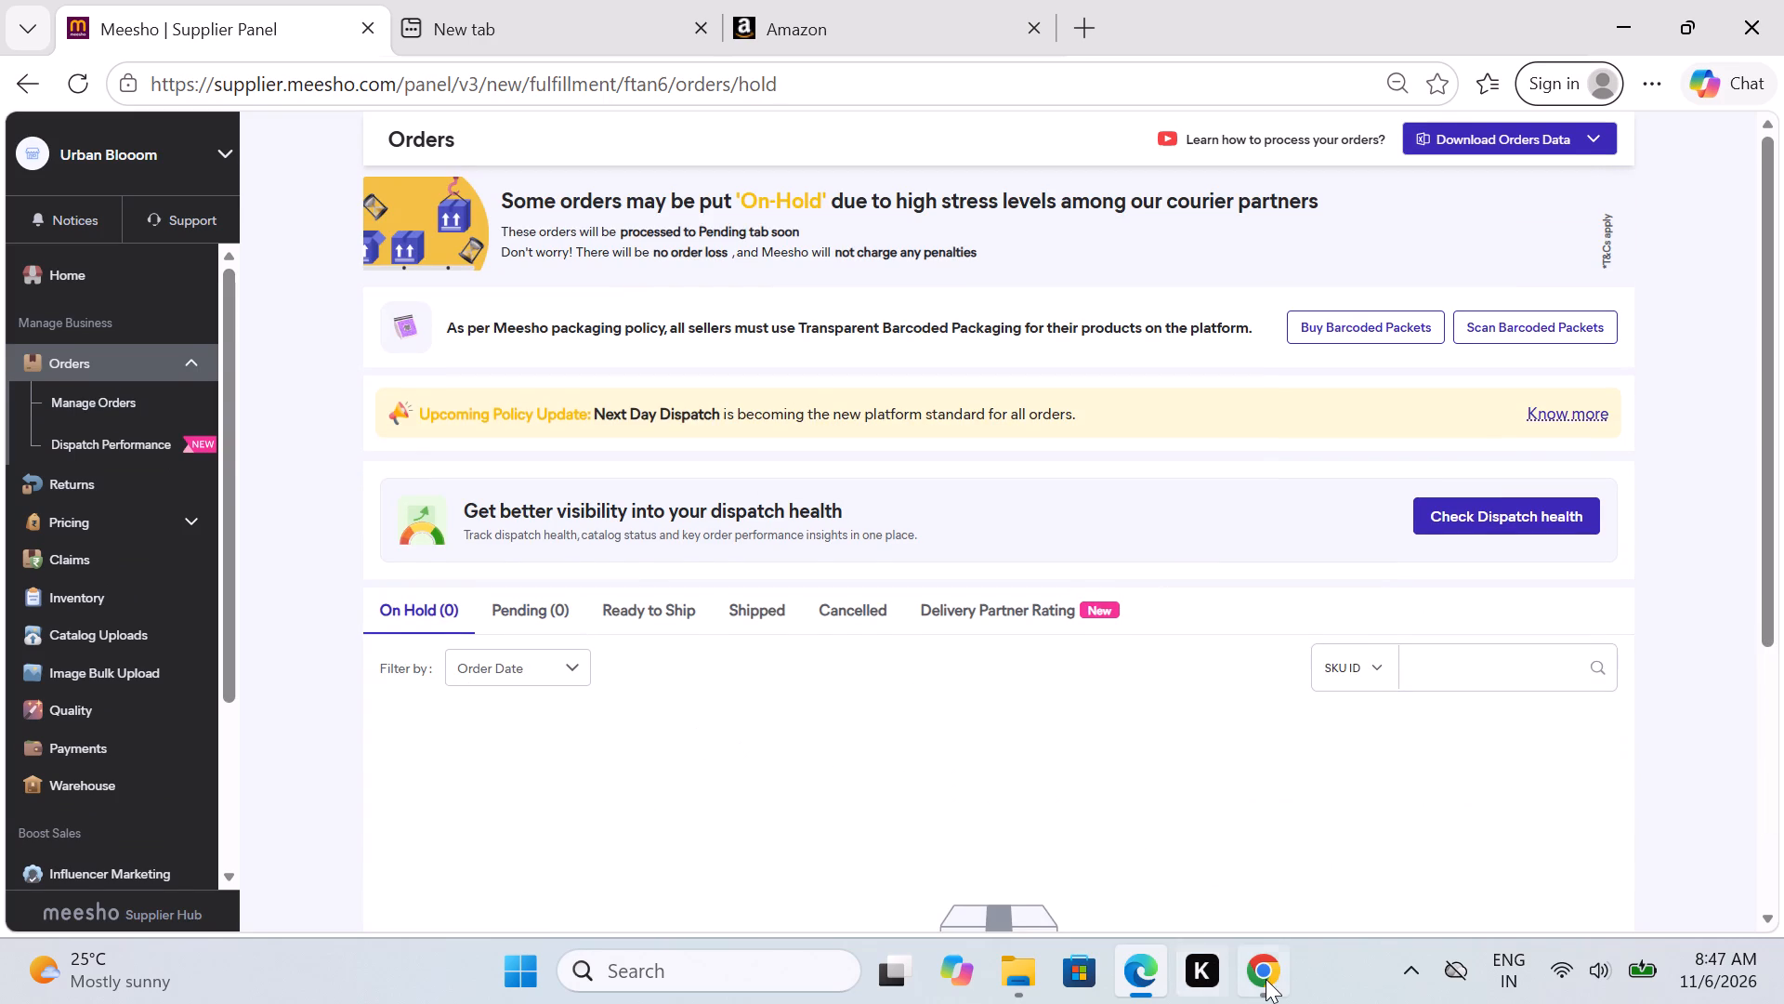
Switch to the SabujMala supplier account in Chrome and reload its on-hold orders.
left_click(1266, 979)
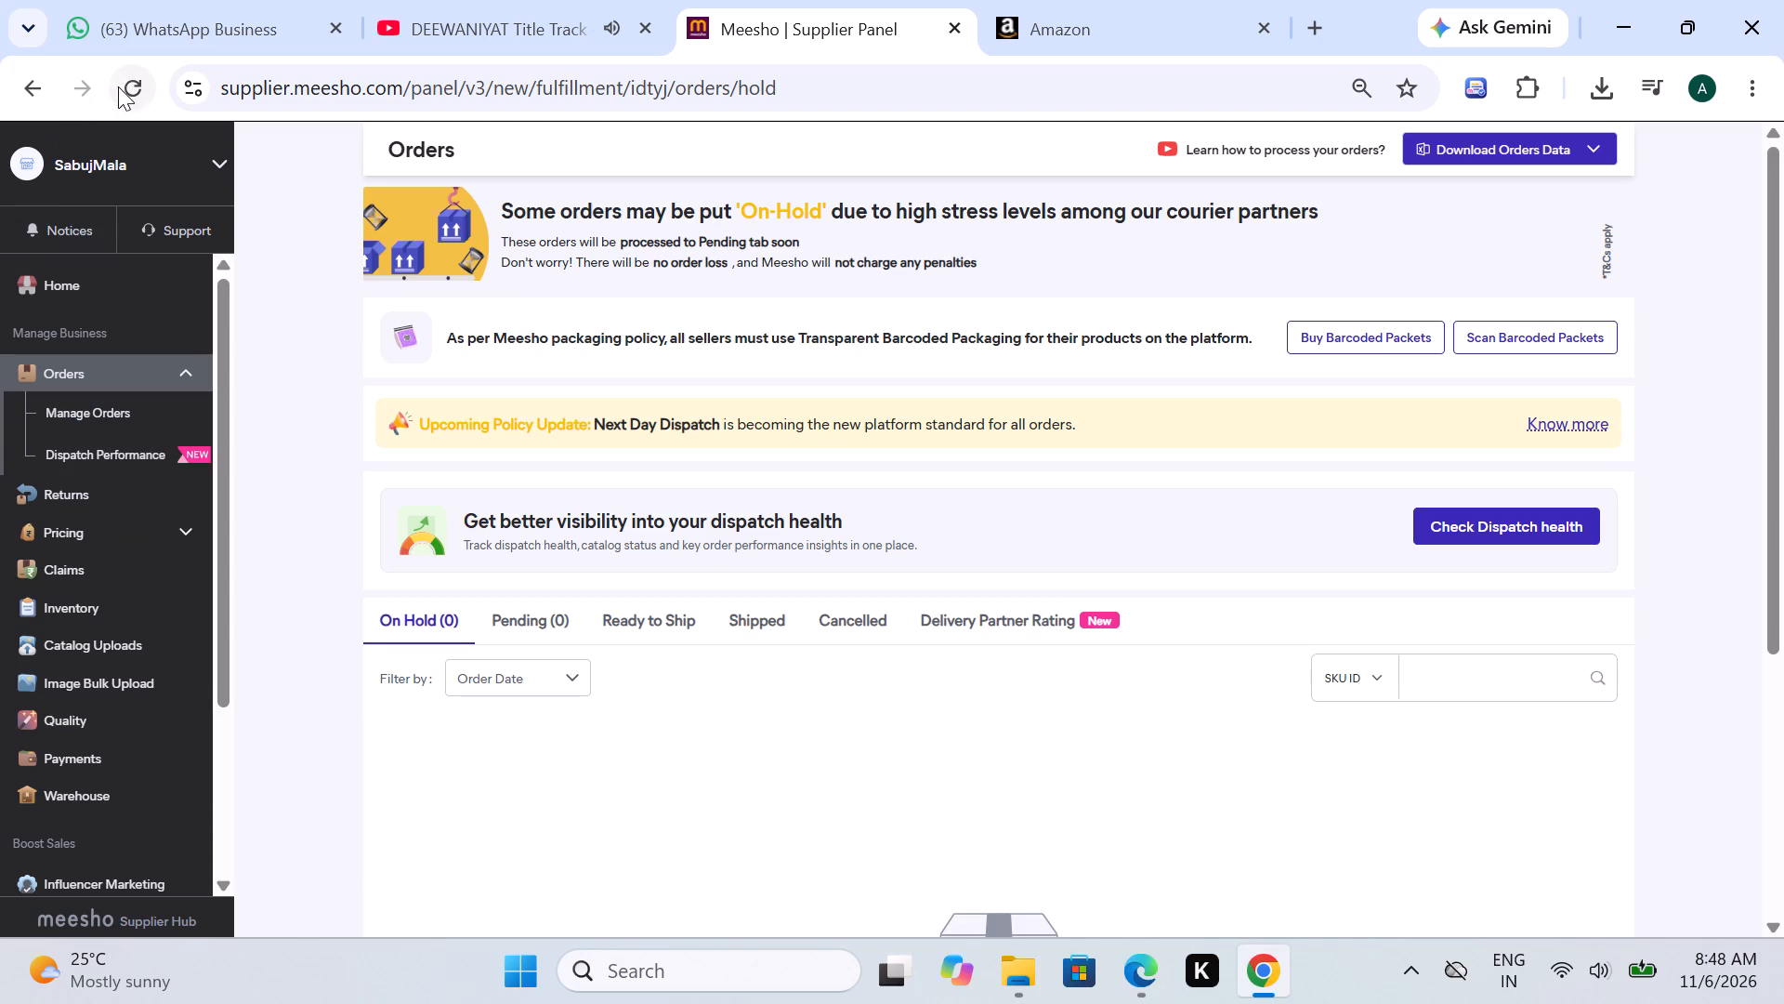
left_click(147, 87)
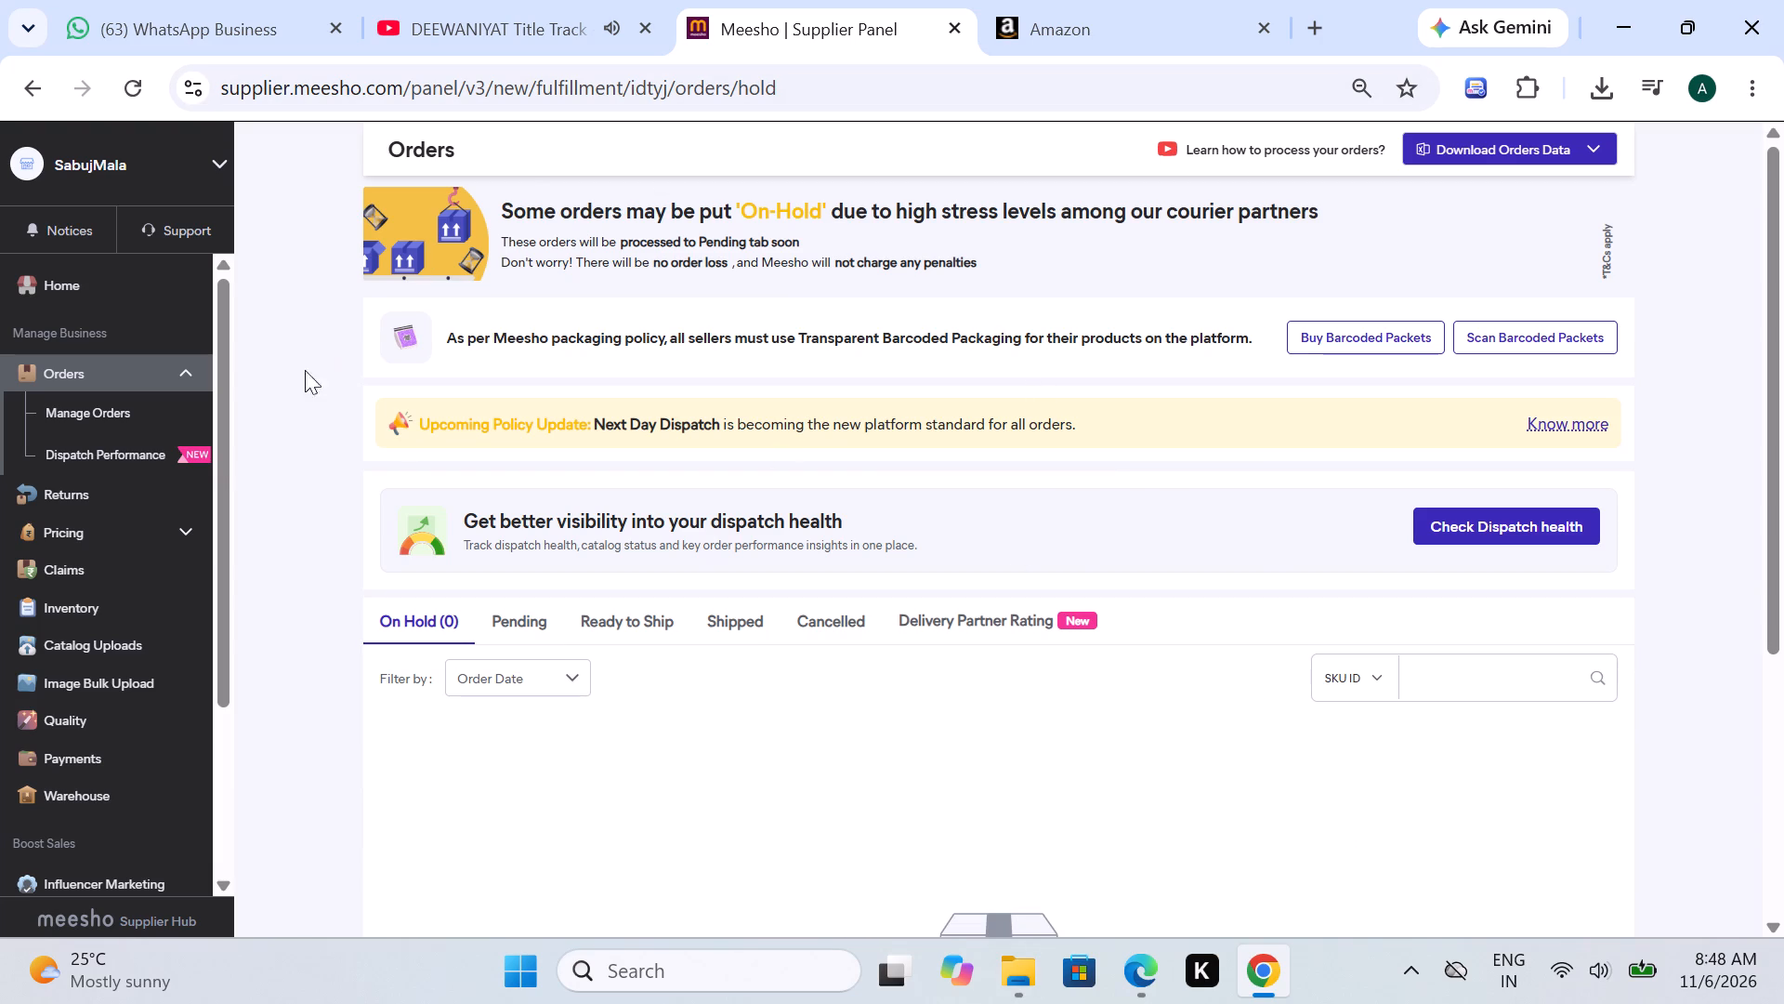
Open SabujMala's advertisement overview and review the performance of its listed campaigns.
scroll(71, 788, "down", 6)
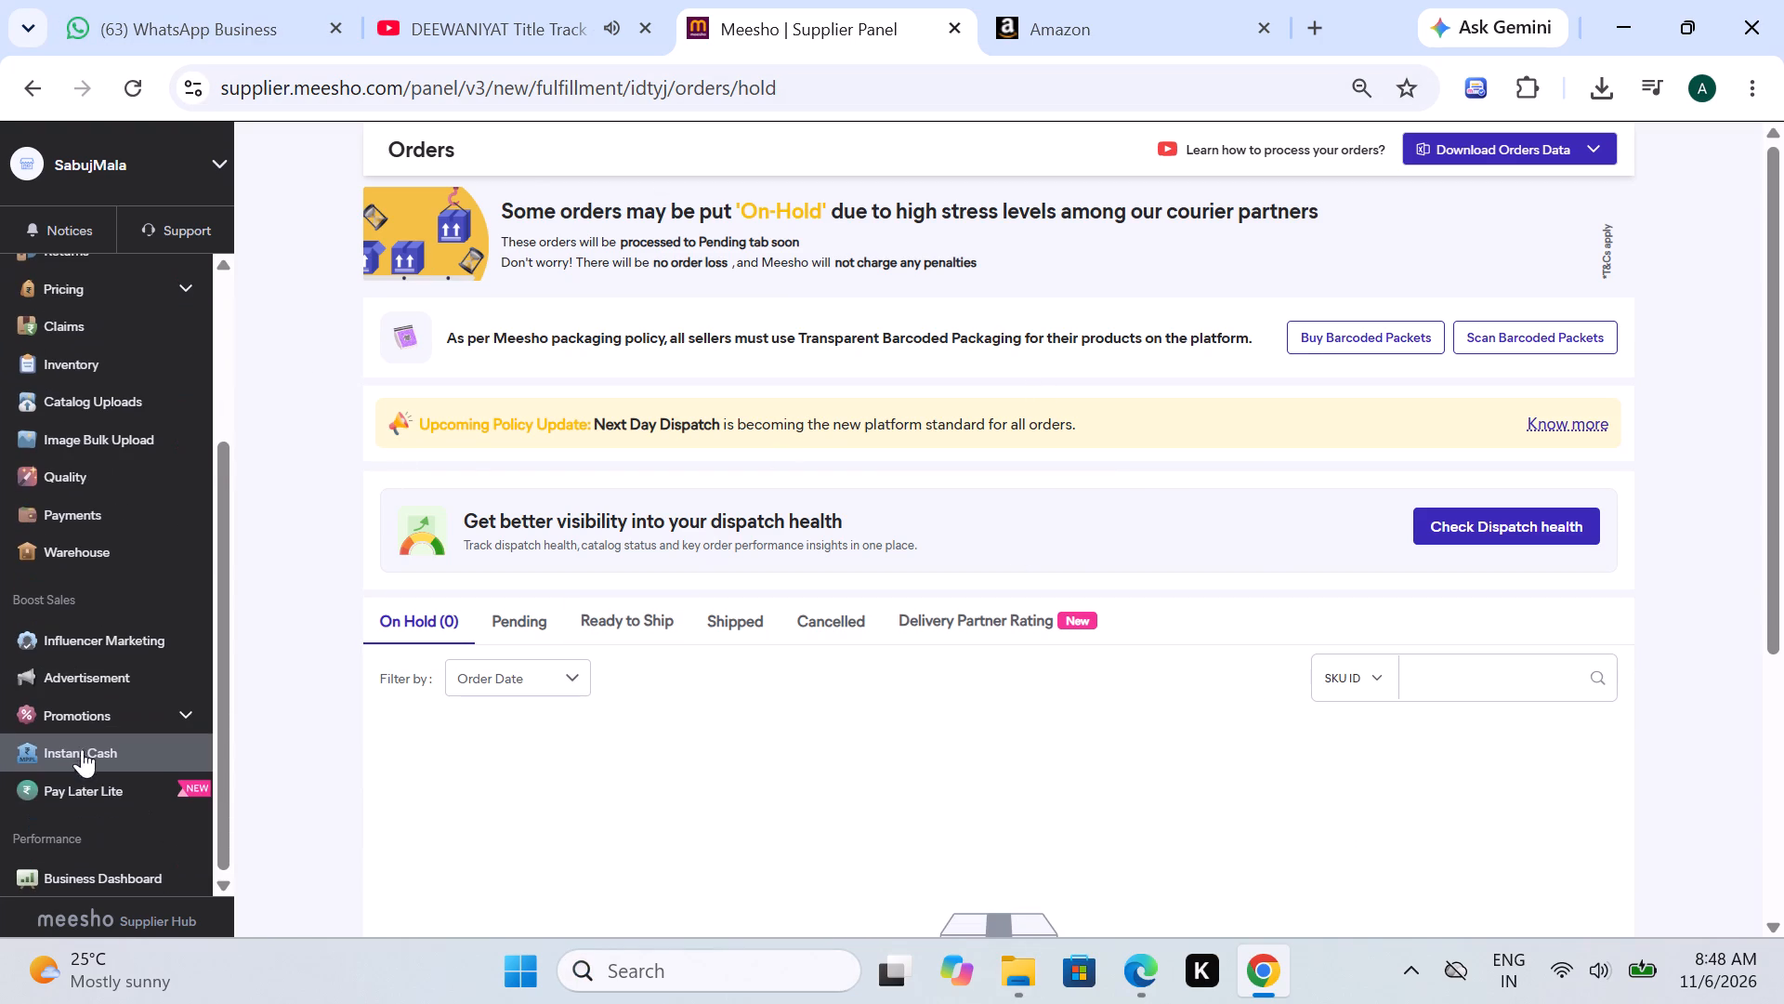
left_click(136, 679)
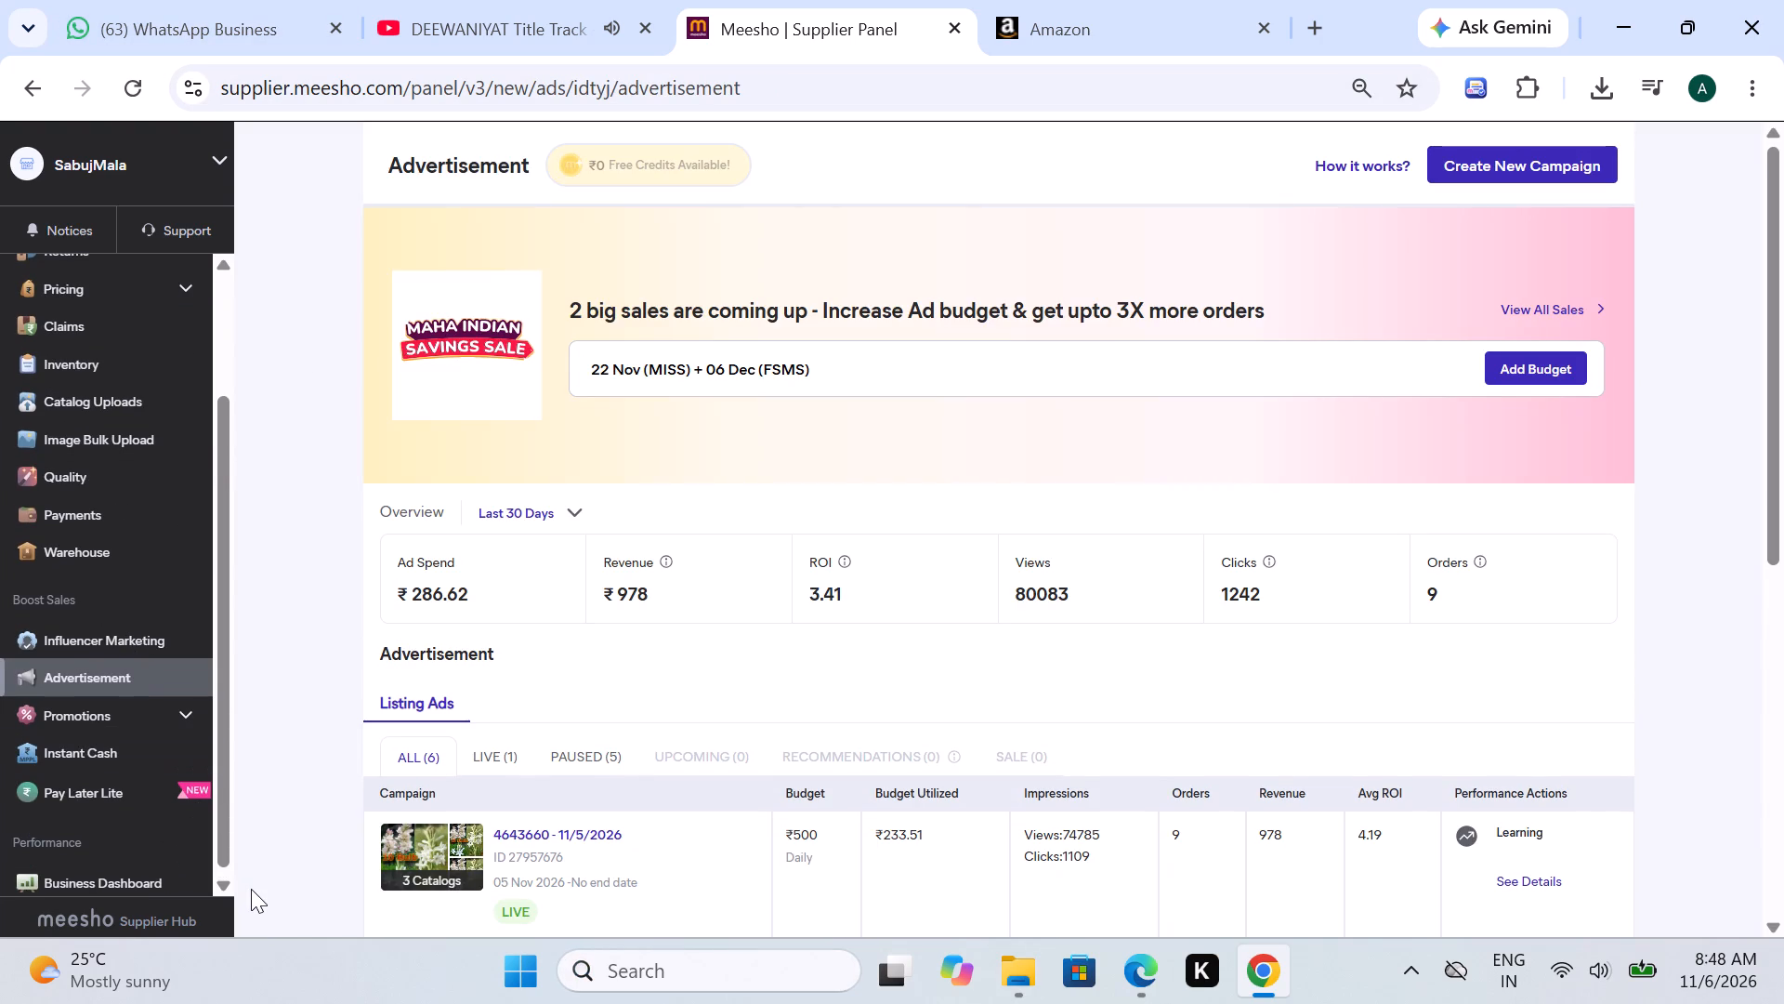
scroll(272, 891, "down", 2)
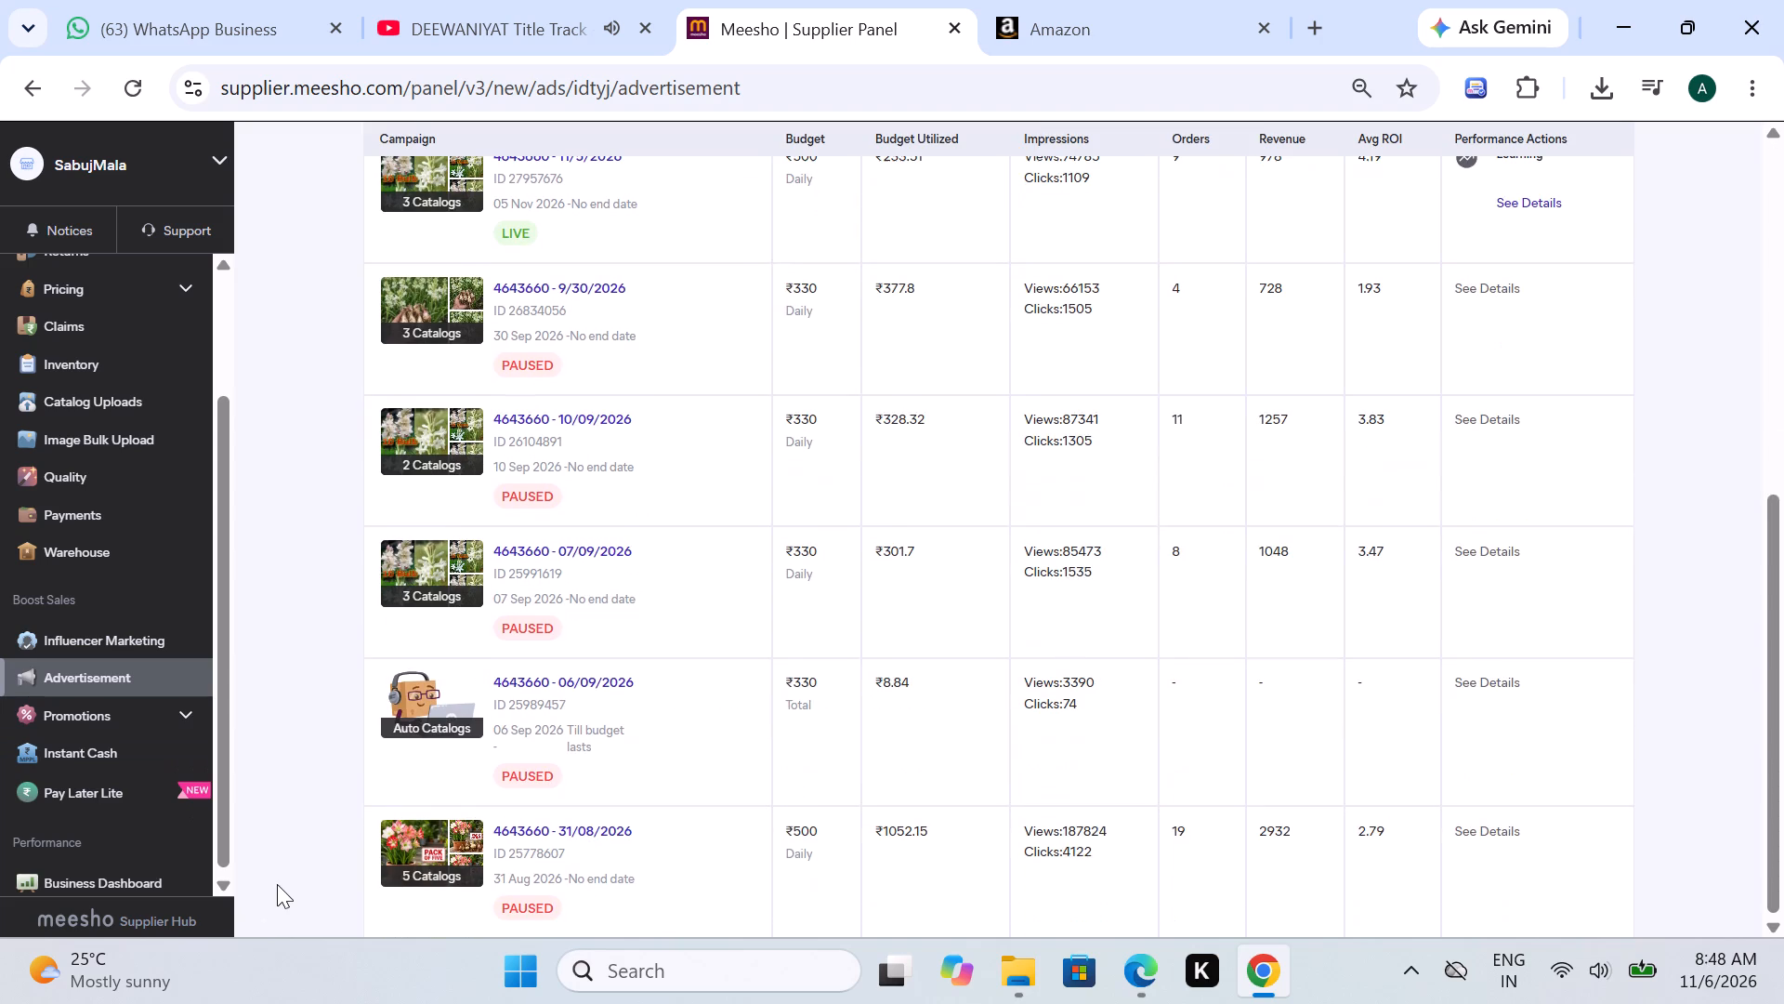
scroll(277, 881, "up", 2)
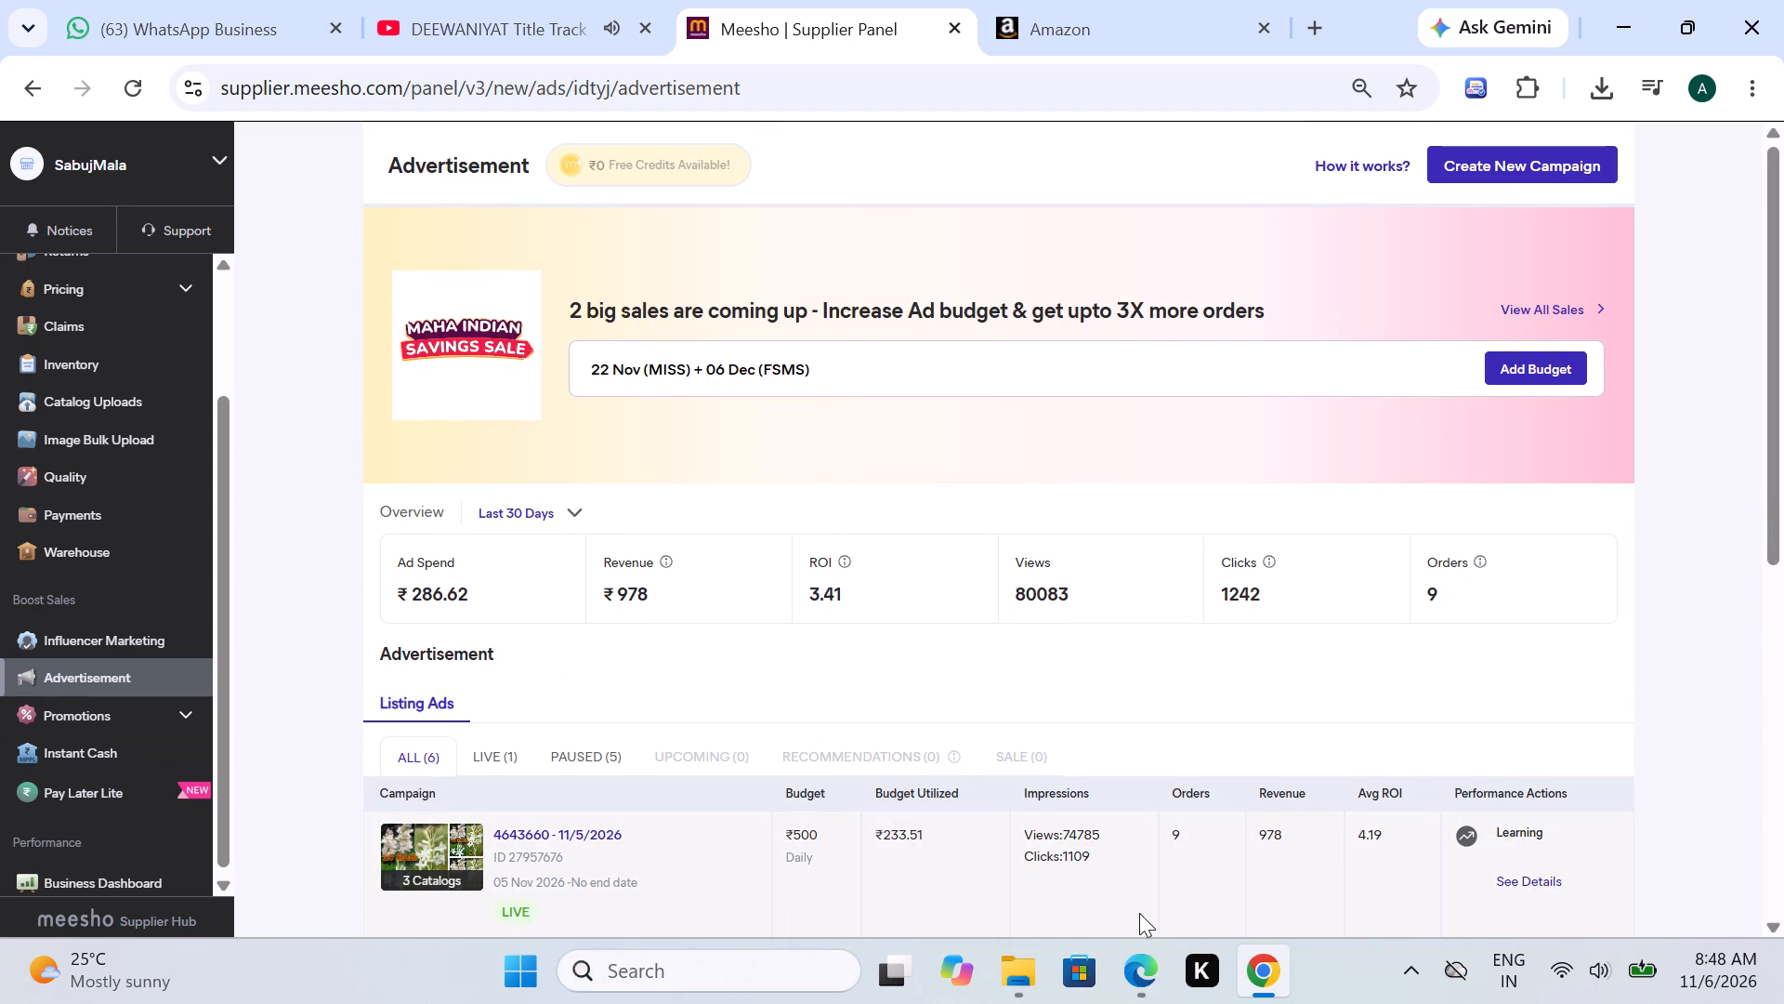
Examine the 4643660 - 11/5/2026 campaign's details and per-catalog performance, reloading the page for updated figures.
left_click(1516, 871)
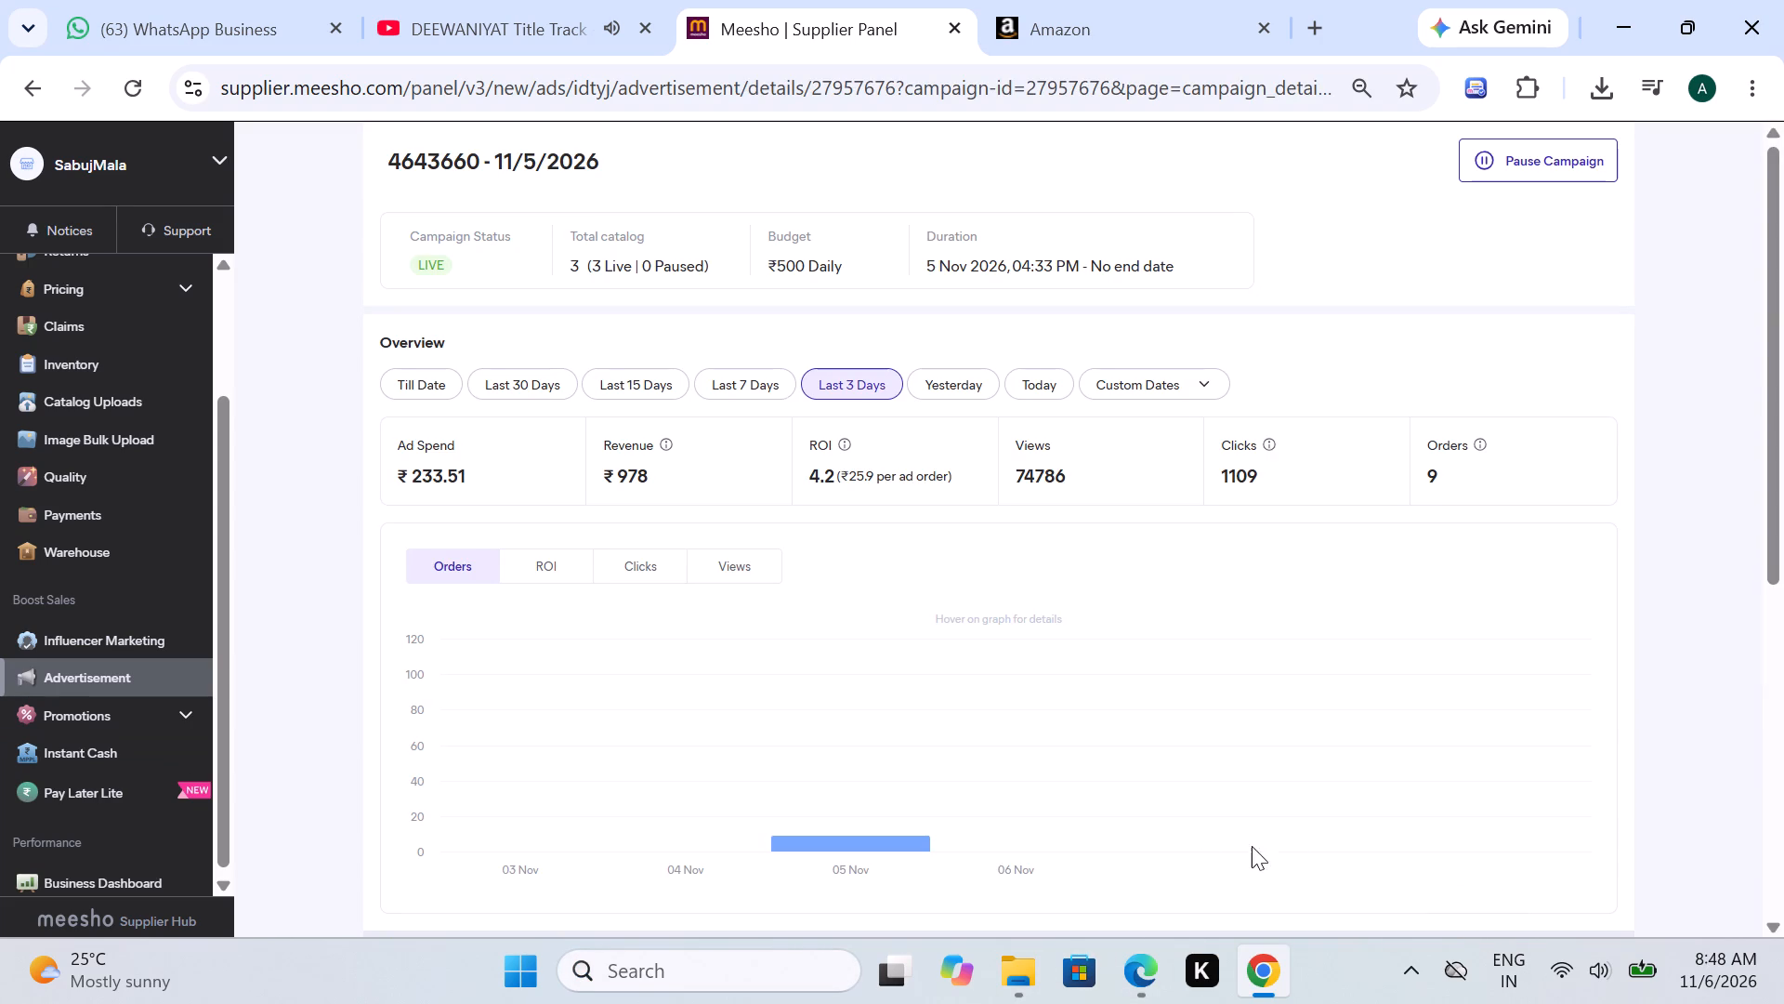
scroll(1161, 796, "down", 2)
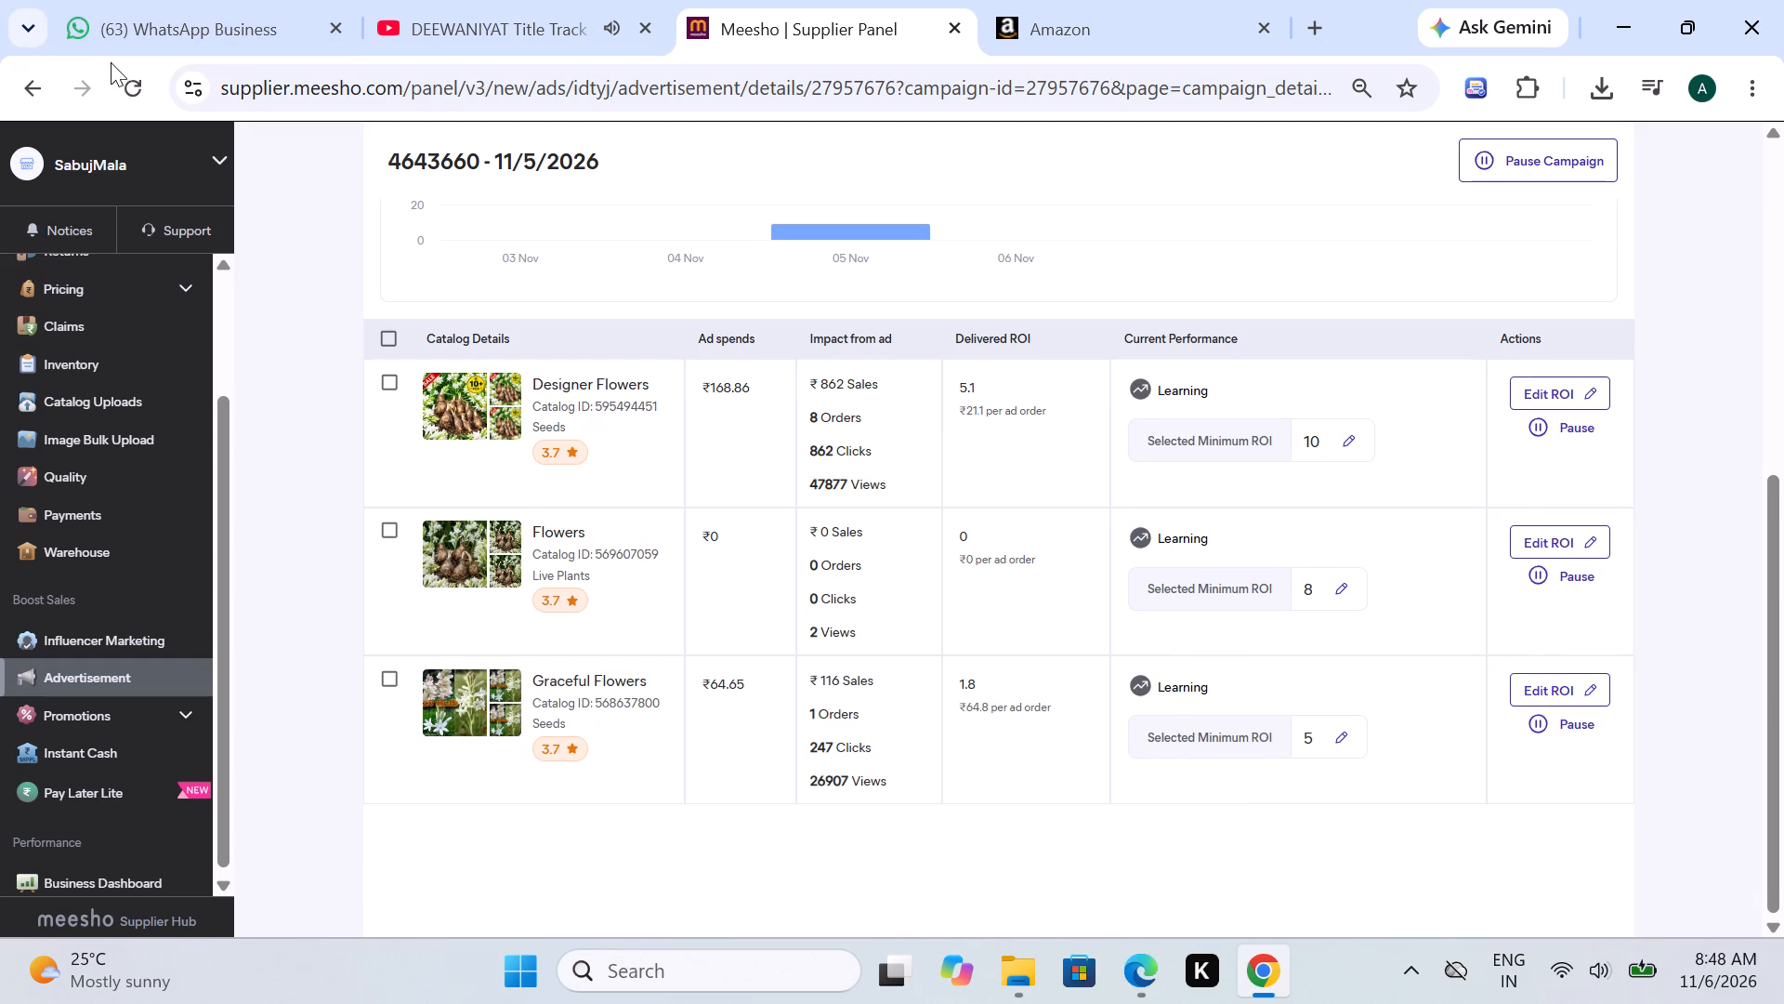
left_click(138, 82)
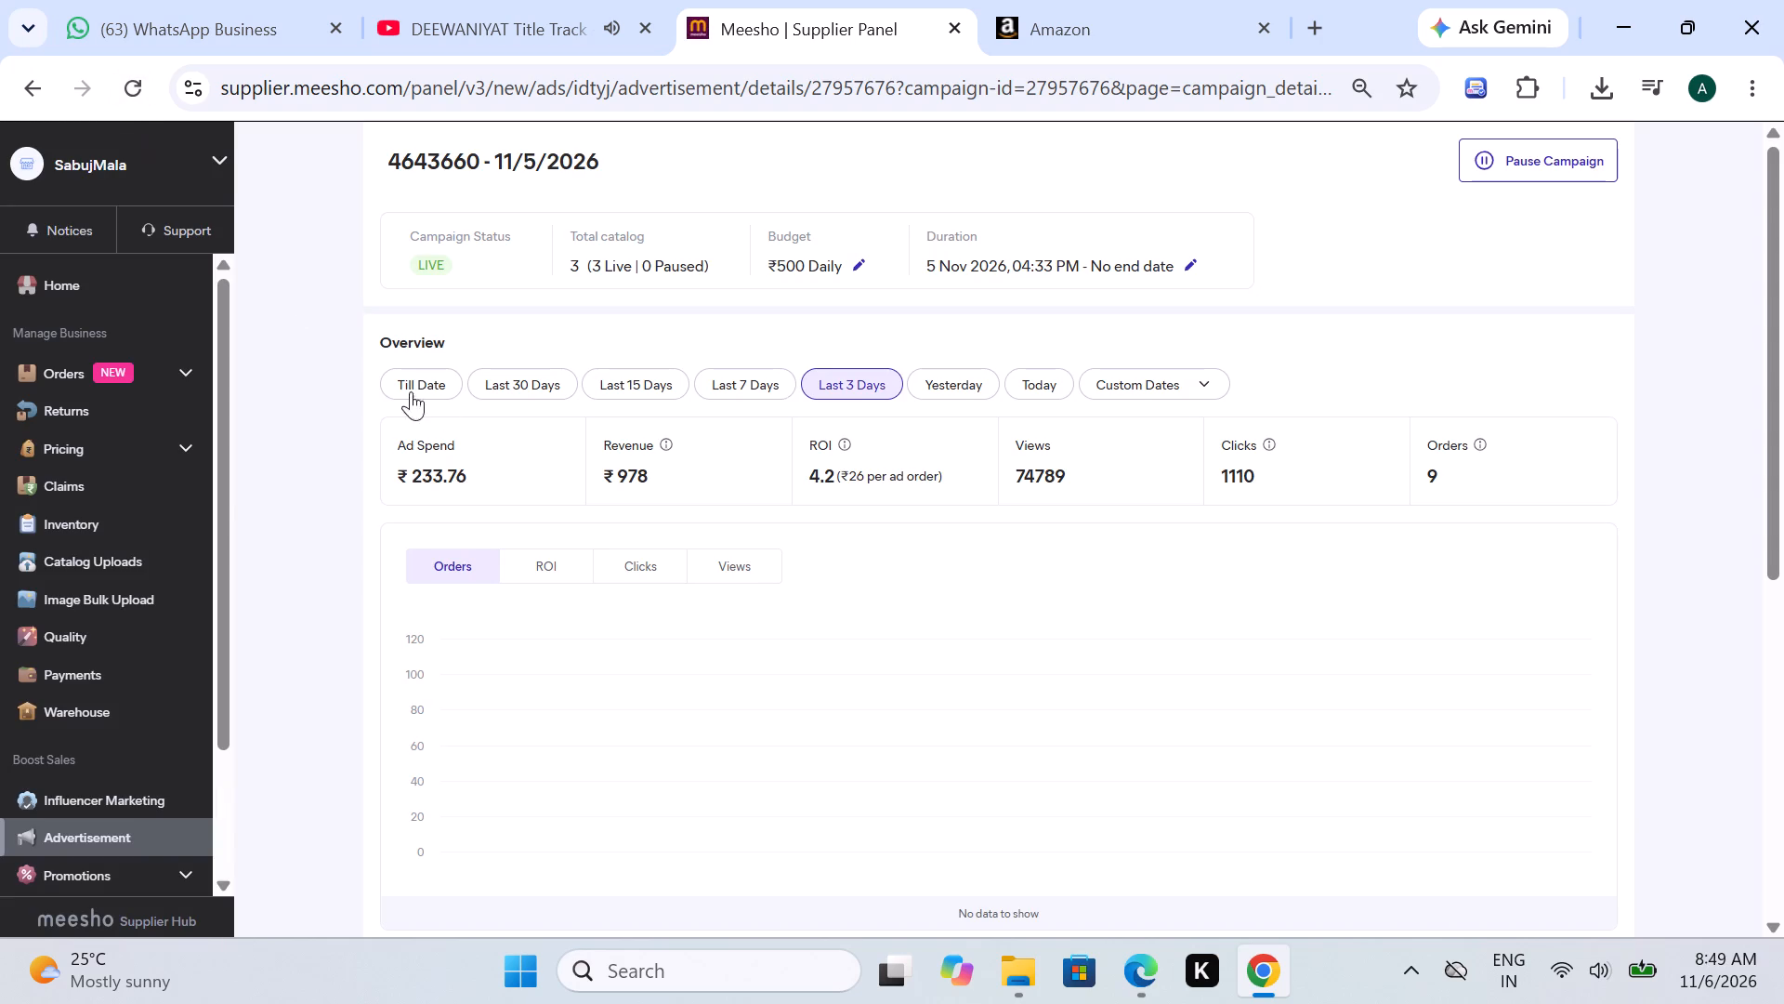
scroll(618, 441, "down", 1)
scroll(916, 493, "down", 1)
scroll(916, 493, "up", 3)
Check SabujMala's pending, ready-to-ship and on-hold orders.
left_click(75, 382)
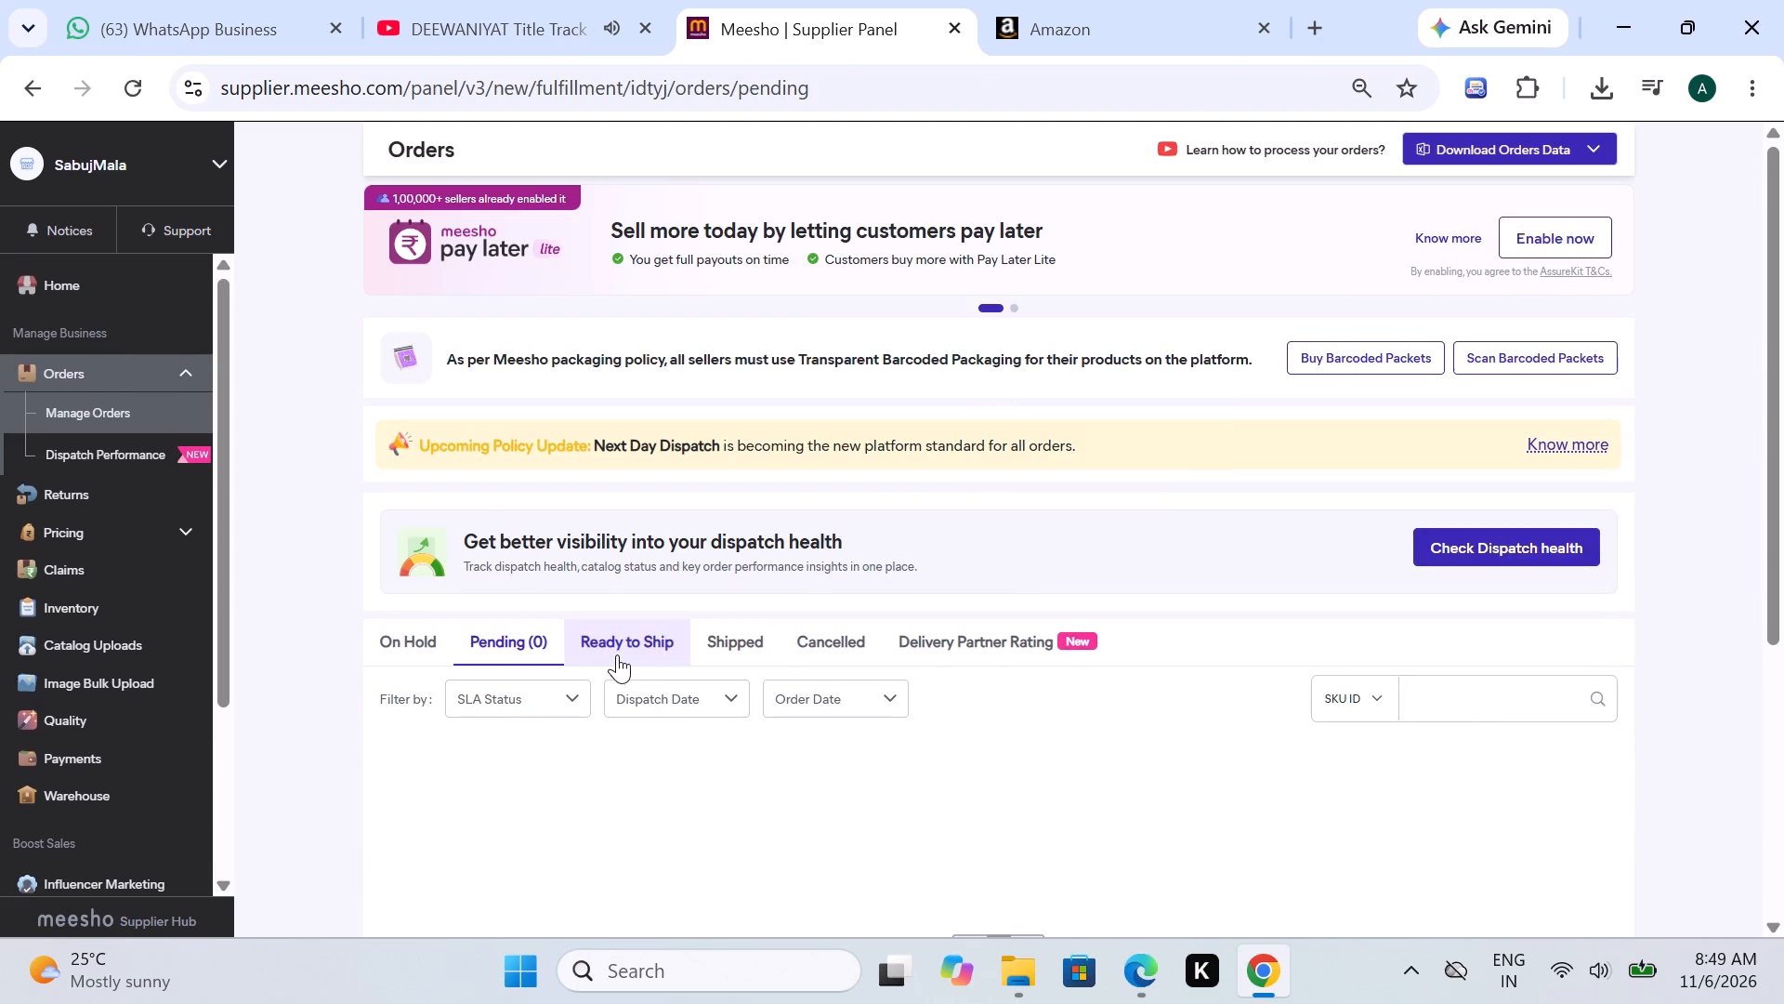
left_click(617, 654)
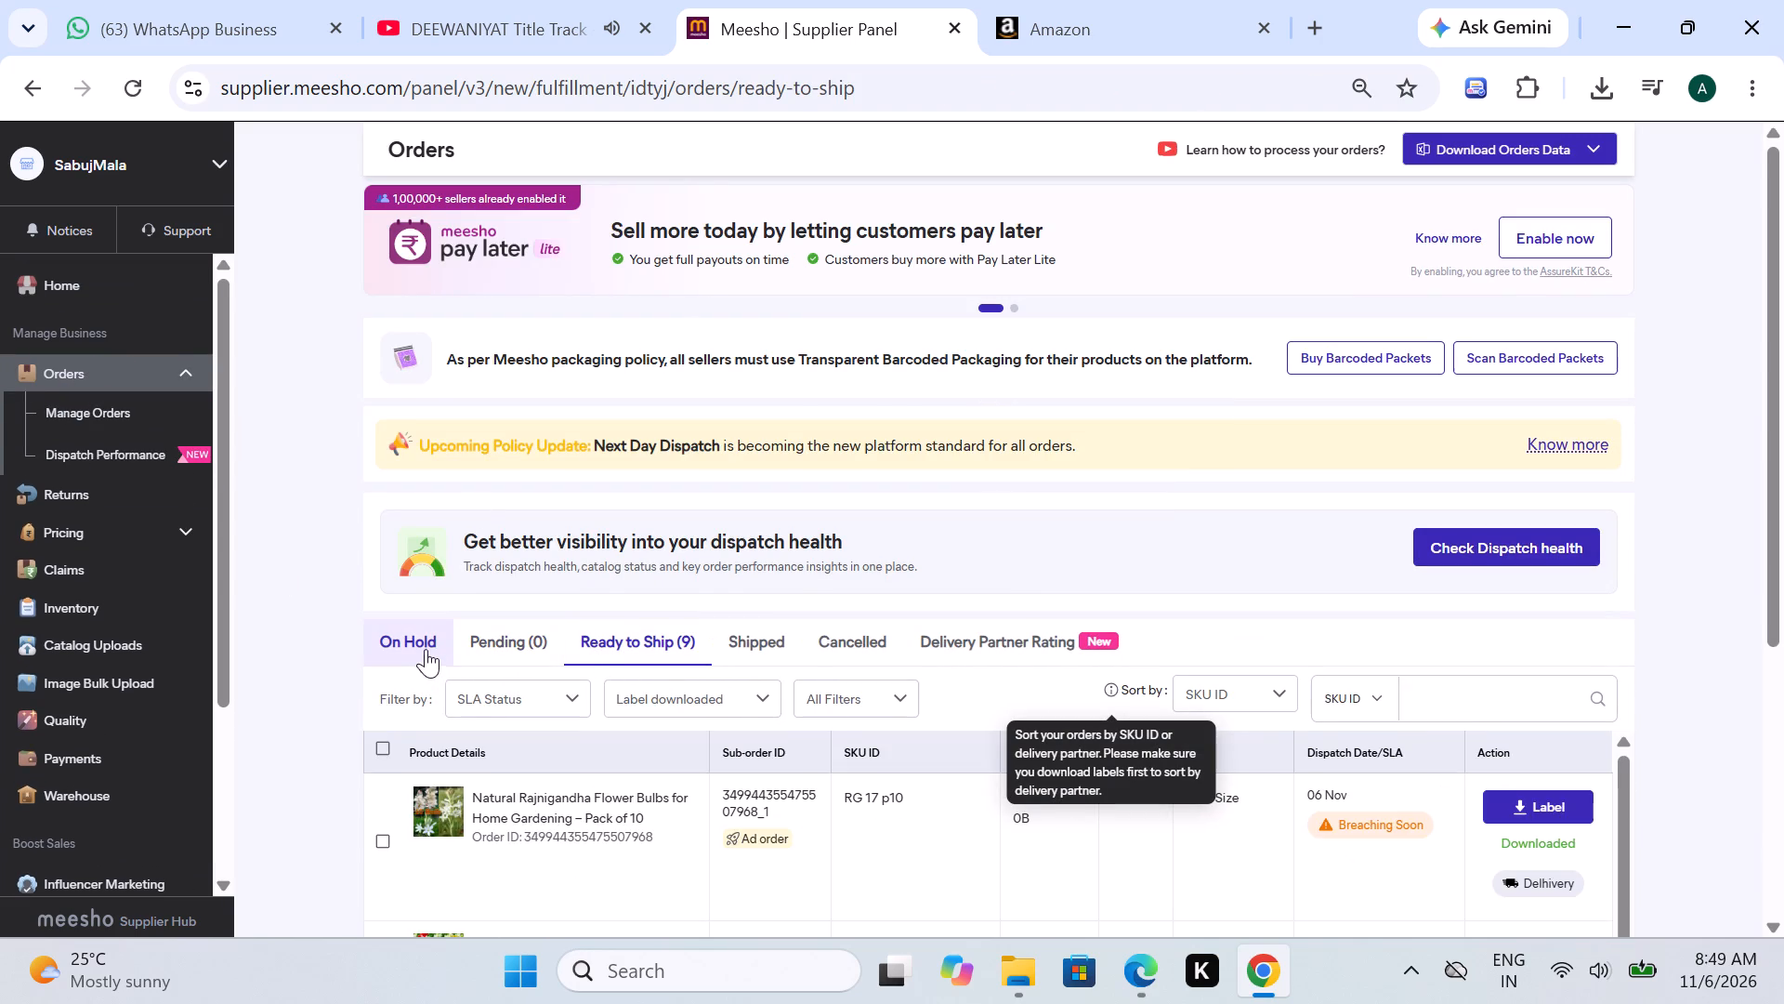
left_click(422, 641)
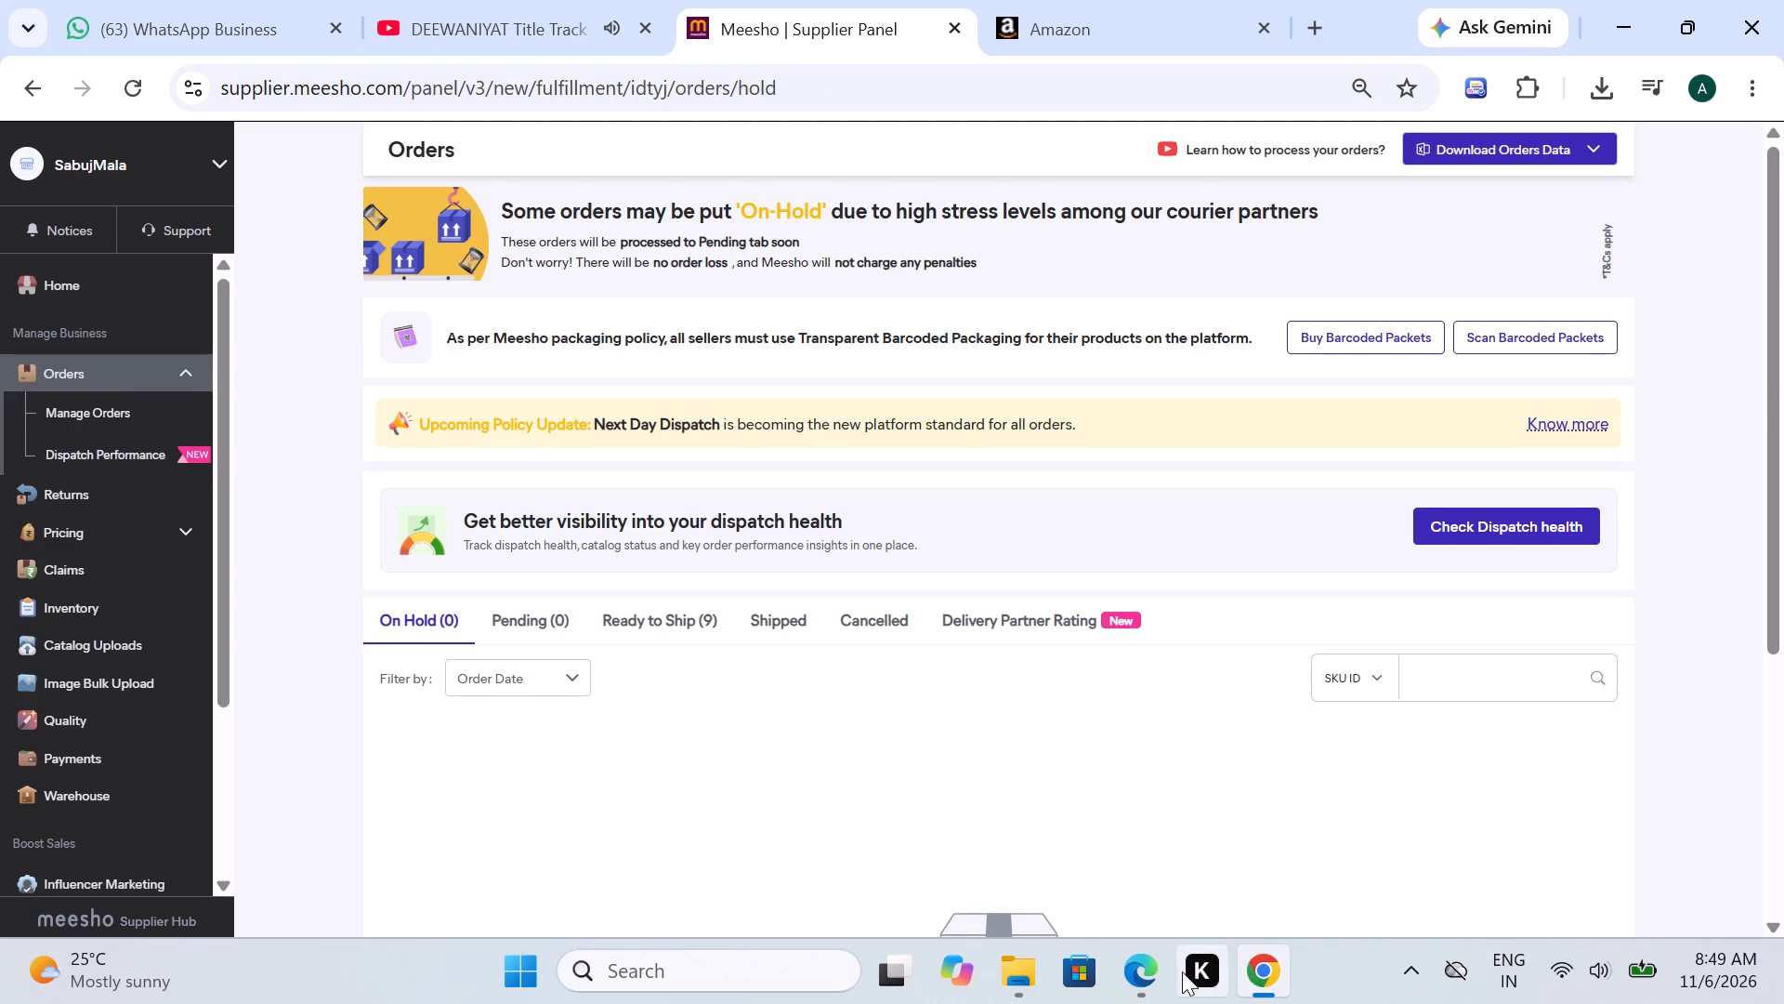
Switch to the Urban Blooom account in Edge and review its advertisement campaign list, reloading it for updated figures.
left_click(1132, 968)
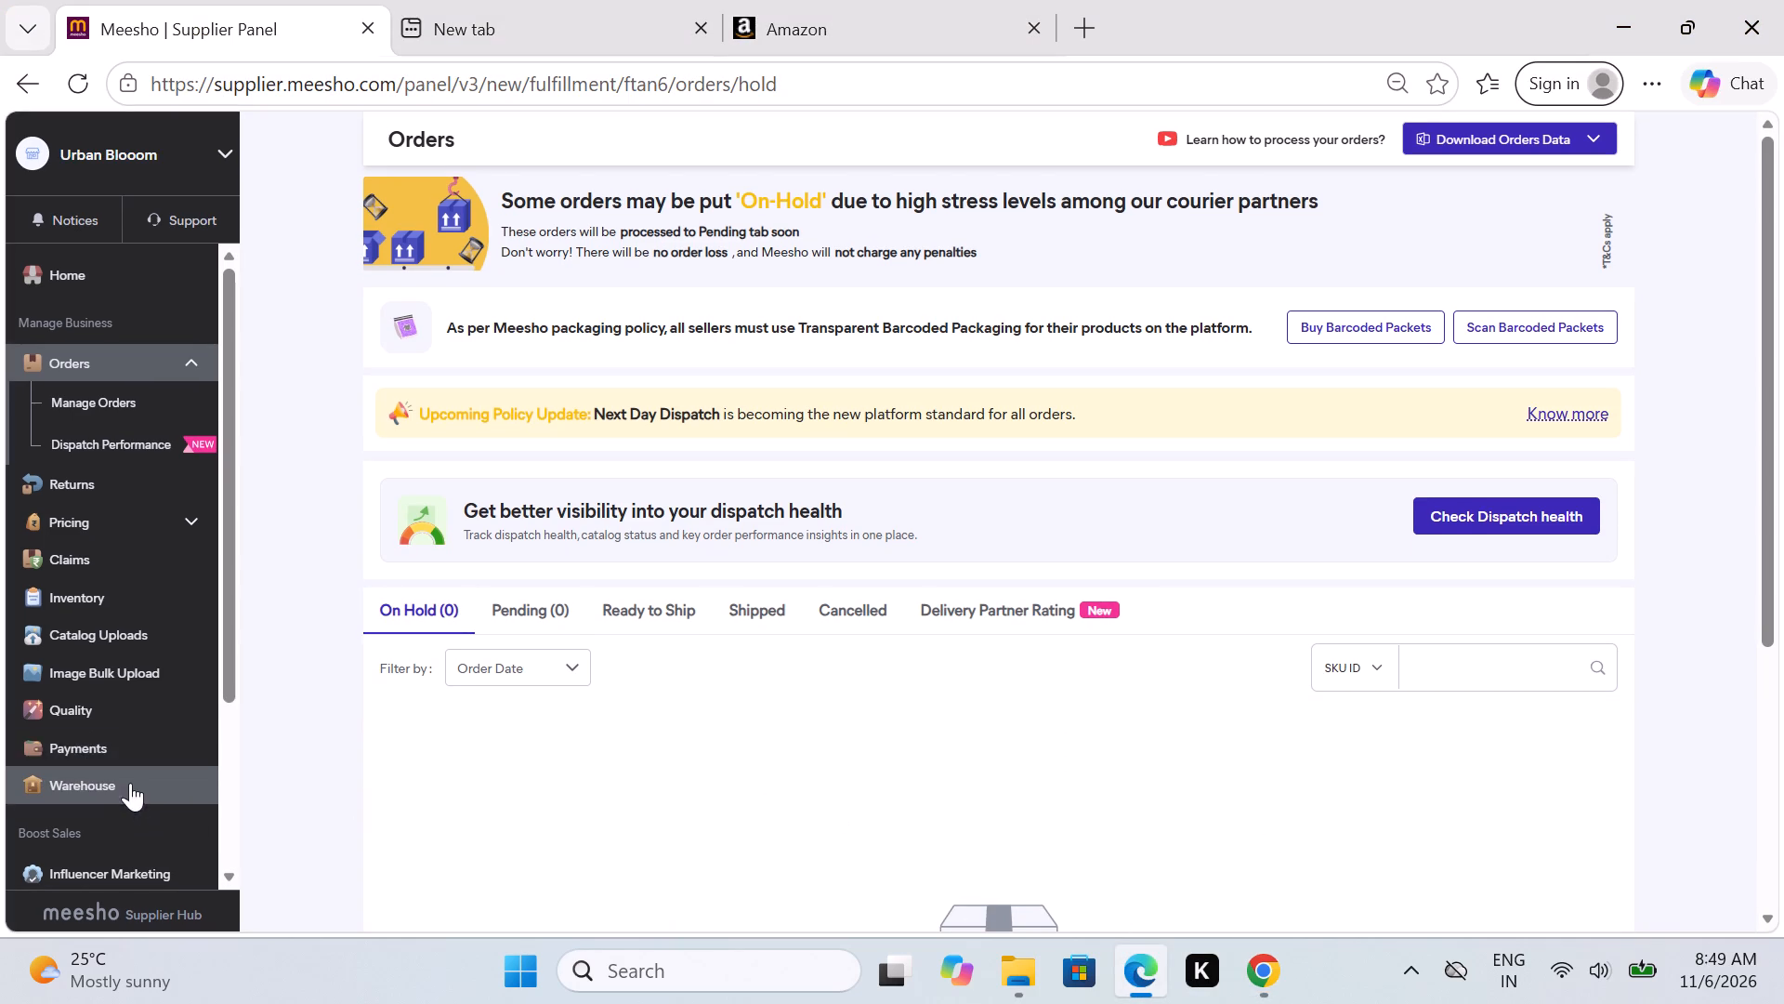
scroll(144, 714, "down", 3)
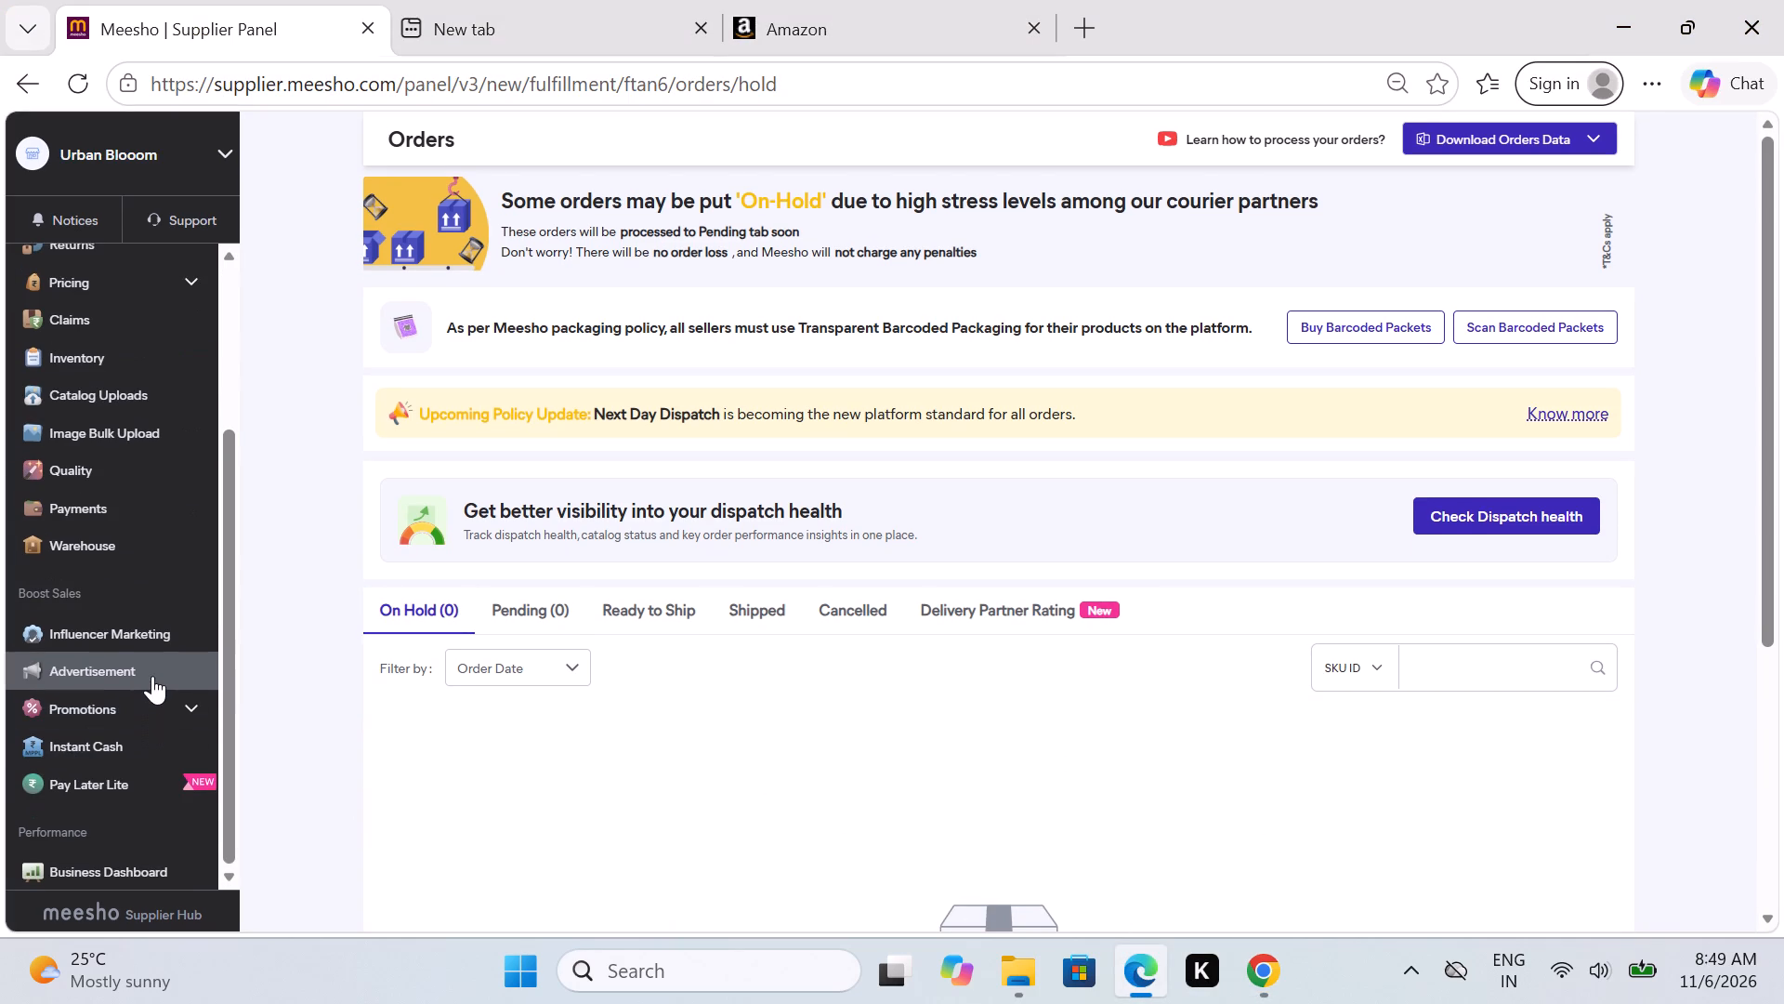
left_click(152, 676)
scroll(782, 517, "down", 1)
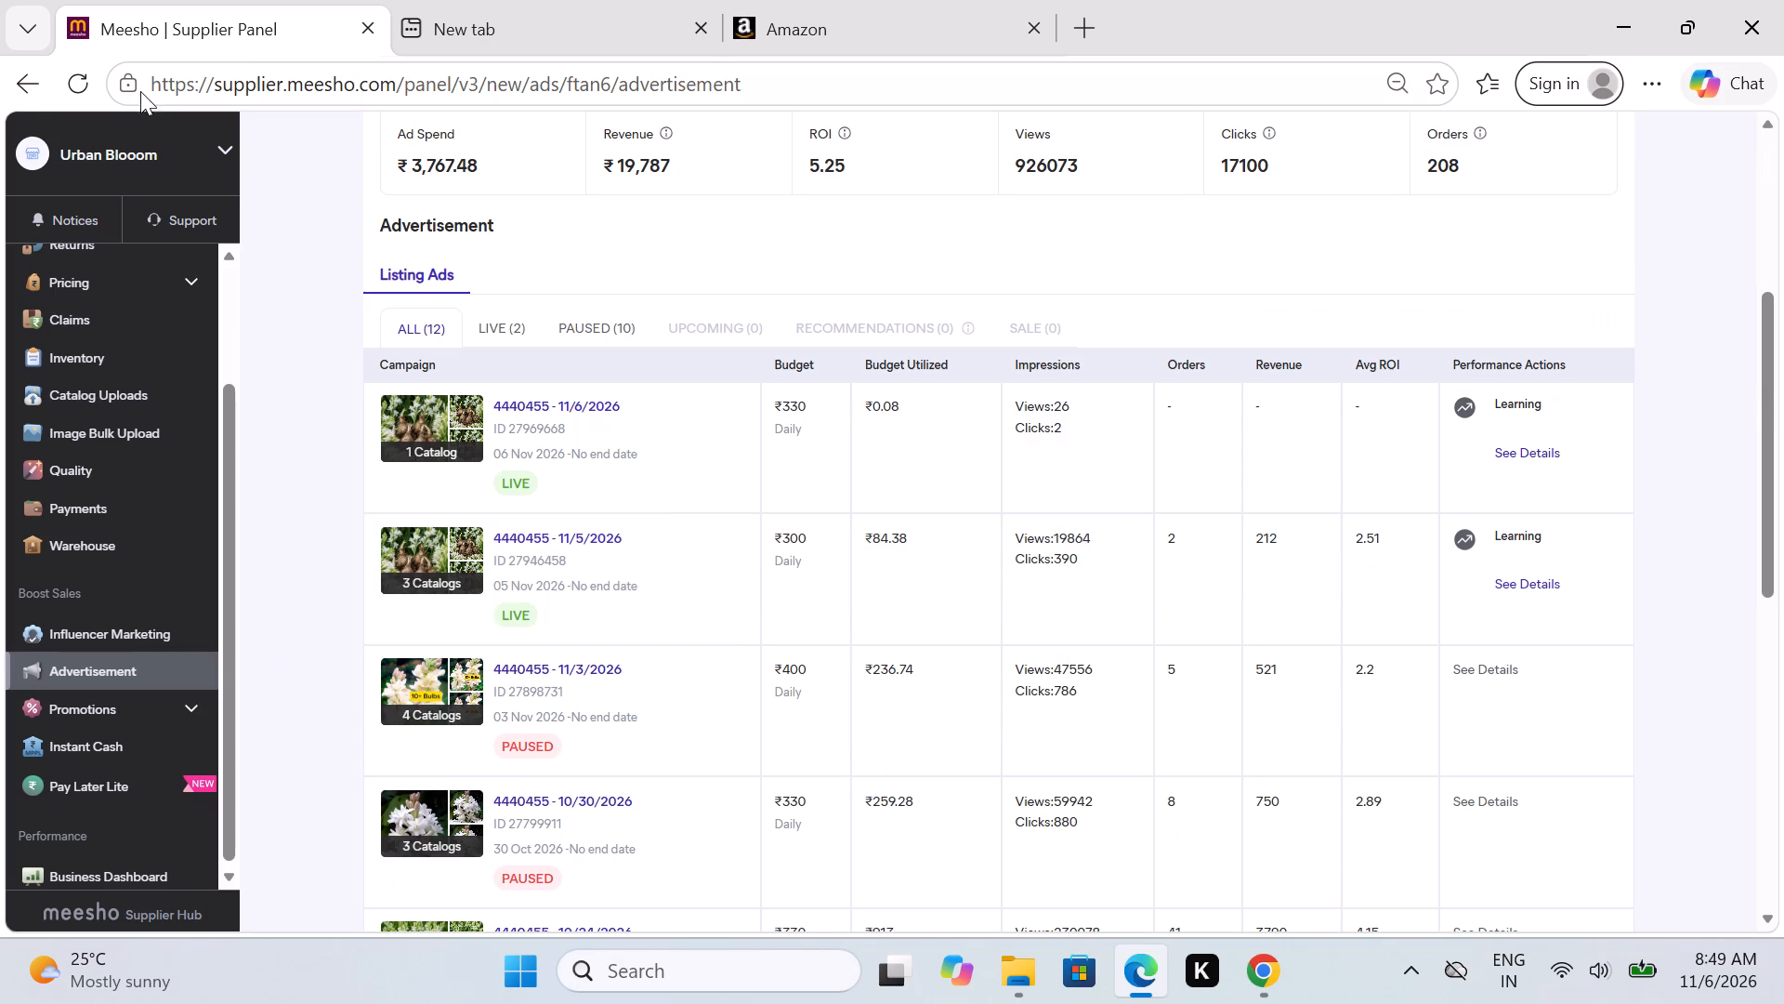
left_click(64, 78)
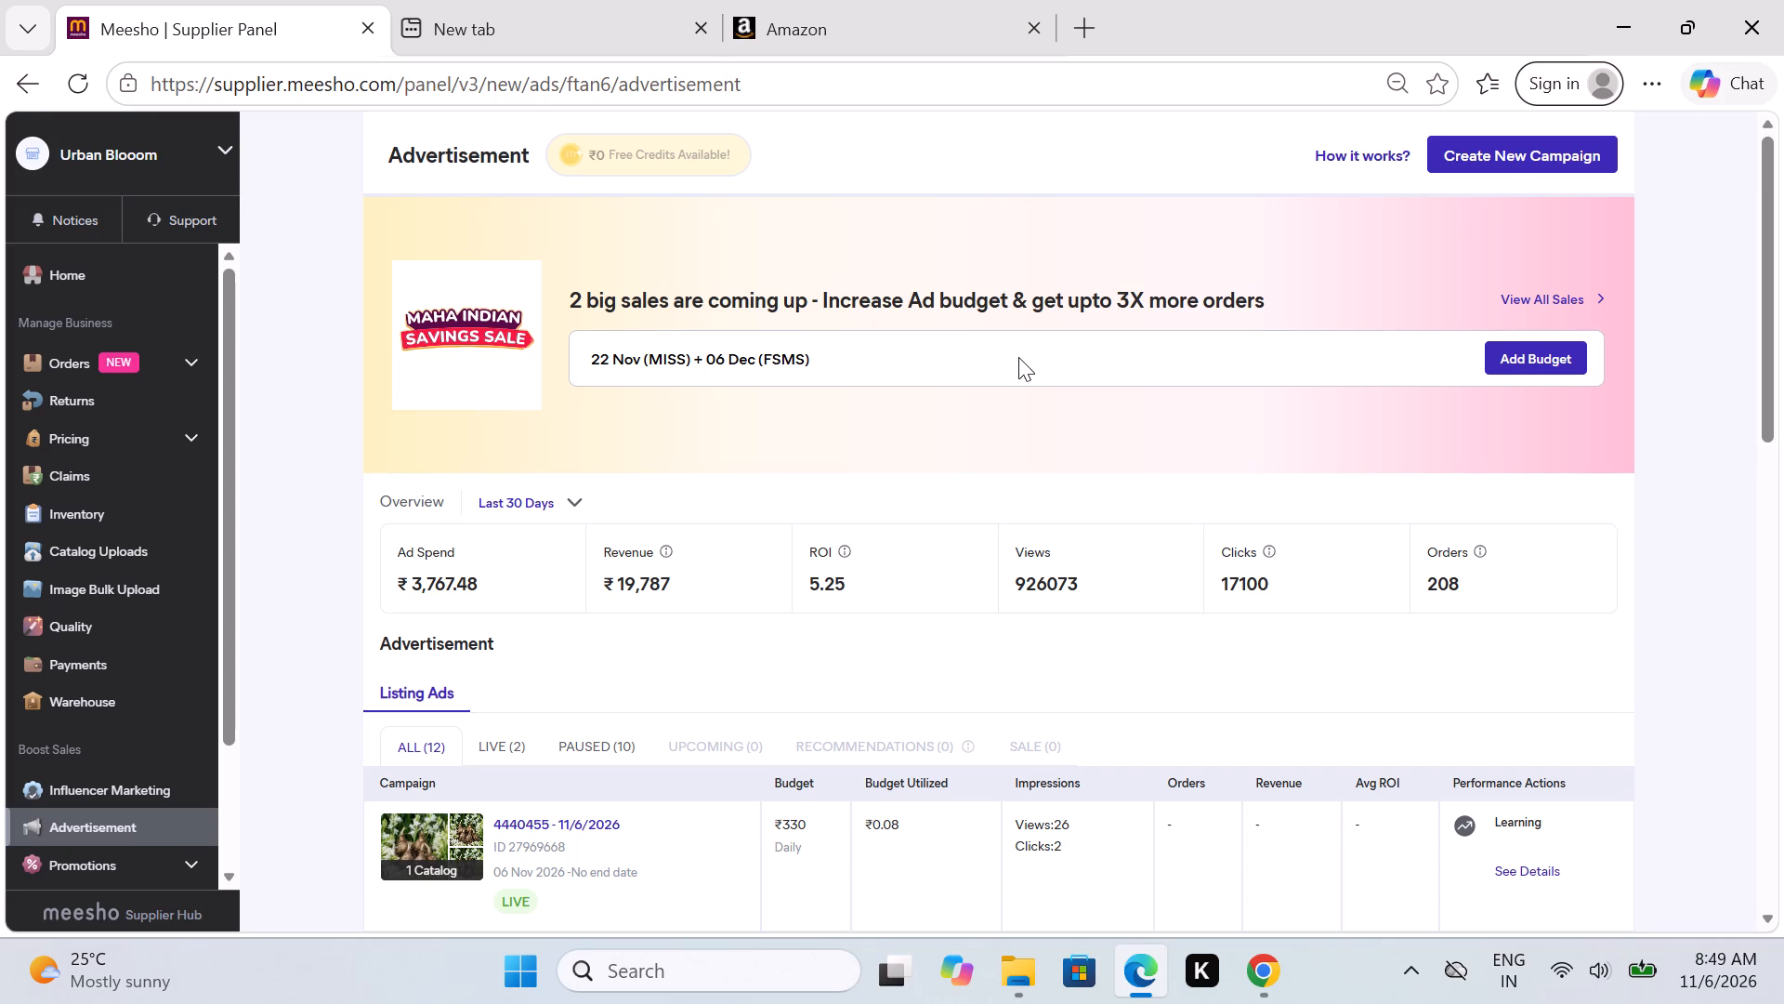
scroll(1230, 702, "down", 1)
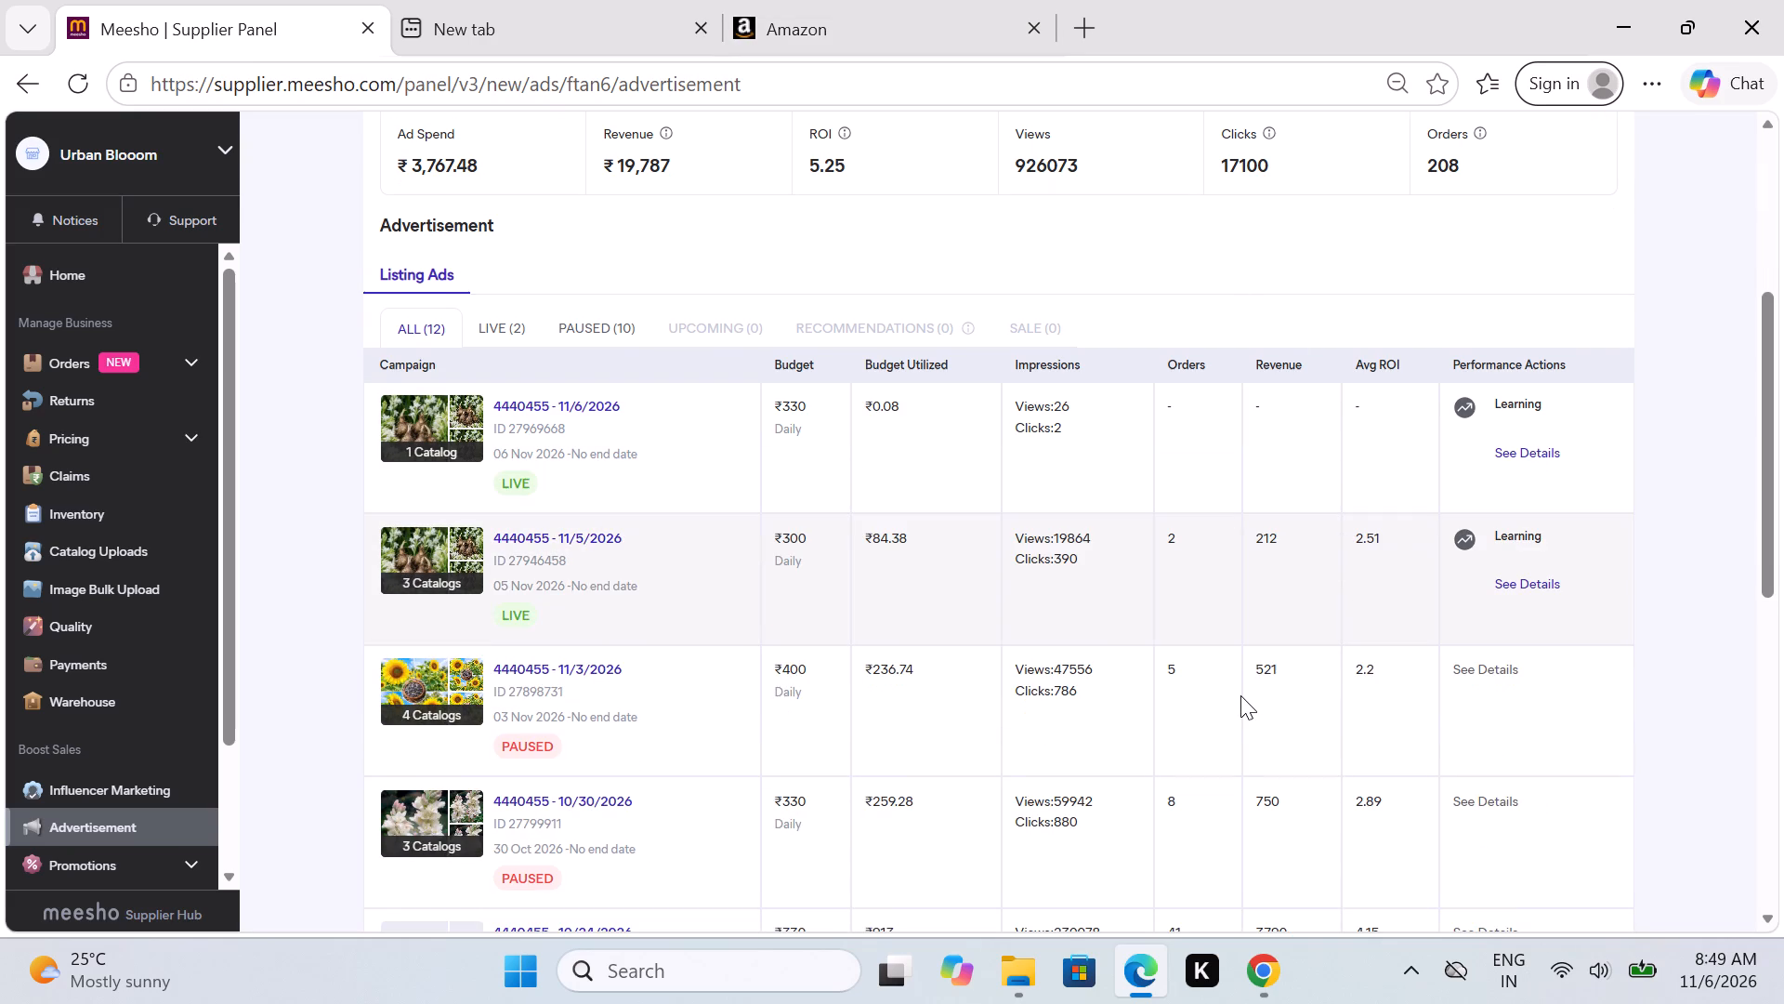
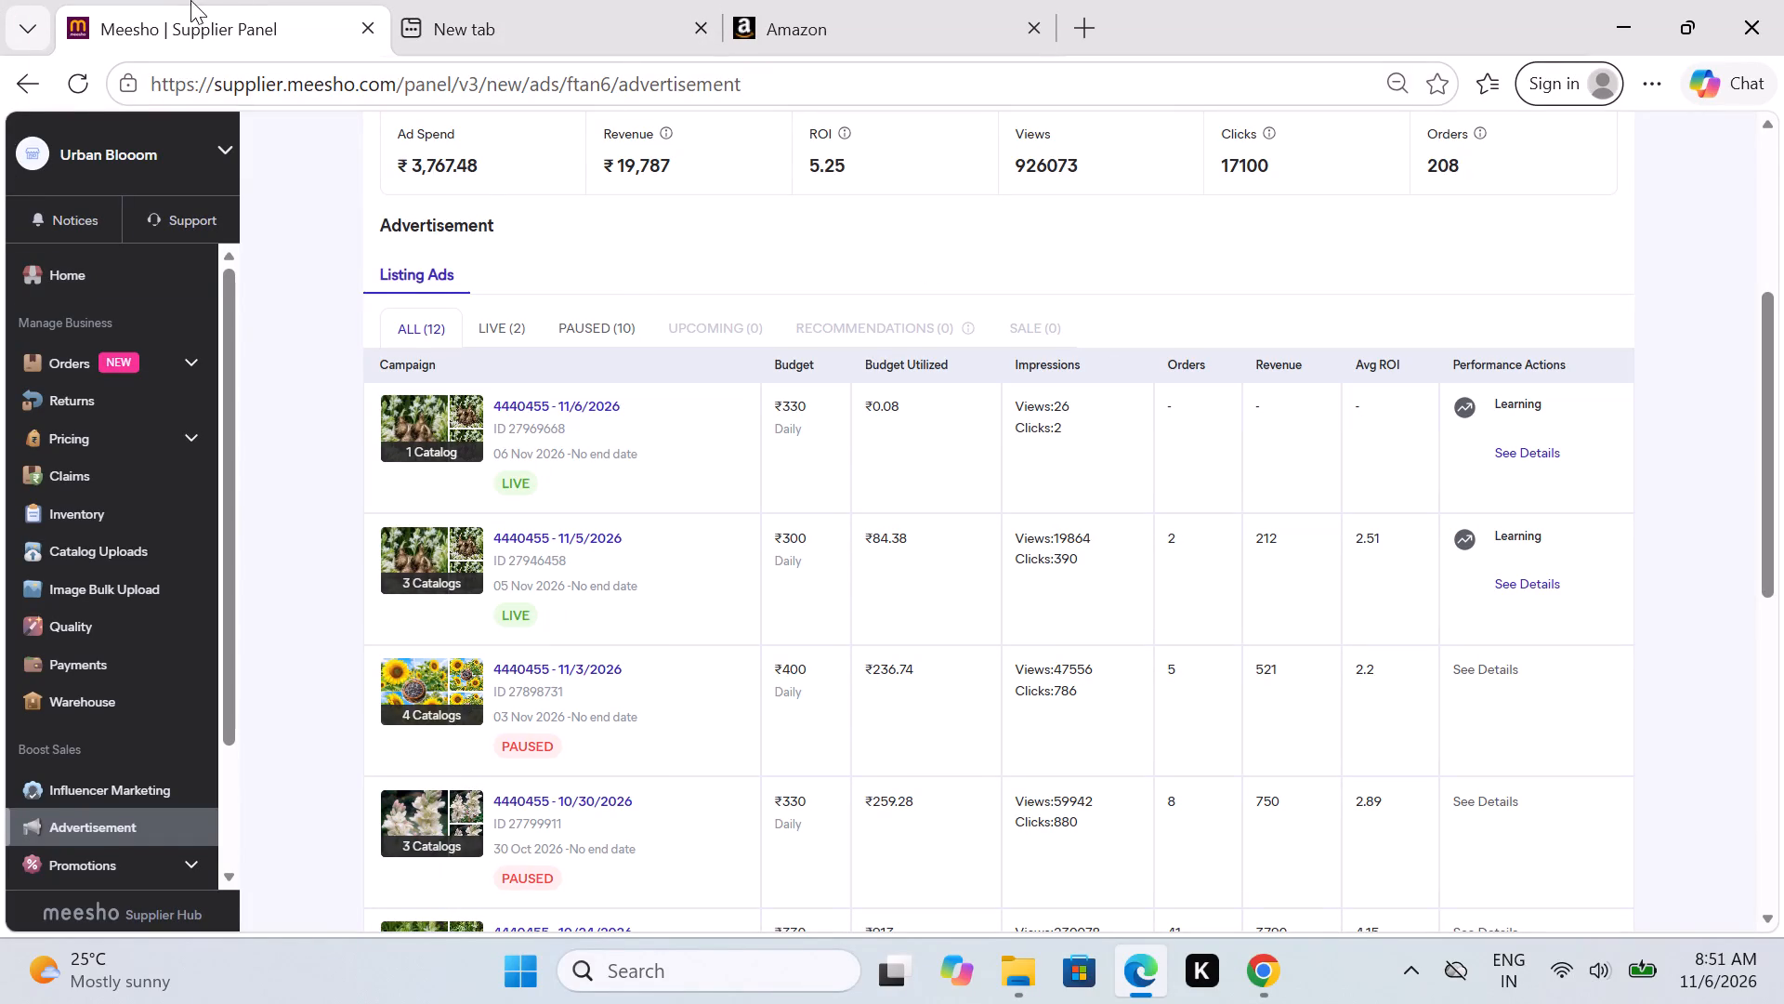
Refresh Urban Blooom's campaign list and examine the 4440455 - 11/6/2026 campaign's details, reloading them for updated figures.
left_click(69, 89)
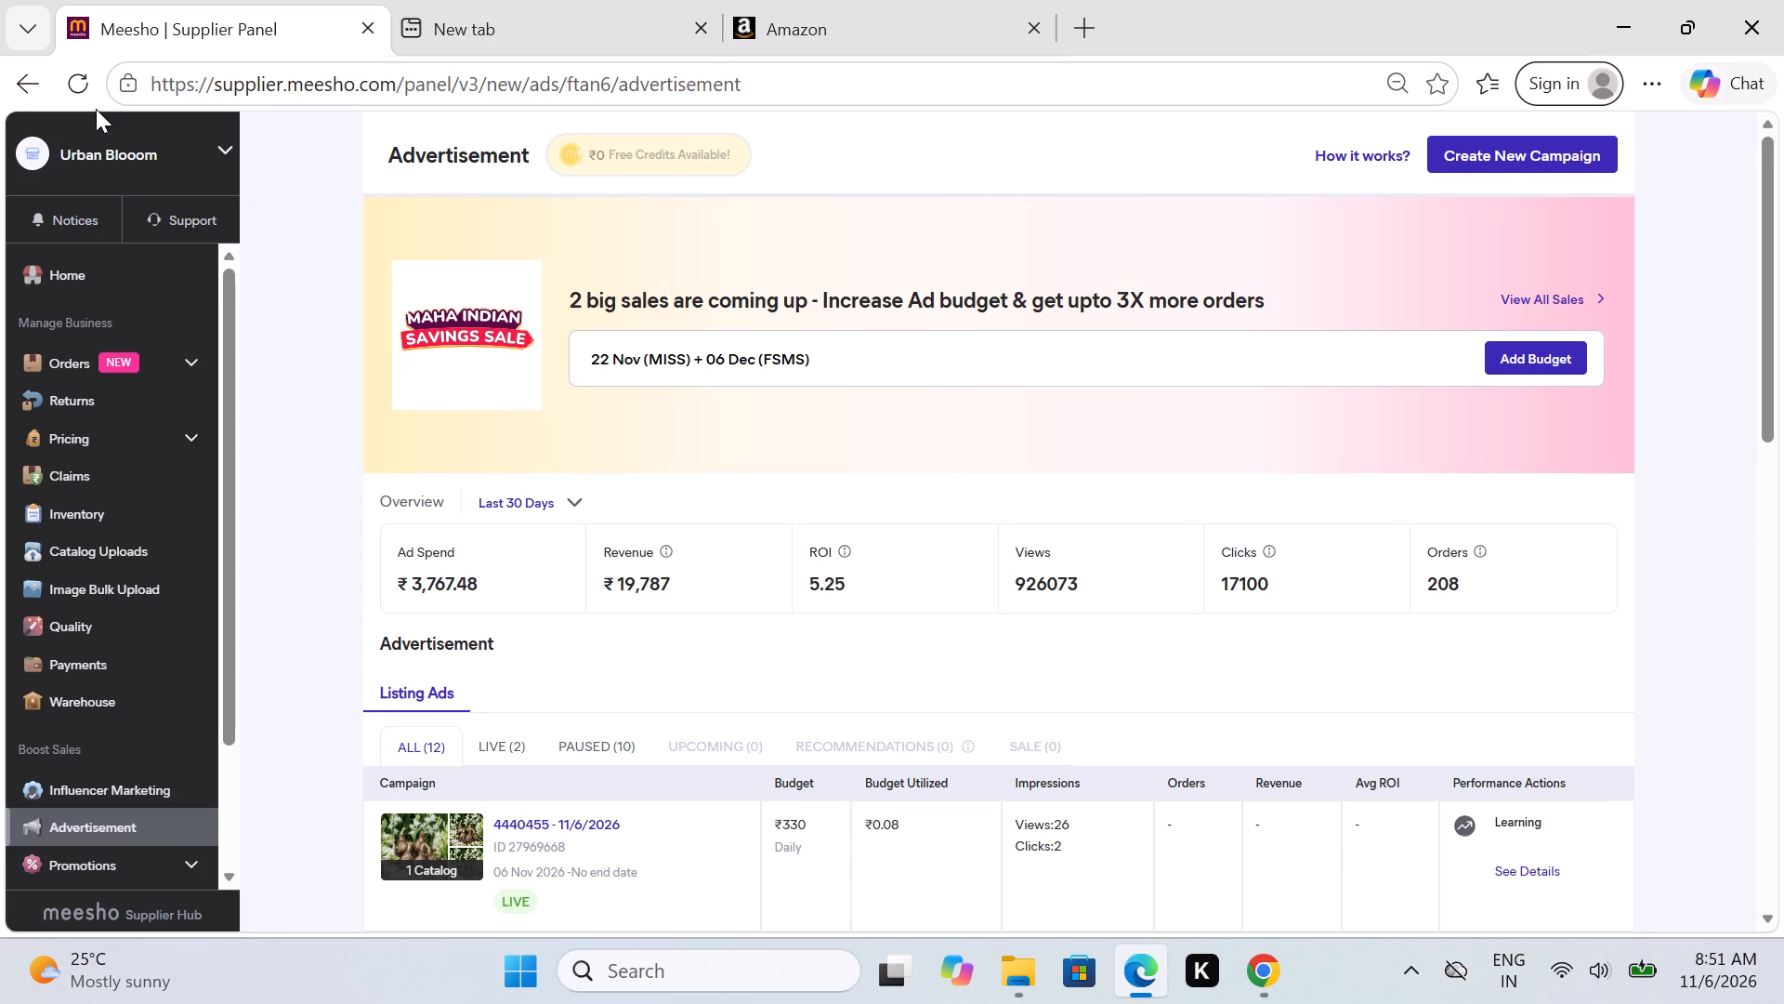
left_click(1522, 852)
left_click(1524, 871)
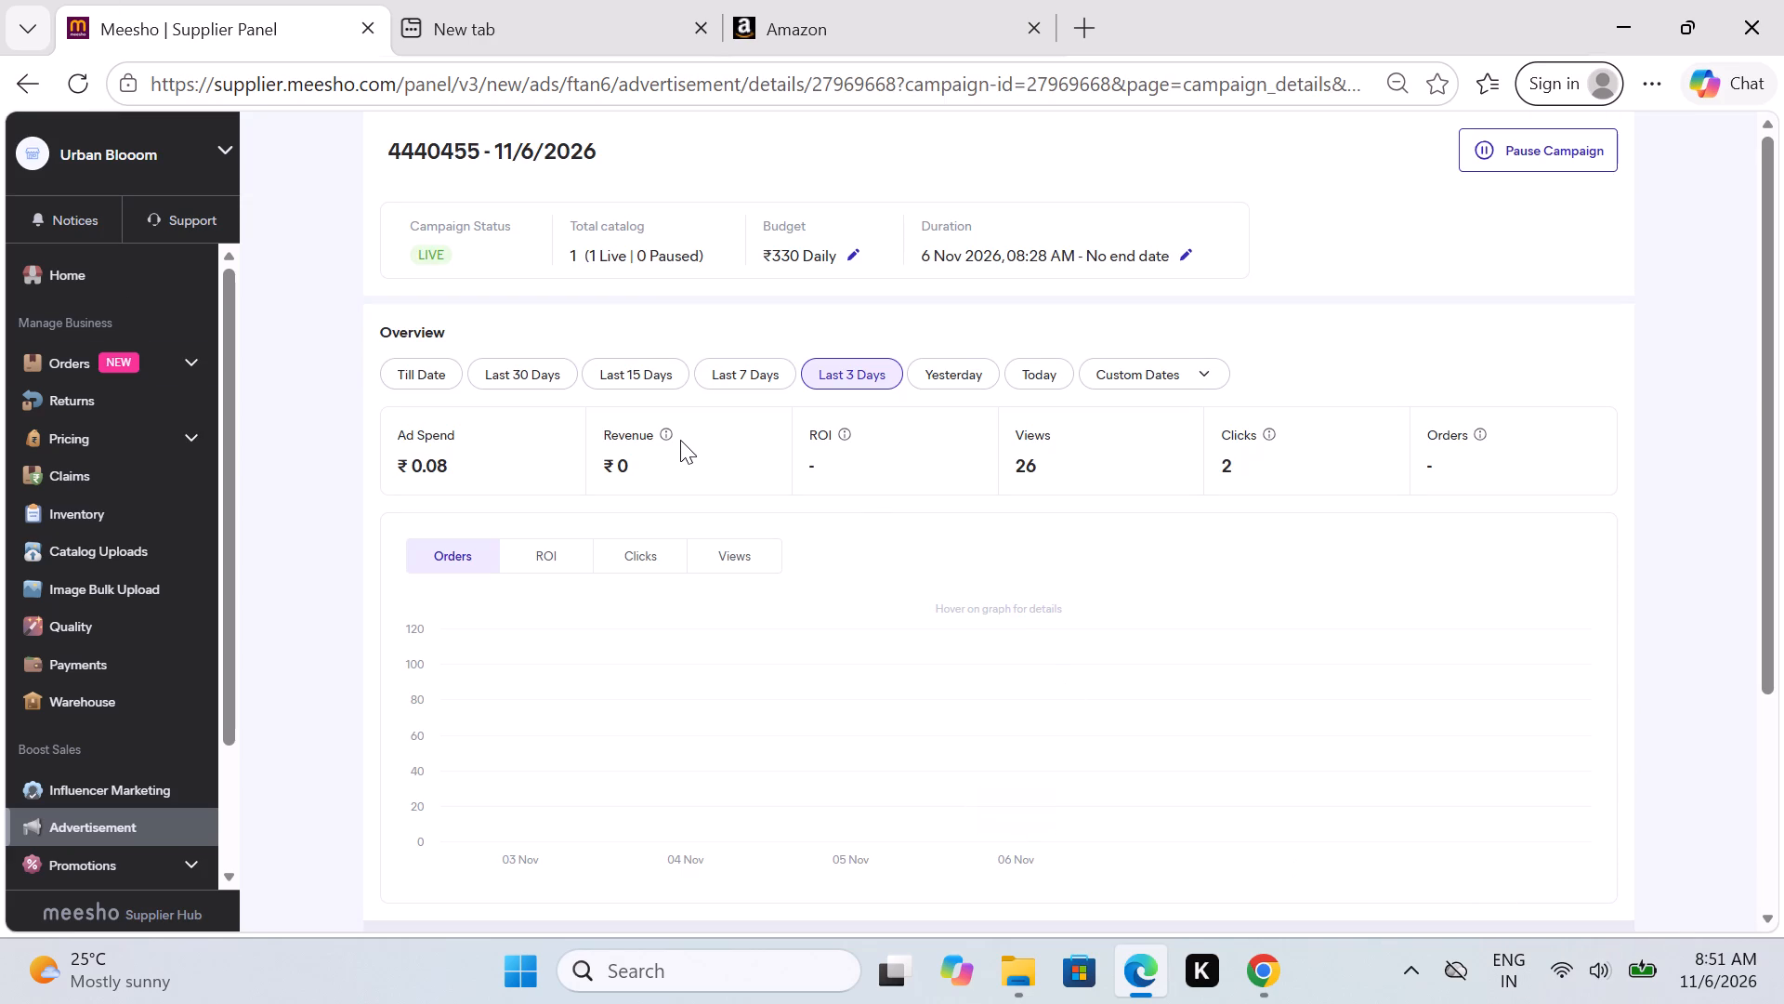
left_click(80, 92)
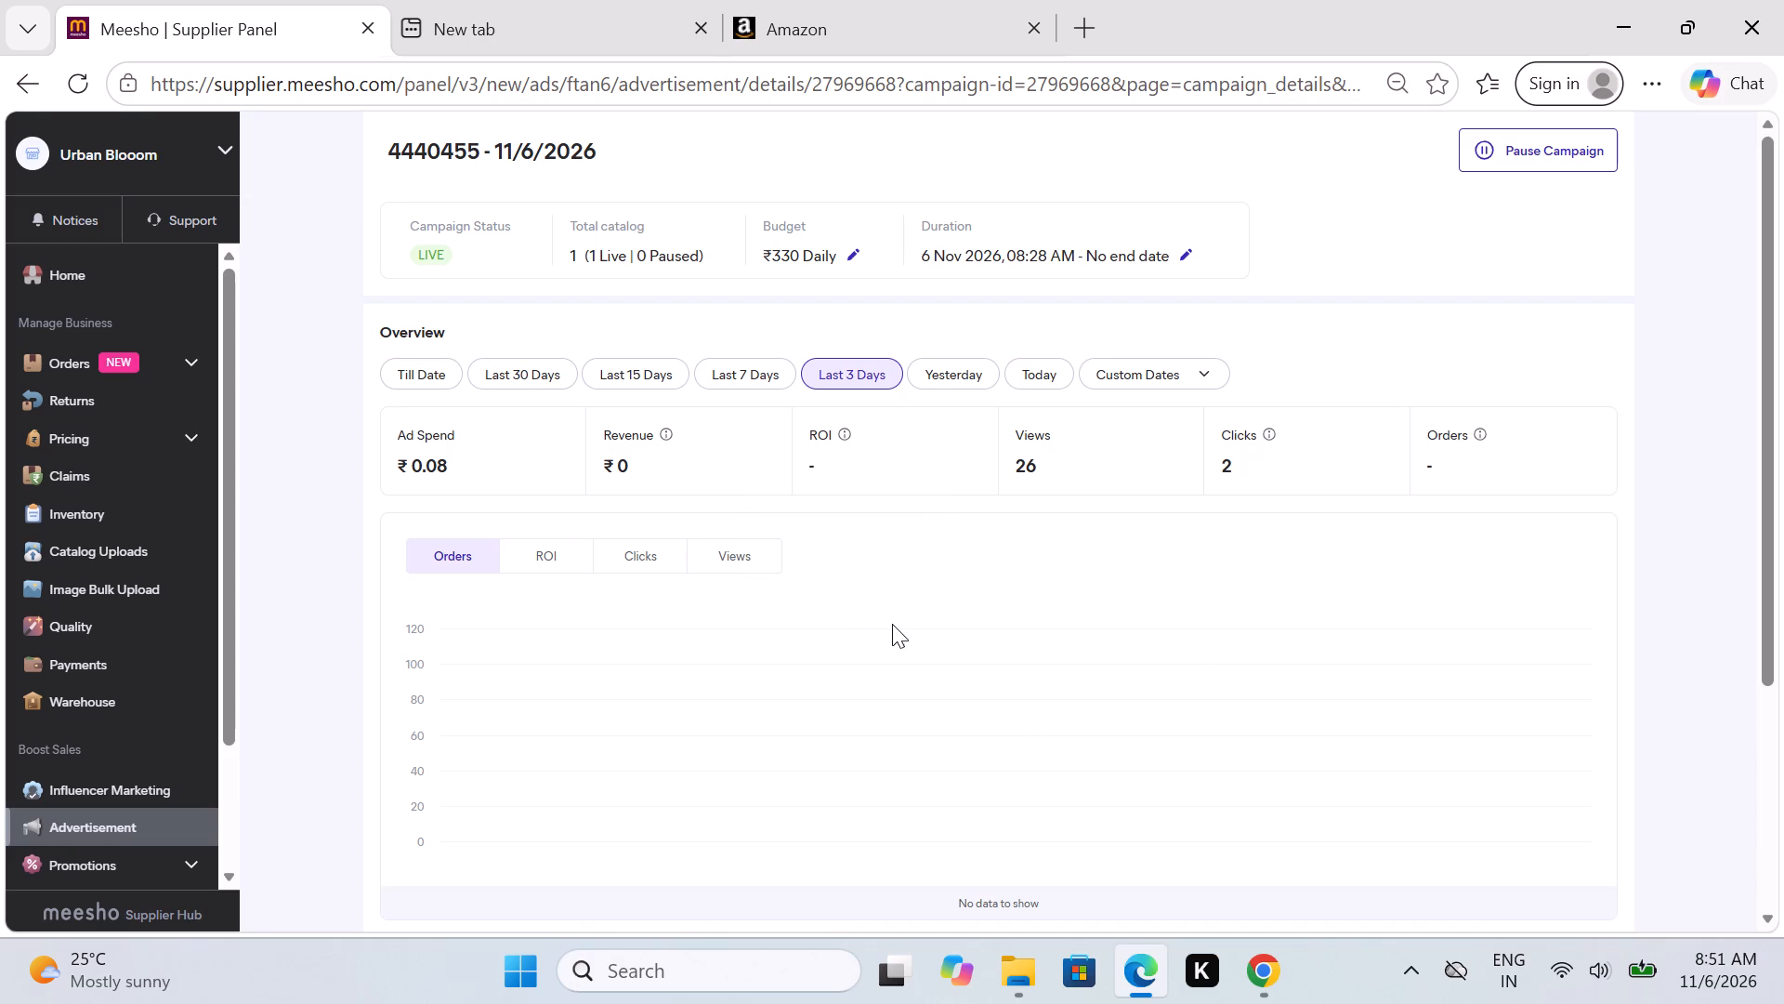
Switch to the SabujMala account's orders page in Chrome.
left_click(1274, 982)
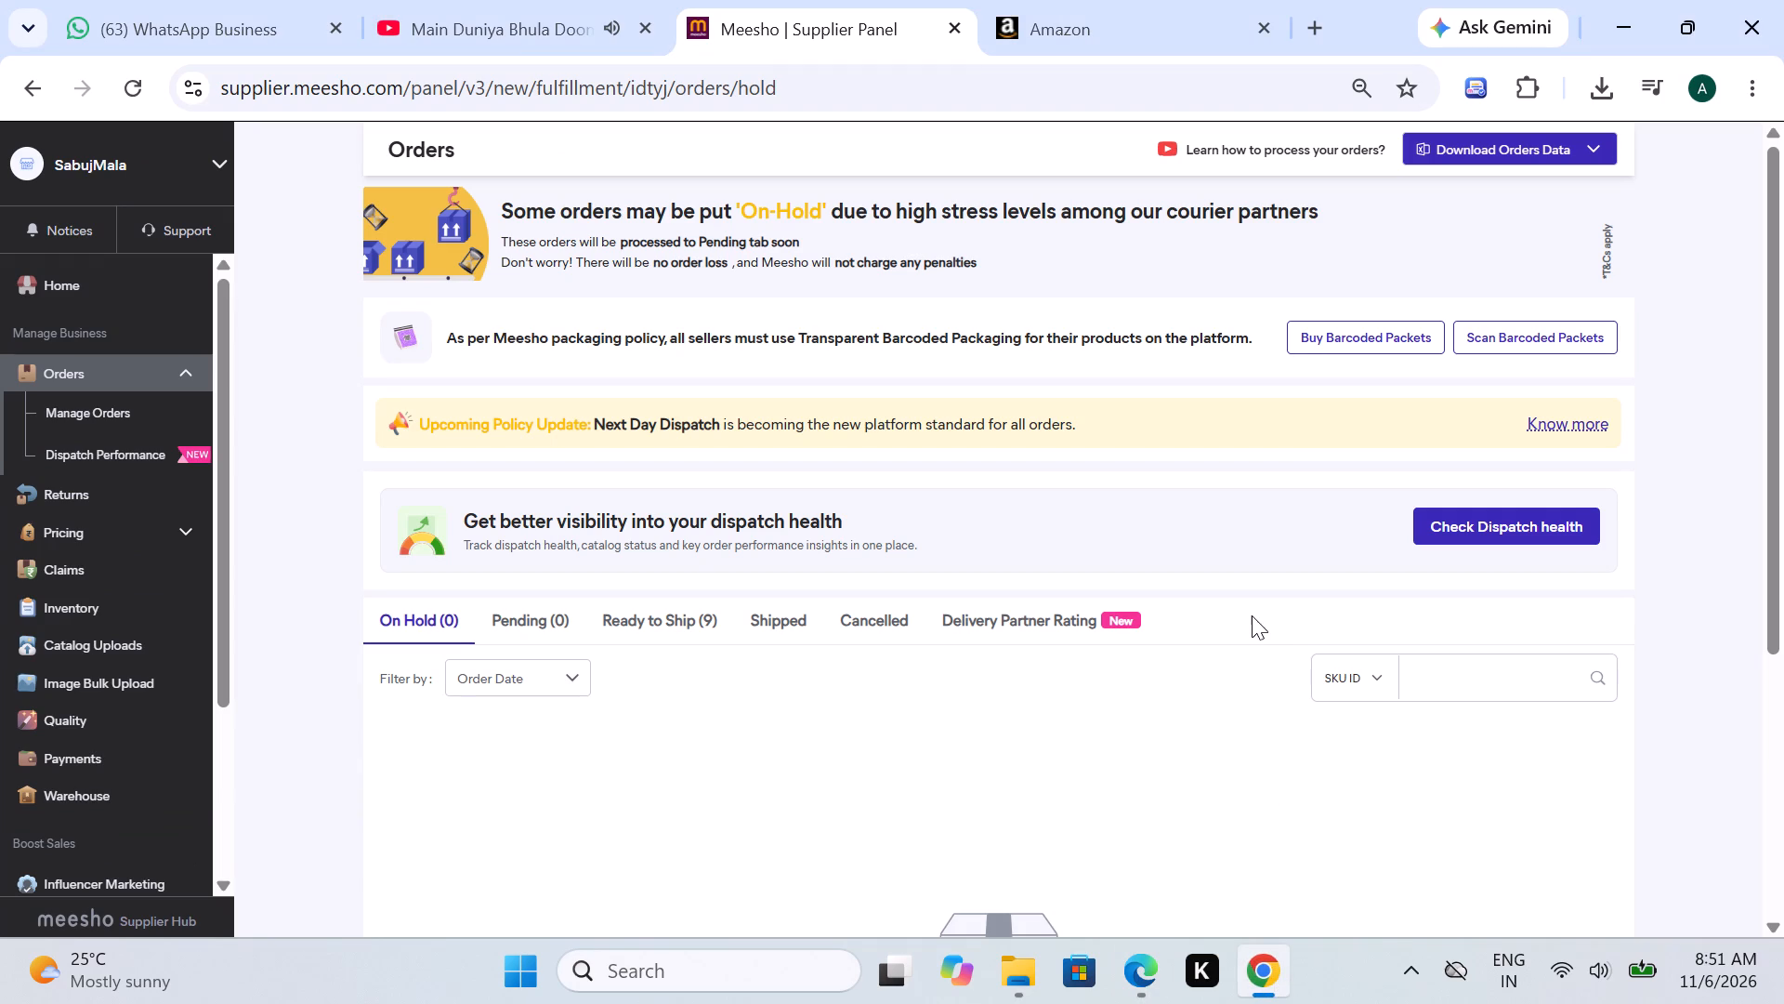
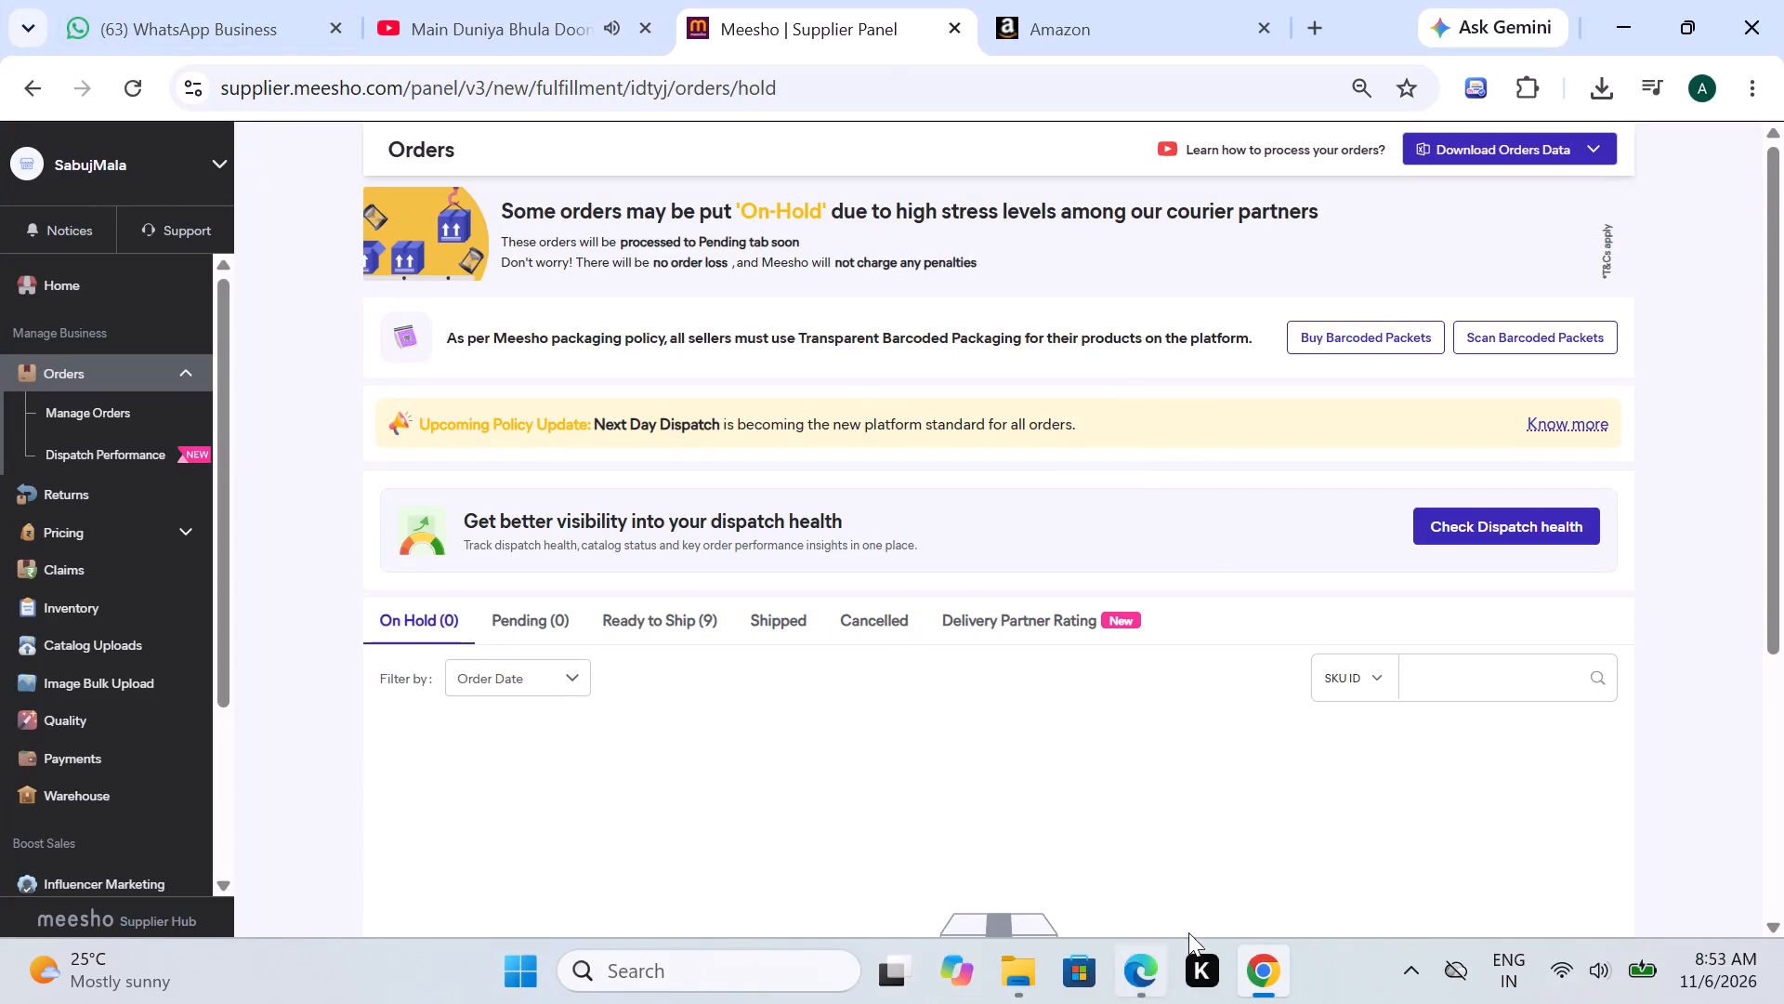
Close the Amazon Manage Orders tab.
left_click(1267, 14)
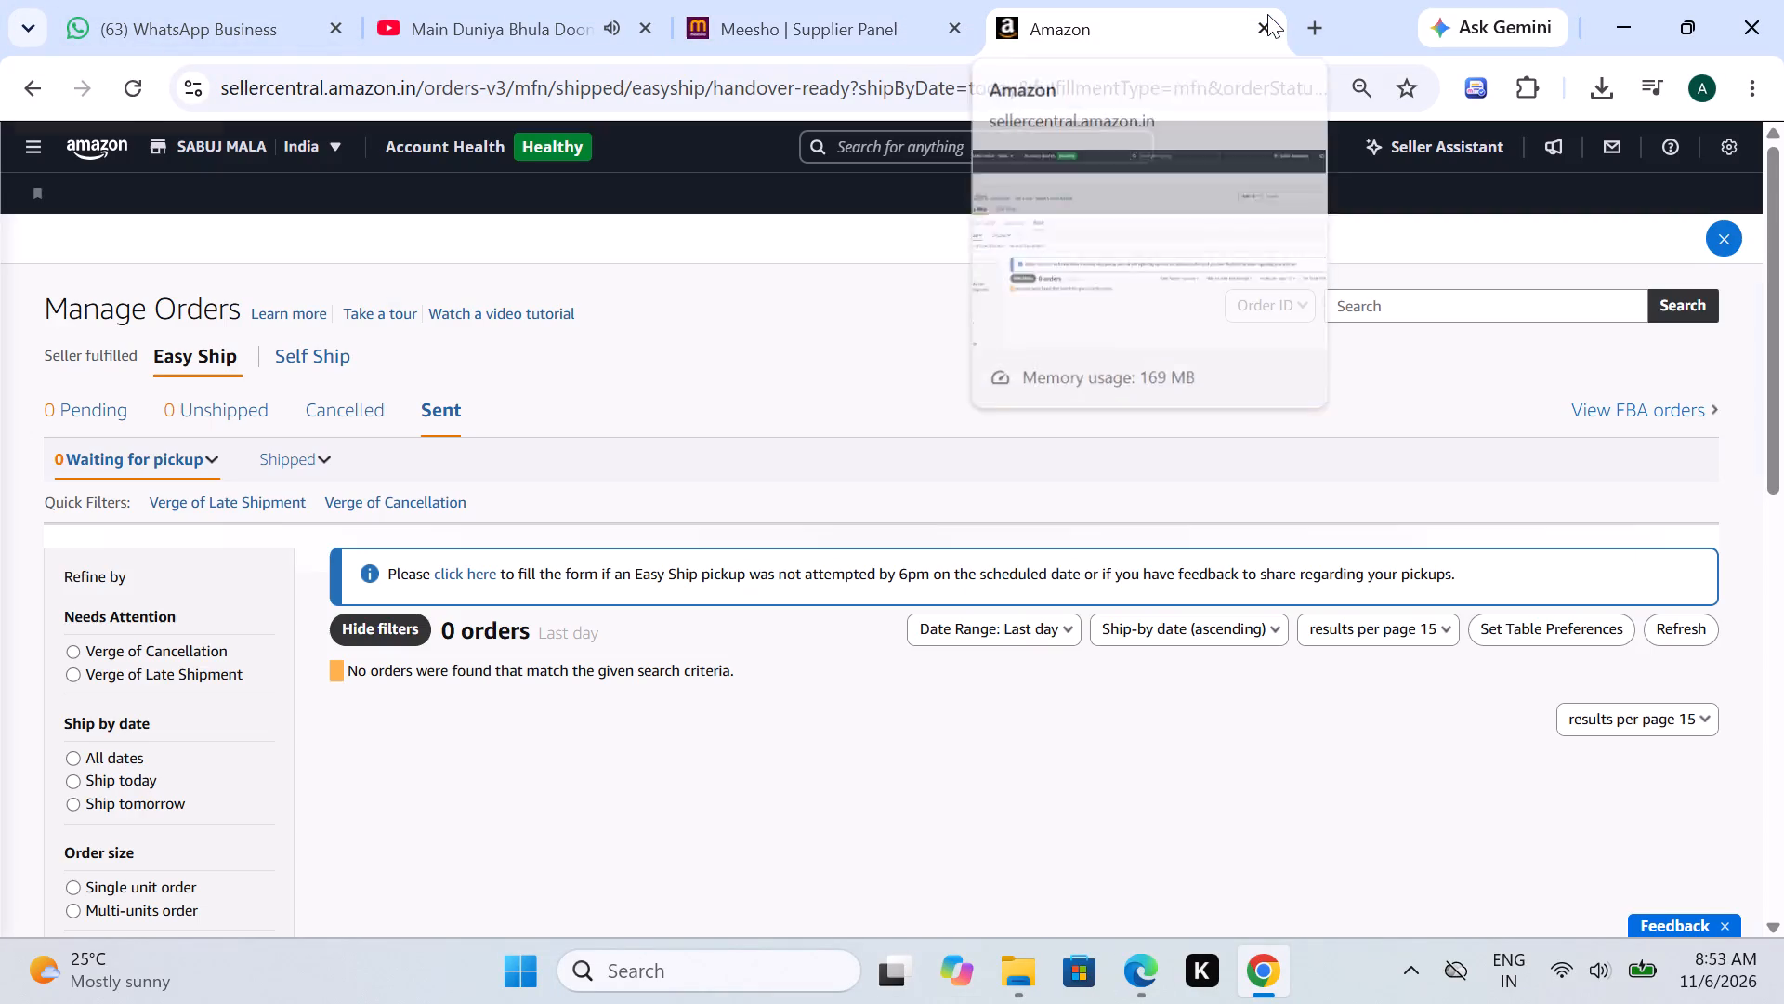
left_click(1258, 20)
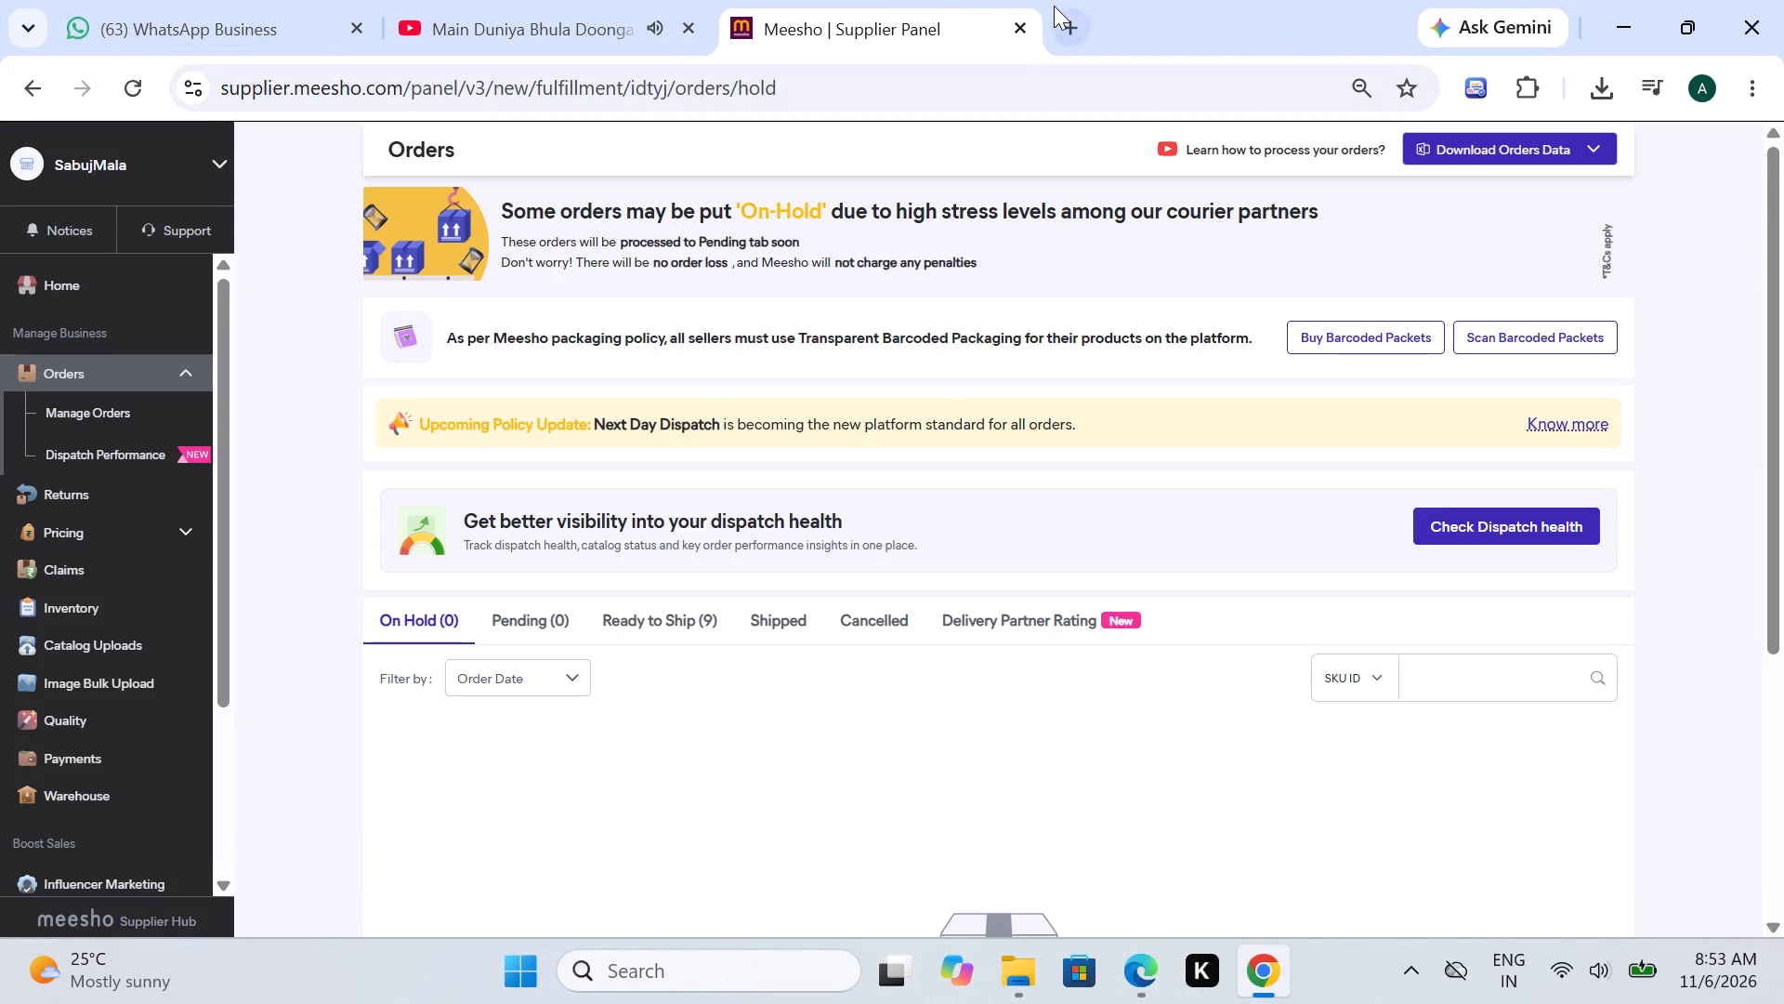
Open a new browser tab and make the Google search box ready for a query.
left_click(1069, 23)
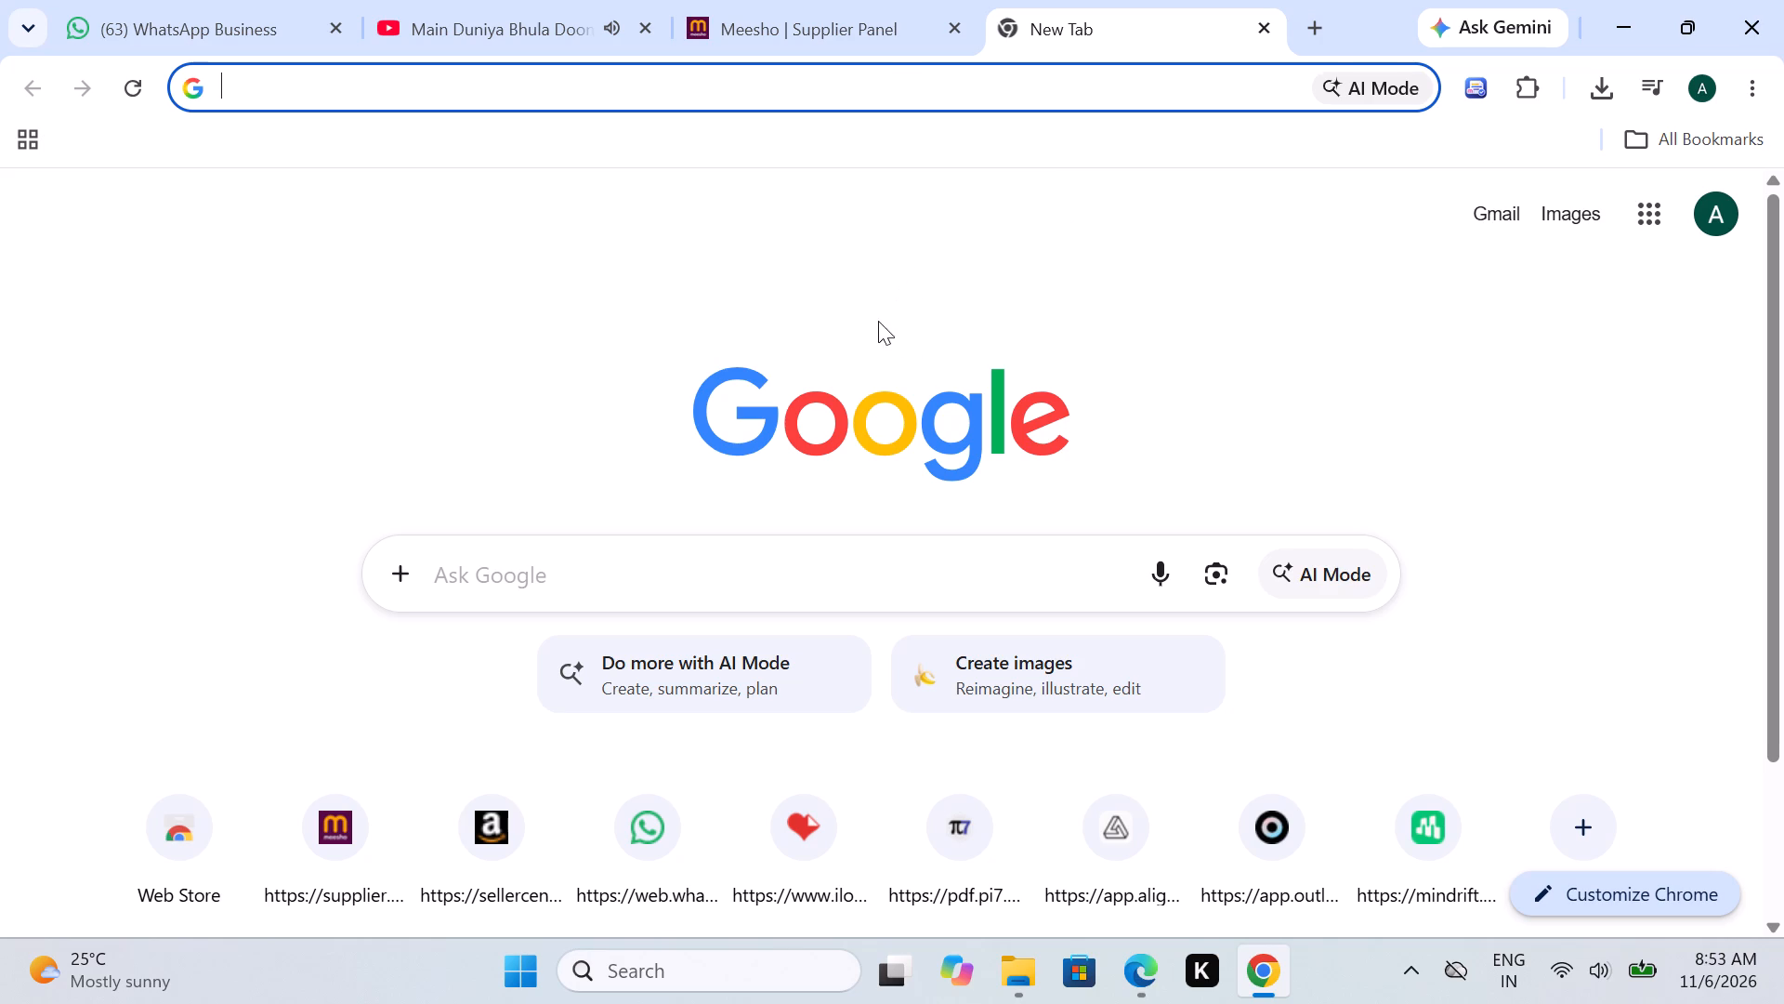
left_click(619, 567)
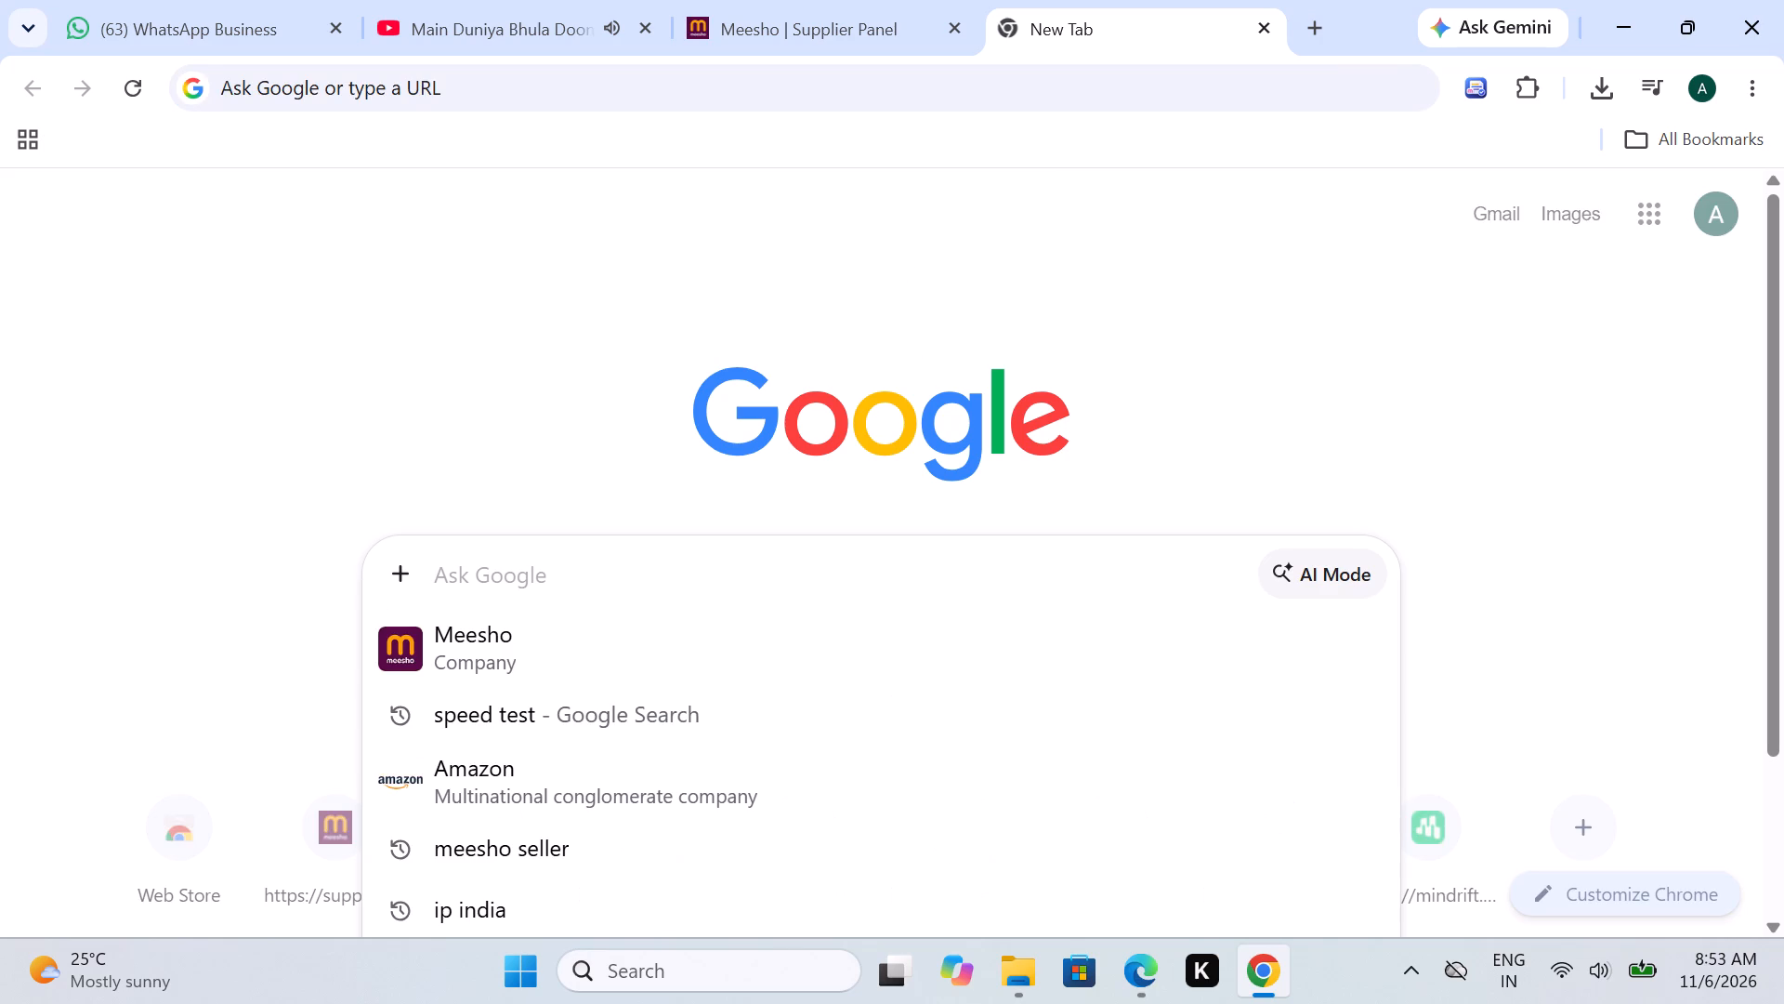
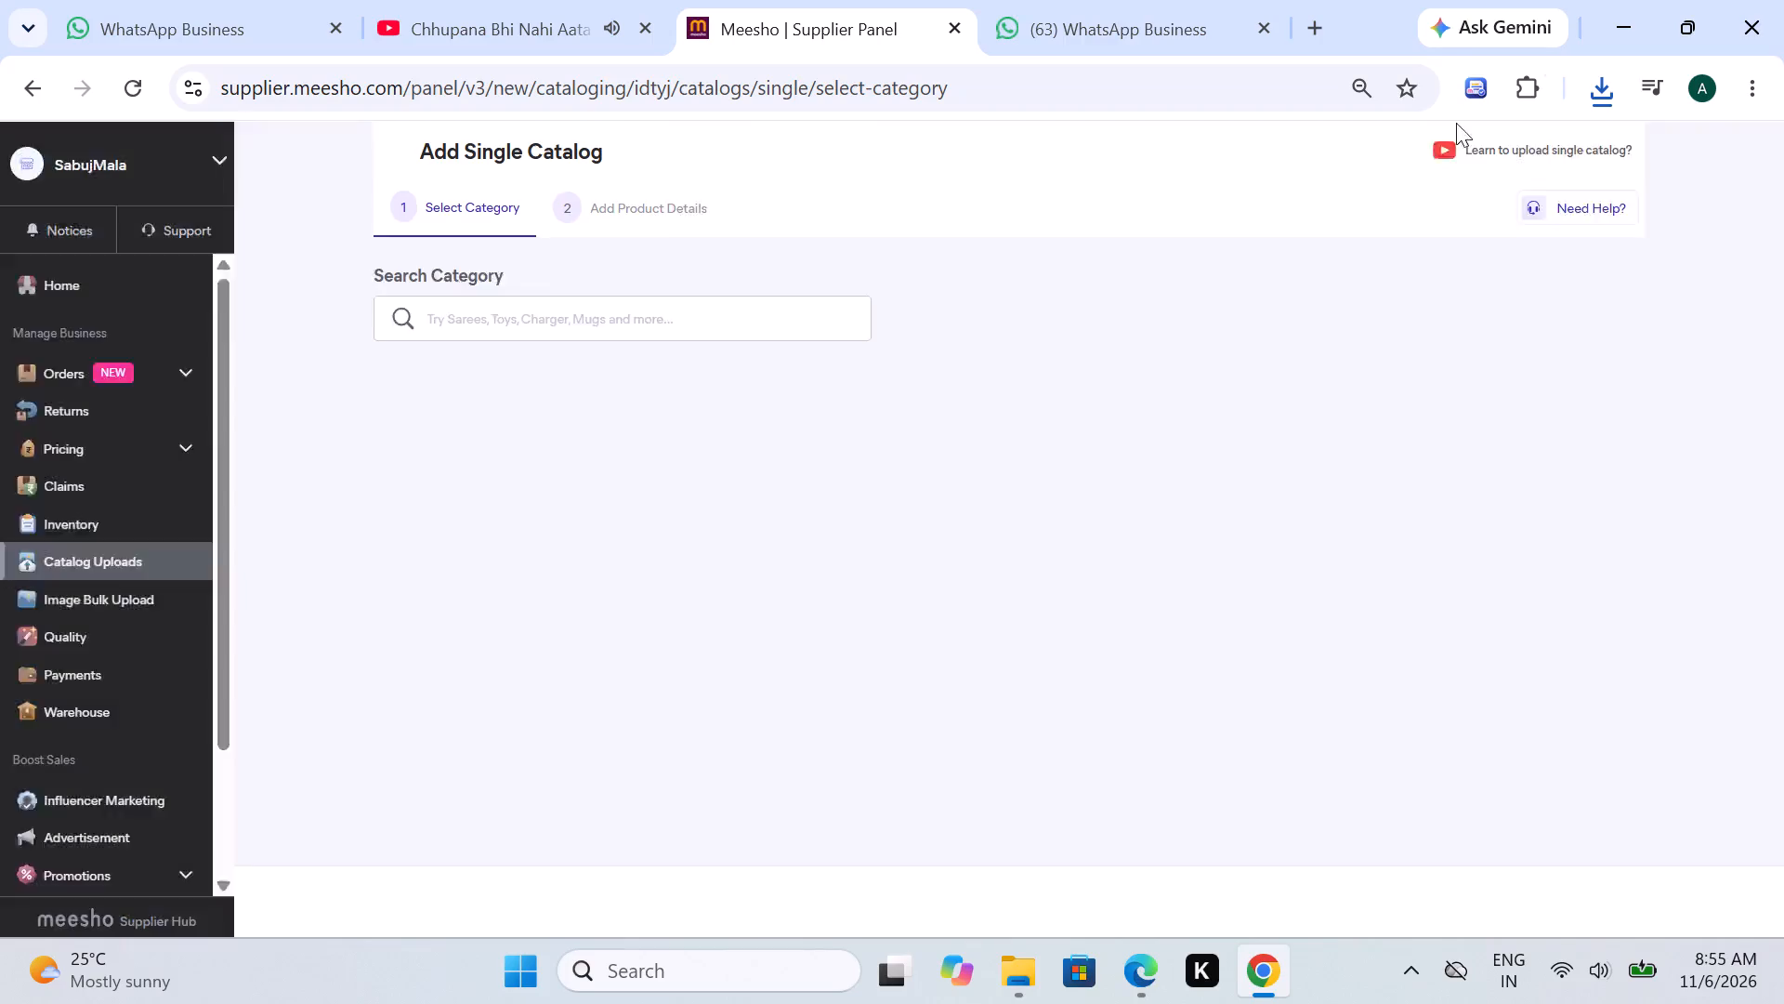
Open the Meesho Supplier Autofill extension and select the Flowers category under Gardening / Seeds for the single catalog.
left_click(1478, 94)
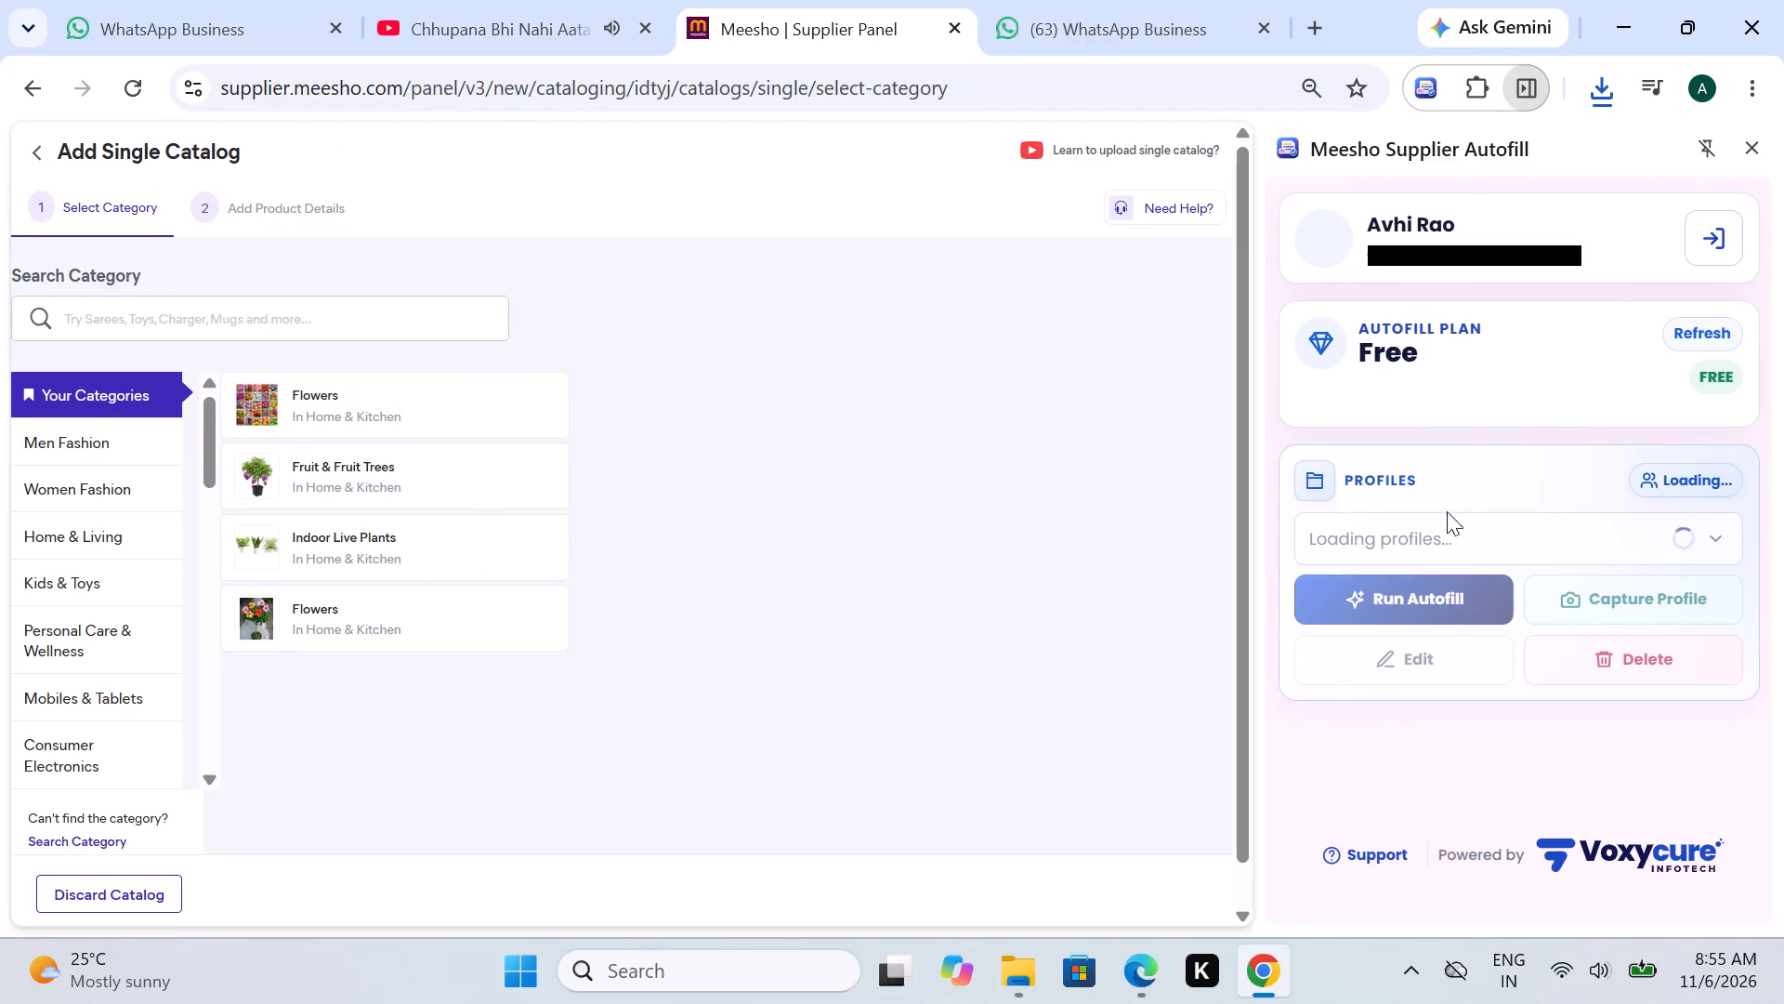
left_click(311, 407)
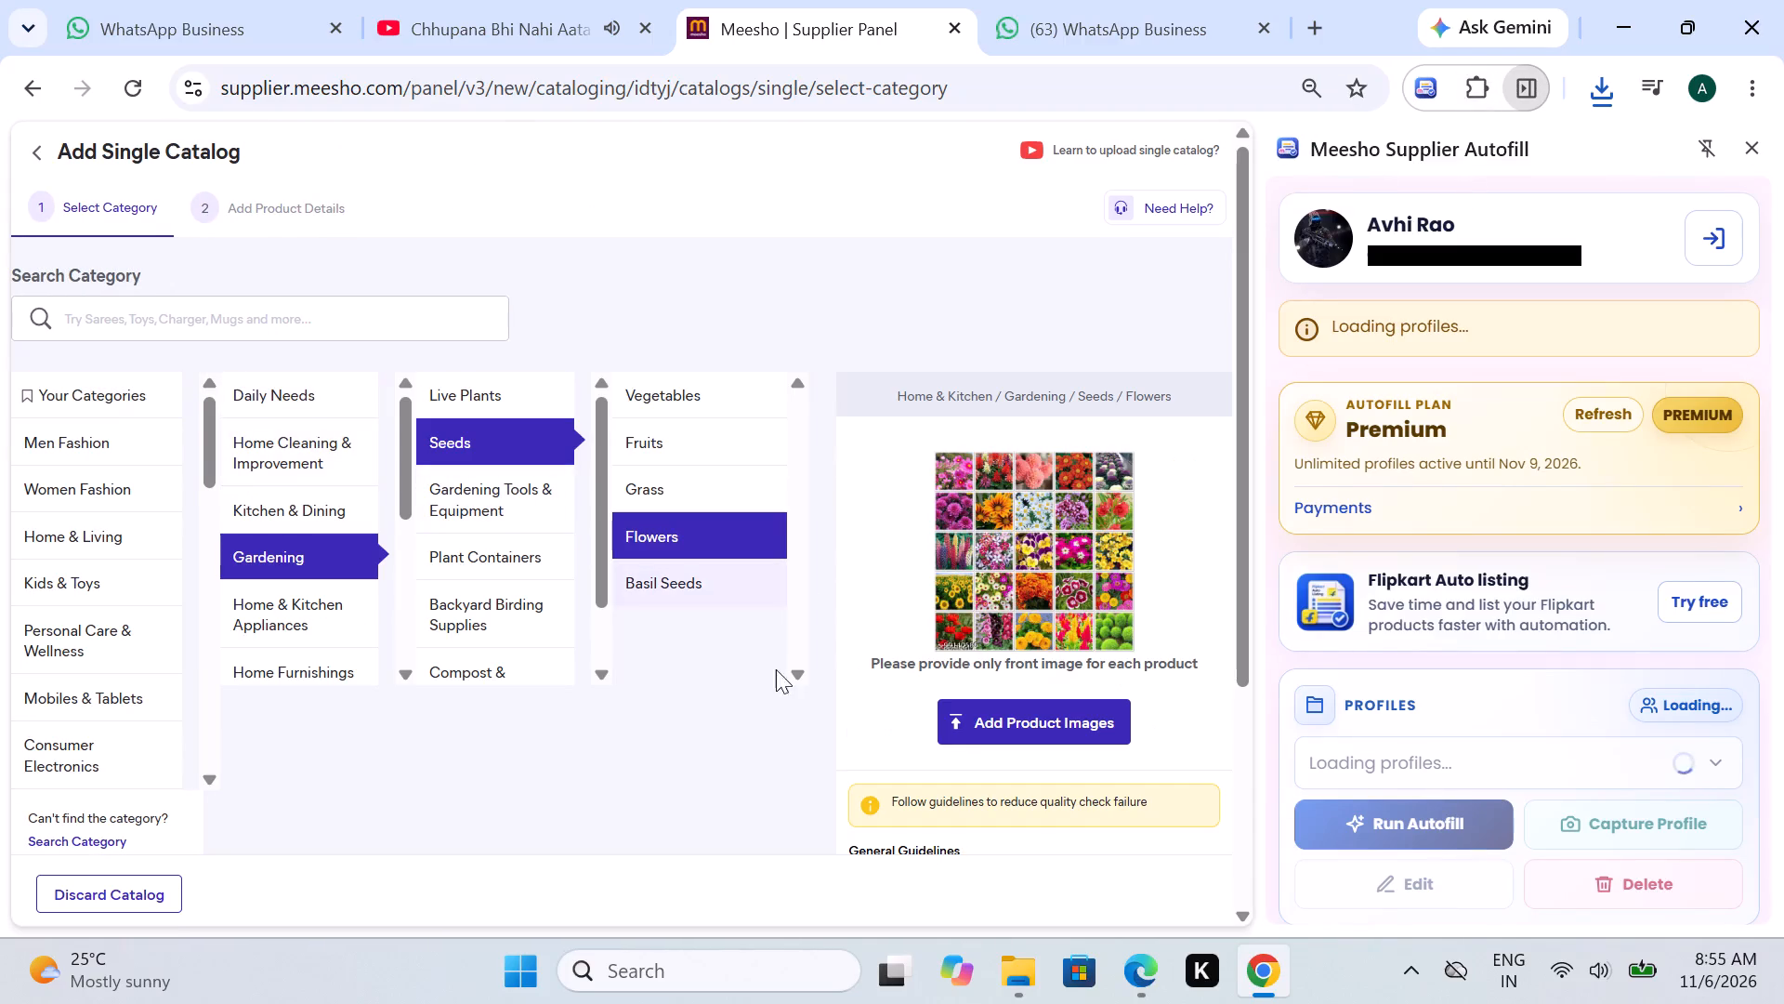
Start adding product images to the Flowers catalog by opening the image file selection.
left_click(996, 731)
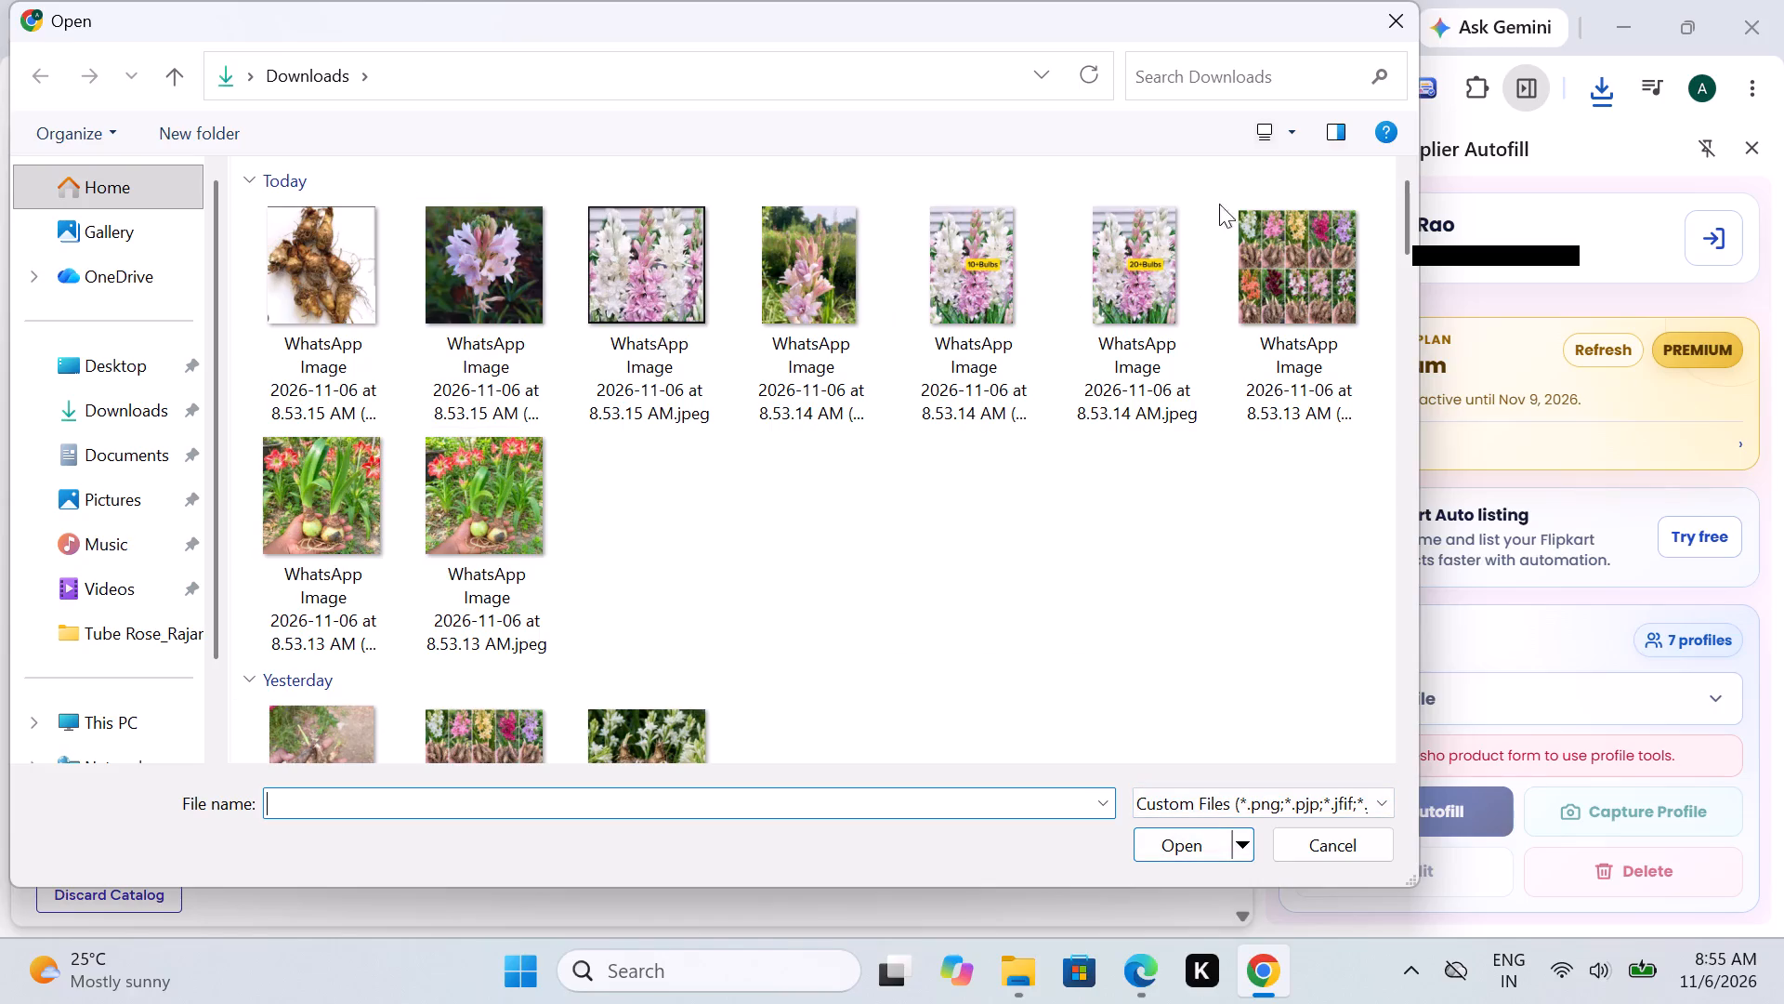
Upload the image "WhatsApp Image 2026-11-06 at 8.53.13 AM (2).jpeg" from Downloads for the new catalog.
left_click(1288, 247)
left_click(1172, 820)
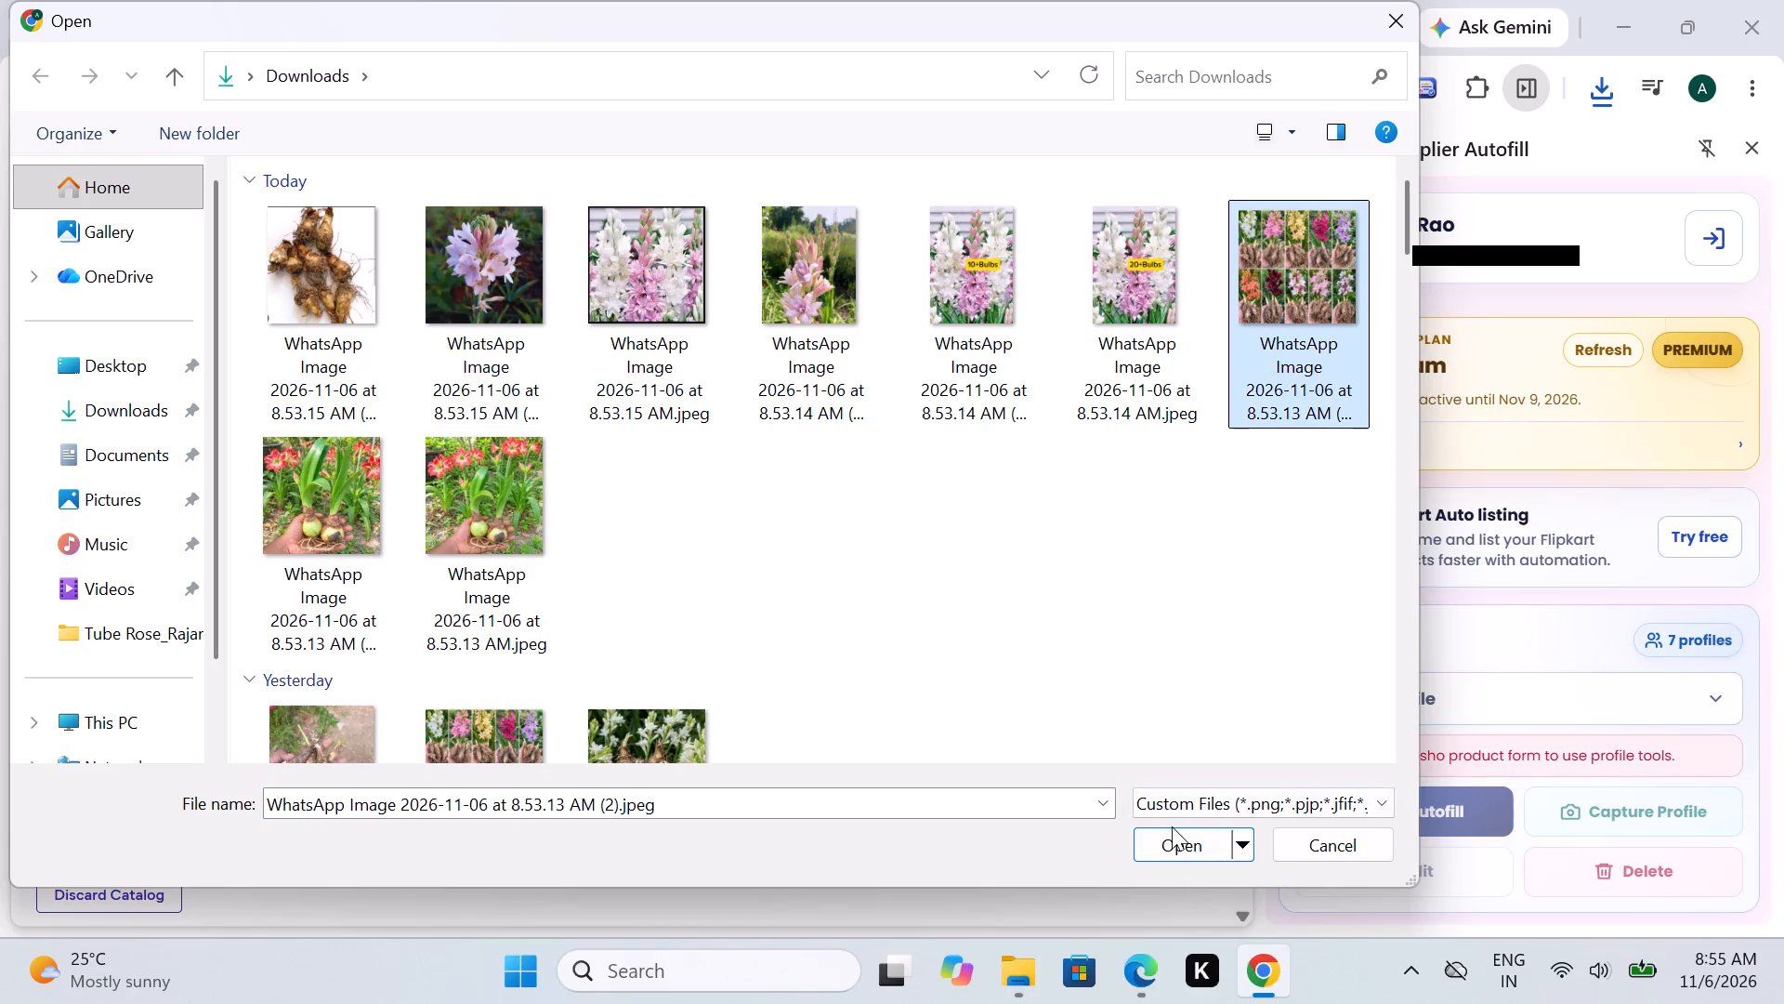
left_click(1173, 843)
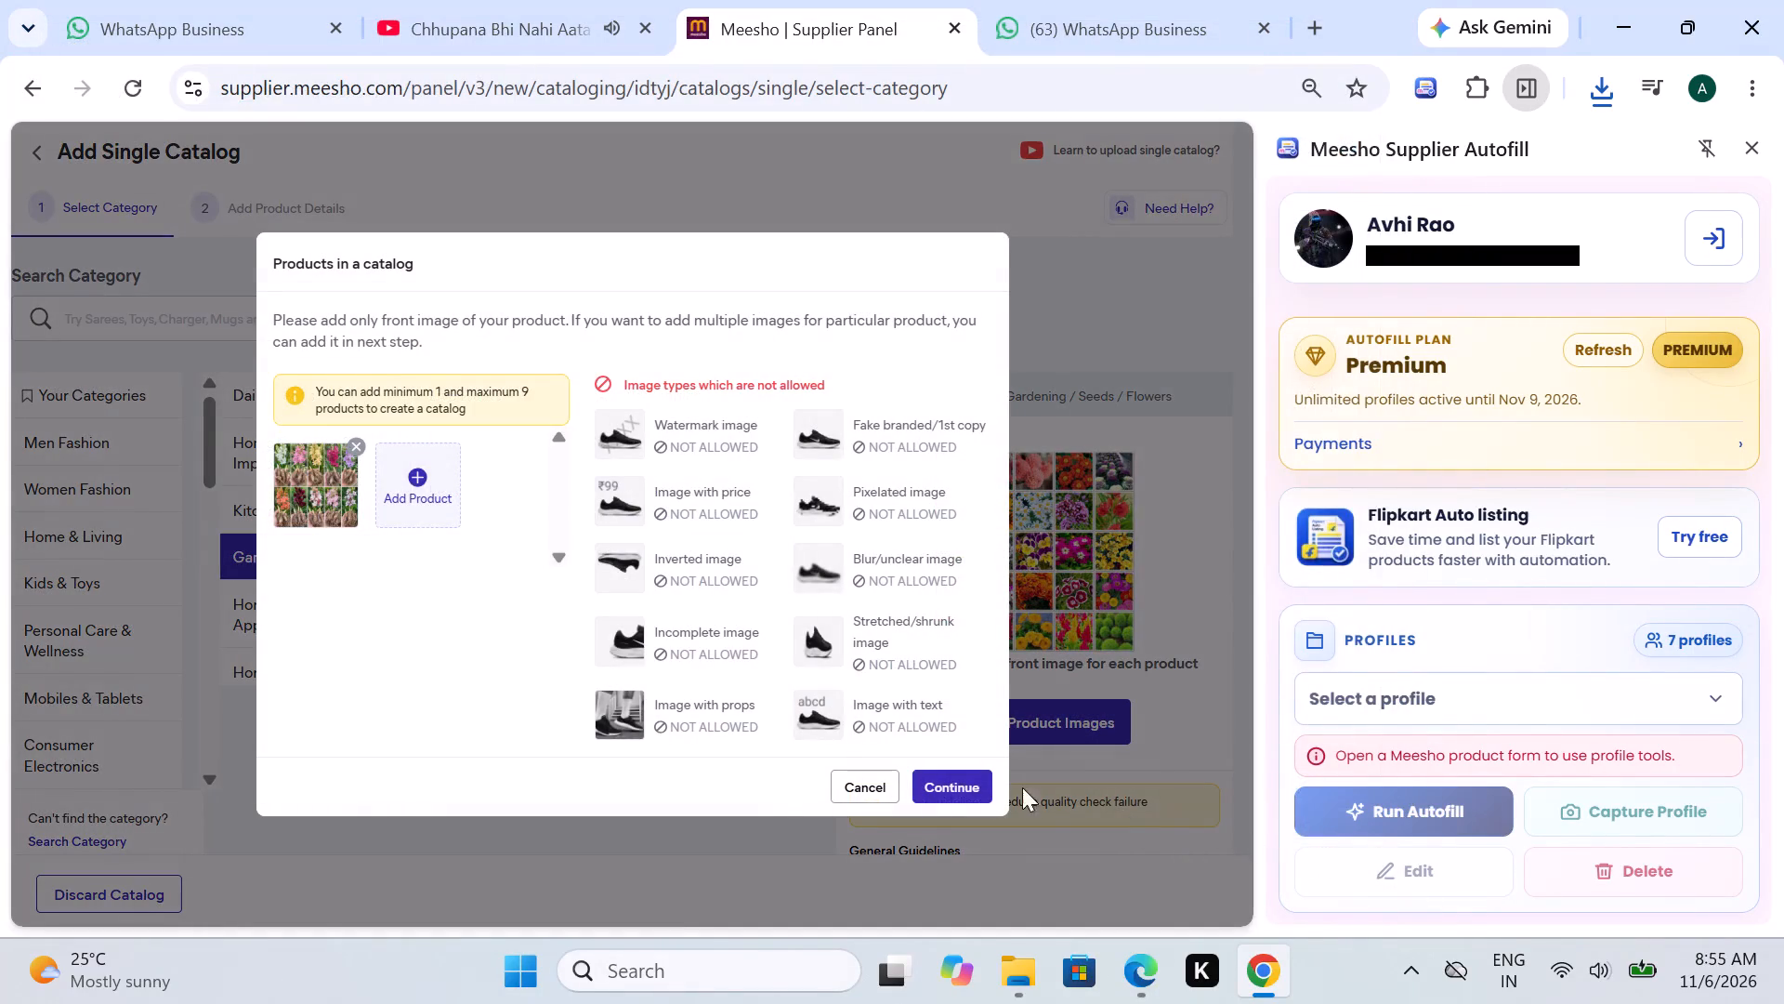
Confirm the single front image and continue to the catalog's product details form.
left_click(957, 784)
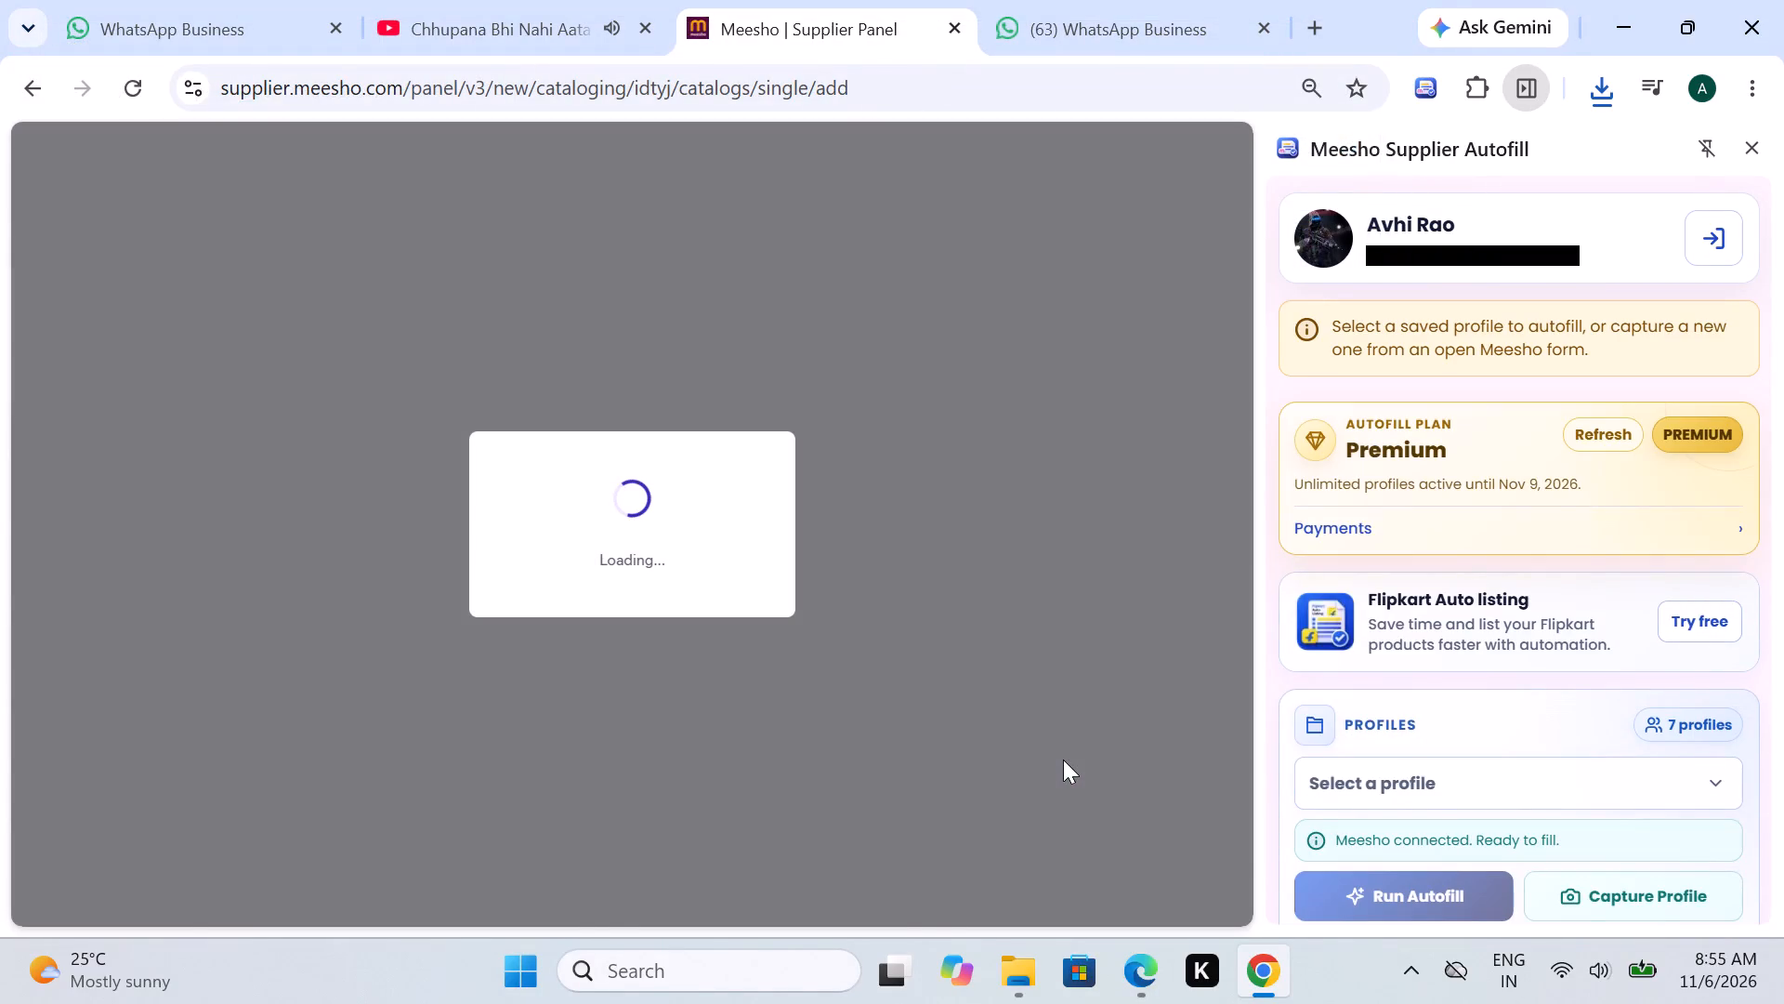
Add WhatsApp images 2026-11-06 at 8.53.15 AM (1), 2026-11-05 at 3.47.04 PM and 2026-11-06 at 8.53.14 AM (2) from Downloads as additional product images.
left_click(993, 690)
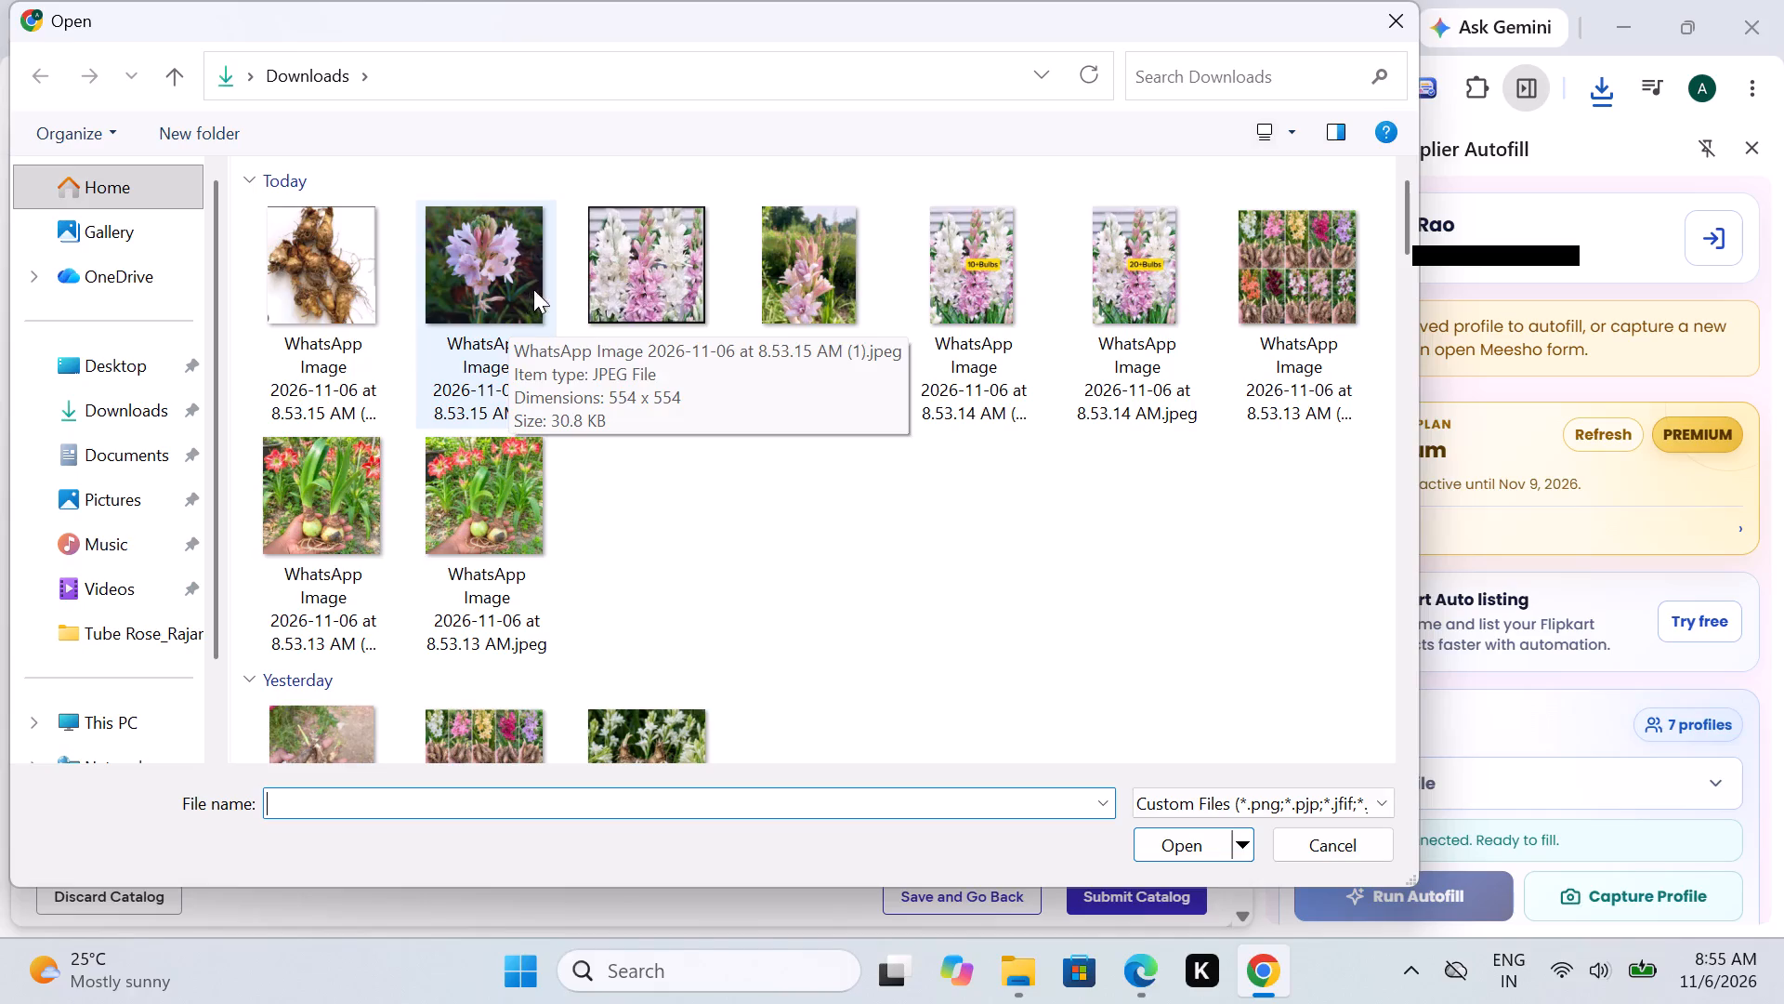
left_click(502, 313)
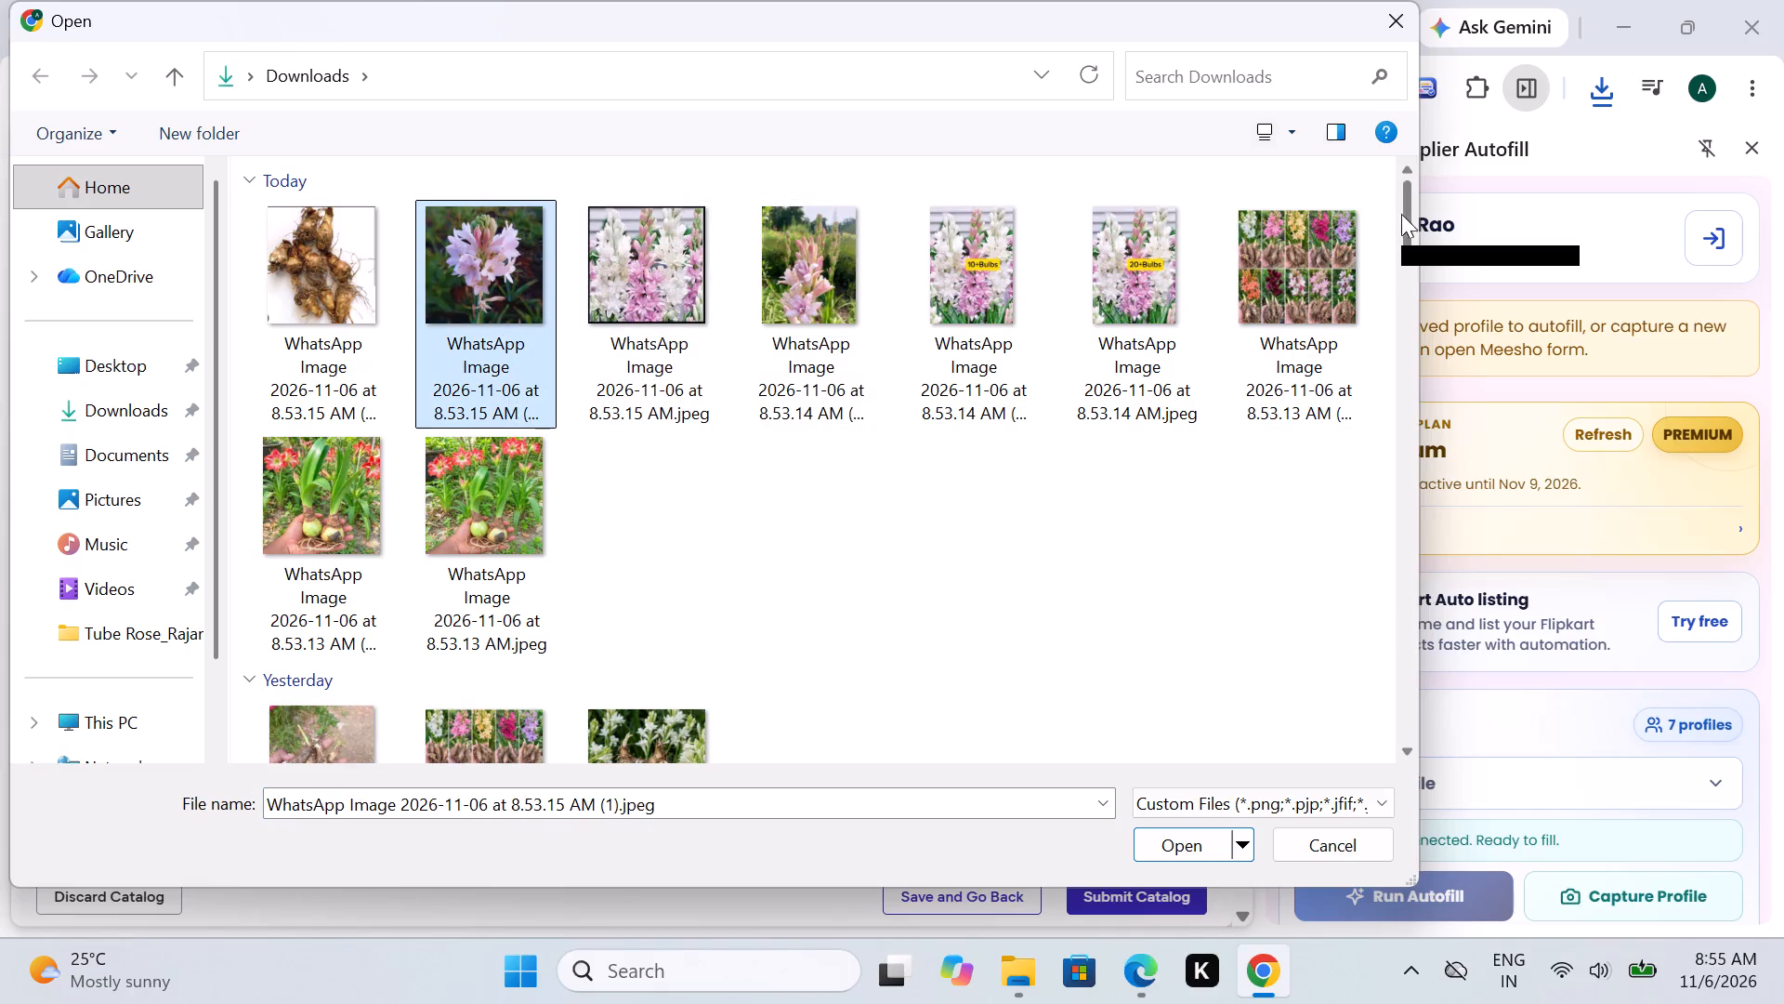
left_click_drag(1409, 205, 1410, 220)
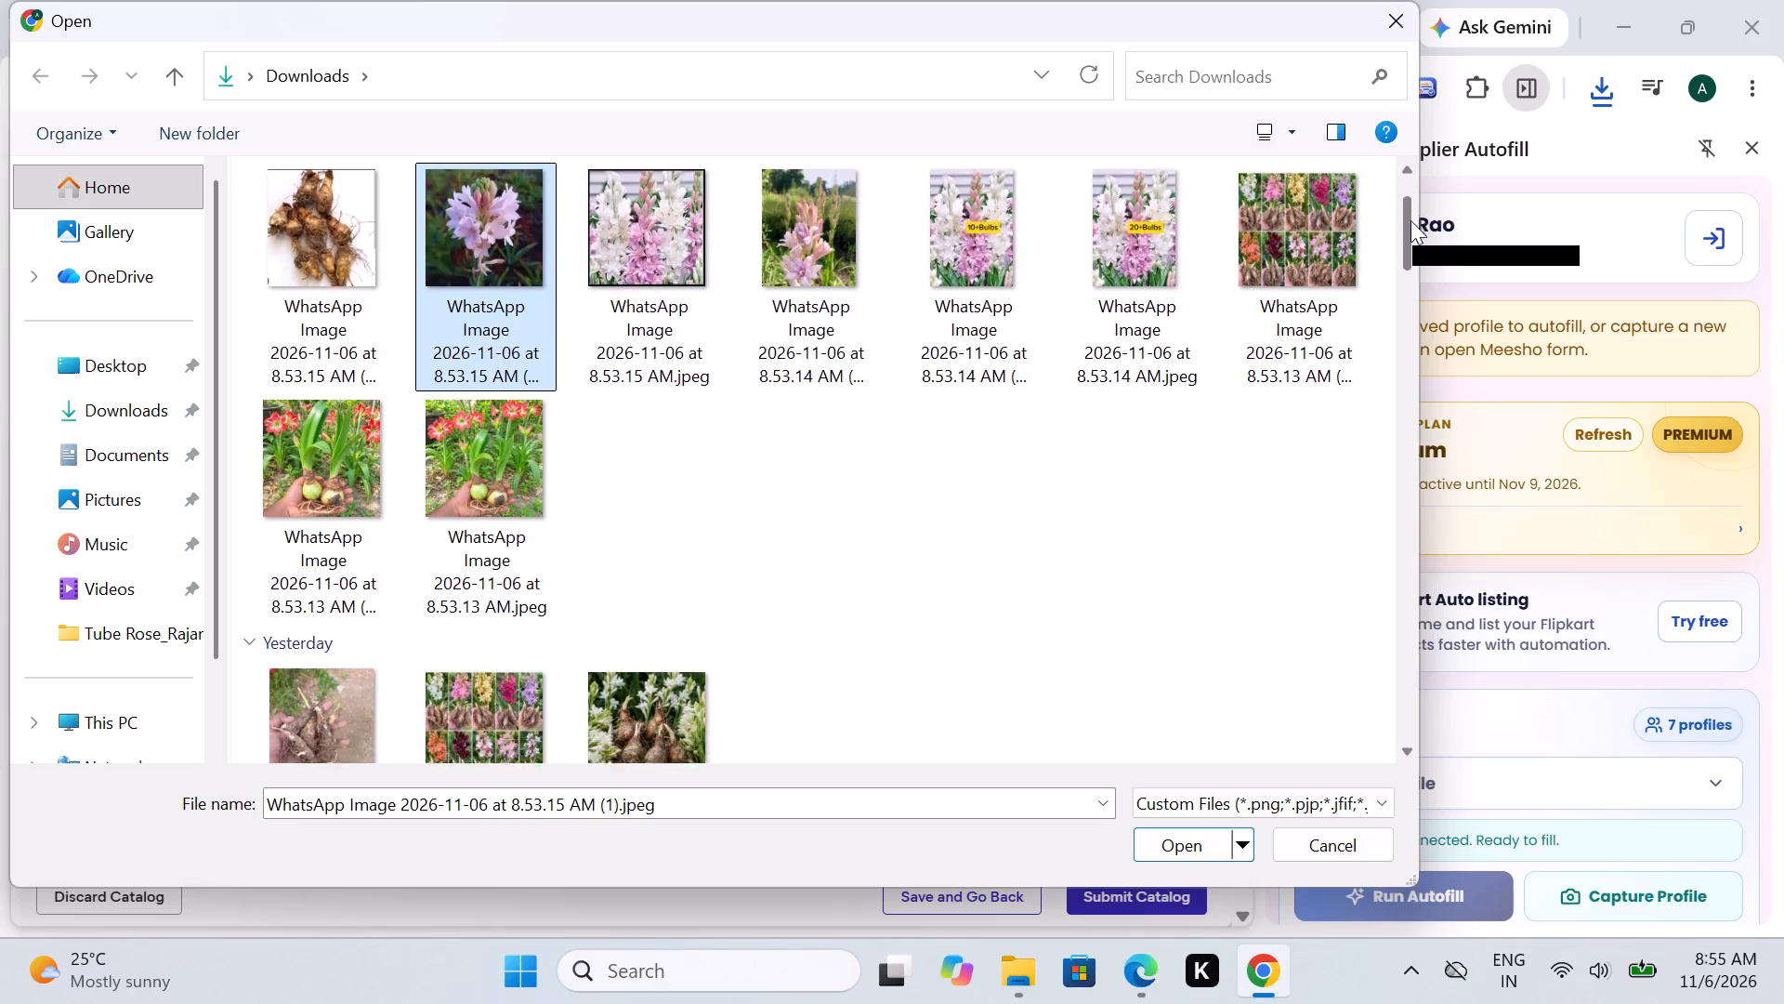
left_click_drag(1410, 220, 1409, 236)
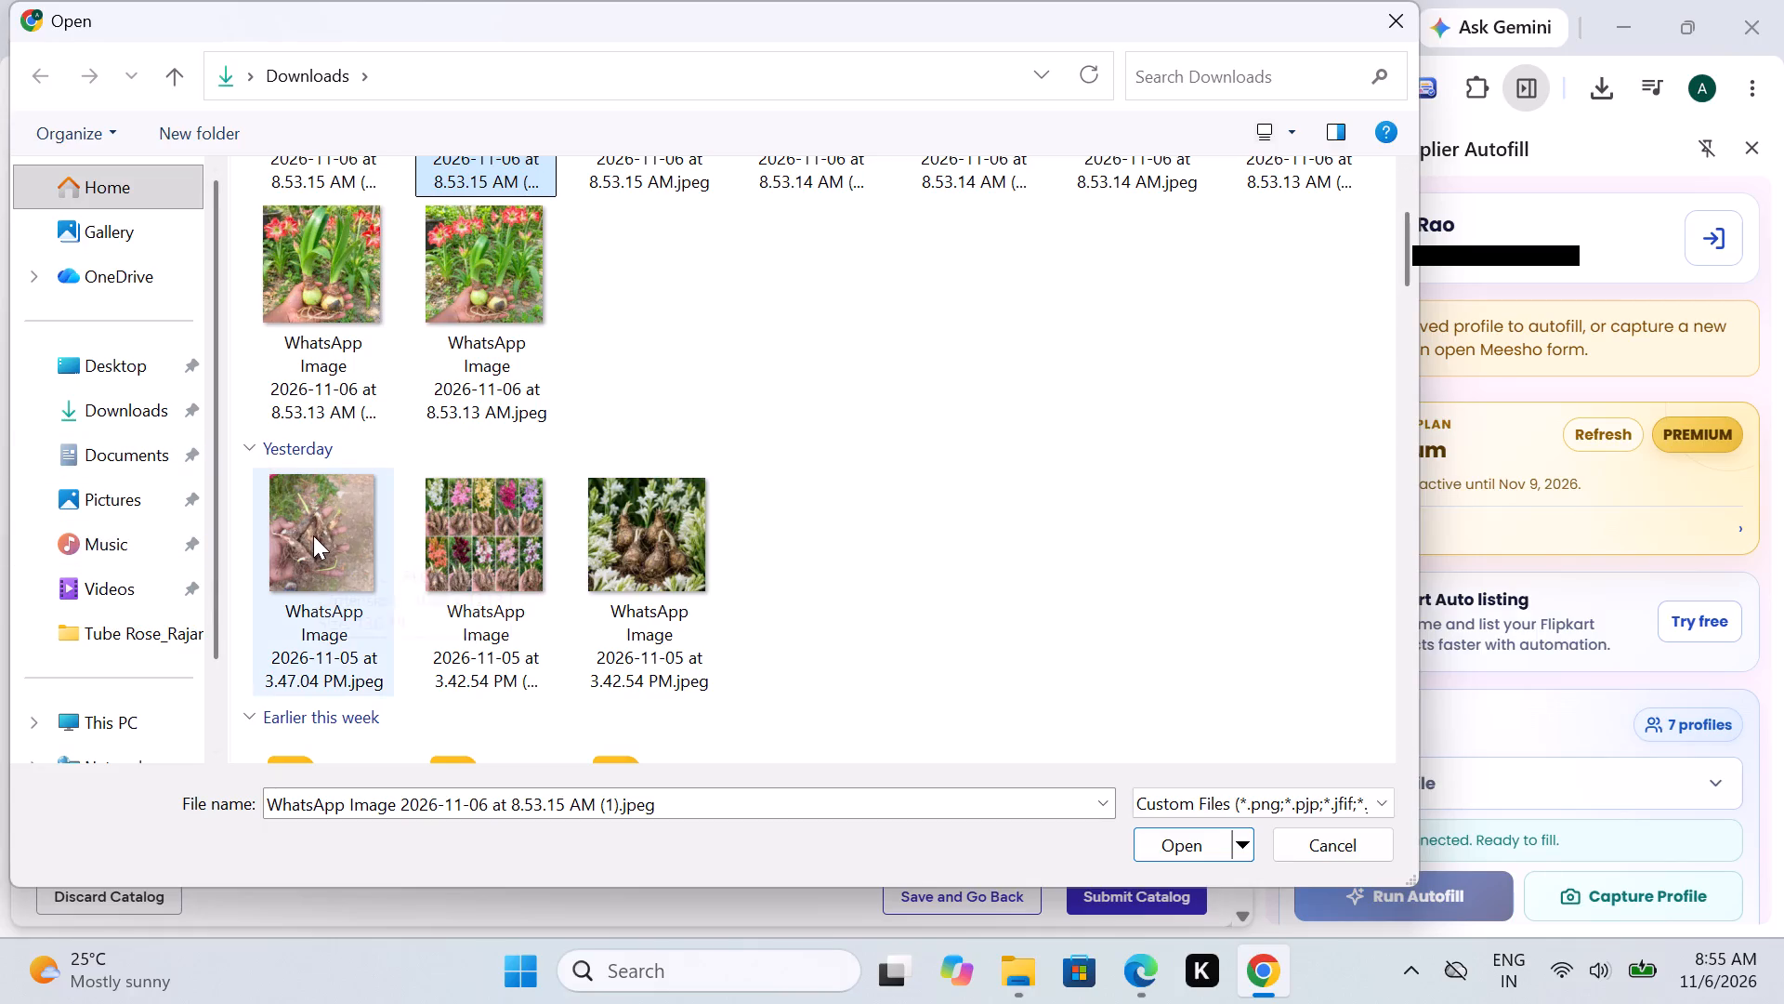
left_click(313, 535, "ctrl")
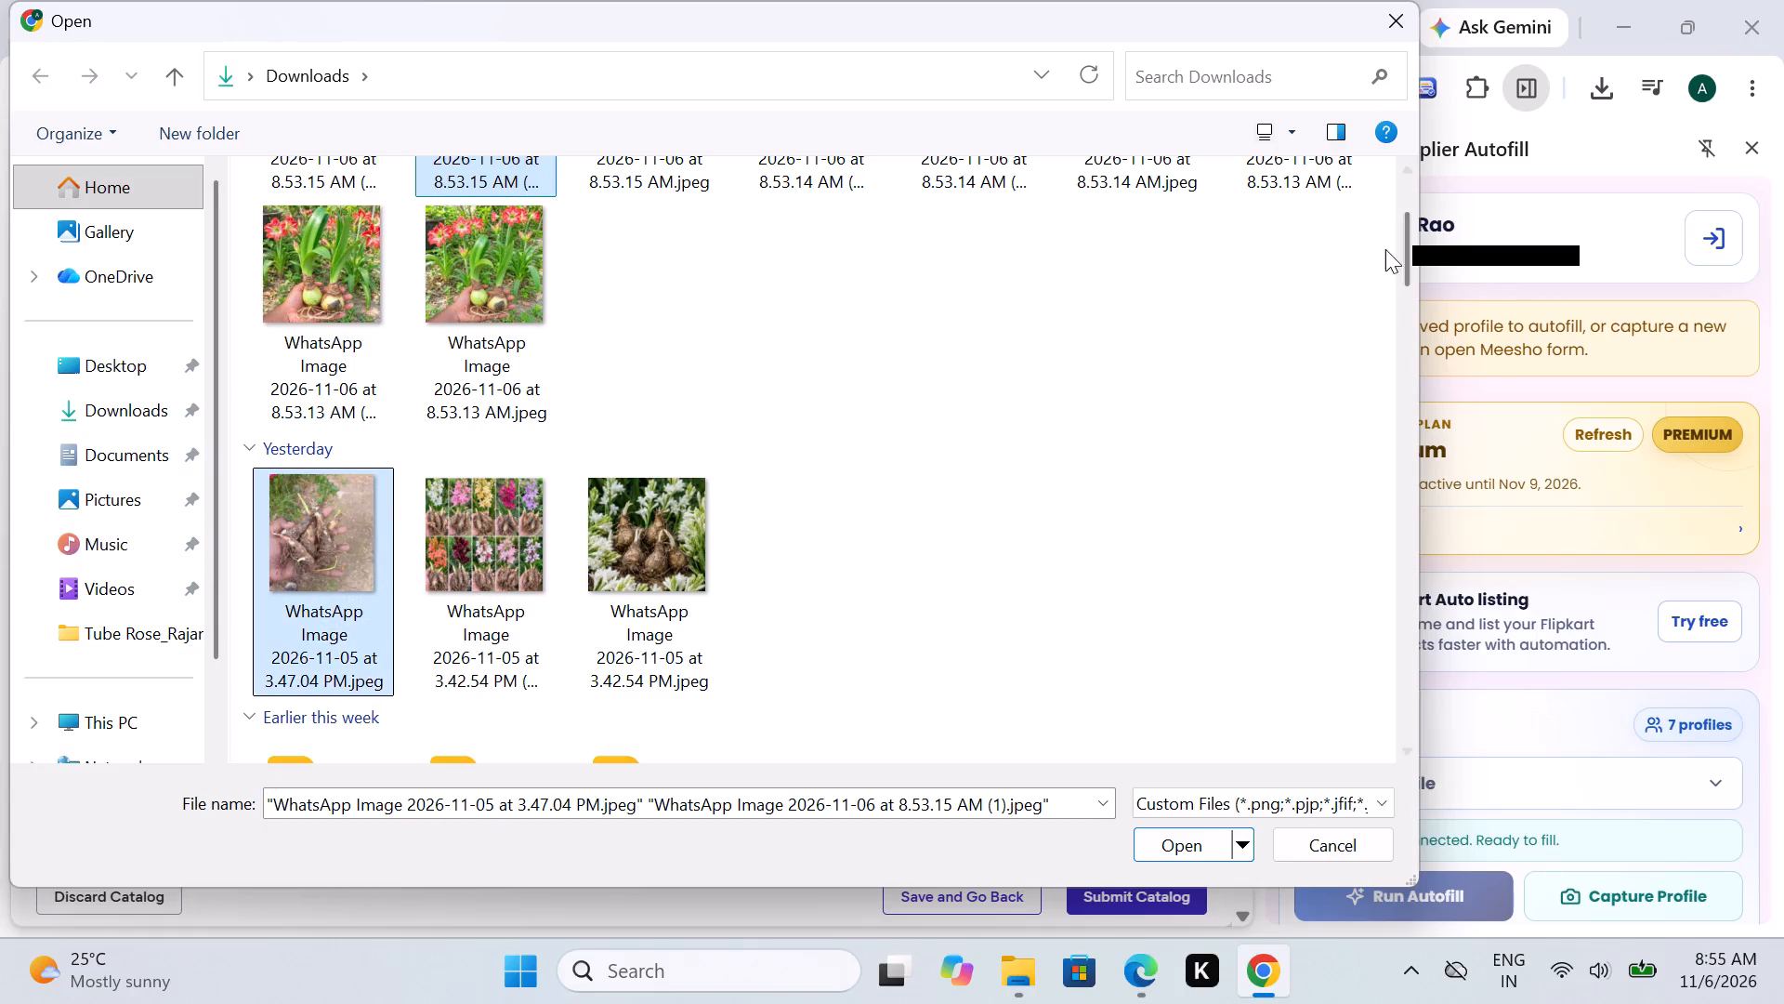
left_click_drag(1409, 241, 1409, 310)
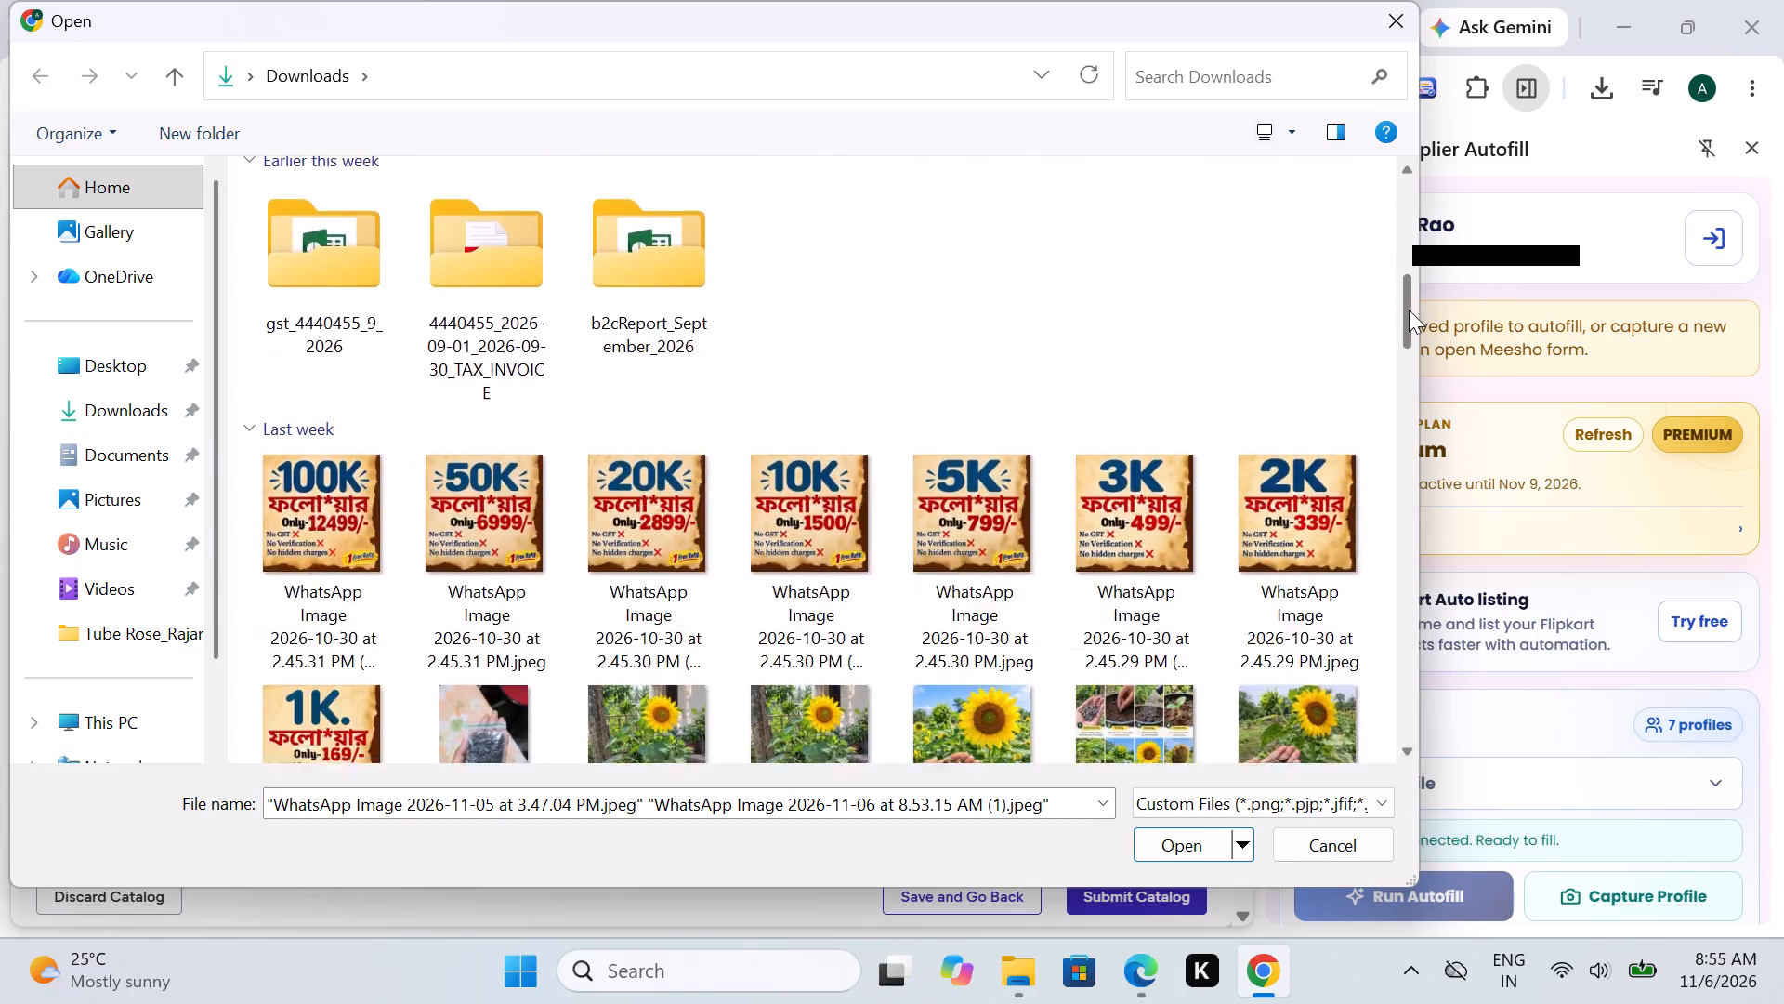
left_click_drag(1409, 310, 1401, 429)
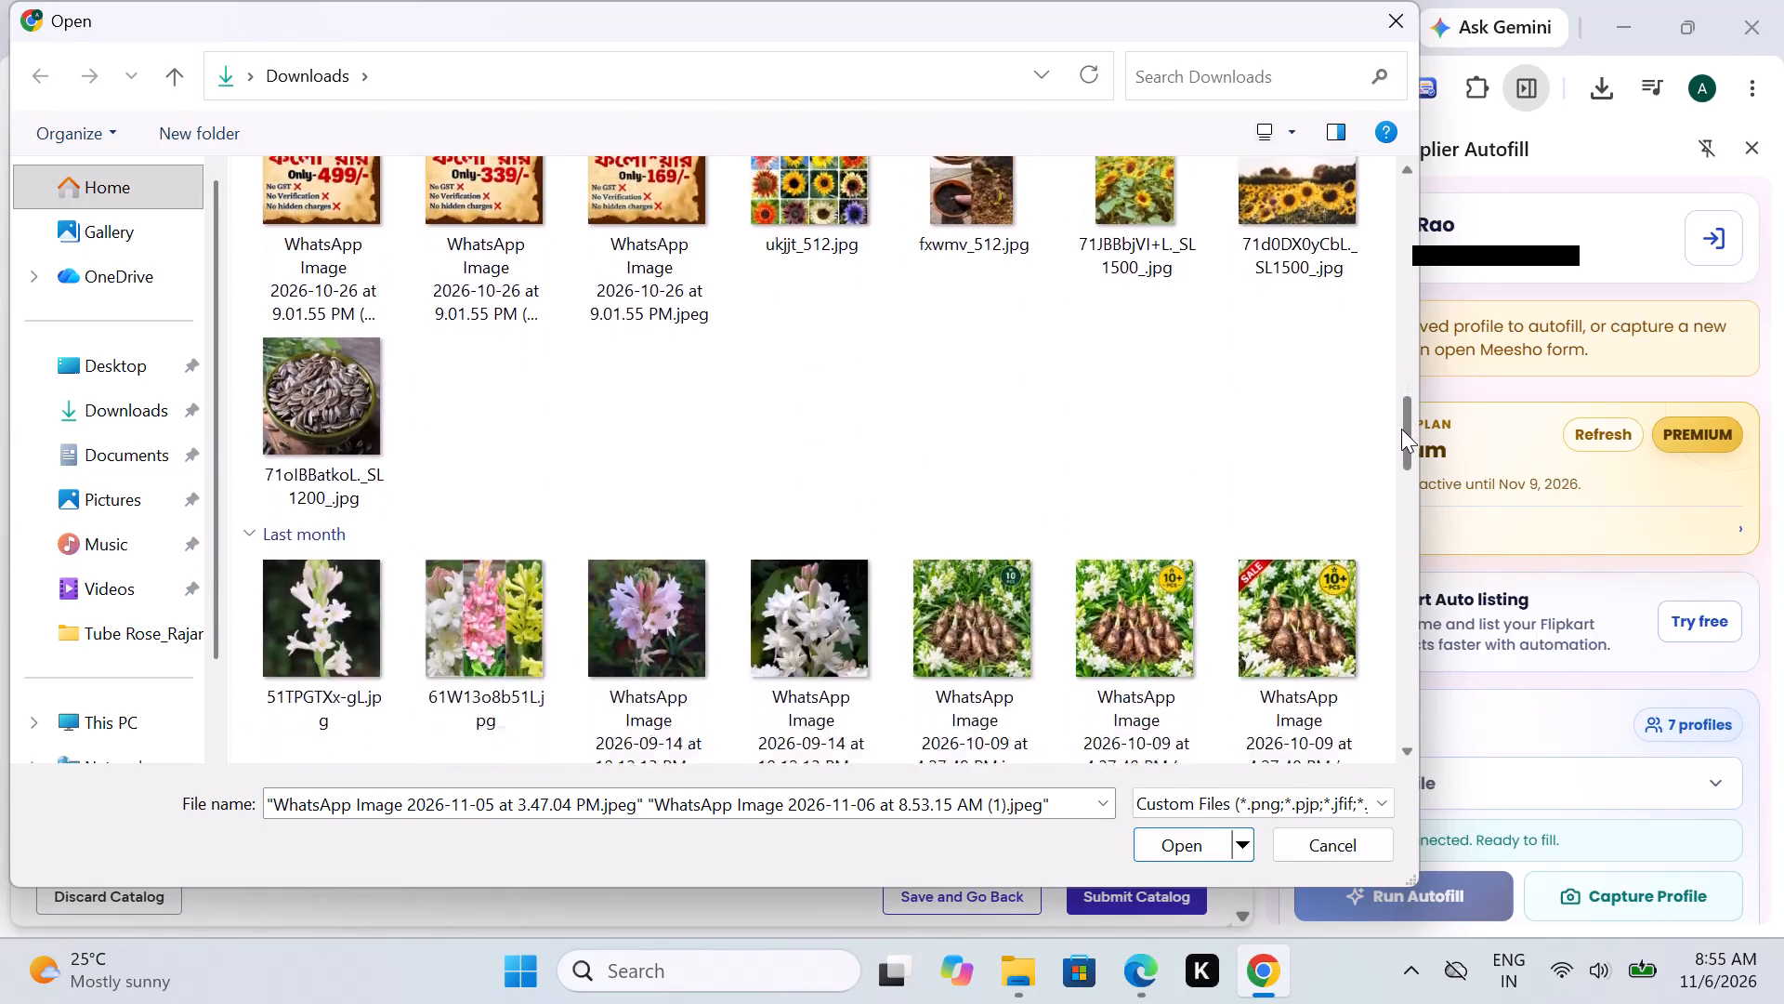
left_click_drag(1401, 429, 1398, 443)
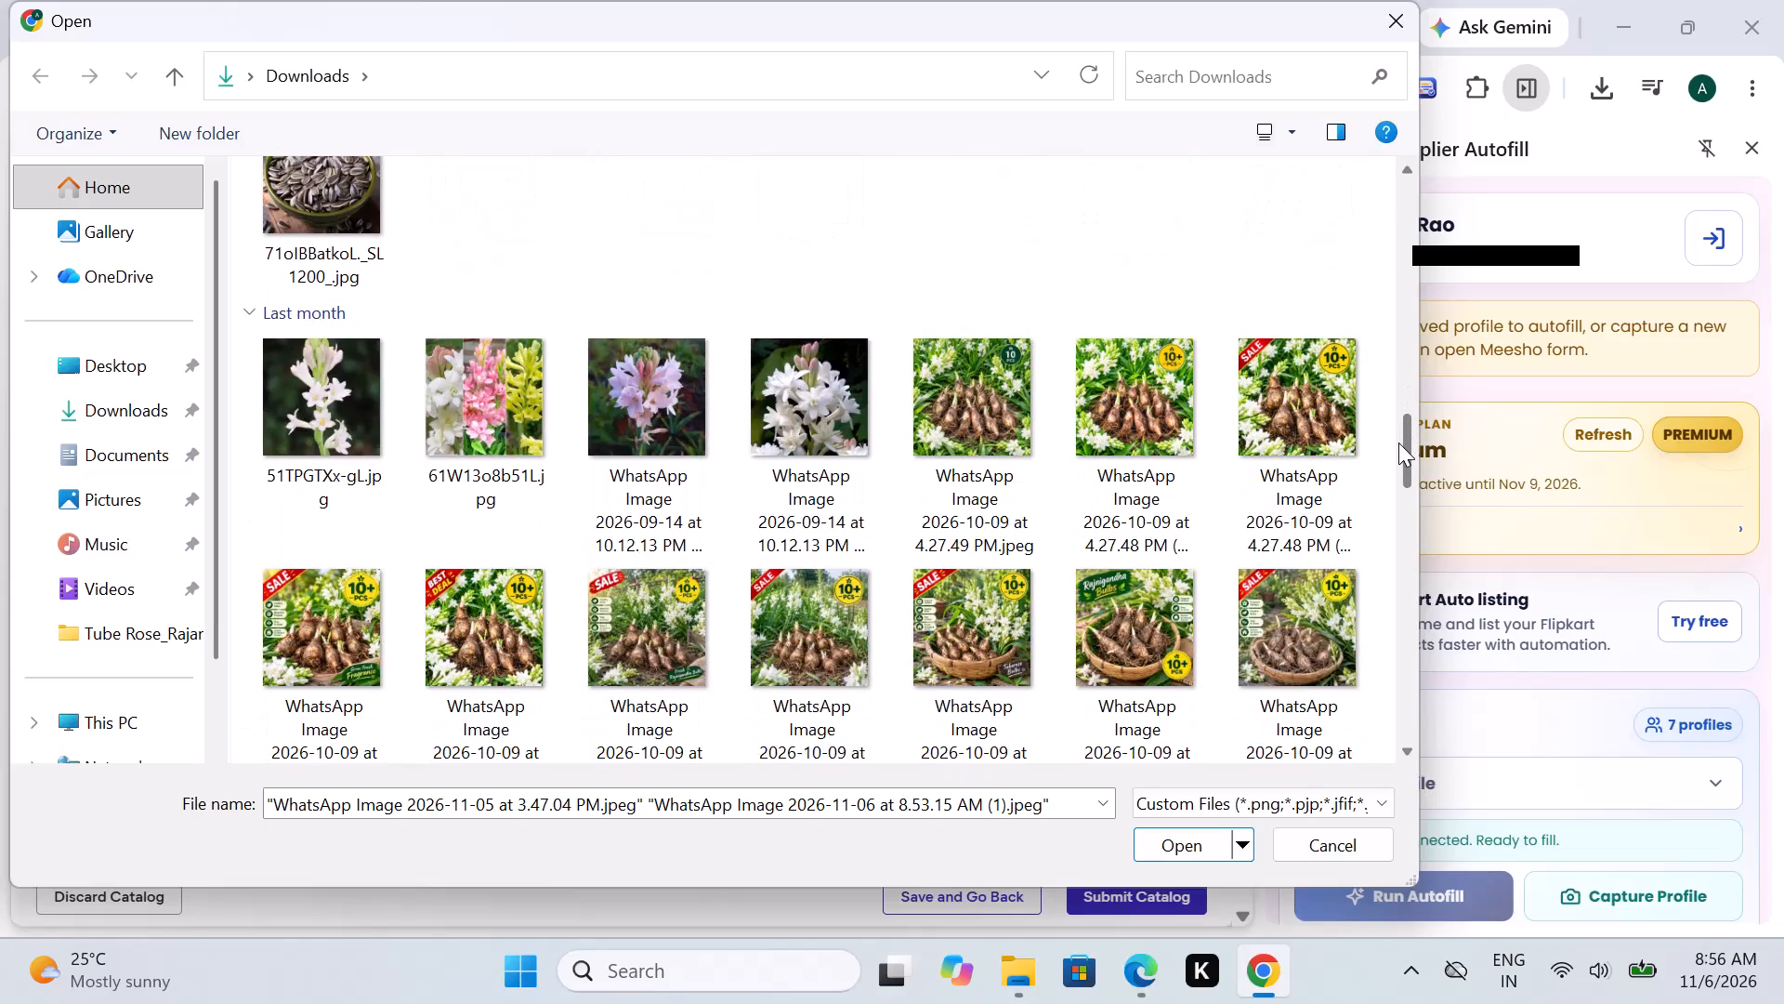
left_click_drag(1398, 443, 1398, 516)
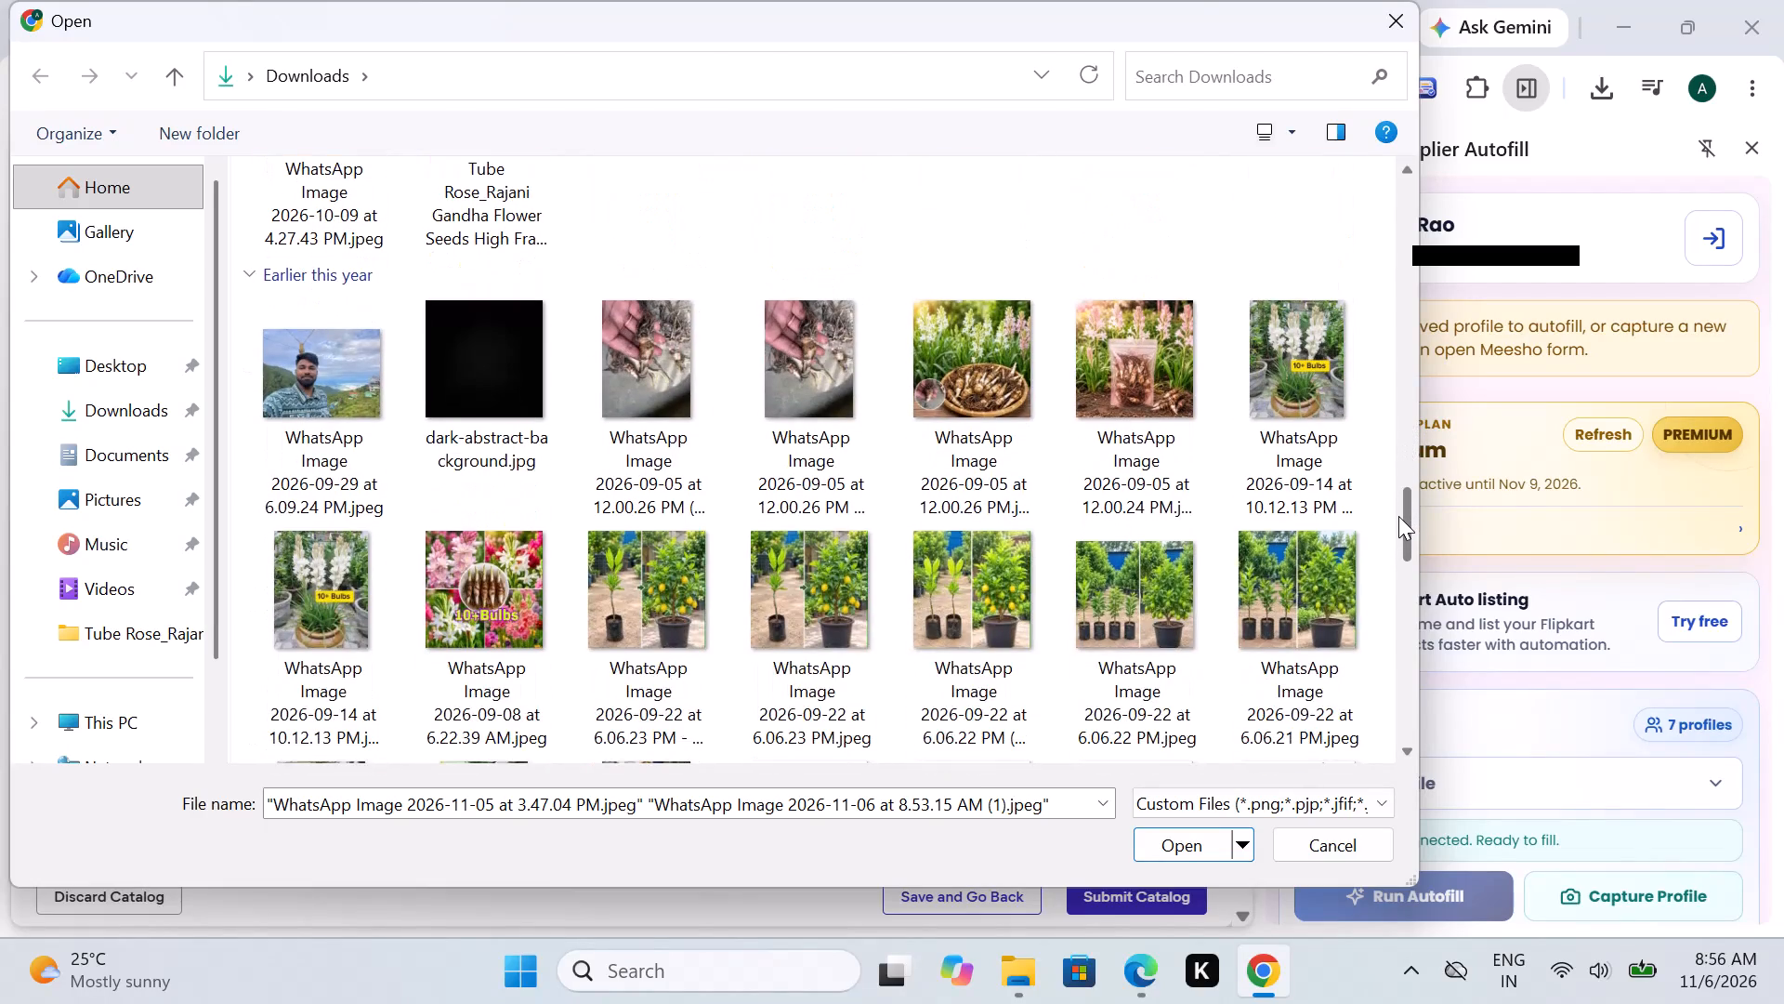
left_click_drag(1398, 516, 1398, 539)
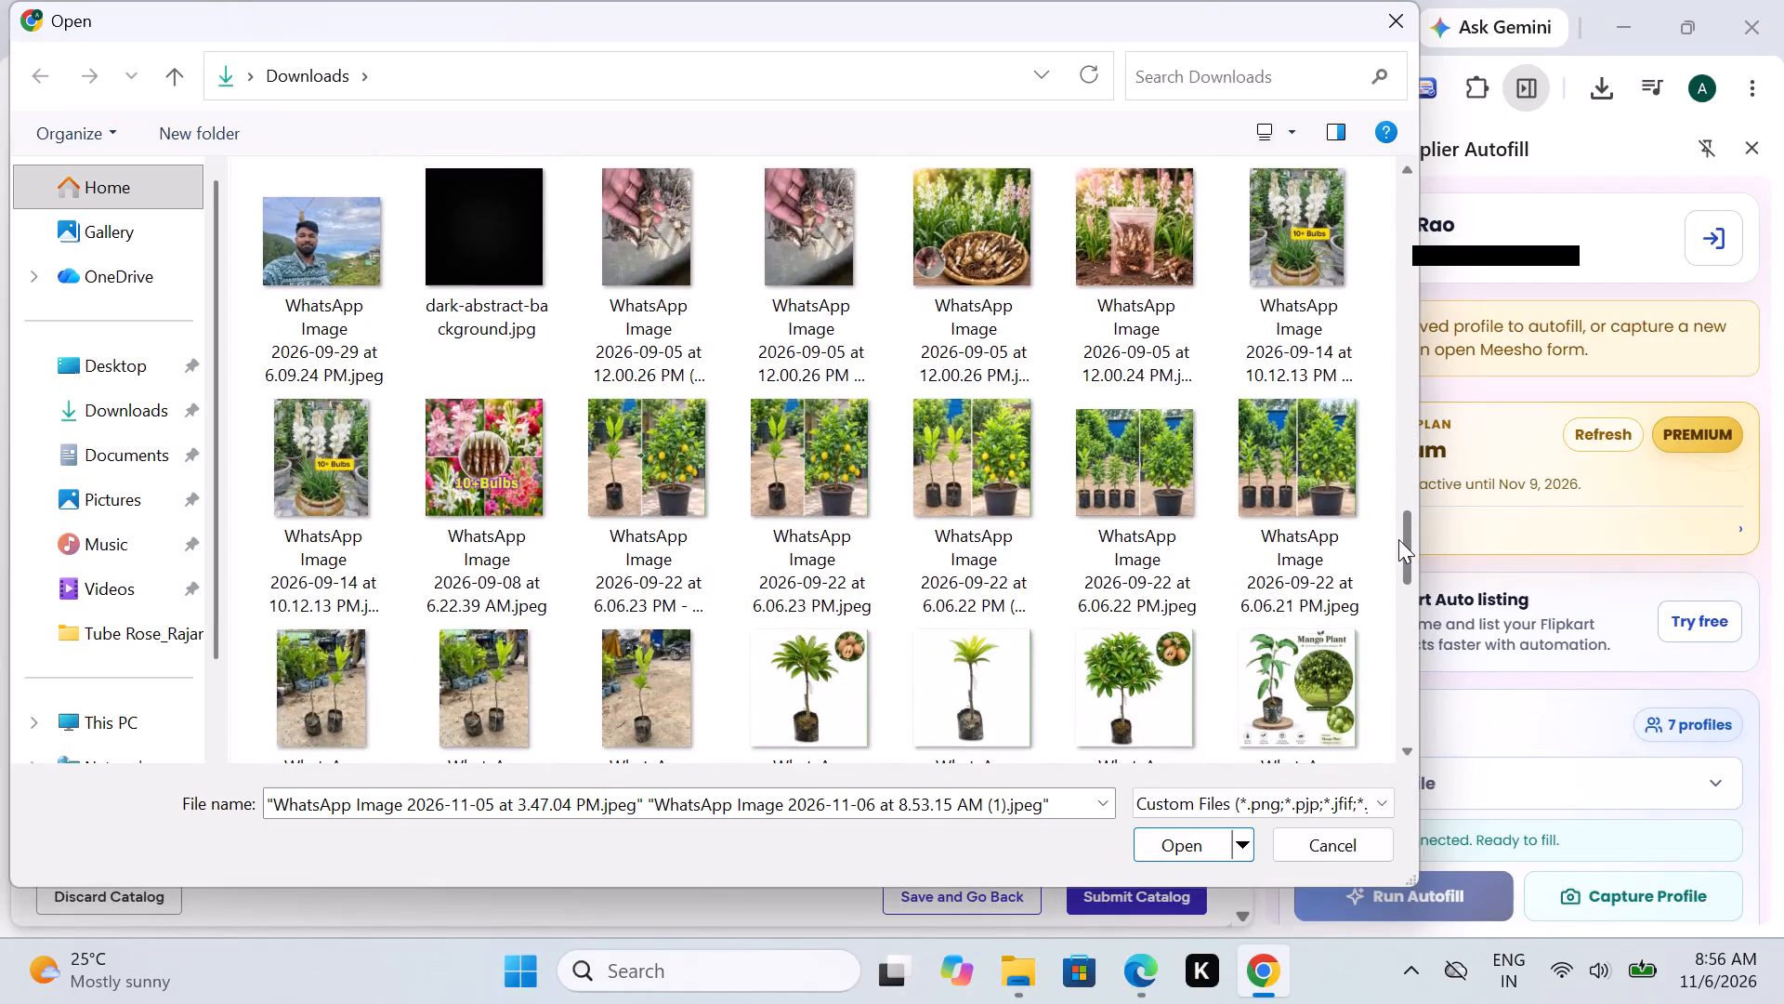
left_click_drag(1398, 539, 1402, 633)
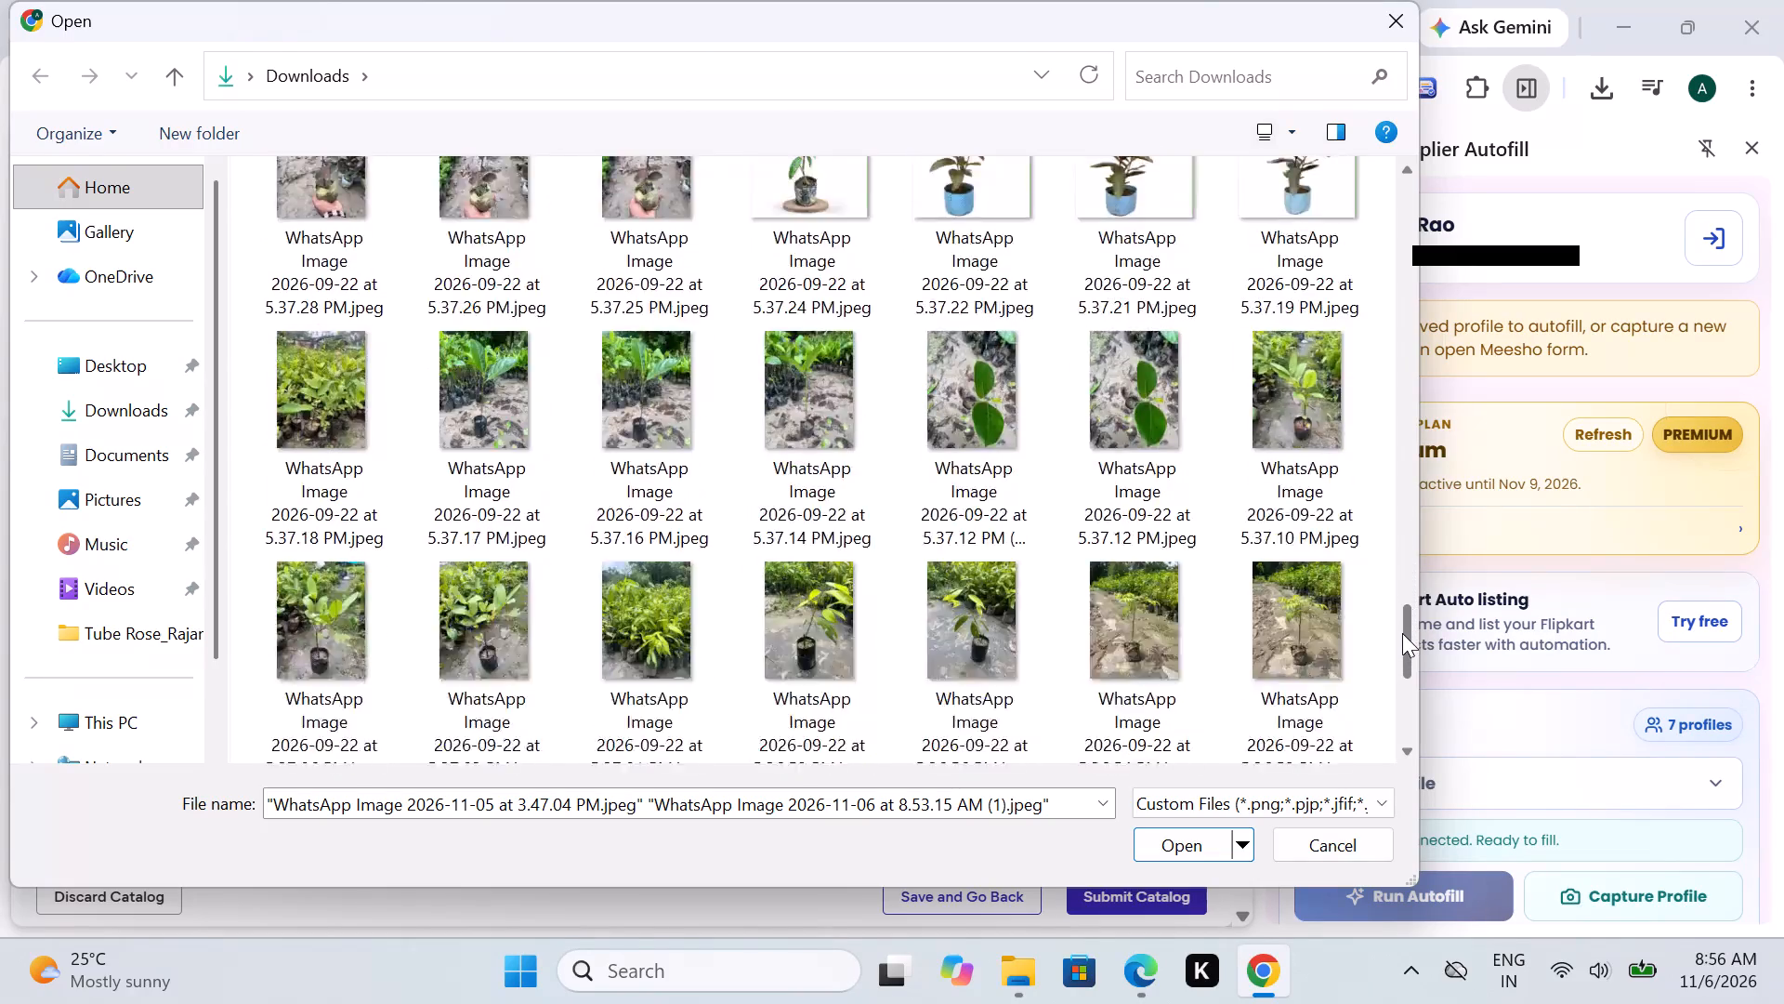
left_click_drag(1402, 633, 1392, 391)
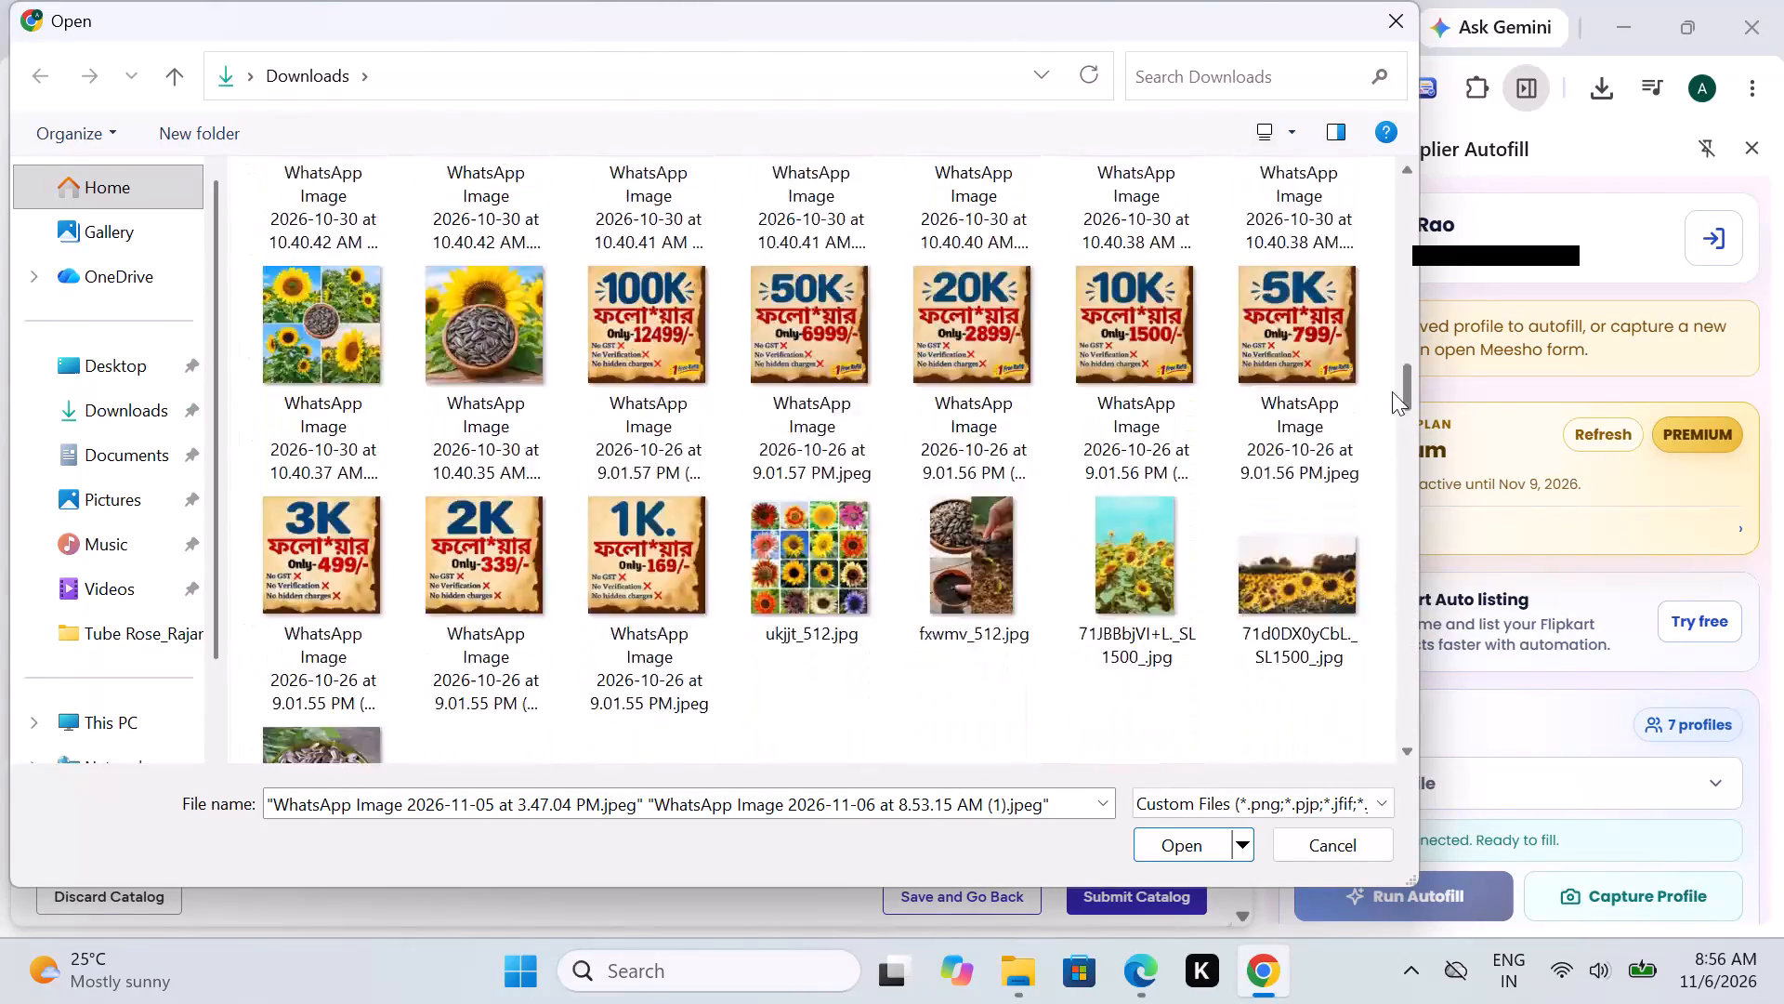
left_click_drag(1392, 391, 1403, 207)
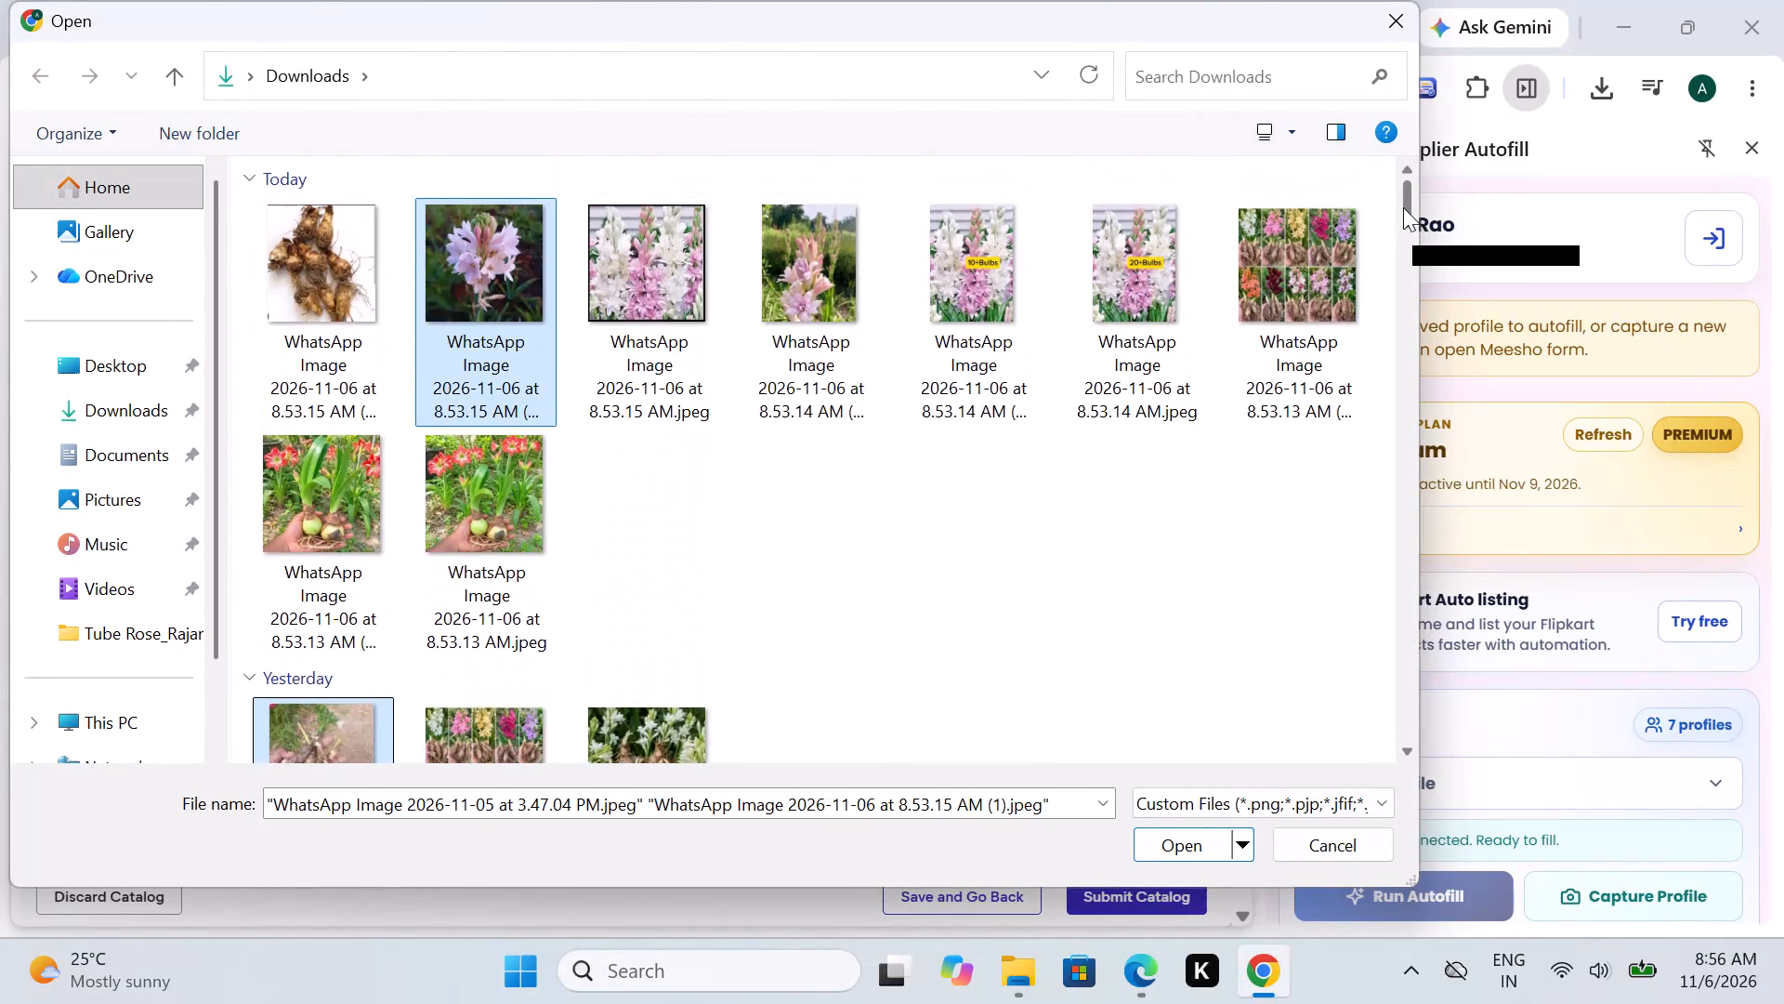
left_click_drag(1403, 207, 1403, 203)
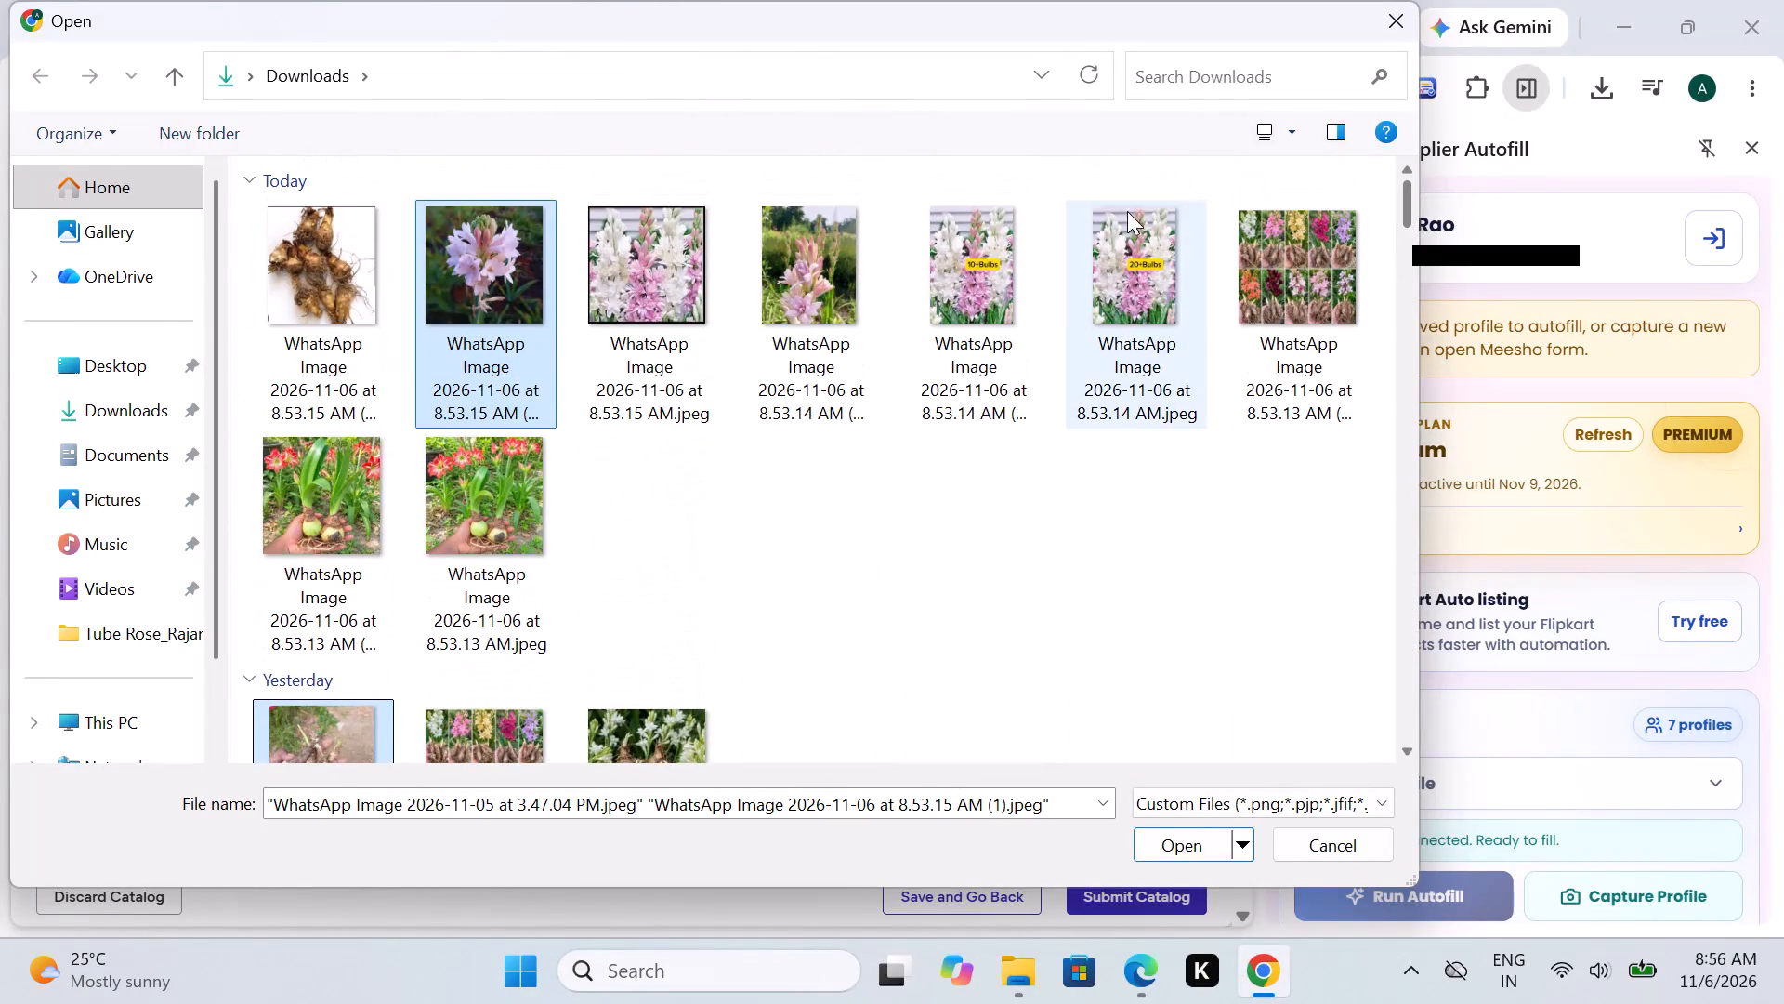
left_click(811, 284, "ctrl")
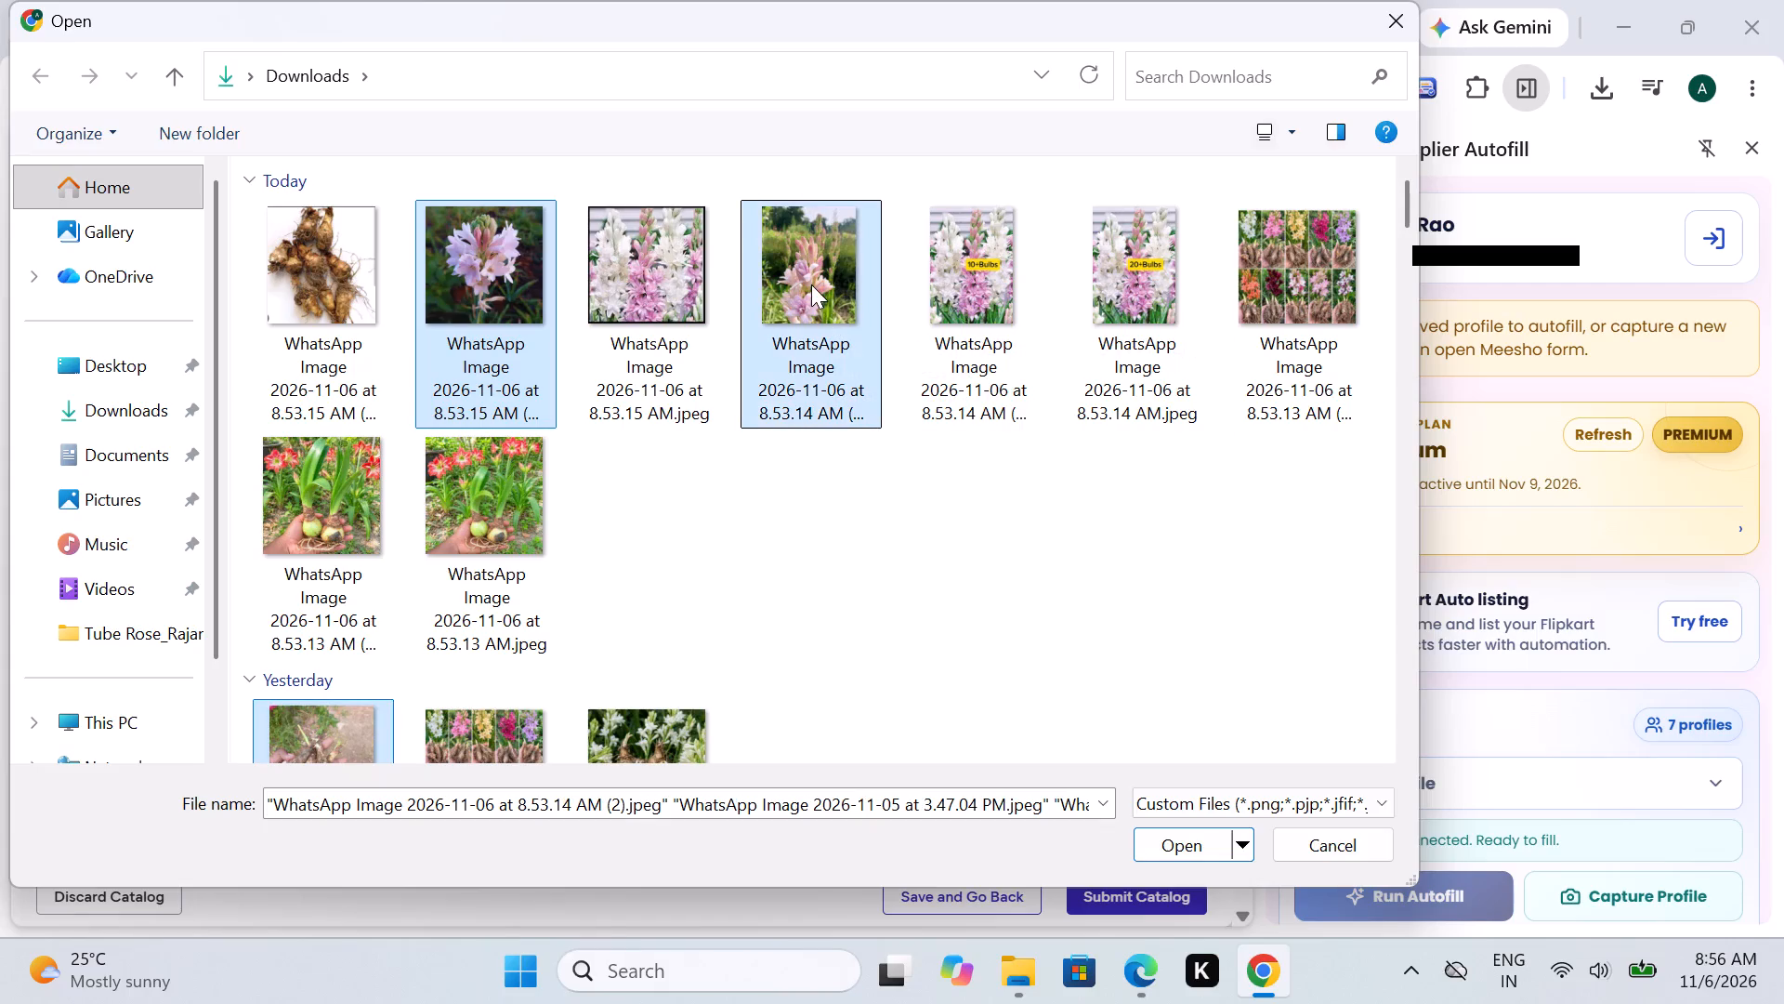
left_click(1185, 841)
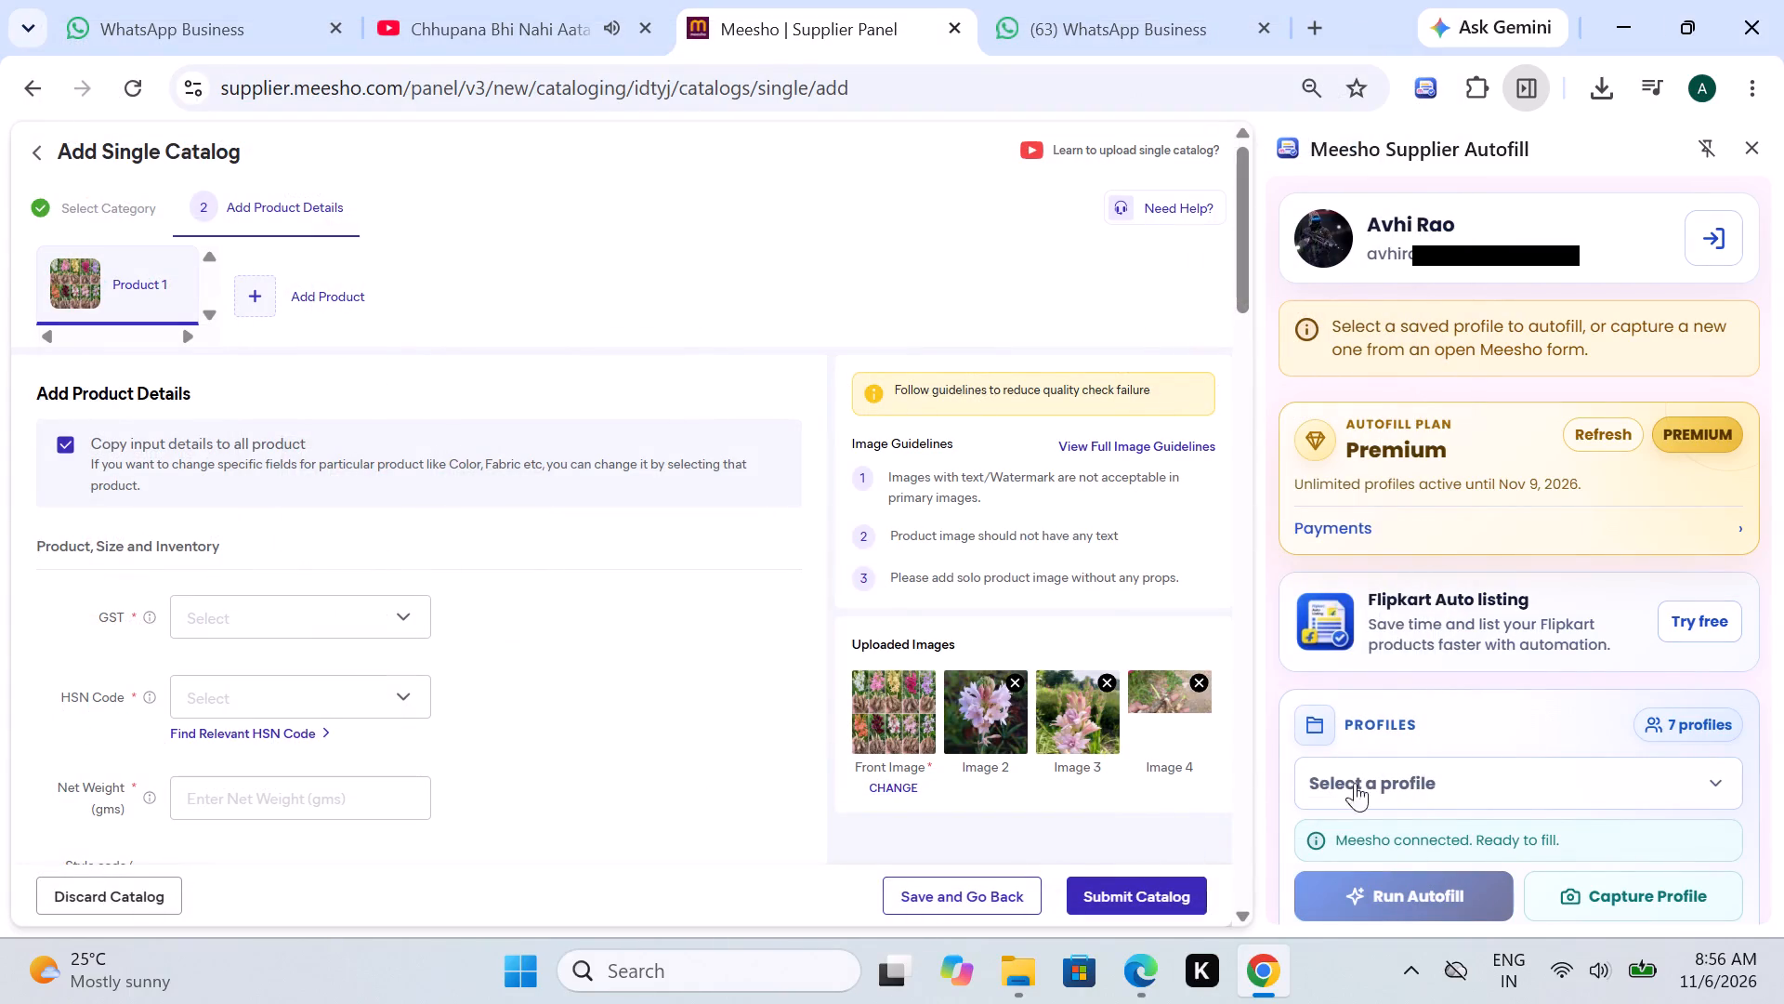
Run Meesho Supplier Autofill on the product details form with the saved profile RG p10.
left_click(1432, 781)
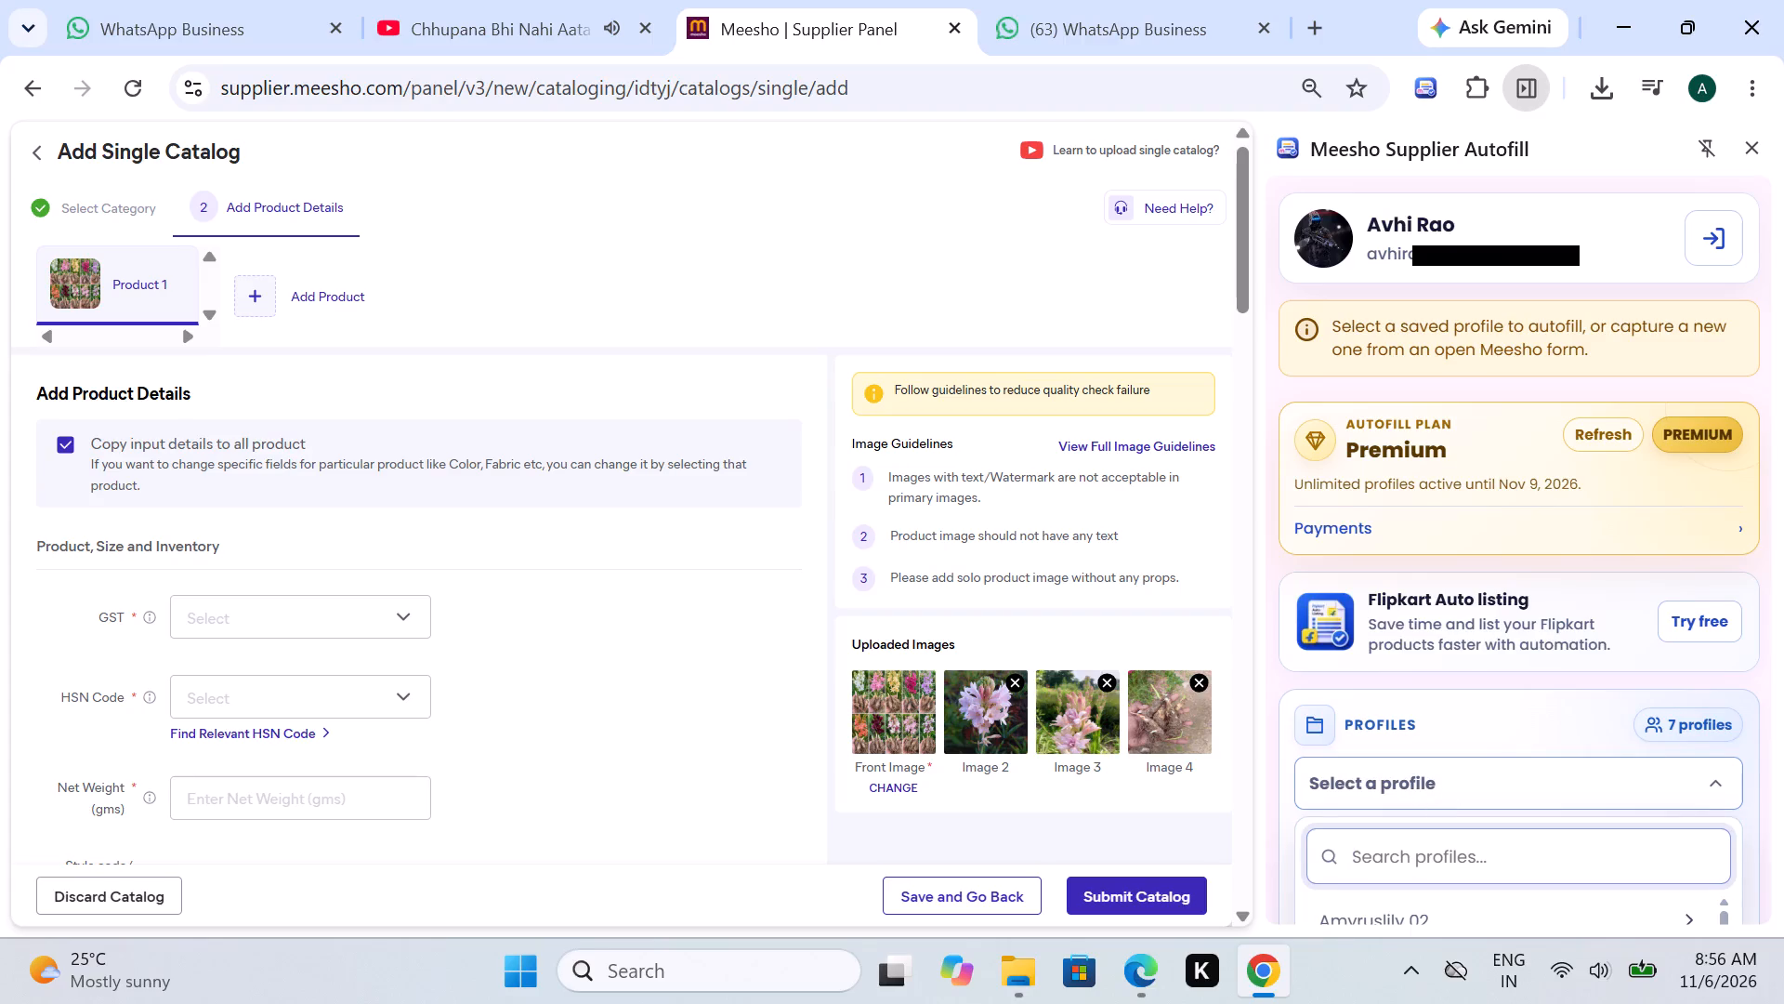
scroll(1485, 680, "down", 7)
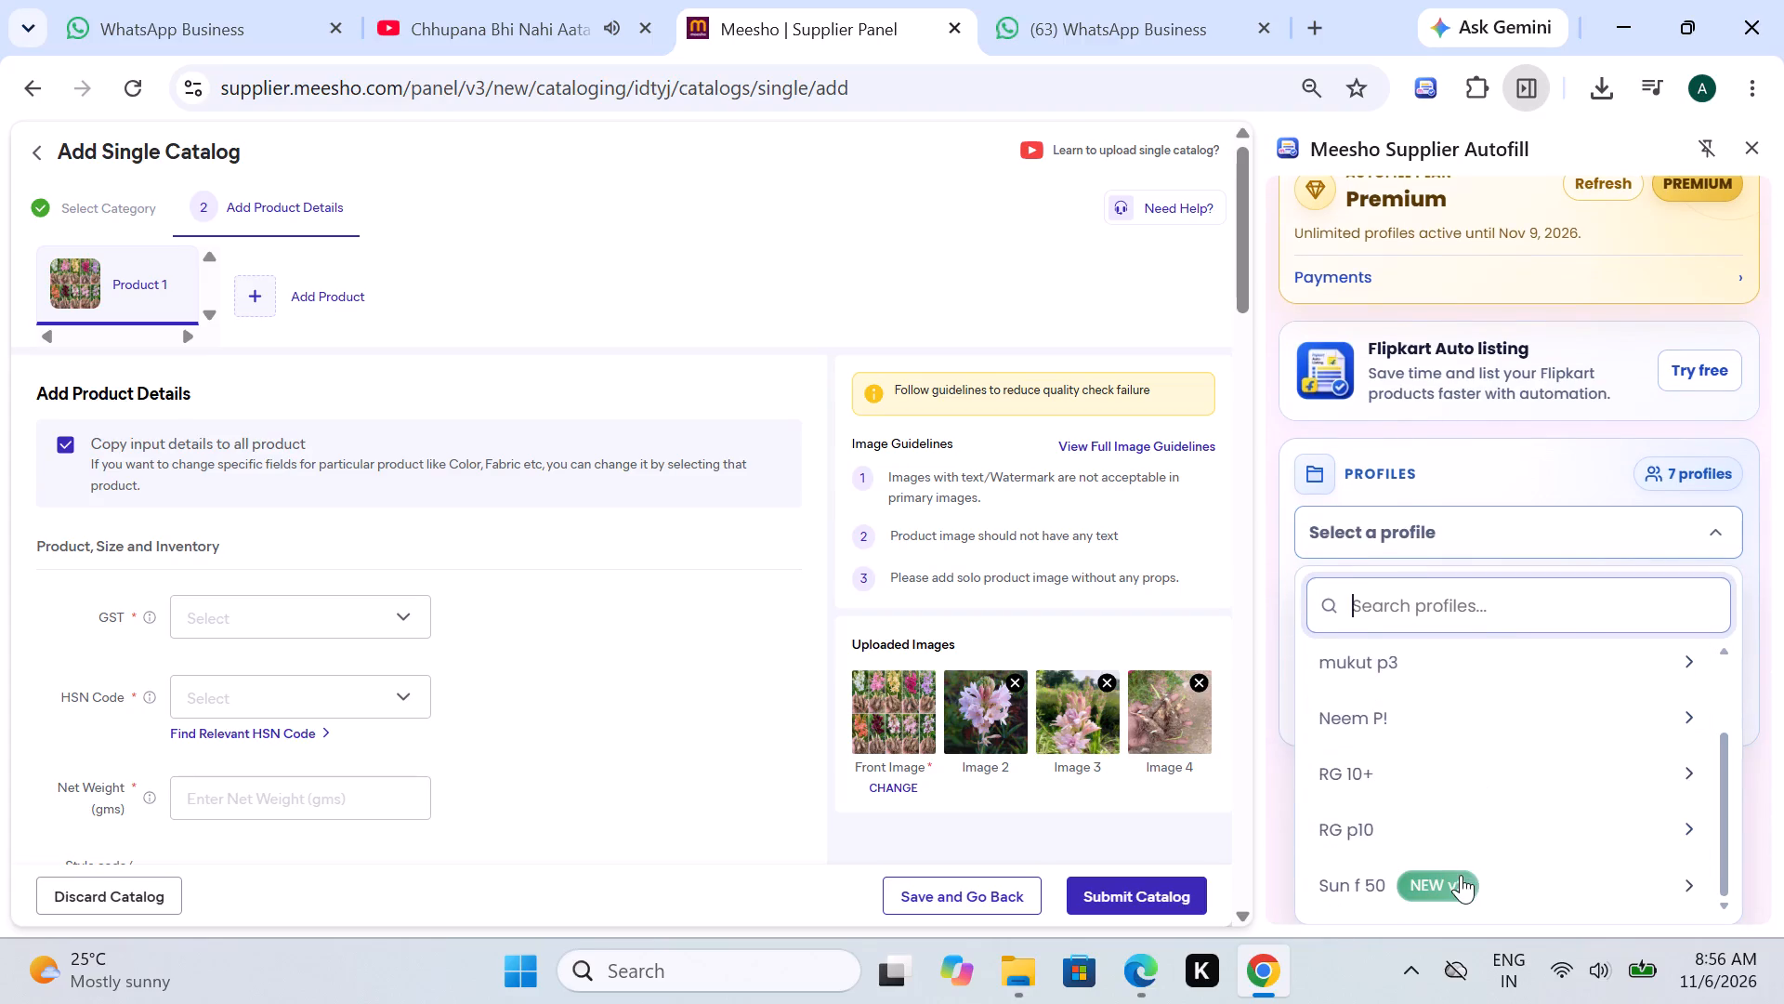
left_click(1436, 826)
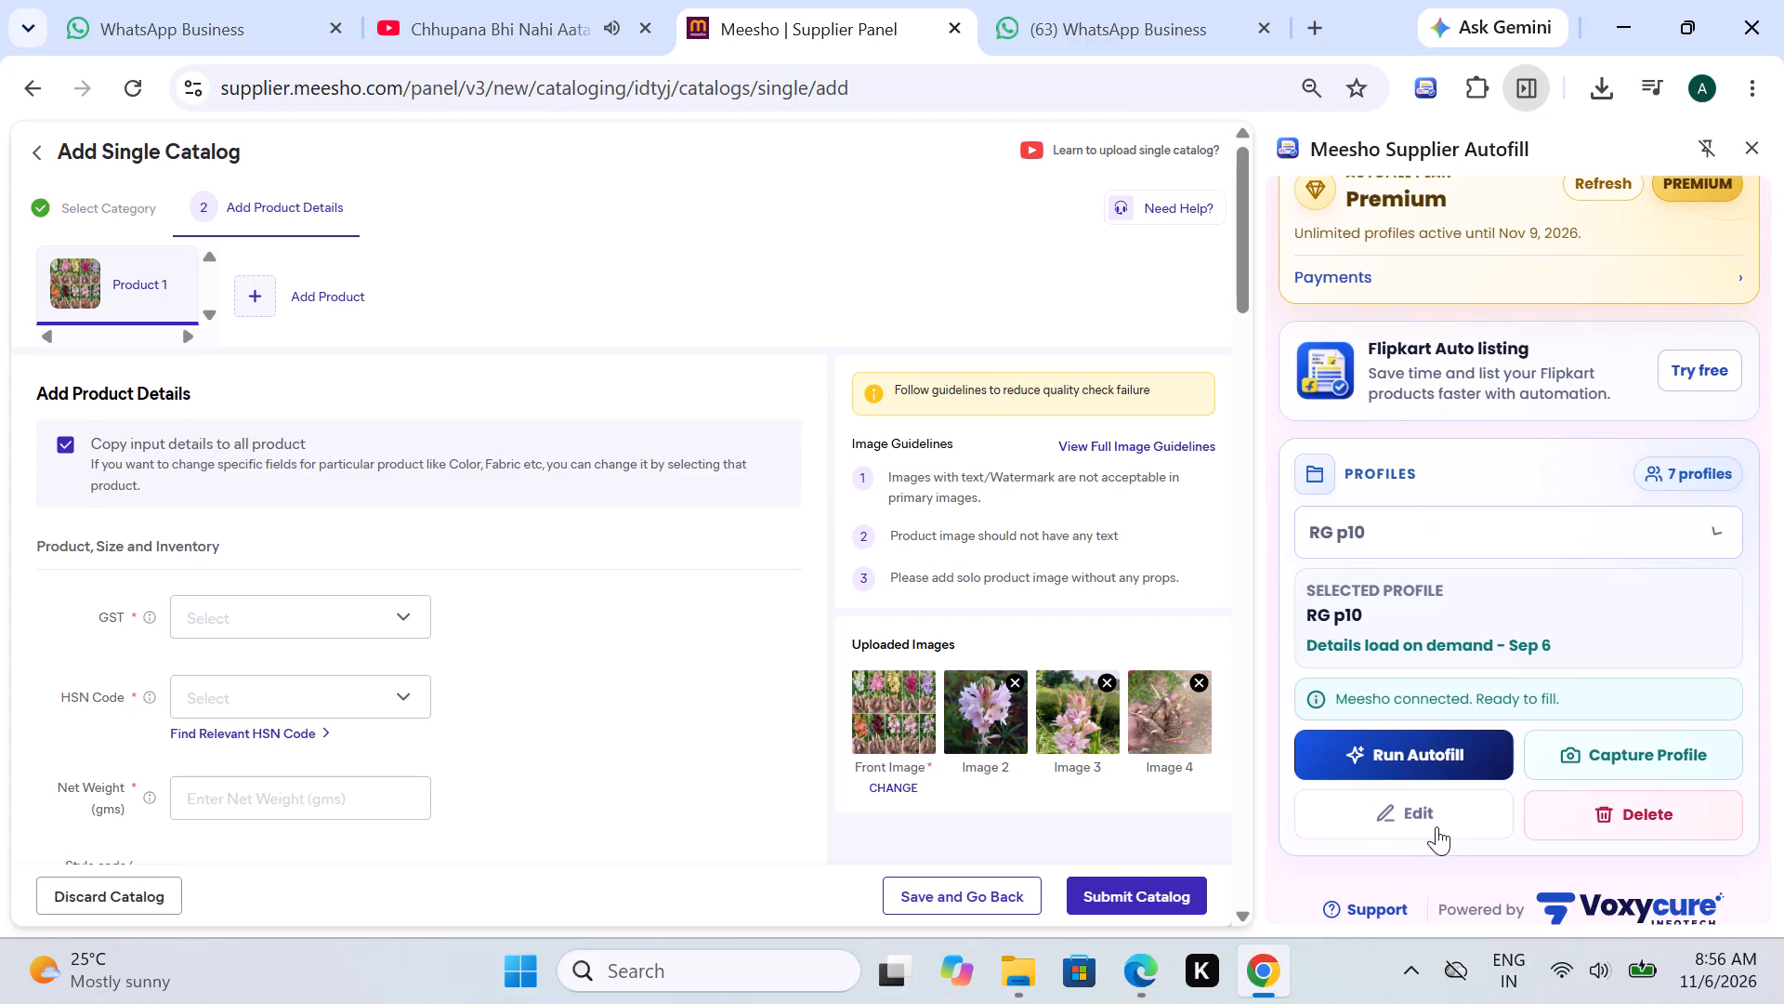
left_click(1397, 755)
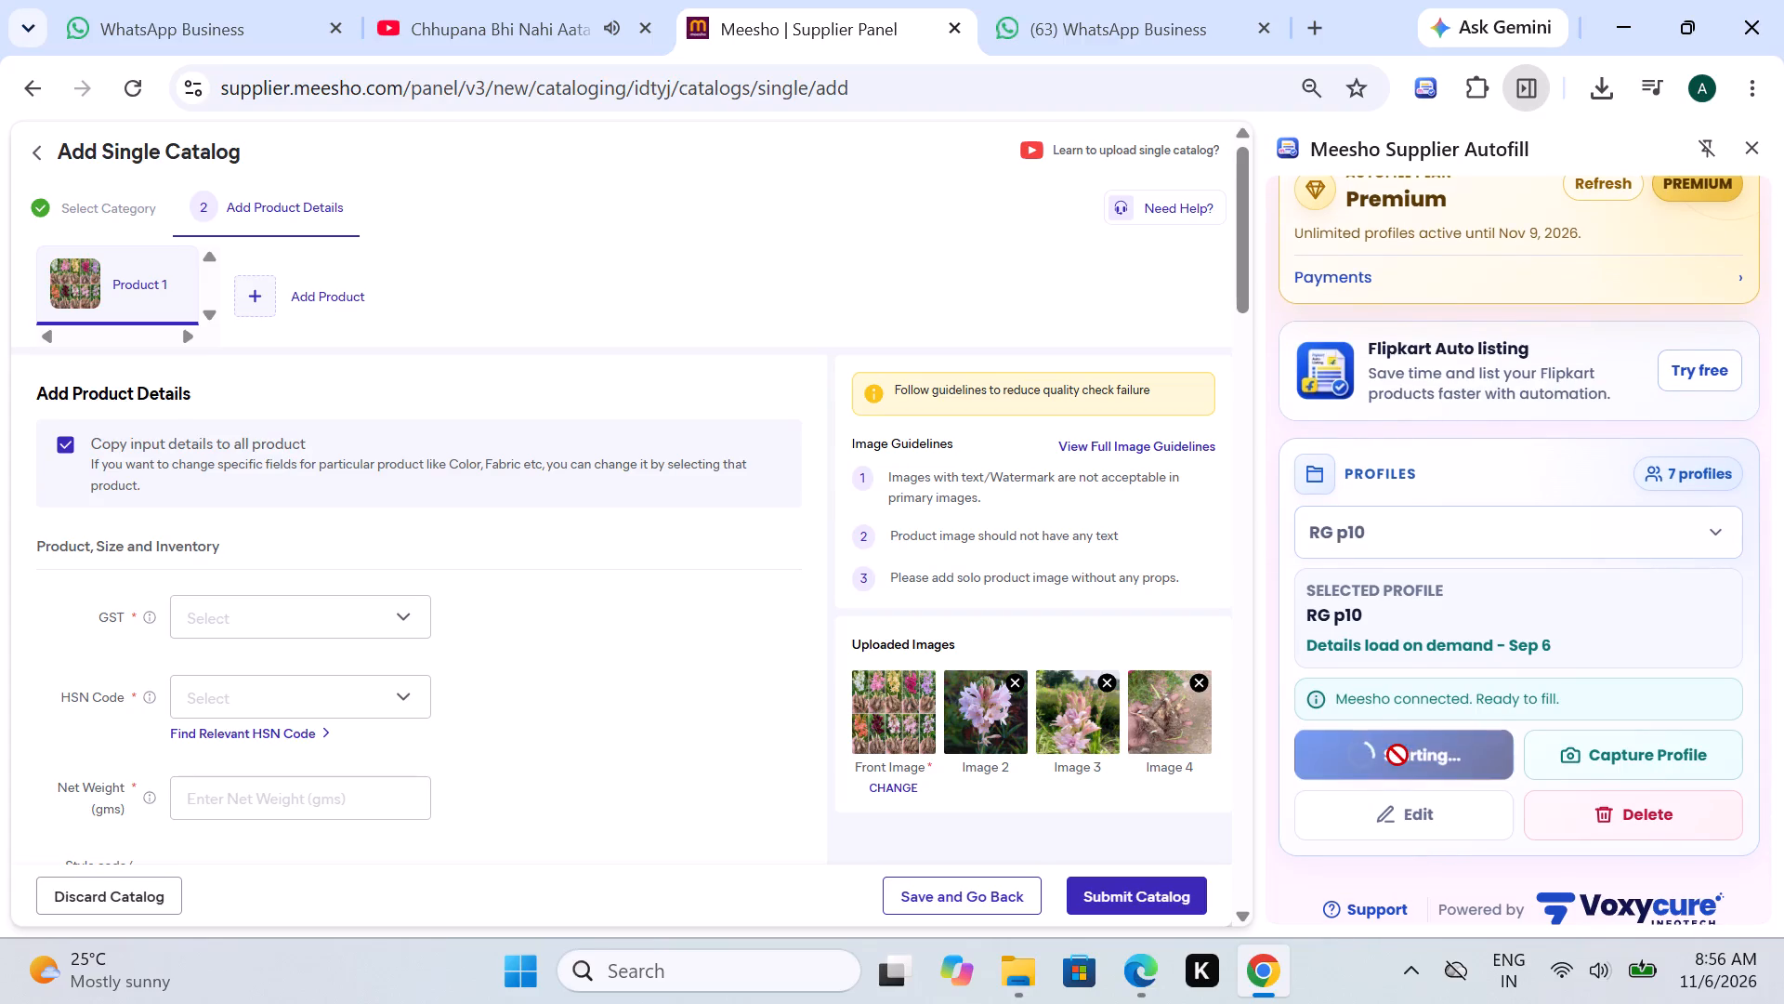
Set the product's size to Free Size so the RG p10 profile autofill can continue.
scroll(617, 628, "down", 1)
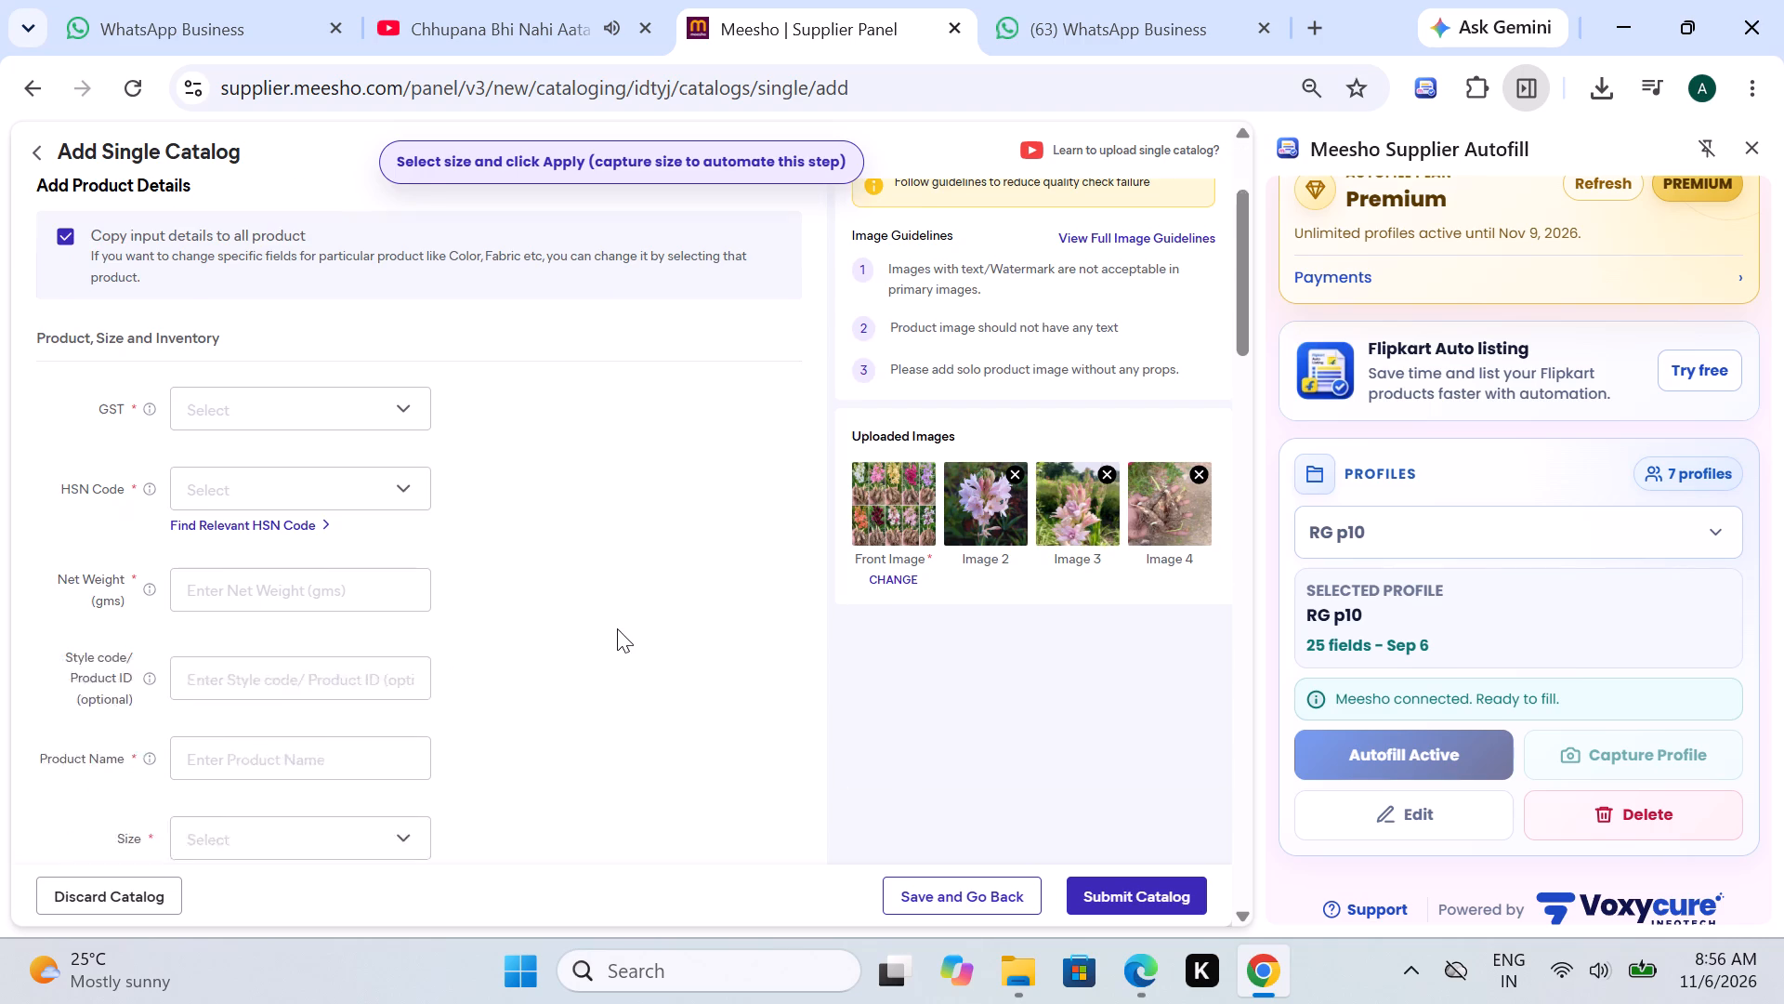
left_click(383, 629)
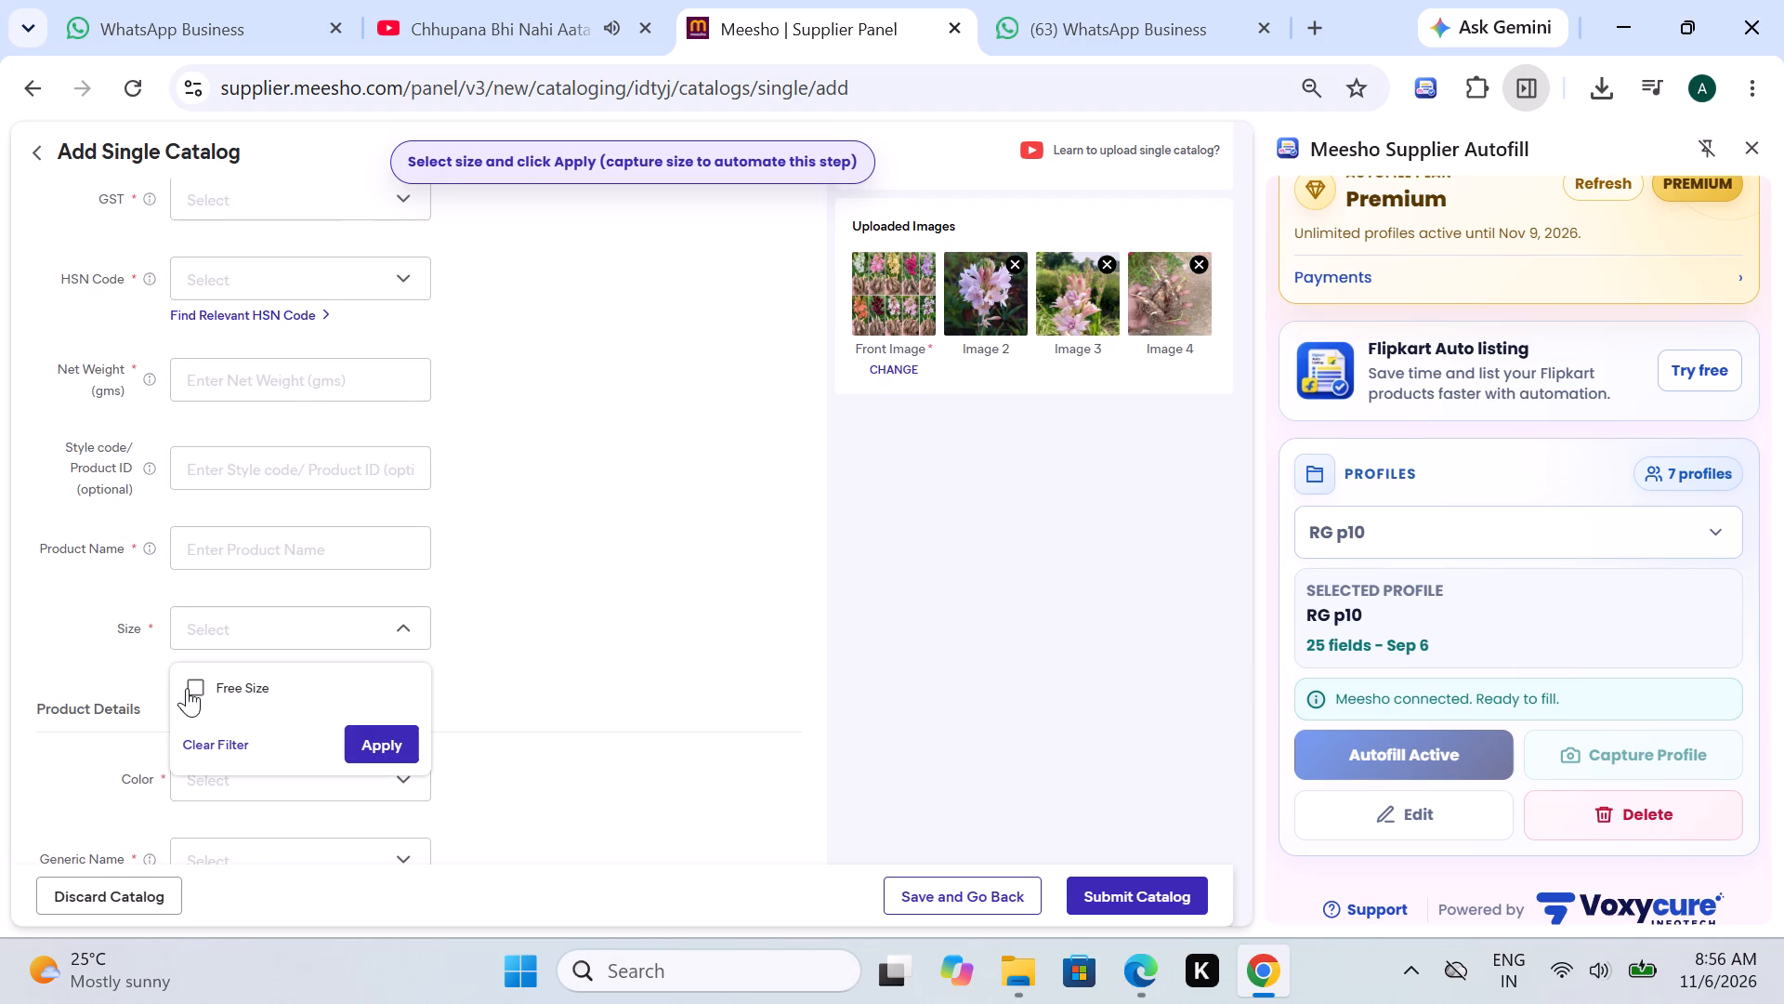
left_click(187, 688)
left_click(366, 745)
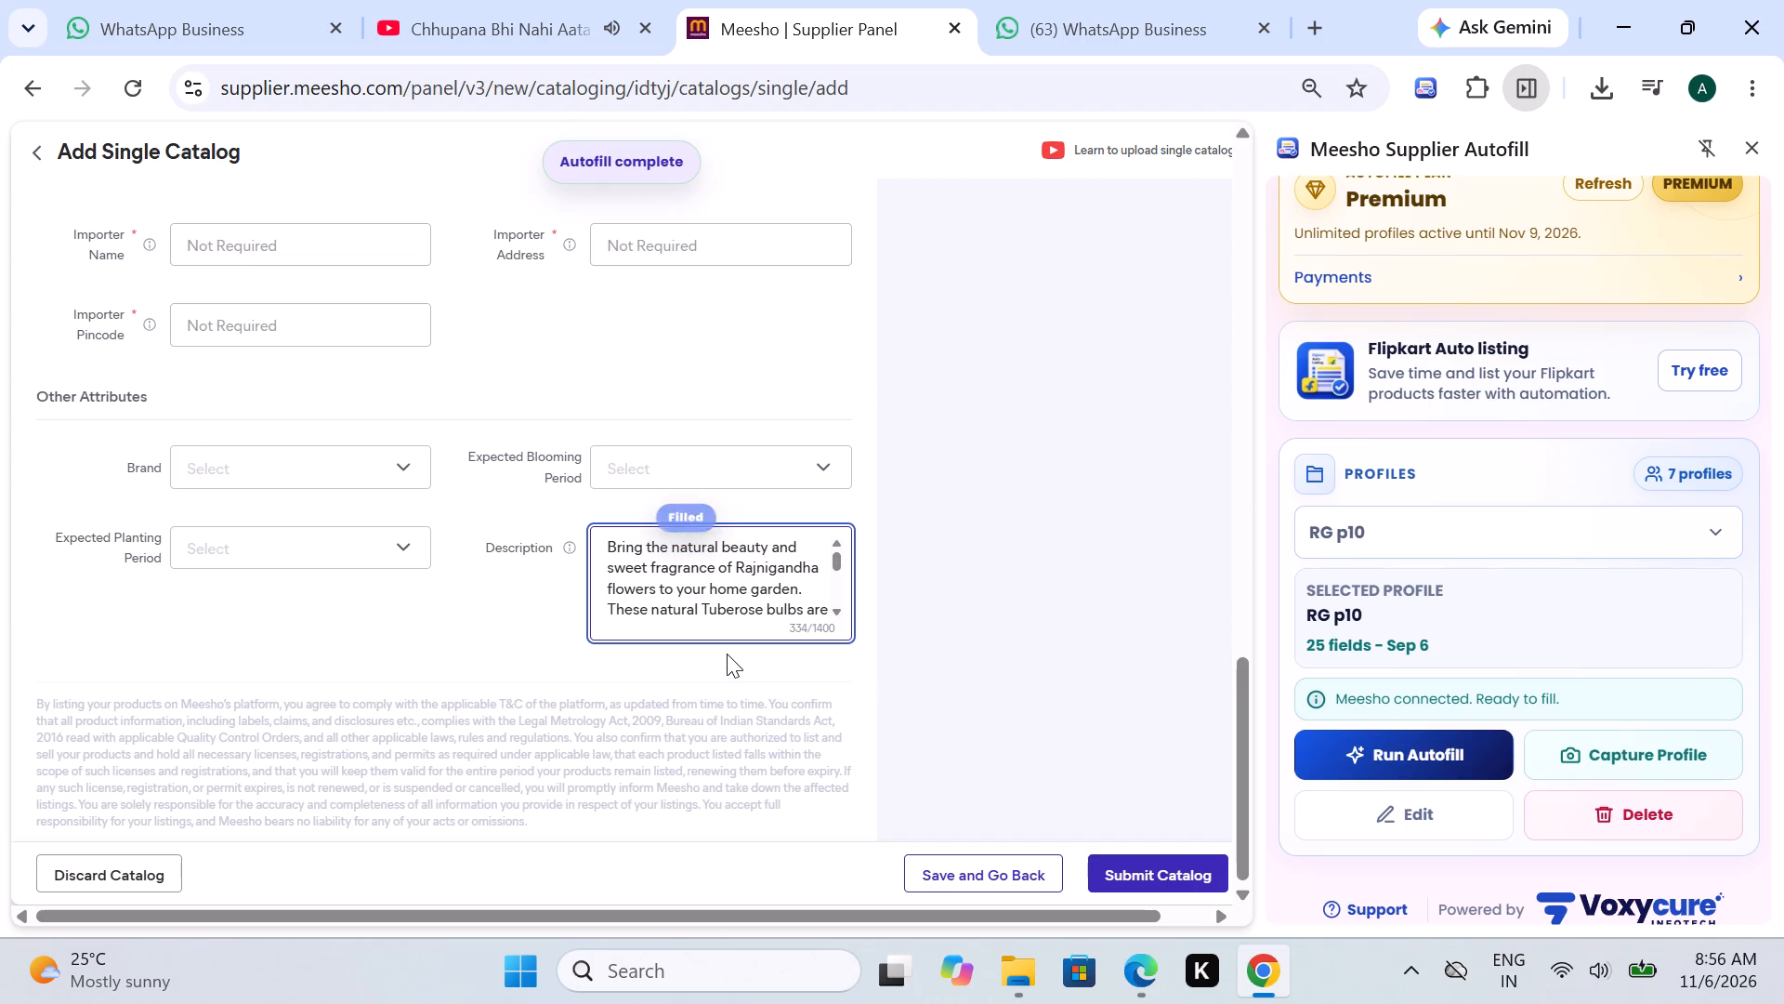
Set the Free Size variant's Meesho price to 80.
scroll(650, 371, "up", 3)
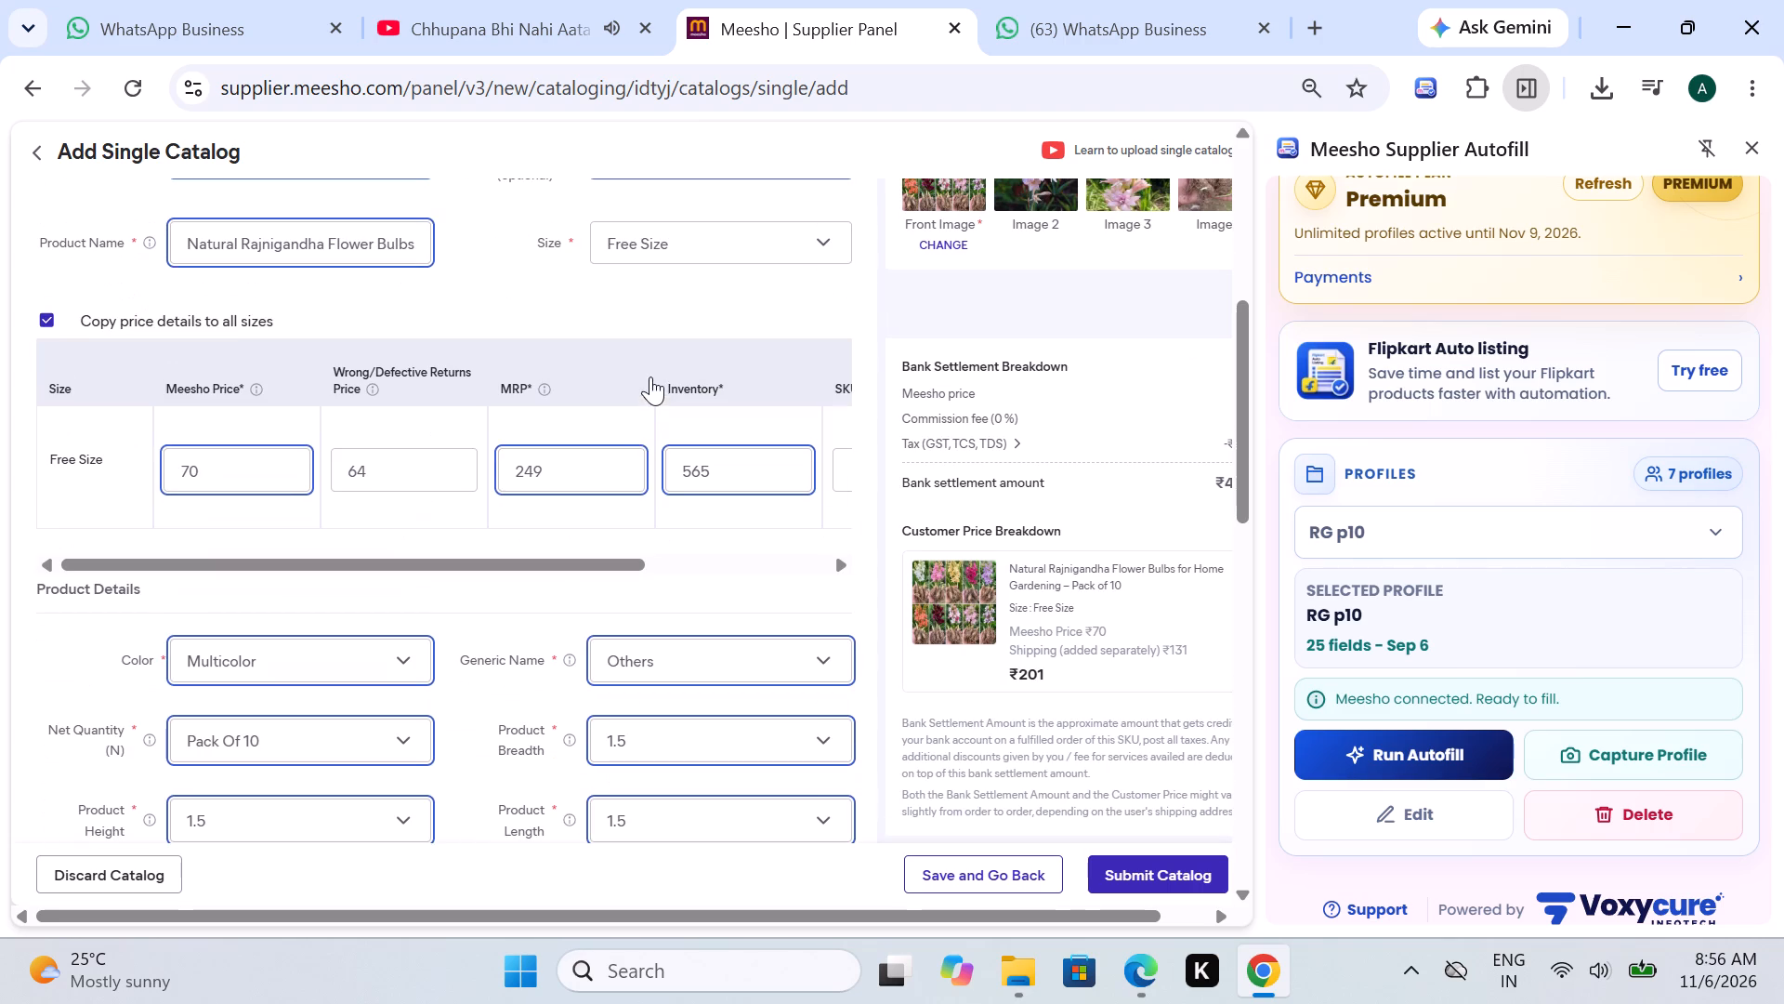
left_click(234, 465)
key("BackSpace")
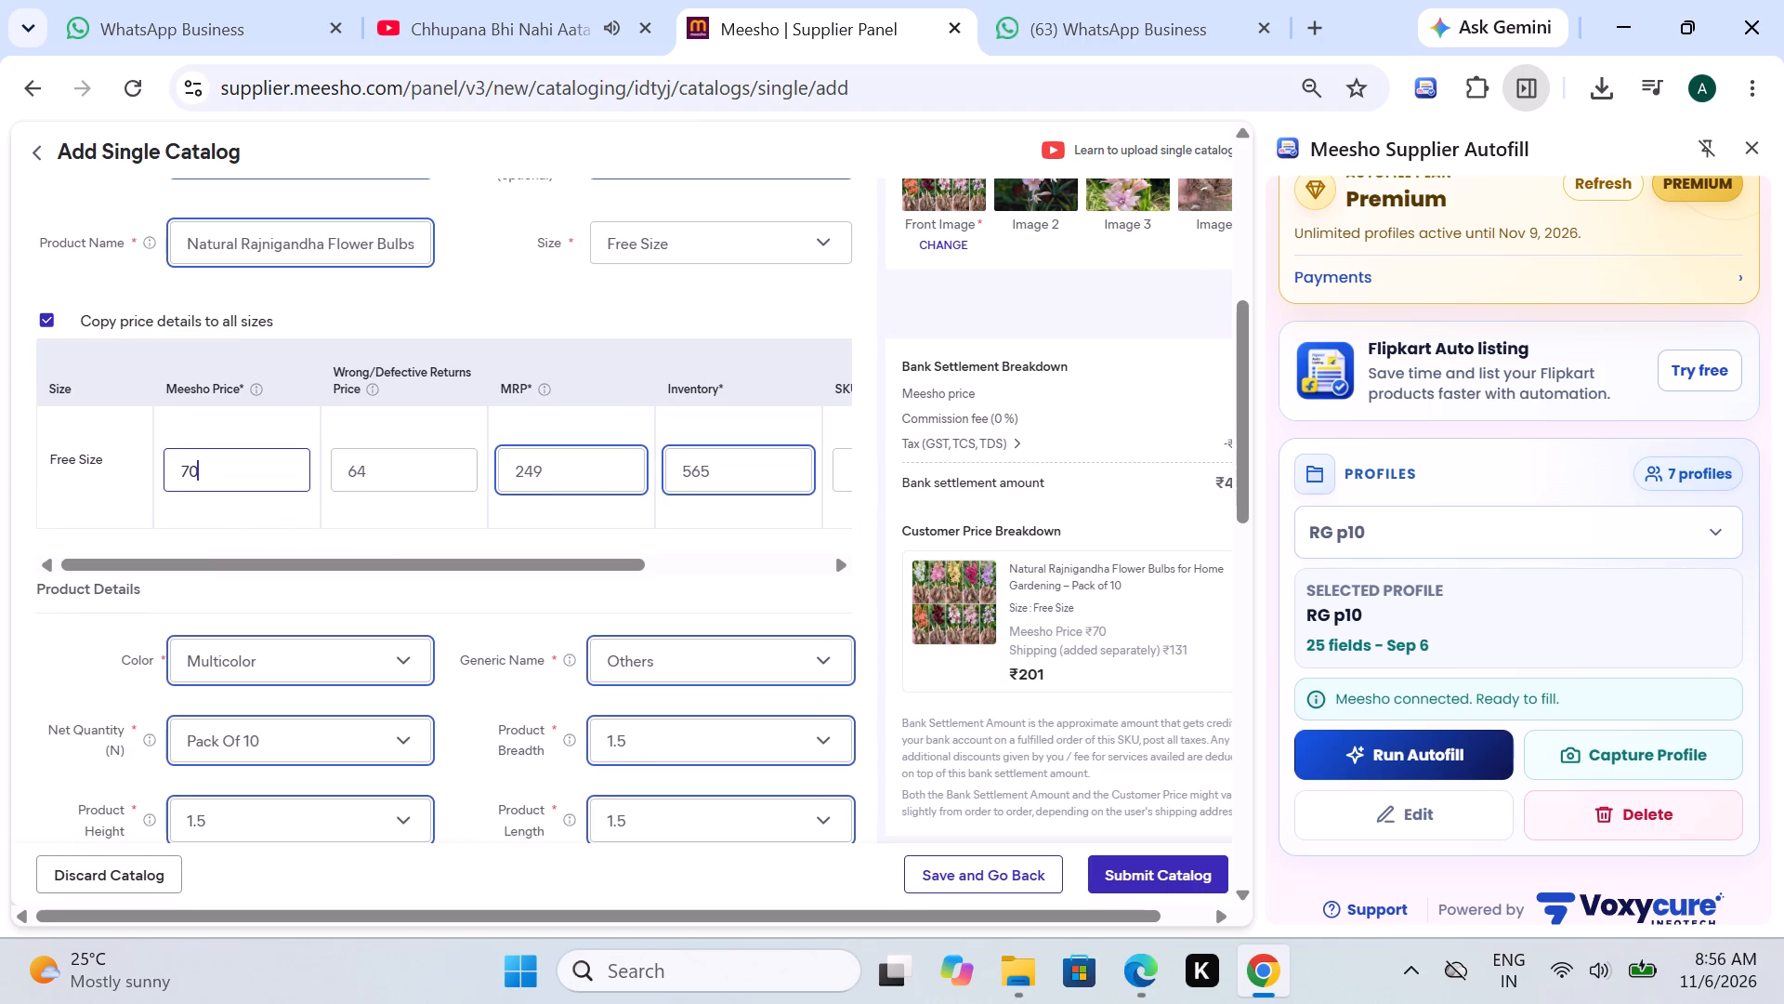
key("BackSpace")
key("BackSpace")
key("BackSpace")
type("80")
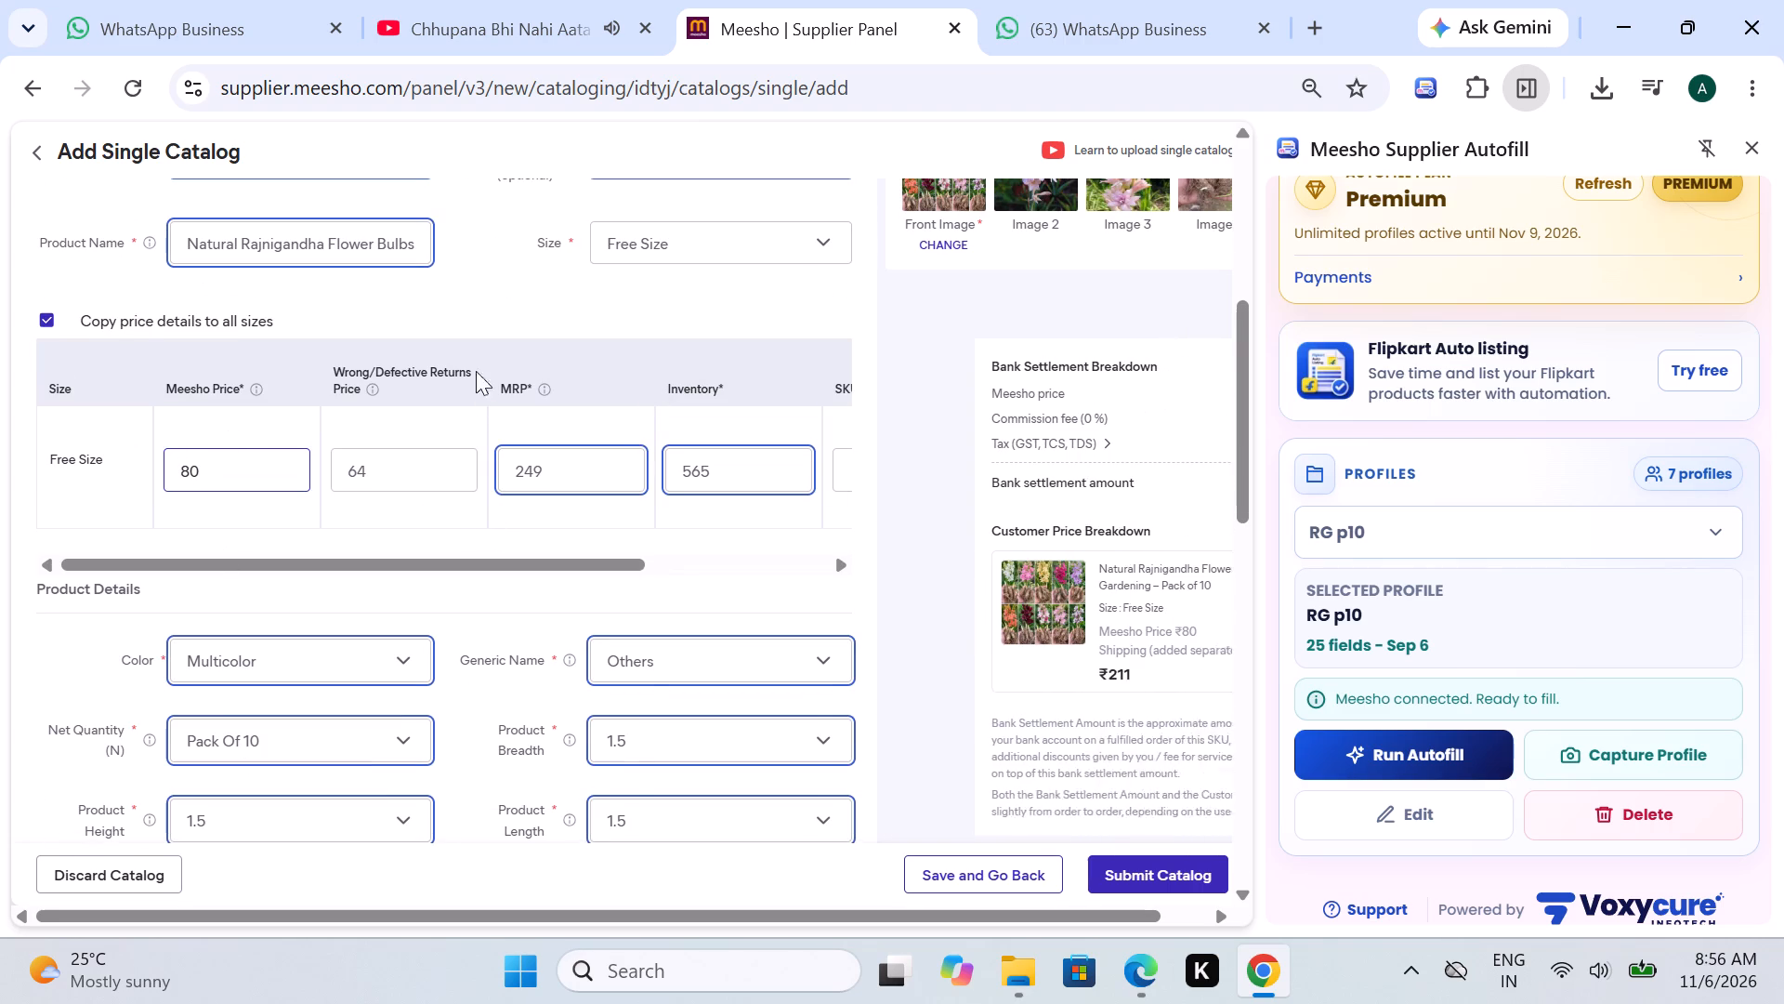
left_click(481, 316)
scroll(506, 317, "up", 4)
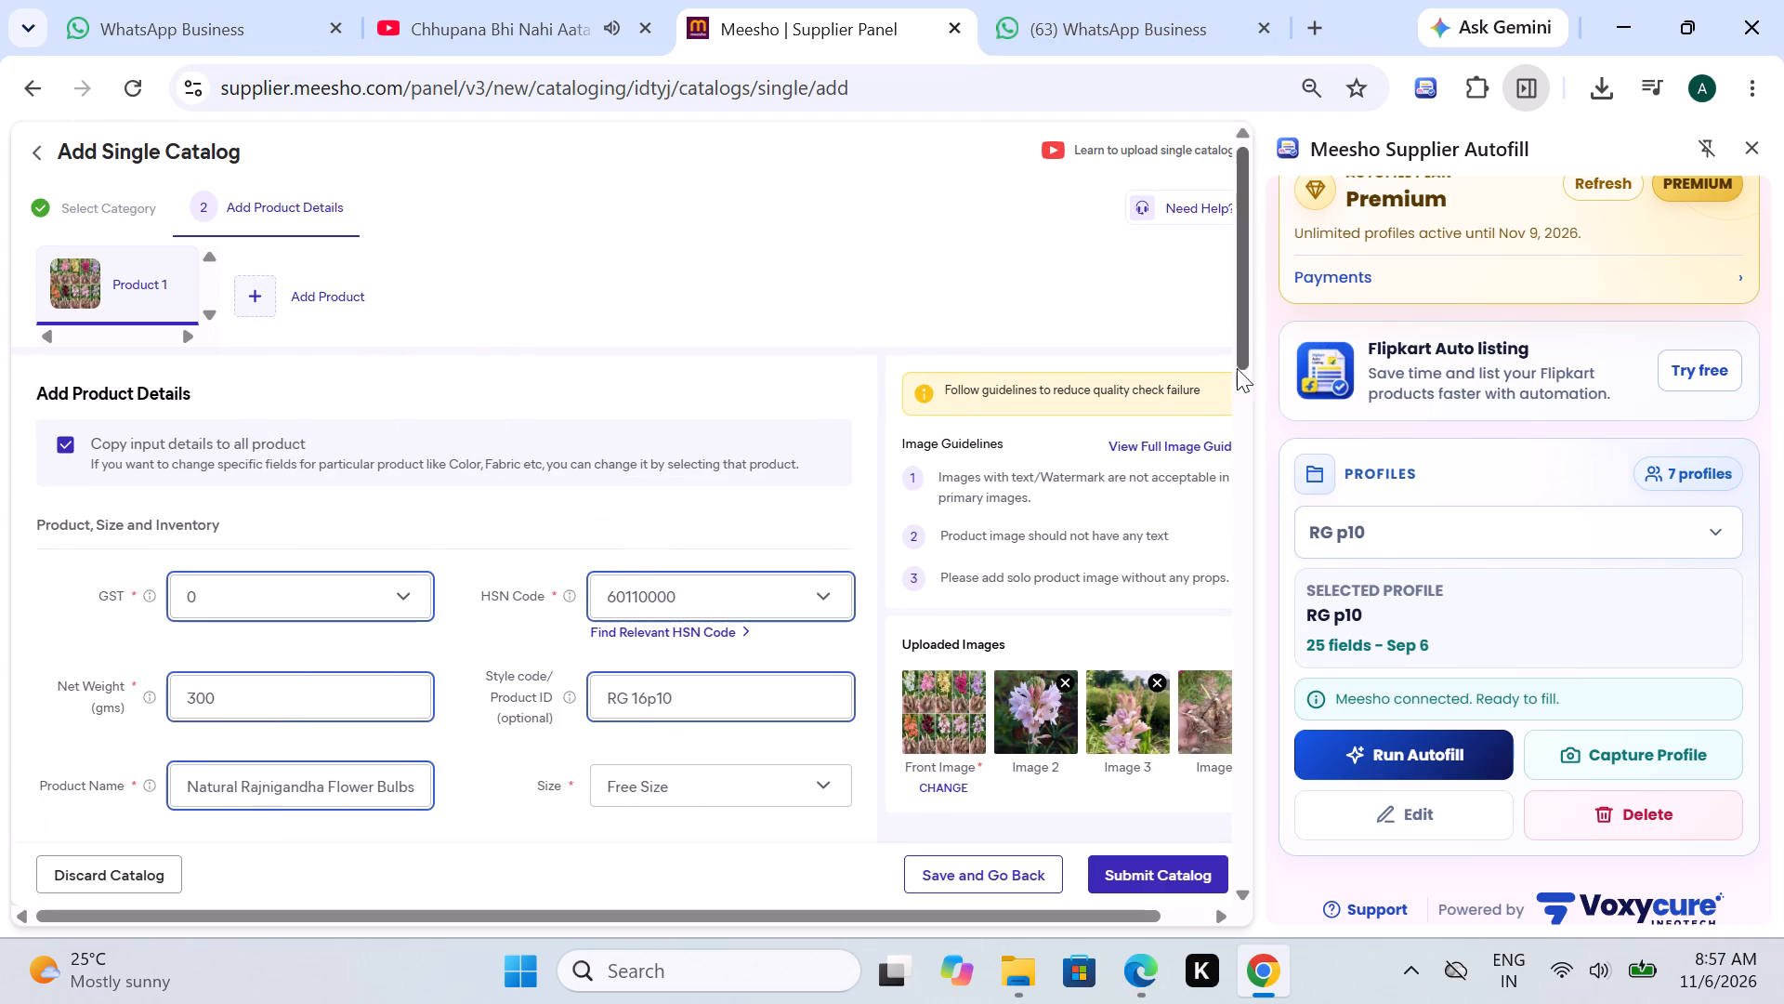
Open Meesho's shopping site in a new tab and search it for "rajonigandha bulb".
left_click(1306, 20)
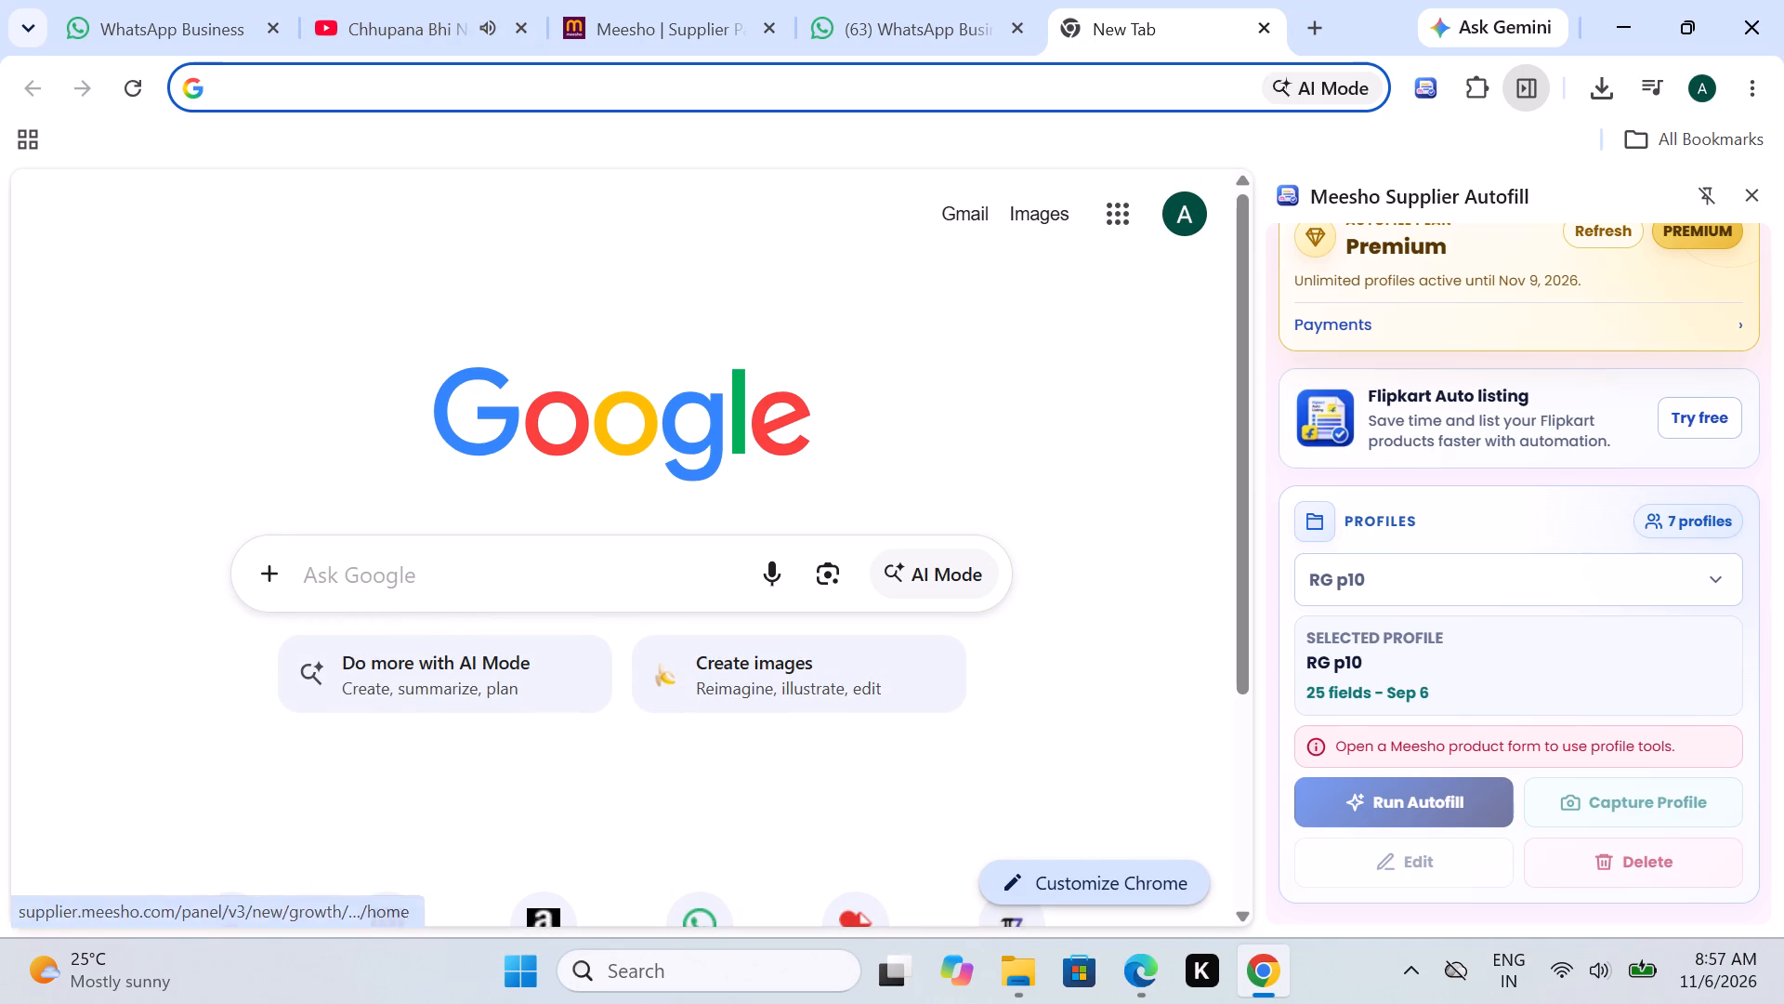
left_click(414, 585)
left_click(410, 641)
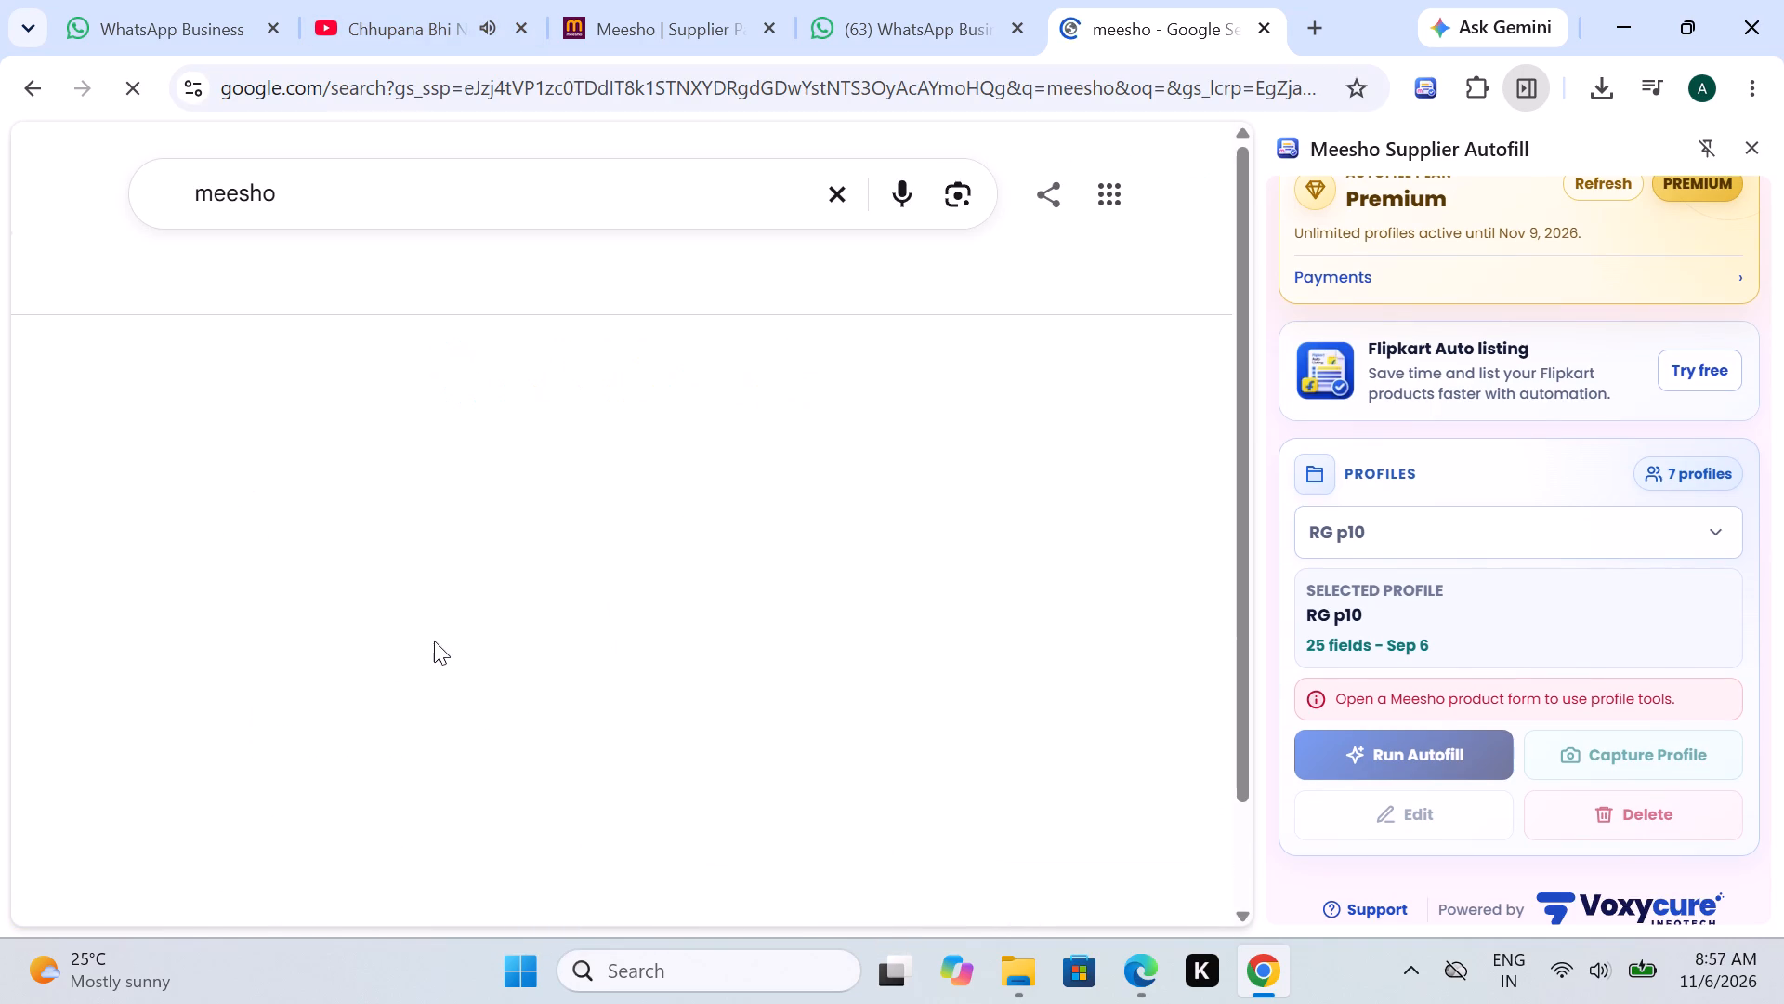
left_click(416, 438)
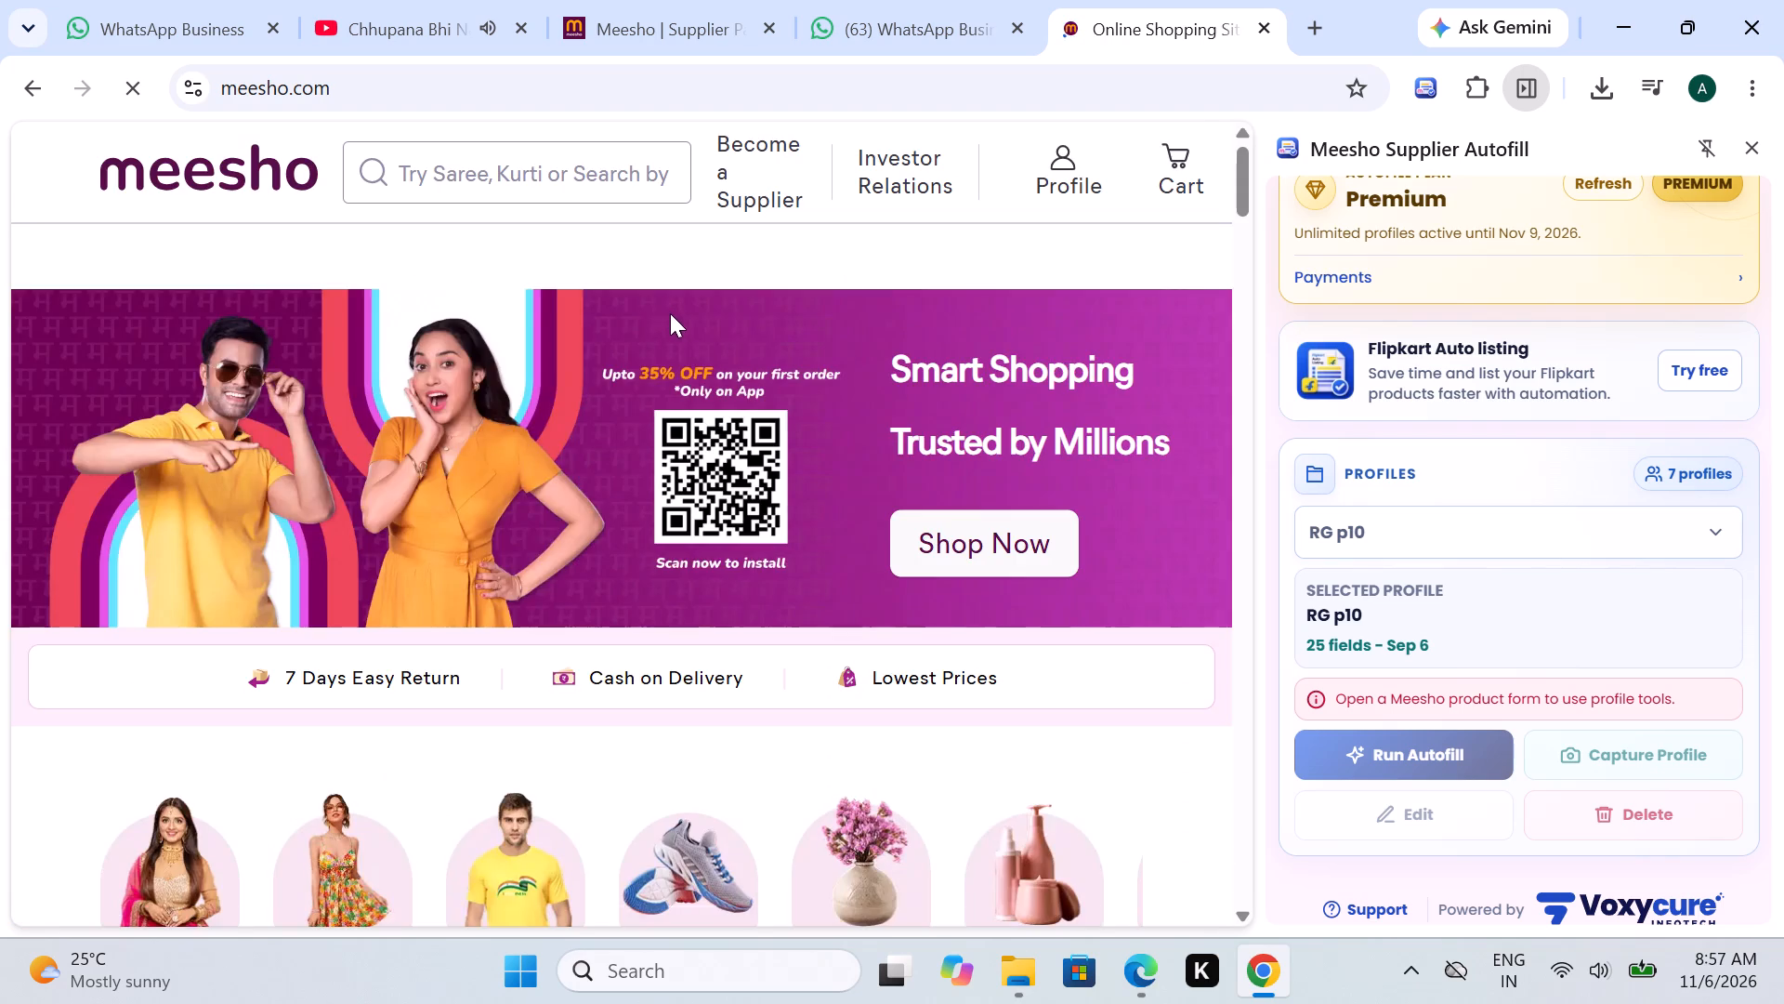
scroll(675, 332, "down", 4)
scroll(652, 411, "up", 1)
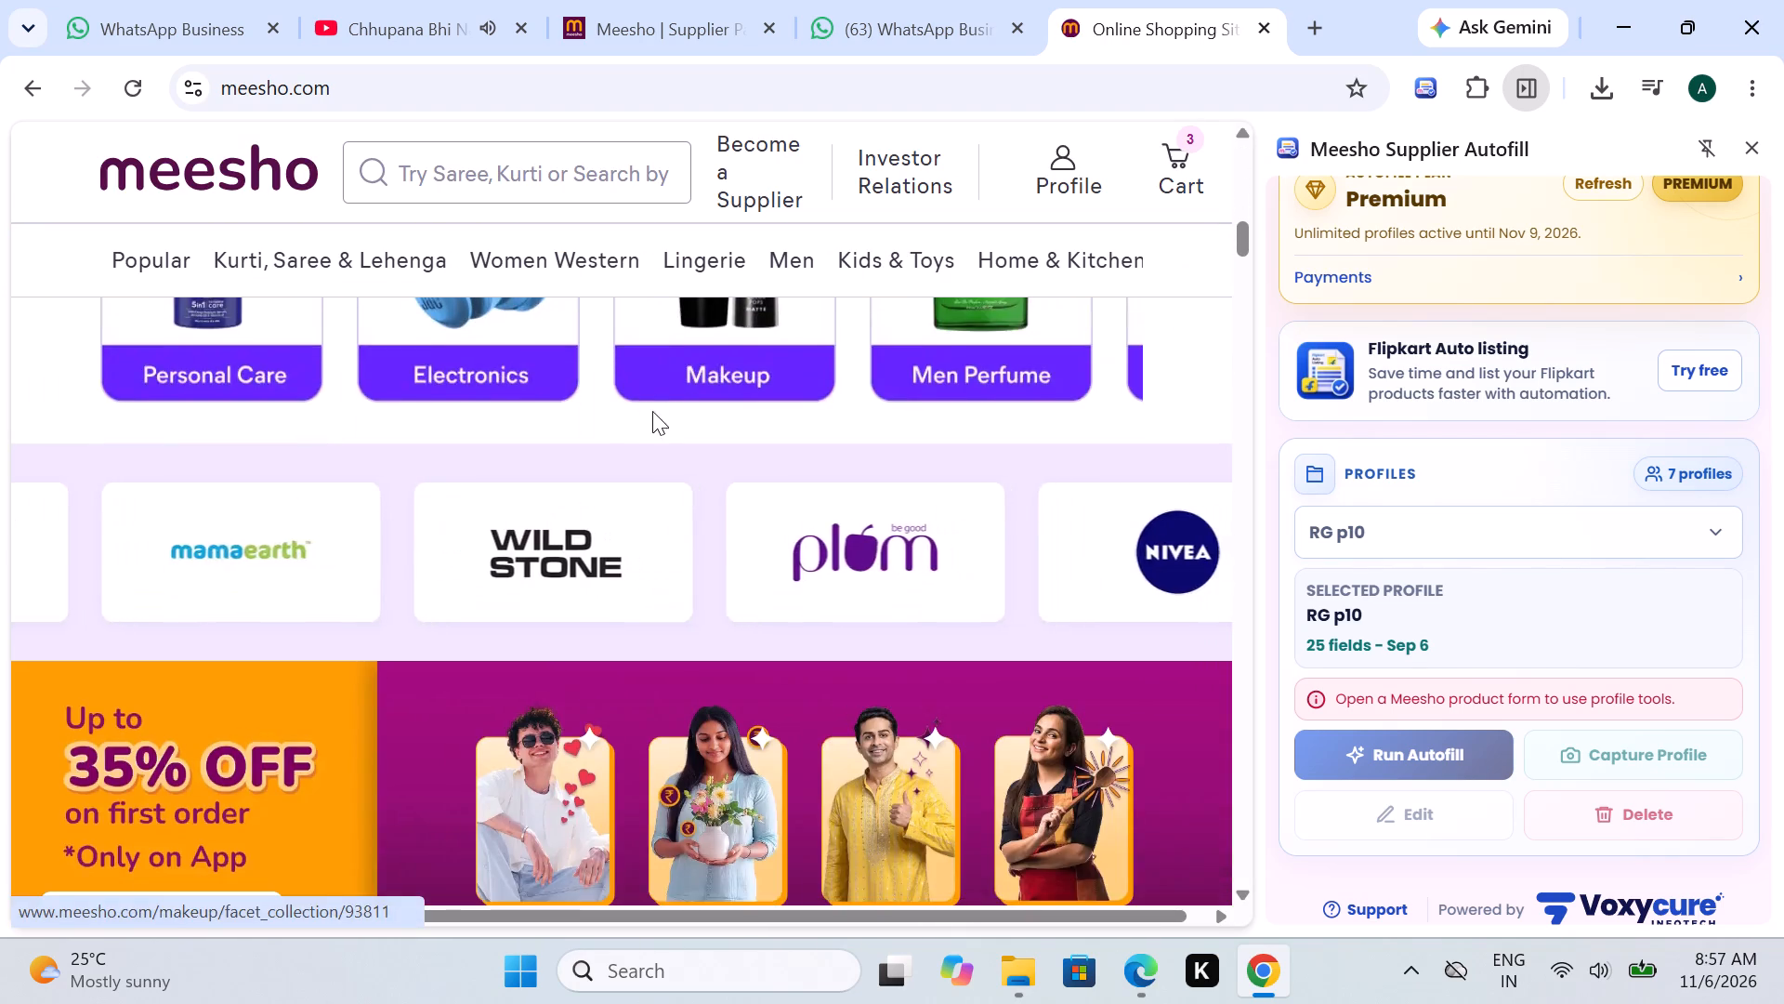
scroll(652, 411, "up", 2)
left_click(575, 174)
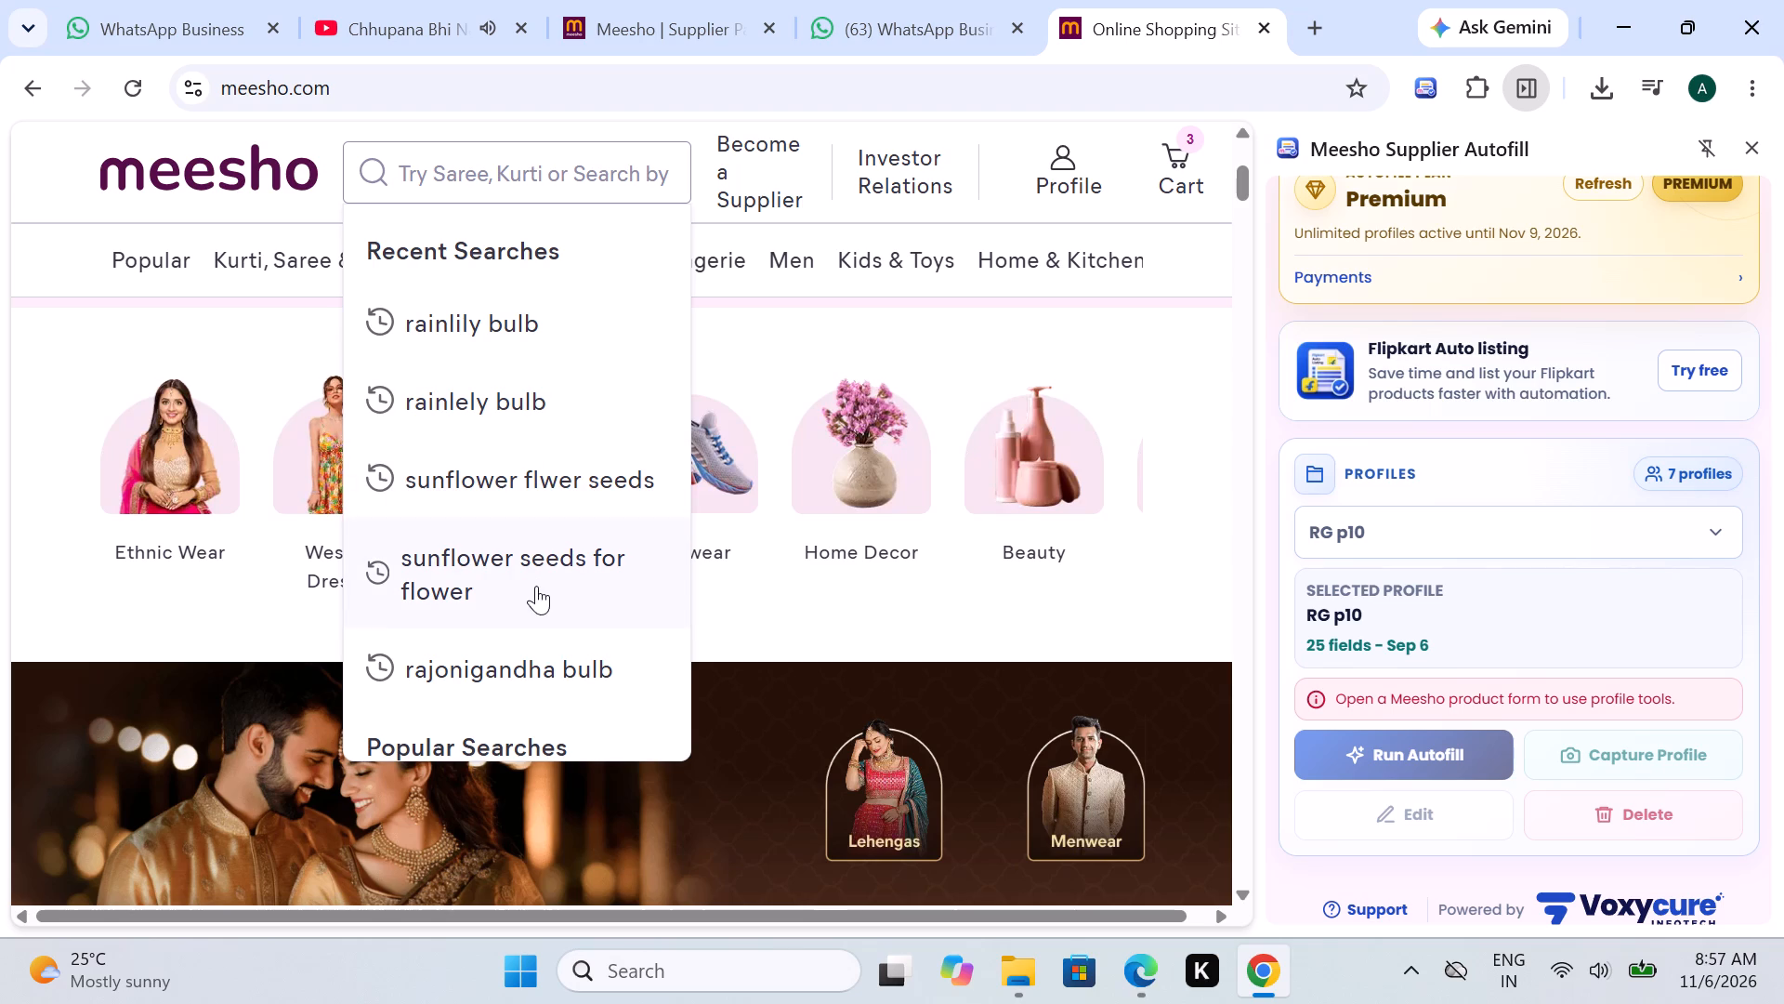
left_click(542, 649)
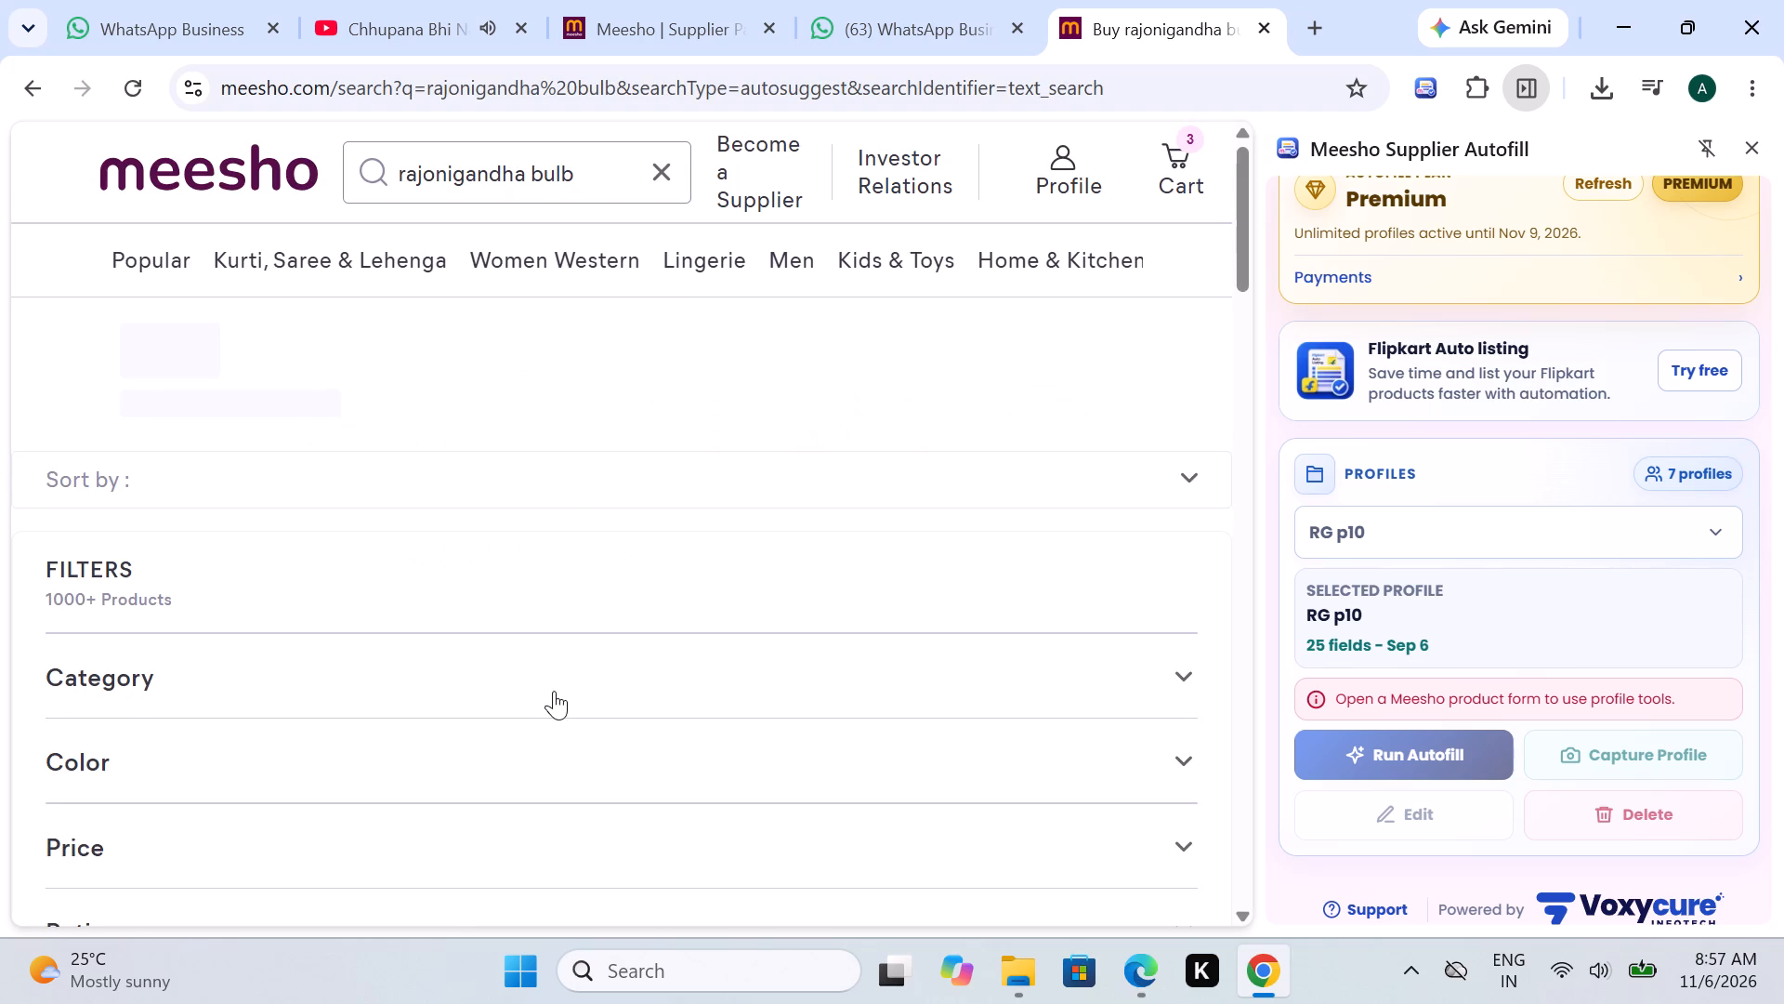
Browse the rajonigandha bulb results and open the product whose image shows ten different-coloured flowers with bulbs.
scroll(659, 500, "down", 1)
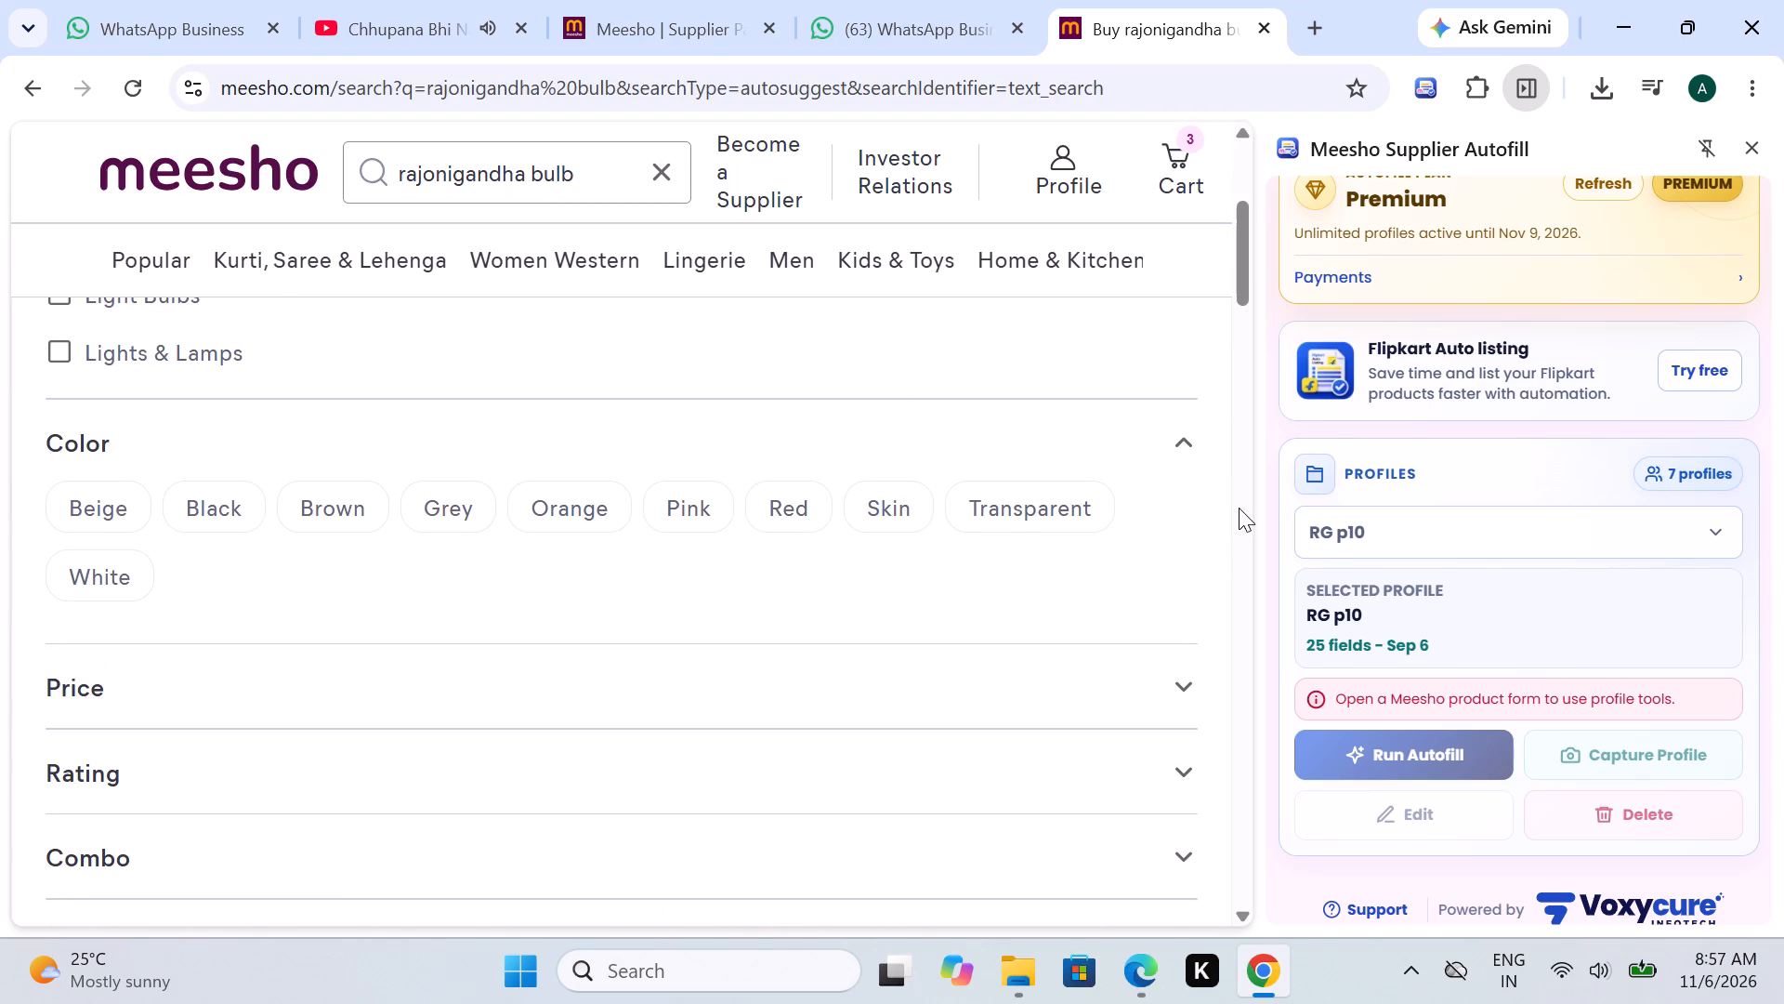
left_click(1241, 508)
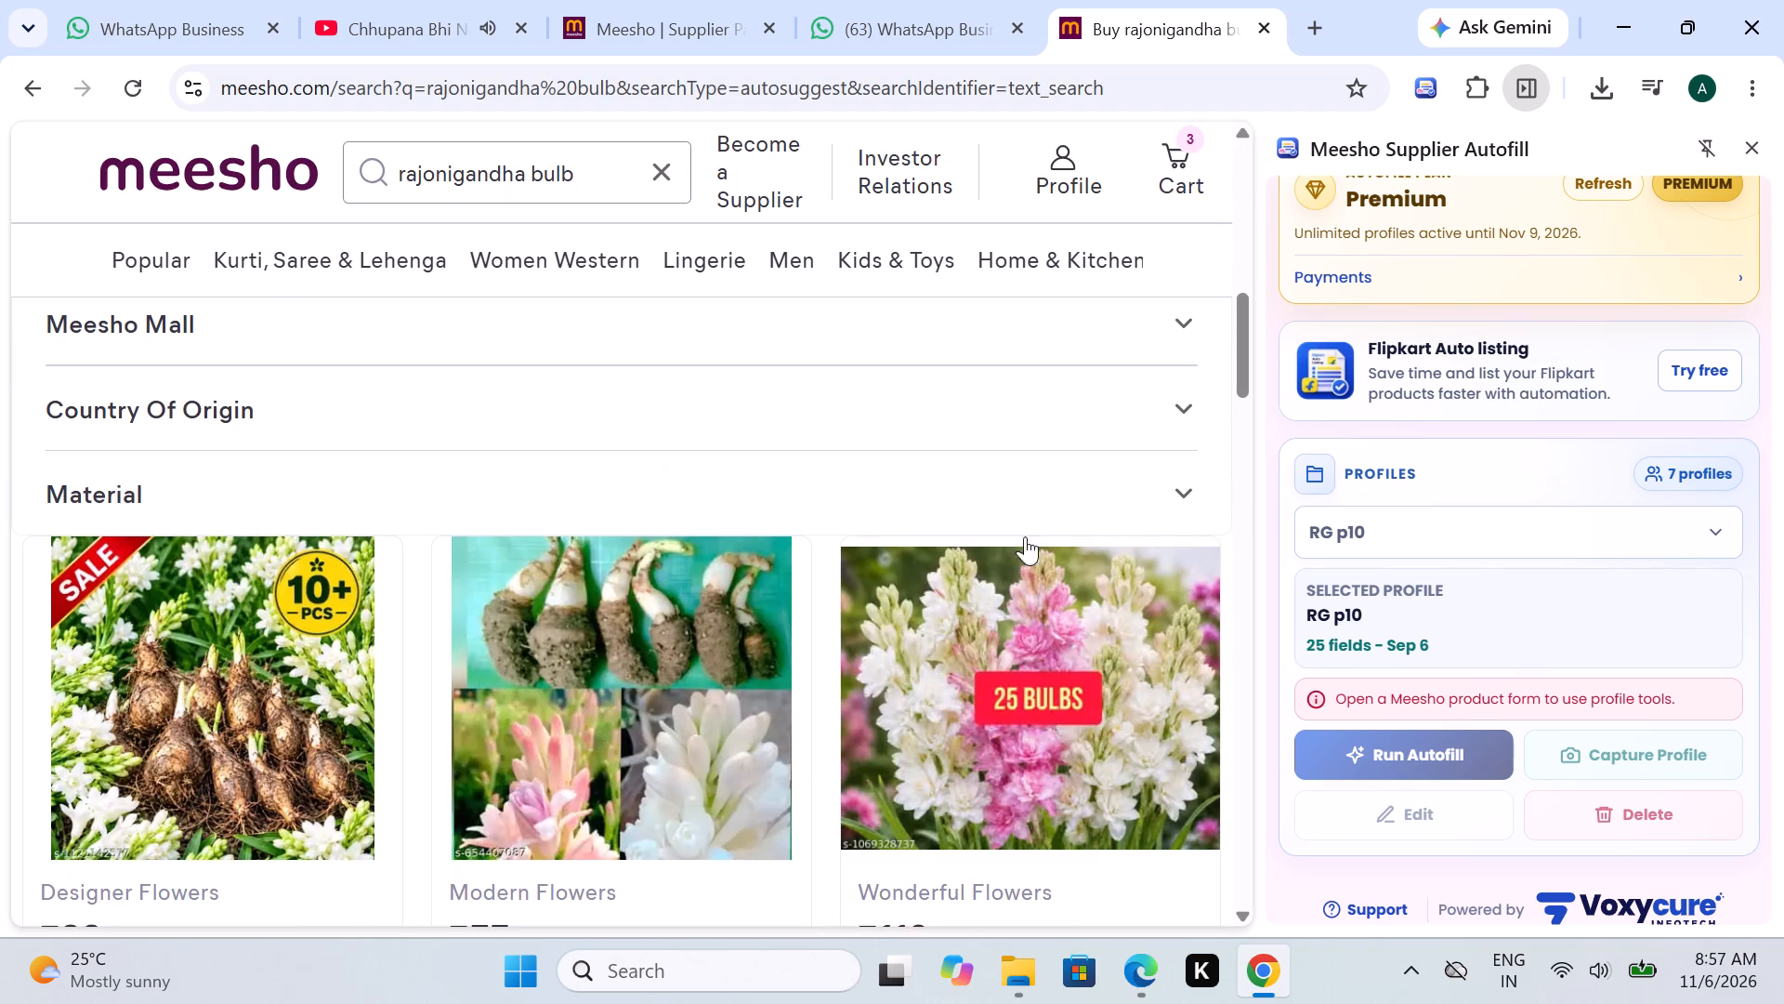
scroll(834, 568, "down", 1)
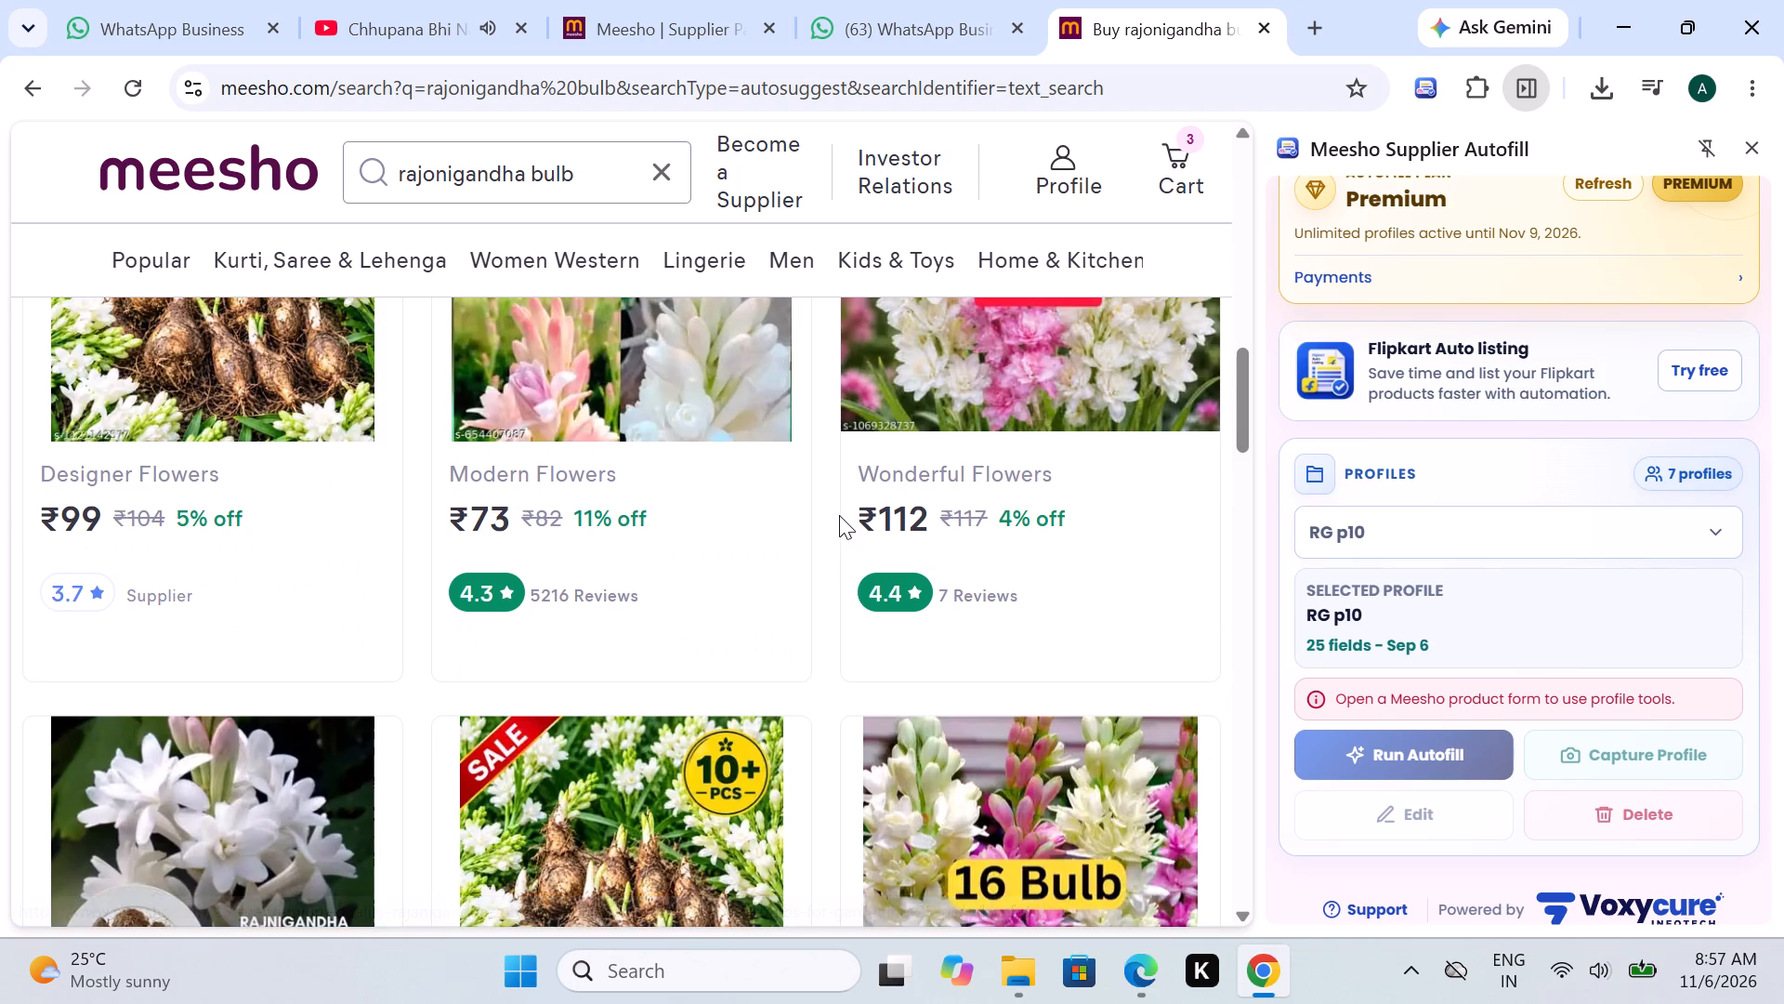
scroll(839, 515, "down", 1)
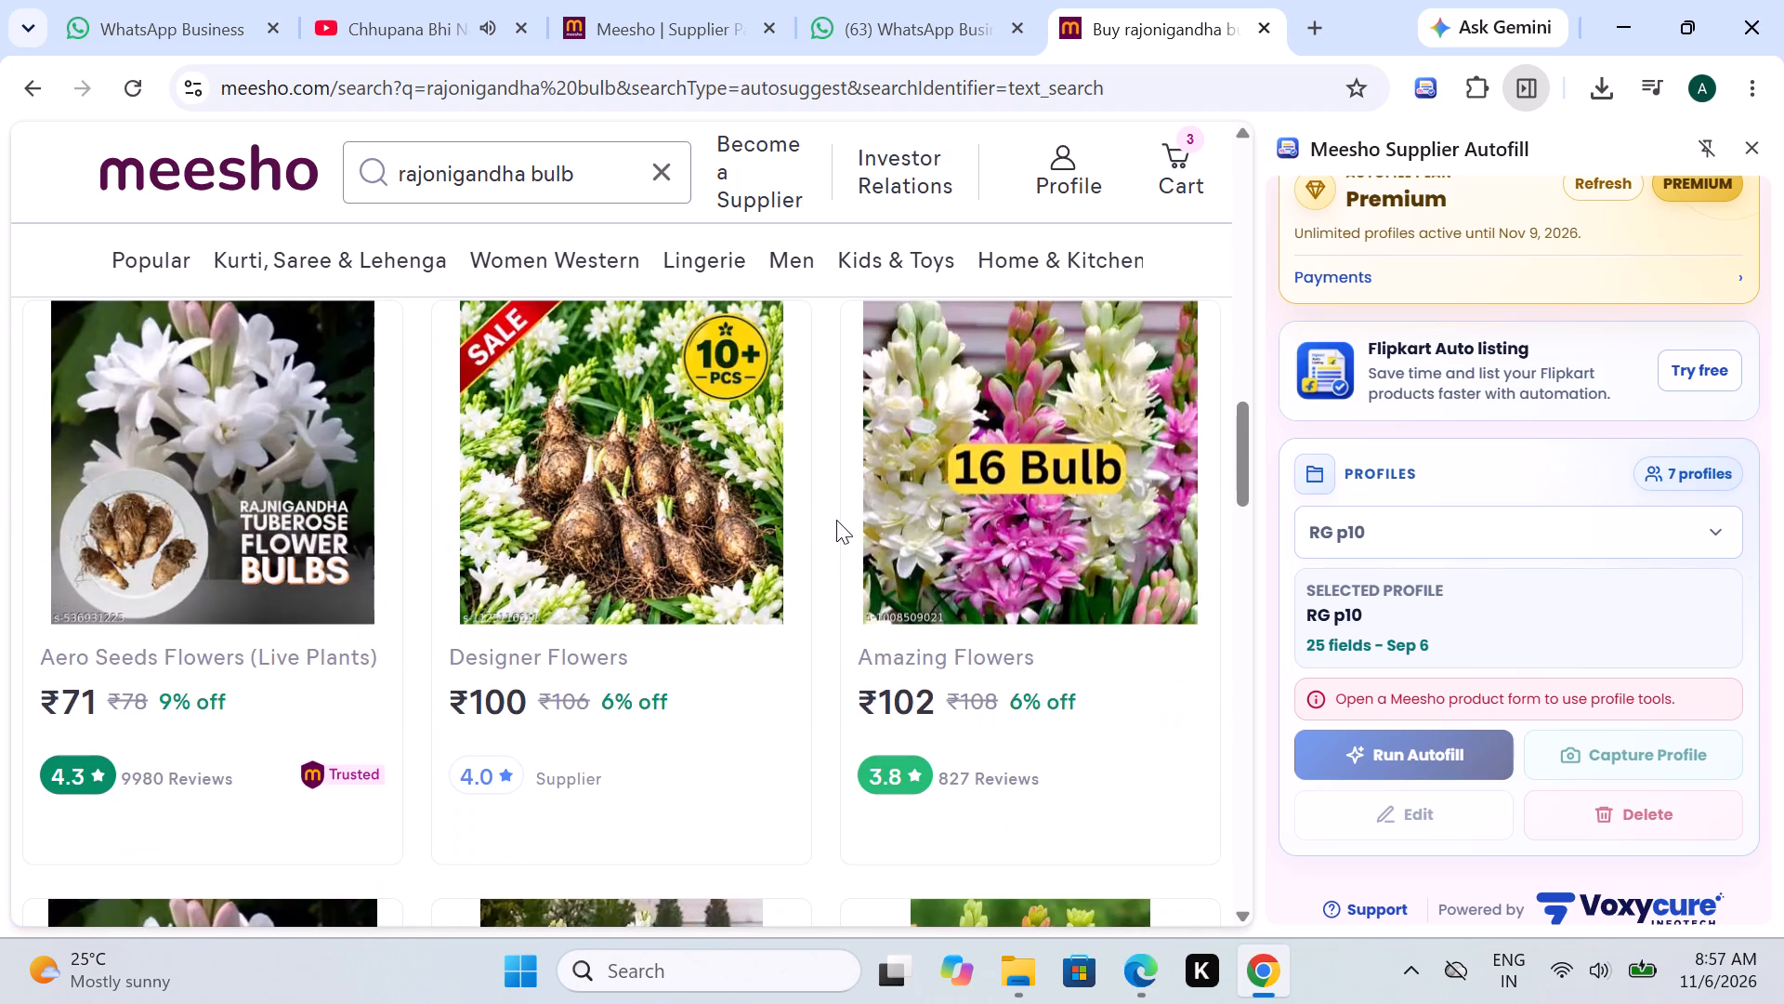
scroll(835, 518, "down", 1)
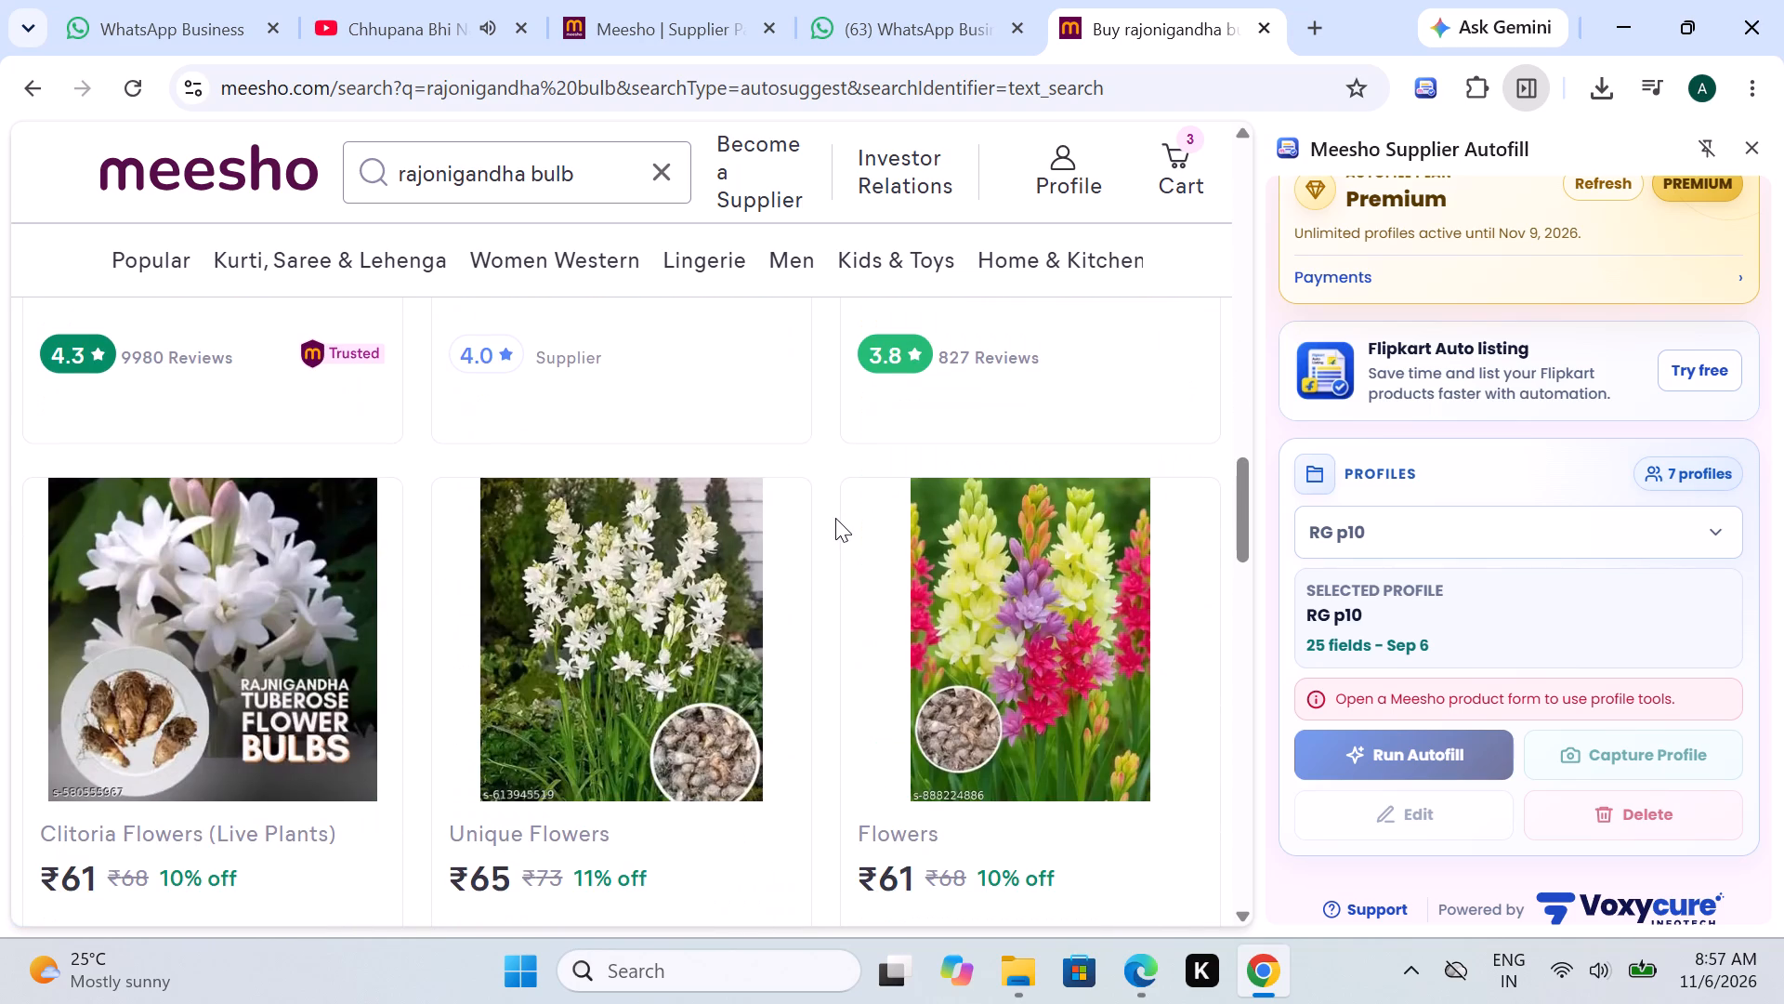
scroll(835, 518, "down", 4)
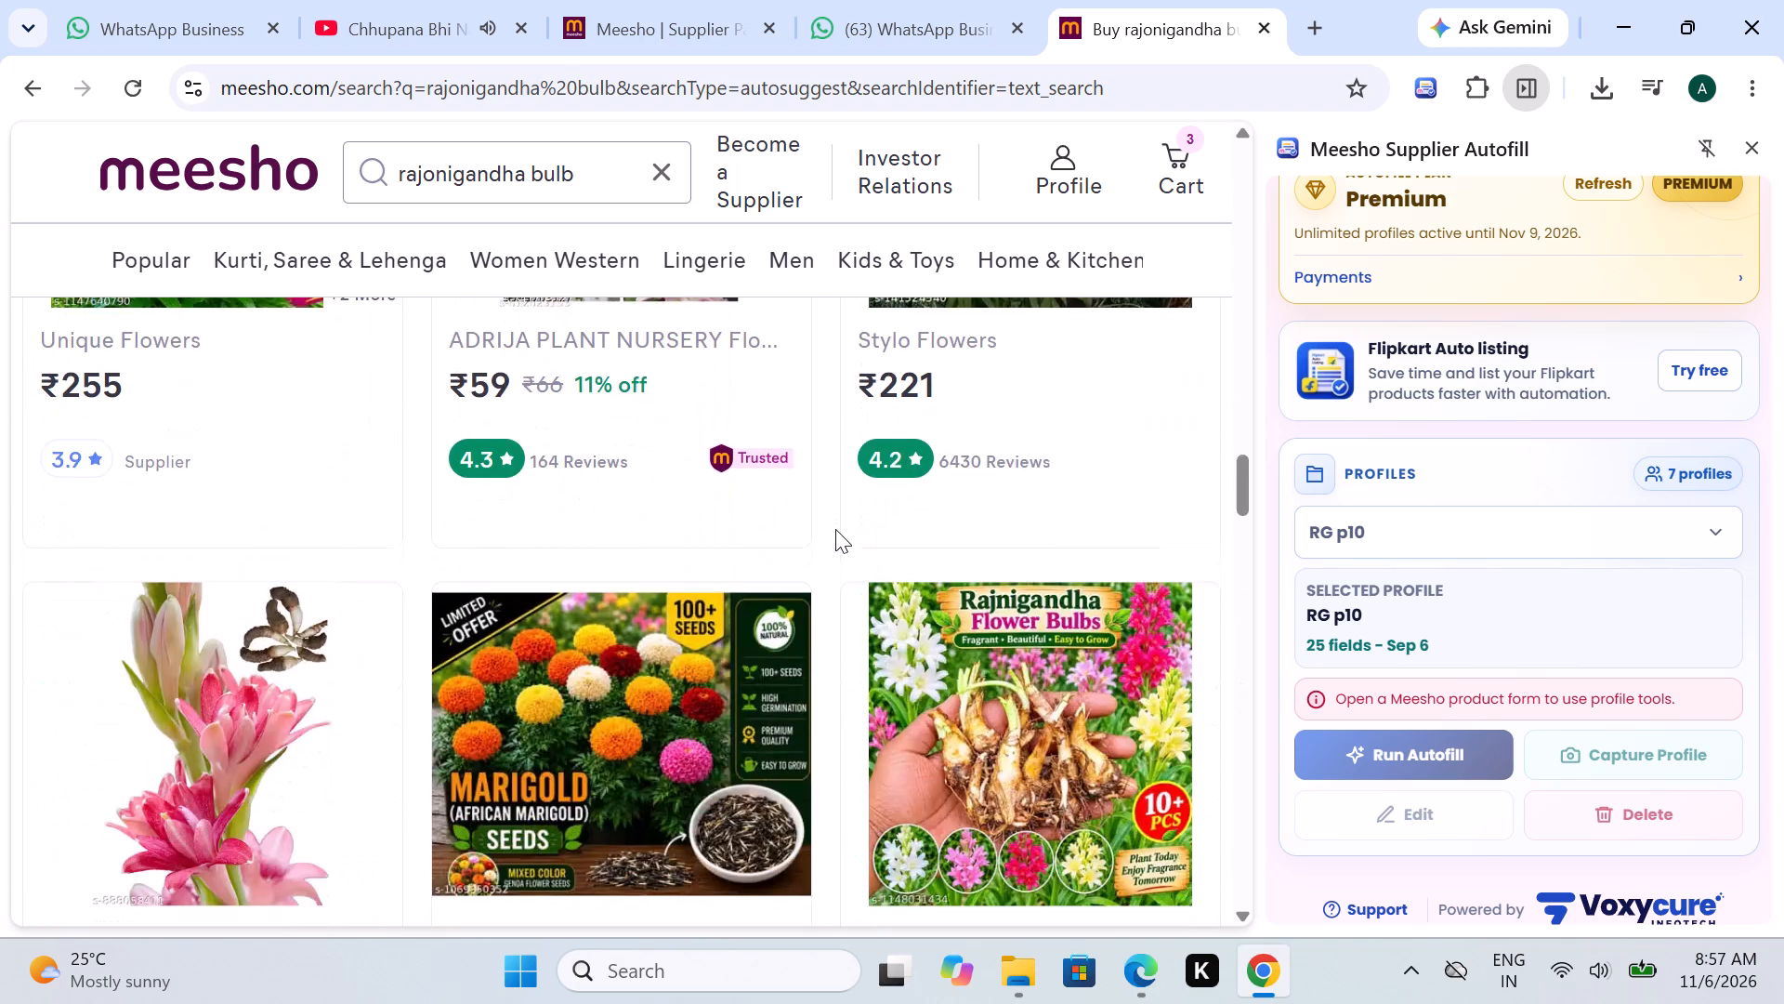
scroll(835, 529, "down", 5)
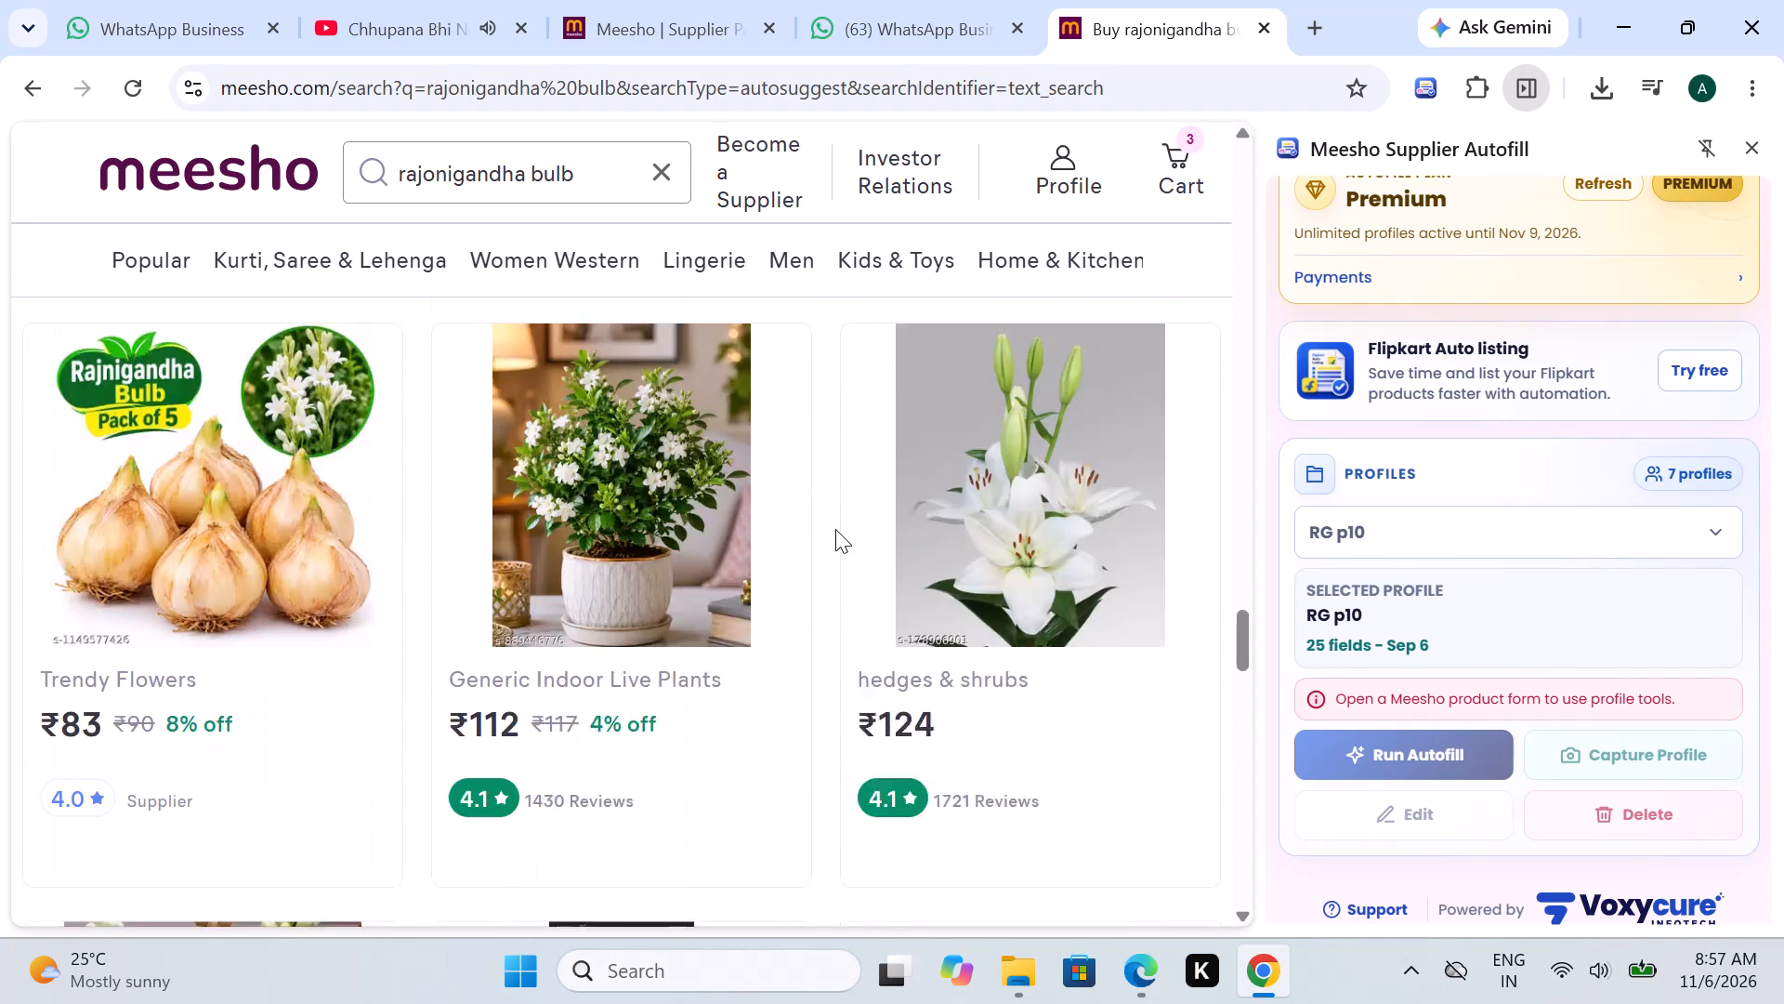
scroll(835, 529, "down", 4)
scroll(835, 529, "up", 1)
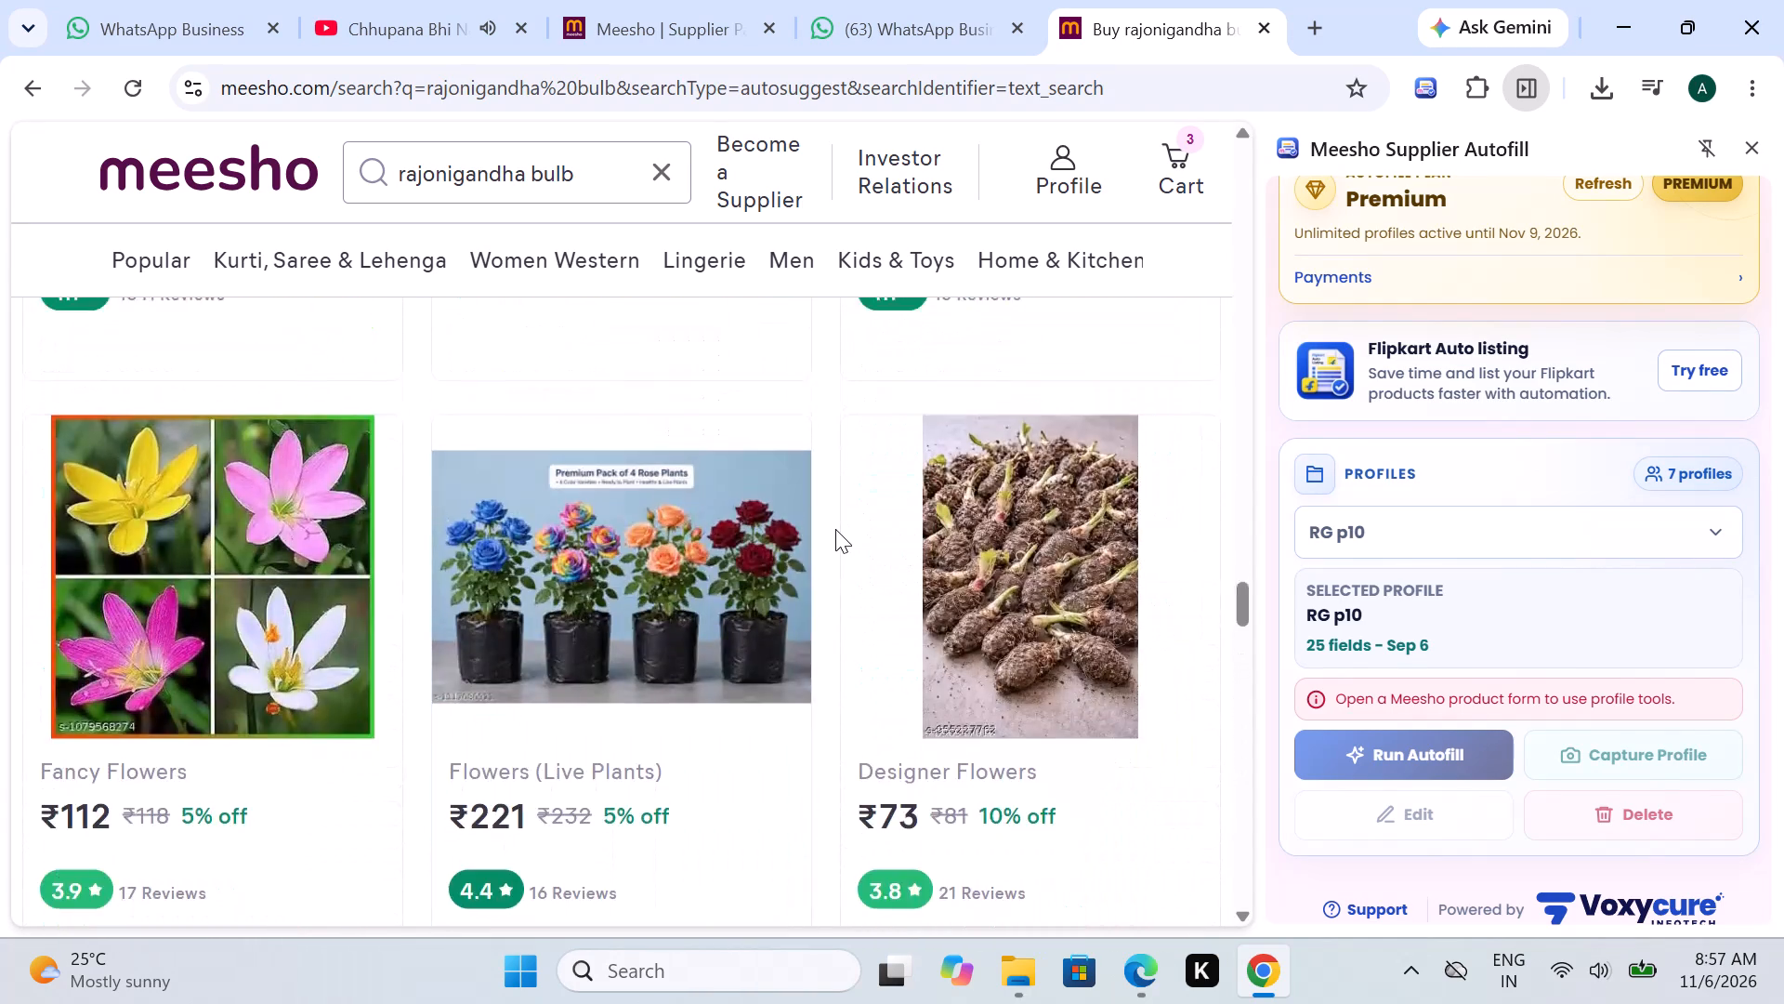
scroll(835, 529, "up", 1)
scroll(835, 529, "down", 1)
left_click(1006, 516)
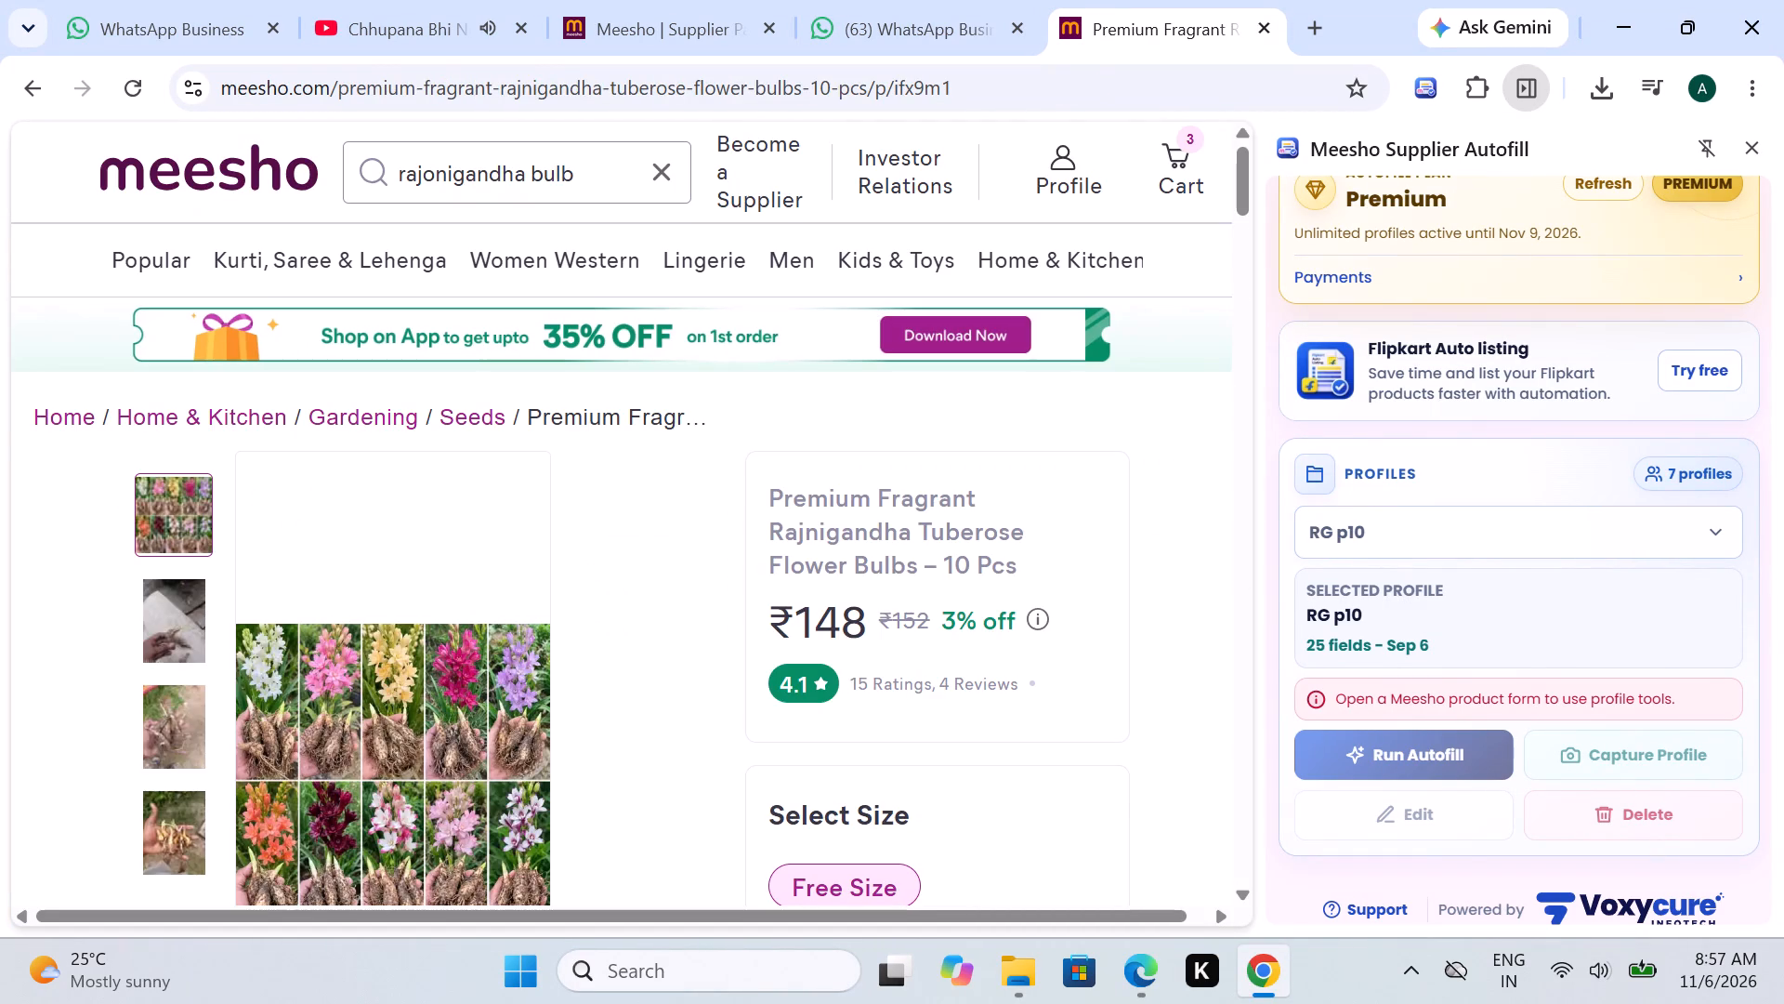
Replace the catalog's product name with the copied listing title "Premium Fragrant Rajnigandha Tuberose Flower Bulbs – 10 Pcs".
left_click_drag(770, 493, 1043, 562)
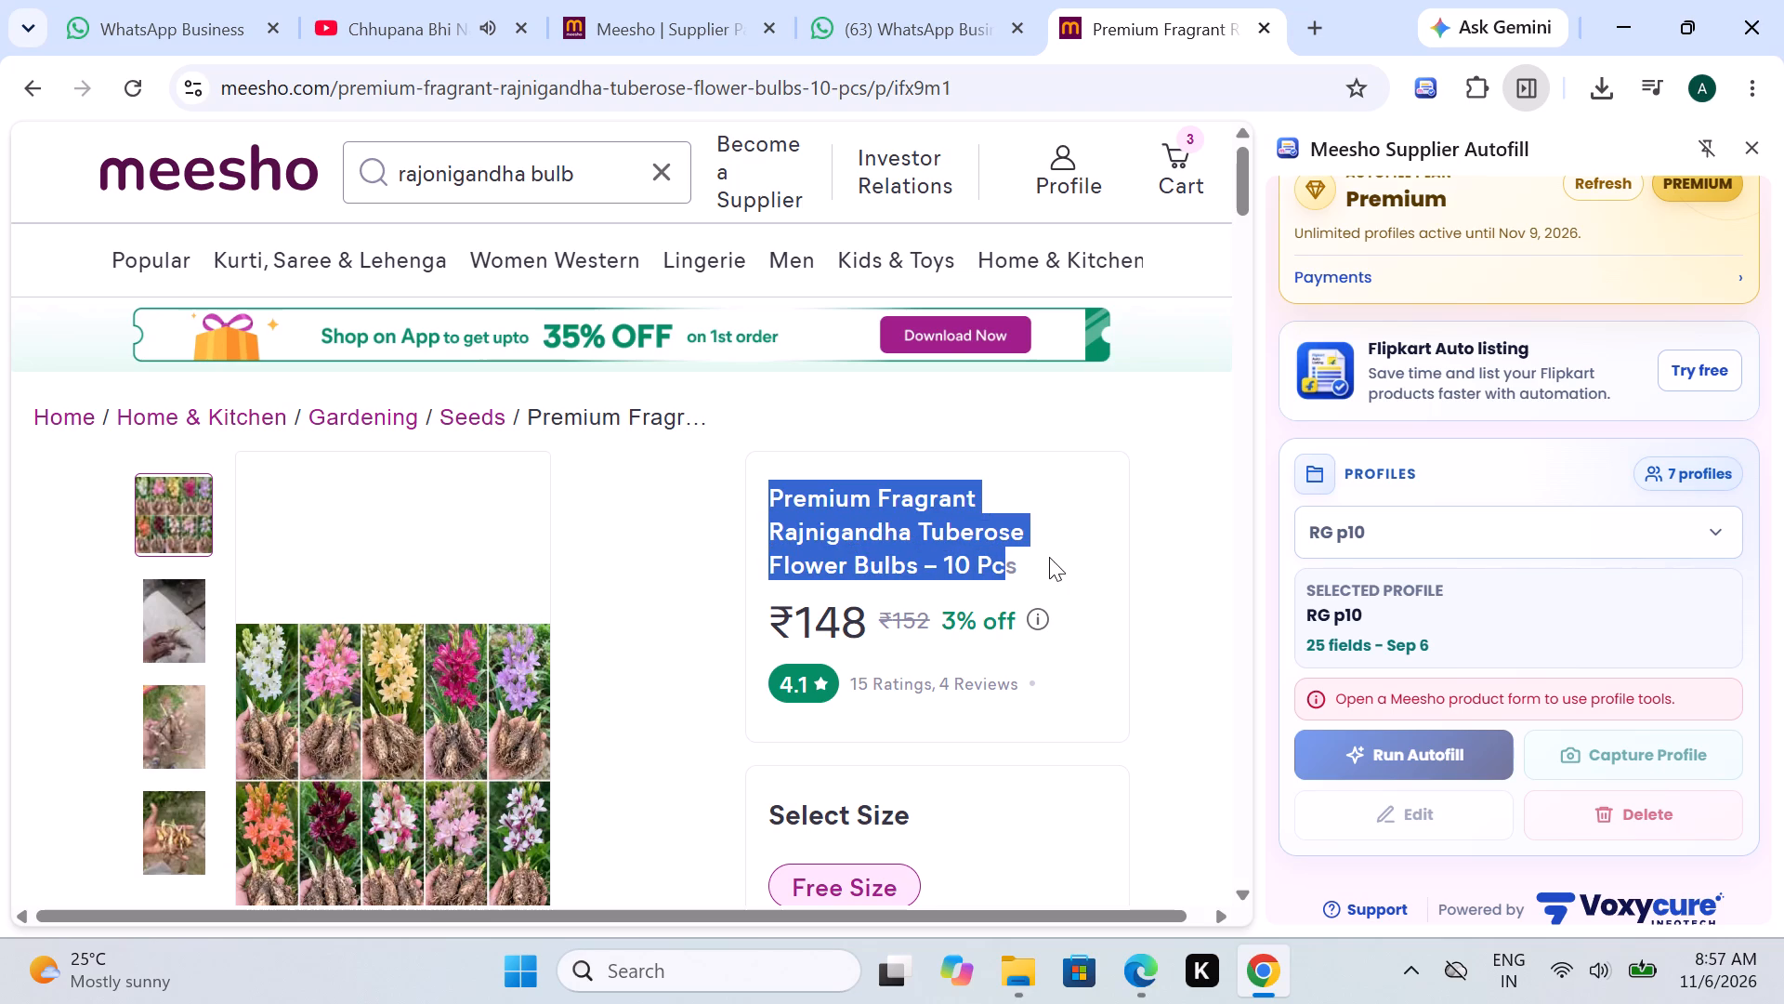
key("ctrl+c")
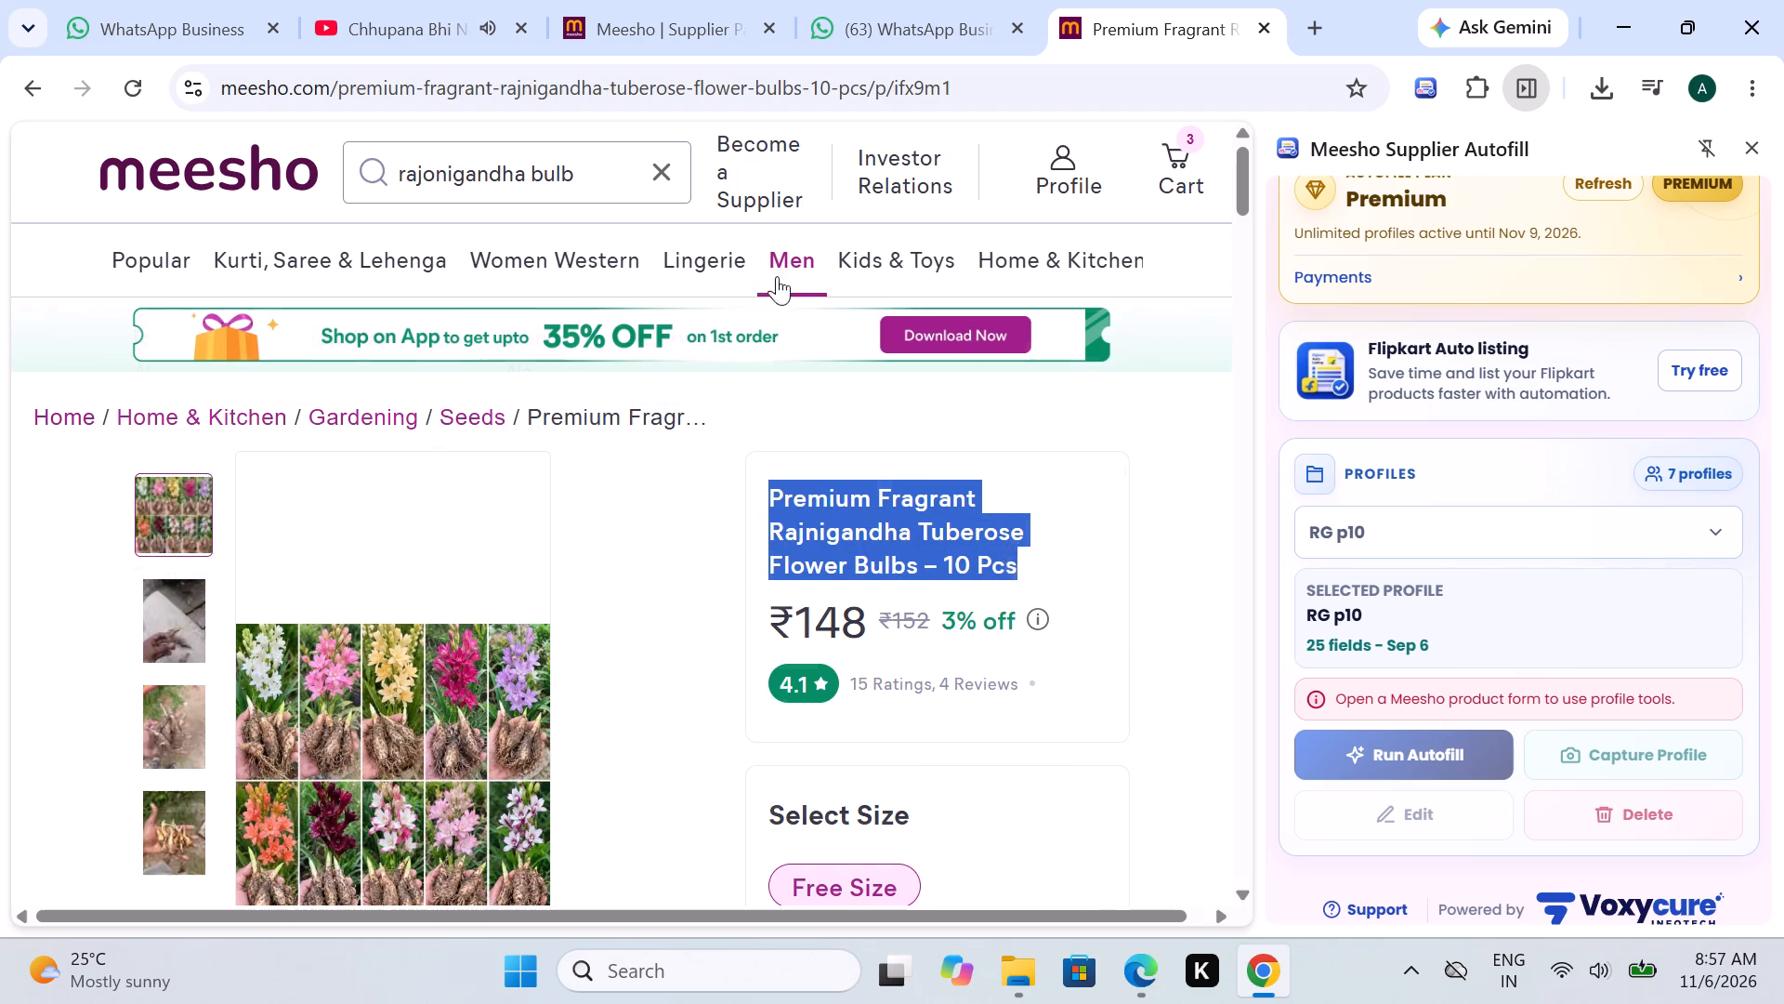
left_click(700, 14)
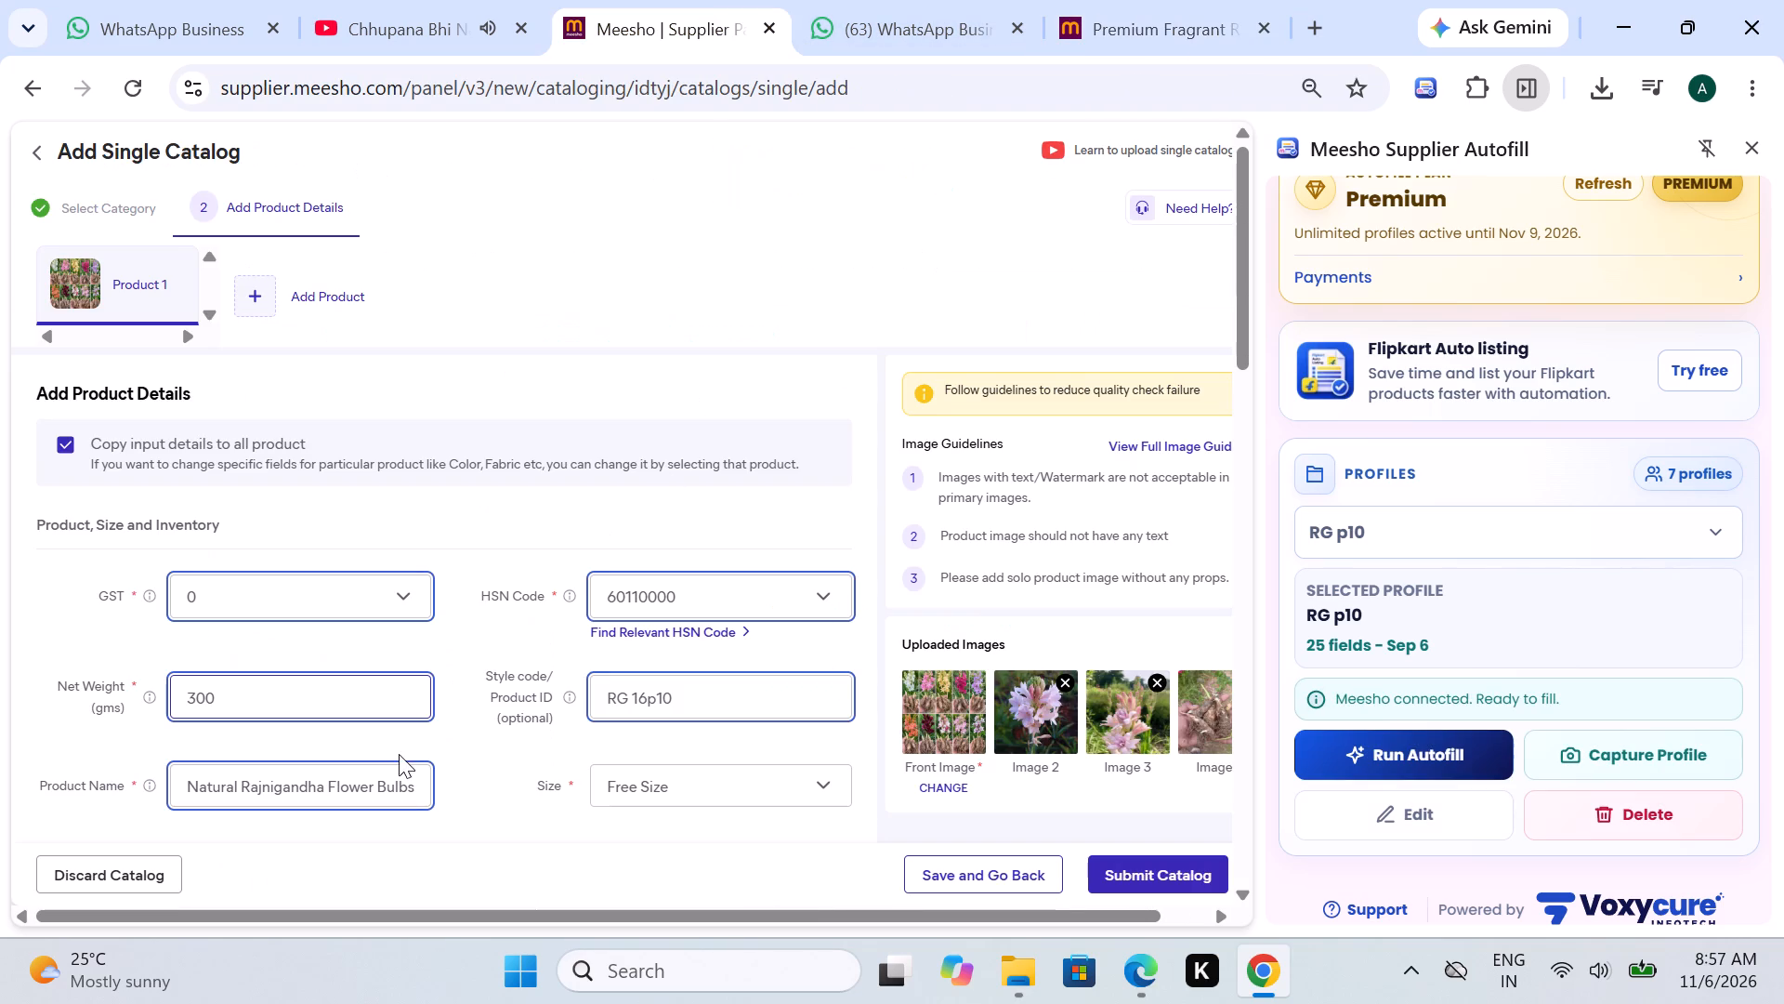
triple_click(355, 783)
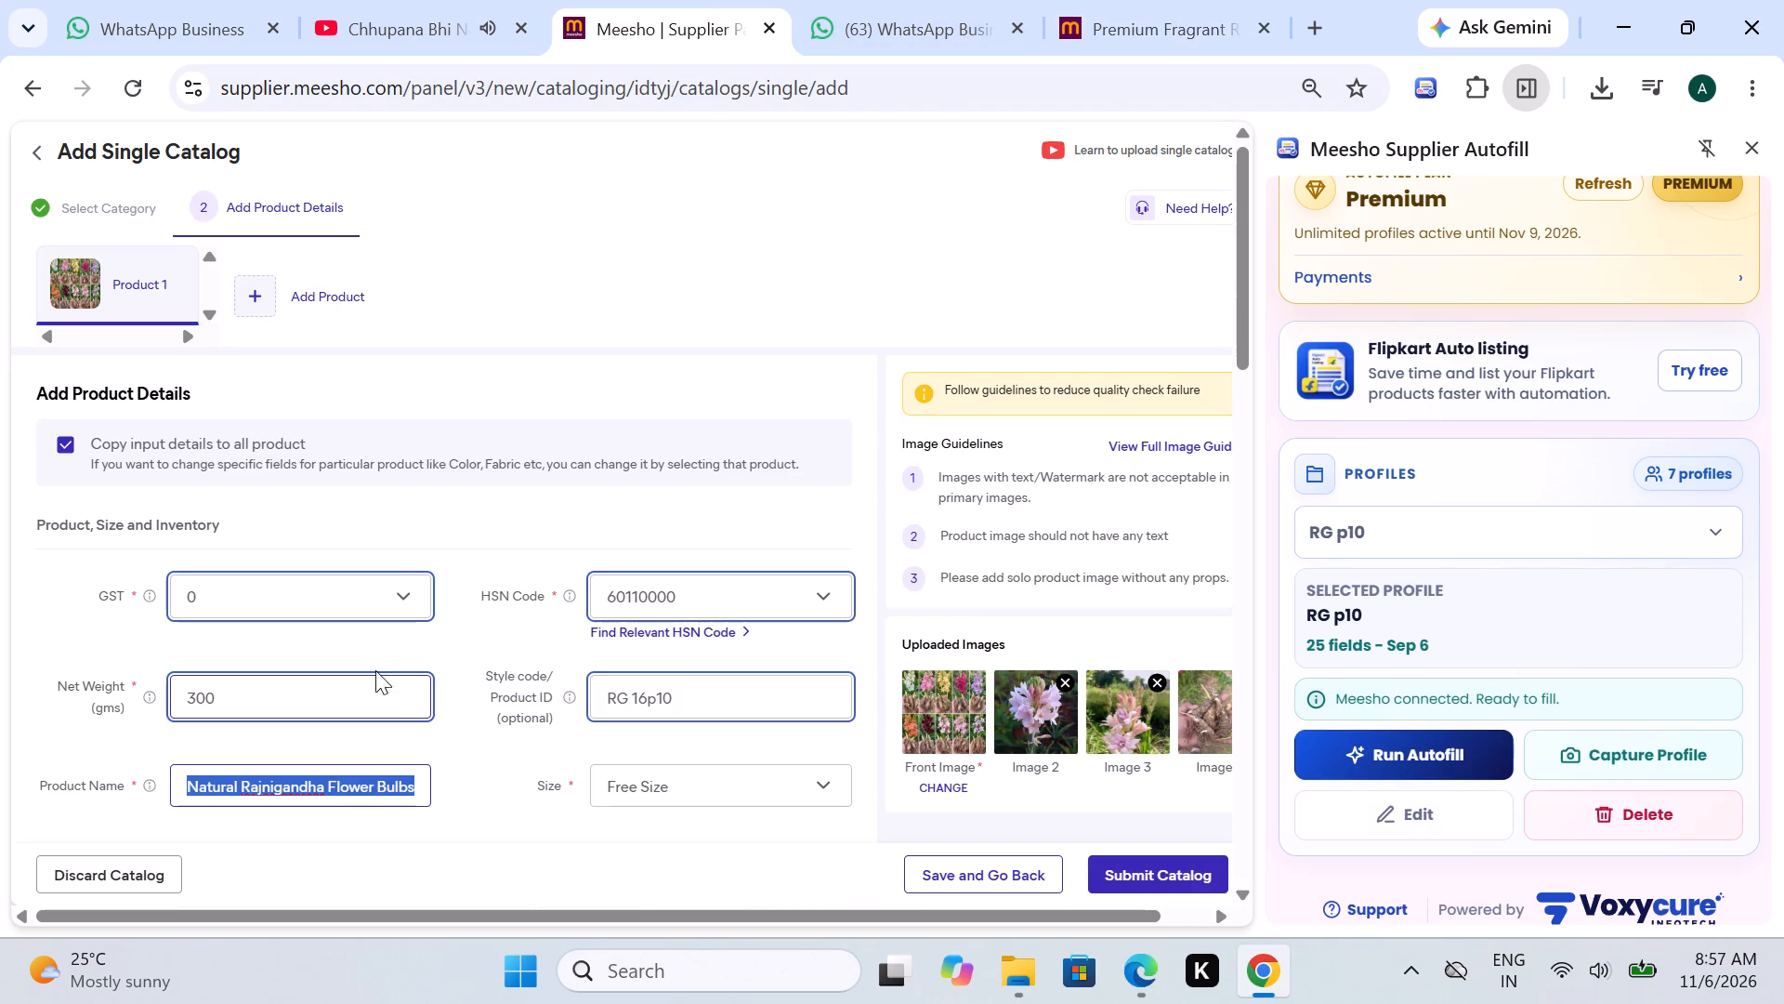
key("ctrl+v")
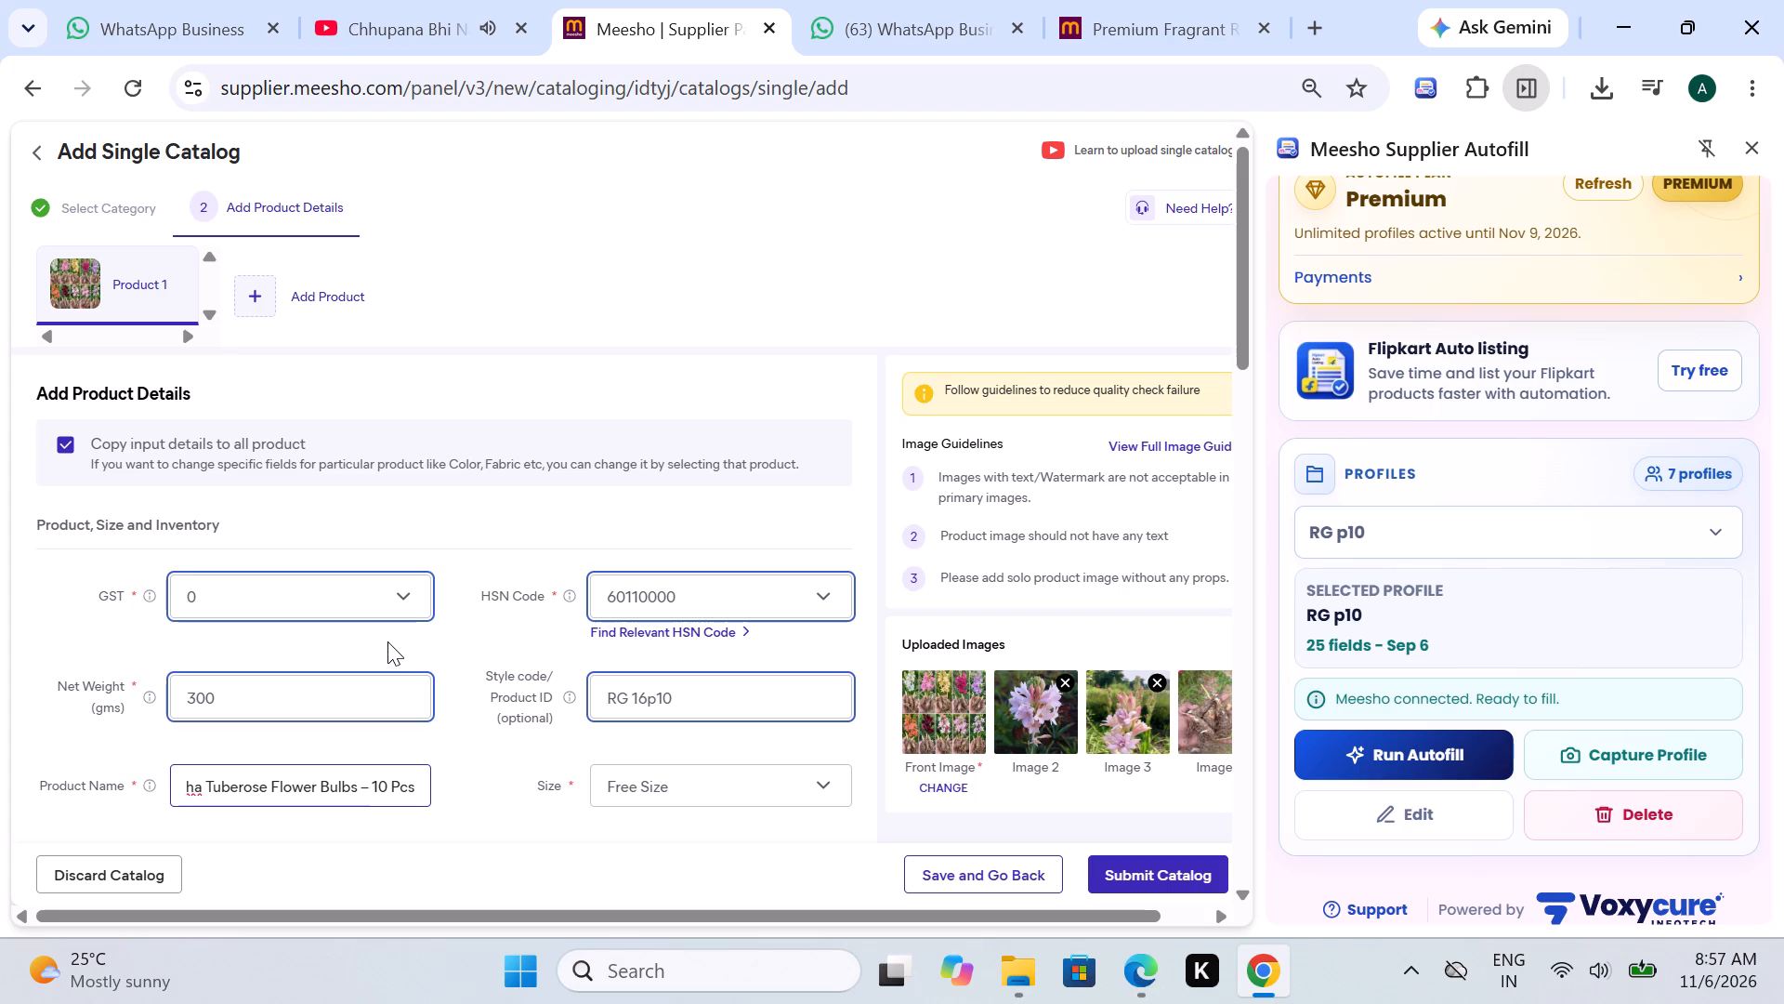
Compare the catalog's product attributes with the Premium Fragrant Rajnigandha listing, examining its additional details, seller and customer reviews.
scroll(689, 401, "down", 2)
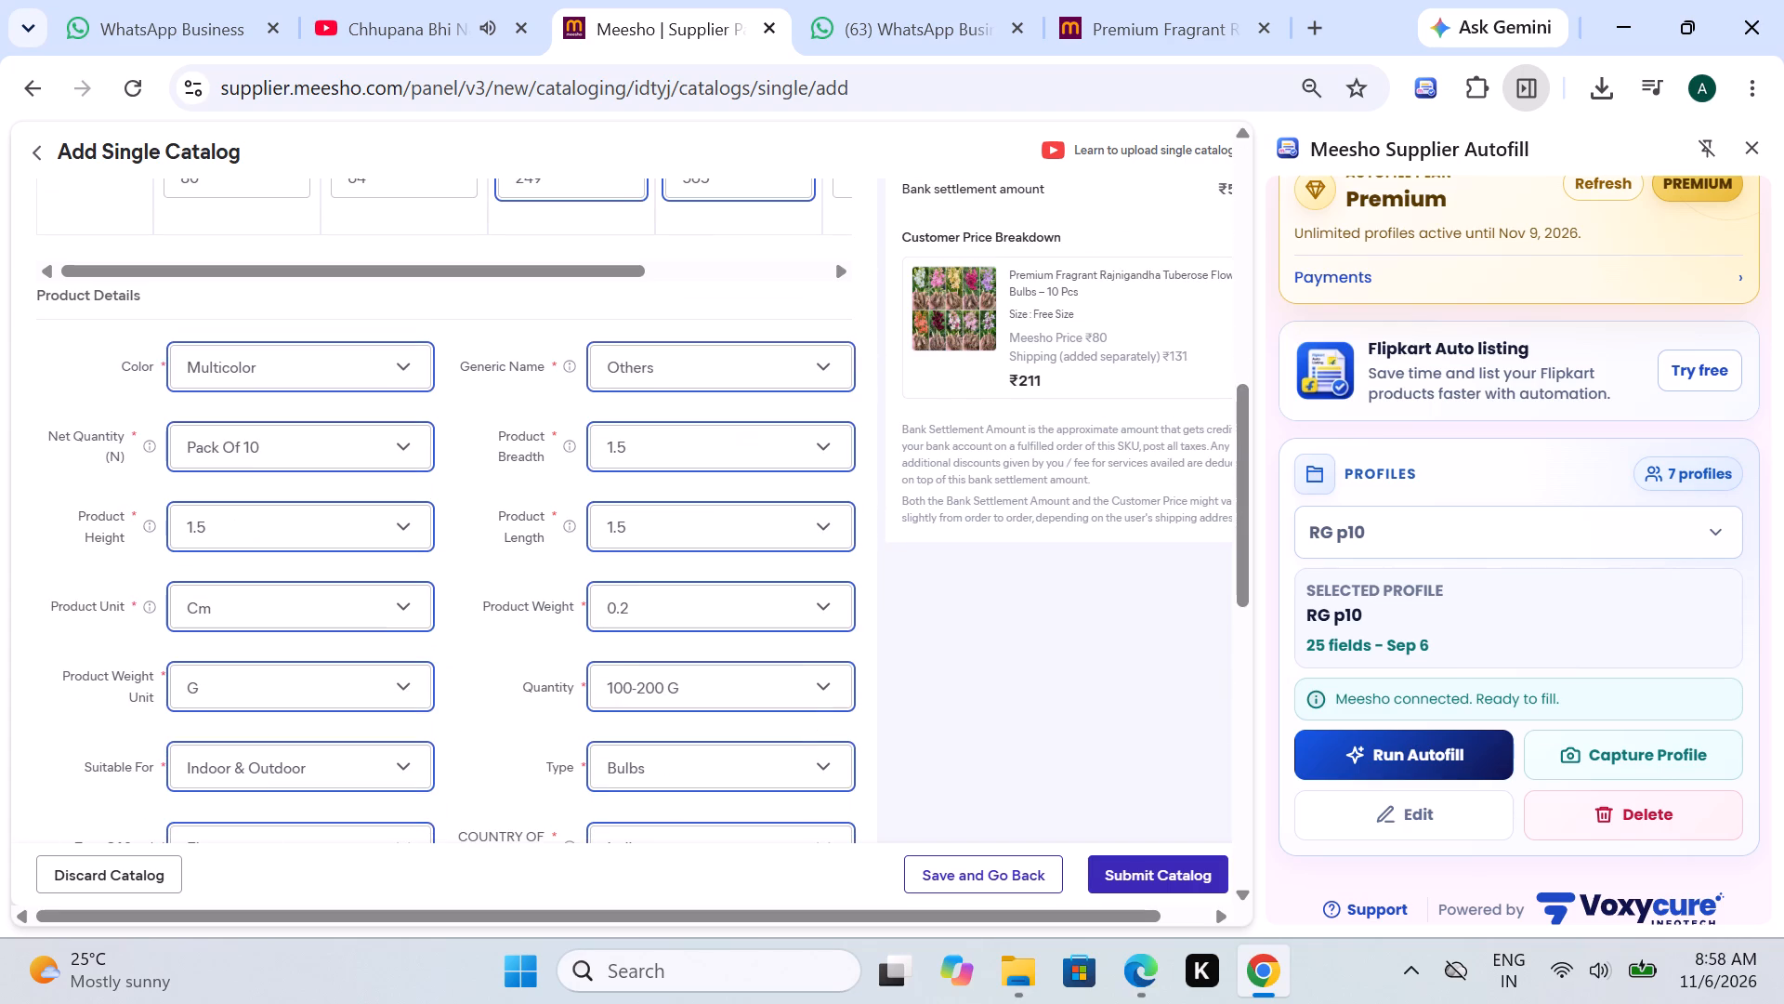
left_click(1198, 9)
scroll(946, 450, "down", 1)
scroll(1158, 492, "down", 1)
scroll(1158, 492, "up", 1)
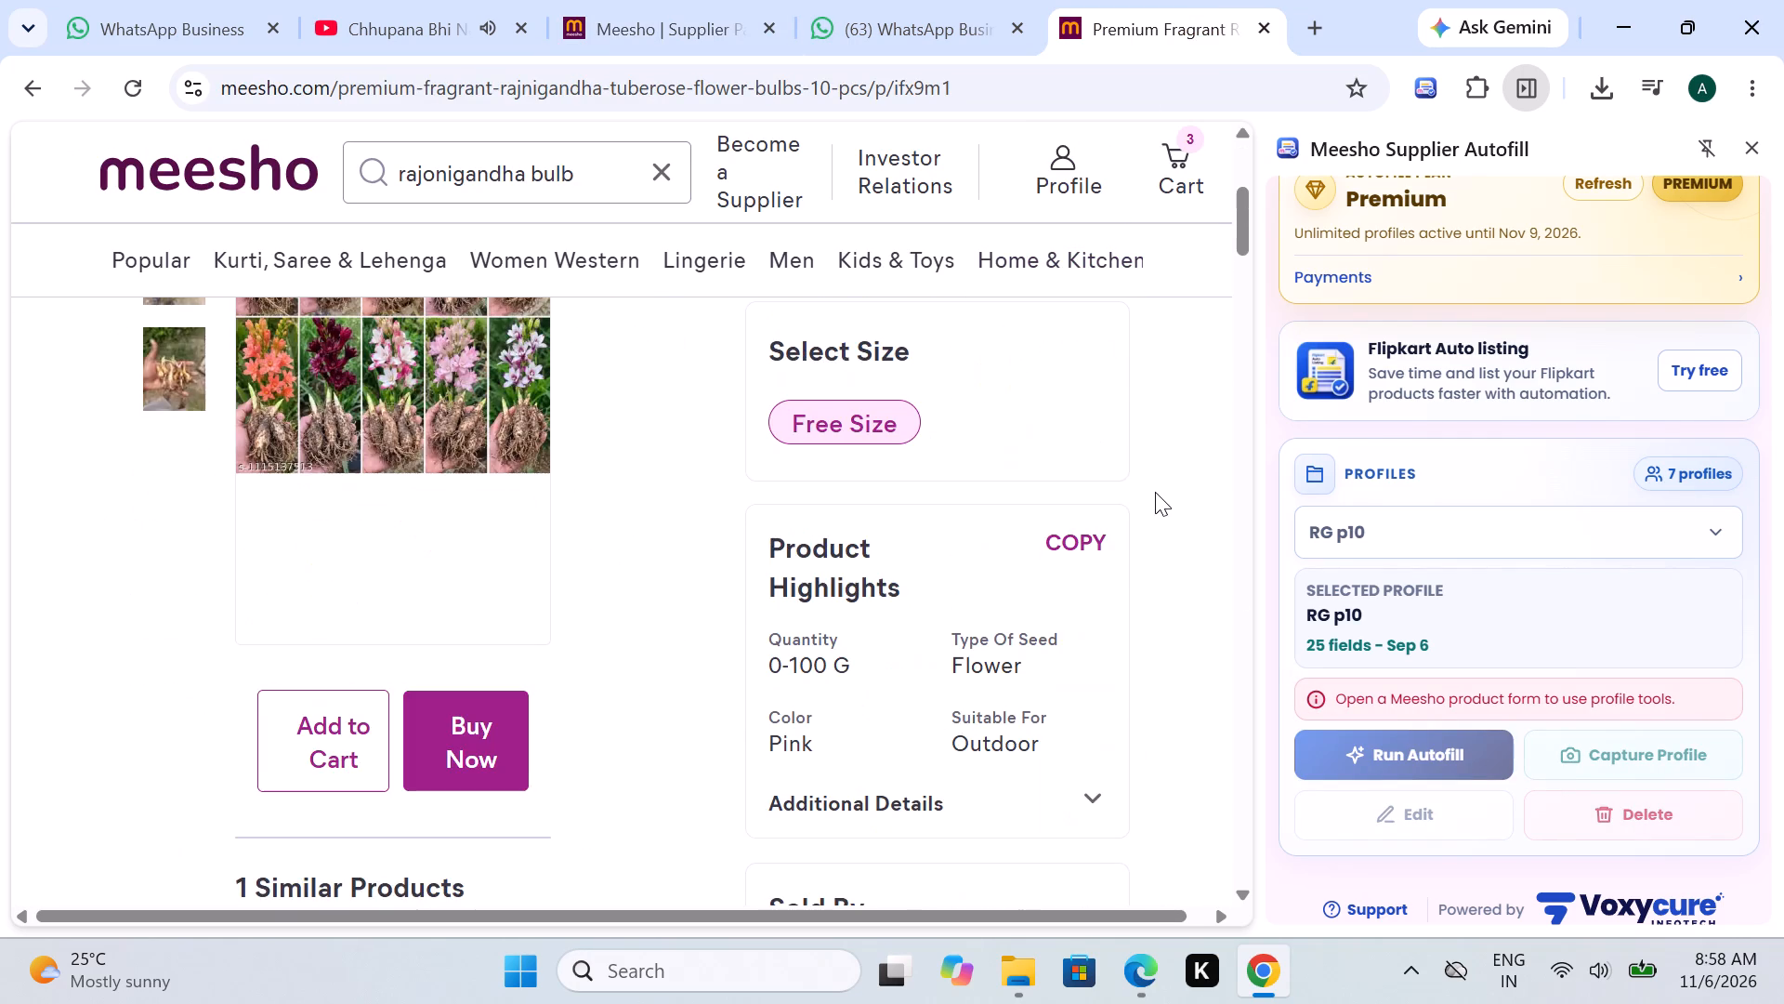
scroll(1148, 534, "down", 1)
left_click(1082, 433)
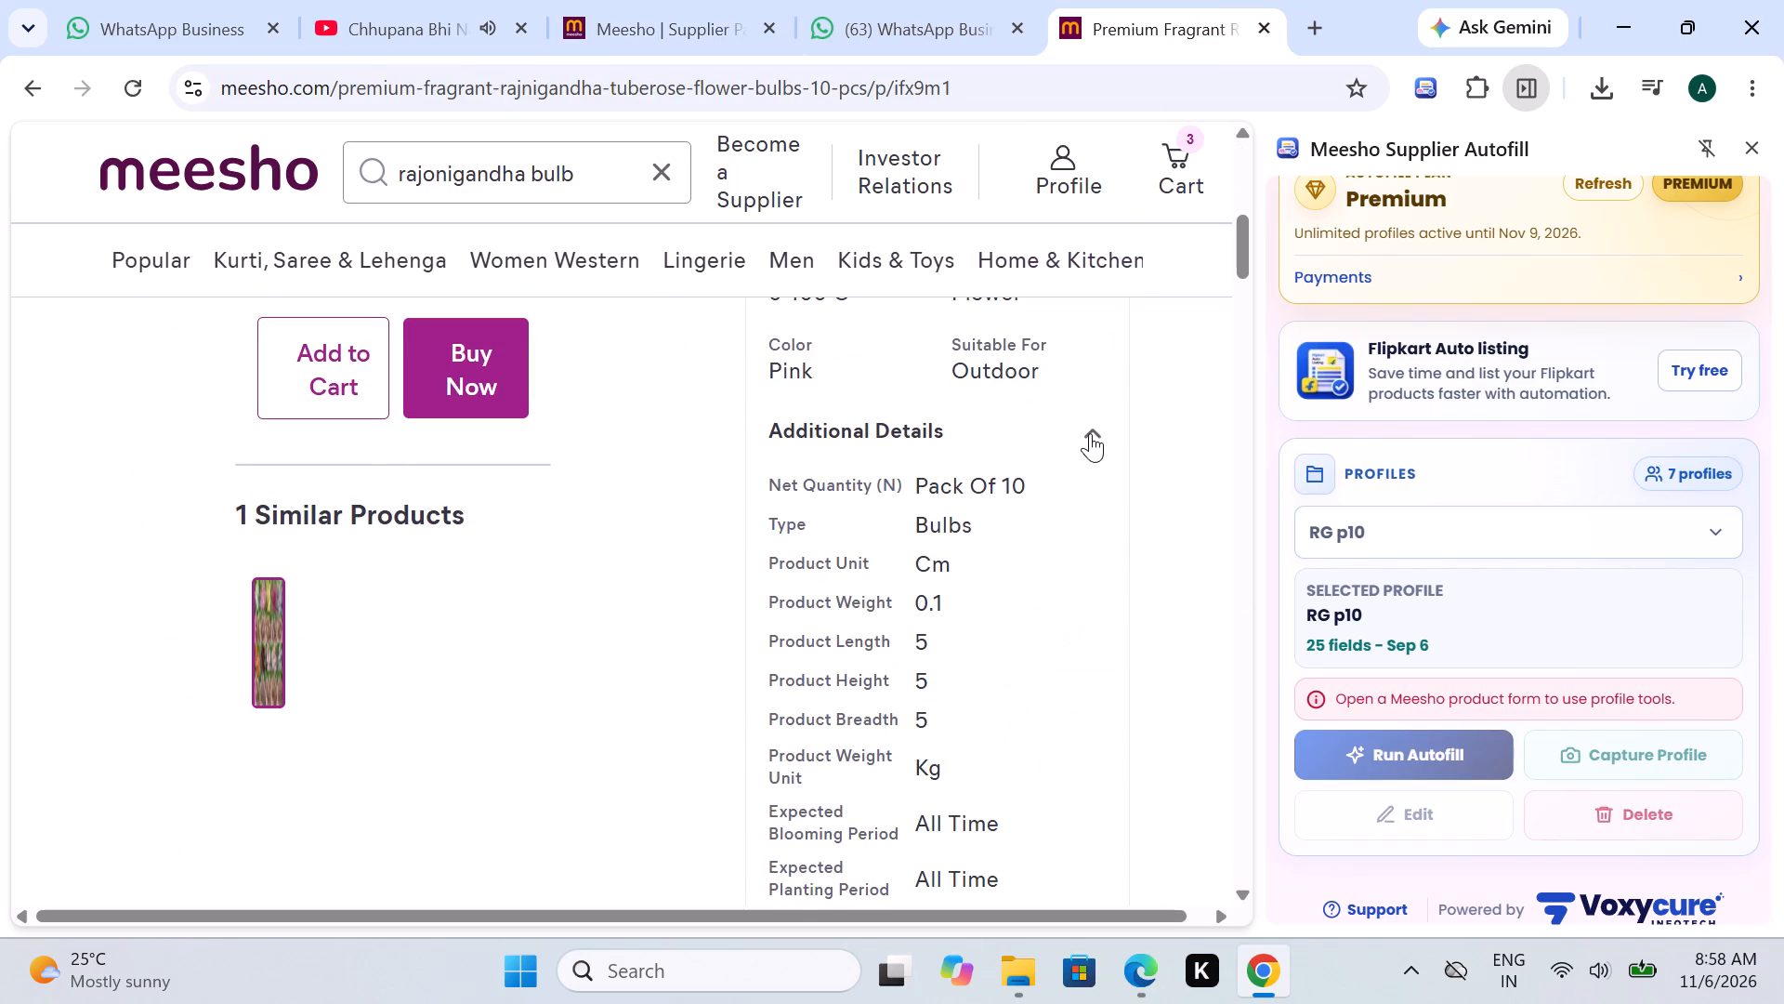
scroll(1100, 439, "down", 1)
scroll(1099, 450, "up", 1)
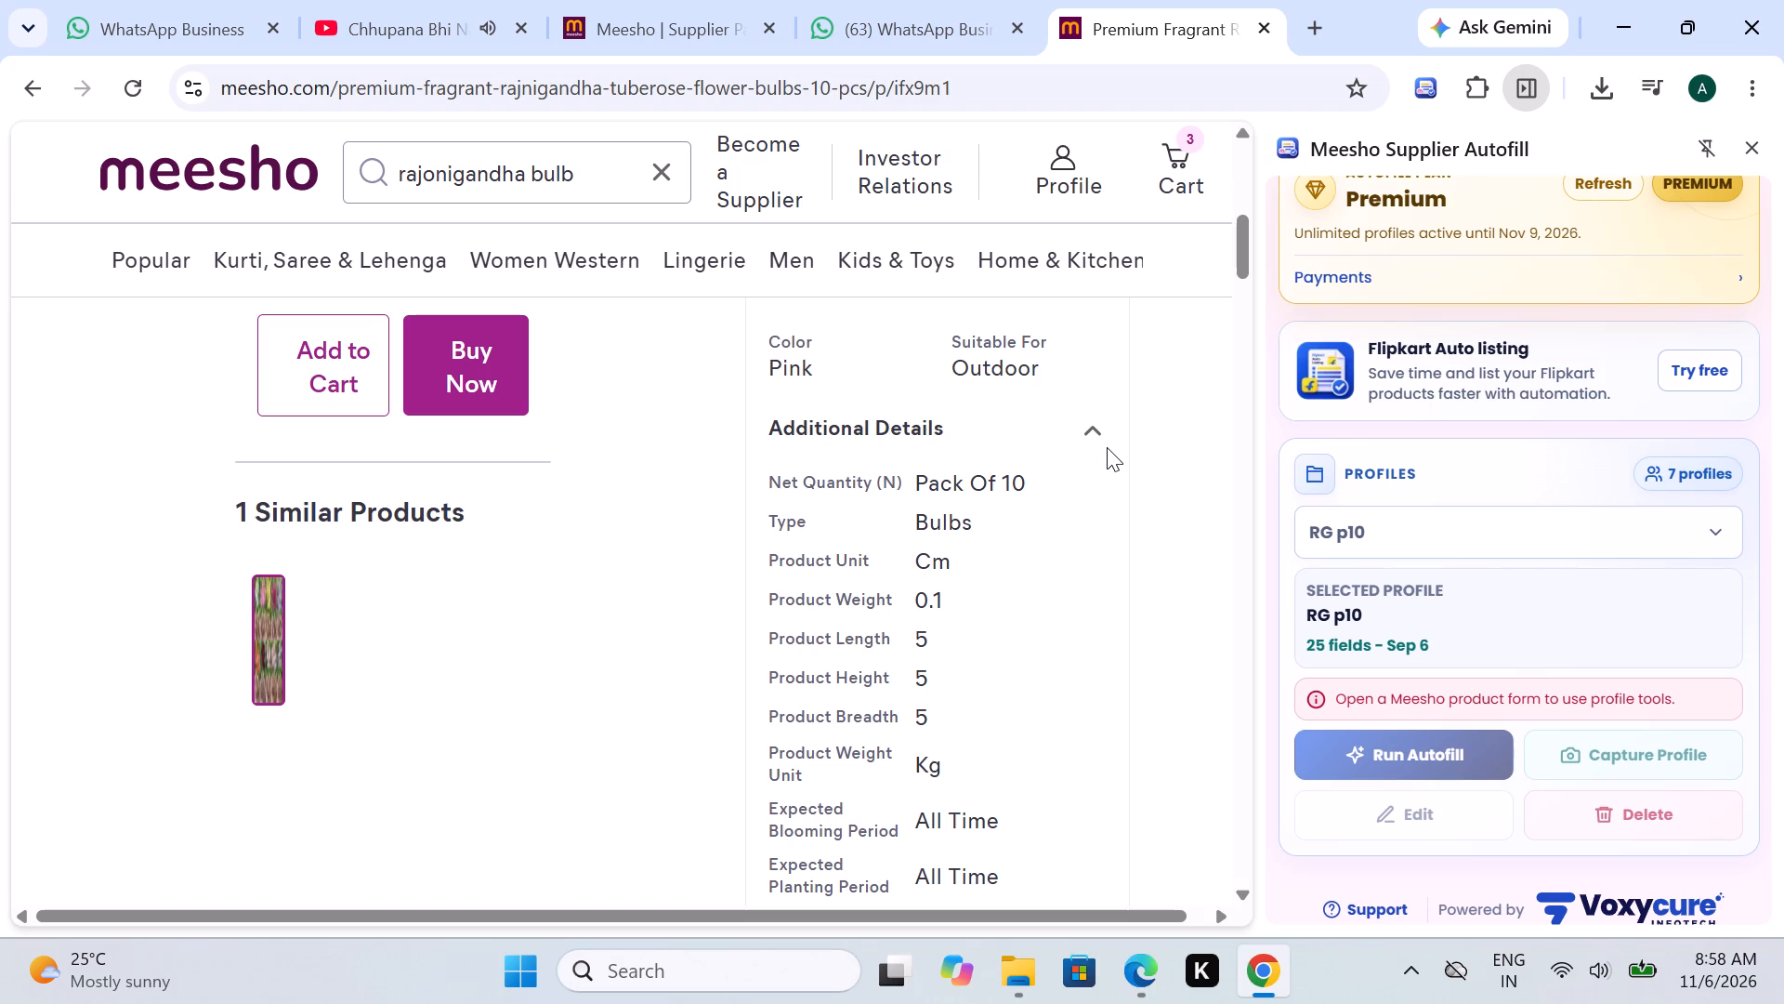
scroll(1107, 447, "down", 2)
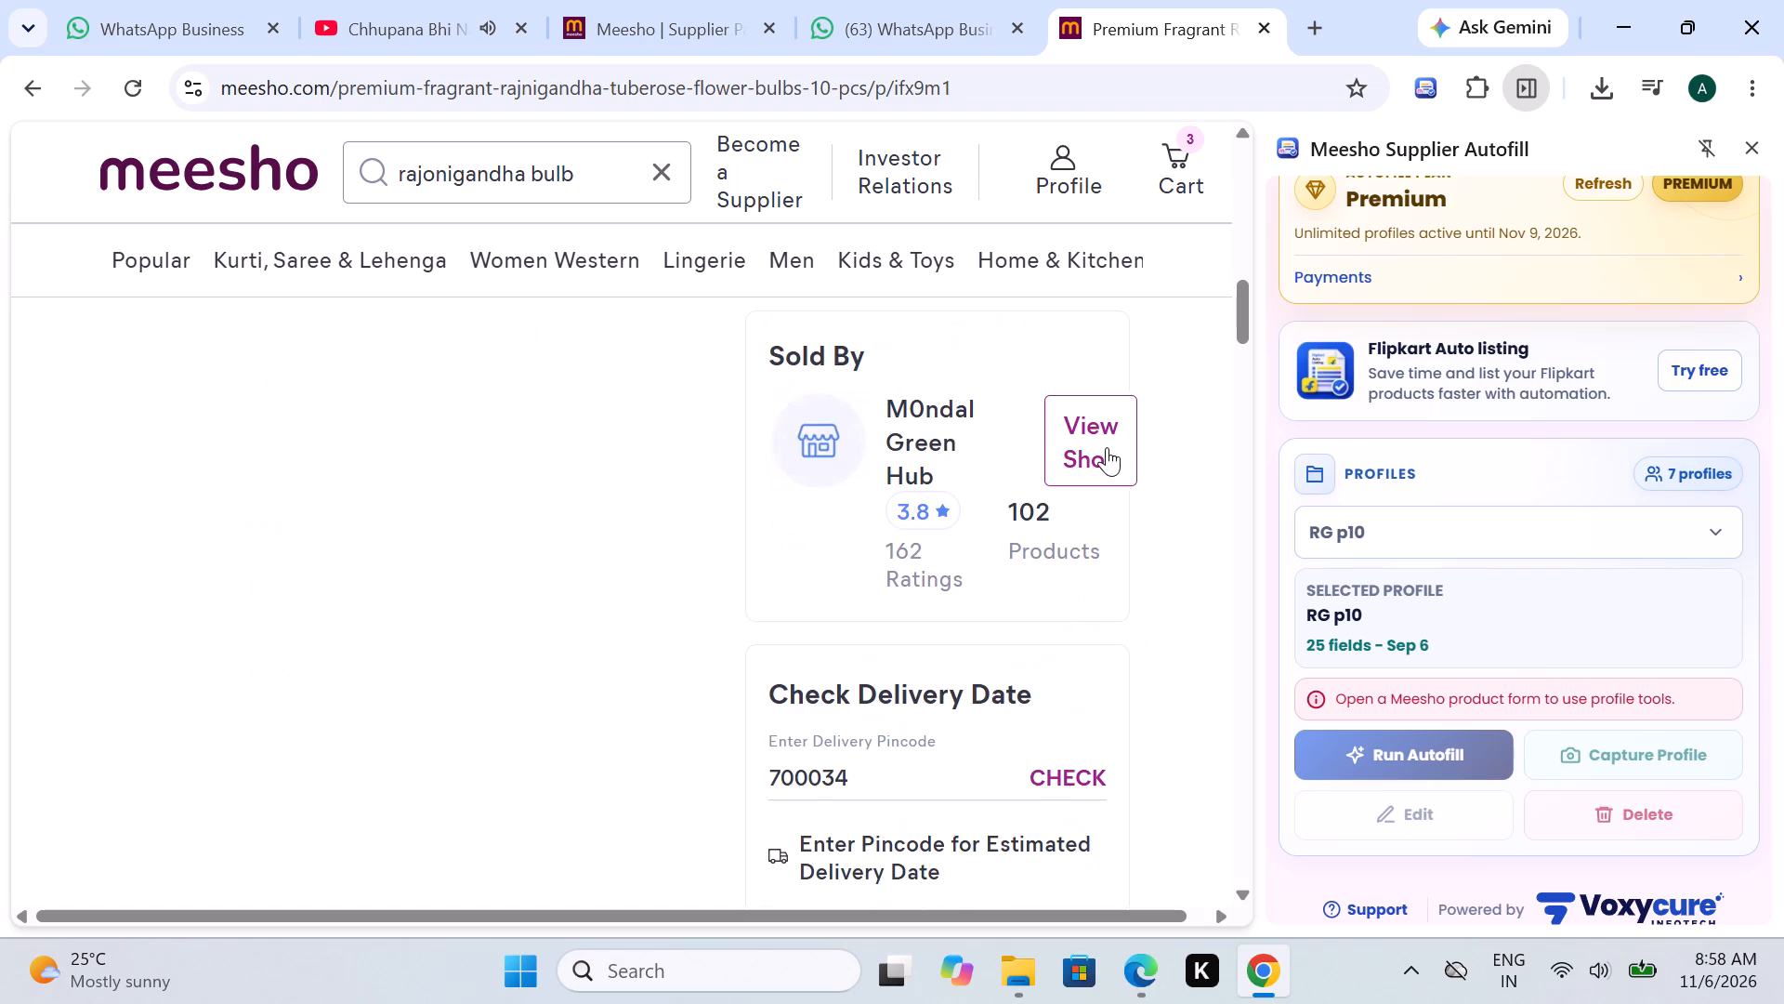
scroll(1078, 535, "down", 2)
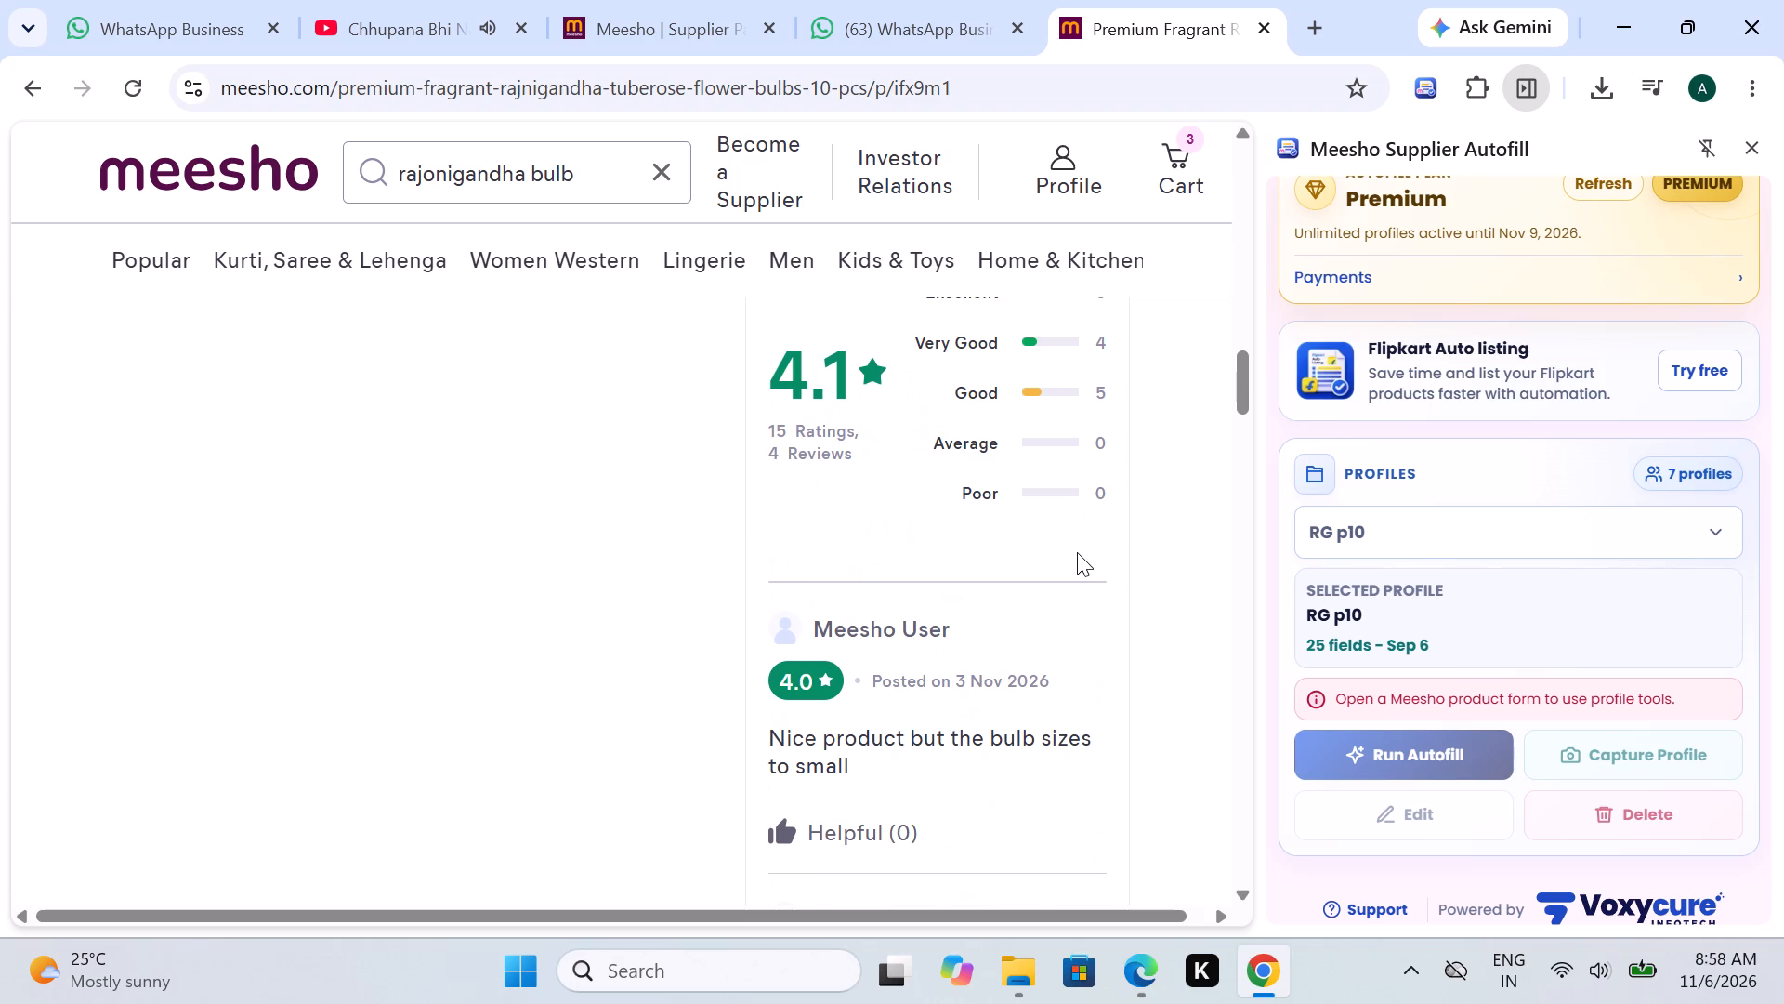
Examine the rest of the Premium Fragrant Rajnigandha listing: reviews, related products, additional details, title and price.
scroll(1077, 551, "down", 2)
scroll(1077, 551, "up", 1)
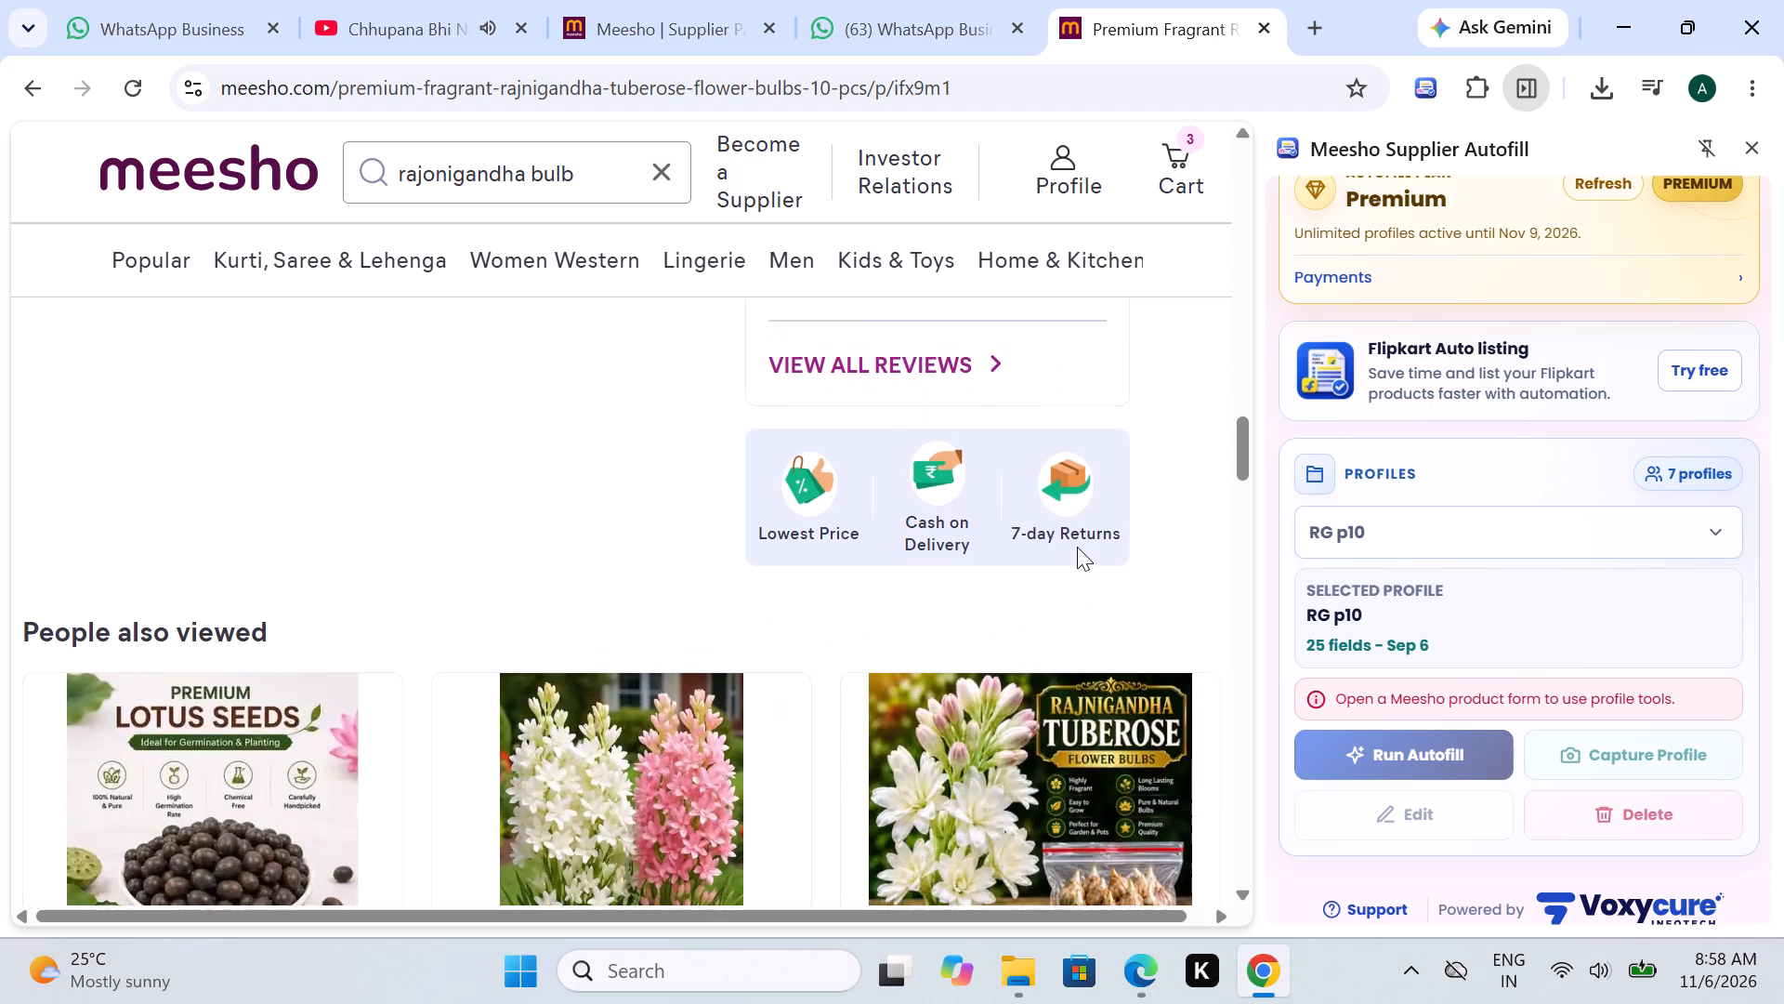
scroll(1077, 547, "up", 6)
scroll(1077, 545, "down", 1)
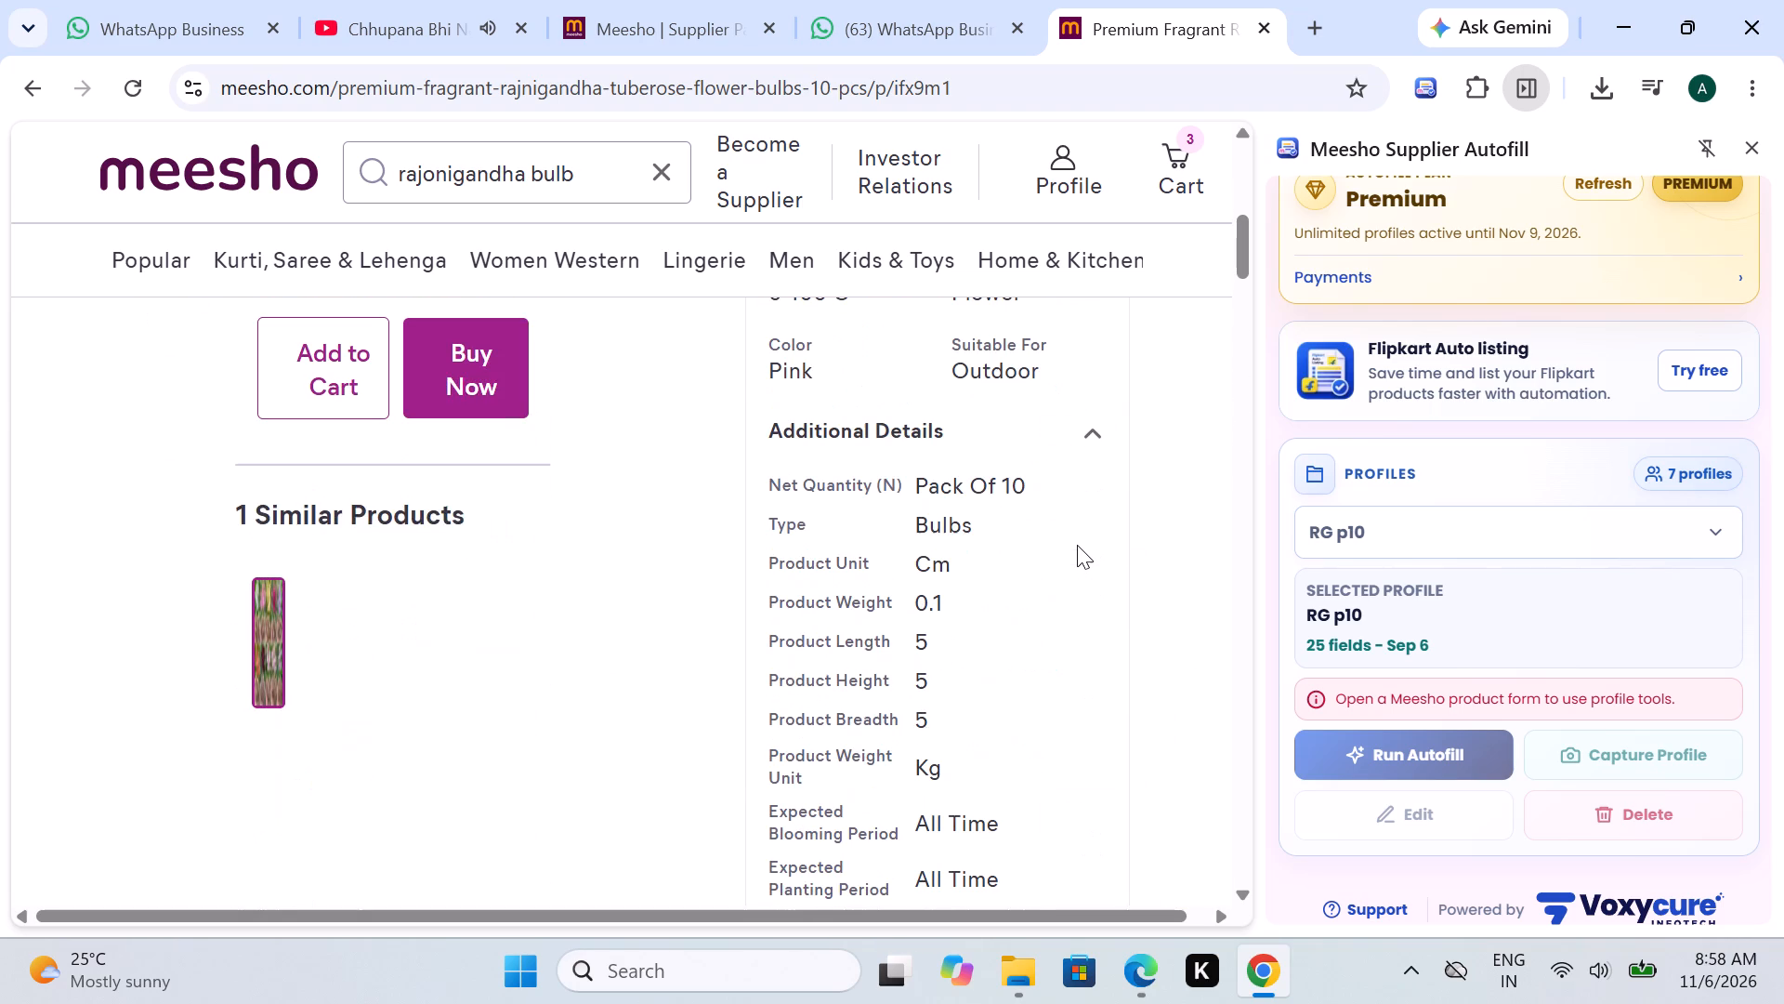
scroll(1100, 545, "up", 3)
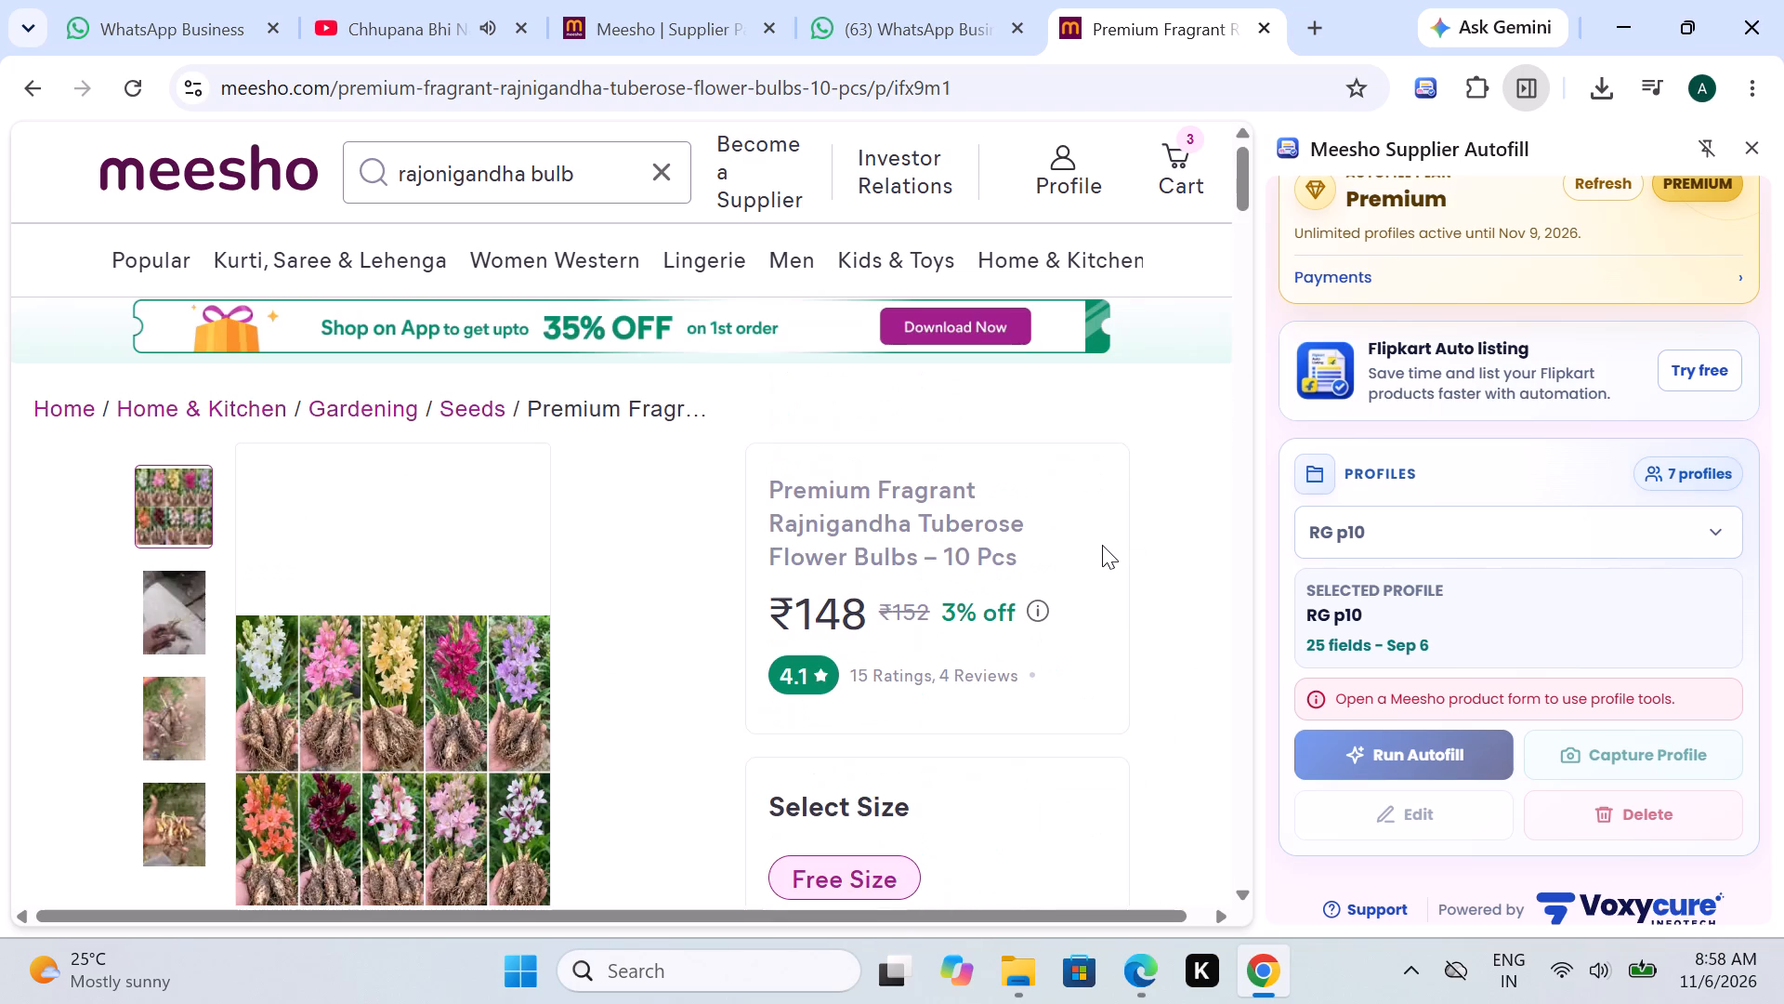
scroll(1102, 545, "up", 3)
In the supplier catalog form, set manufacturer name and address to sabujmala, enter the manufacturer pincode, and reuse these as packer details.
left_click(590, 0)
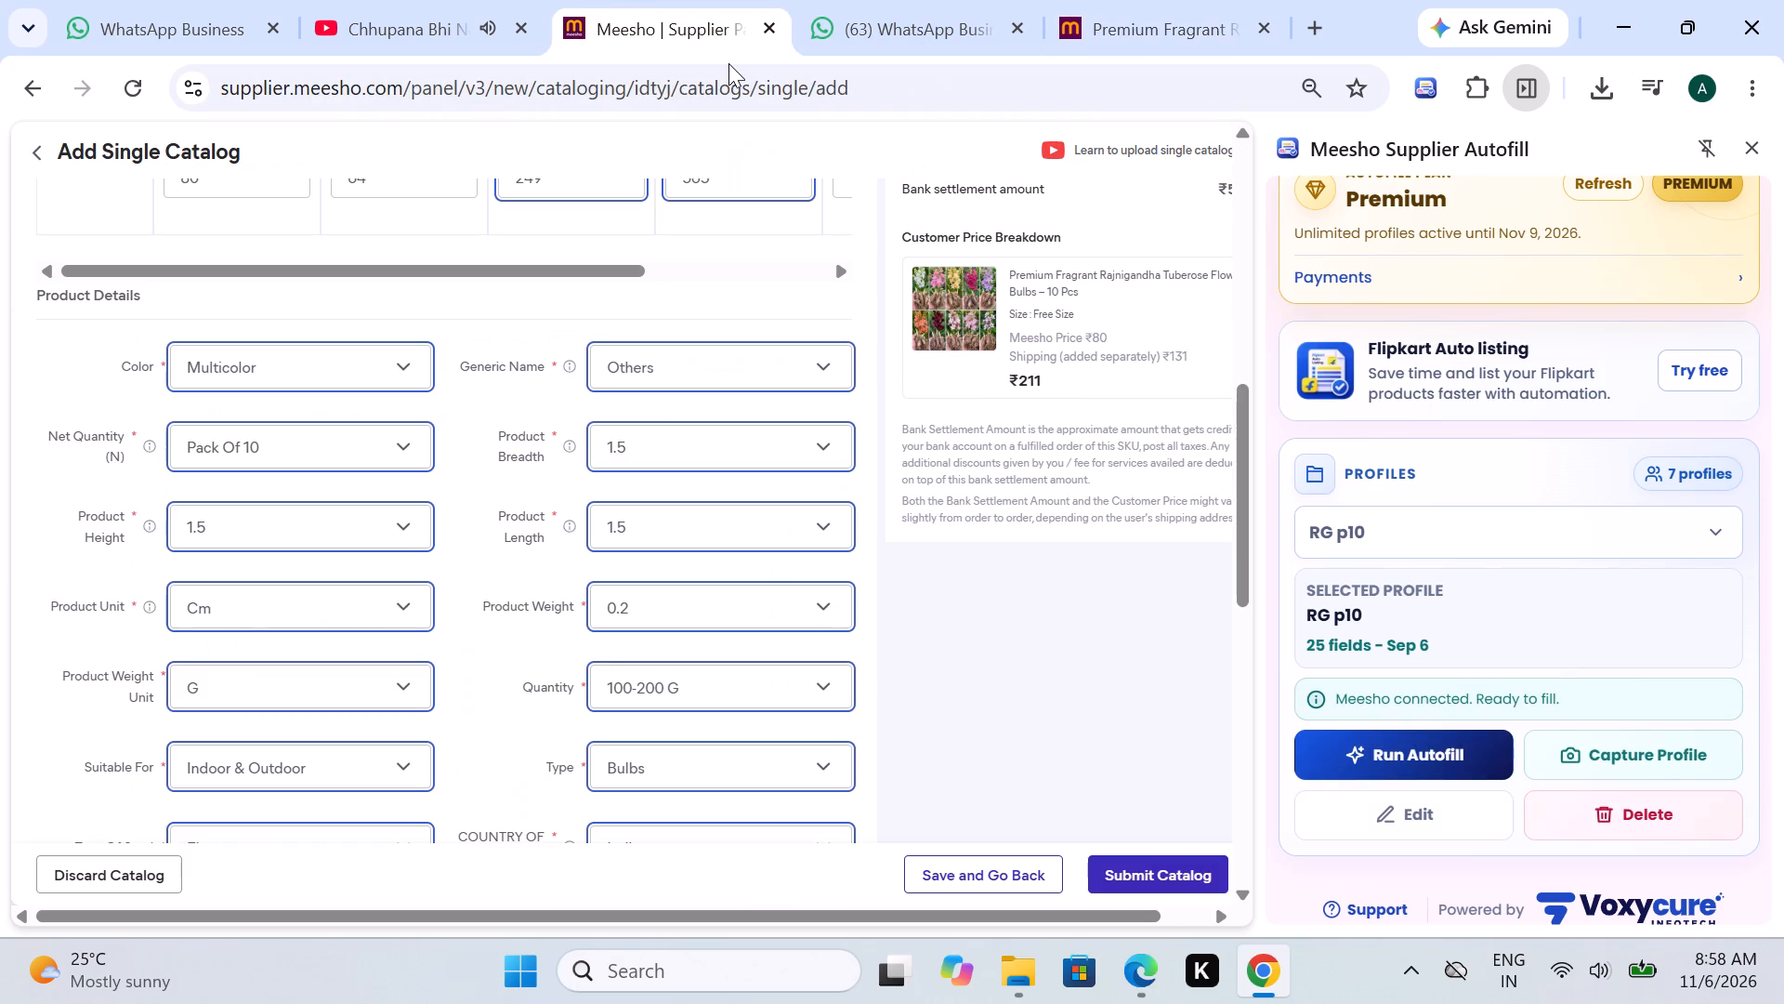
scroll(999, 532, "down", 5)
scroll(990, 529, "up", 1)
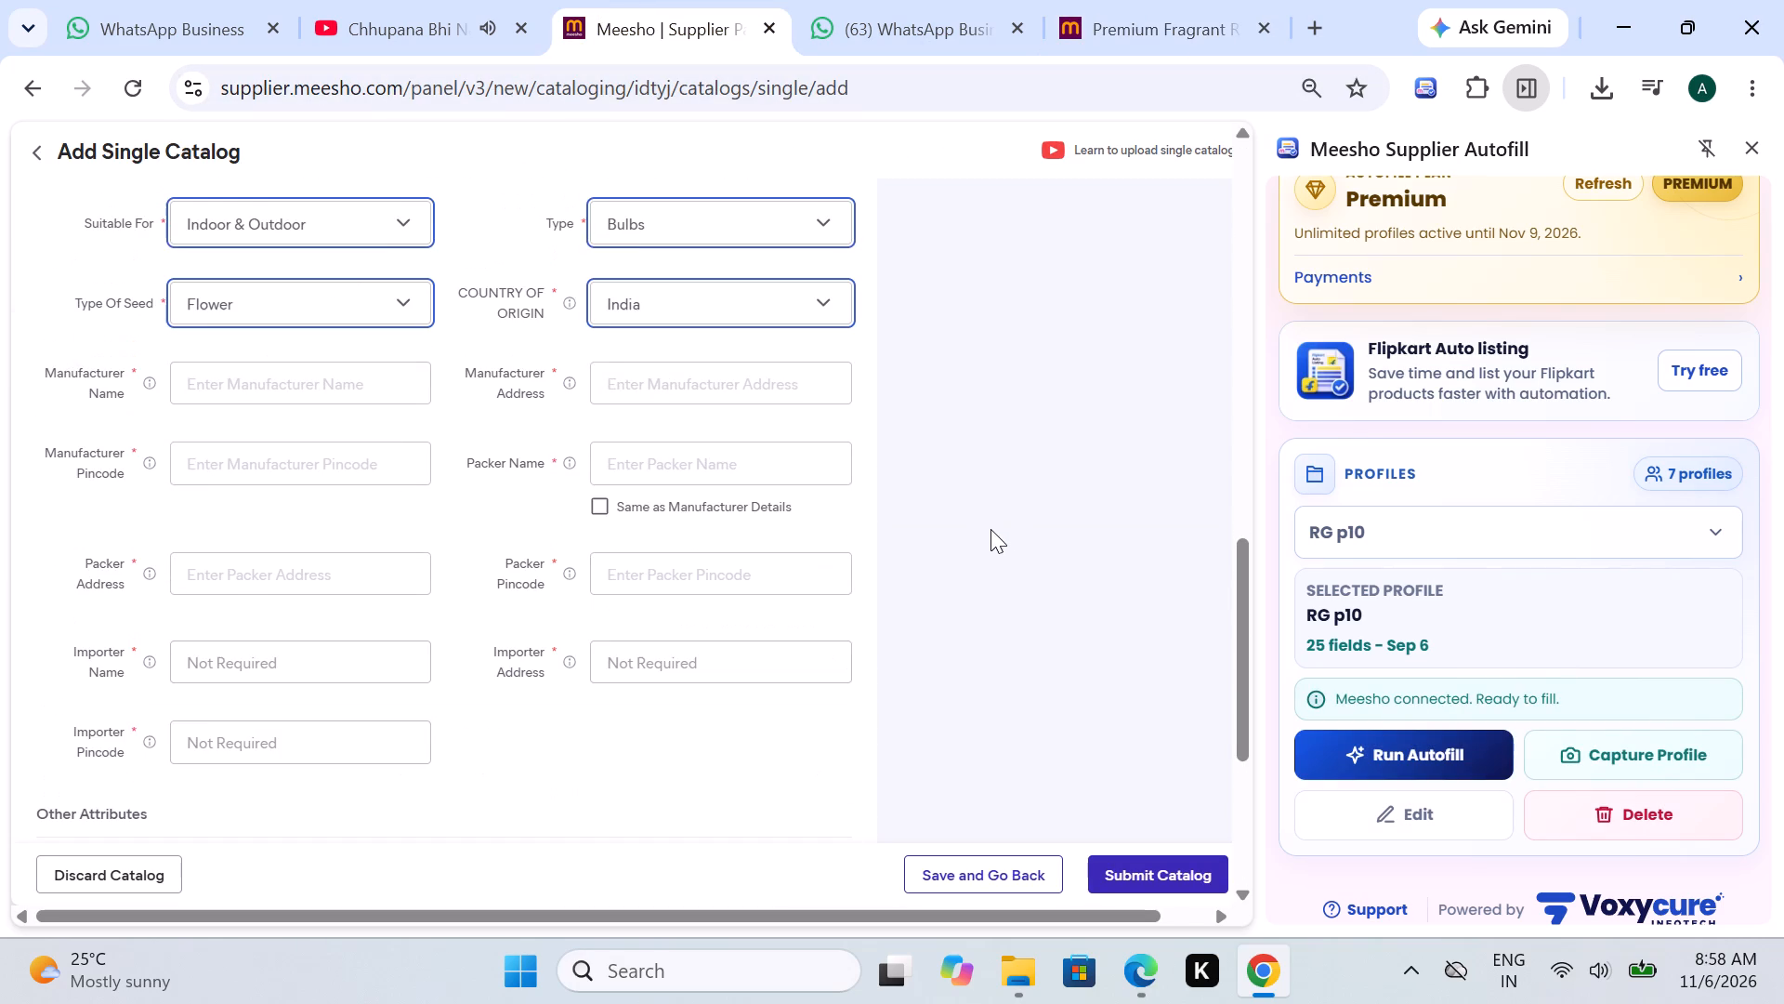
left_click(597, 509)
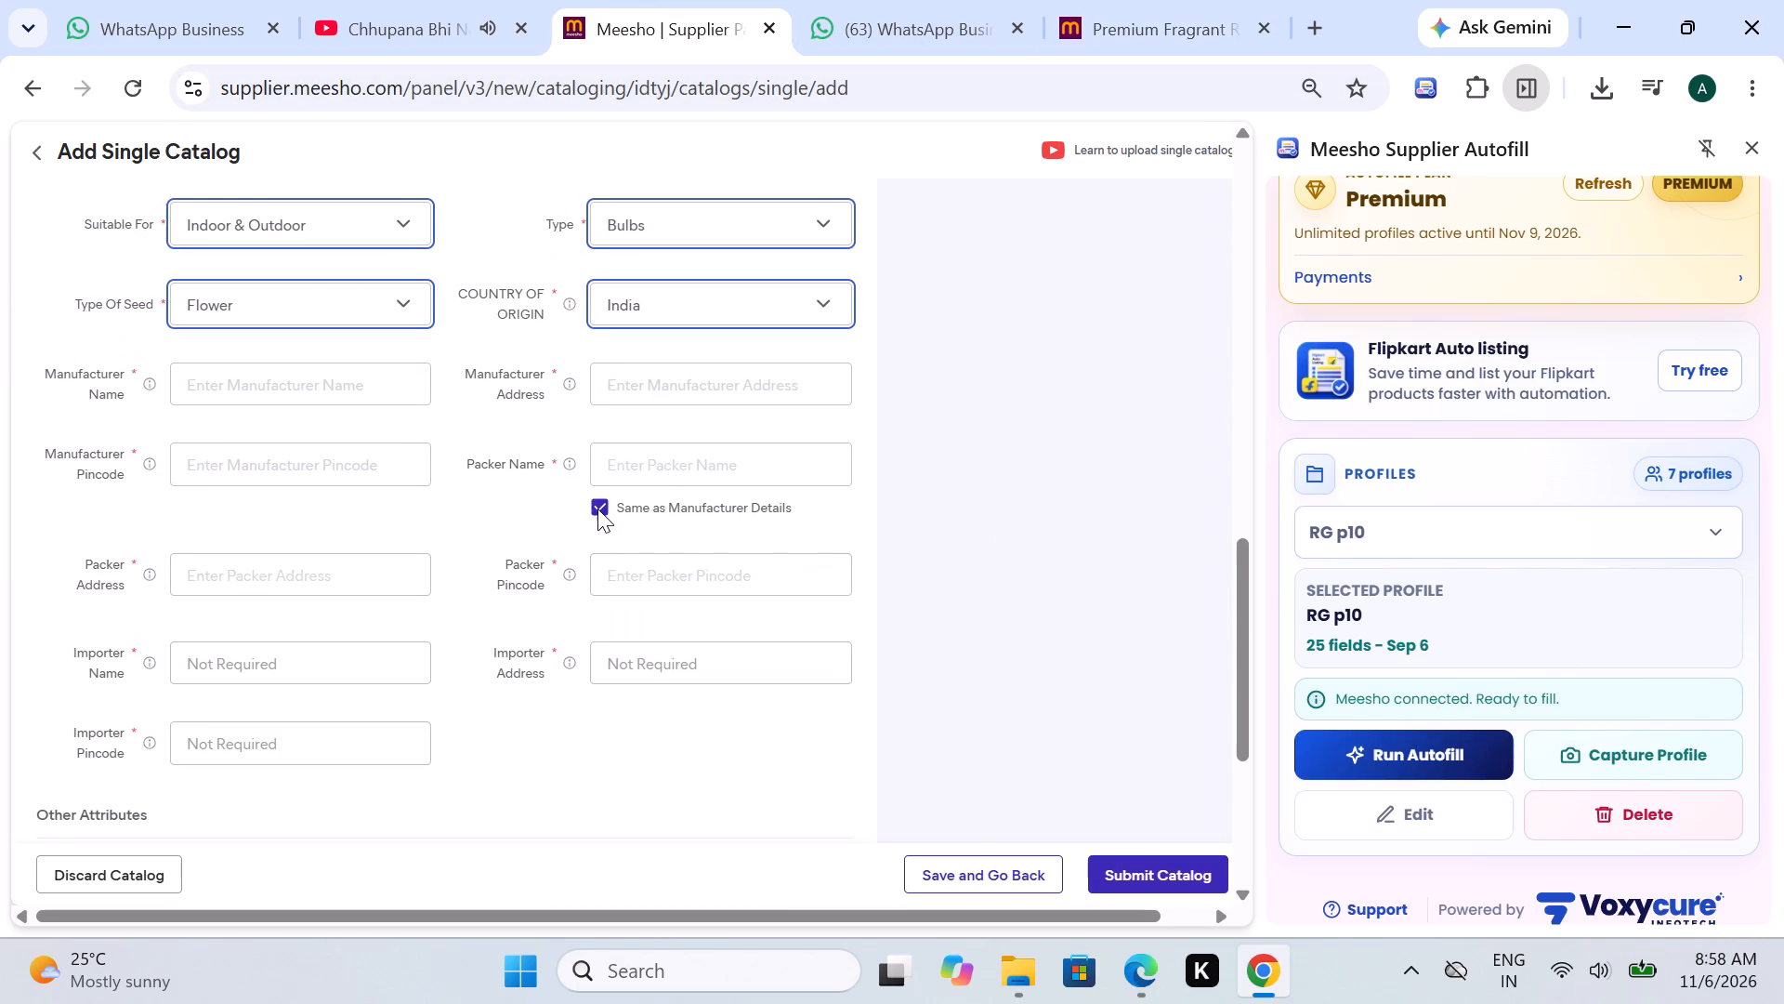
left_click(653, 375)
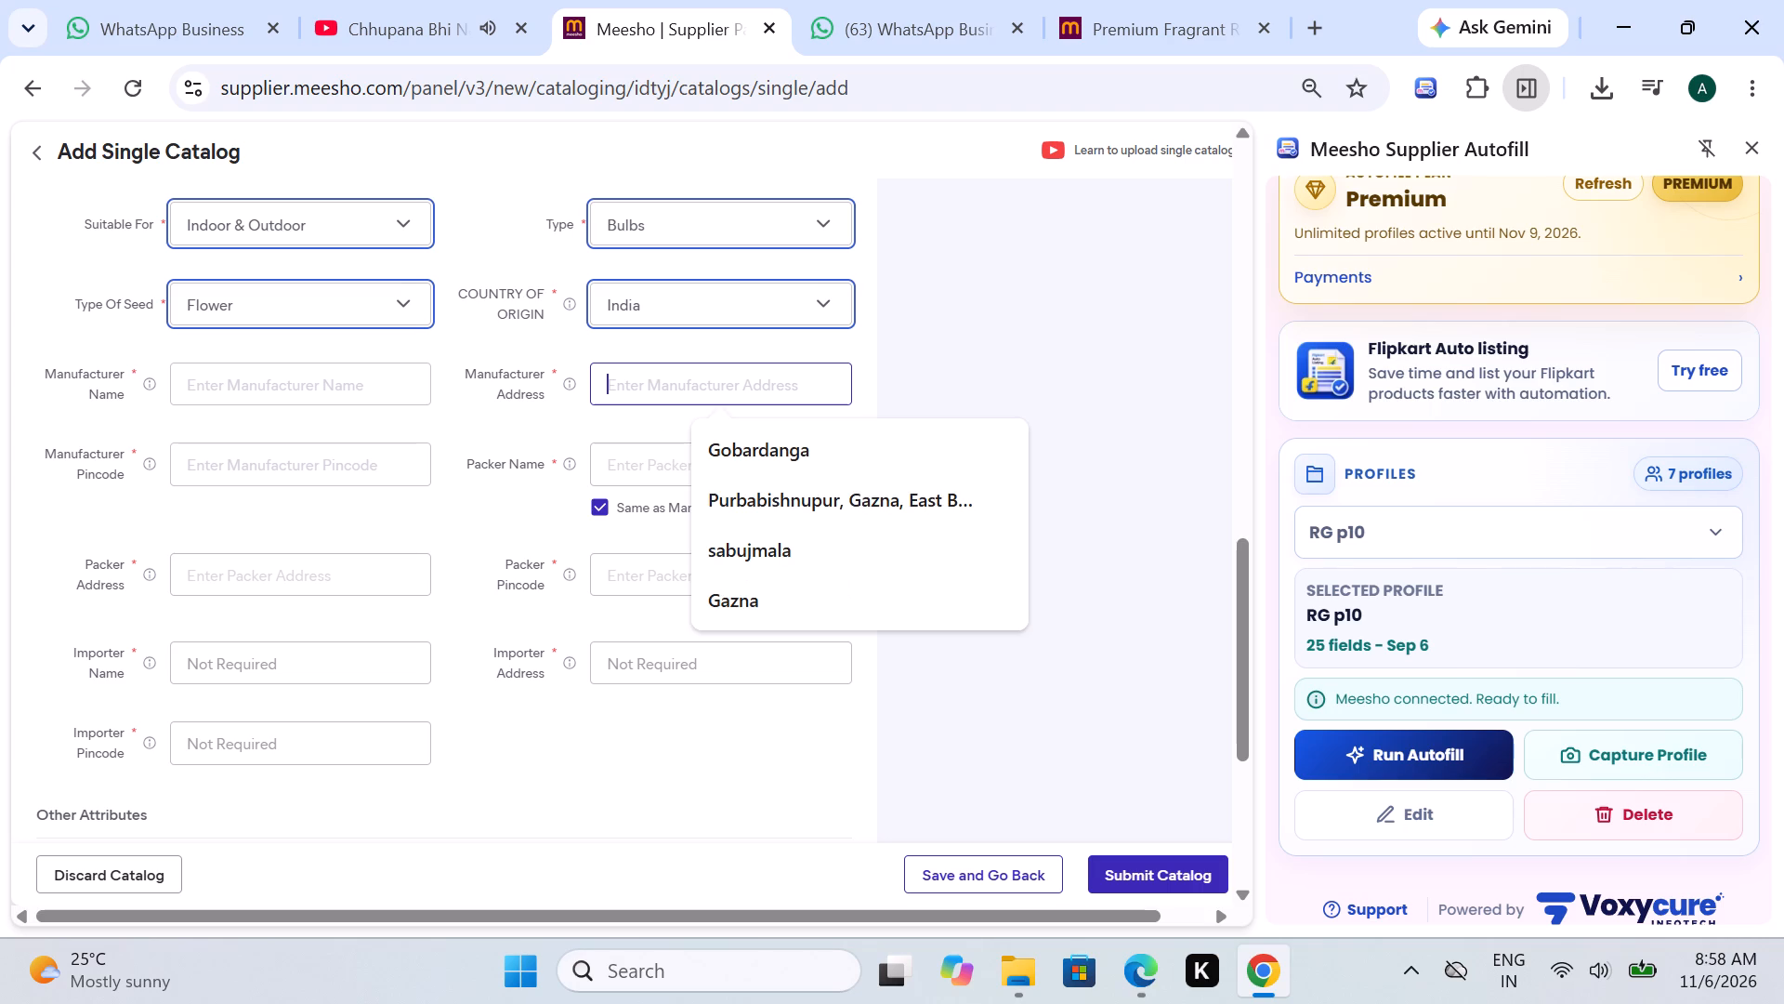
left_click(792, 535)
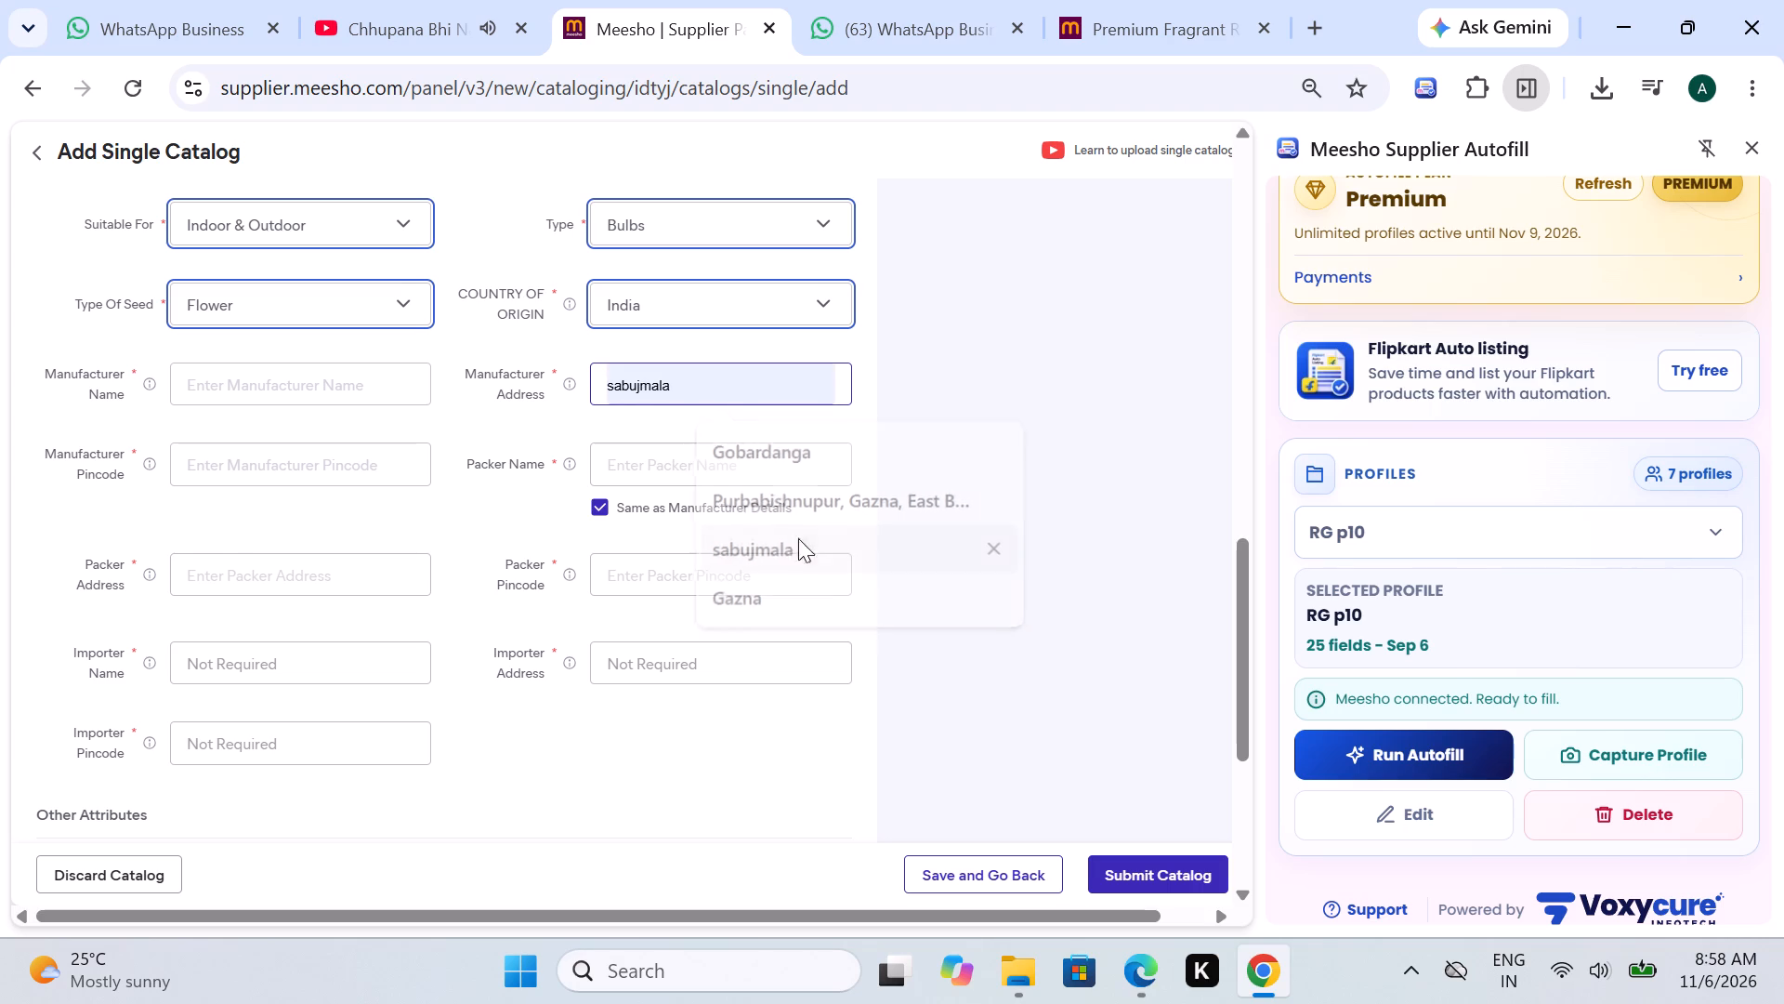
left_click(318, 397)
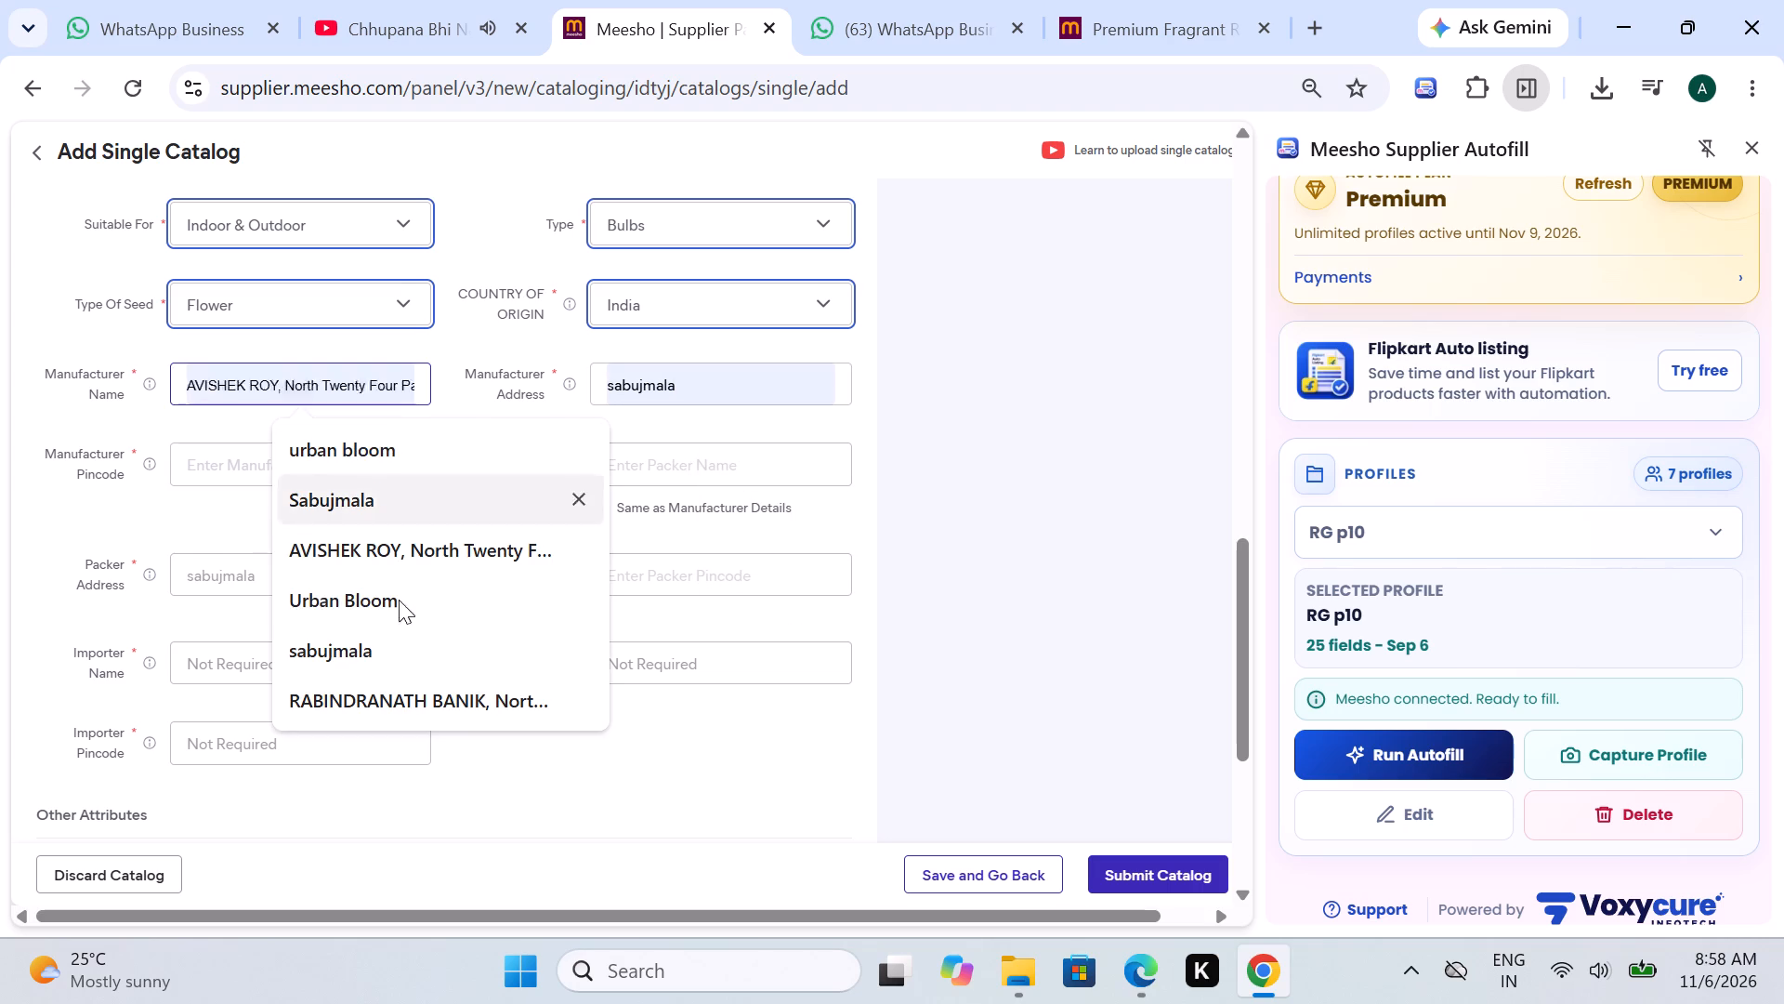
left_click(425, 641)
left_click(267, 449)
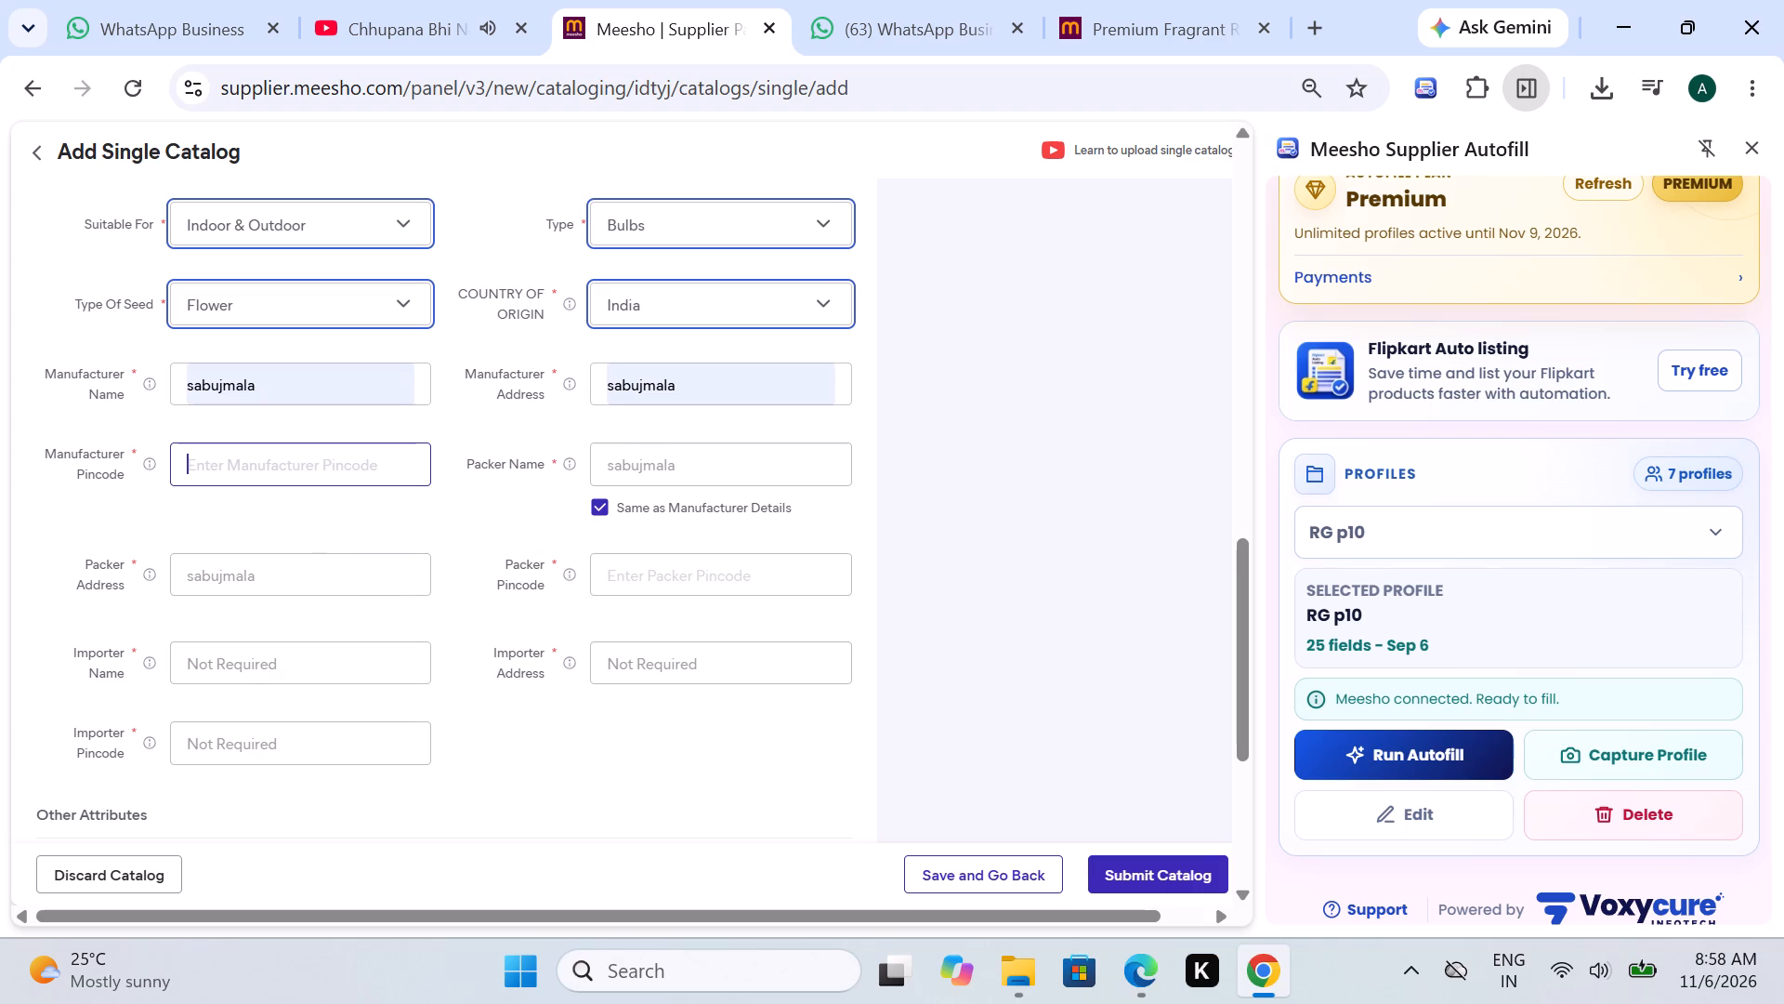
key("7")
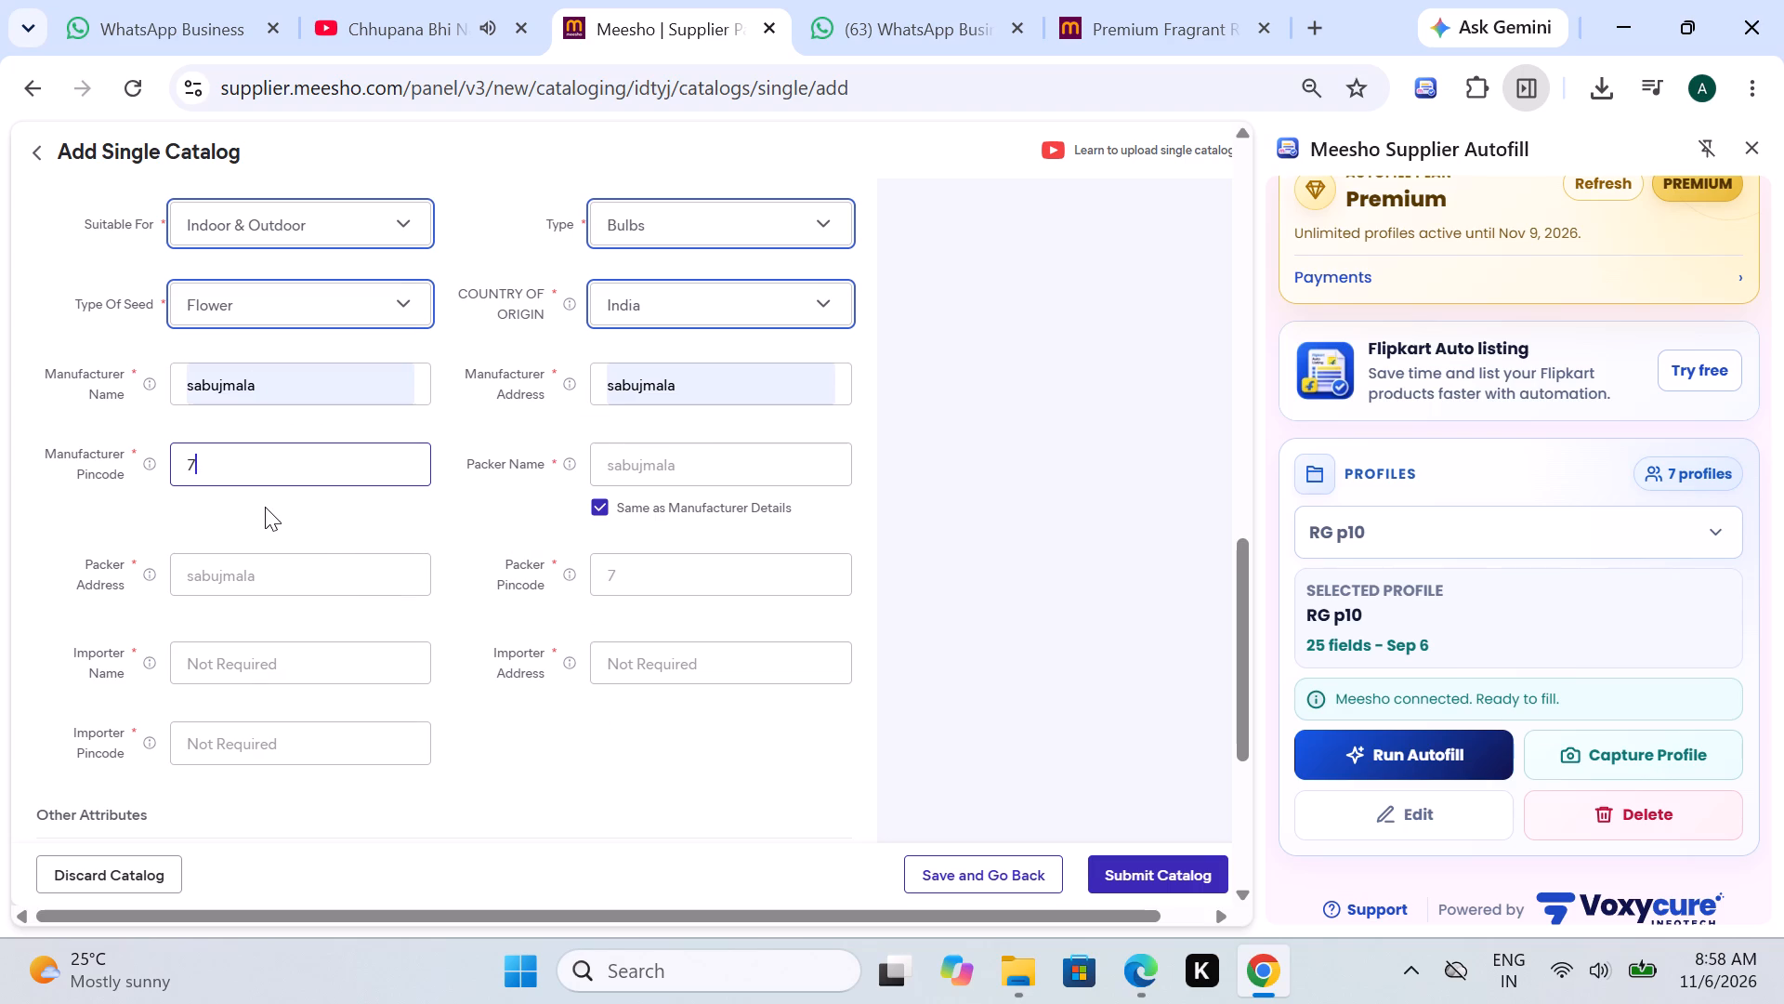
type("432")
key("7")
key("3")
left_click(660, 468)
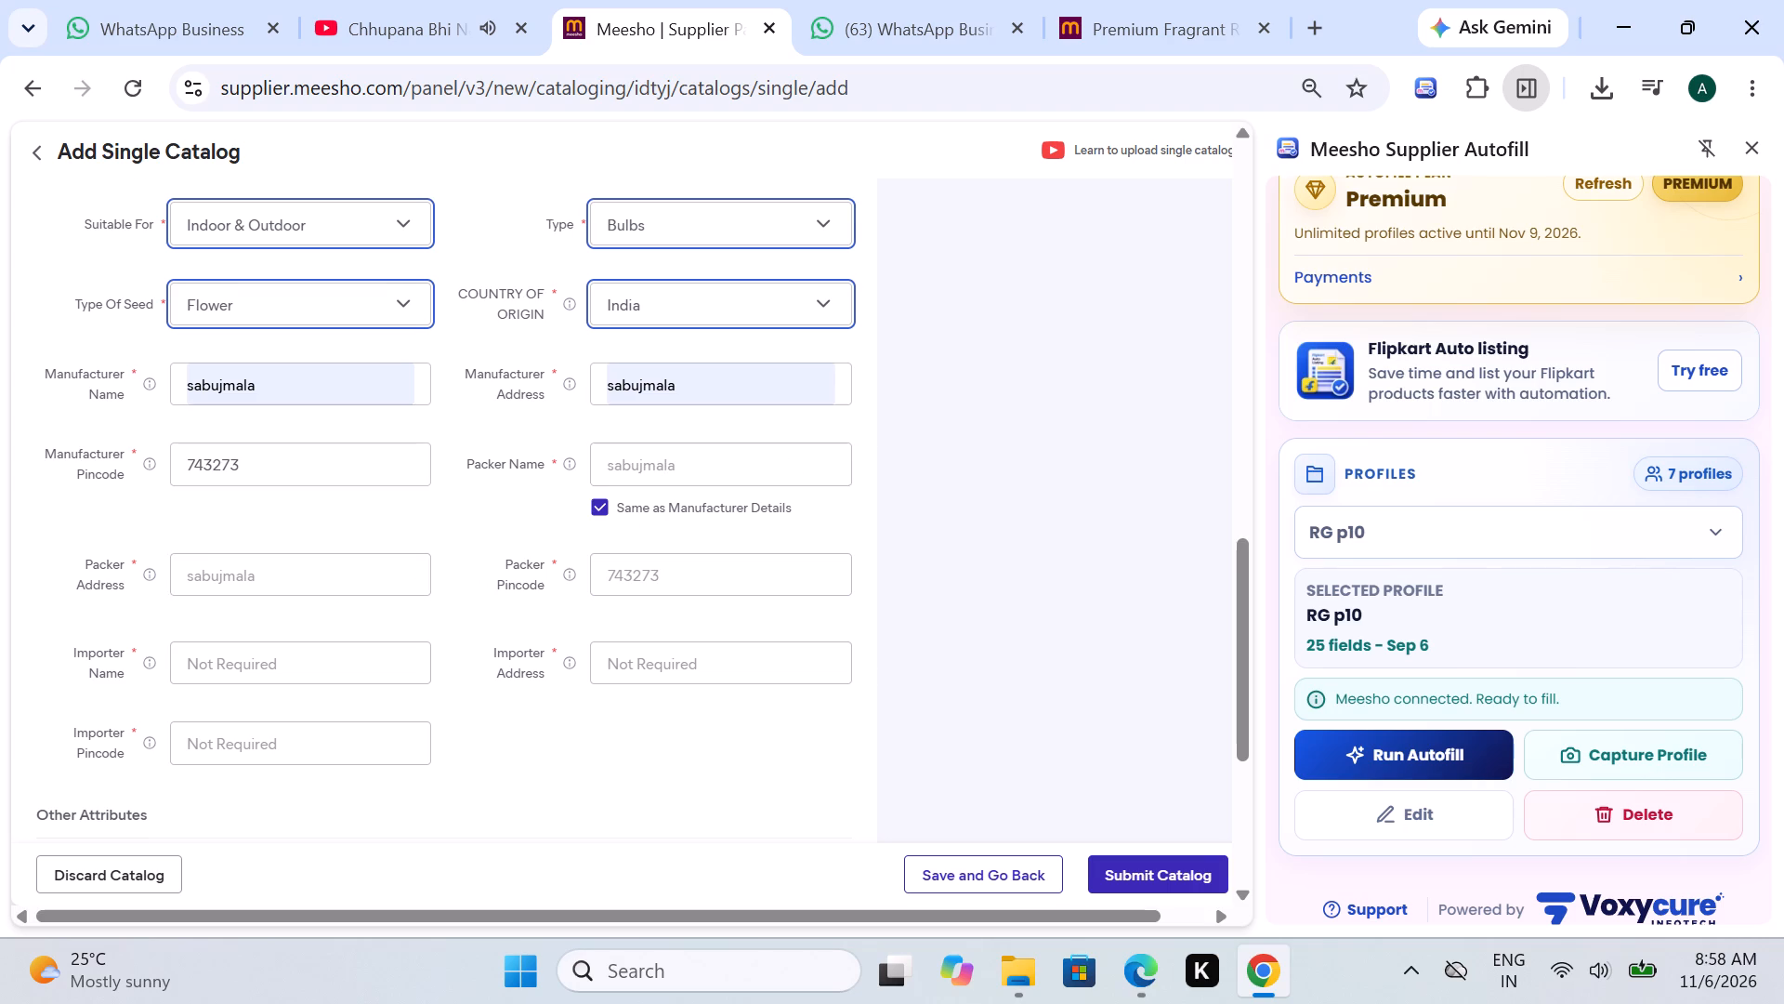
Set the Free Size wrong/defective returns price to 77.
scroll(718, 503, "up", 2)
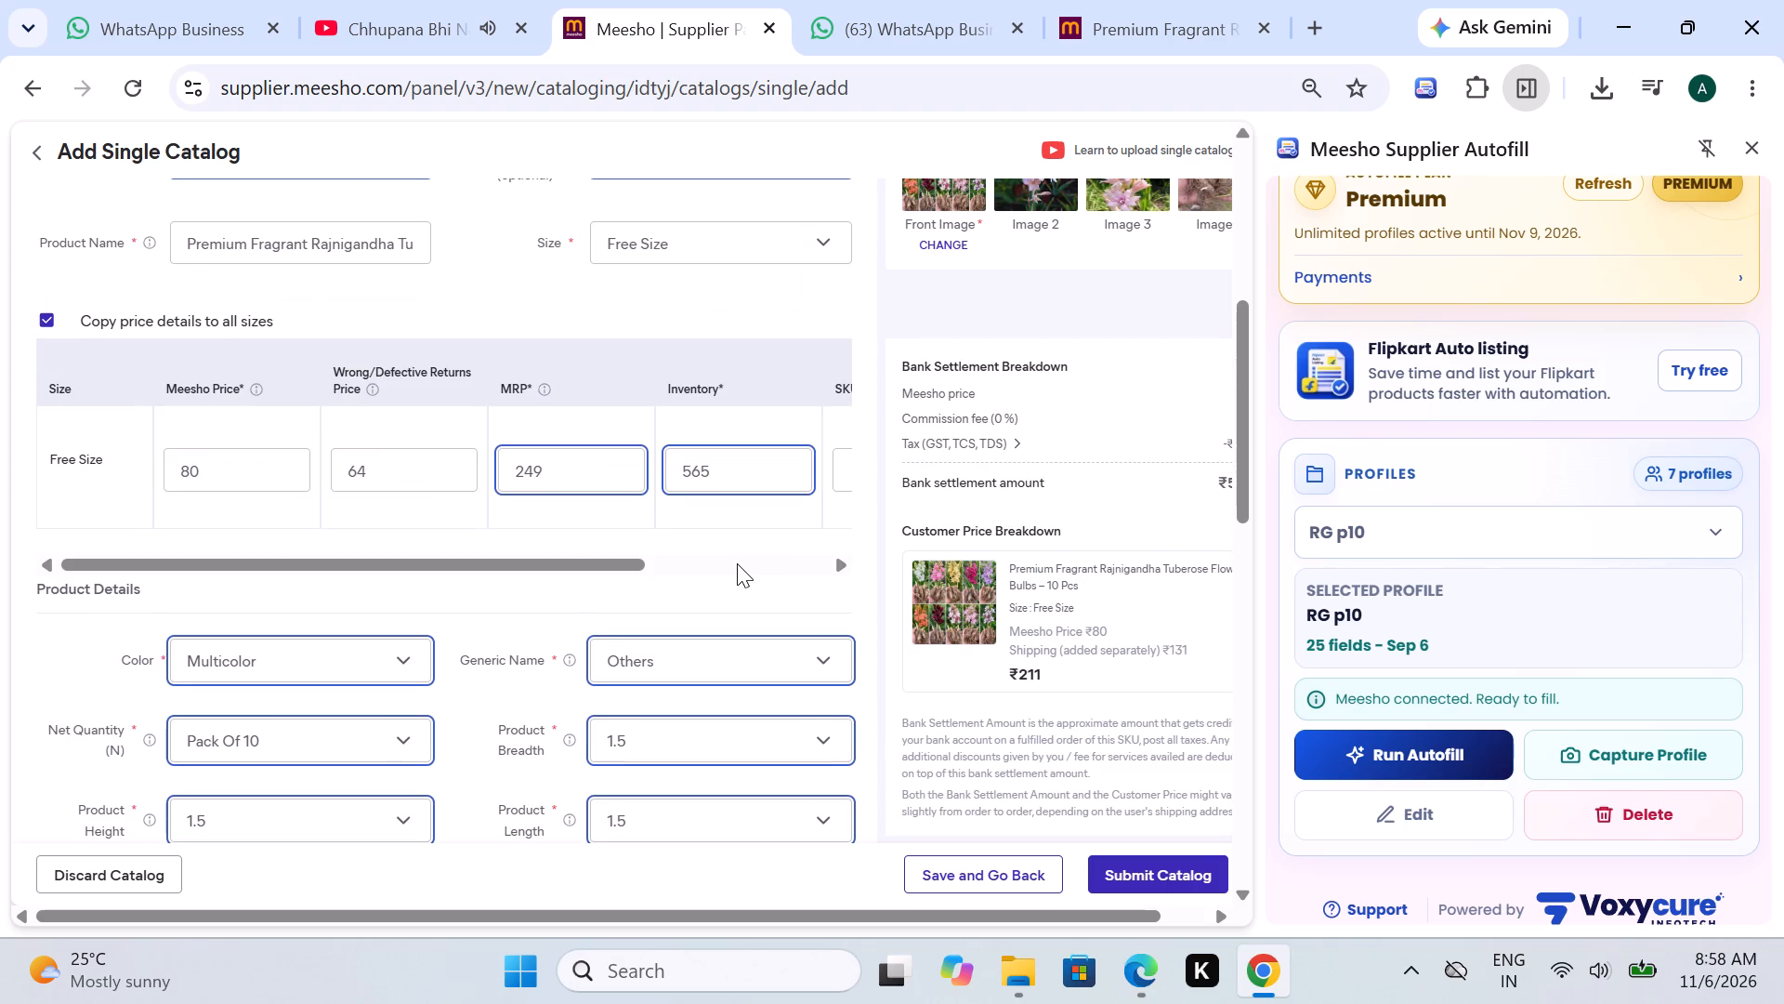
scroll(736, 550, "down", 1)
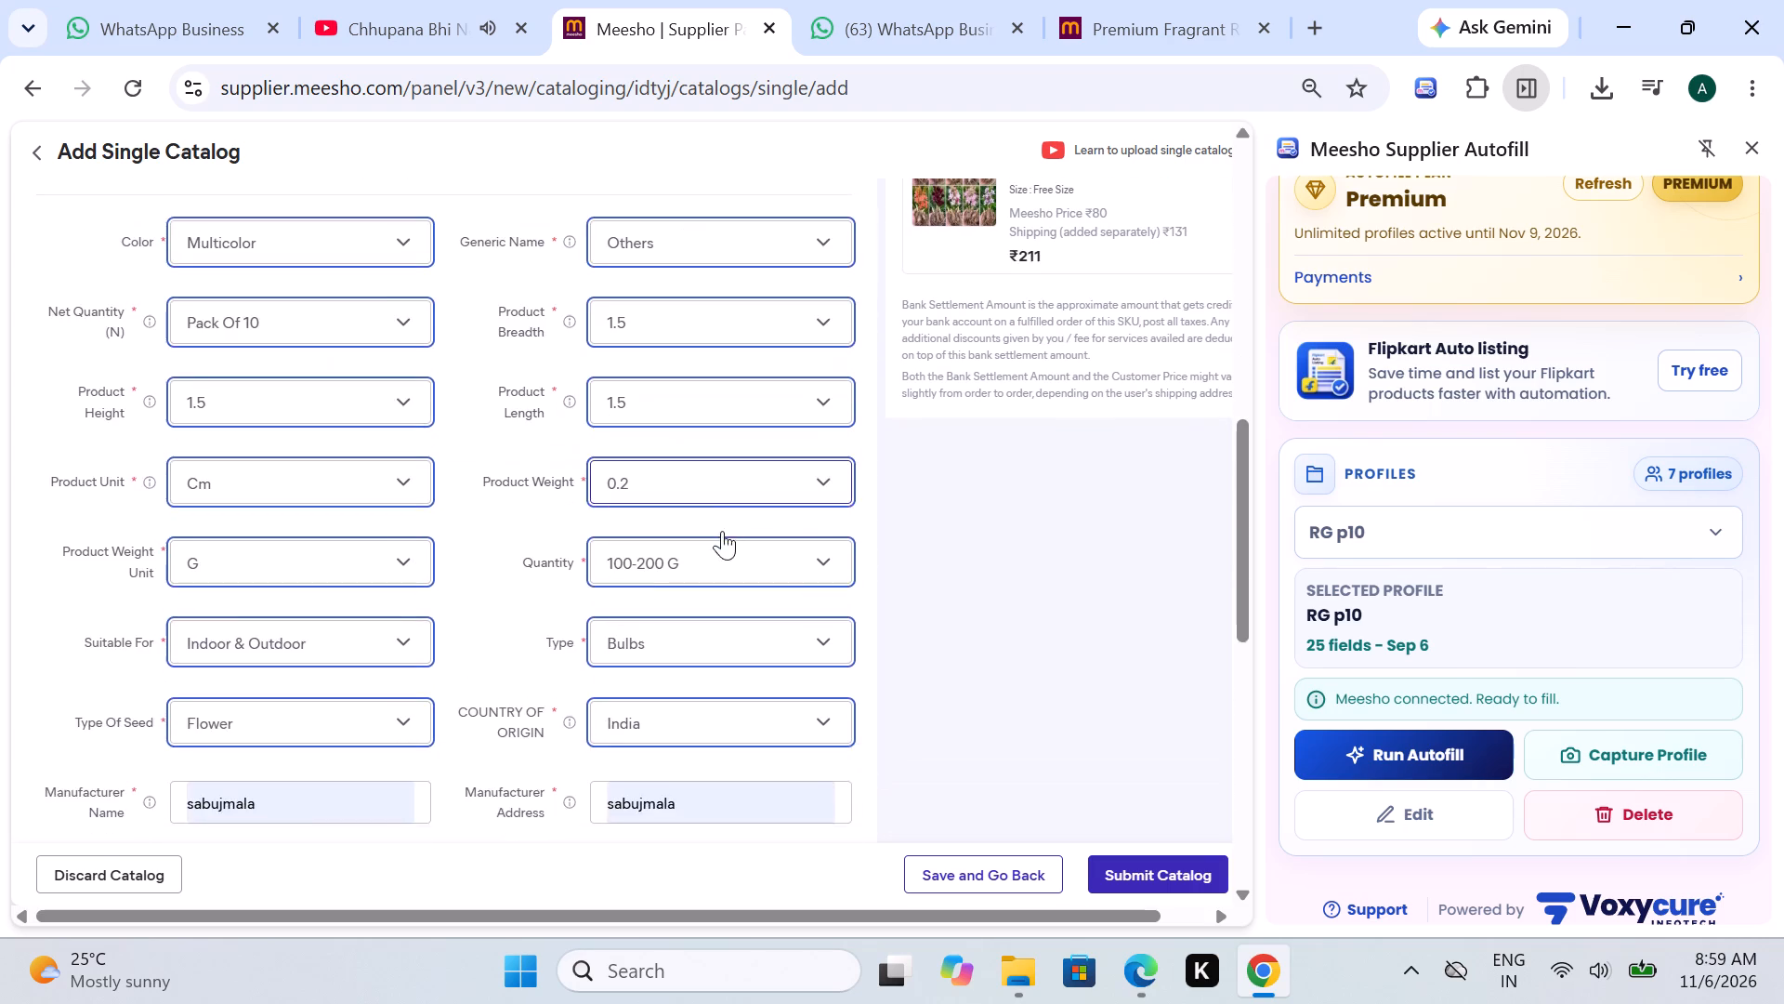
scroll(719, 529, "up", 1)
left_click(436, 491)
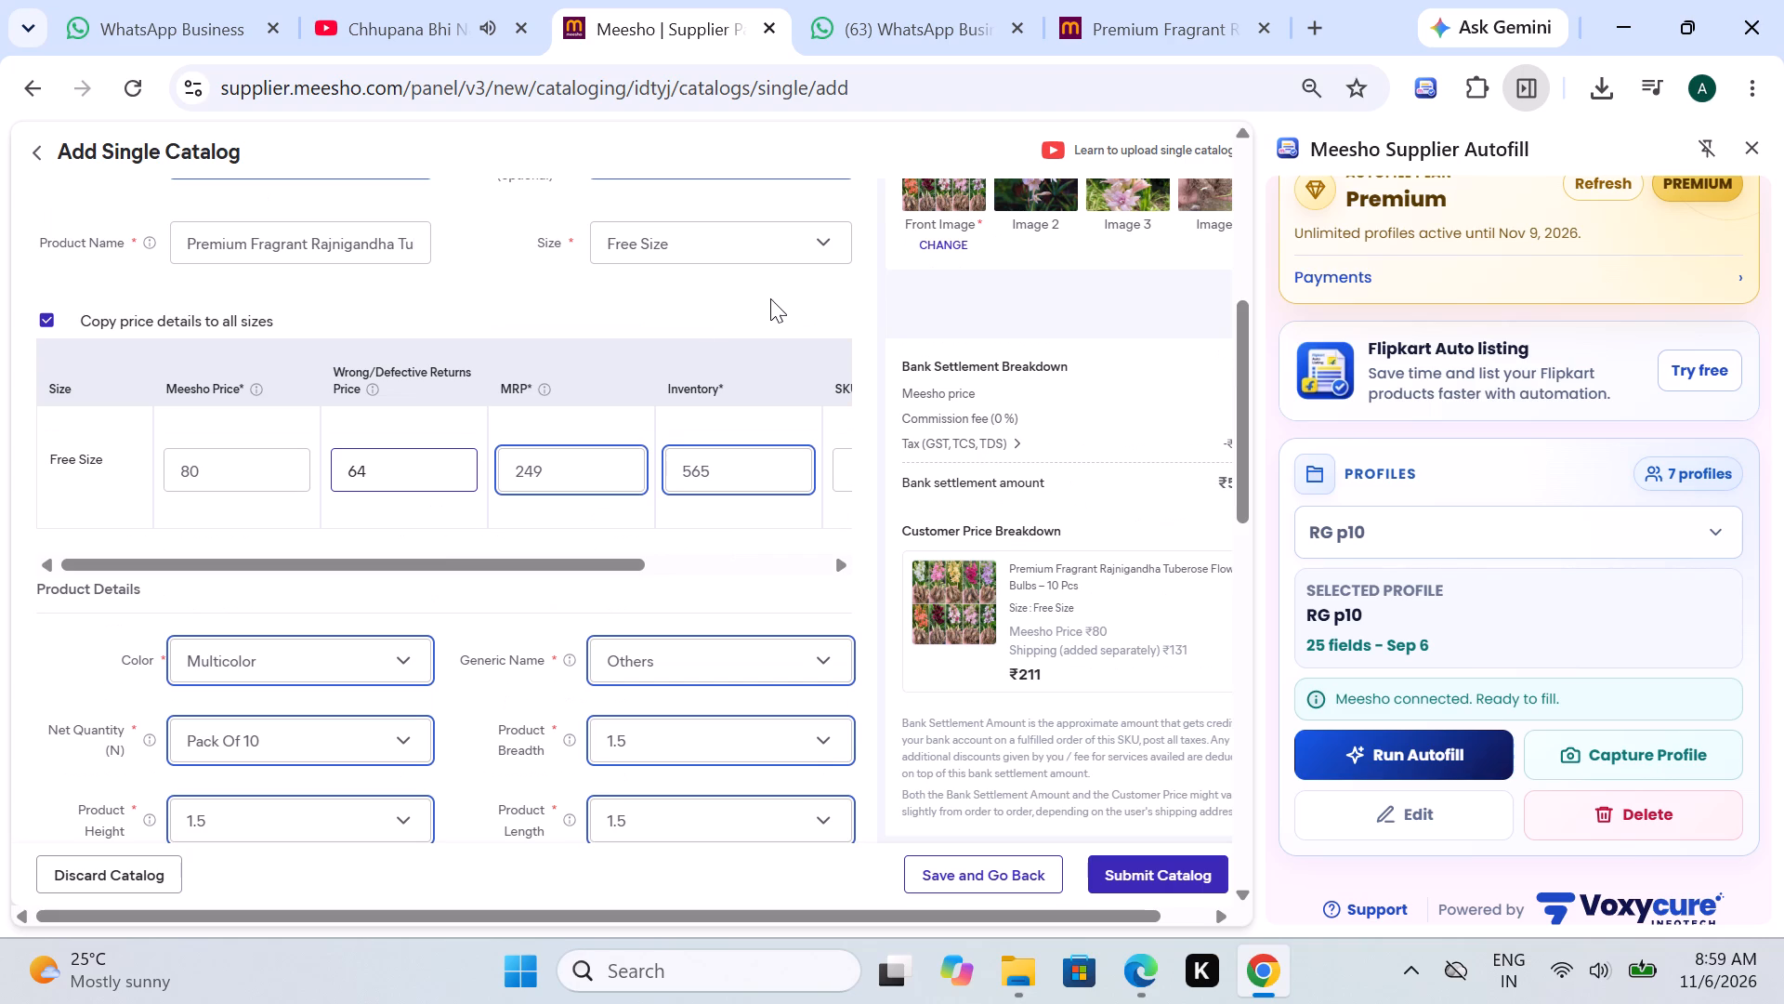
key("BackSpace")
key("BackSpace")
key("BackSpace")
key("BackSpace")
key("BackSpace")
key("BackSpace")
key("BackSpace")
key("BackSpace")
key("BackSpace")
key("BackSpace")
key("7")
key("7")
Submit the Rajnigandha catalog for quality check, declaring its products not branded or illegal, and dismiss the ad campaign offer.
scroll(720, 322, "down", 2)
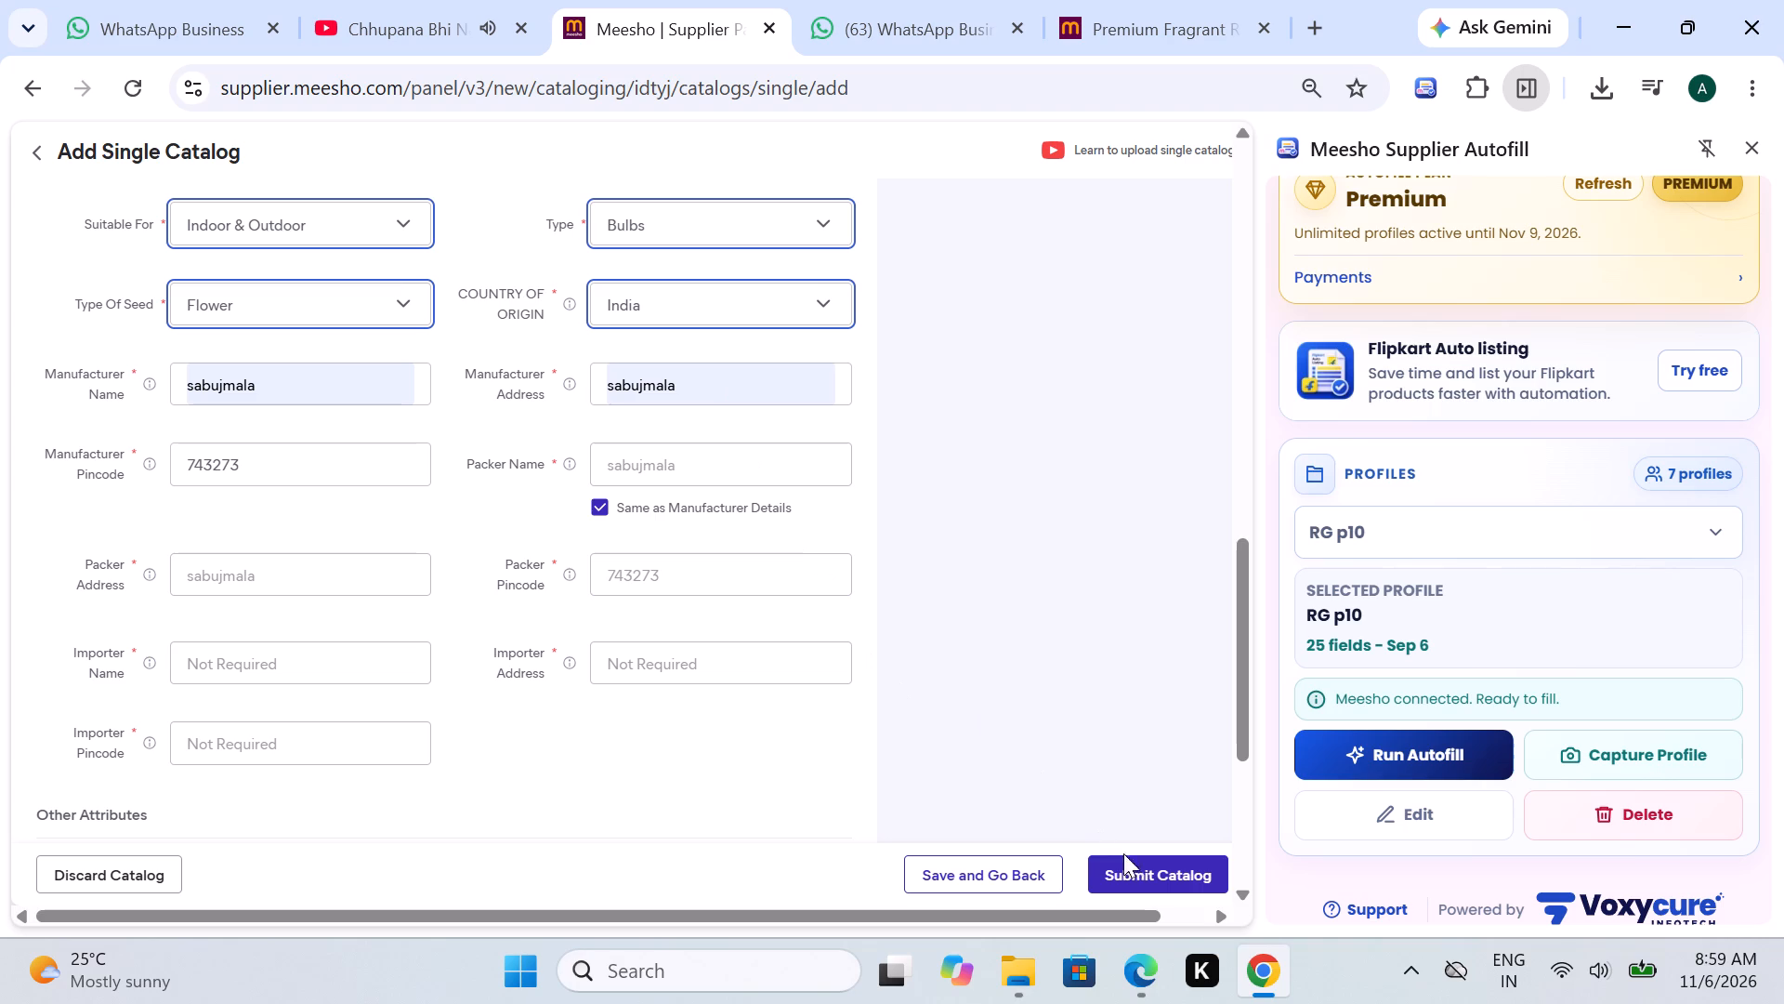
left_click(1144, 869)
left_click(1181, 863)
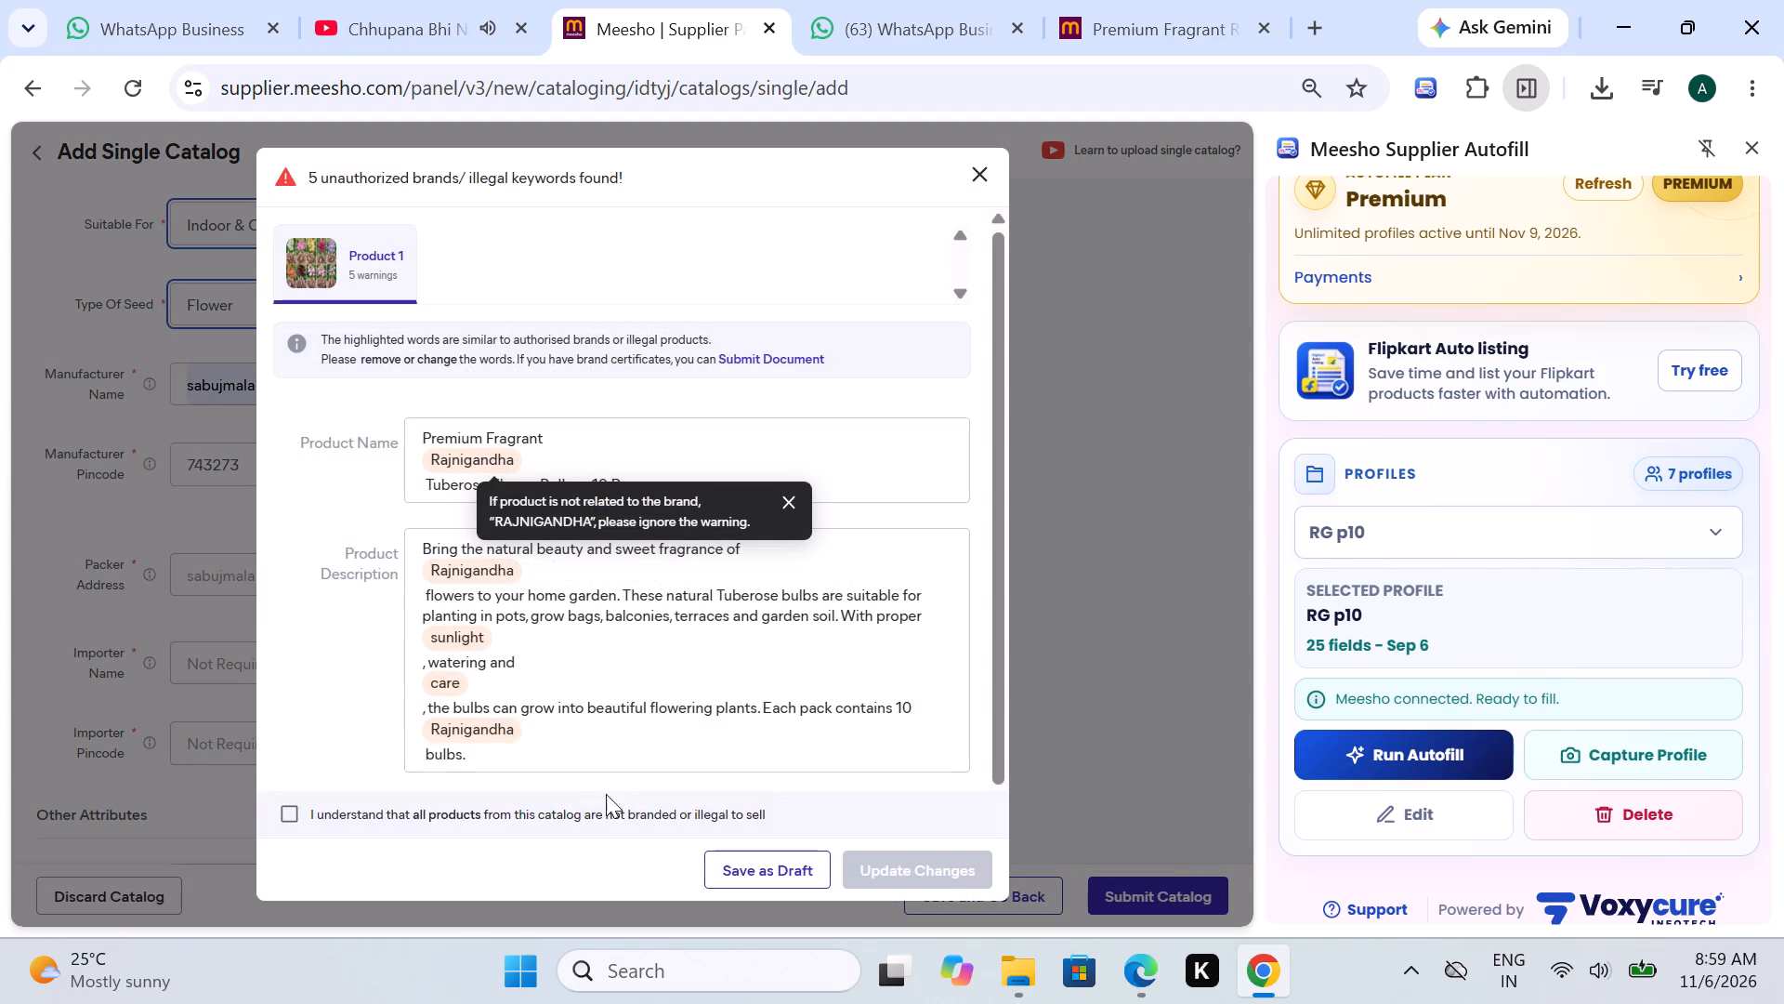
left_click(286, 817)
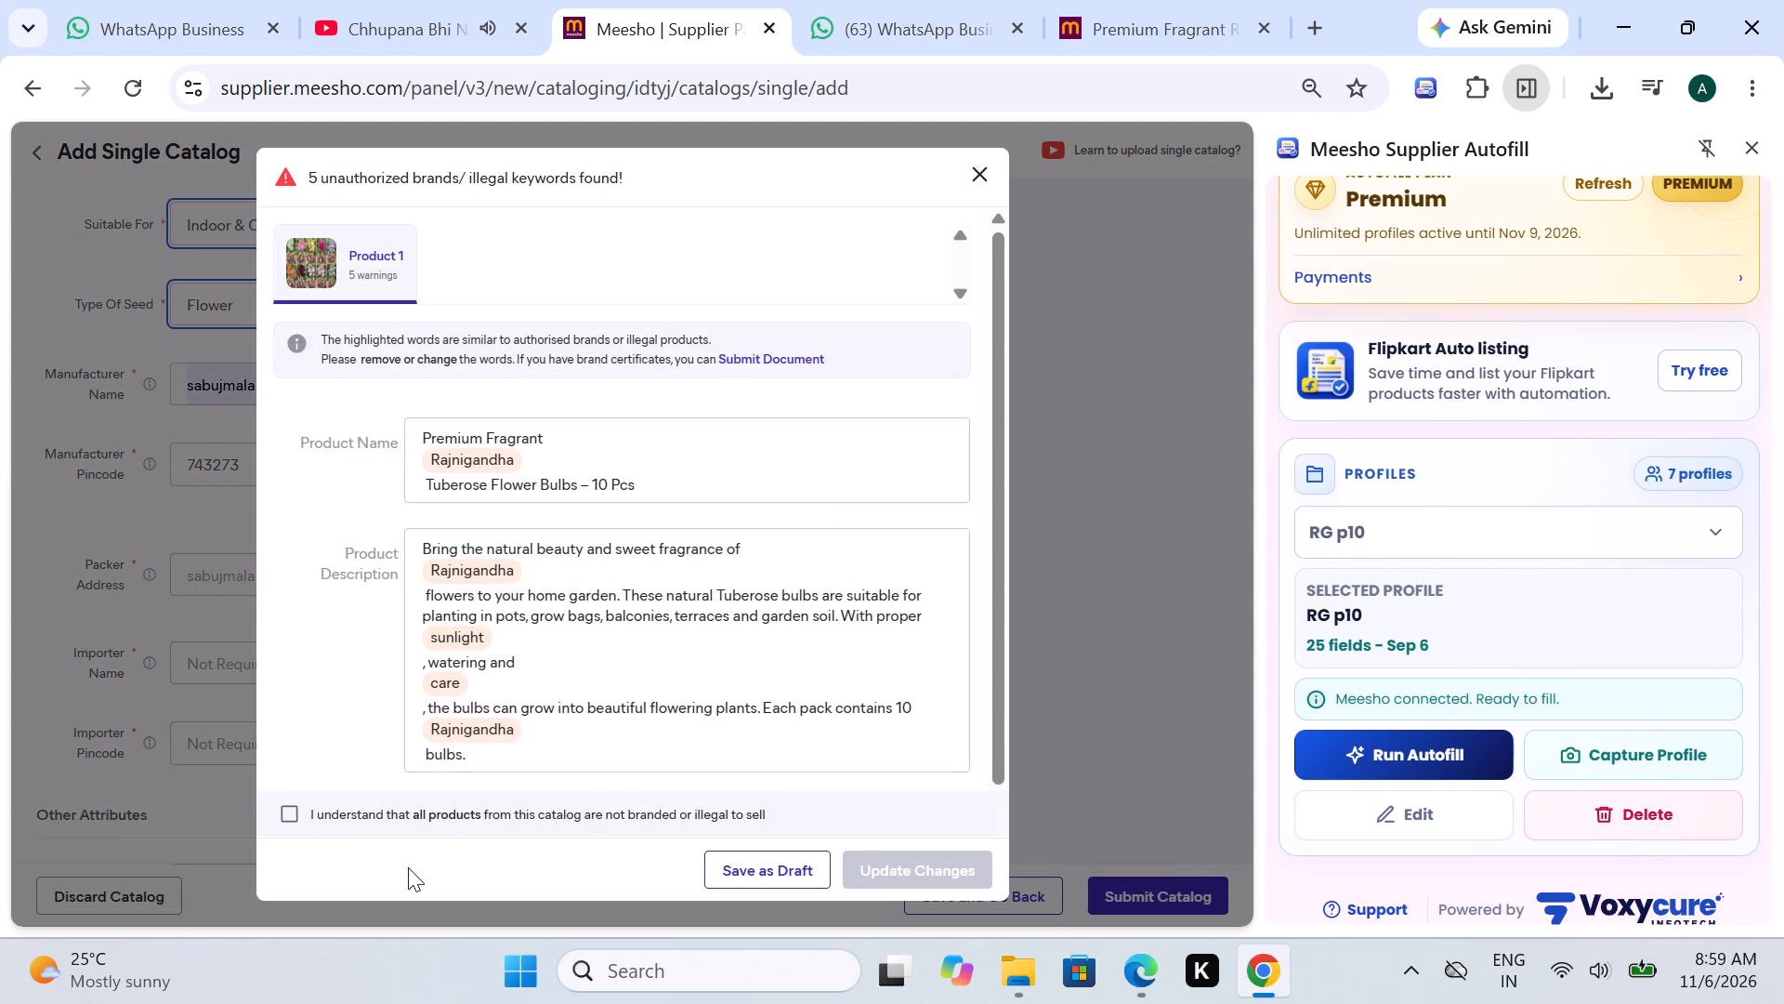
left_click(294, 810)
left_click(897, 860)
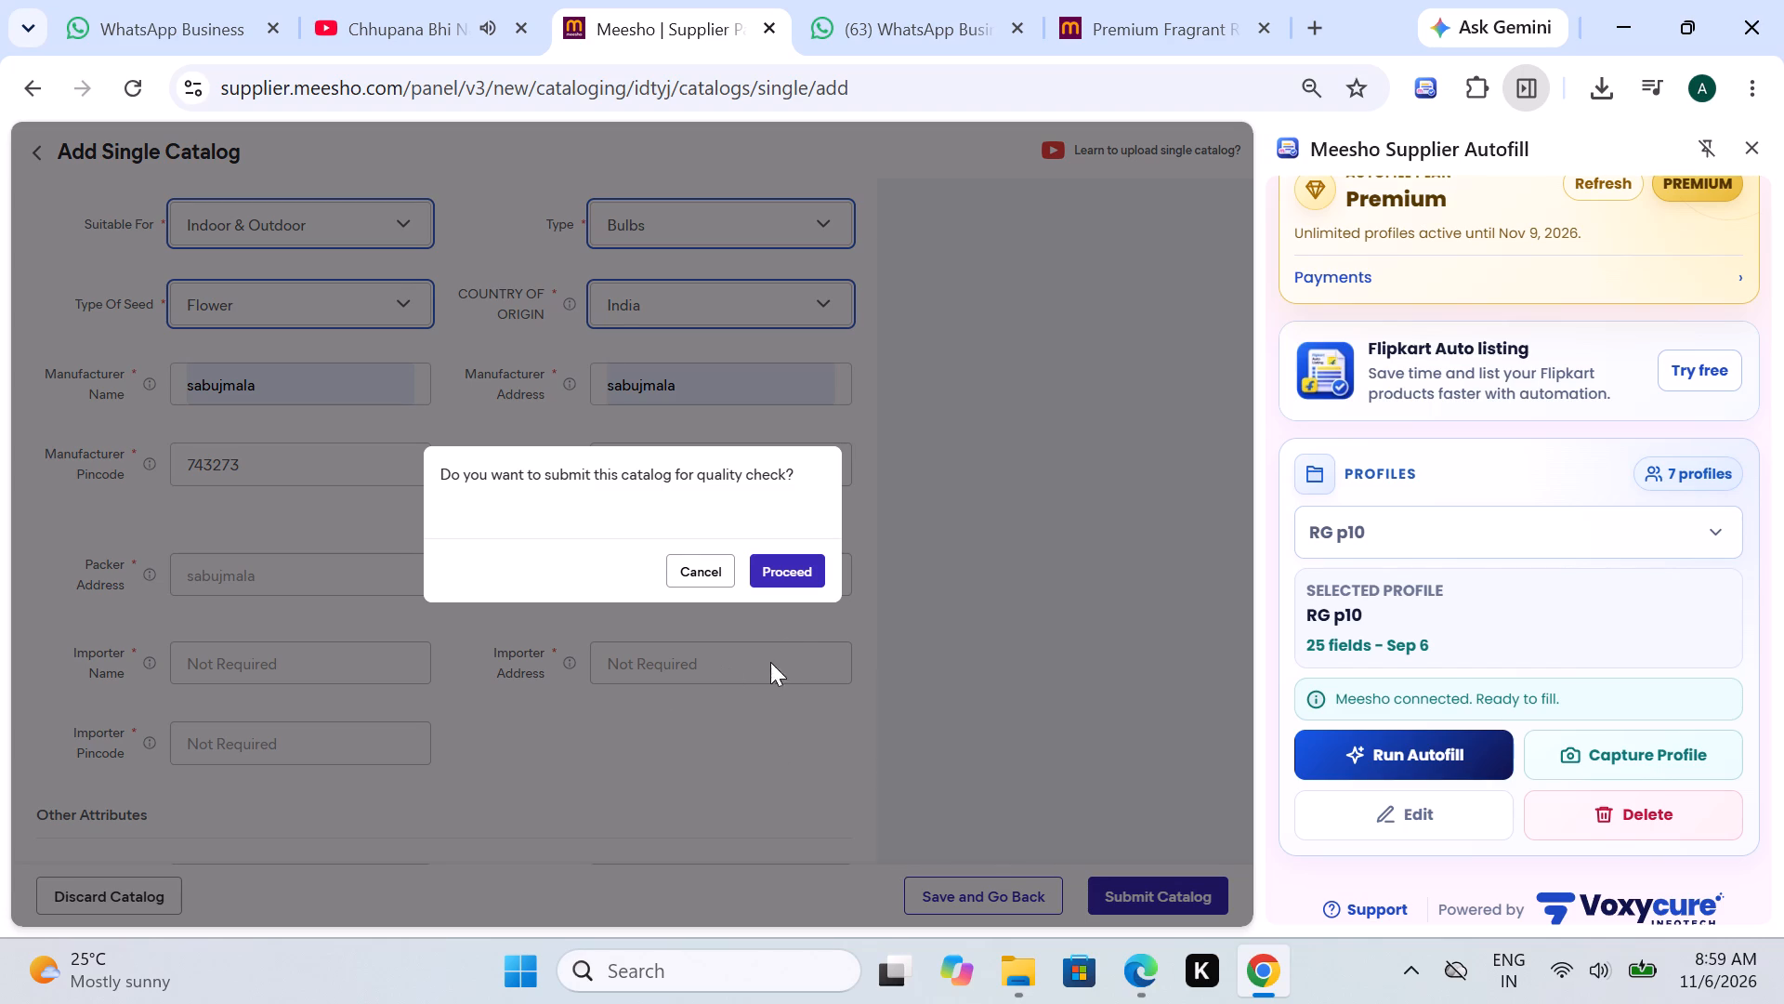
left_click(796, 550)
left_click(792, 567)
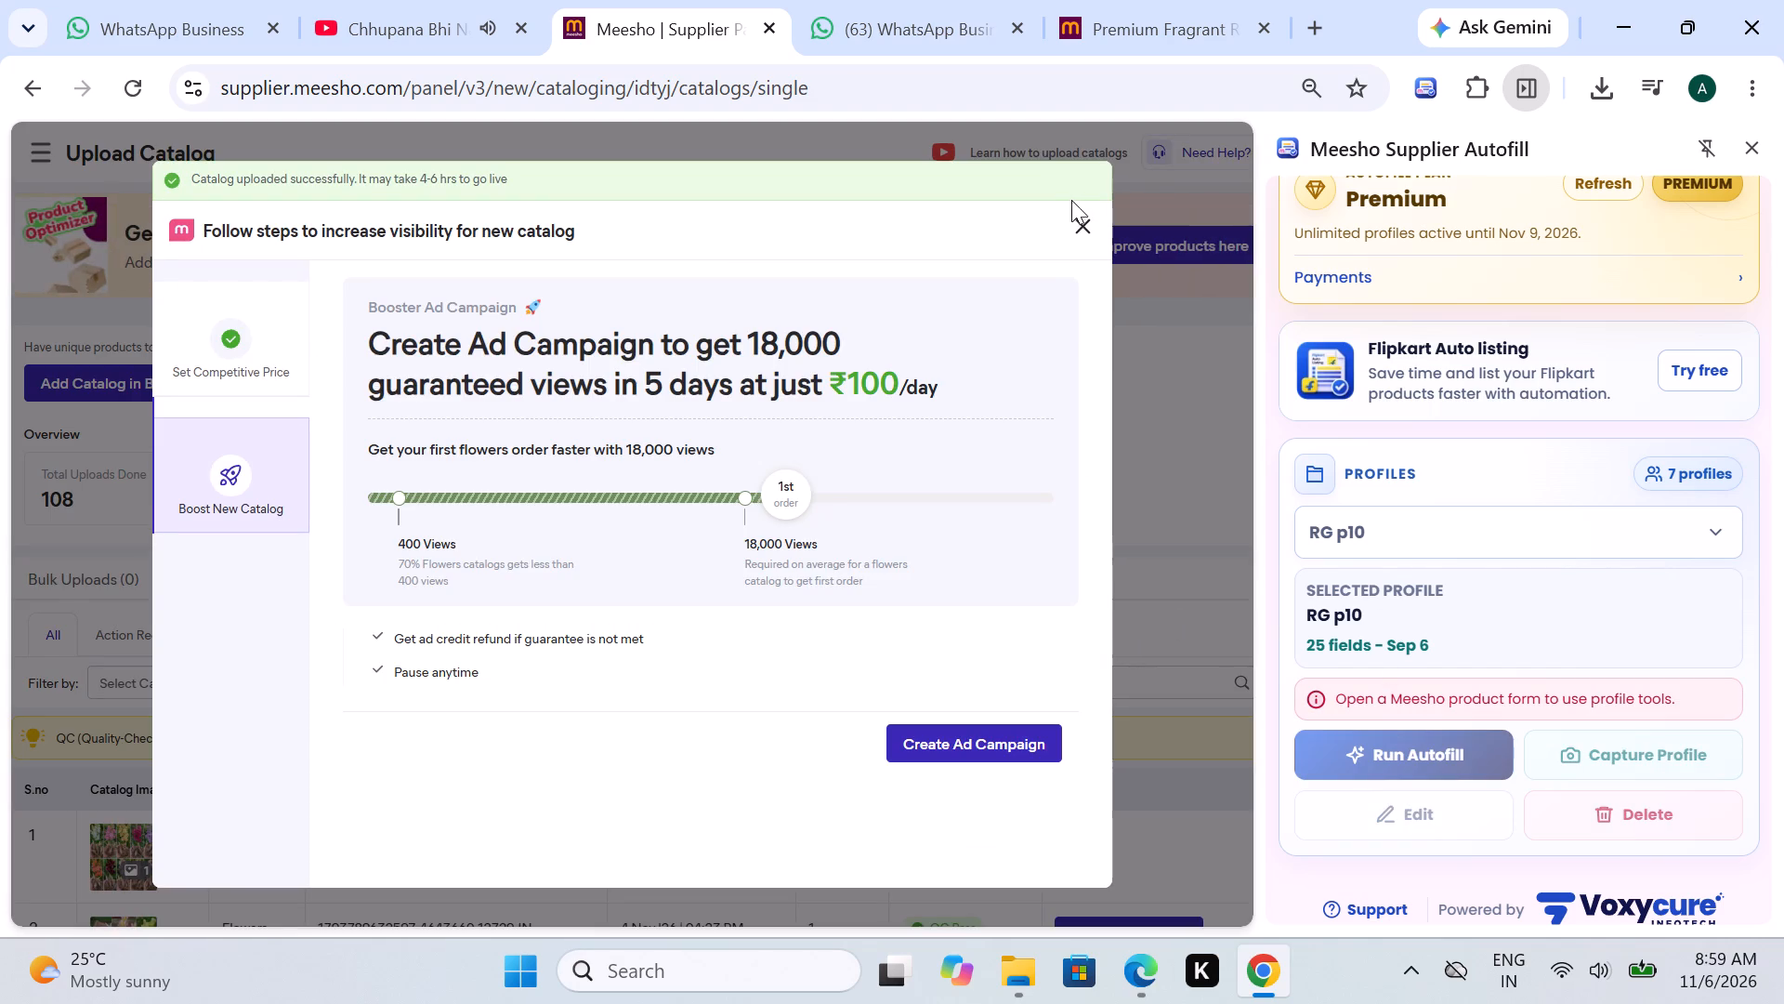
left_click(1082, 222)
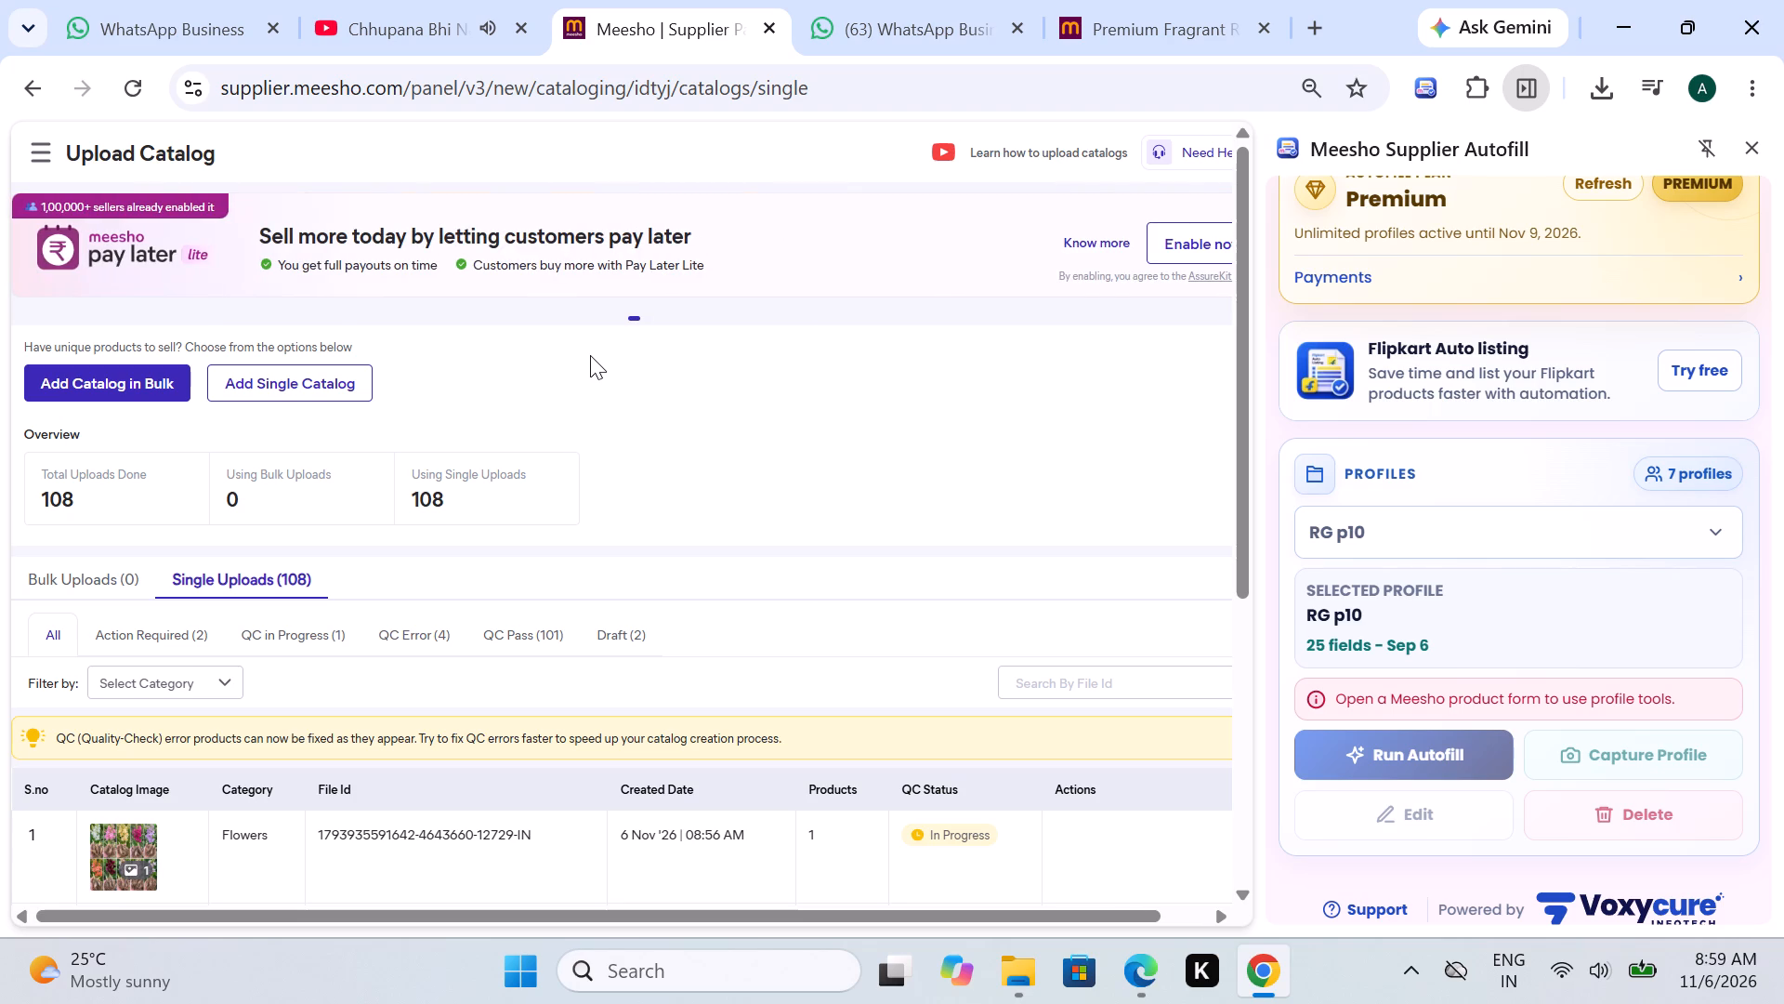
Start a new single catalog in the first Flowers category with front image "WhatsApp Image 2026-11-06 at 8.53.13 AM.jpeg", showing red flowers and bulbs.
left_click(306, 390)
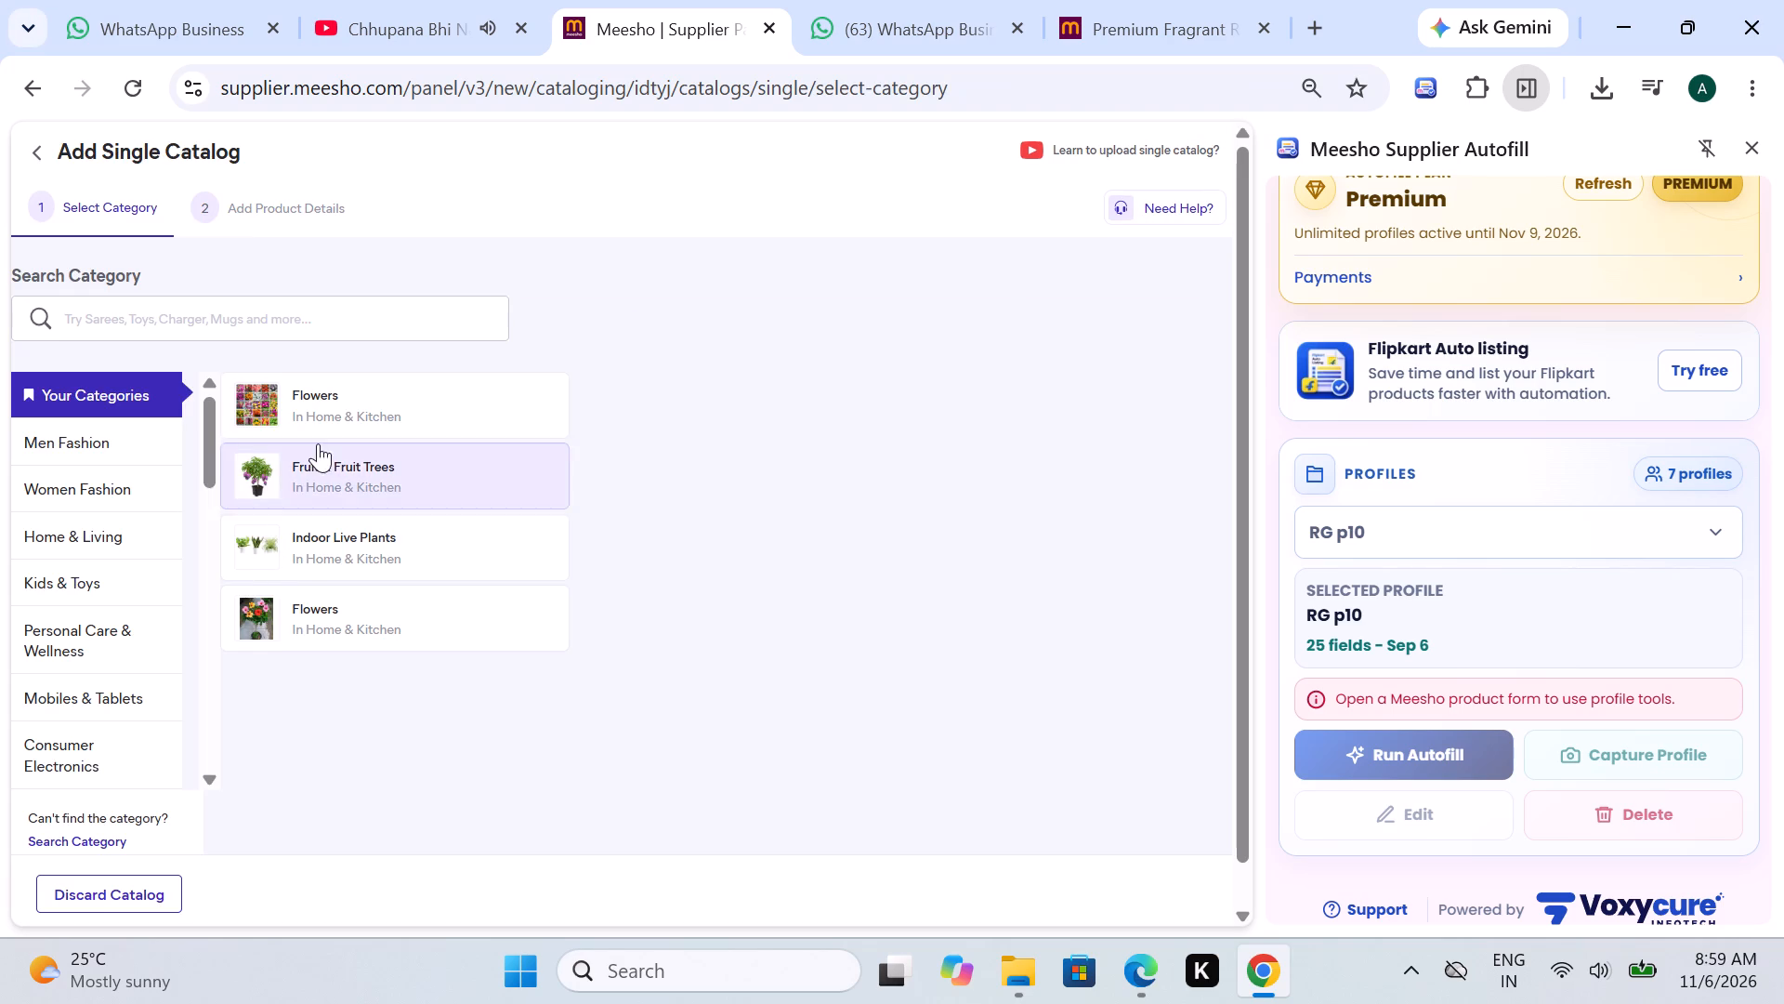
left_click(330, 393)
left_click(991, 733)
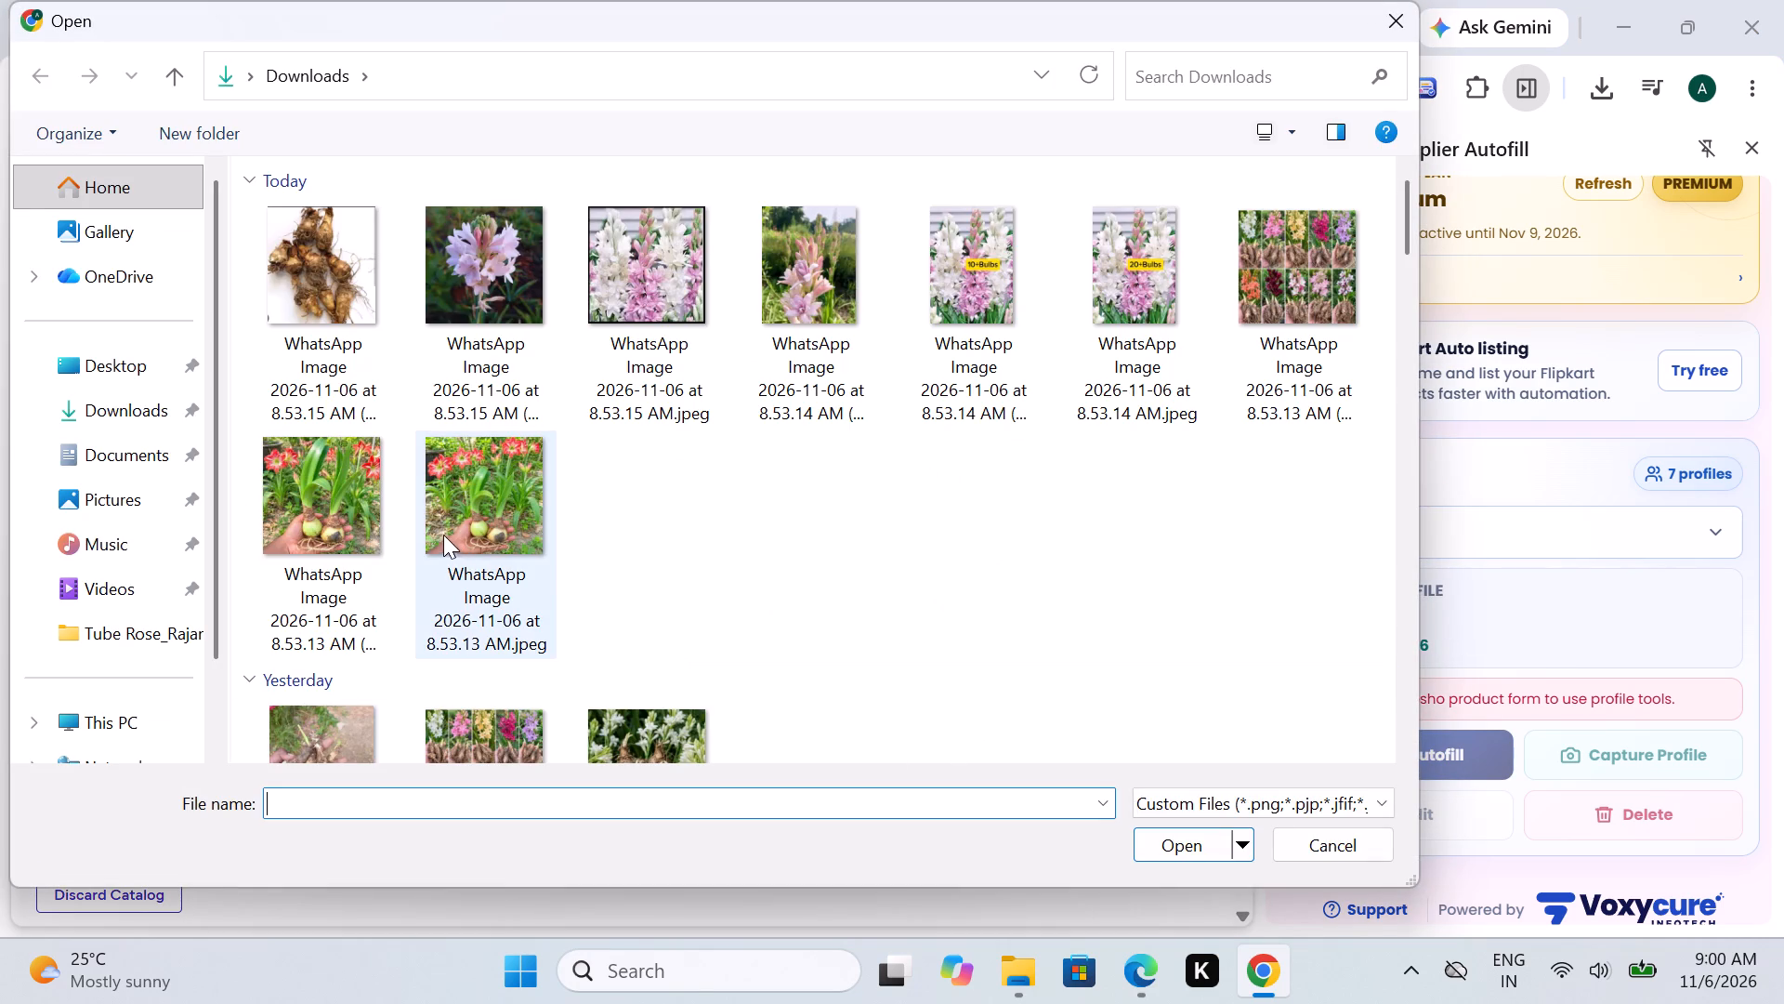
left_click(502, 502)
left_click(1174, 859)
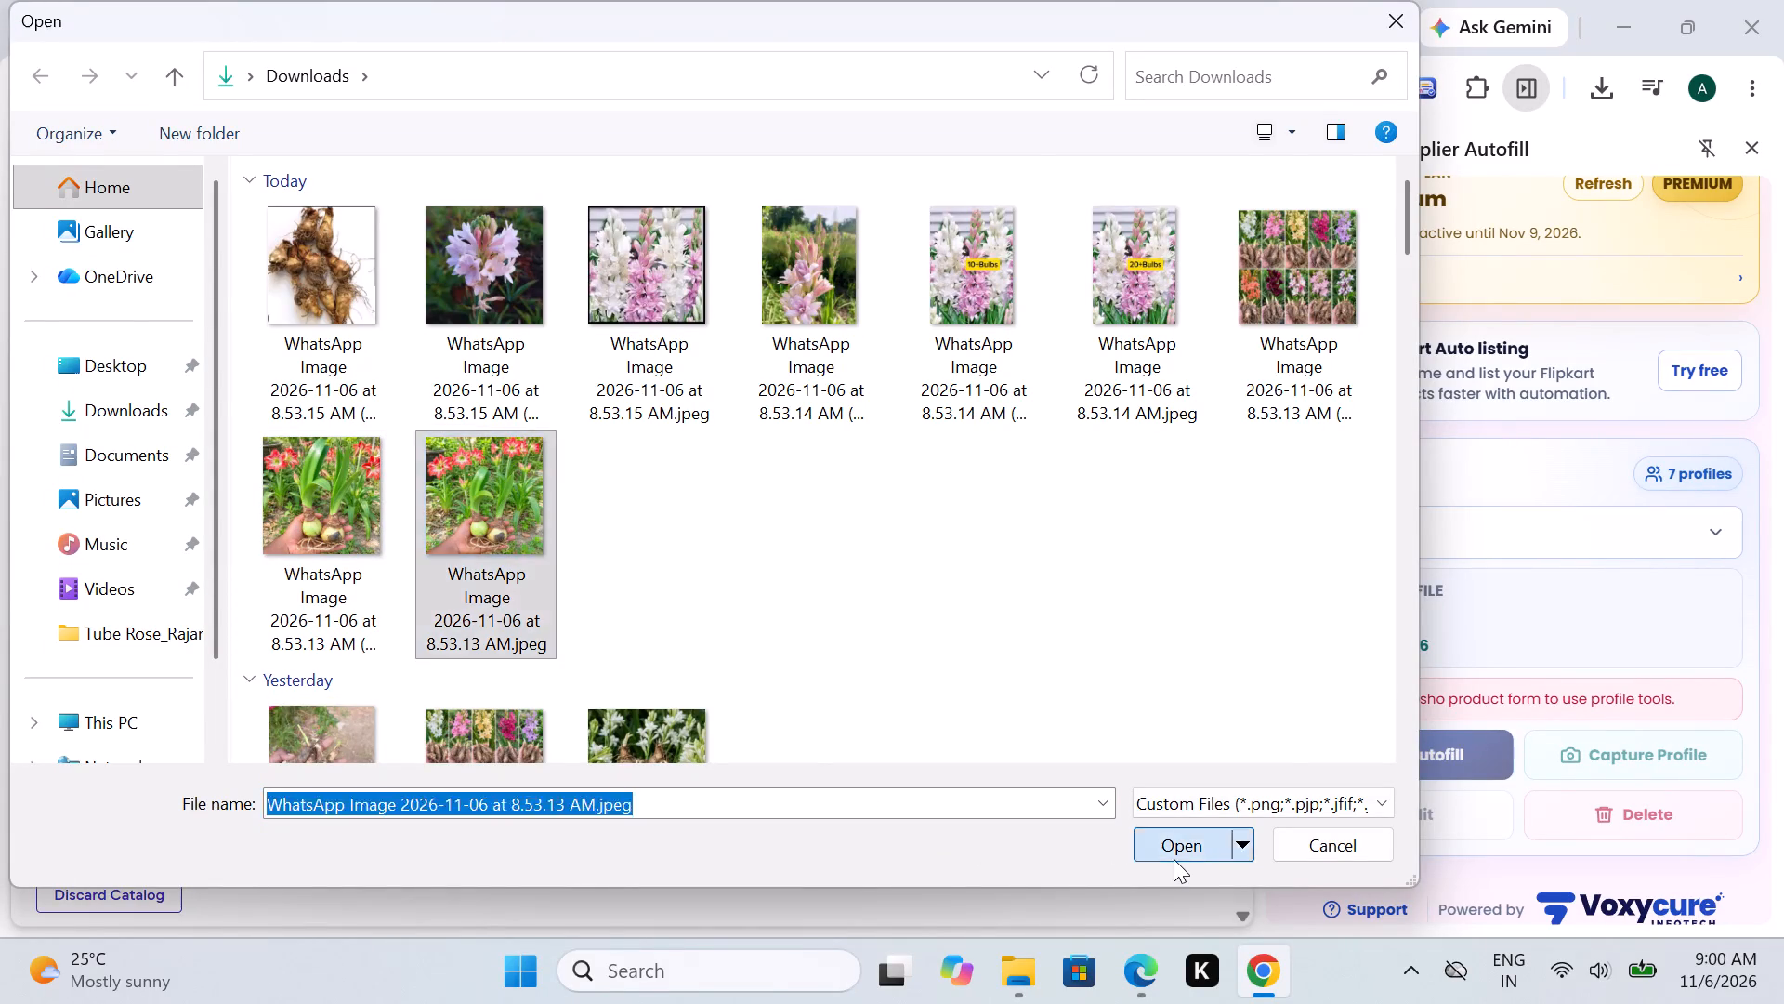
left_click(956, 786)
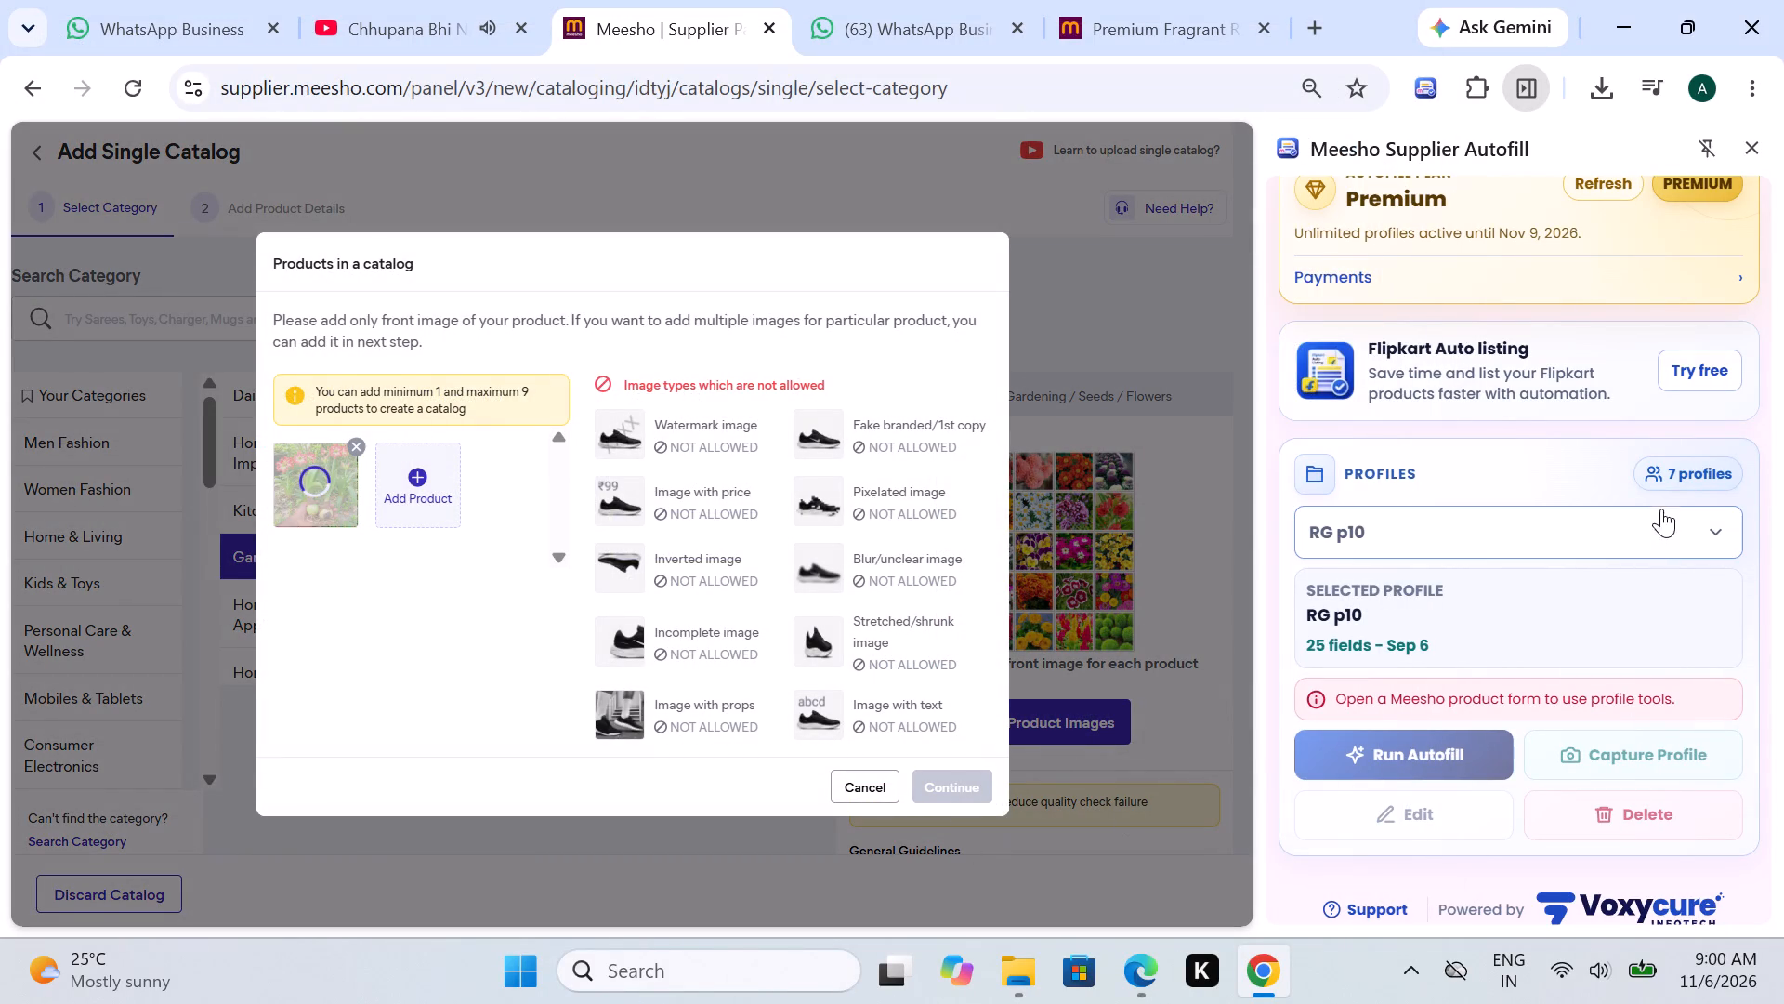
Select the Amyruslily 02 profile in Meesho Supplier Autofill for the new catalog.
left_click(1657, 542)
scroll(1590, 698, "down", 4)
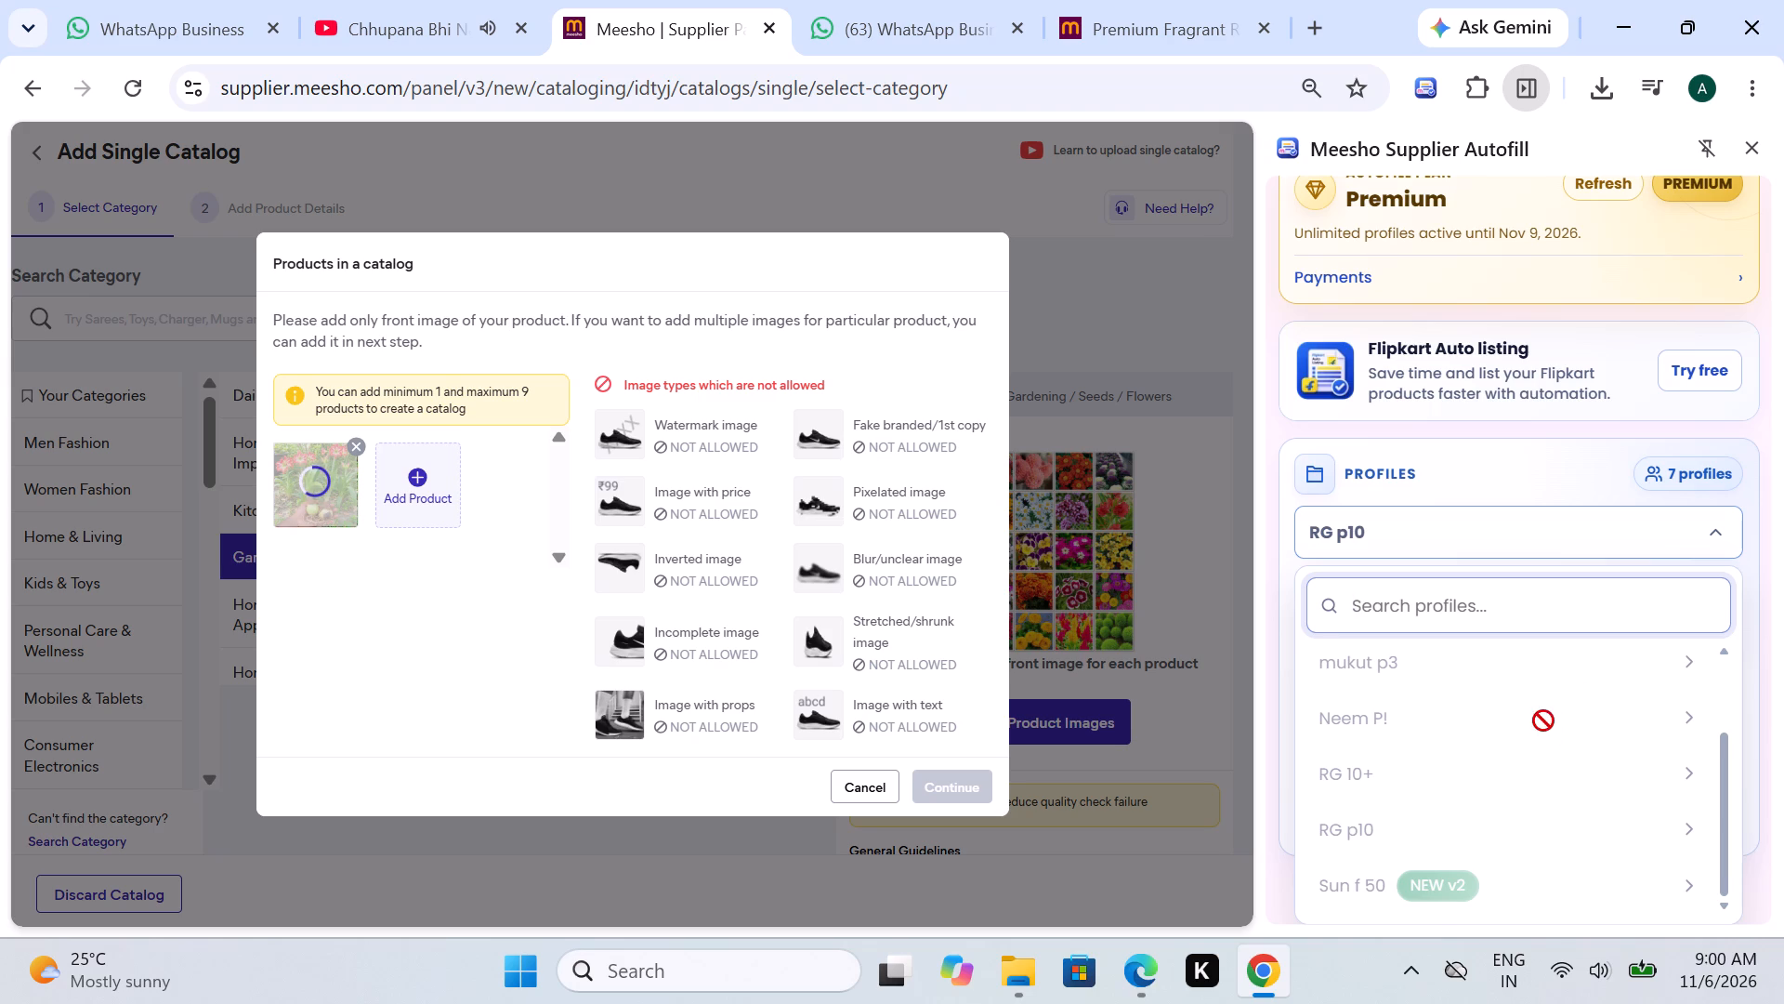
scroll(1543, 720, "down", 3)
scroll(1479, 868, "up", 6)
scroll(1485, 872, "down", 7)
scroll(1485, 855, "up", 4)
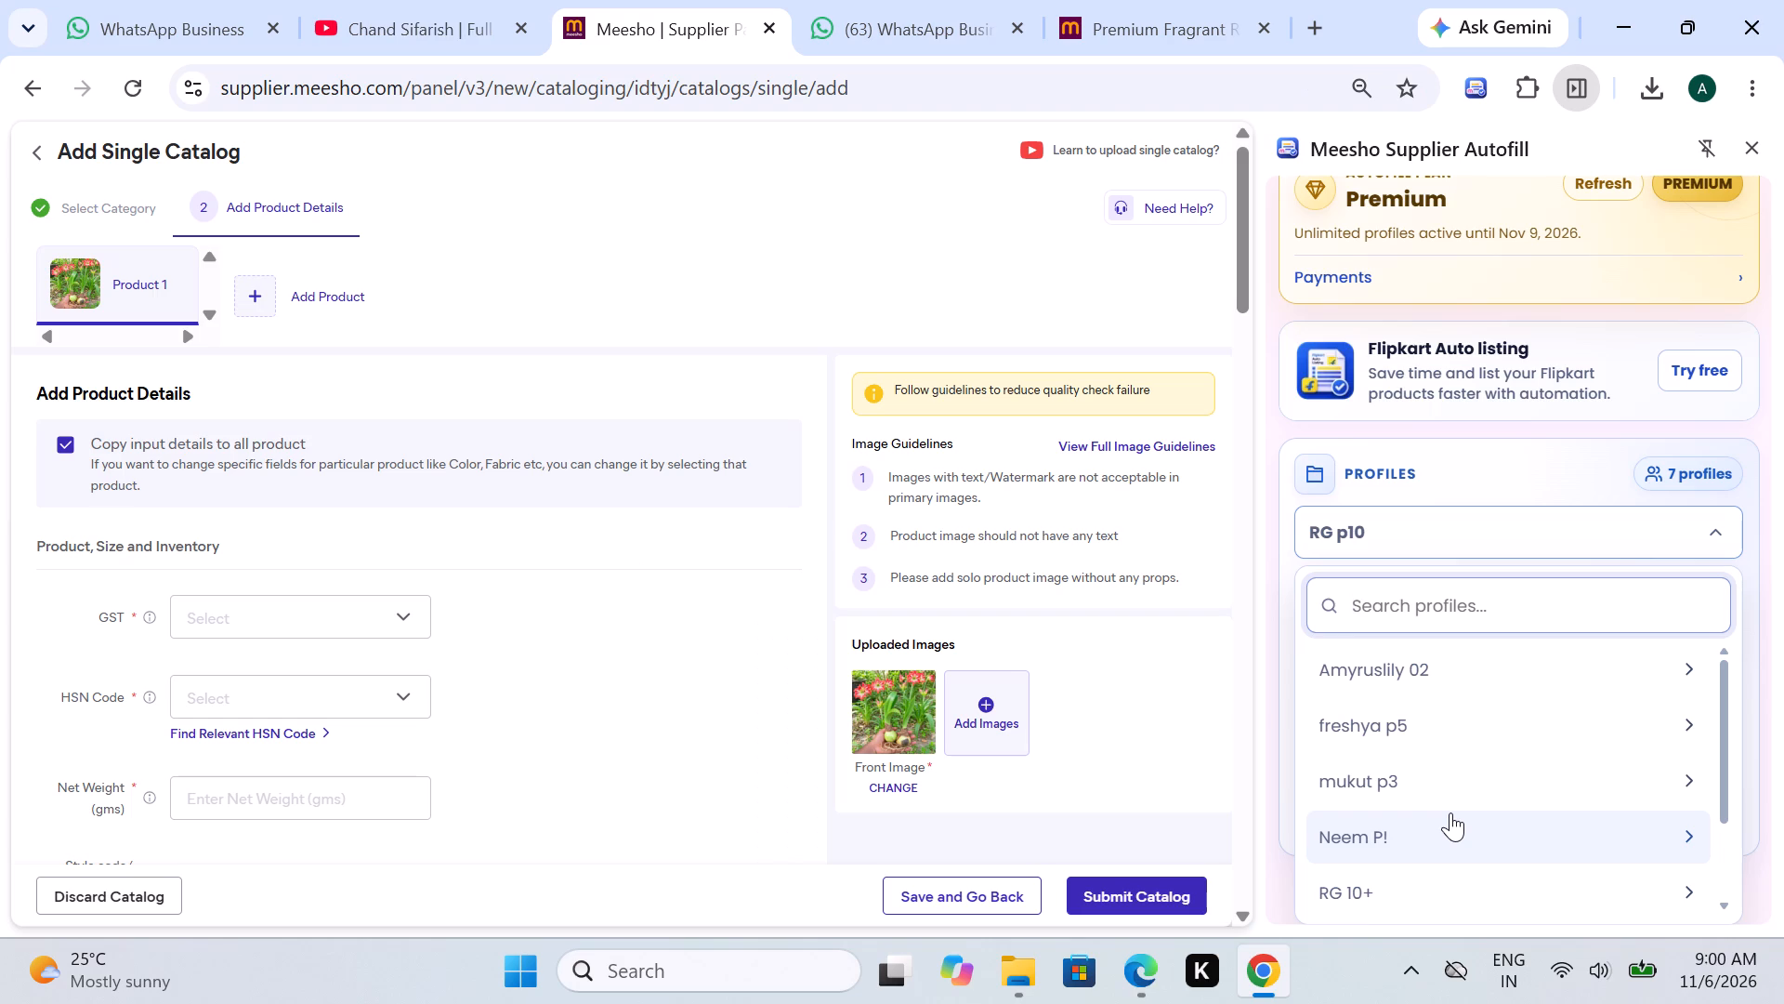
left_click(1343, 673)
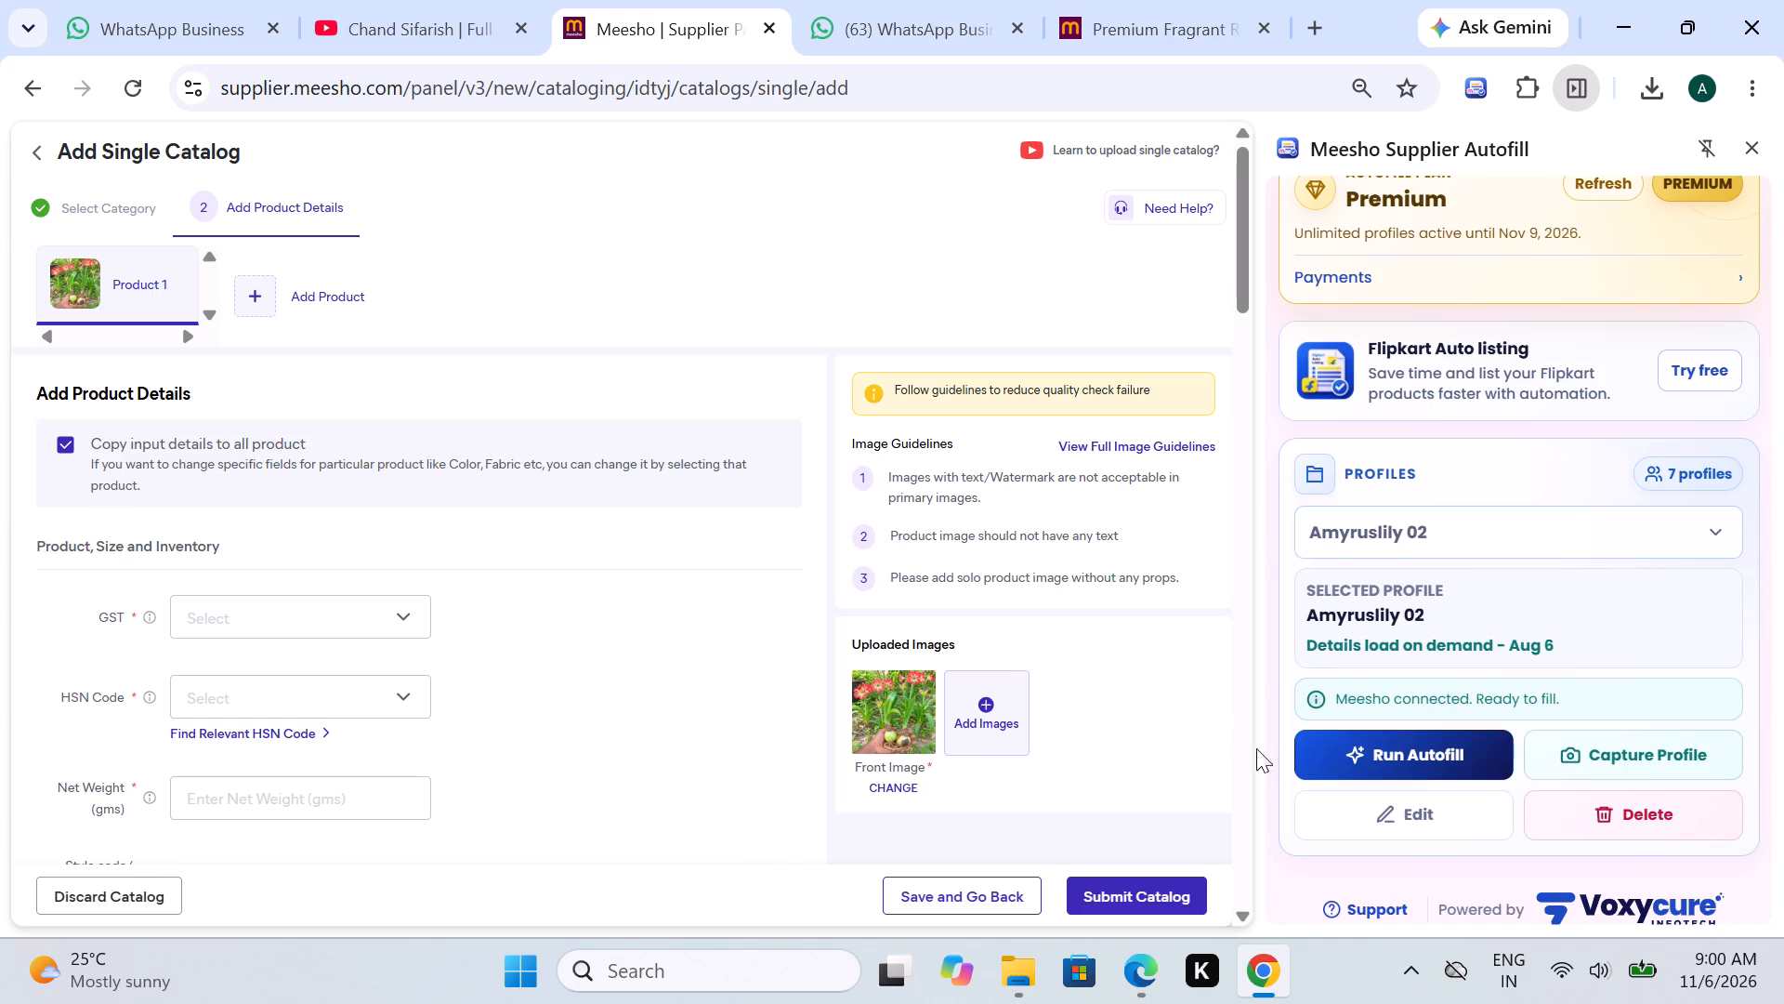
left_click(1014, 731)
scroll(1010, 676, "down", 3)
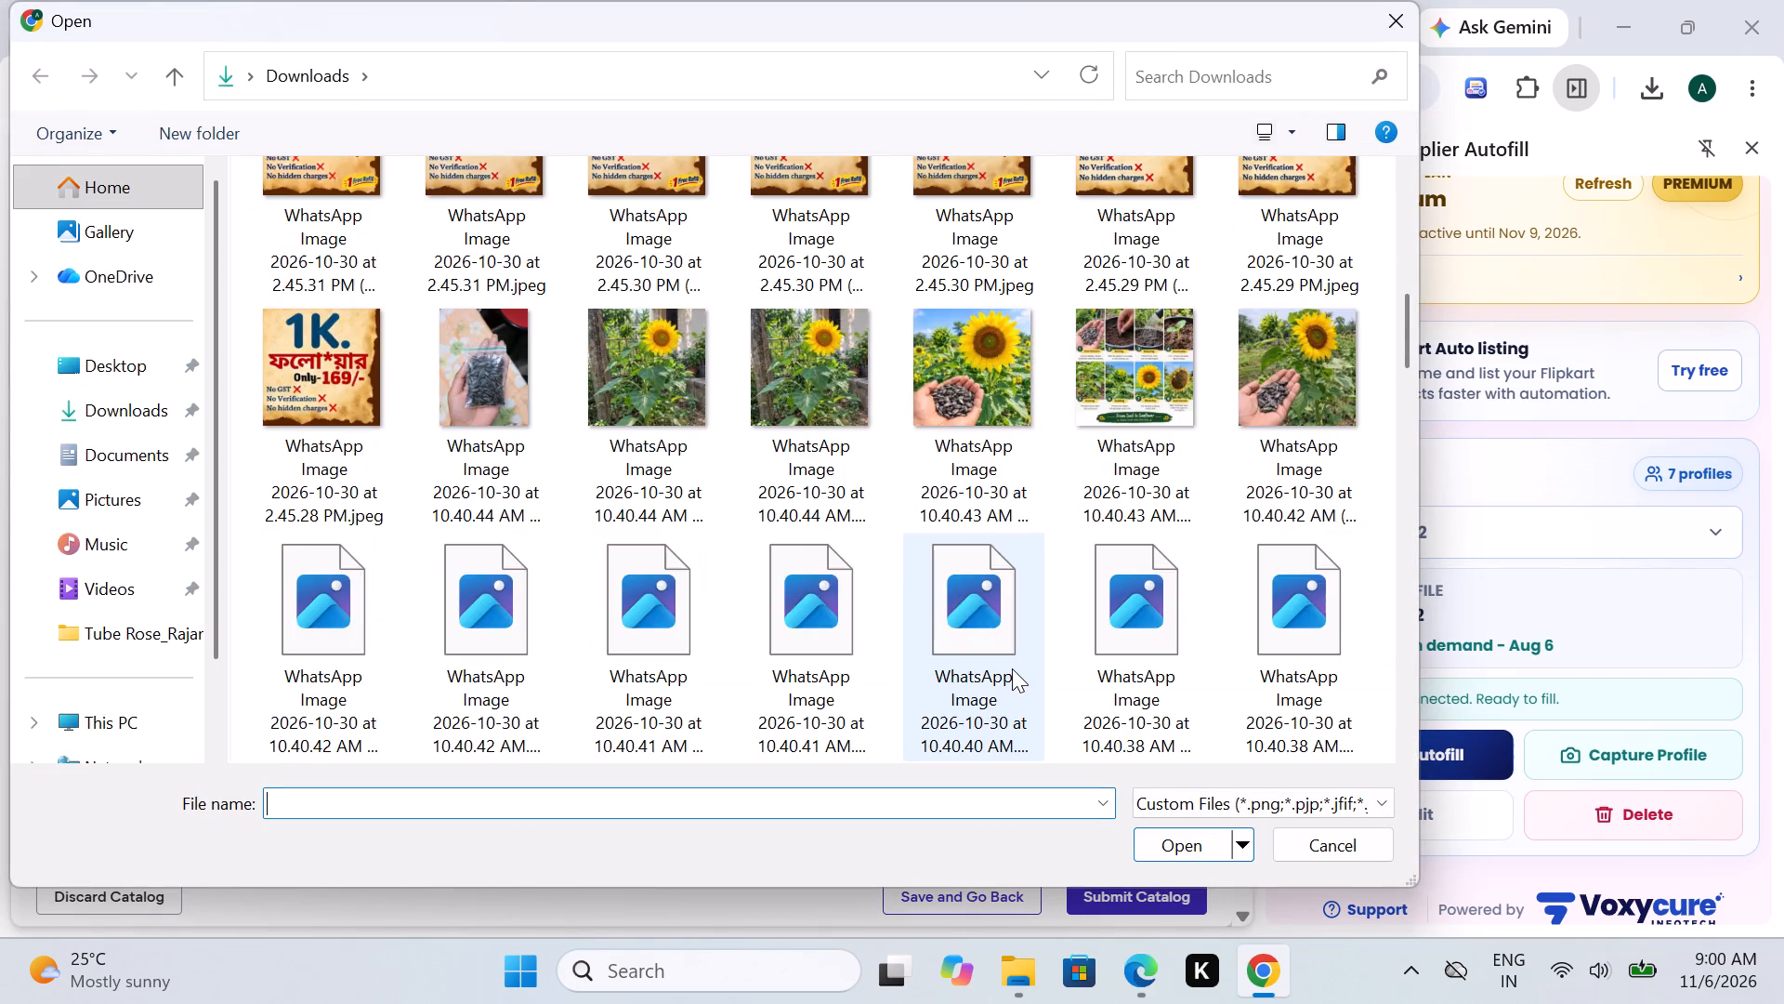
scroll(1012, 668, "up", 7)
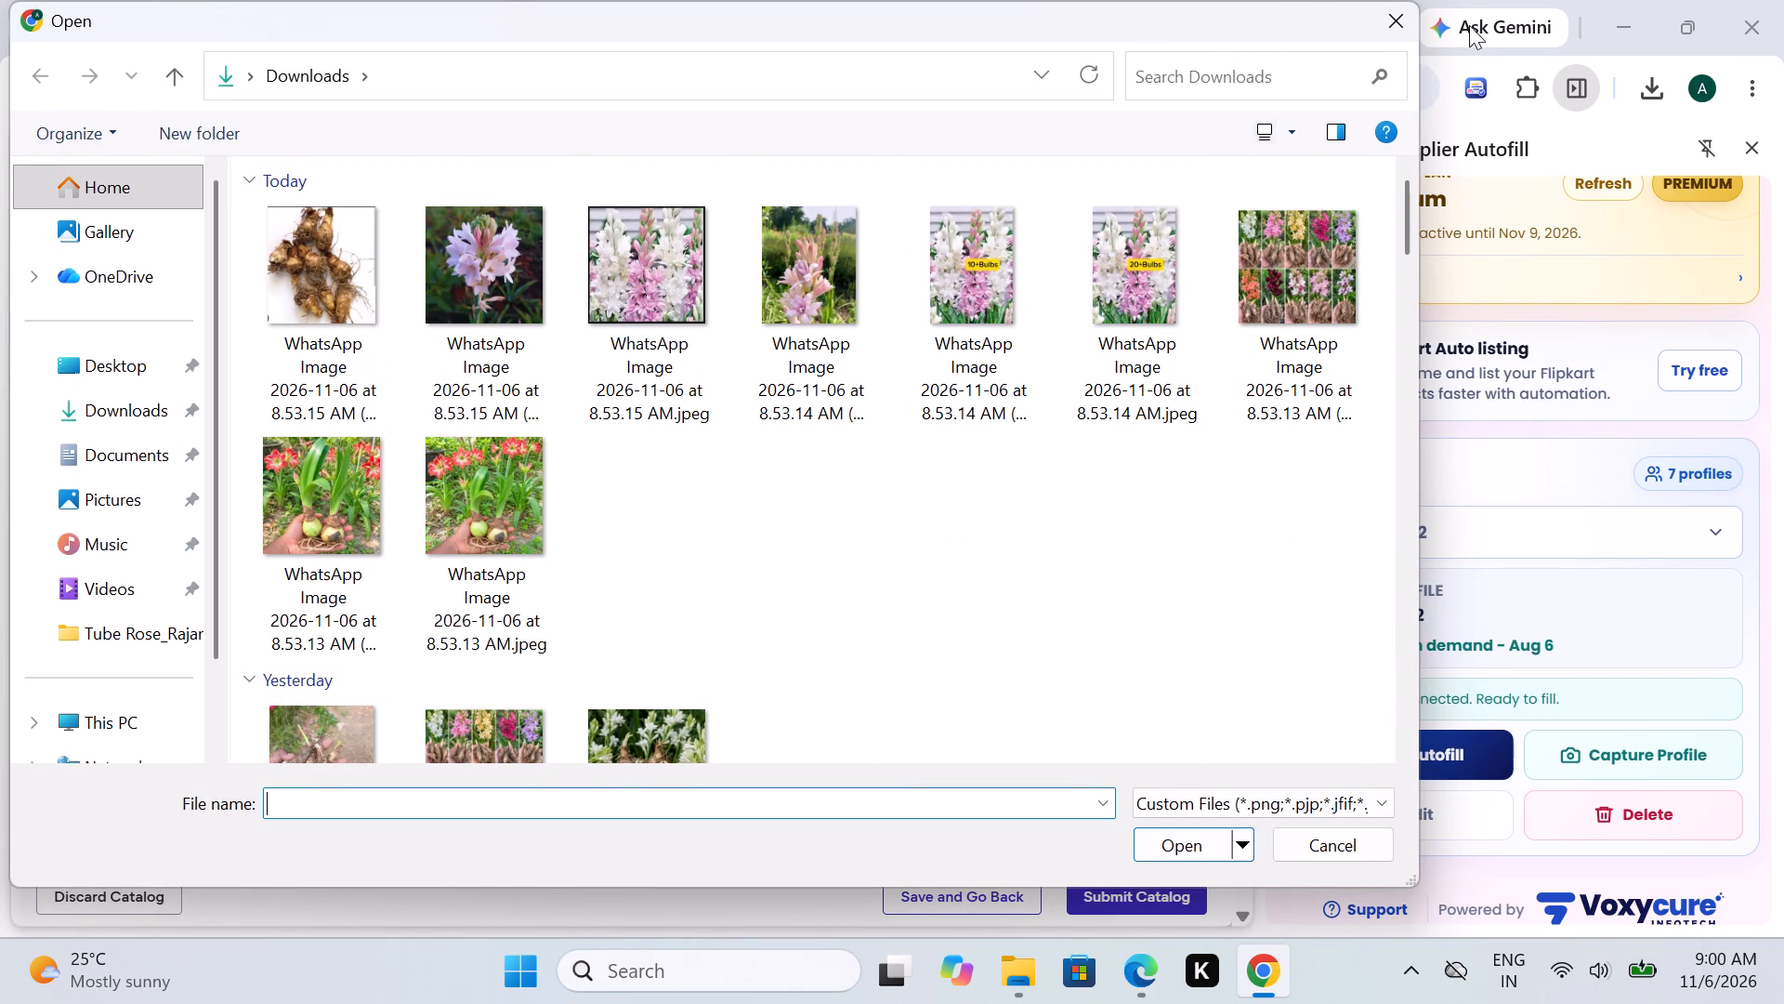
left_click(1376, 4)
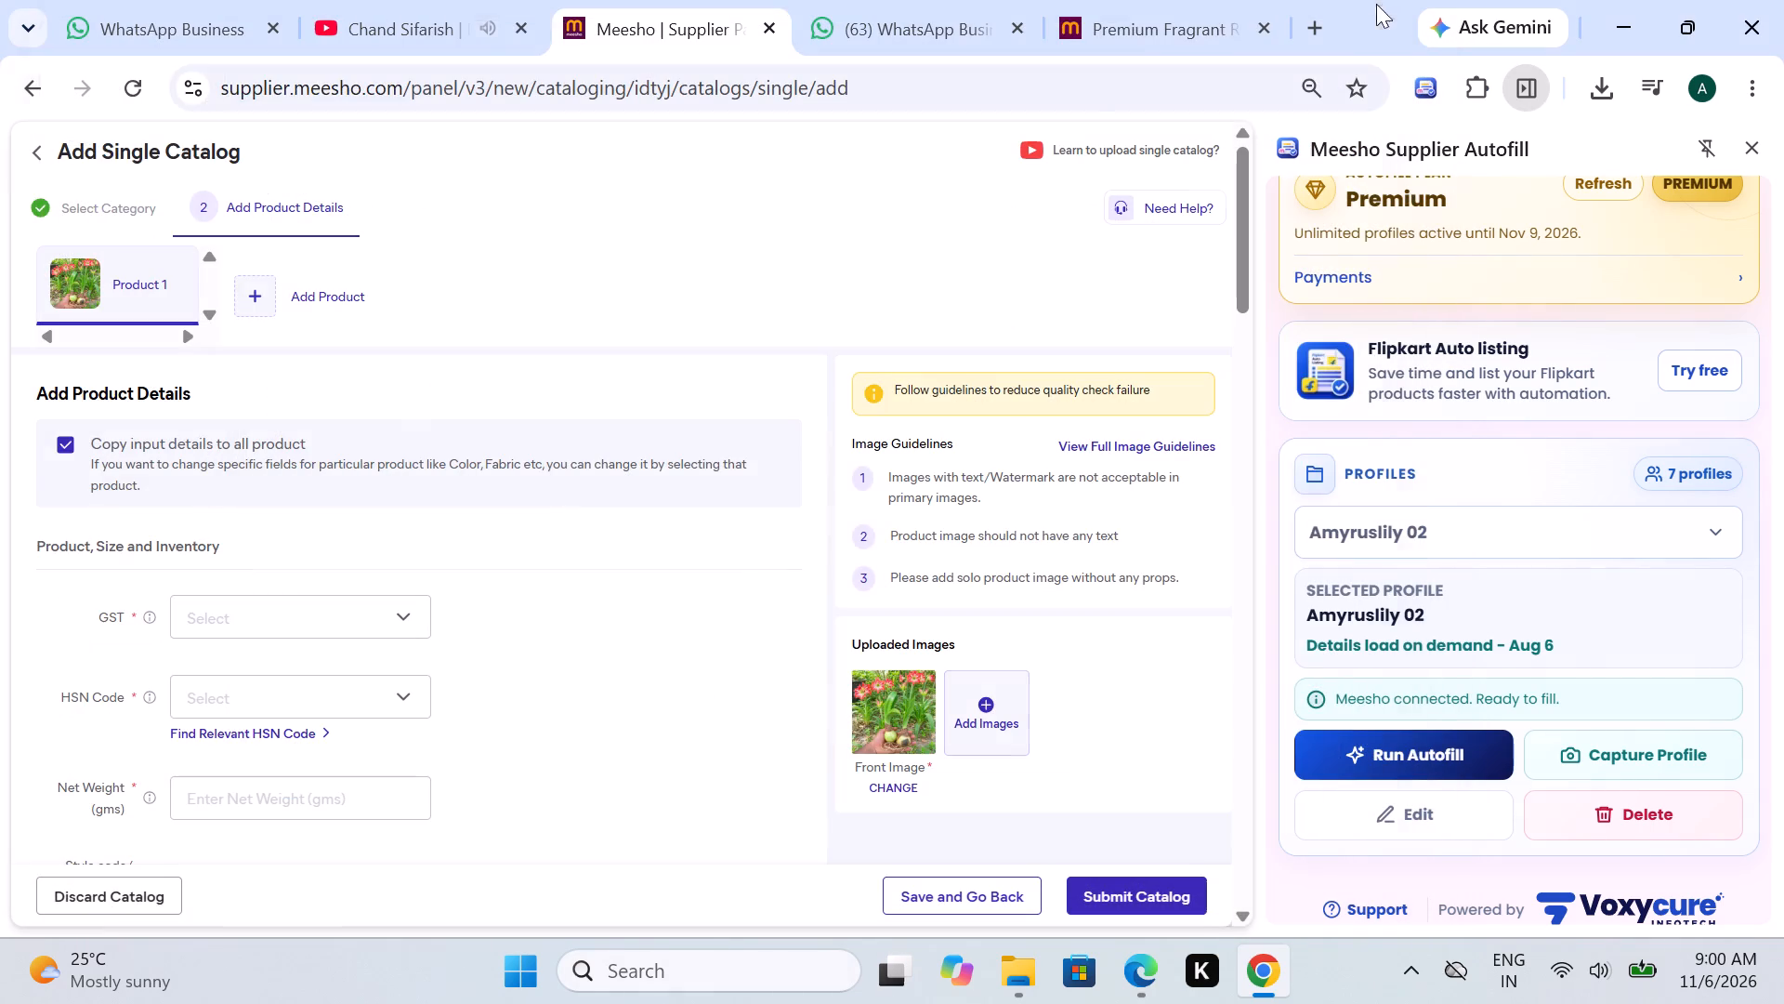
Search the Meesho shopping site, open in another browser tab, for "amailash lelly bulb".
left_click(1135, 28)
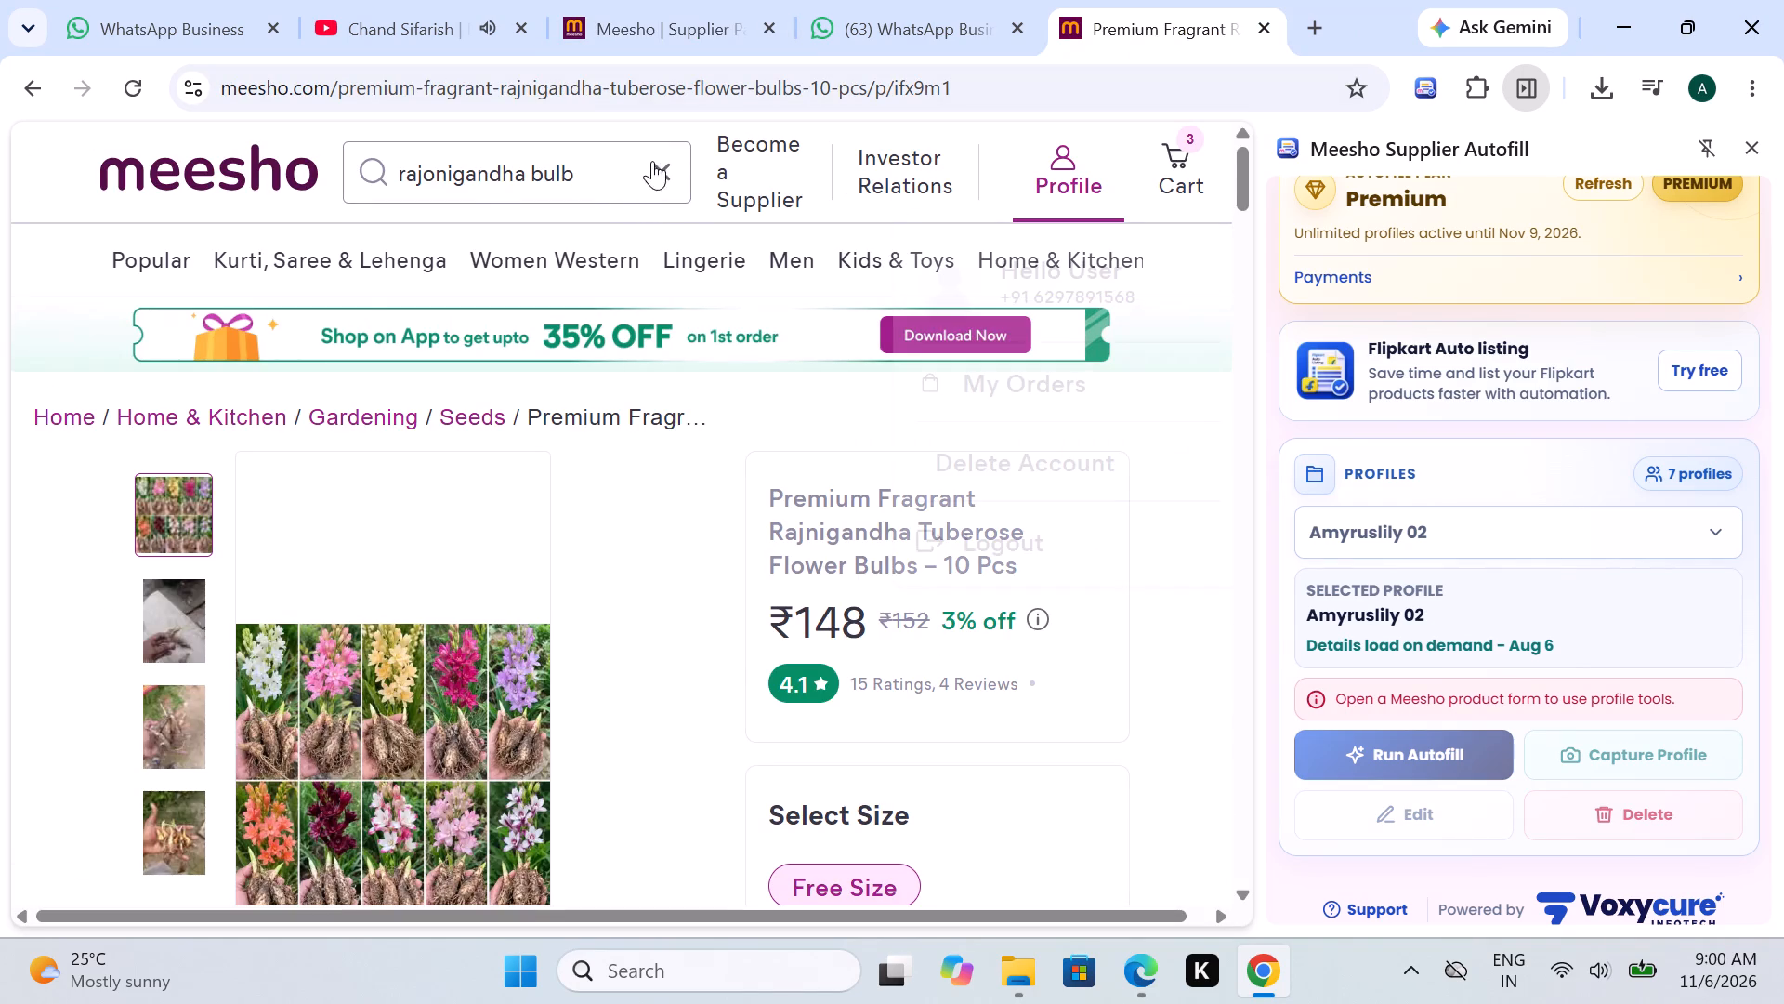
left_click(653, 162)
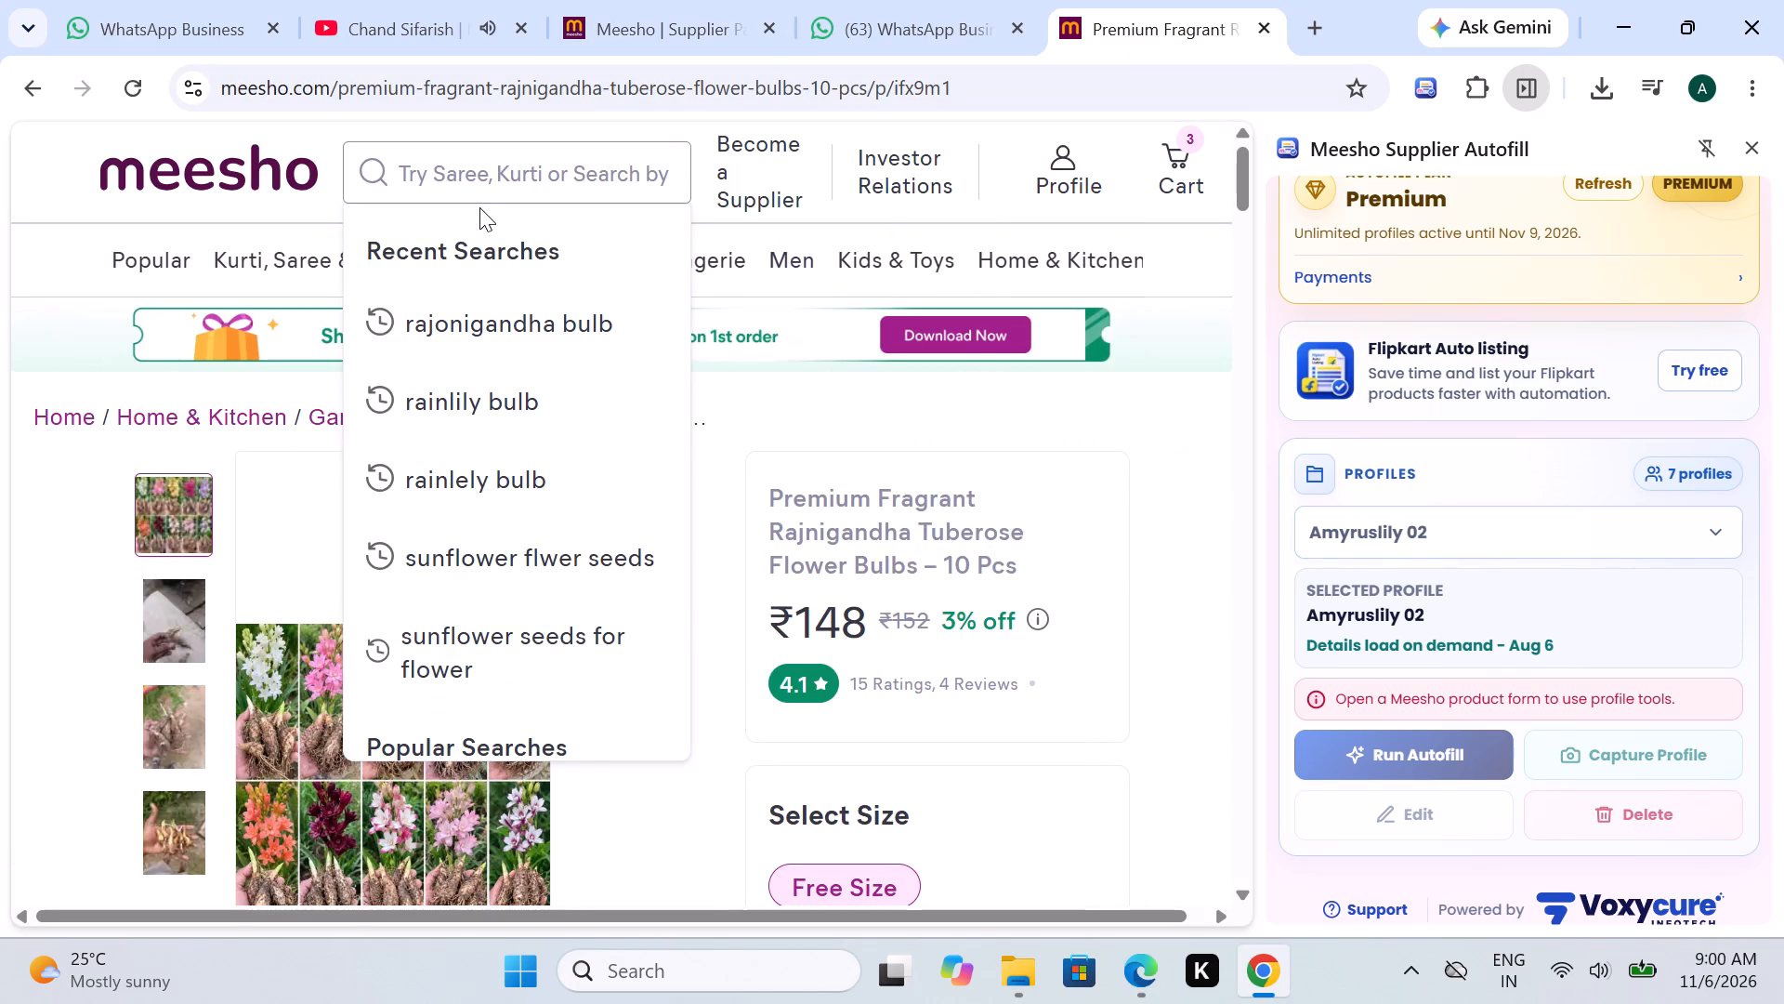
left_click(479, 181)
type("am")
type("ai")
type("lash lely")
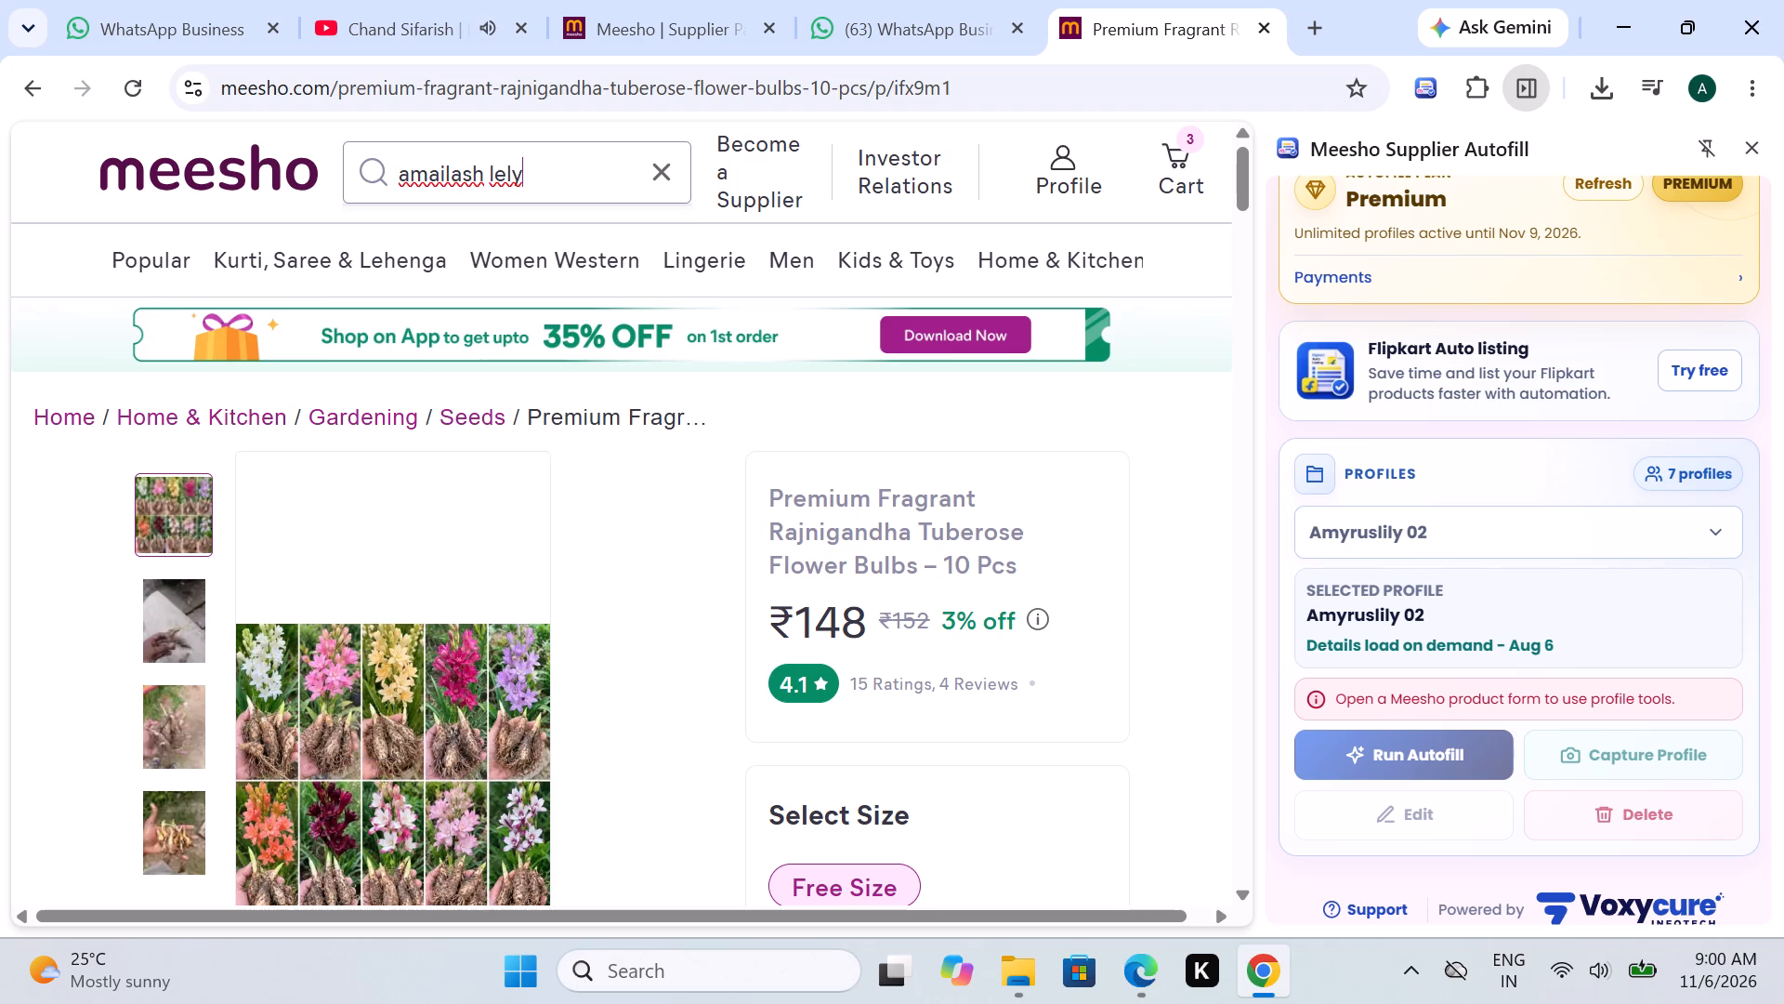
key("BackSpace")
key("l")
type("y bulb")
key("Return")
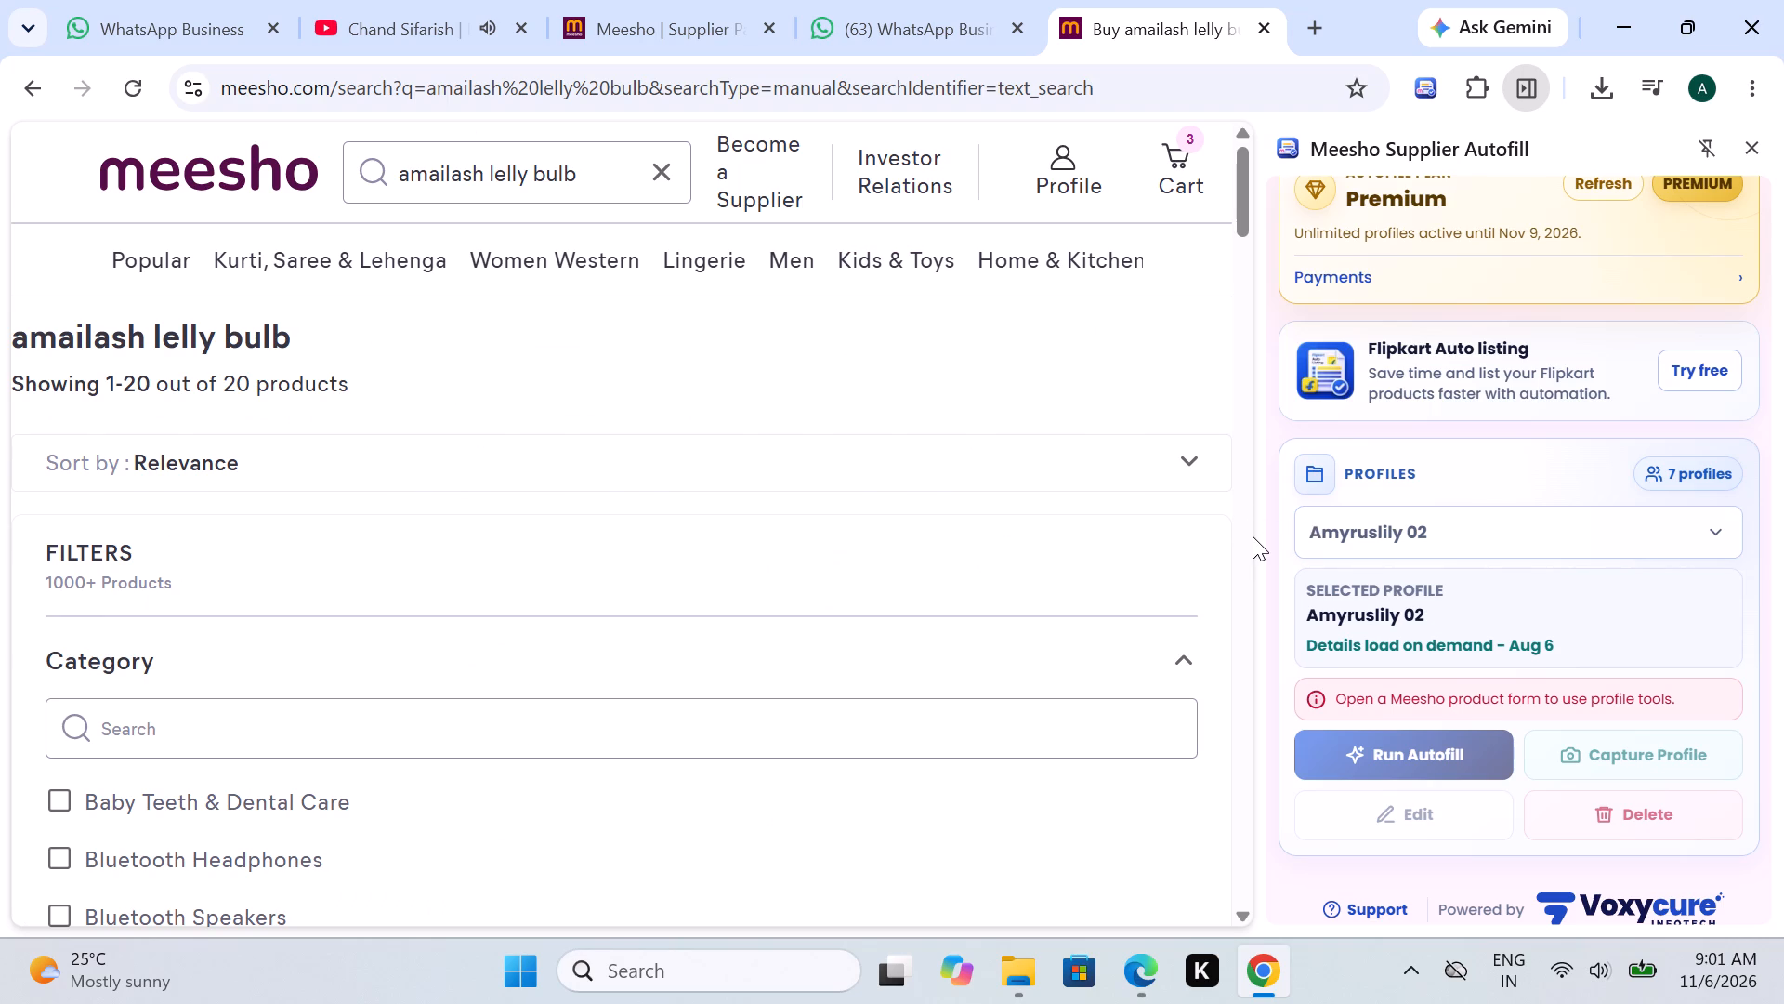
Browse the search results and open the Amaryllis Lily Multicolor Flower Bulbs Pack Of 4 listing by Andhagani Greens.
scroll(1186, 612, "down", 8)
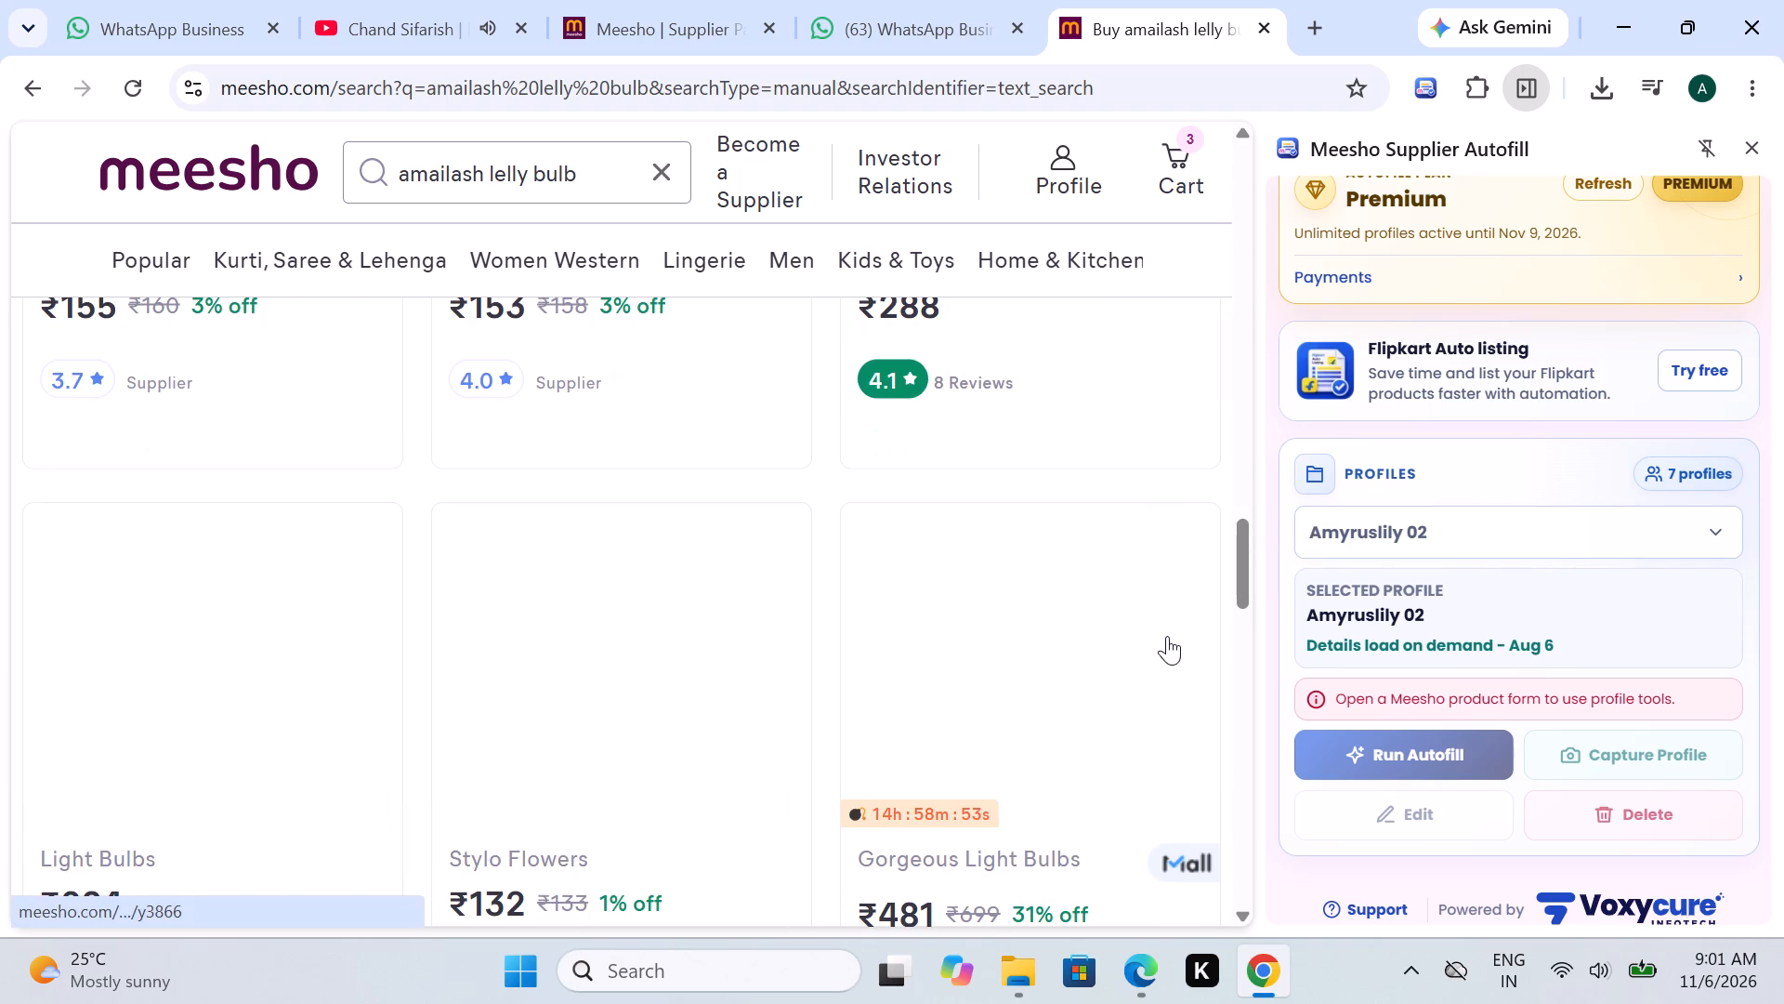
scroll(1003, 629, "up", 2)
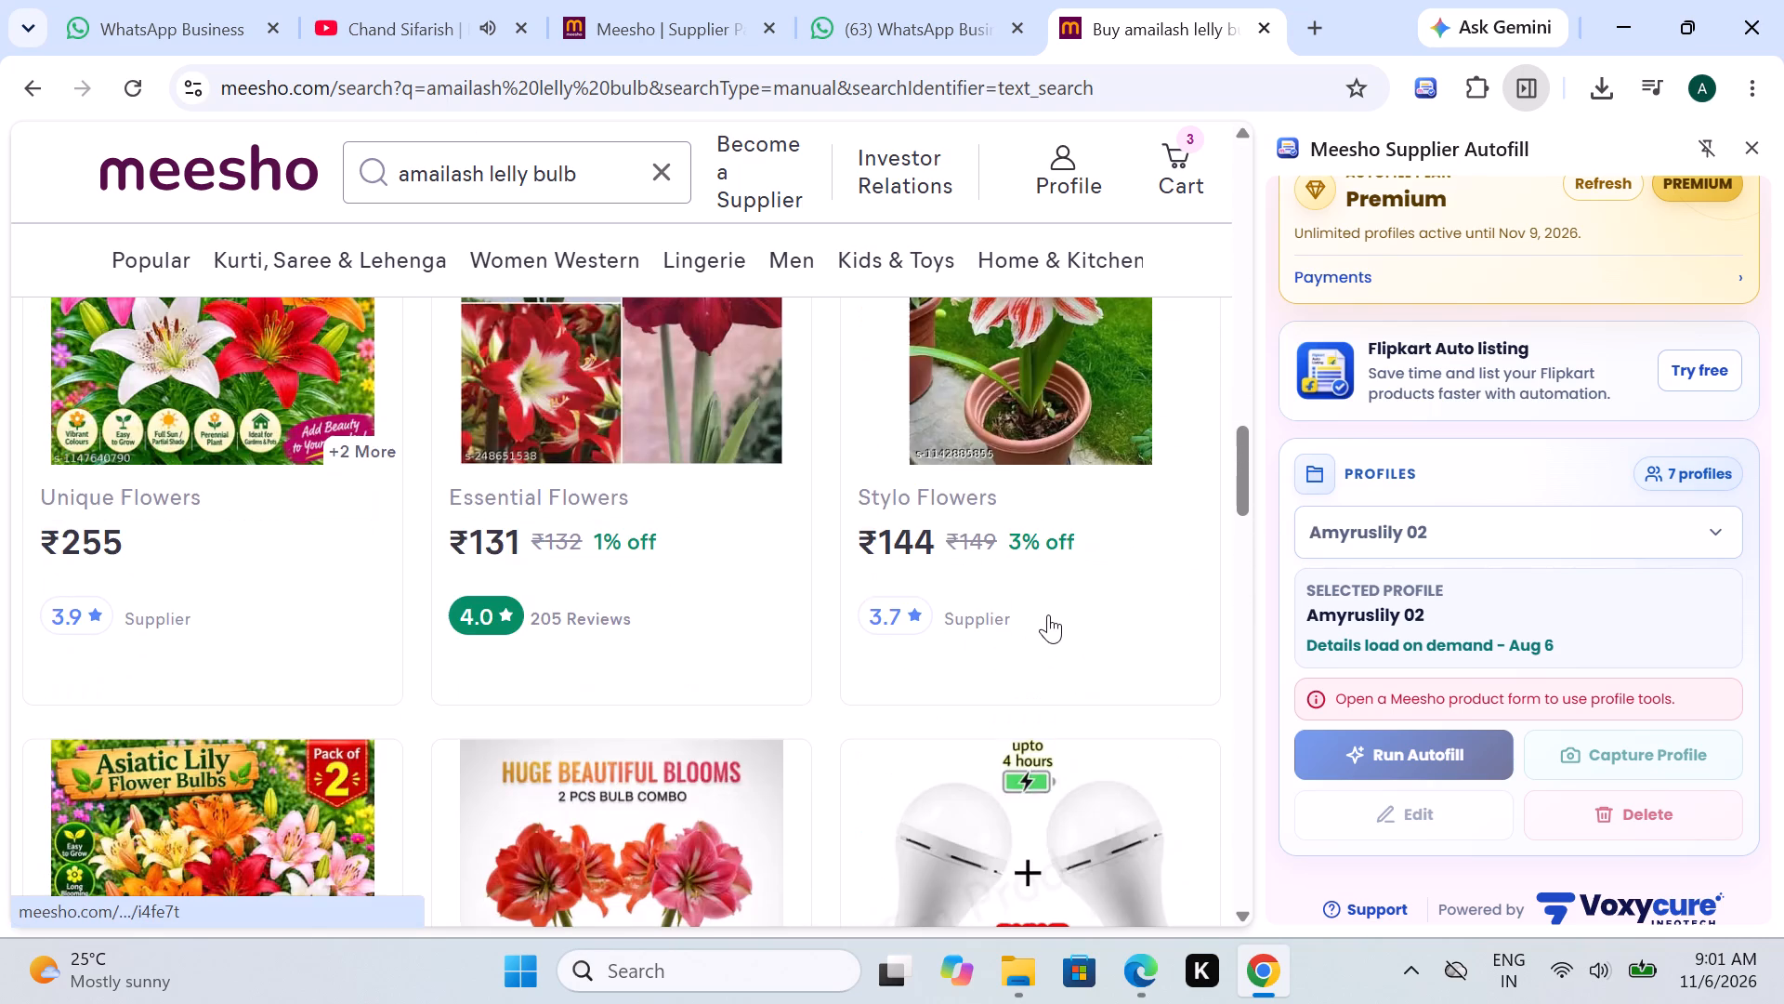
scroll(1049, 614, "up", 1)
scroll(1052, 624, "down", 1)
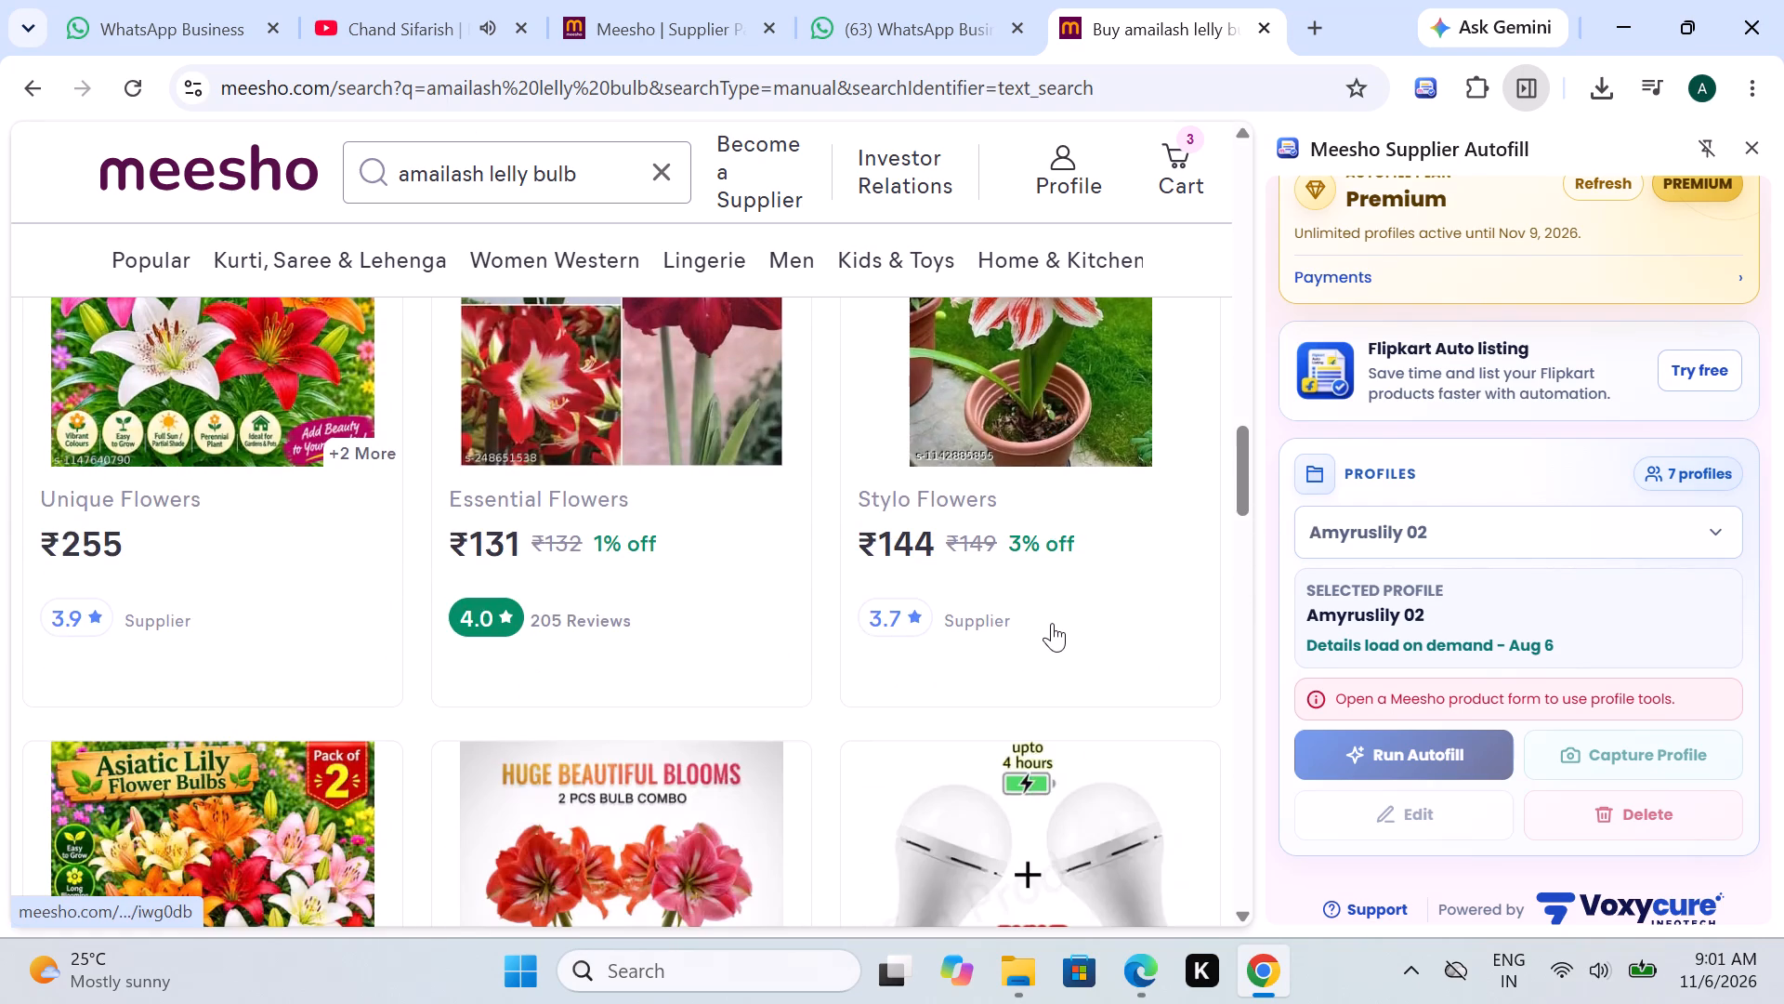
scroll(977, 610, "up", 1)
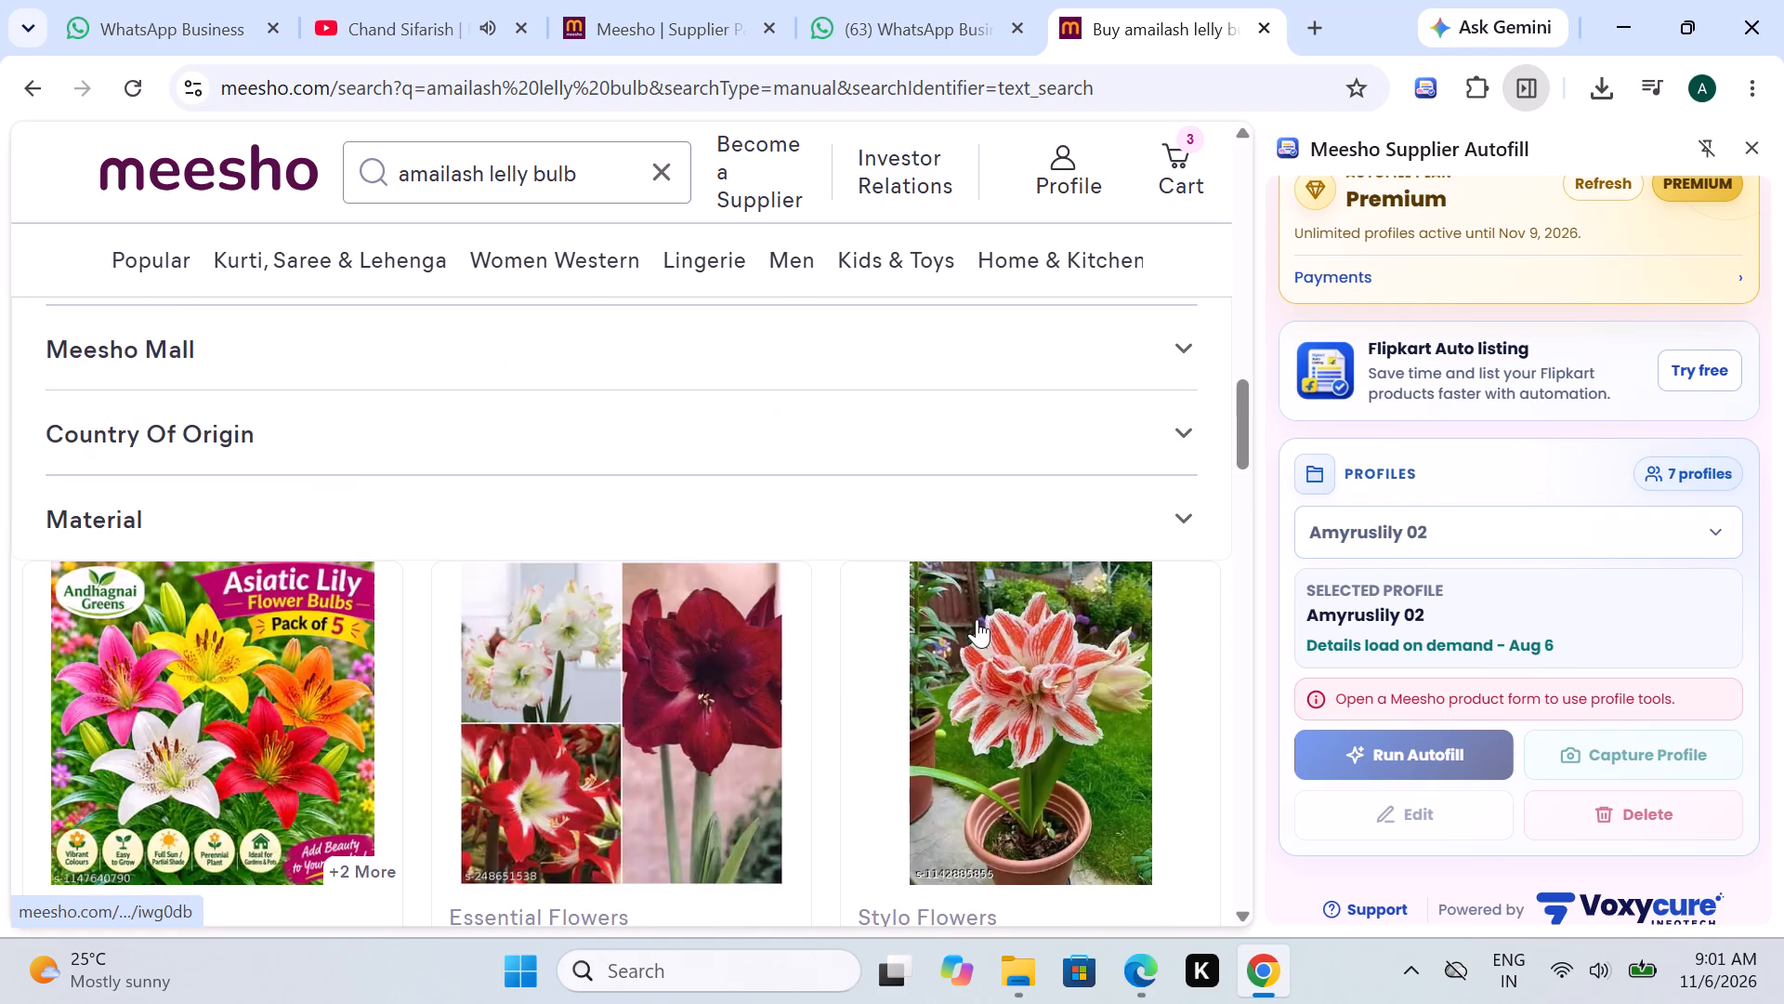
left_click(608, 746)
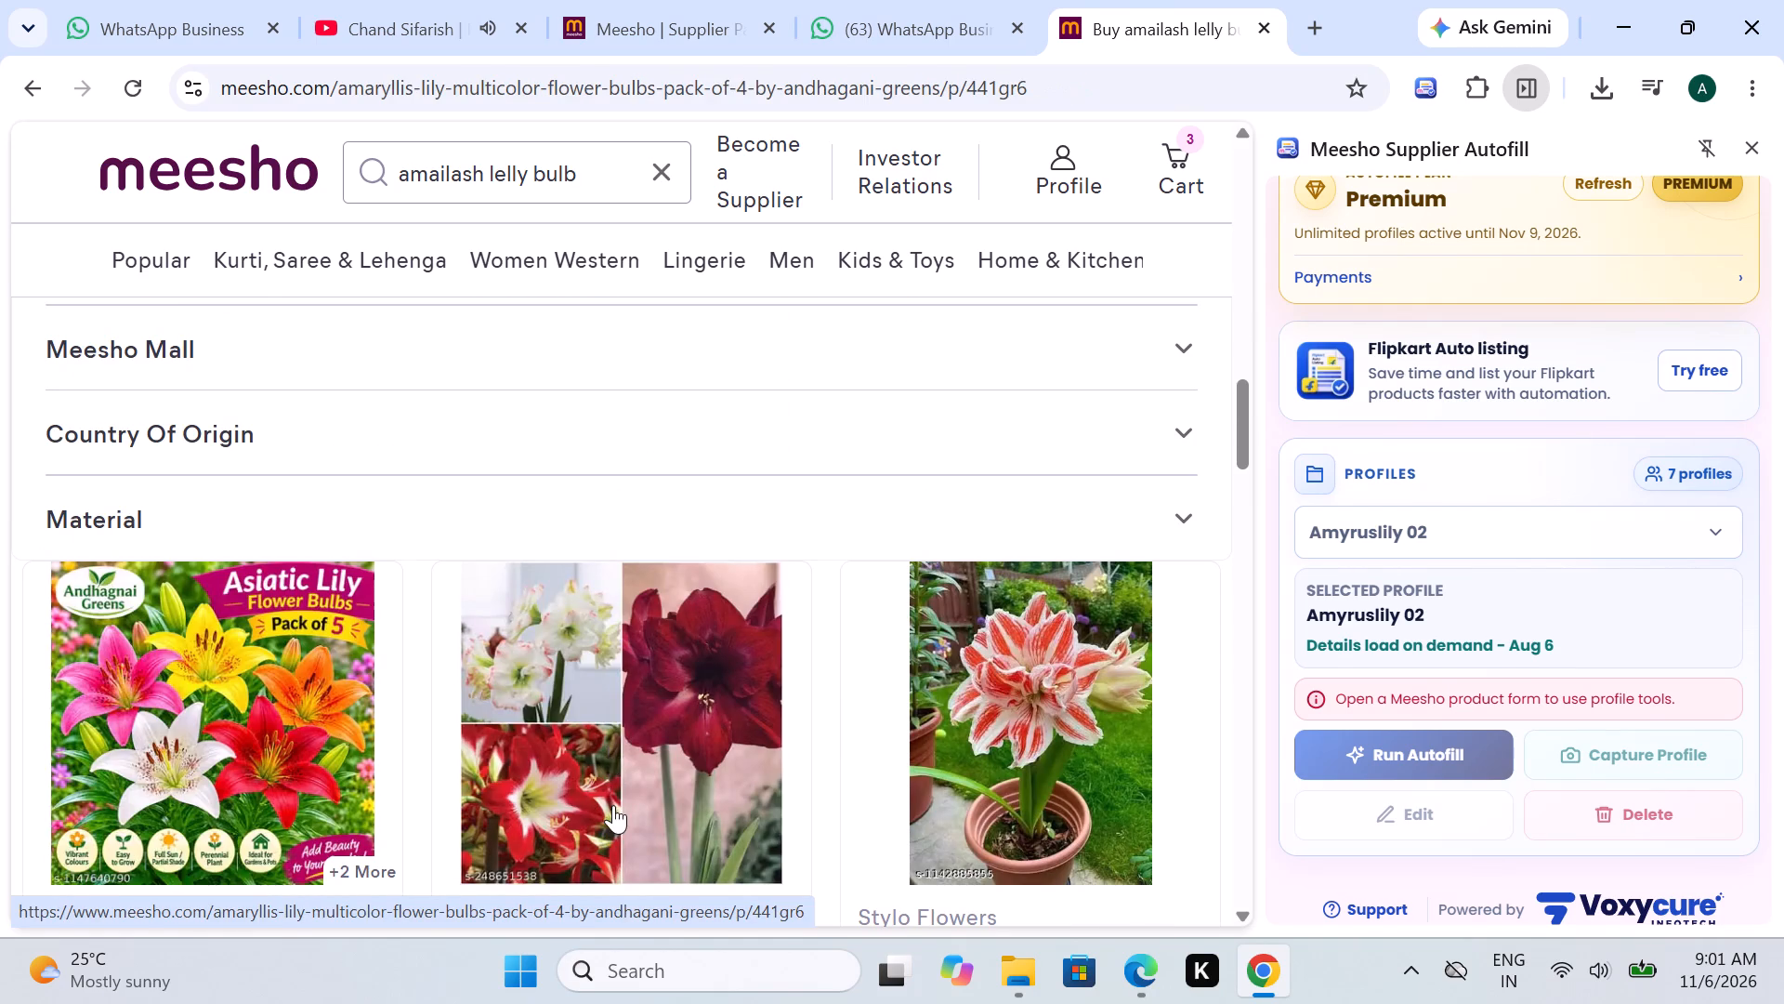
left_click(613, 805)
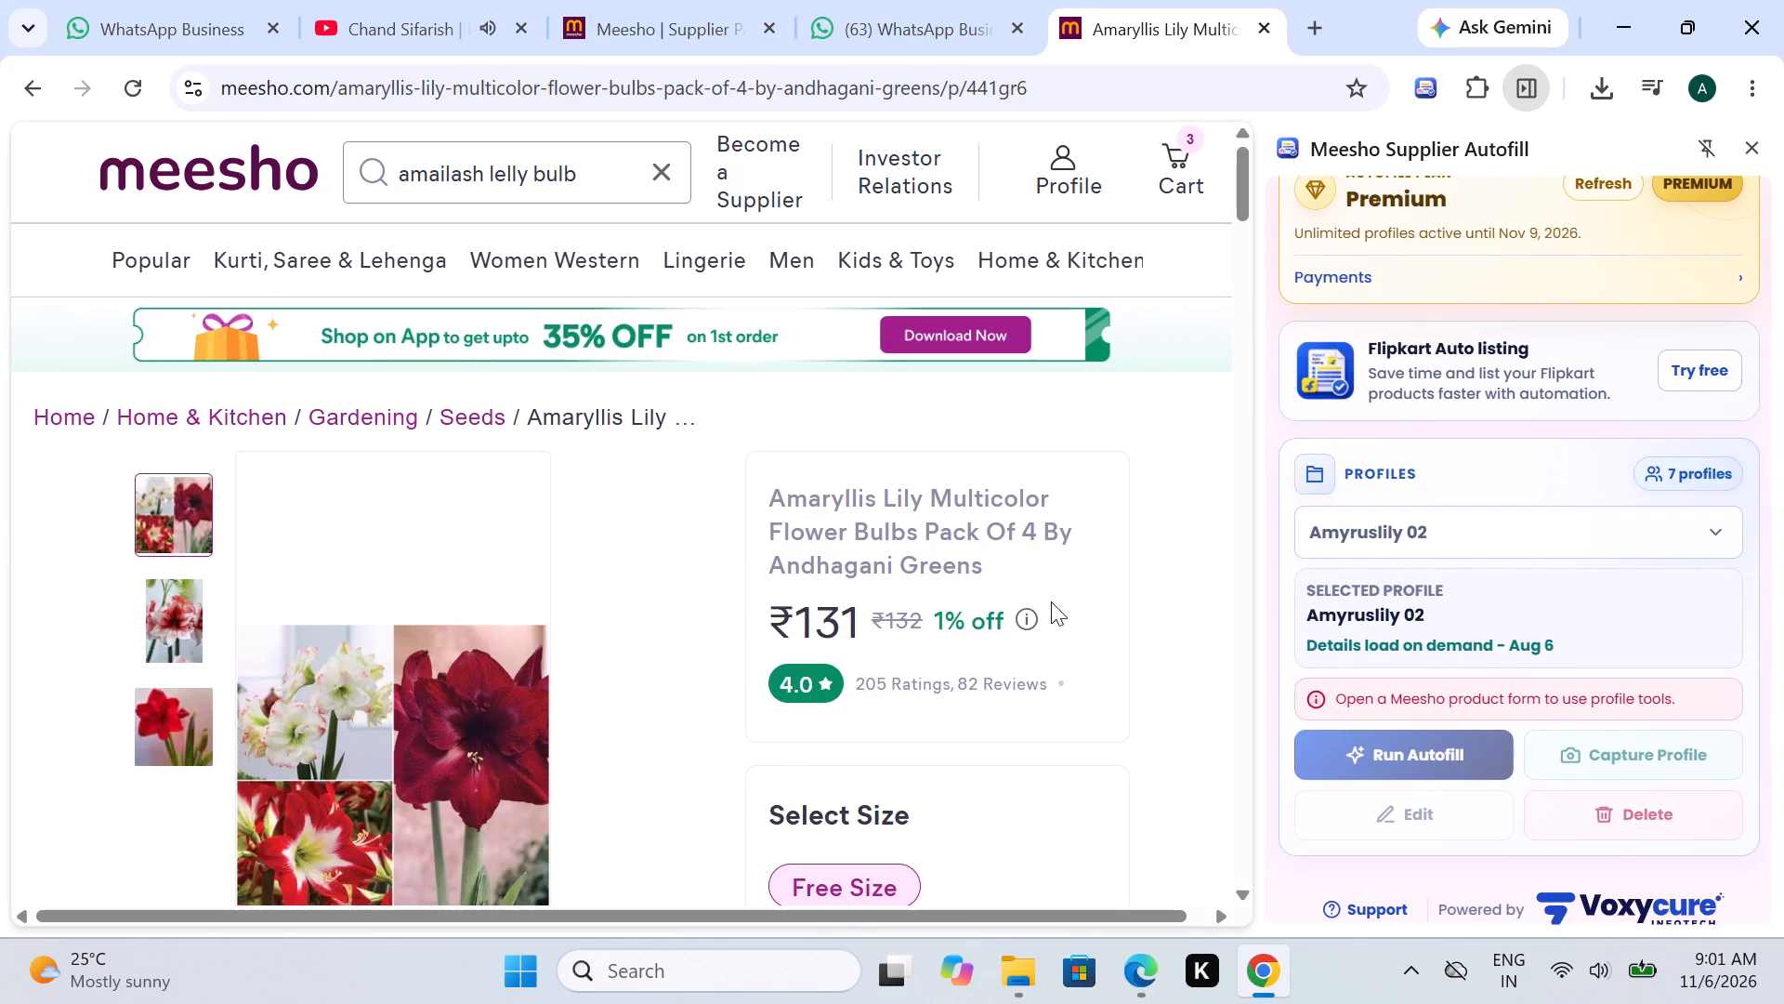
Copy the full product title "Amaryllis Lily Multicolor Flower Bulbs Pack Of 4 By Andhagani Greens" from the listing.
scroll(1045, 613, "down", 1)
scroll(1039, 645, "up", 1)
left_click_drag(774, 494, 816, 522)
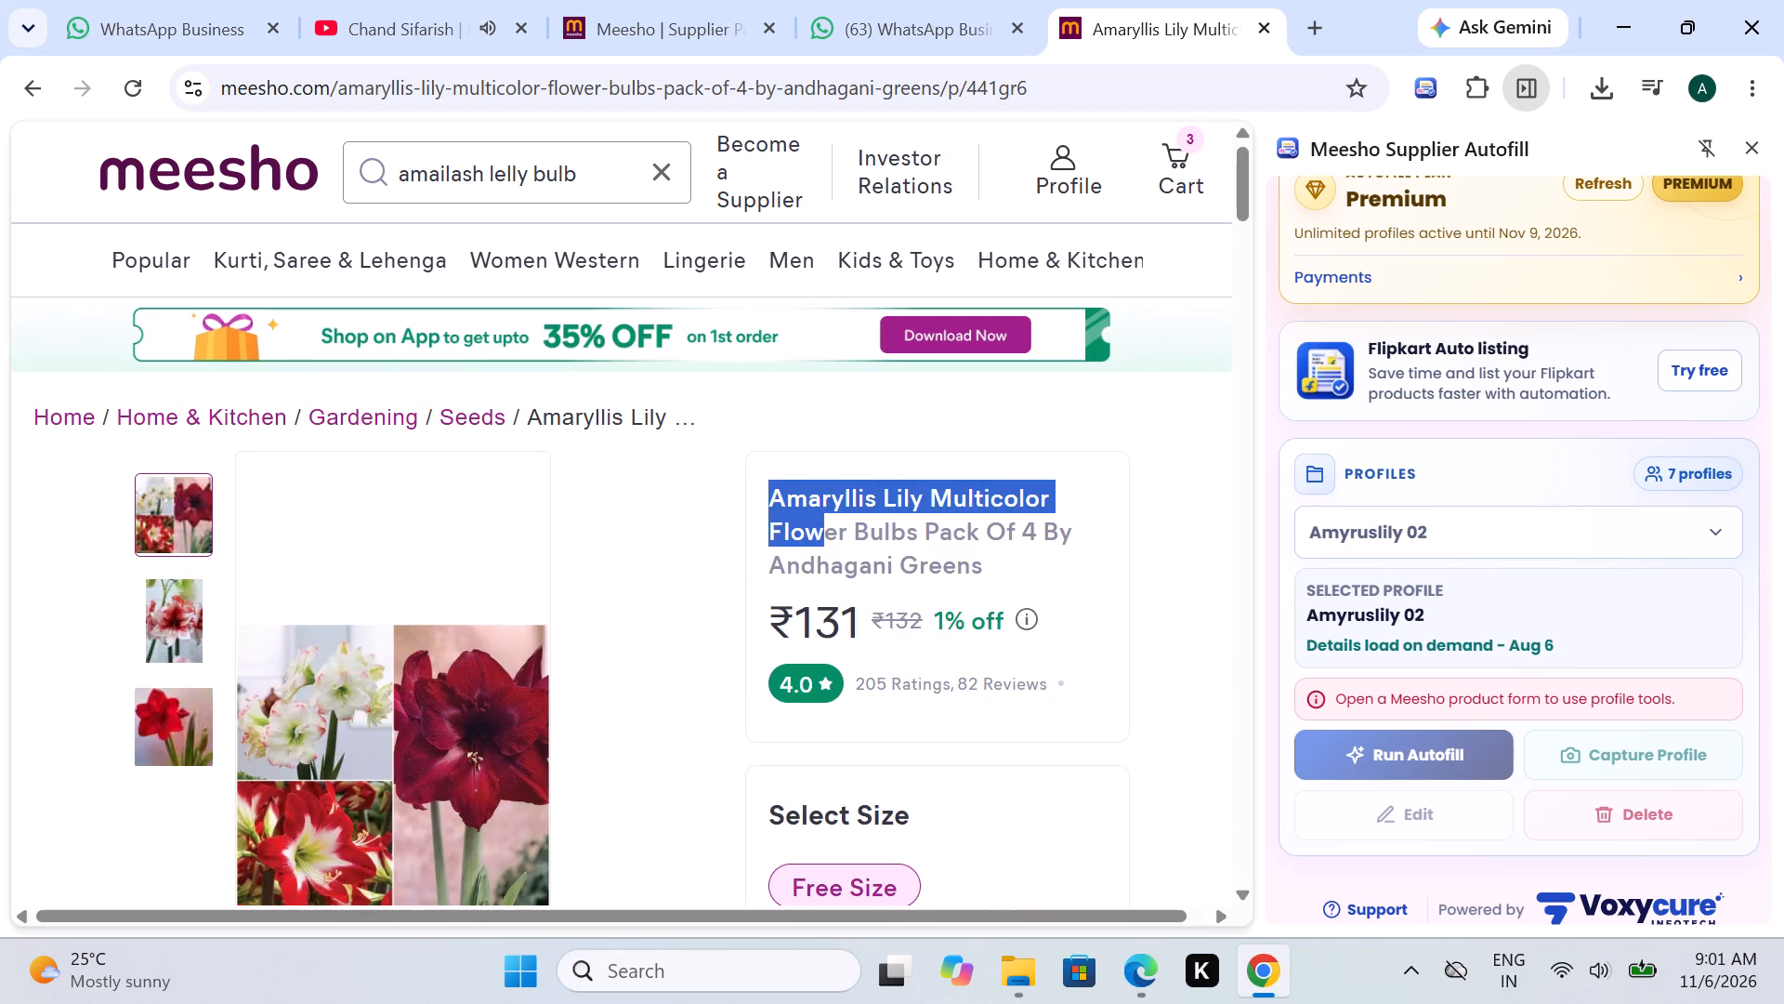
left_click_drag(816, 522, 1003, 568)
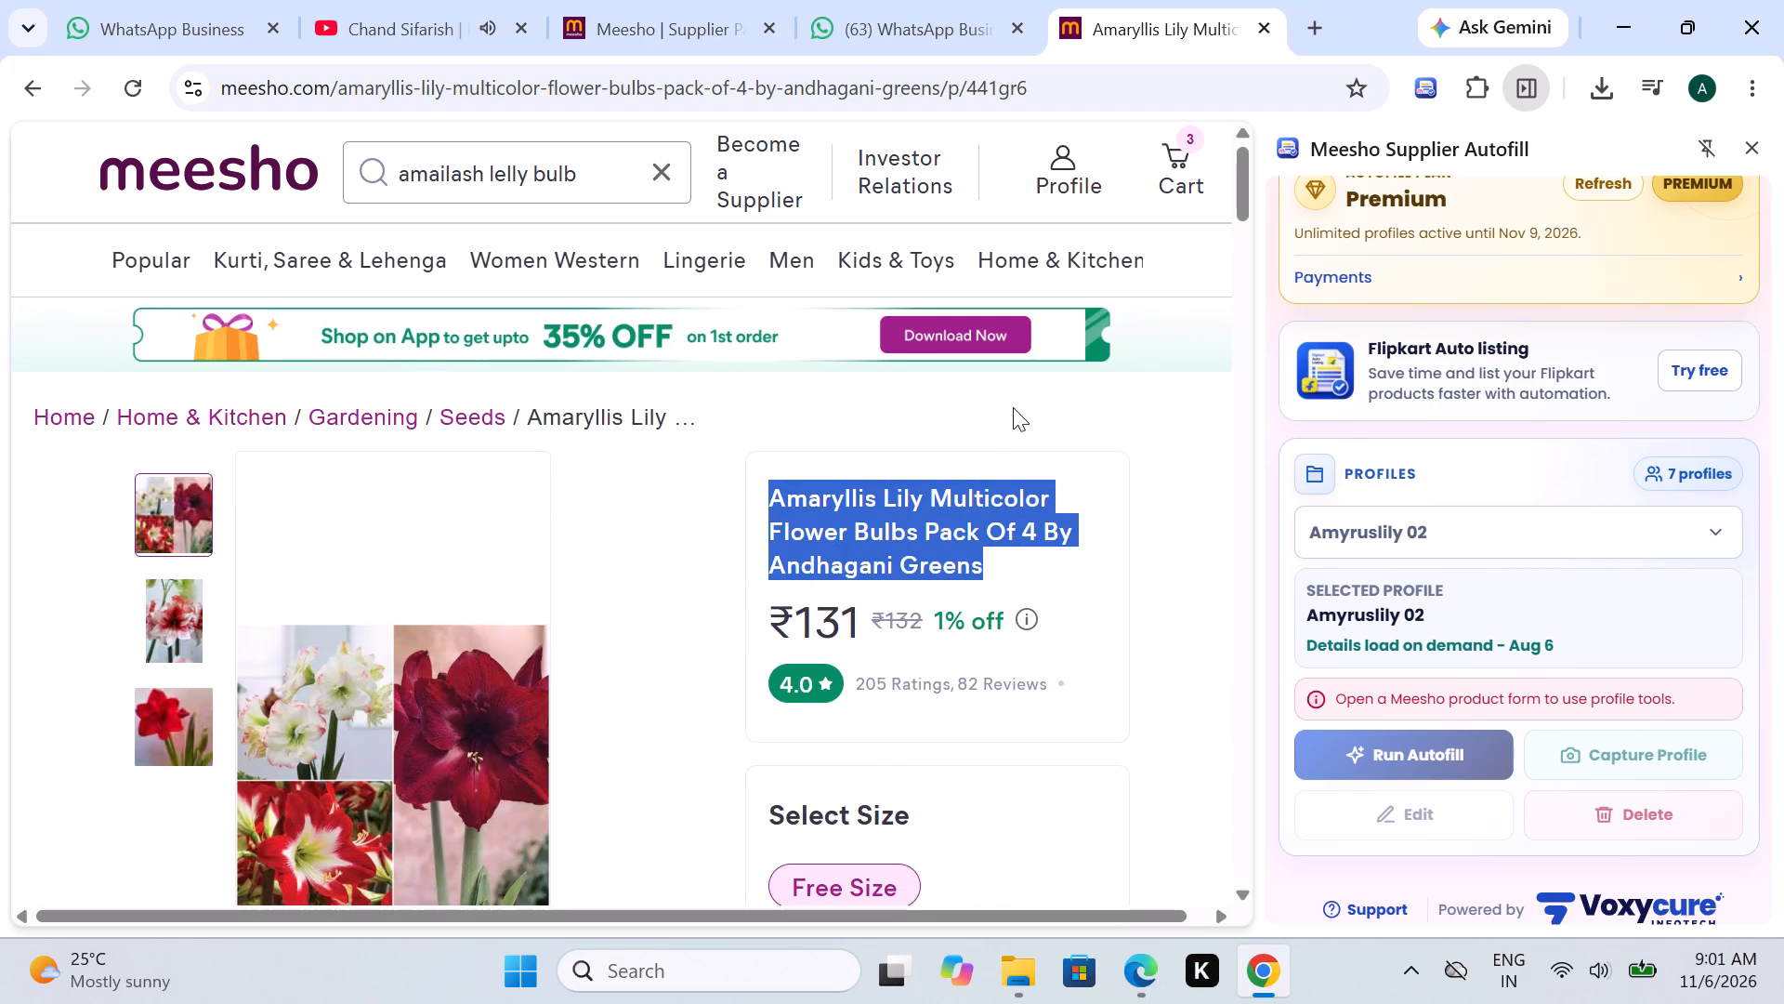
key("ctrl+c")
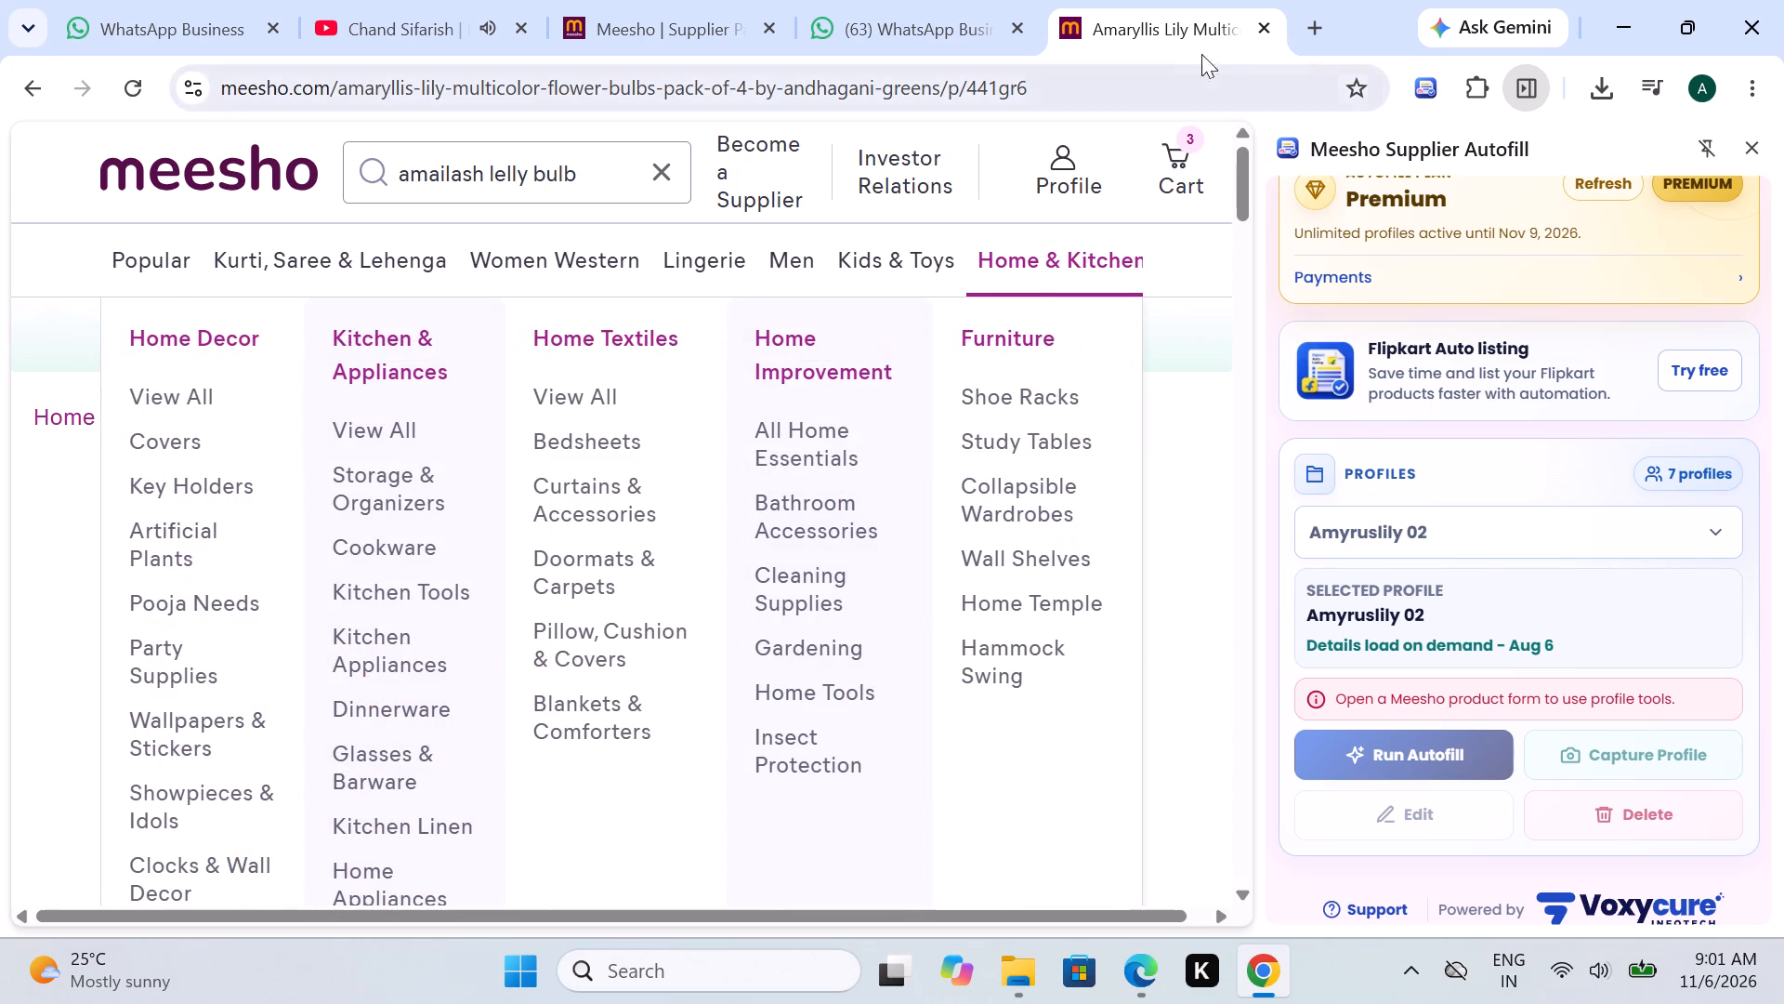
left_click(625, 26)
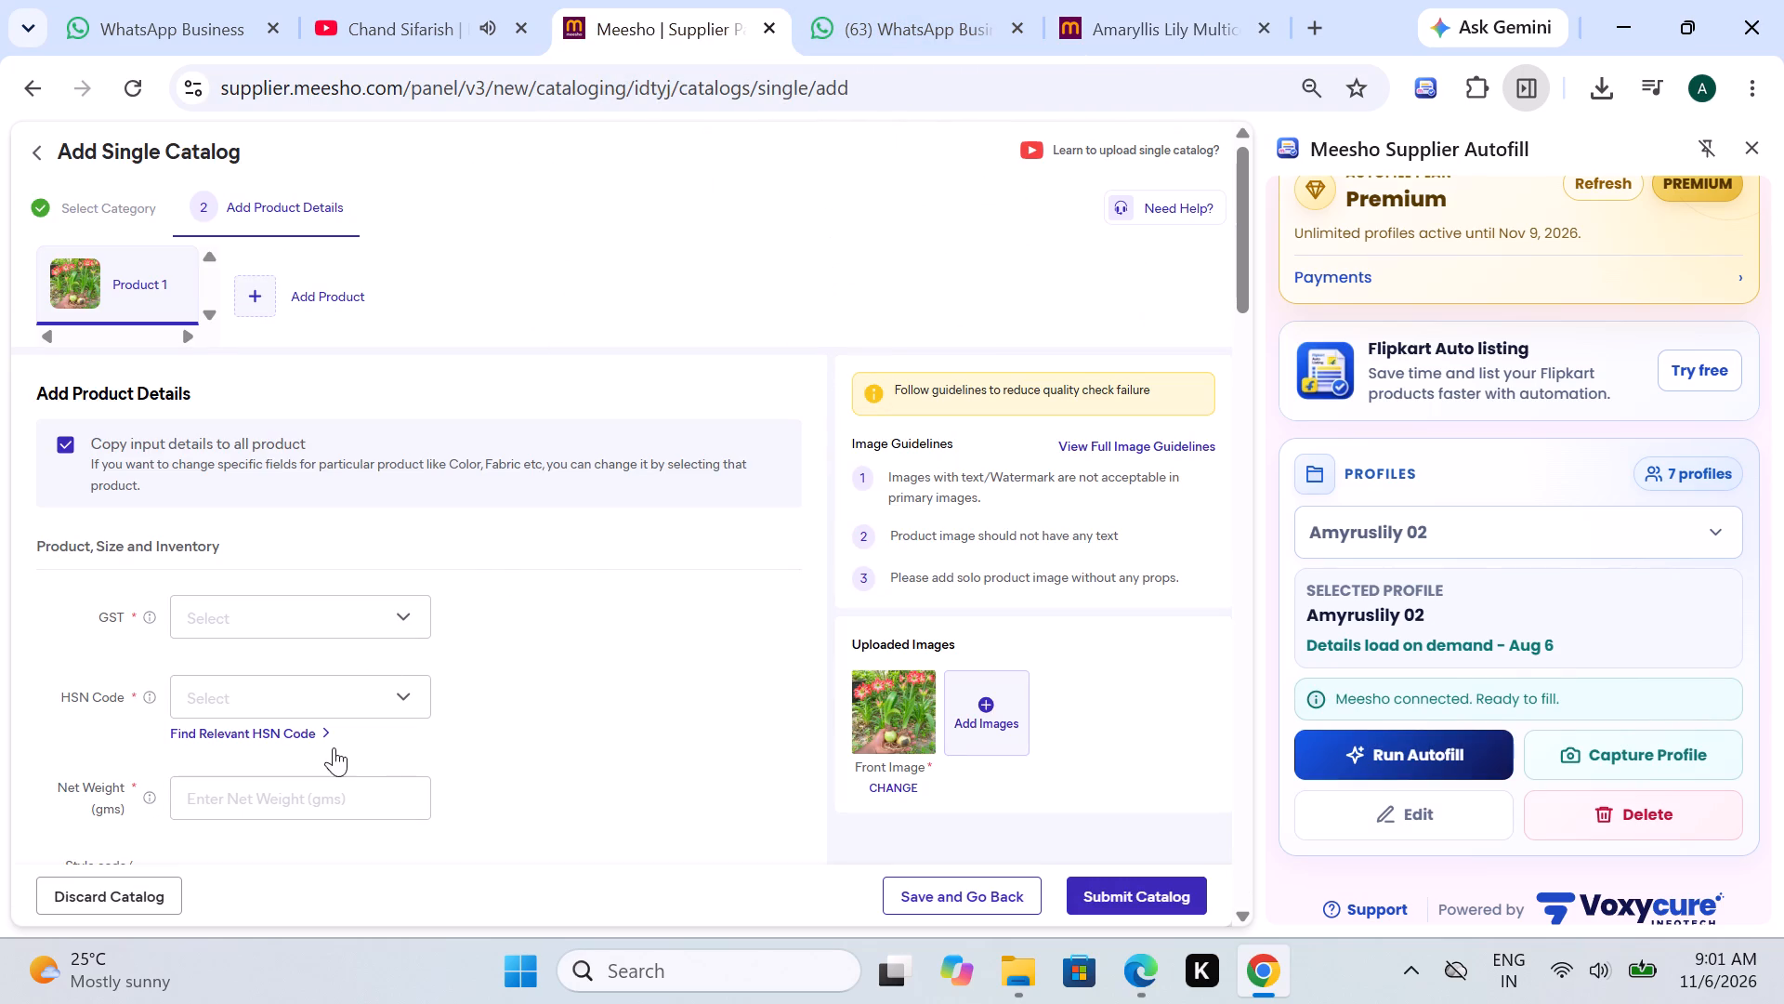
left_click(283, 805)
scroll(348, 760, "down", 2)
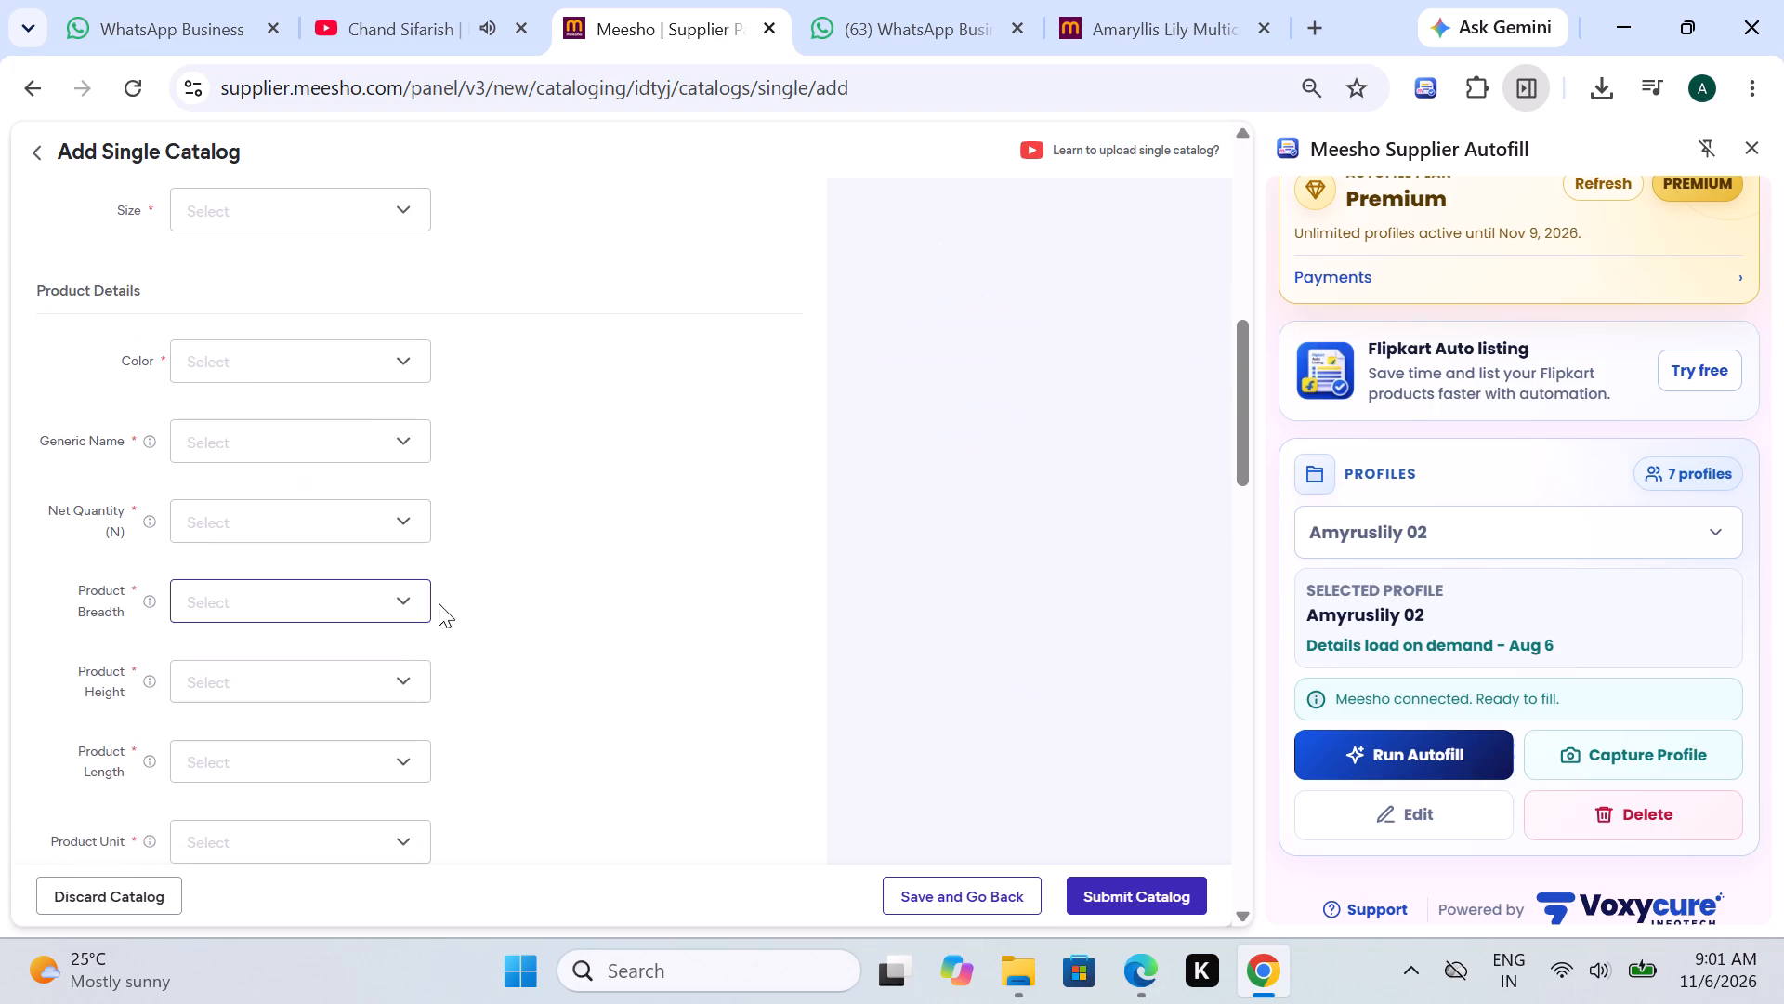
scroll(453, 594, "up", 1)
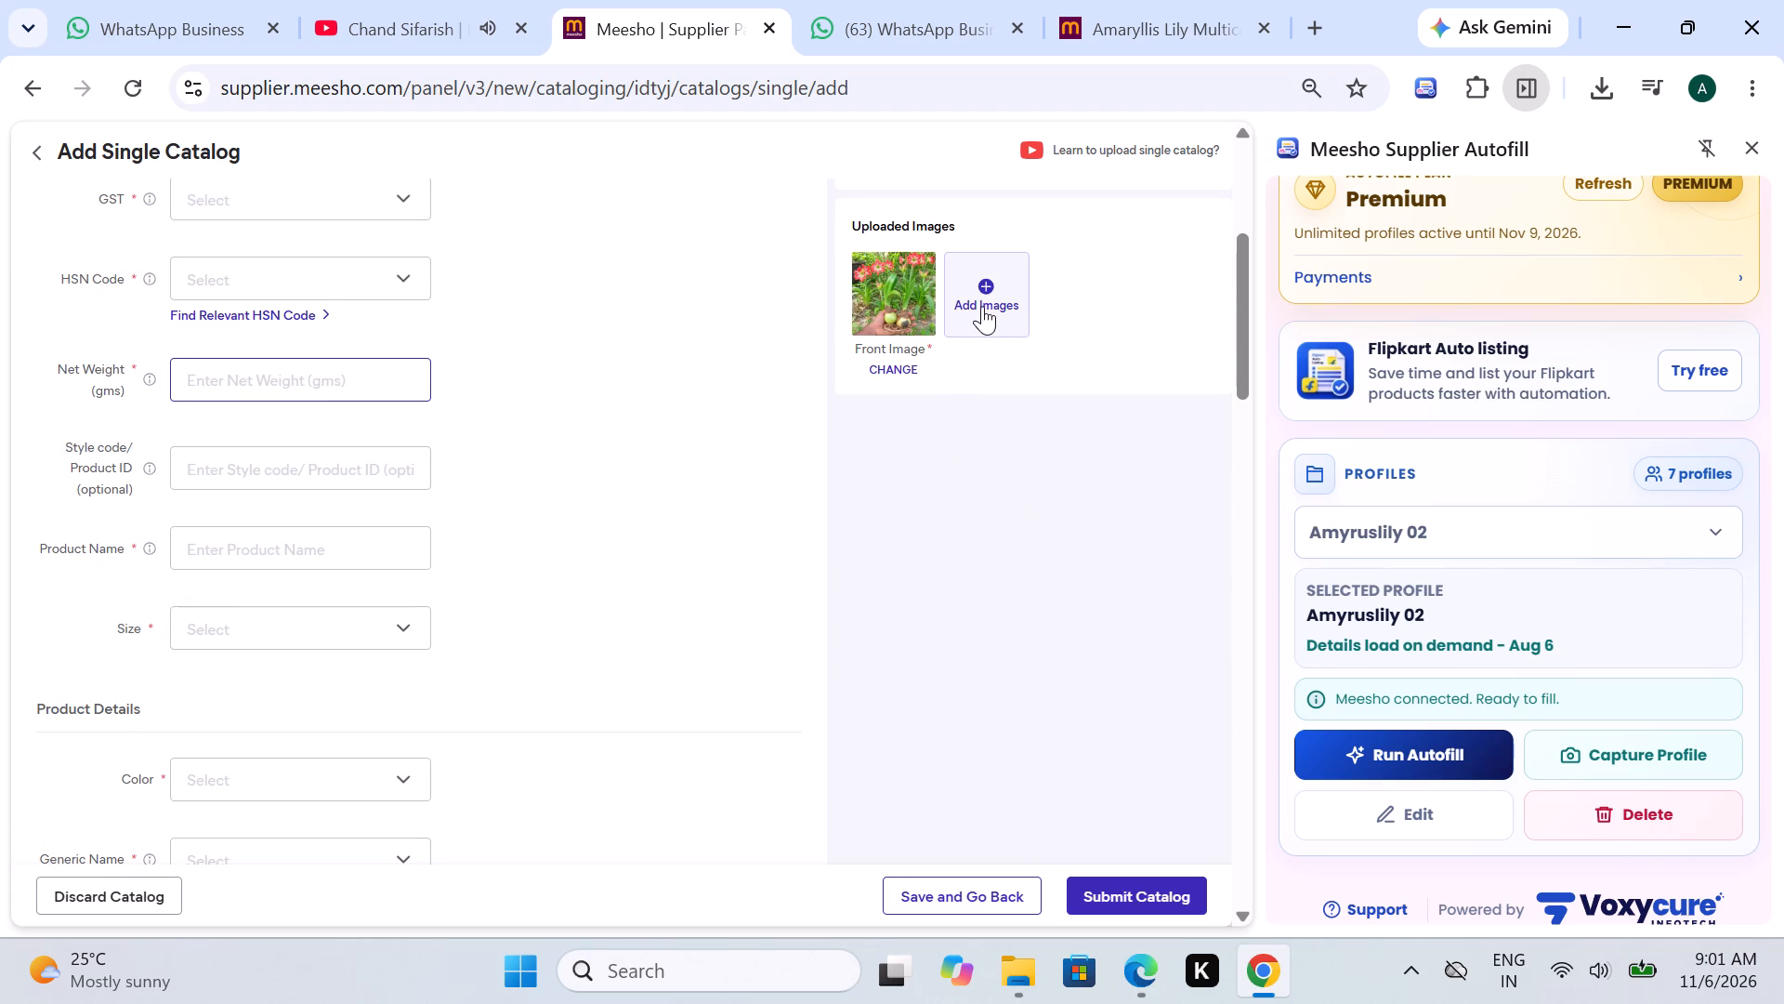
Go back to the Amaryllis Lily listing and examine its details and its second and third product photos.
left_click(1131, 10)
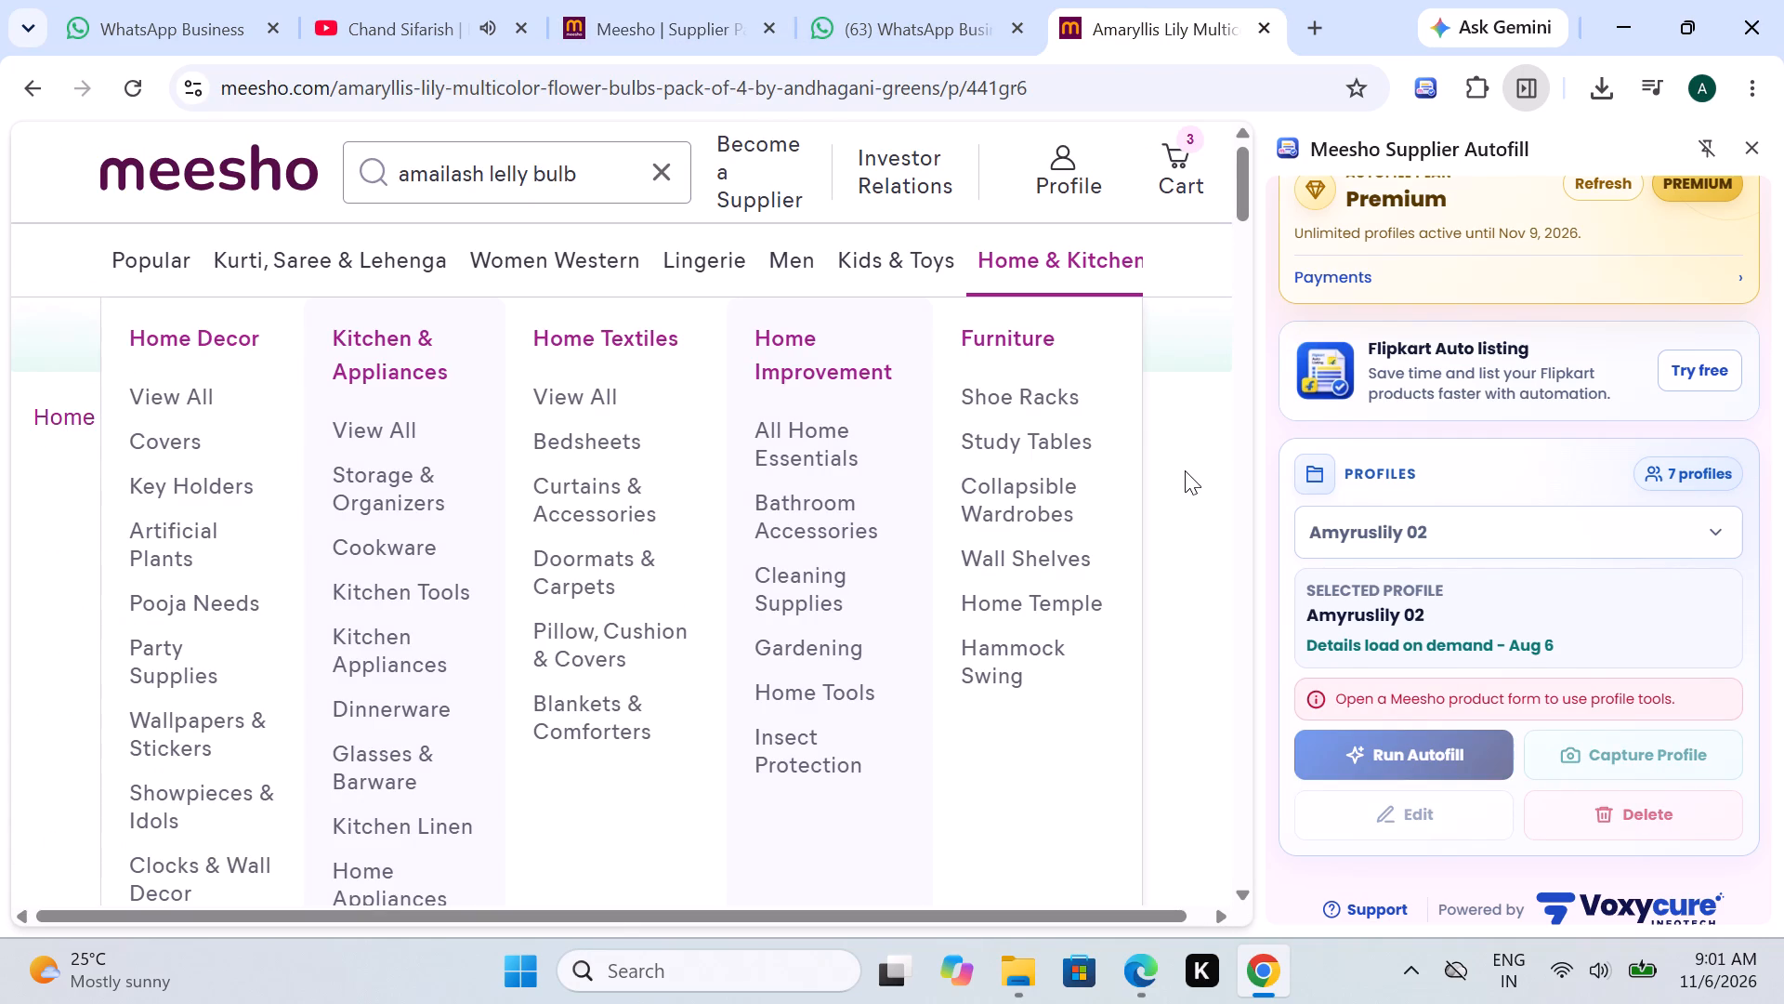
left_click(1186, 483)
scroll(1207, 815, "down", 6)
scroll(1202, 781, "up", 3)
left_click(1196, 655)
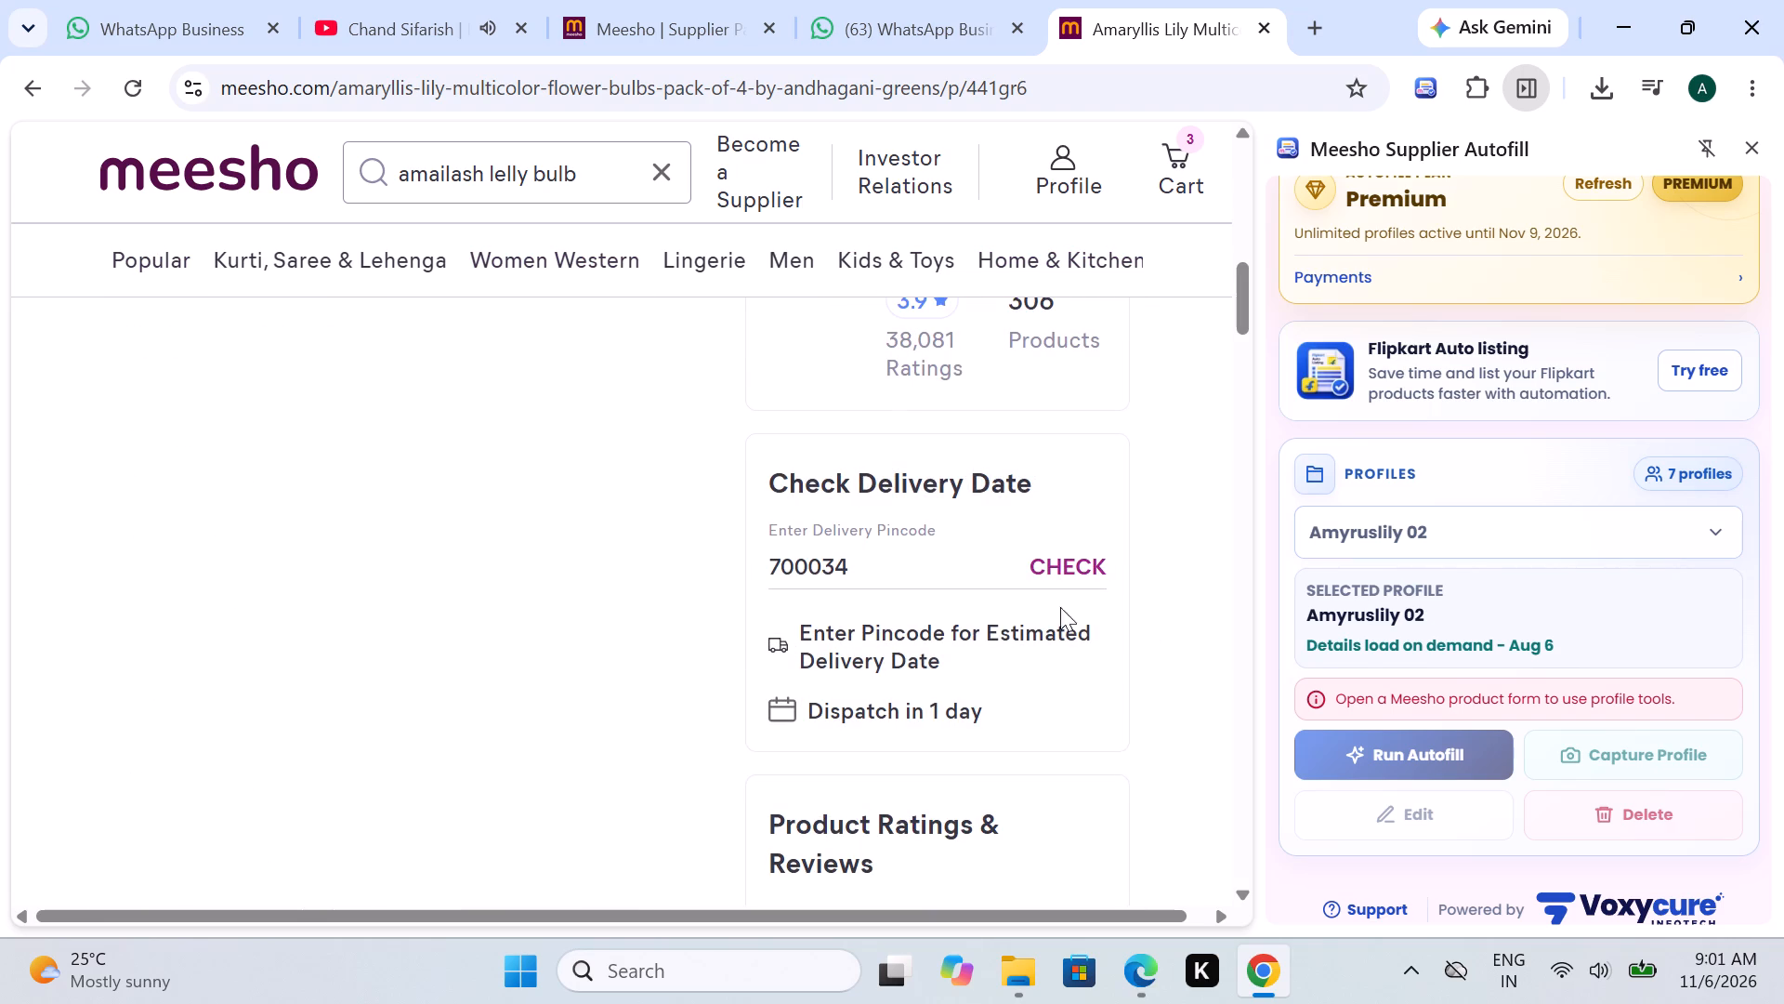
scroll(991, 607, "up", 2)
scroll(459, 599, "up", 1)
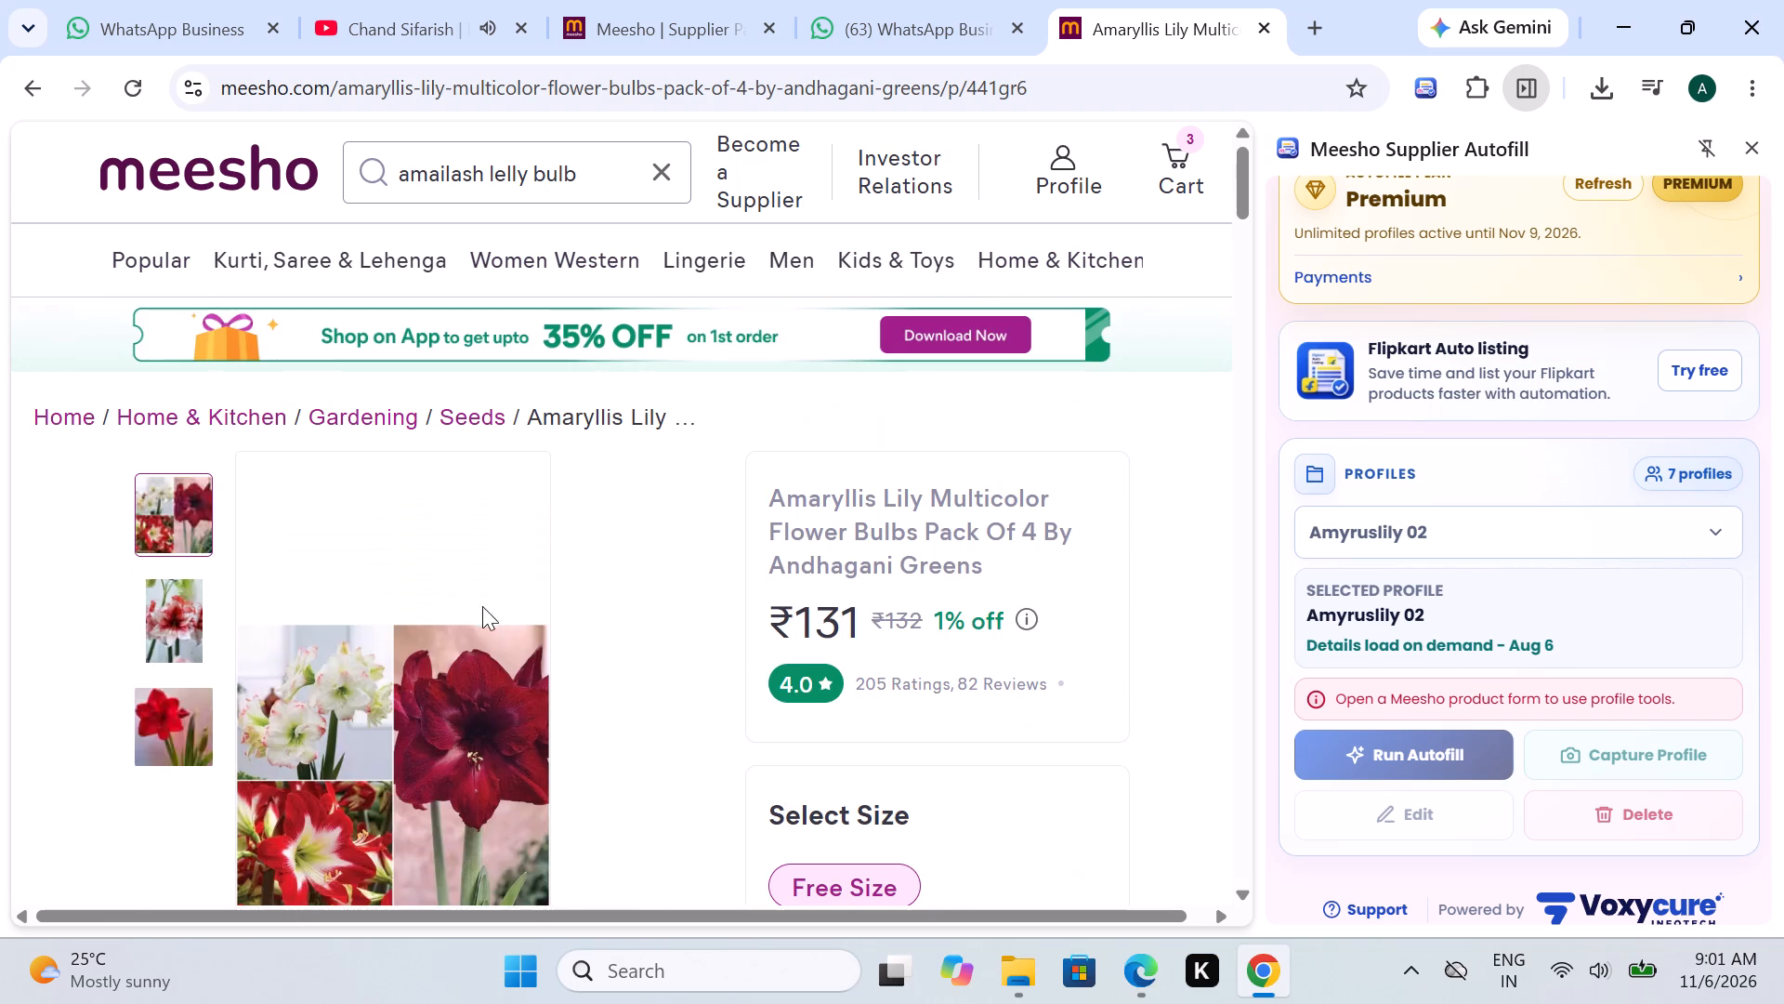
left_click(196, 636)
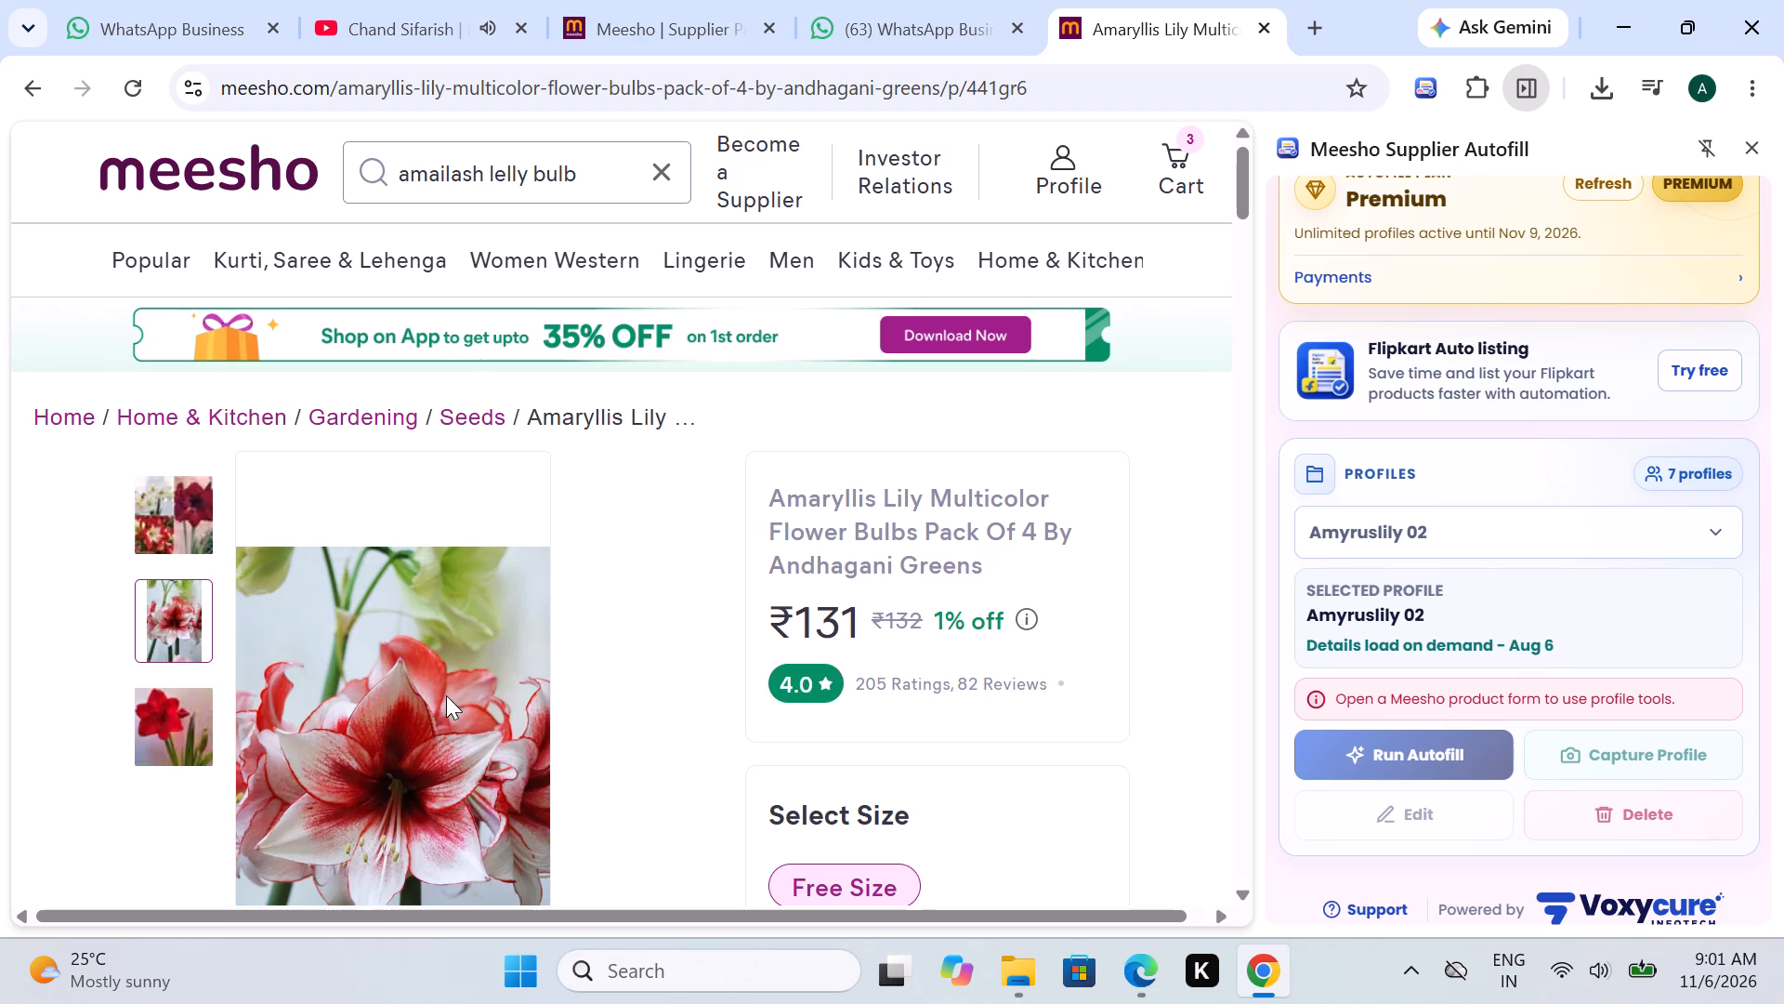
left_click(164, 745)
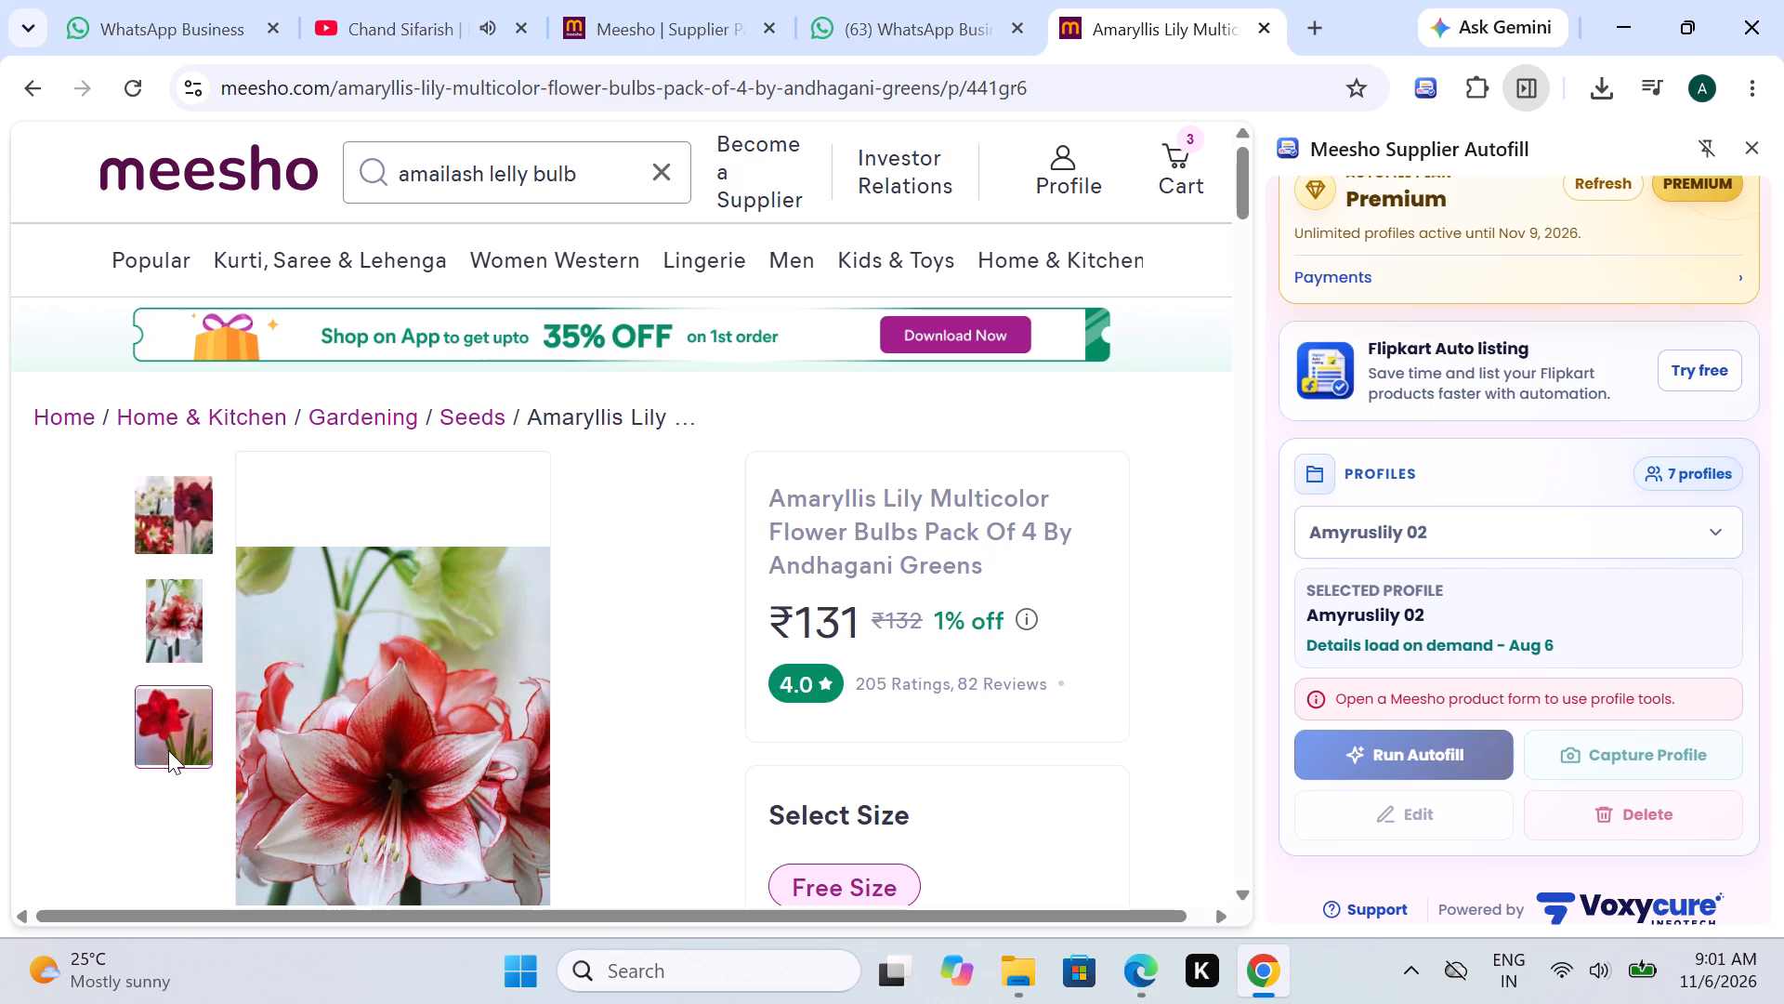
scroll(1039, 578, "down", 2)
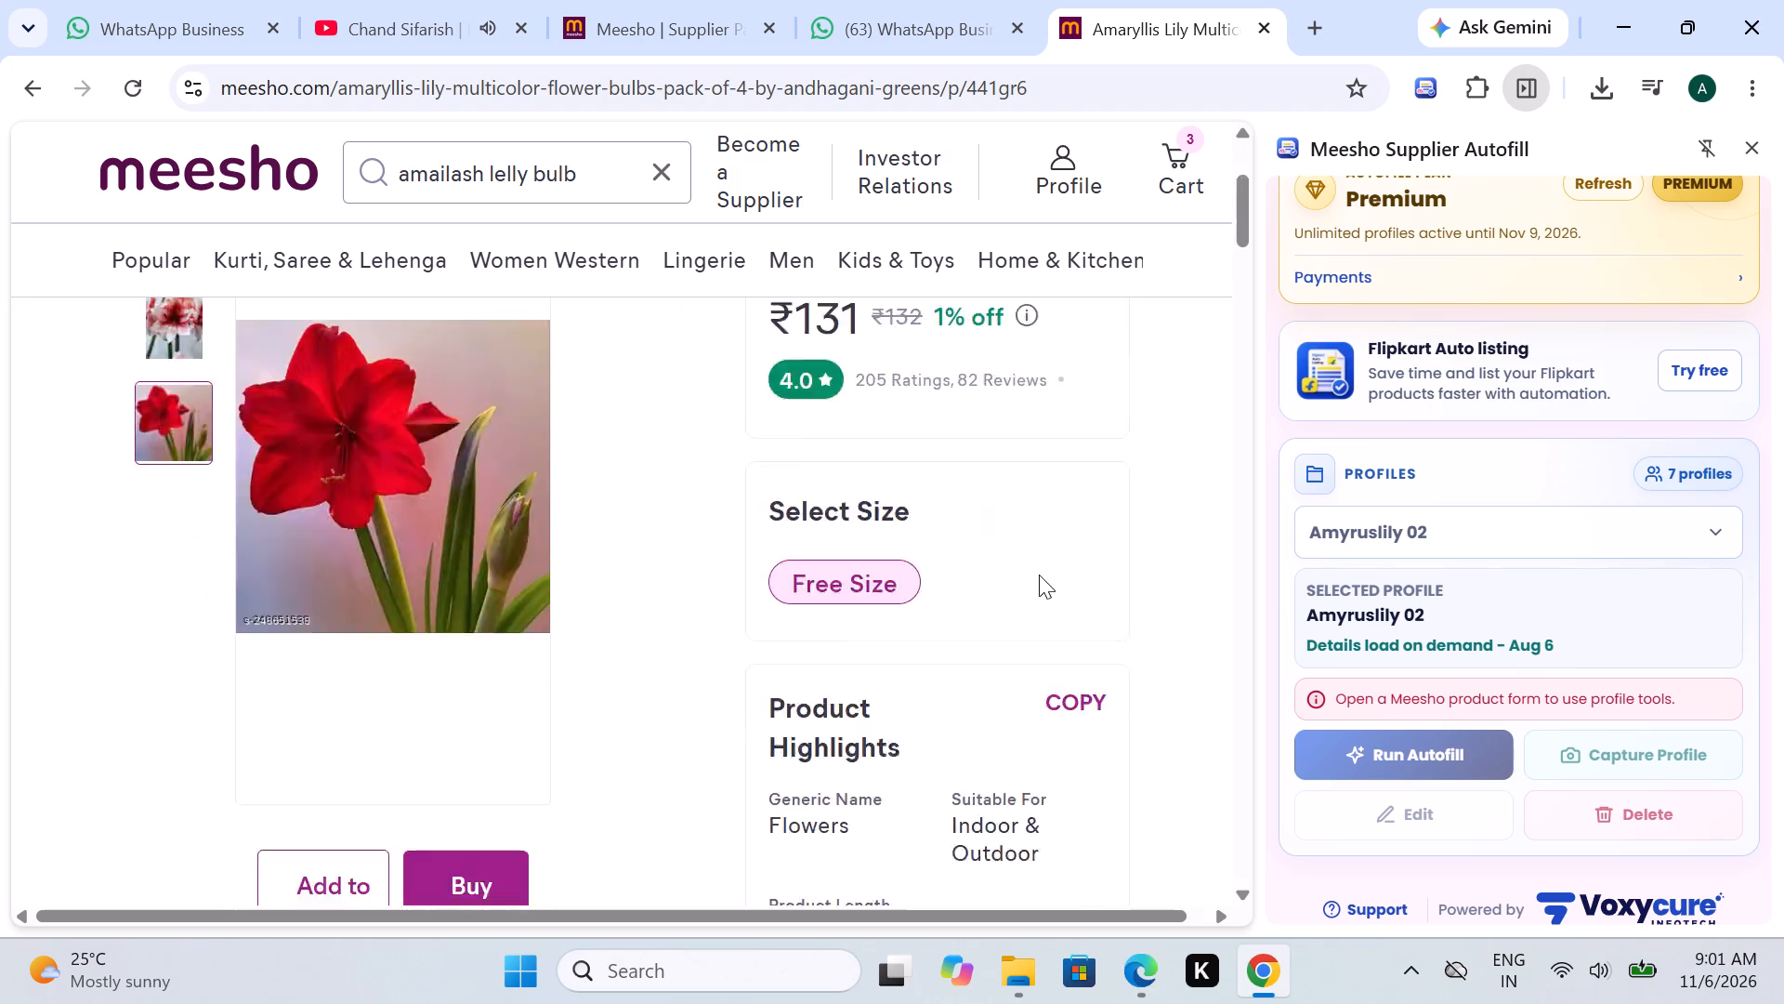
scroll(1039, 575, "down", 1)
scroll(929, 582, "up", 3)
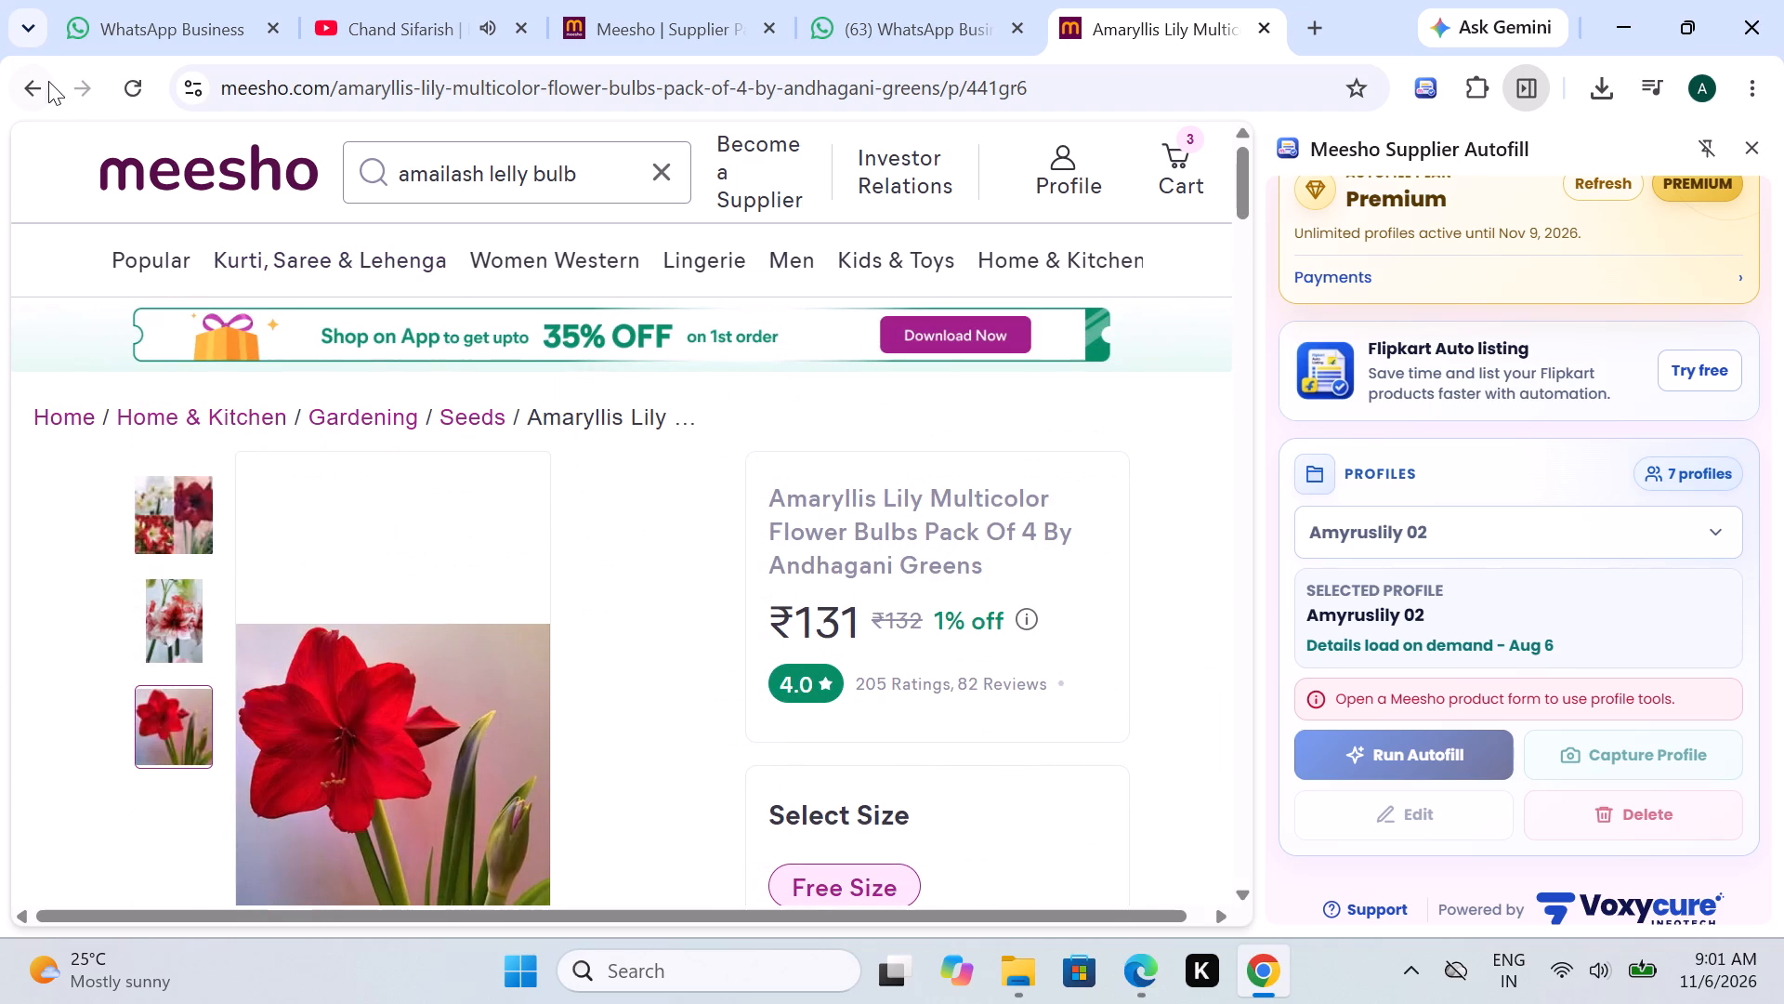
Return to the search results, browse the flower listings and open Amaryllis Lily Bulbs Multicolour Flower – Pack Of 5 By Ankam.
left_click(48, 81)
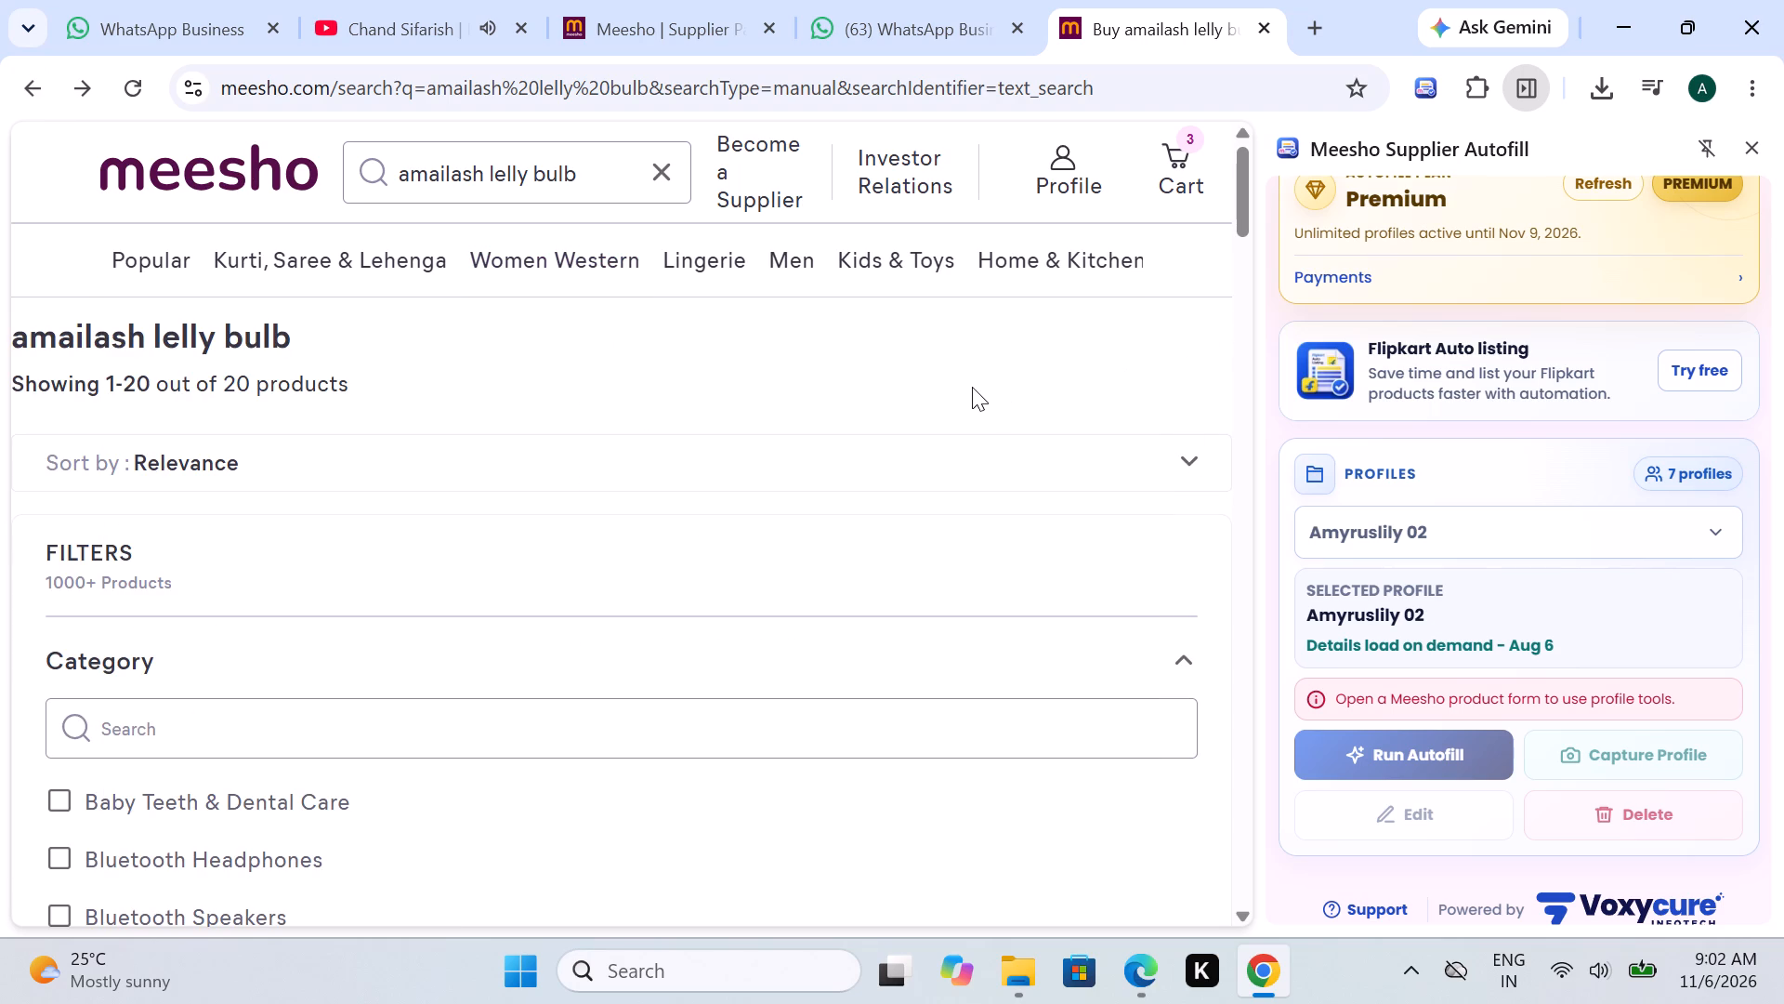
scroll(964, 388, "down", 7)
scroll(964, 424, "up", 2)
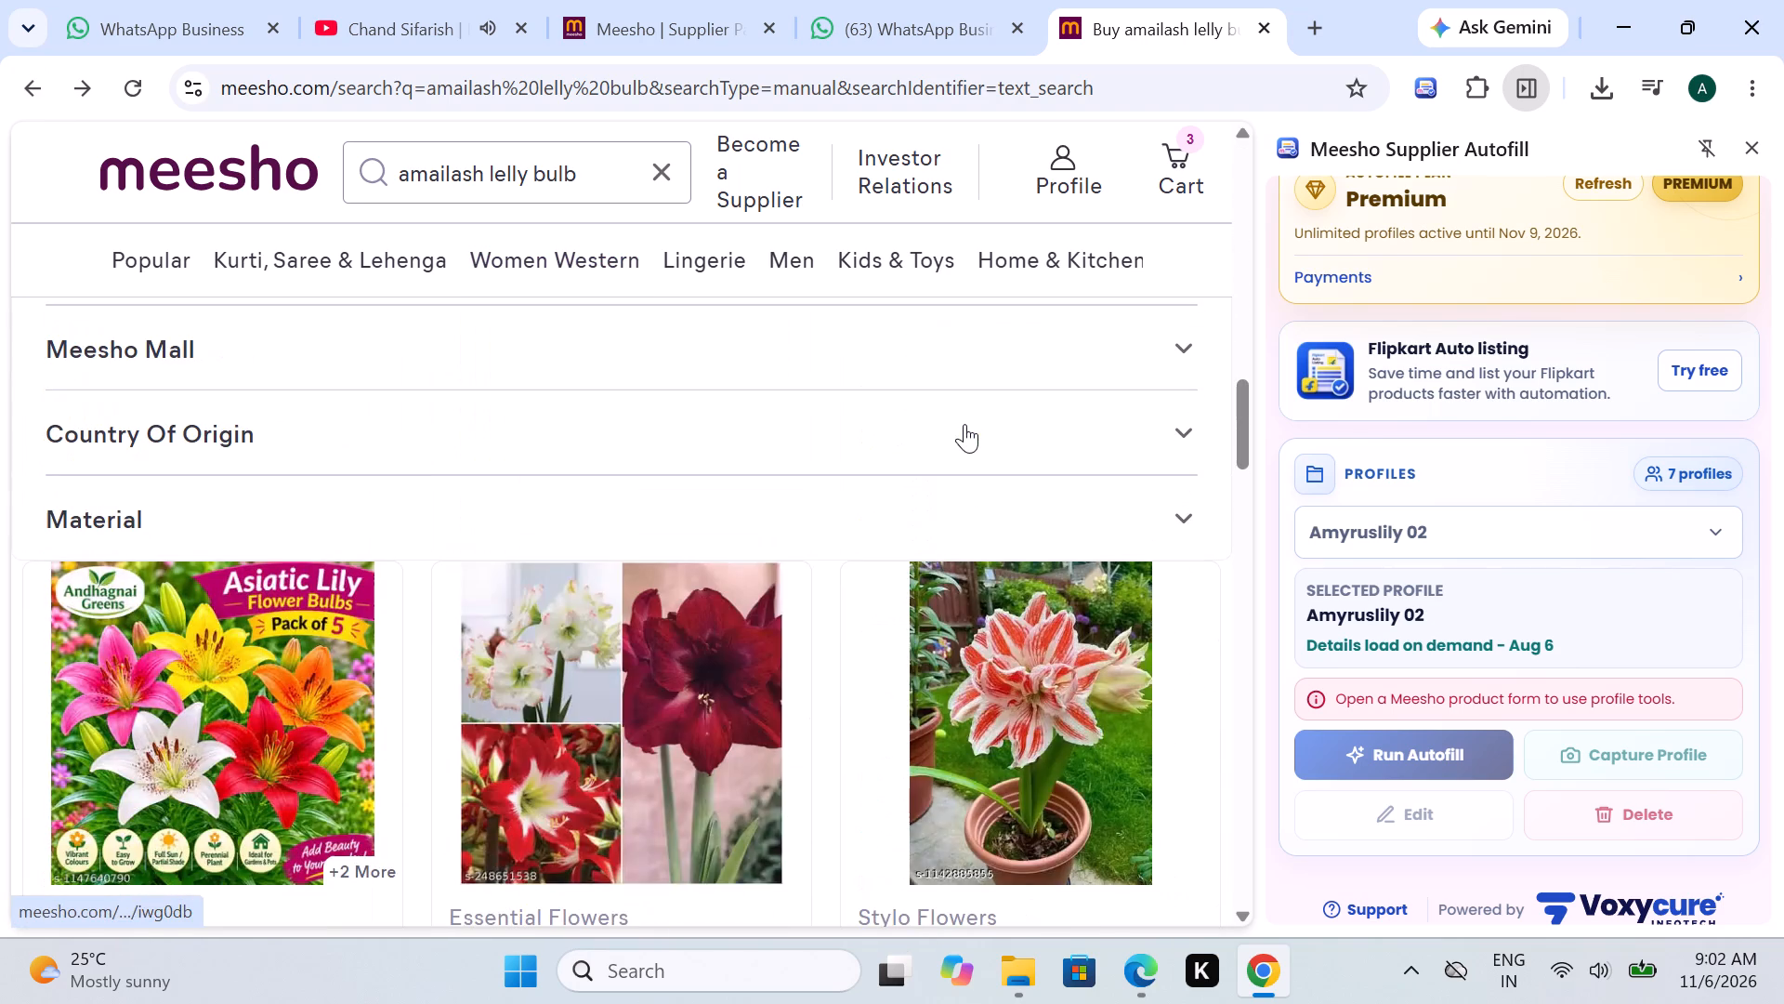
scroll(970, 441, "down", 1)
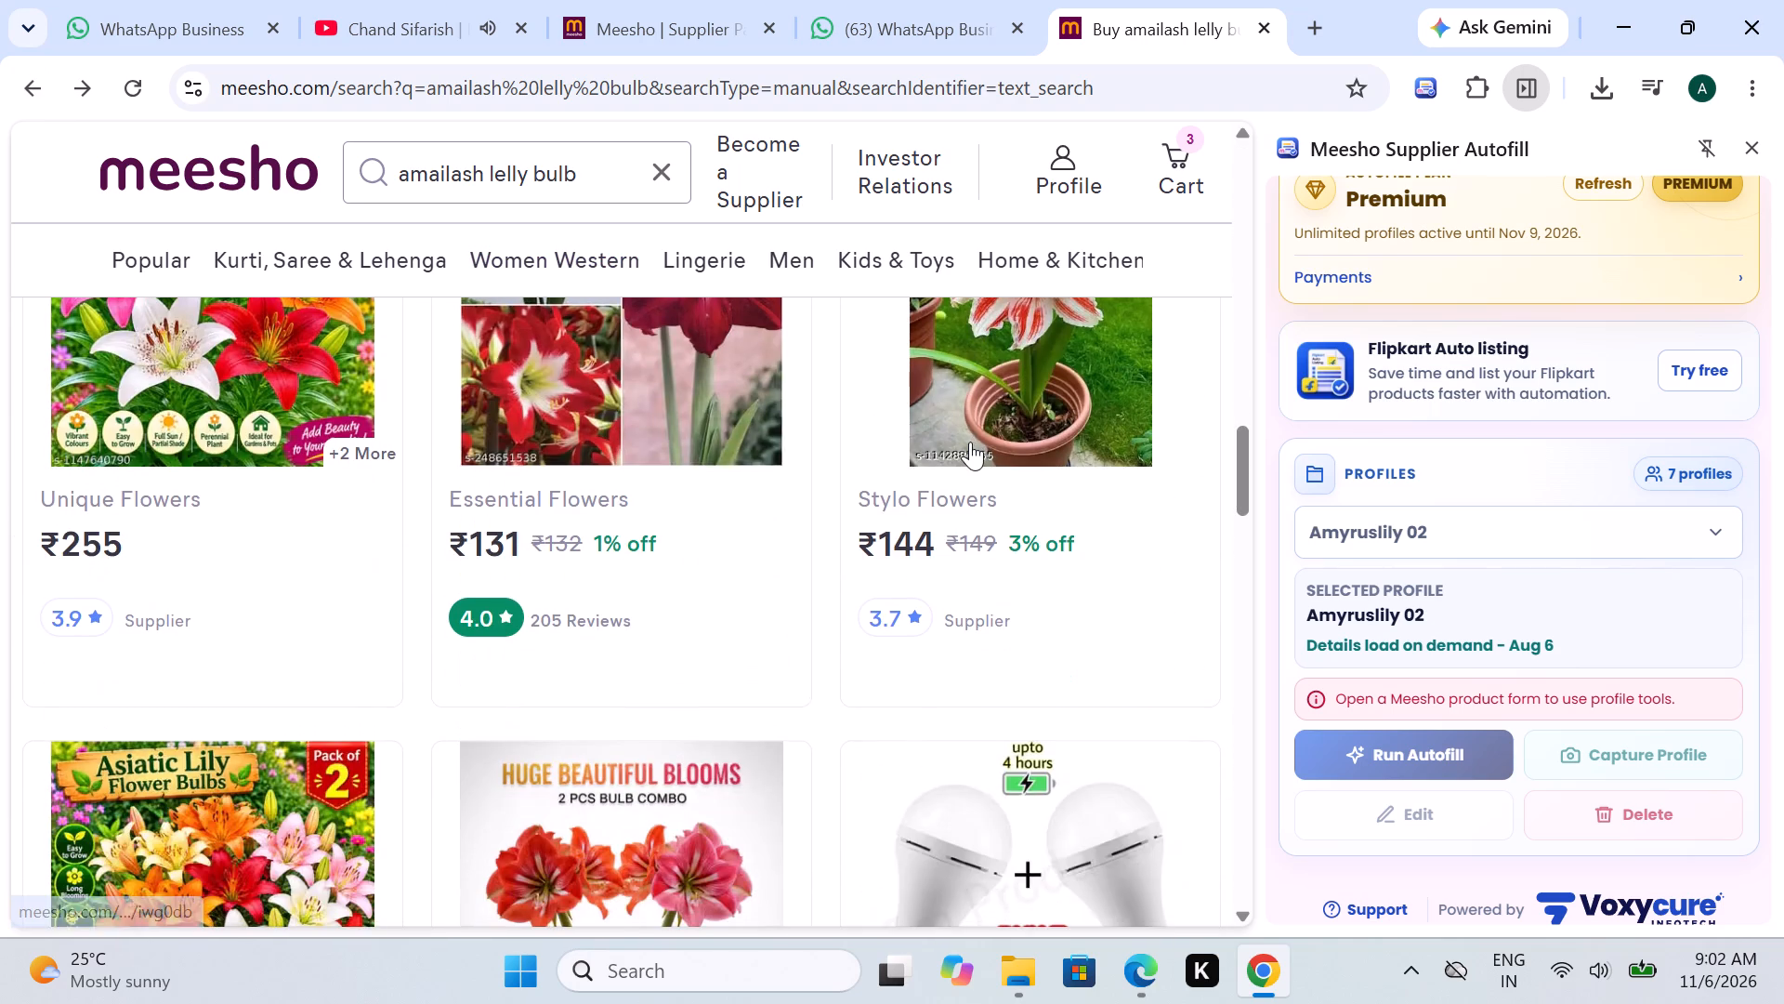
scroll(970, 442, "down", 3)
scroll(971, 442, "up", 1)
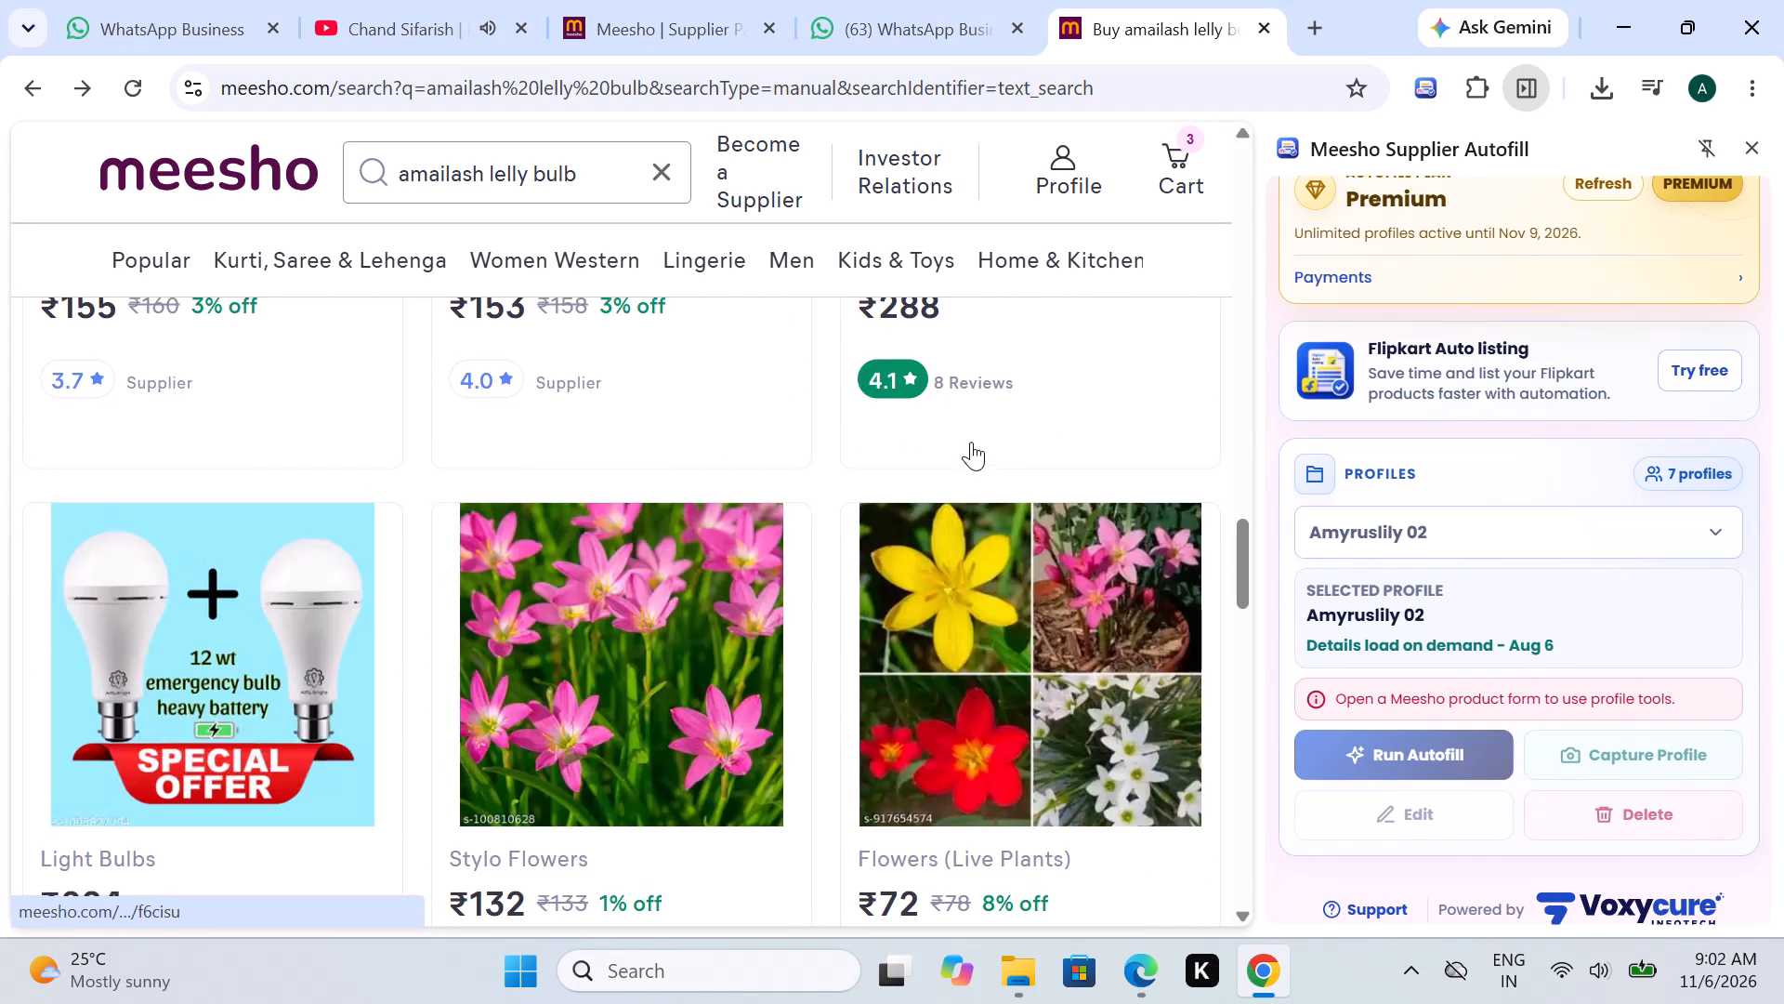
scroll(981, 465, "up", 3)
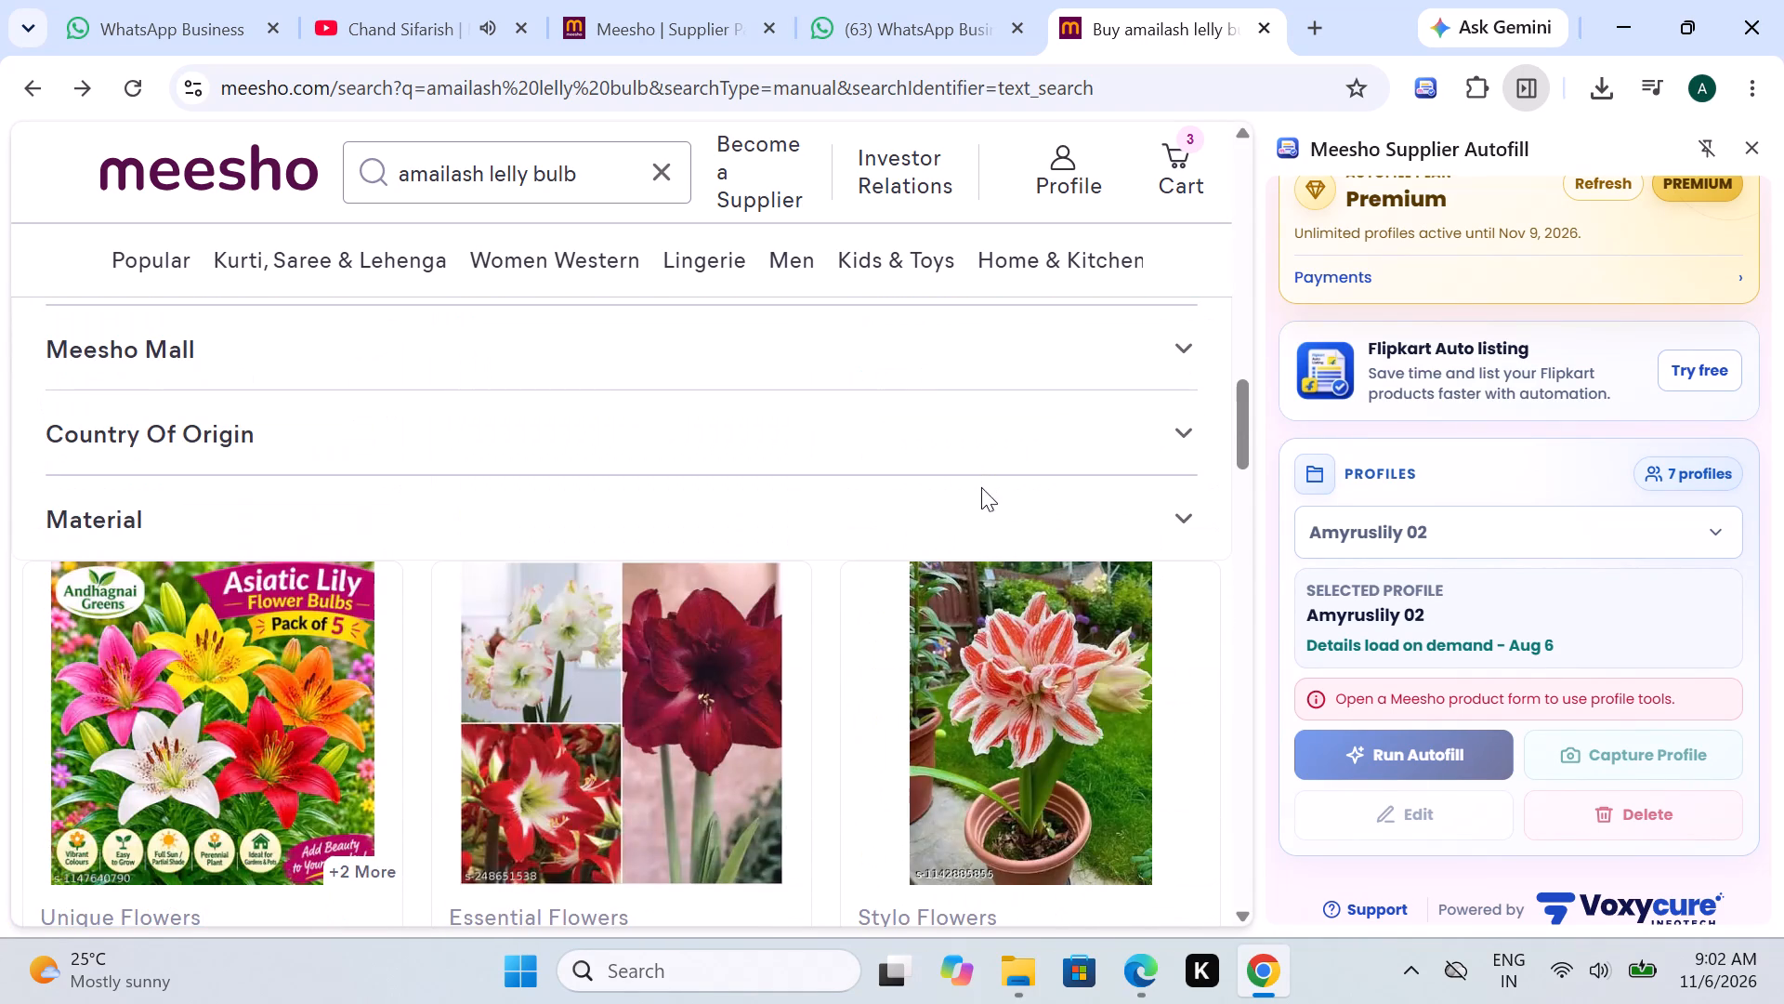
scroll(1105, 698, "down", 5)
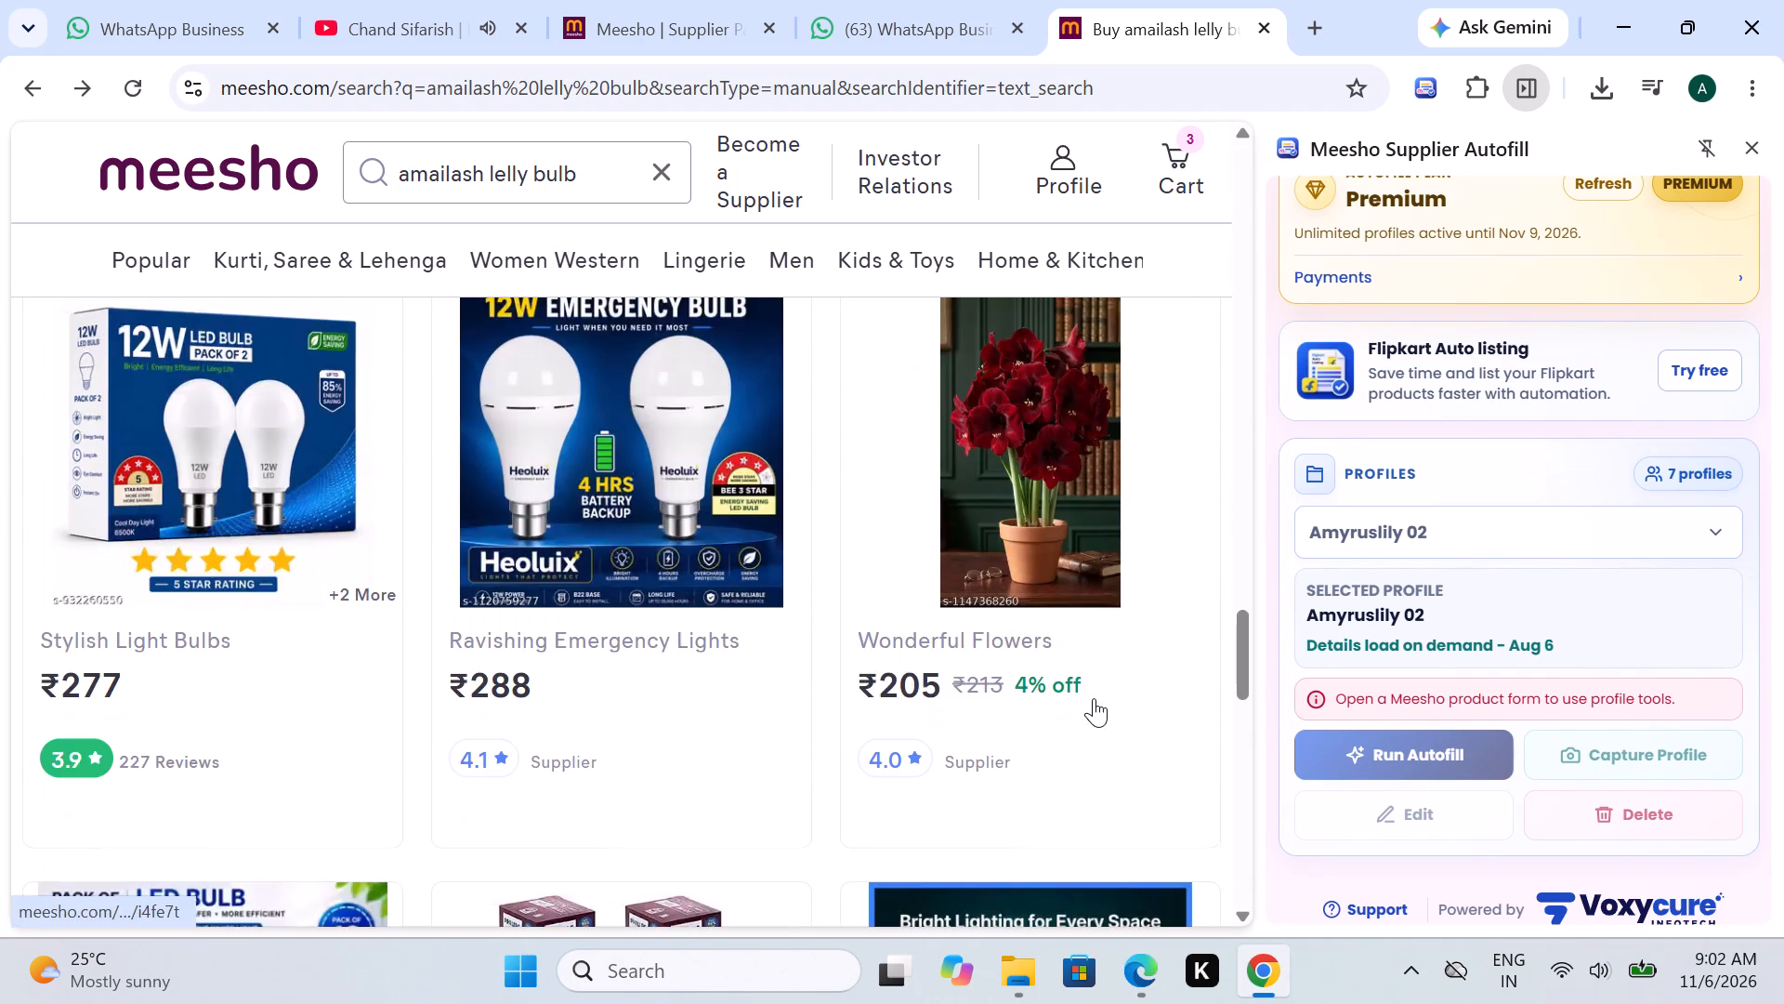
scroll(1094, 697, "up", 1)
scroll(1094, 697, "down", 6)
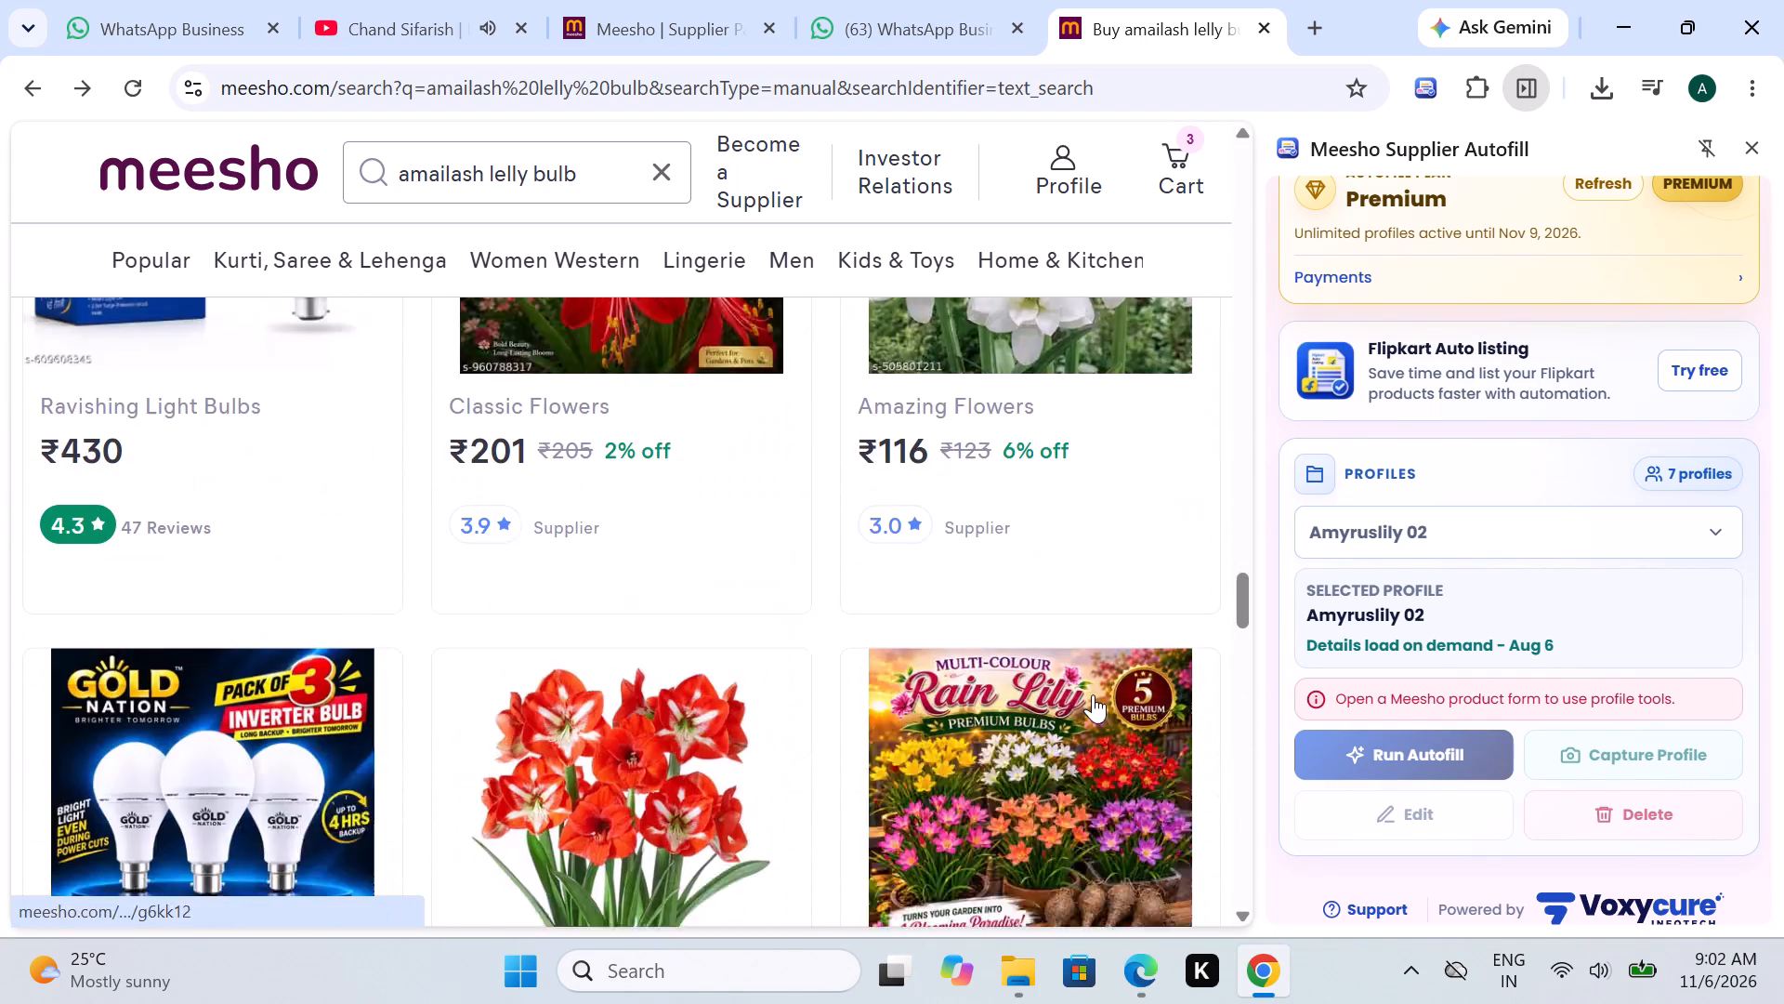
scroll(1093, 693, "down", 1)
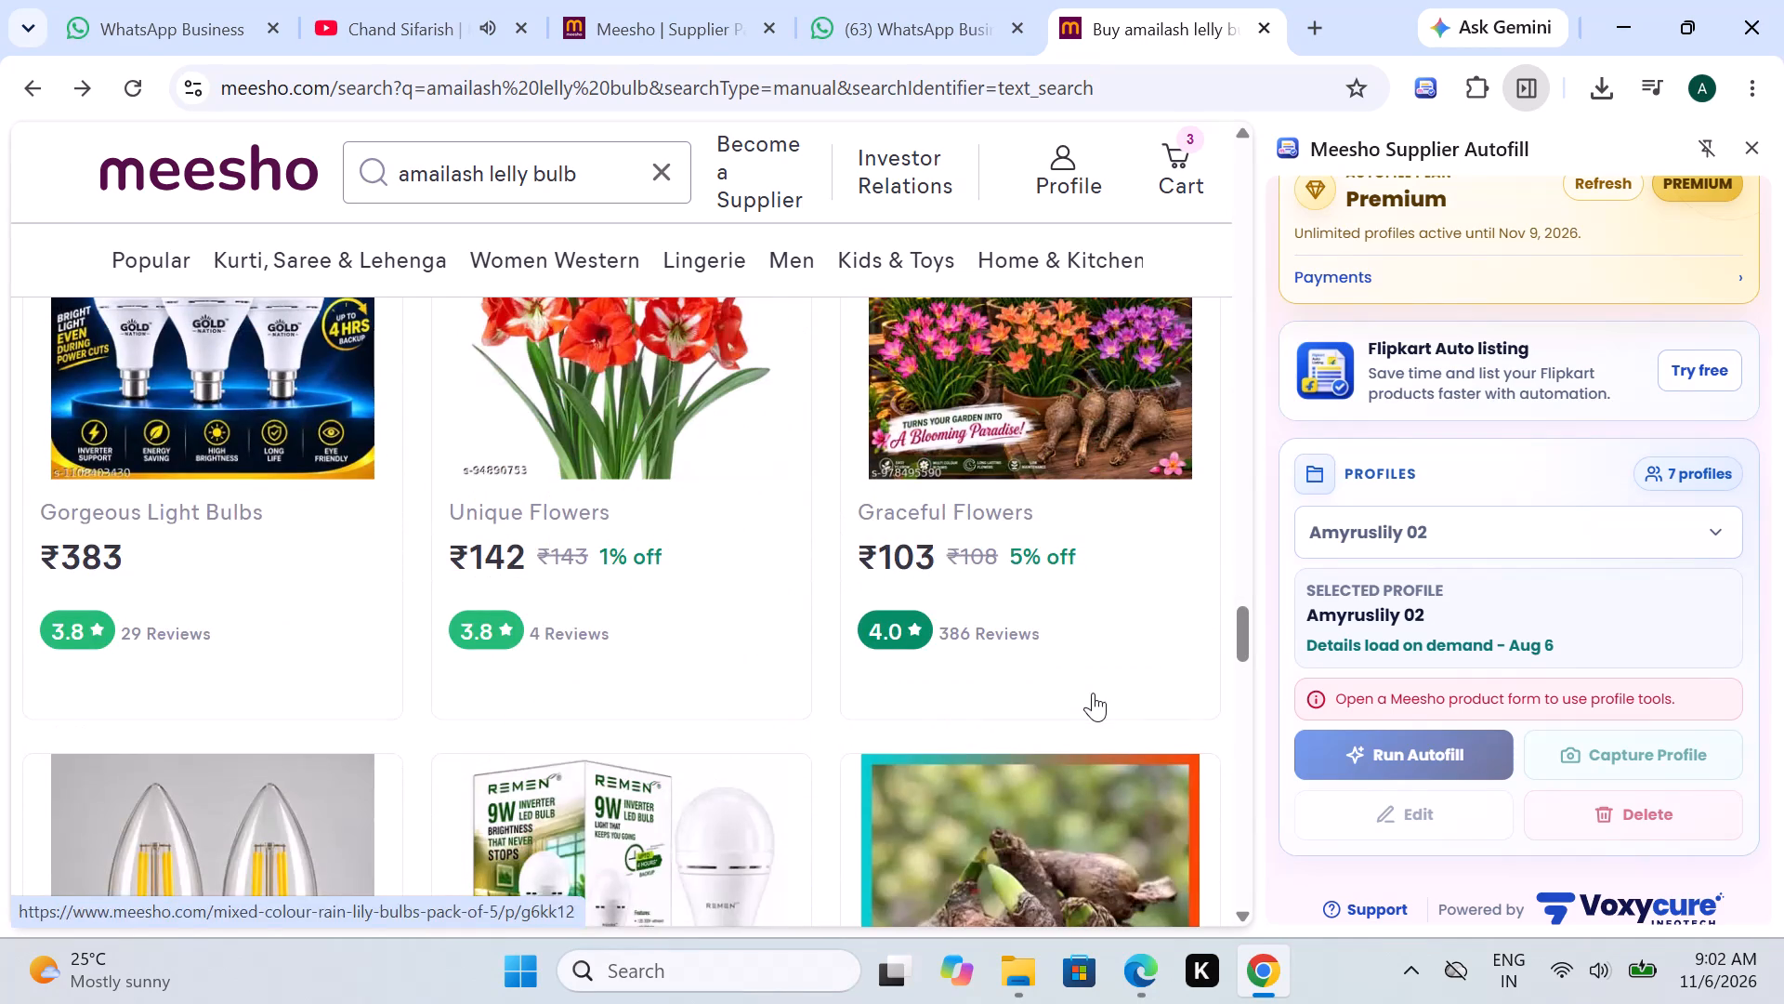
scroll(1093, 693, "up", 1)
left_click(661, 777)
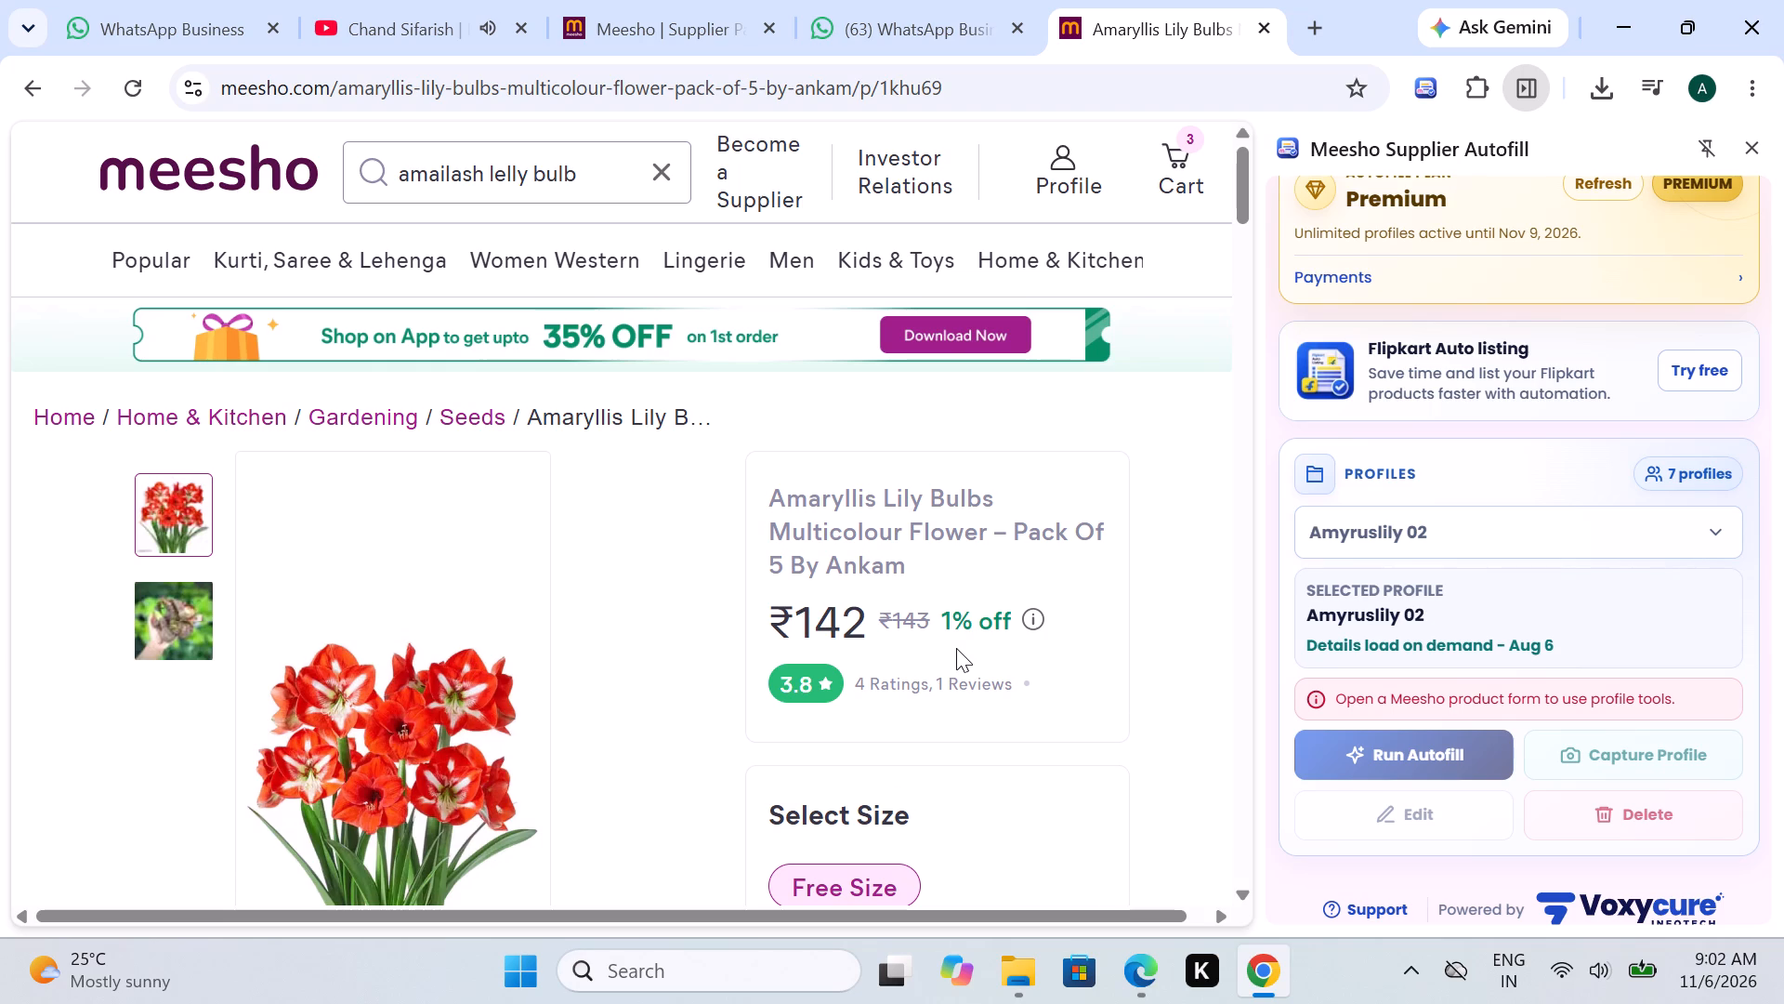
Examine the Ankam listing's details and its second product photo.
scroll(956, 648, "down", 2)
scroll(954, 648, "up", 2)
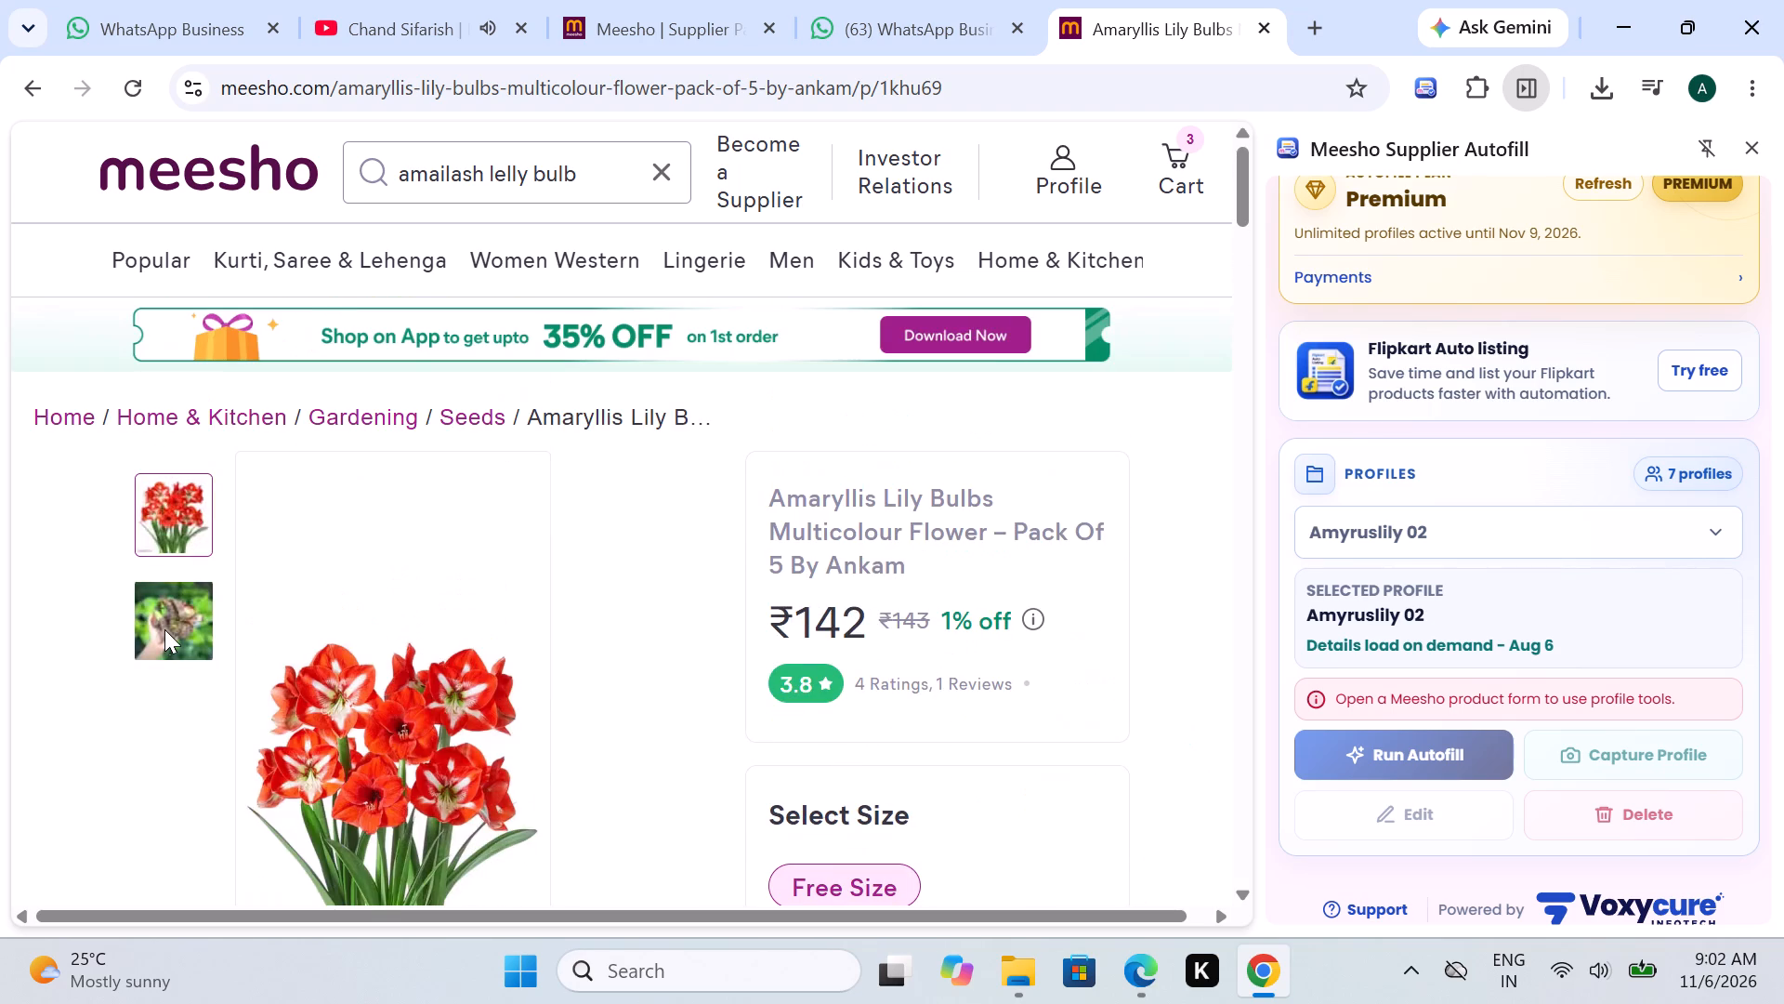
left_click(164, 629)
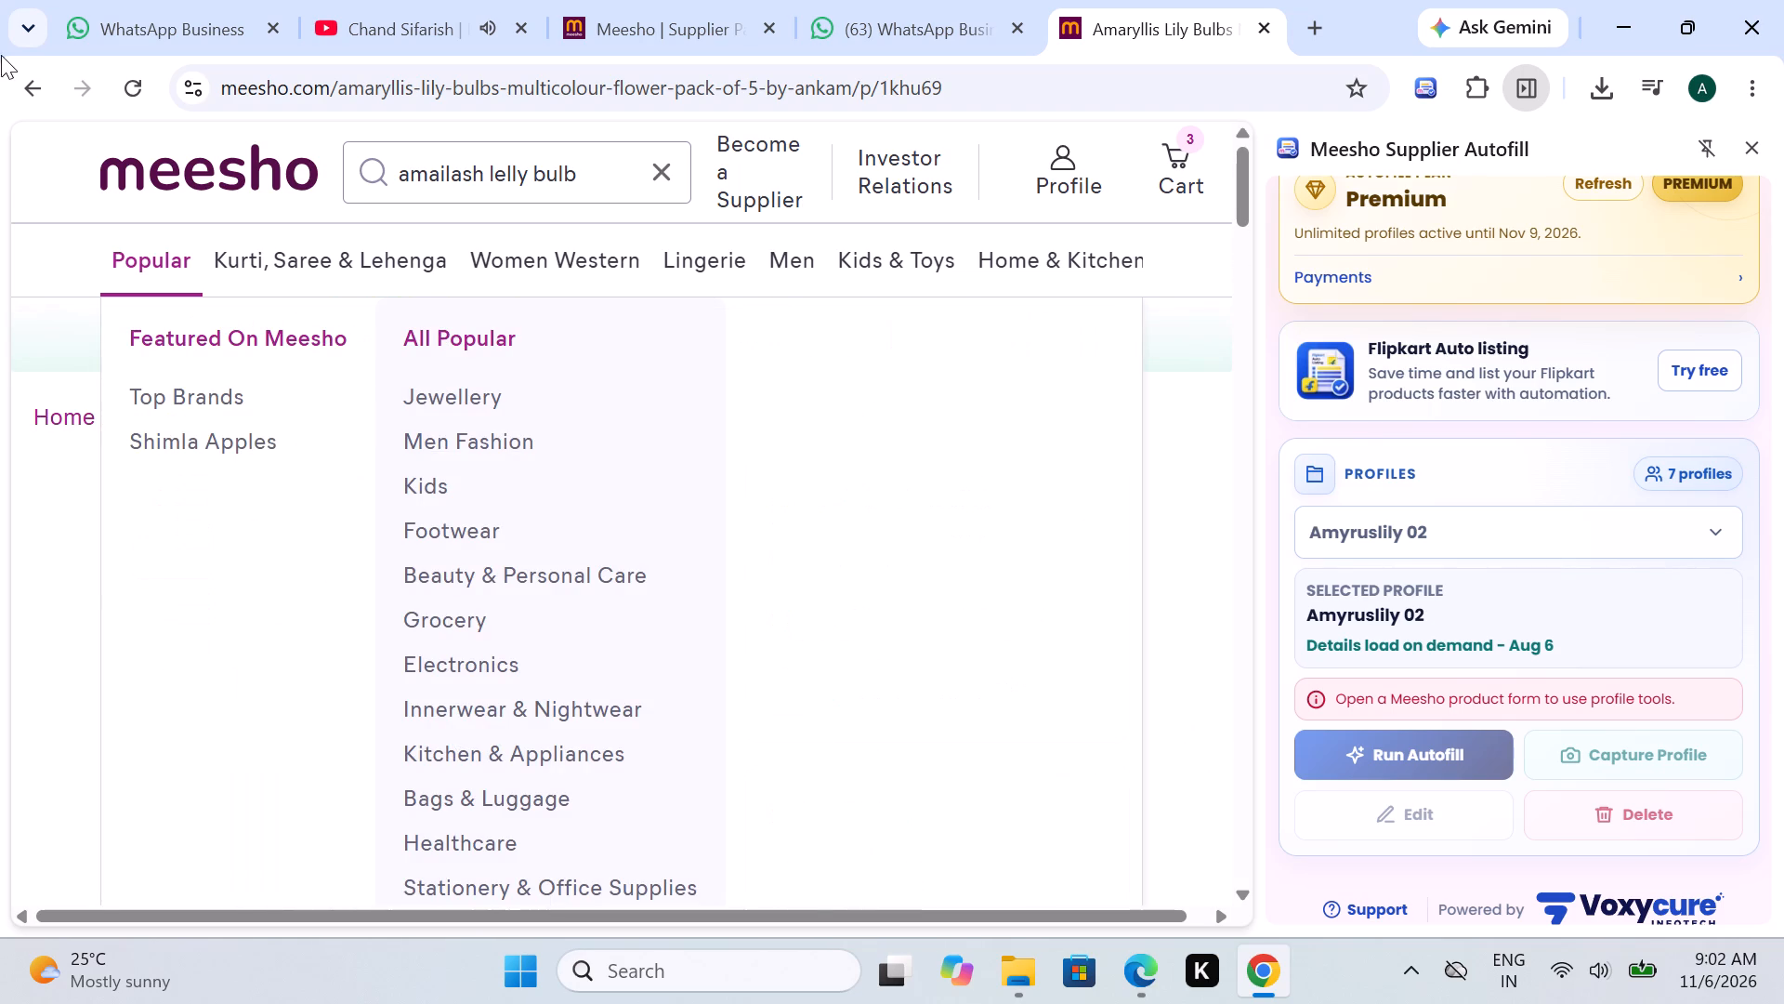
Go back to the search results and open the "Huge Beautiful Blooms" Amaryllis Lily Bulbs Combo Pack of 2 listing.
left_click(18, 88)
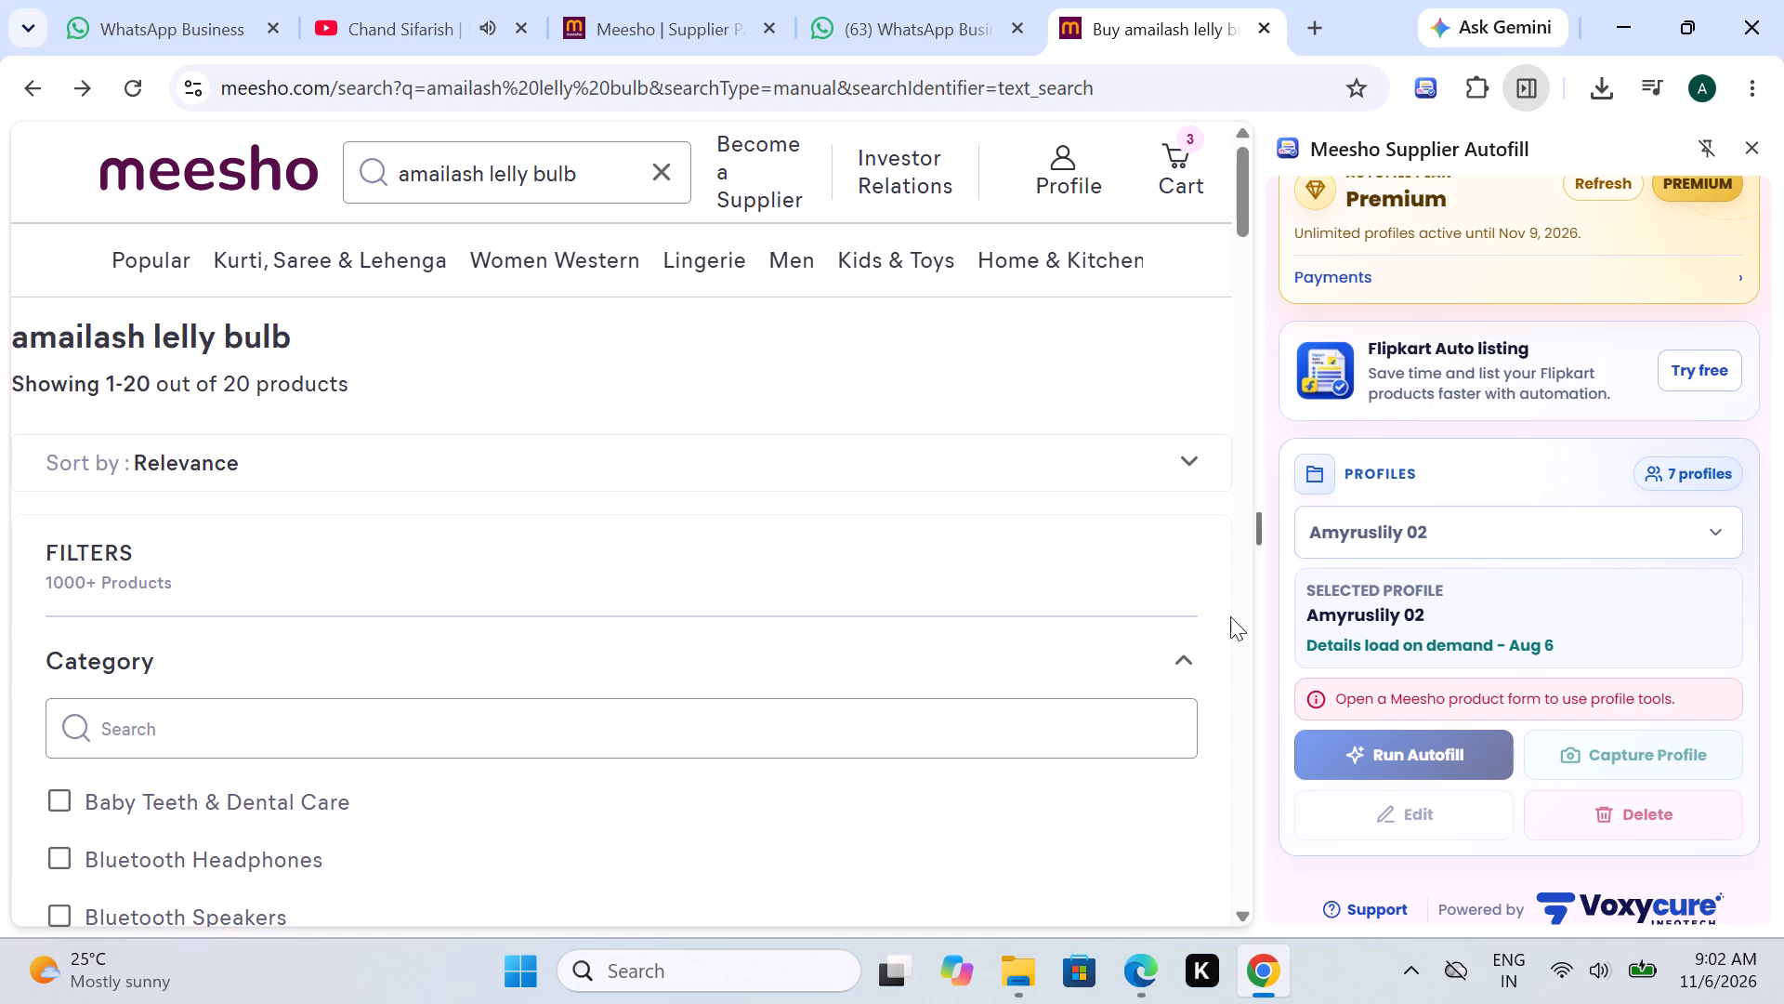
scroll(1173, 625, "up", 3)
scroll(1170, 627, "down", 9)
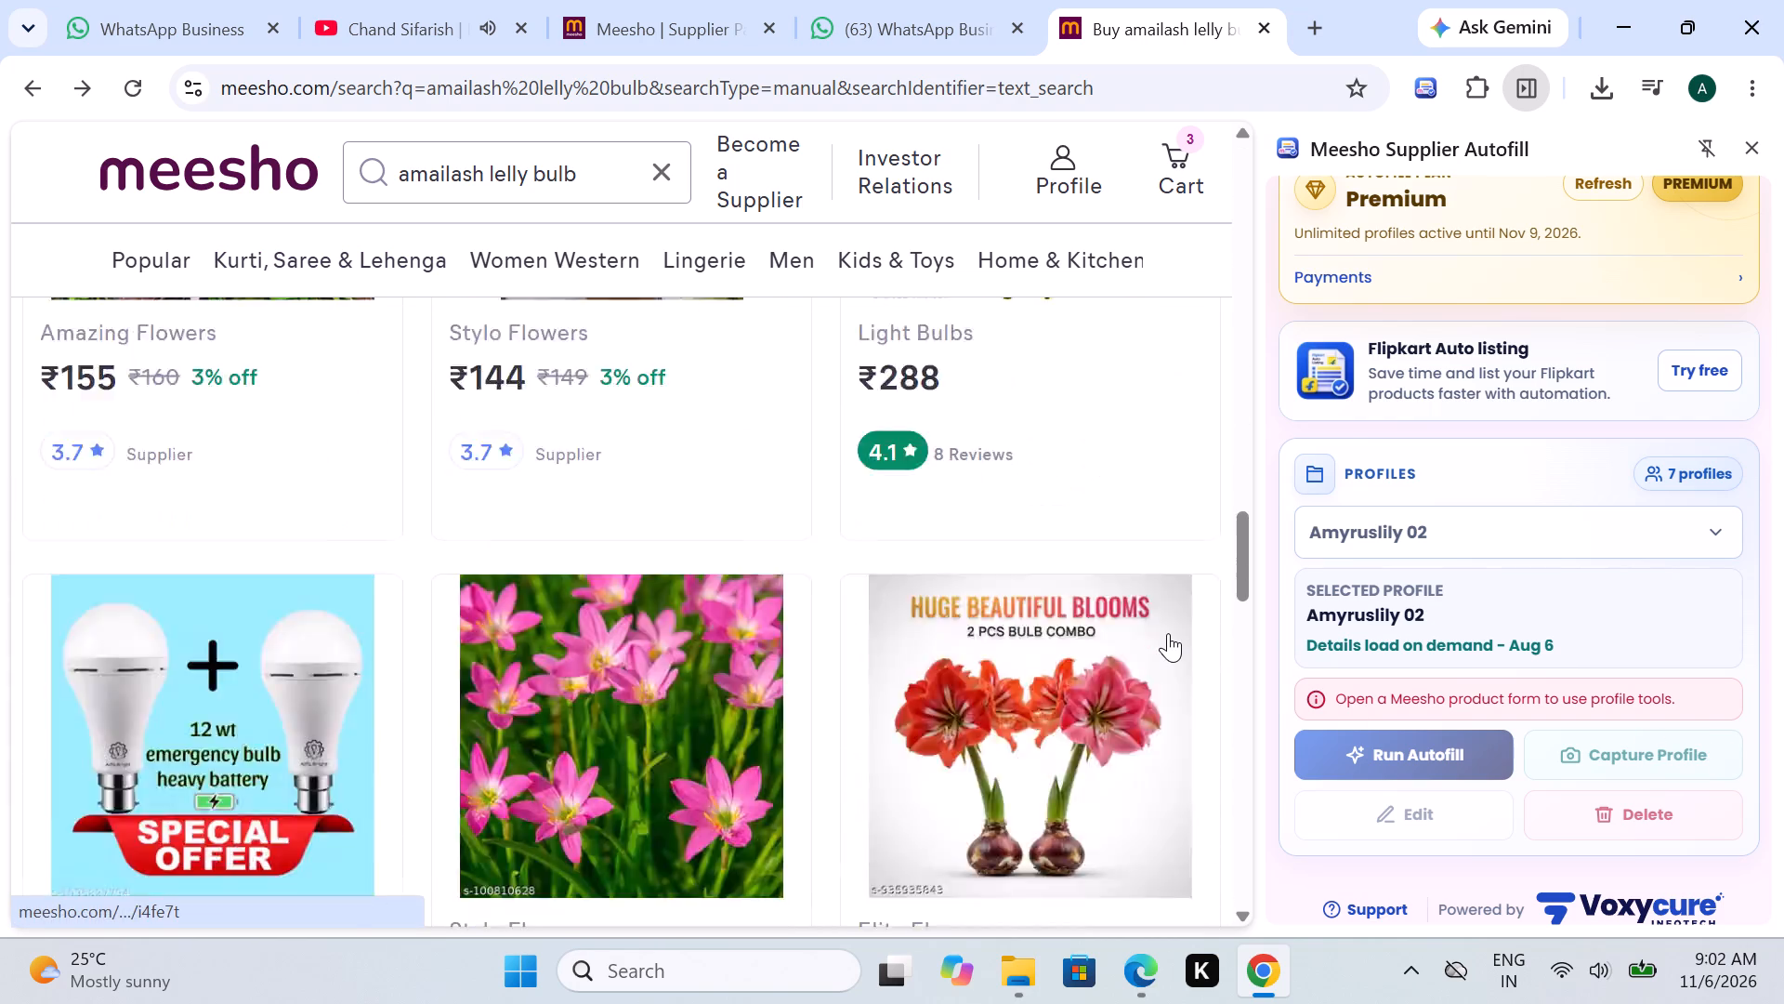
scroll(1168, 633, "up", 1)
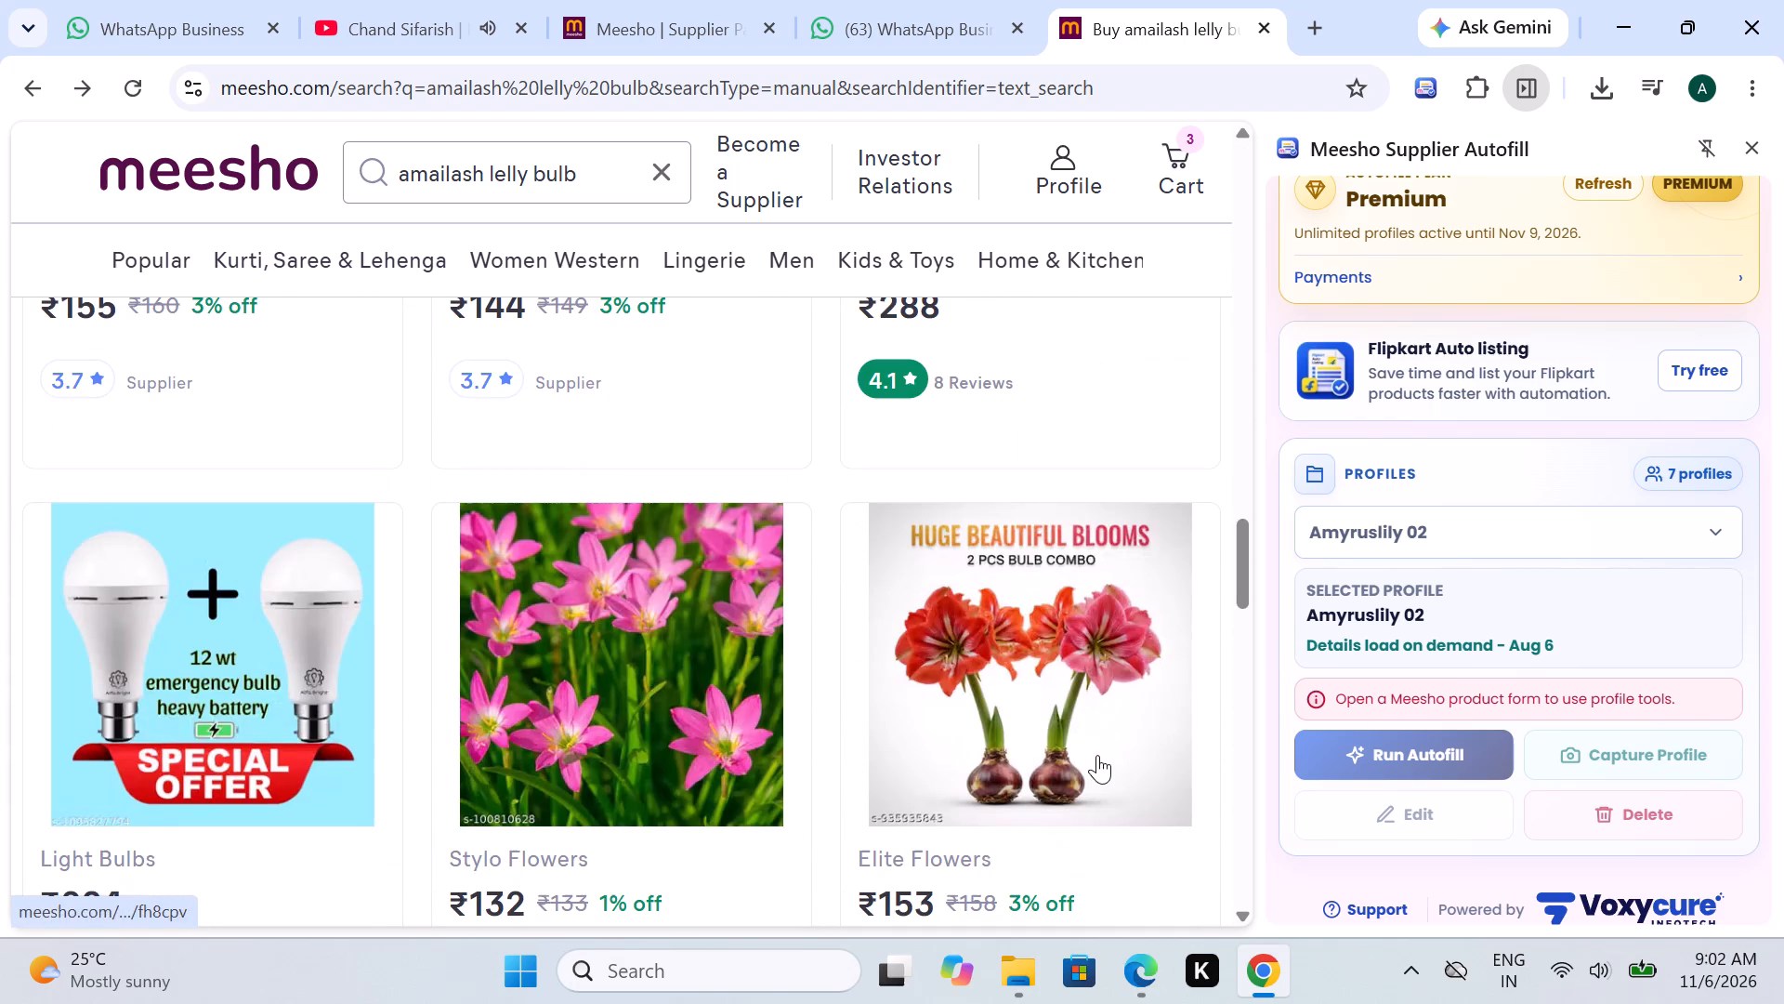
left_click(1097, 755)
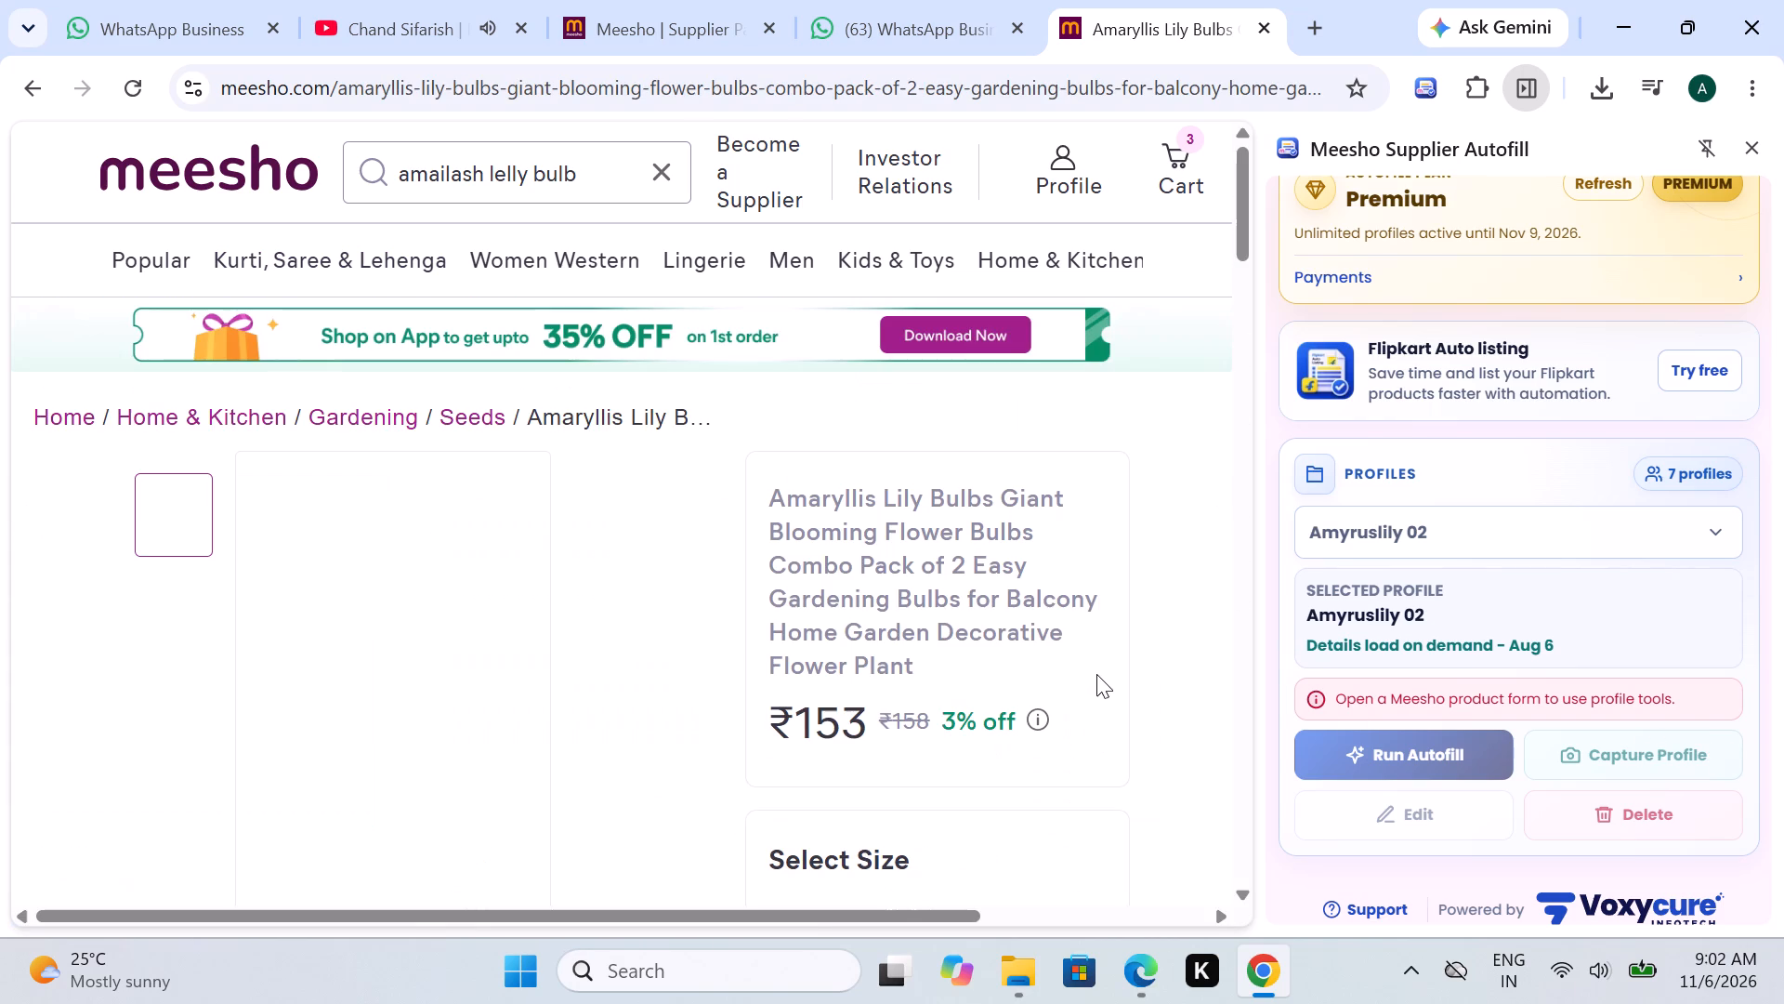
Look over the Pack of 2 listing and show its second photo, with two bulbs held in a hand.
scroll(610, 747, "down", 1)
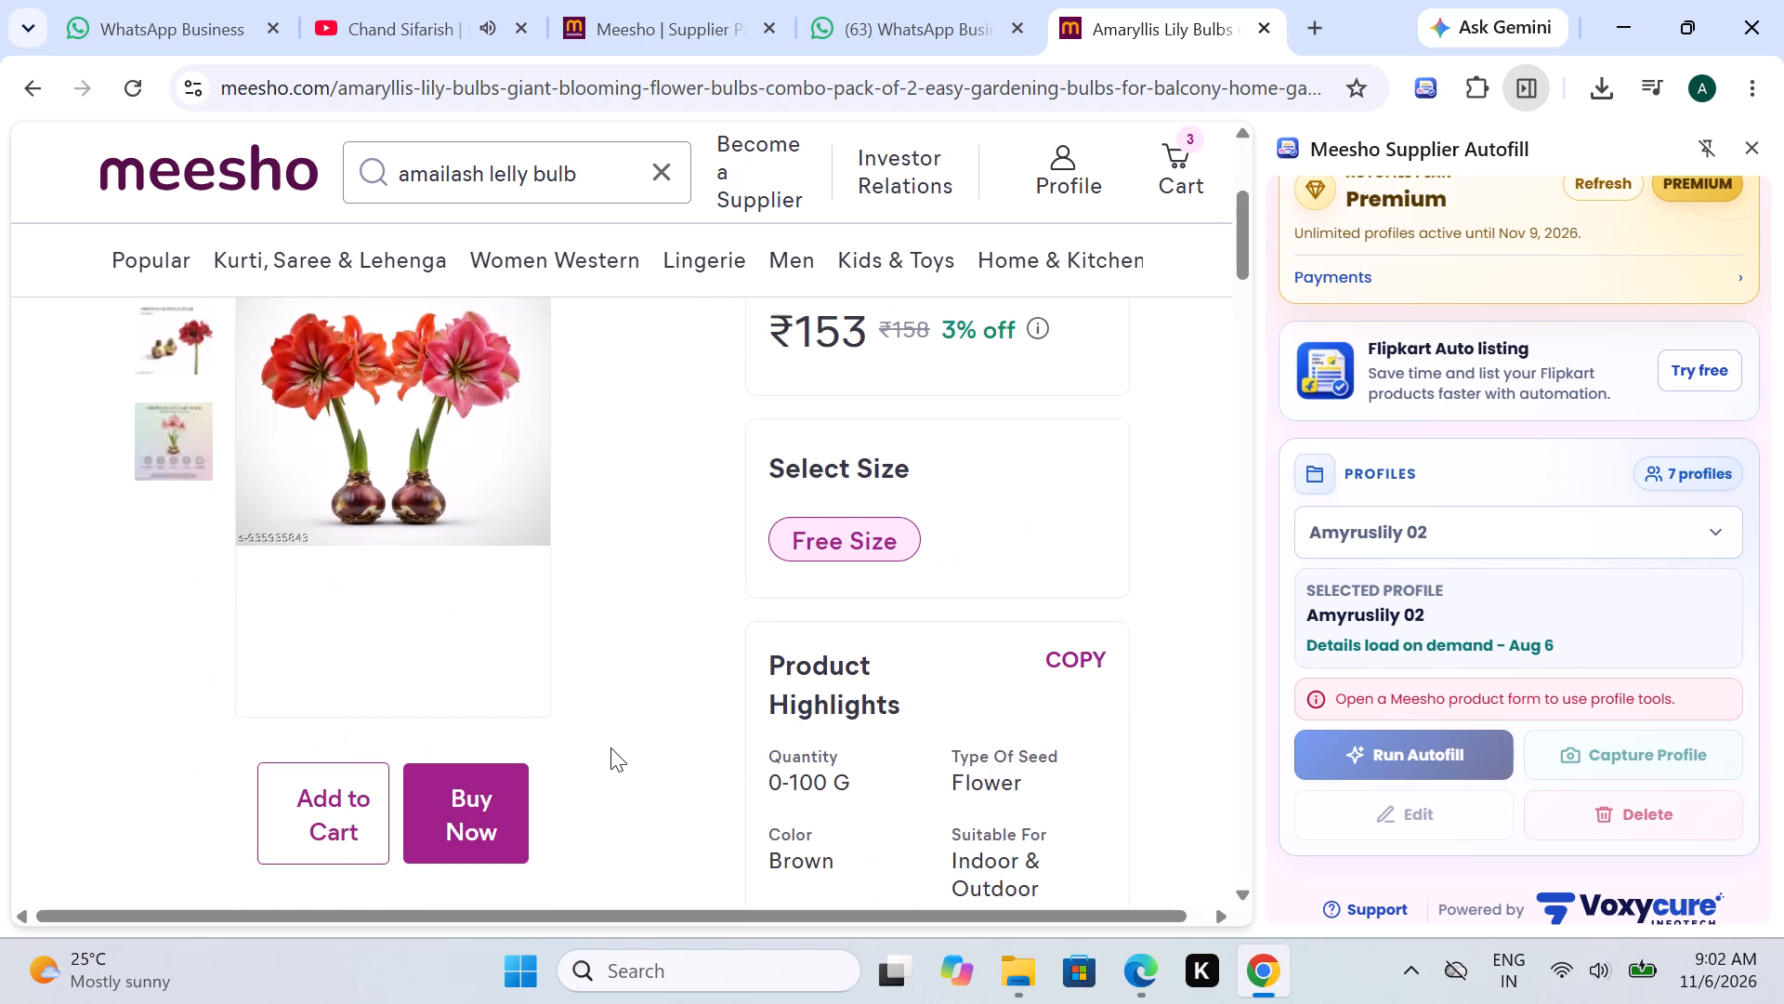
scroll(610, 746, "up", 1)
left_click(169, 633)
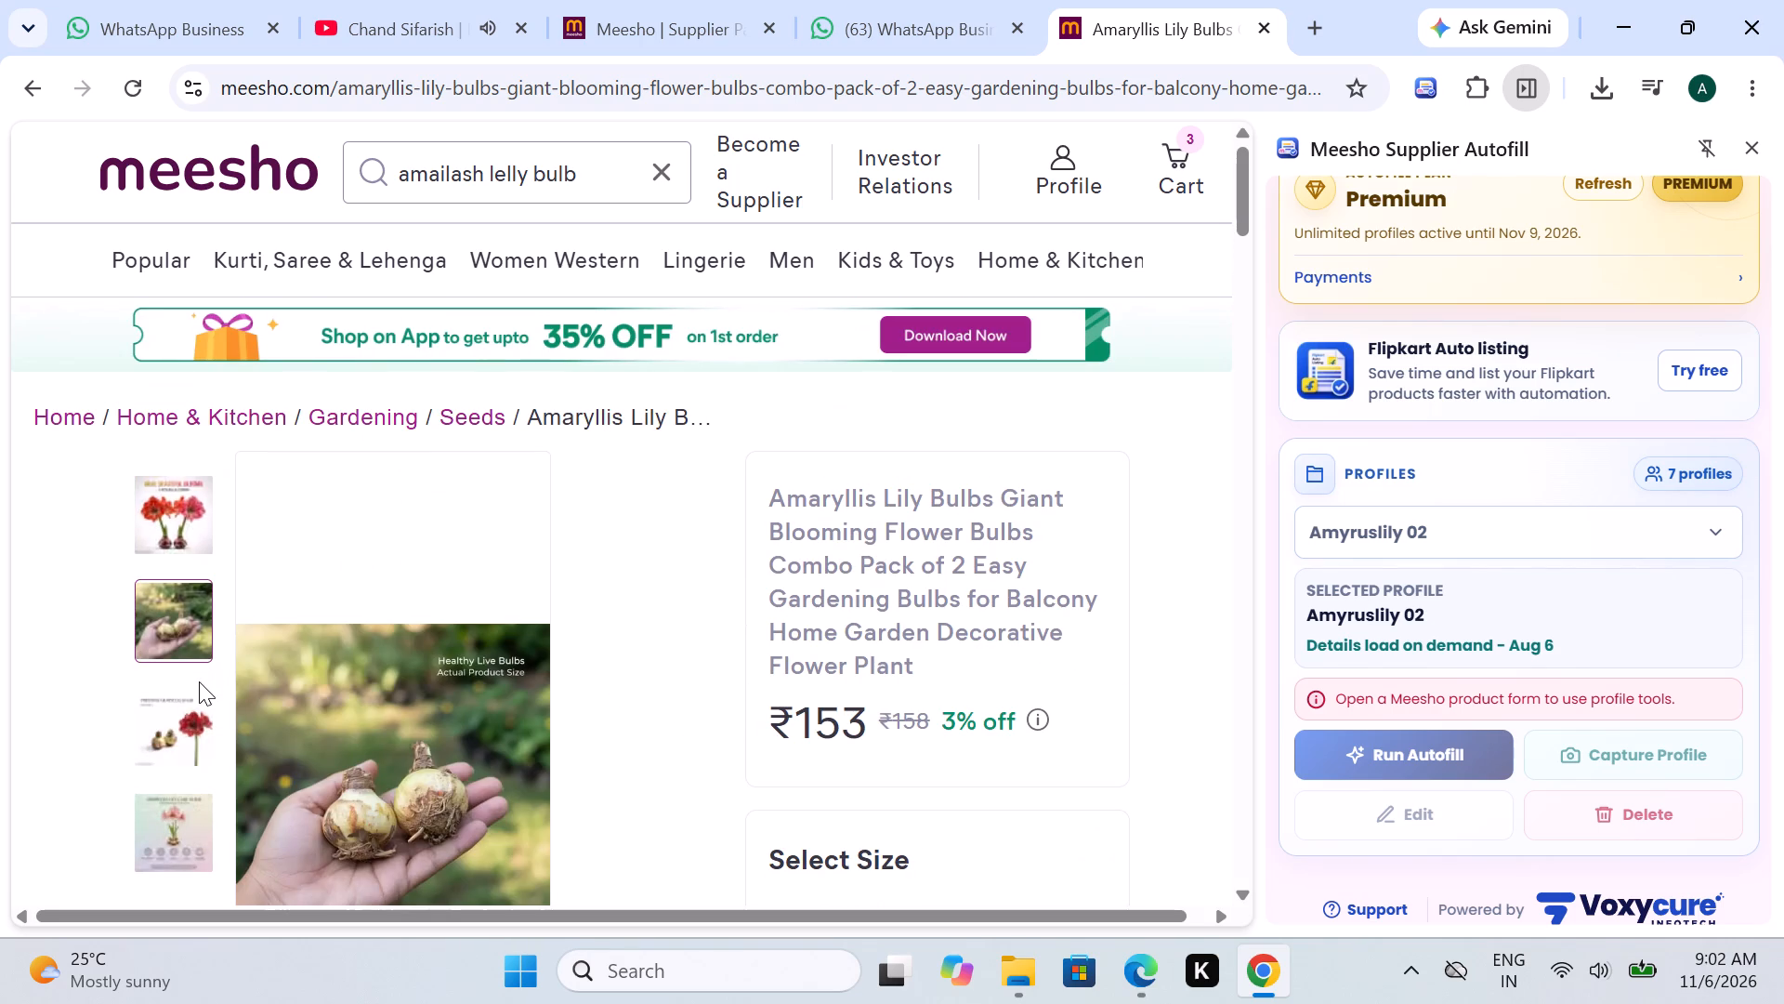
scroll(413, 654, "down", 1)
scroll(414, 648, "up", 1)
Try to enlarge the hand-held bulbs photo and bring the whole picture into view.
left_click(377, 728)
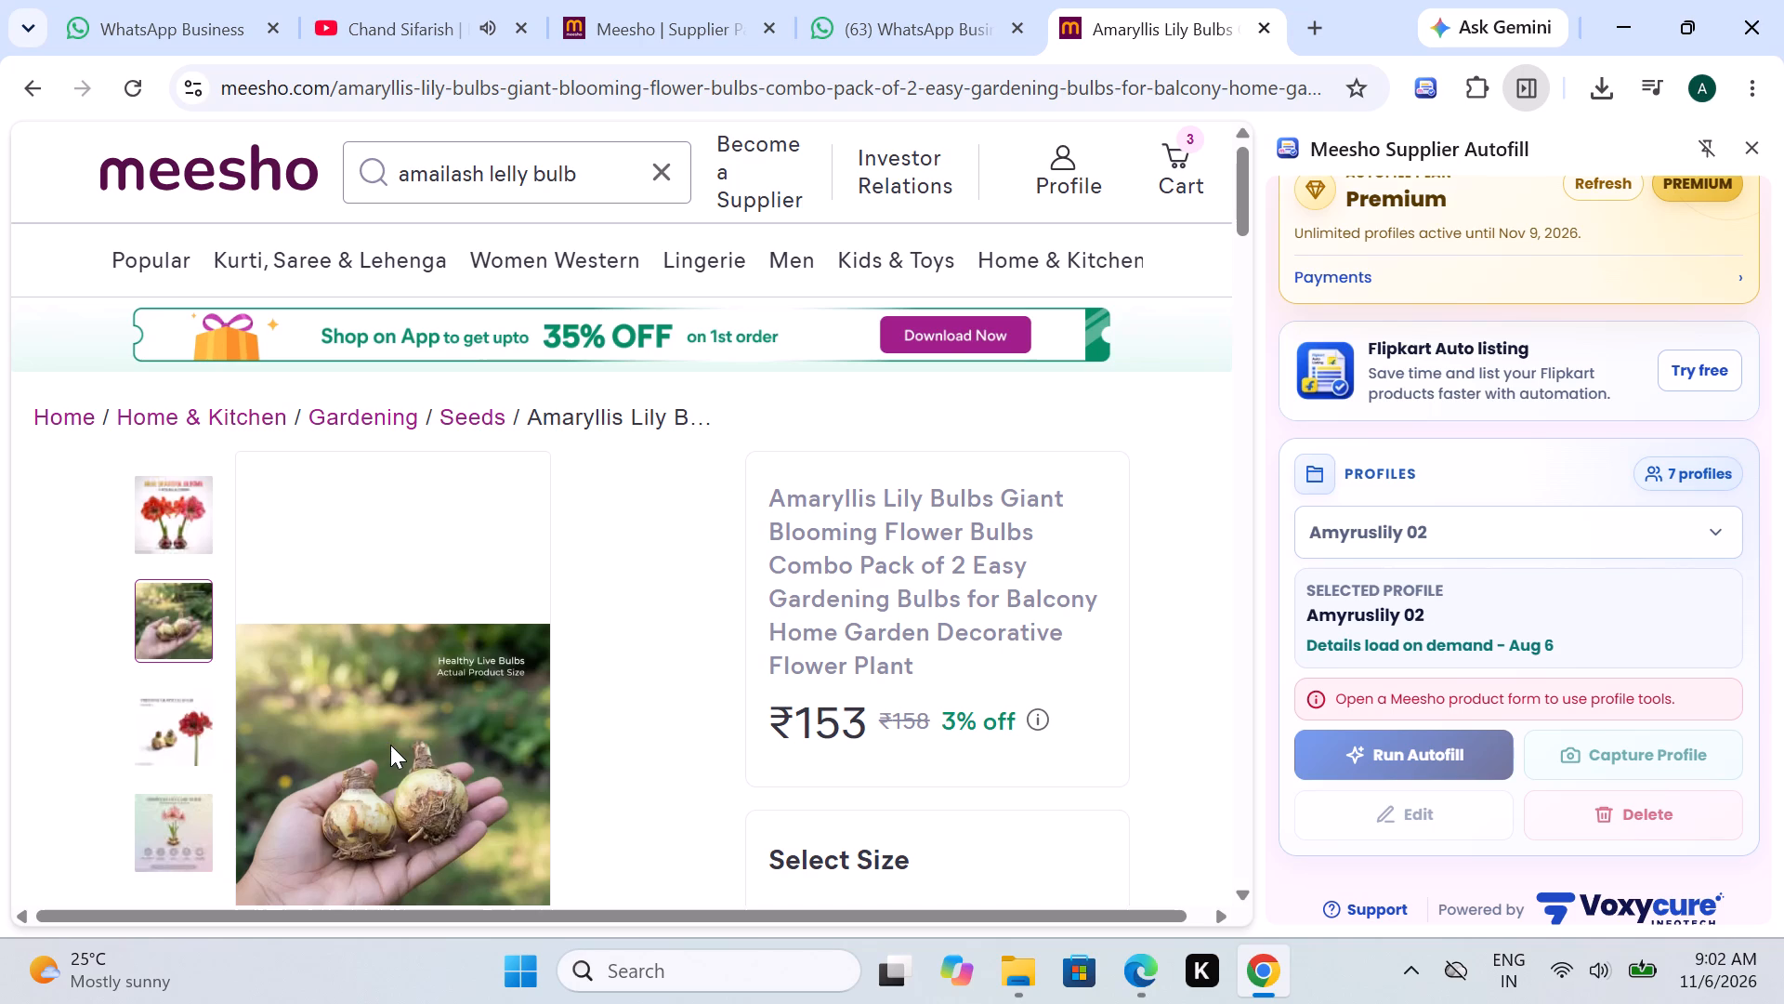
left_click(396, 761)
left_click(396, 767)
scroll(600, 621, "down", 1)
left_click(491, 402)
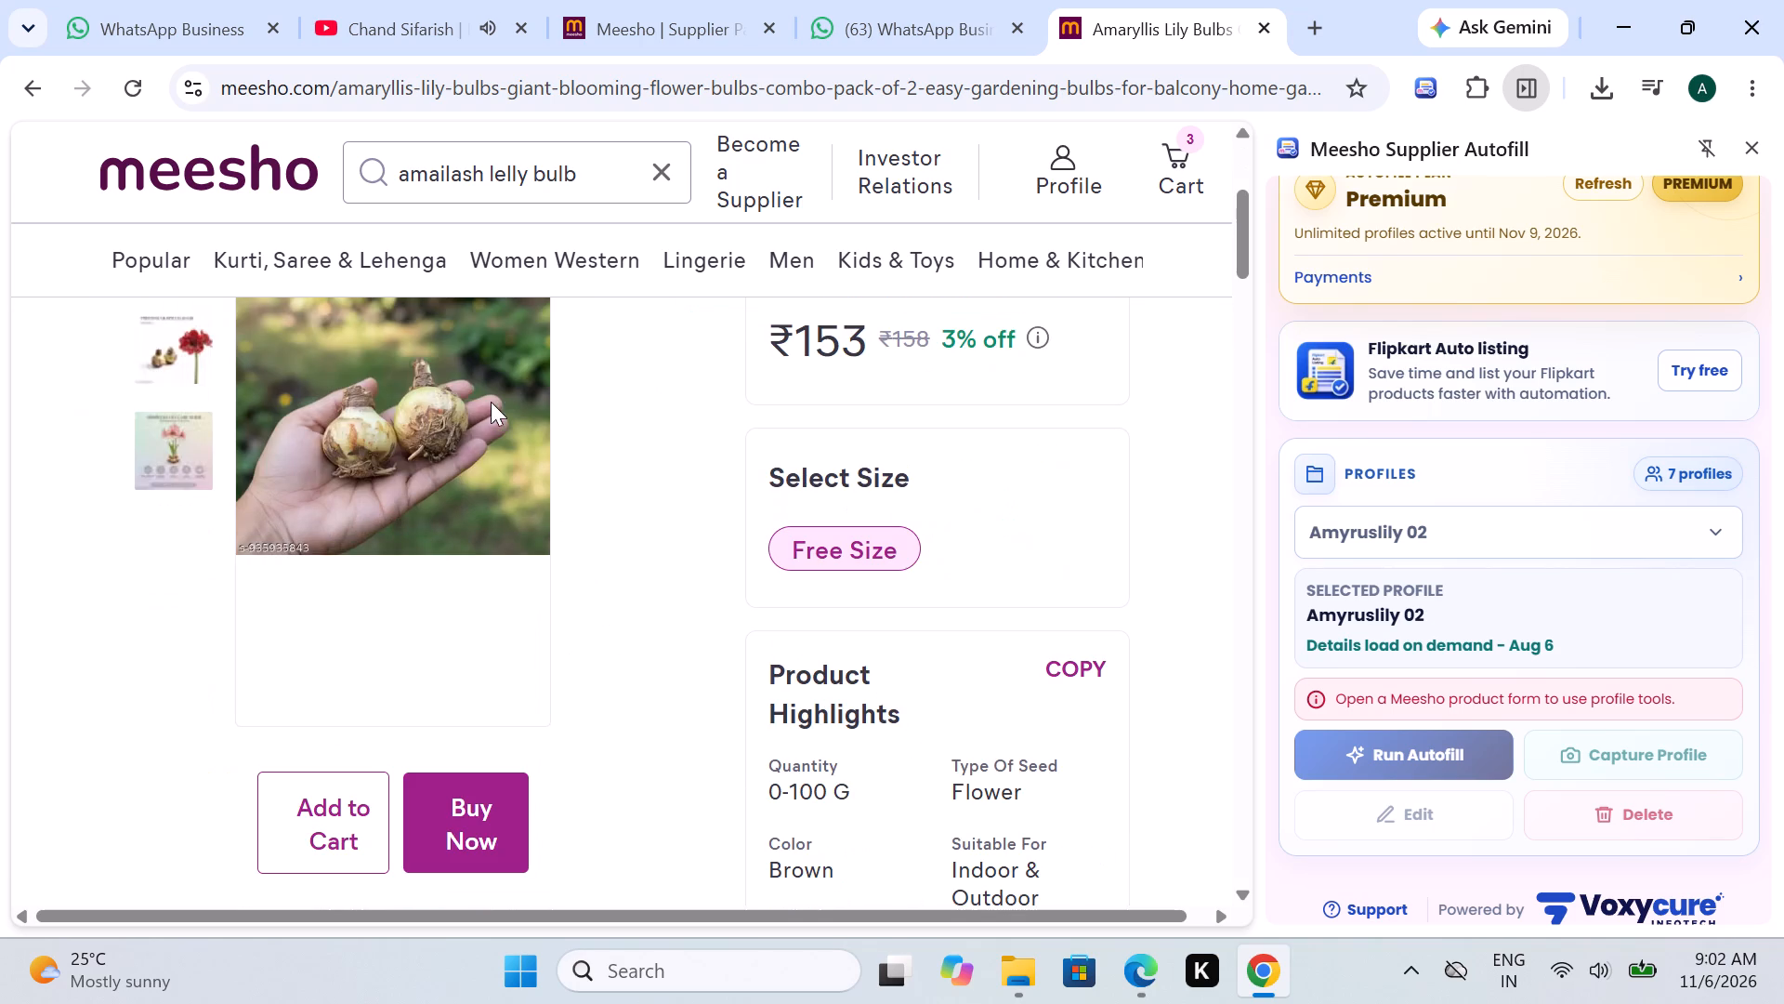
double_click(478, 402)
scroll(381, 418, "up", 1)
scroll(458, 427, "down", 1)
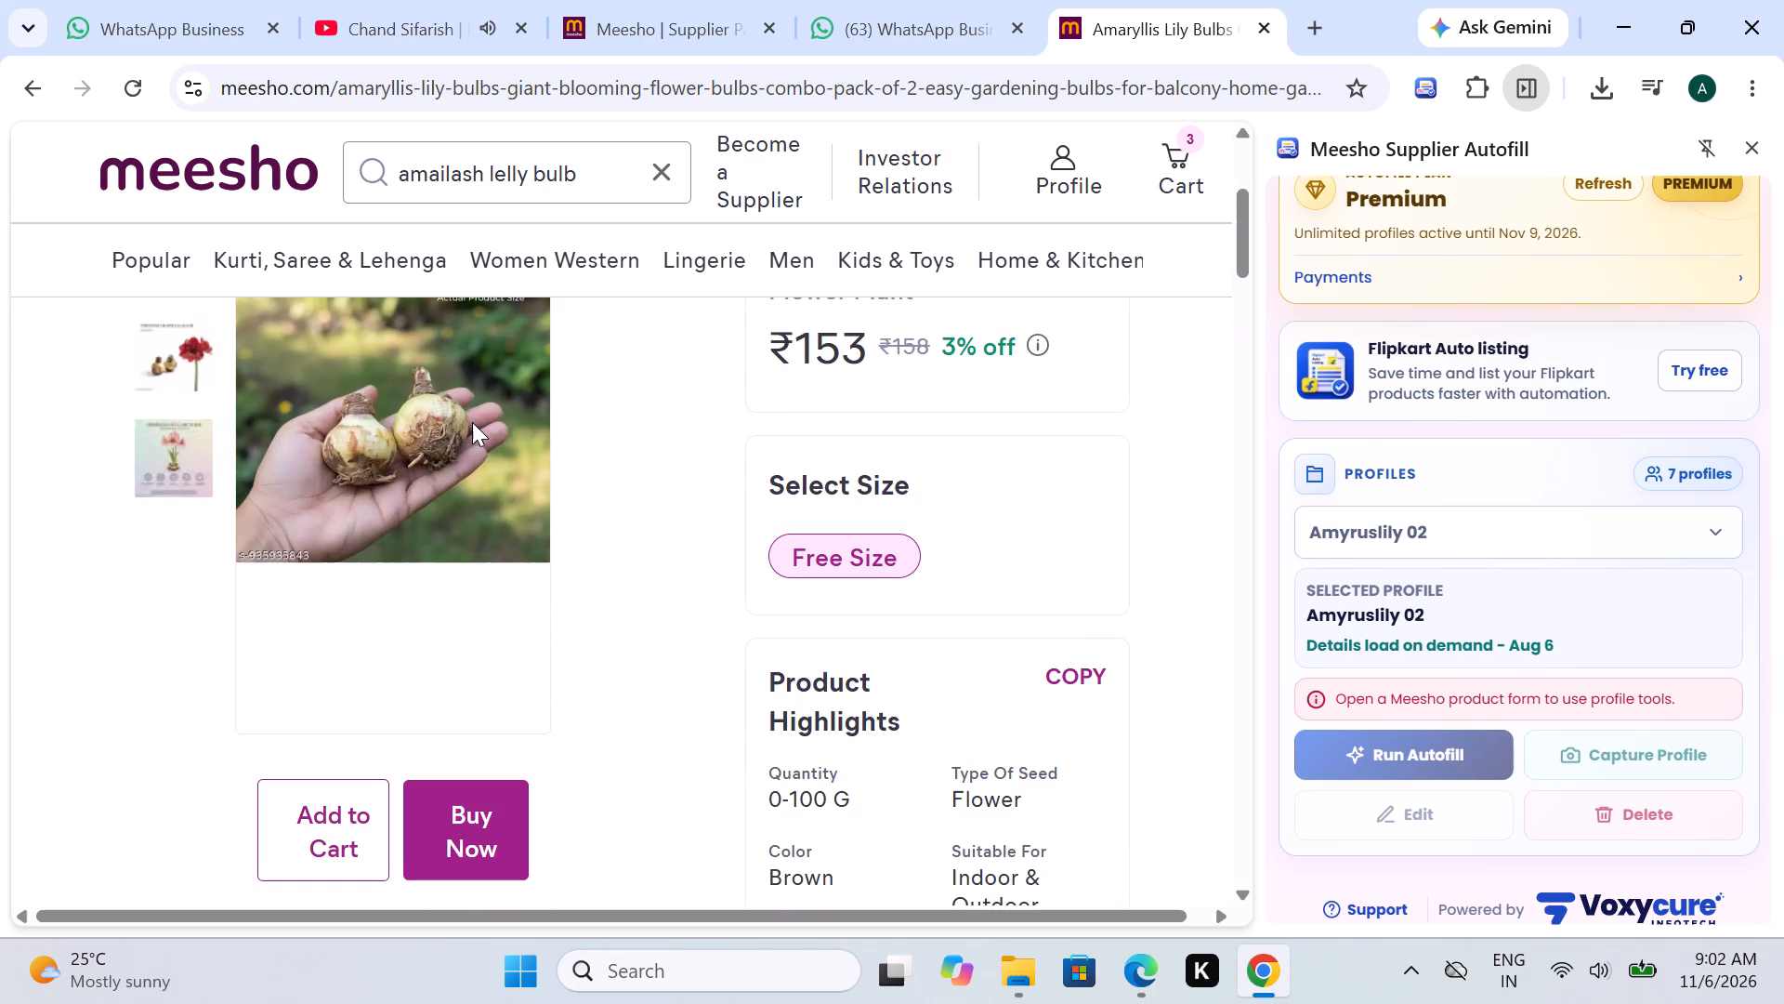
scroll(473, 429, "up", 1)
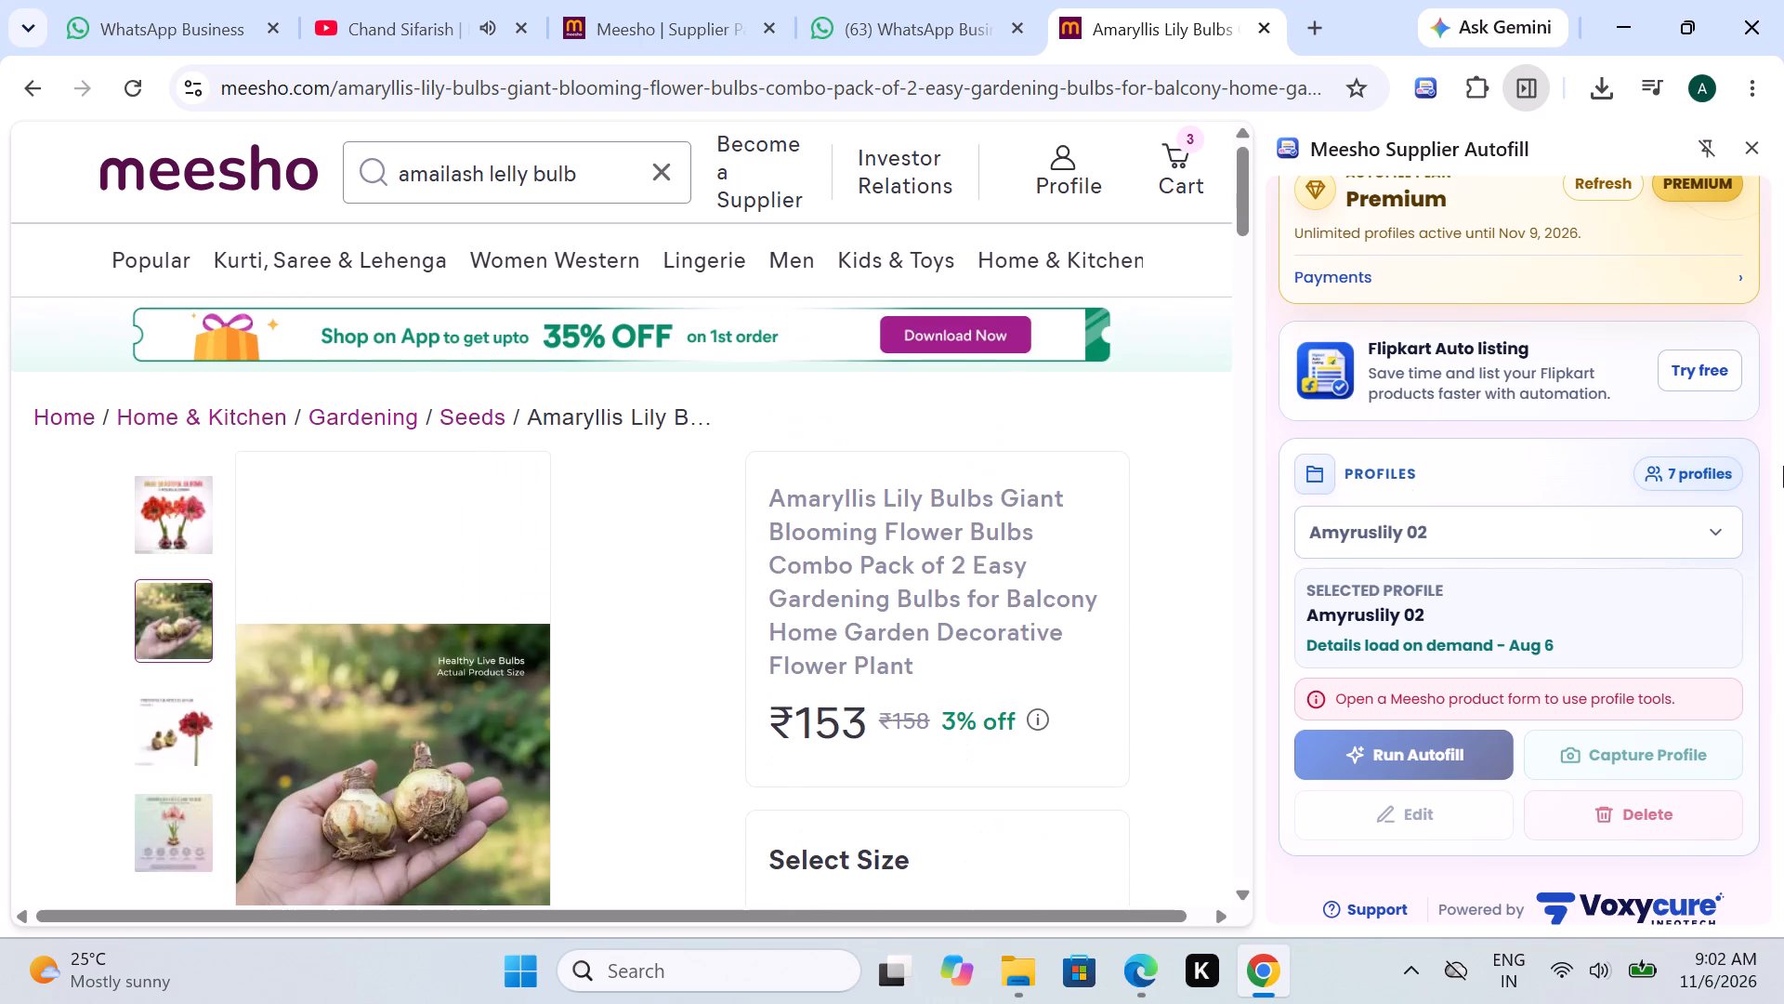
left_click_drag(1242, 199, 1235, 235)
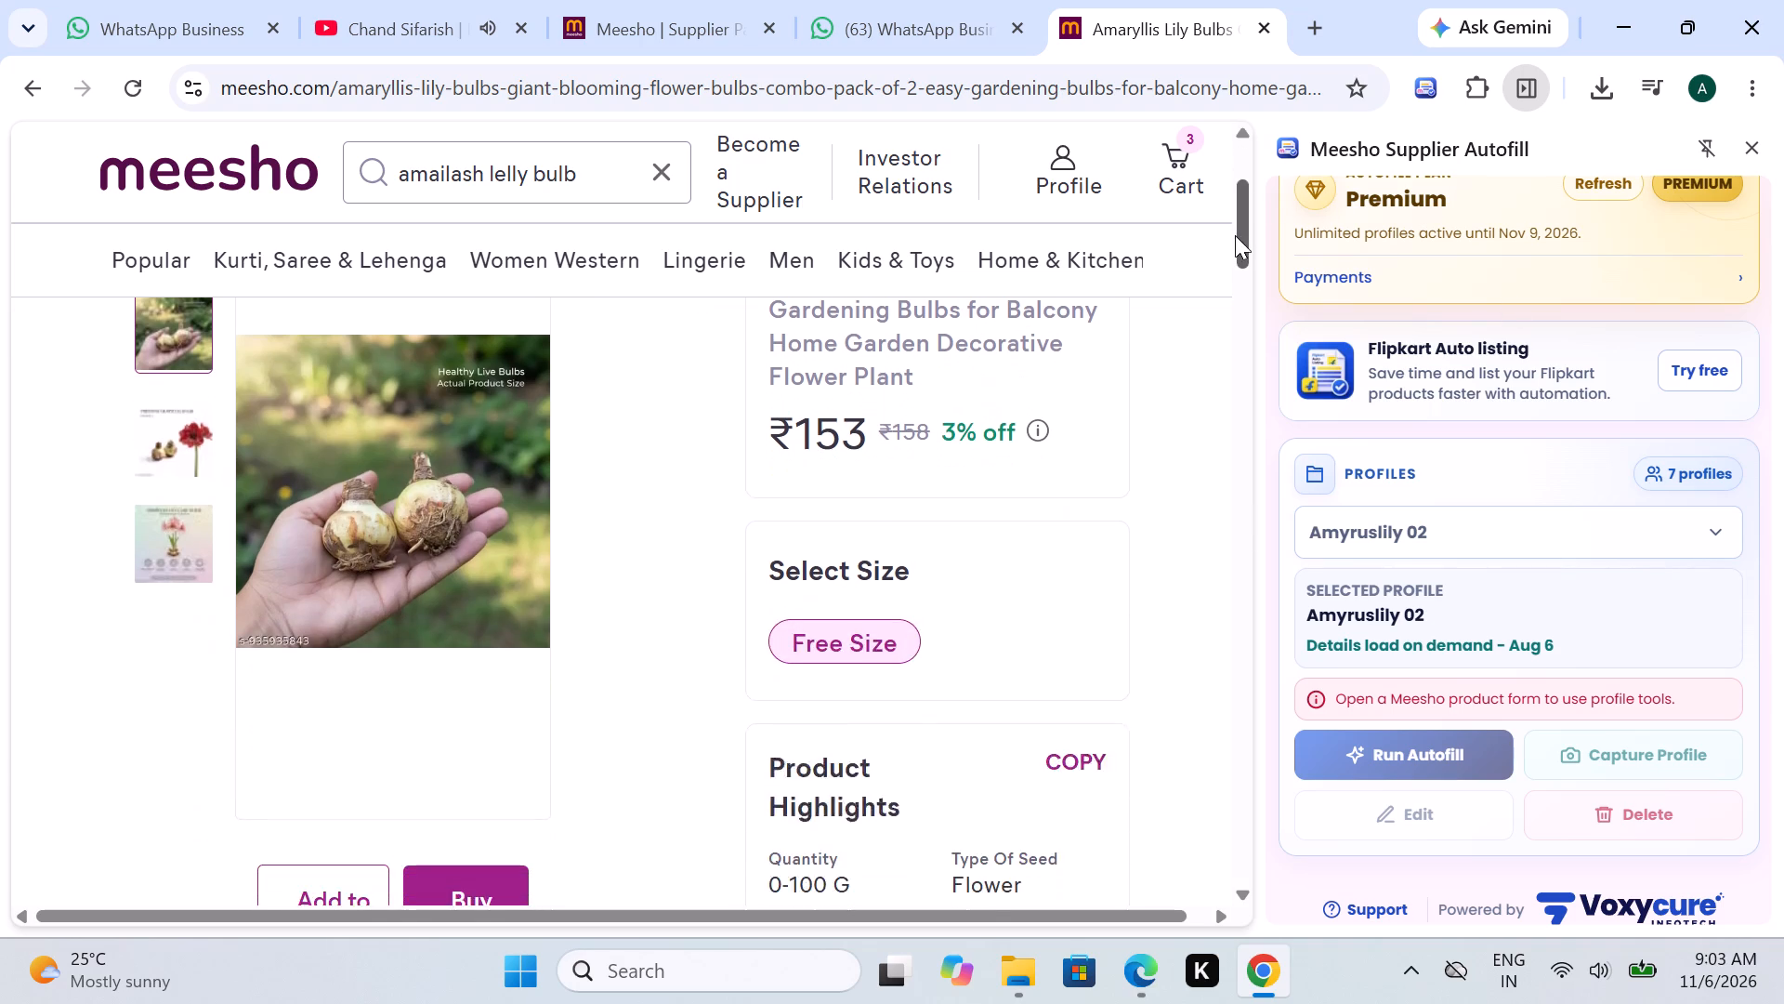
left_click_drag(1235, 235, 1266, 240)
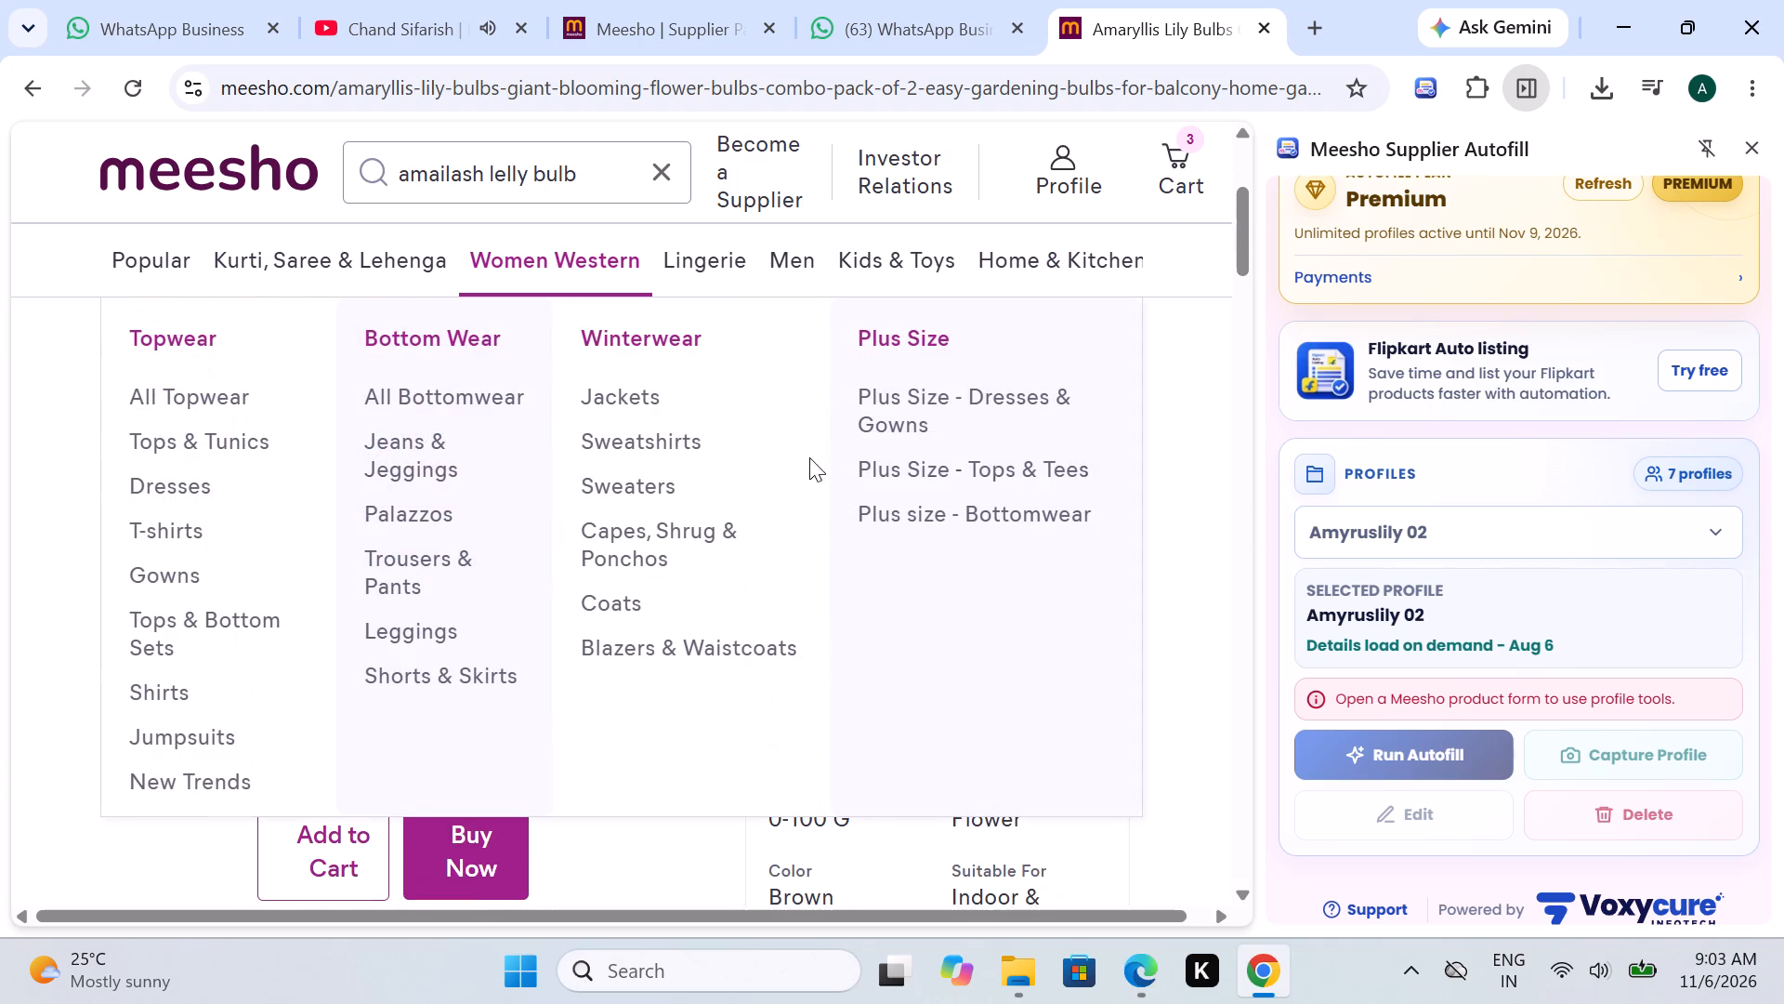
triple_click(411, 545)
left_click(411, 545)
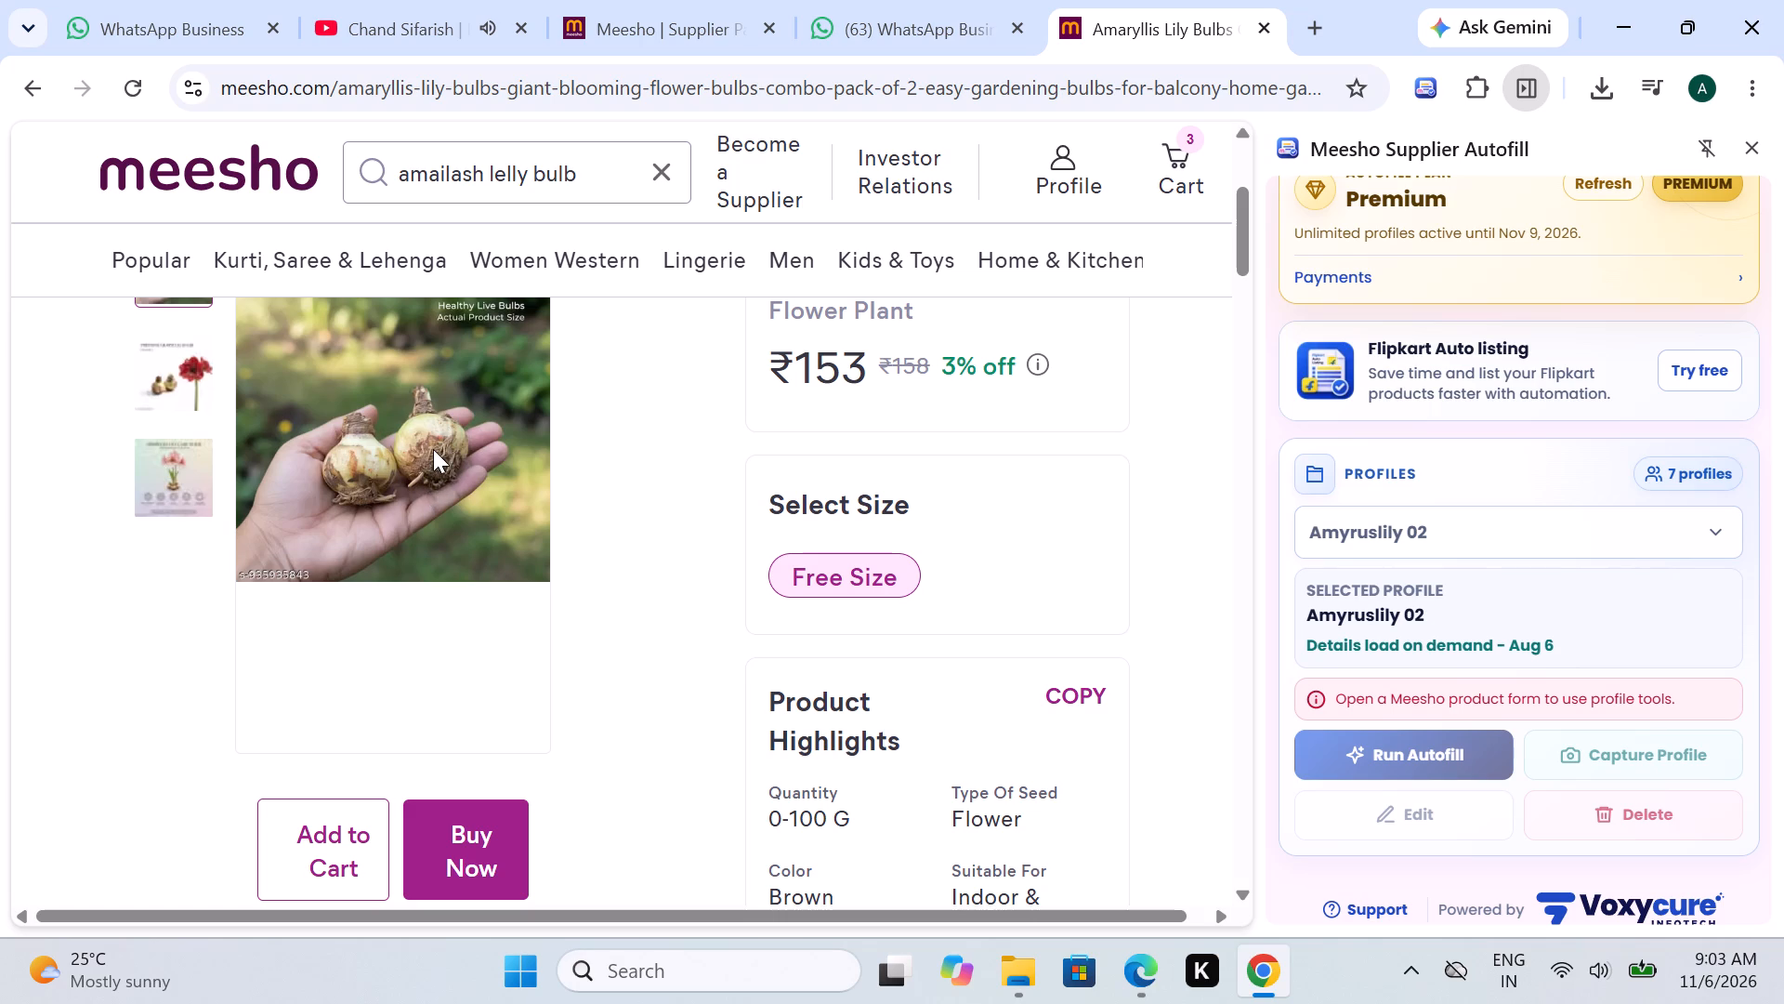
Capture a rectangular screenshot of the two bulbs in the hand, leaving out the photo's caption and ID code.
key("shift+super+s")
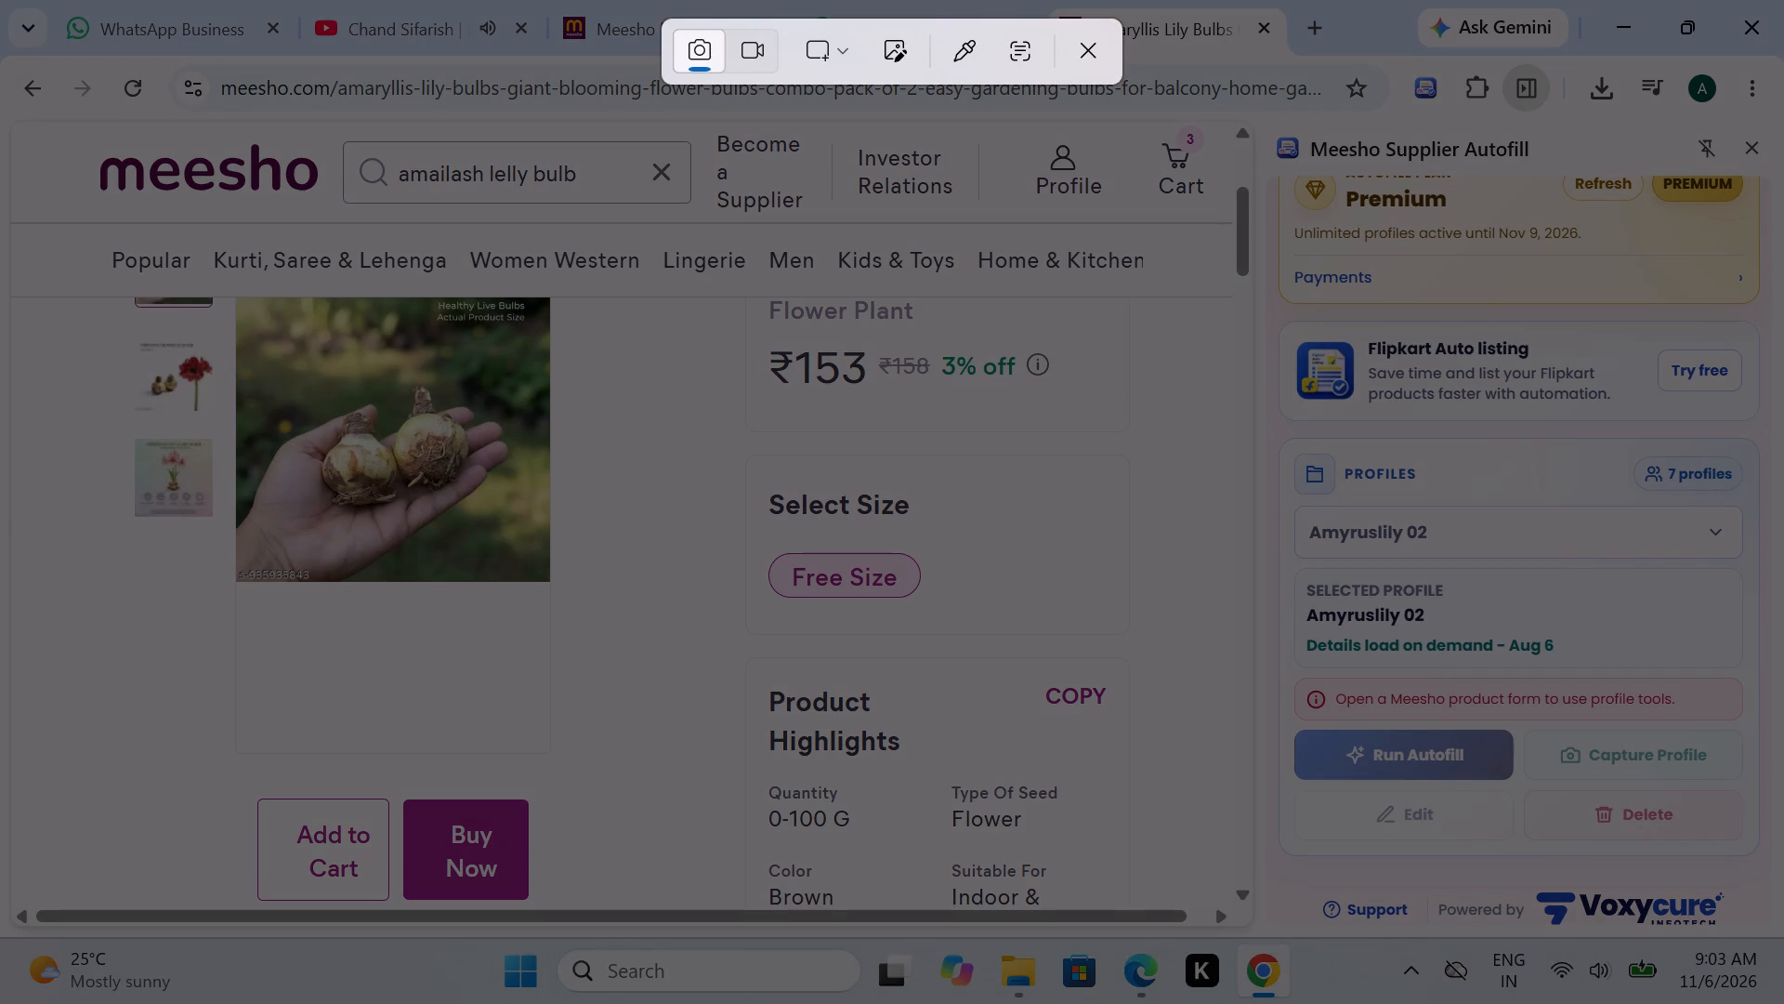
left_click_drag(257, 322, 531, 550)
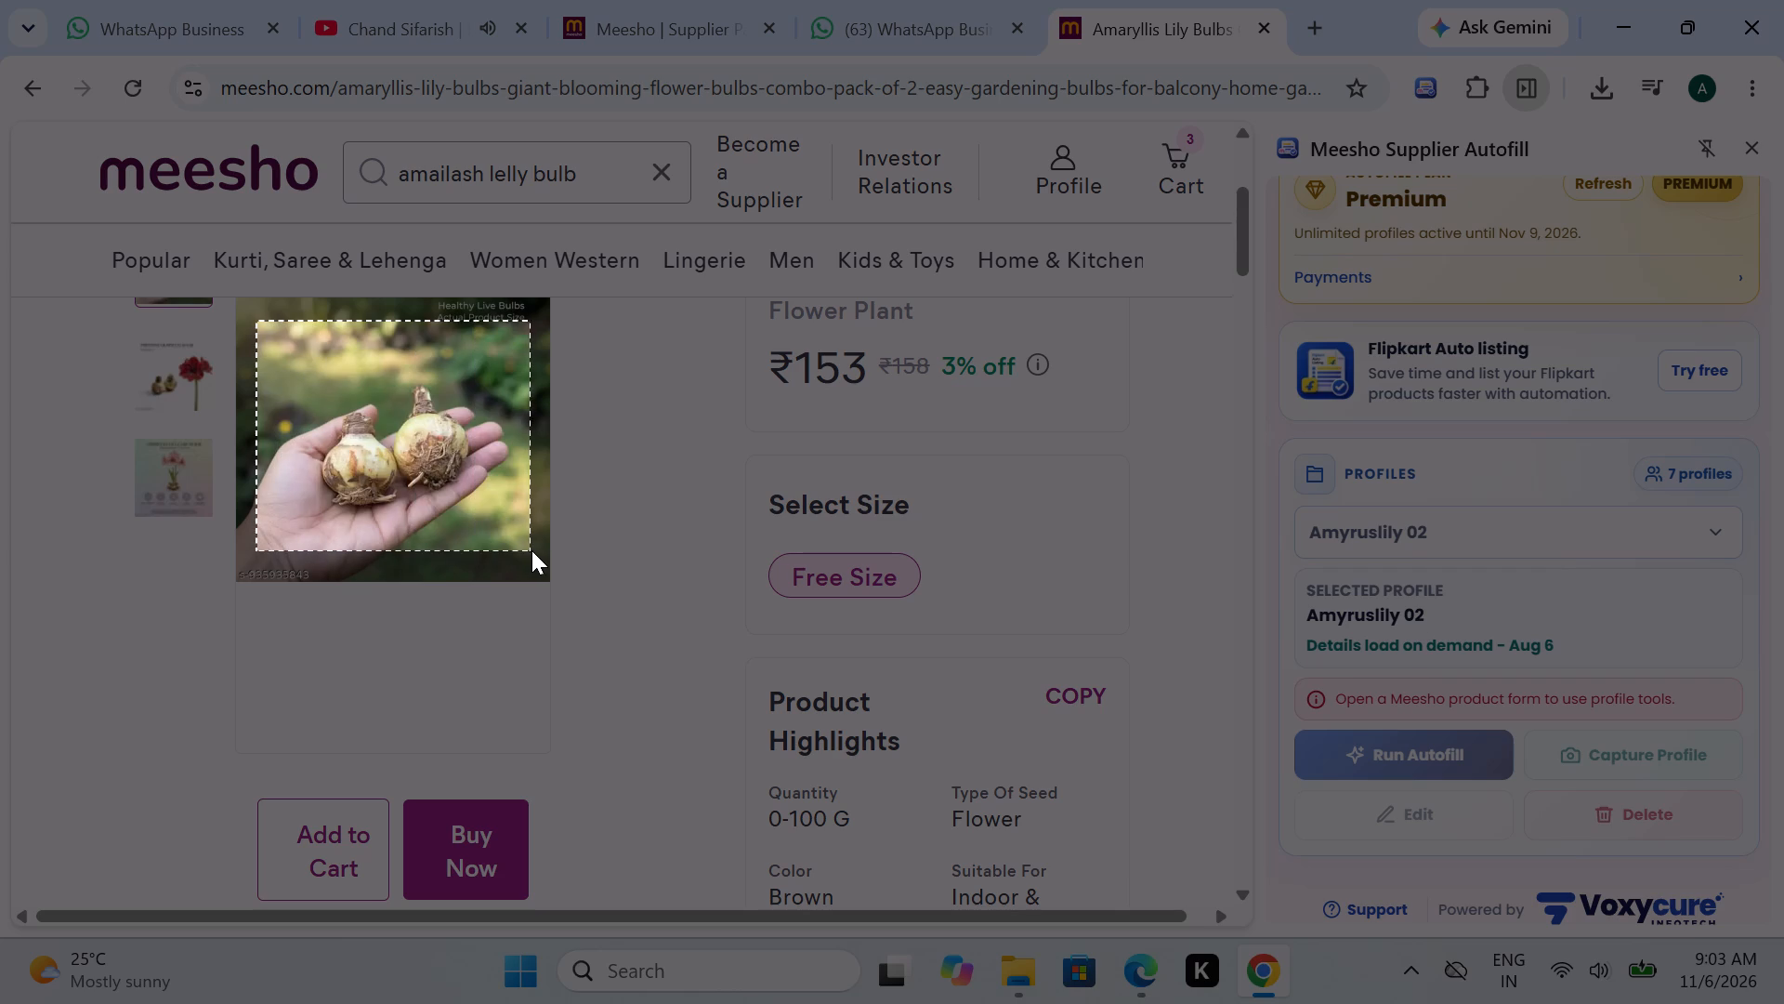
left_click_drag(531, 550, 532, 550)
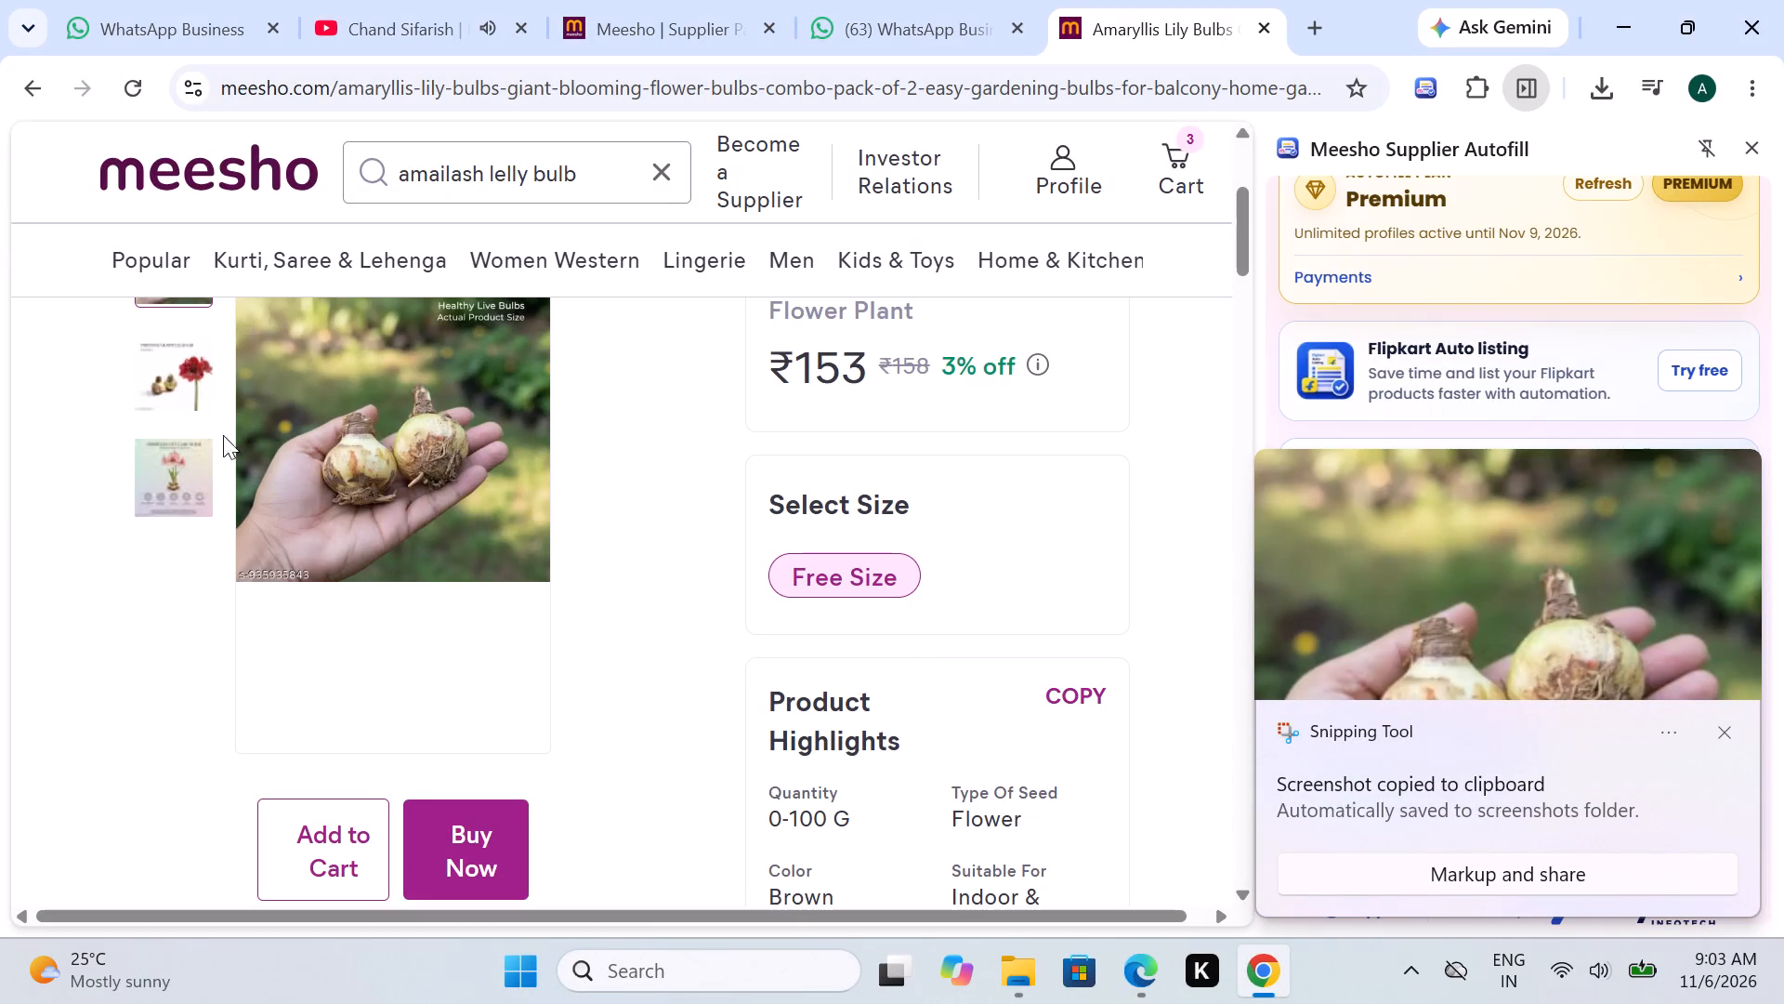
Show the third photo, "Premium Amaryllis Bulbs Pack of 2", and capture a rectangular screenshot of its heading, bulbs and red flower.
left_click(189, 383)
left_click(189, 383)
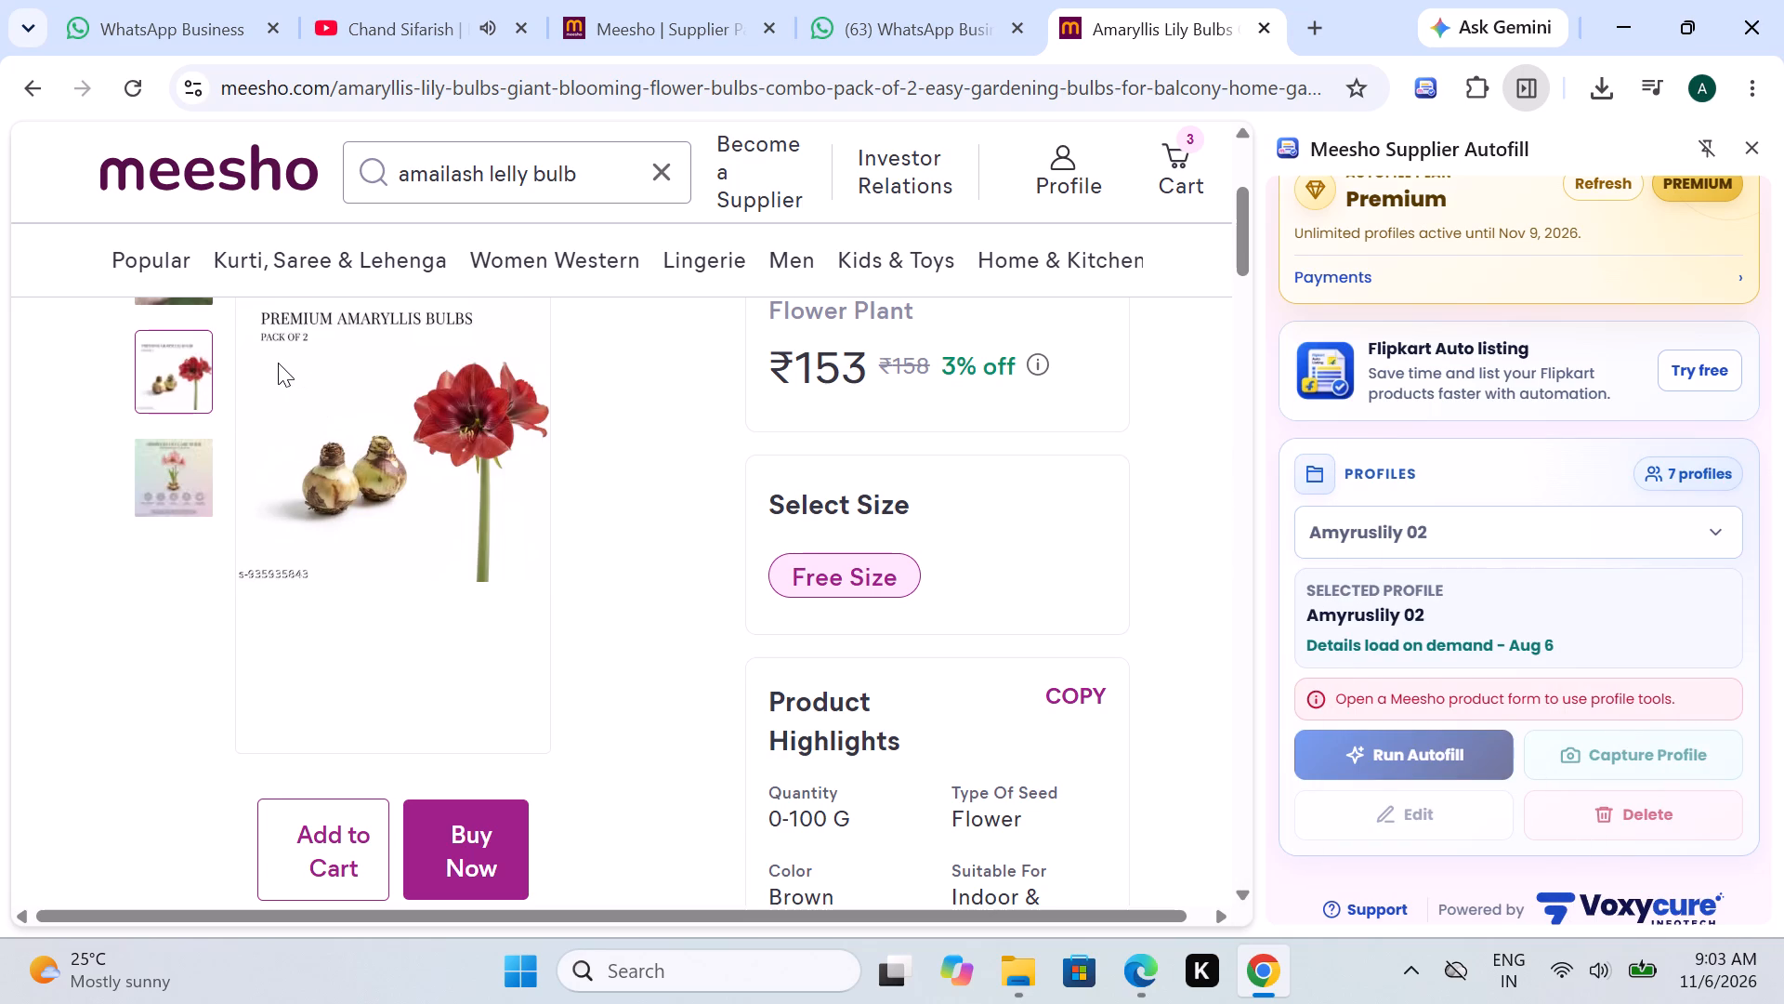
key("shift+super+s")
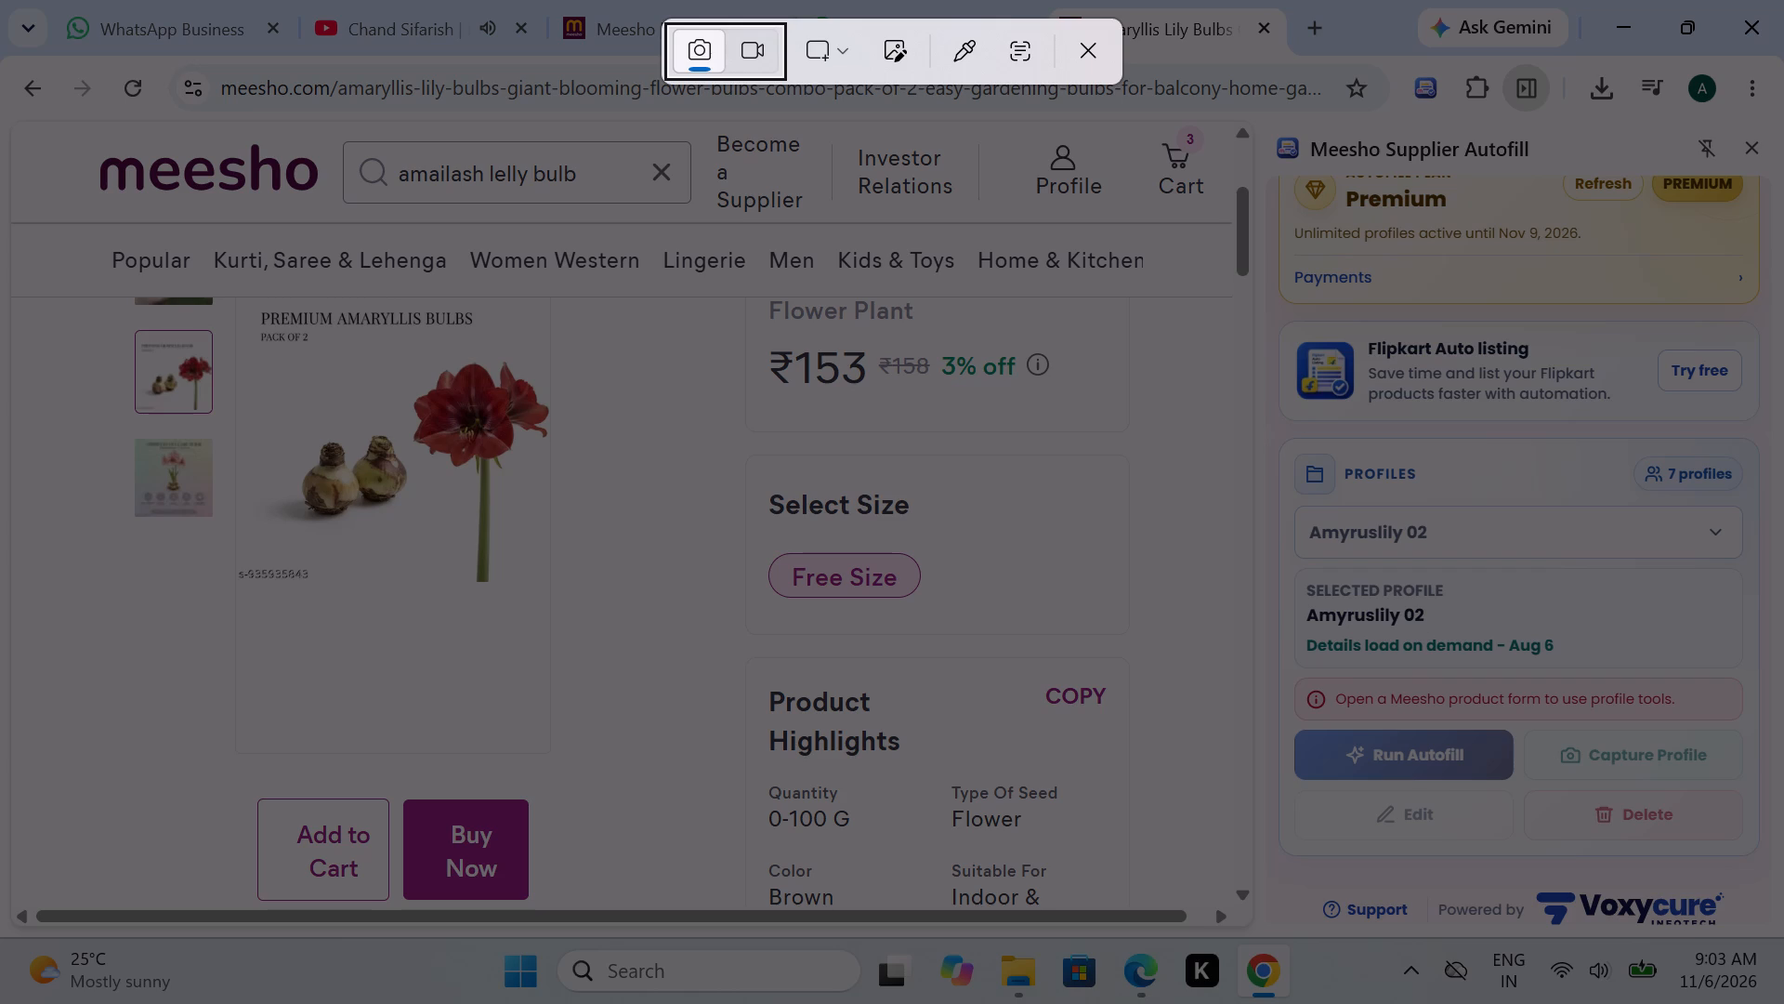
left_click_drag(254, 305, 410, 516)
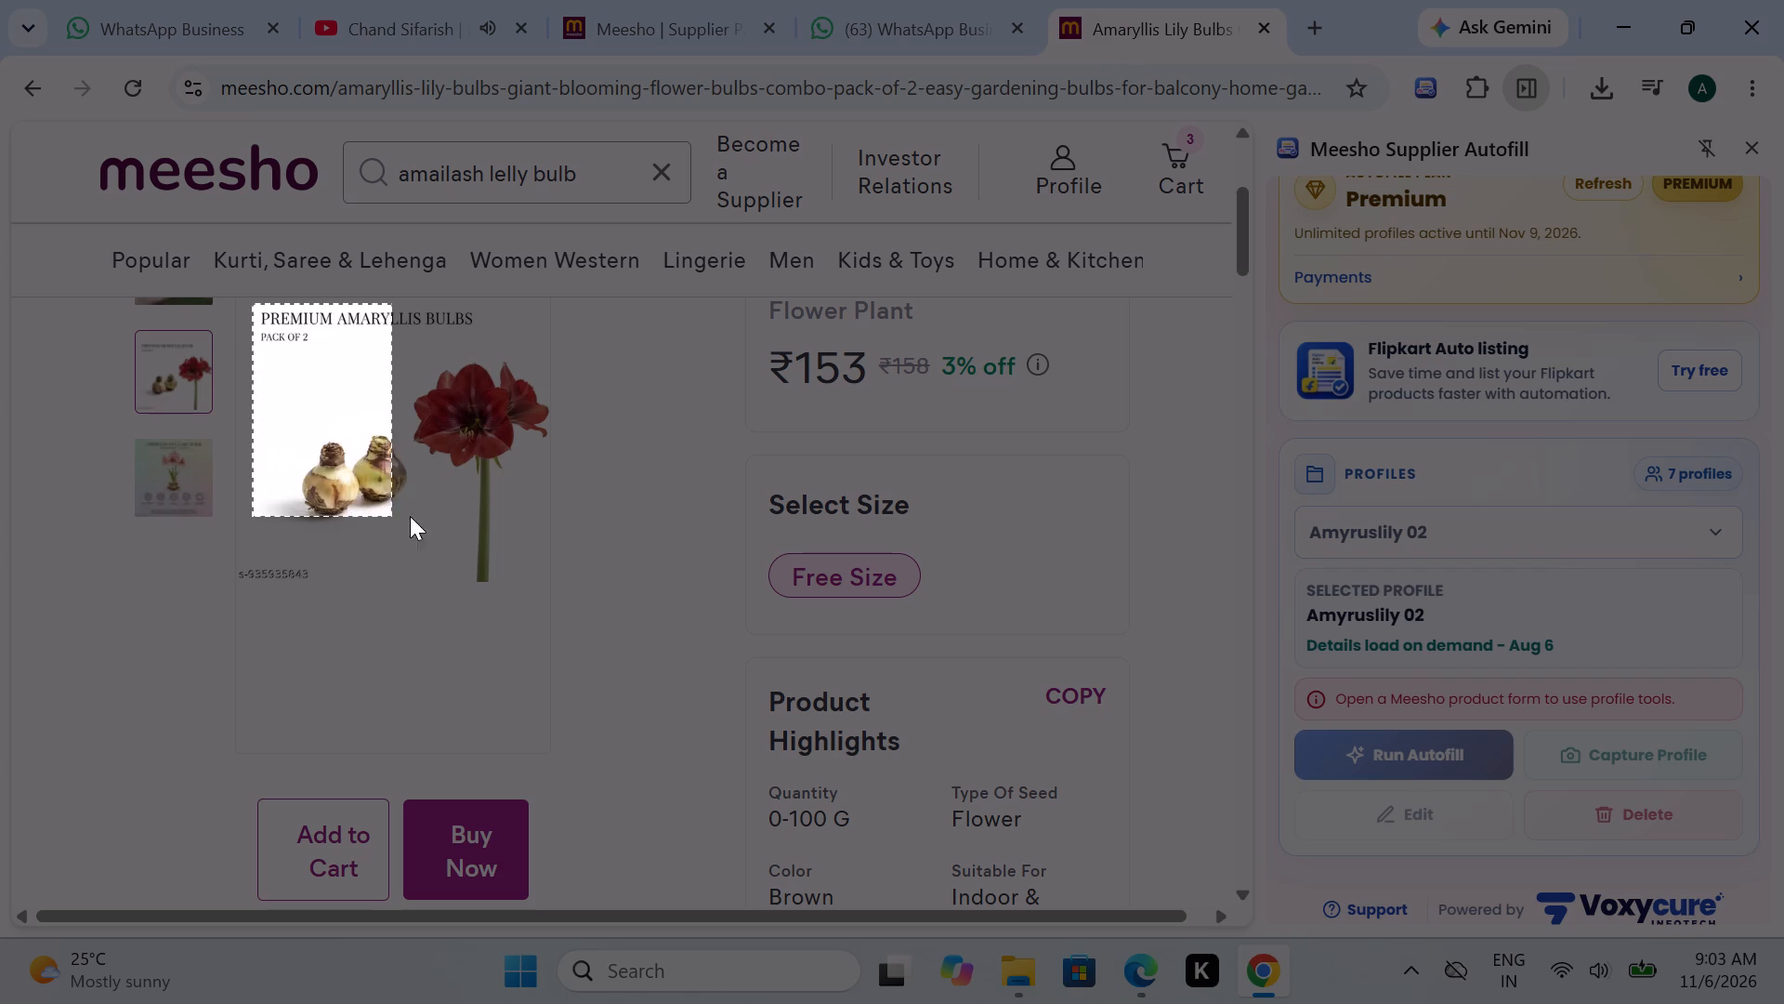
left_click_drag(410, 516, 550, 551)
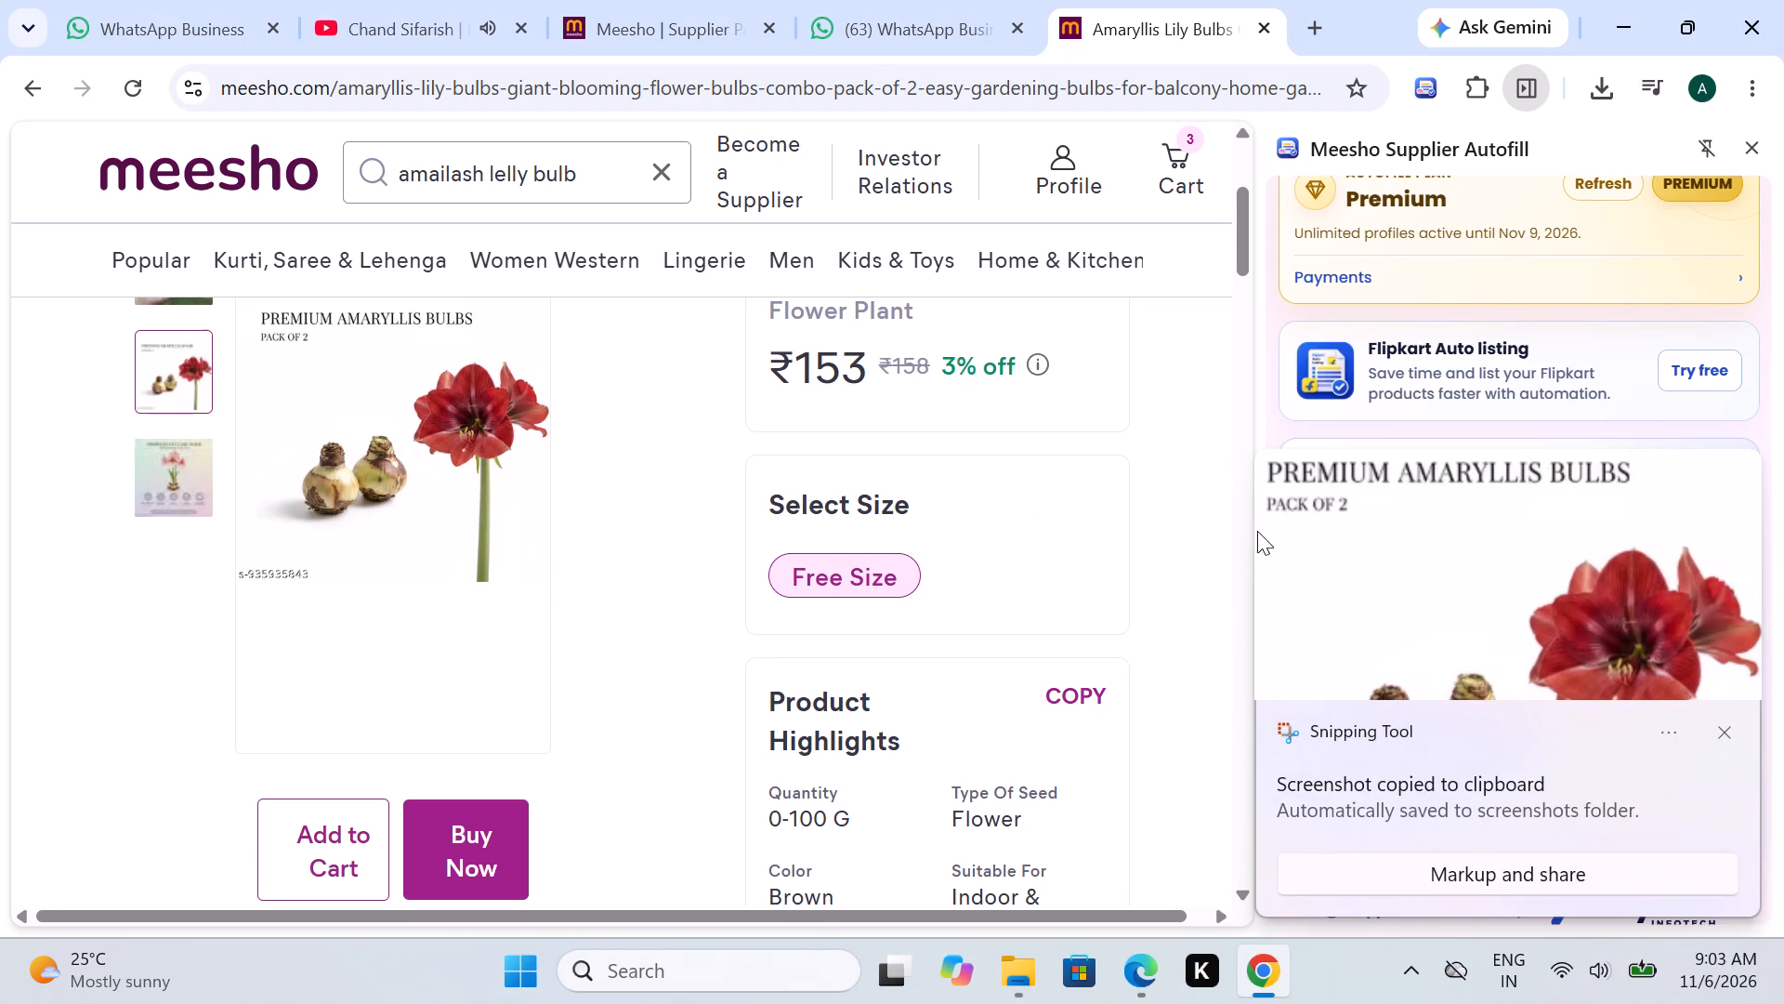
left_click(1178, 497)
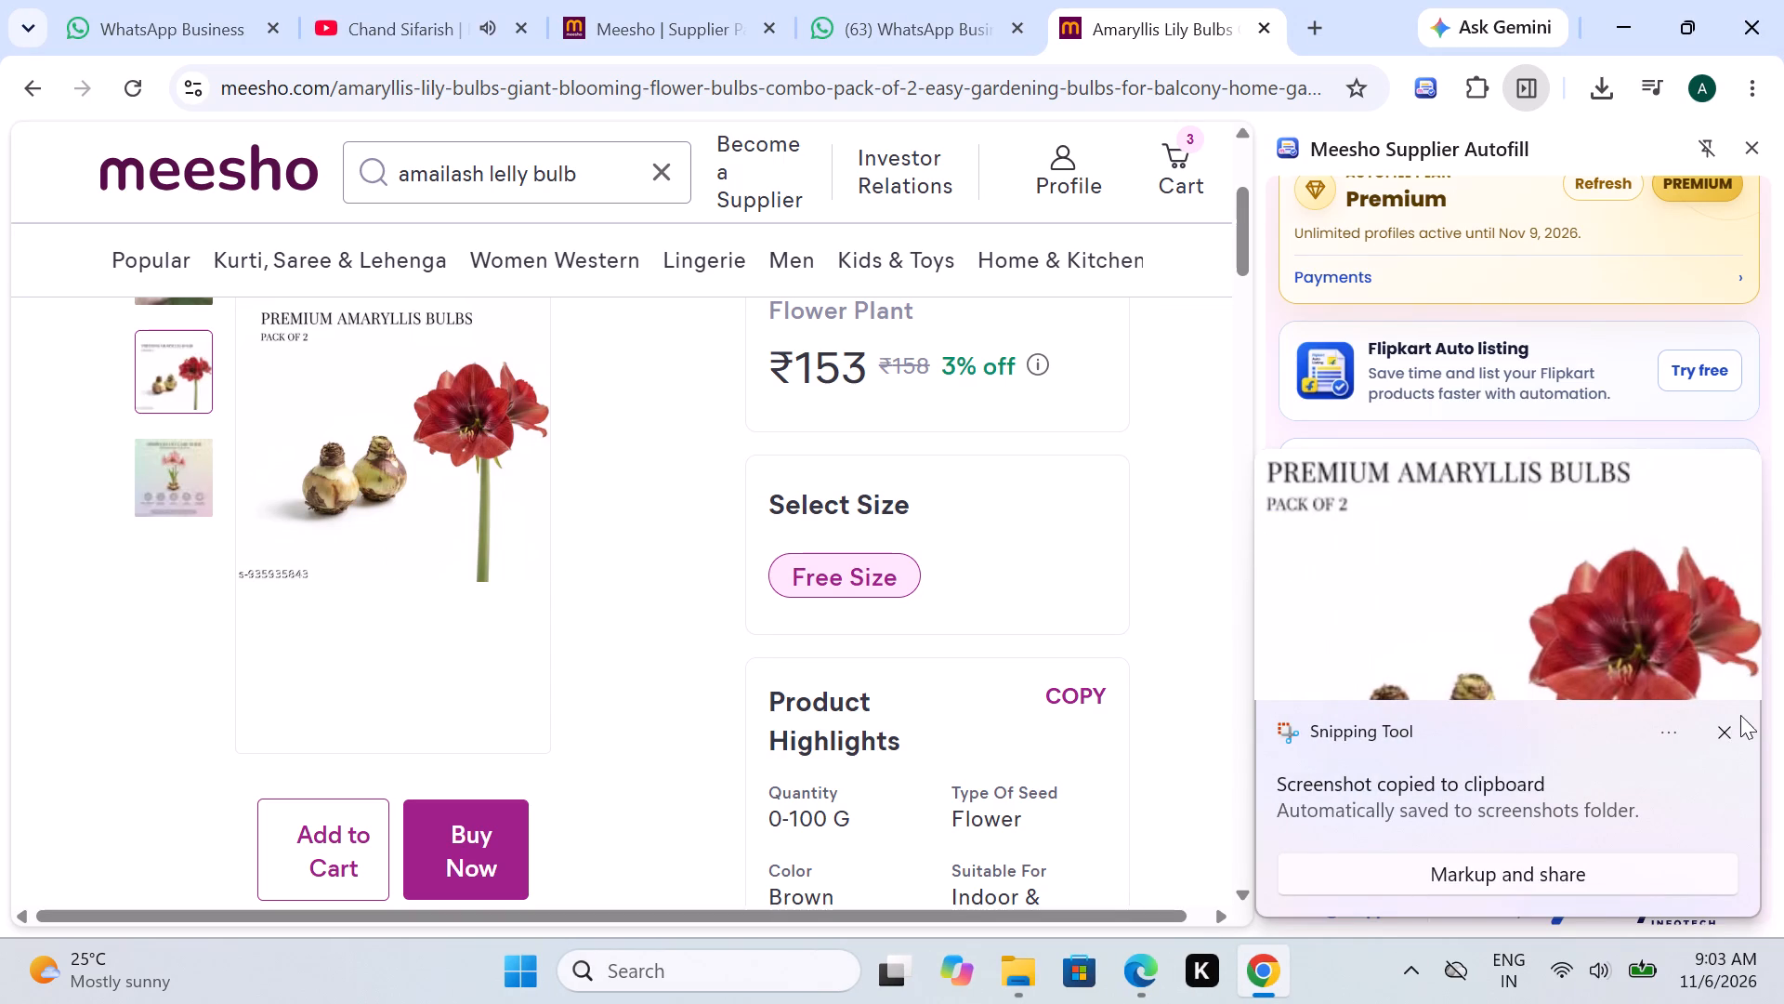
left_click(1733, 734)
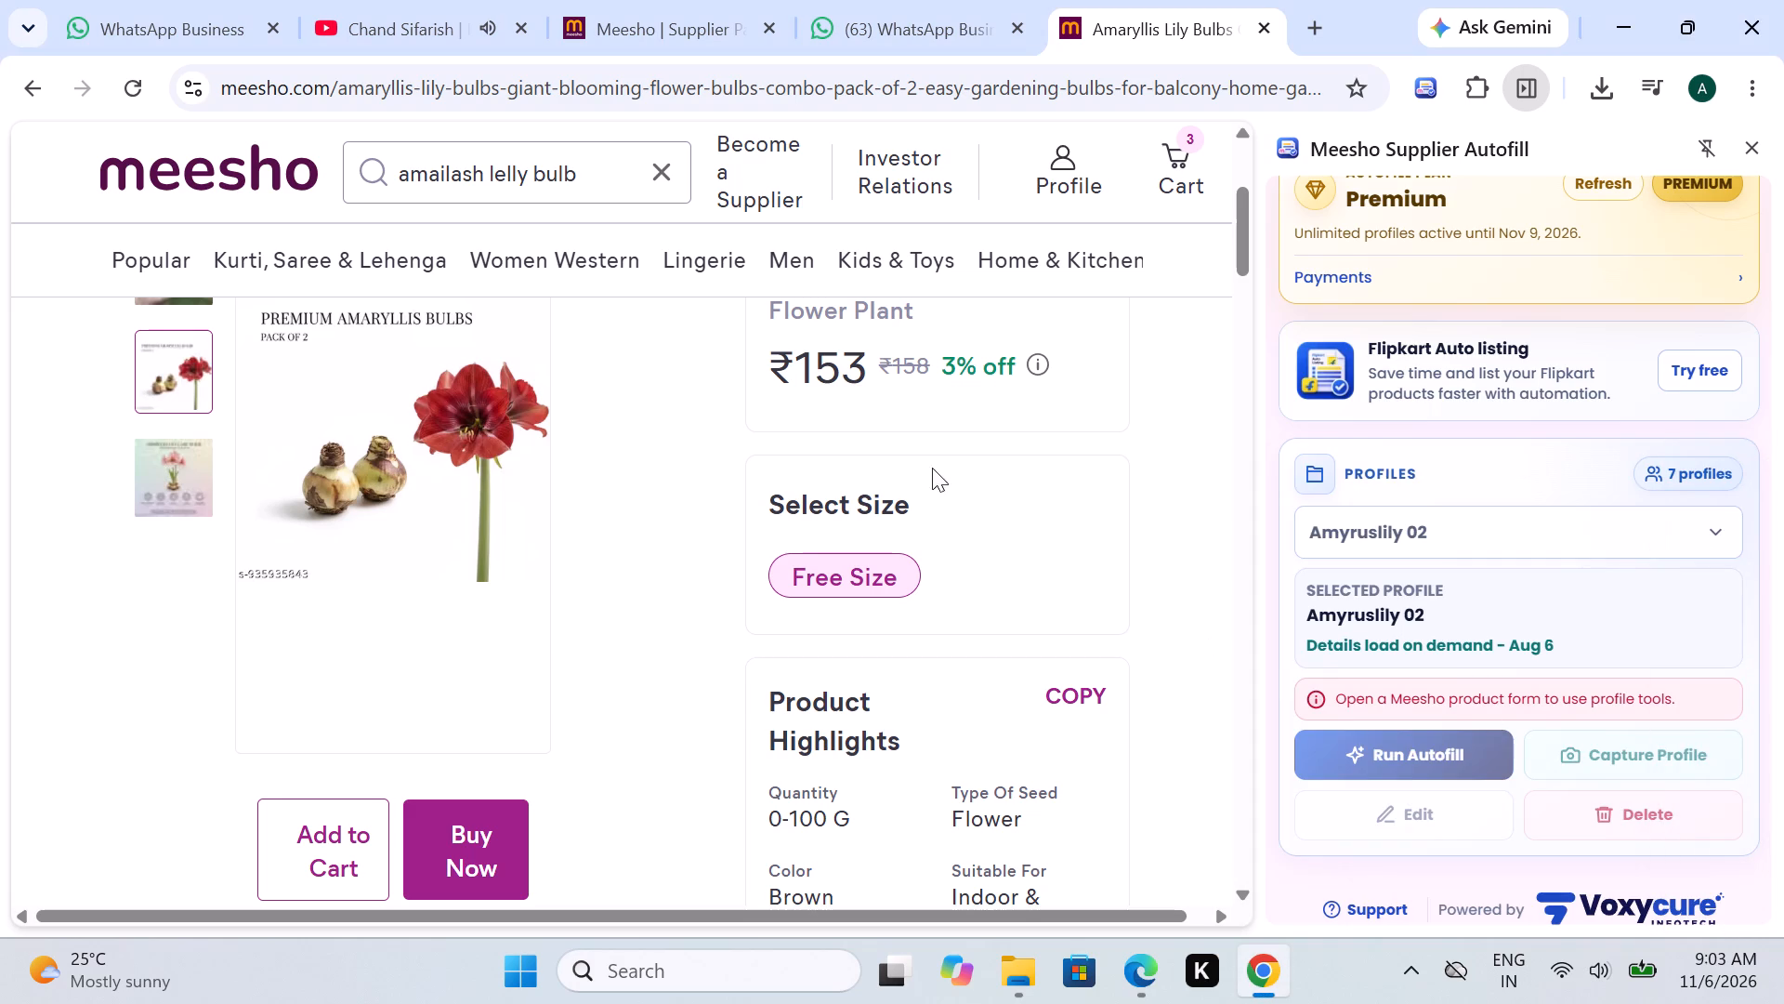
Look over the similar flower and bulb products listed below the Pack of 2 Amaryllis listing.
scroll(453, 544, "down", 3)
scroll(551, 635, "up", 5)
scroll(550, 633, "down", 6)
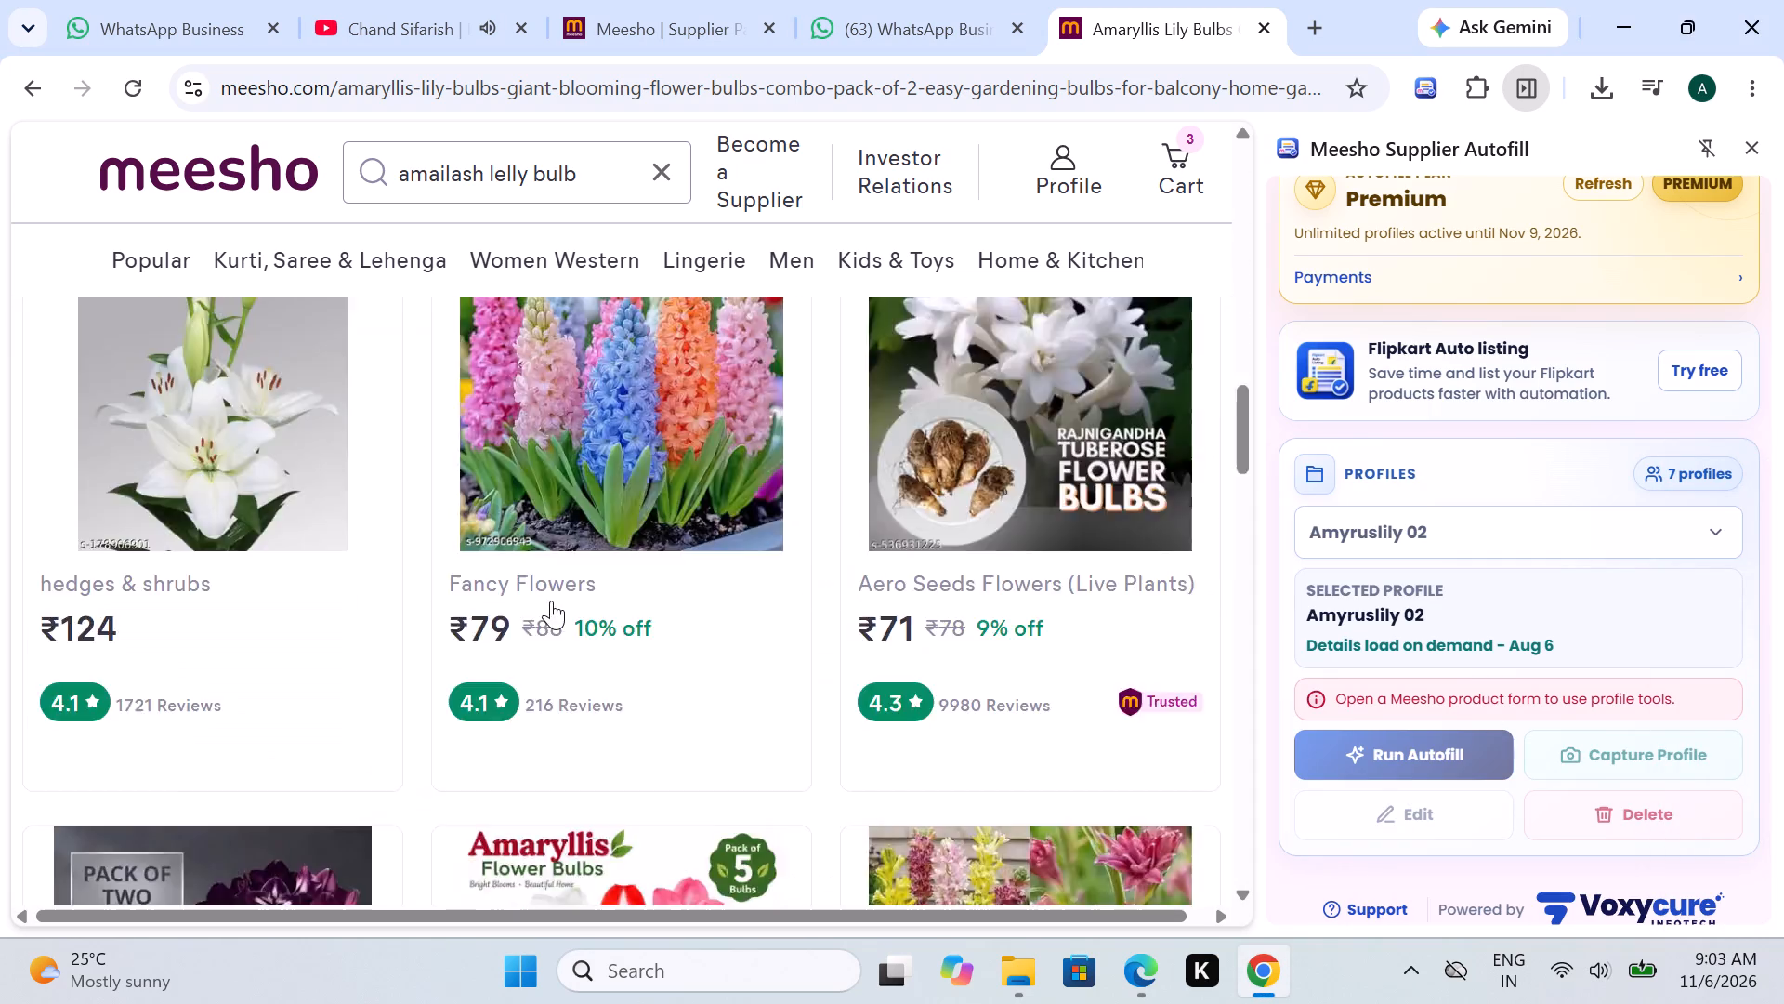
scroll(551, 601, "down", 6)
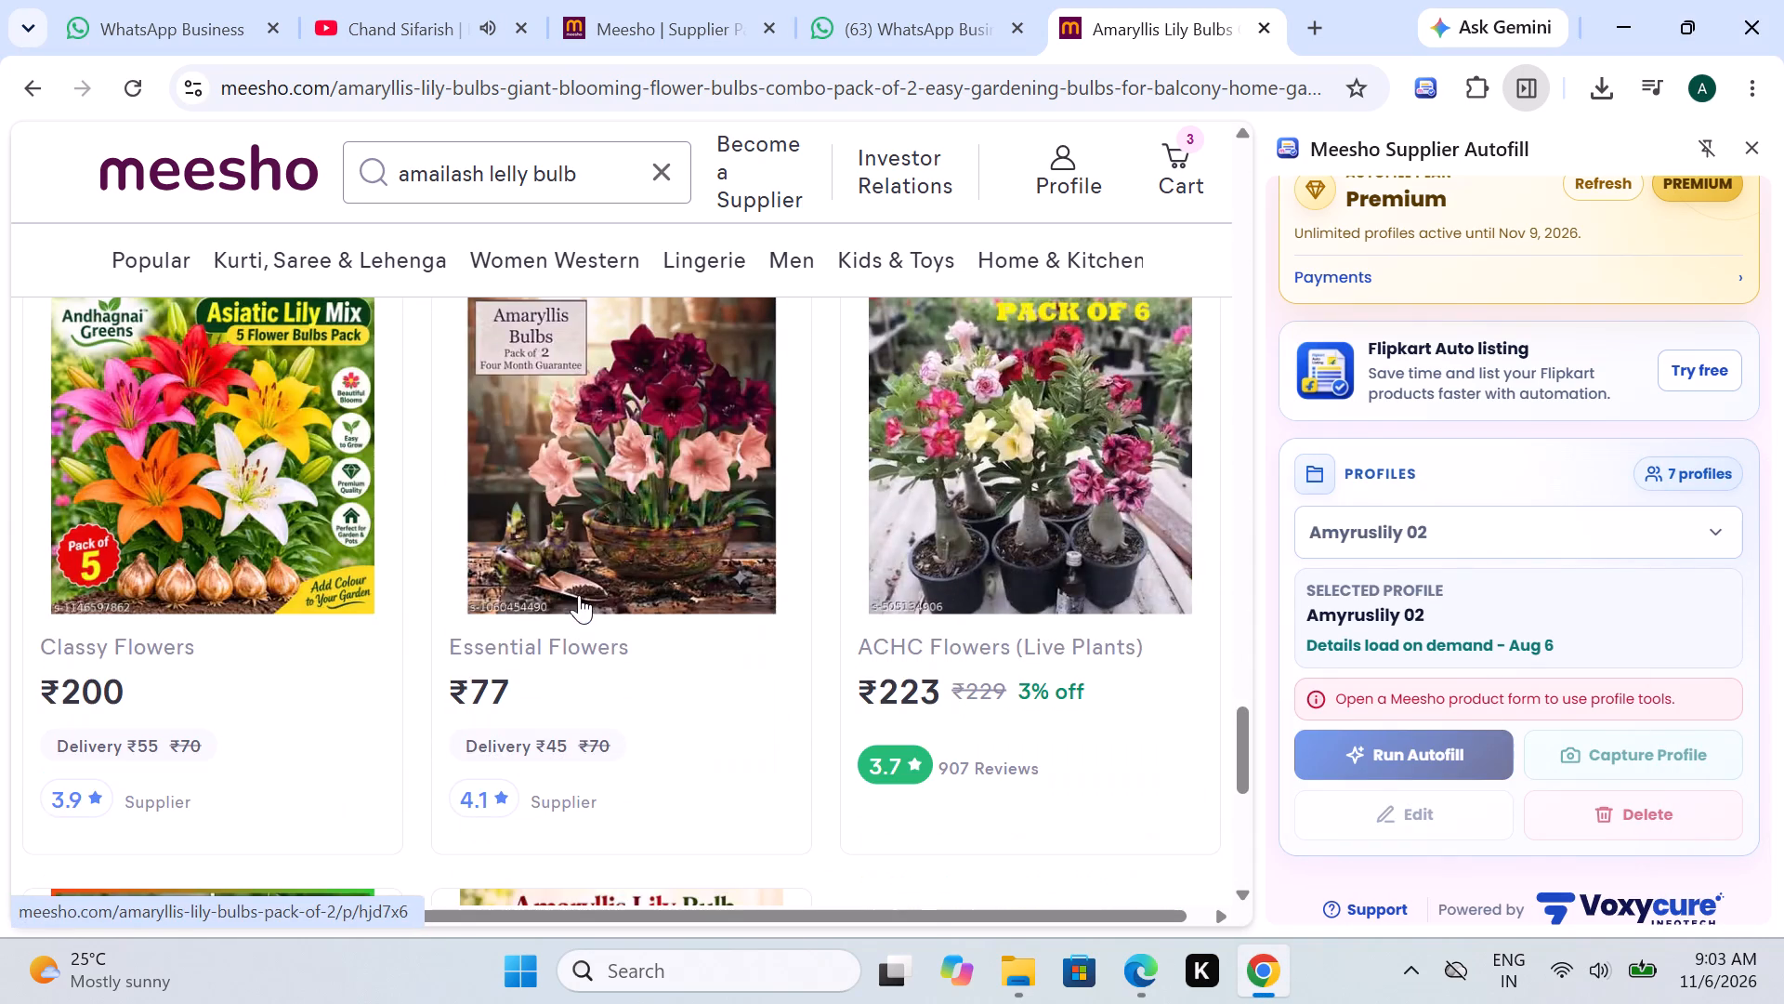
scroll(615, 606, "up", 20)
Return to the "amailash lelly bulb" search results and browse the product photos for other Amaryllis bulb listings.
left_click(37, 99)
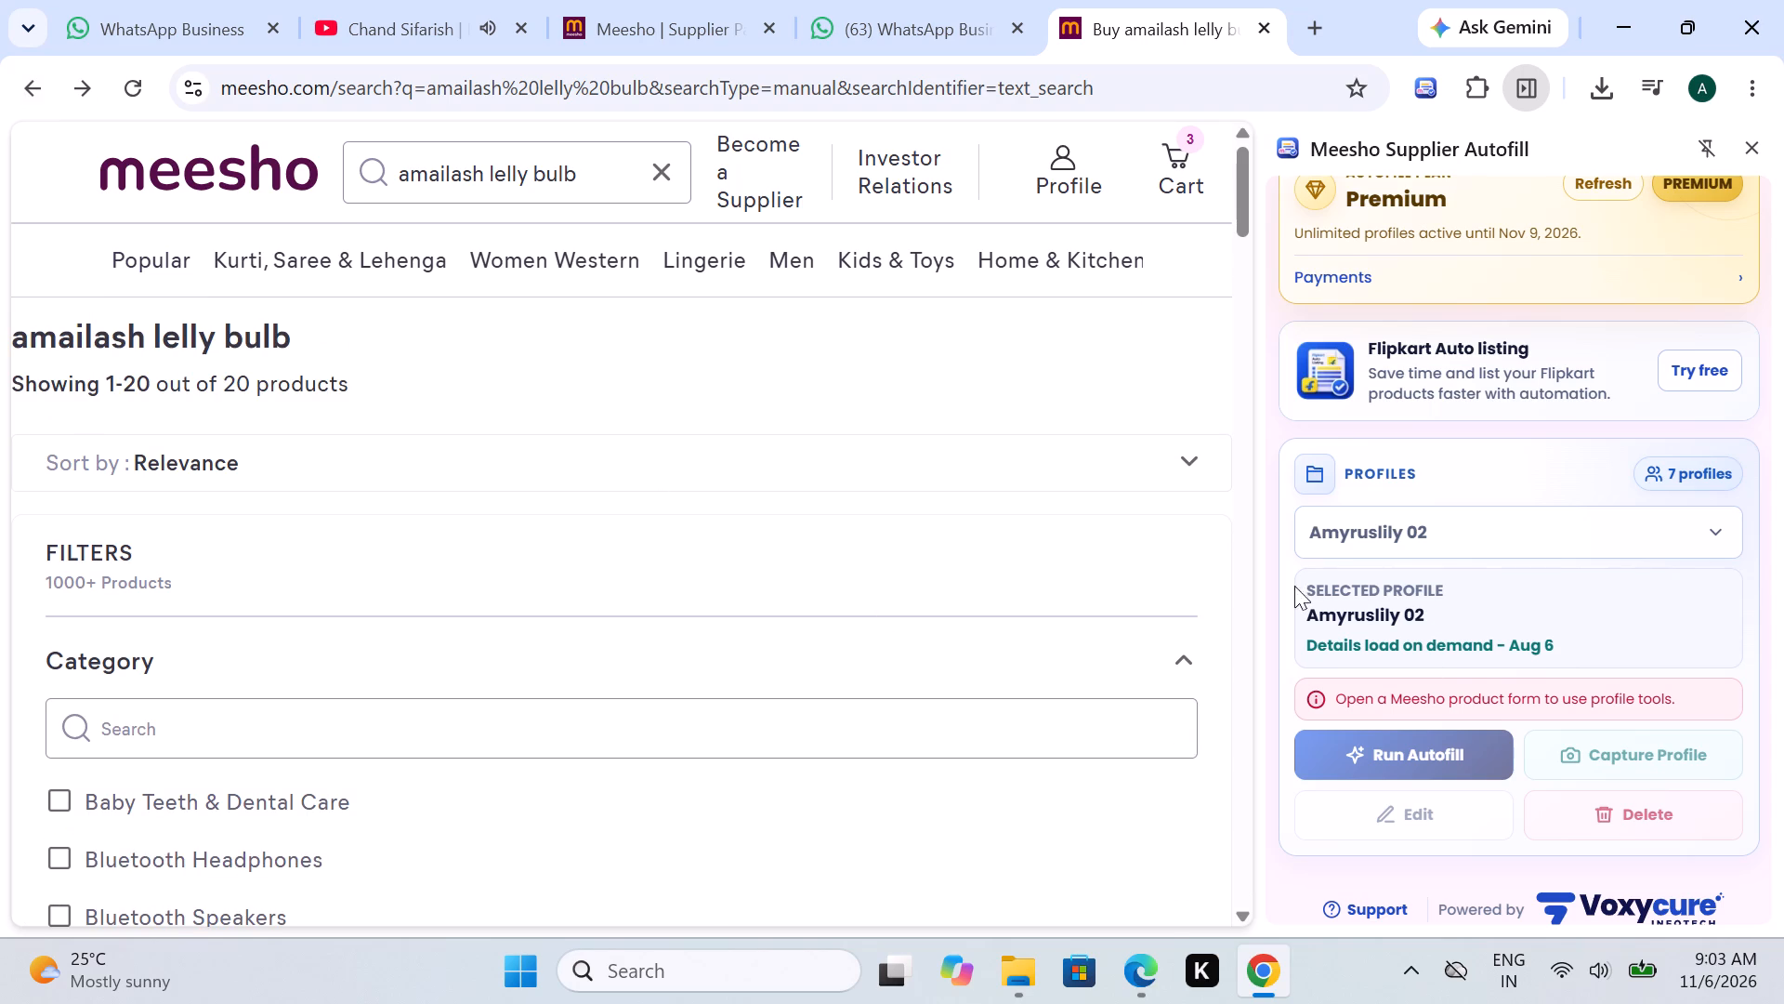
scroll(1260, 557, "down", 10)
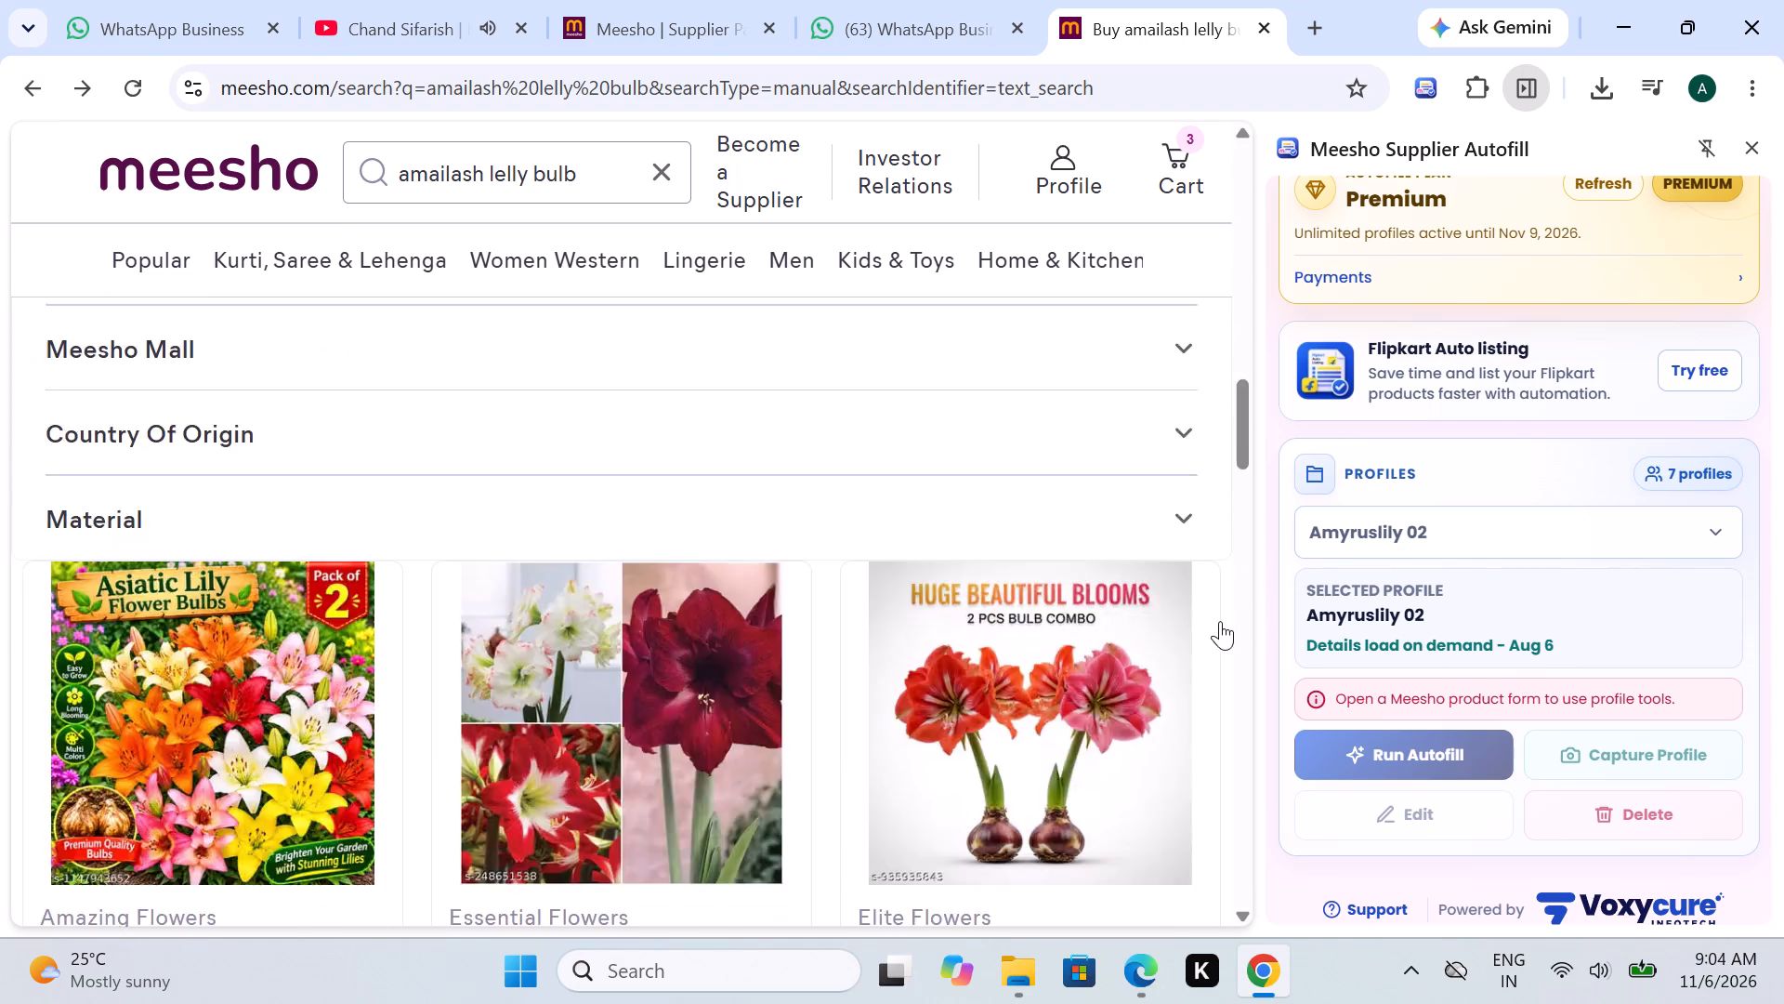
scroll(1220, 621, "down", 2)
scroll(1211, 632, "up", 2)
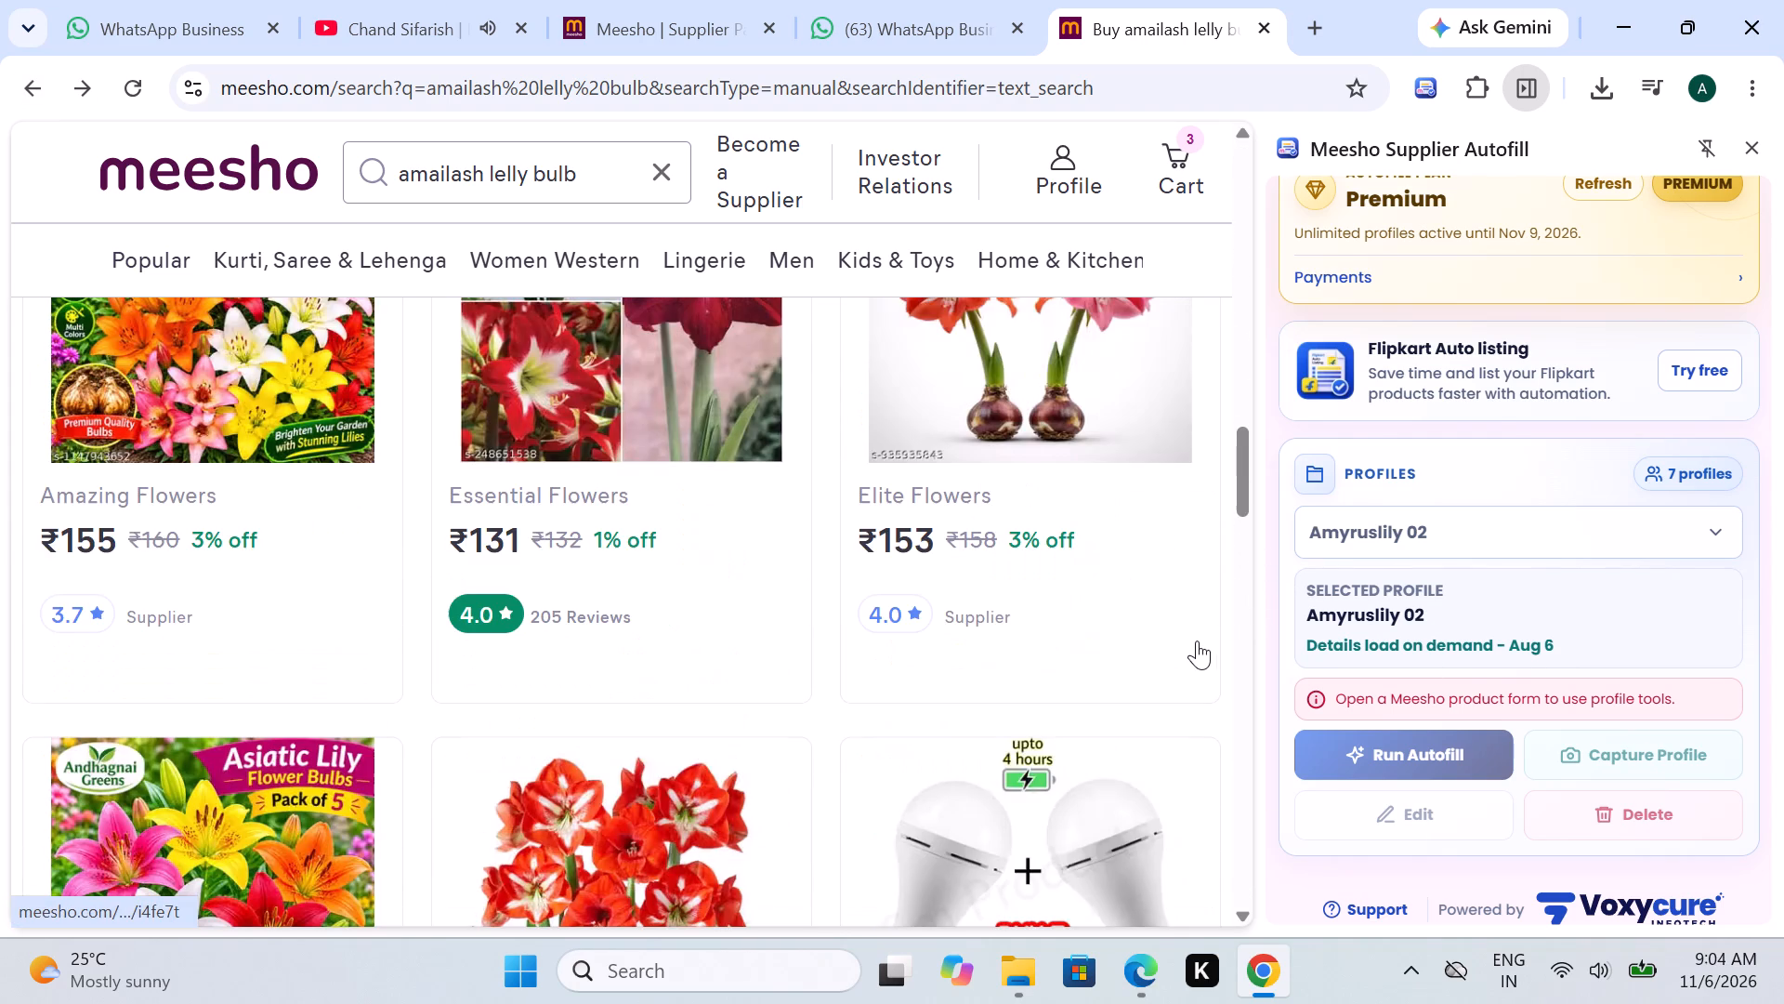
scroll(1197, 644, "down", 1)
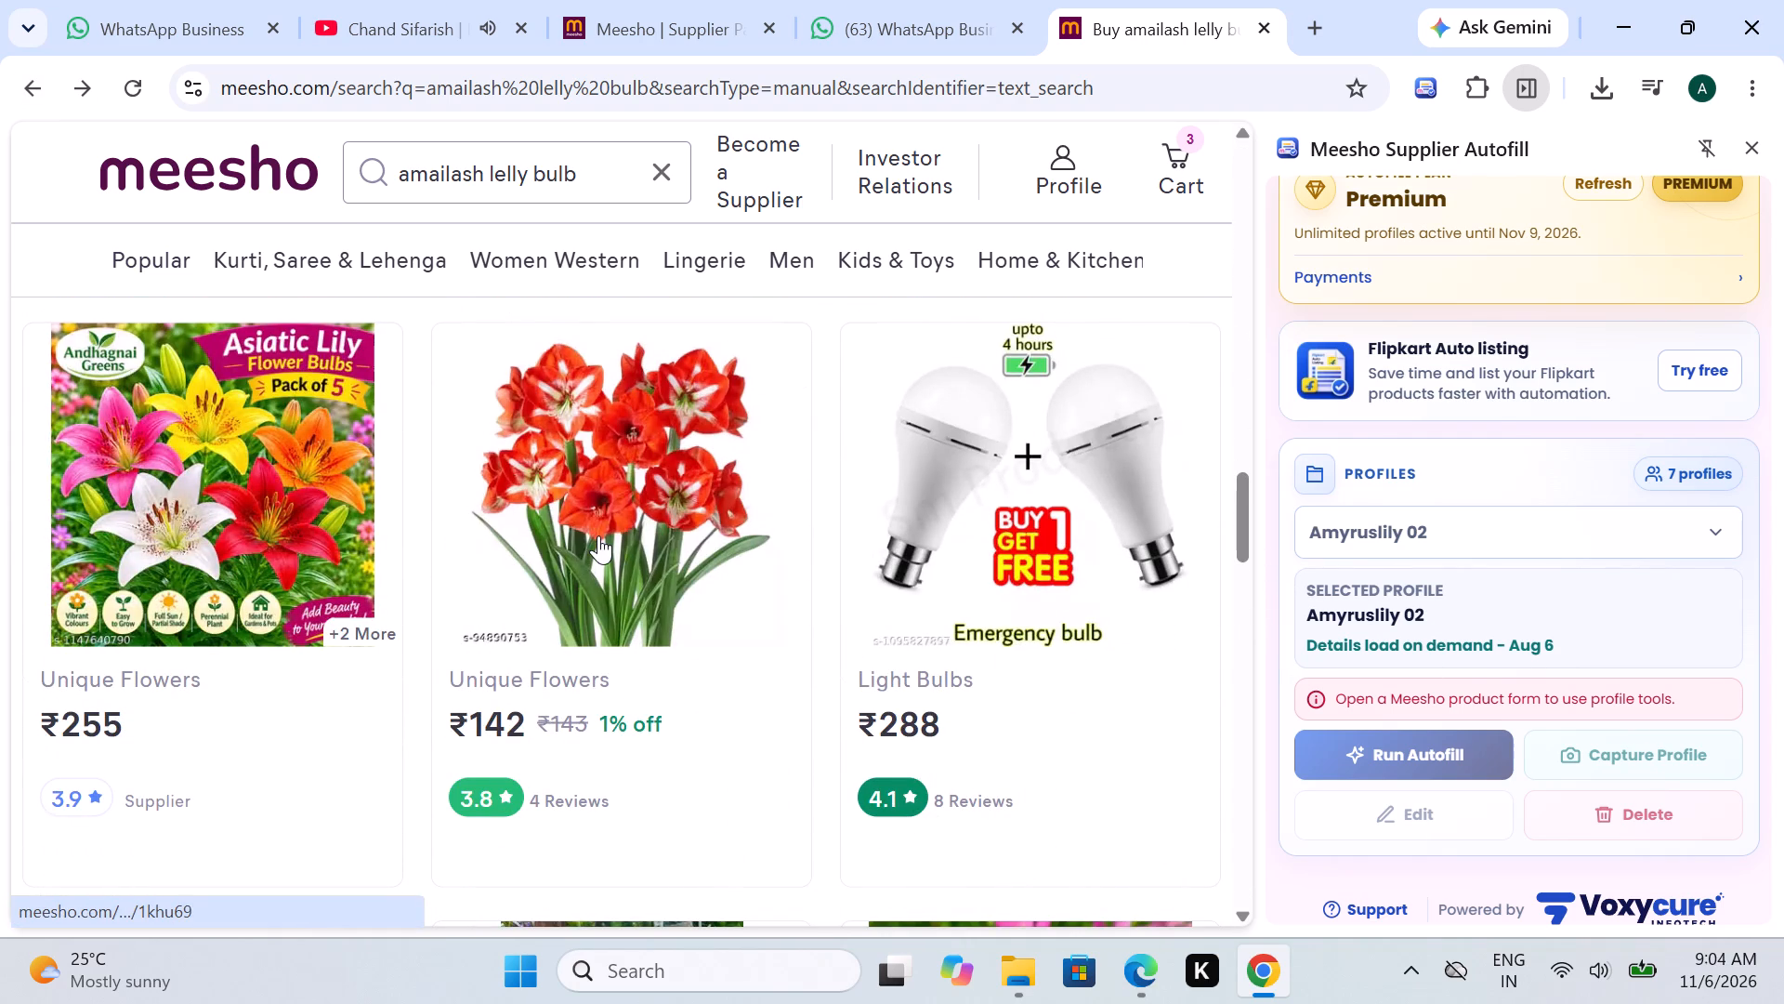
scroll(596, 545, "down", 3)
scroll(1004, 422, "down", 1)
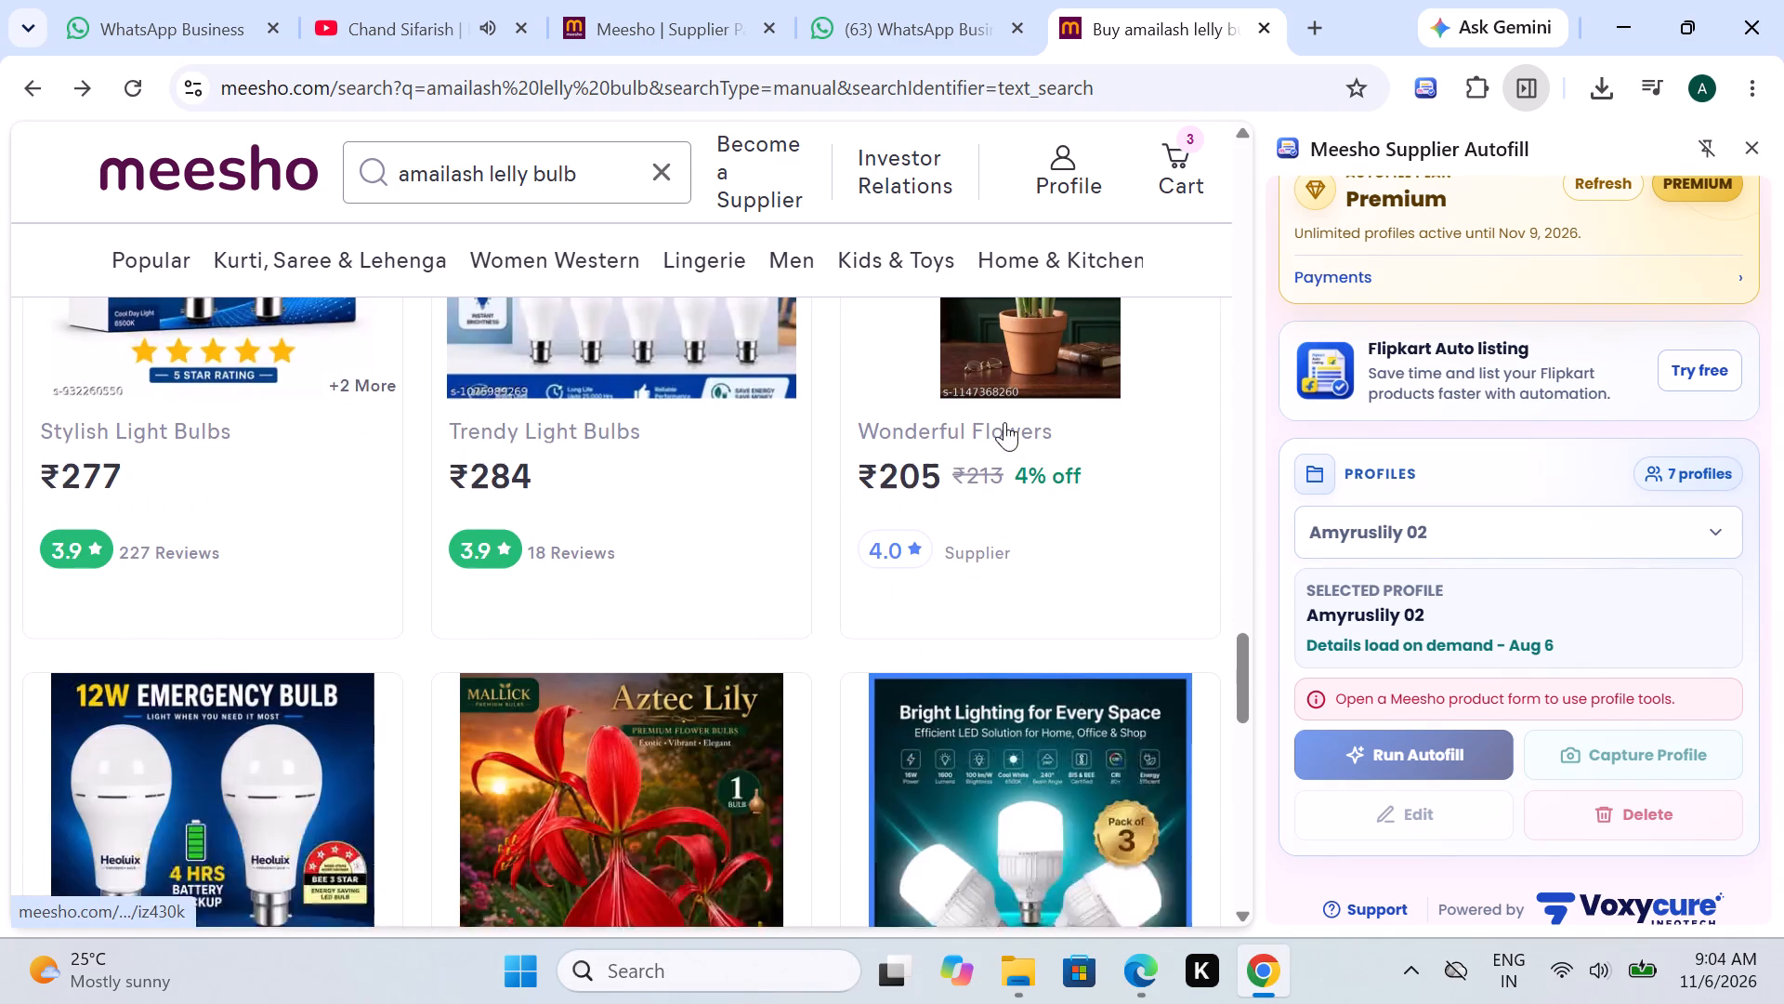
scroll(865, 495, "down", 4)
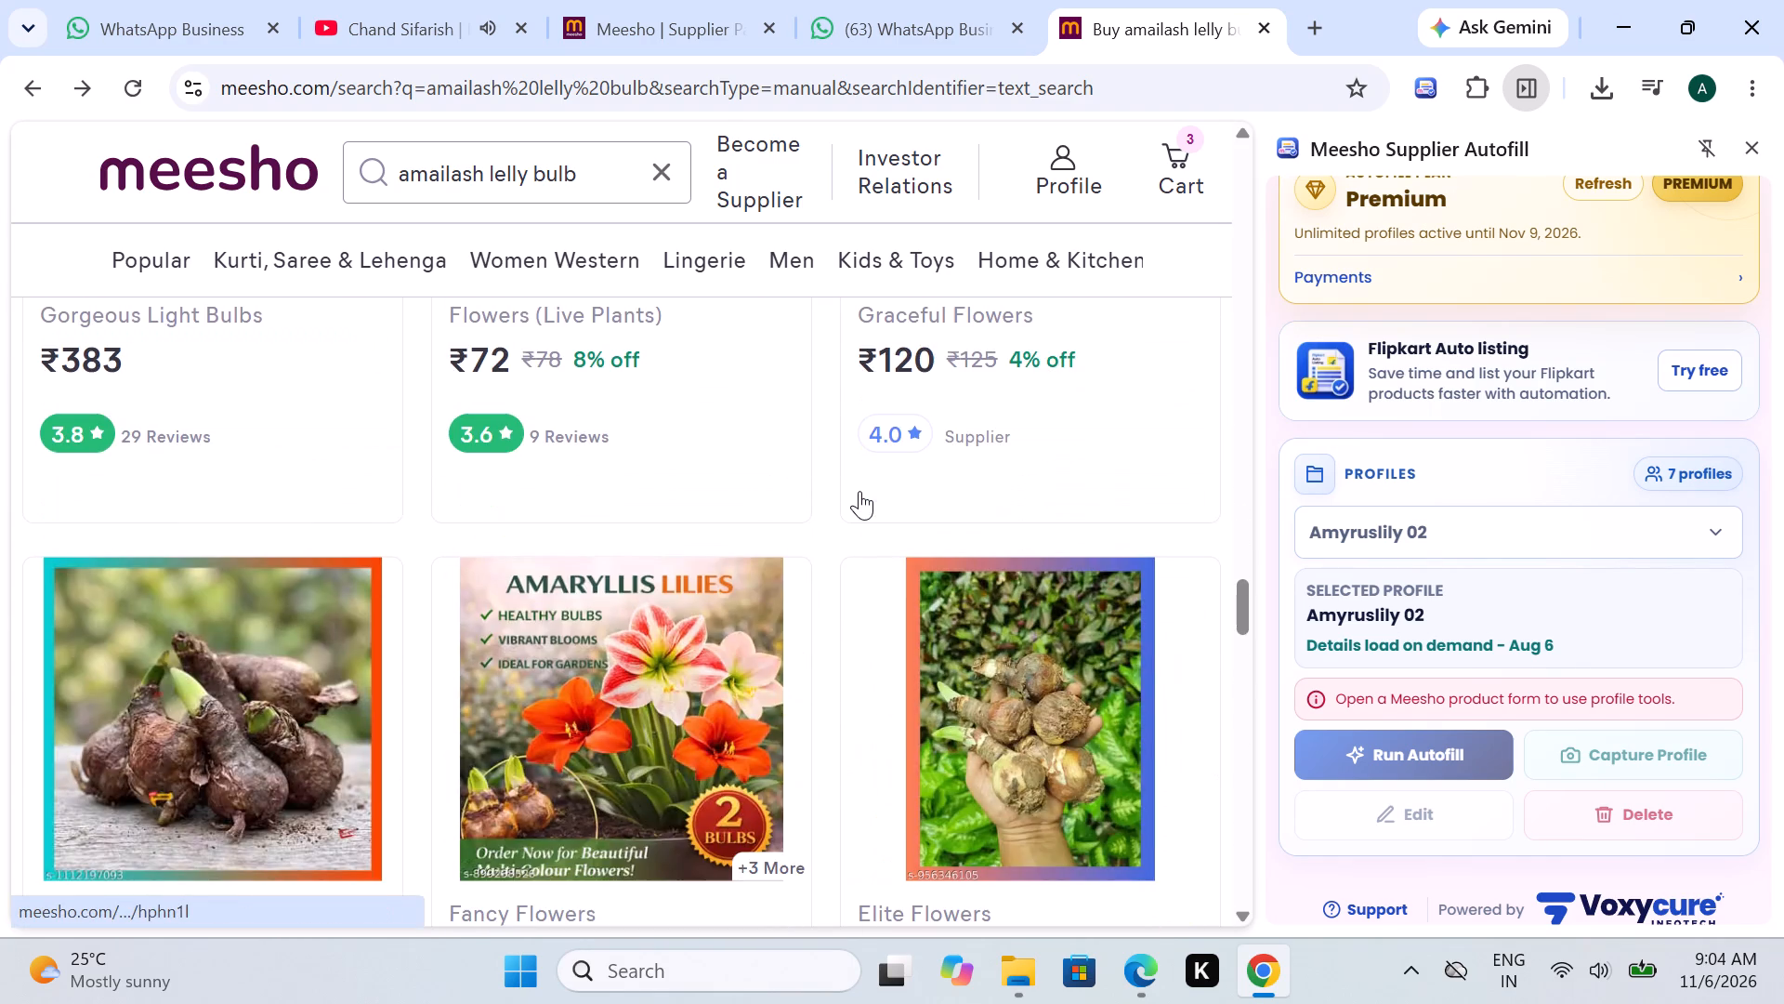
scroll(859, 491, "down", 2)
scroll(862, 494, "up", 2)
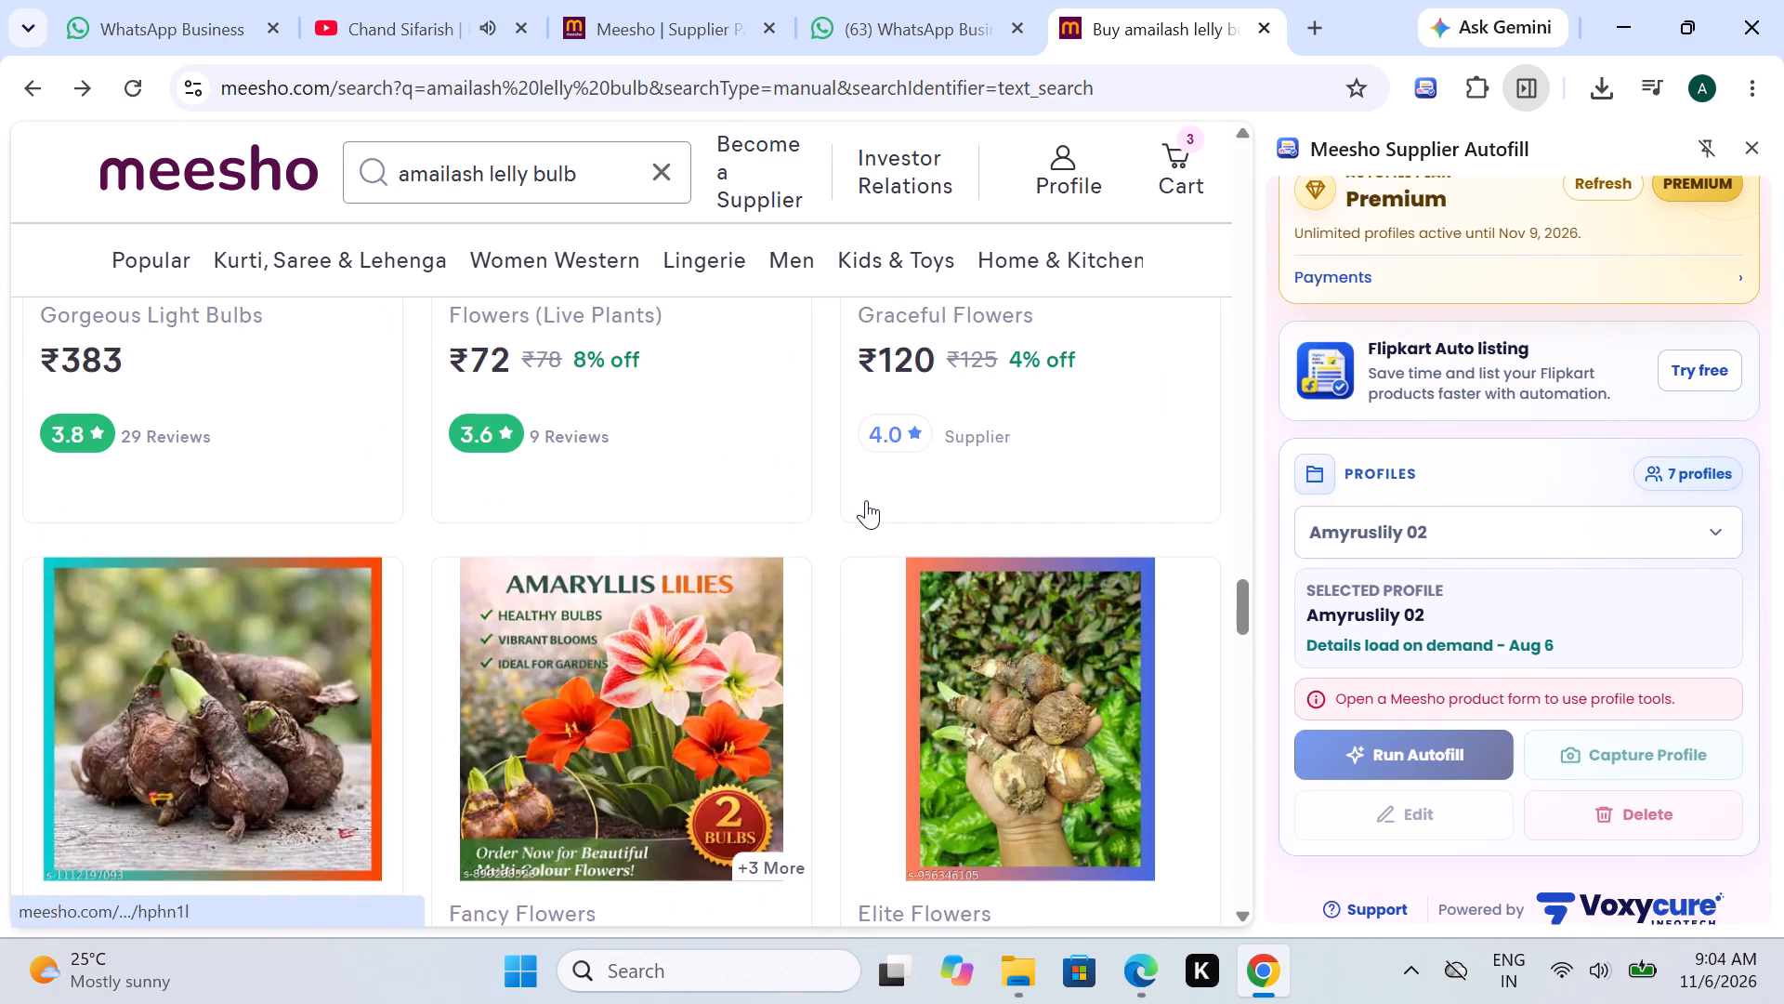
scroll(864, 486, "down", 3)
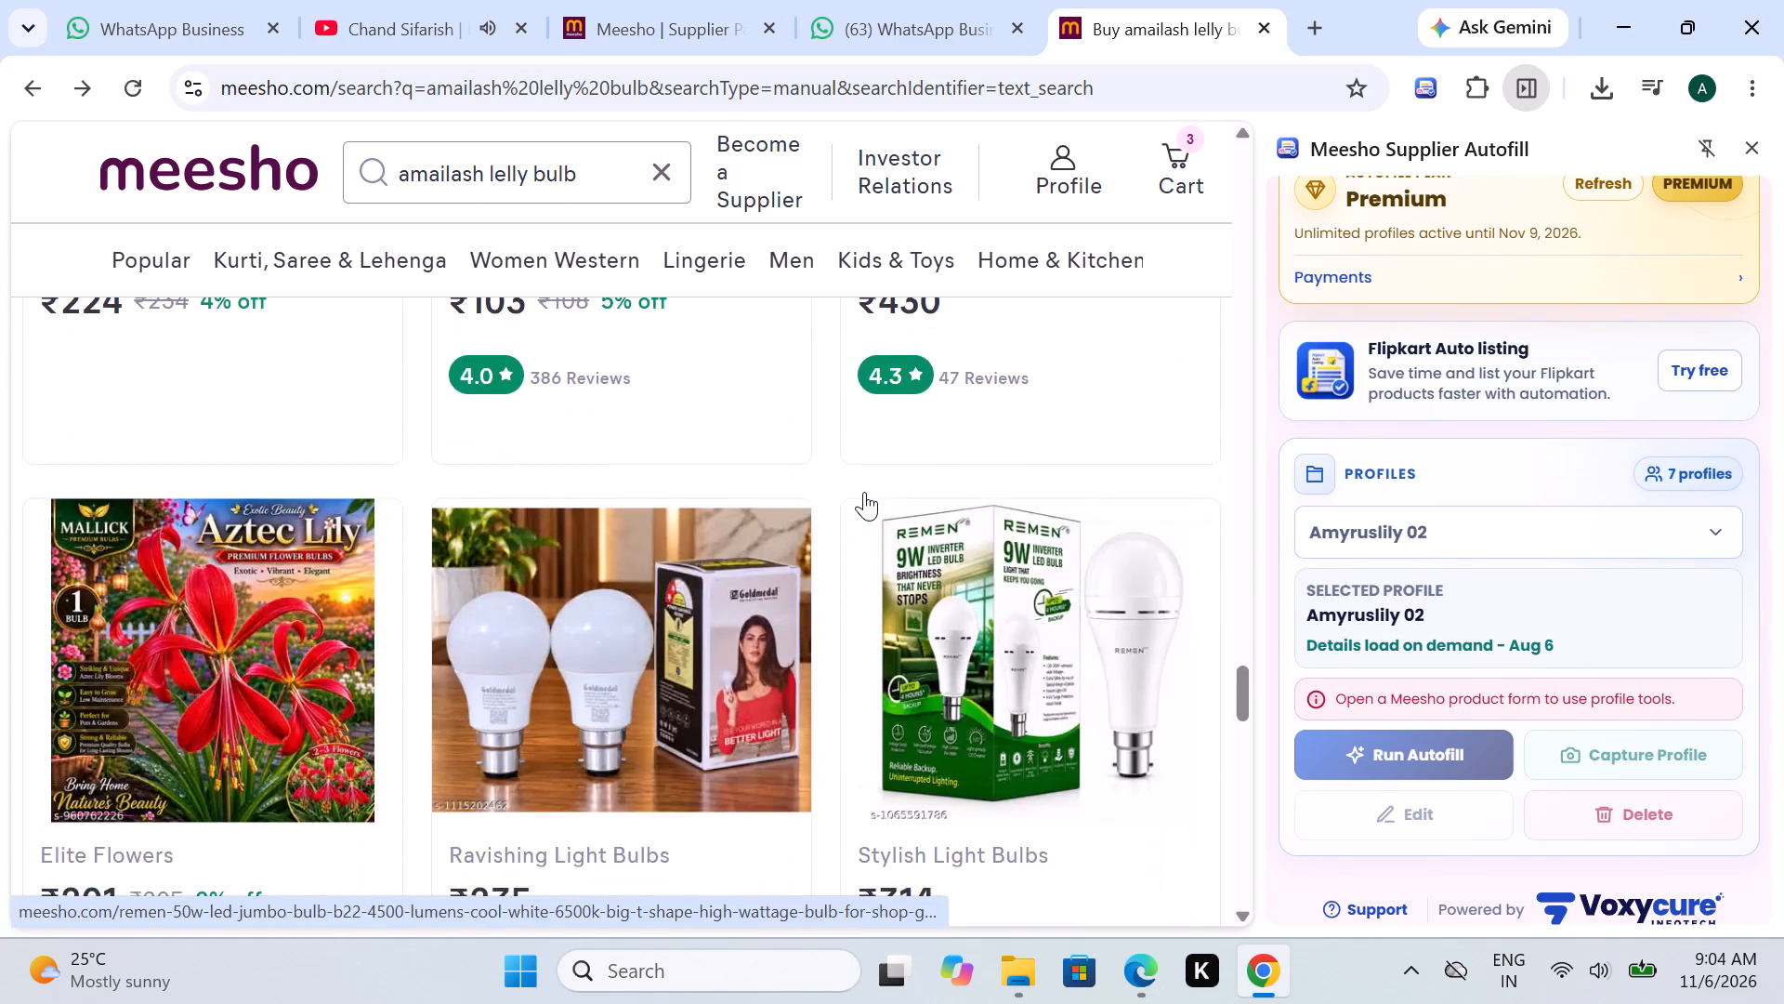
scroll(864, 492, "down", 4)
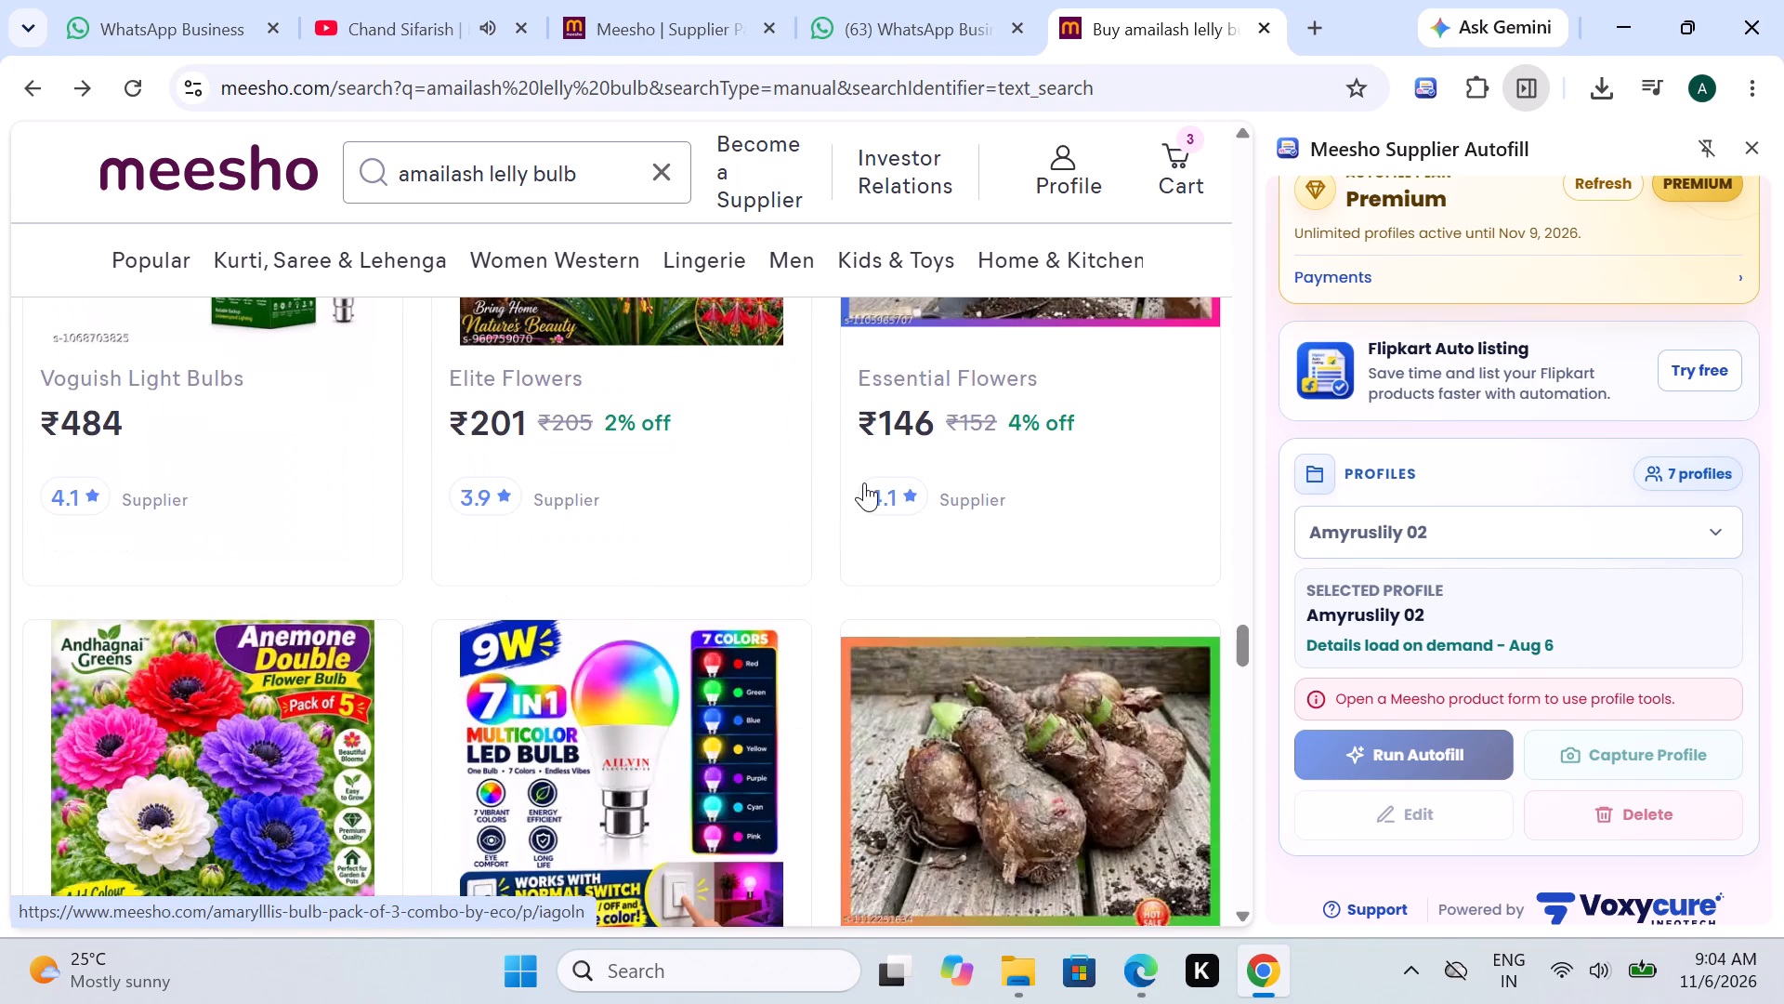
scroll(864, 484, "down", 2)
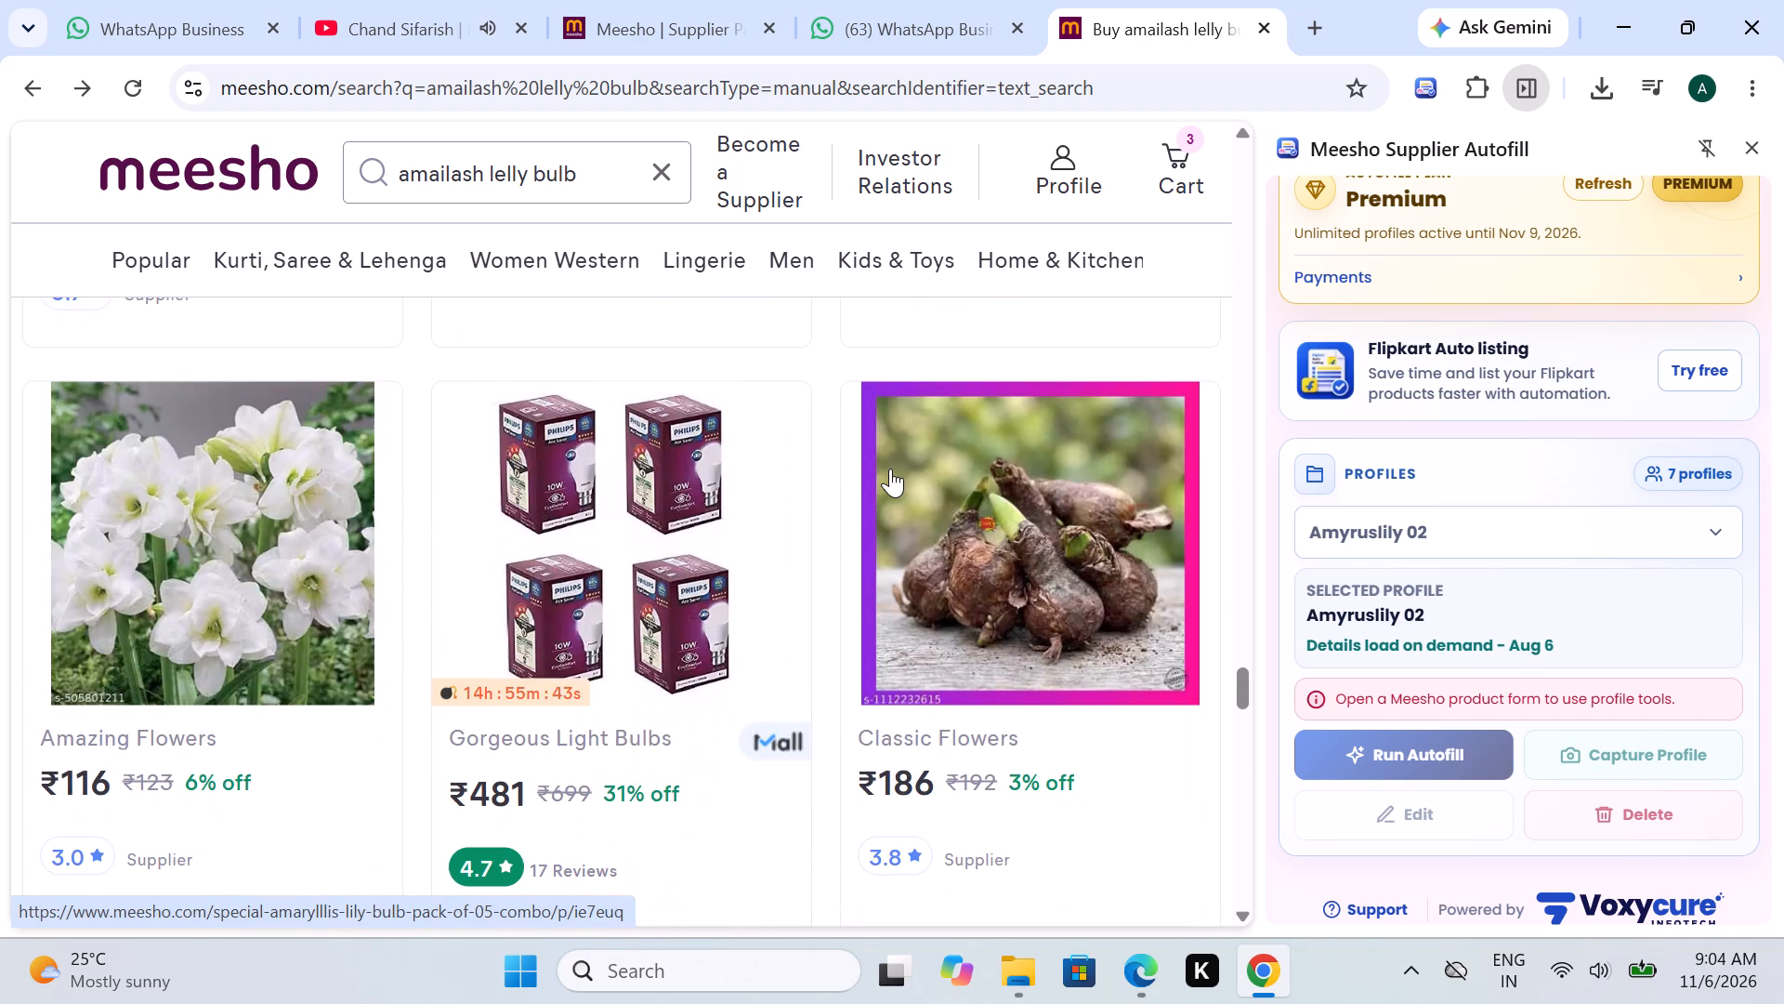
scroll(890, 469, "down", 2)
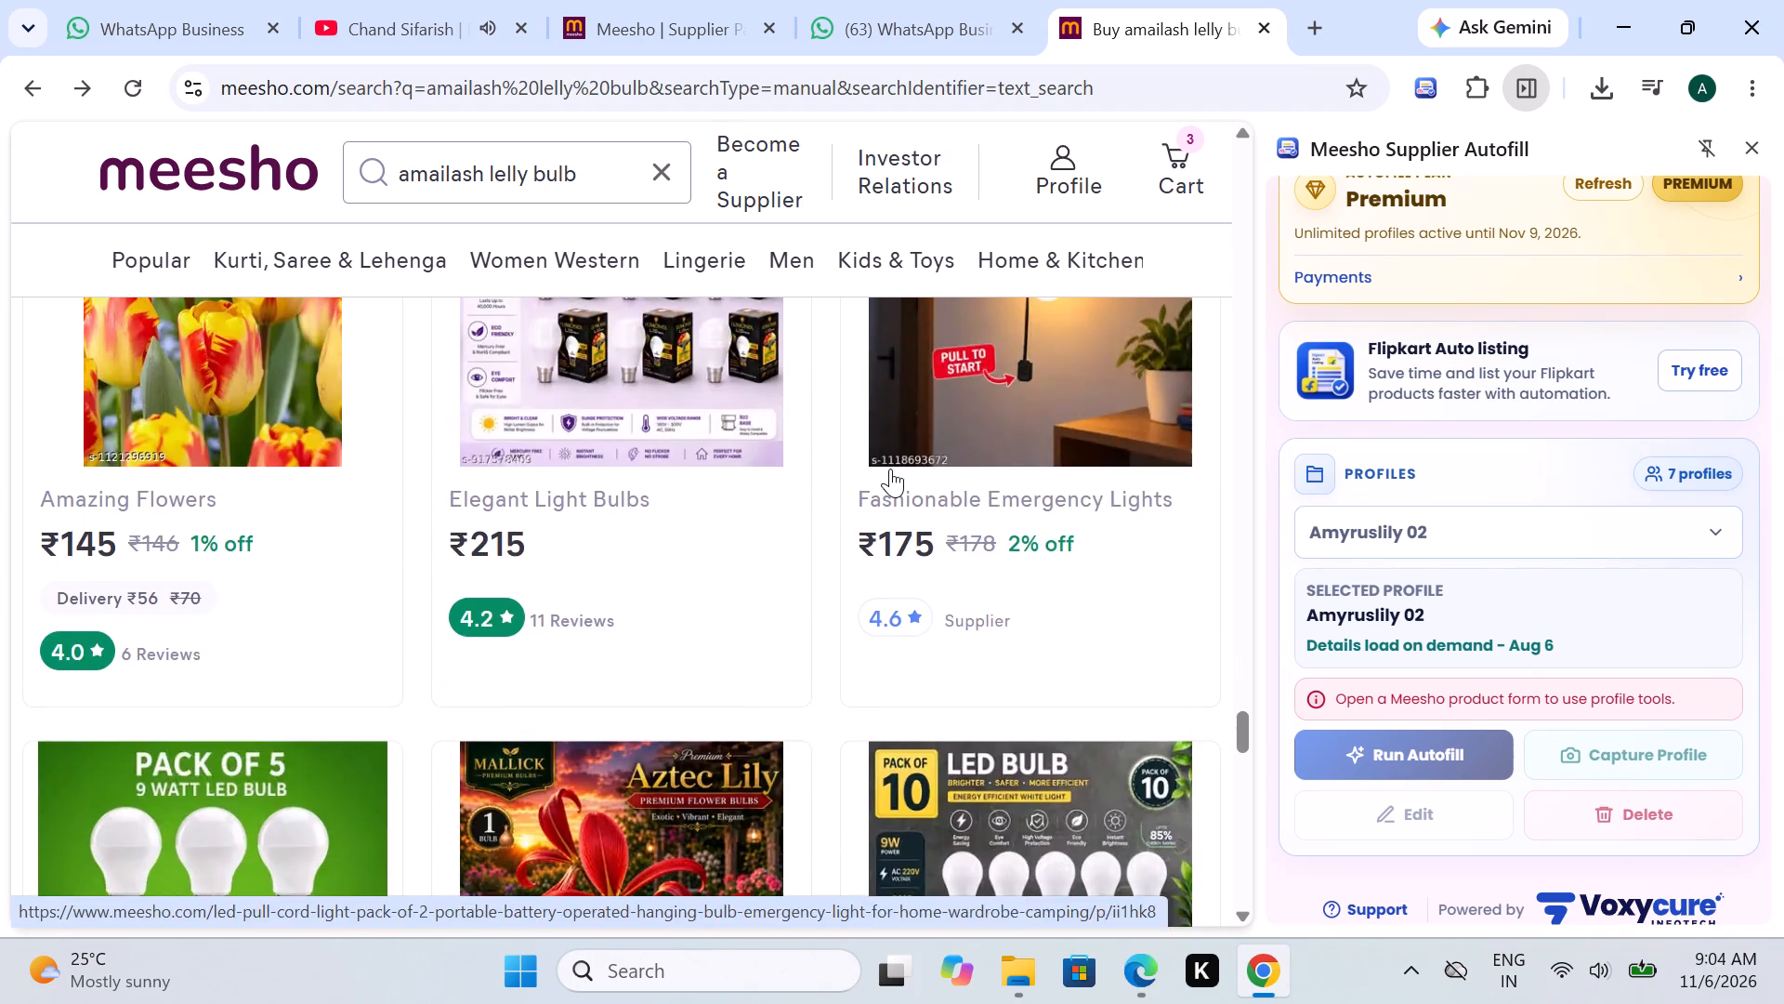
scroll(890, 469, "down", 6)
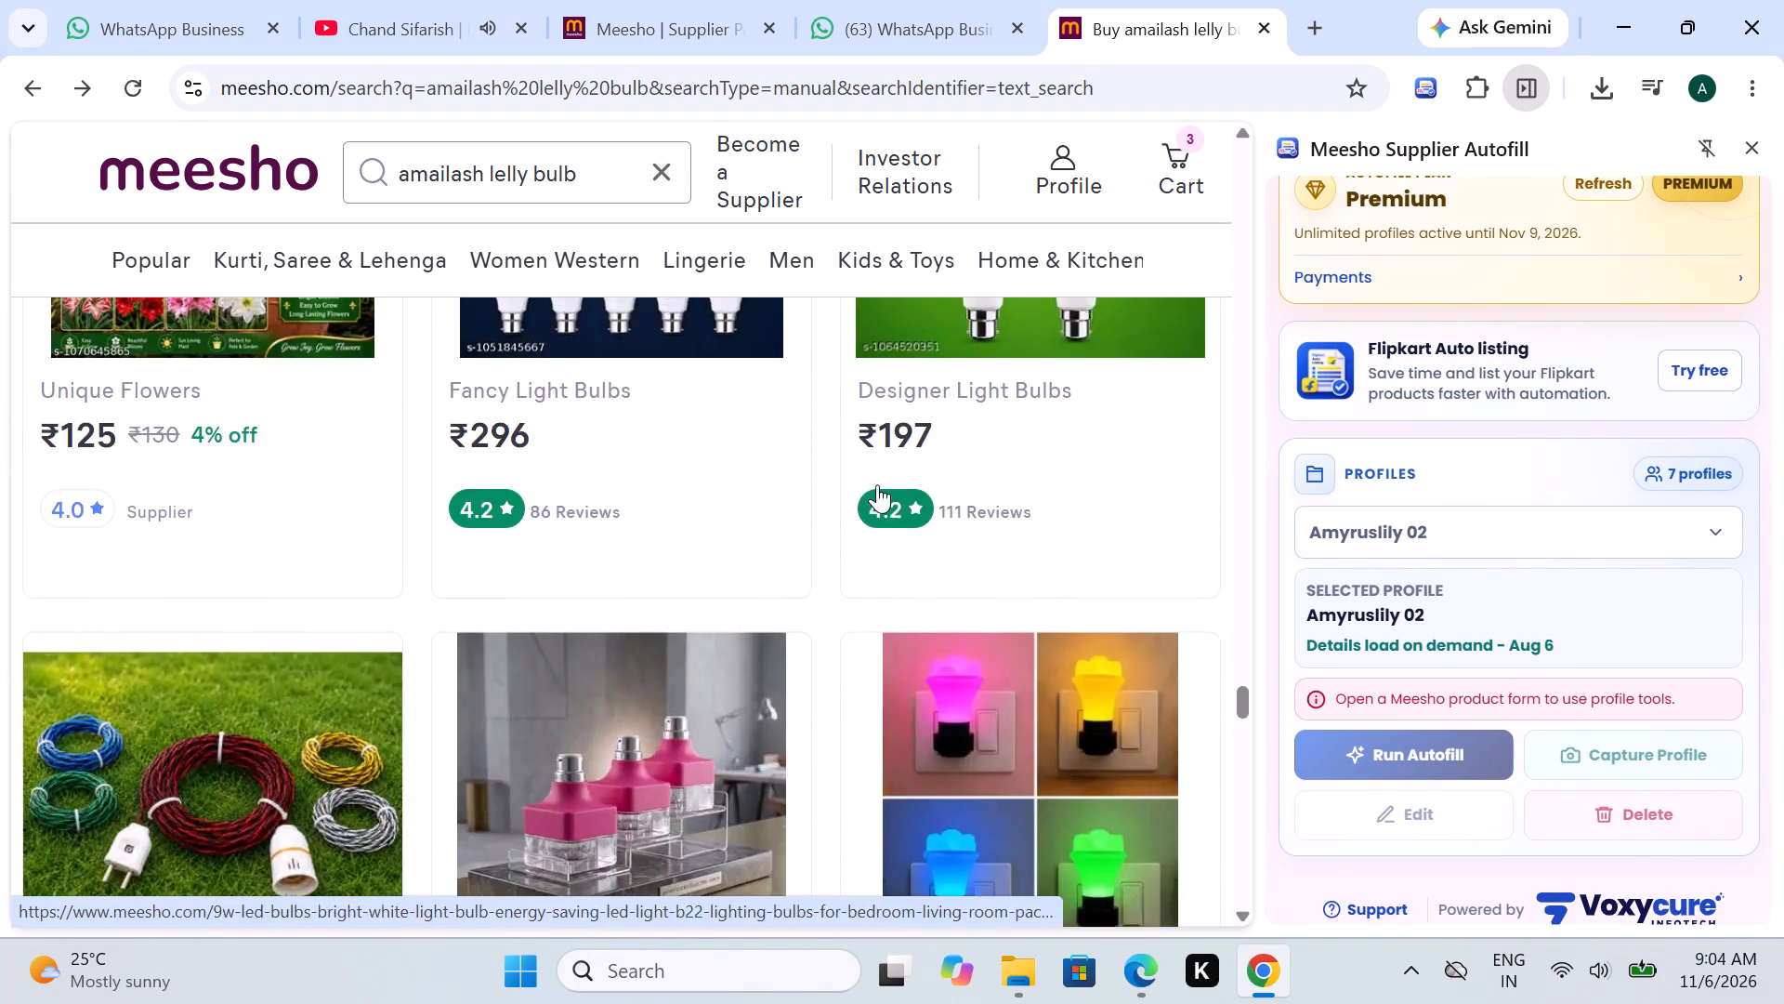
scroll(877, 484, "down", 2)
scroll(864, 578, "up", 3)
scroll(864, 572, "down", 5)
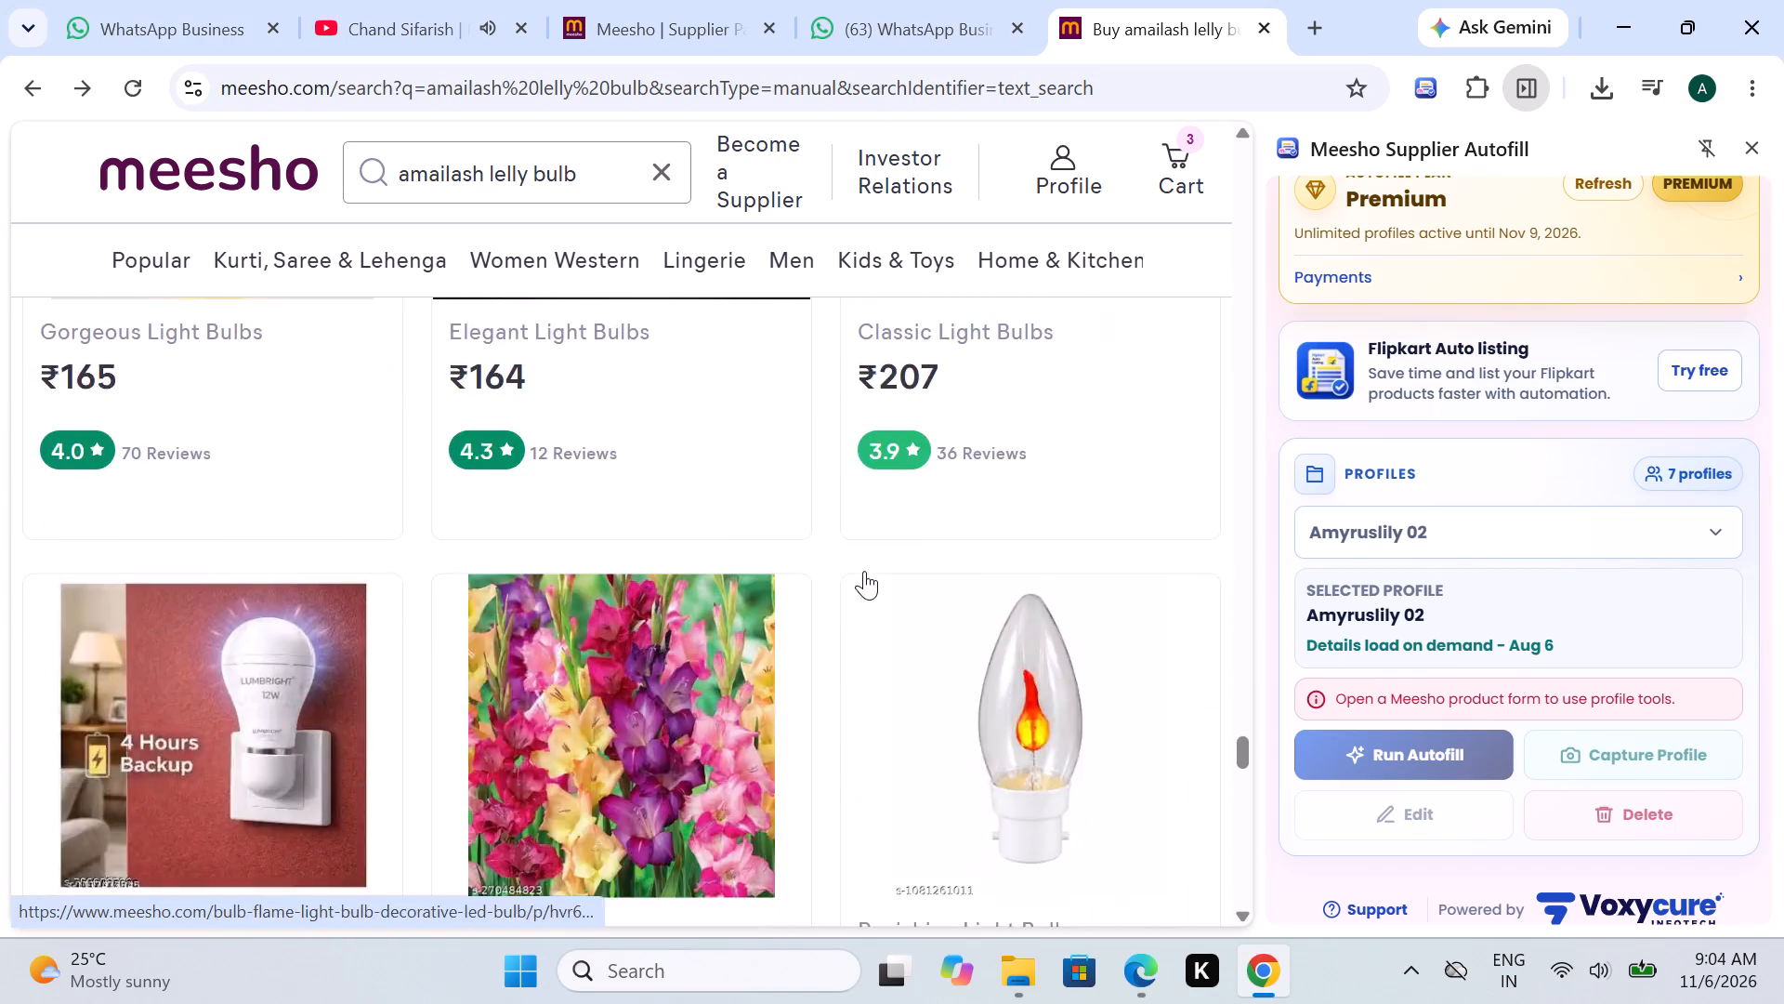
scroll(864, 571, "down", 6)
scroll(865, 566, "up", 1)
scroll(865, 566, "down", 4)
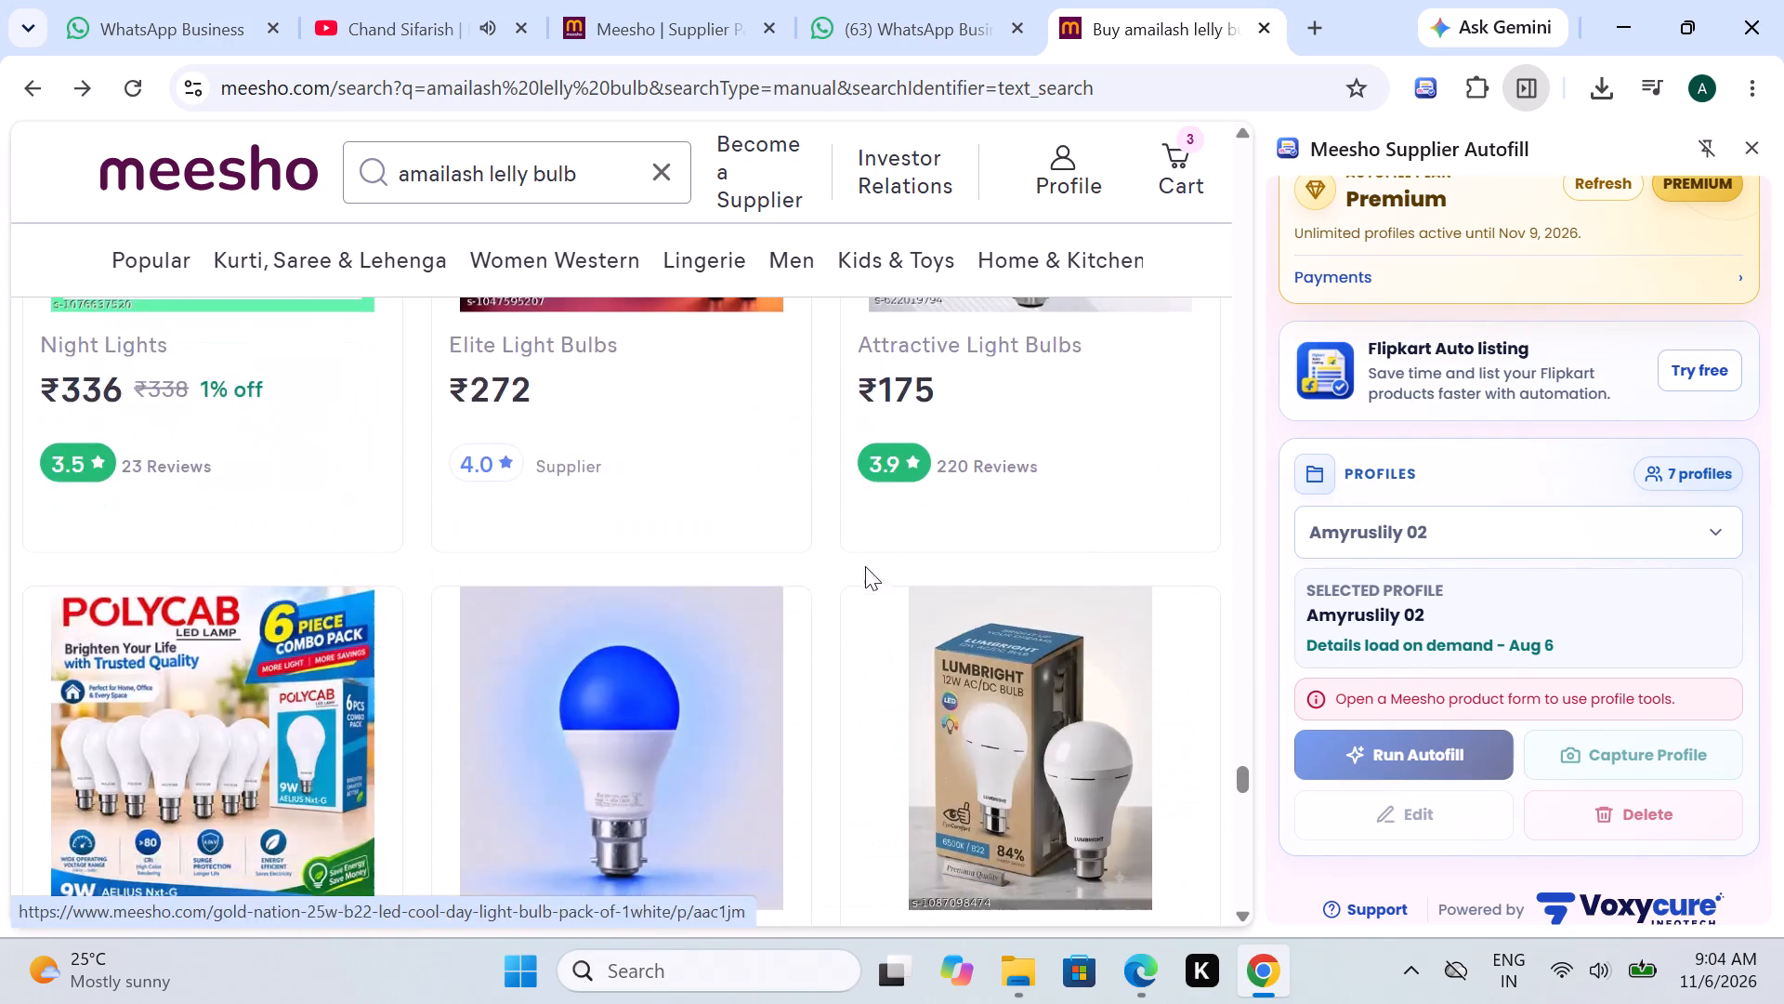
scroll(868, 563, "down", 9)
scroll(861, 584, "up", 8)
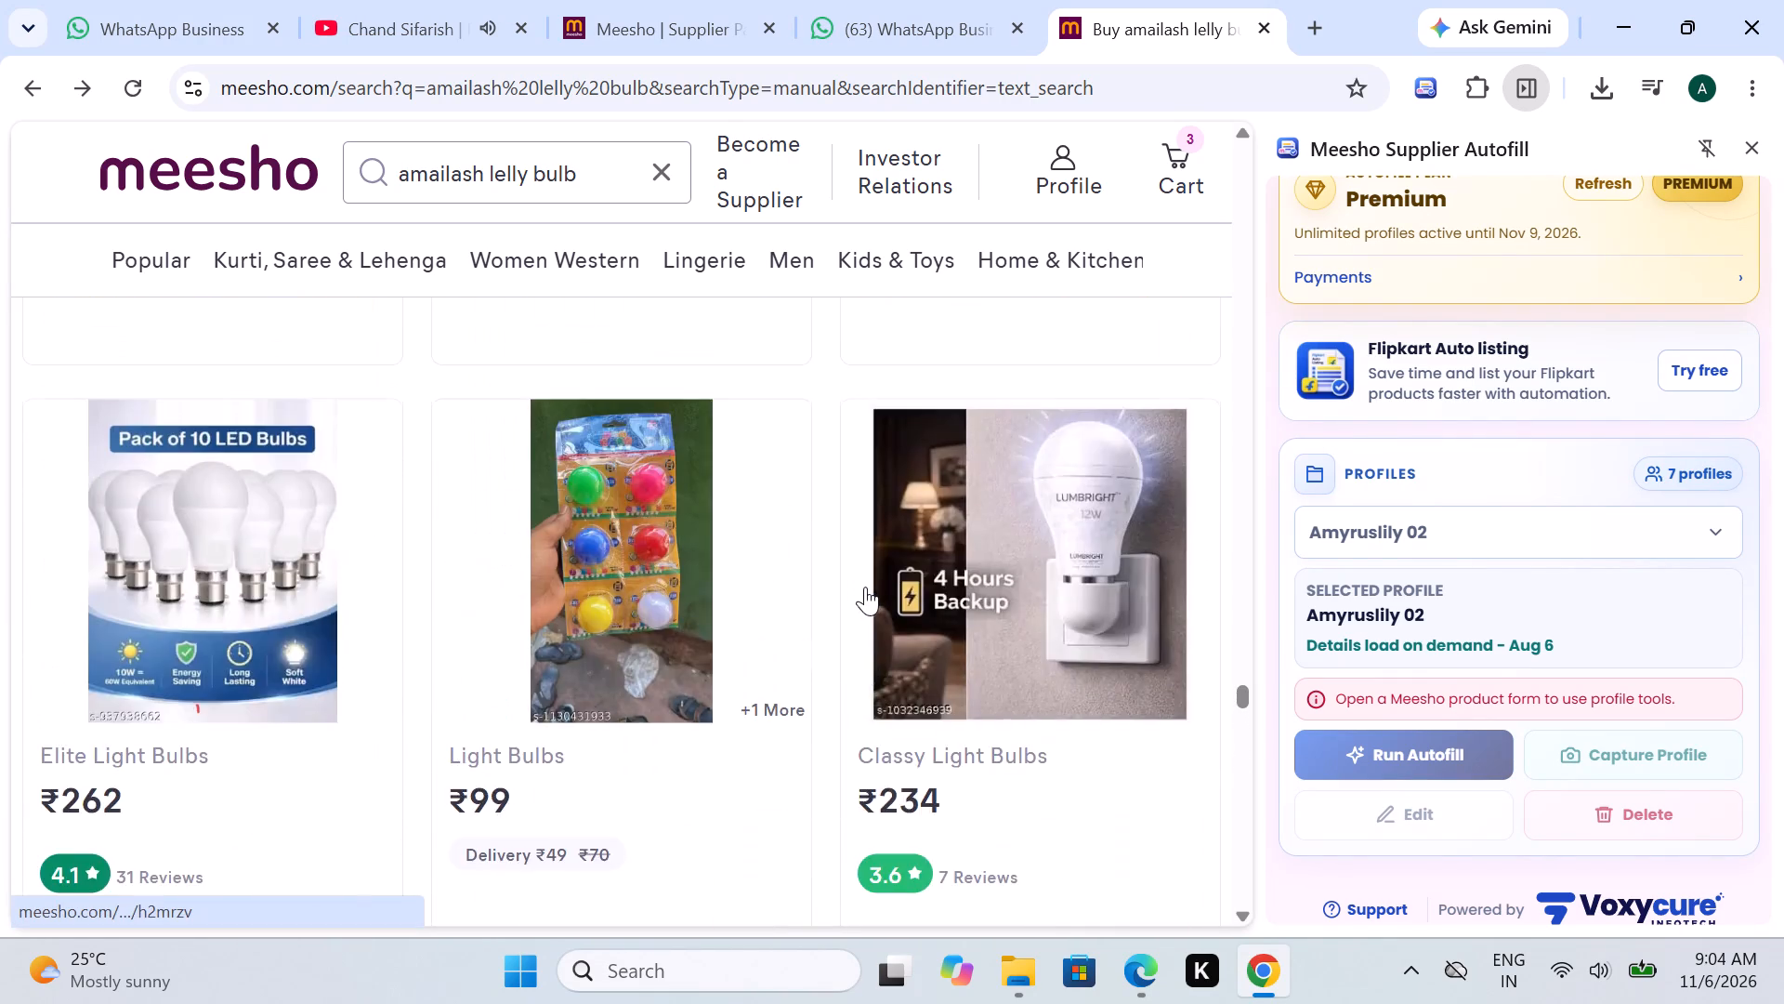
scroll(865, 587, "up", 20)
scroll(865, 587, "up", 19)
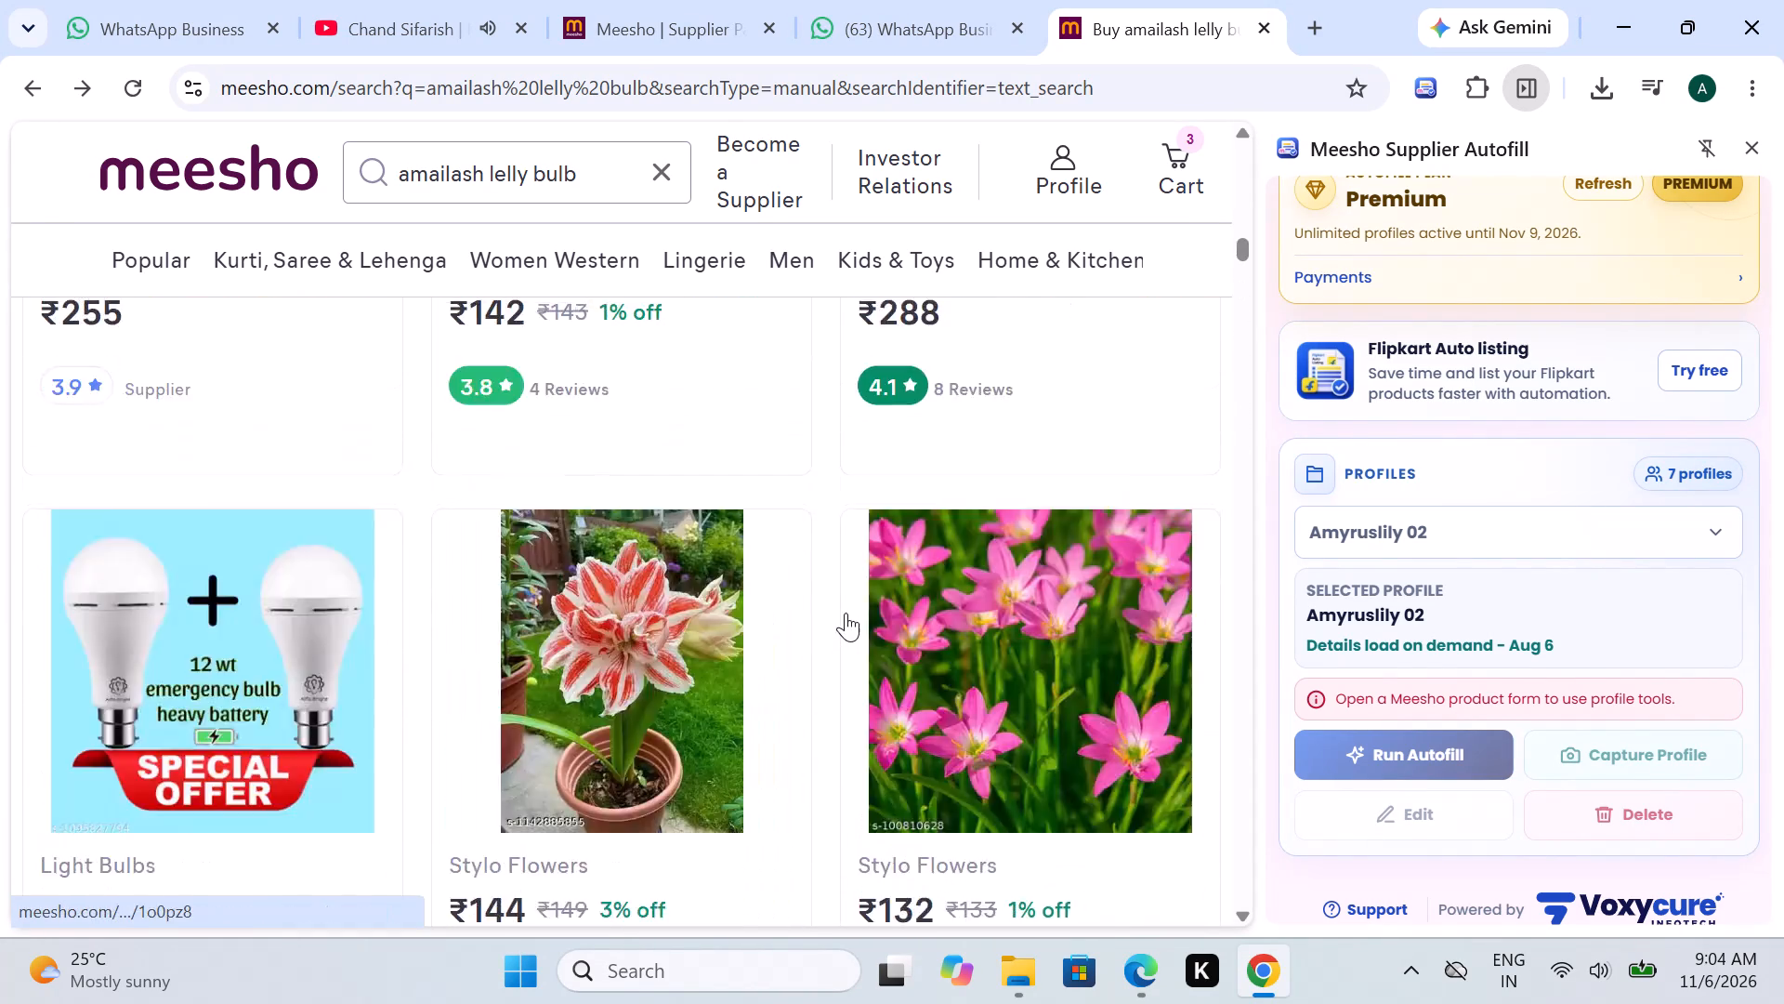
scroll(846, 613, "up", 5)
In the supplier panel's Add Single Catalog form, add the two captured Amaryllis screenshots from the Gallery as further product images.
left_click(680, 19)
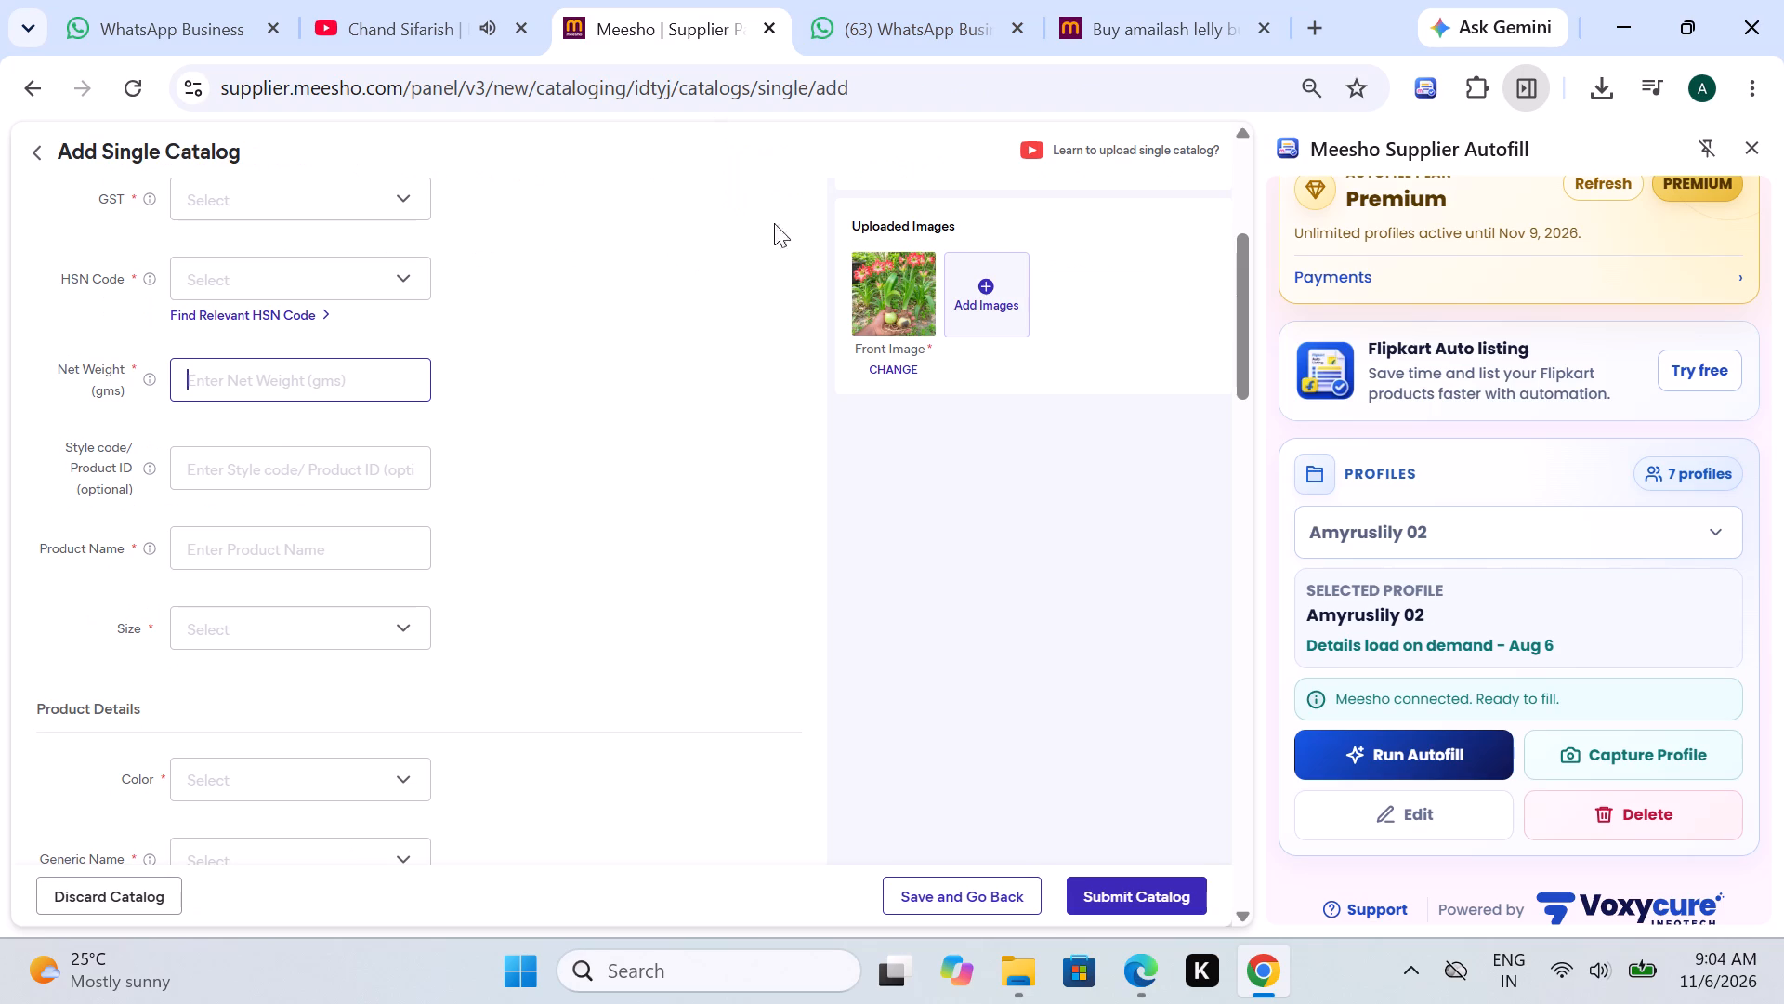
left_click(966, 301)
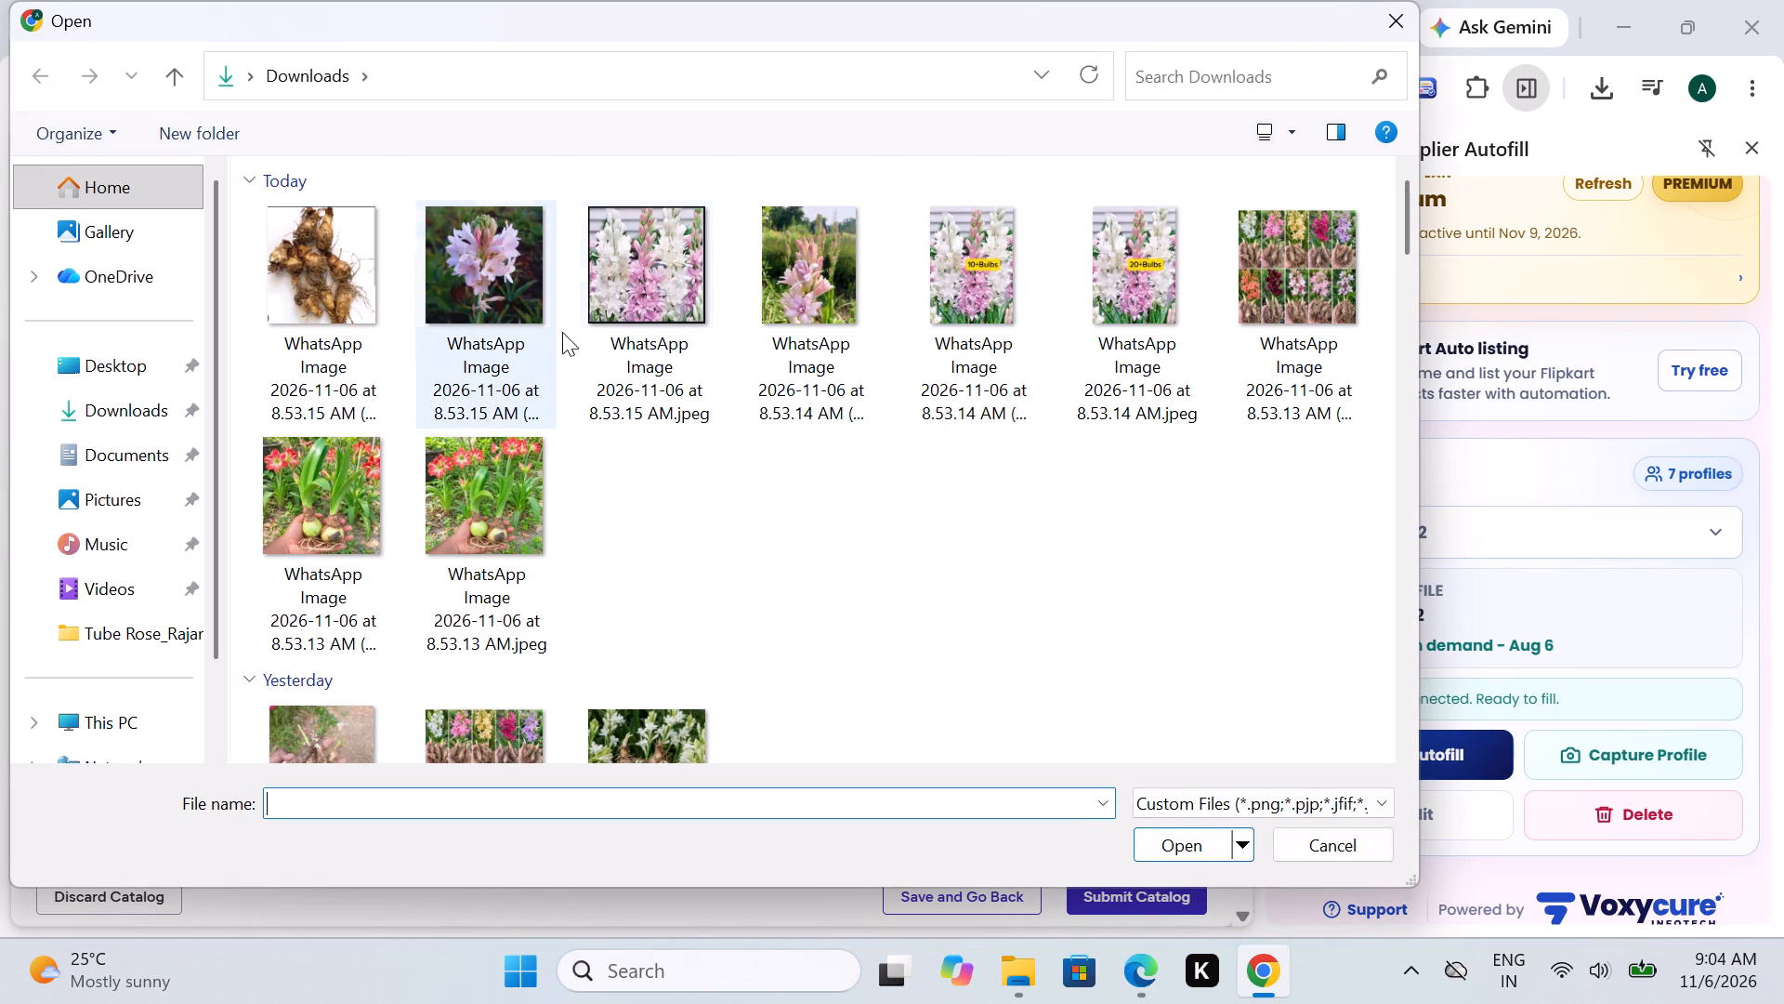
left_click(104, 239)
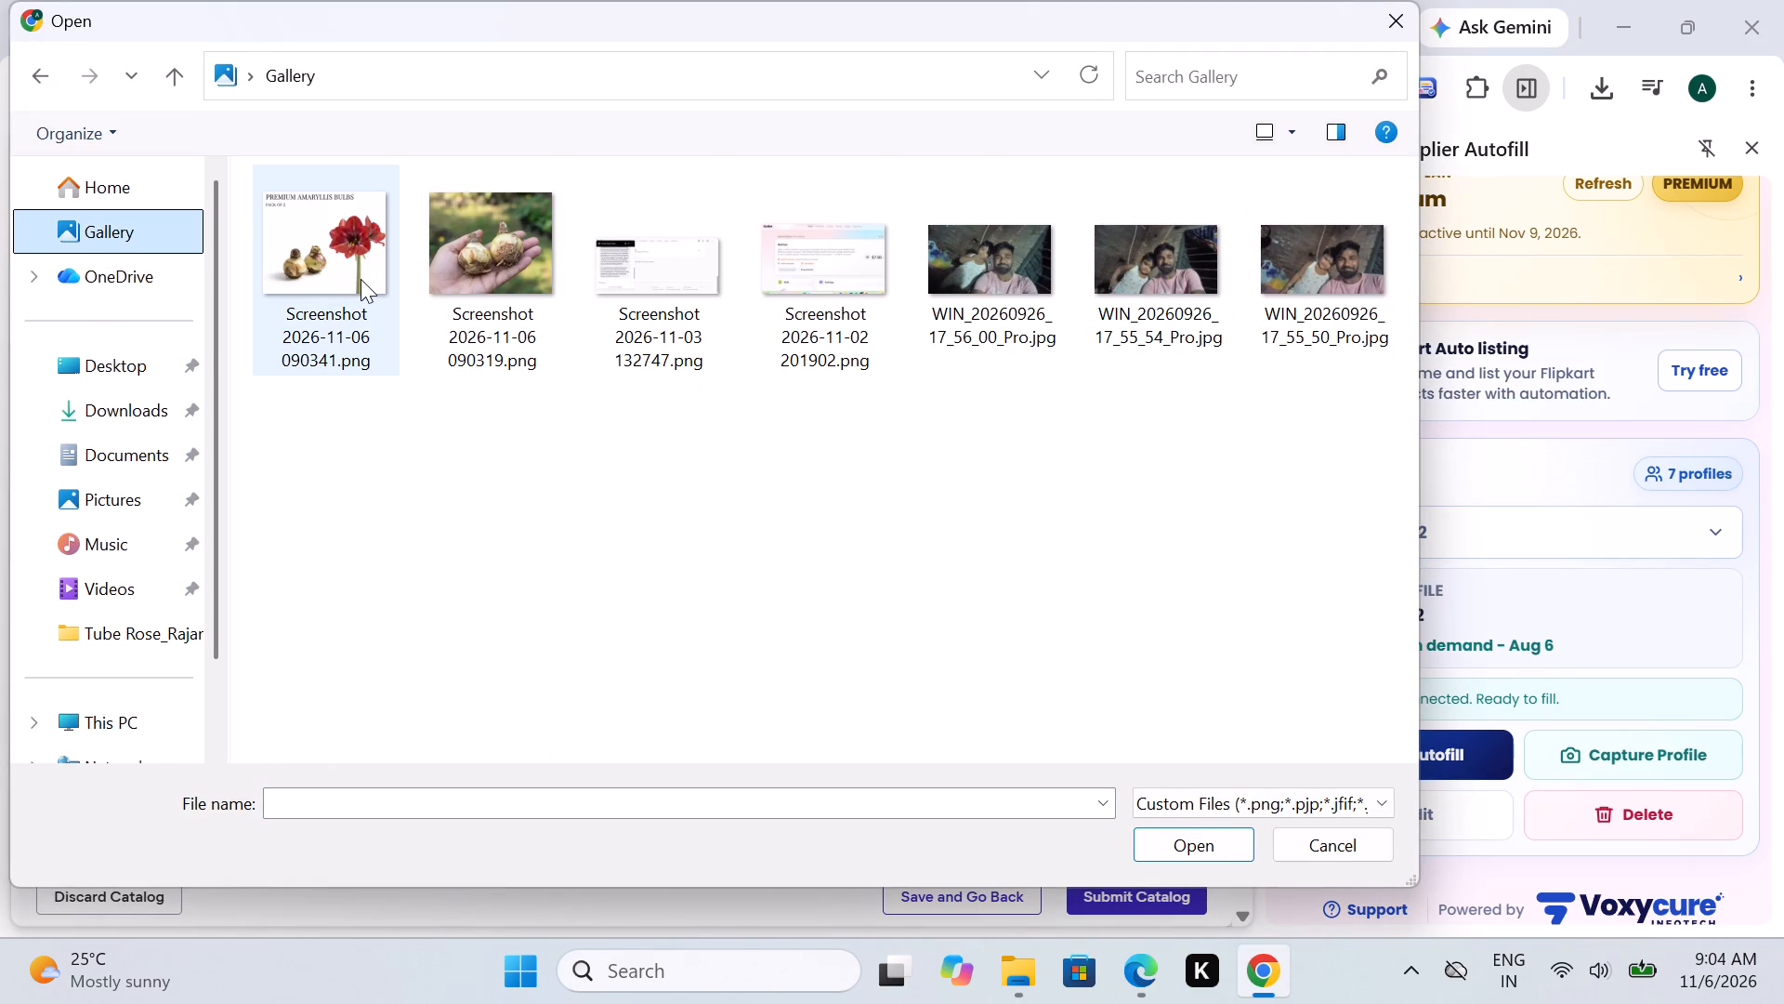
left_click(361, 279, "ctrl")
left_click(453, 293, "ctrl")
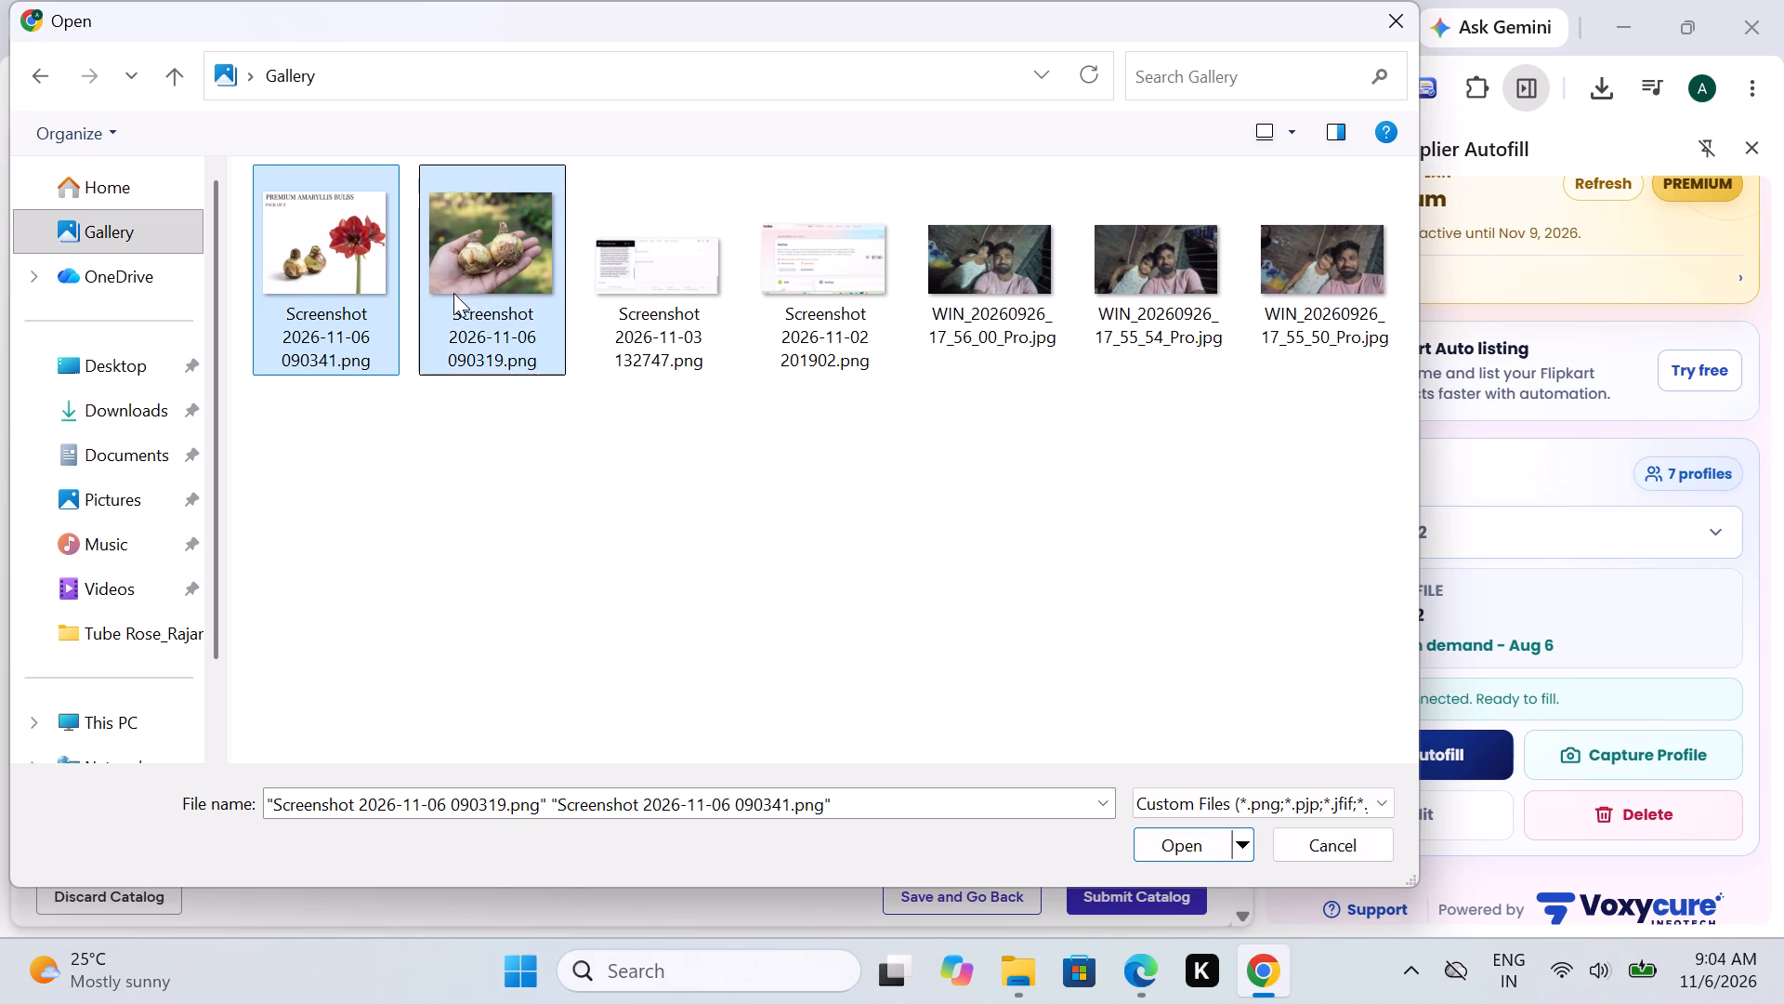
left_click(1179, 851)
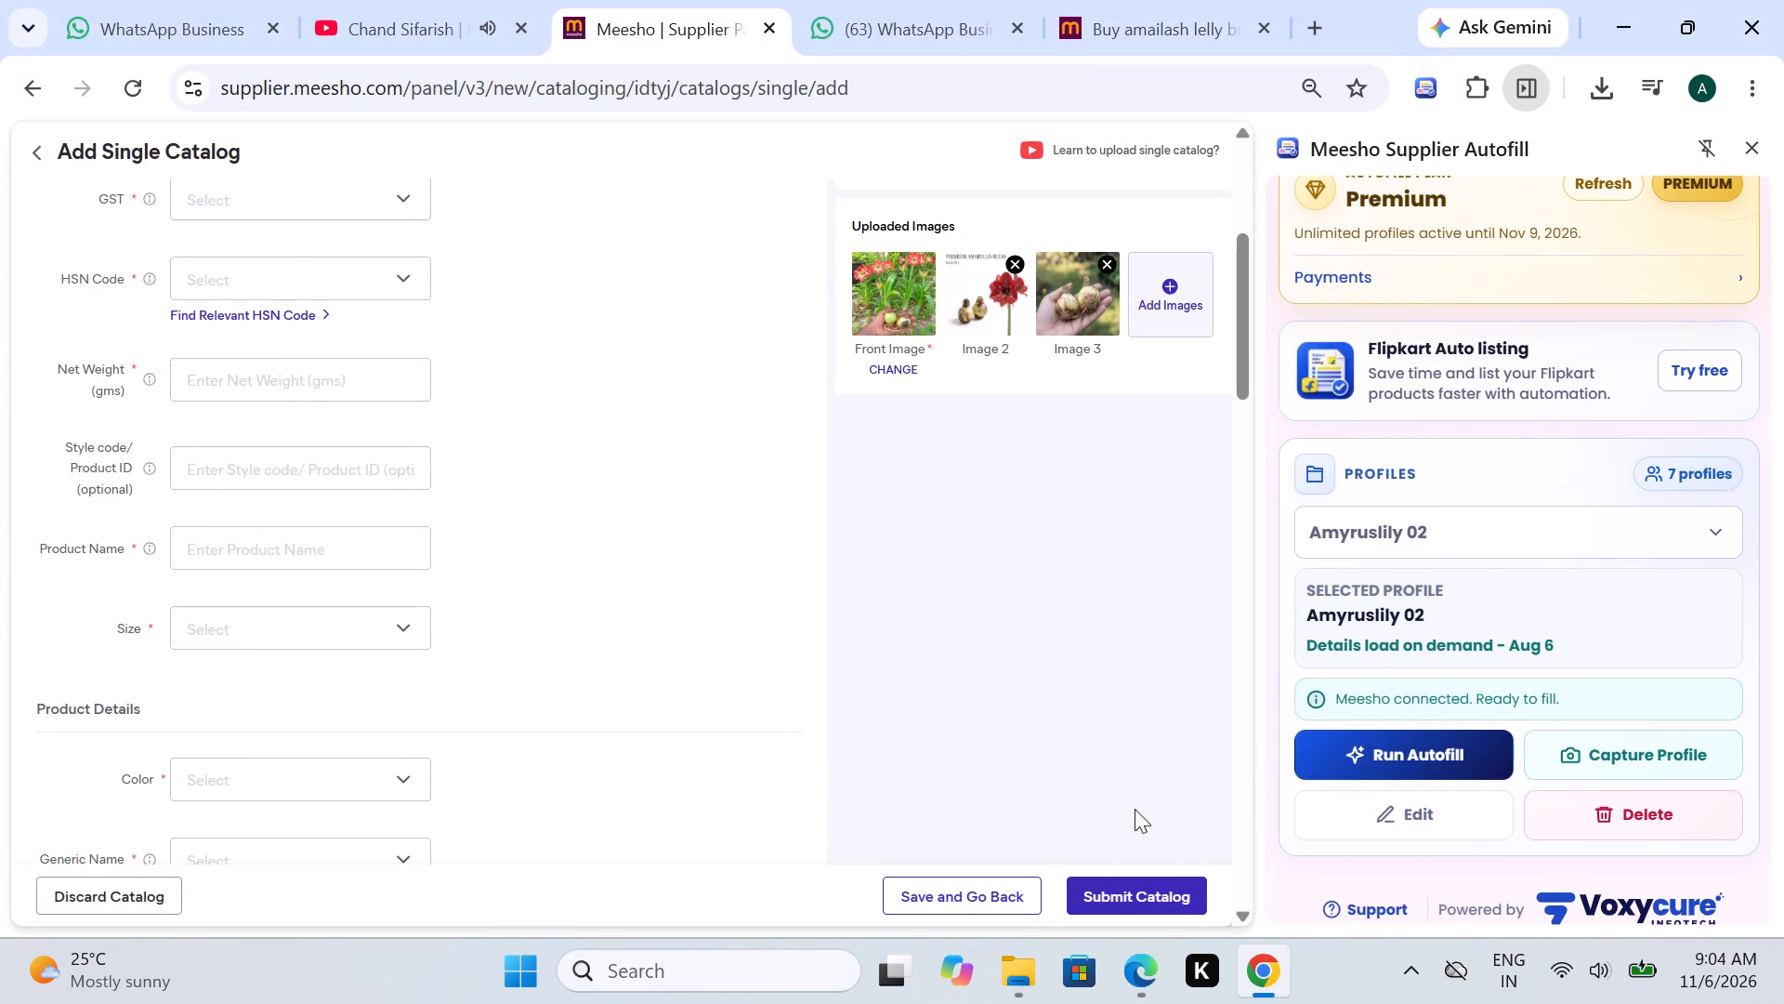
left_click(1445, 746)
scroll(380, 435, "up", 1)
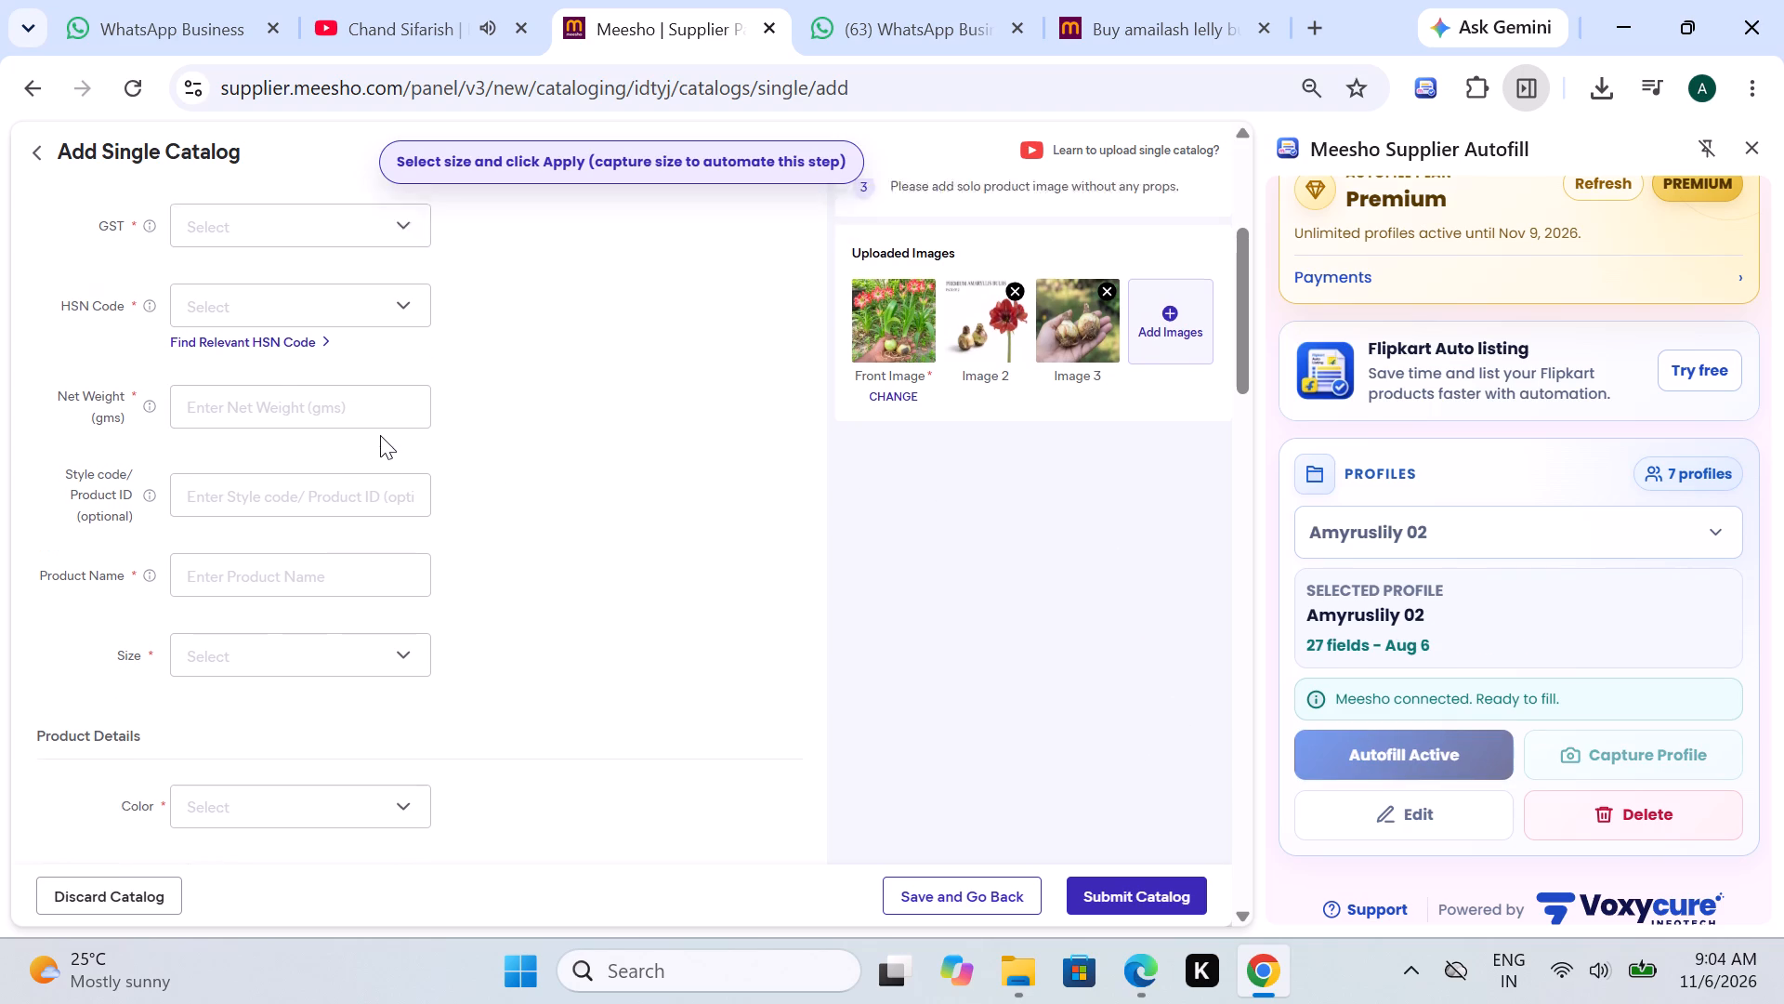
scroll(295, 589, "down", 1)
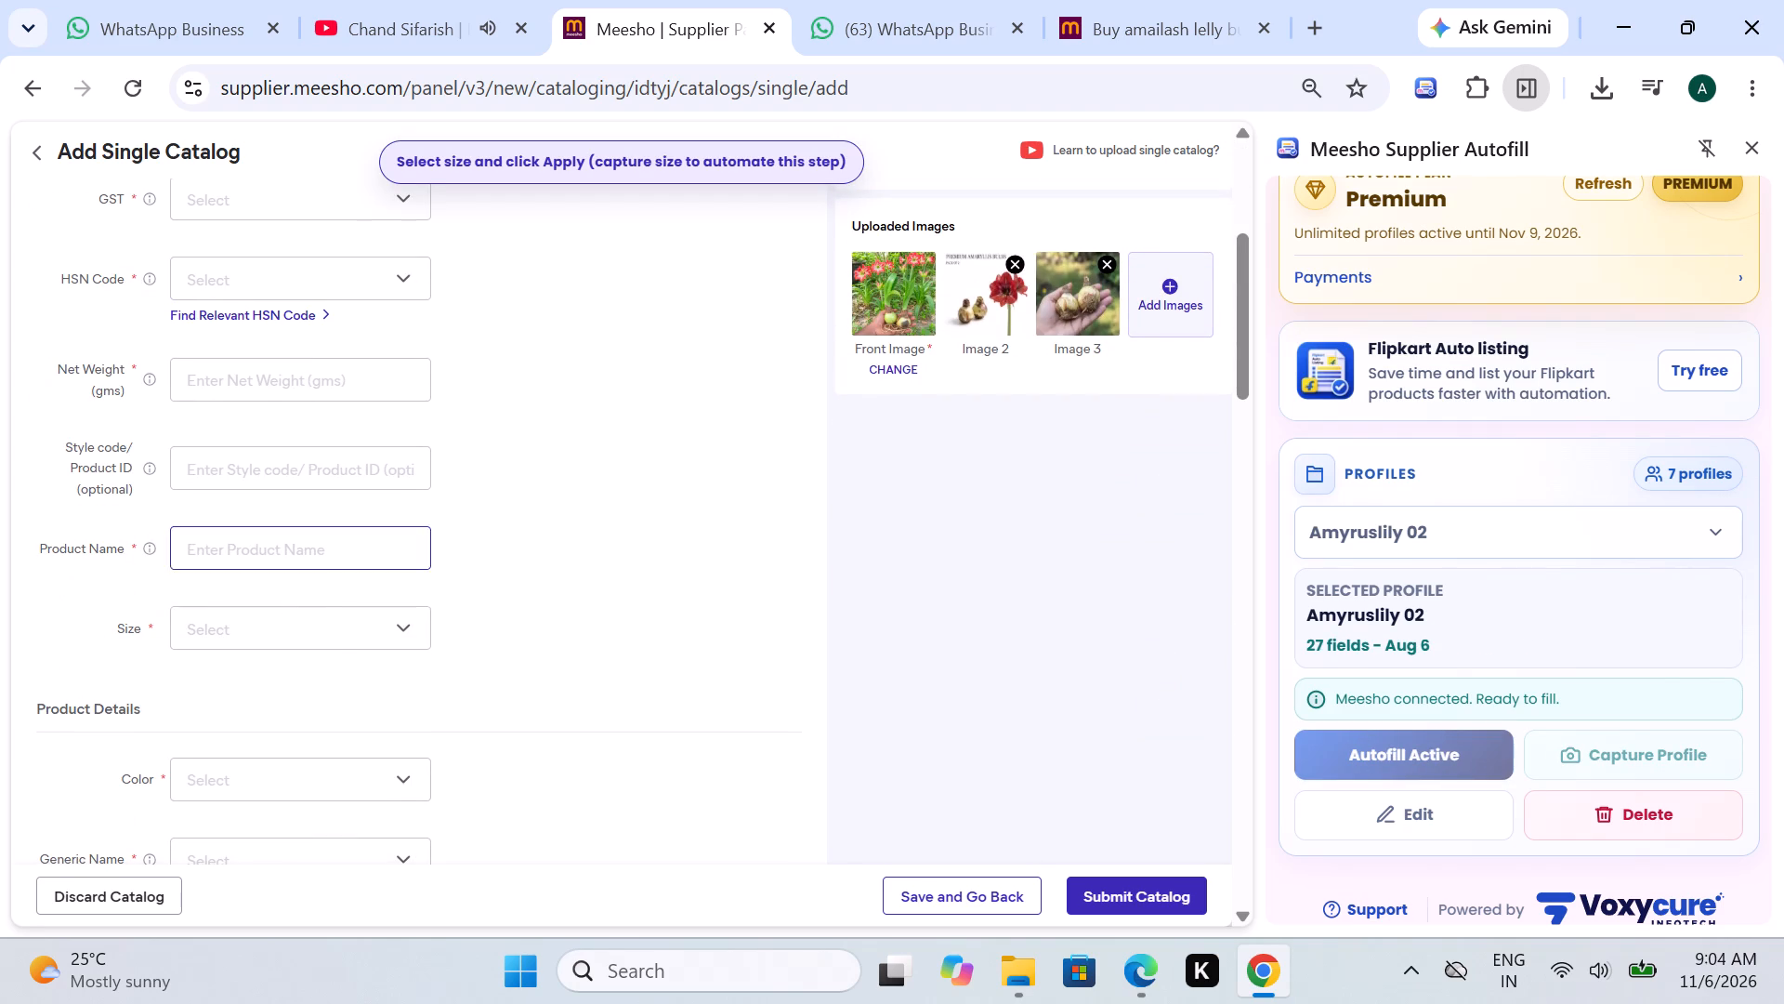
left_click(332, 623)
left_click(204, 690)
left_click(380, 736)
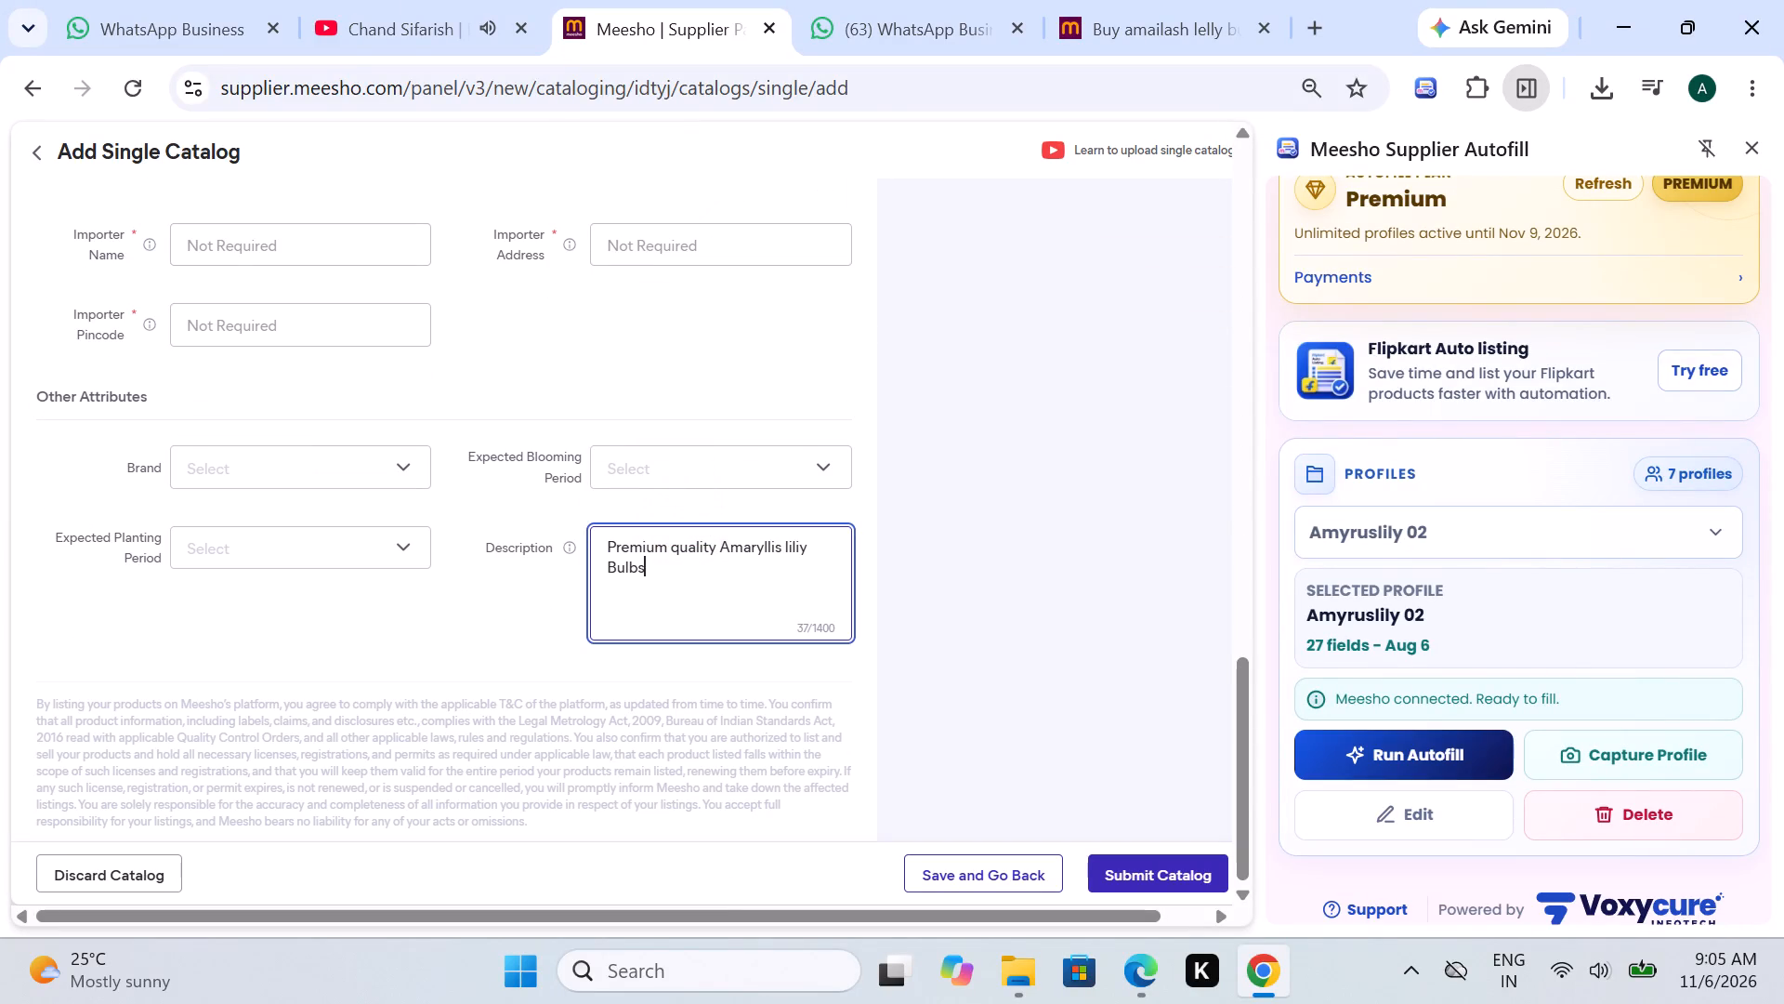
Set the packer details to be the same as the manufacturer details.
scroll(571, 449, "up", 1)
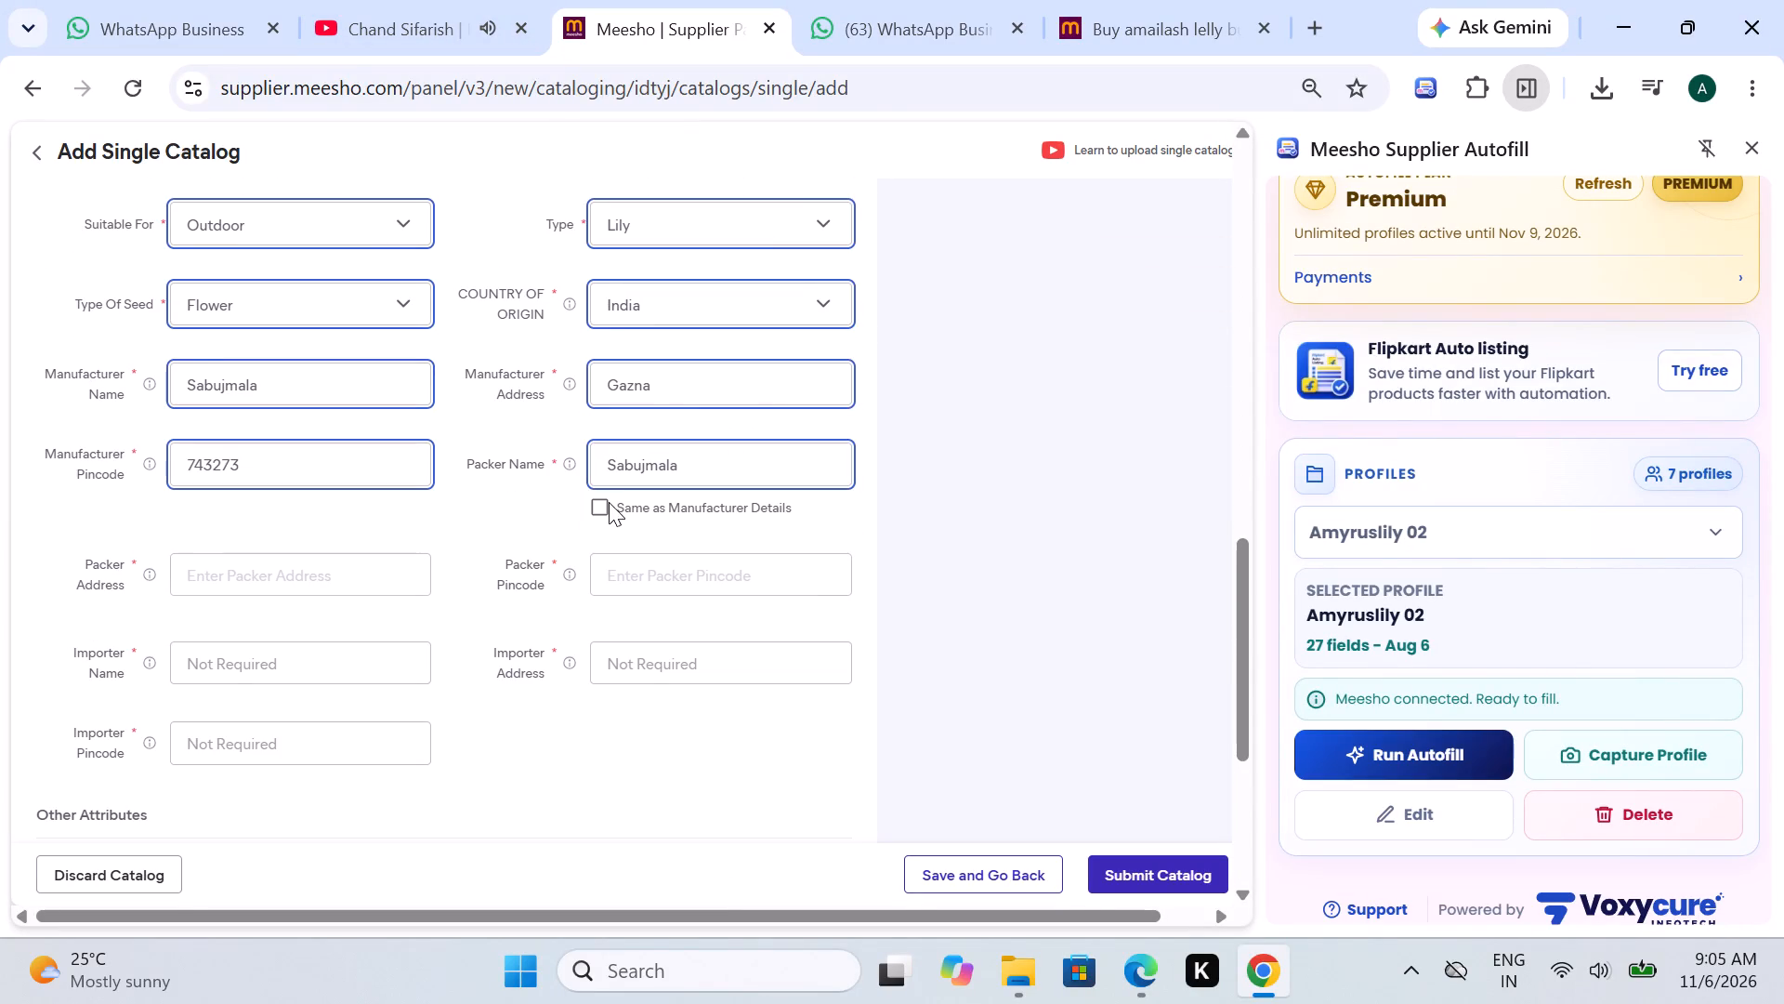
left_click(609, 502)
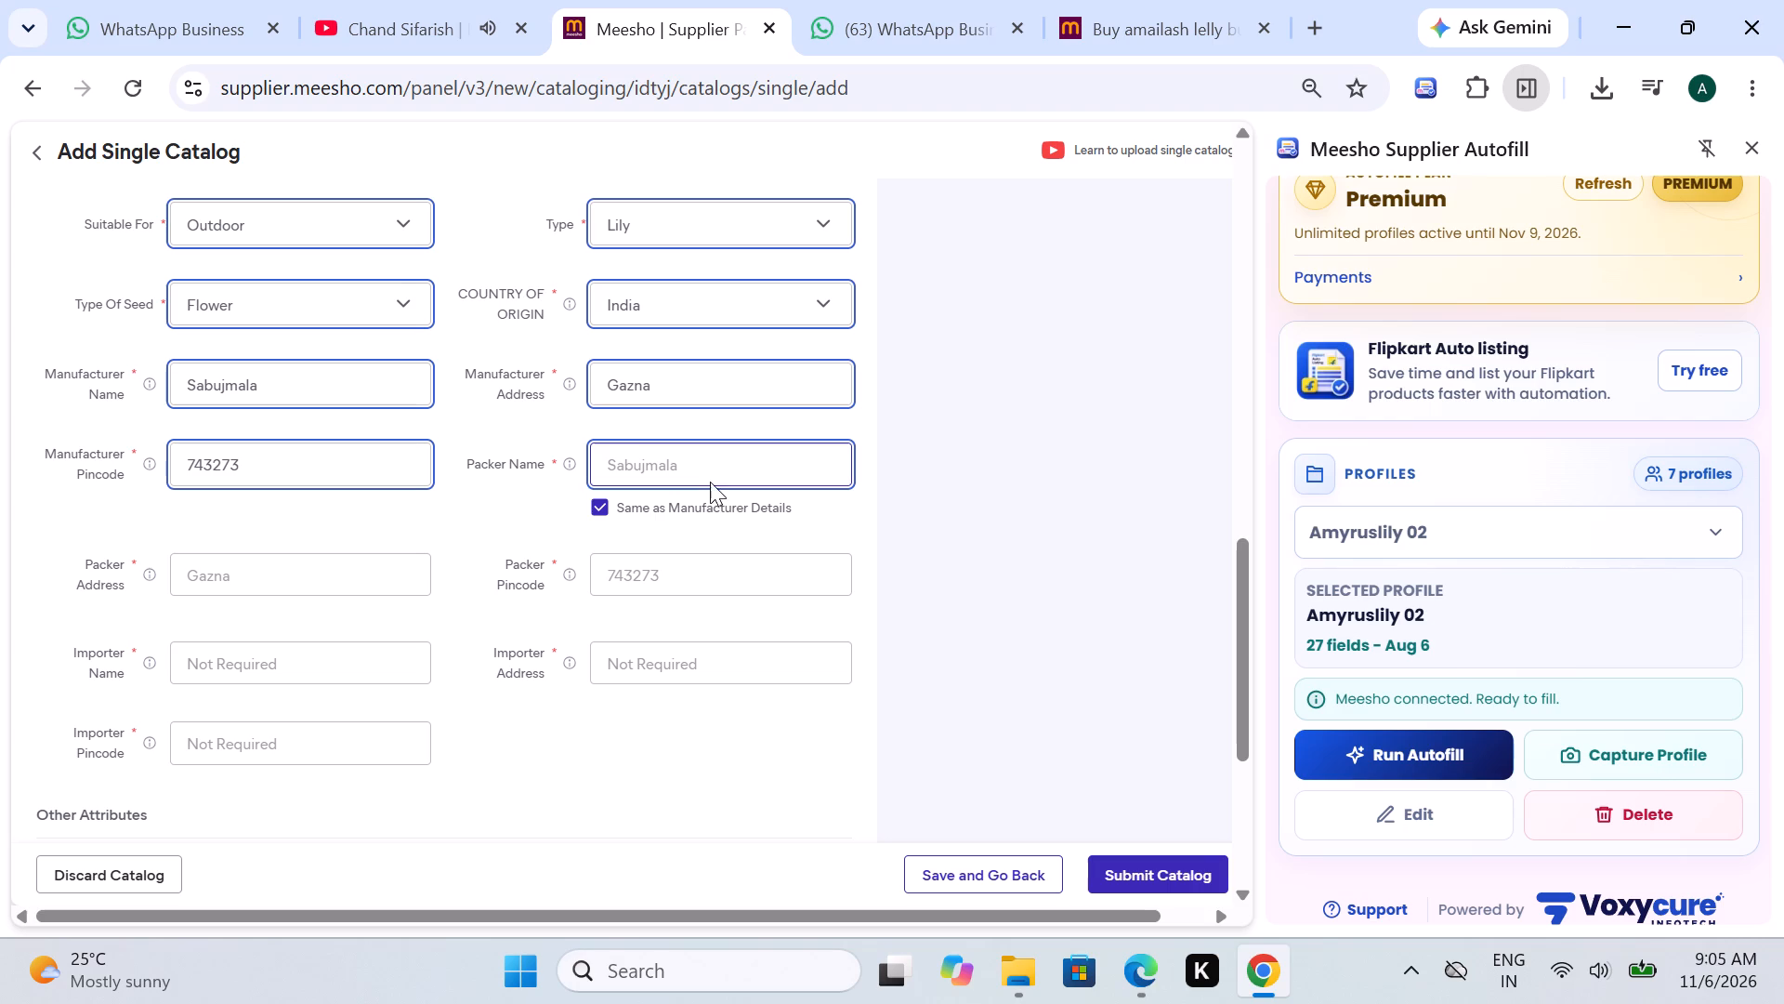
Set the Meesho Price for Free Size to 90.
scroll(637, 585, "up", 2)
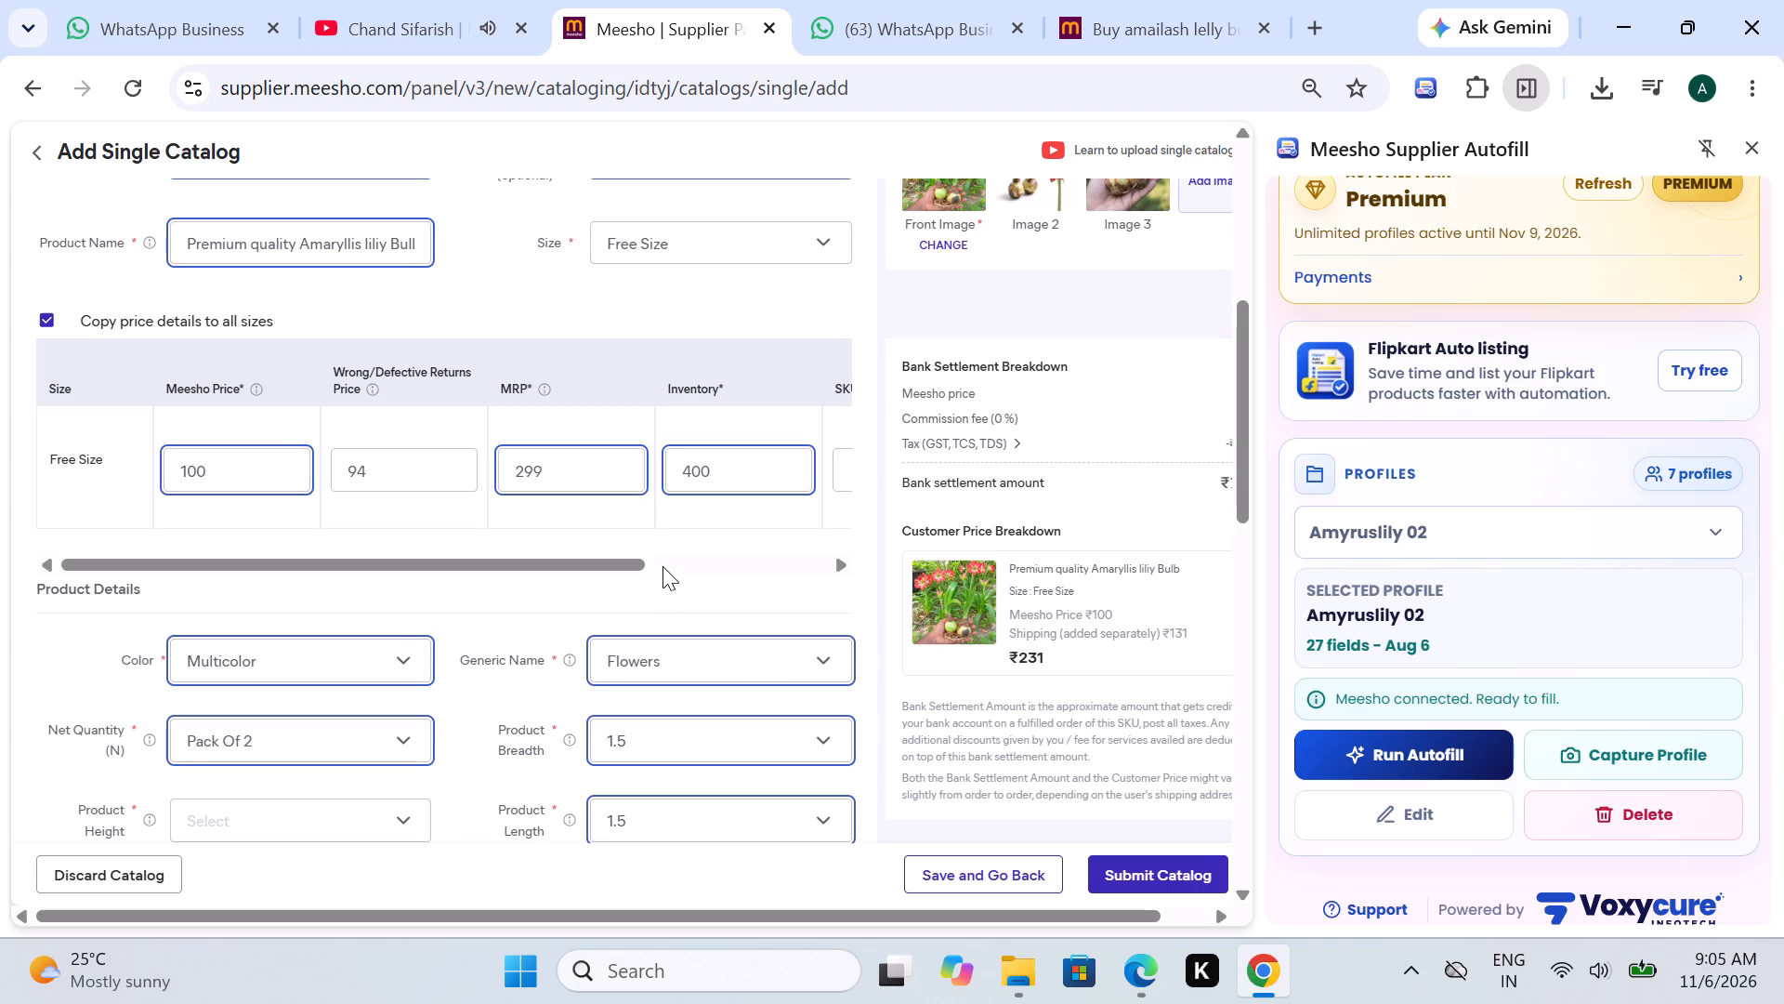
left_click_drag(261, 455, 167, 495)
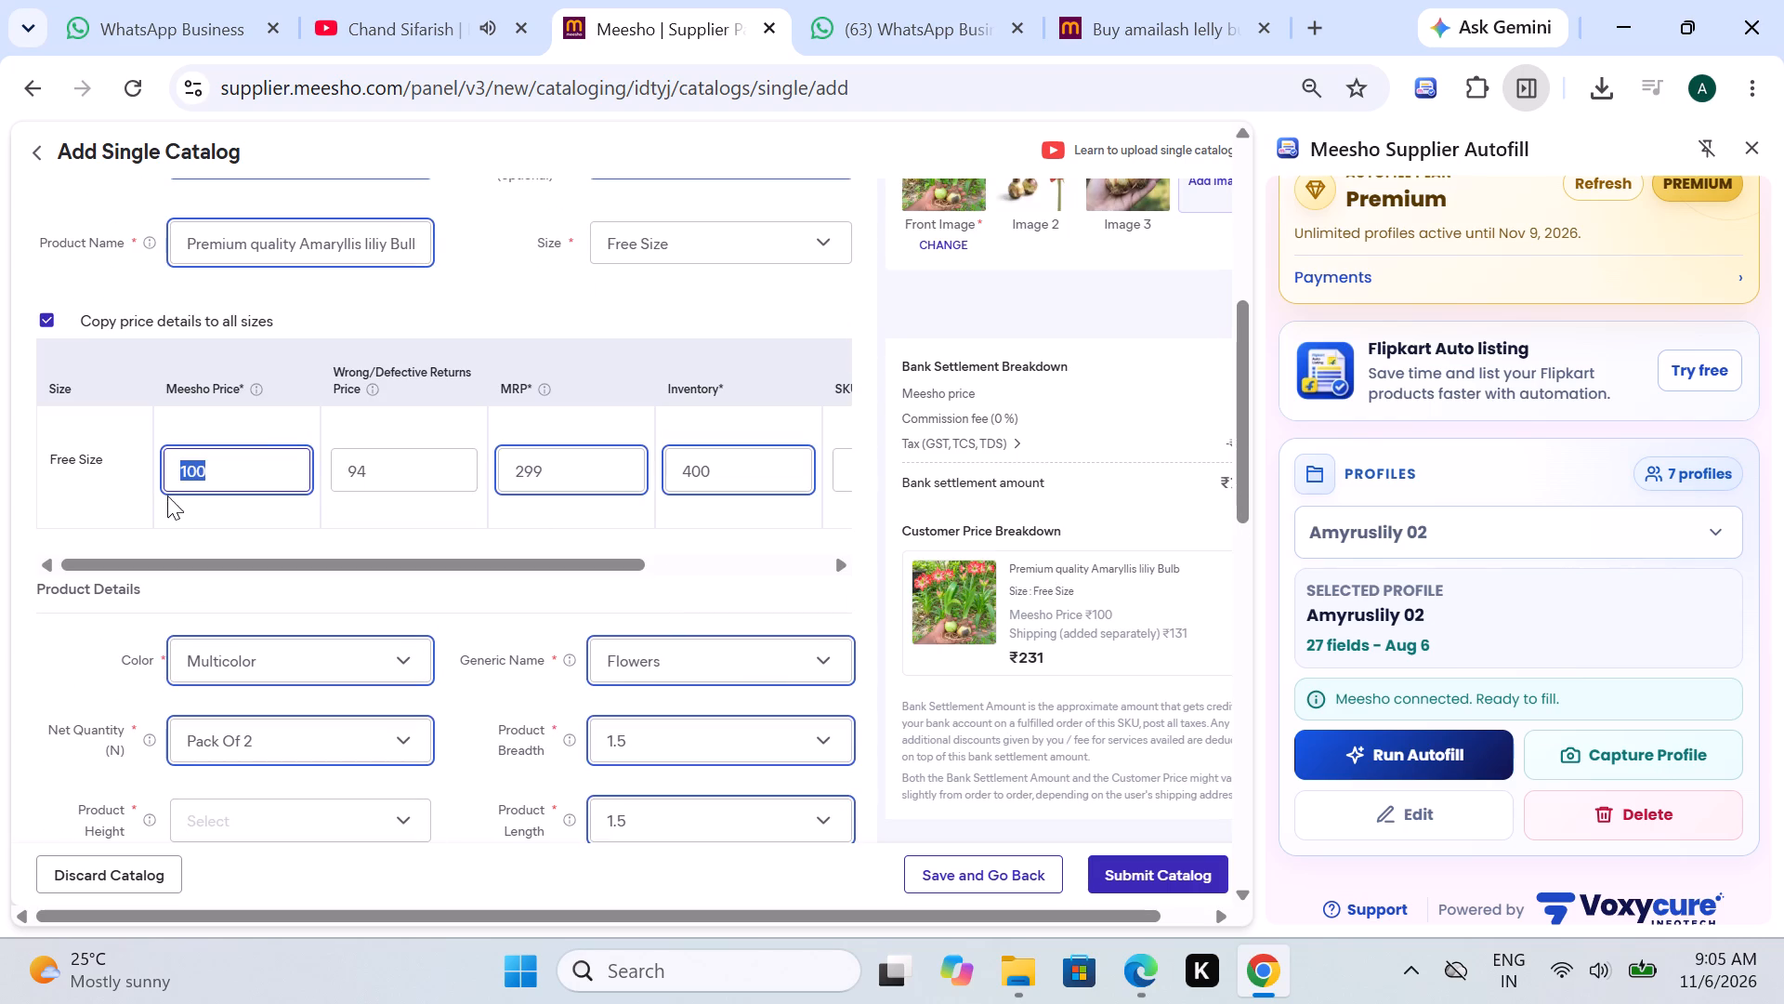
left_click_drag(167, 495, 165, 497)
type("90")
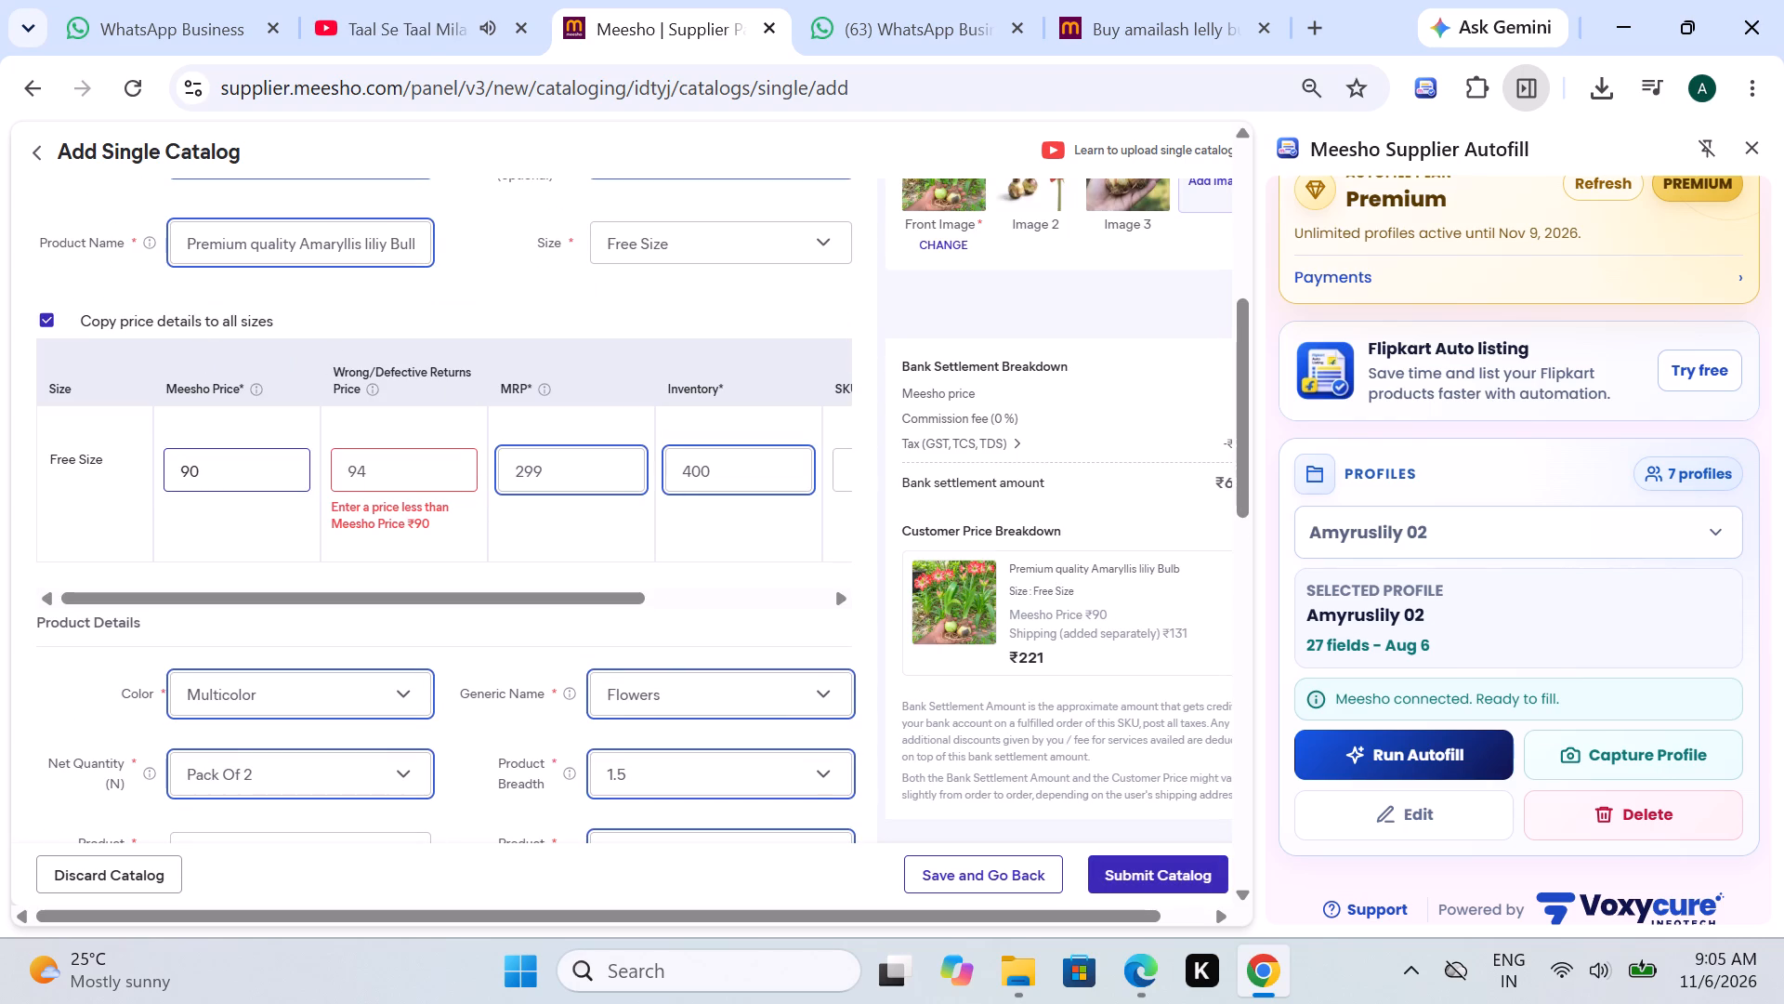
Set the Wrong/Defective Returns Price for Free Size to 87.
left_click(448, 478)
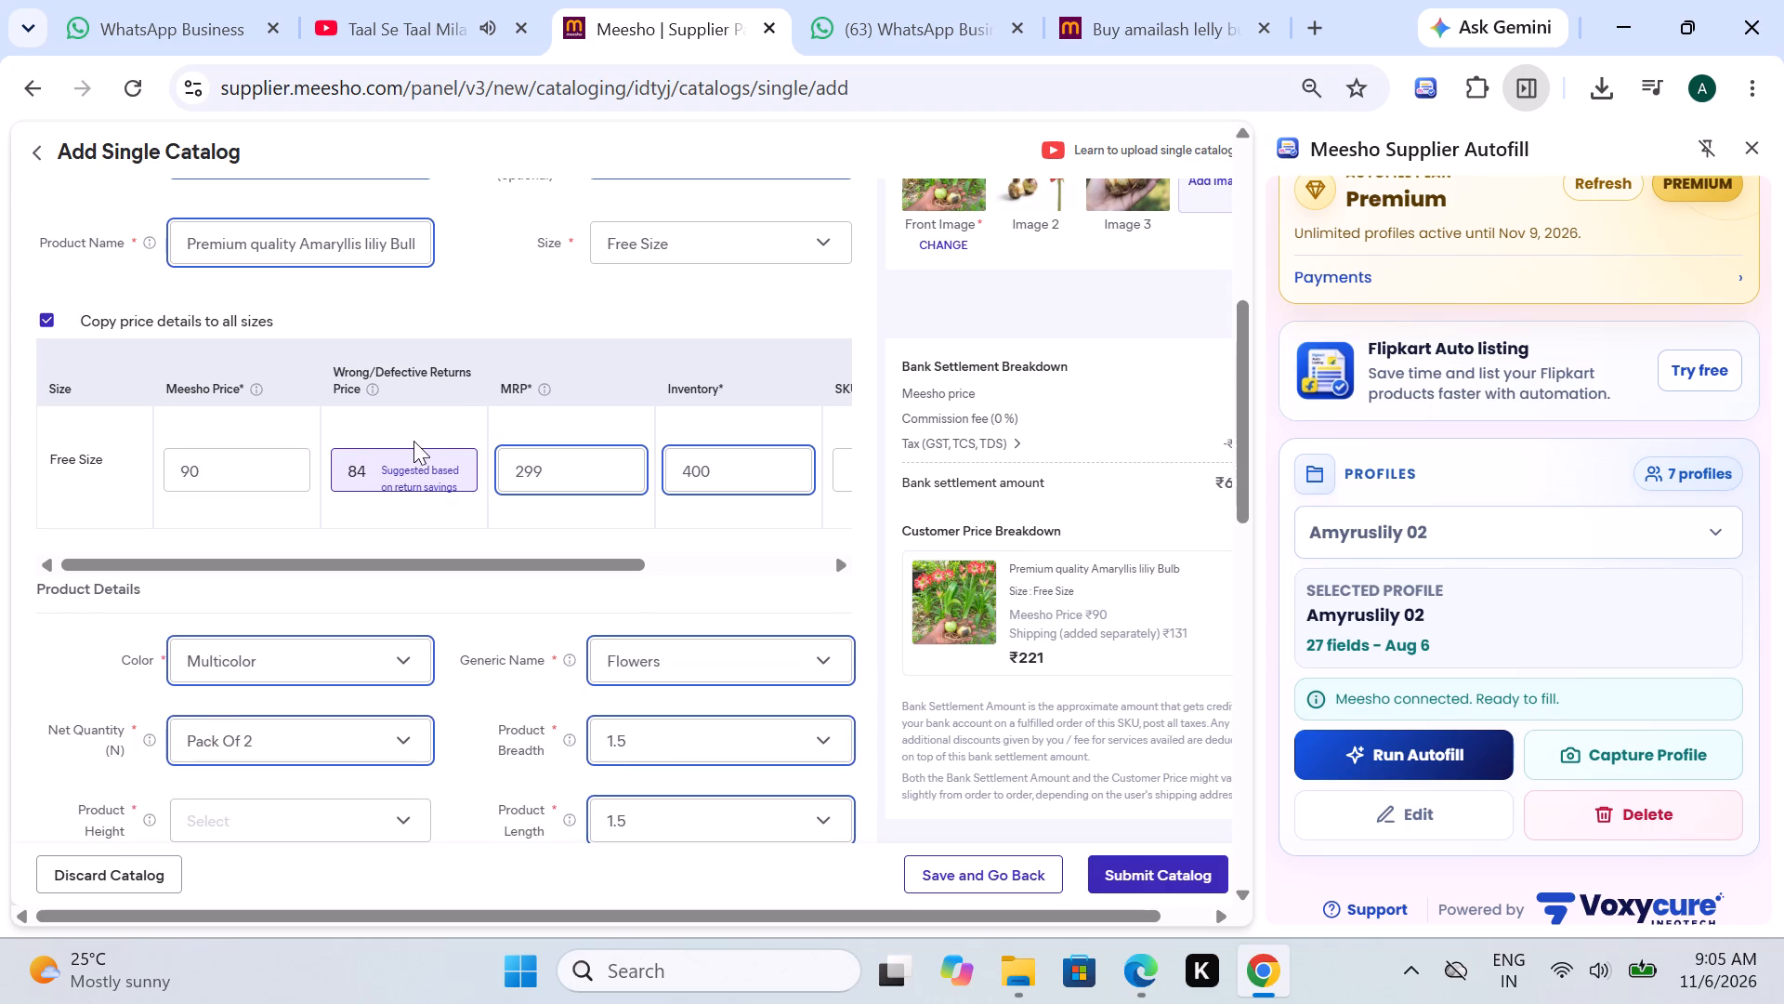
key("BackSpace")
key("BackSpace")
key("BackSpace")
key("BackSpace")
type("97")
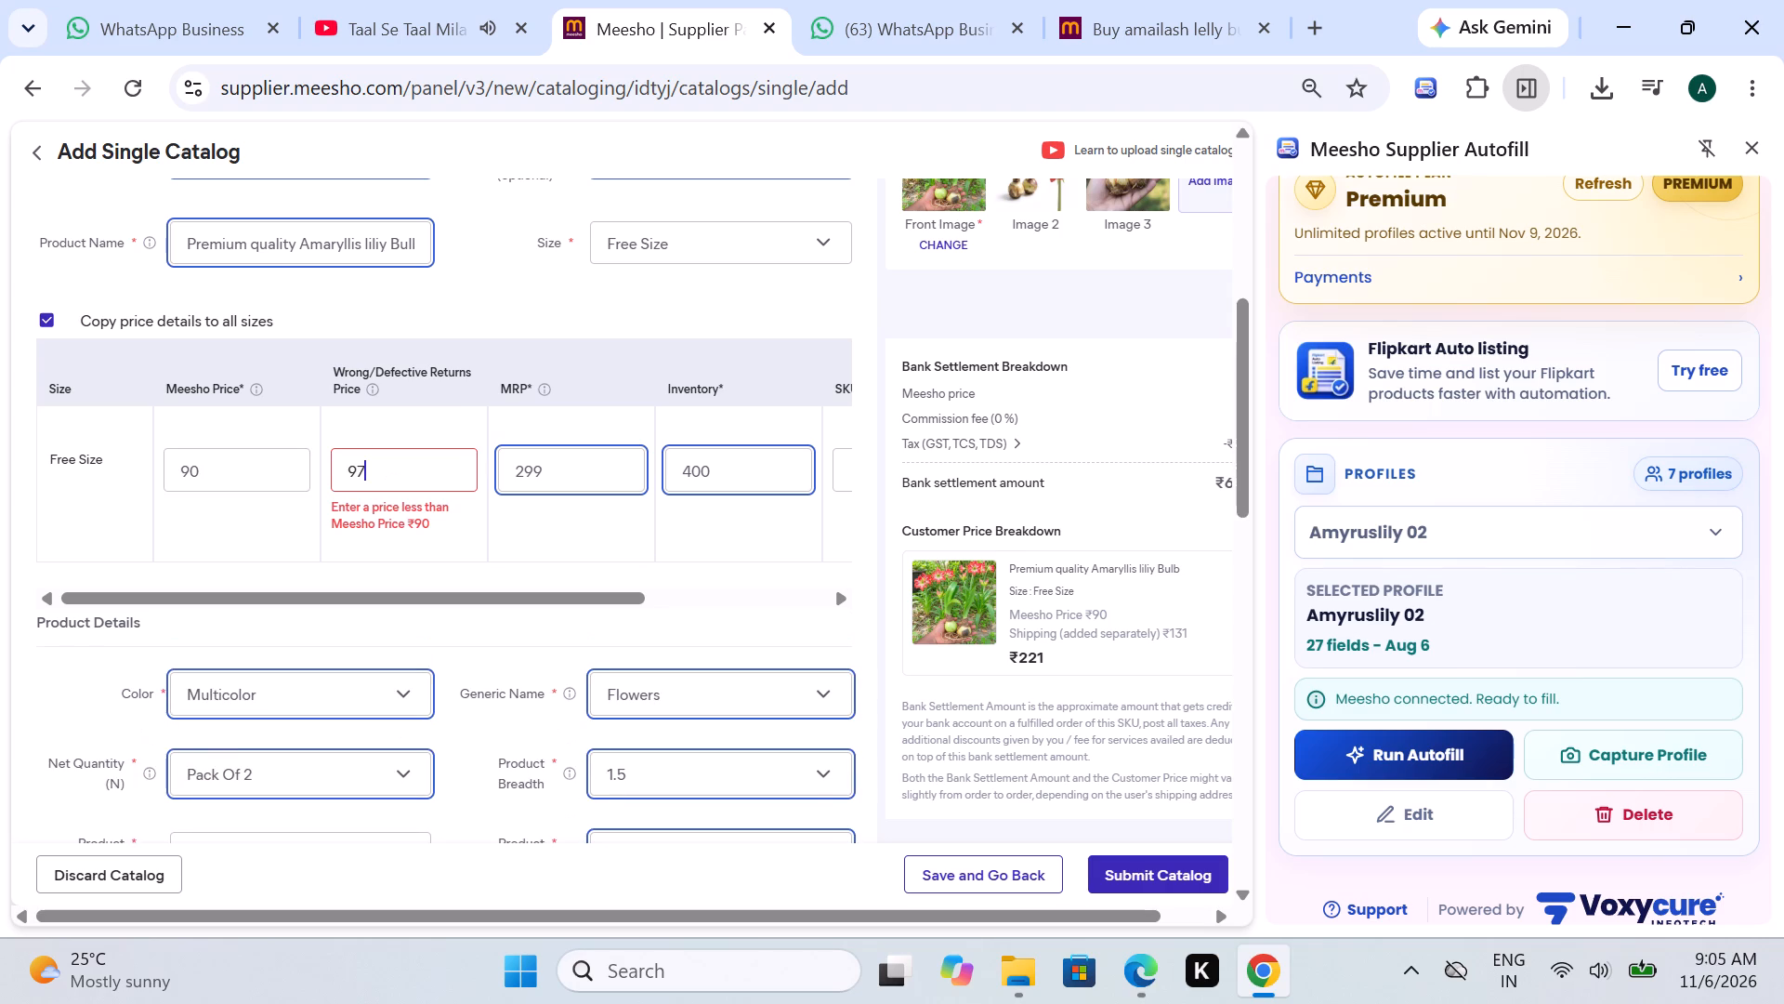
key("BackSpace")
key("BackSpace")
key("BackSpace")
type("87")
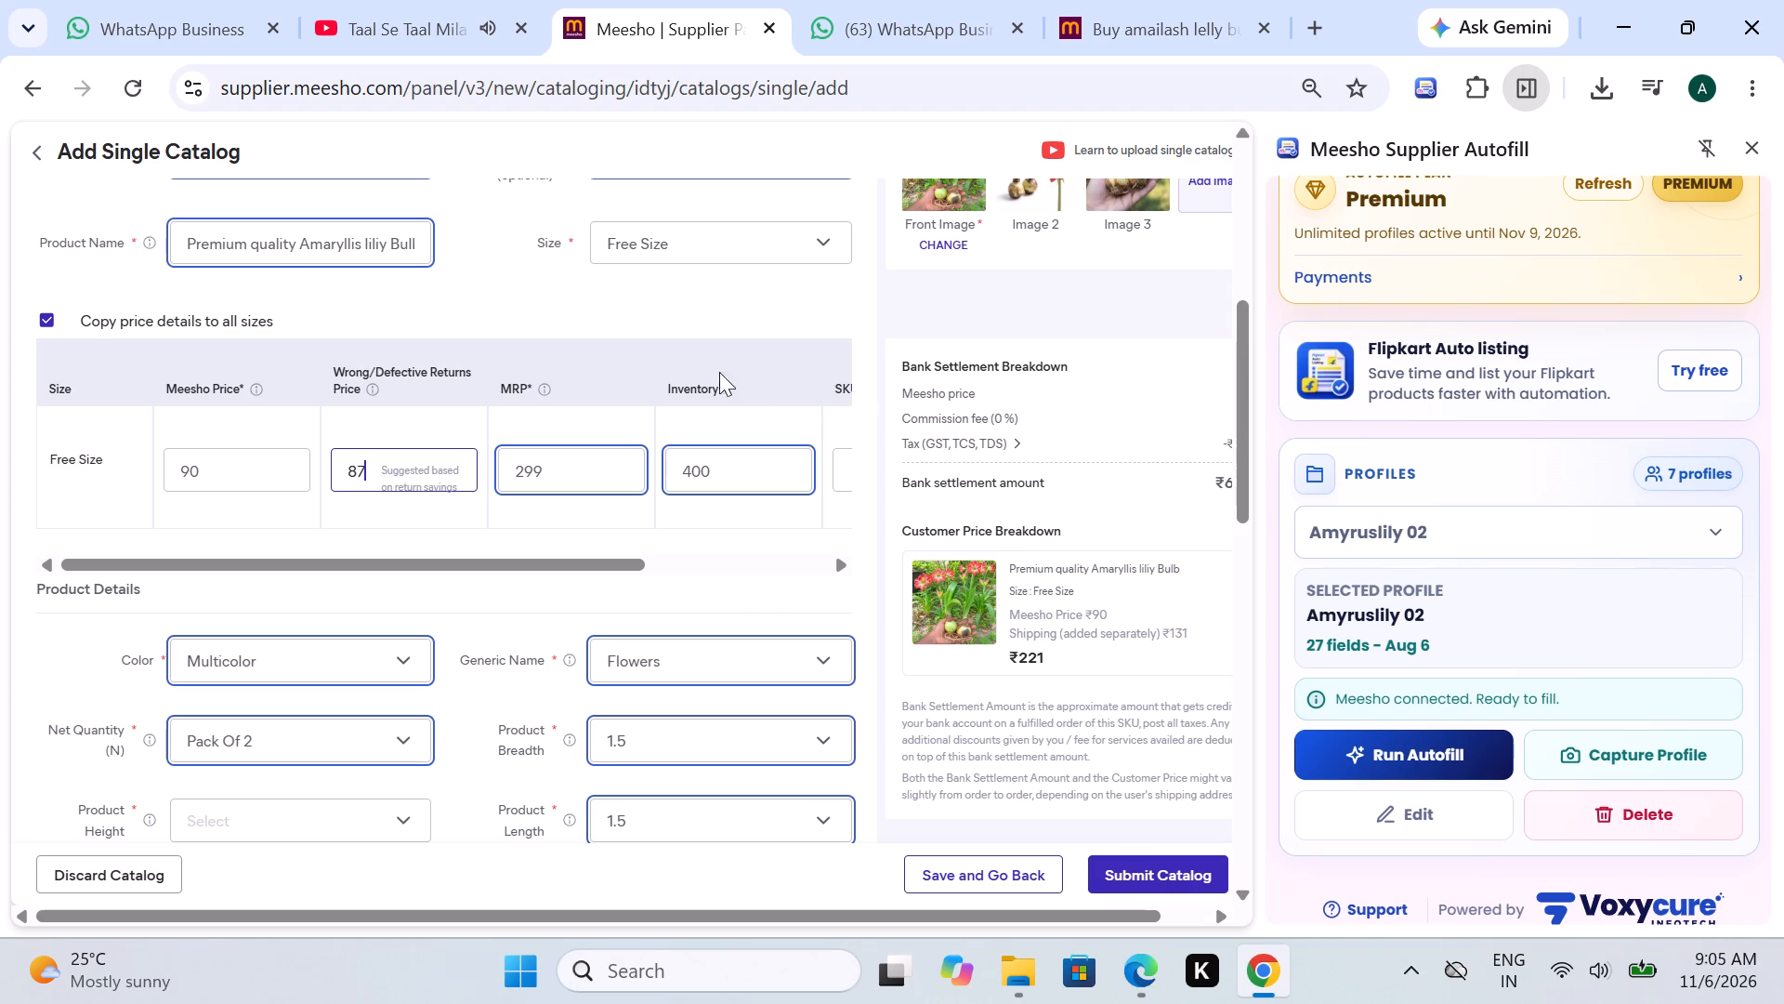
Clear the autofilled product name of the Amaryllis catalog, trying to paste a replacement in its place.
scroll(685, 376, "up", 1)
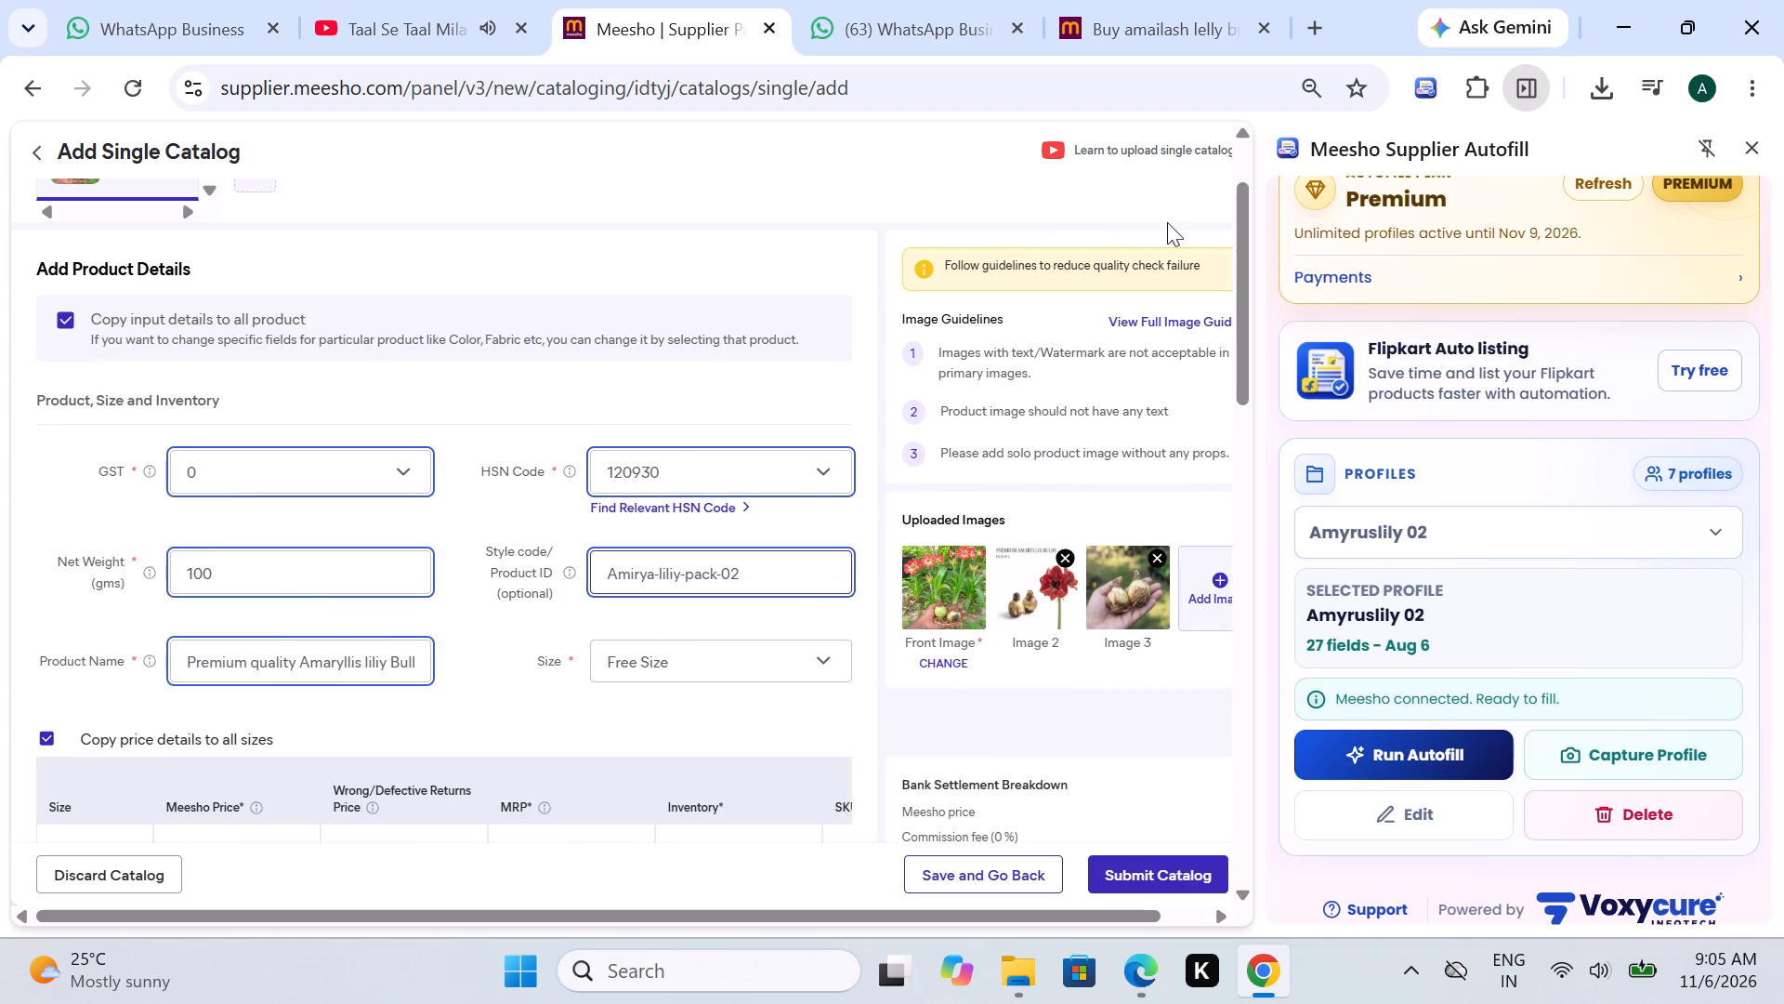
double_click(307, 673)
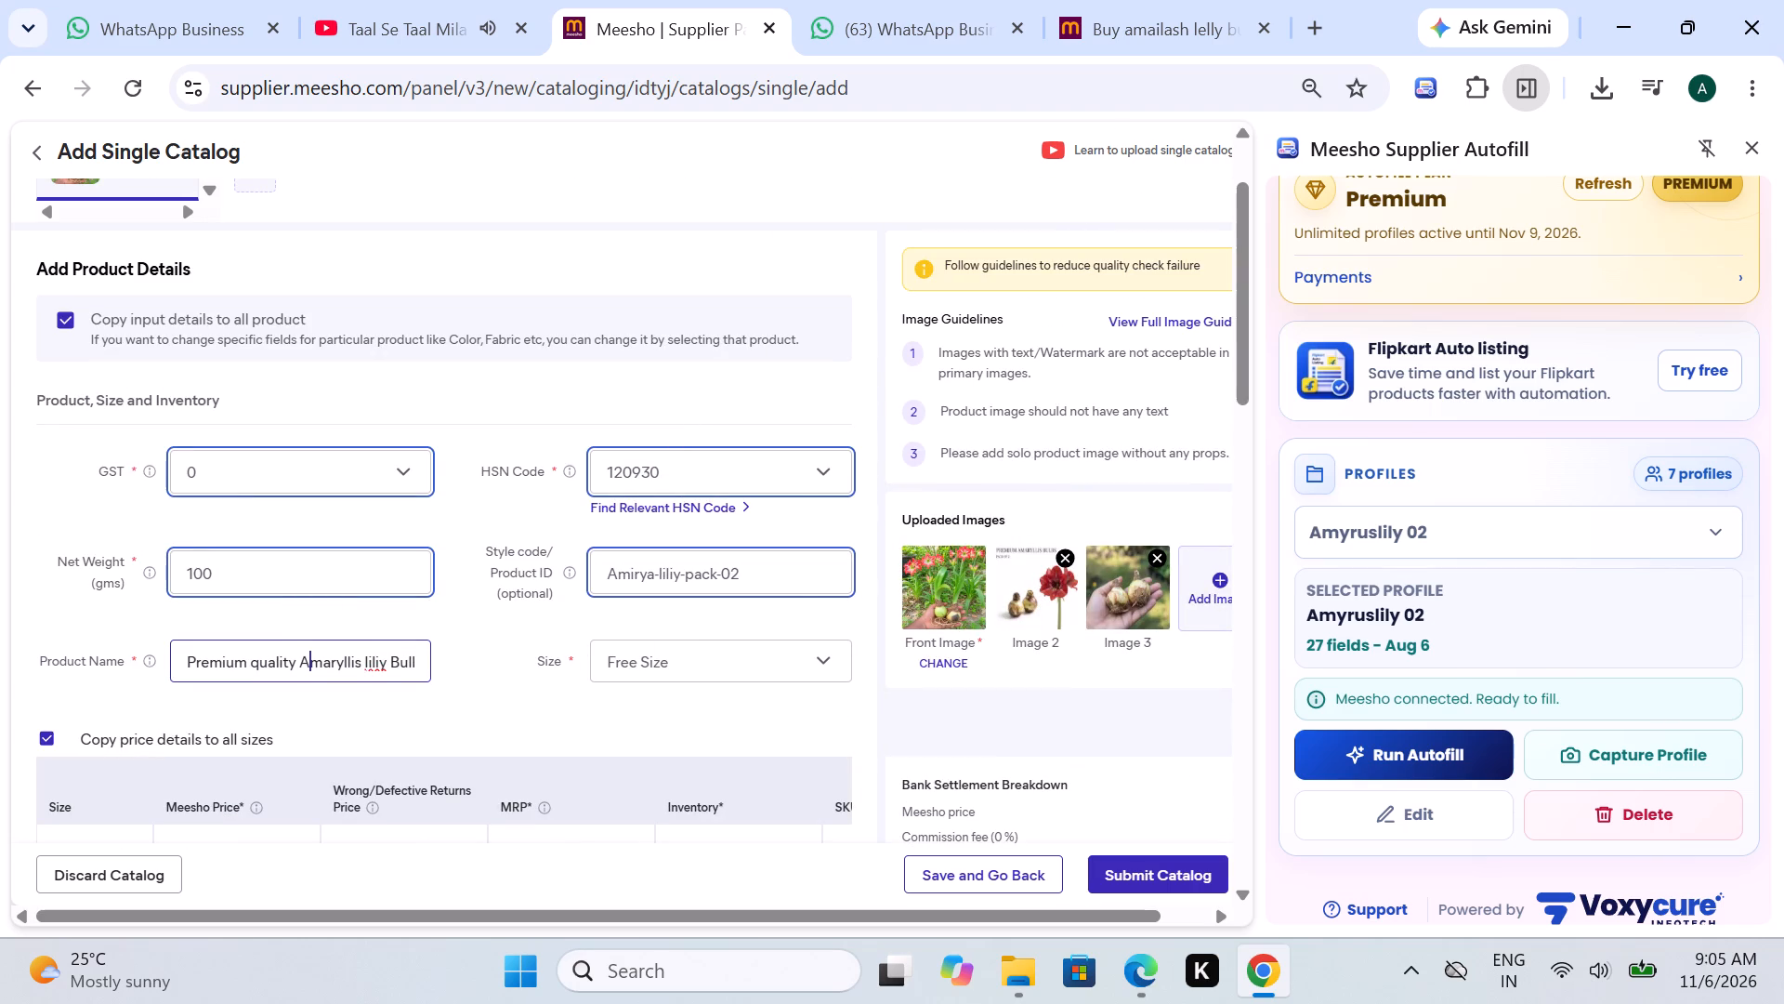
left_click(308, 677)
double_click(308, 664)
left_click_drag(182, 659, 210, 667)
left_click_drag(210, 667, 577, 714)
left_click(486, 687)
double_click(349, 659)
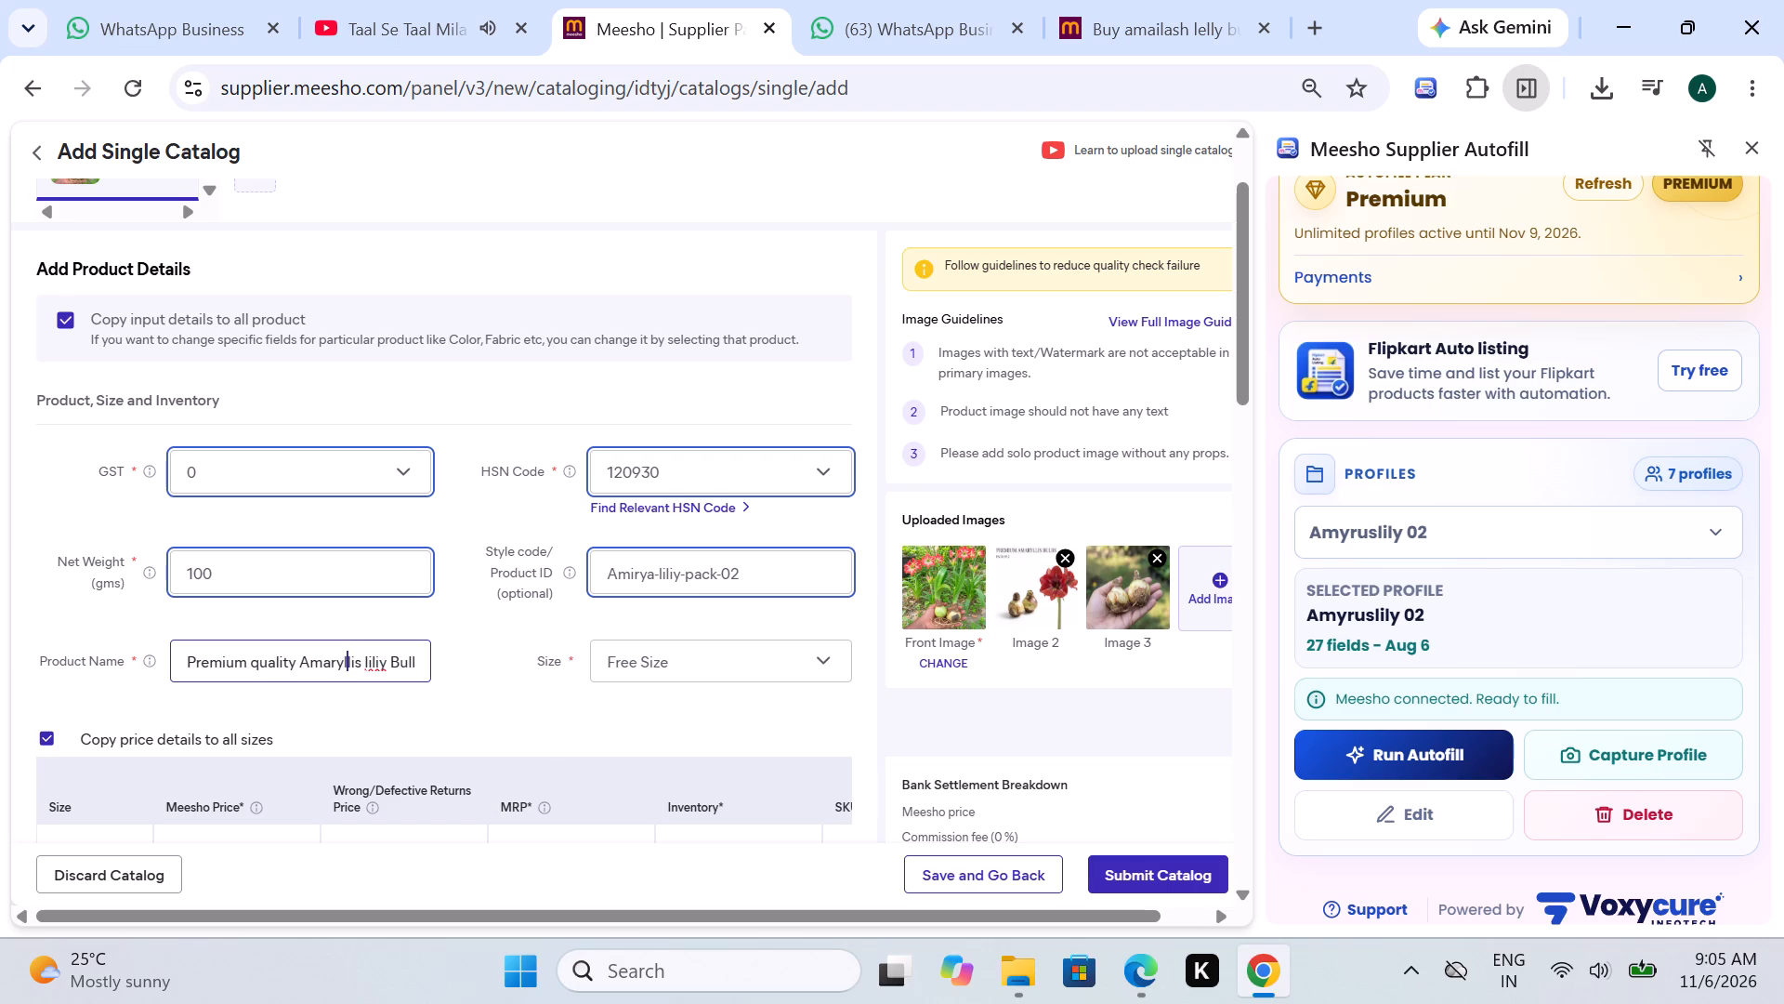
triple_click(345, 665)
left_click(345, 665)
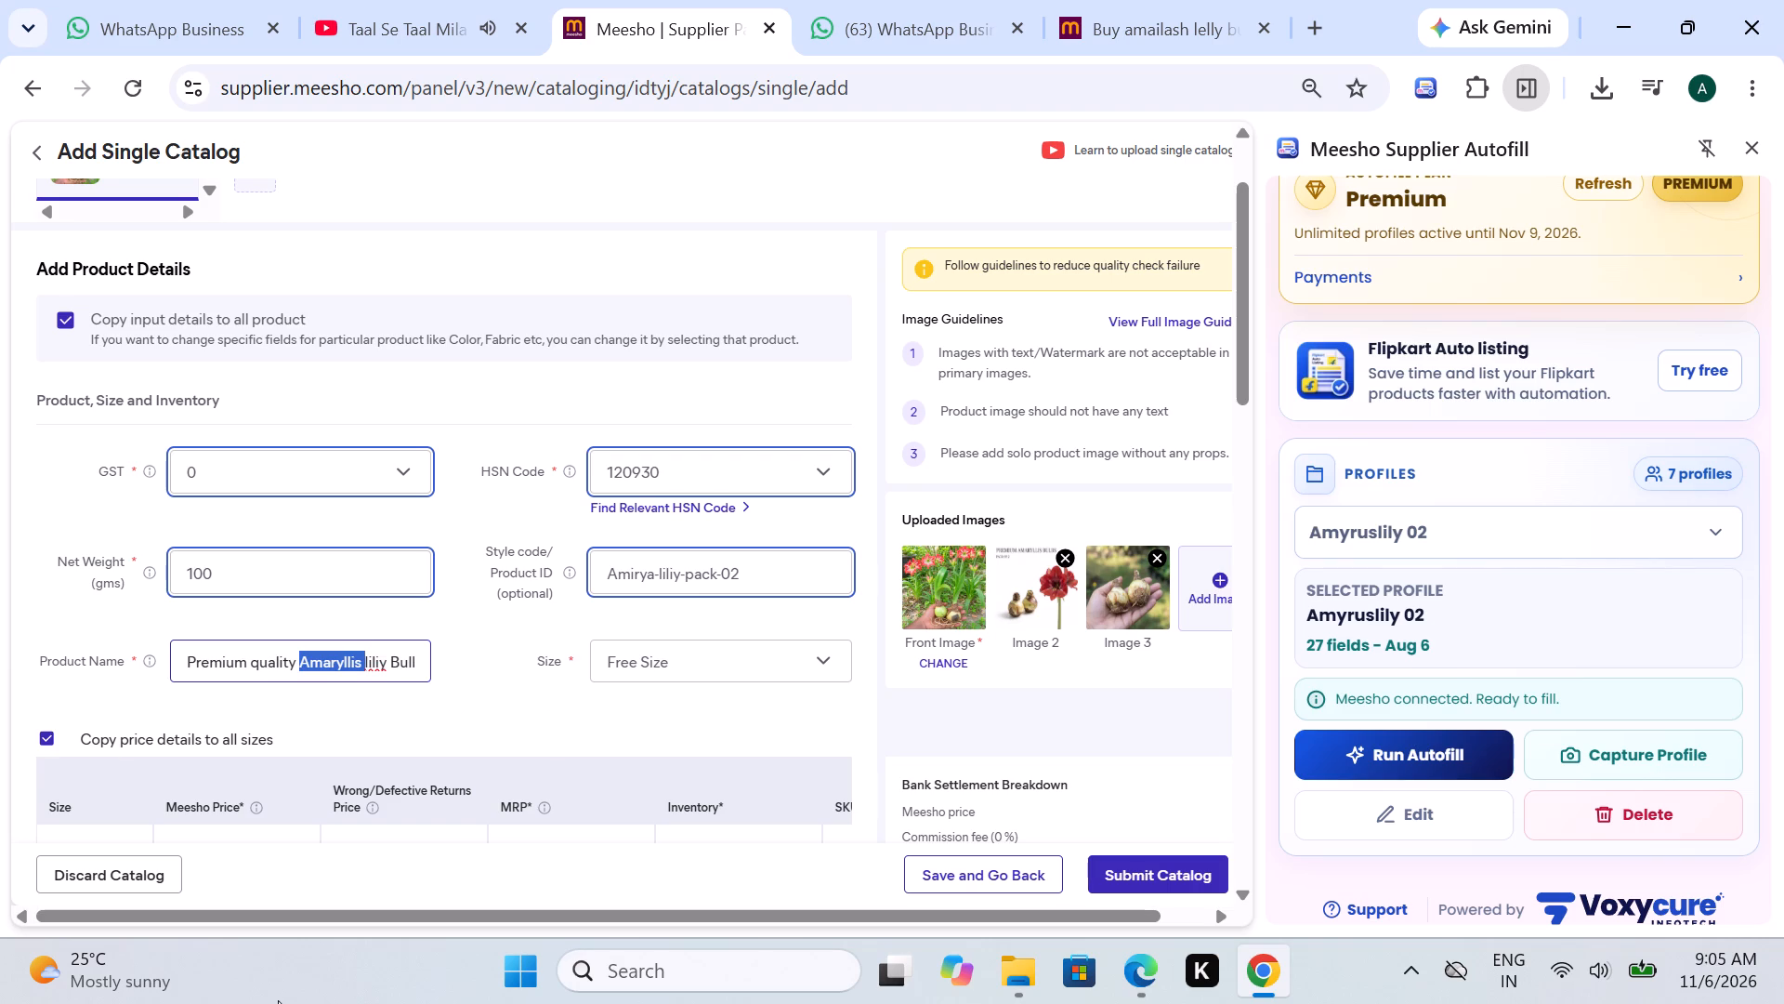
triple_click(204, 670)
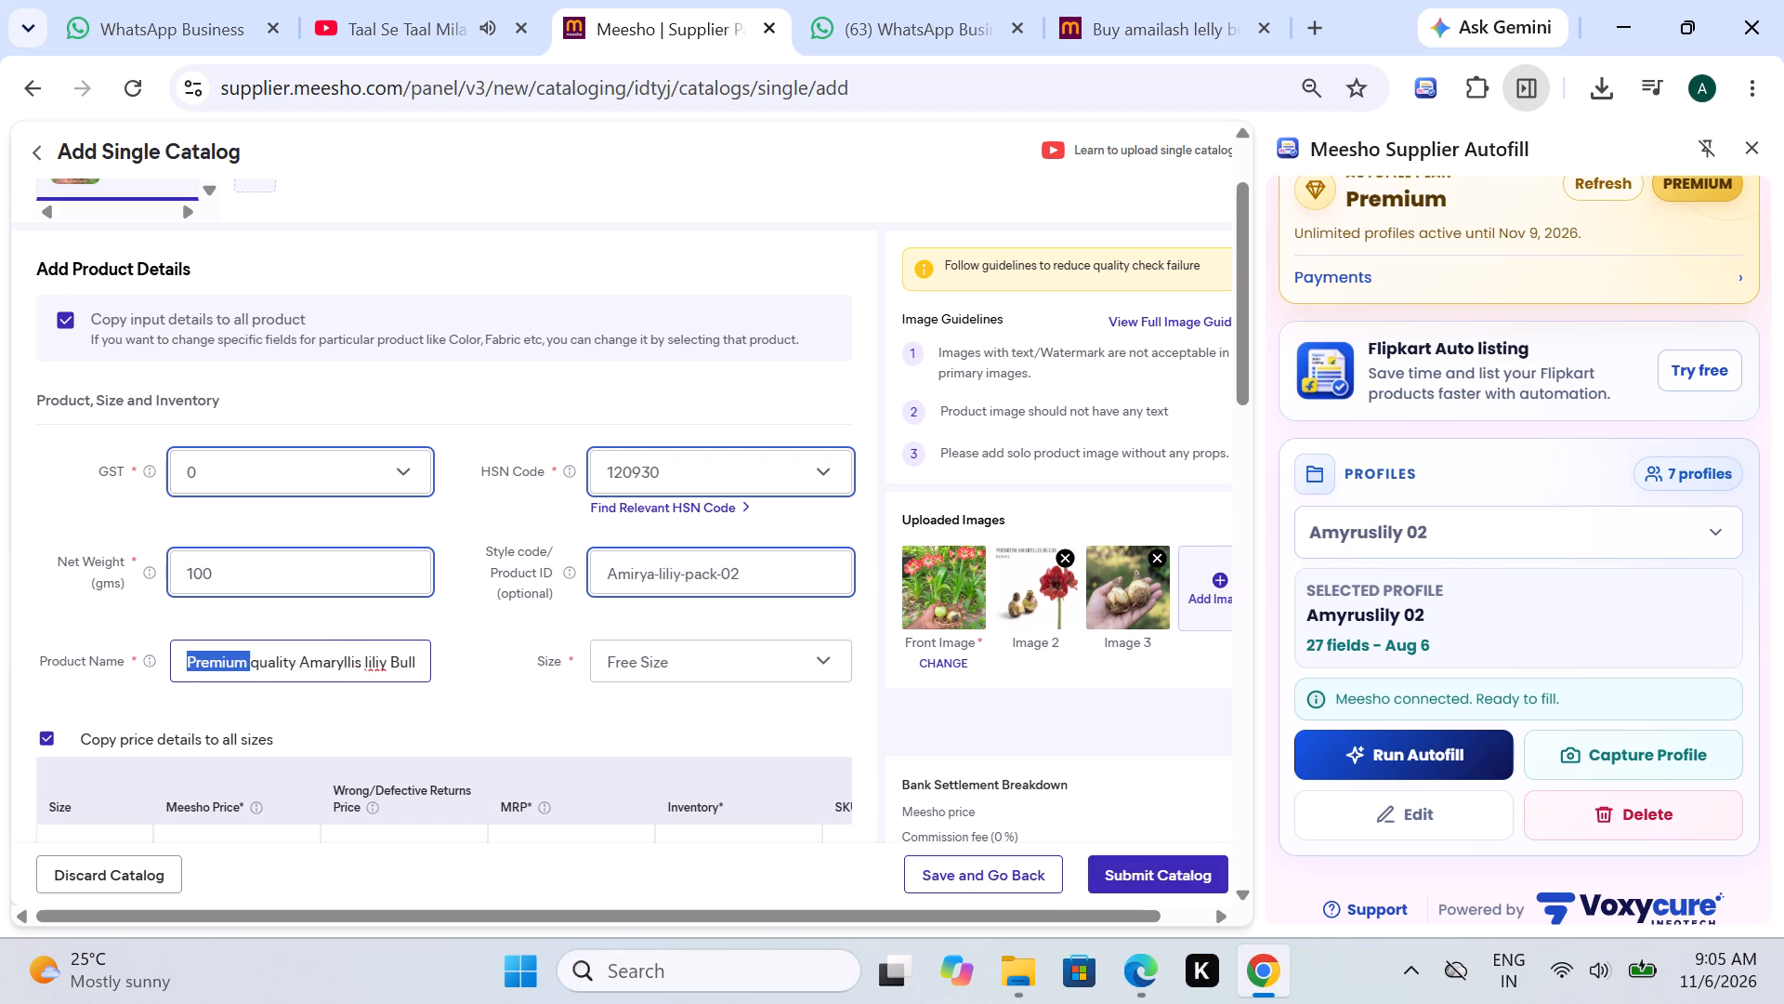
left_click(204, 670)
key("ctrl+v")
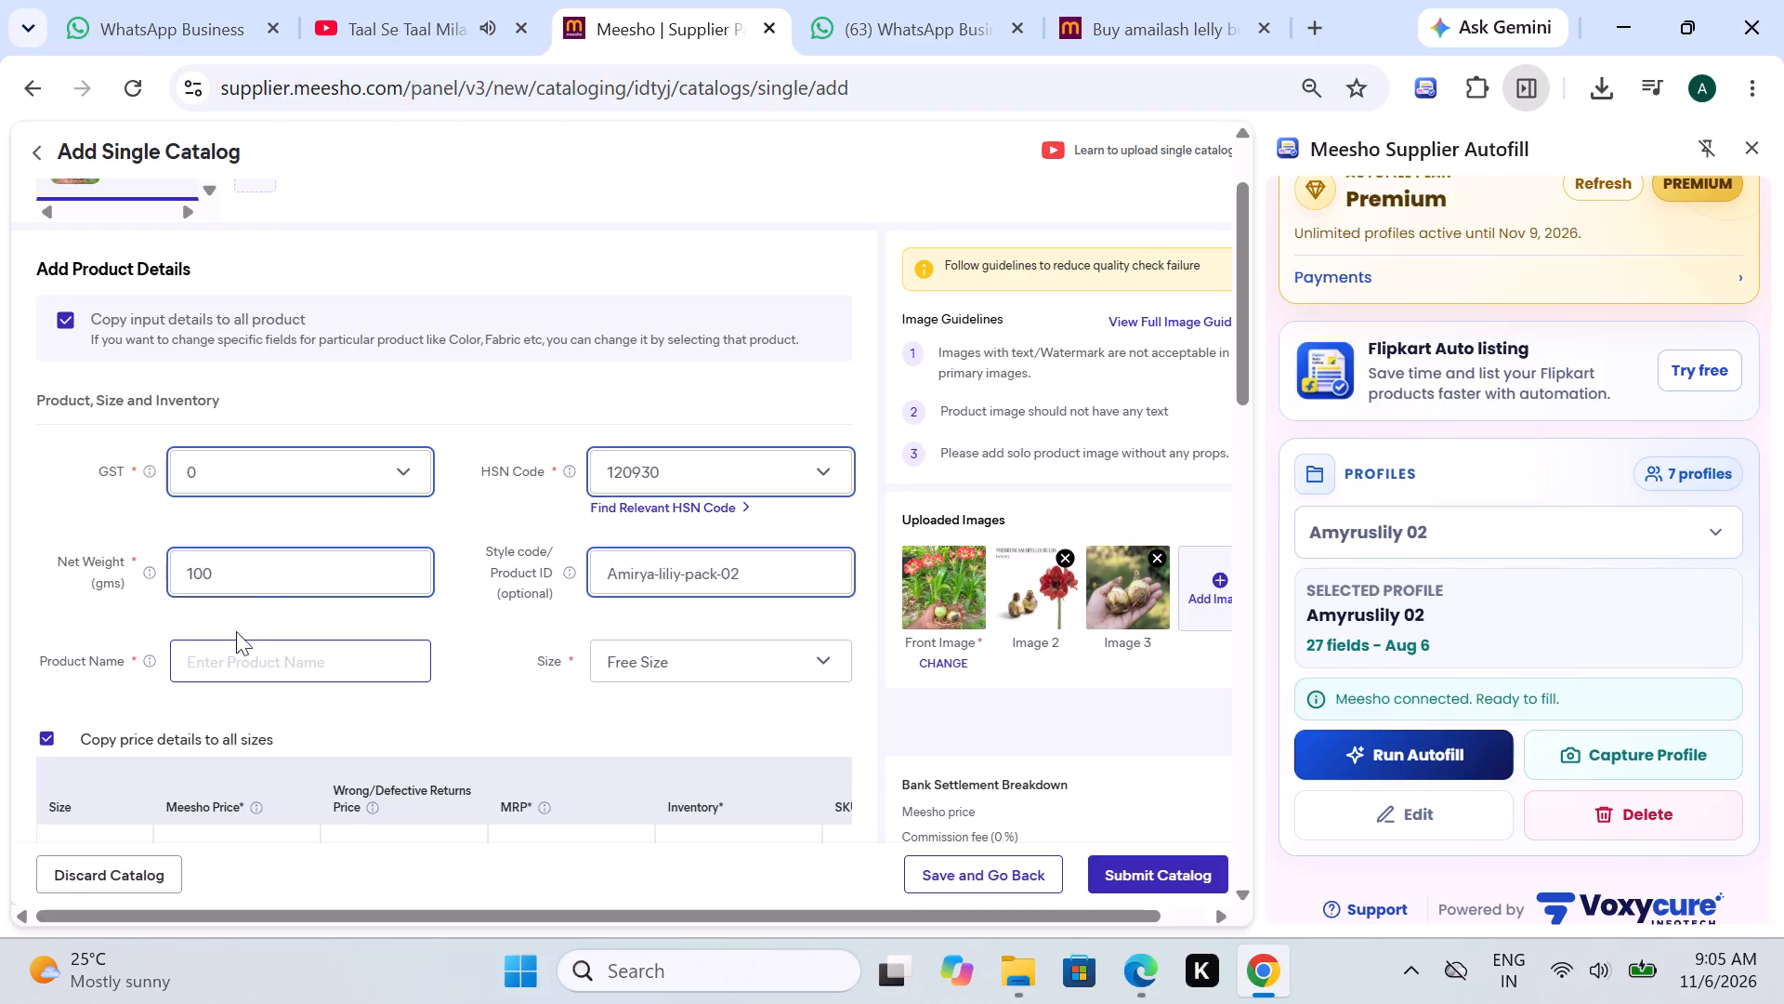
triple_click(213, 669)
left_click(213, 669)
key("ctrl+v")
Switch to the Meesho shopping site and rerun the recent search for "amailash lelly bulb".
left_click(1139, 27)
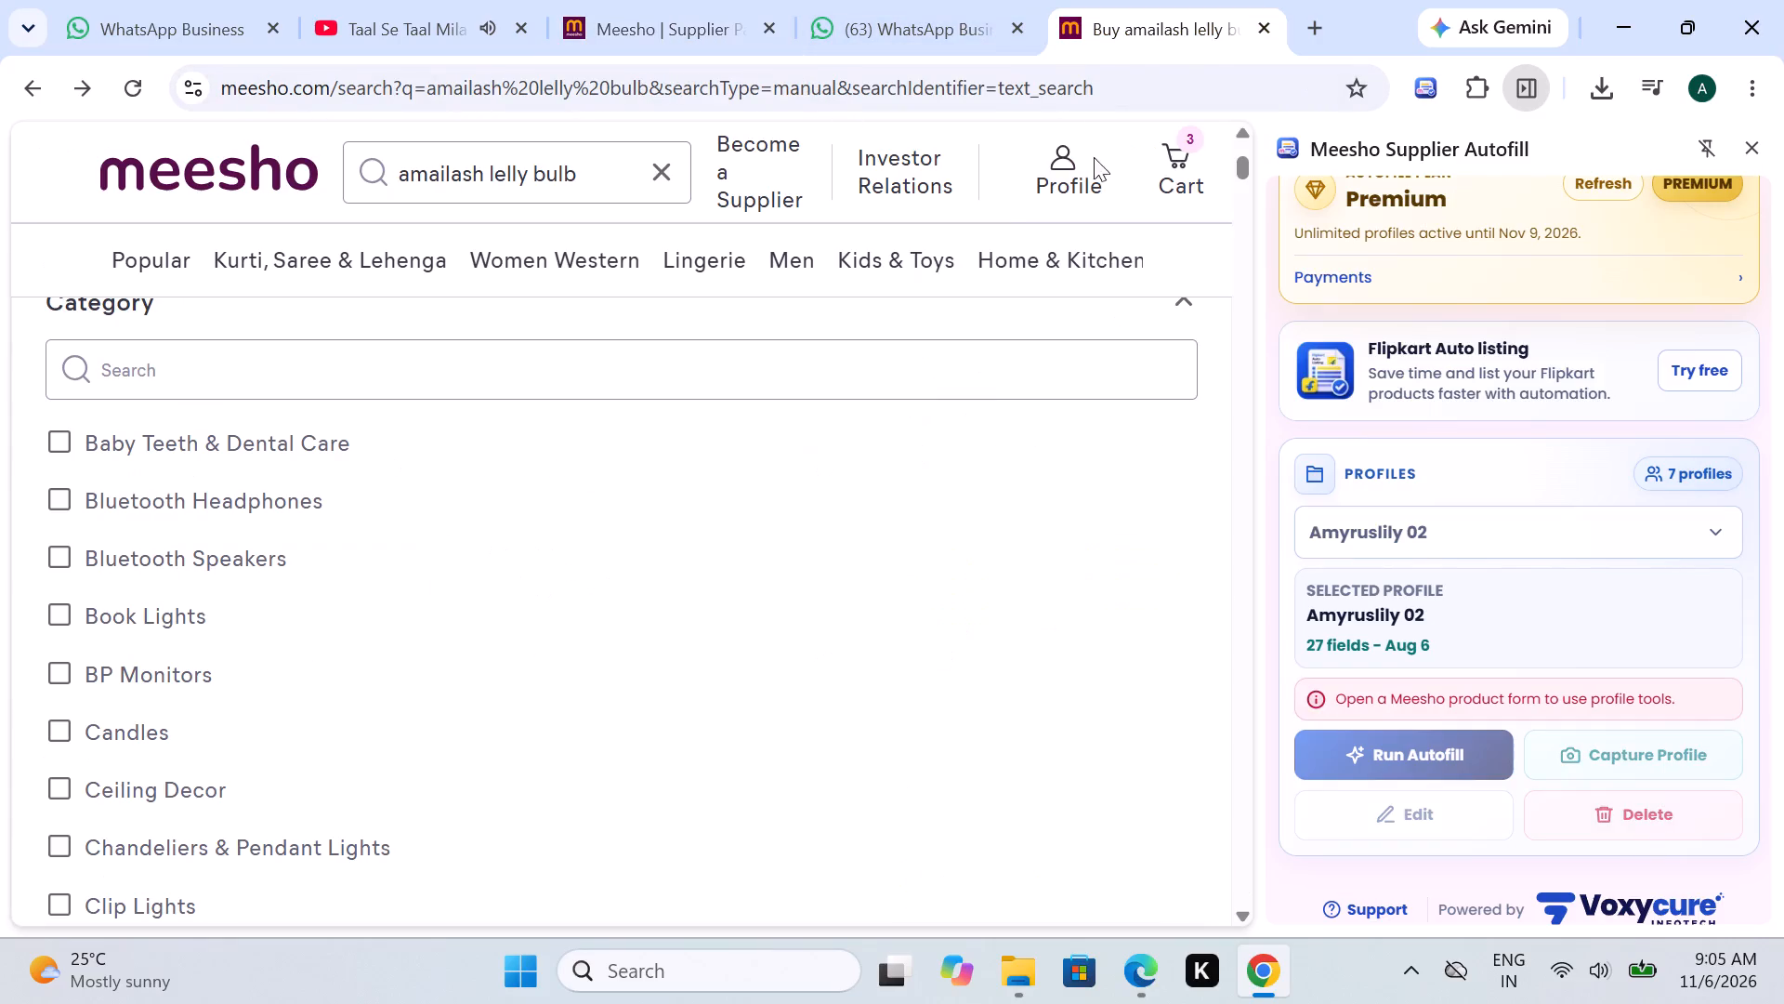
scroll(1258, 497, "up", 11)
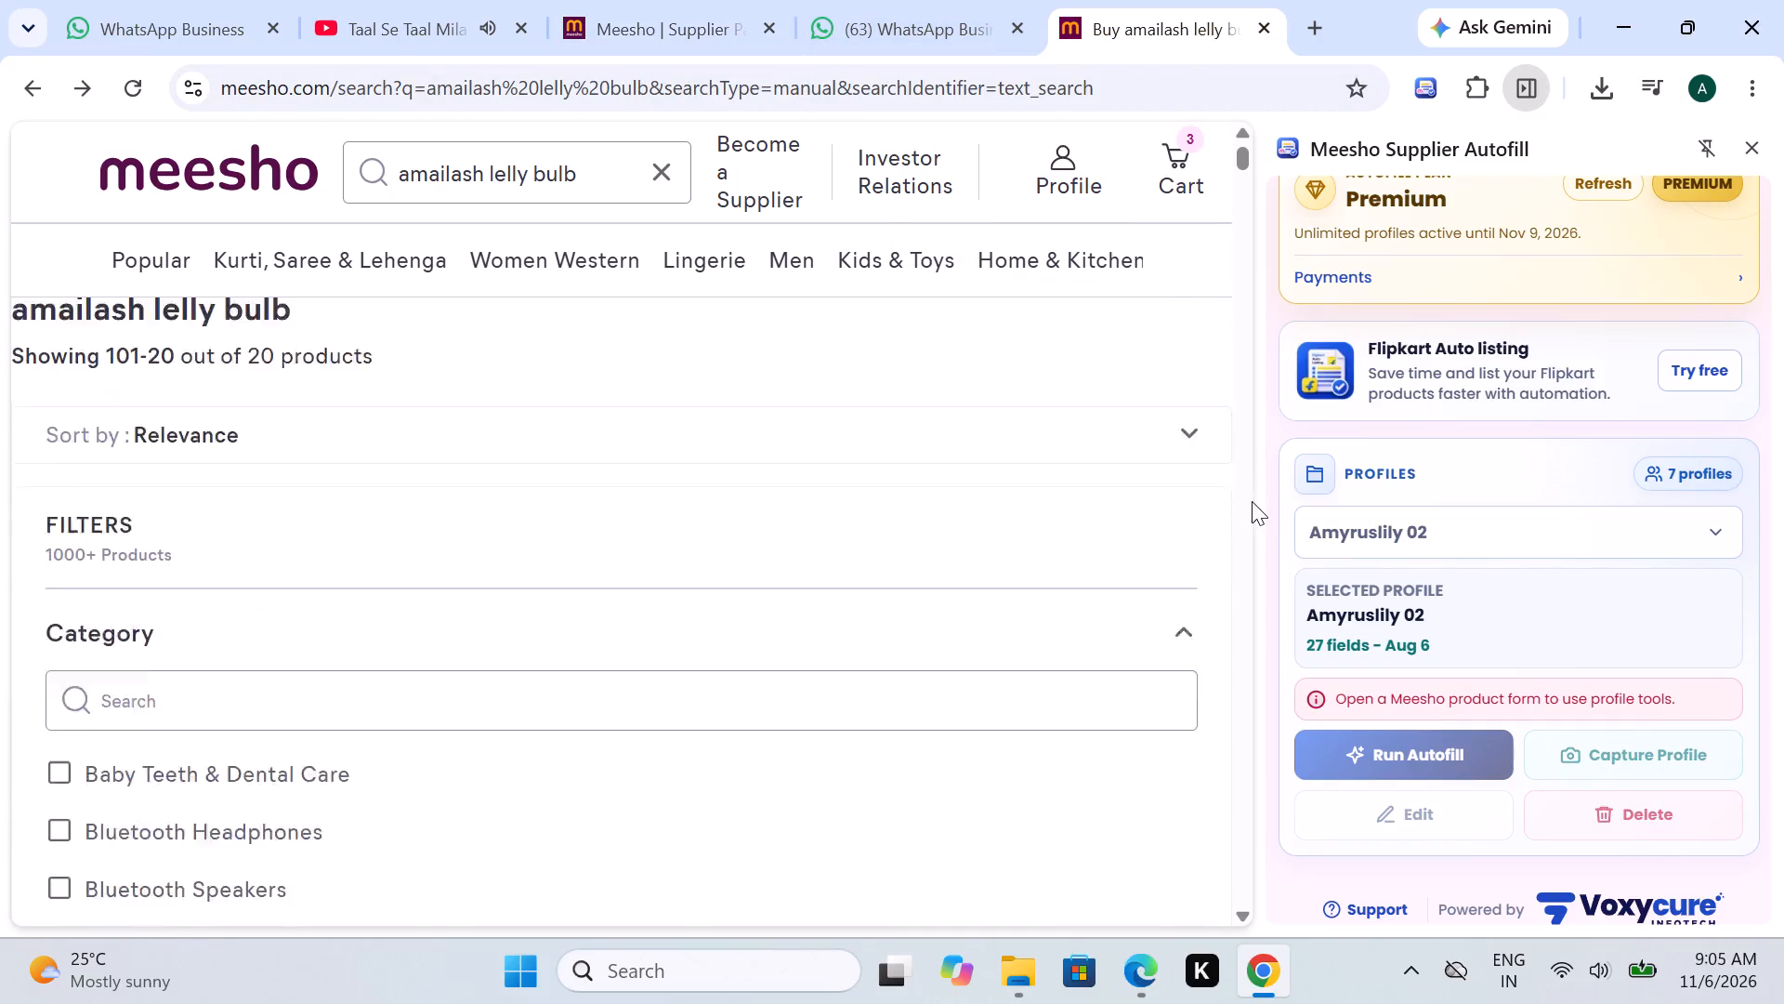
scroll(1252, 501, "up", 2)
left_click(22, 84)
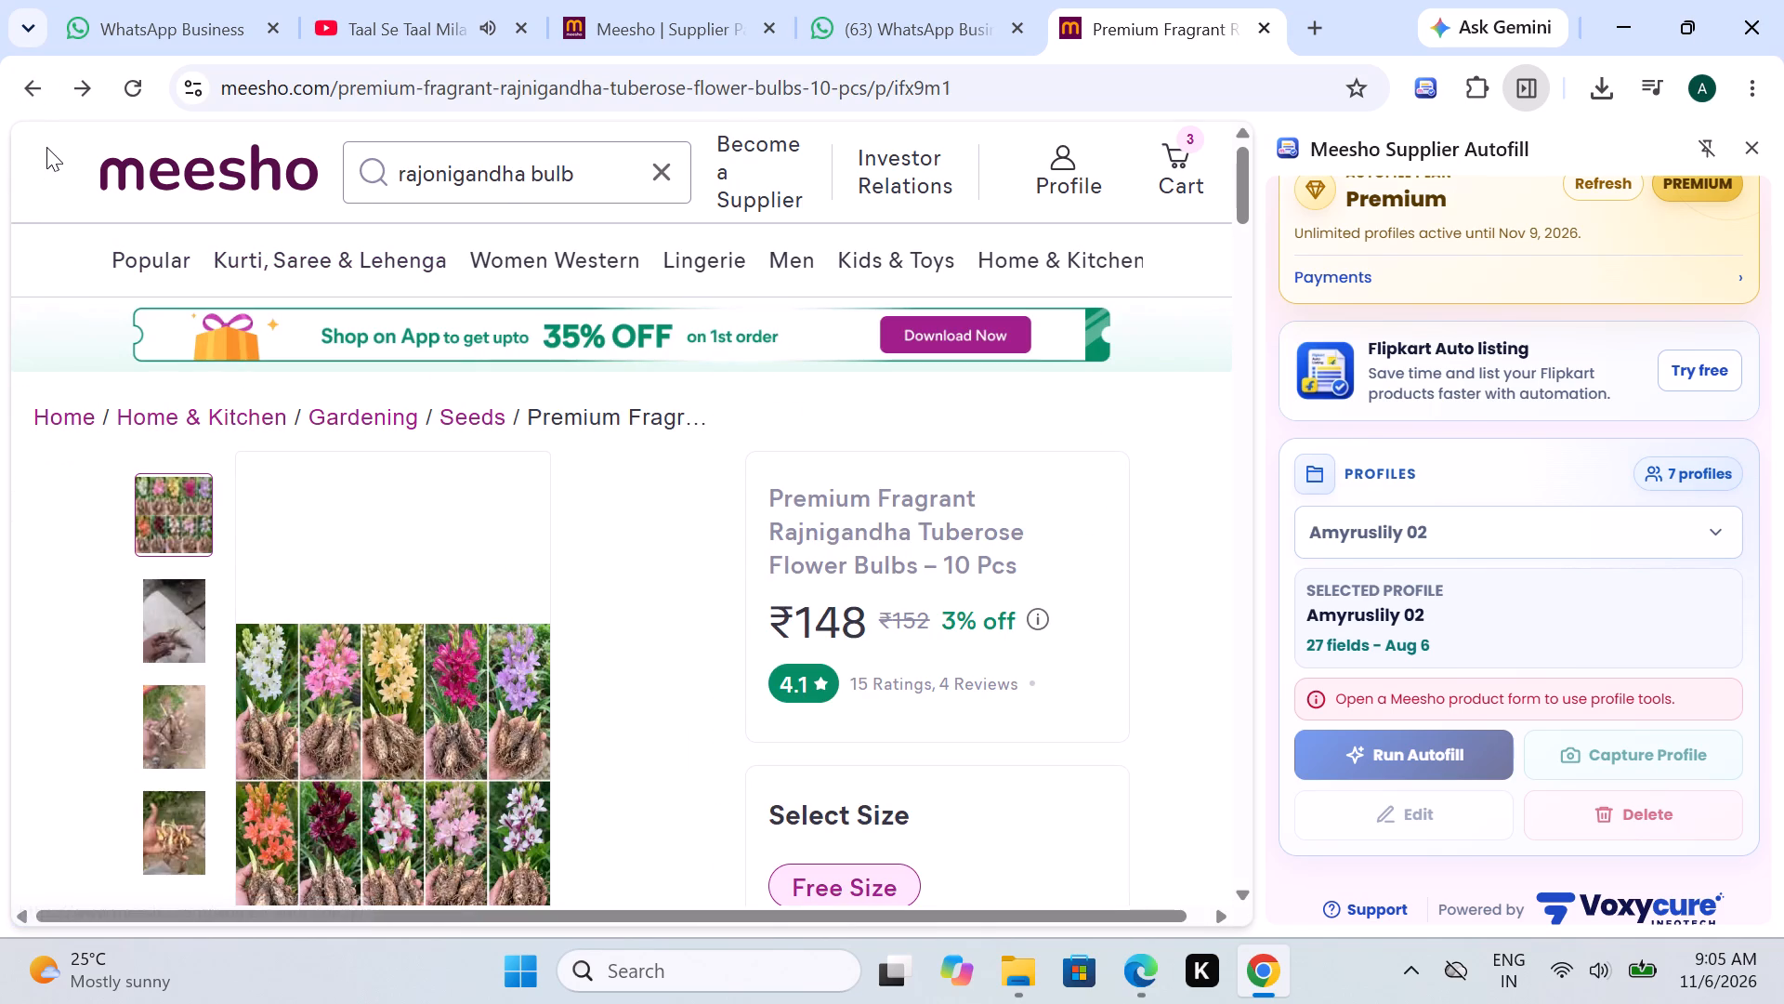
left_click(660, 165)
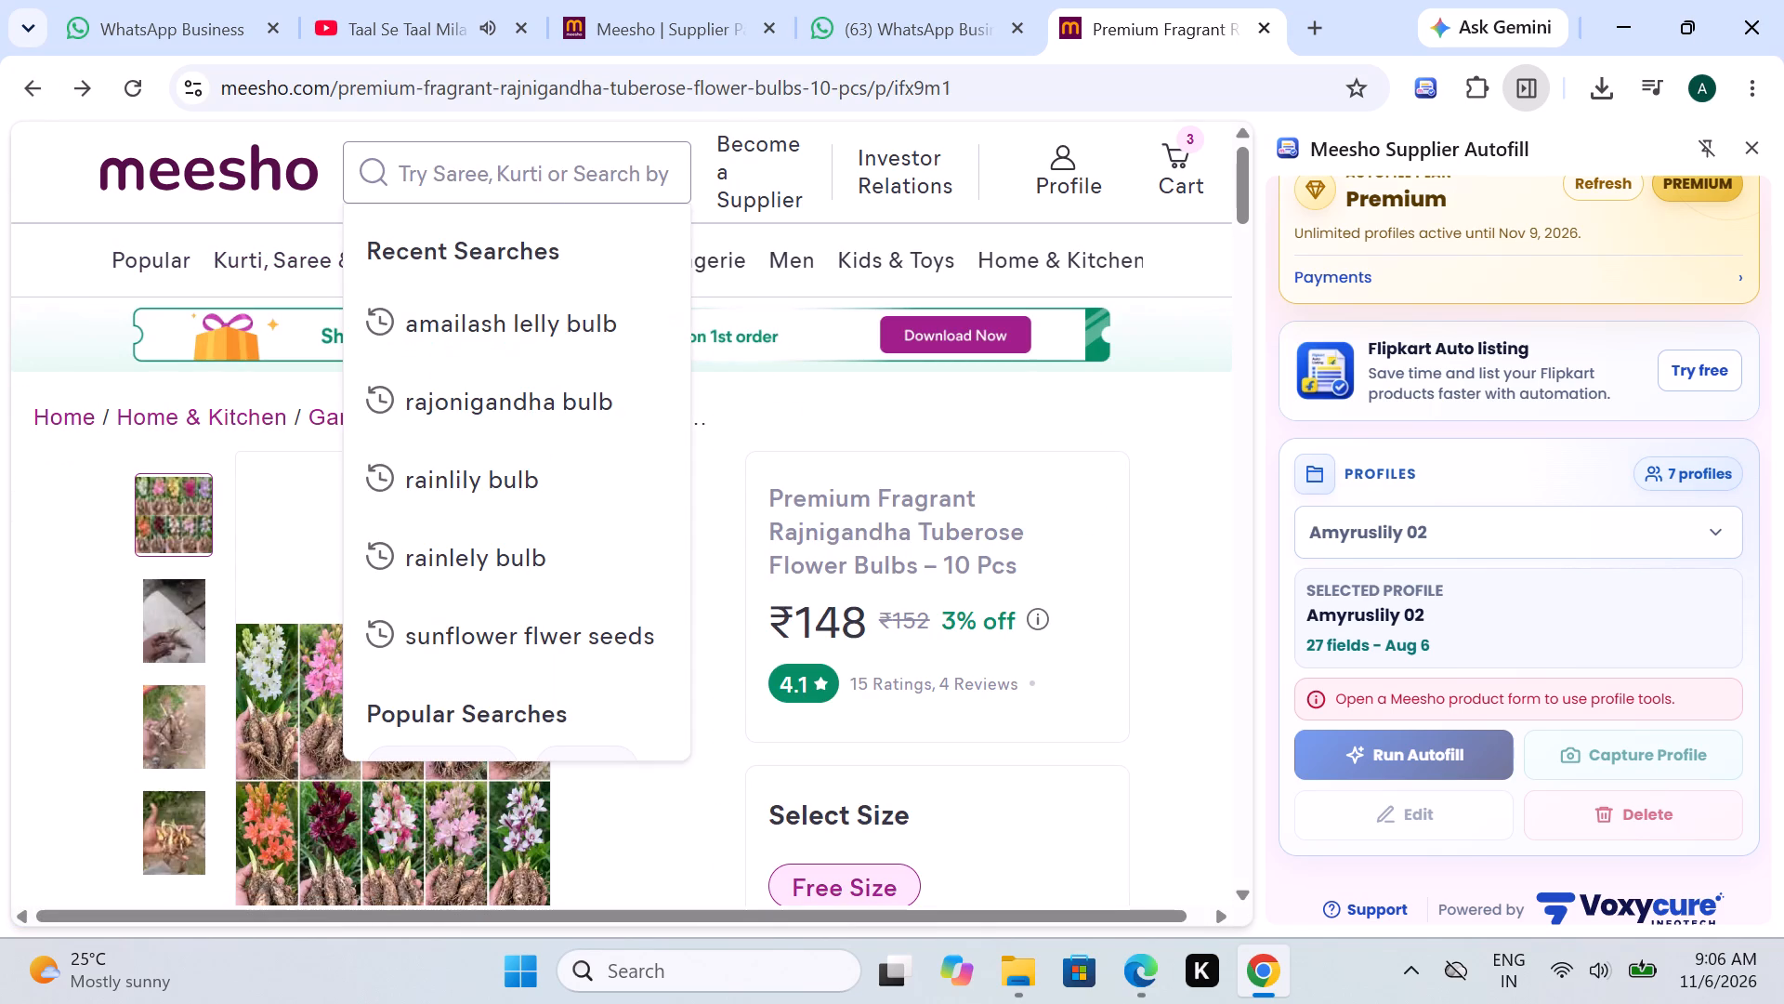
left_click(531, 303)
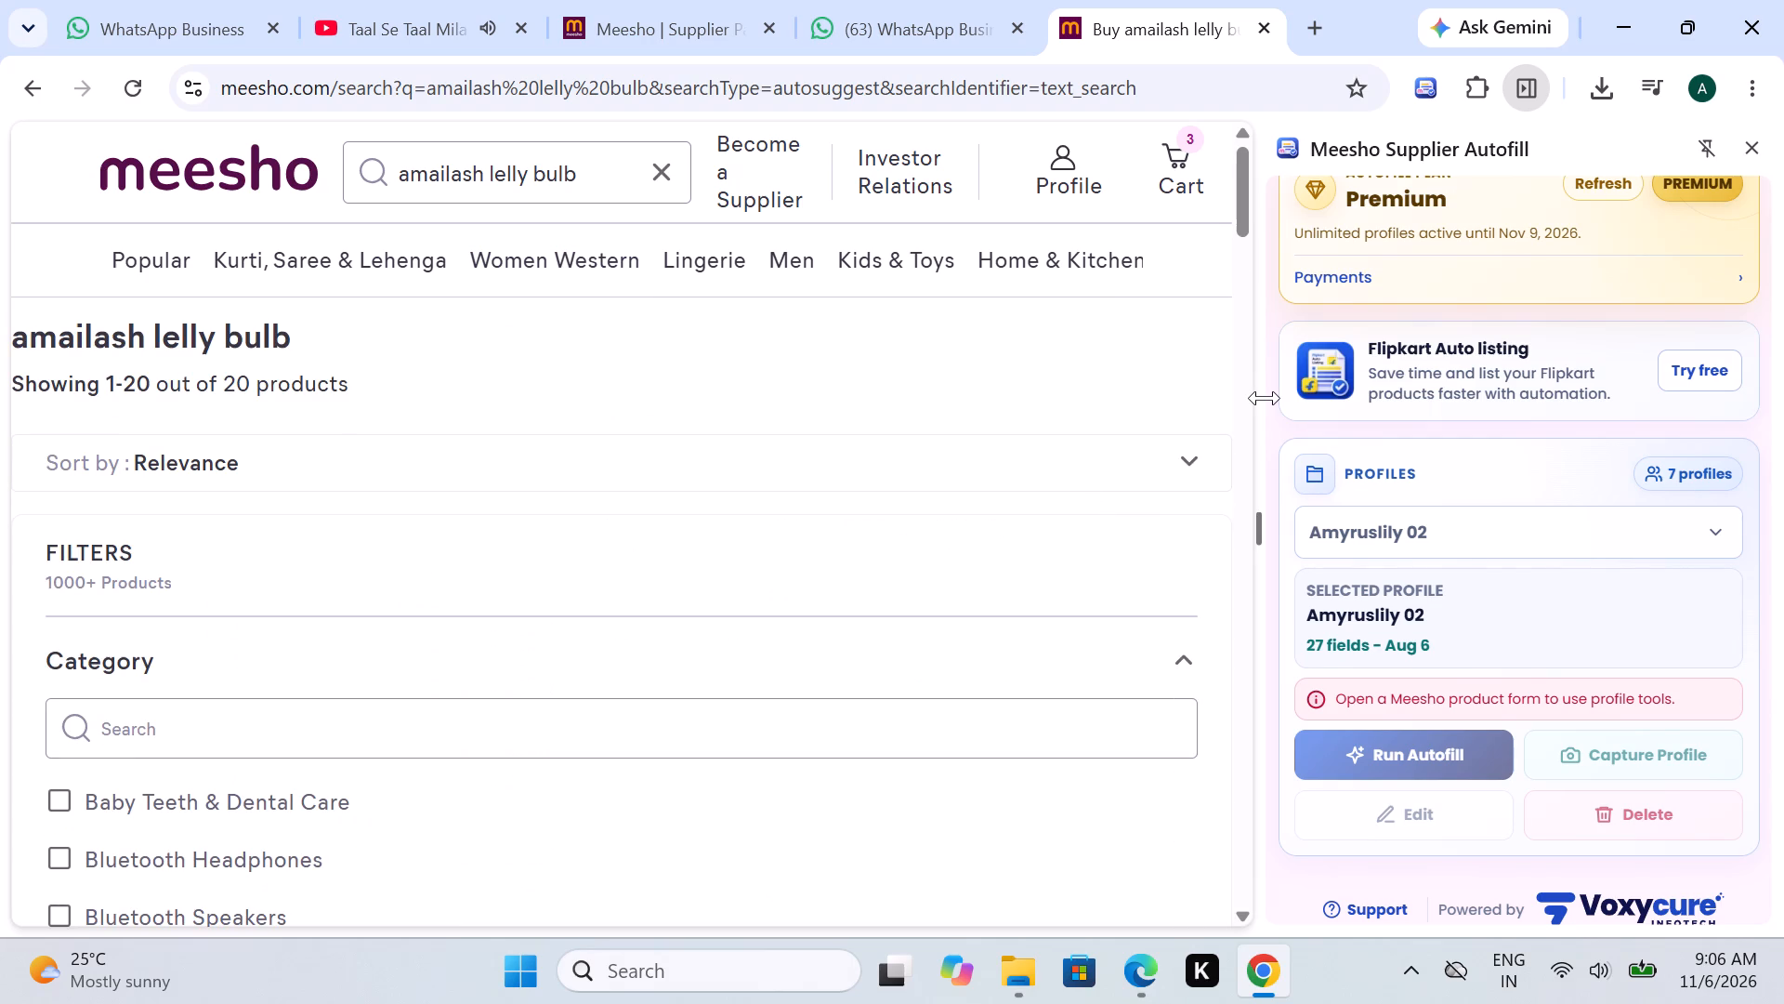
Open the Amaryllis Lily Multicolor Flower Bulbs Pack Of 4 listing from the search results and copy its title.
scroll(1265, 398, "down", 3)
scroll(1247, 581, "down", 7)
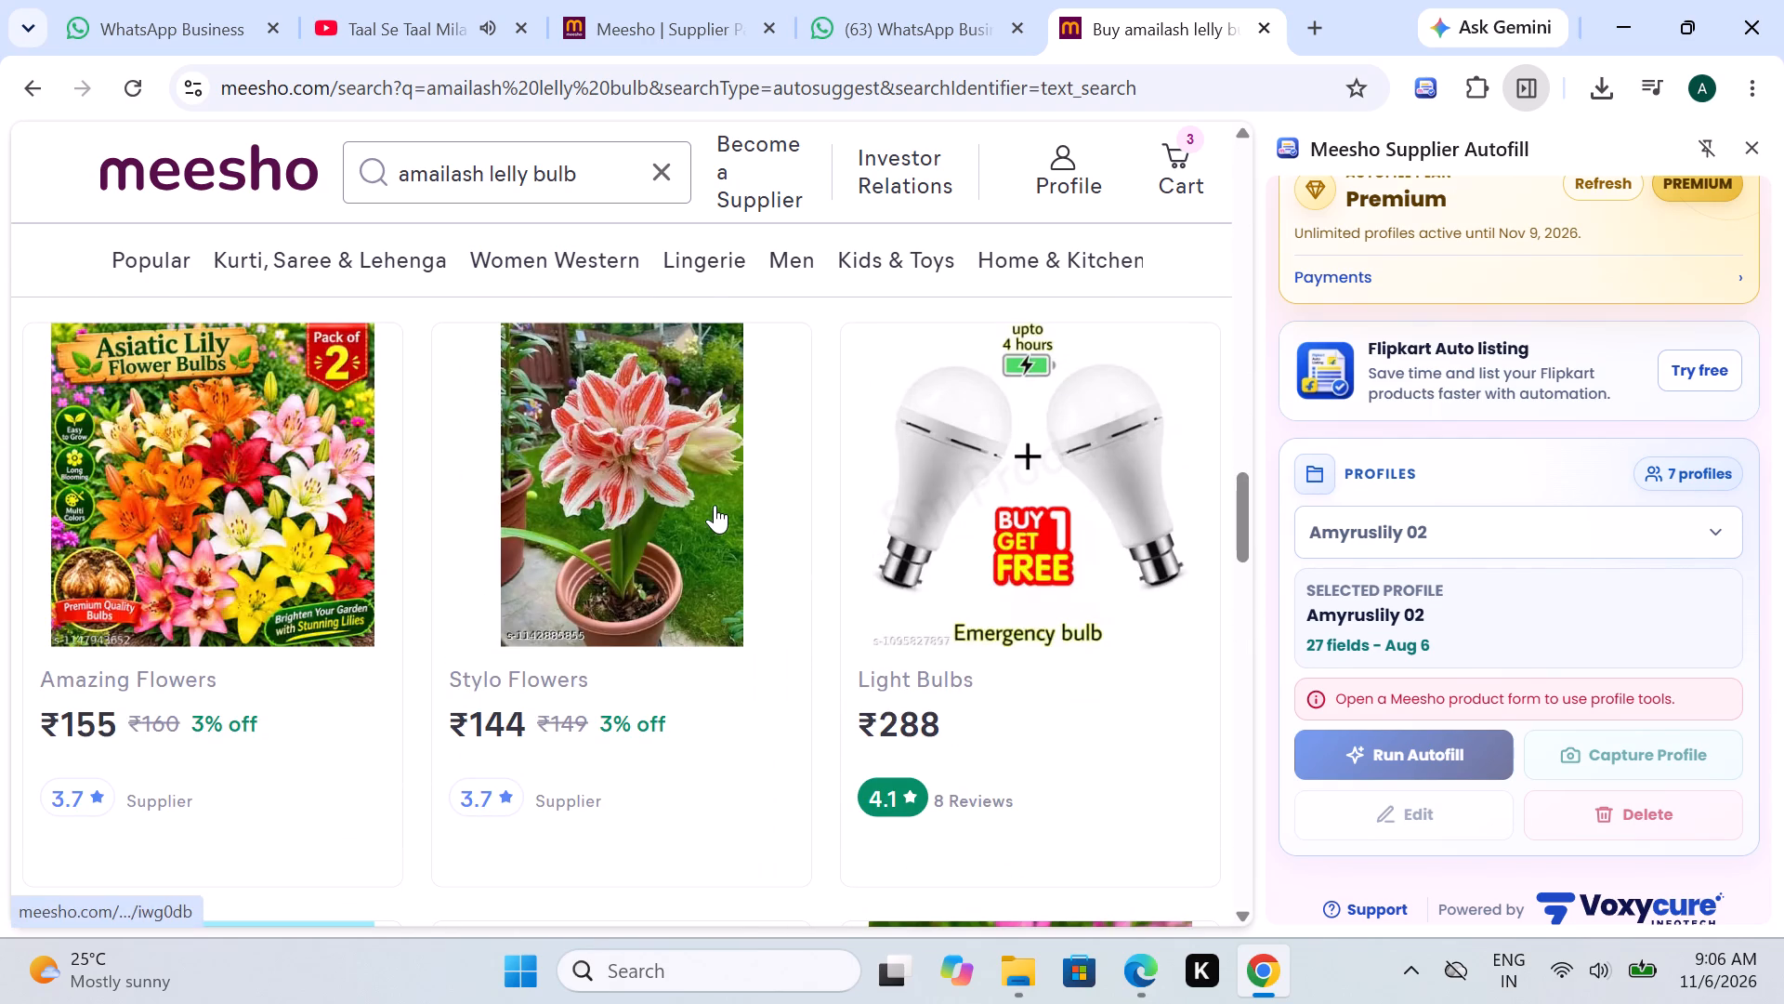
scroll(714, 502, "up", 1)
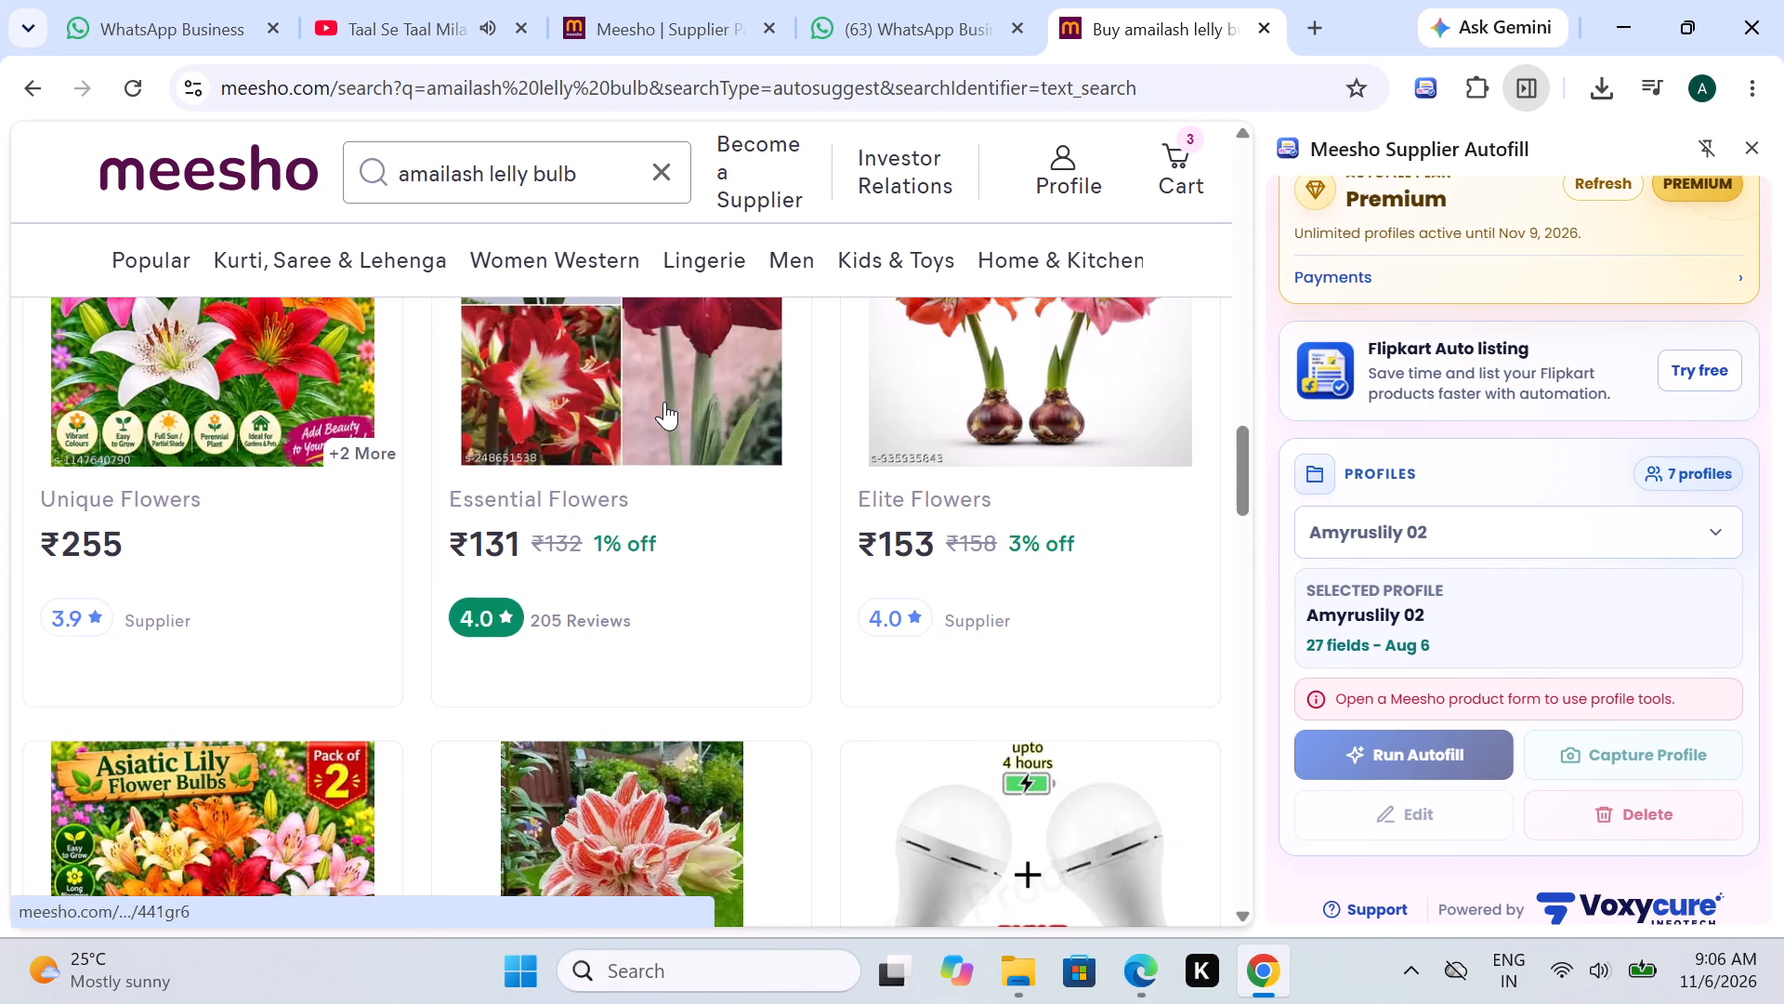
left_click(665, 402)
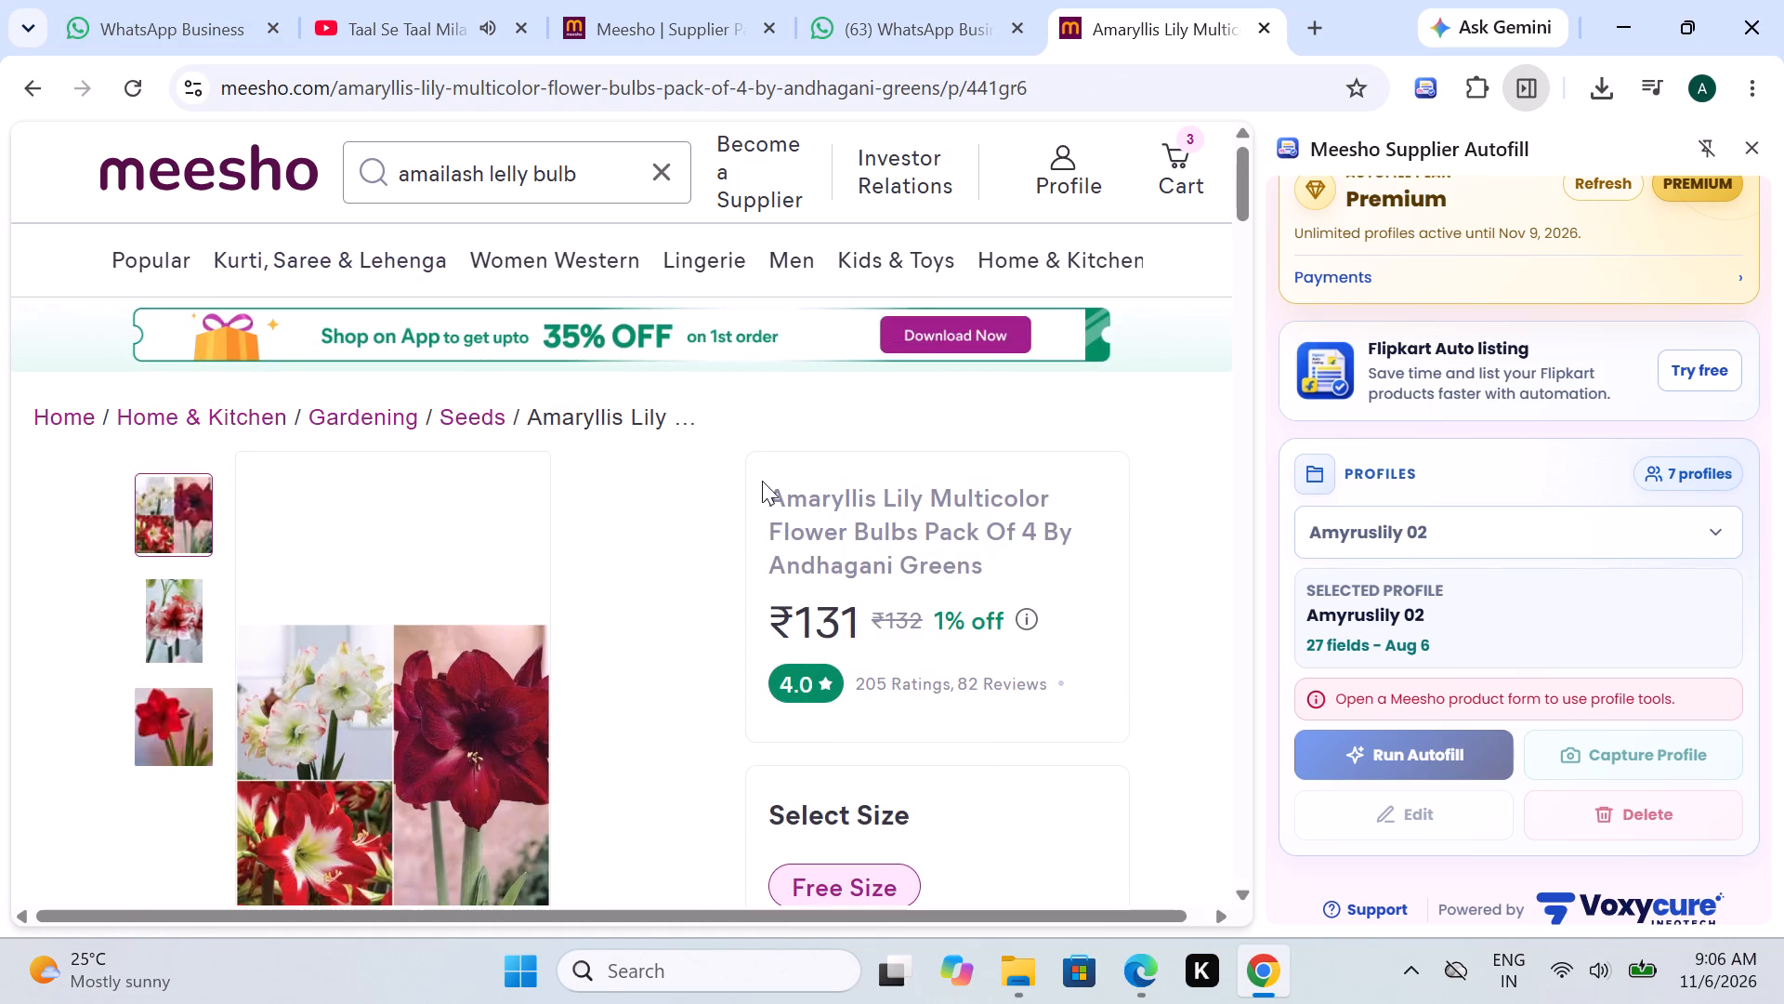
left_click_drag(762, 481, 1001, 555)
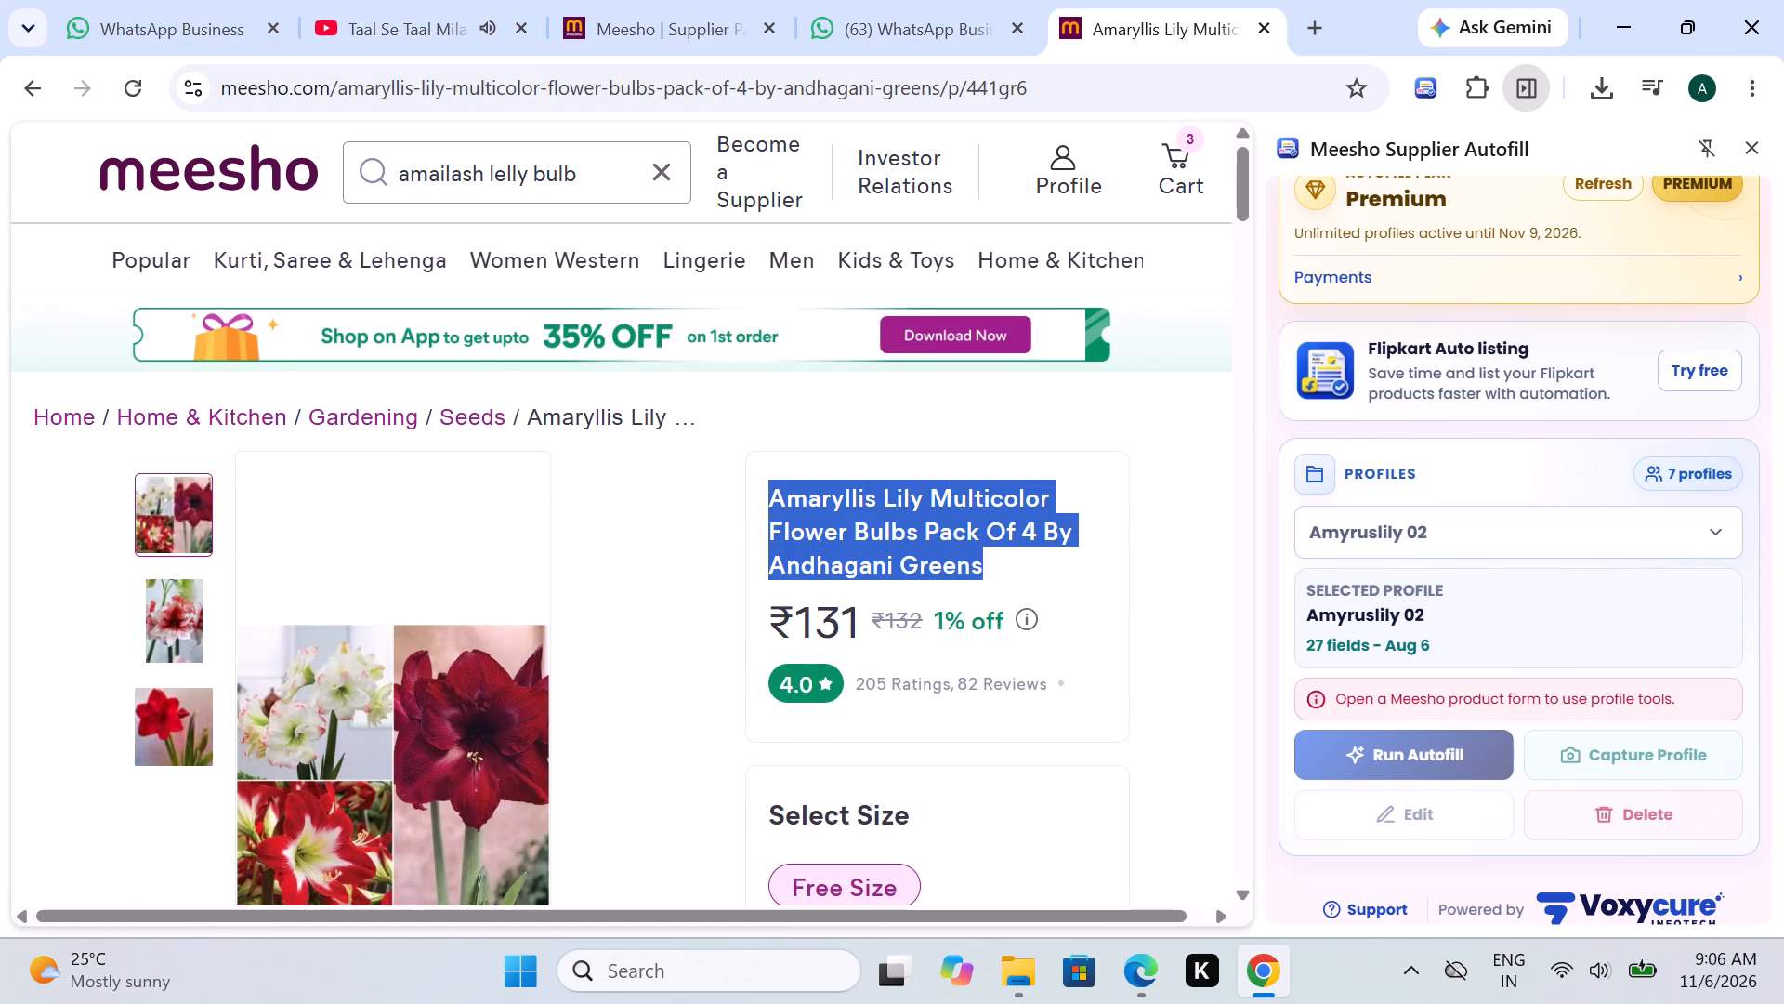
key("ctrl+c")
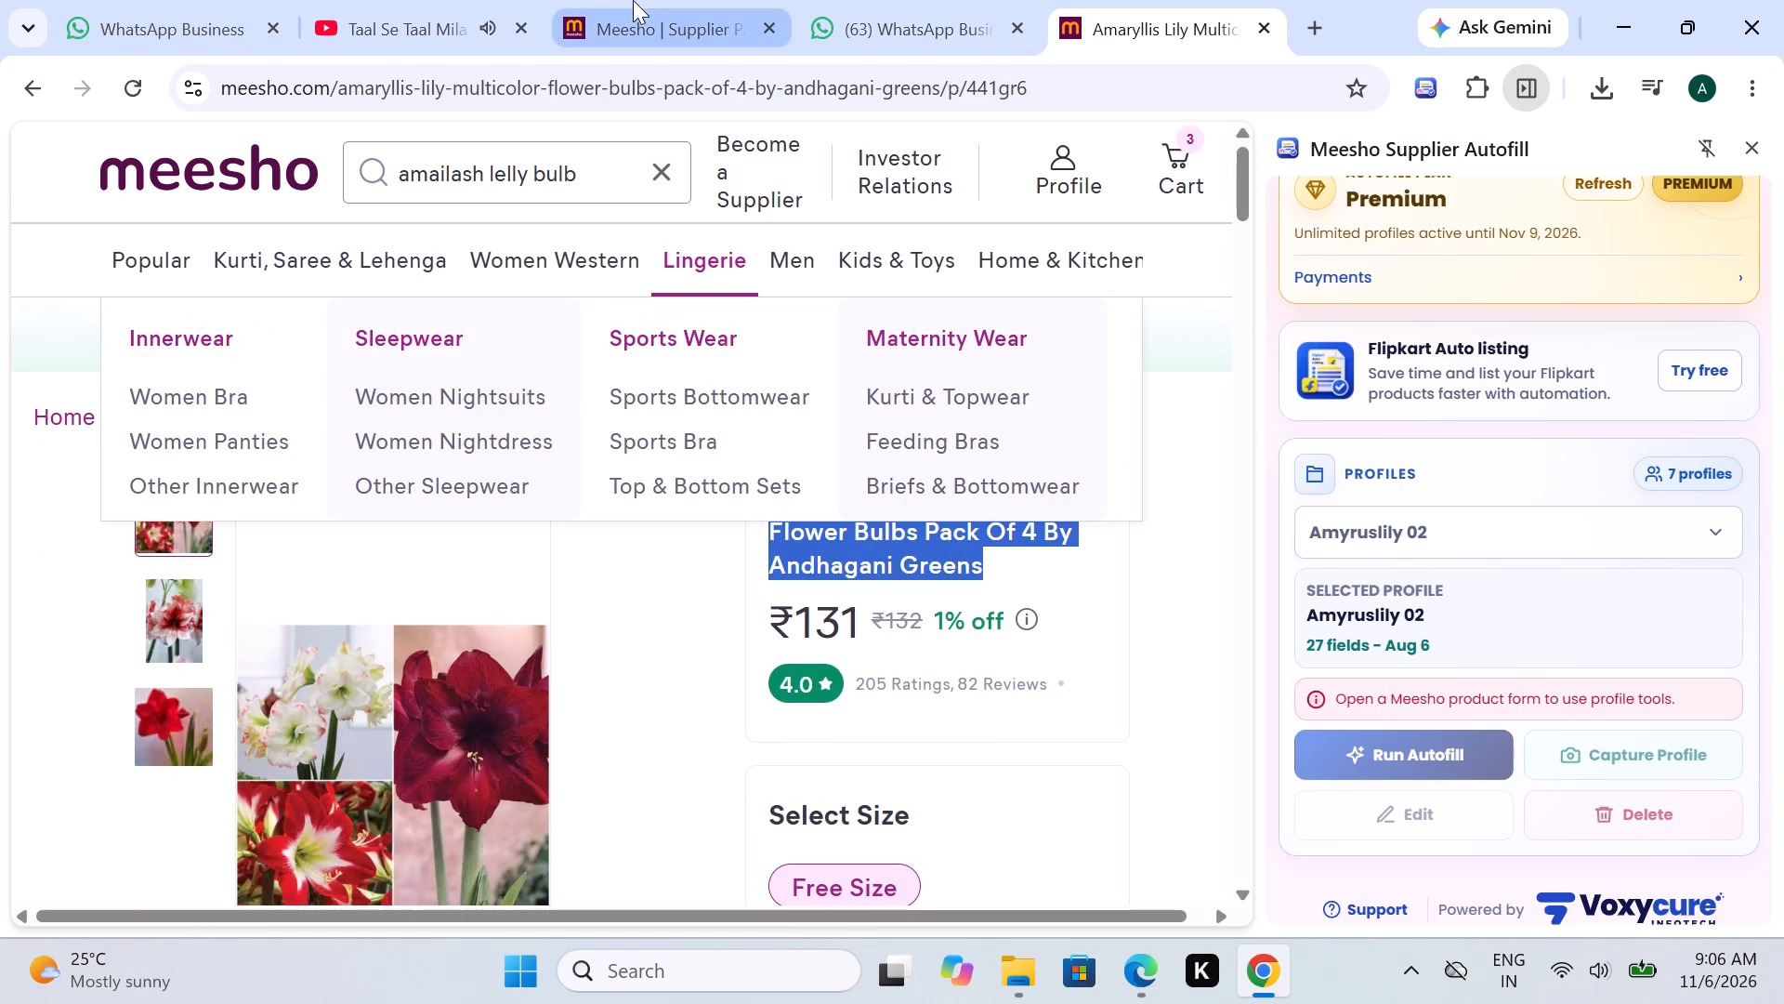
Back in the catalog form, set the product name to "Amaryllis Lily Multicolor Flower Bulbs Pack Of 2 By Andhagani Greens".
left_click(641, 23)
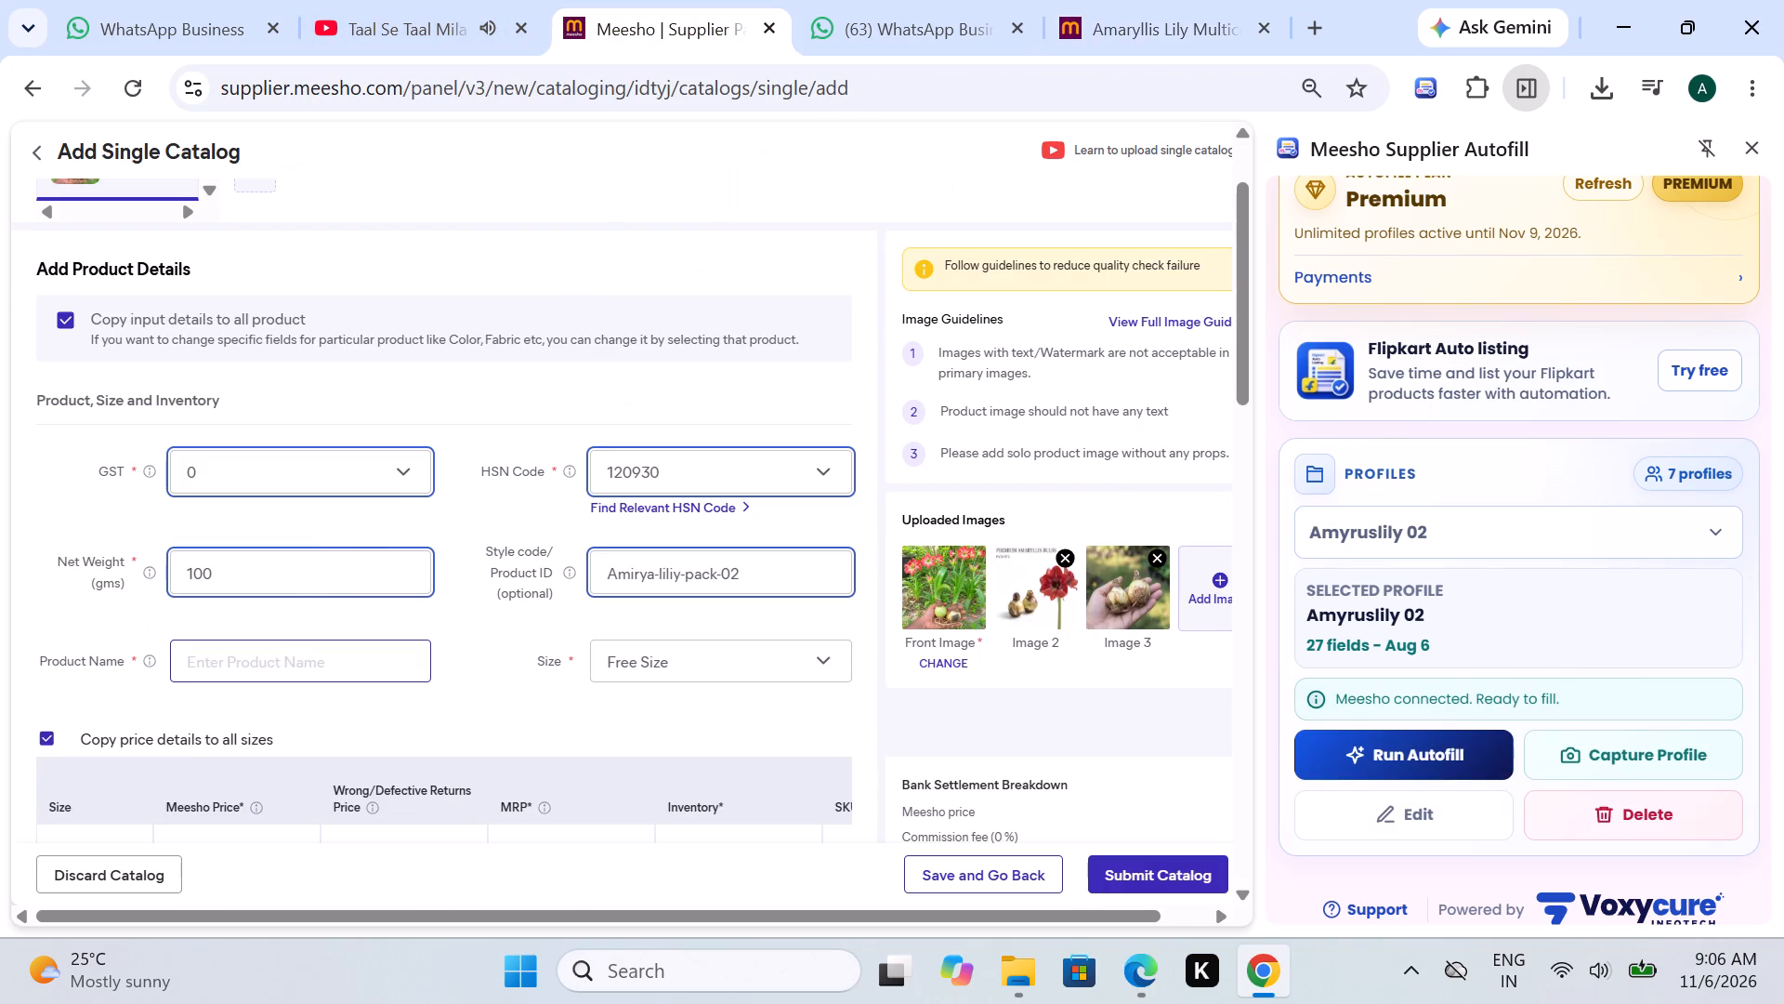
left_click(253, 679)
key("ctrl+v")
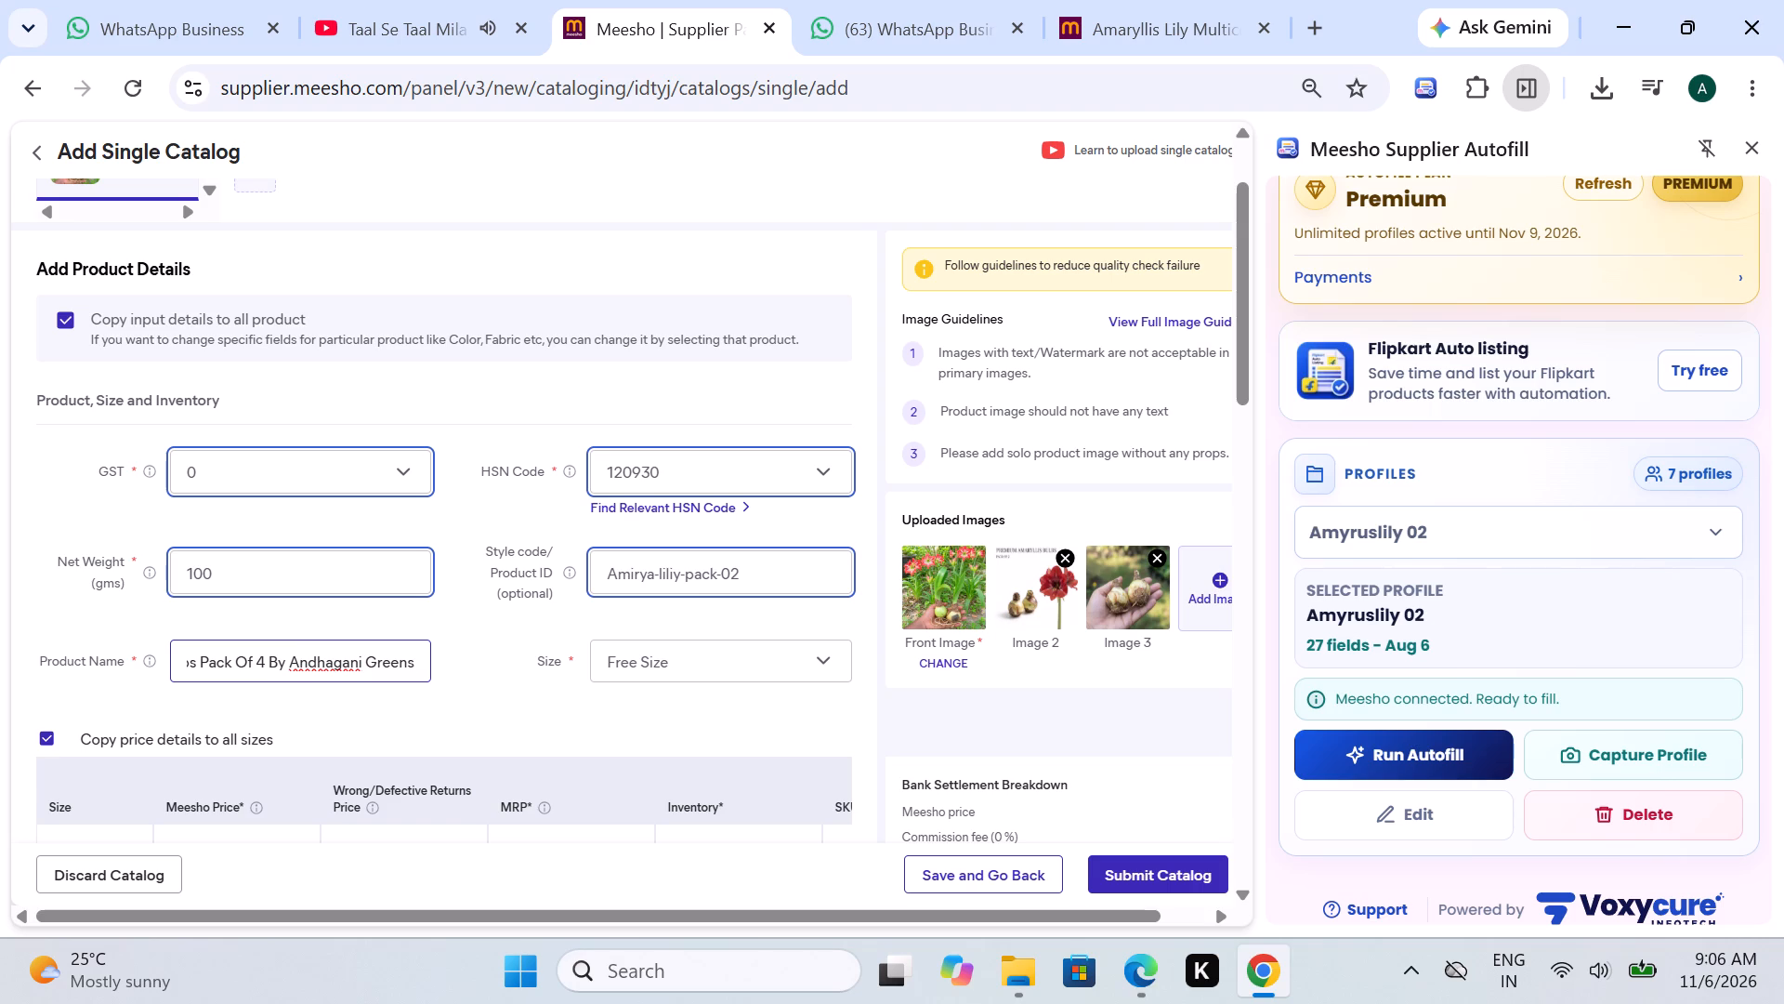
left_click(265, 663)
key("BackSpace")
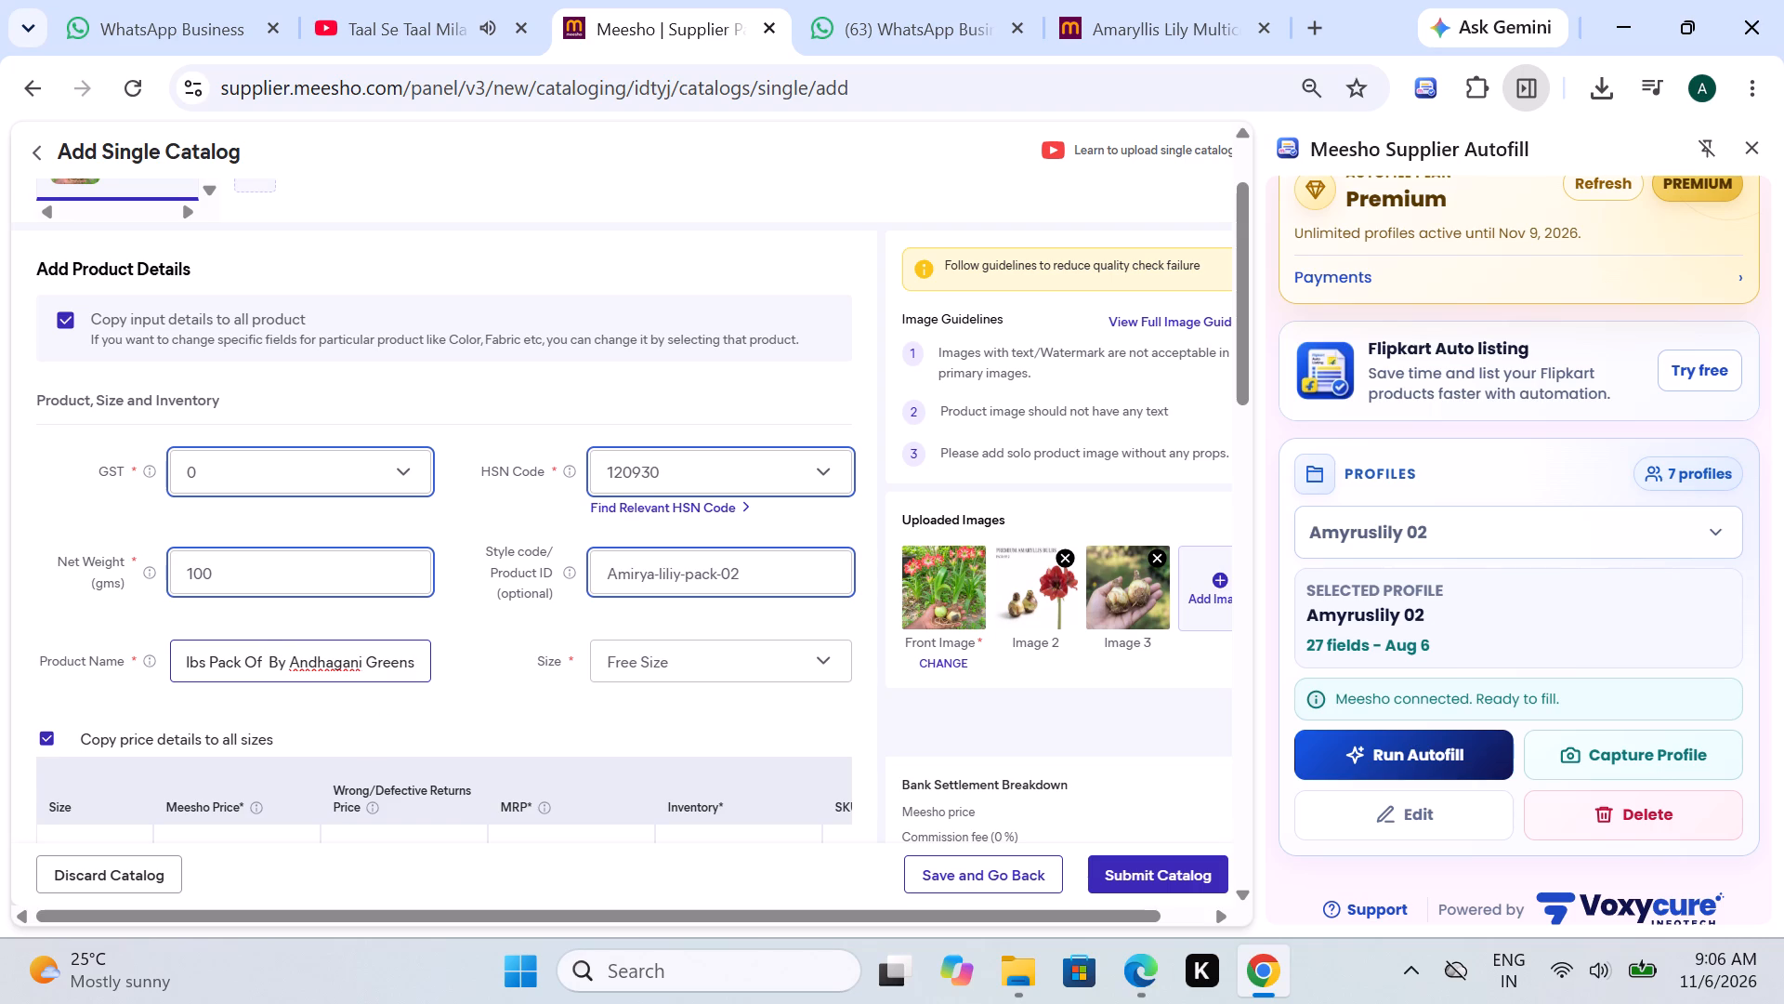
key("2")
Set the product's net weight to 300 gms.
left_click(327, 573)
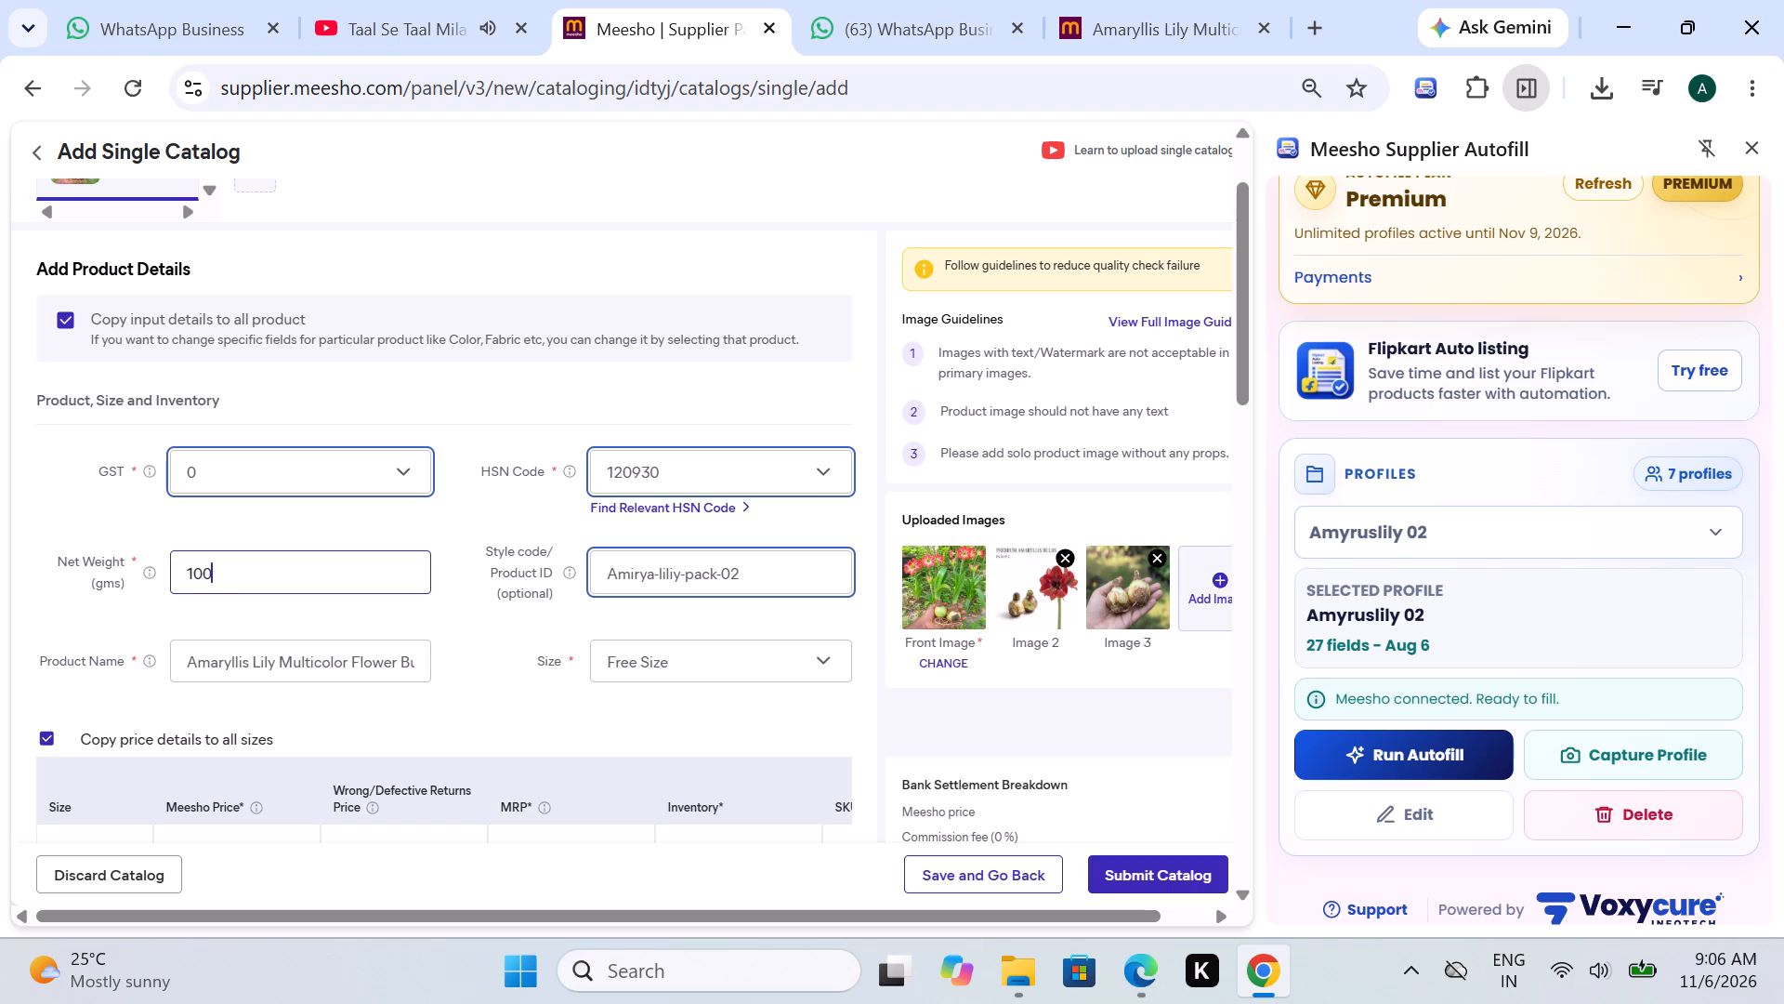
key("BackSpace")
key("BackSpace")
key("BackSpace")
key("BackSpace")
key("BackSpace")
key("BackSpace")
key("BackSpace")
key("BackSpace")
key("BackSpace")
key("BackSpace")
key("BackSpace")
key("BackSpace")
key("BackSpace")
key("3")
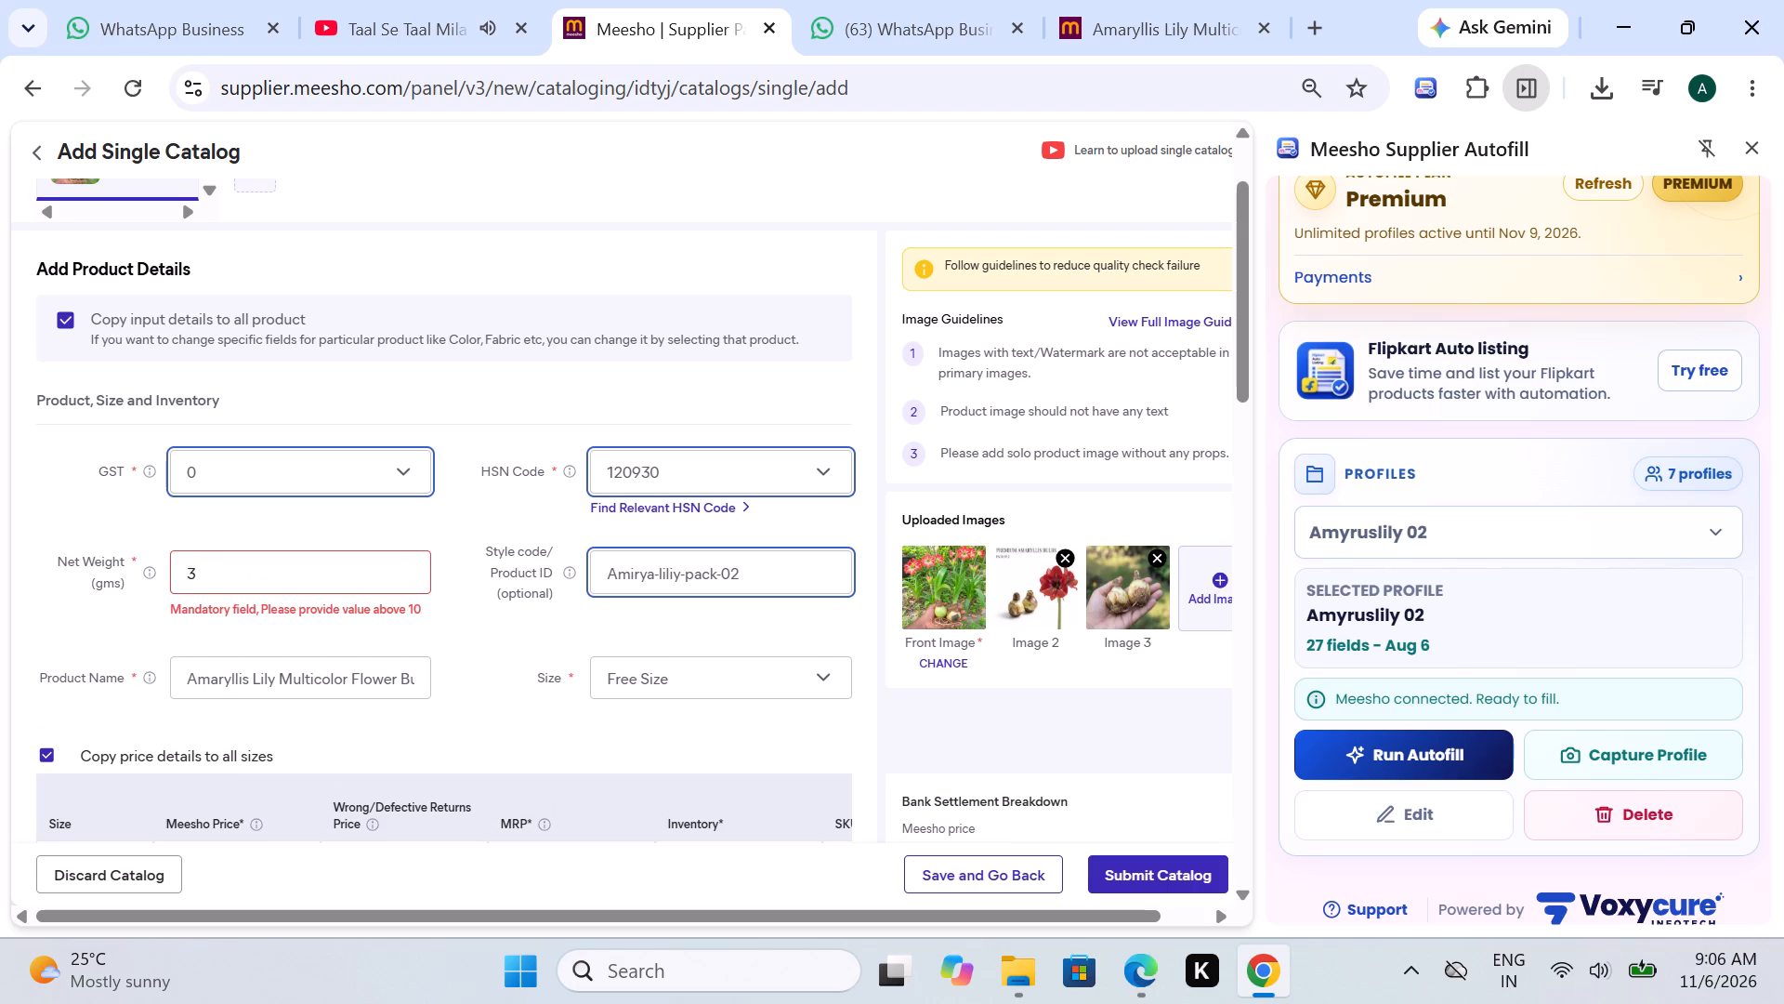
type("00")
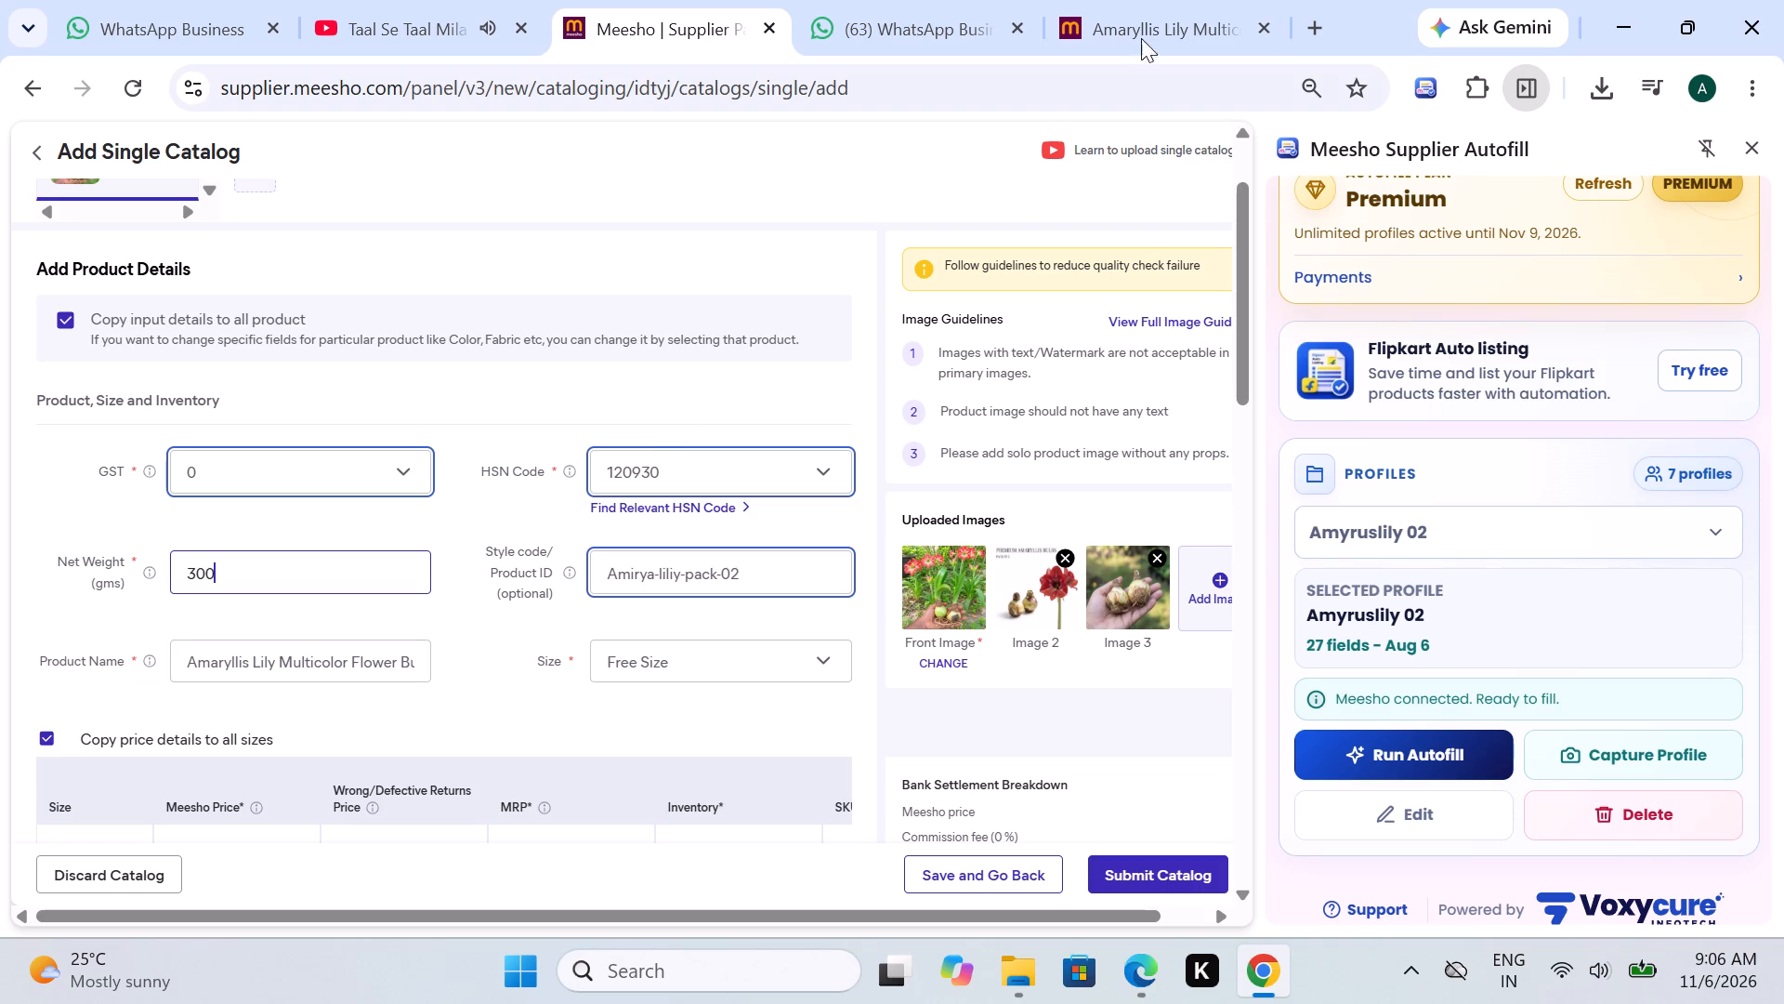
Open a new browser tab.
left_click(1312, 16)
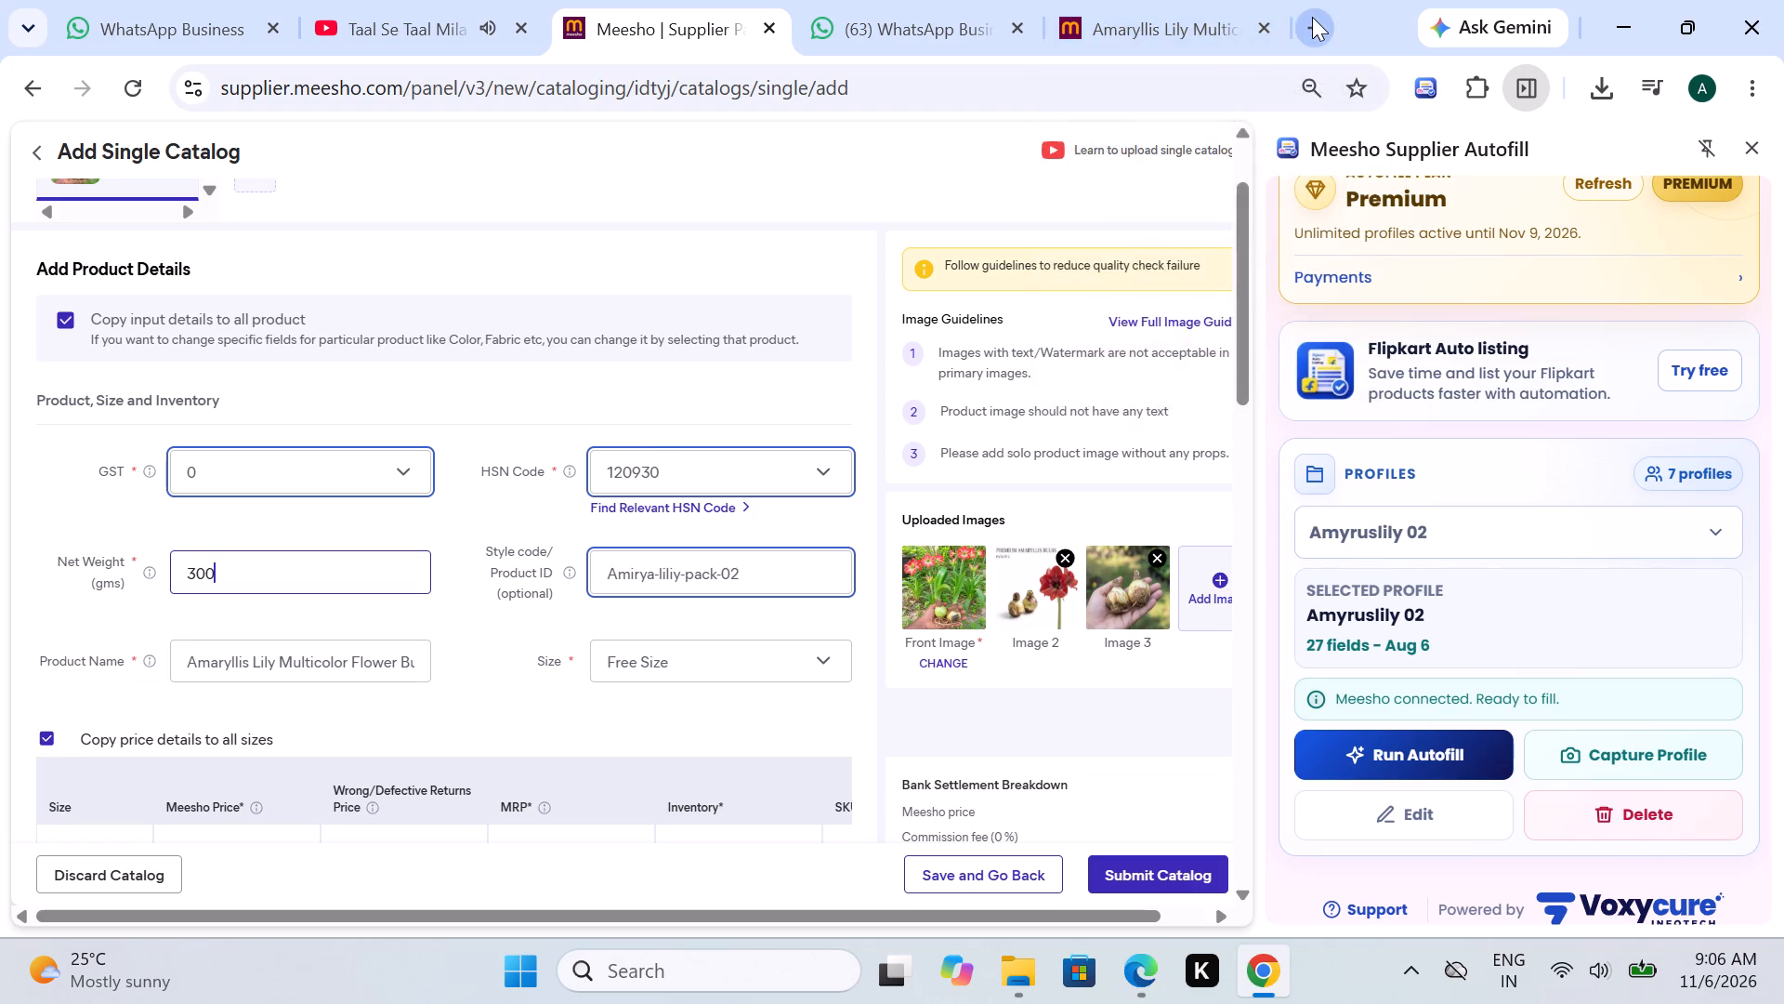
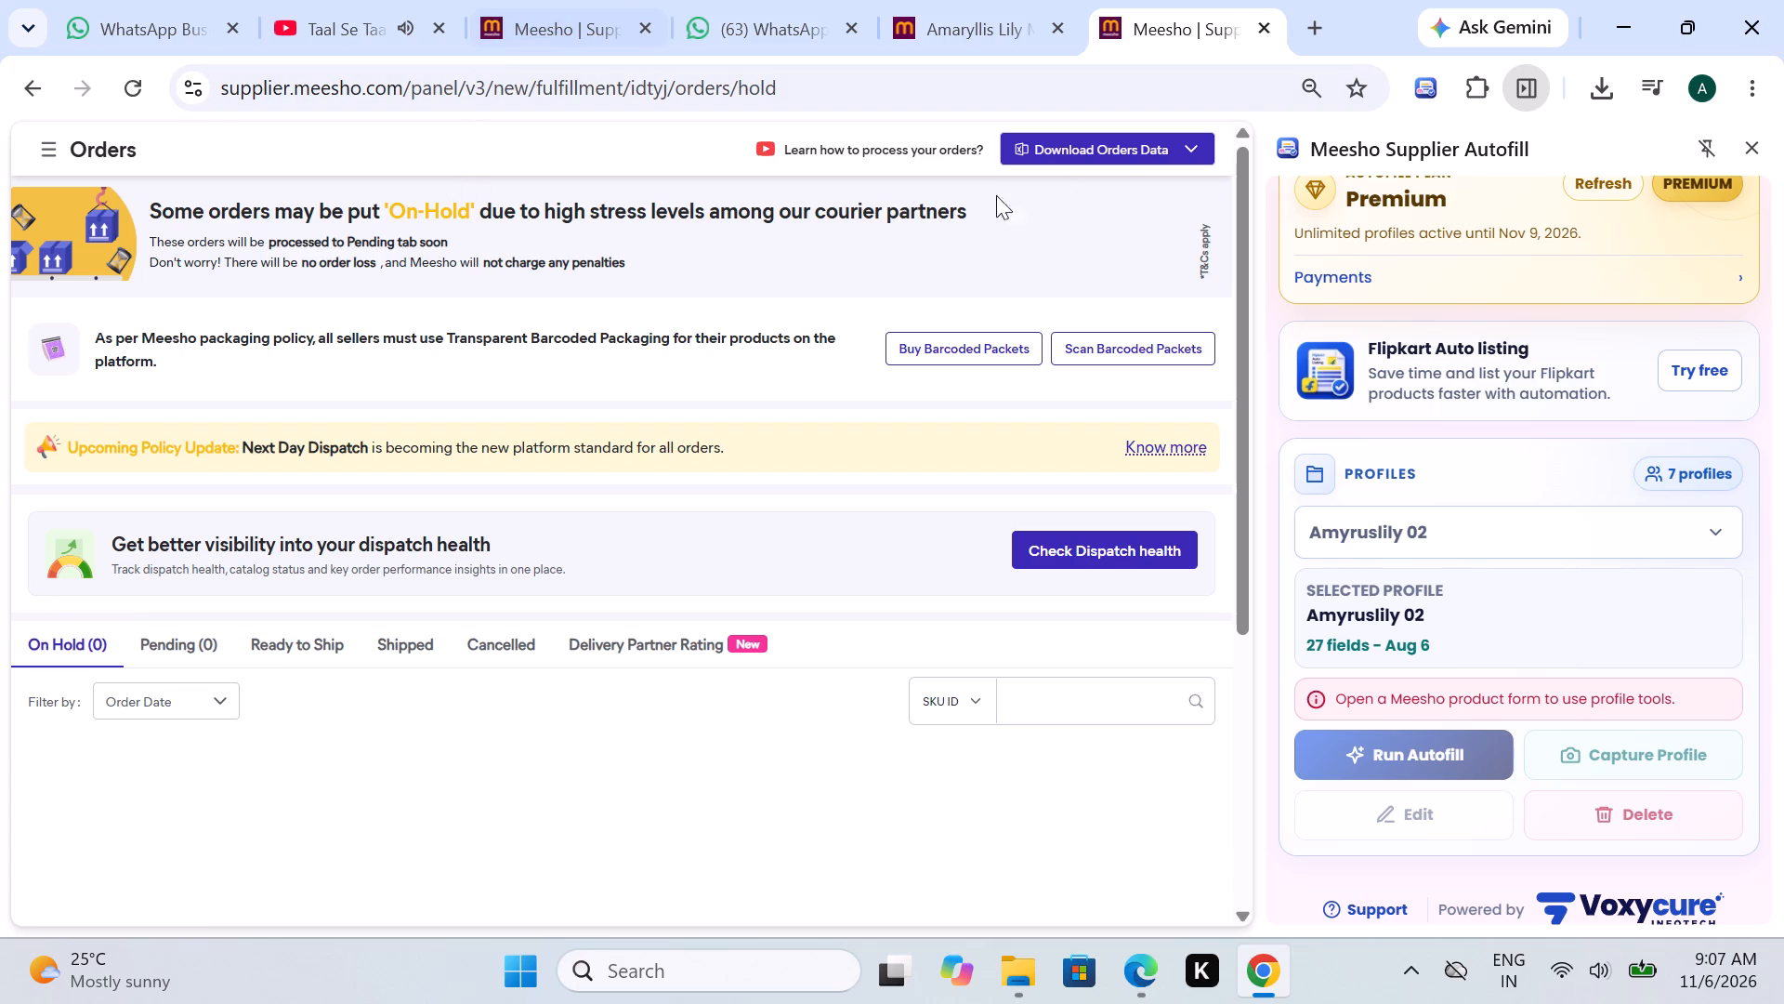
Close the Meesho Supplier Autofill extension.
left_click(1749, 148)
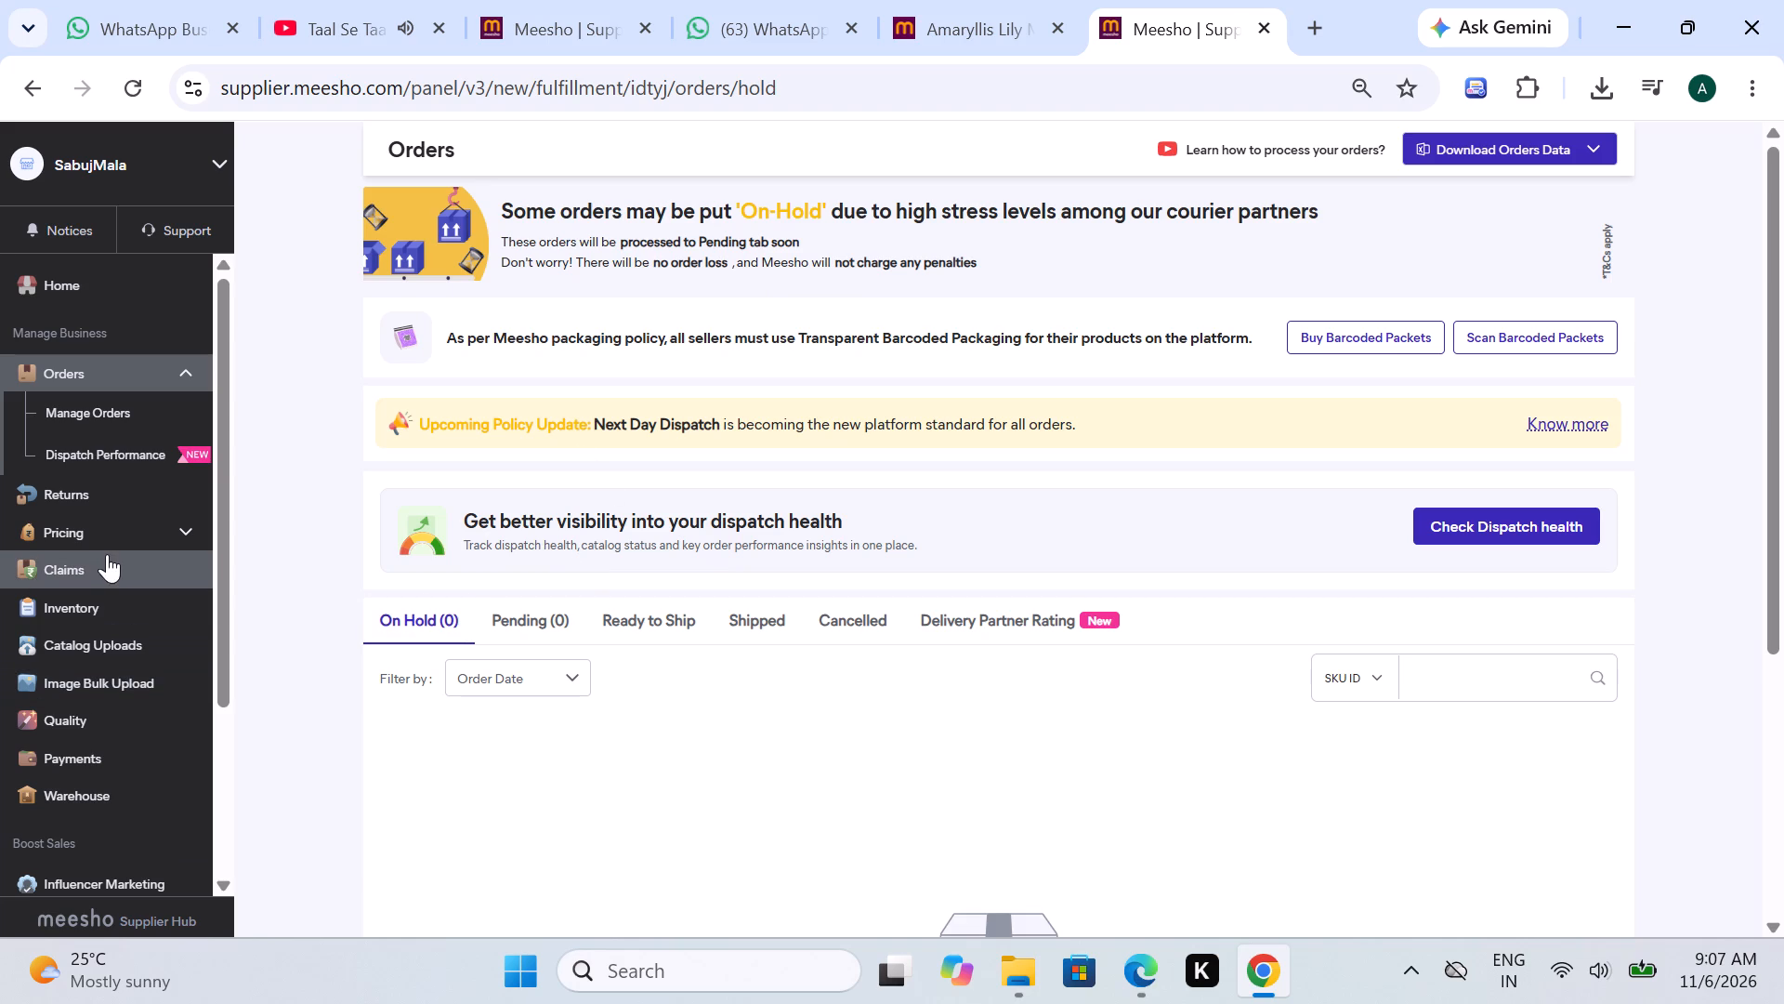
Browse the active inventory as far as the Amaryllis lily catalogs and check the style ID of the Graceful Flowers catalog.
left_click(111, 608)
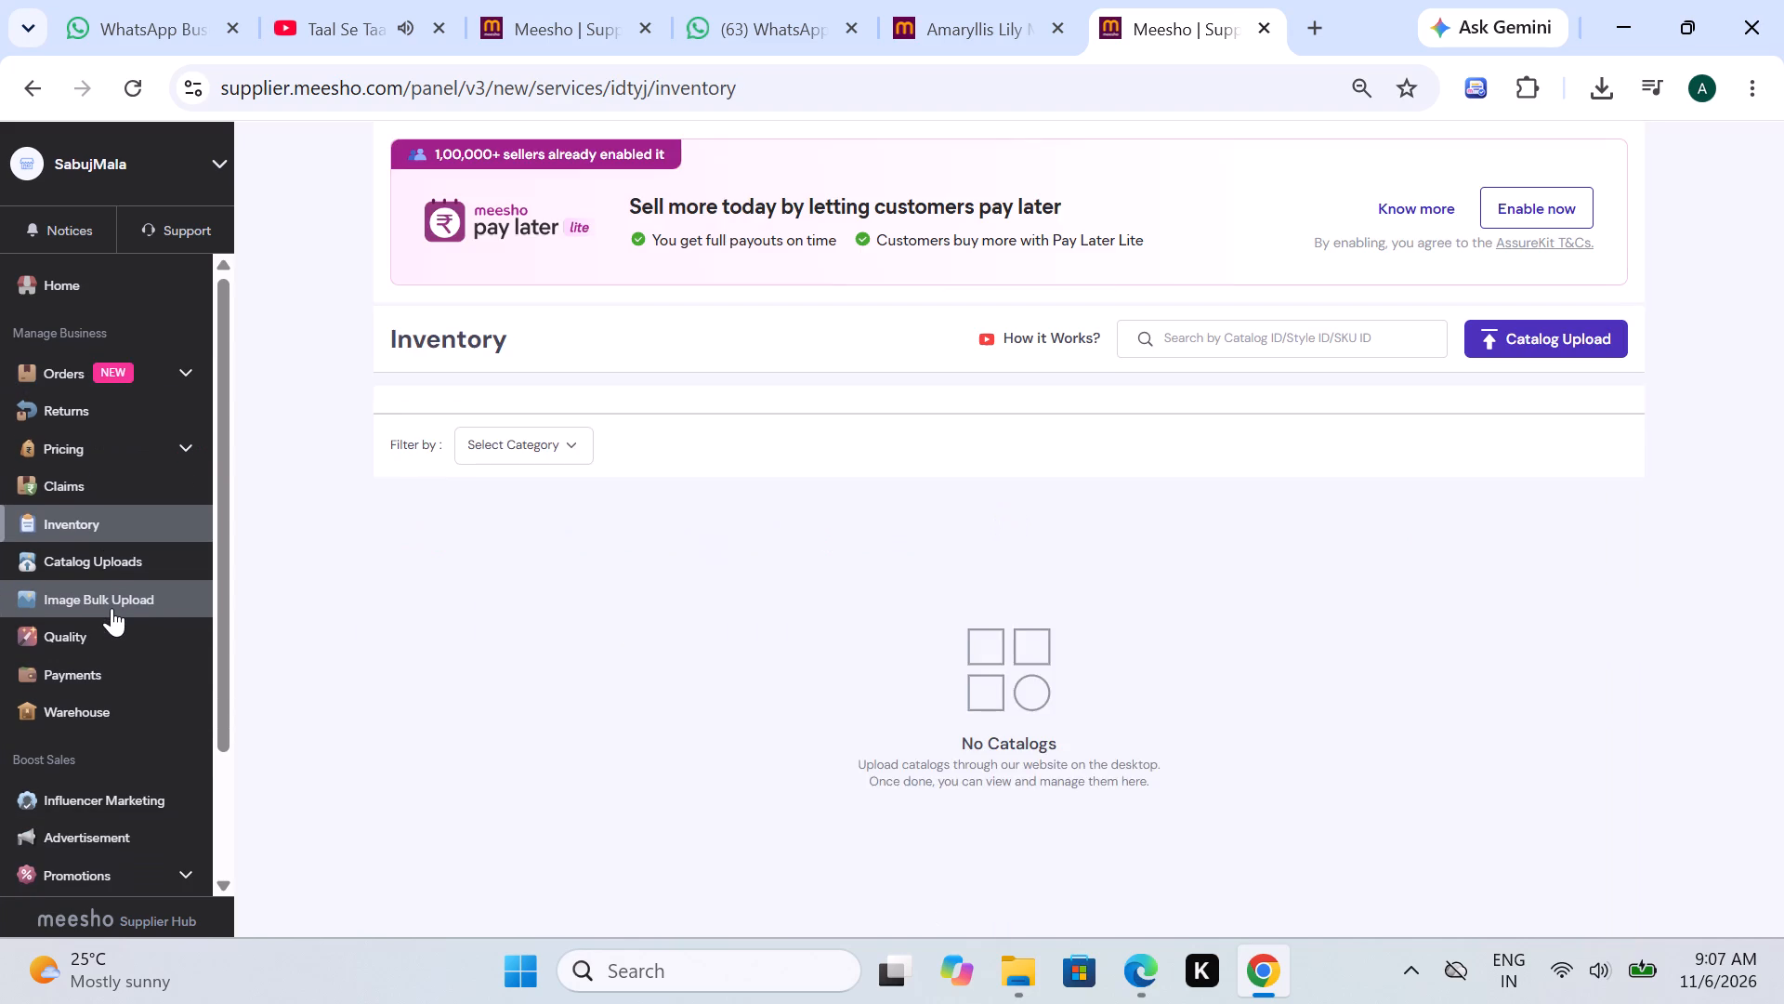
left_click_drag(673, 586, 645, 705)
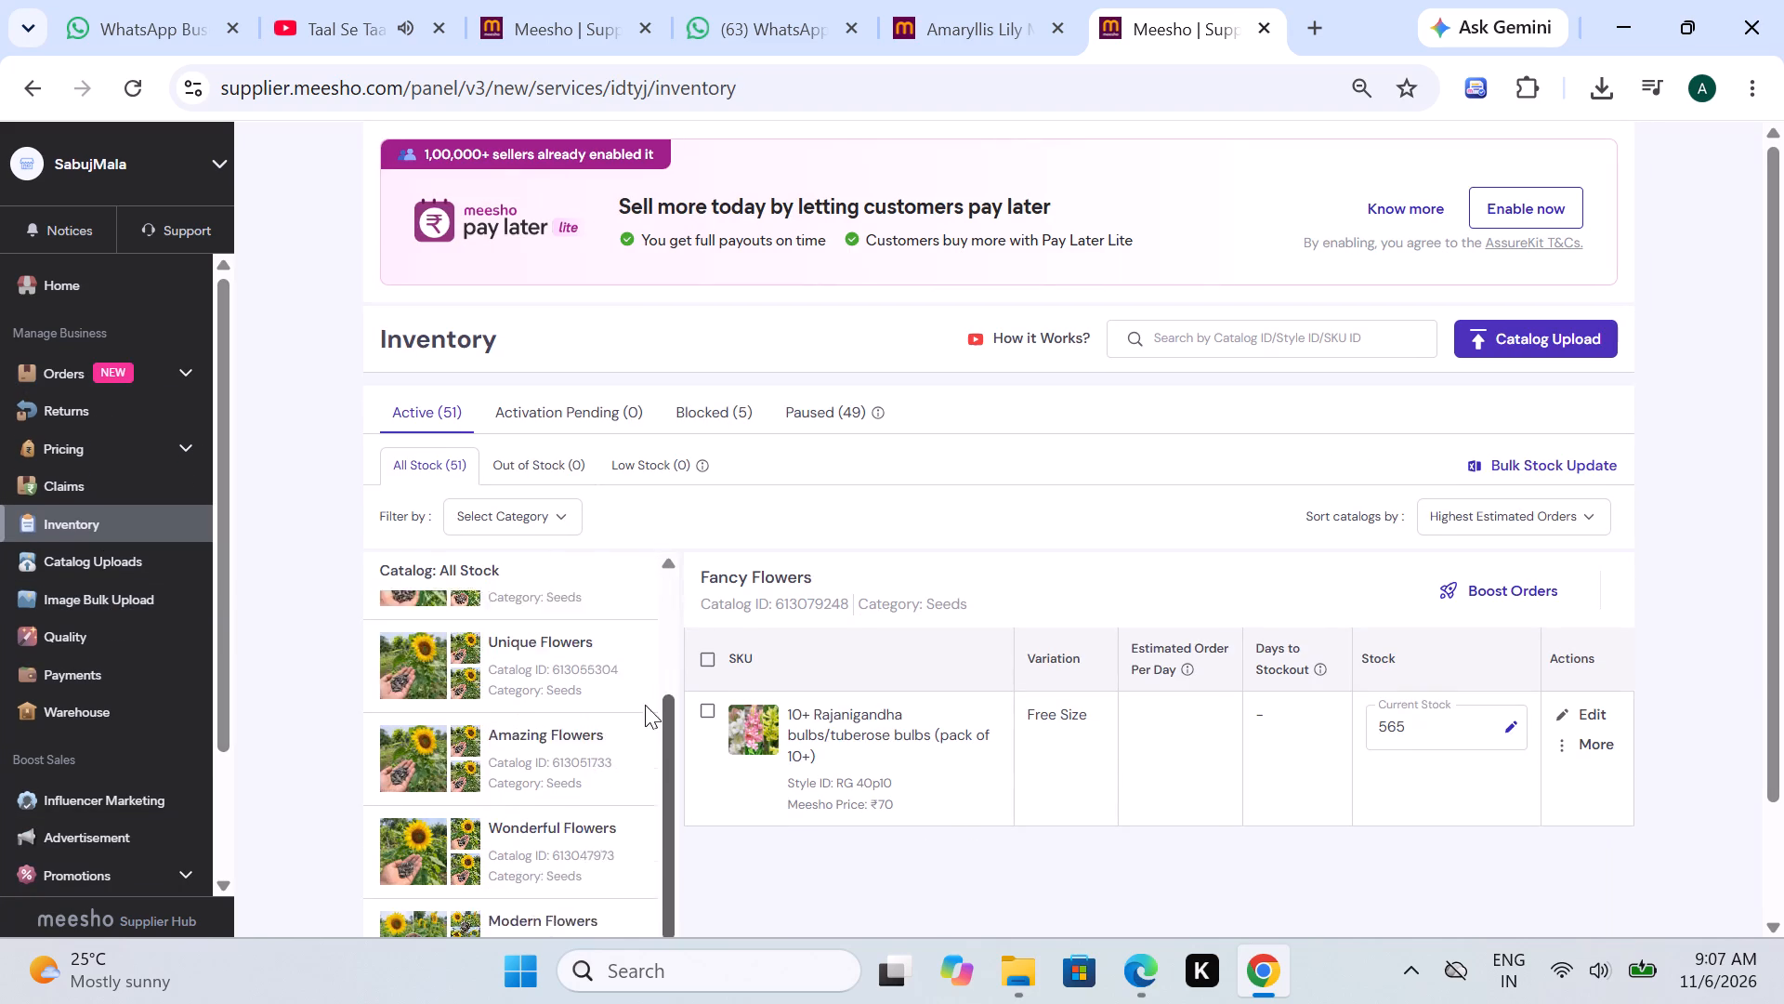
left_click_drag(645, 705, 632, 874)
scroll(539, 750, "down", 3)
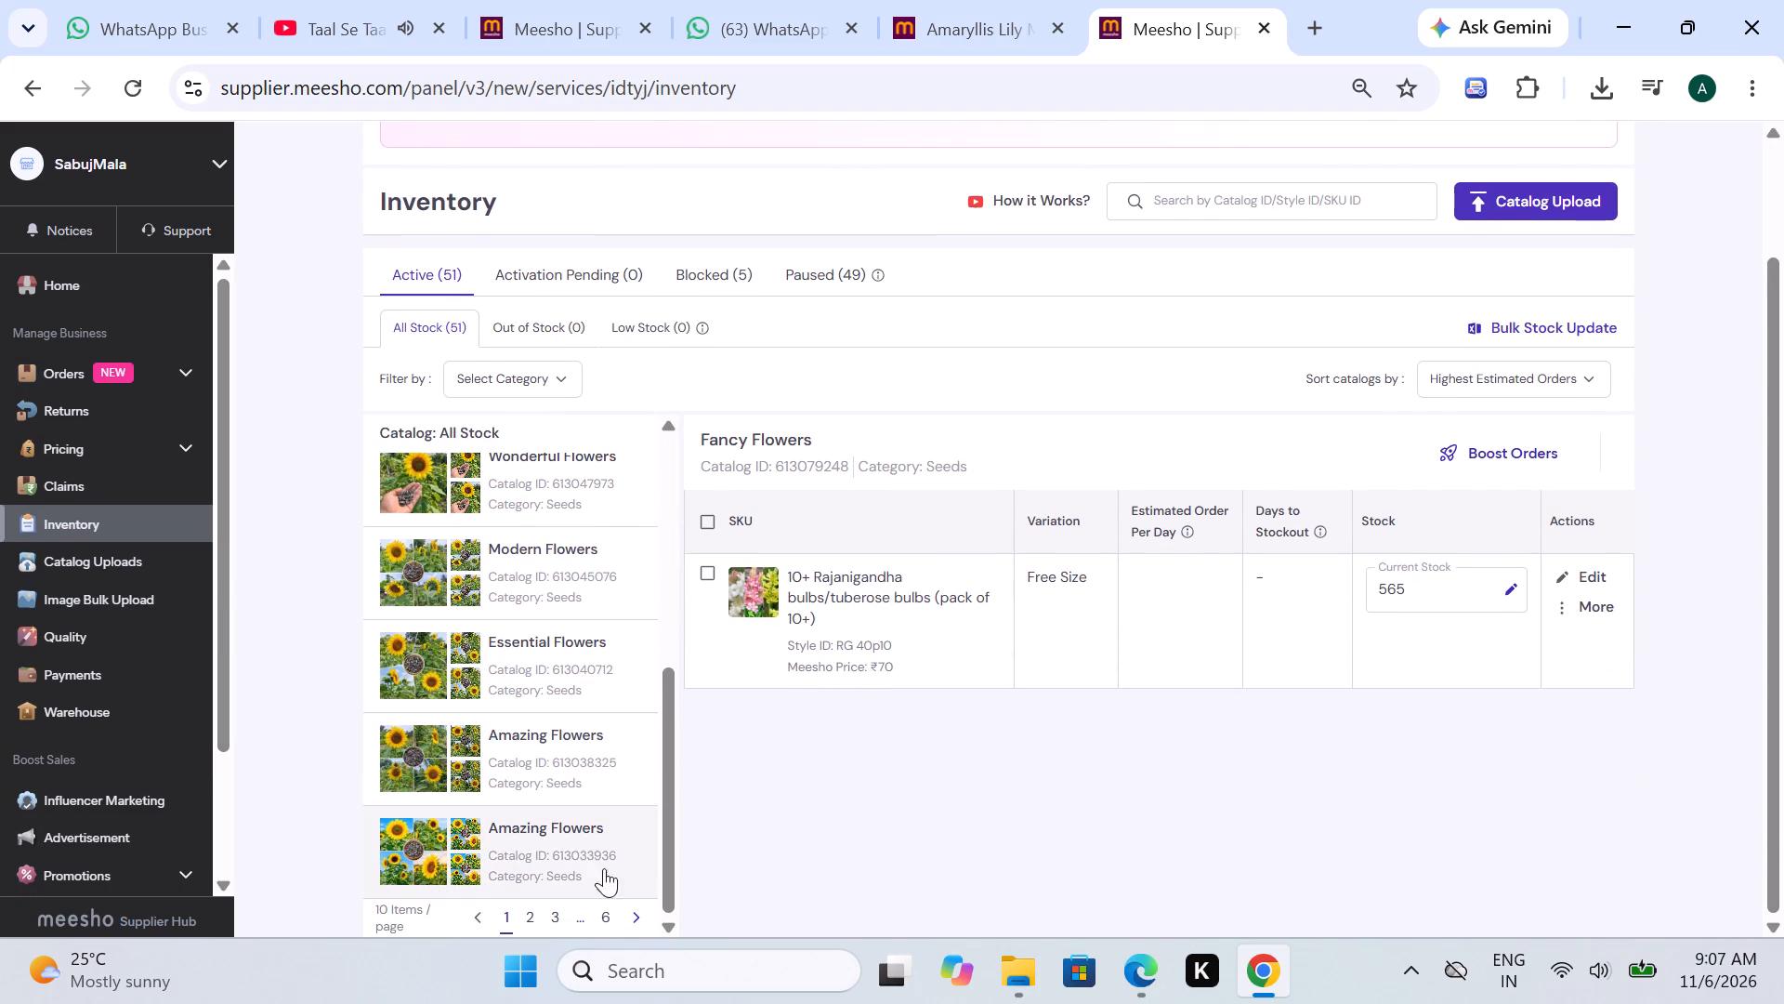
left_click(633, 914)
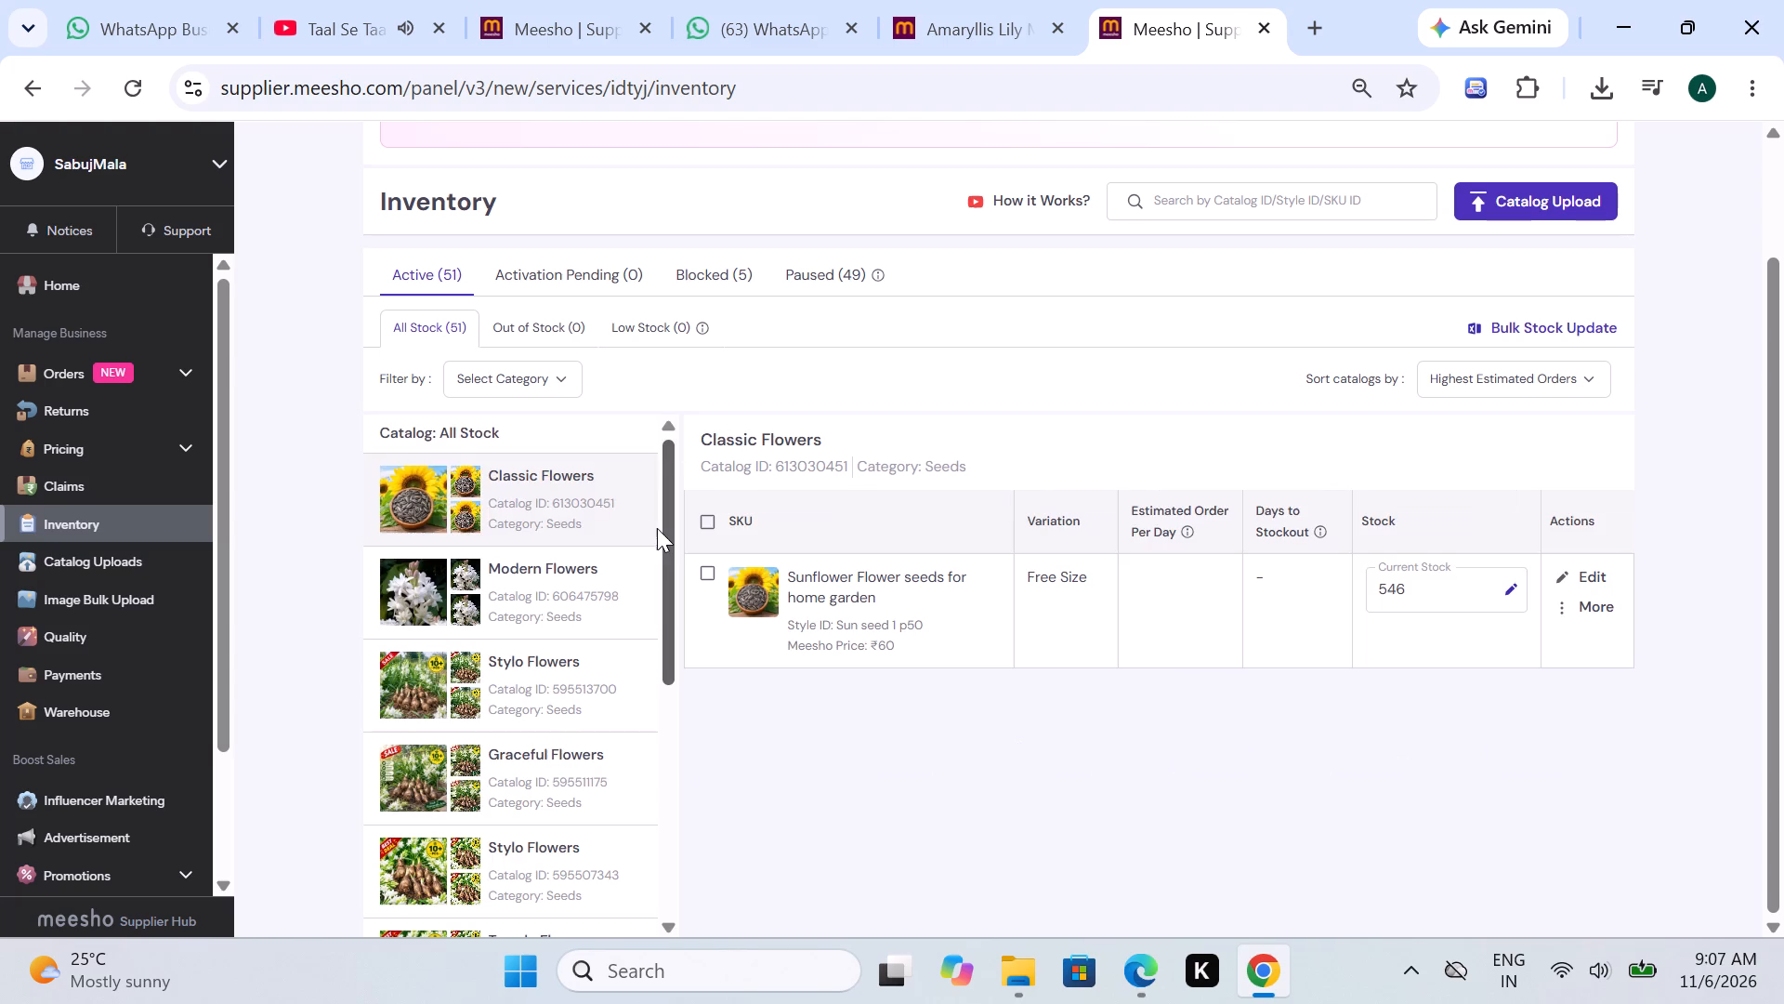
left_click_drag(666, 518, 666, 853)
left_click(637, 907)
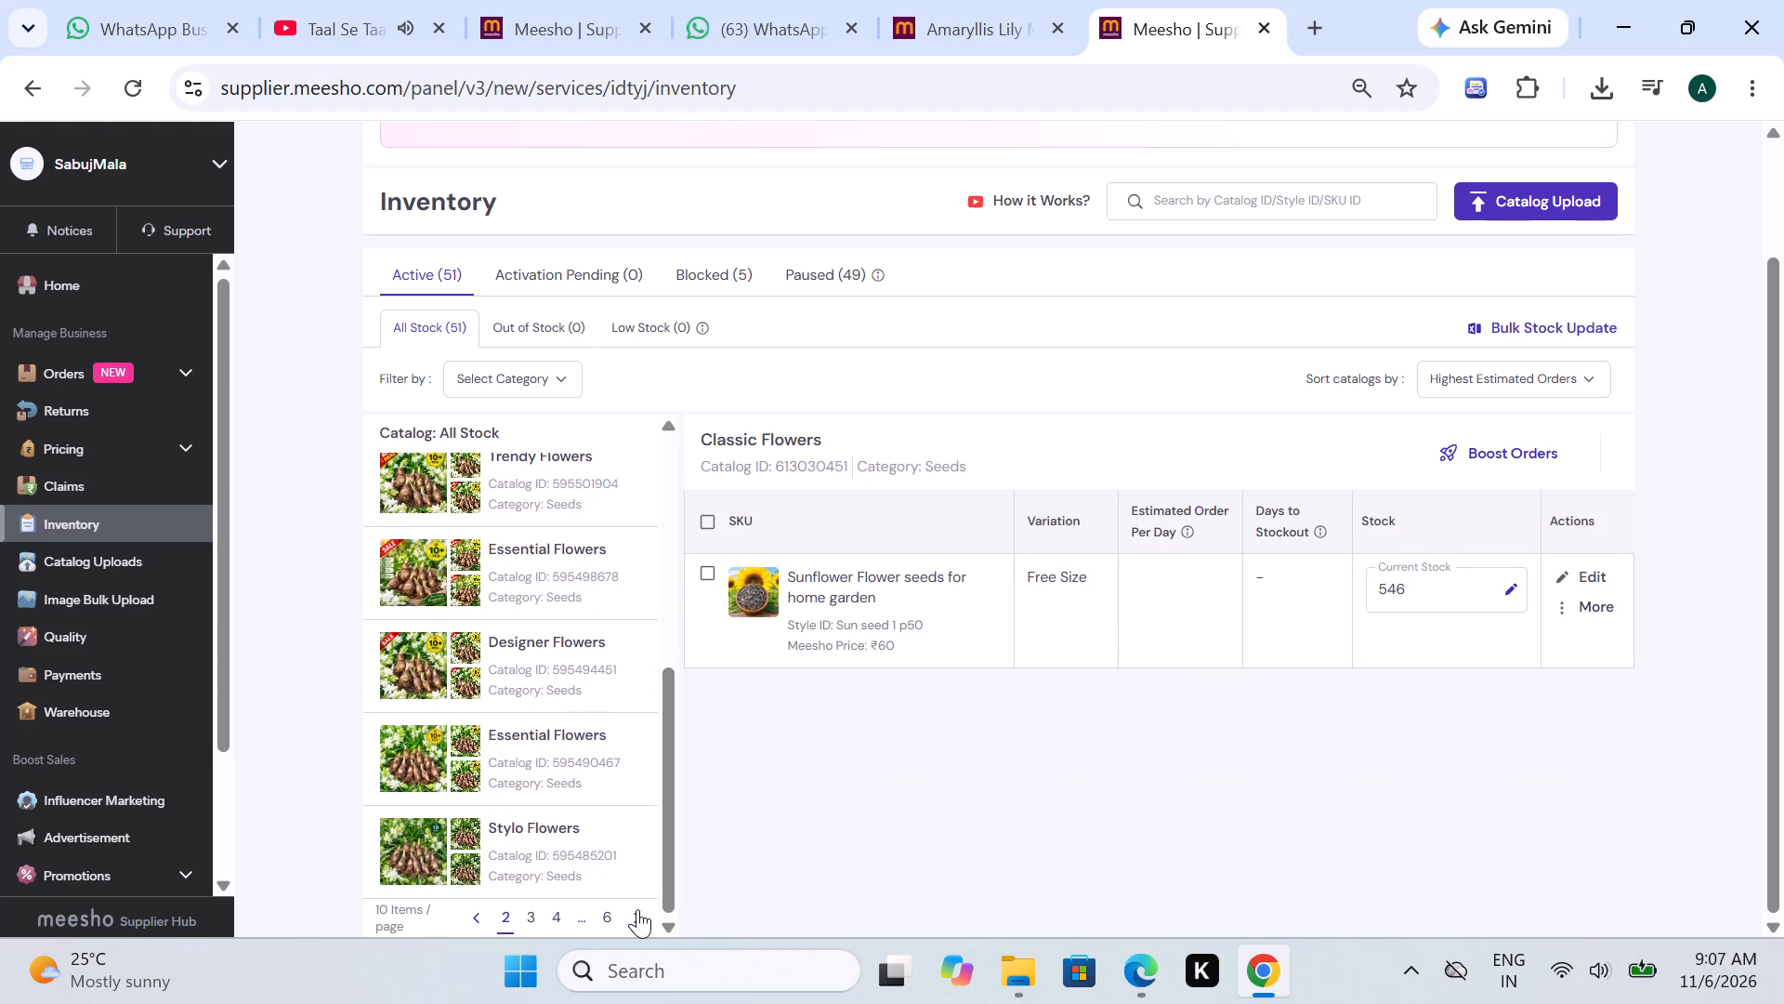
left_click_drag(664, 558, 668, 825)
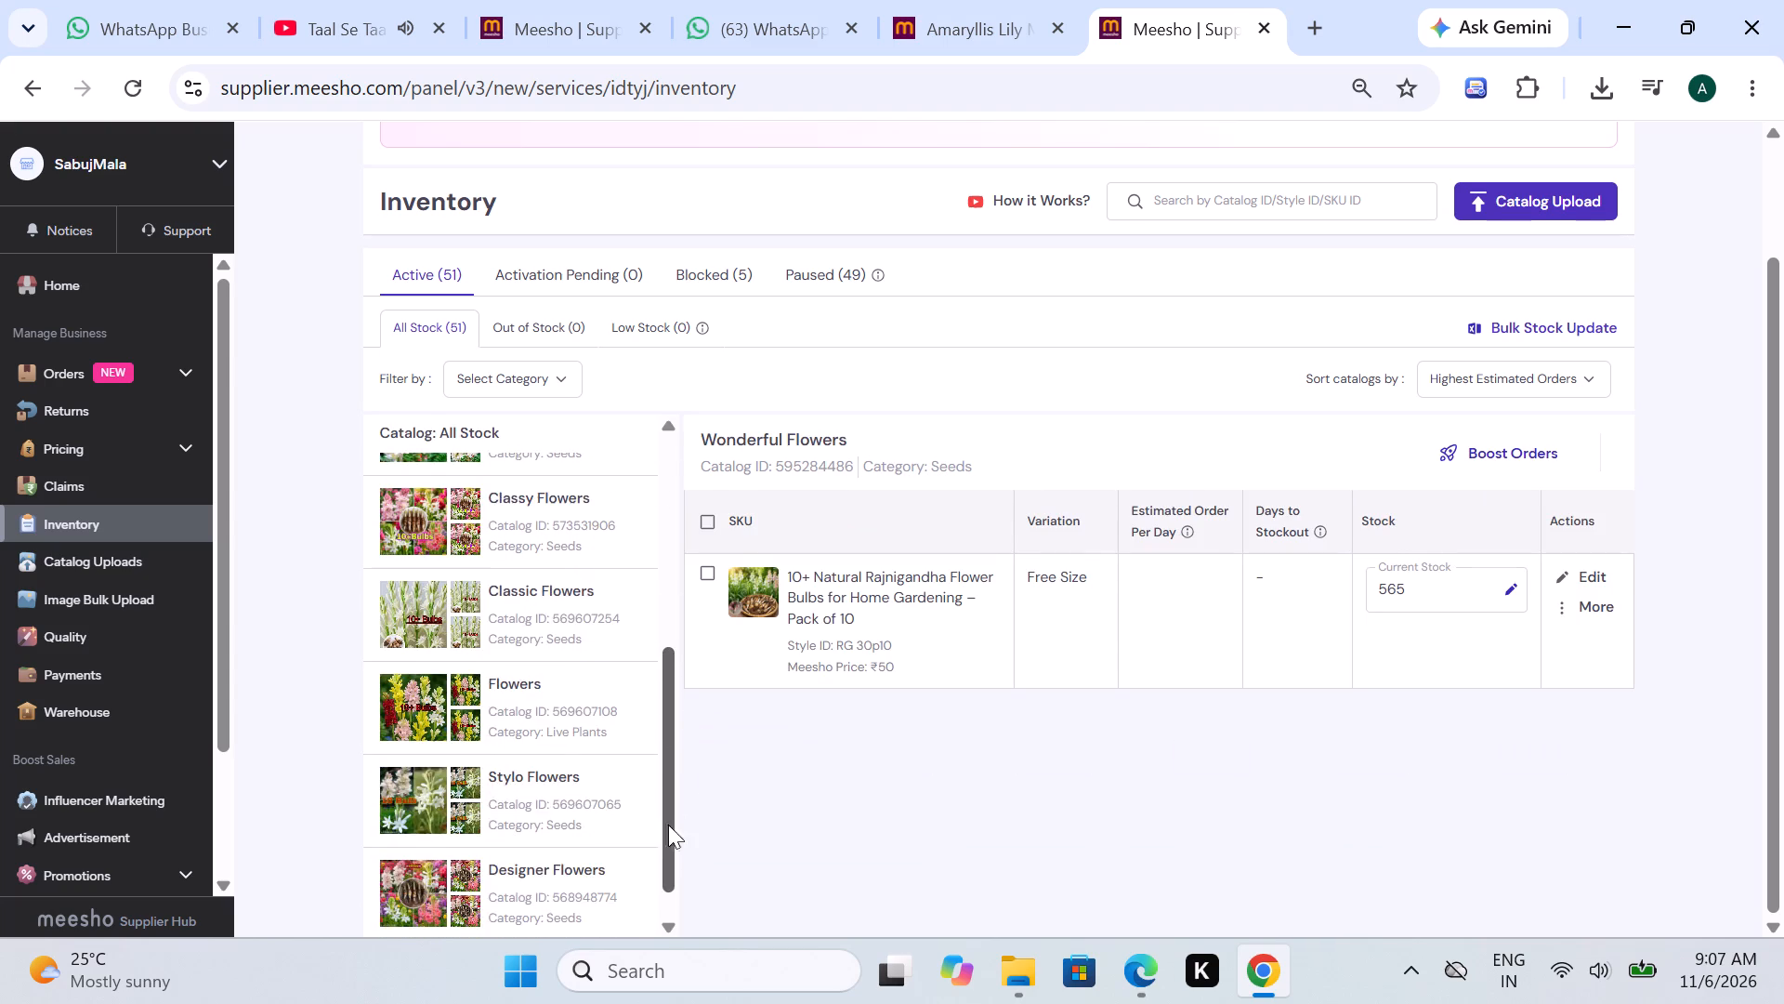
left_click_drag(668, 825, 668, 859)
left_click(640, 906)
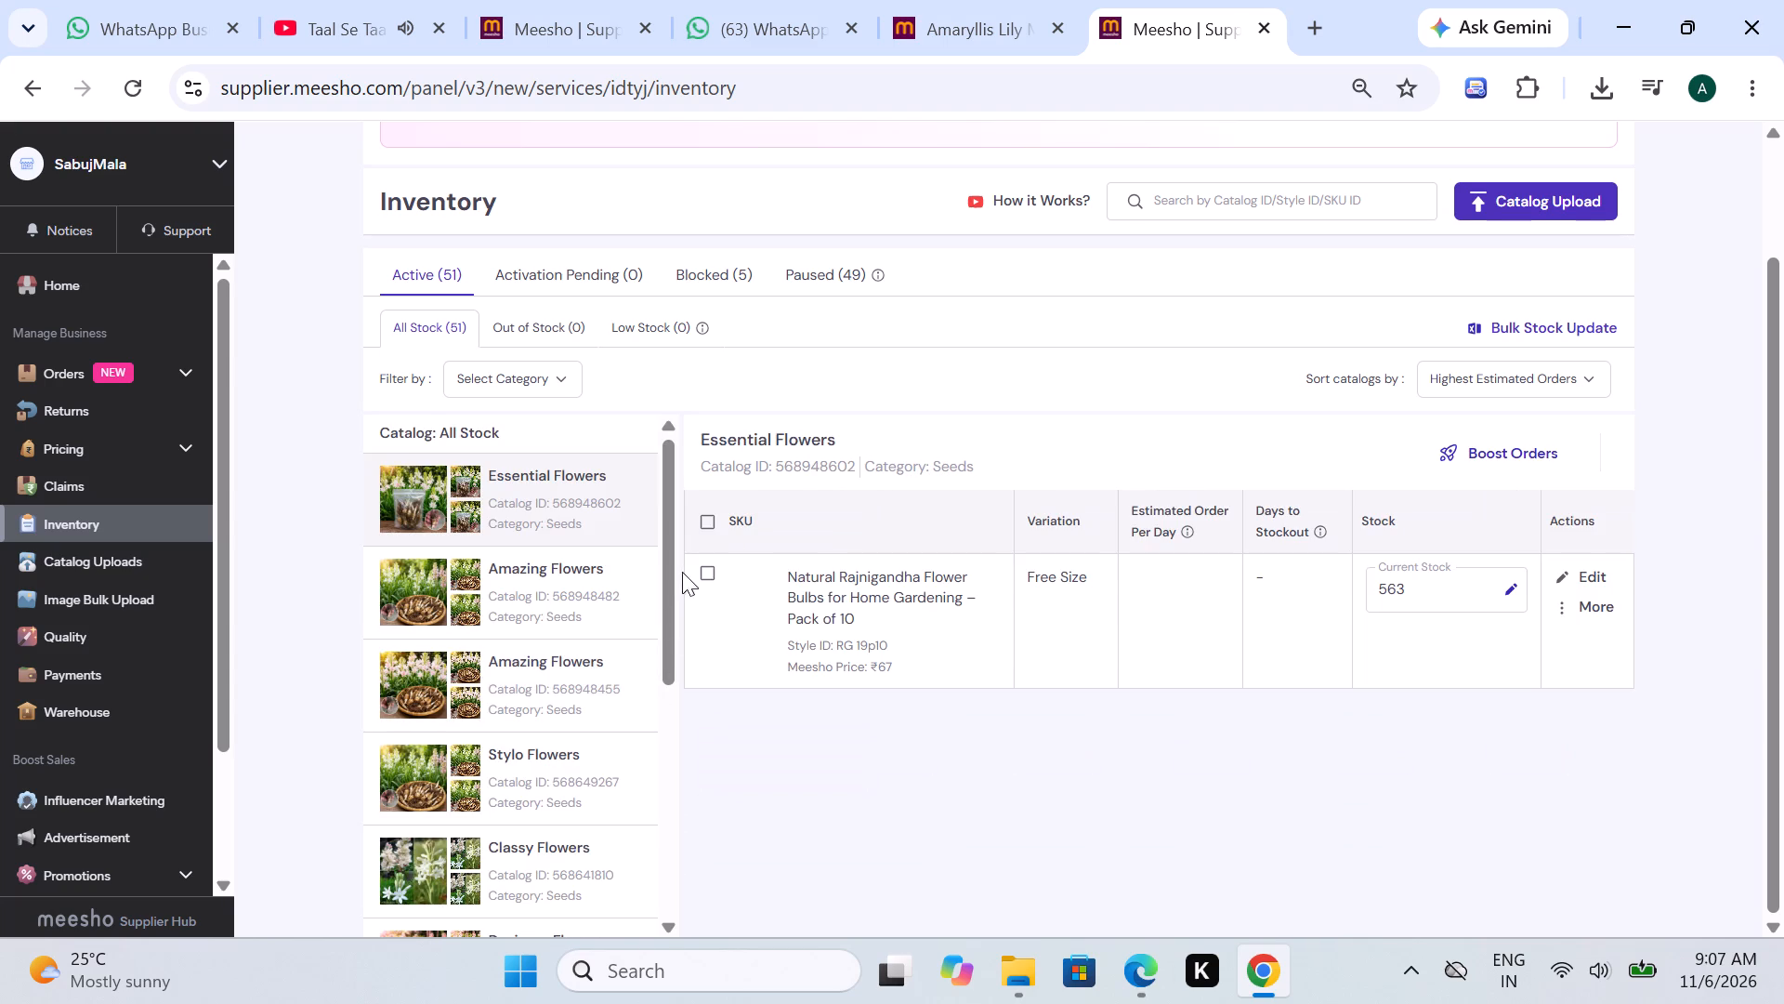
left_click_drag(673, 568, 673, 873)
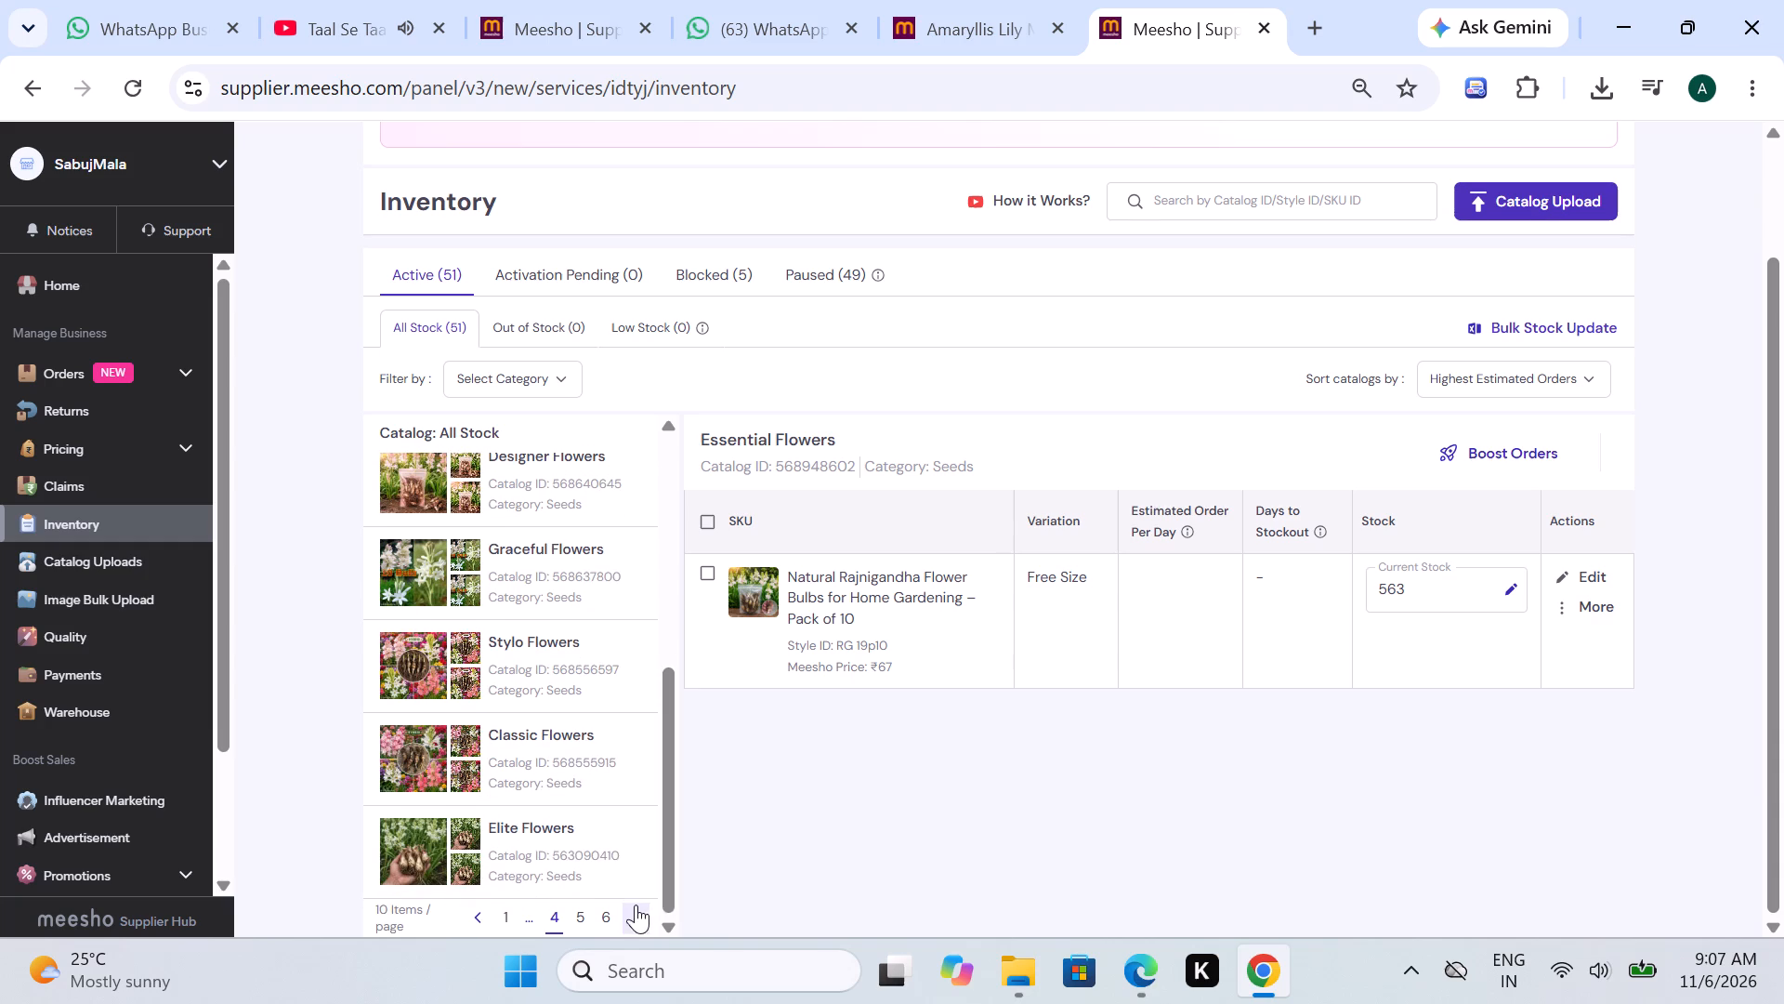
left_click(636, 905)
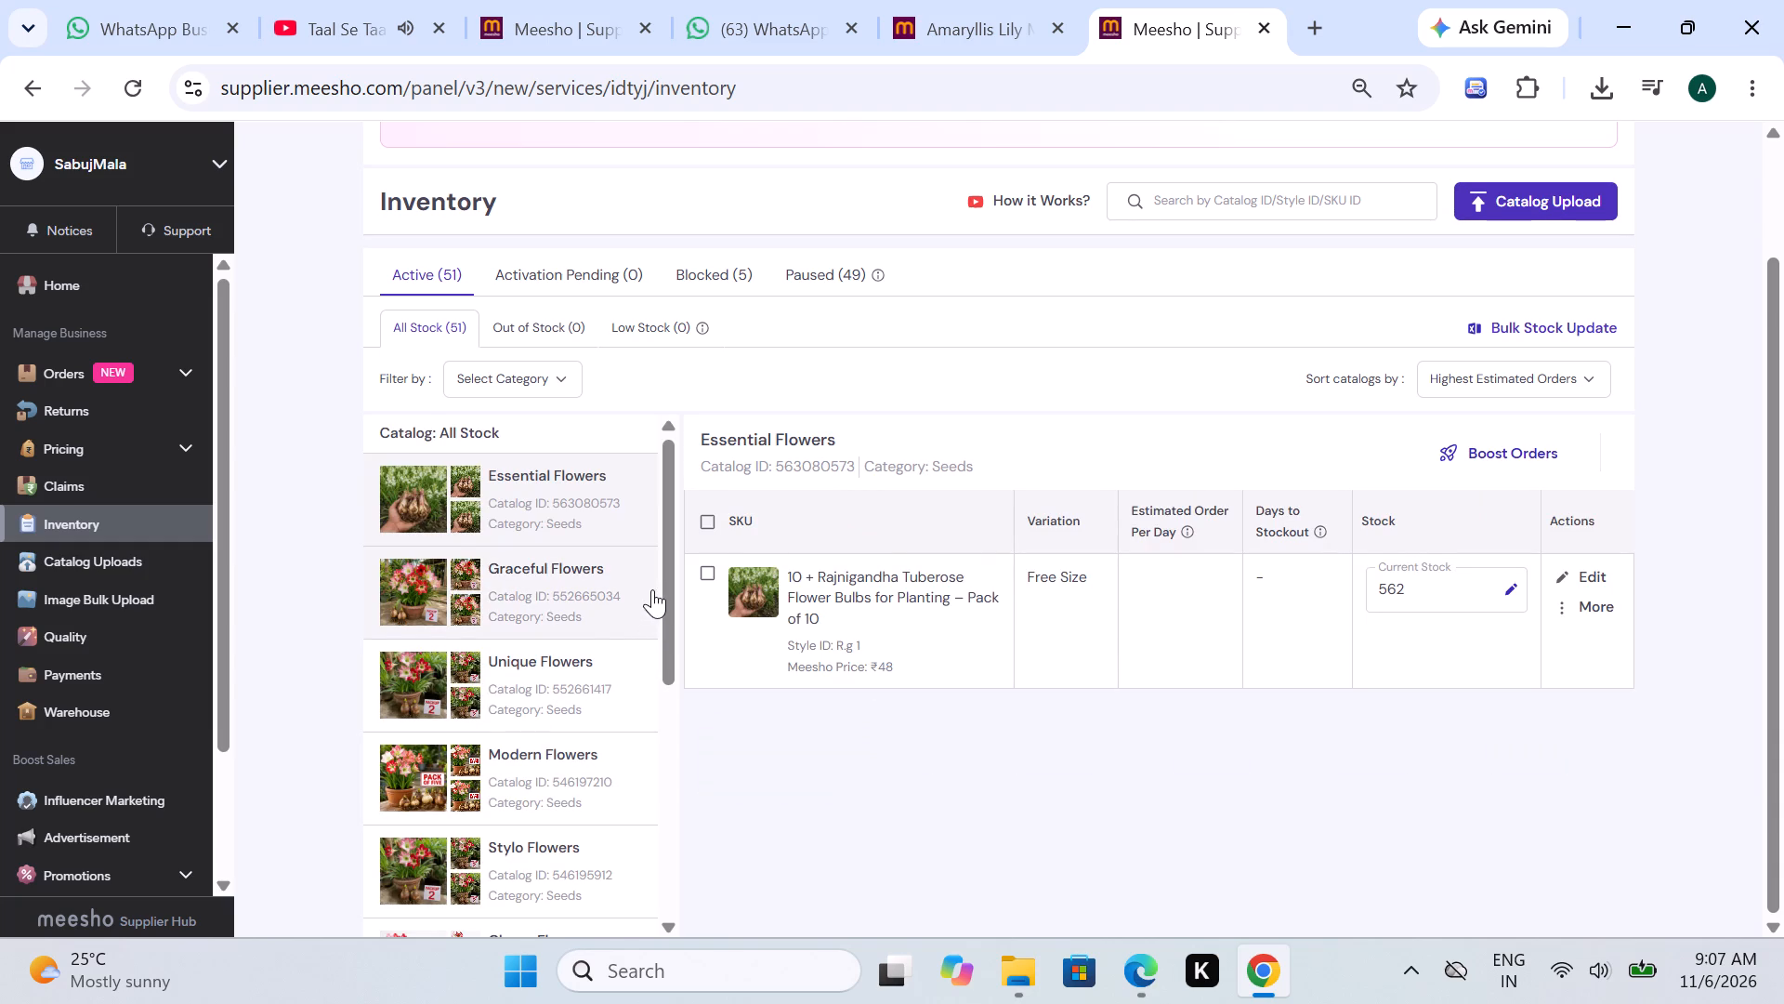
left_click(401, 606)
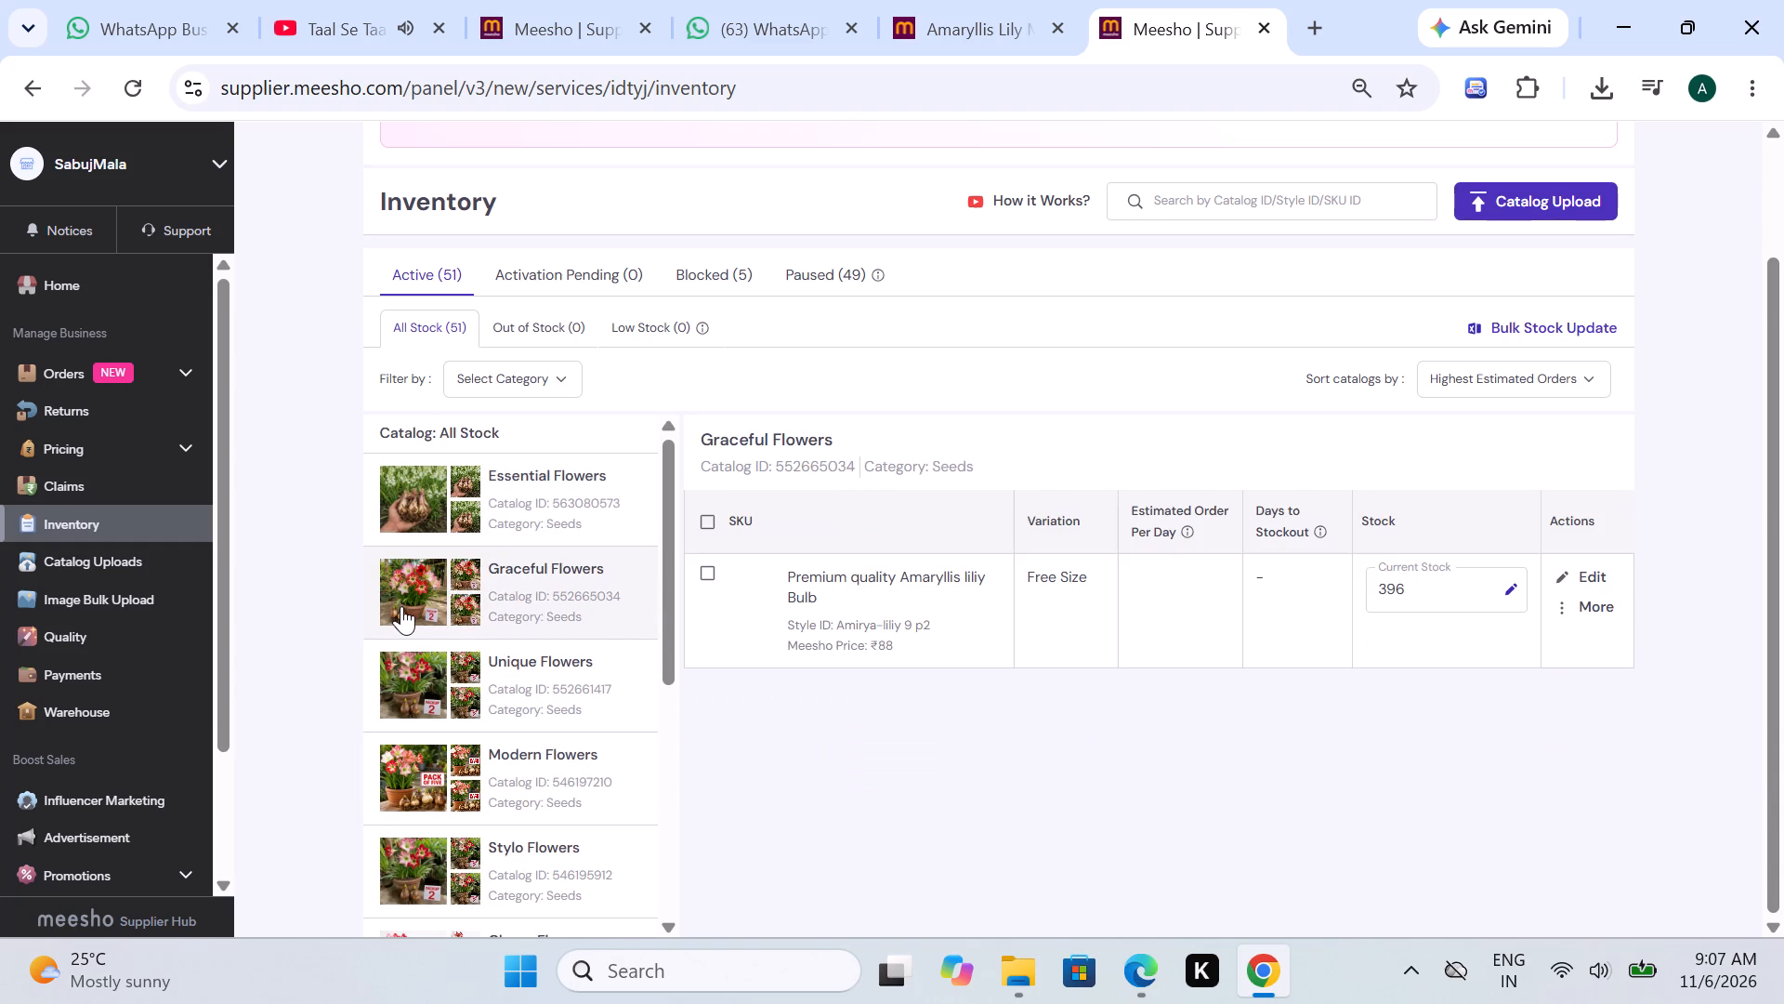
left_click(401, 606)
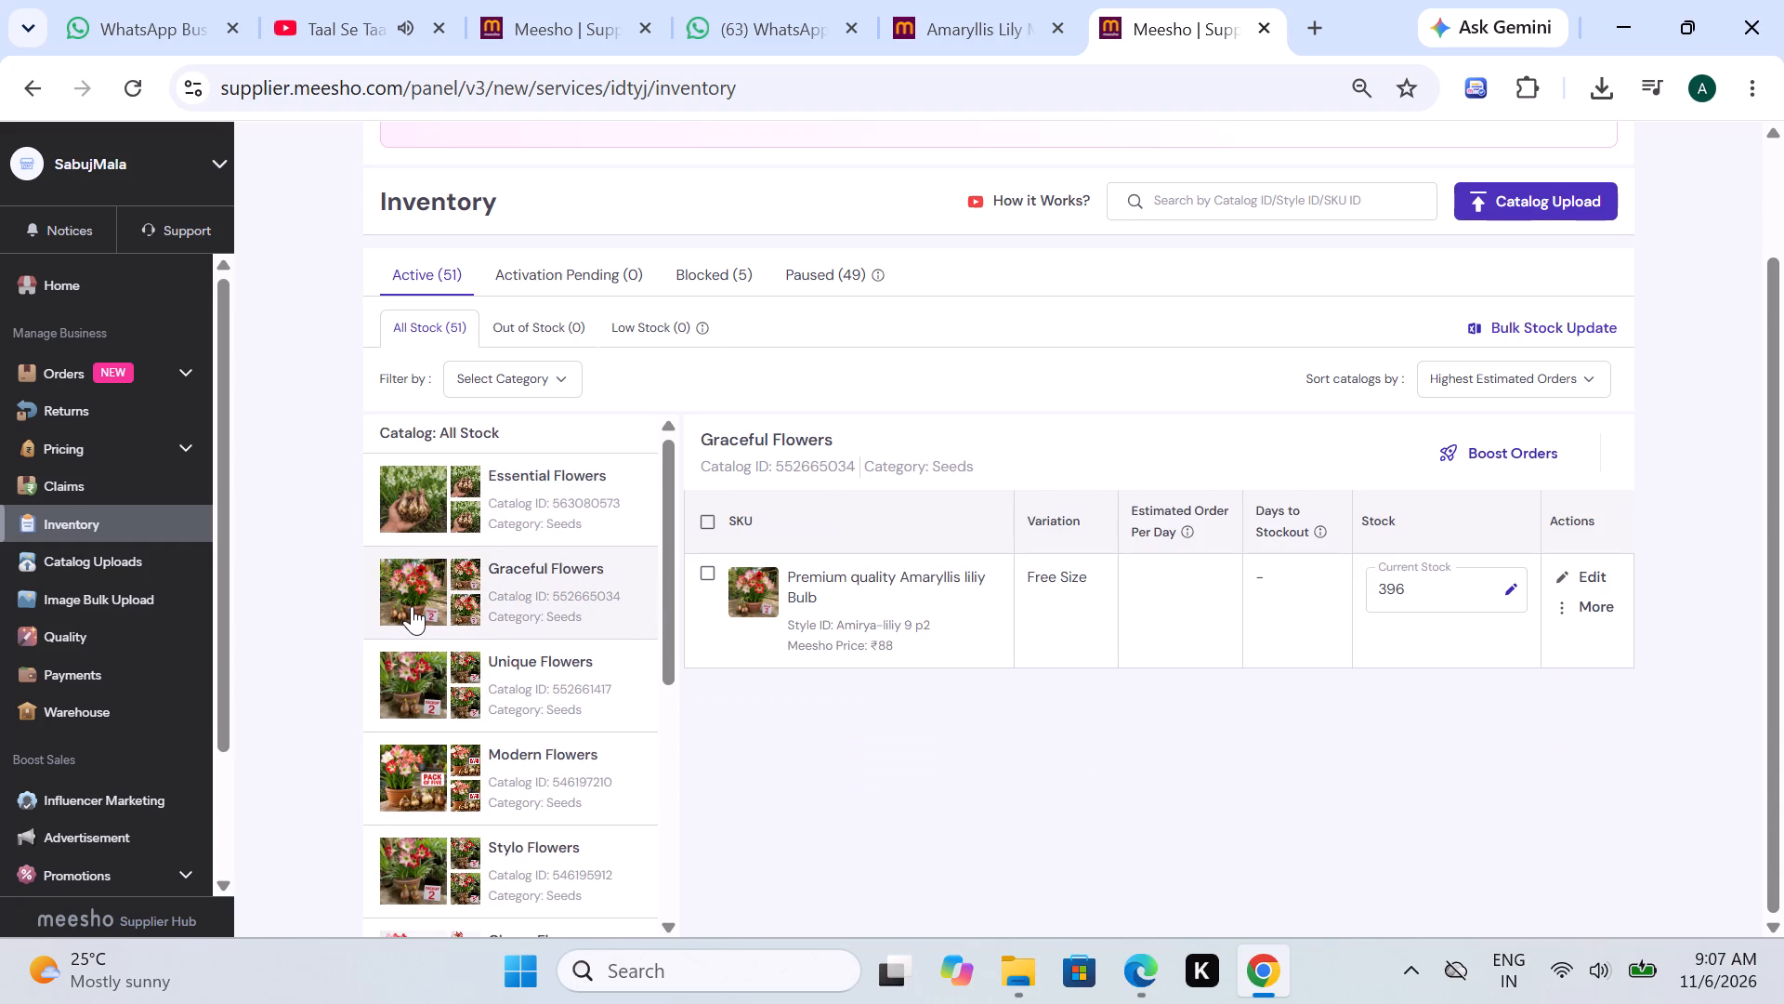
Back in the Amaryllis lily catalog form, change the style code to "Amirya-liliy-10pack-02".
left_click(540, 18)
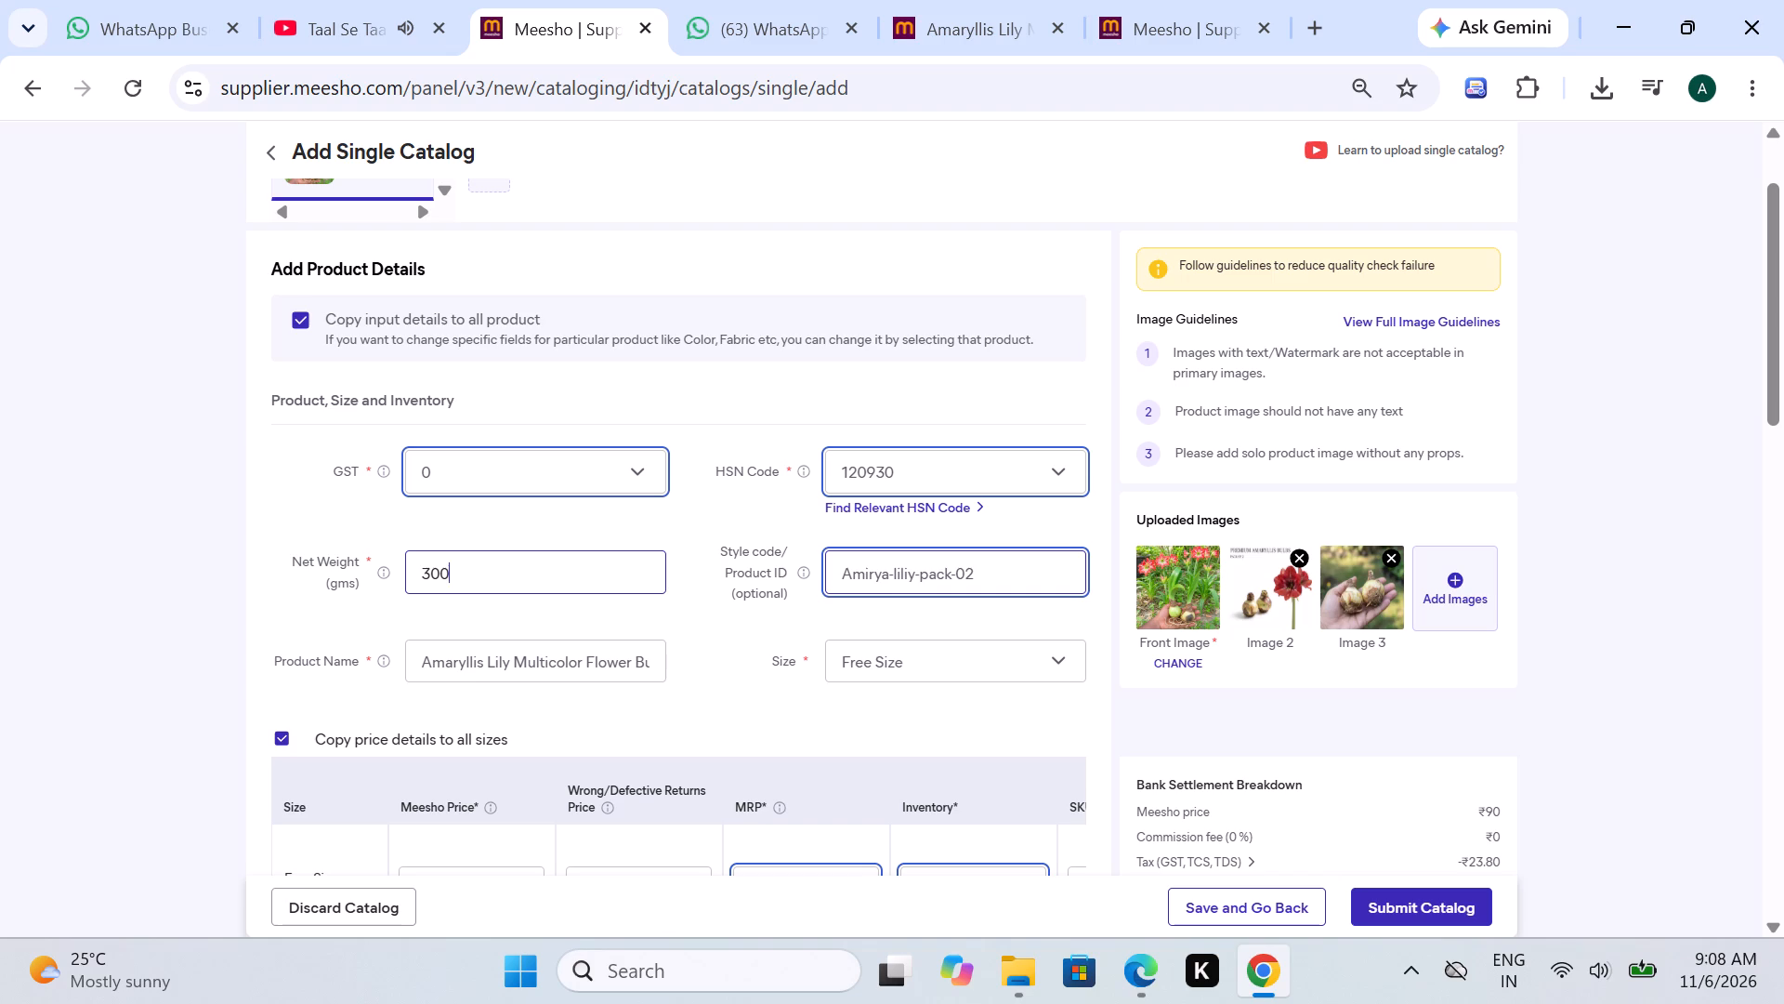
left_click(927, 574)
left_click(923, 570)
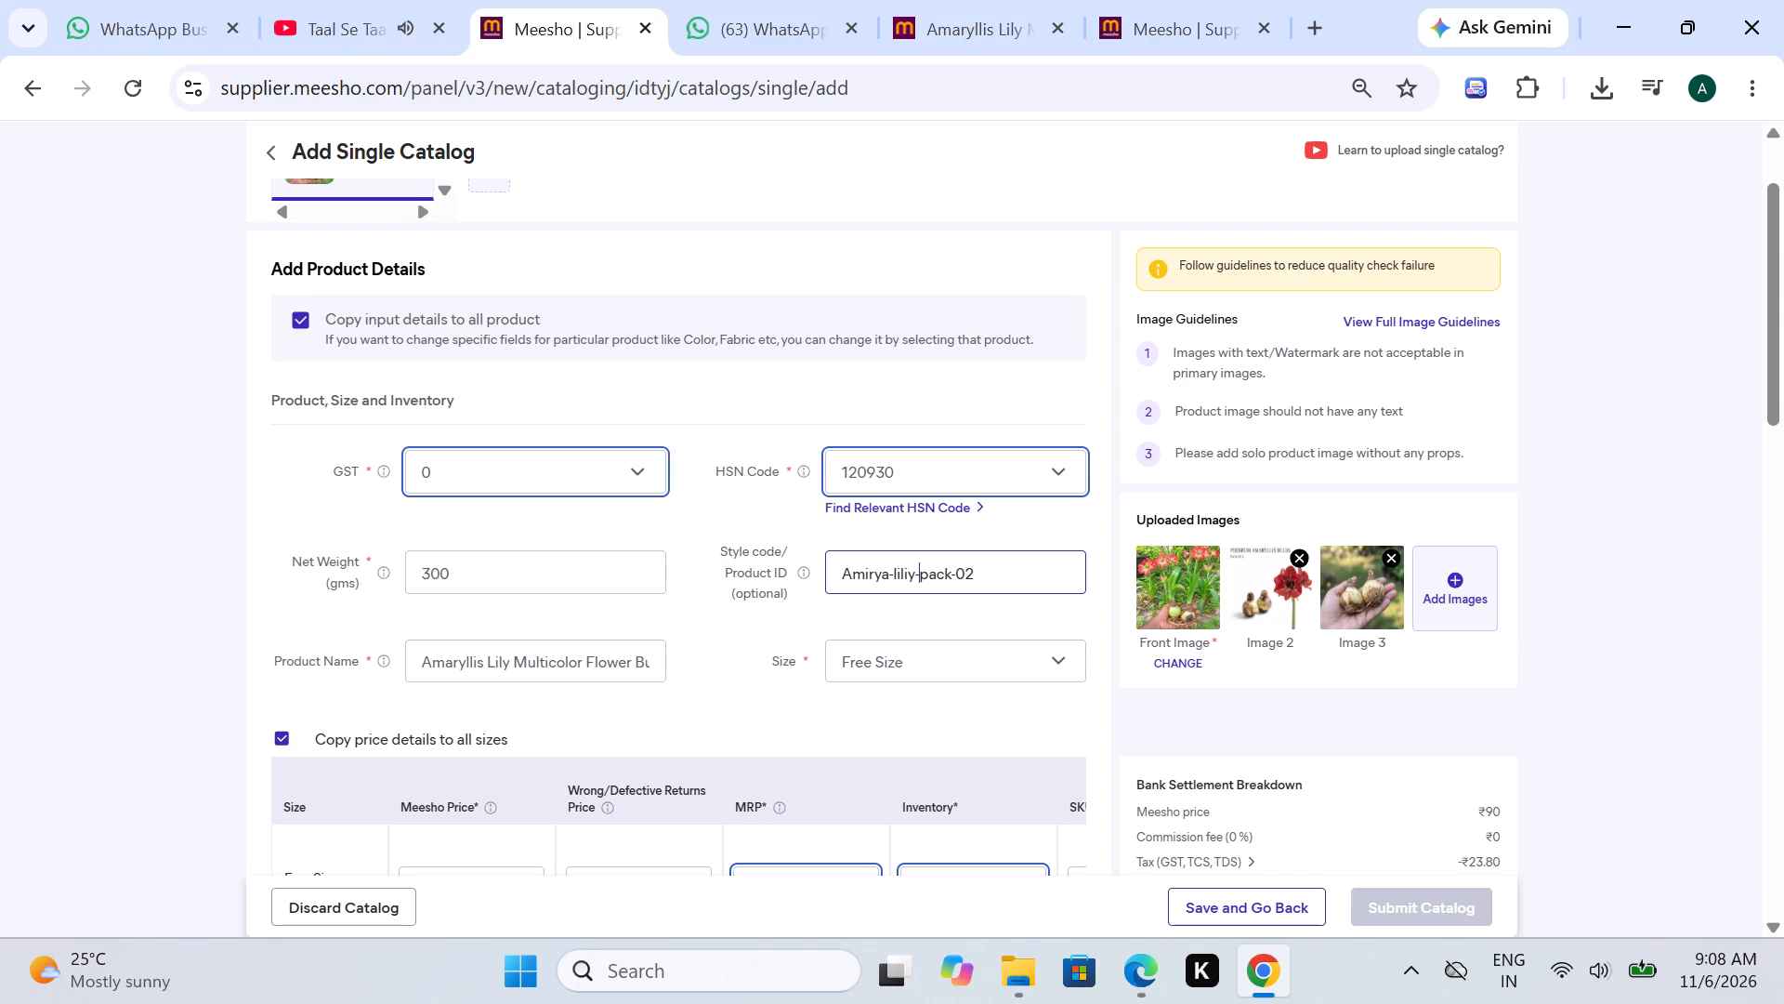
key("1")
key("0")
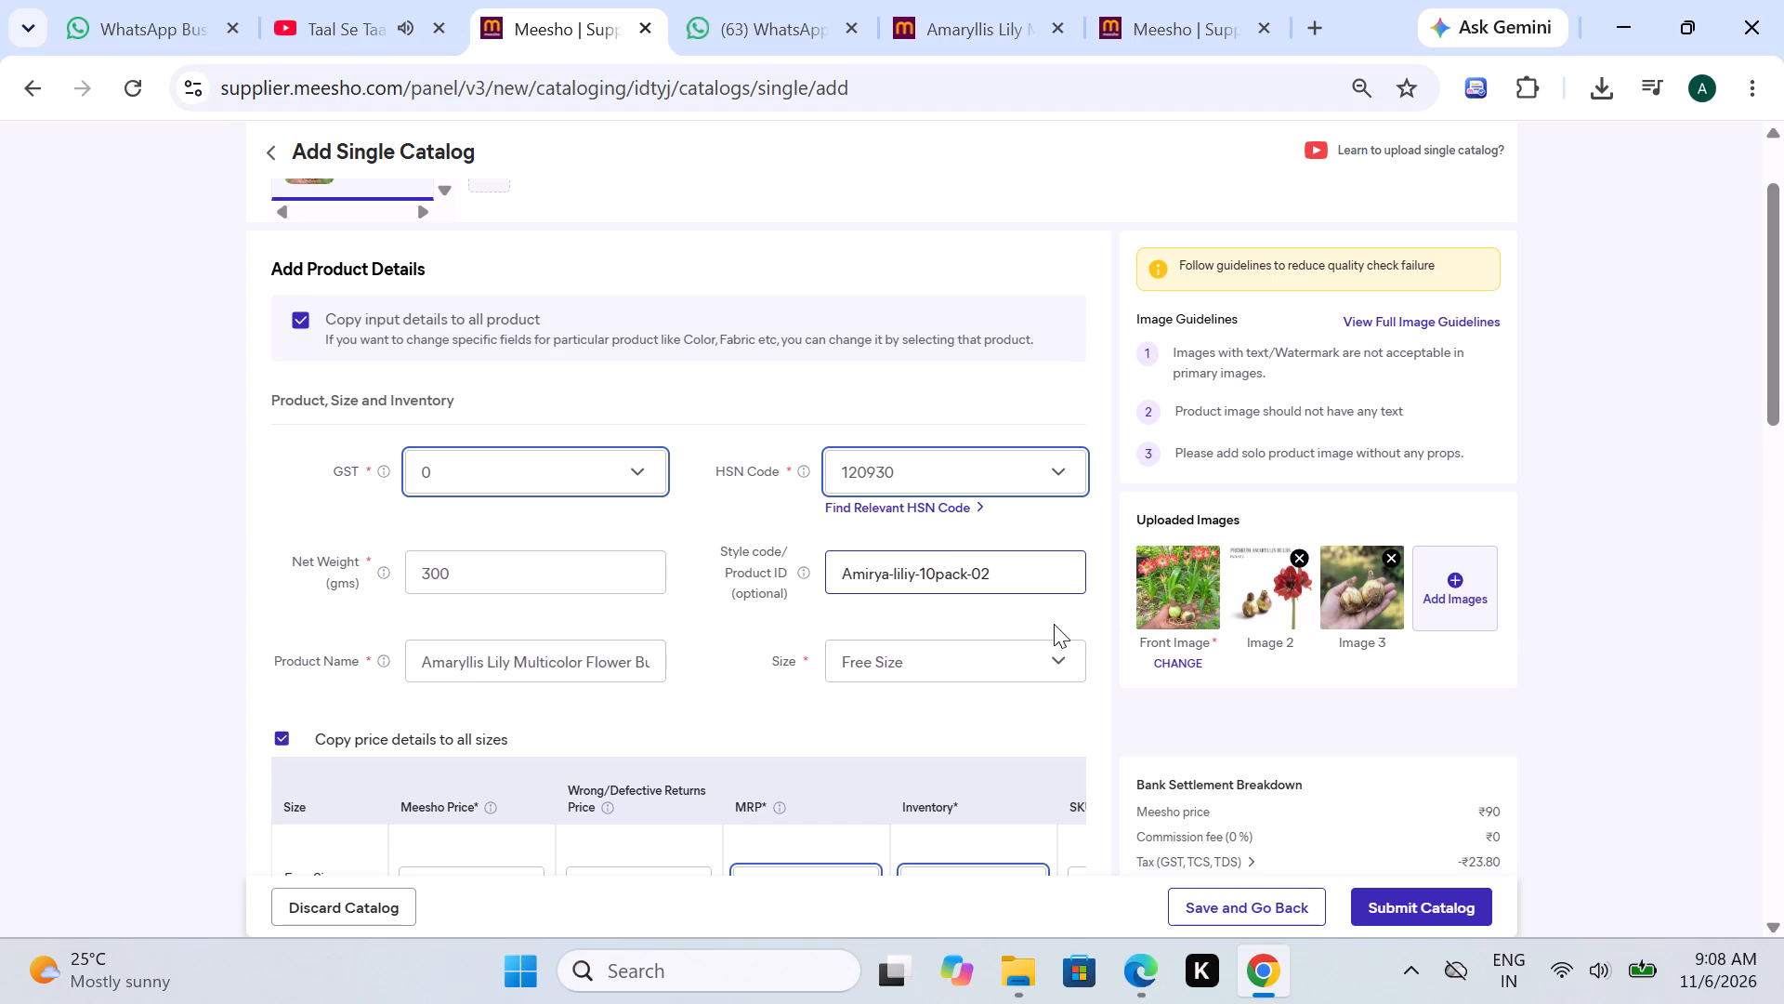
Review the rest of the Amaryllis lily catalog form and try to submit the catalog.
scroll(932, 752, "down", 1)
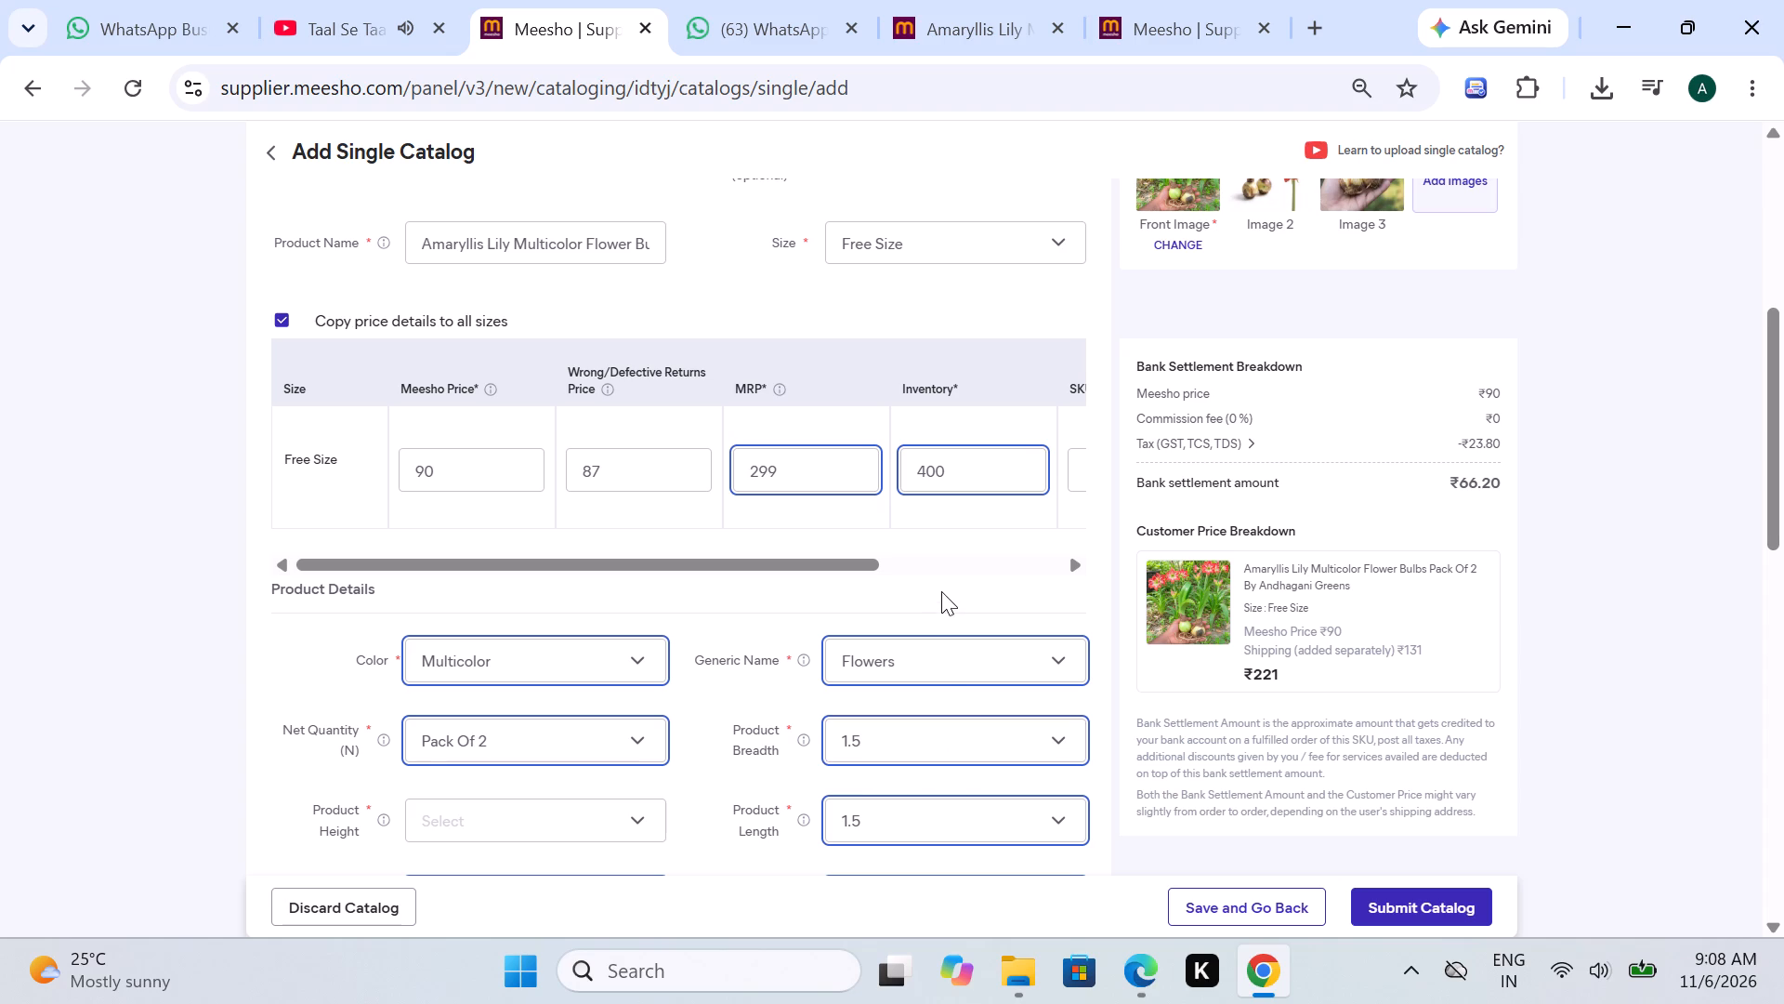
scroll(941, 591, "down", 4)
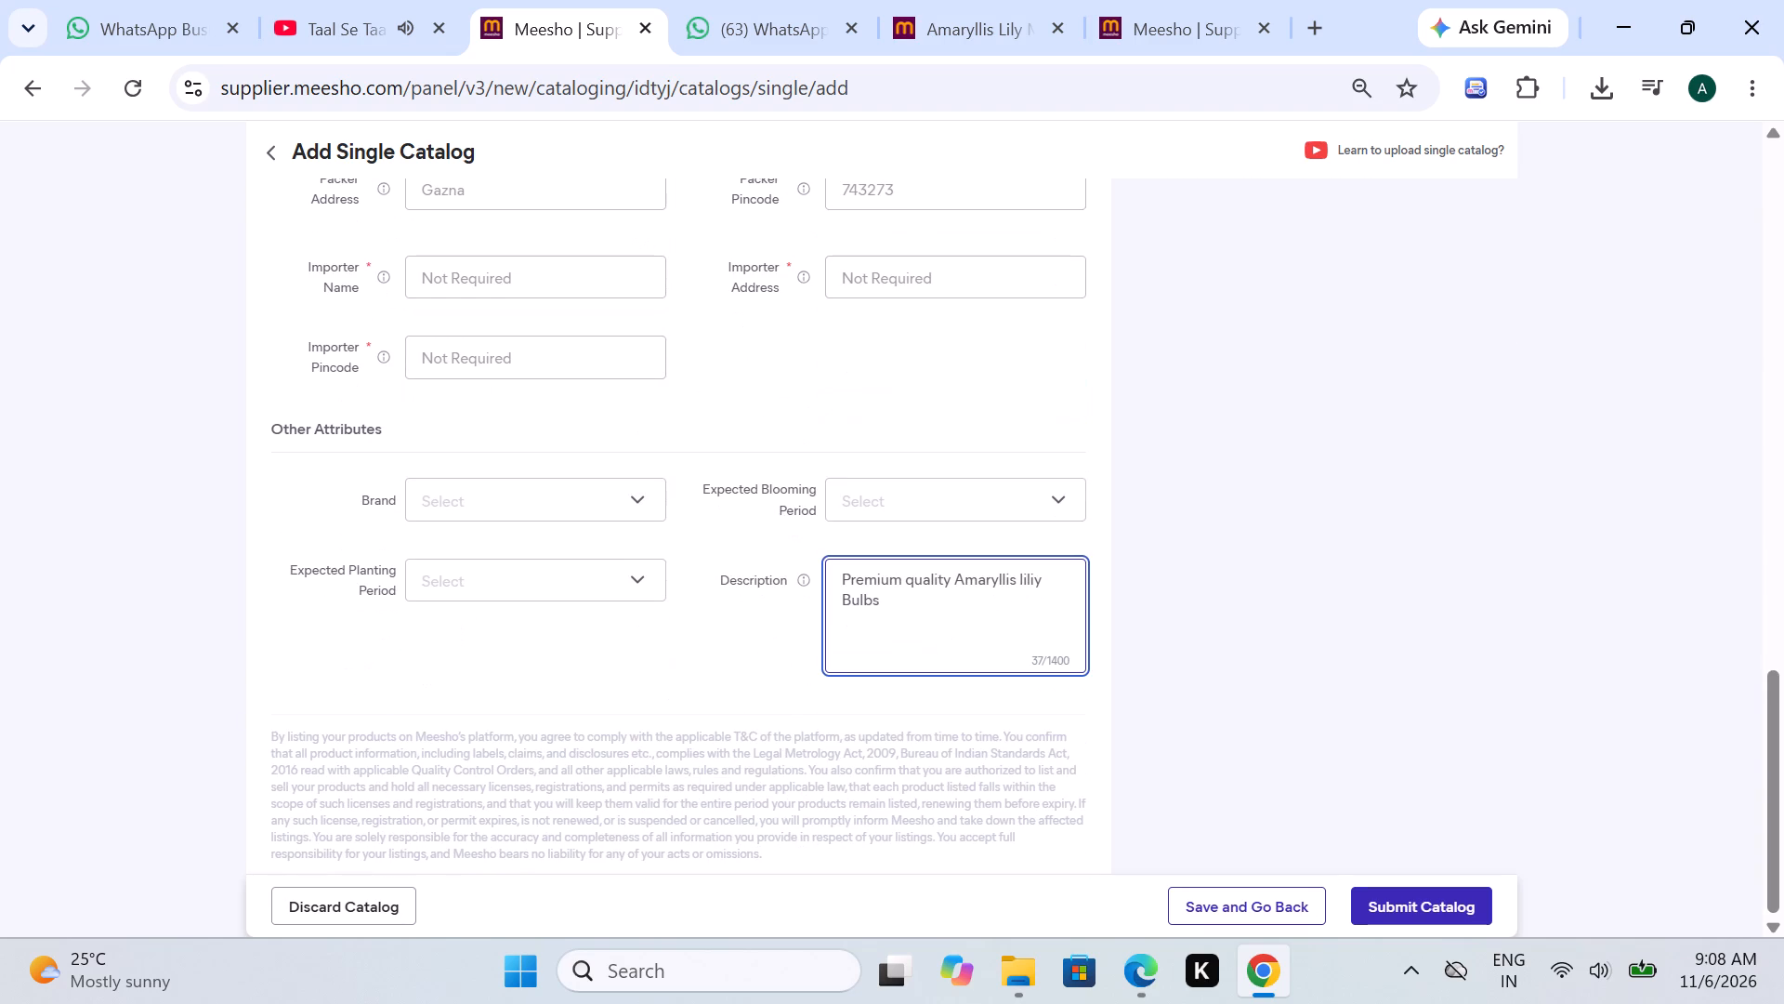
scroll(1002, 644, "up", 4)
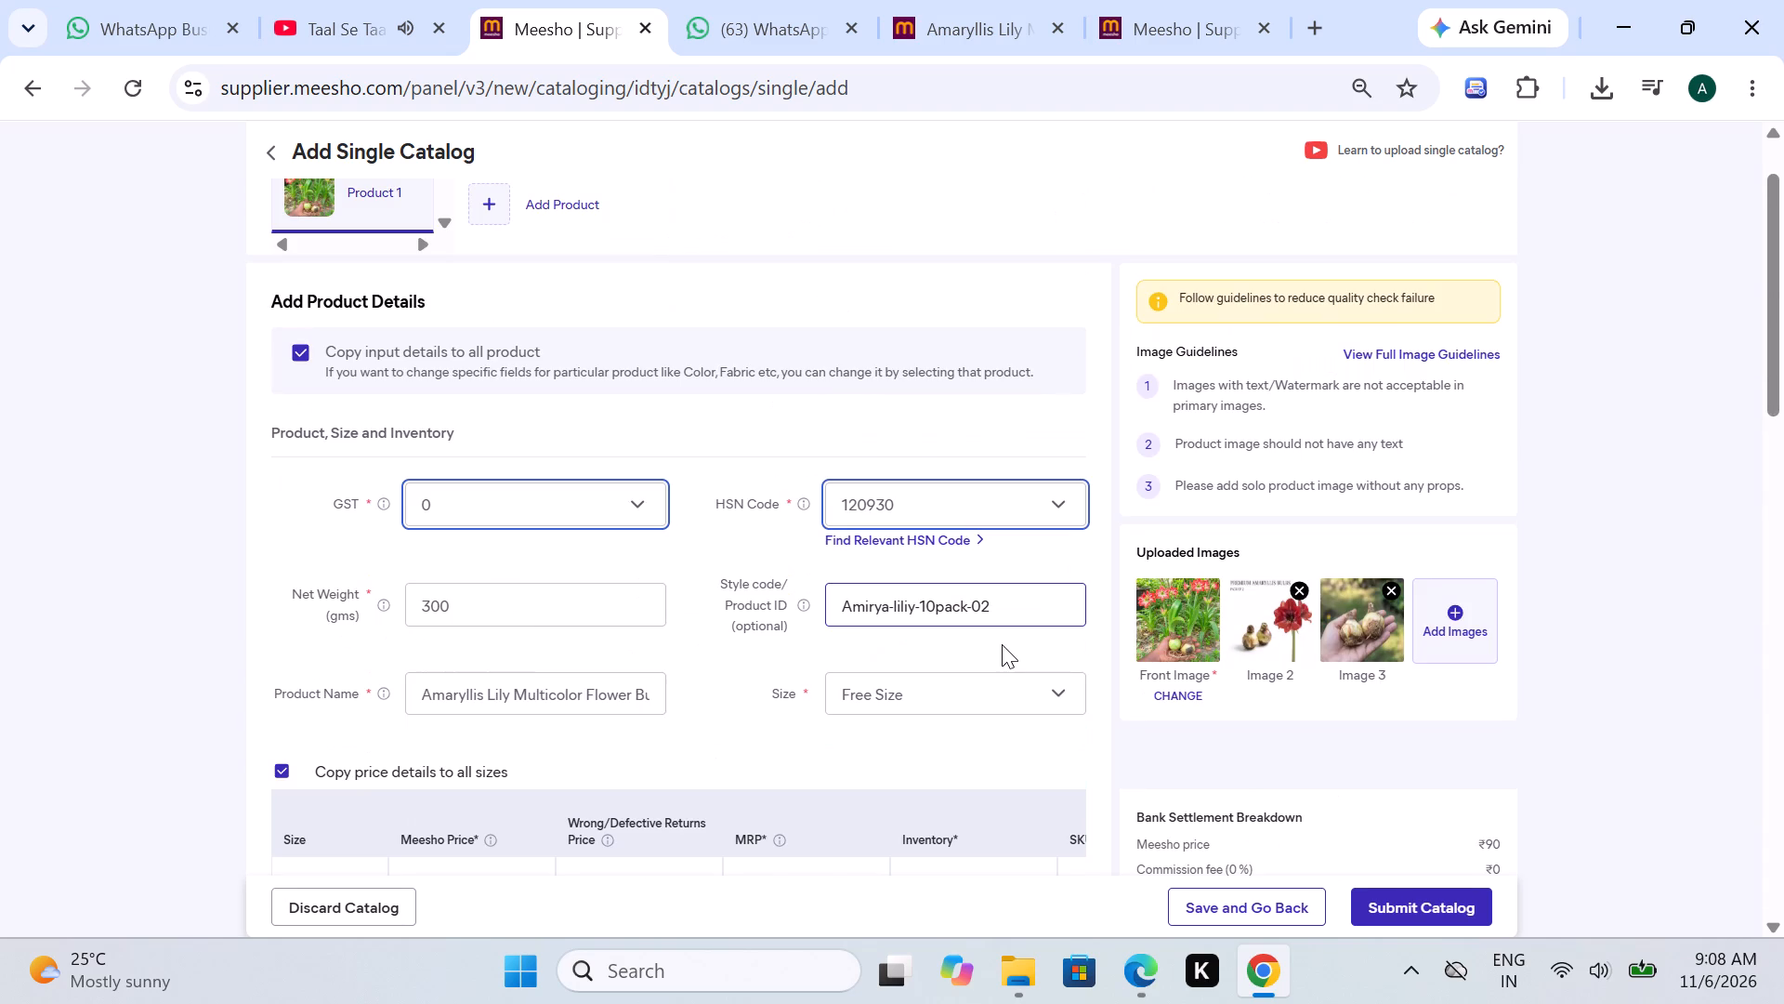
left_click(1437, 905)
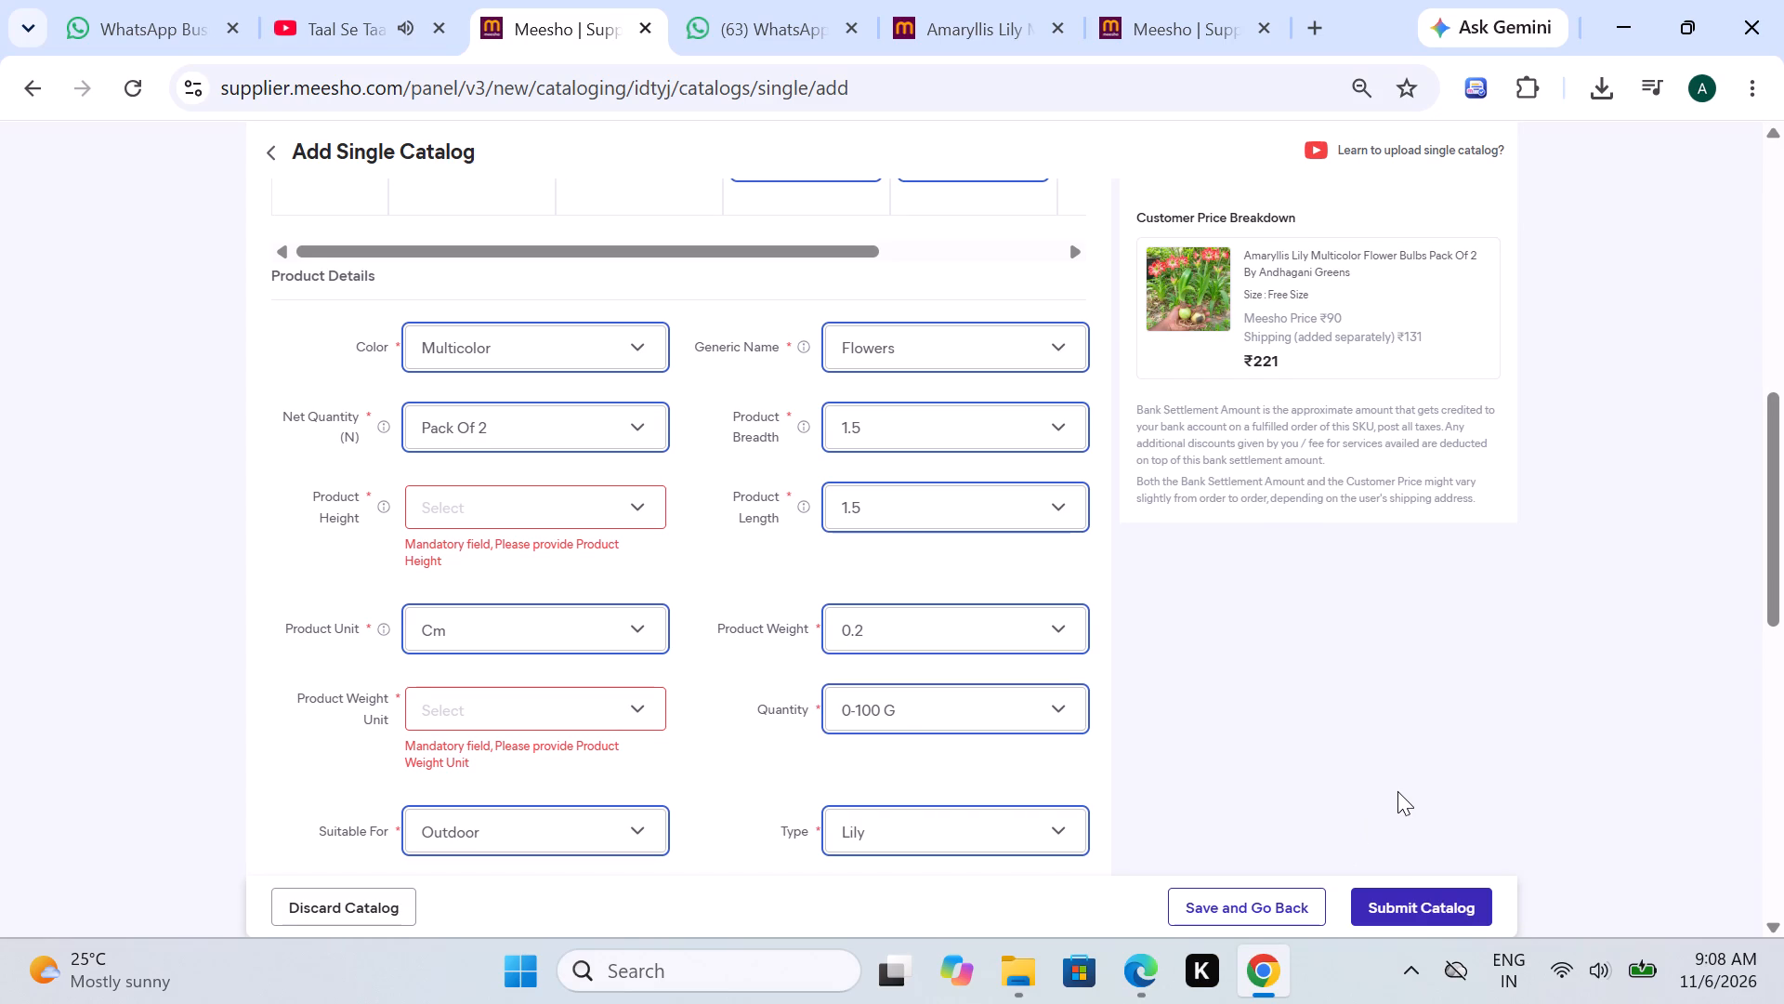
Fill in the missing mandatory product details: product height 1.5 and product weight unit G.
left_click(611, 509)
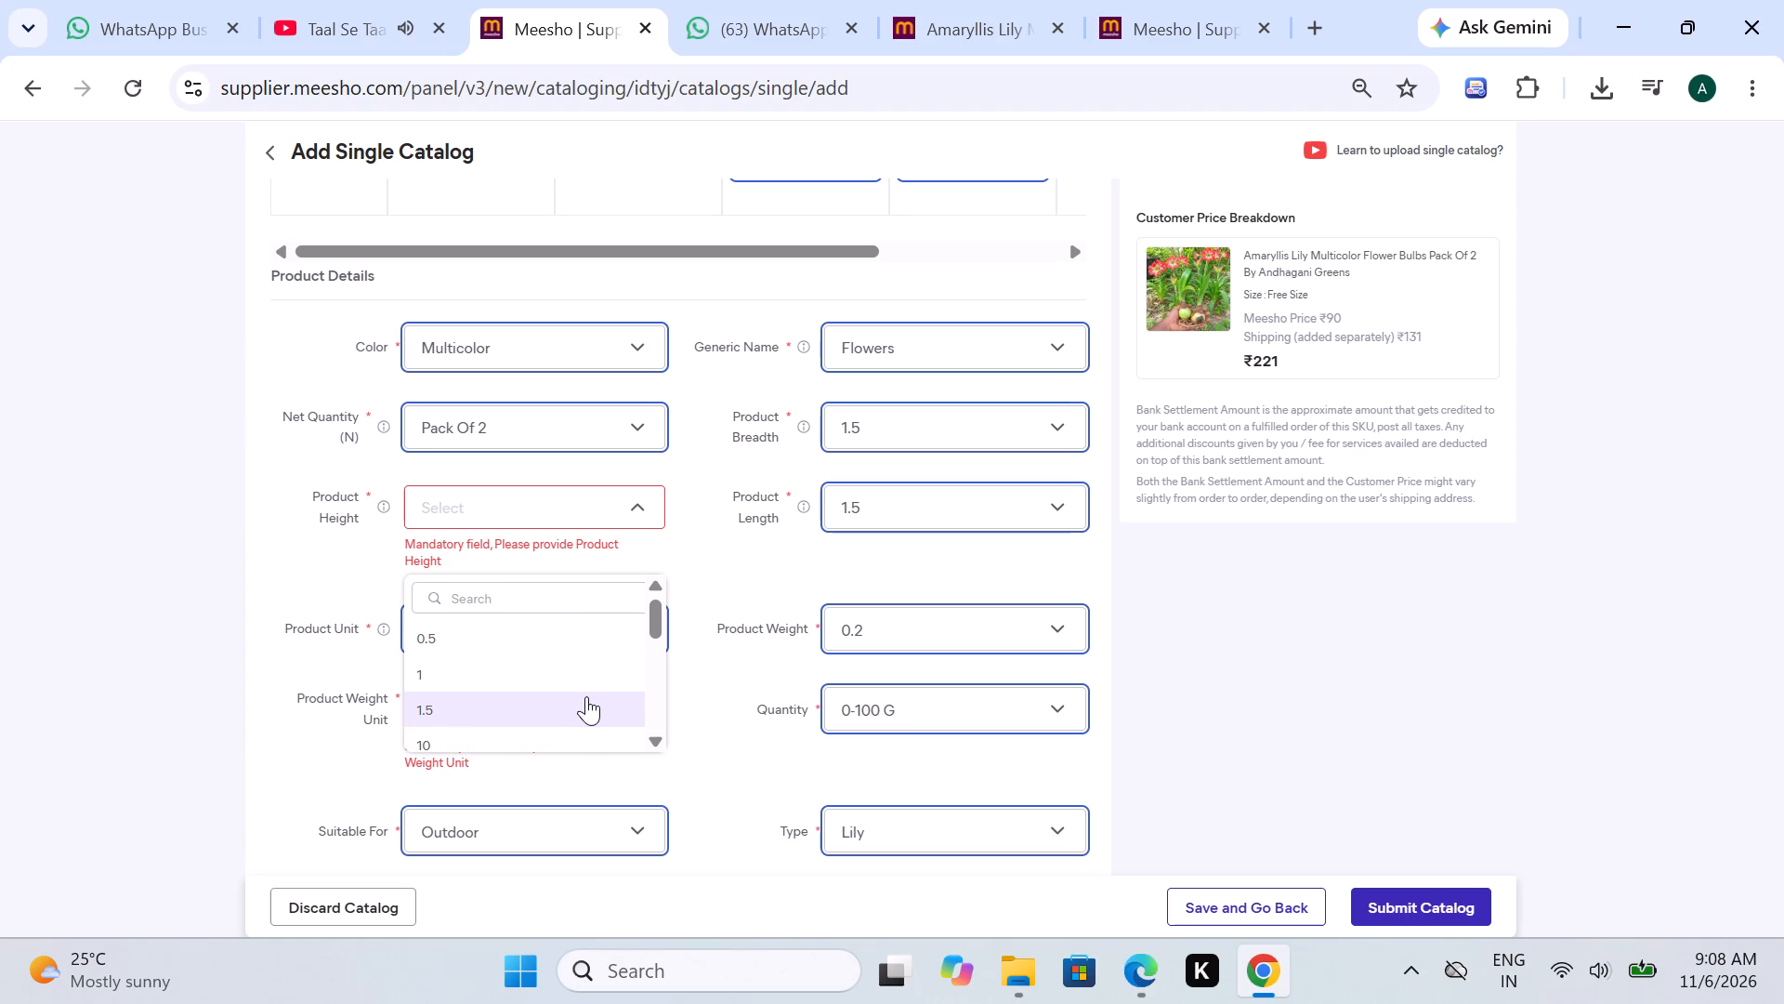
left_click(596, 722)
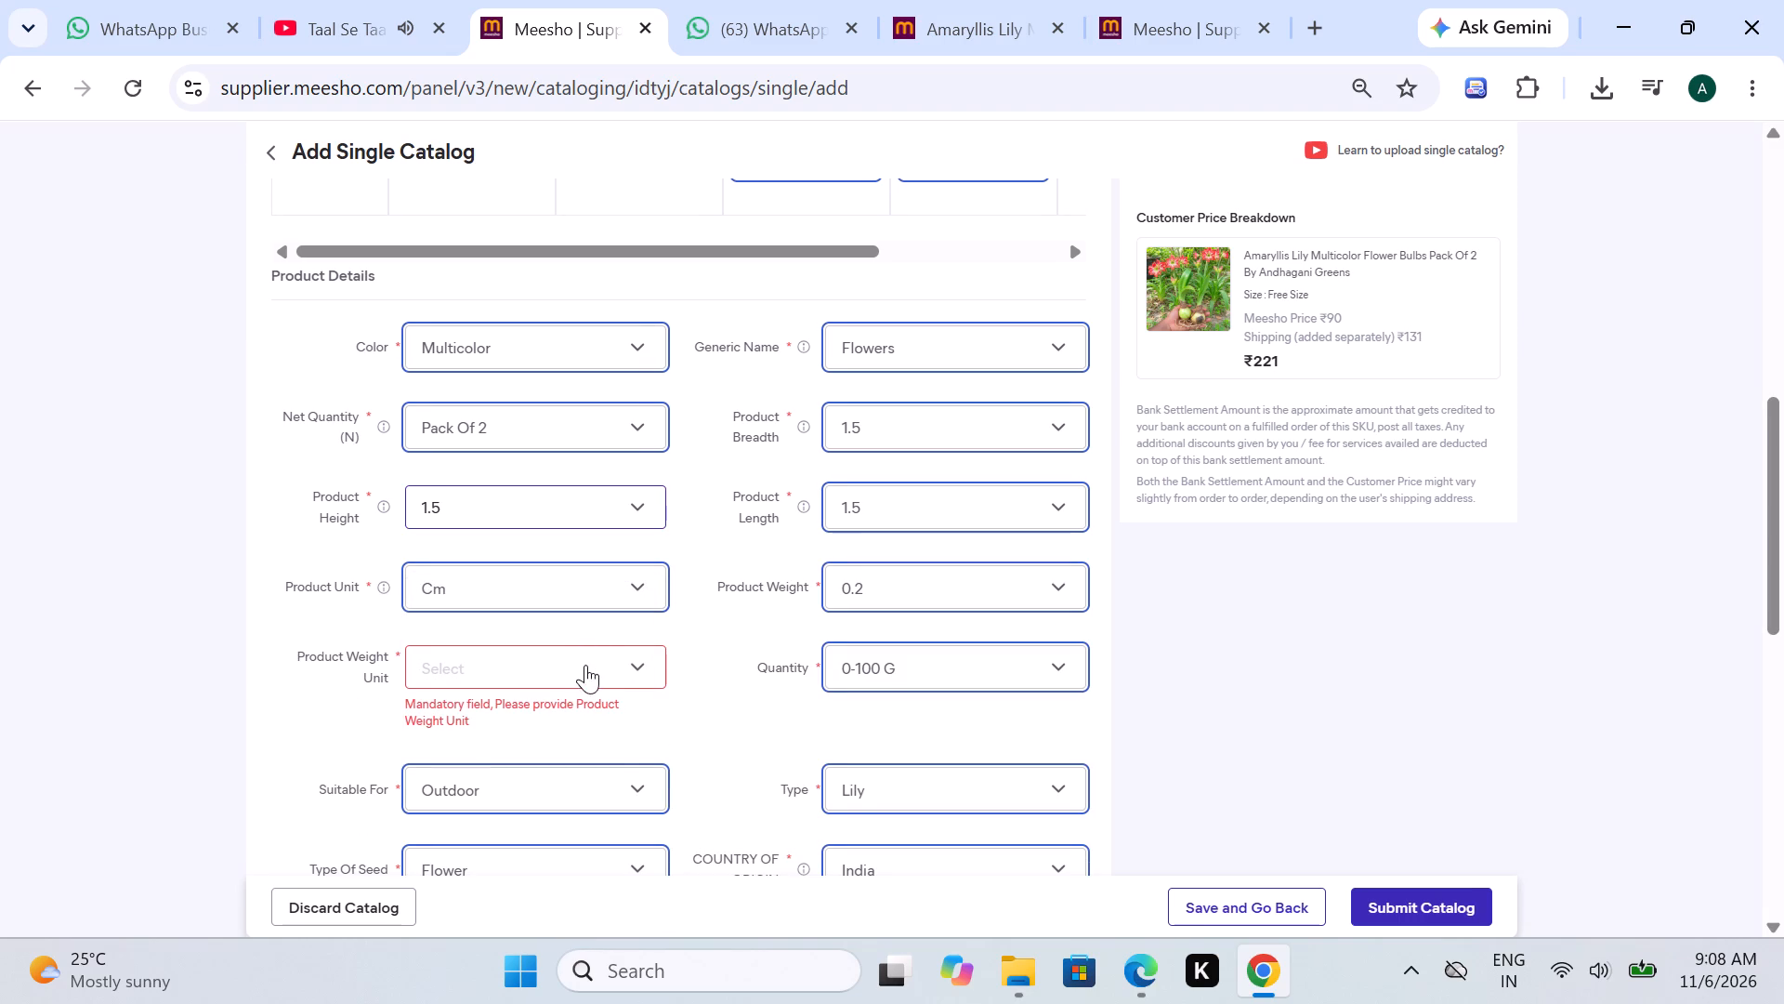
left_click(585, 668)
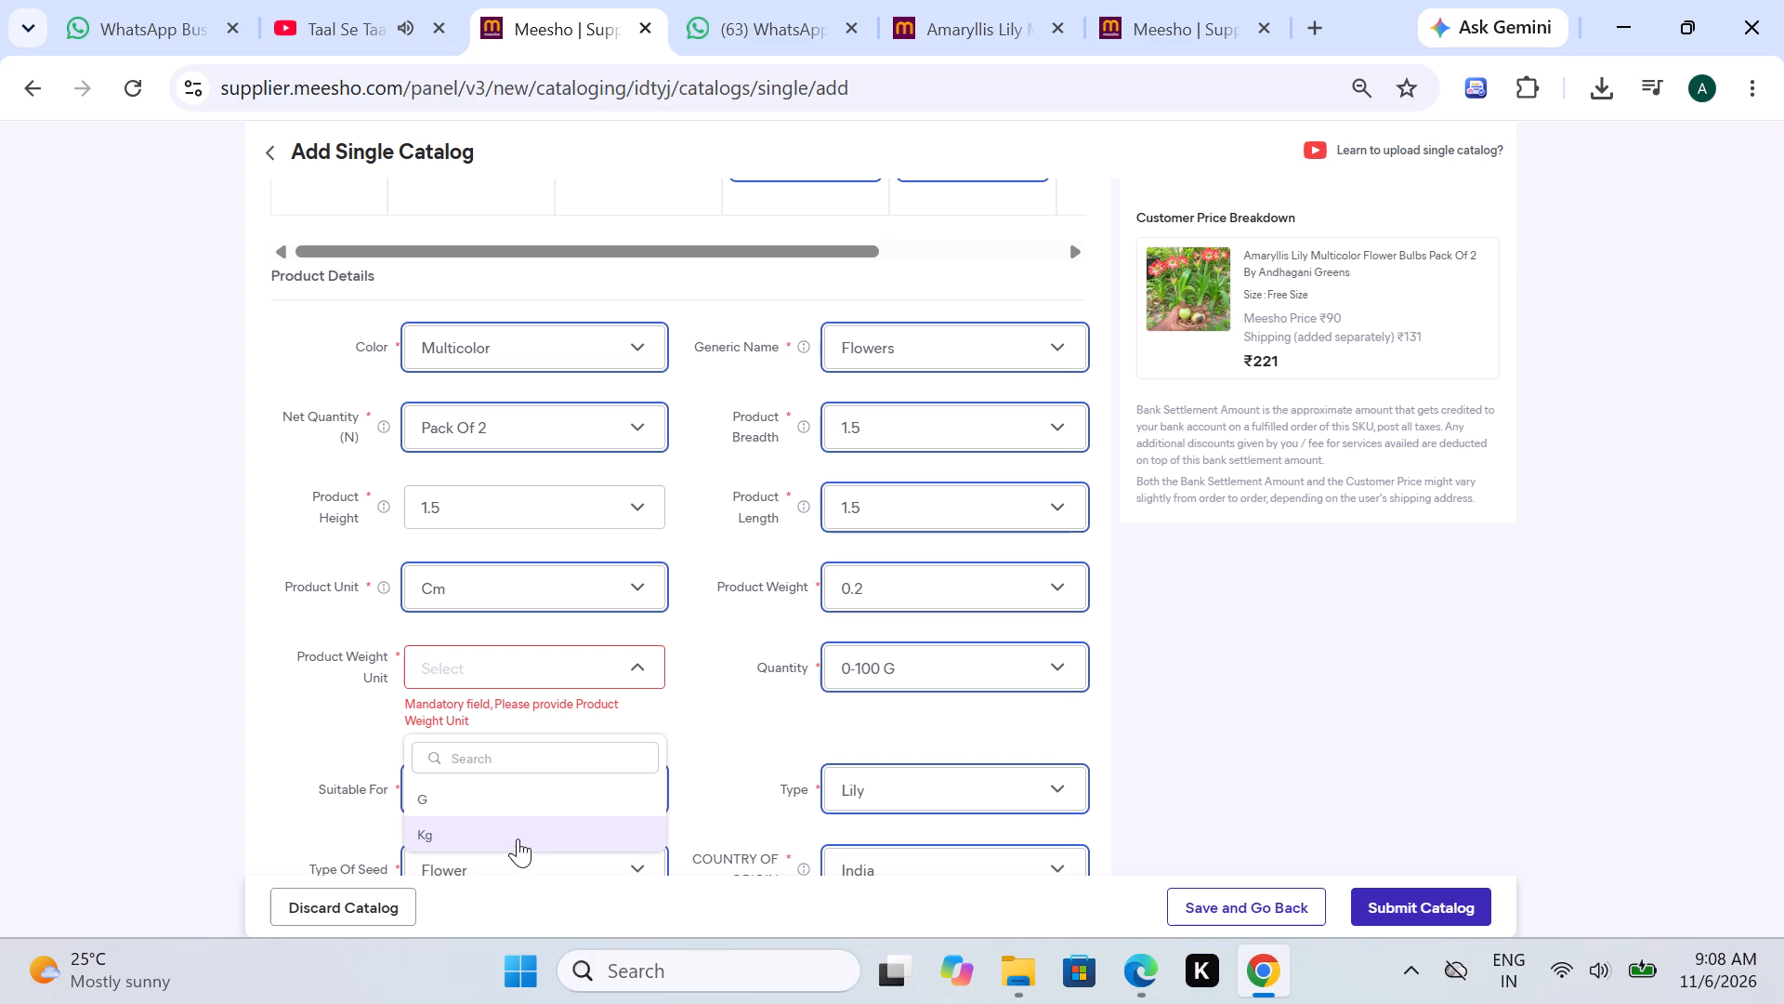
left_click(518, 784)
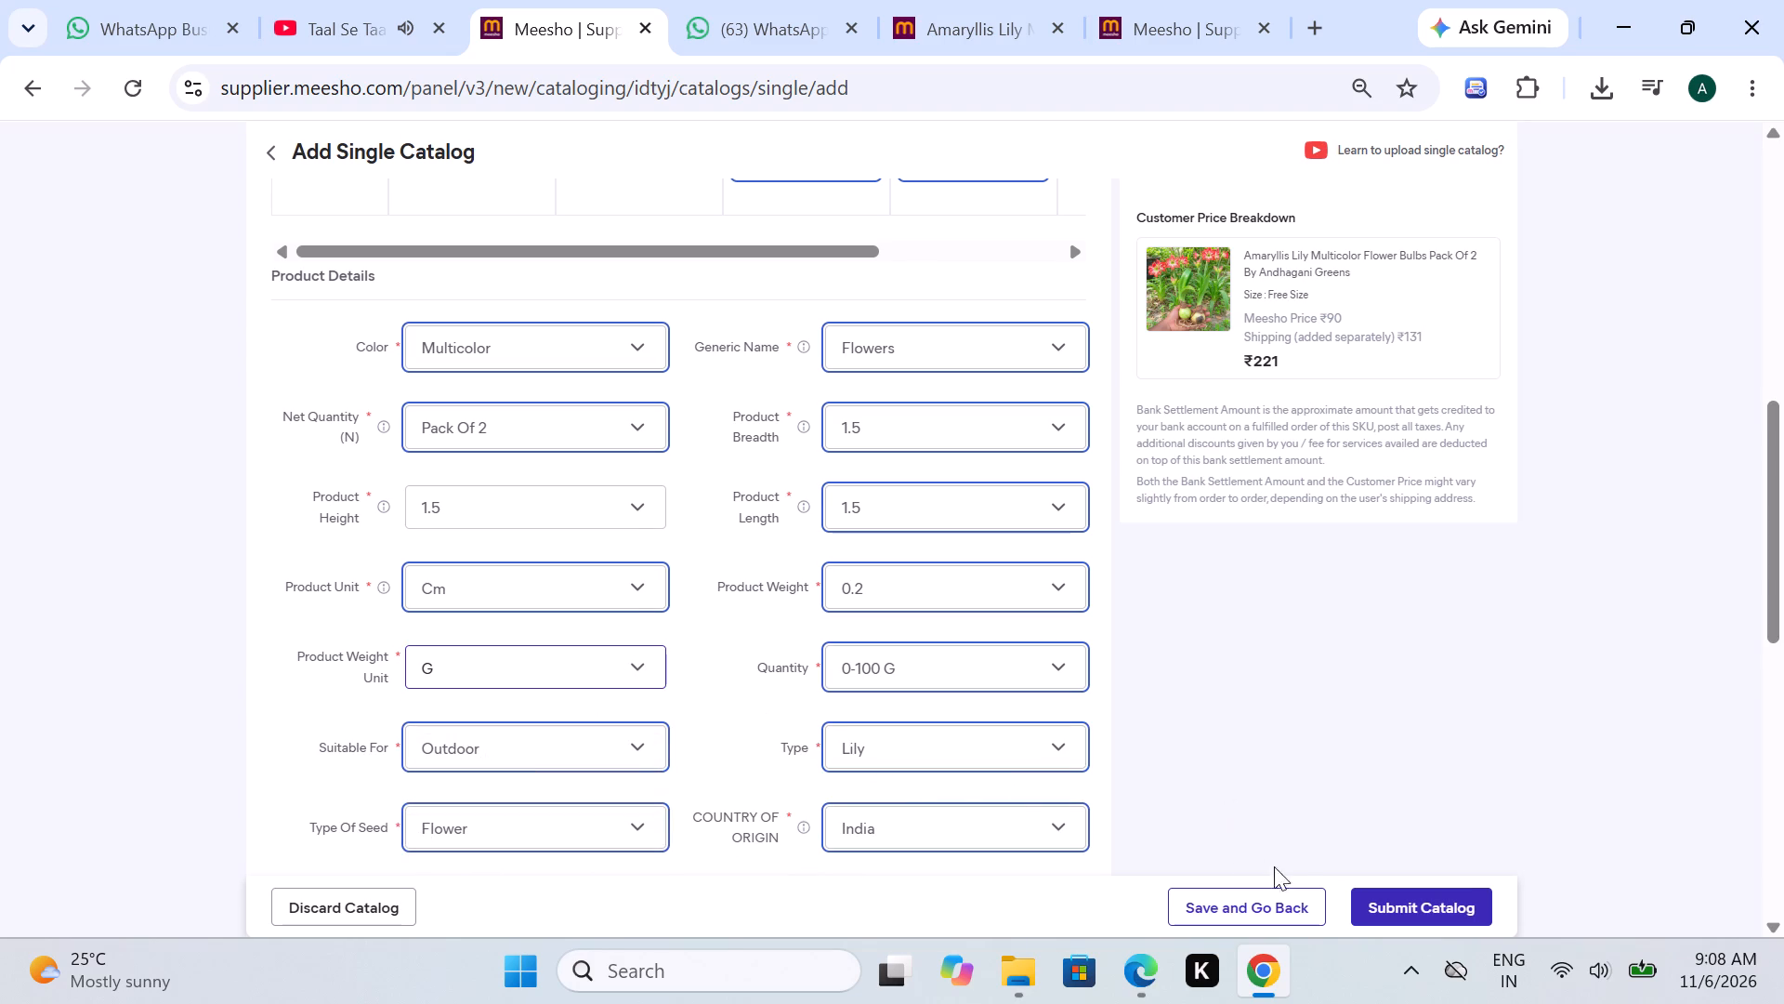
Submit the Amaryllis lily catalog for quality check and dismiss the ad campaign offer.
left_click(1388, 907)
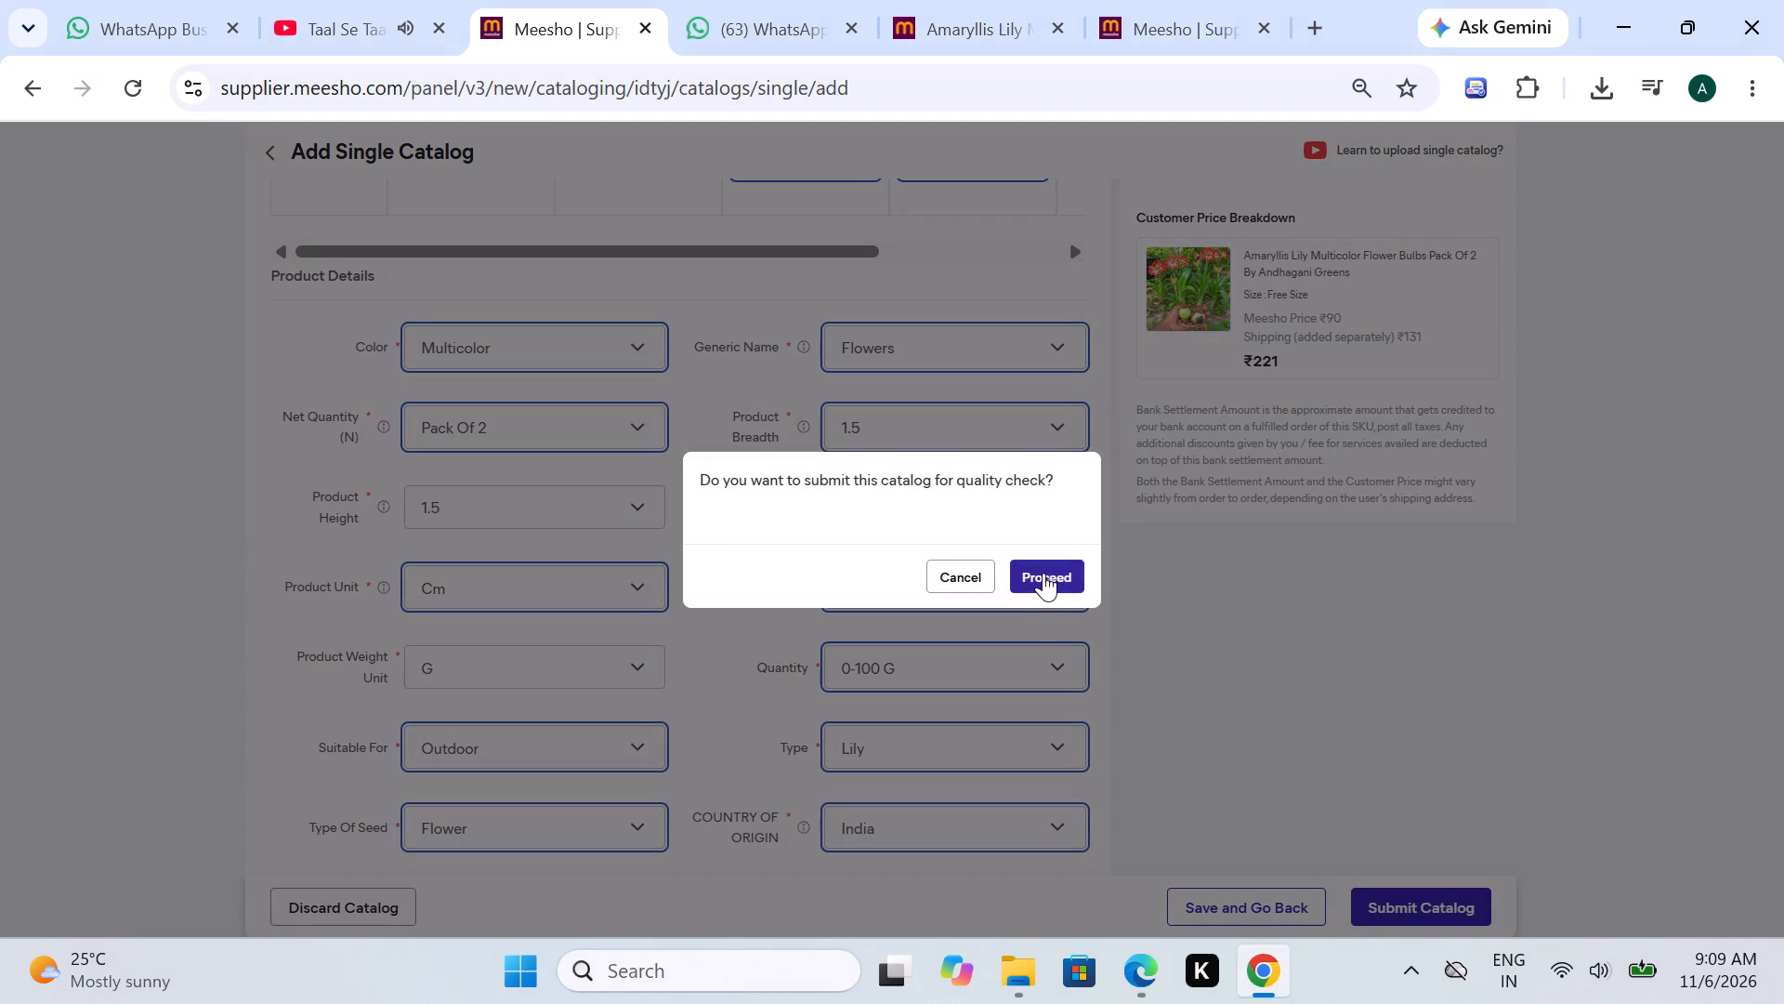
left_click(1043, 573)
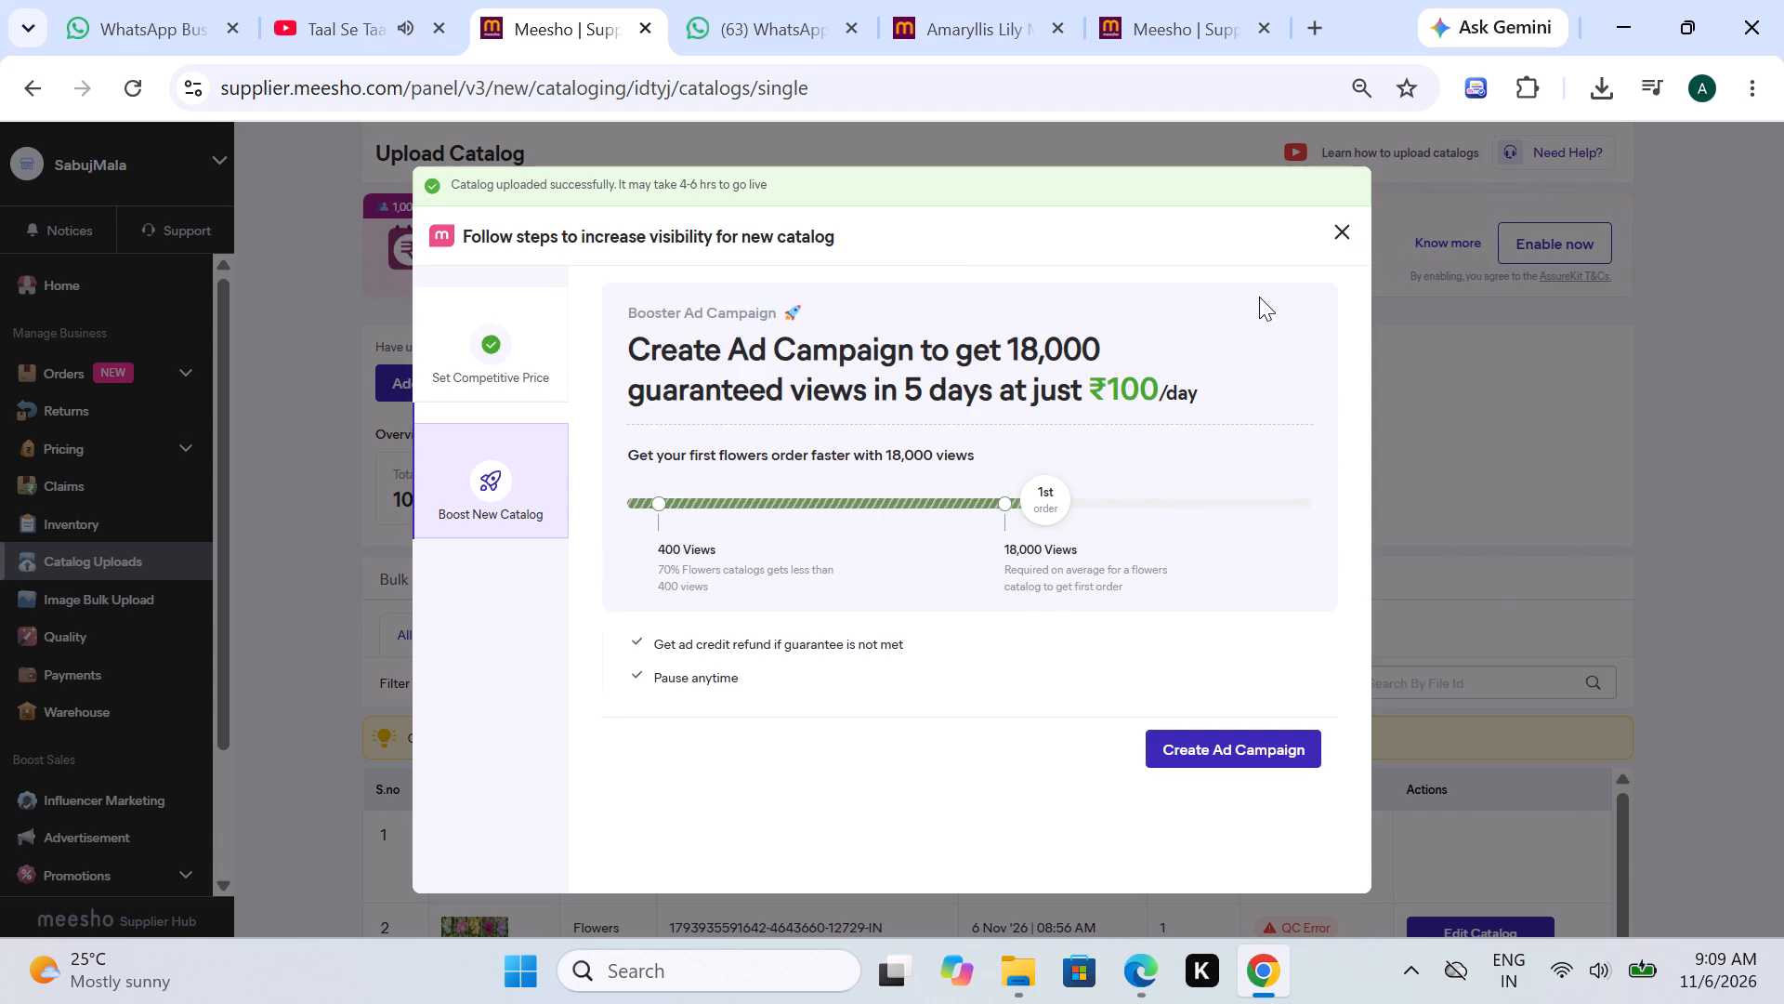
left_click(1352, 235)
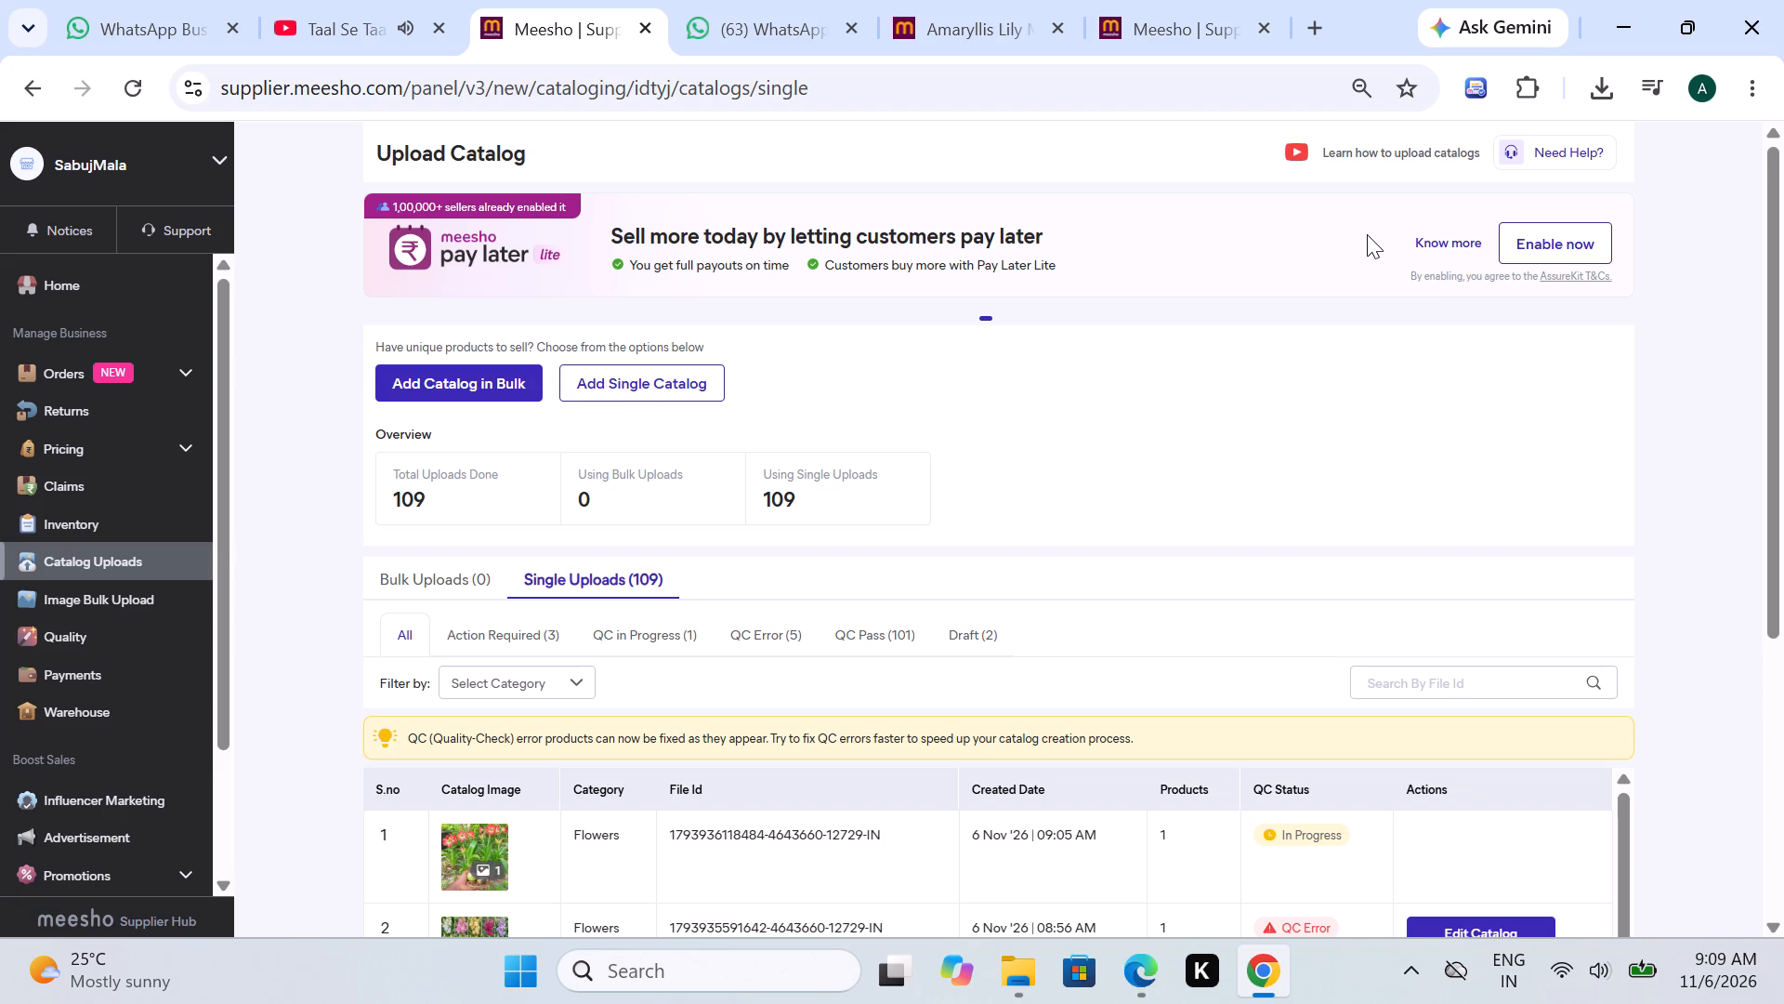
Open the 6 Nov catalog with the QC error for editing and set its style code to "RG 41p10".
scroll(1642, 765, "down", 1)
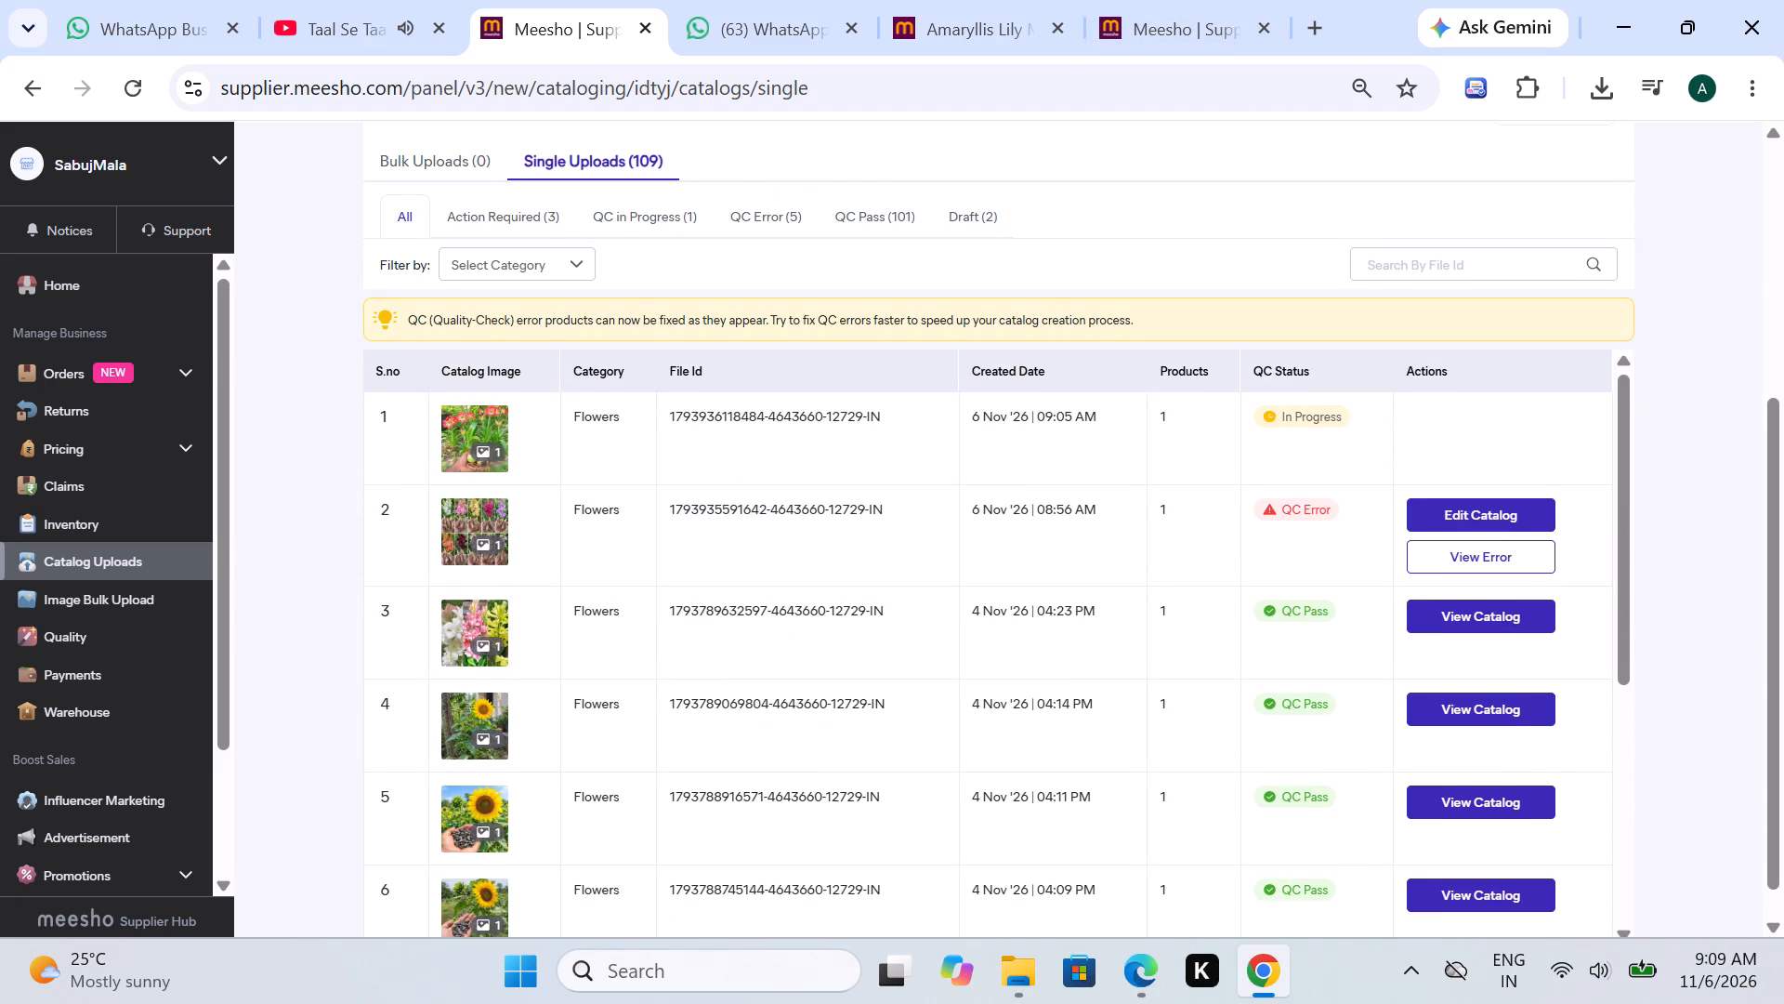
left_click(1440, 511)
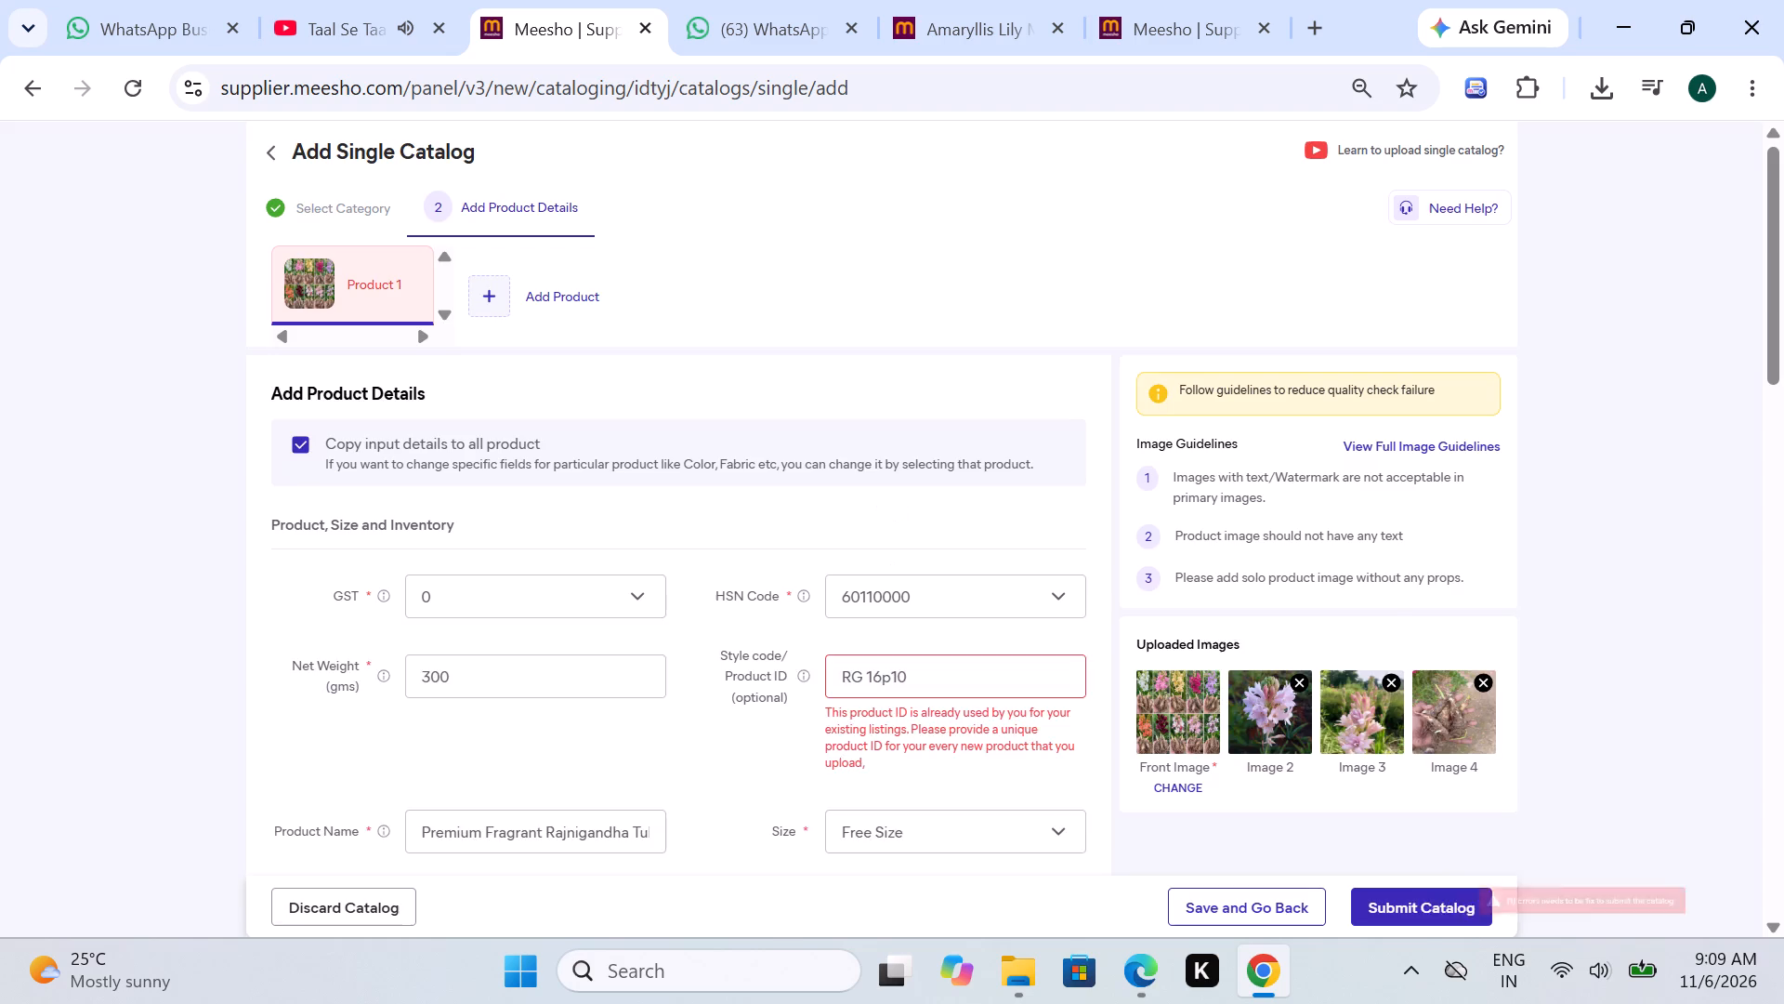
left_click(876, 698)
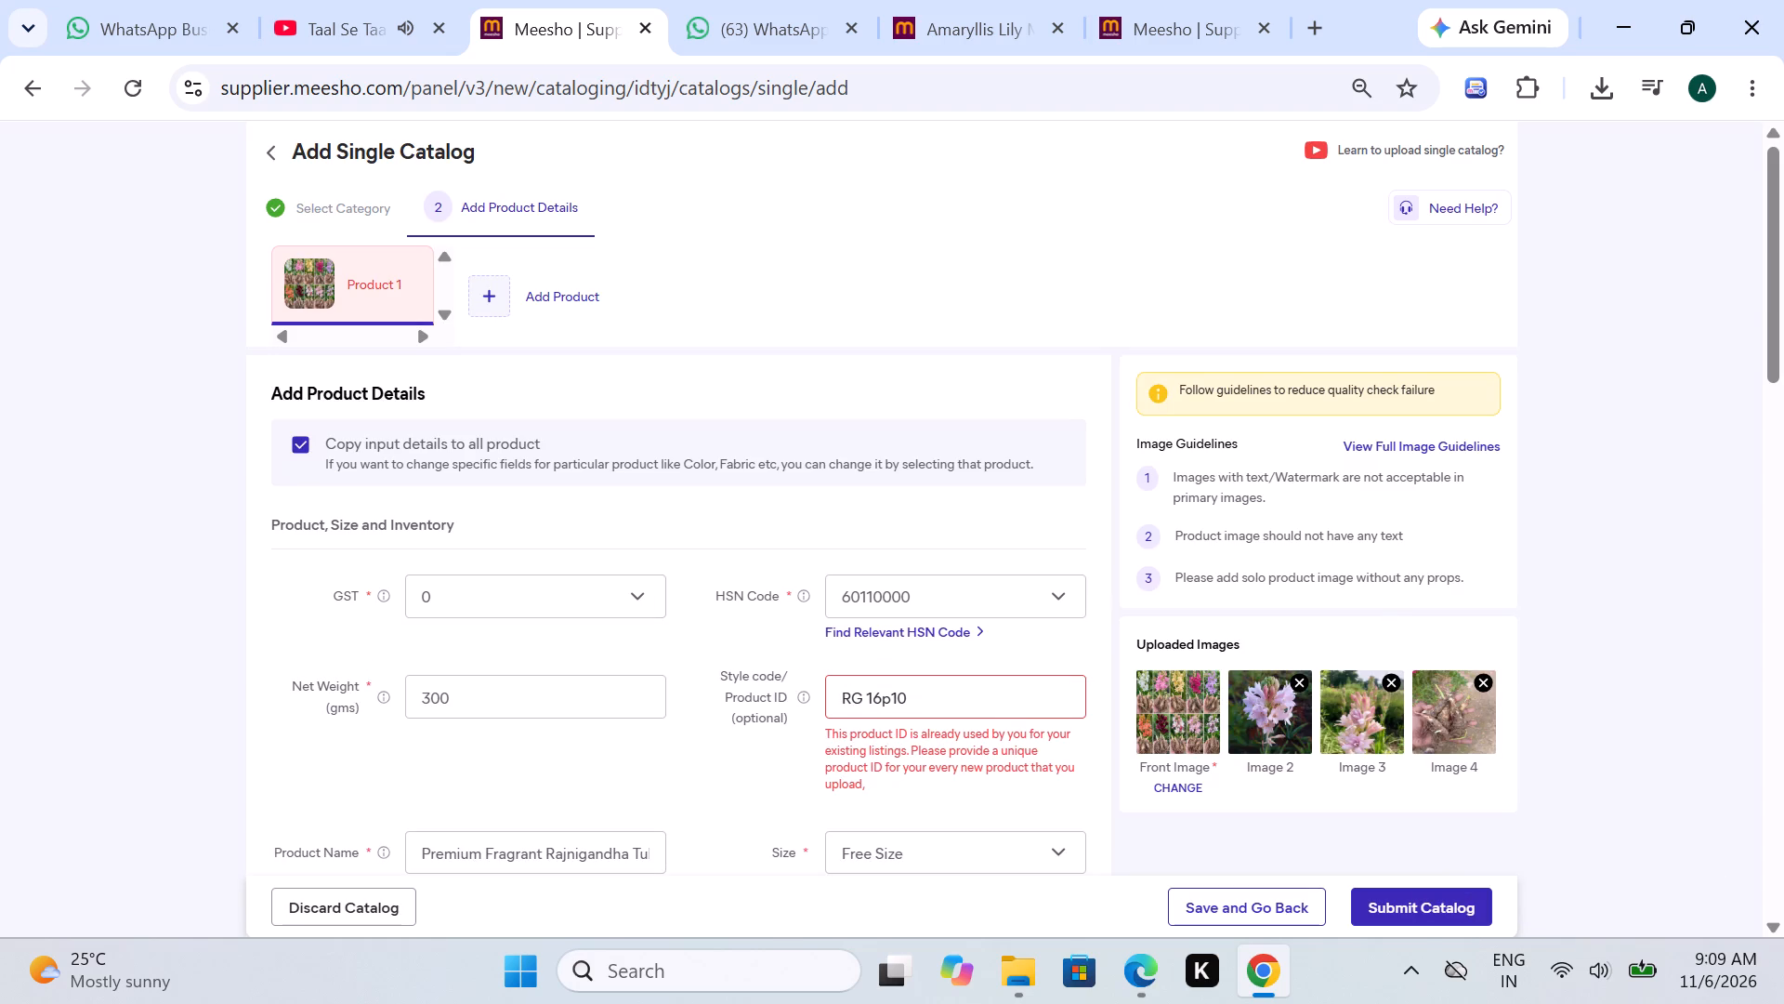
left_click(881, 698)
key("BackSpace")
key("BackSpace")
type("42")
key("BackSpace")
key("1")
key("Return")
Submit the Rajnigandha catalog for quality check, declaring its products not branded or illegal, and dismiss the ad campaign offer.
left_click(1398, 905)
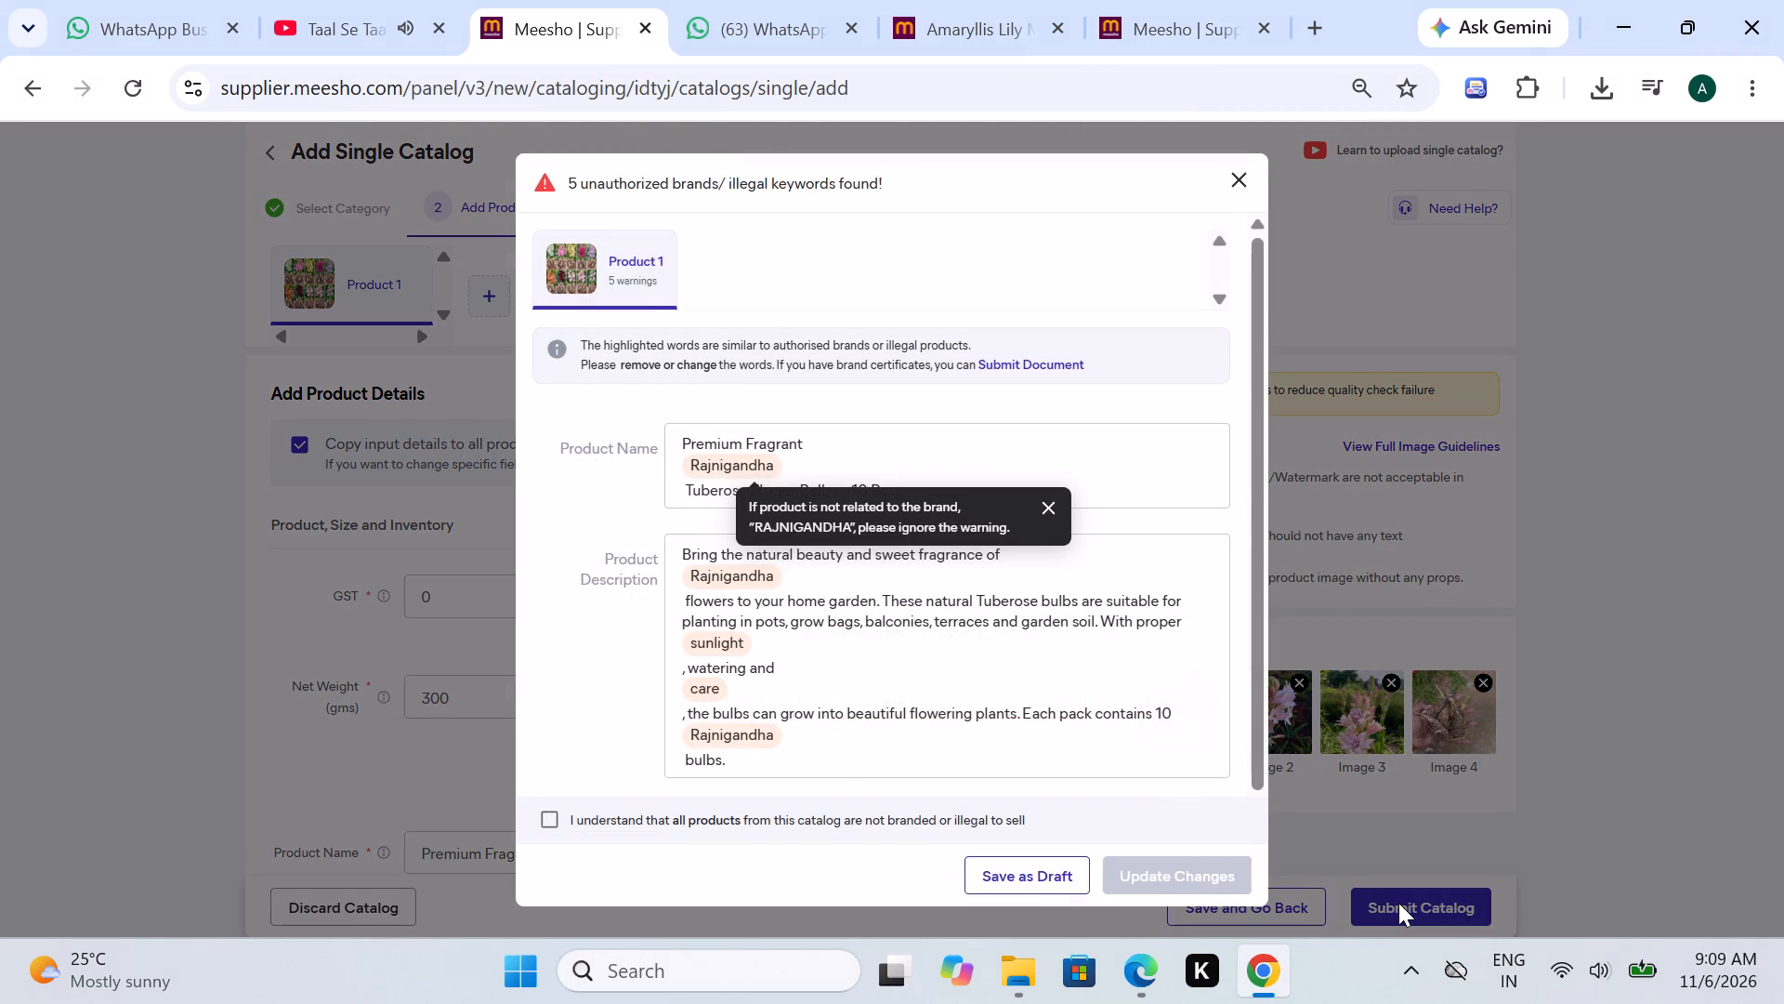
left_click(539, 809)
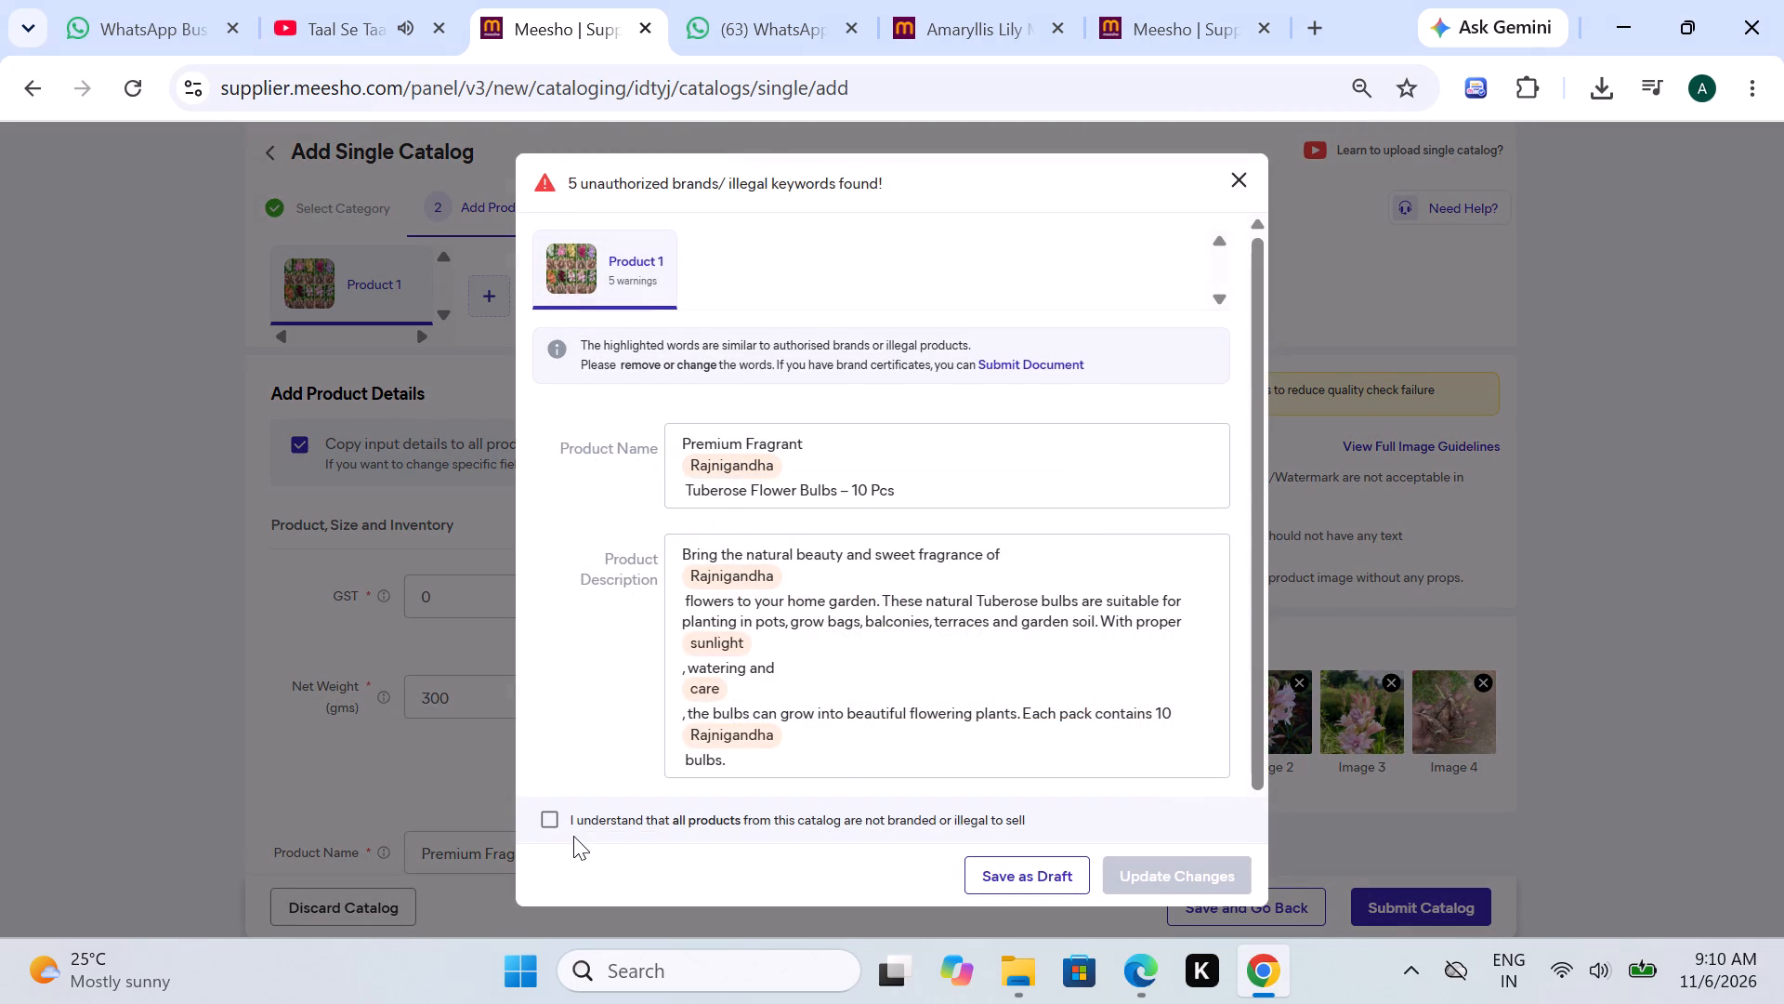
left_click(546, 823)
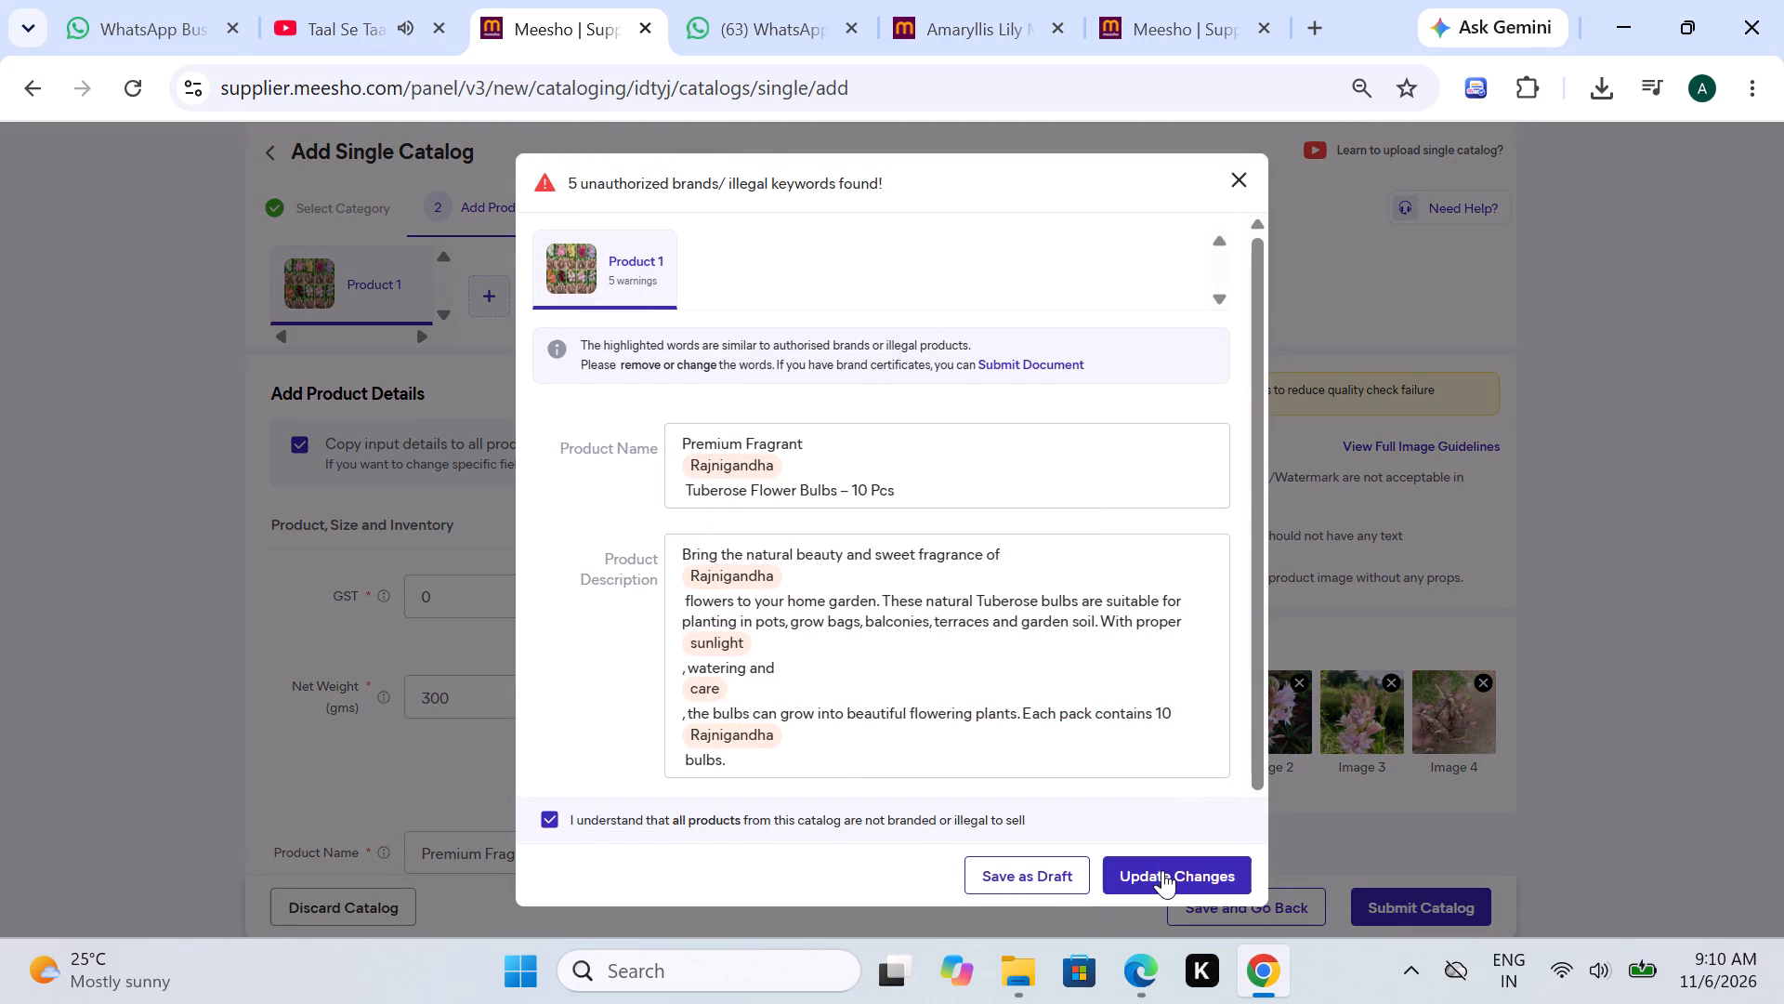
left_click(1162, 870)
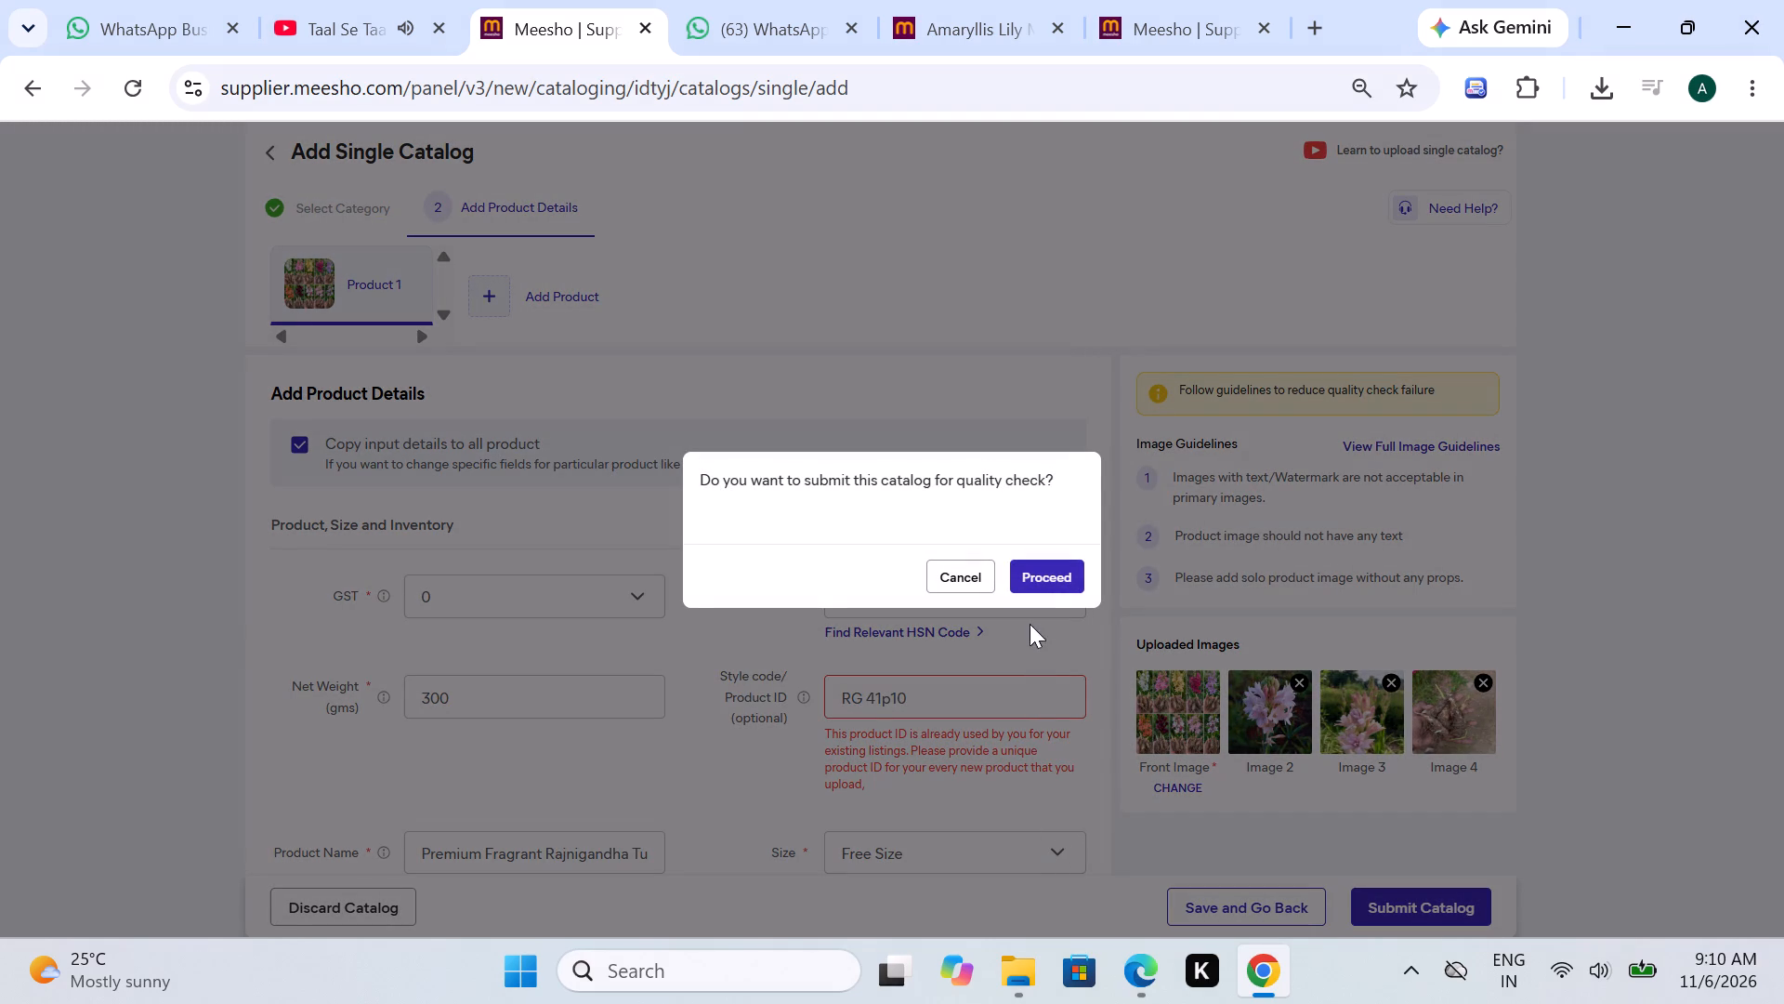
left_click(1044, 587)
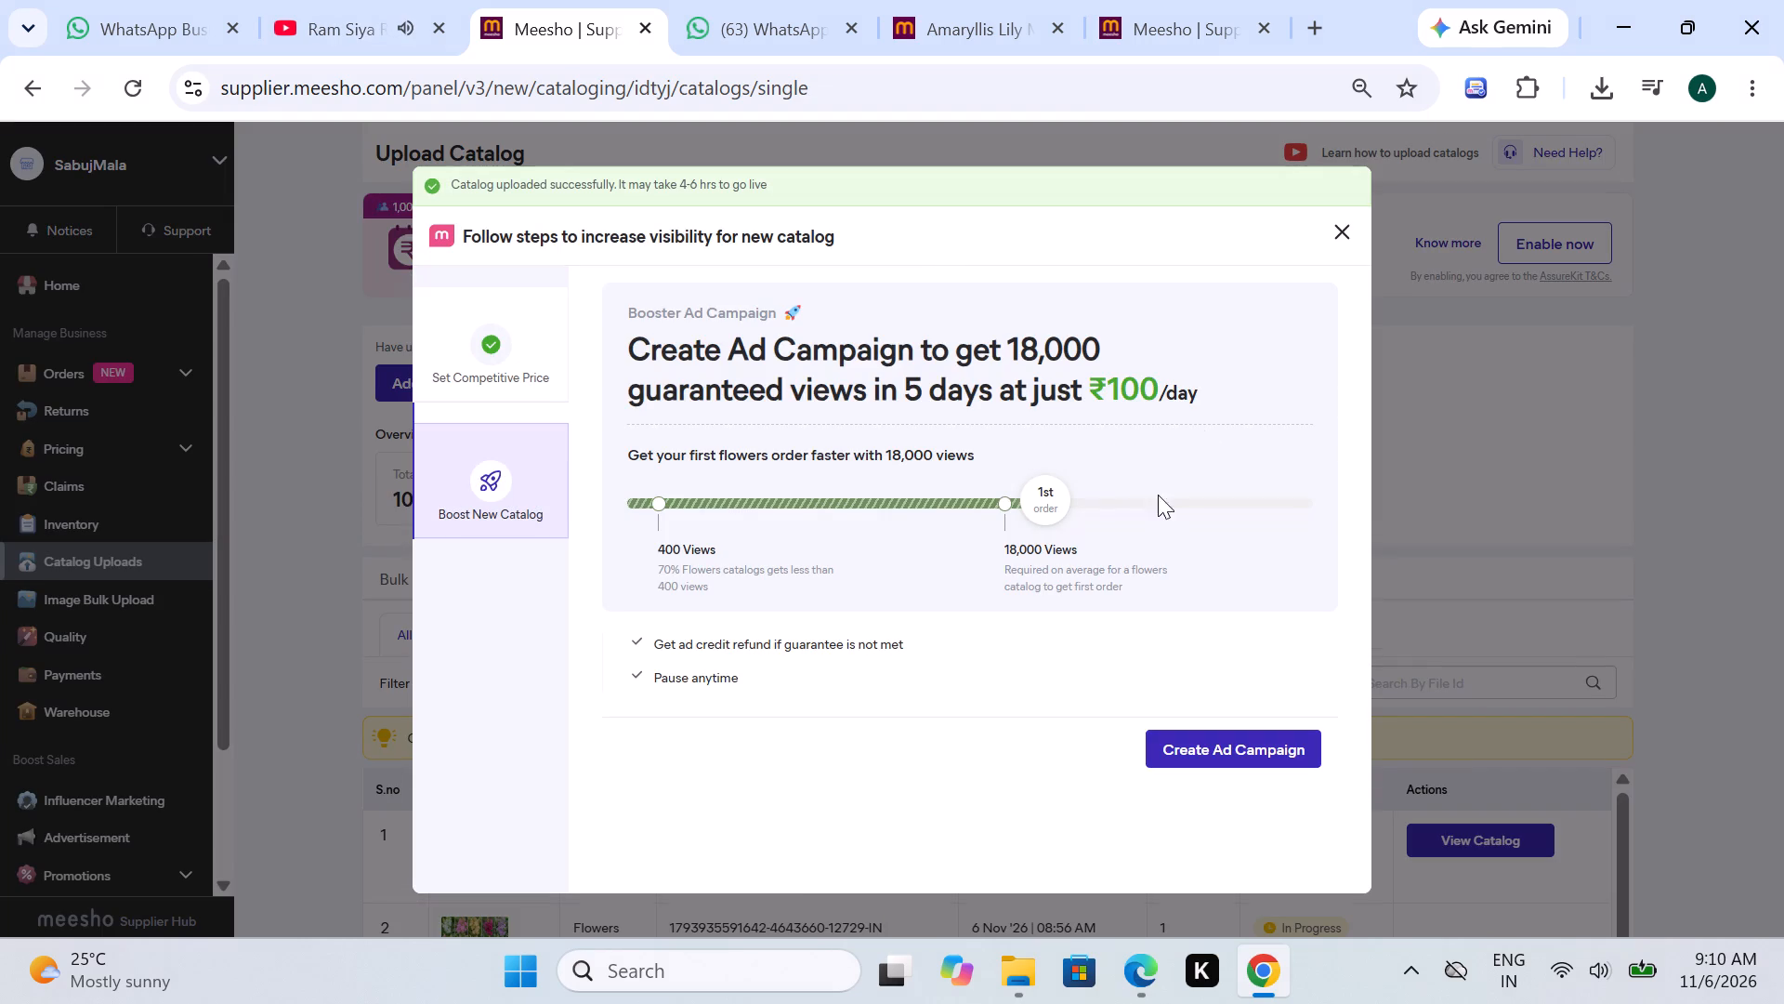
left_click(1349, 225)
Start a new single catalog in the Flowers category under Home & Kitchen, Gardening, Seeds.
scroll(1255, 466, "down", 1)
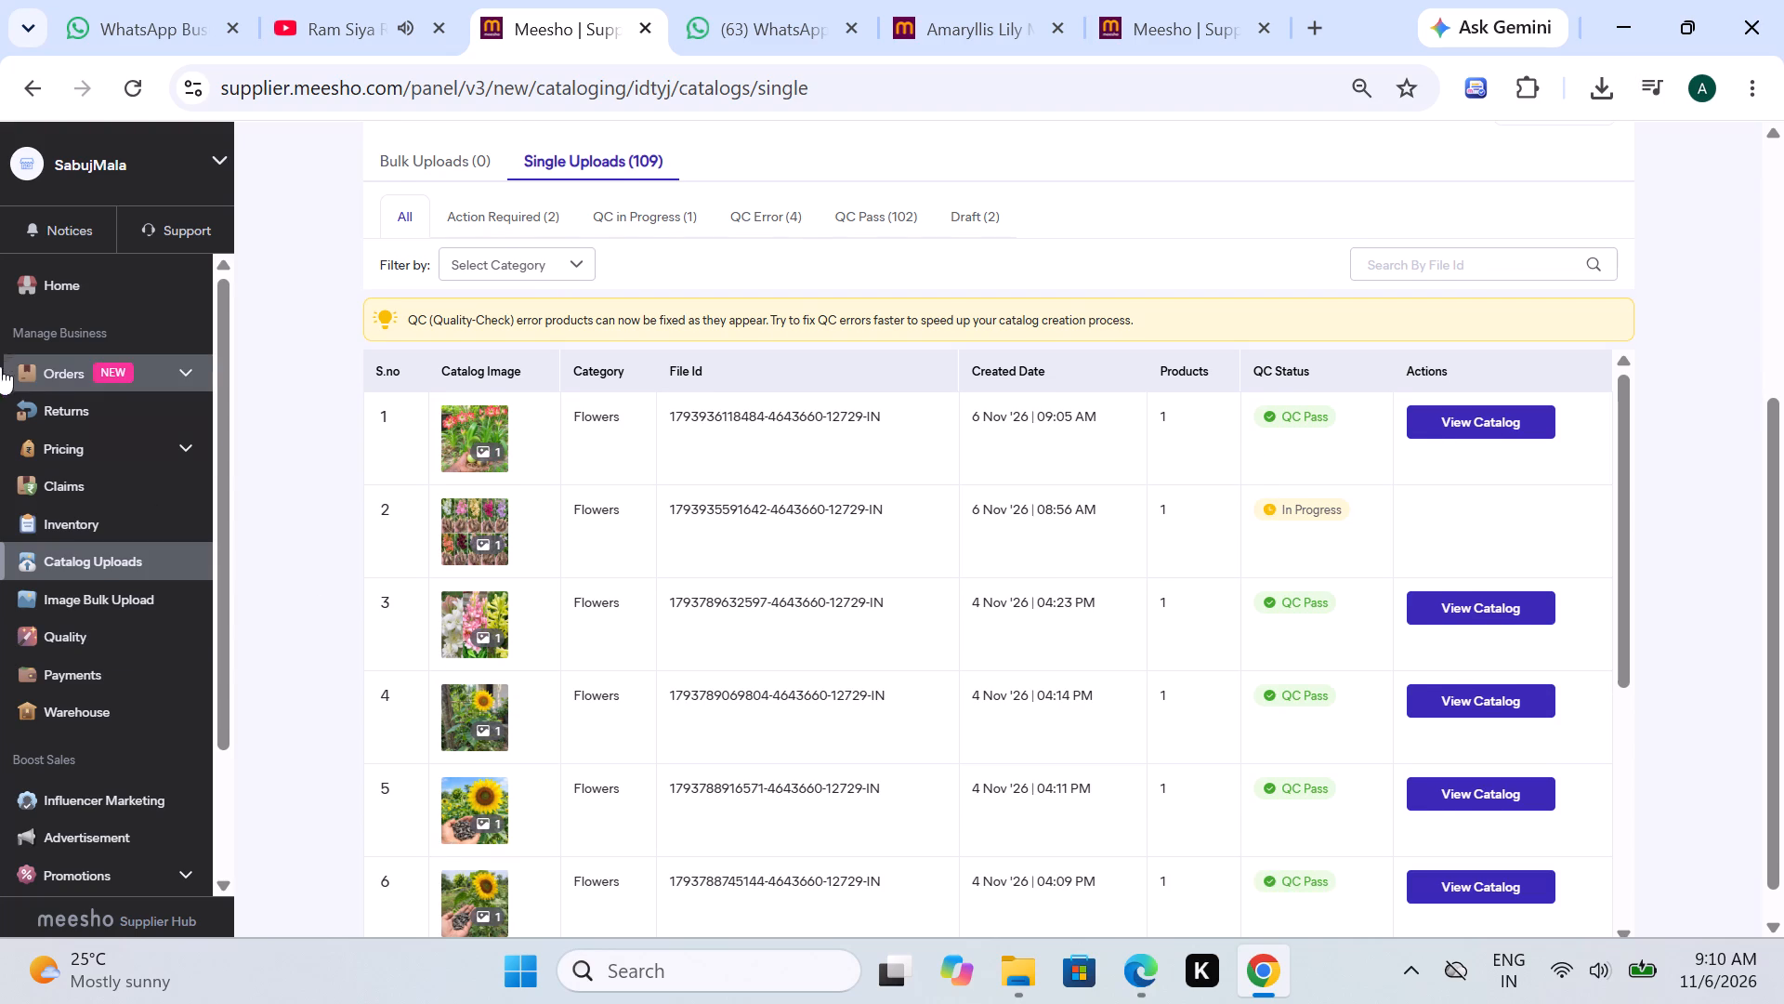
scroll(867, 425, "up", 3)
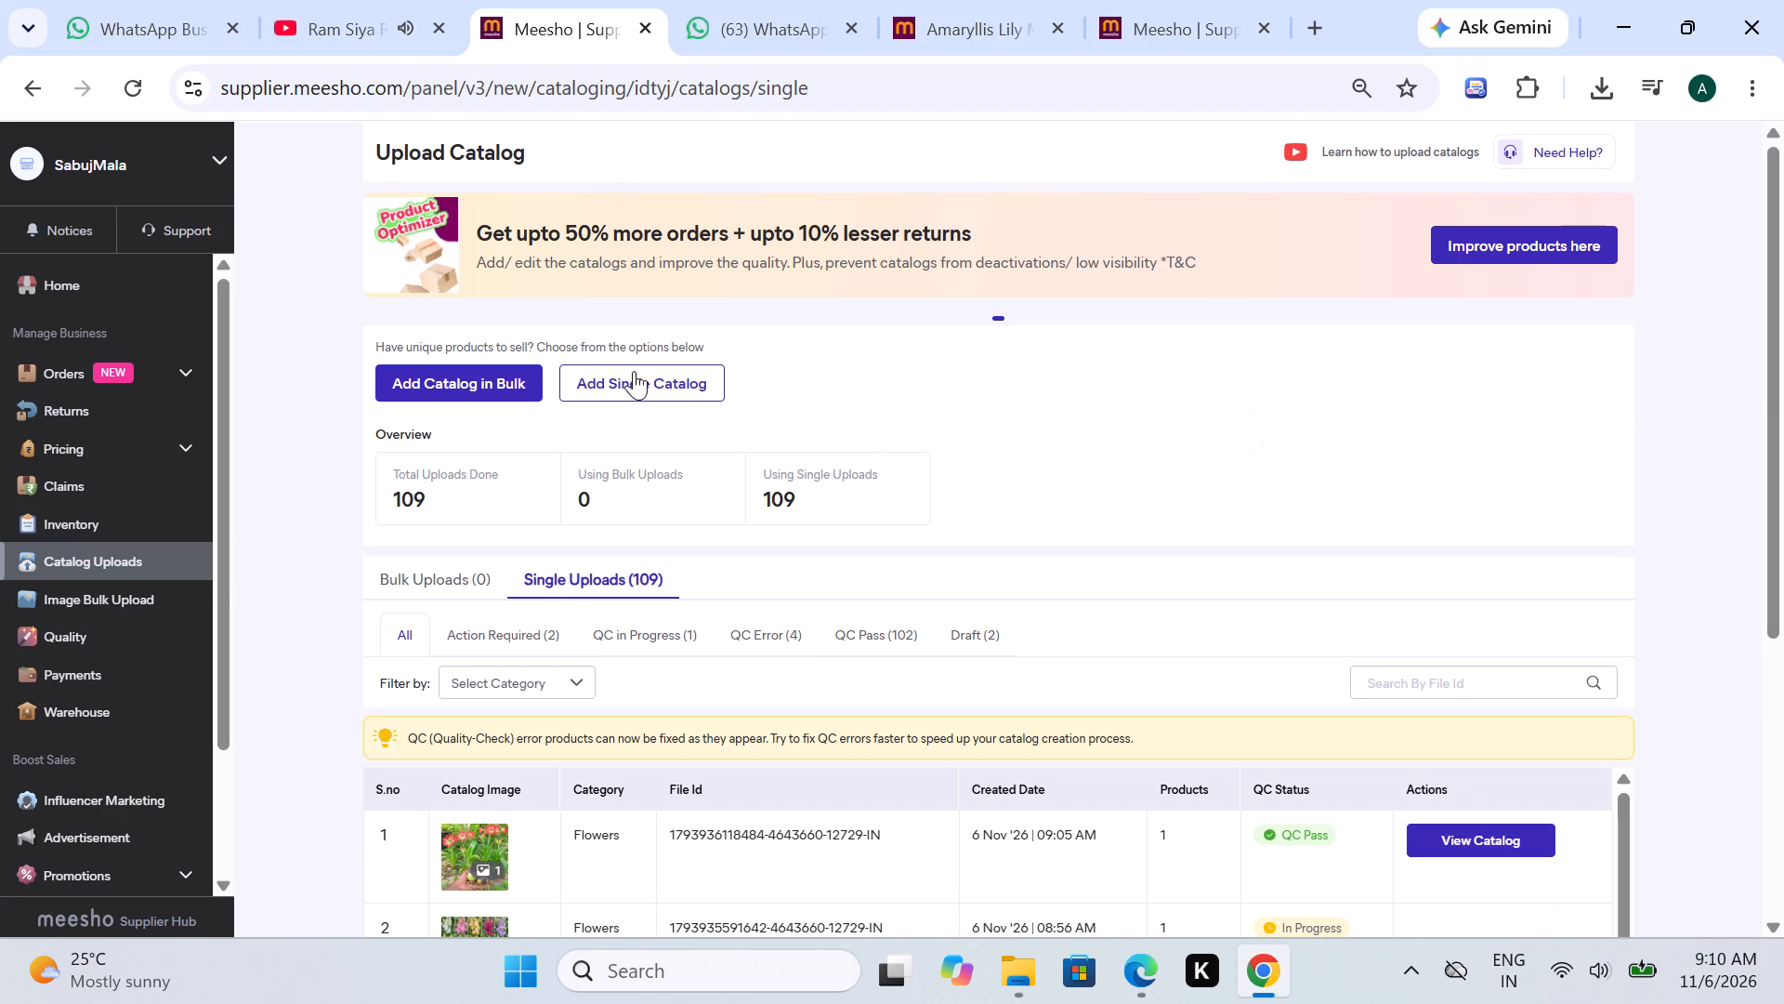
left_click(634, 381)
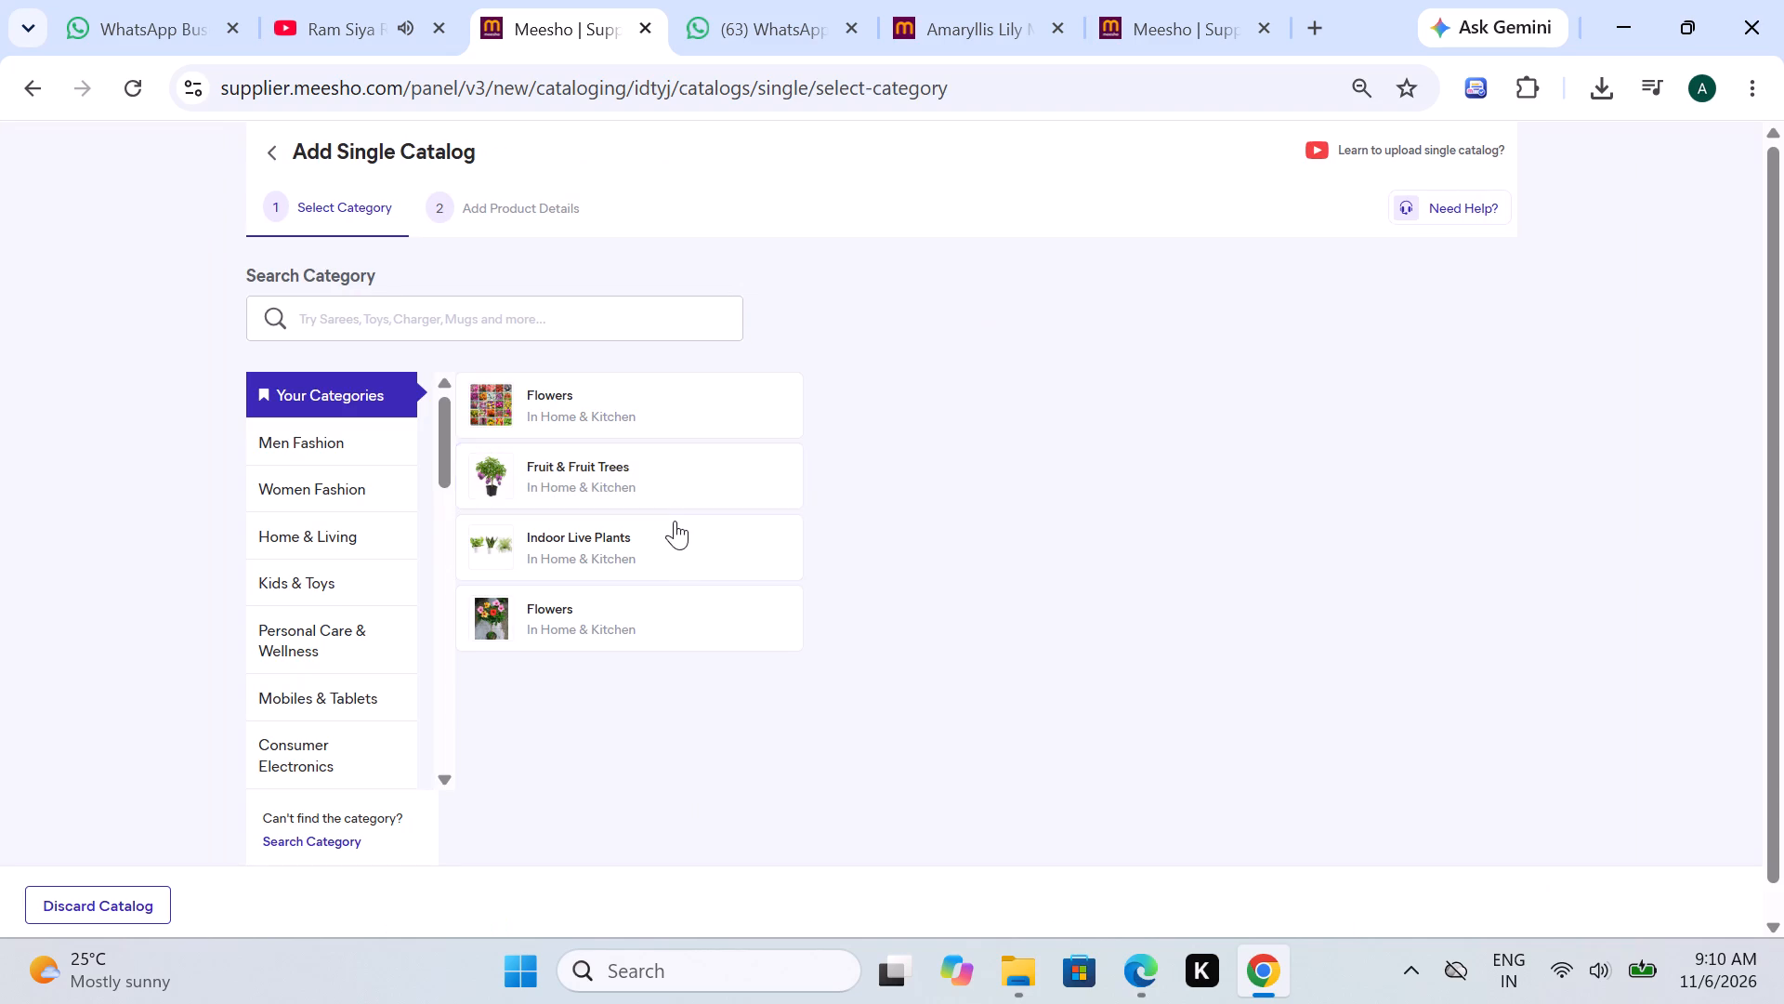
left_click(568, 423)
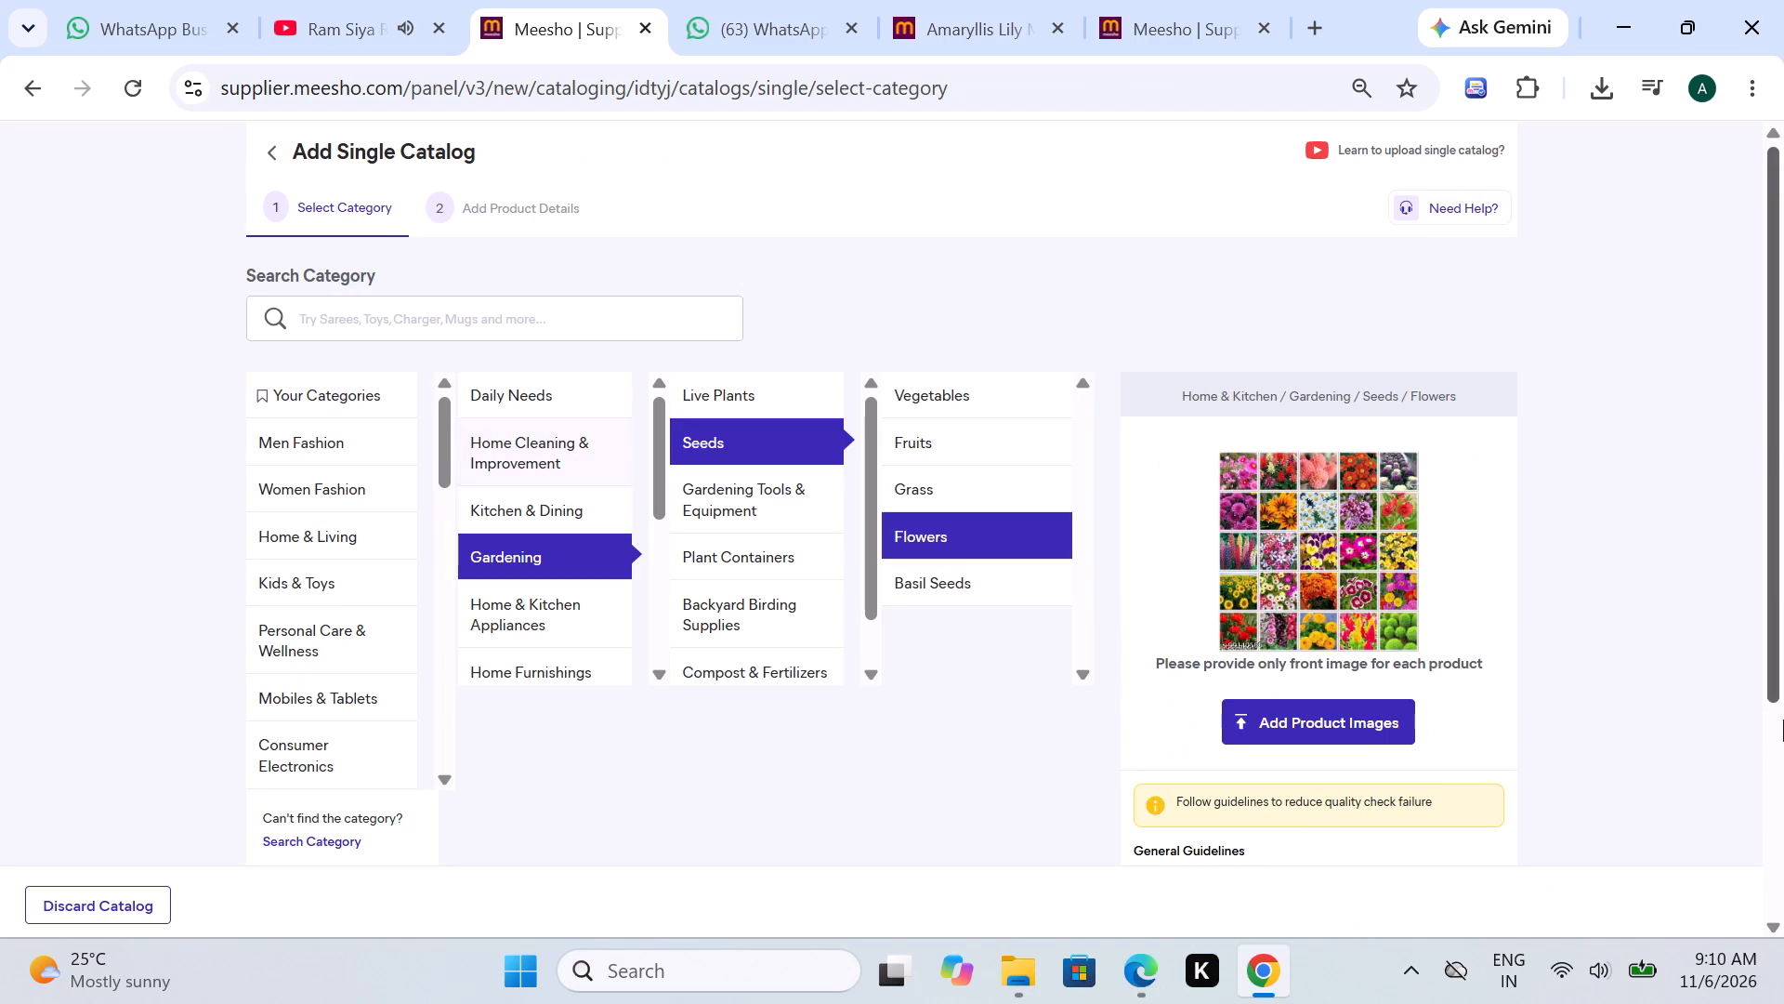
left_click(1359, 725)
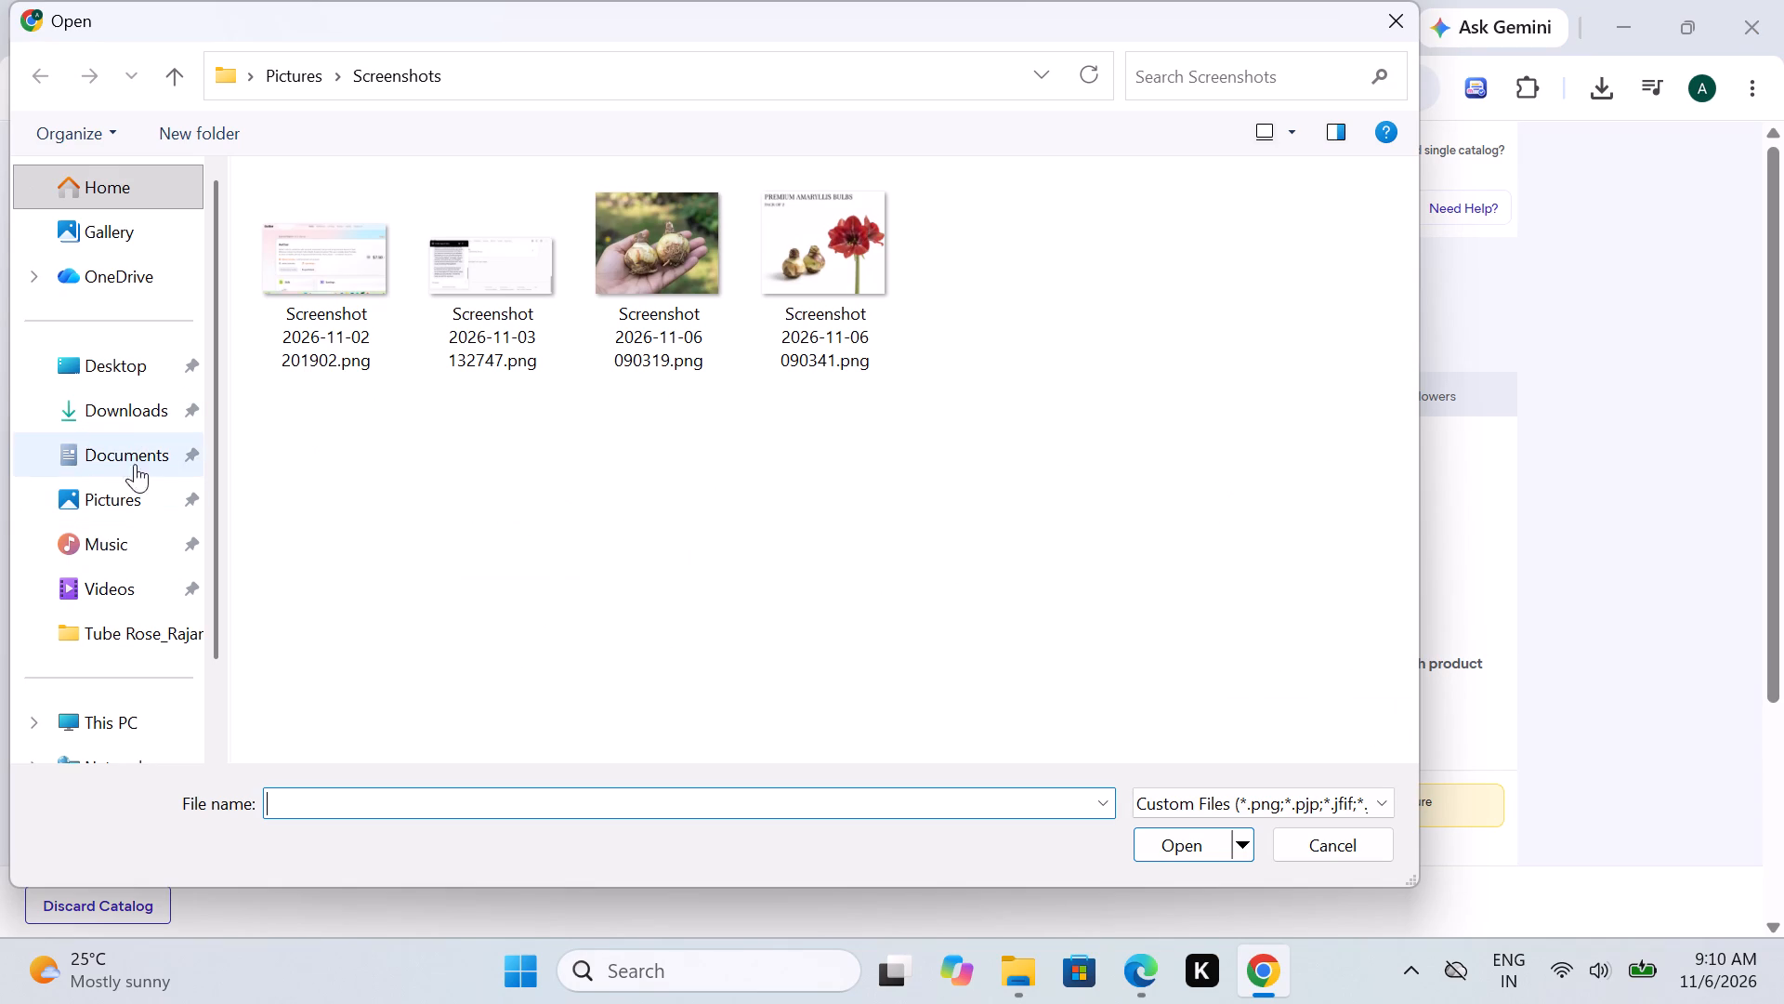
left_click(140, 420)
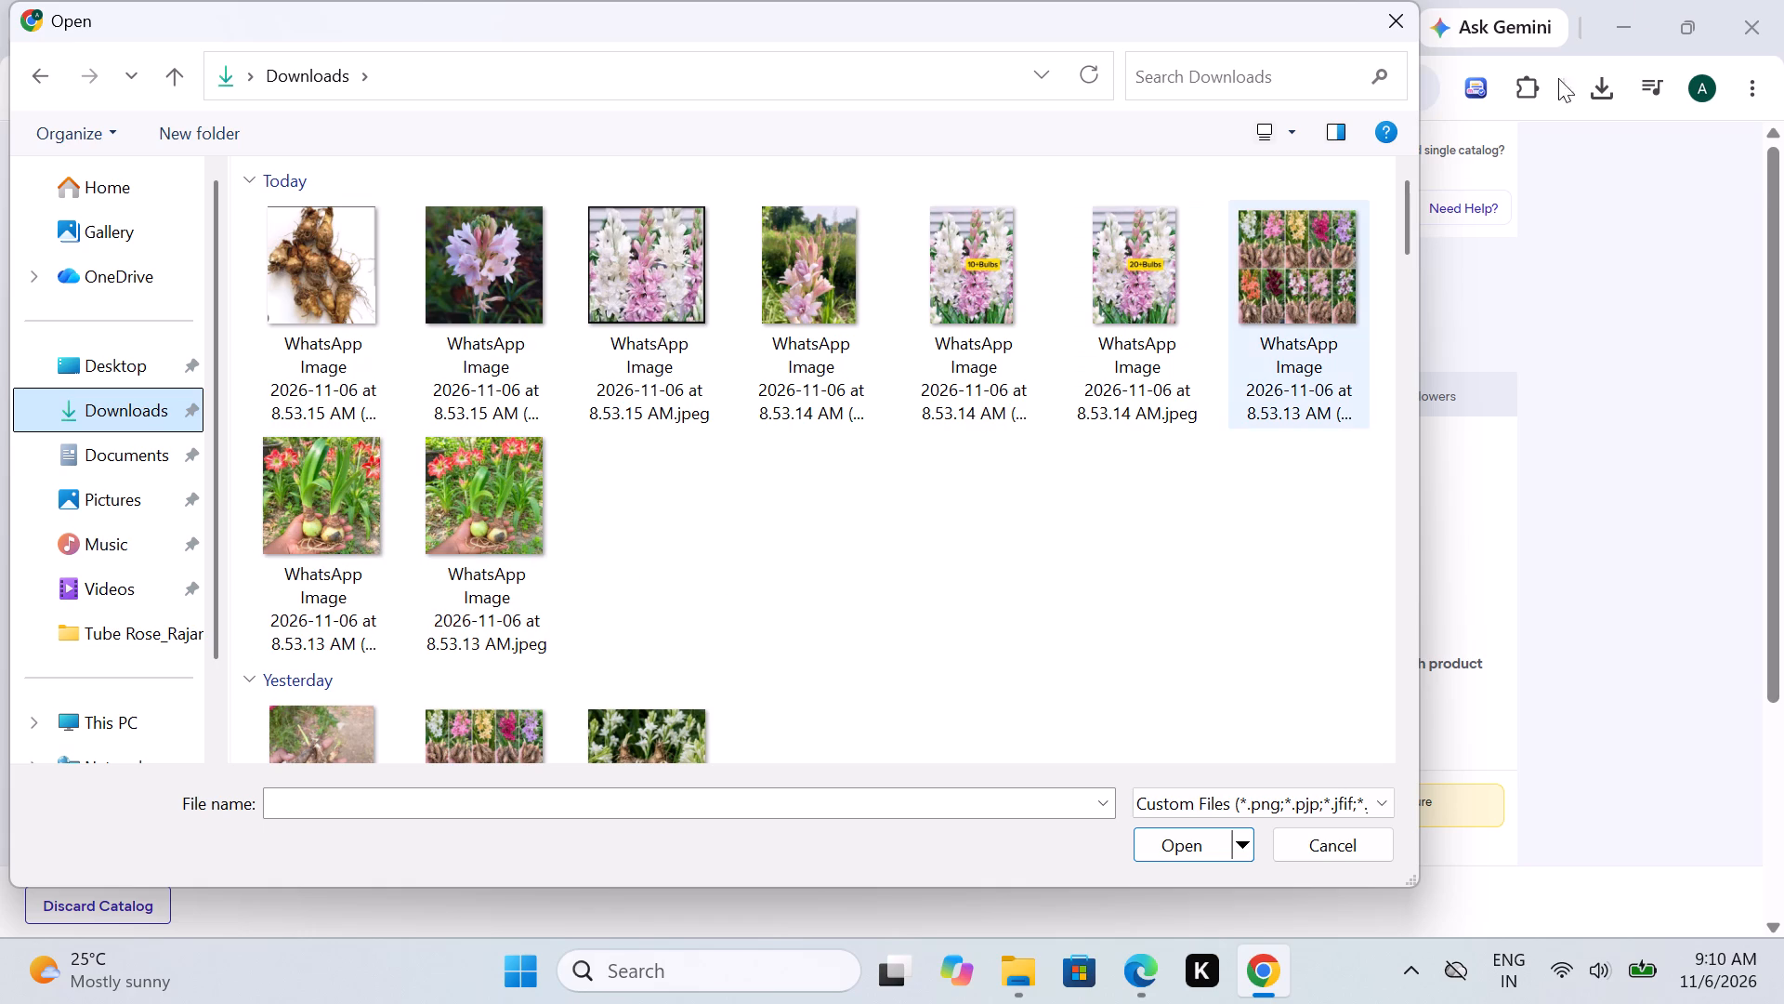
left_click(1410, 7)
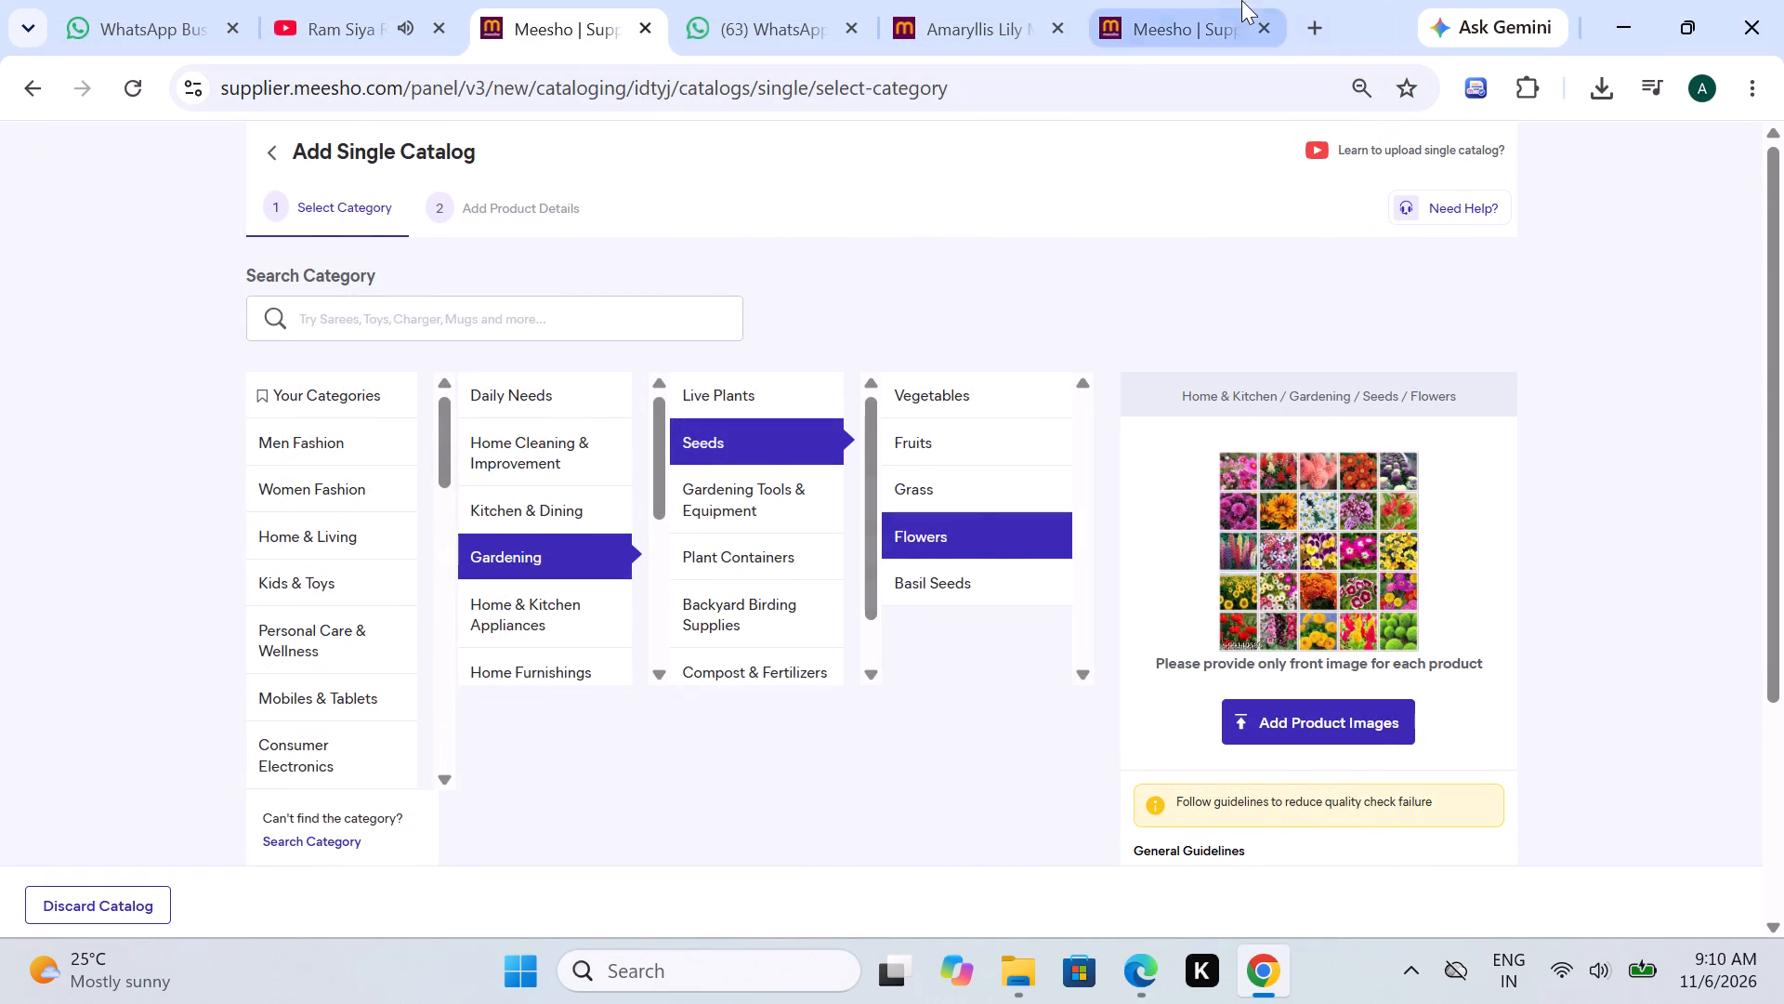
Look through the single catalog uploads list in the other supplier tab.
left_click(1215, 4)
scroll(476, 599, "up", 5)
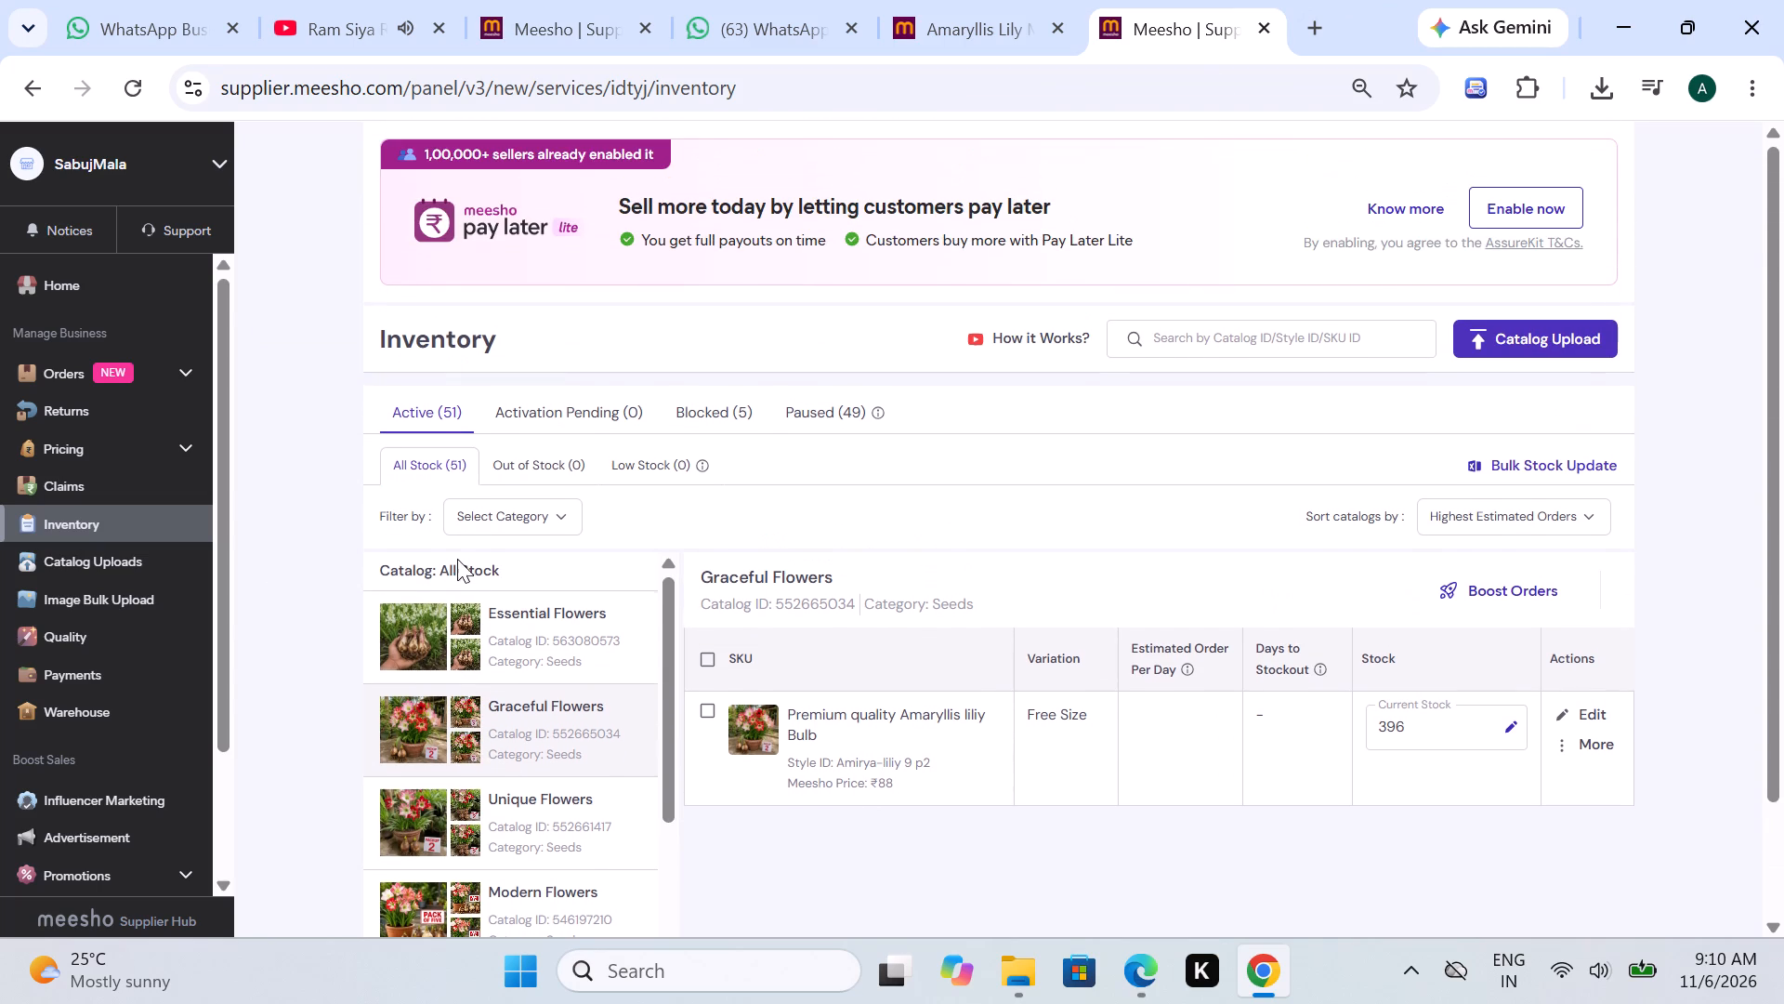
scroll(457, 564, "up", 2)
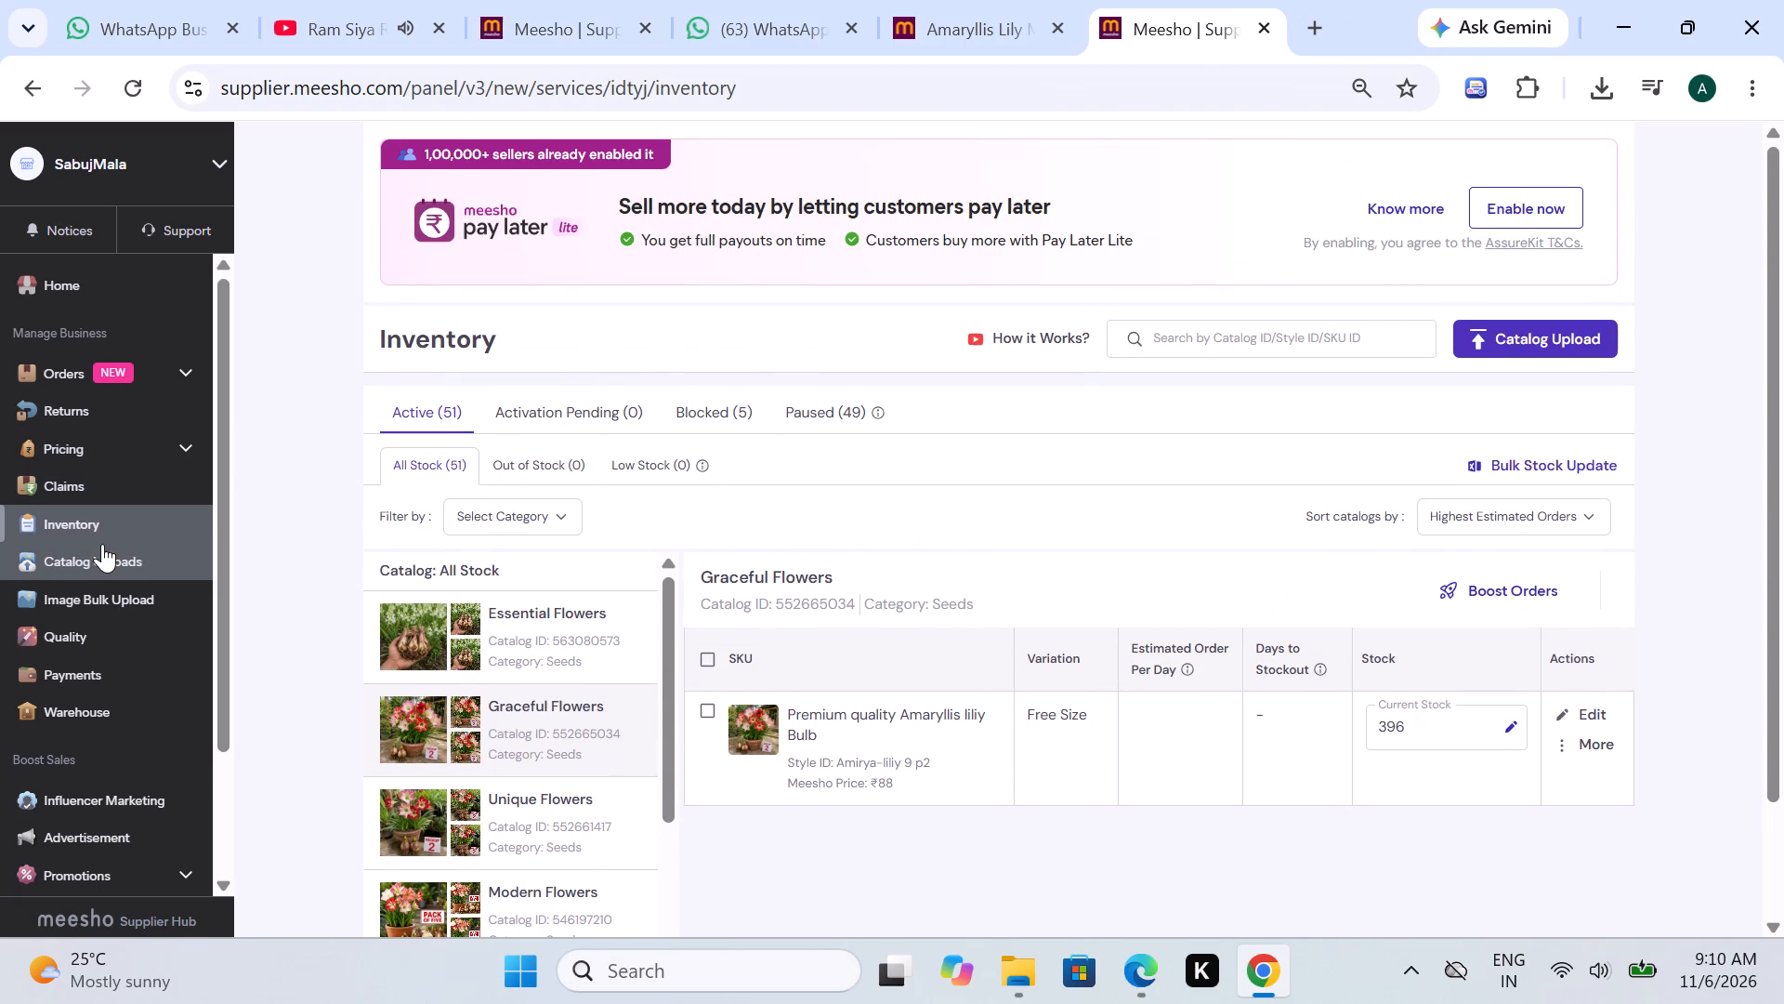
left_click(106, 545)
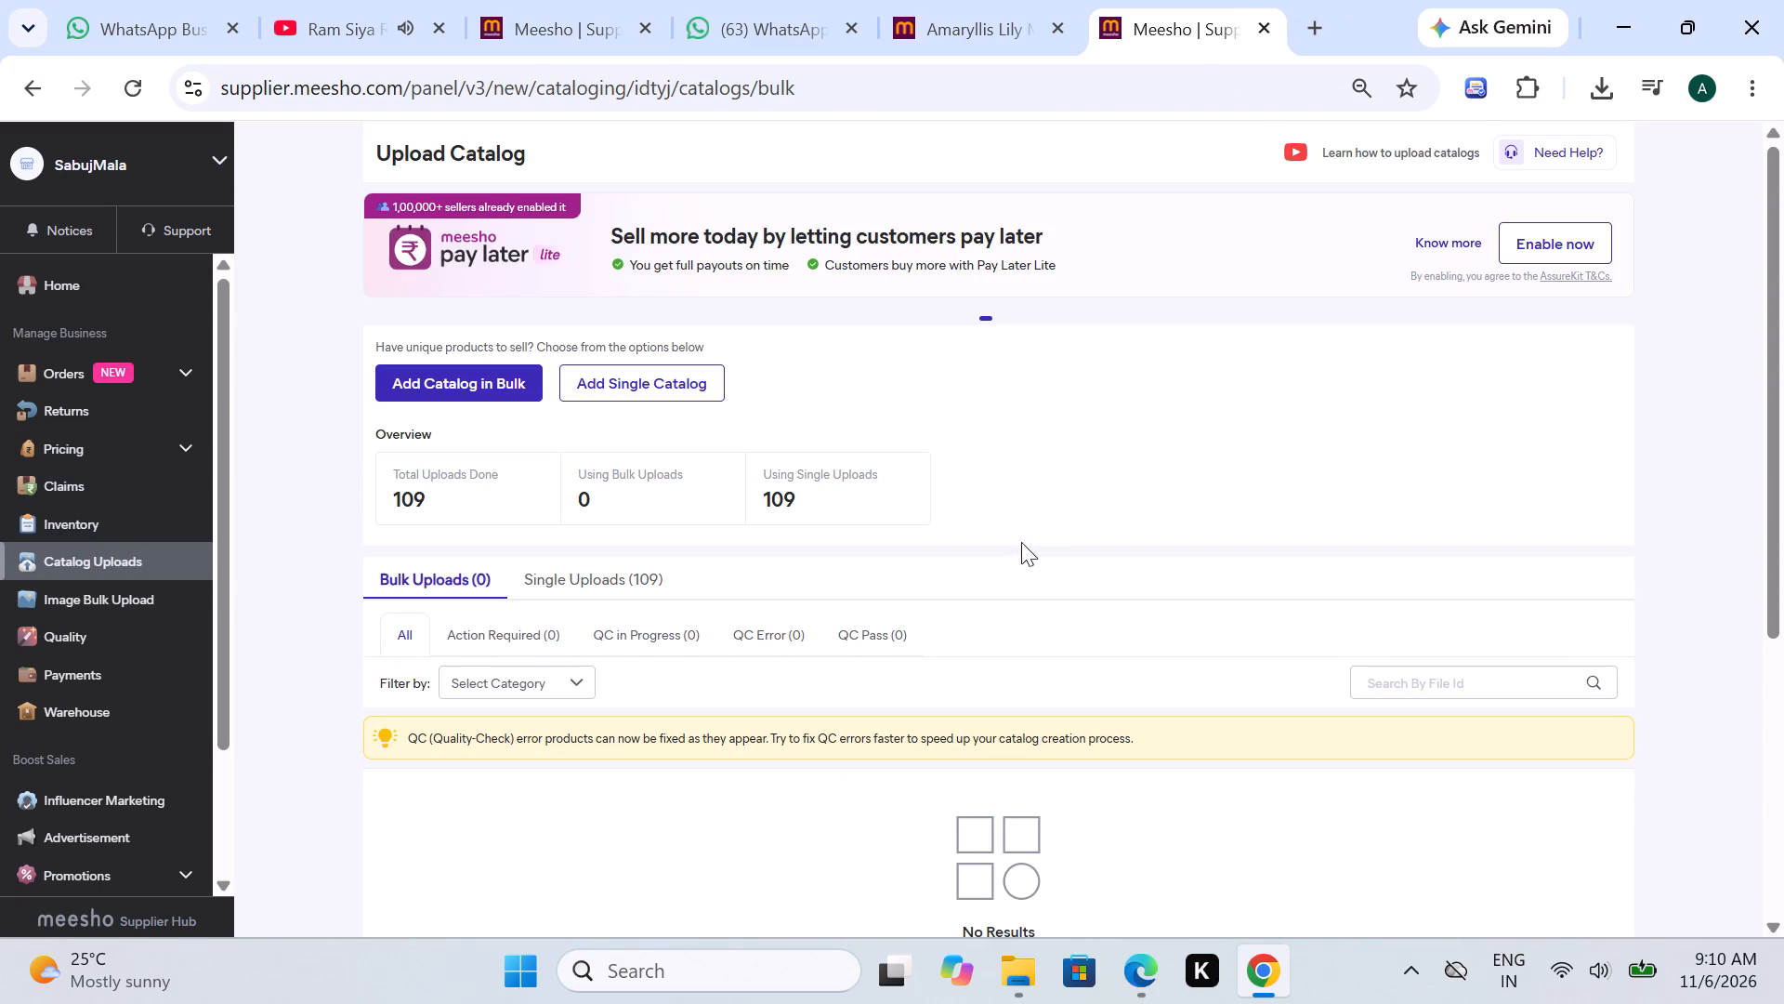
left_click(605, 573)
scroll(925, 472, "down", 1)
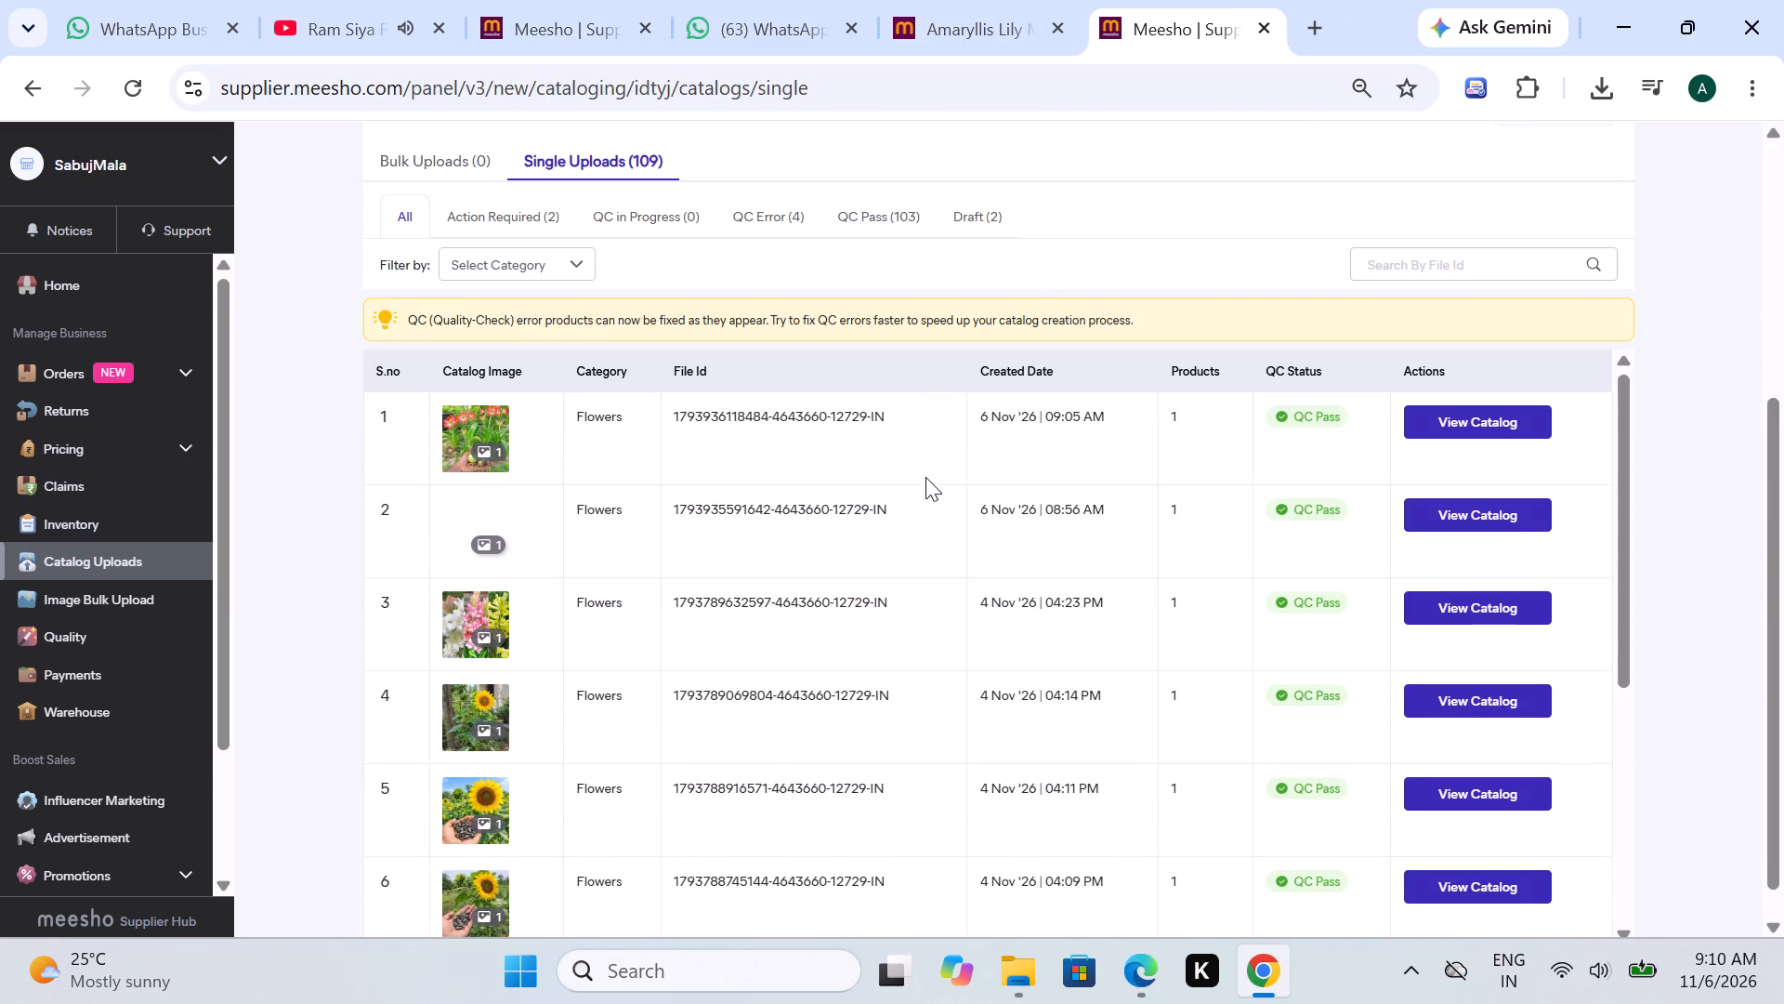
View the product image of the Flowers catalog created 6 Nov at 09:05 AM.
left_click(492, 449)
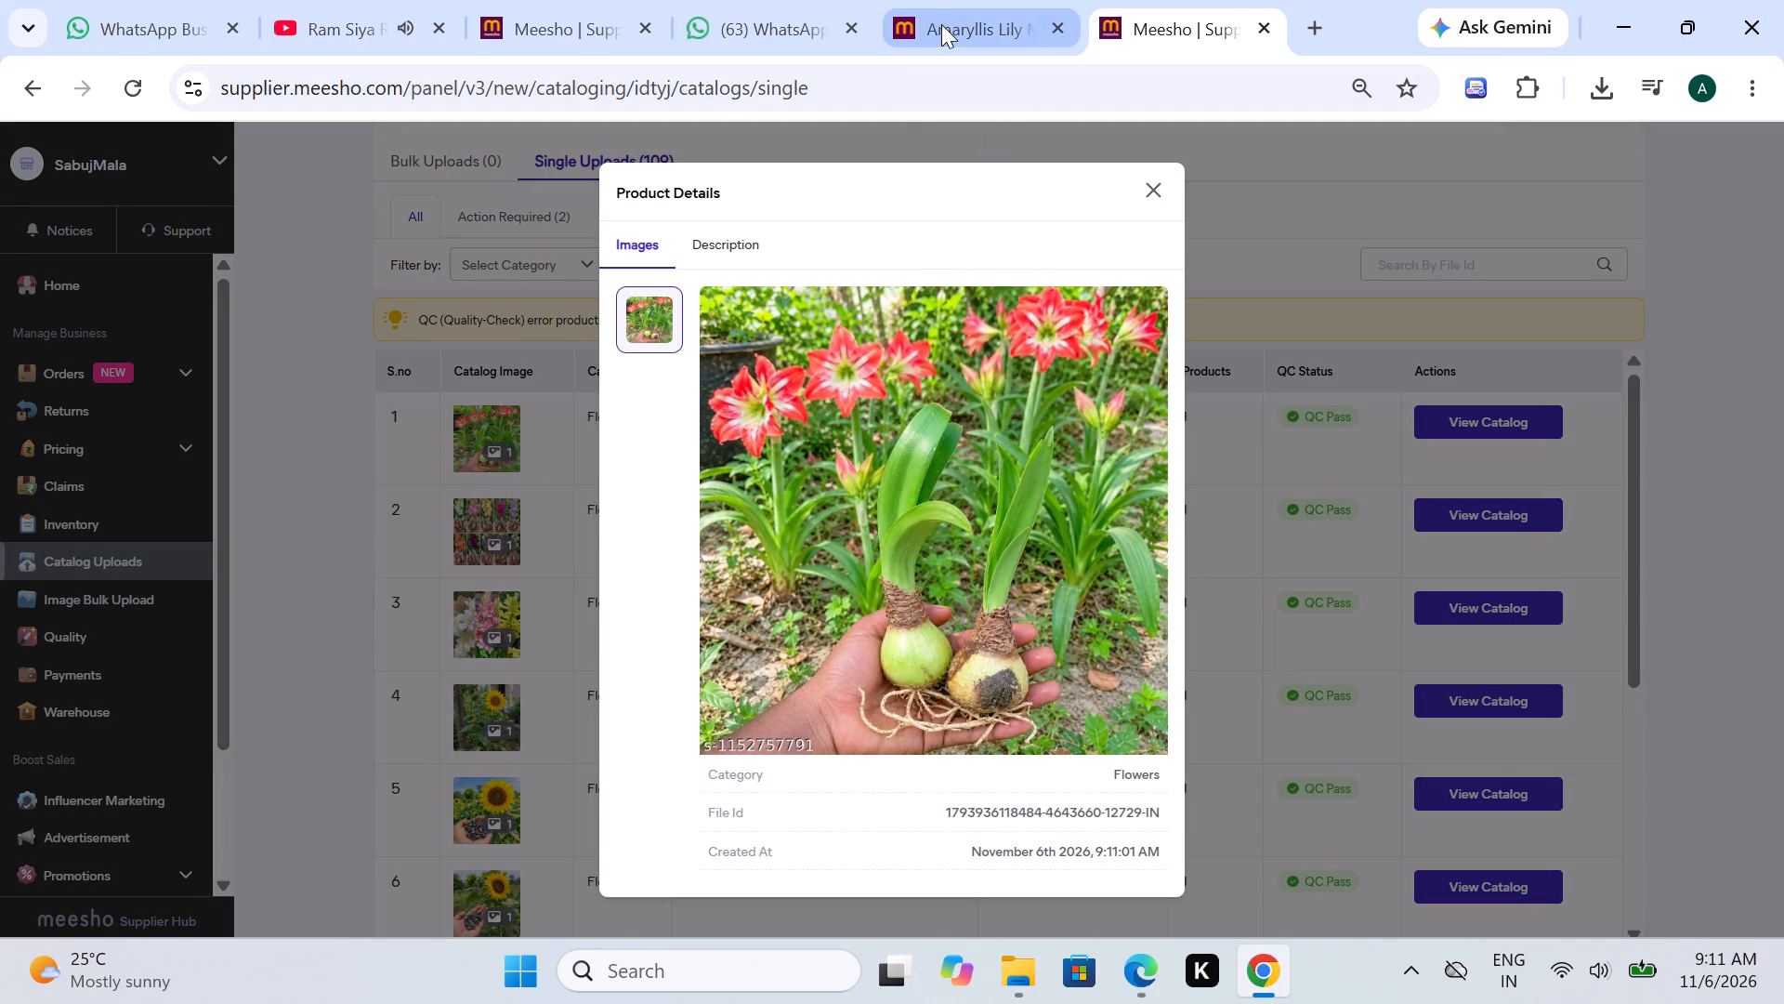
Add "WhatsApp Image 2026-11-06 at 8.53.13 AM (1).jpeg" from Downloads as the new Flowers catalog's front image and continue to the product details.
left_click(502, 20)
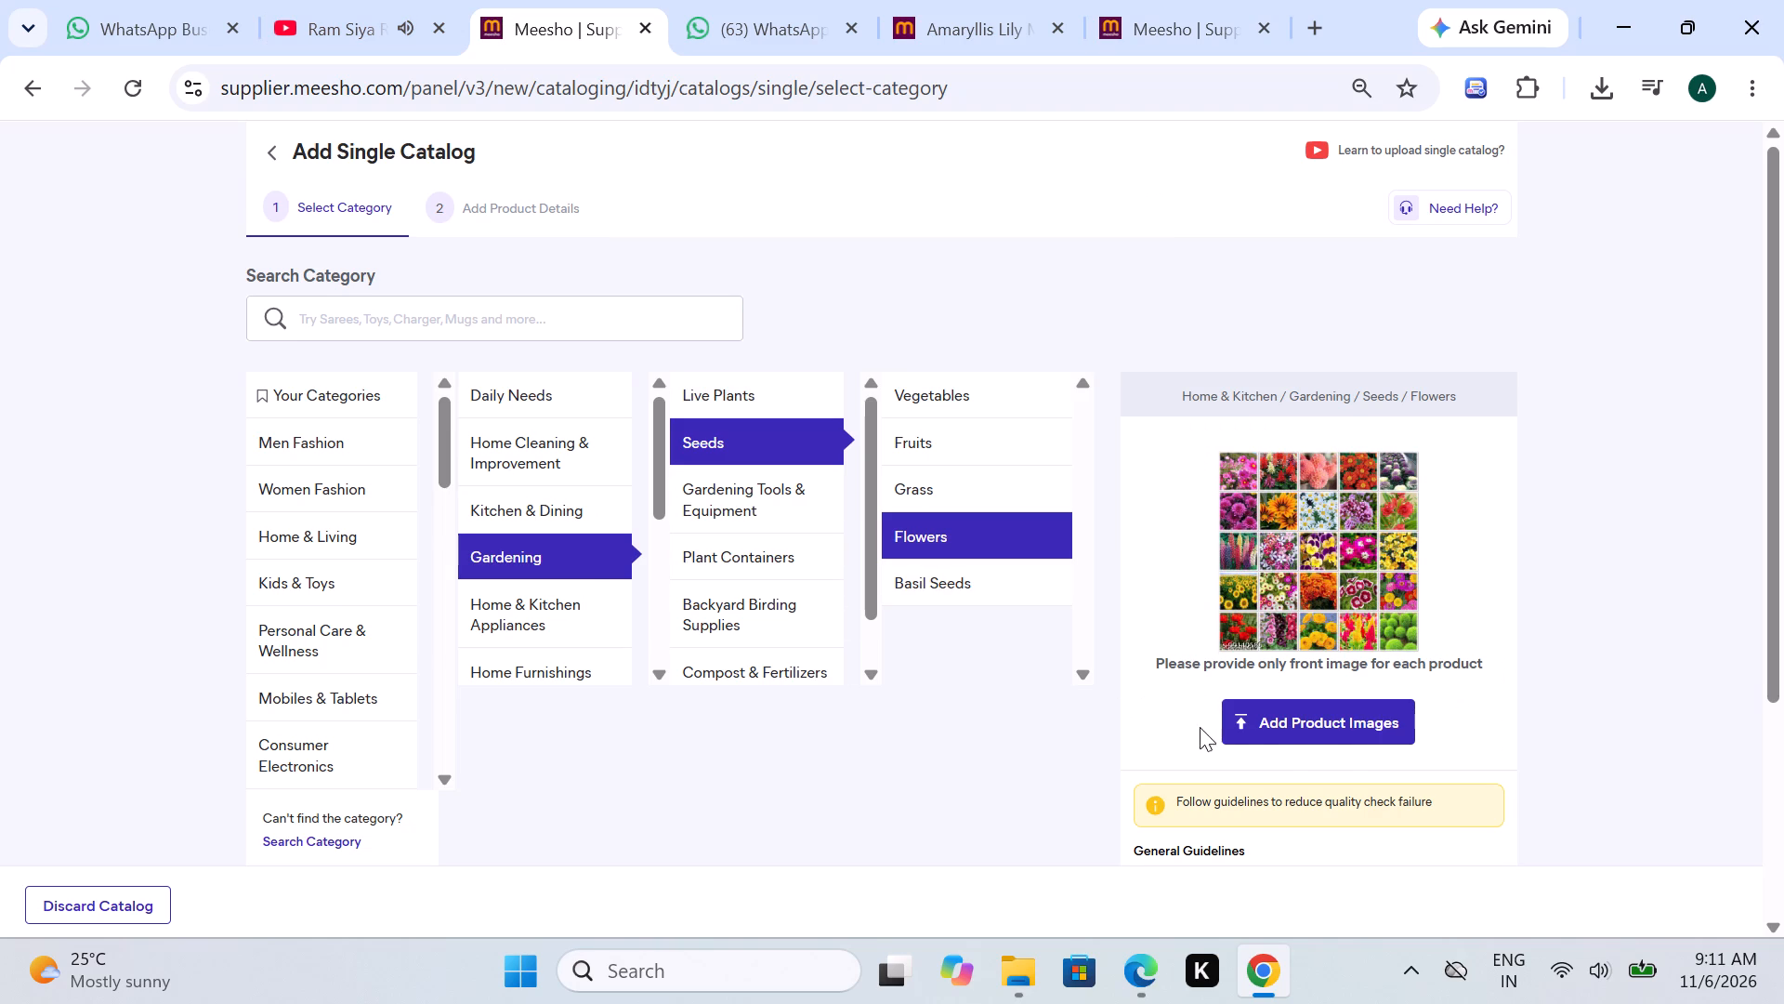
left_click(1305, 728)
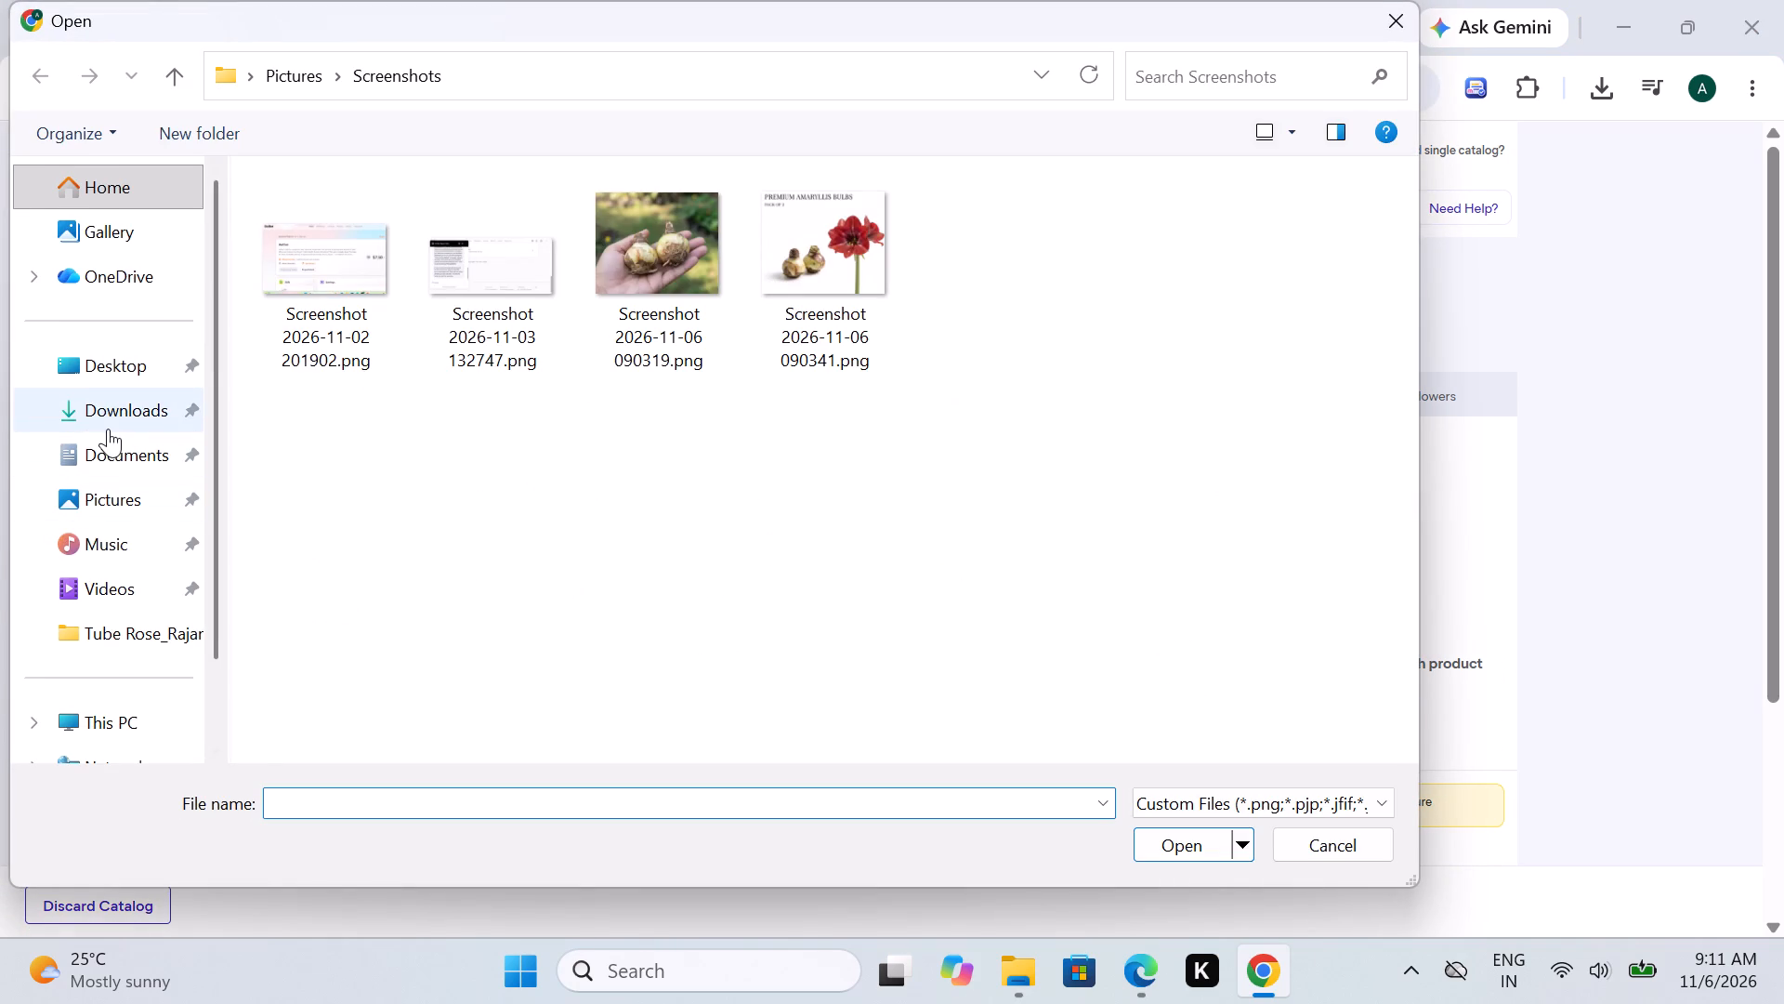
left_click(110, 427)
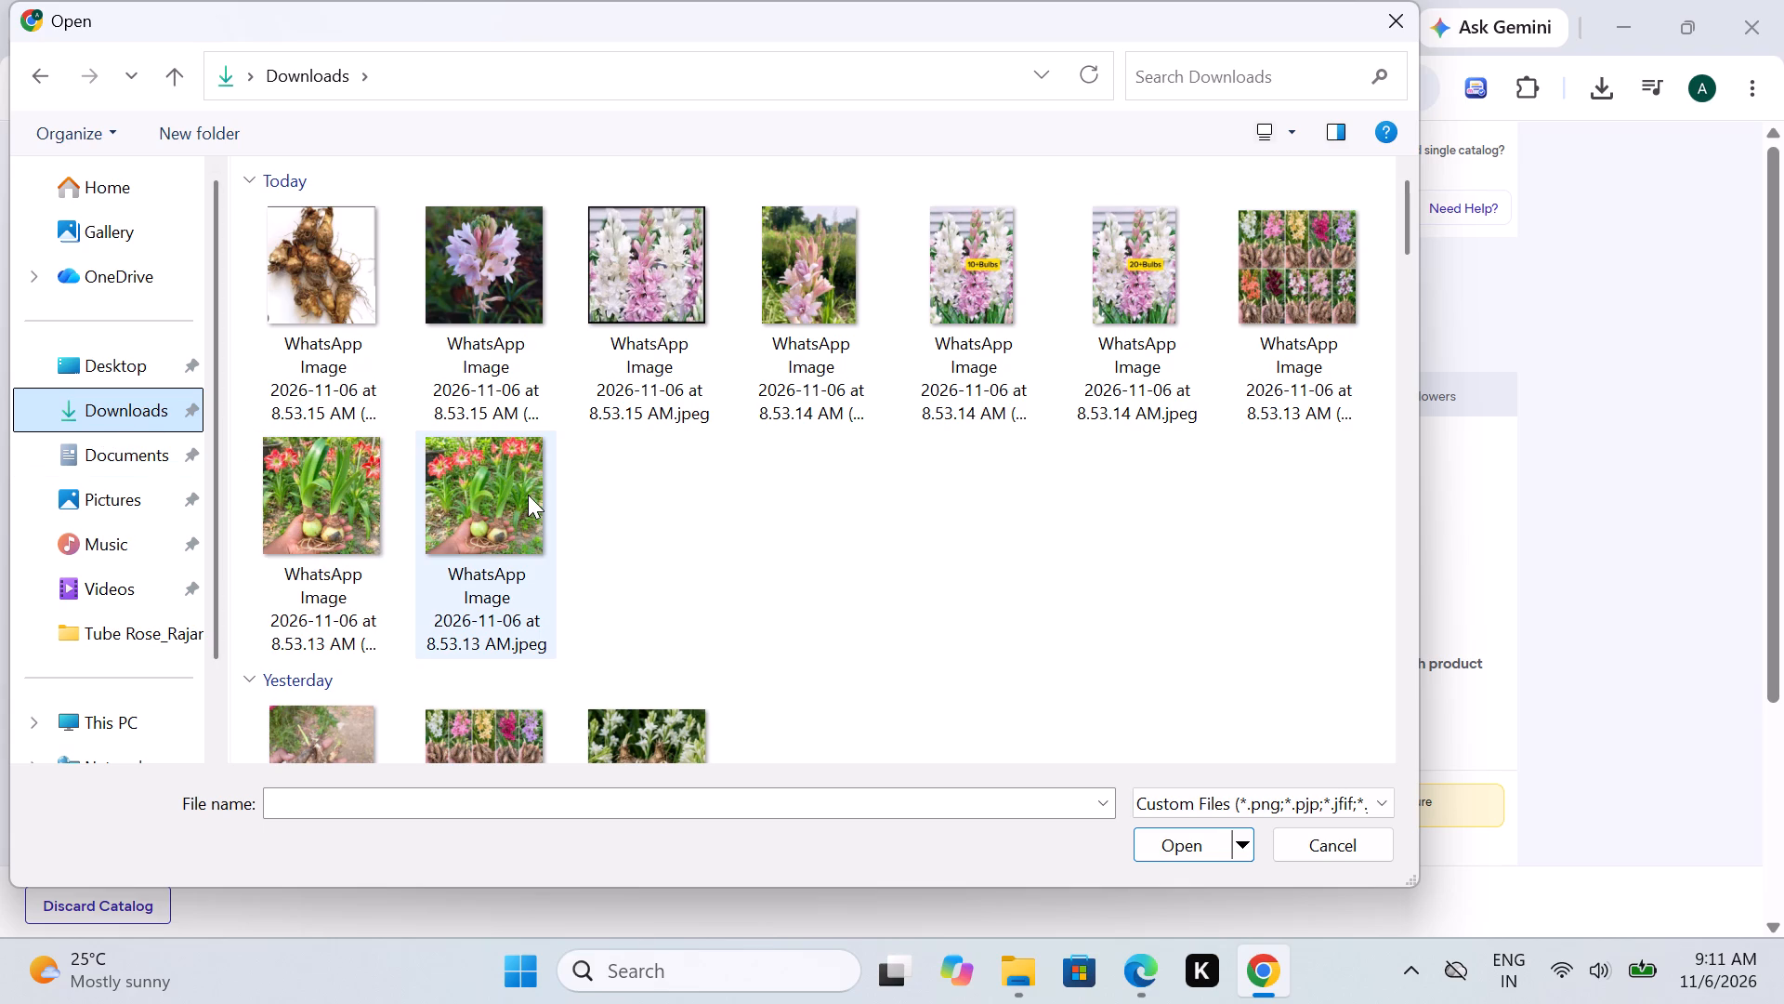
left_click(348, 495)
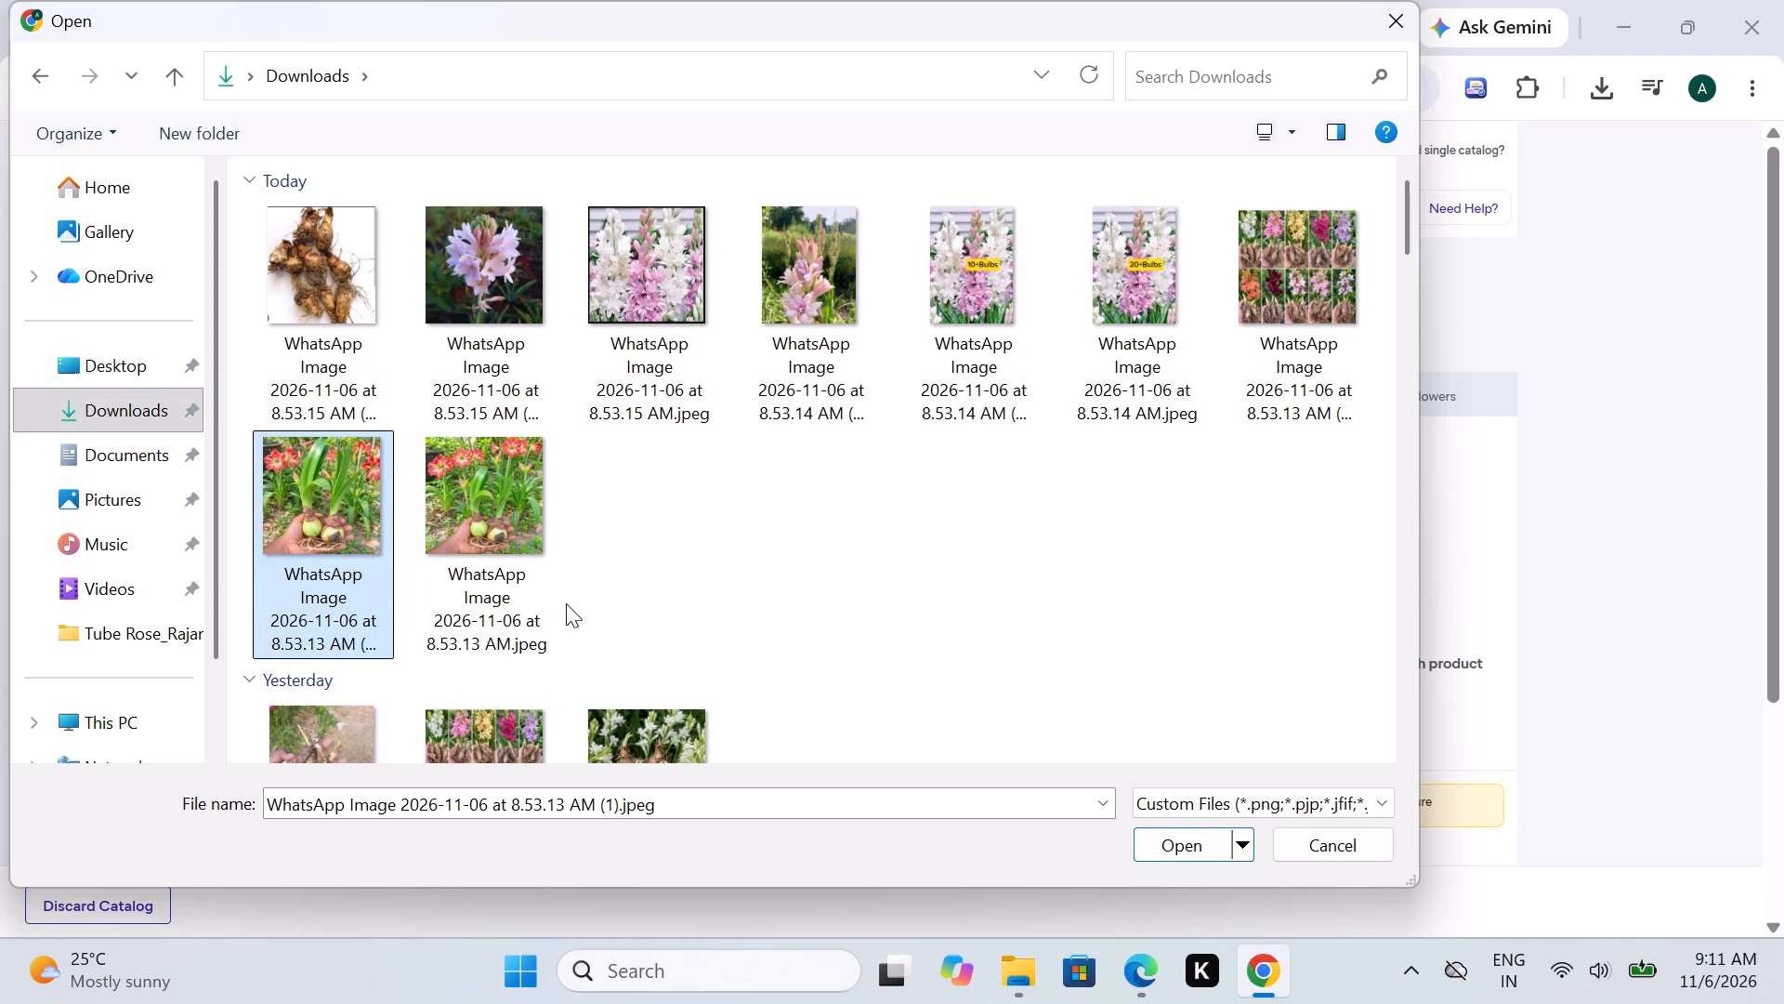
left_click(1203, 854)
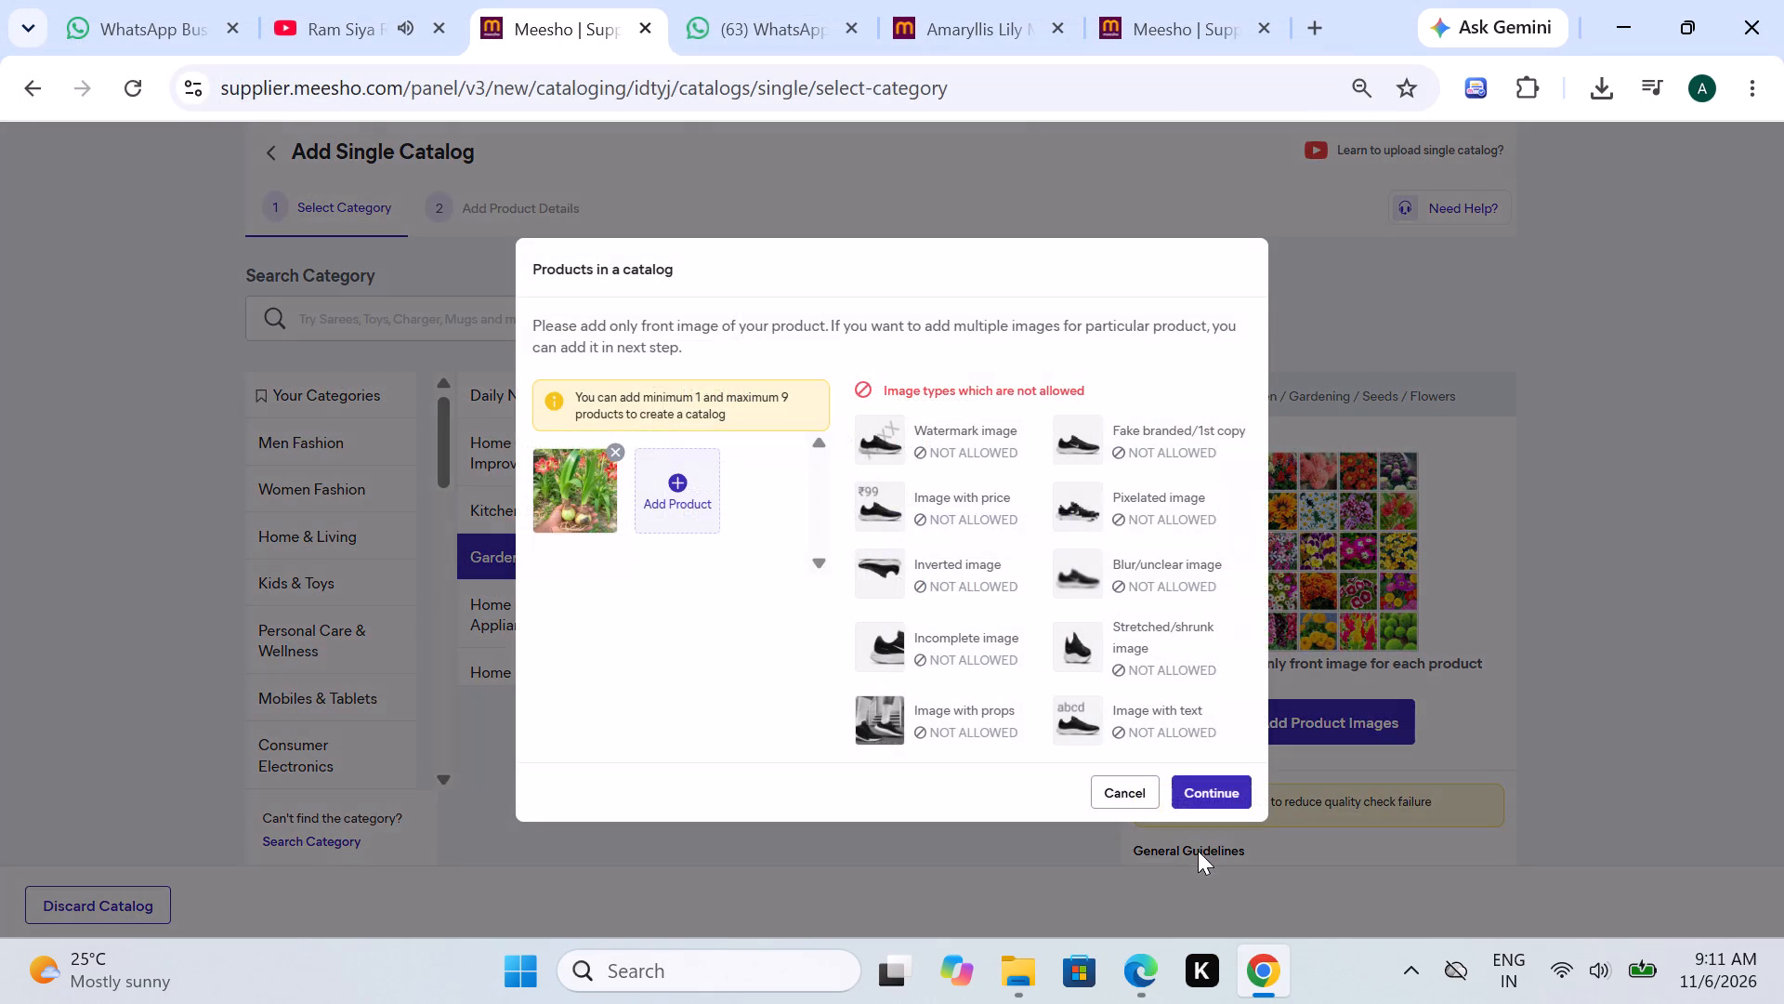
left_click(1220, 785)
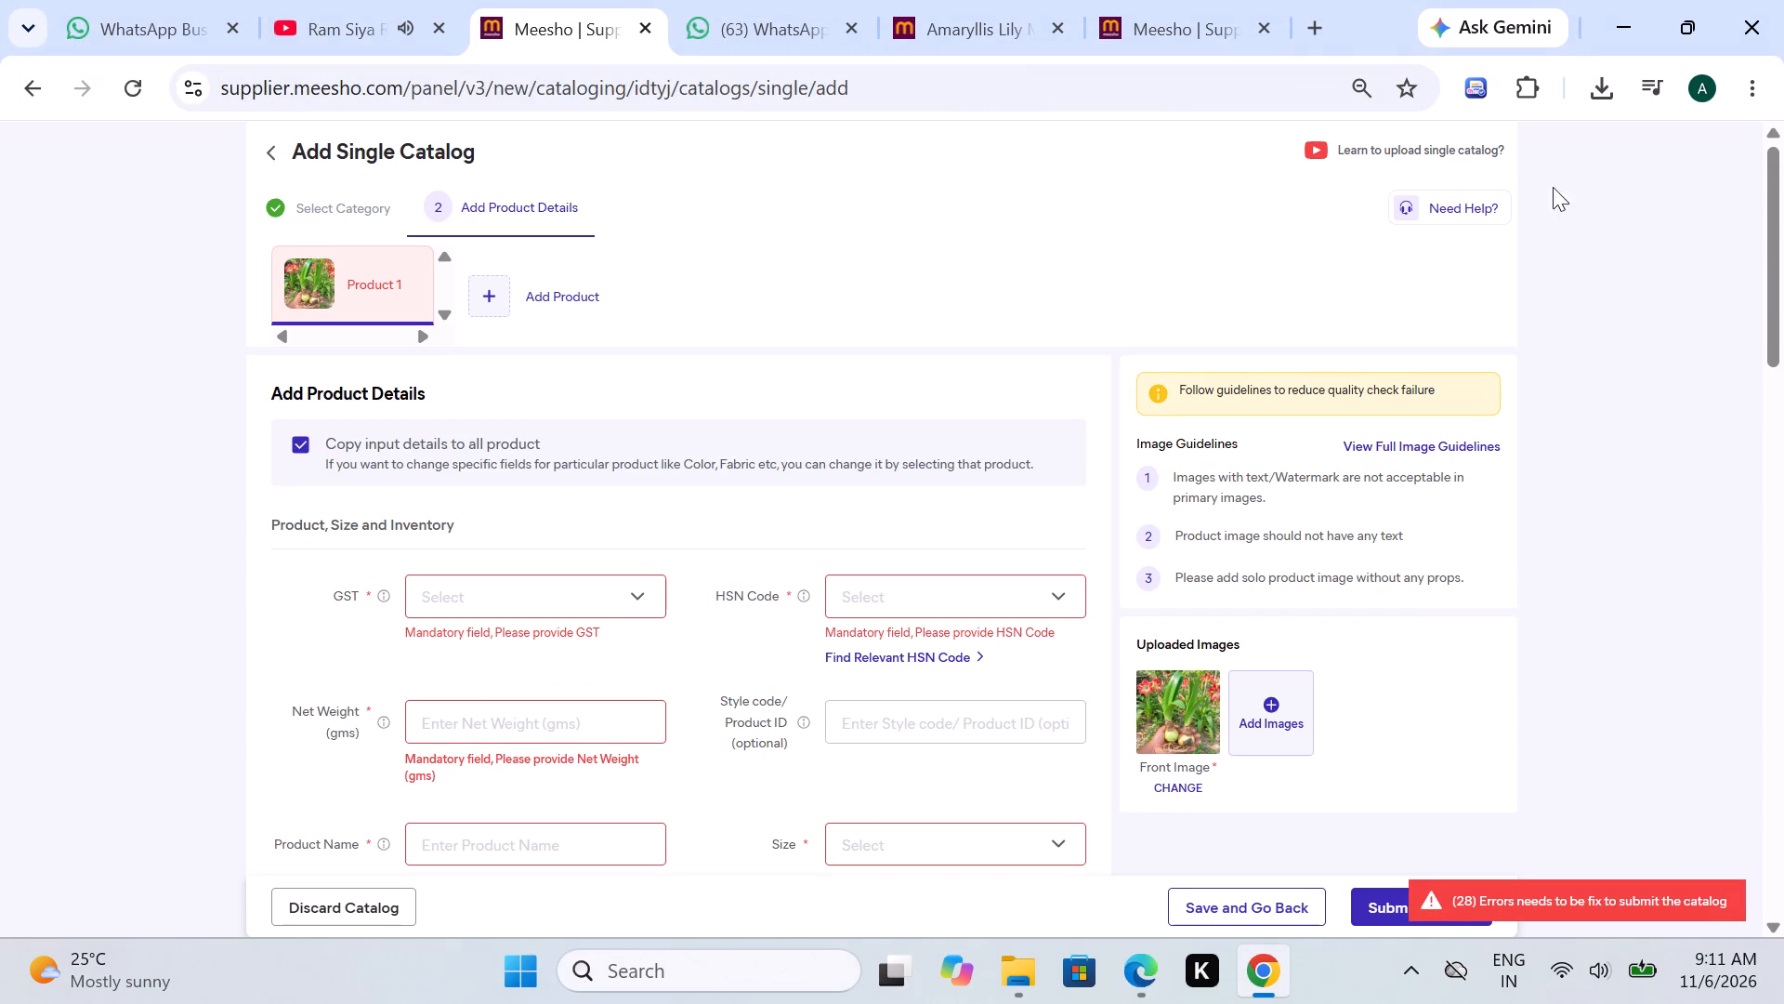
Open Meesho Supplier Autofill for the new catalog's product details form.
left_click(1482, 86)
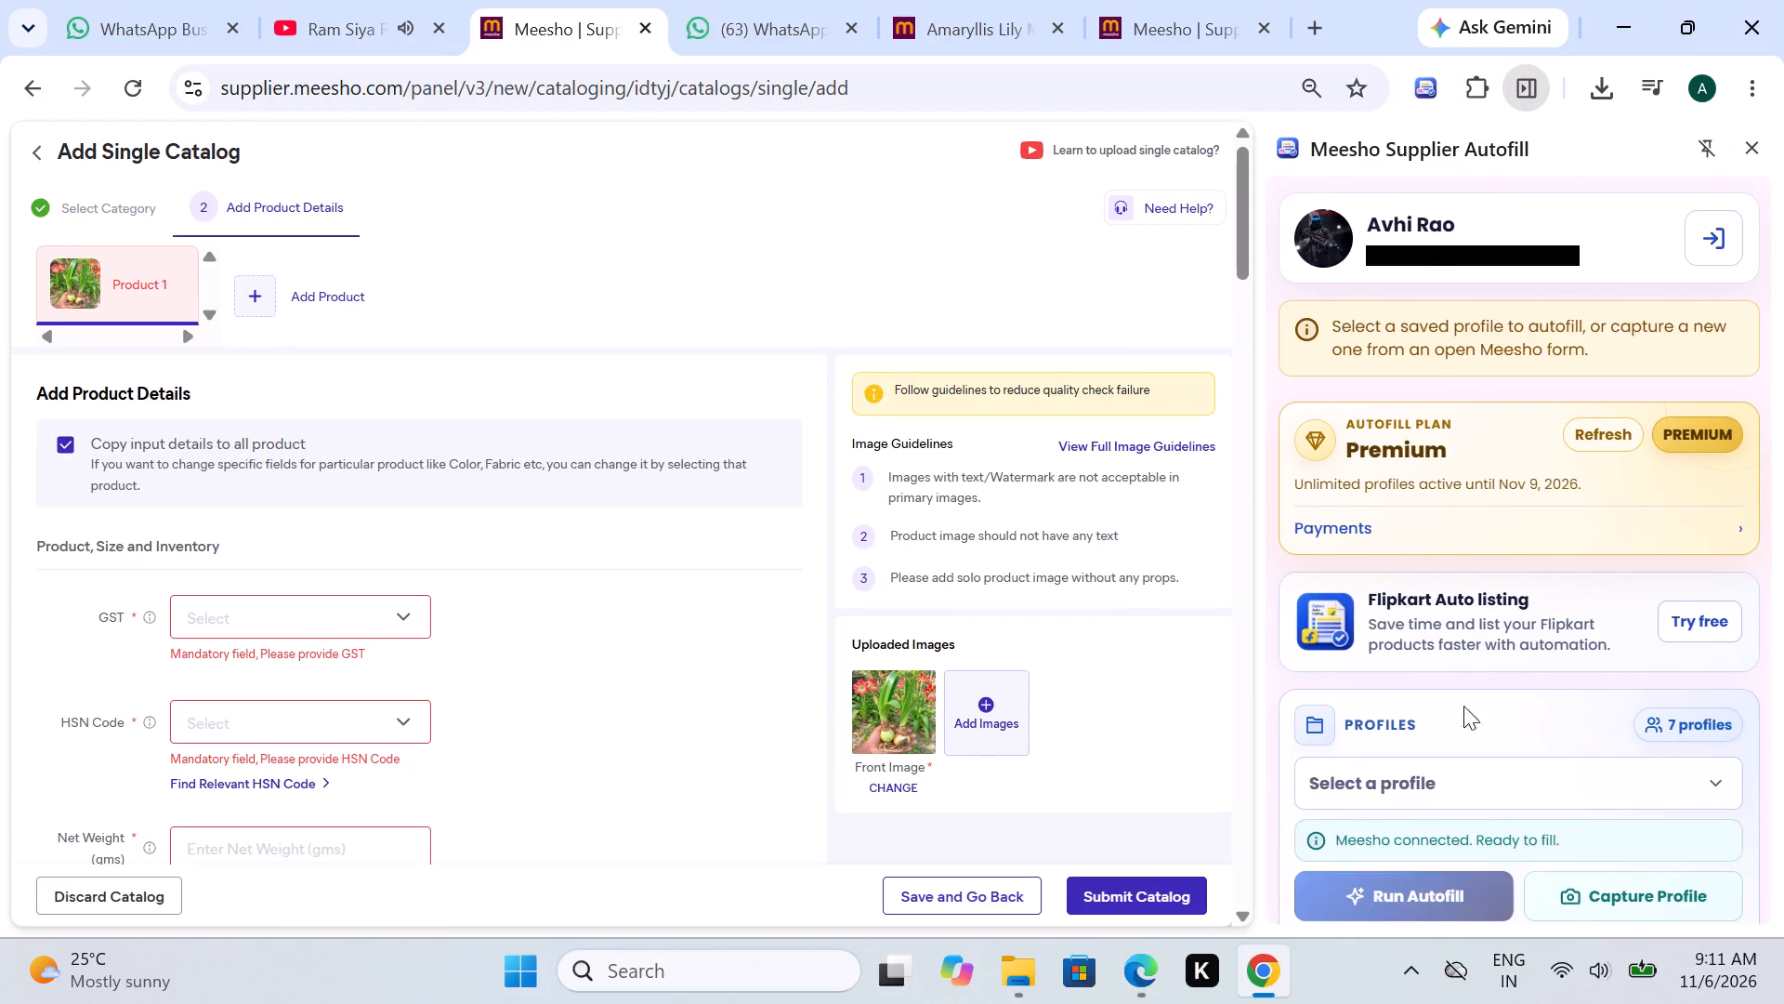
Autofill the new catalog's product details from the saved profile "Amyruslily 02" and apply Free Size as the size.
scroll(1462, 655, "down", 2)
left_click(1521, 593)
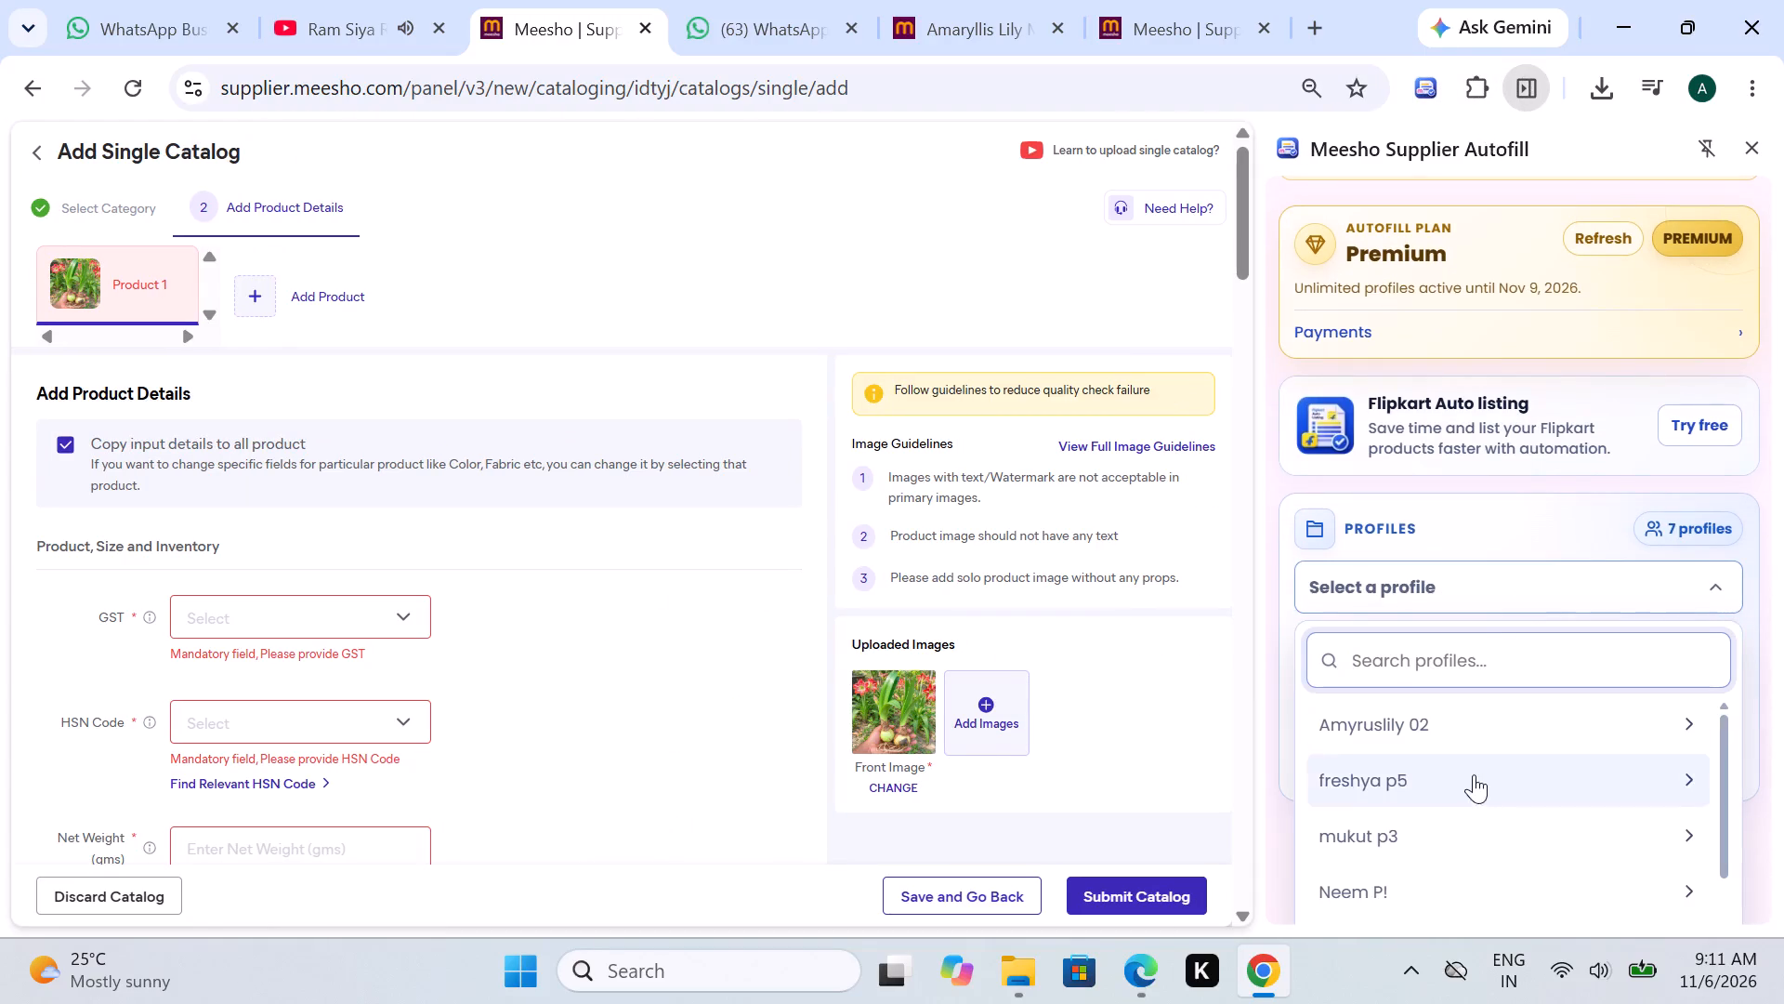
scroll(1473, 776, "down", 5)
scroll(1471, 766, "up", 3)
left_click(1470, 719)
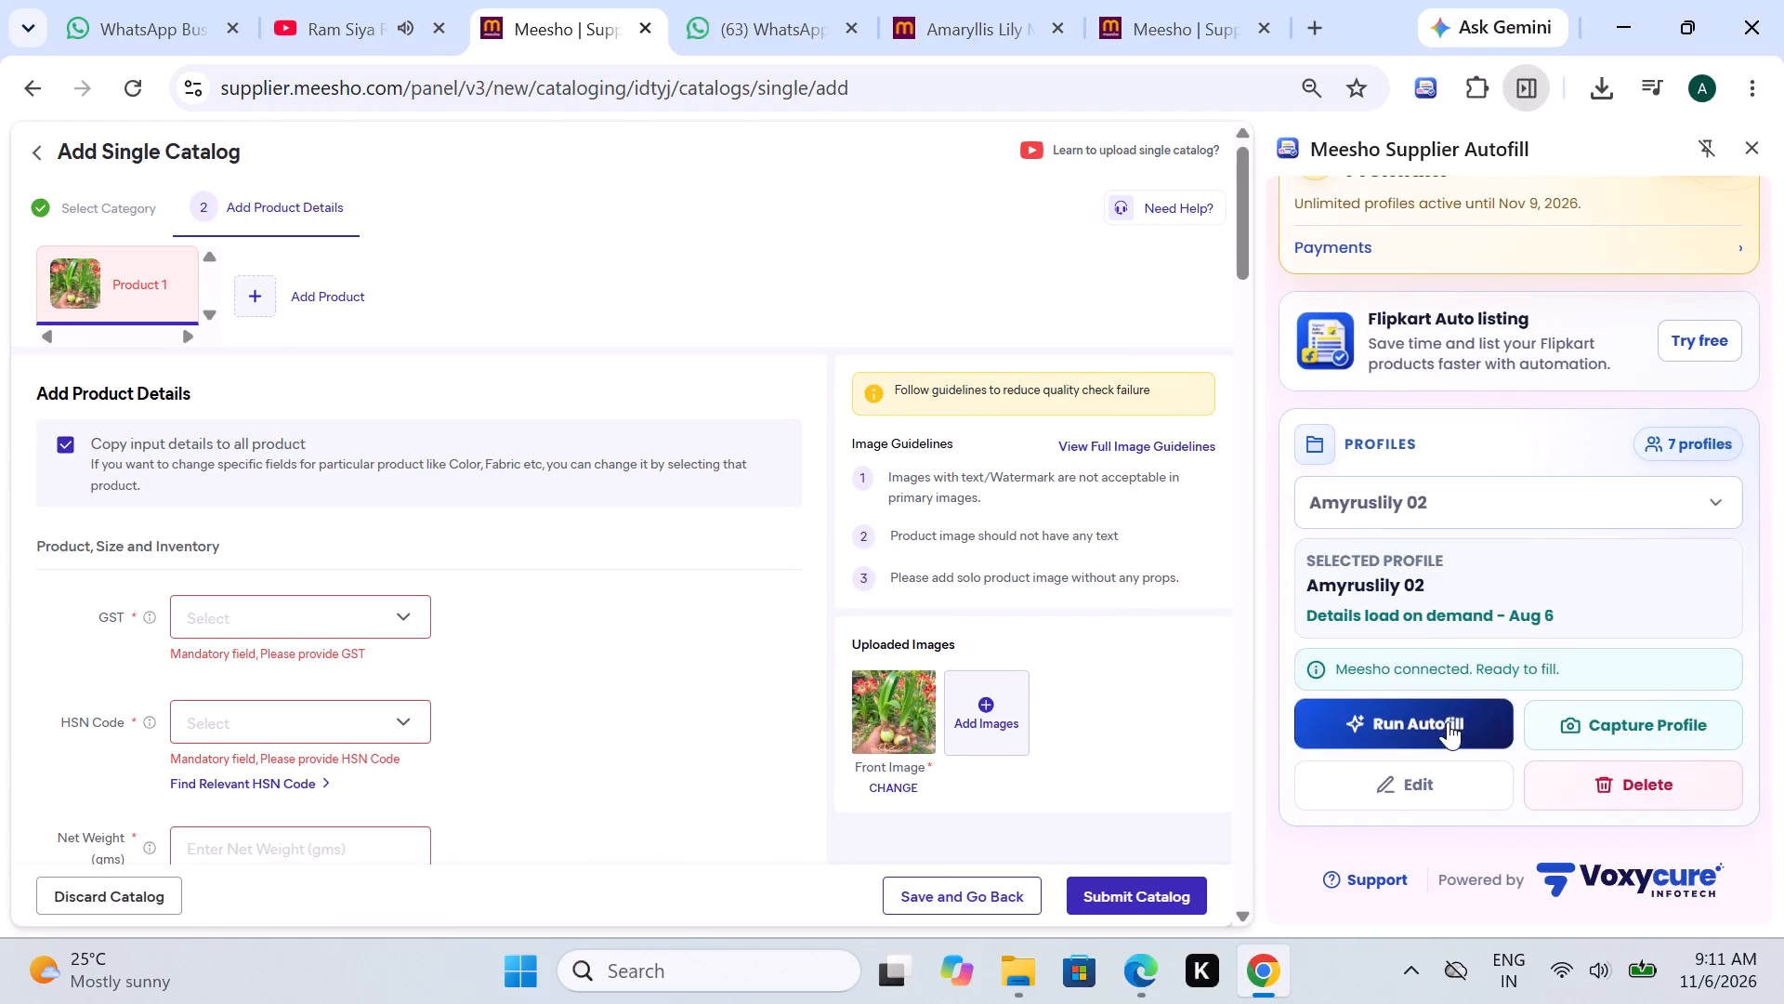
left_click(1448, 721)
scroll(420, 619, "down", 2)
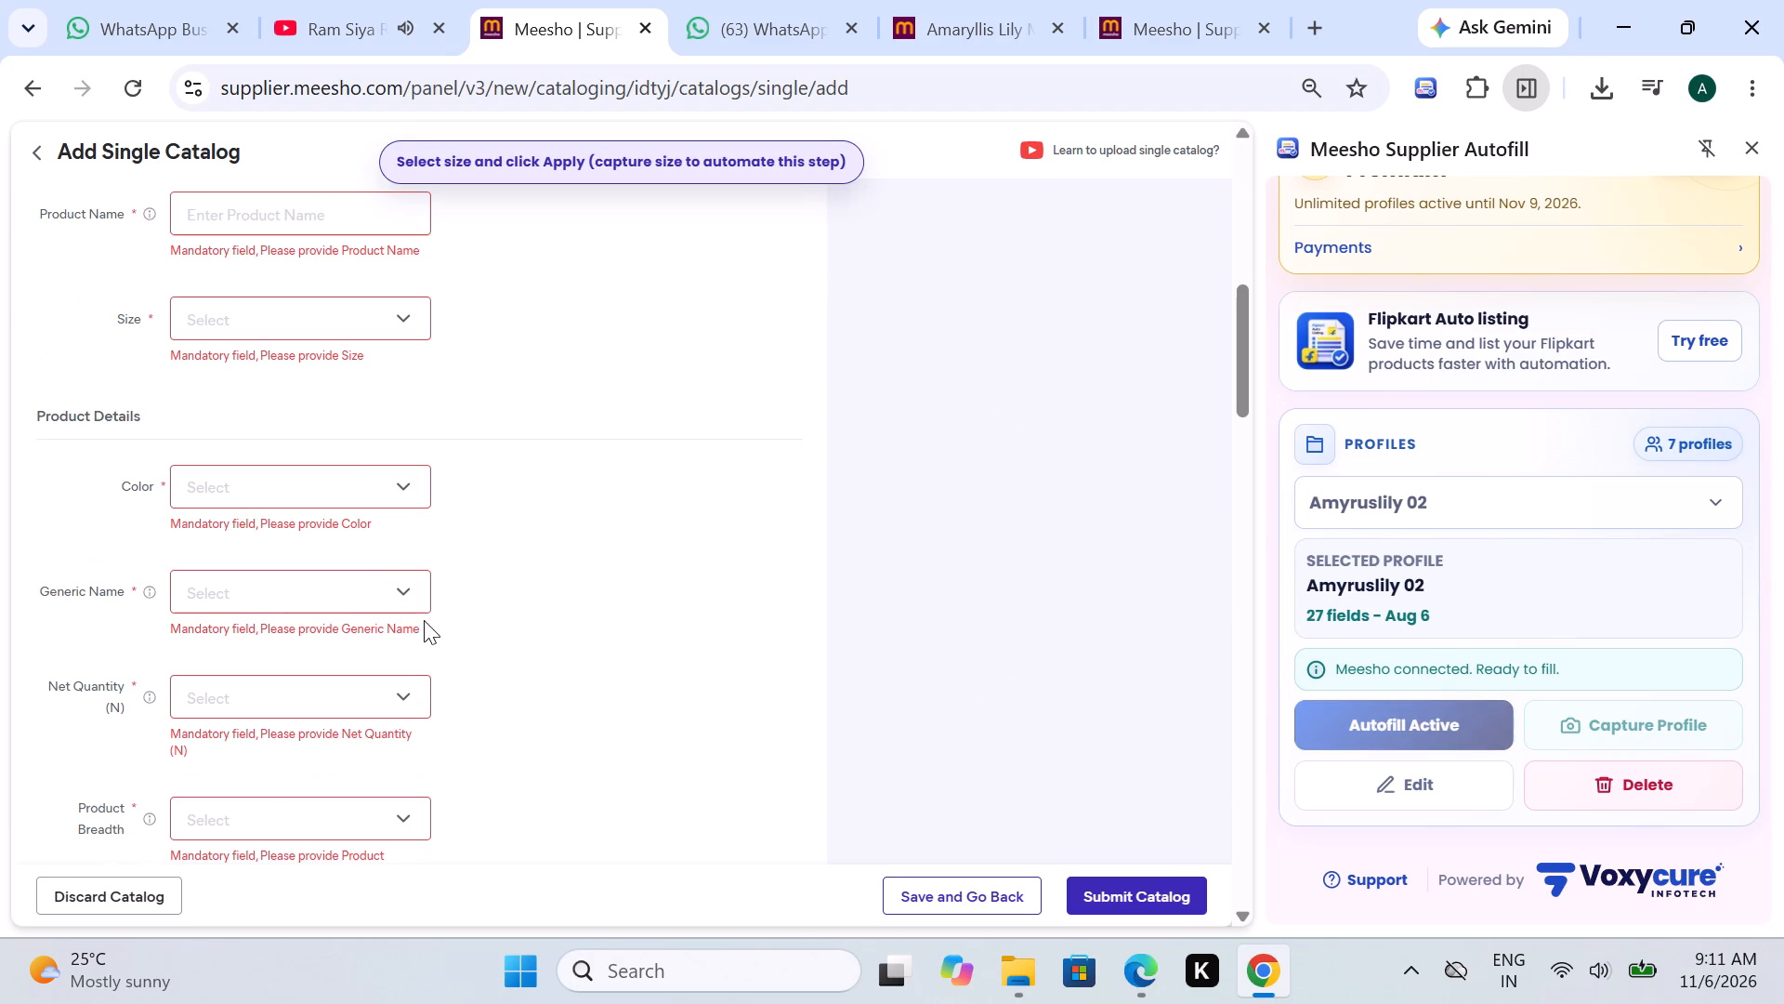
left_click(321, 331)
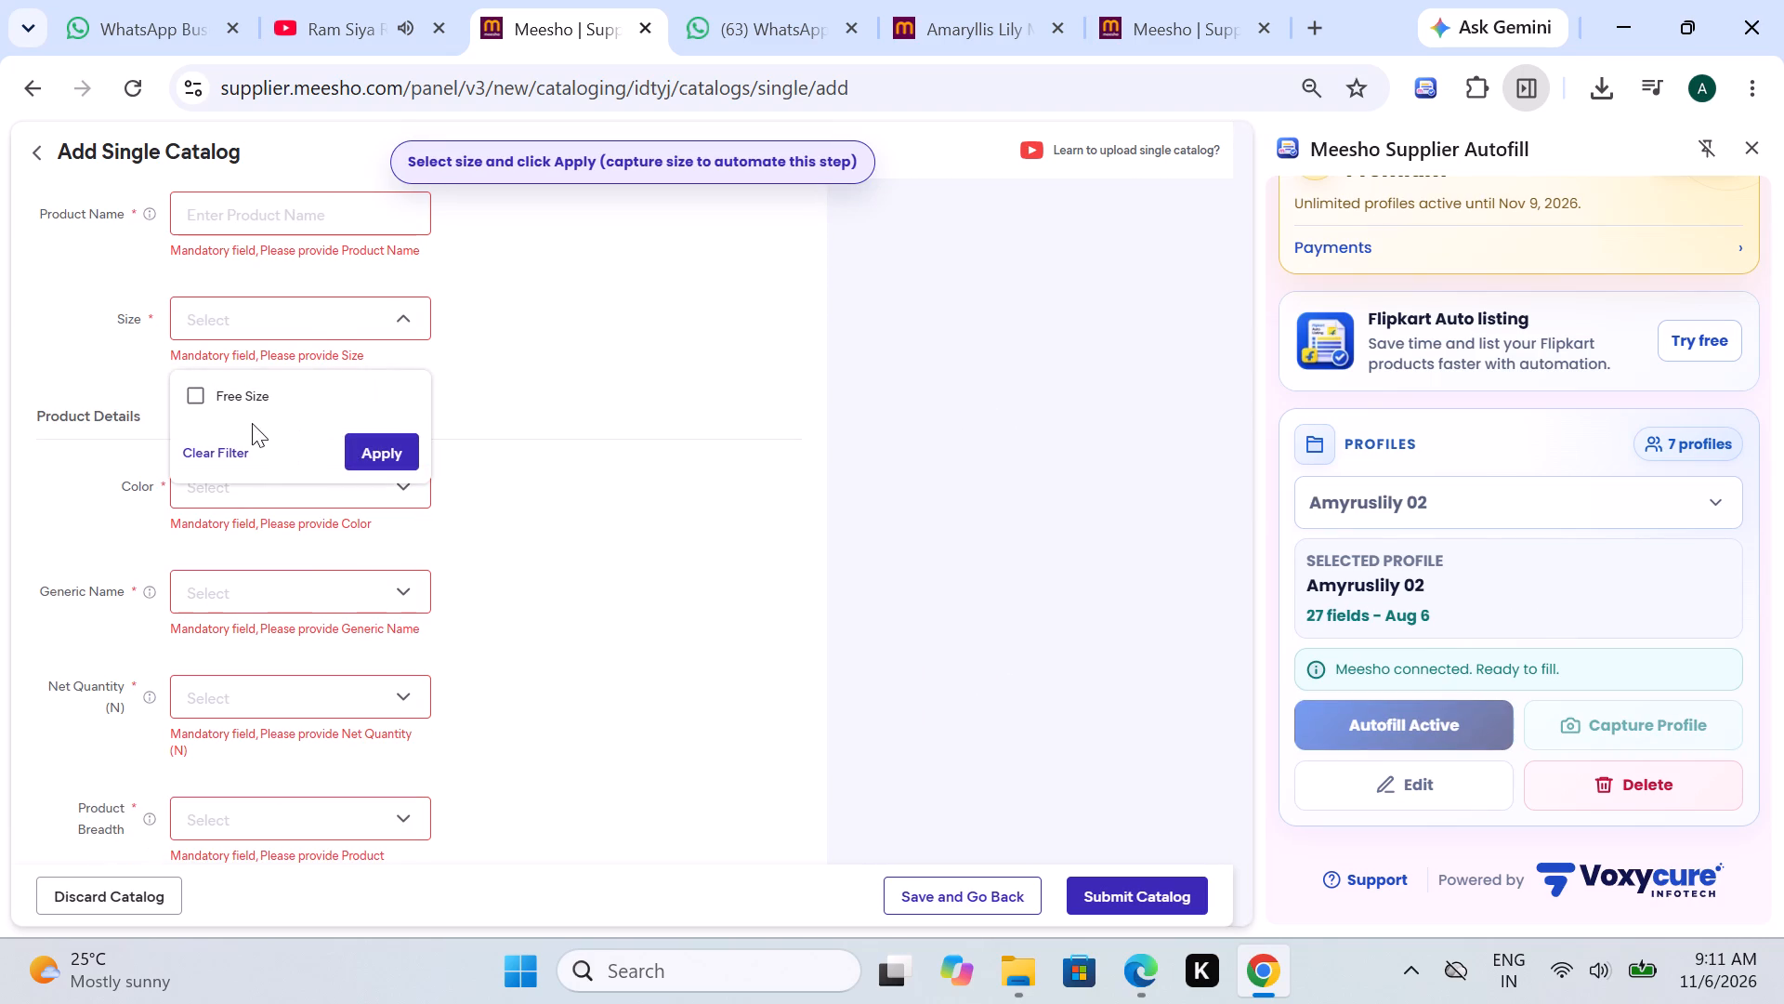
left_click(196, 391)
left_click(367, 446)
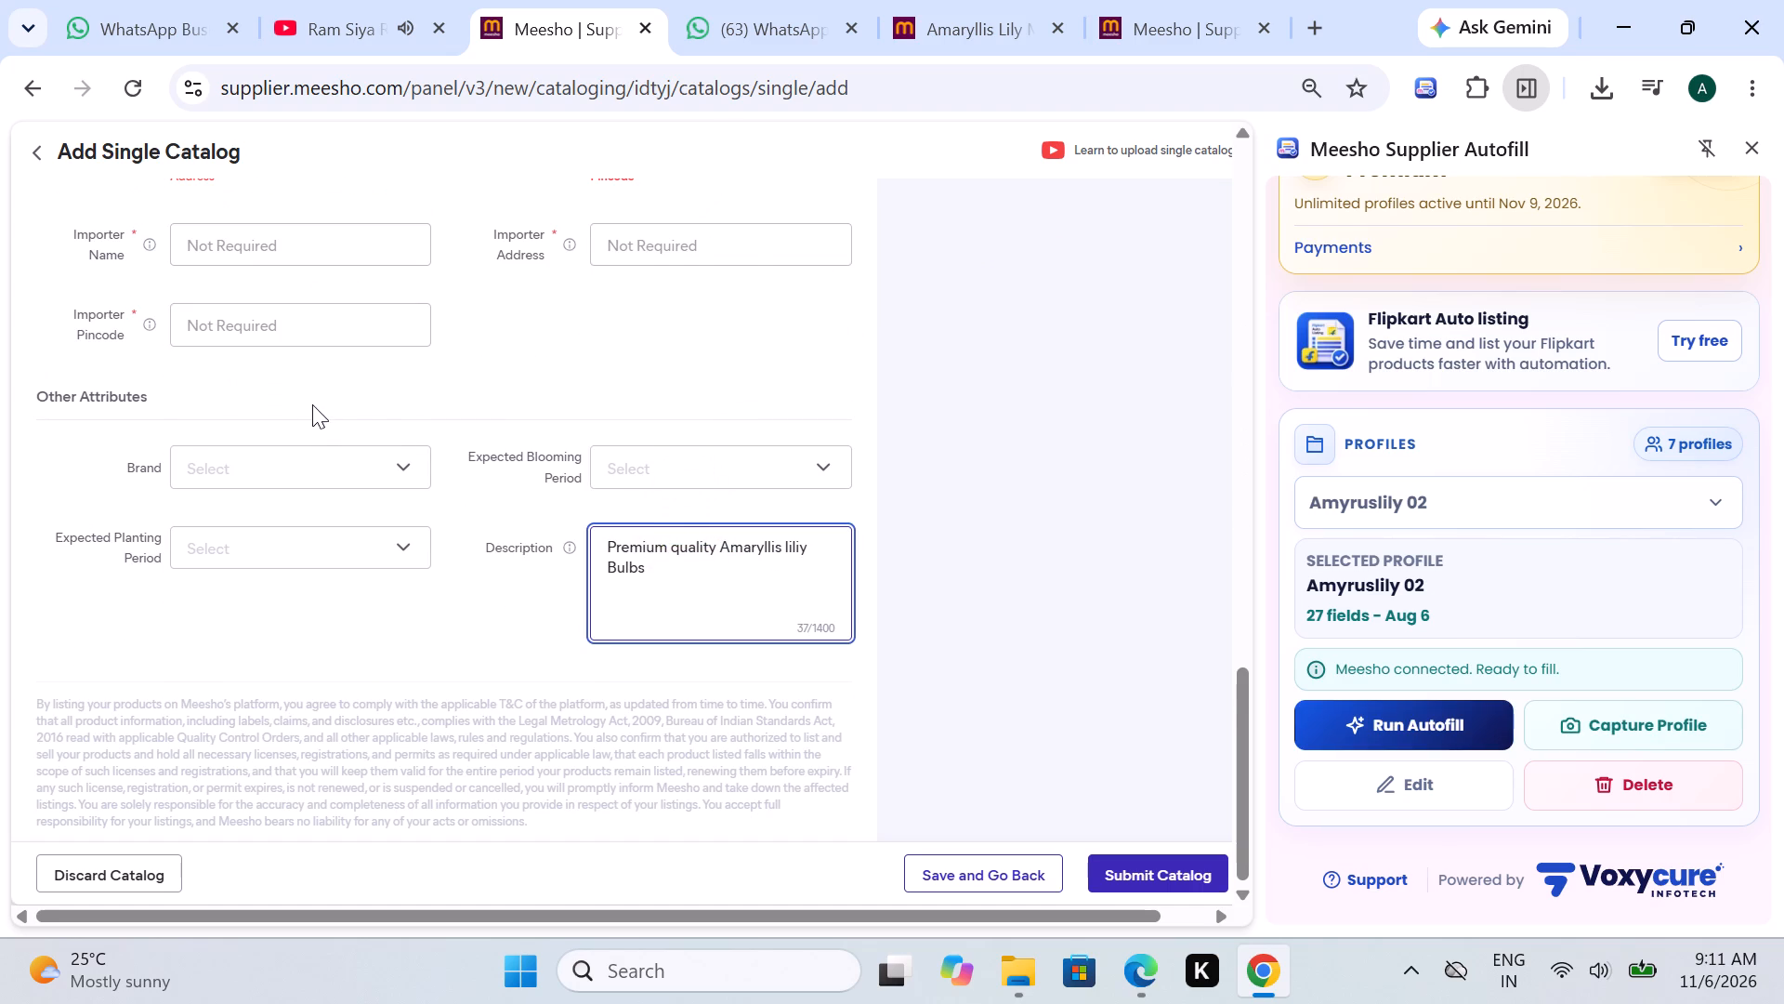
Fill in the missing mandatory details: product weight unit G and product height 1.5.
scroll(475, 386, "up", 2)
left_click(301, 487)
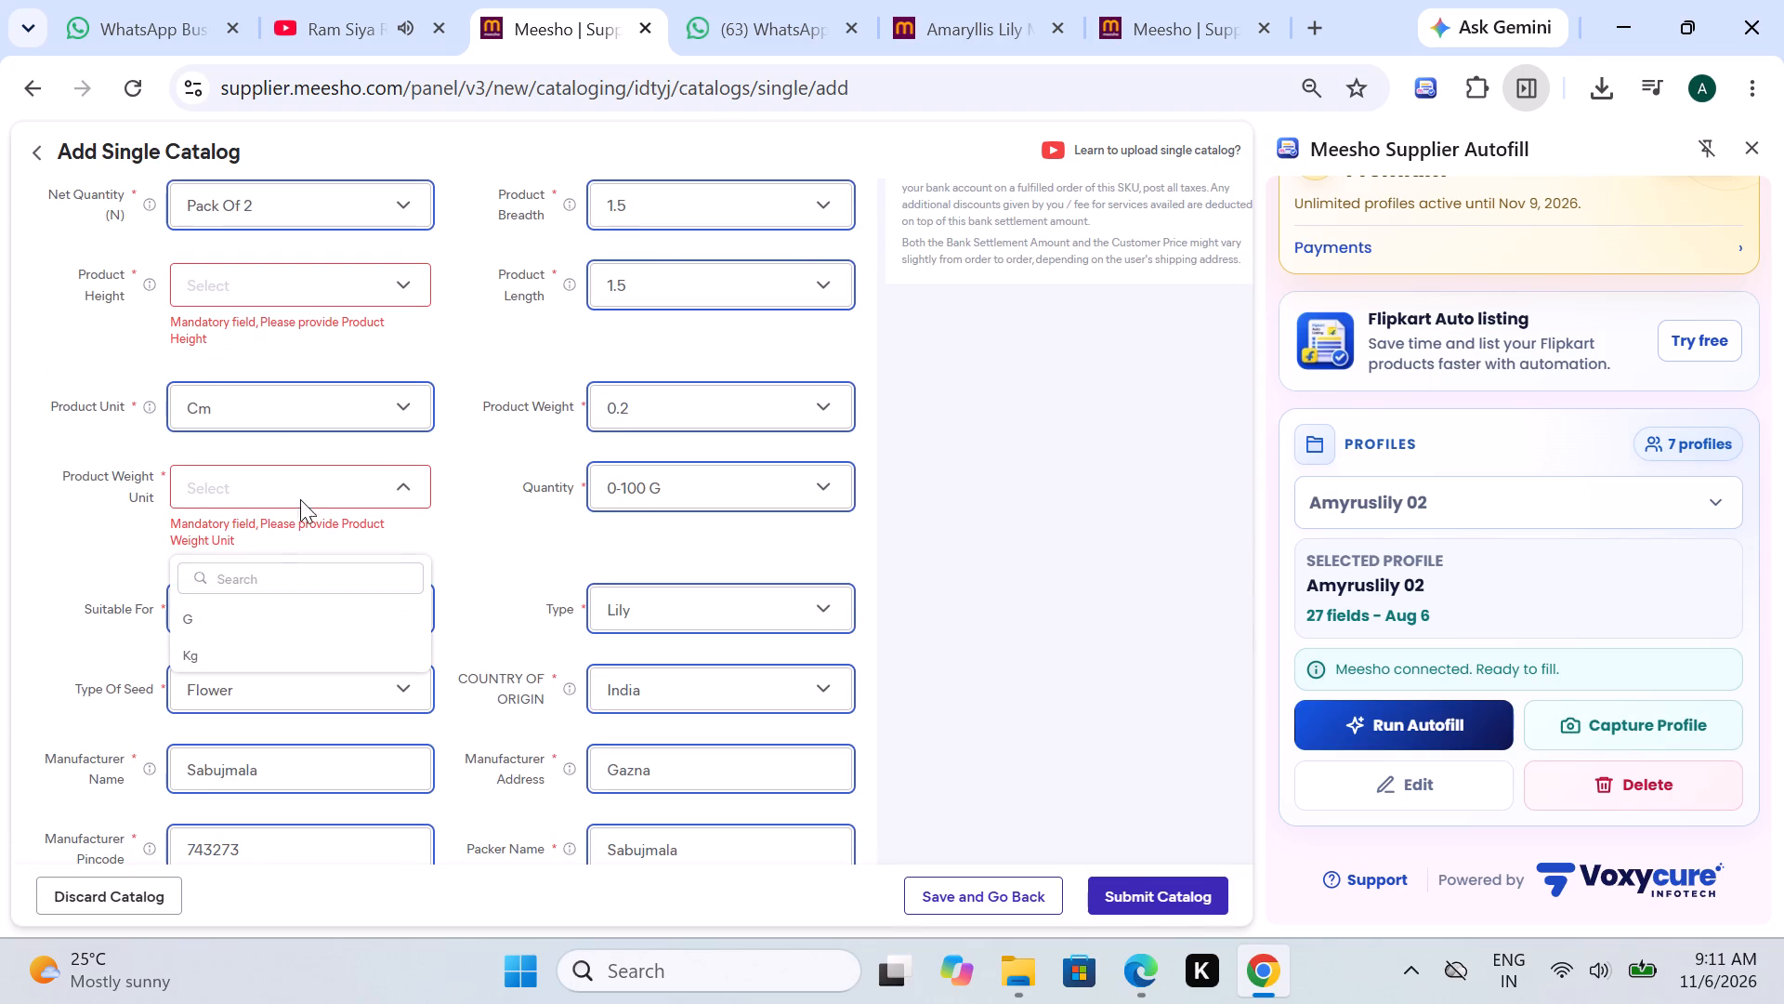
left_click(254, 635)
left_click(329, 462)
left_click(295, 487)
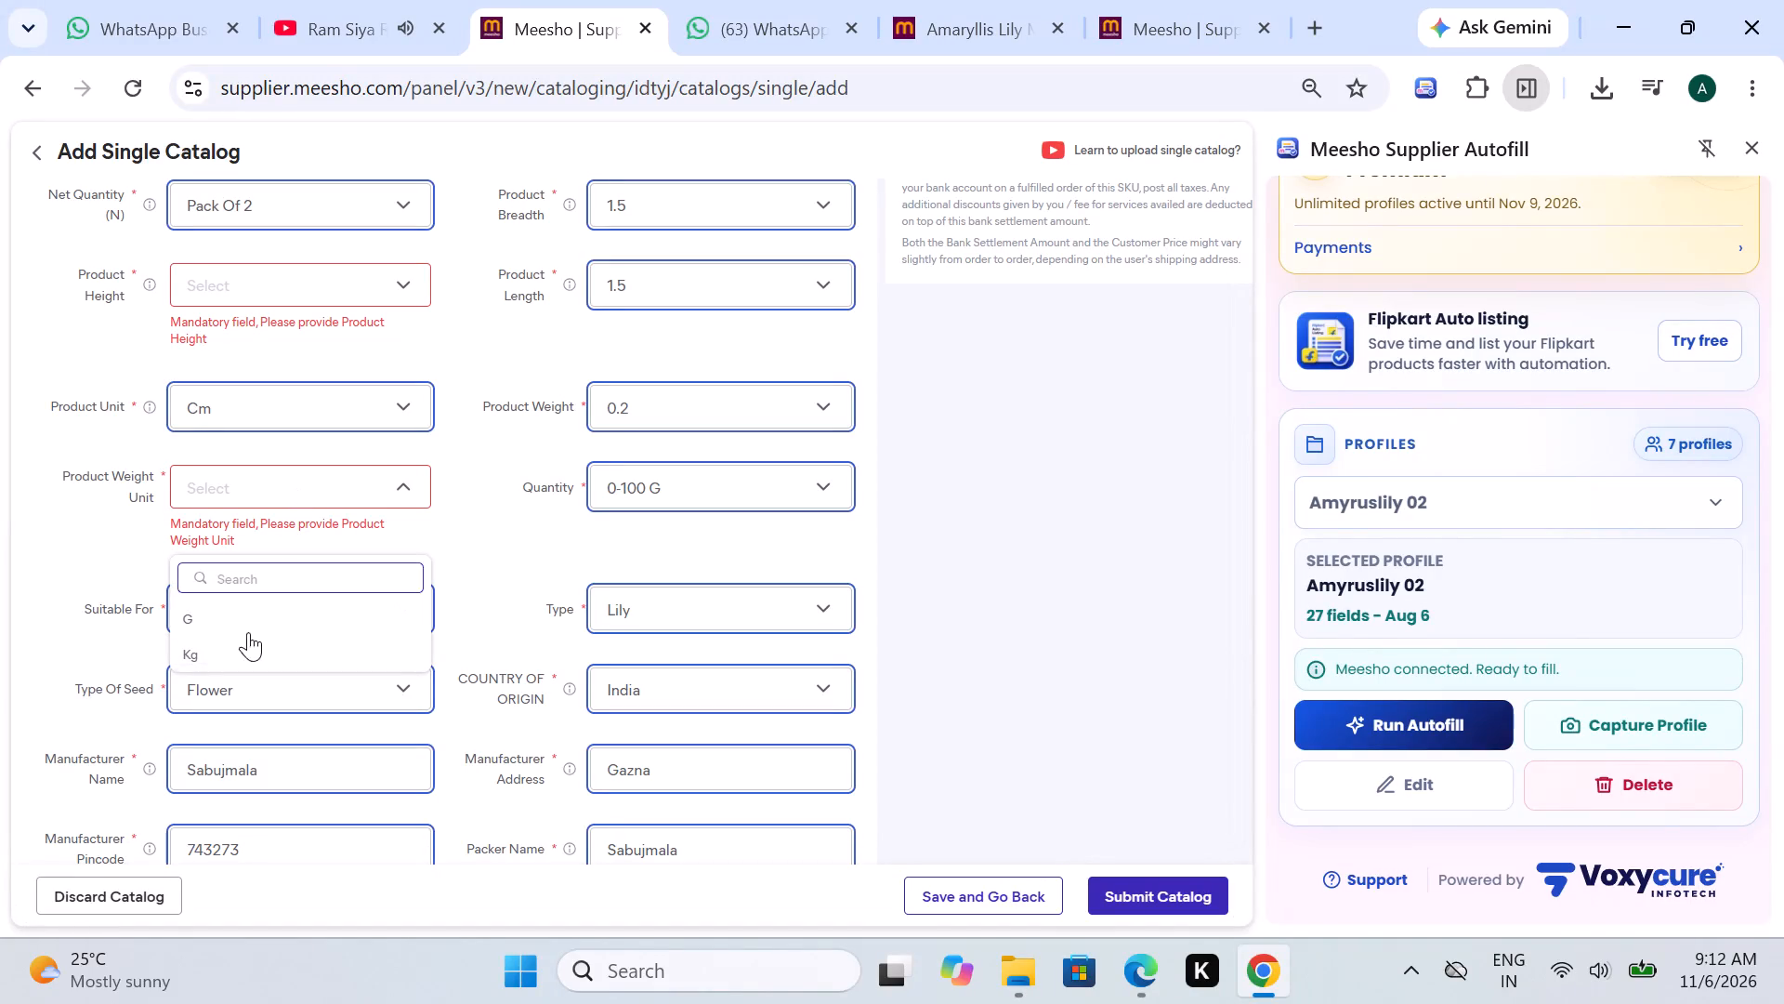
left_click(256, 609)
left_click(338, 269)
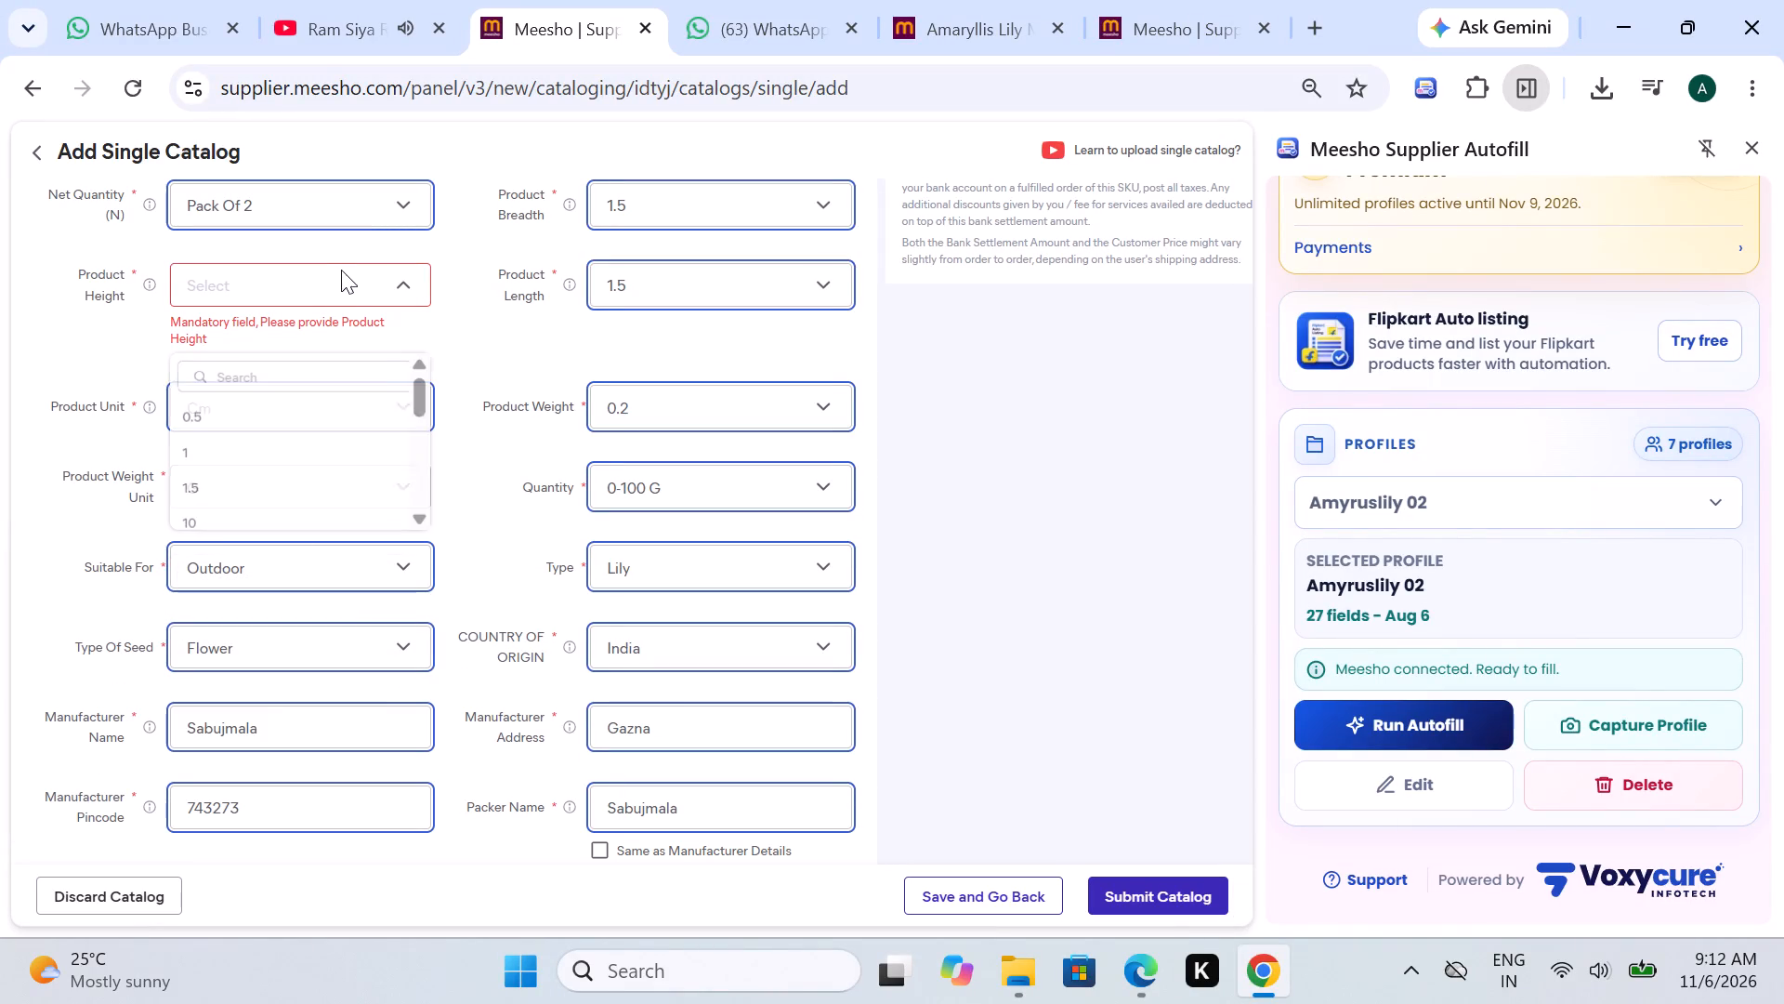
left_click(289, 480)
Look over the filled product details and set the Free Size Meesho price to 95.
scroll(395, 462, "up", 2)
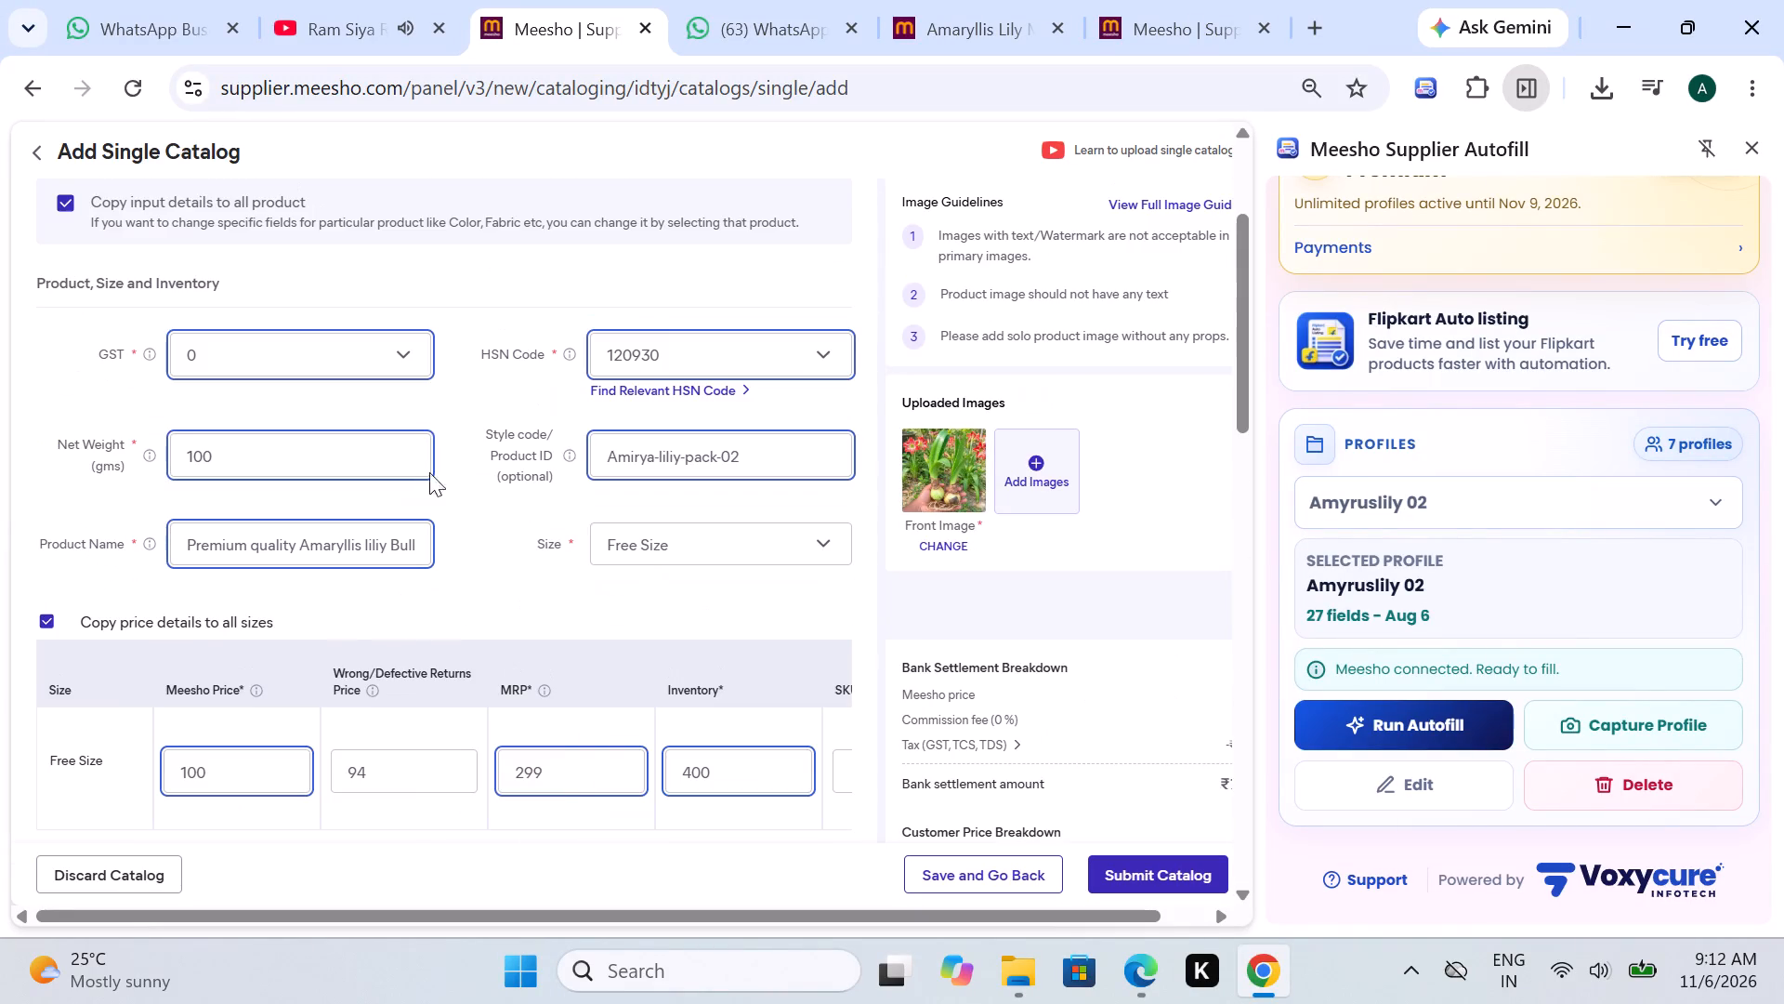
scroll(563, 513, "down", 1)
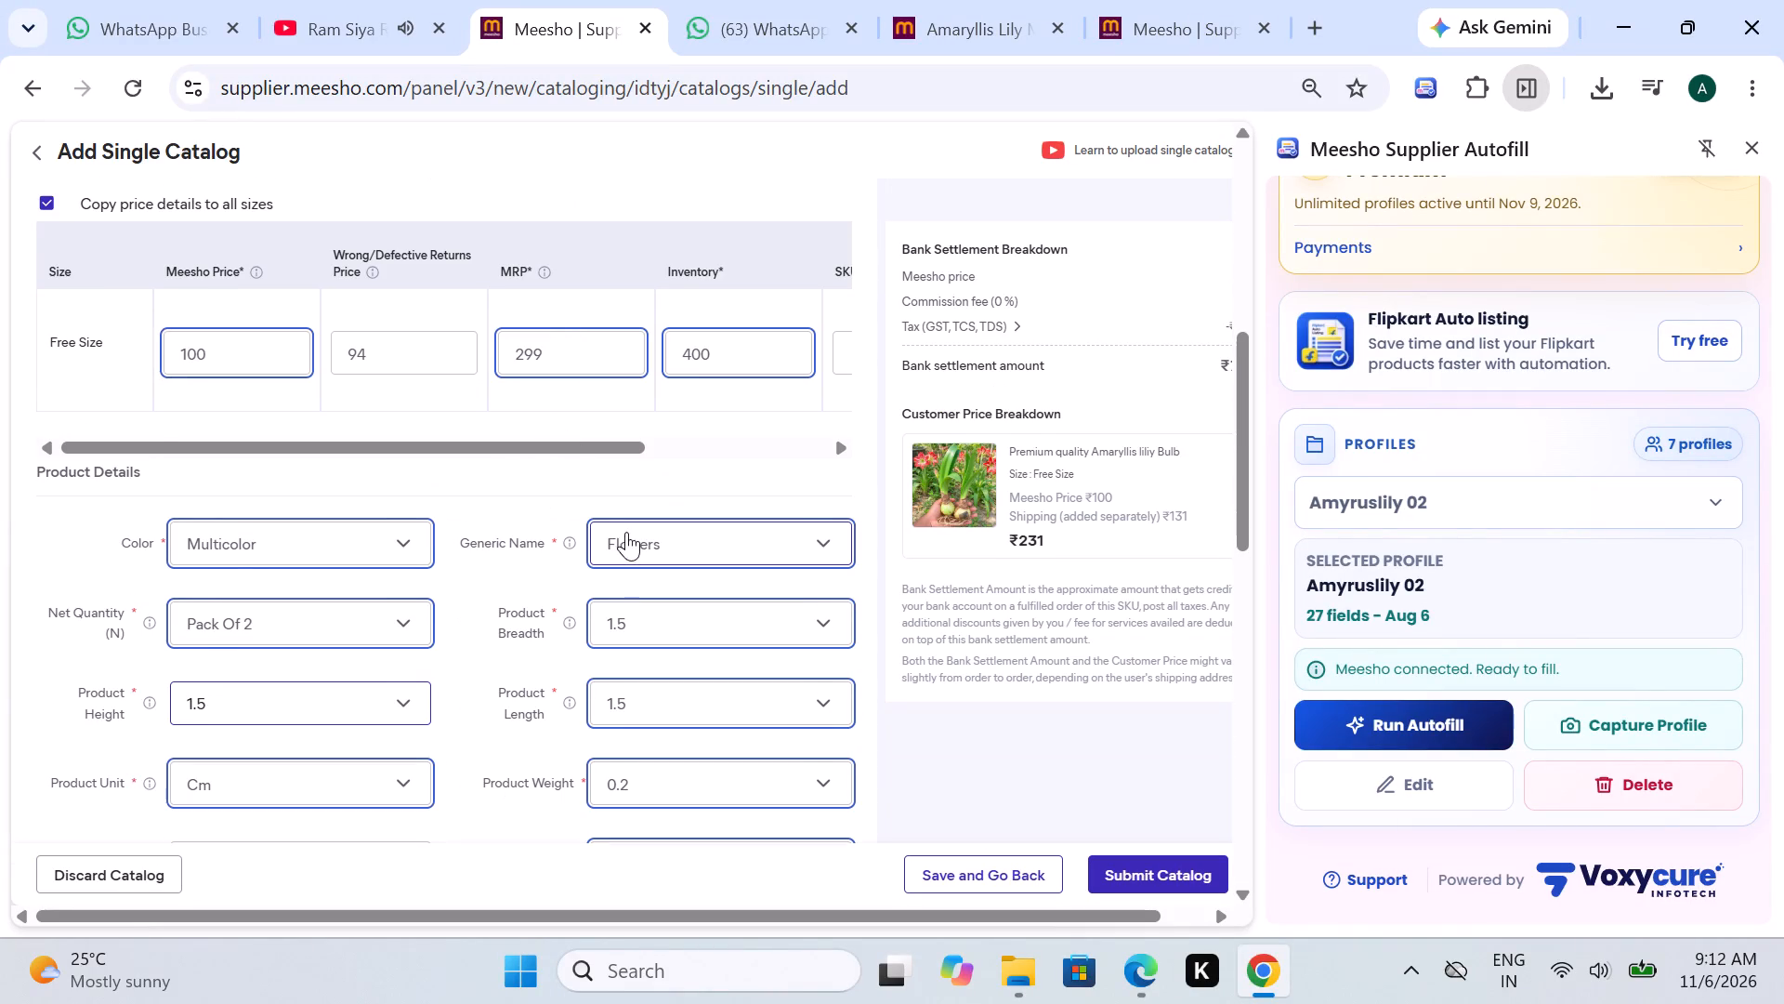
scroll(421, 734, "down", 1)
scroll(407, 701, "up", 2)
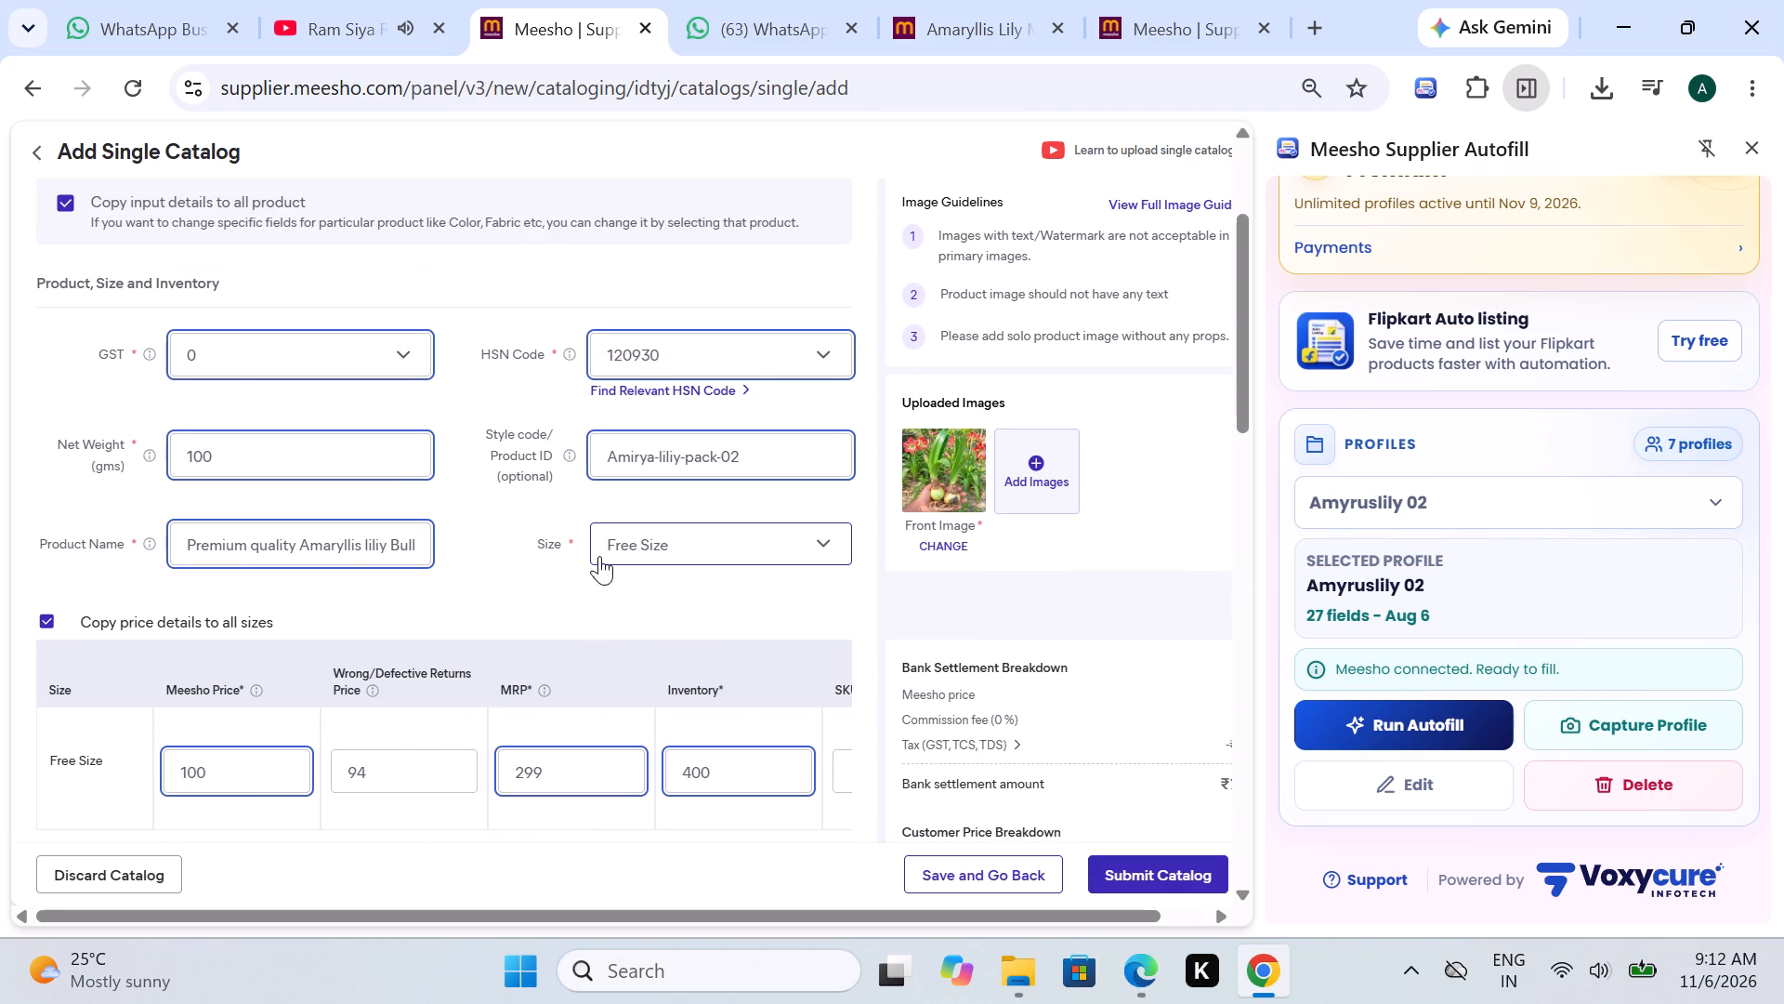
left_click_drag(216, 765, 179, 768)
type("95")
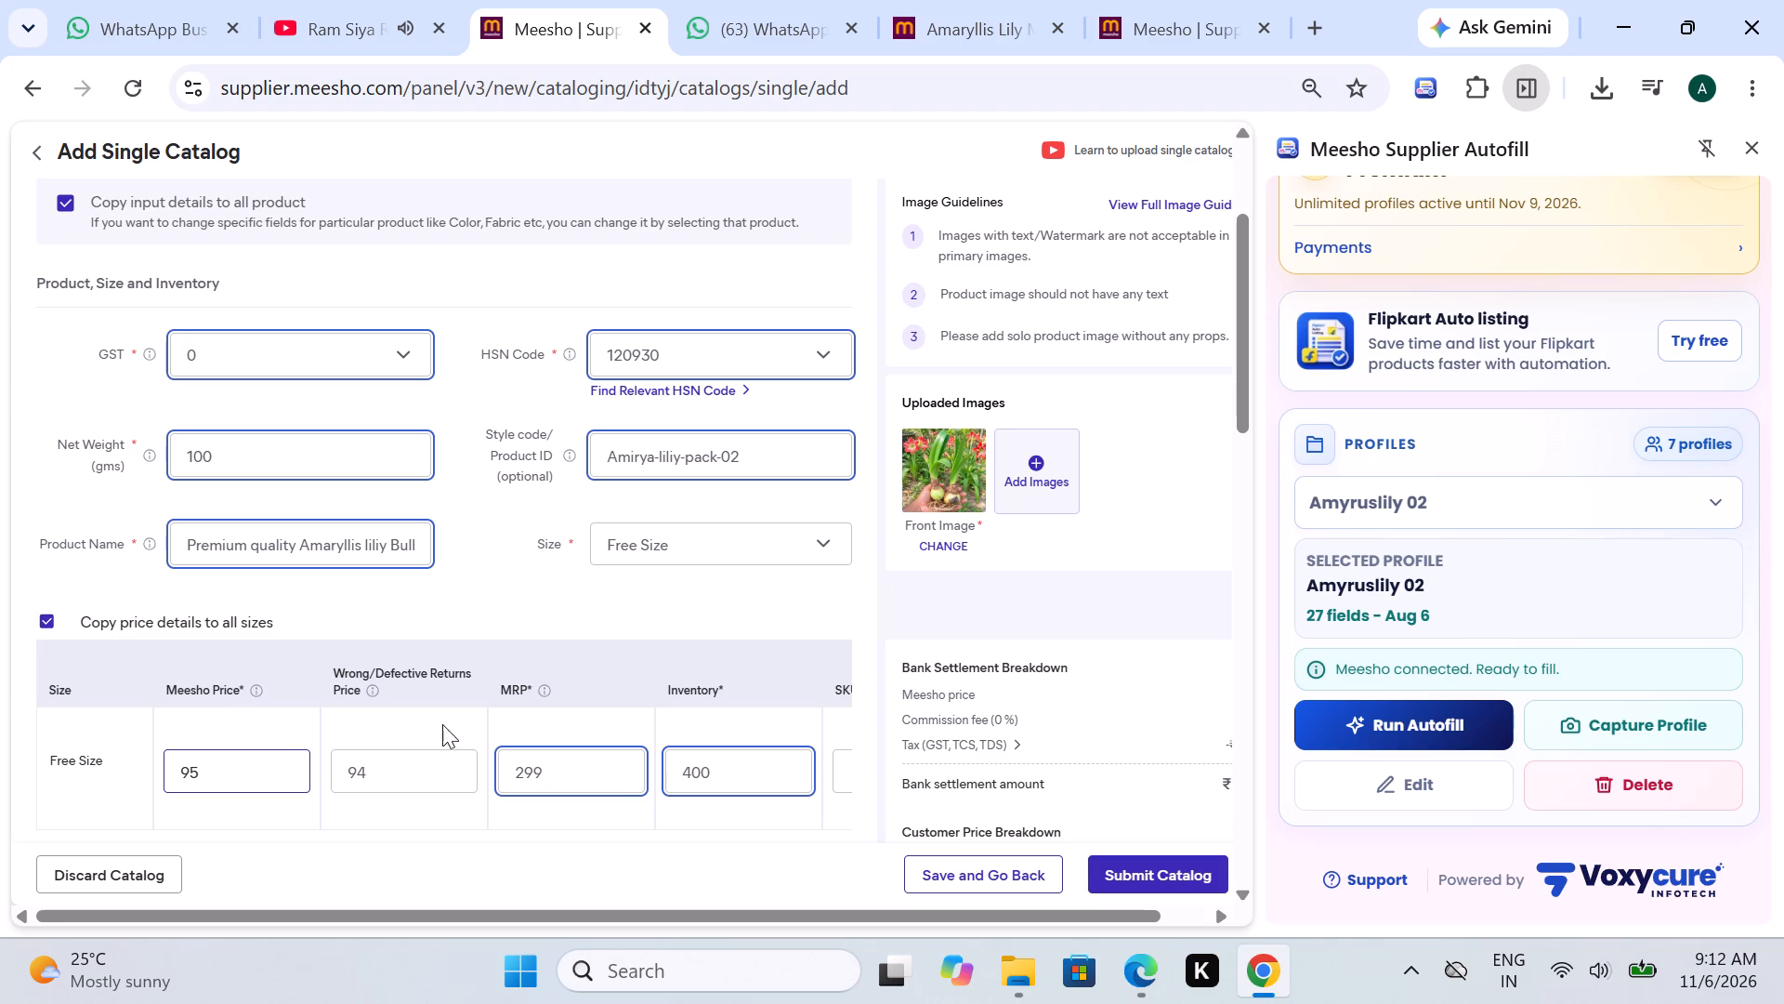
left_click(529, 612)
Set the Free Size wrong/defective returns price to 93.
left_click_drag(390, 784, 318, 768)
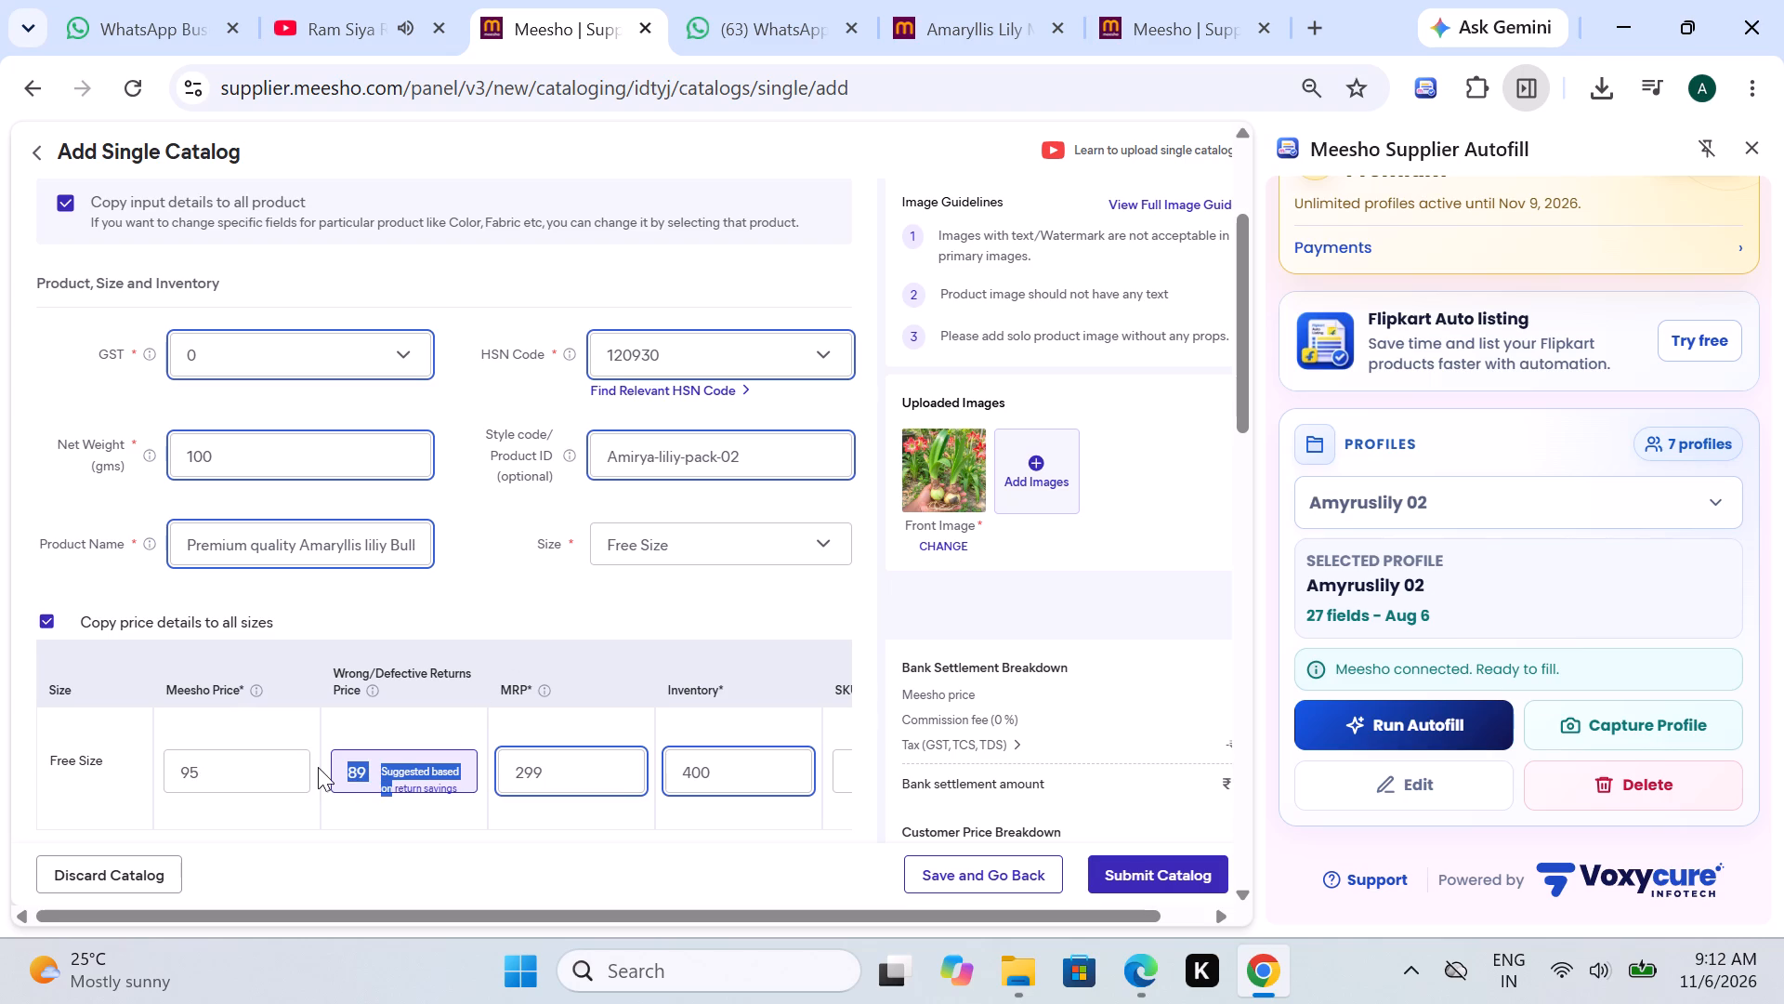
key("BackSpace")
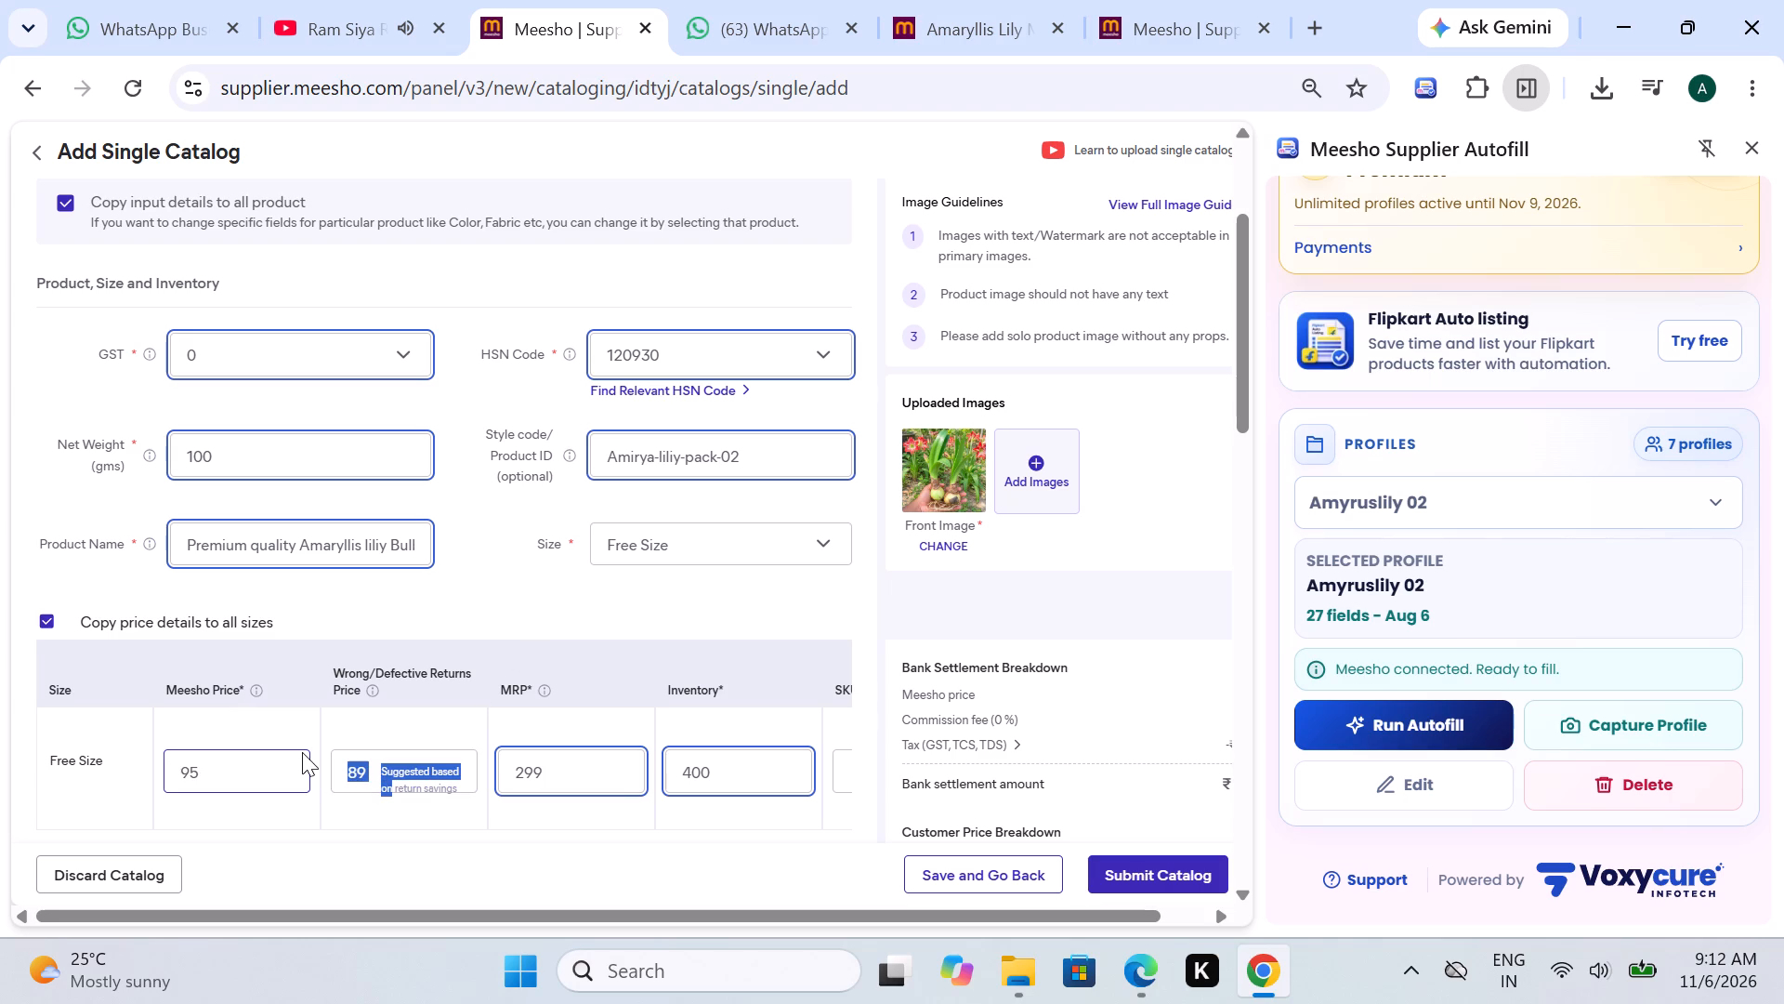
left_click(362, 765)
left_click(365, 786)
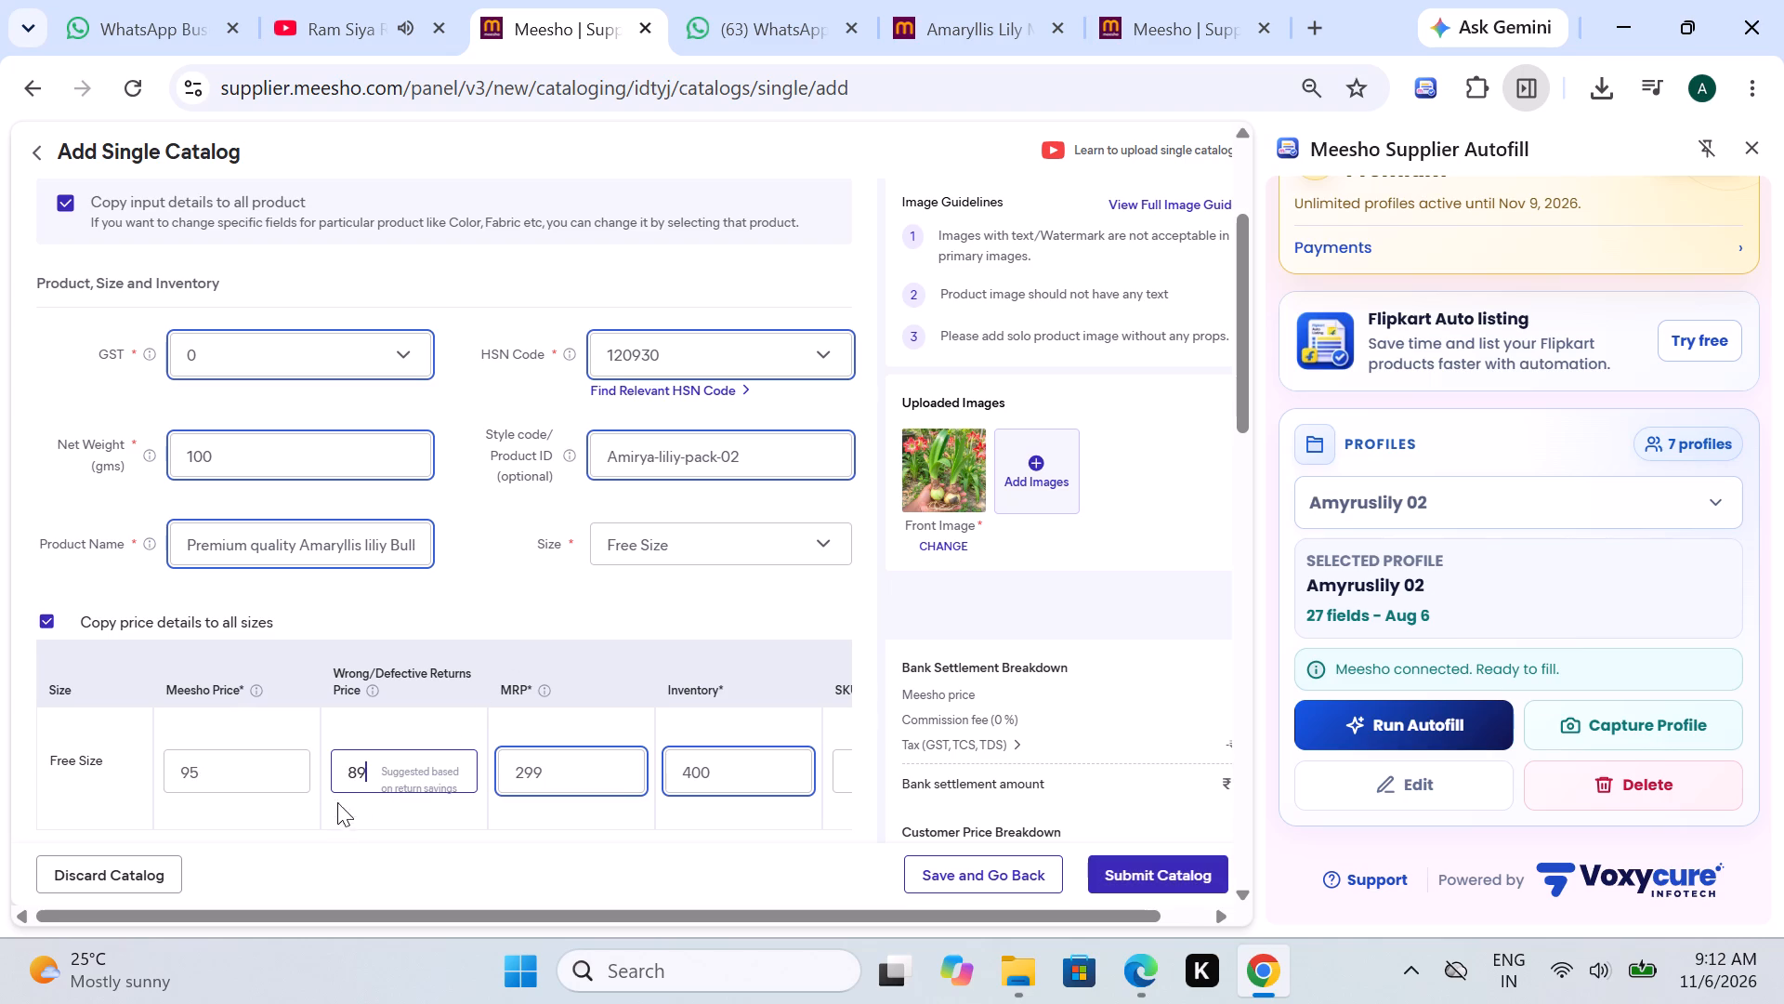
left_click_drag(367, 758, 336, 772)
type("93")
left_click(657, 553)
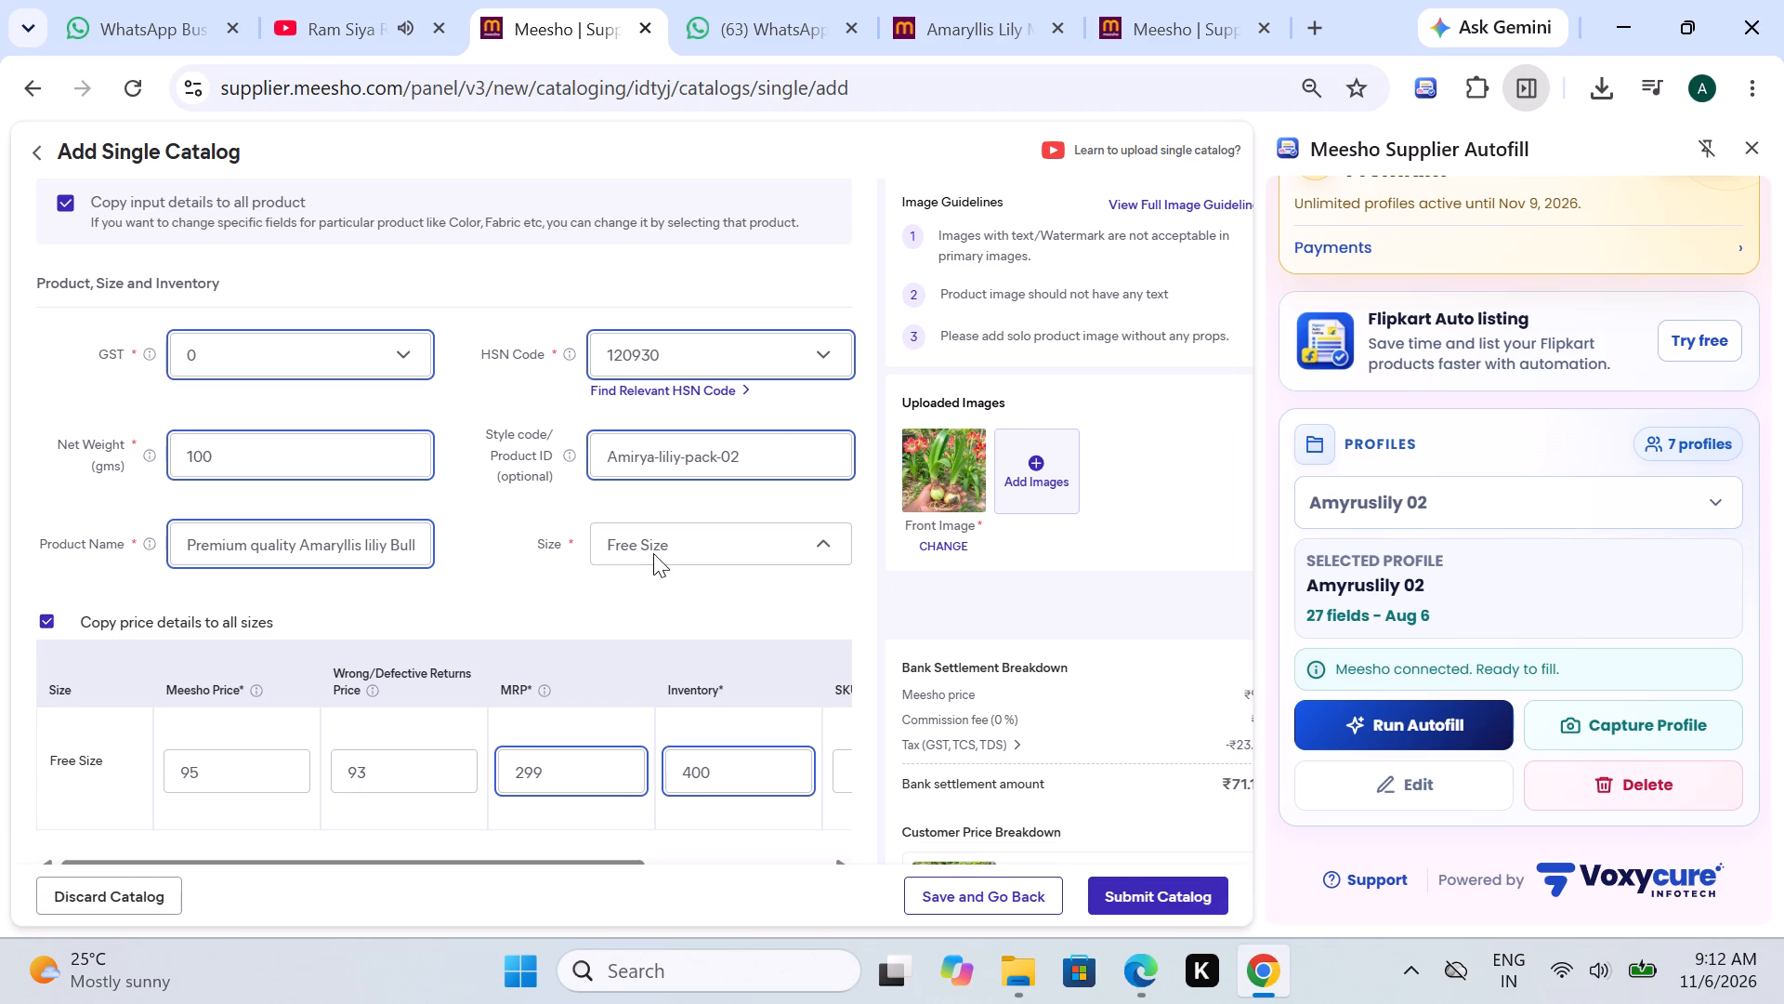
left_click(479, 622)
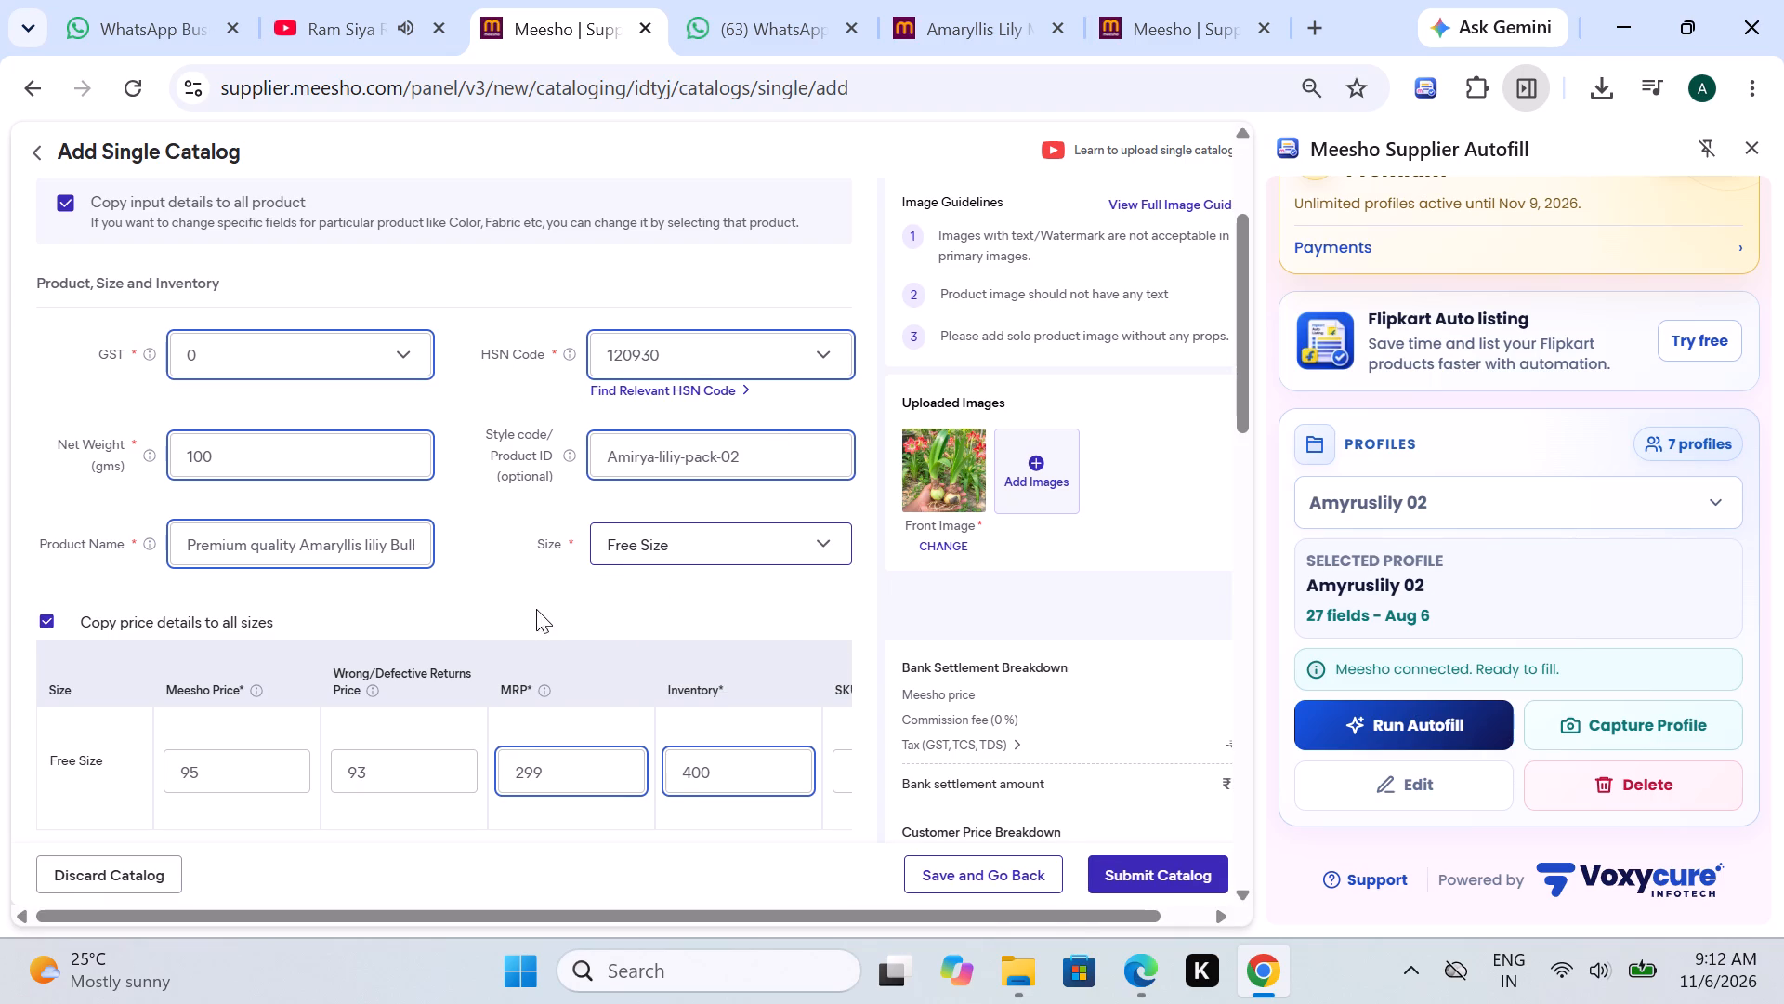
Browse the similar products below the Amaryllis Lily Multicolor listing and open the double Amaryllis lily bulb listing priced at ₹140.
left_click(967, 24)
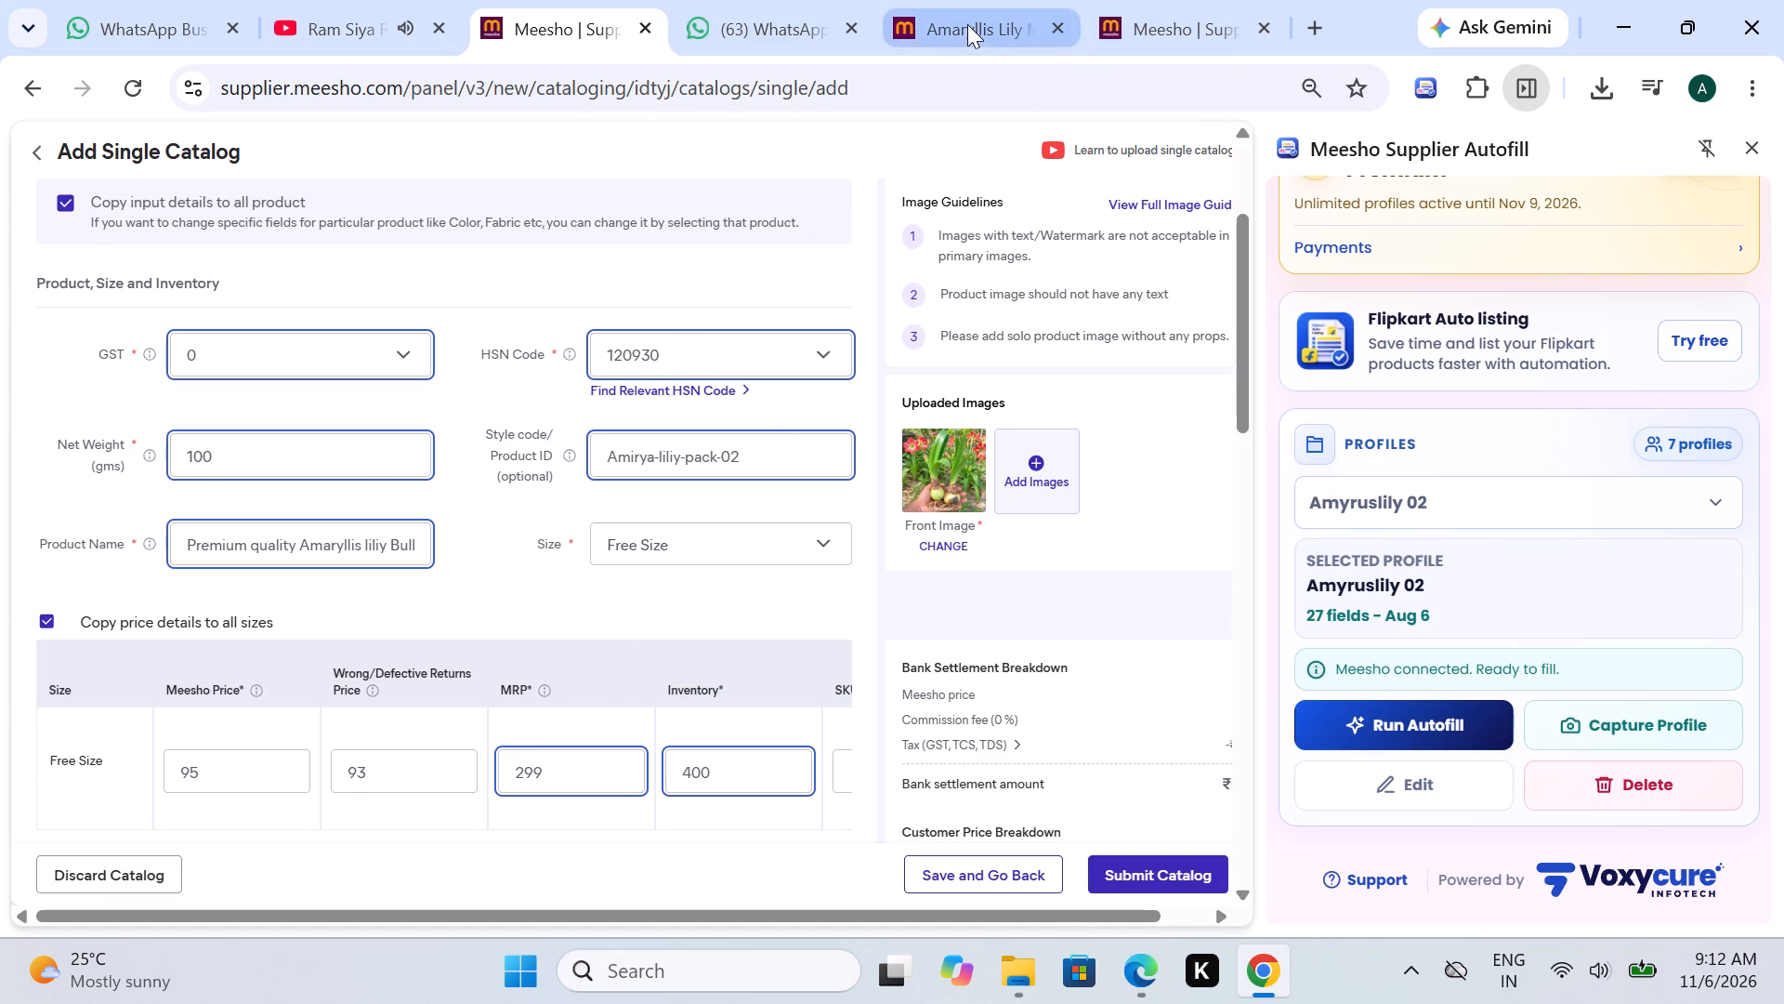
scroll(877, 1003, "down", 2)
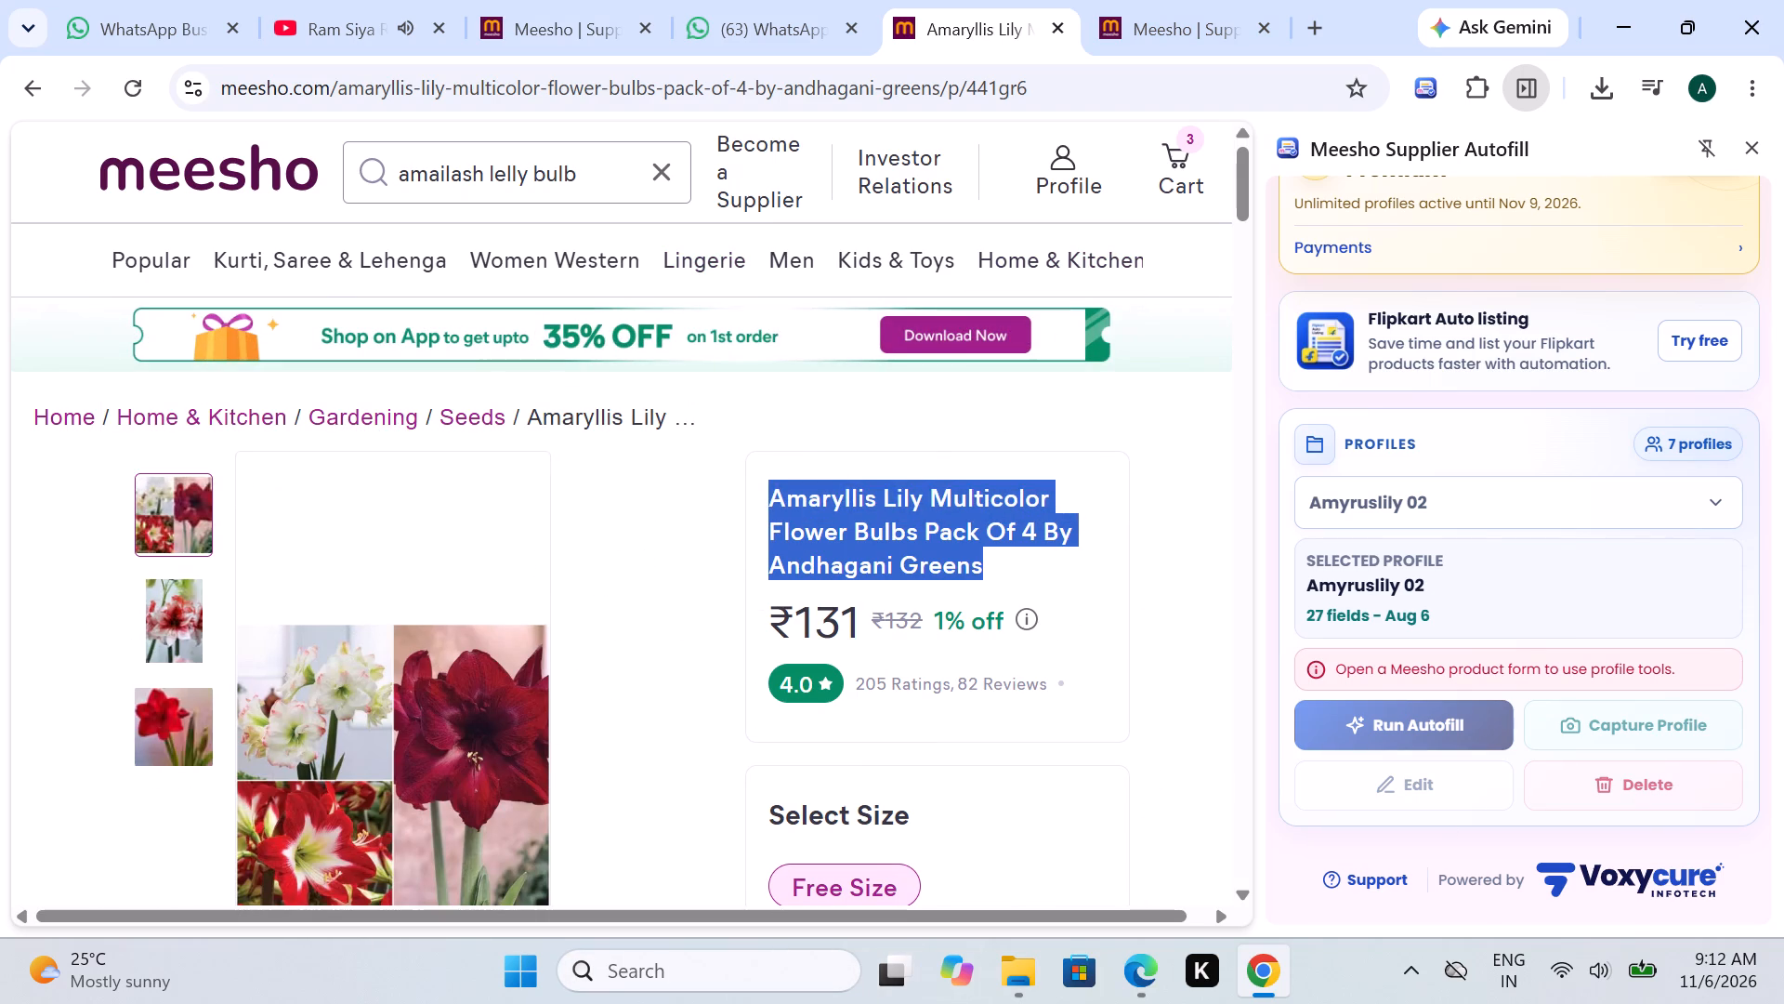
scroll(1102, 656, "down", 6)
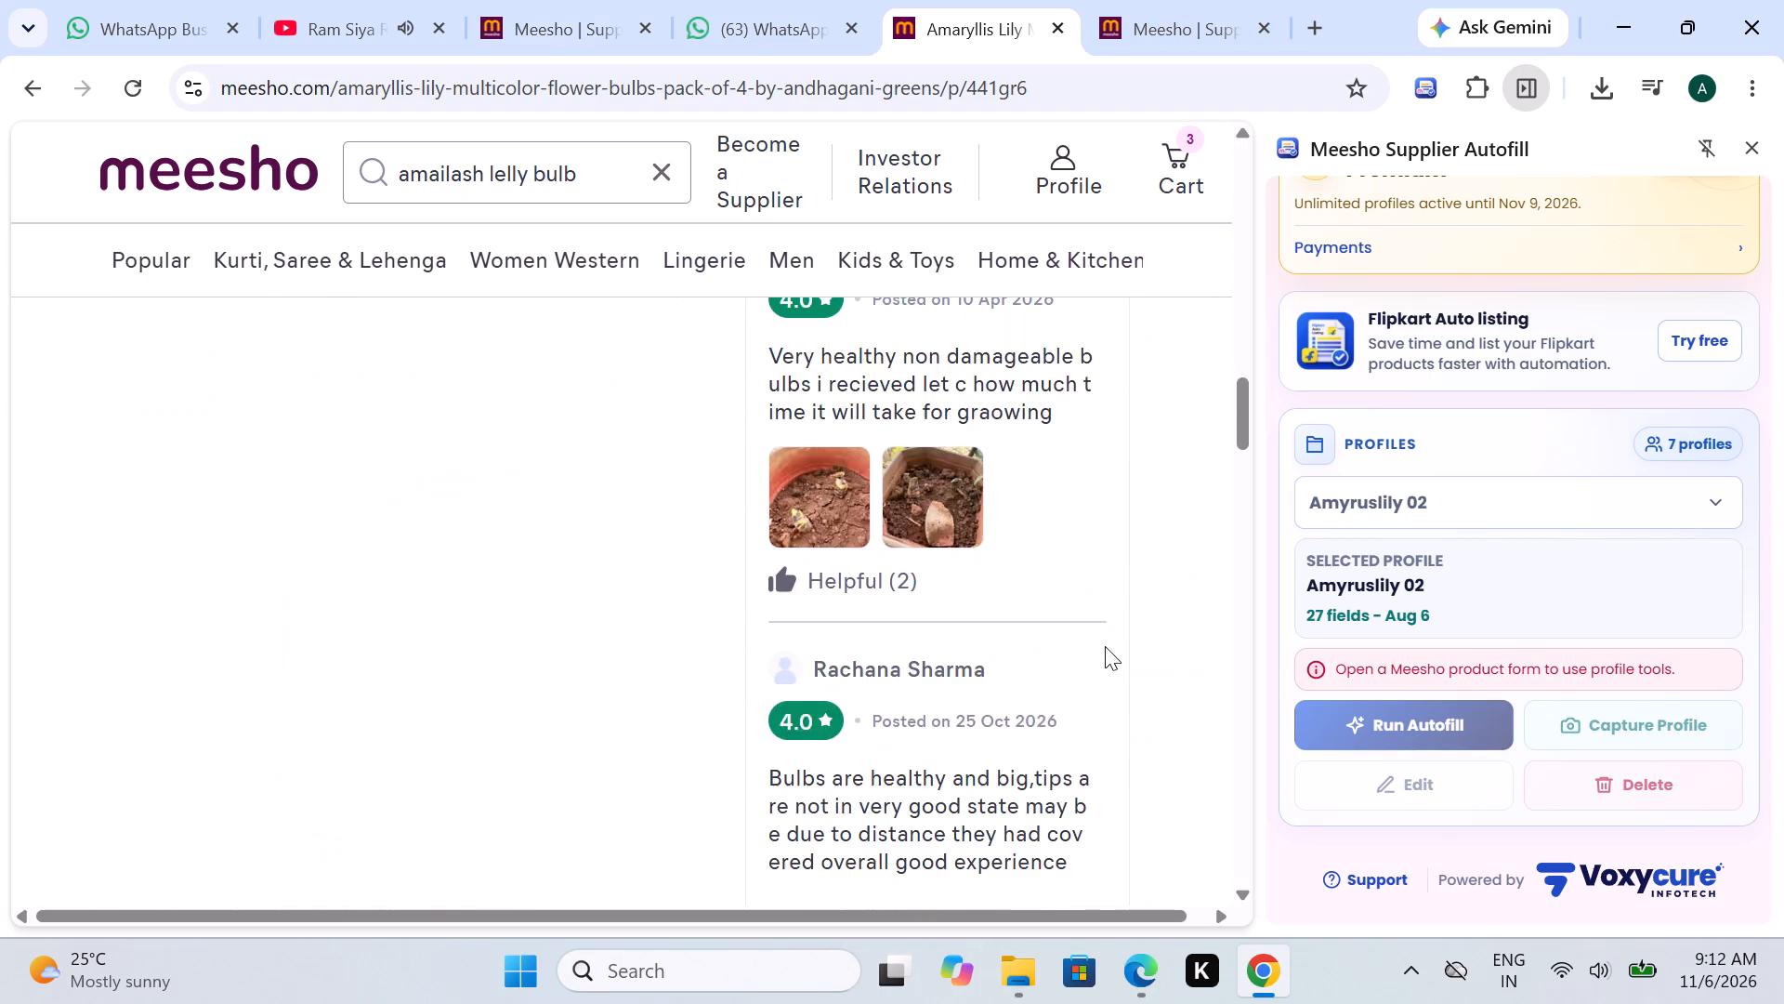
scroll(1105, 646, "down", 3)
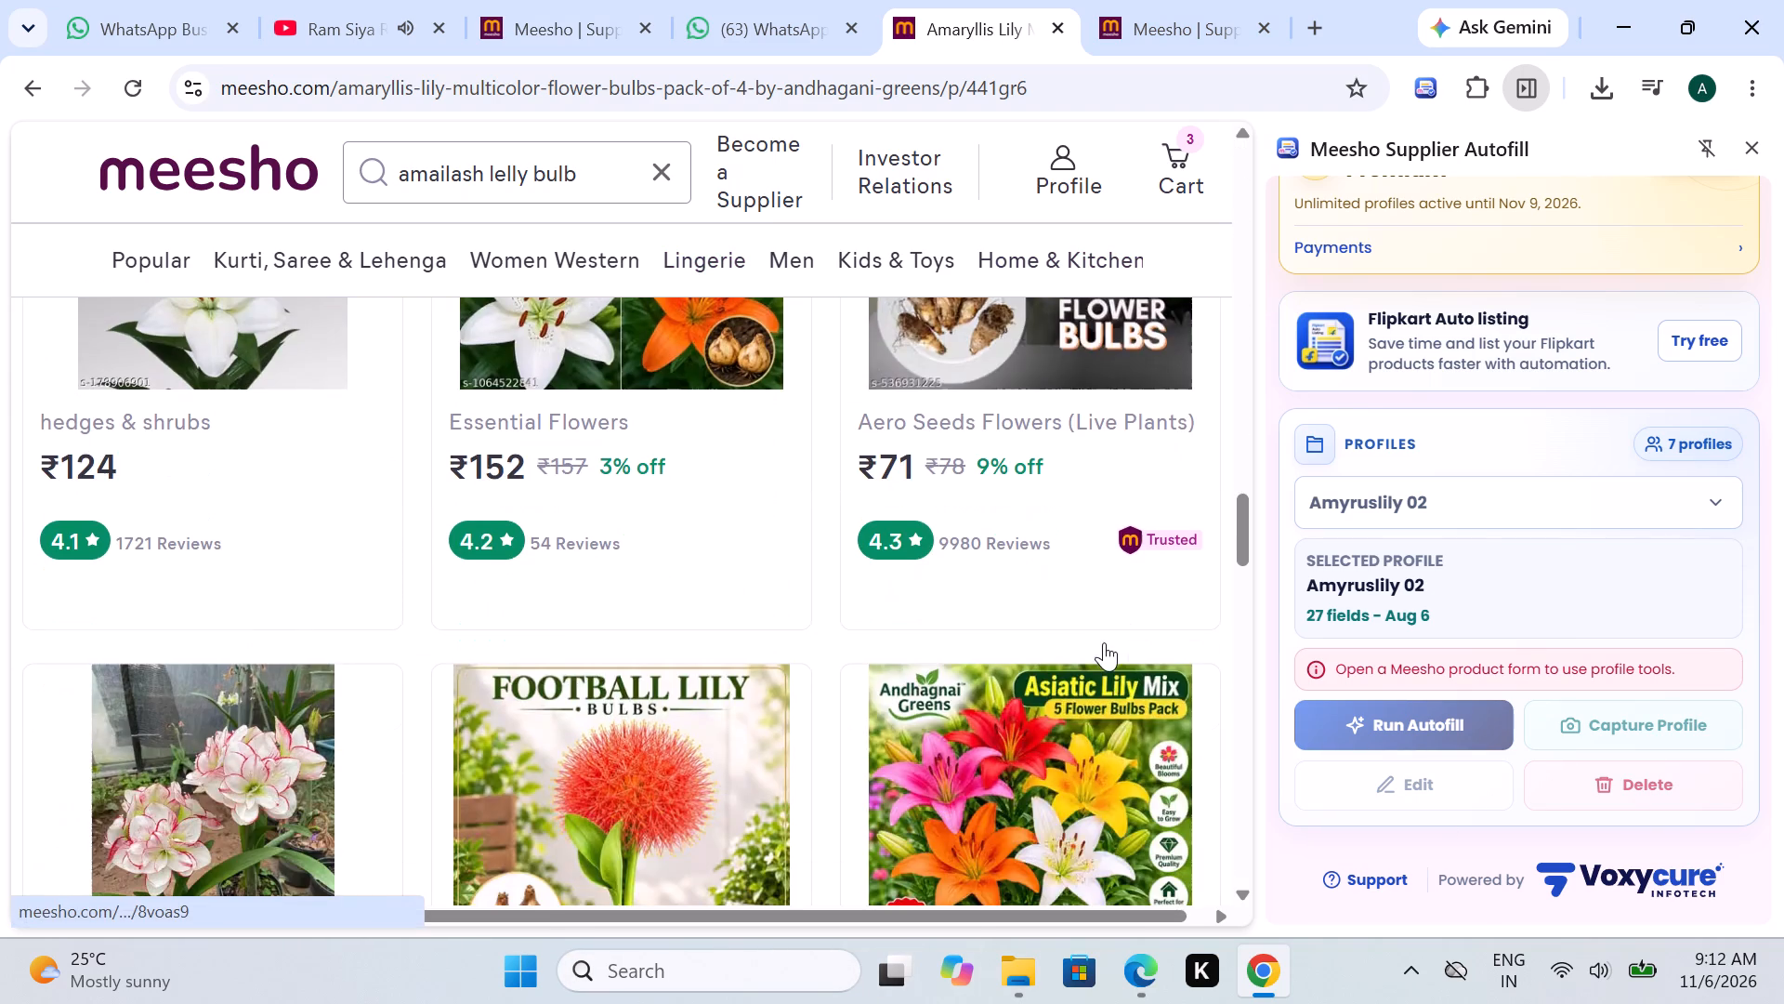
scroll(1104, 642, "down", 1)
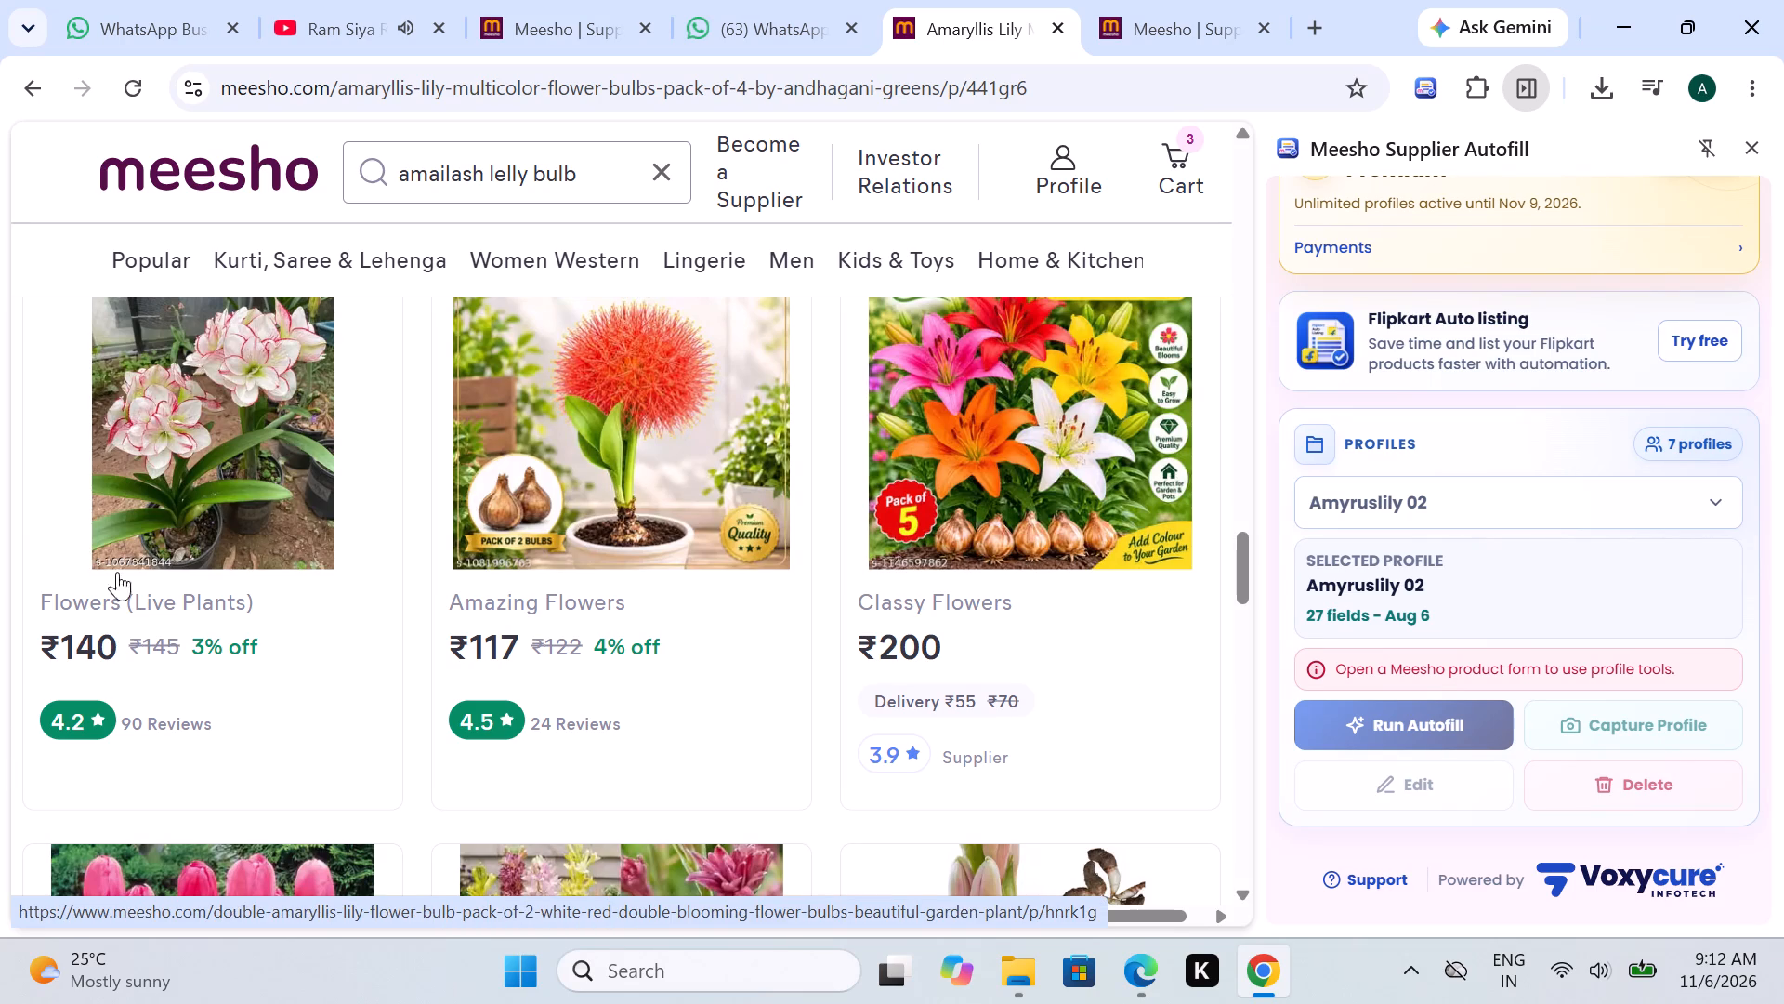
left_click(154, 530)
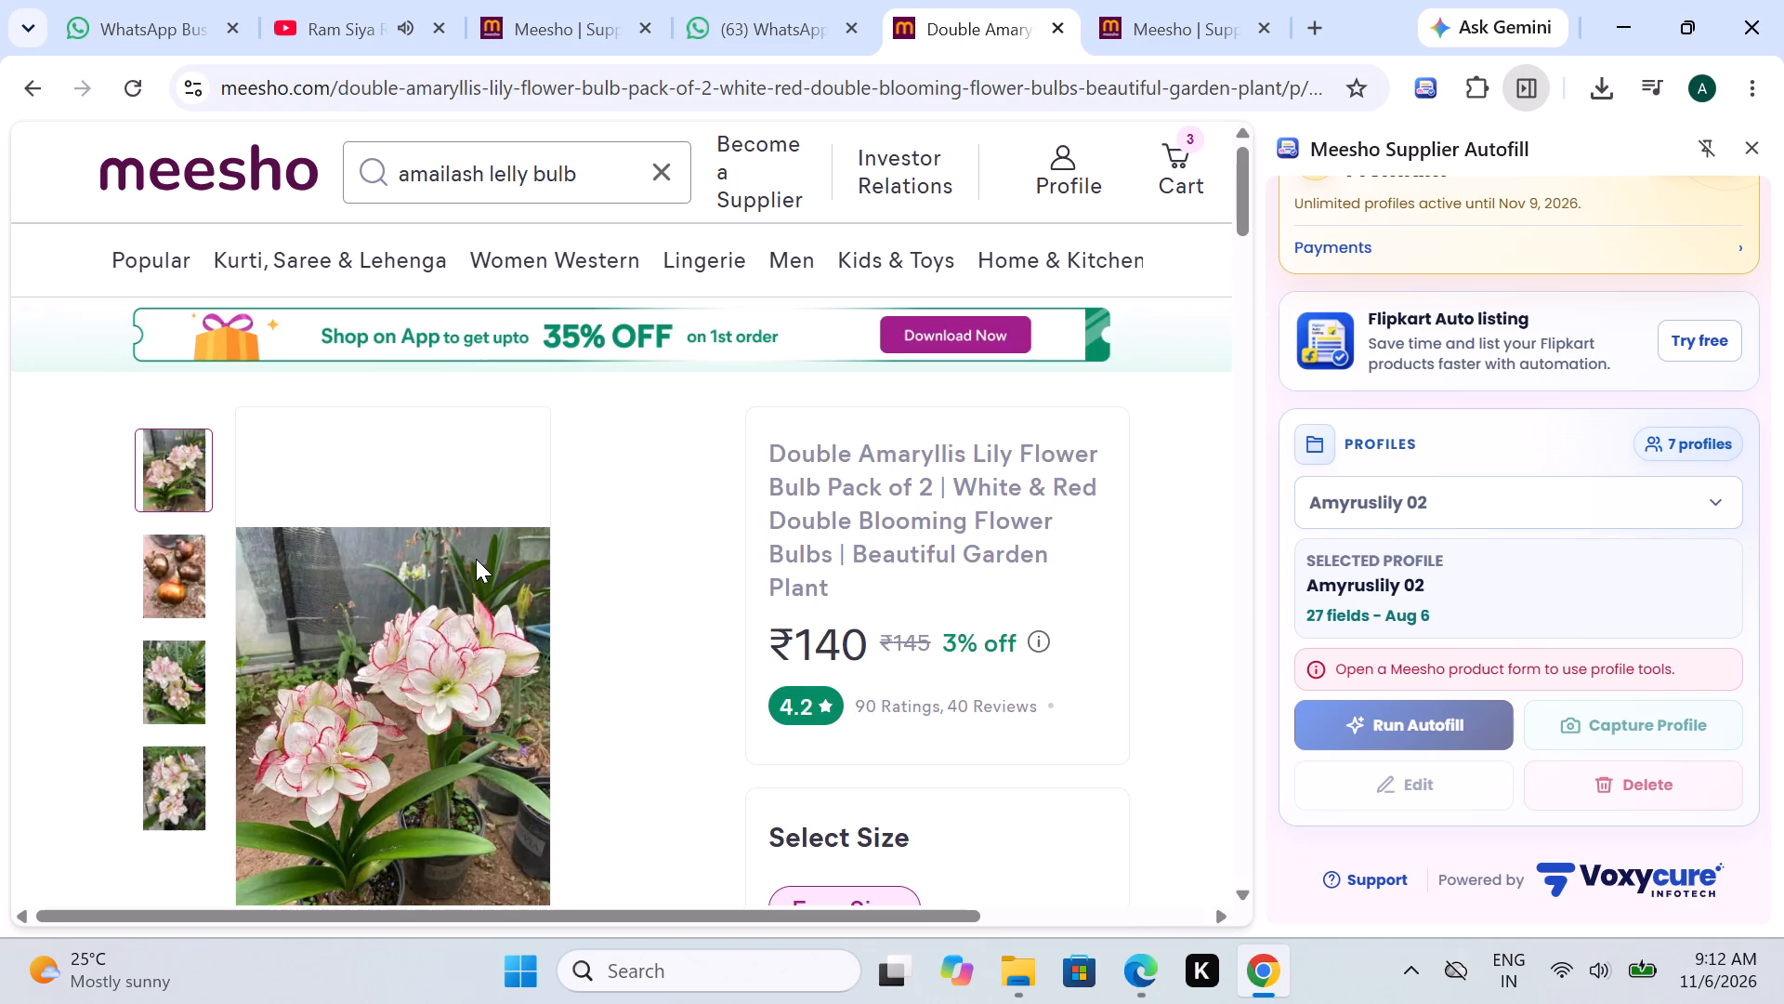
Set the product name to the listing title "Double Amaryllis Lily Flower Bulb Pack of 2 | White & Red Double Blooming Flower Bulbs | Beautiful Garden Plant".
left_click_drag(759, 441, 824, 514)
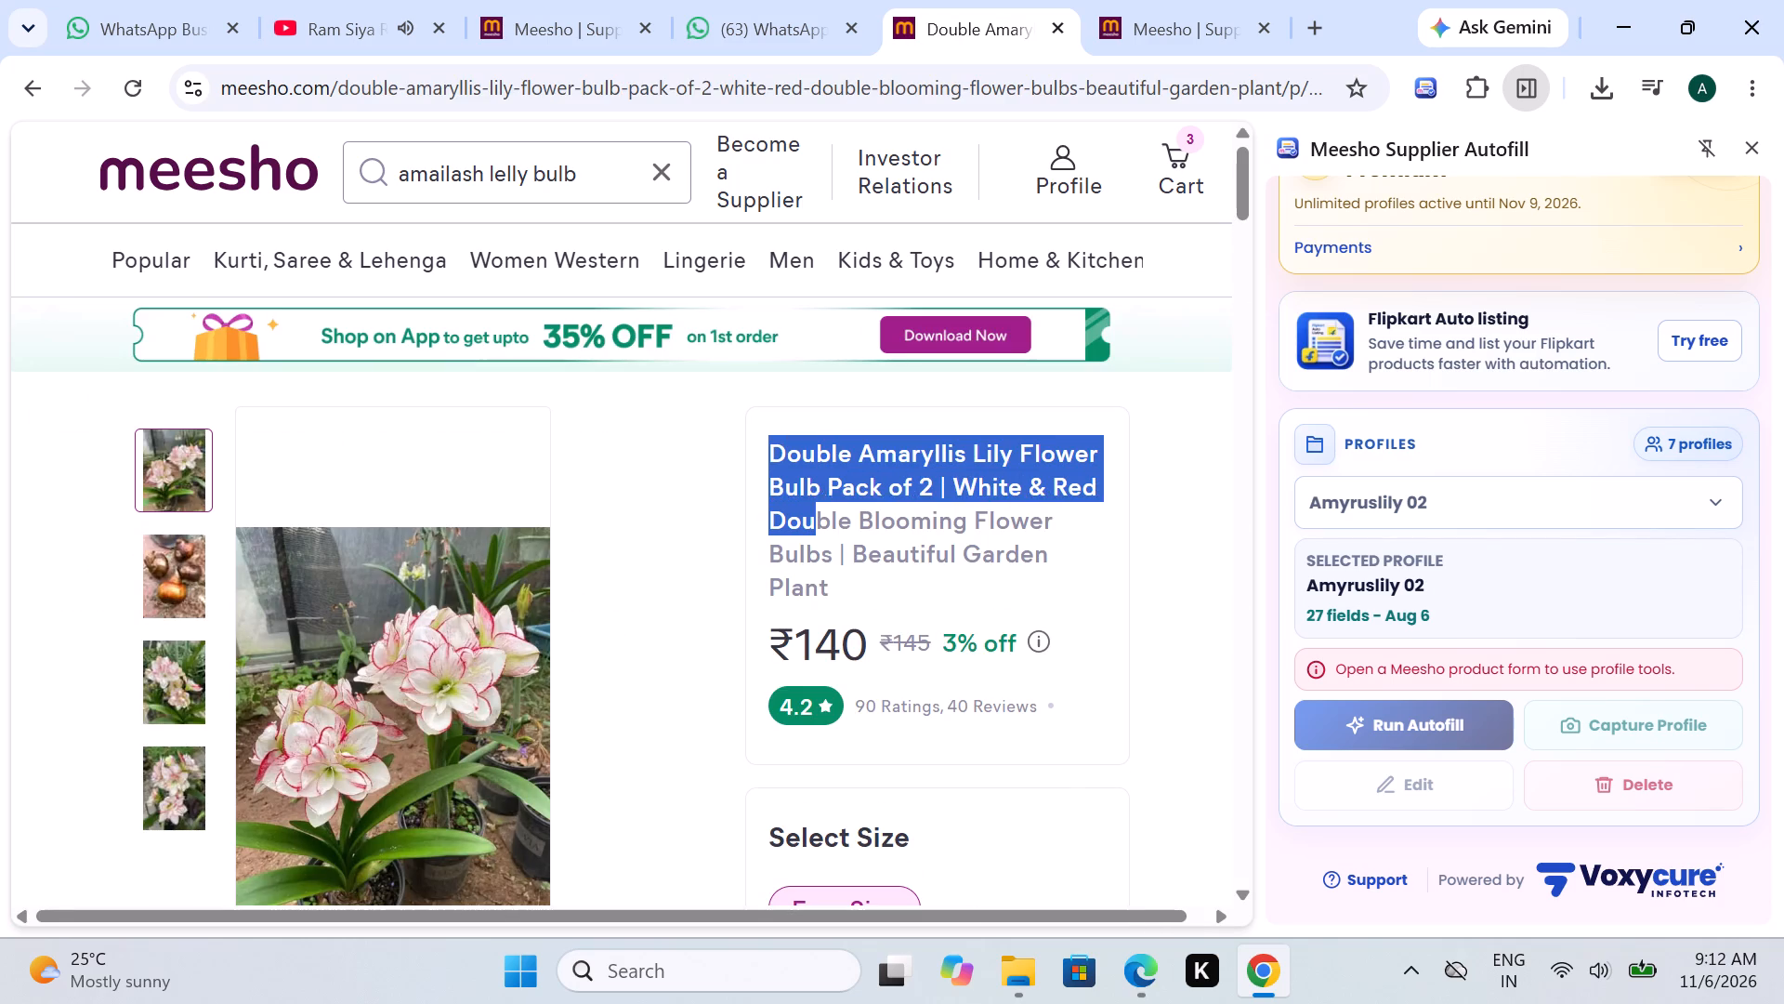
left_click_drag(824, 514, 1018, 594)
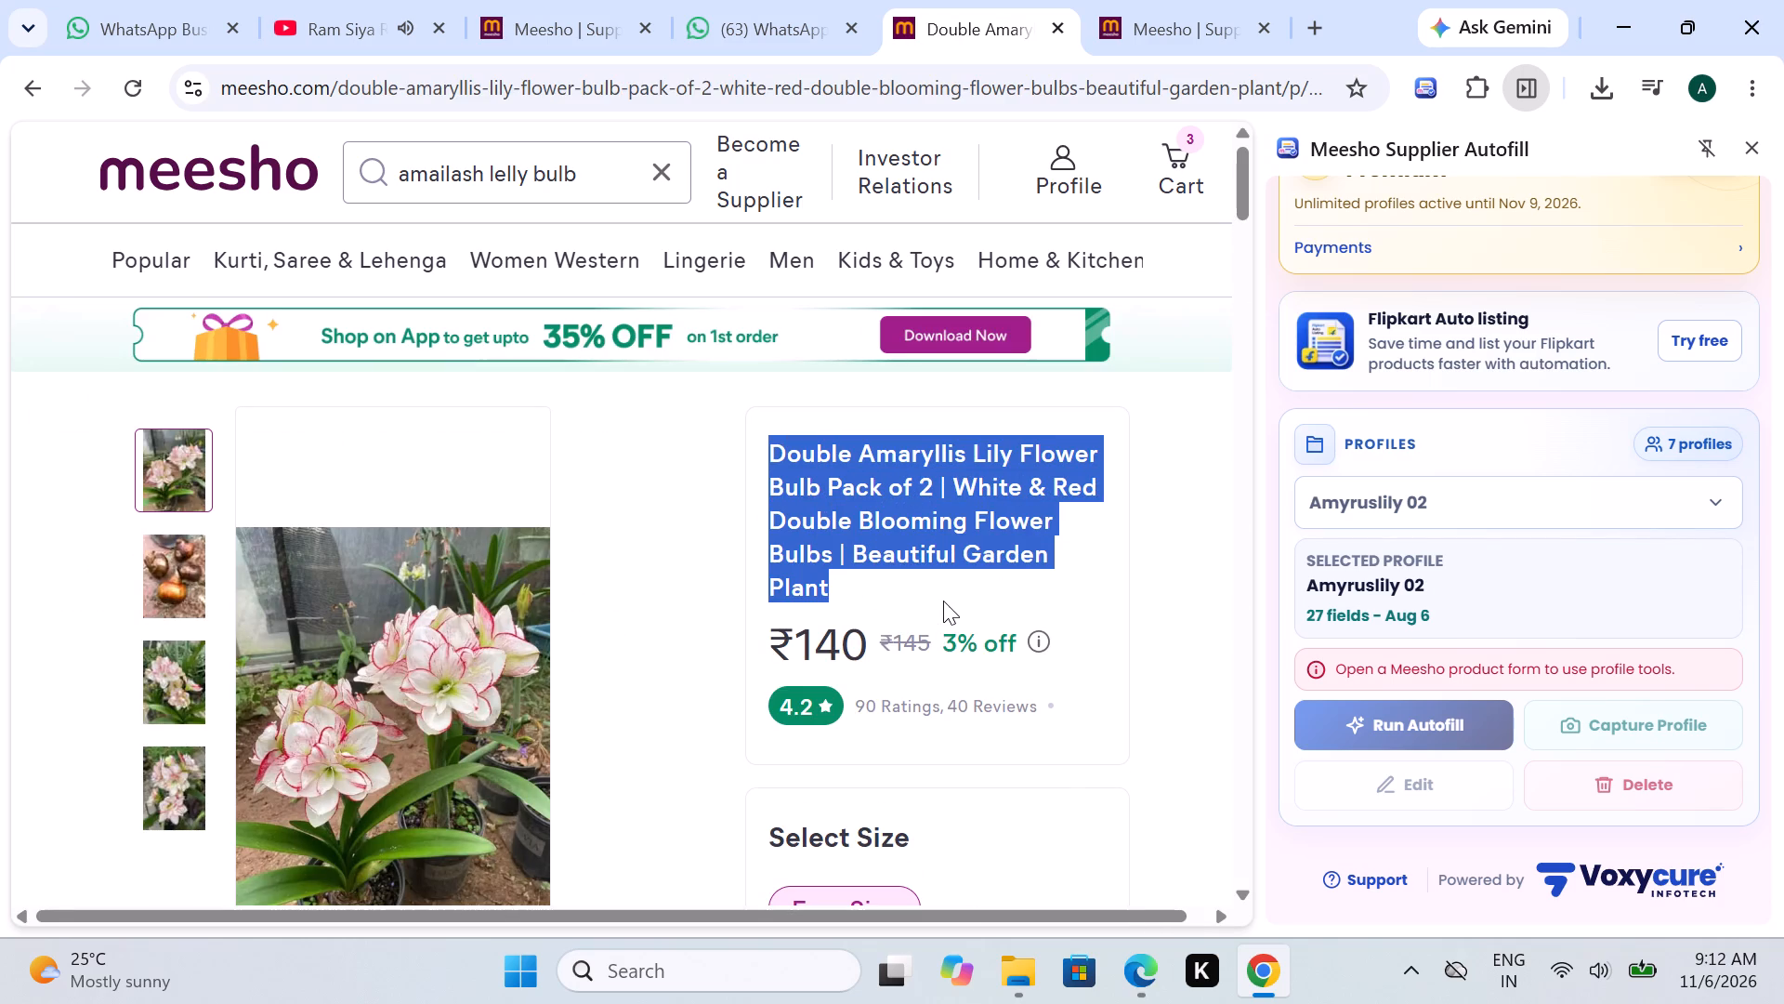
key("ctrl+c")
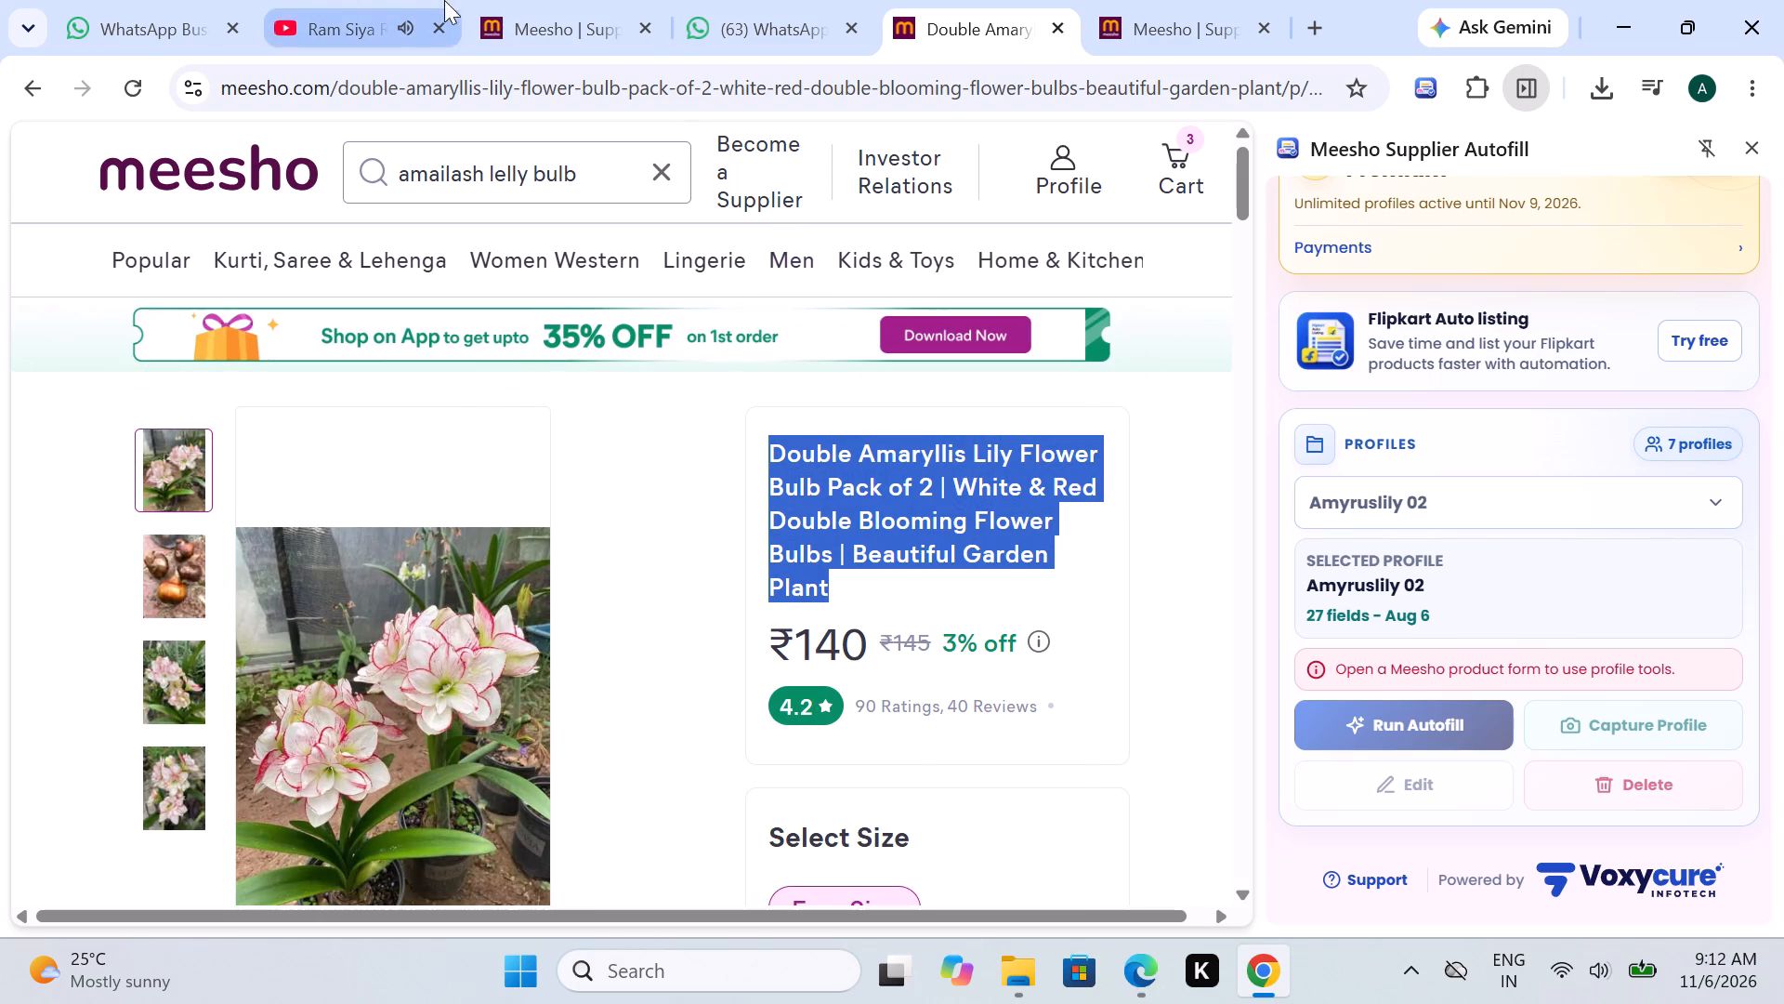
left_click(562, 23)
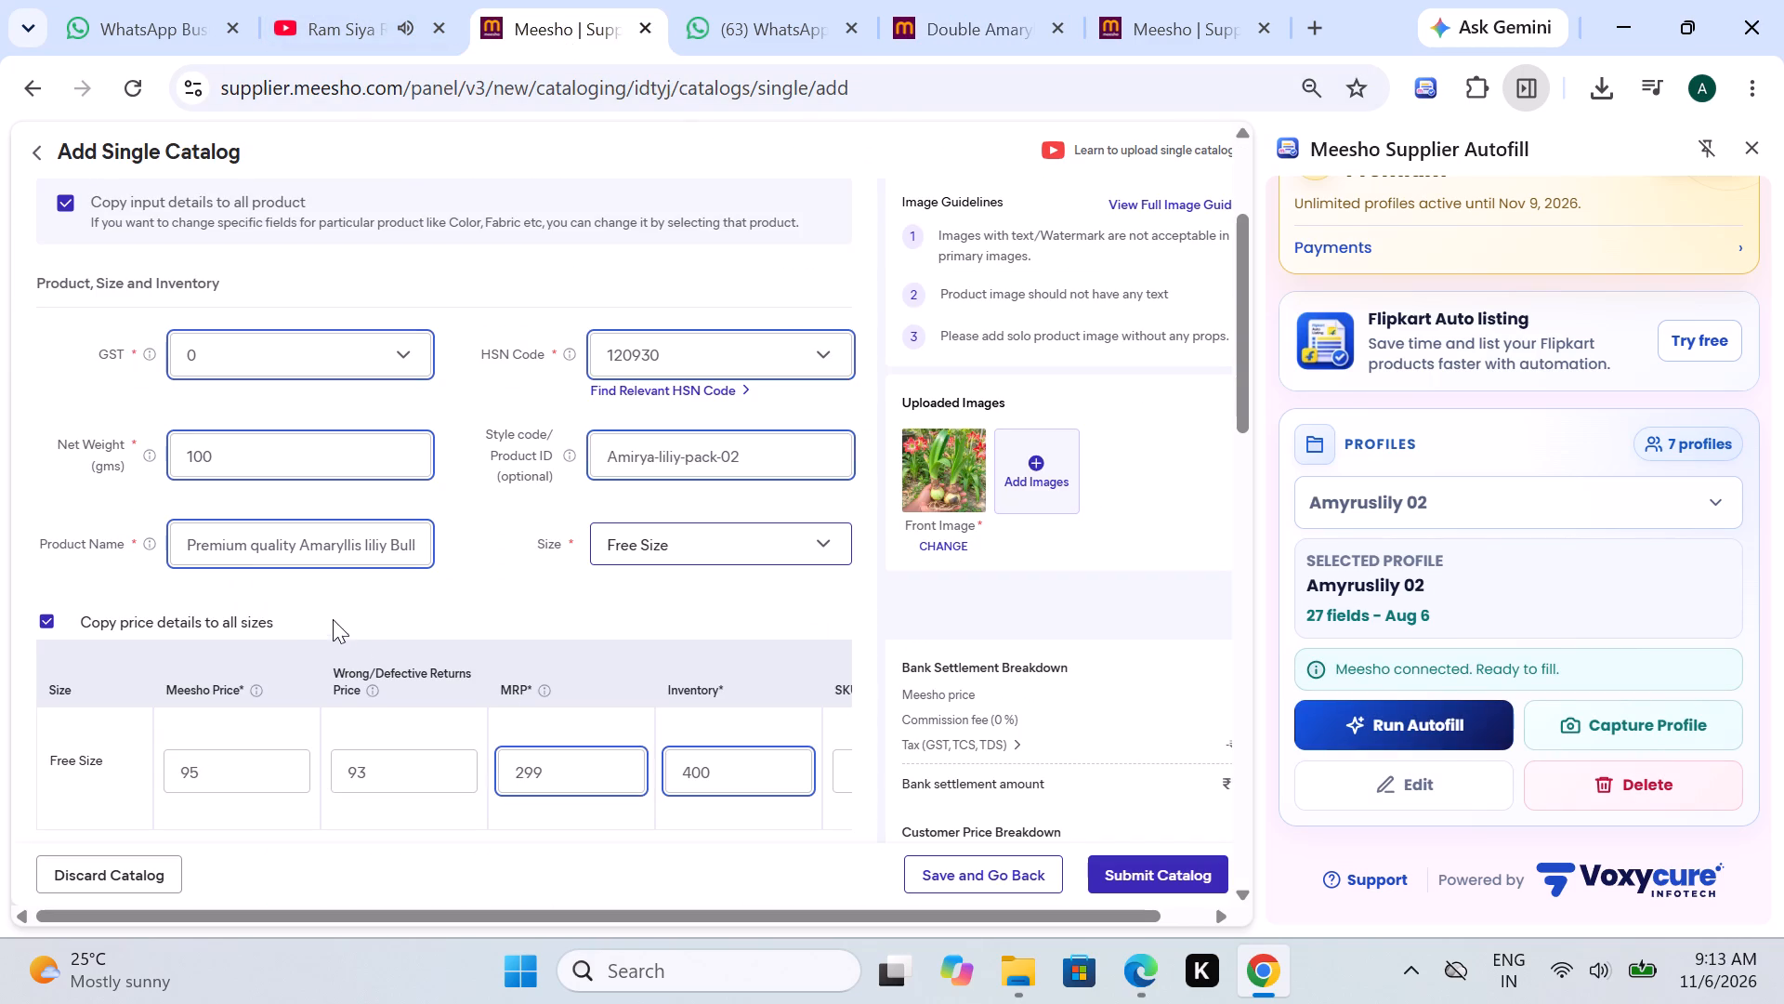
triple_click(333, 555)
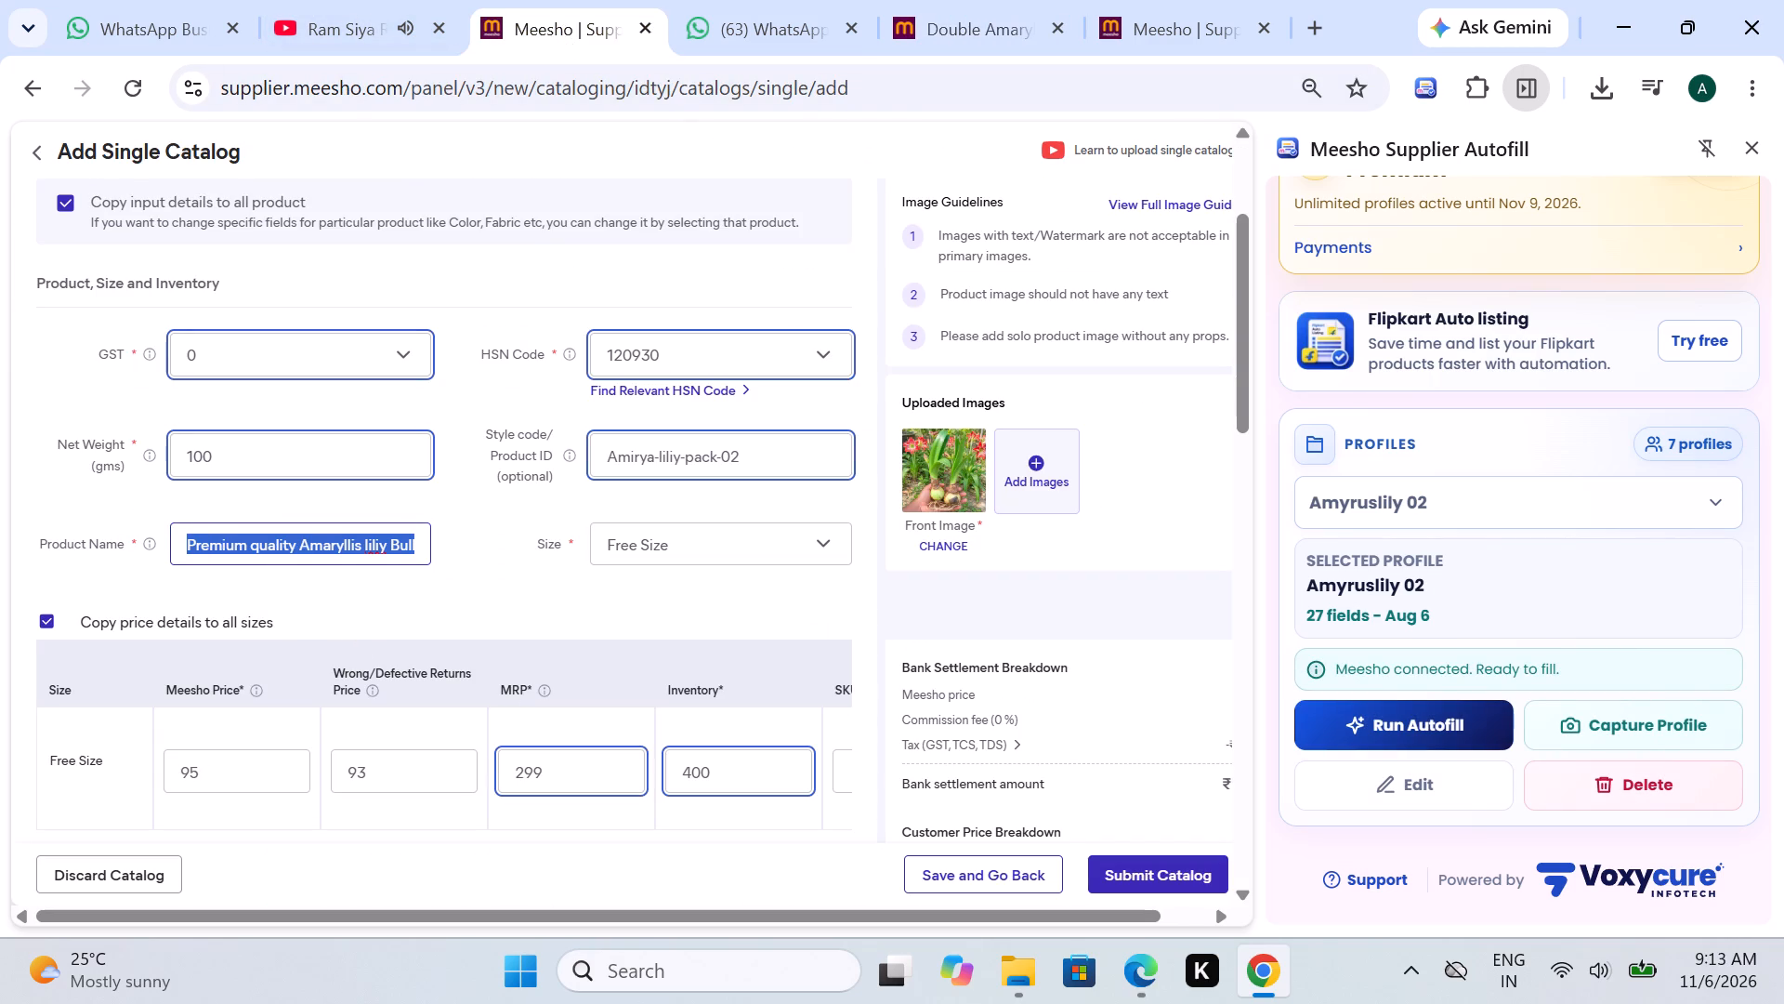
key("ctrl+v")
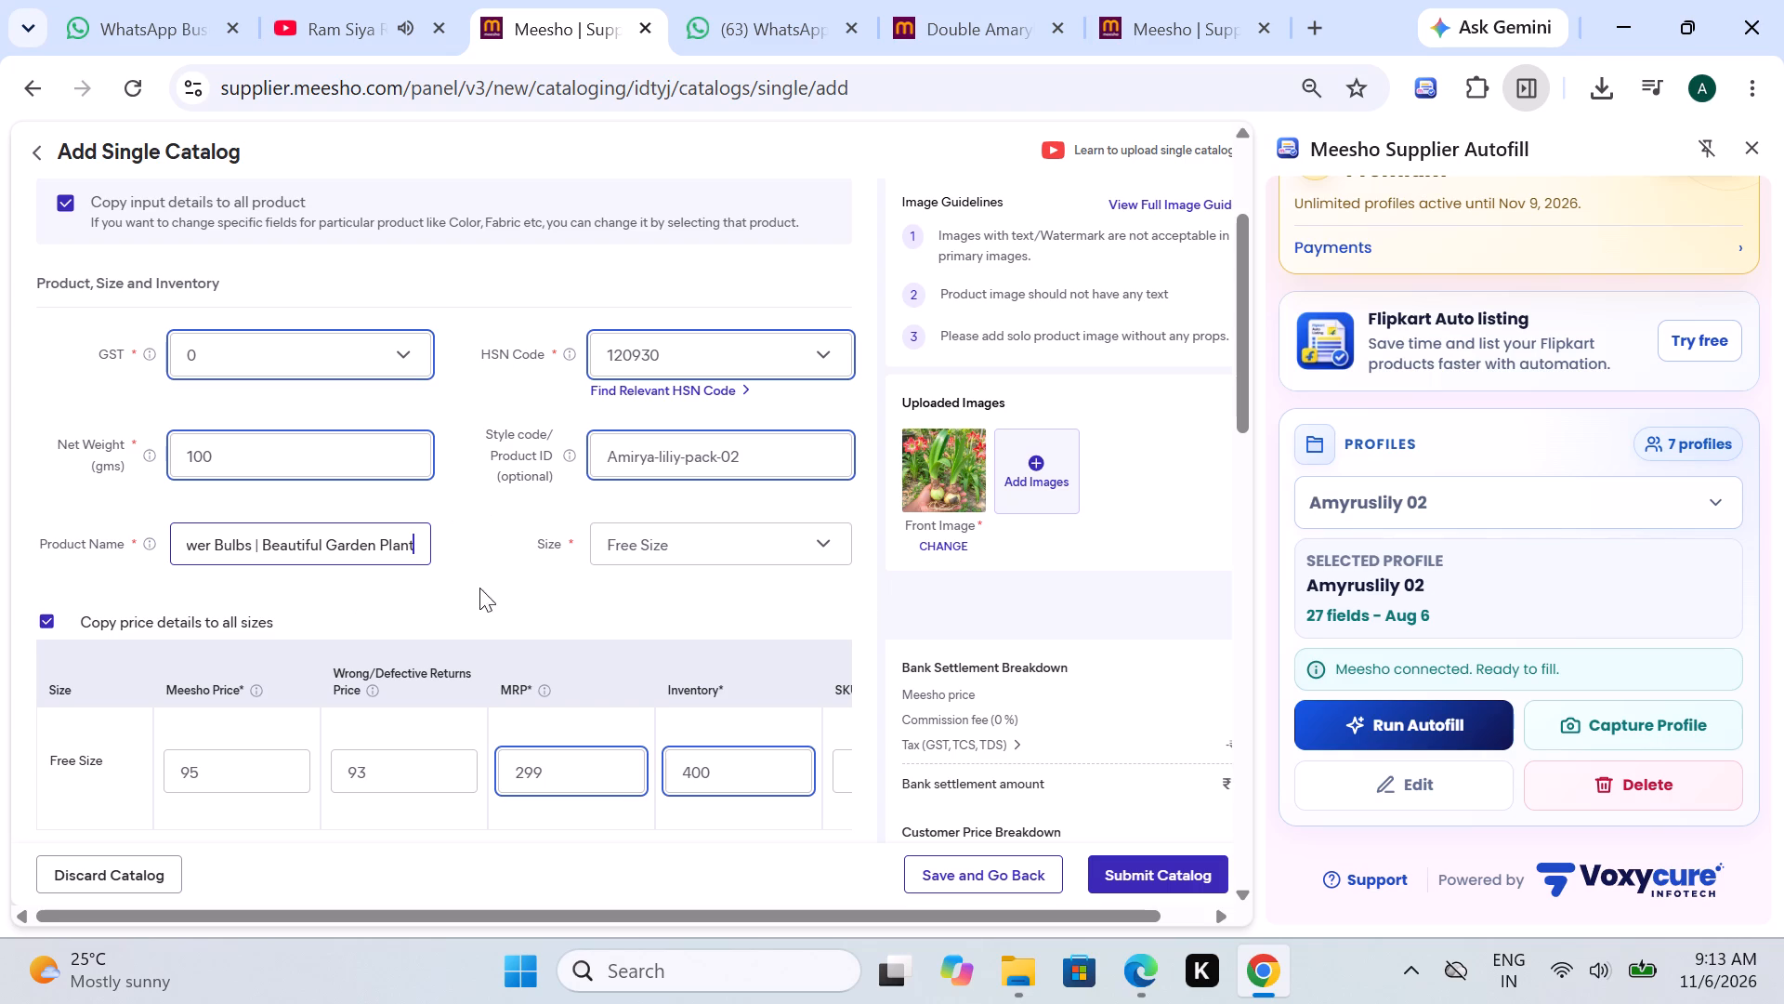
Add Screenshot 2026-11-06 090341.png and Screenshot 2026-11-06 090319.png from the Gallery as additional product images.
left_click(1038, 484)
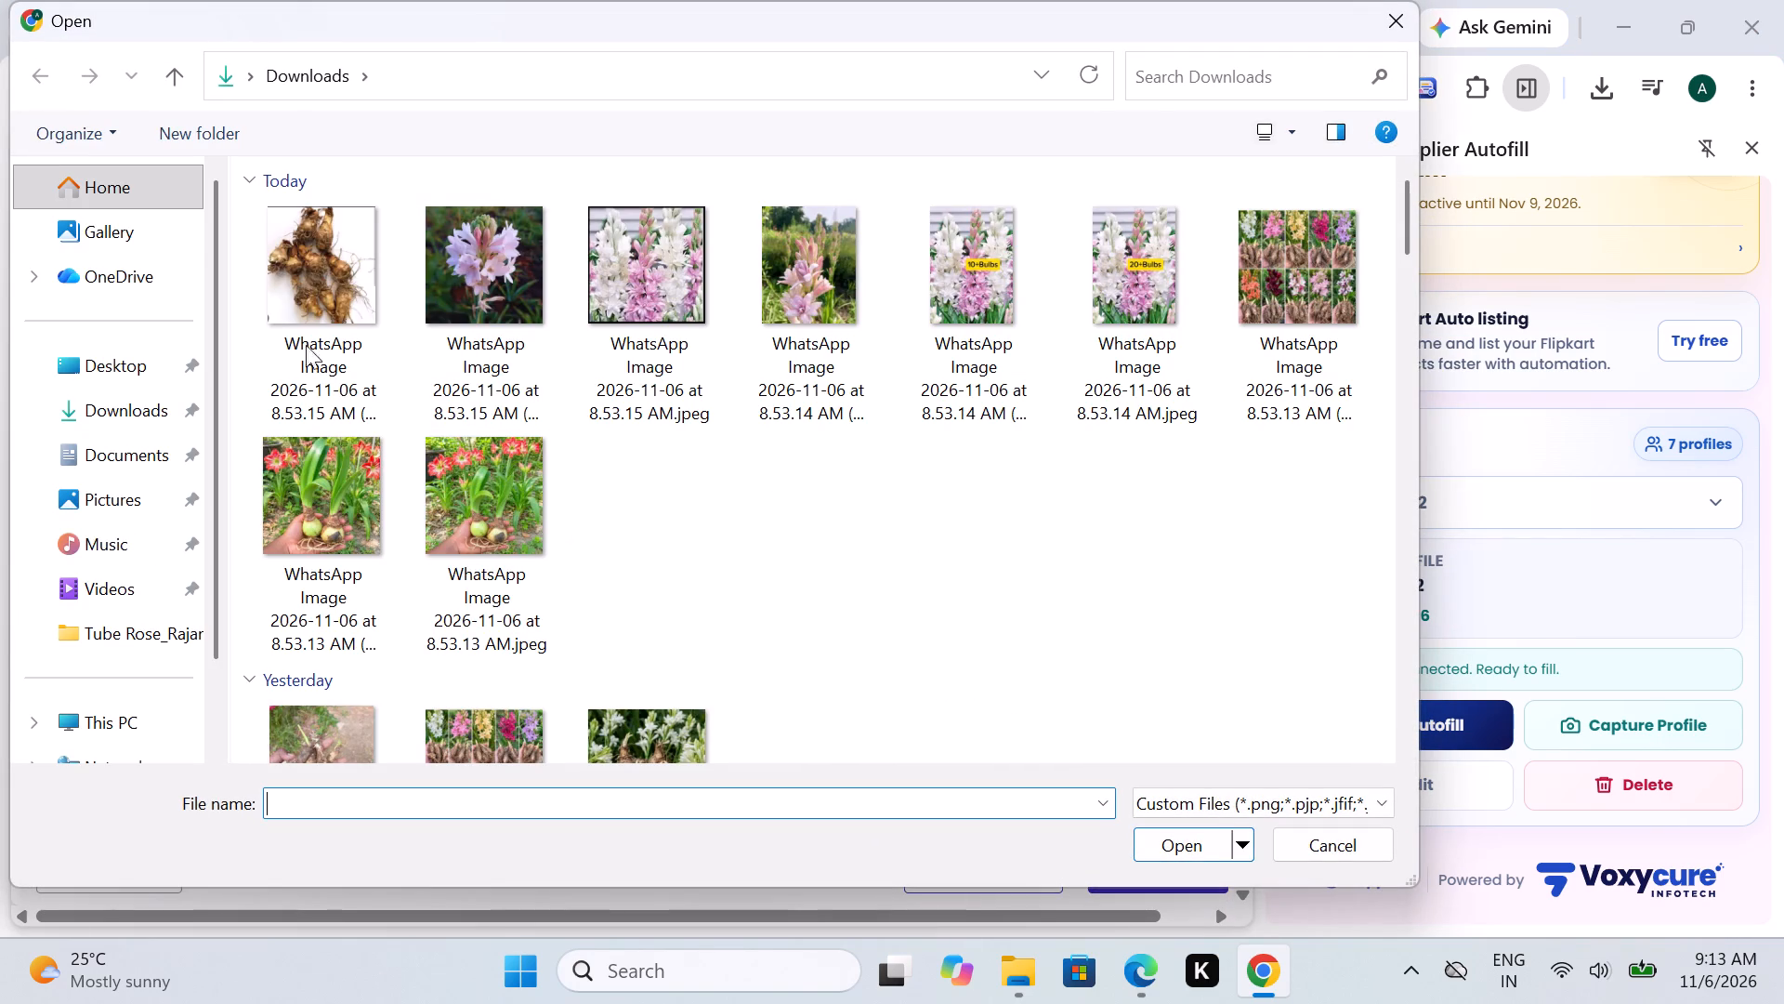
left_click(153, 251)
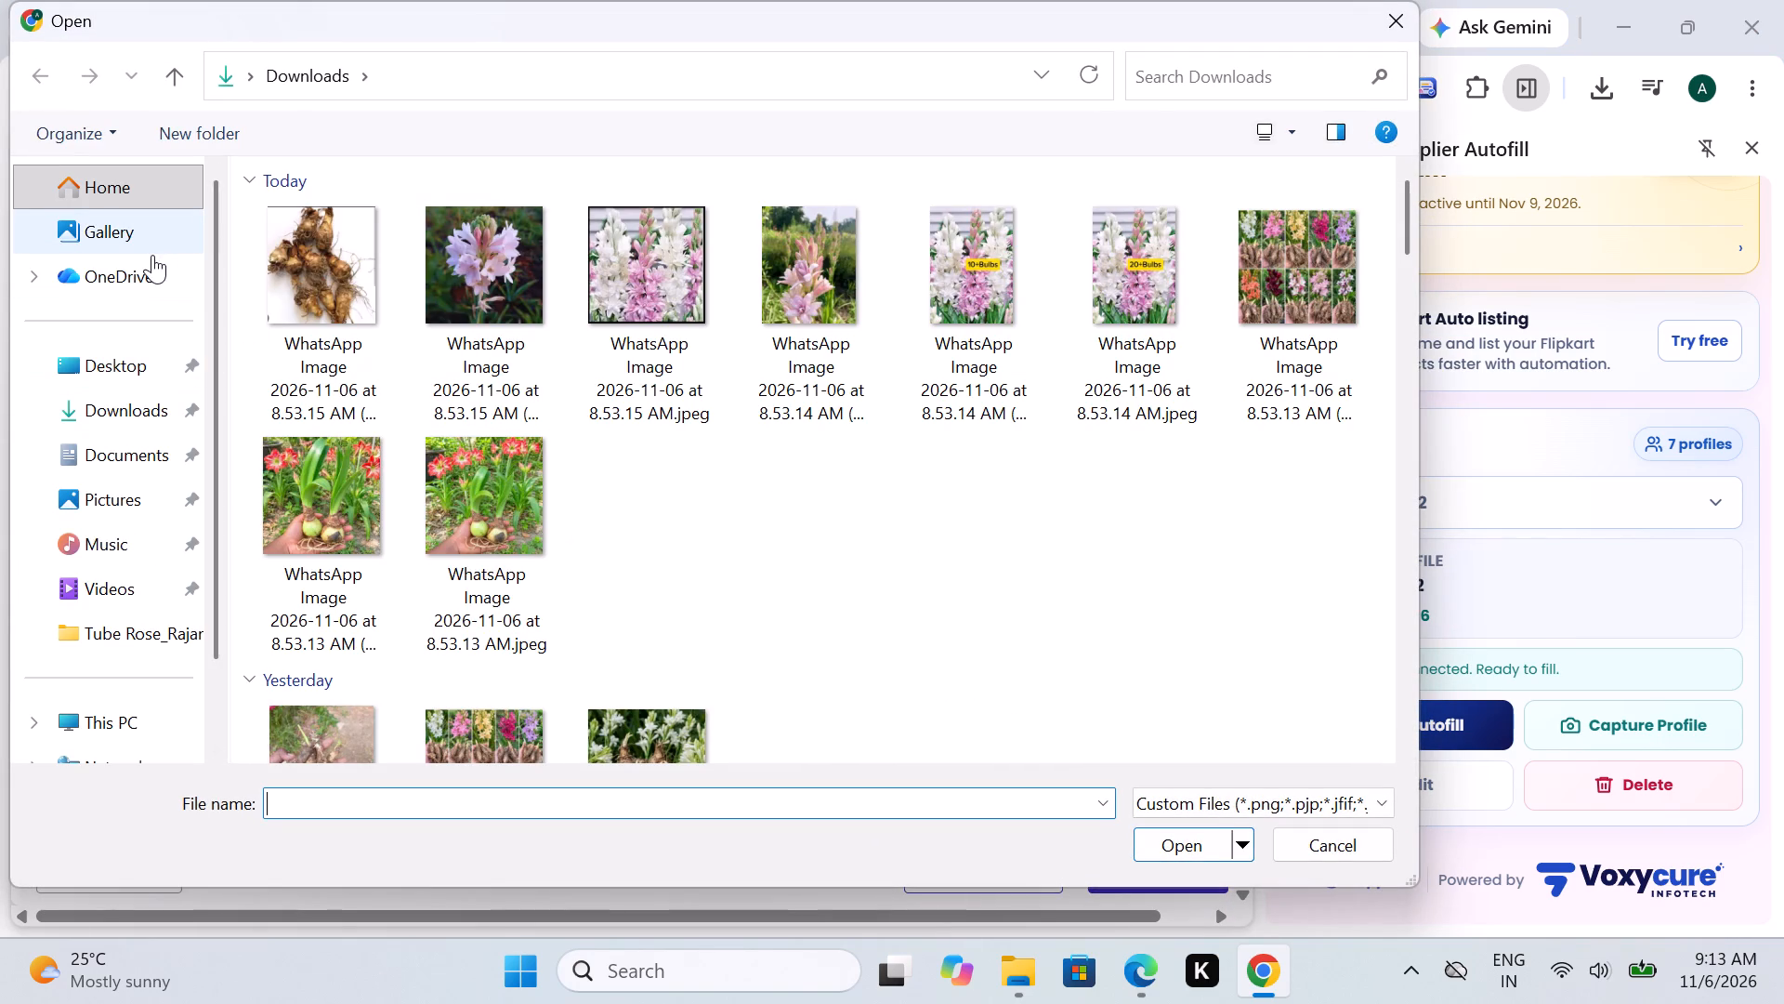
left_click(148, 251)
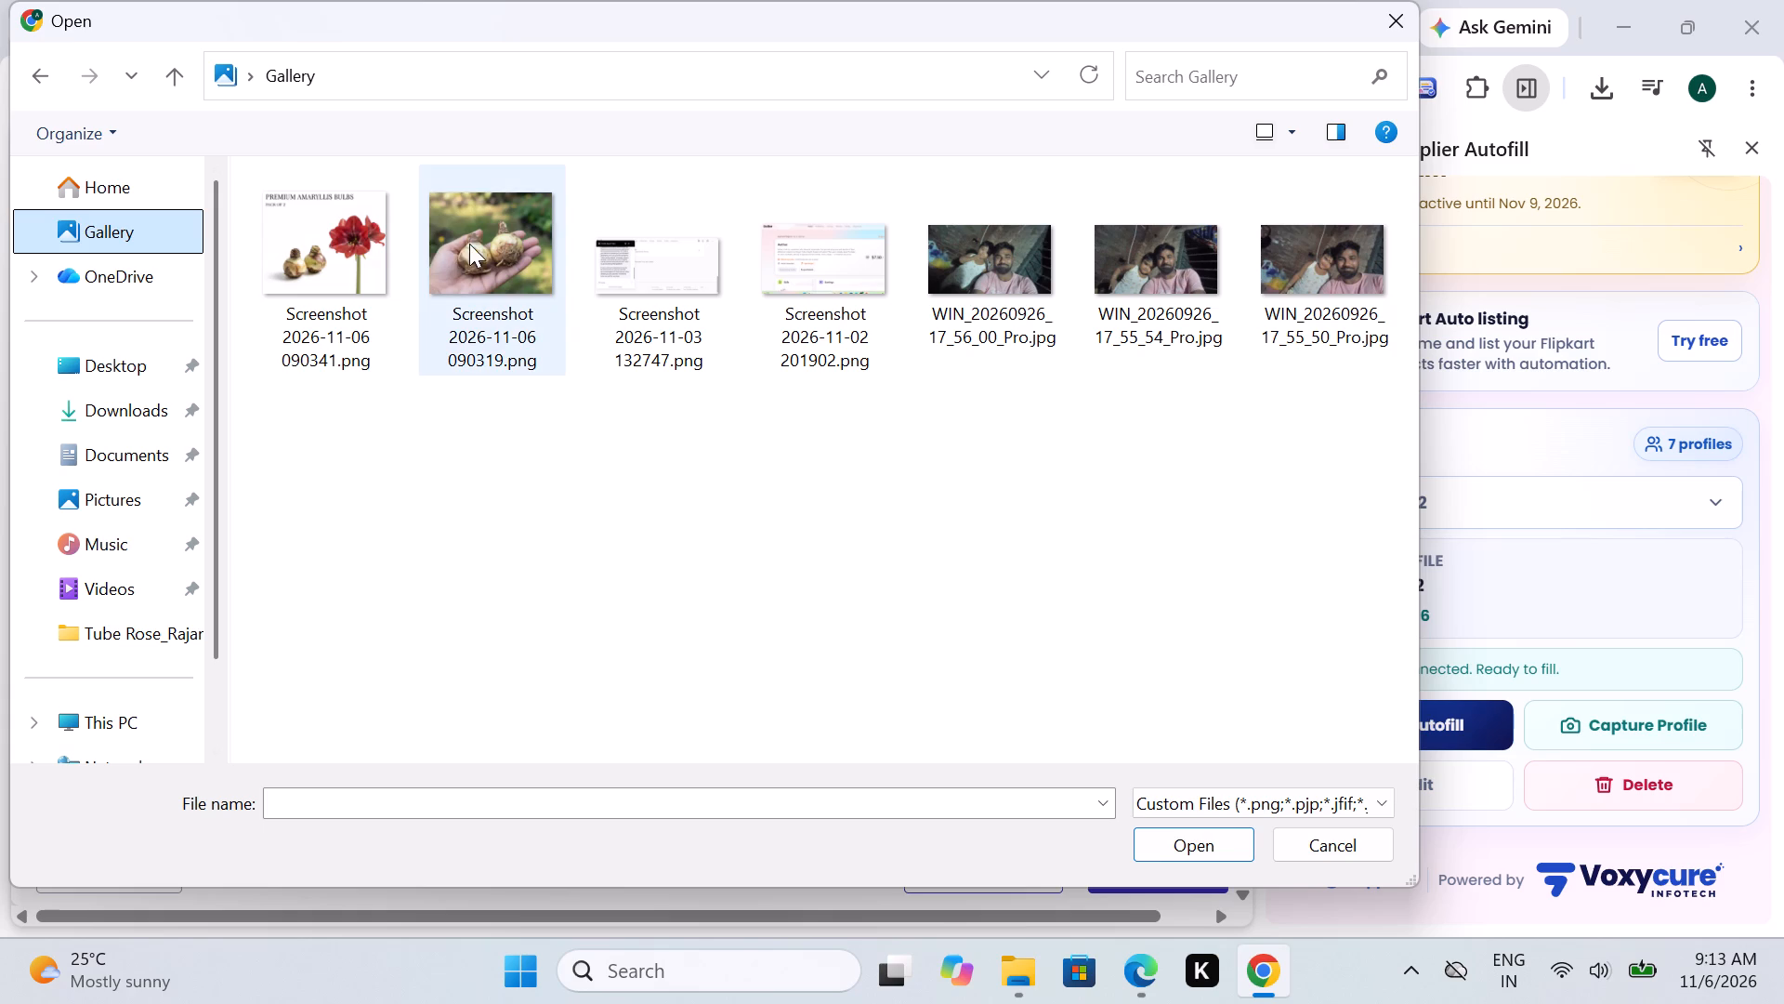
left_click(473, 244, "ctrl")
left_click(334, 245, "ctrl")
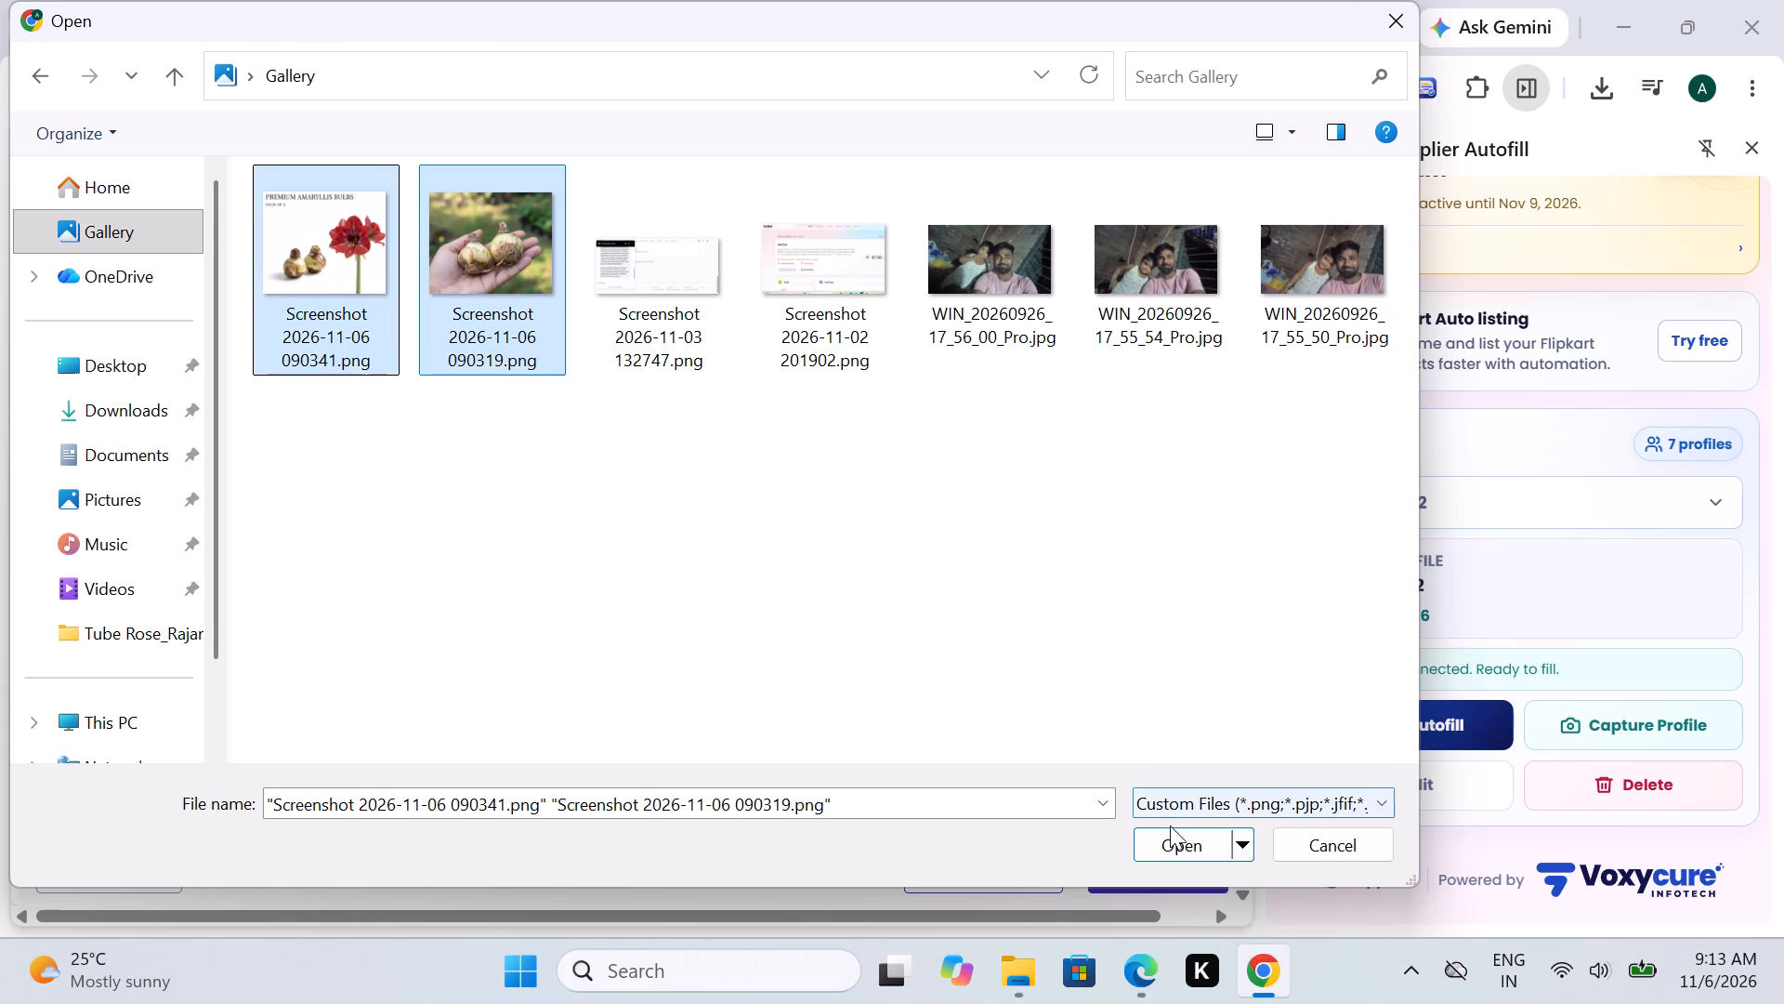
left_click(1170, 844)
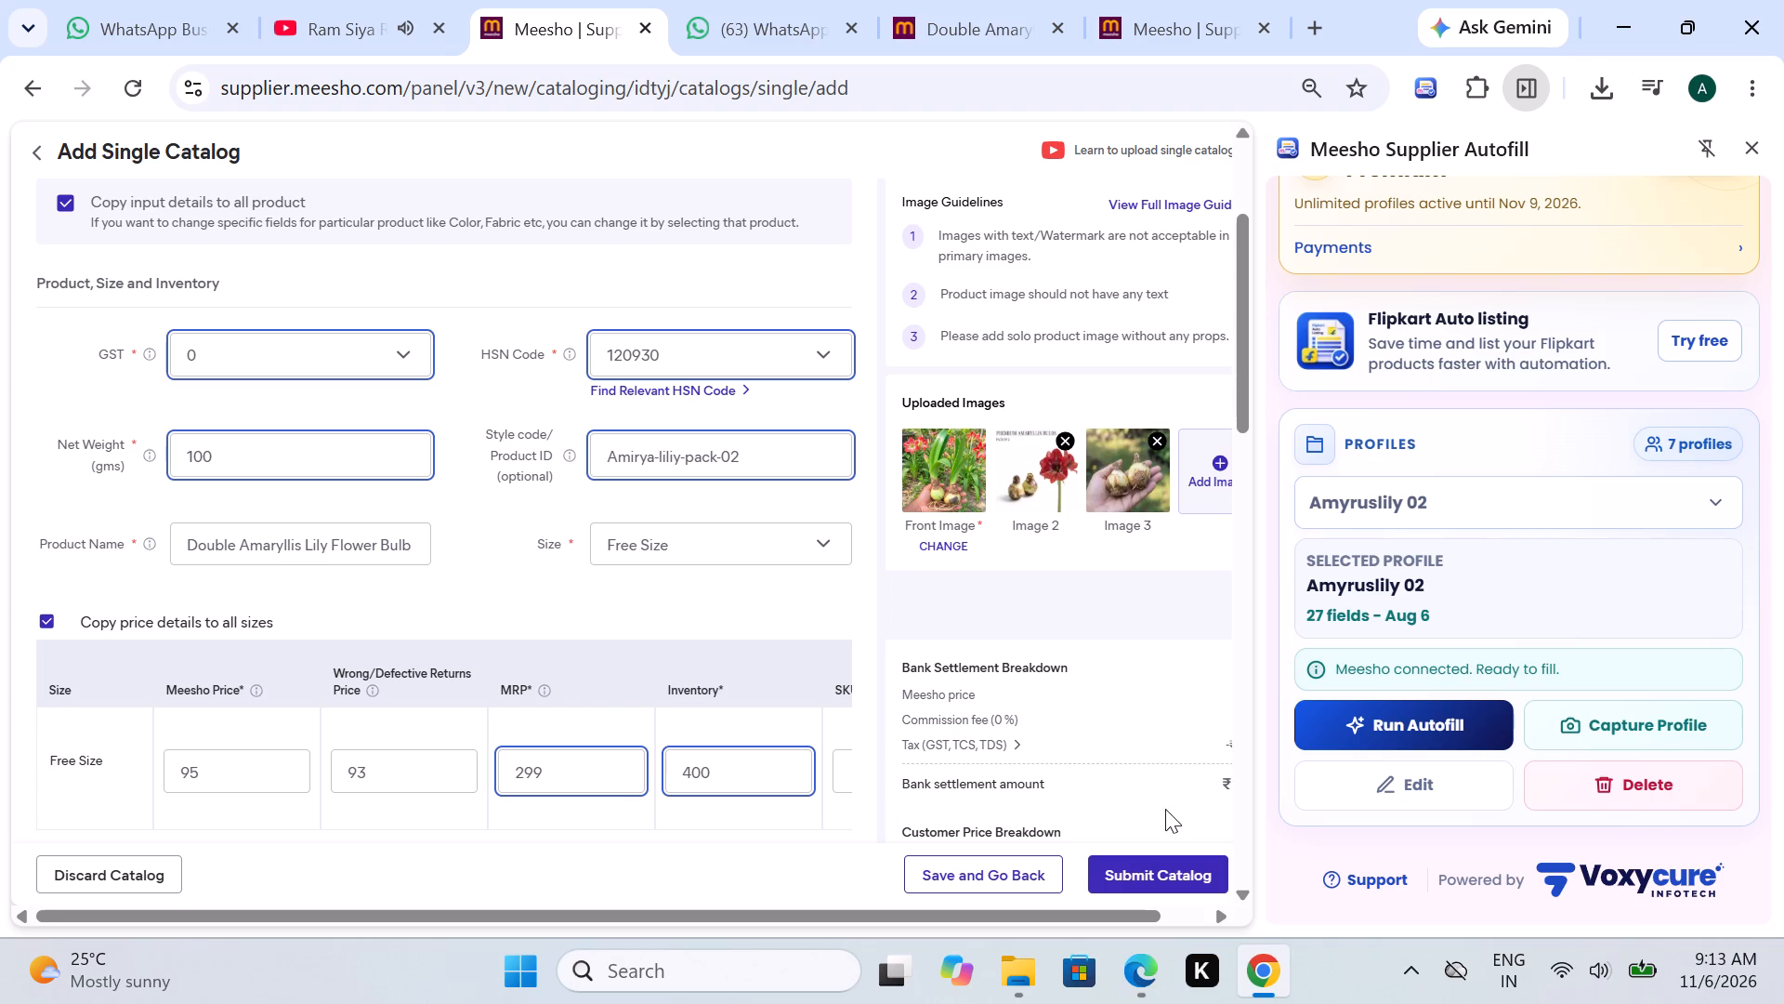
Fill in the packer details by making them the same as the manufacturer details.
scroll(1135, 736, "down", 1)
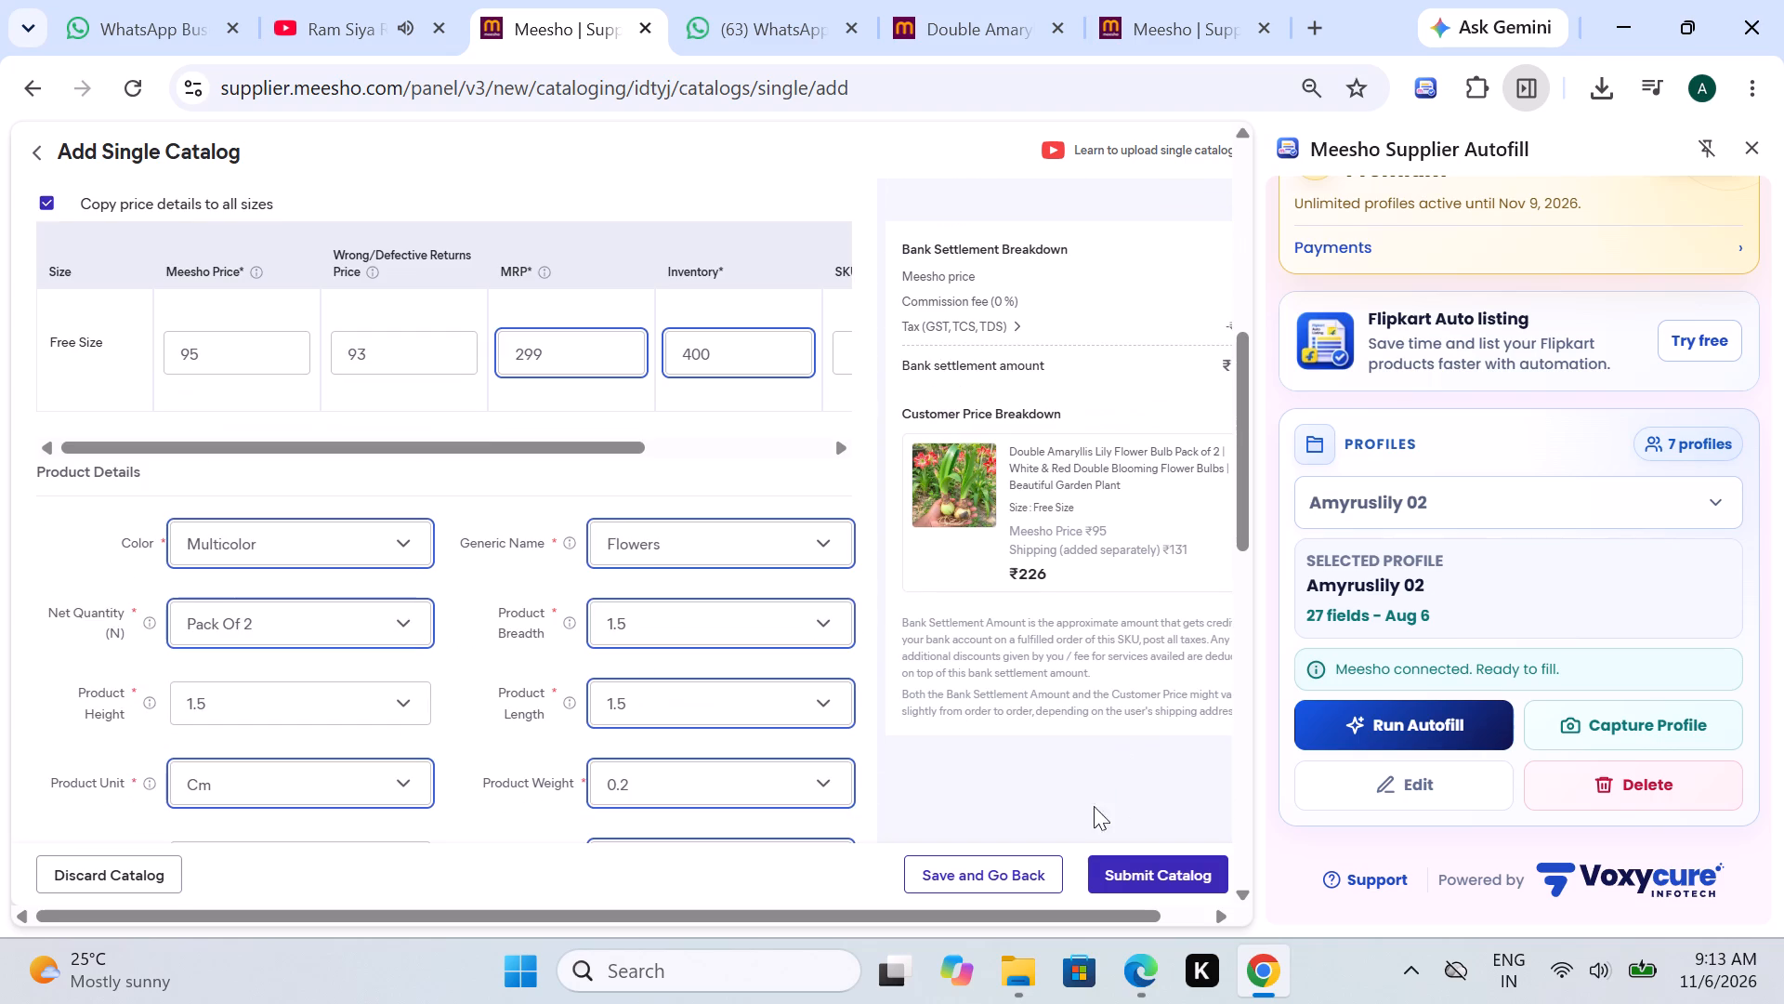
scroll(594, 584, "down", 2)
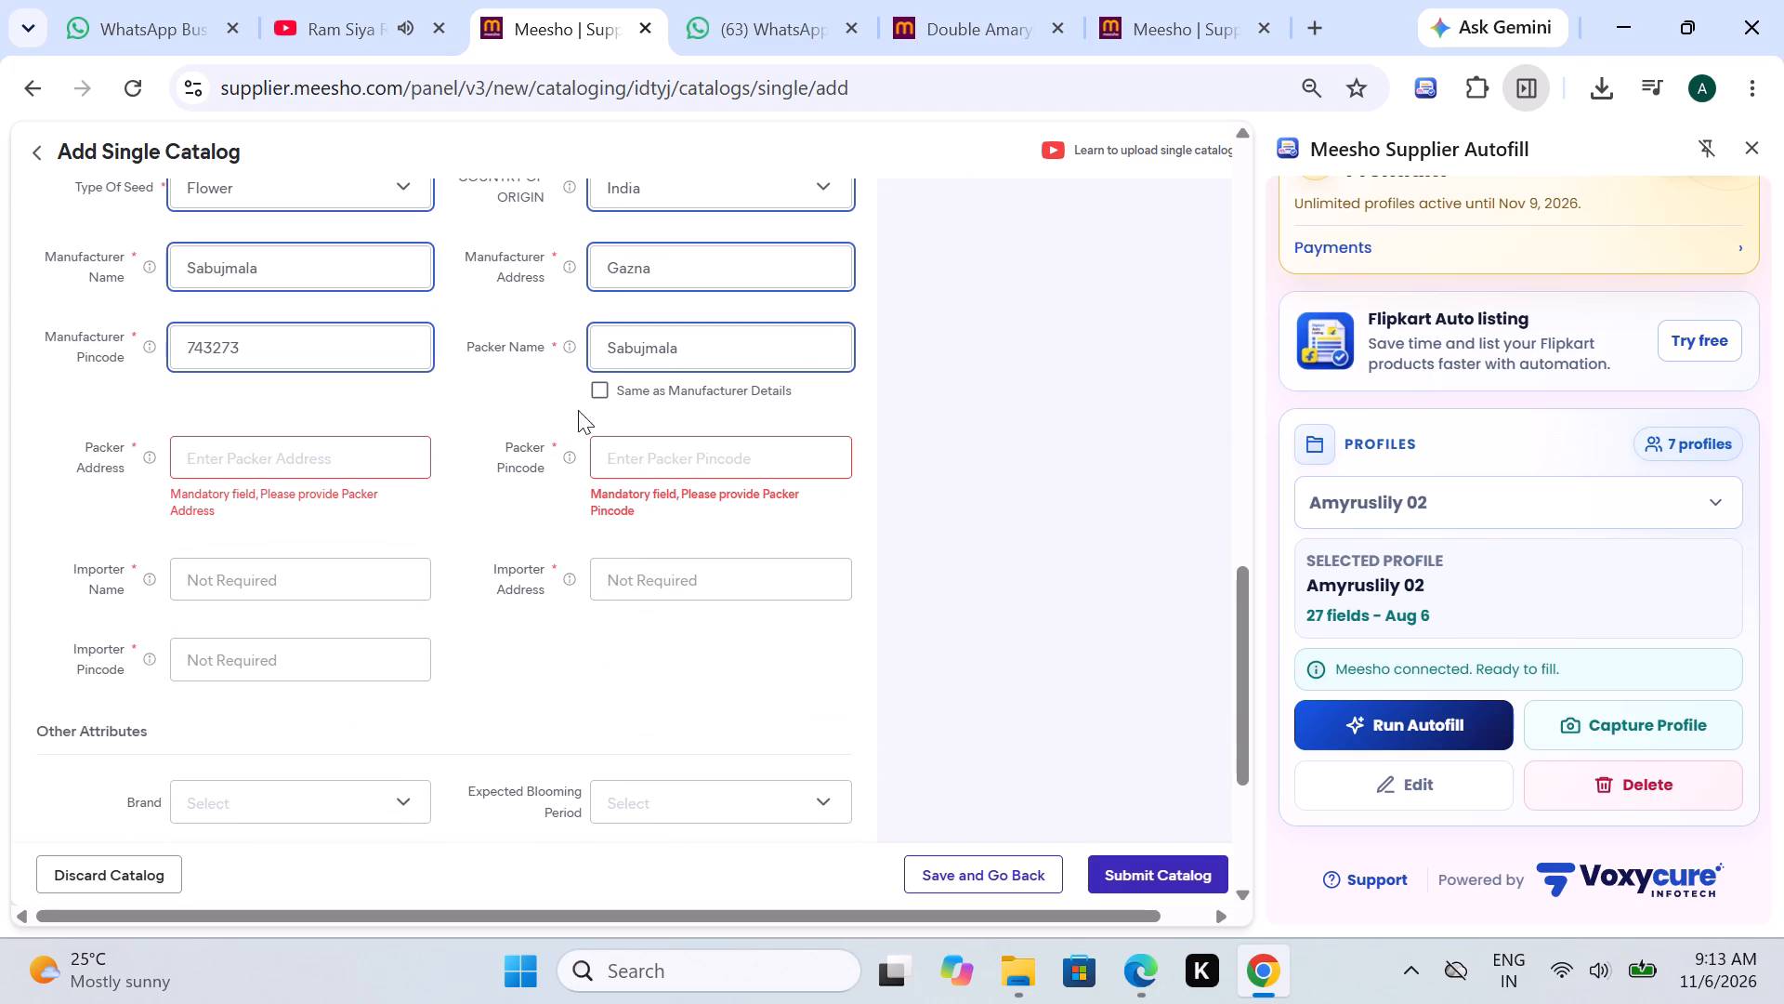
left_click(602, 389)
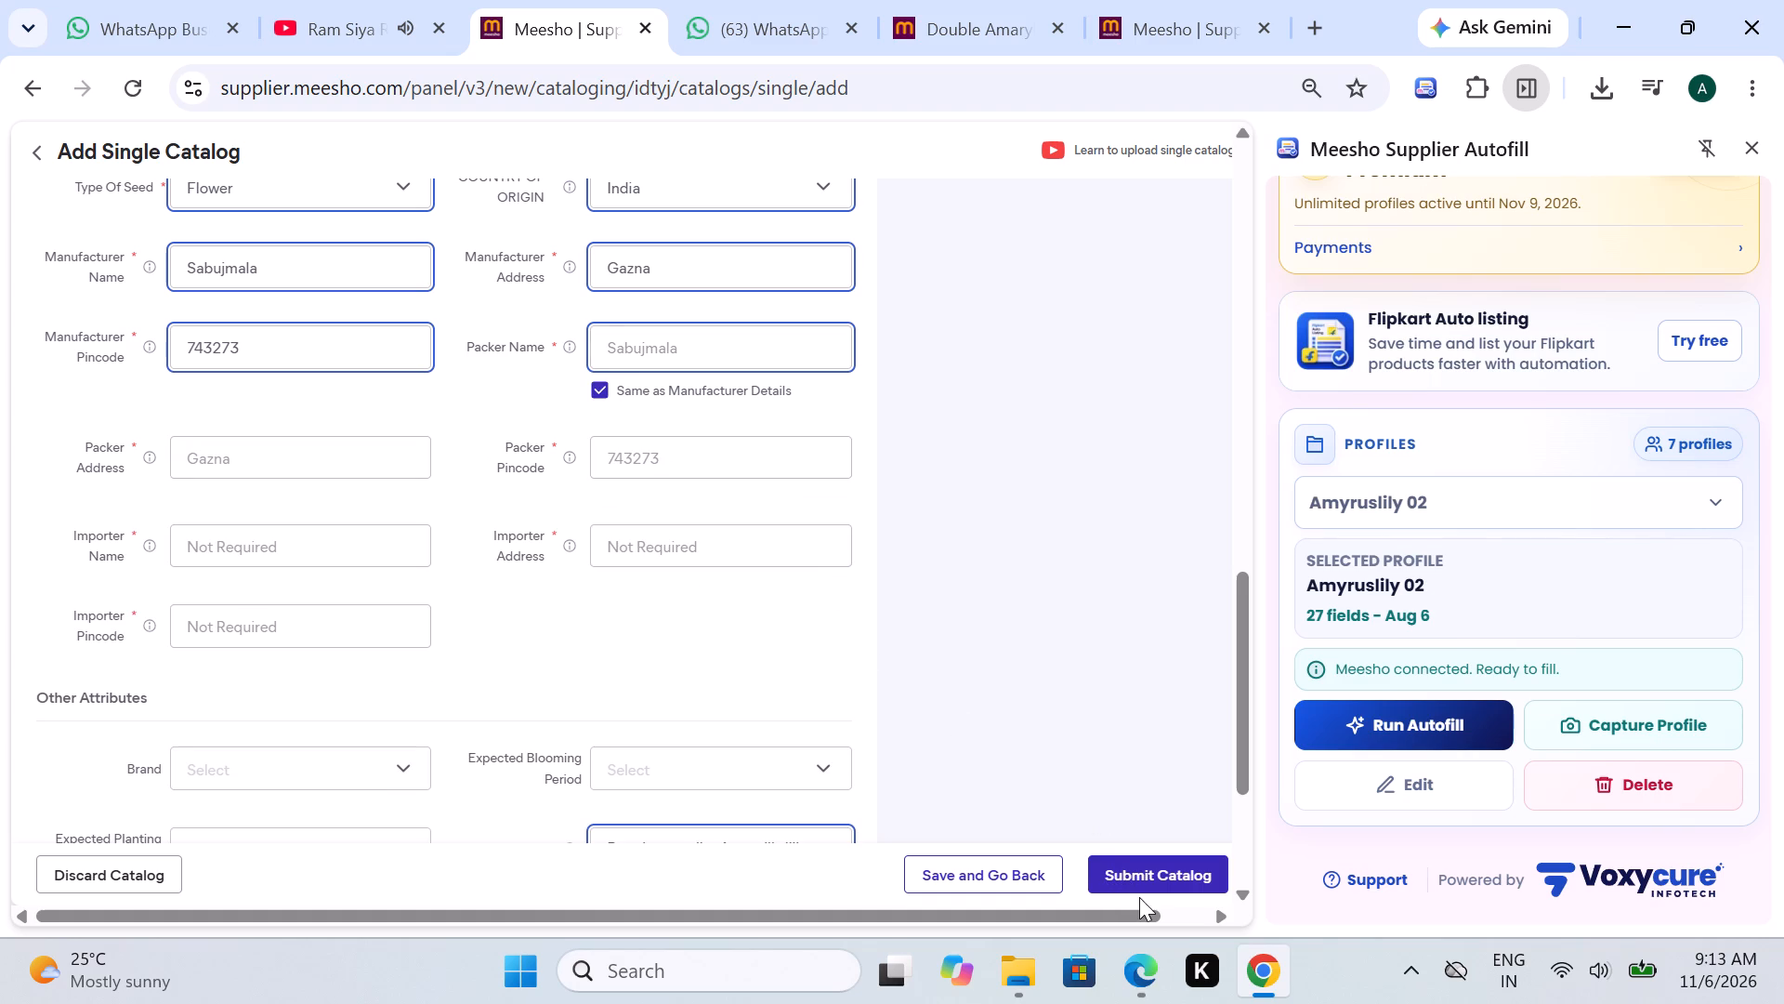
Submit the second Amaryllis lily catalog for quality check and dismiss the ad campaign offer.
left_click(1146, 870)
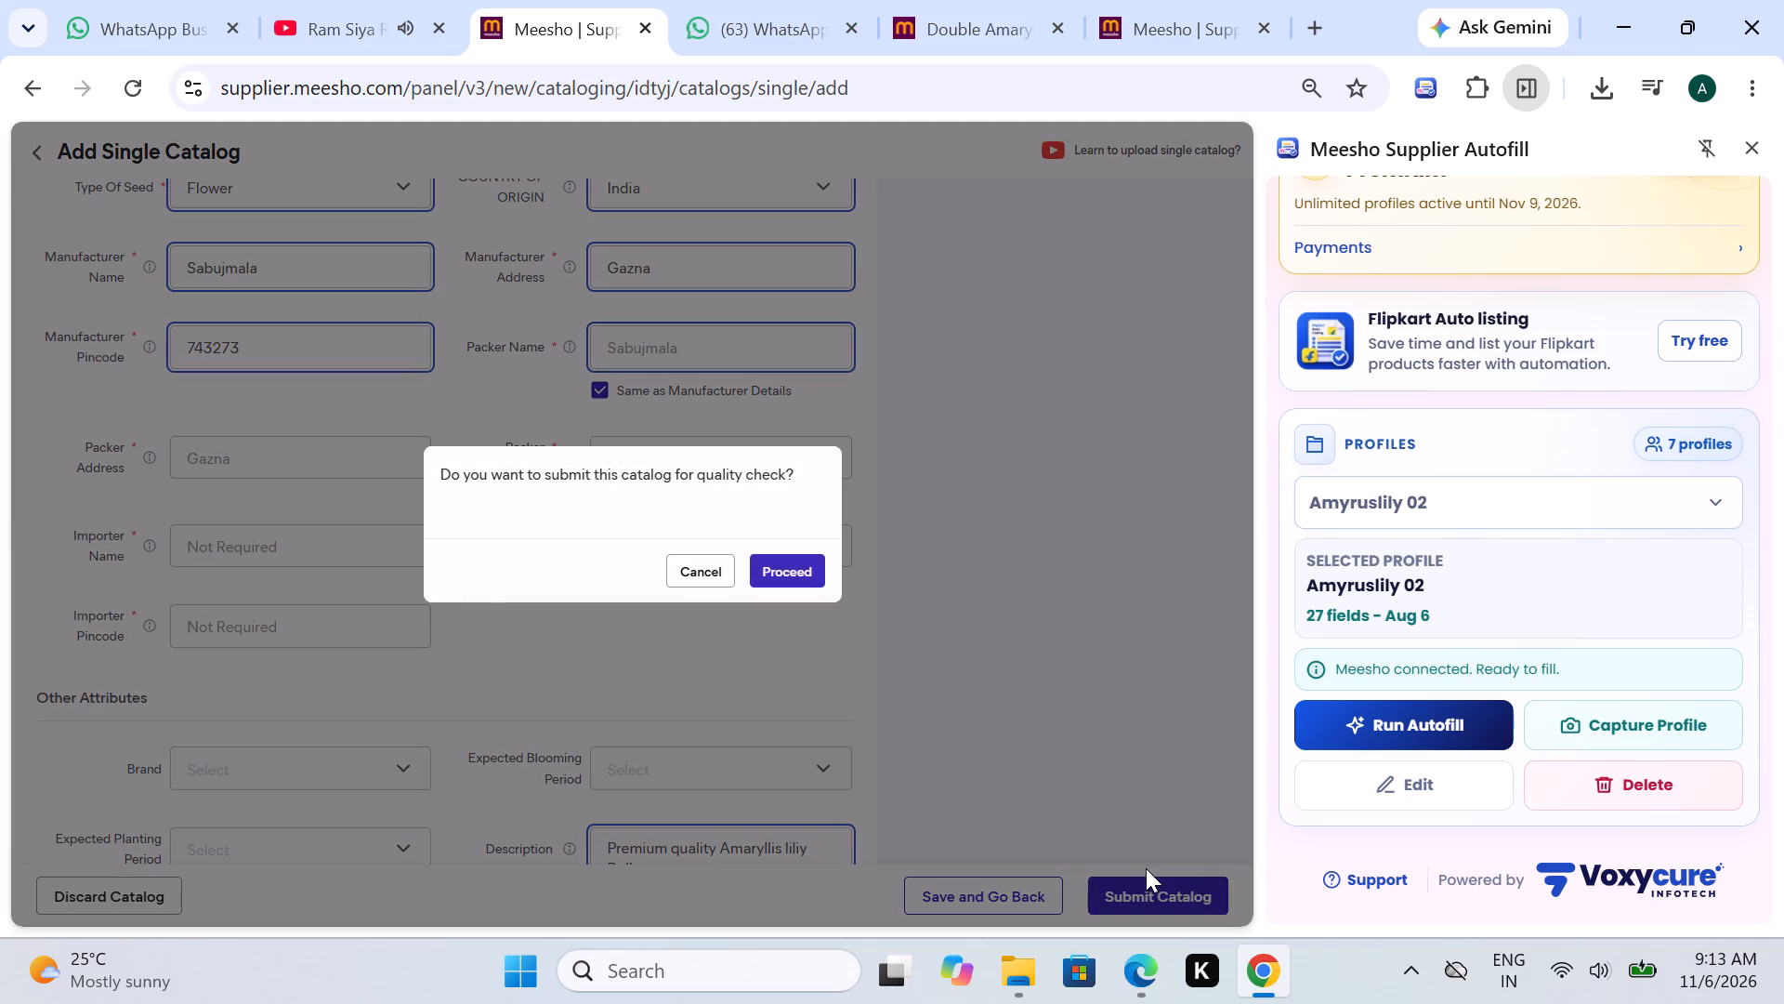
left_click(796, 579)
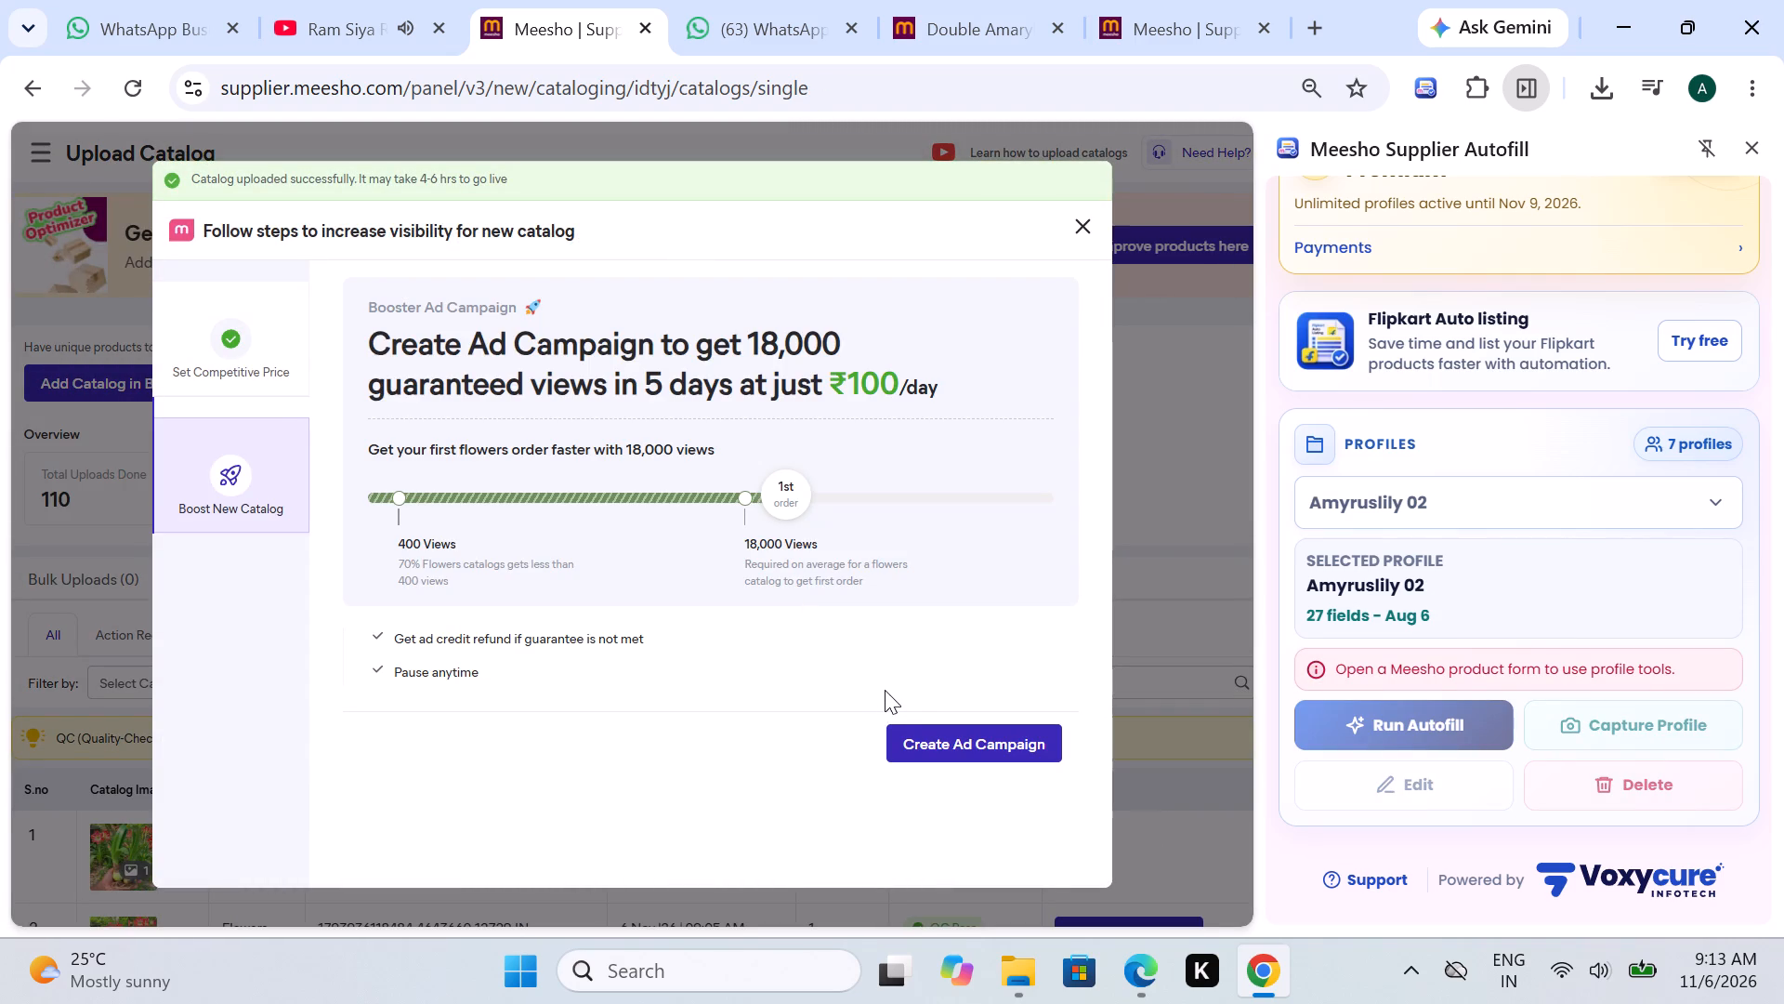
left_click(1083, 216)
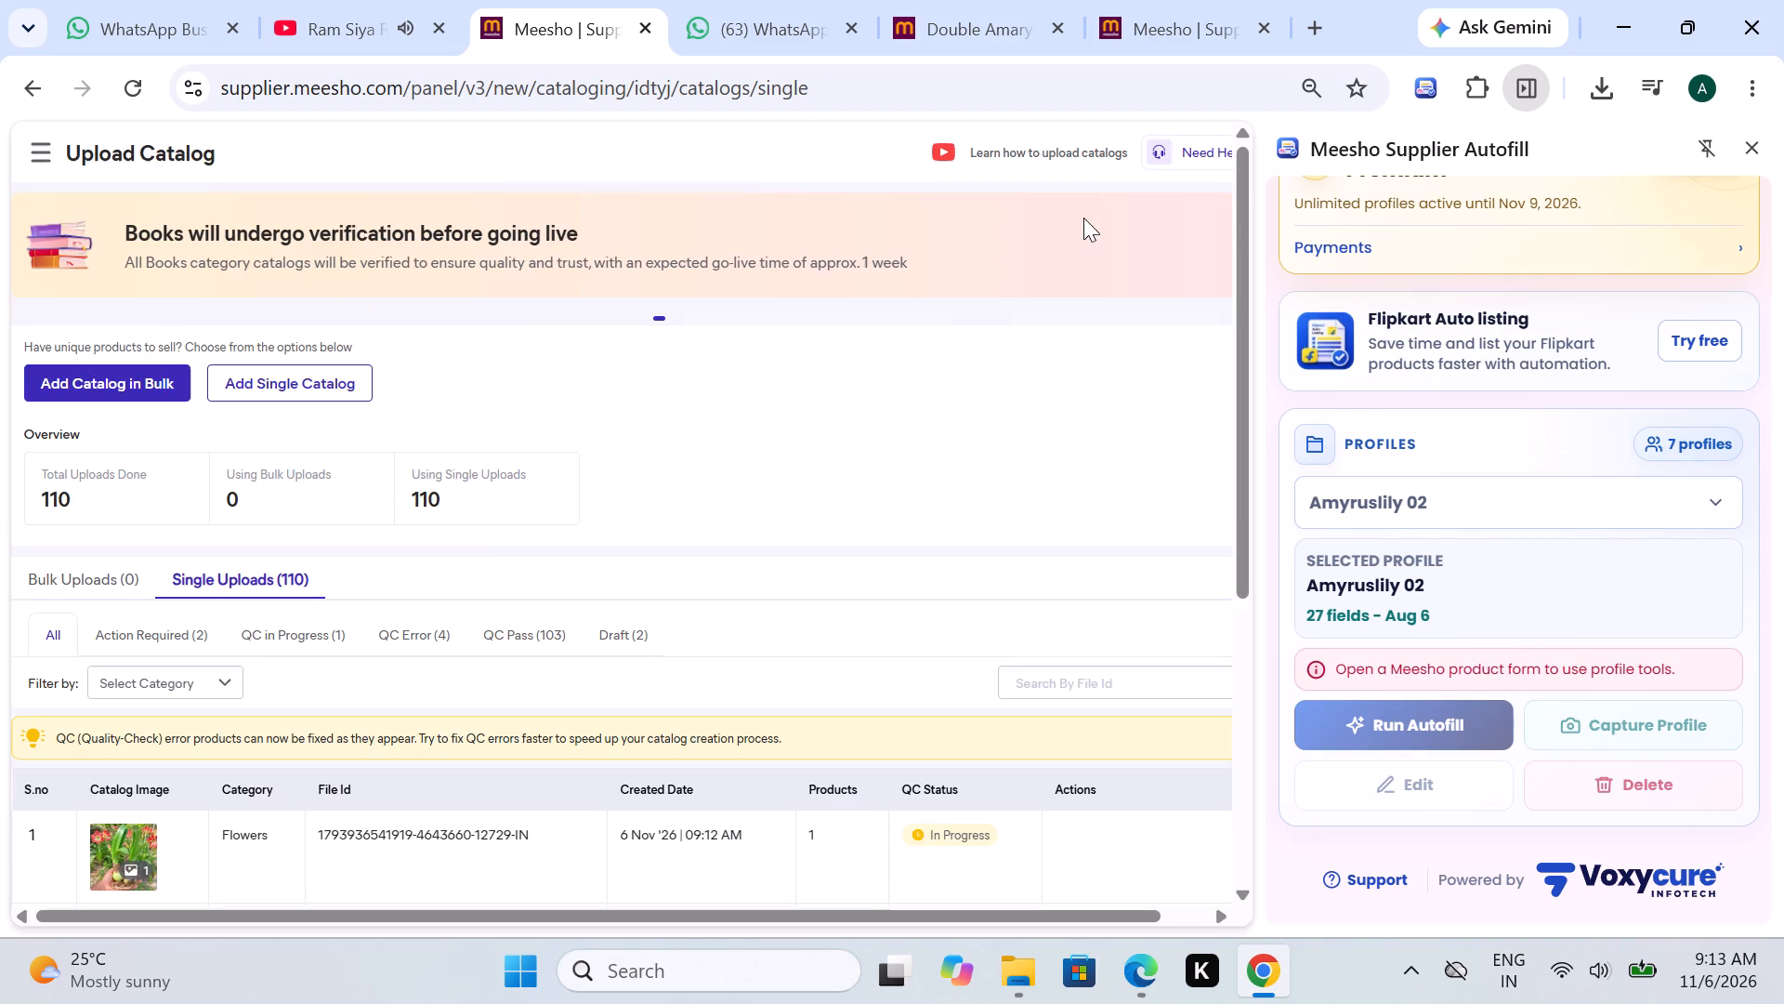
Refresh the catalog uploads and check the QC status of the newly submitted Amaryllis catalog.
scroll(953, 335, "down", 1)
left_click(964, 410)
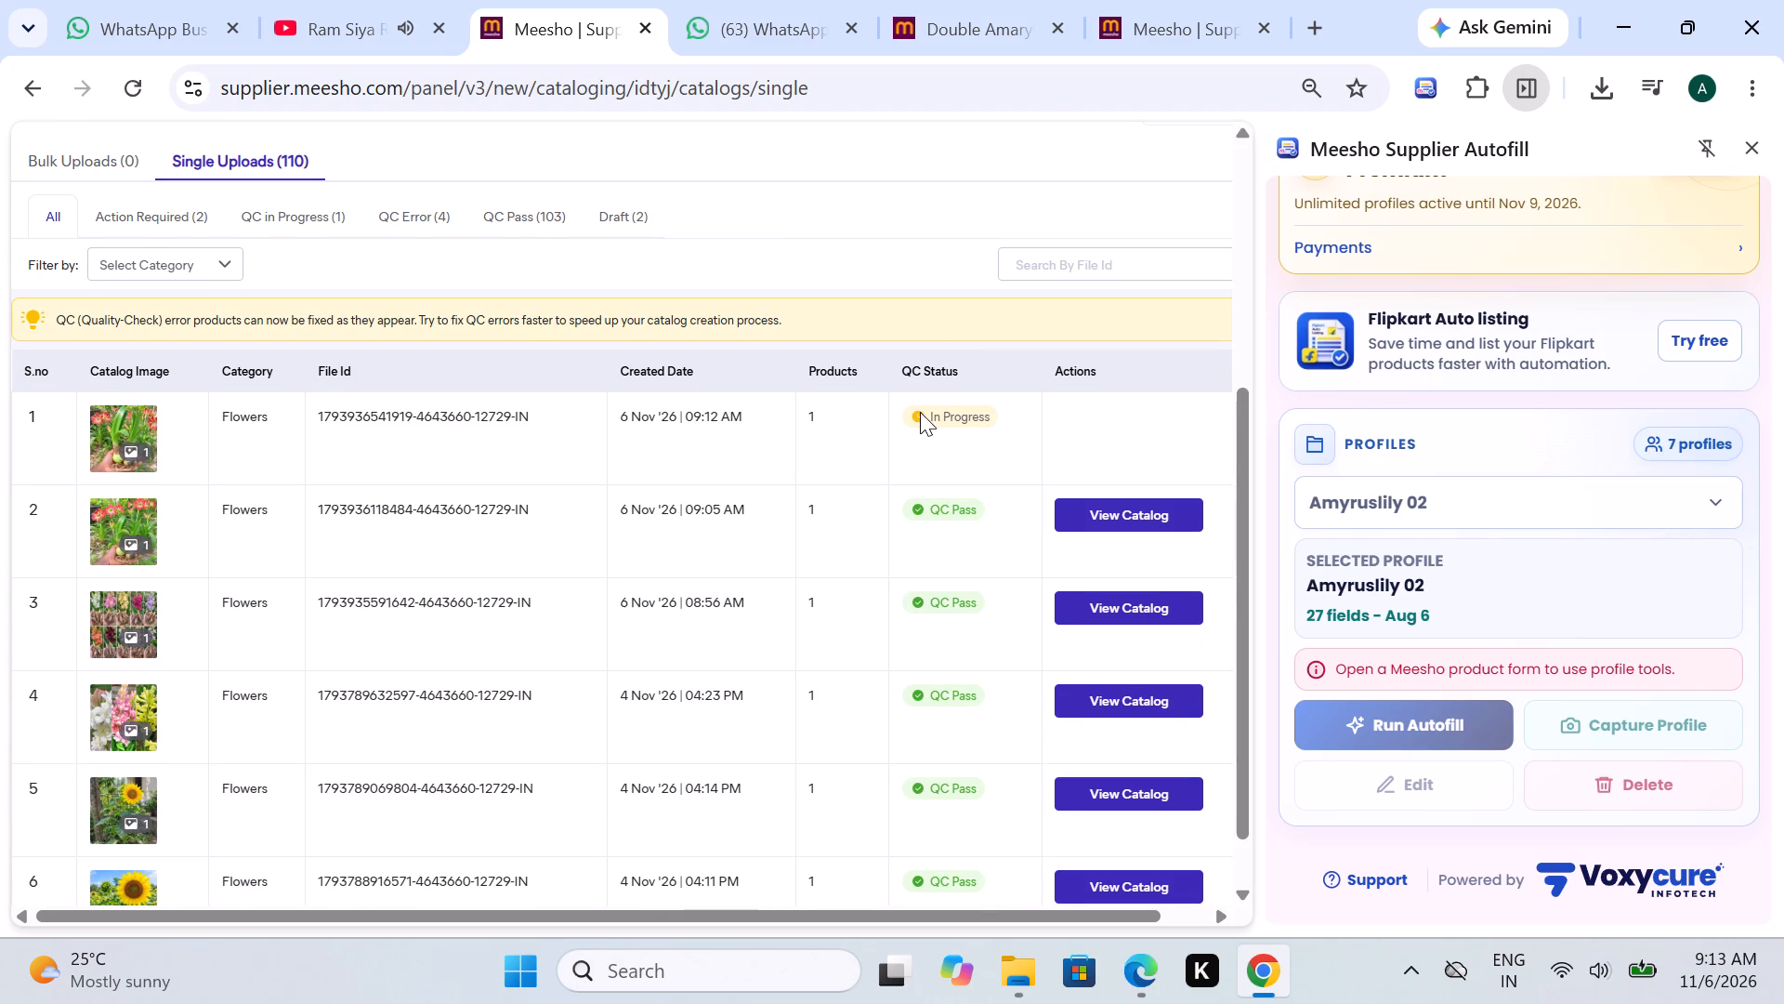
left_click(922, 412)
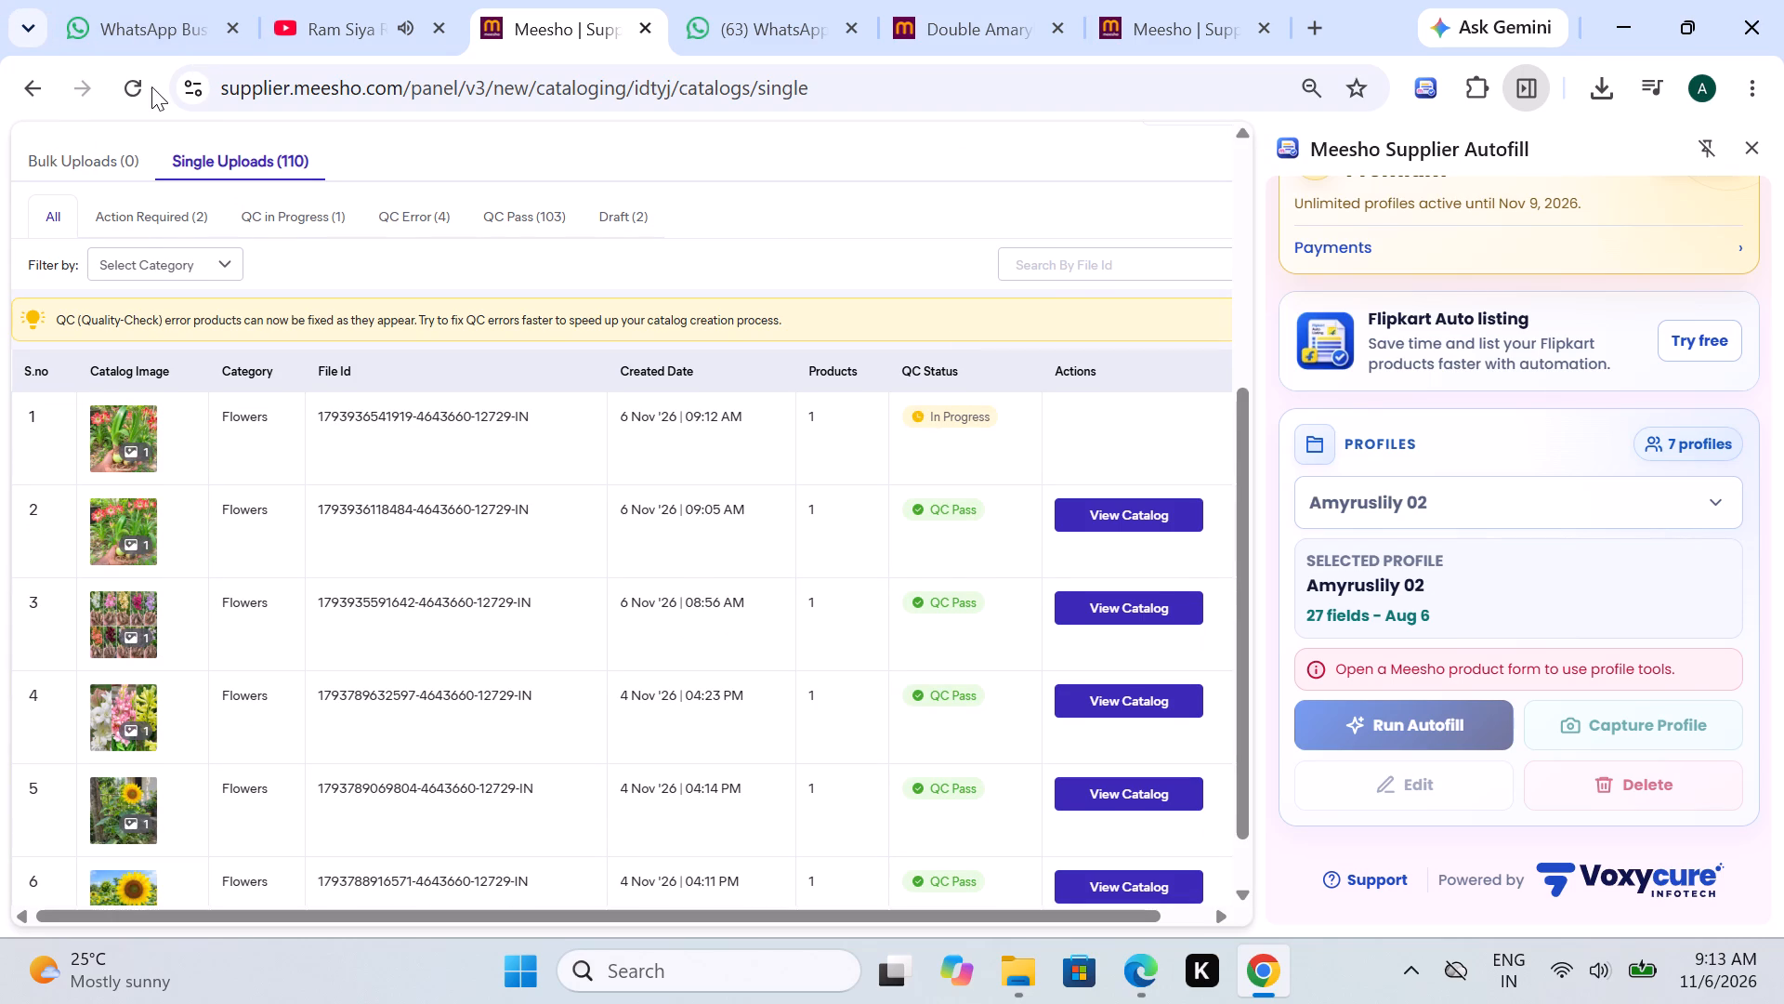
left_click(150, 86)
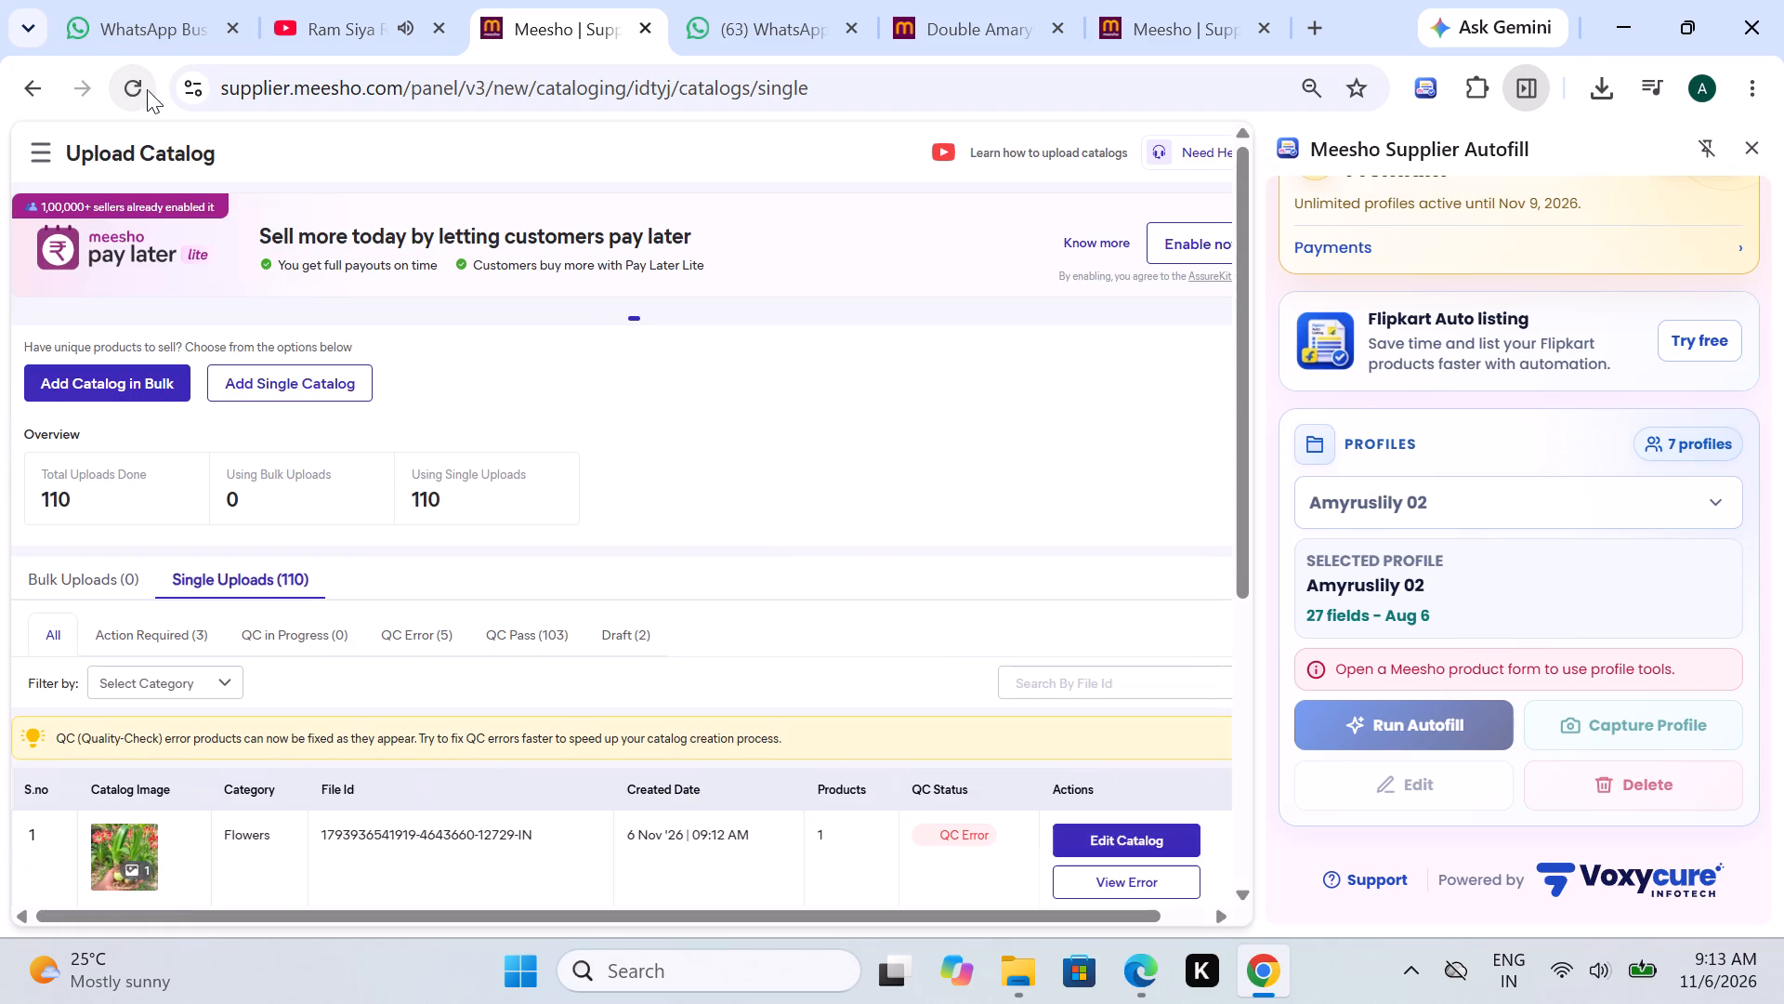
scroll(1000, 643, "down", 1)
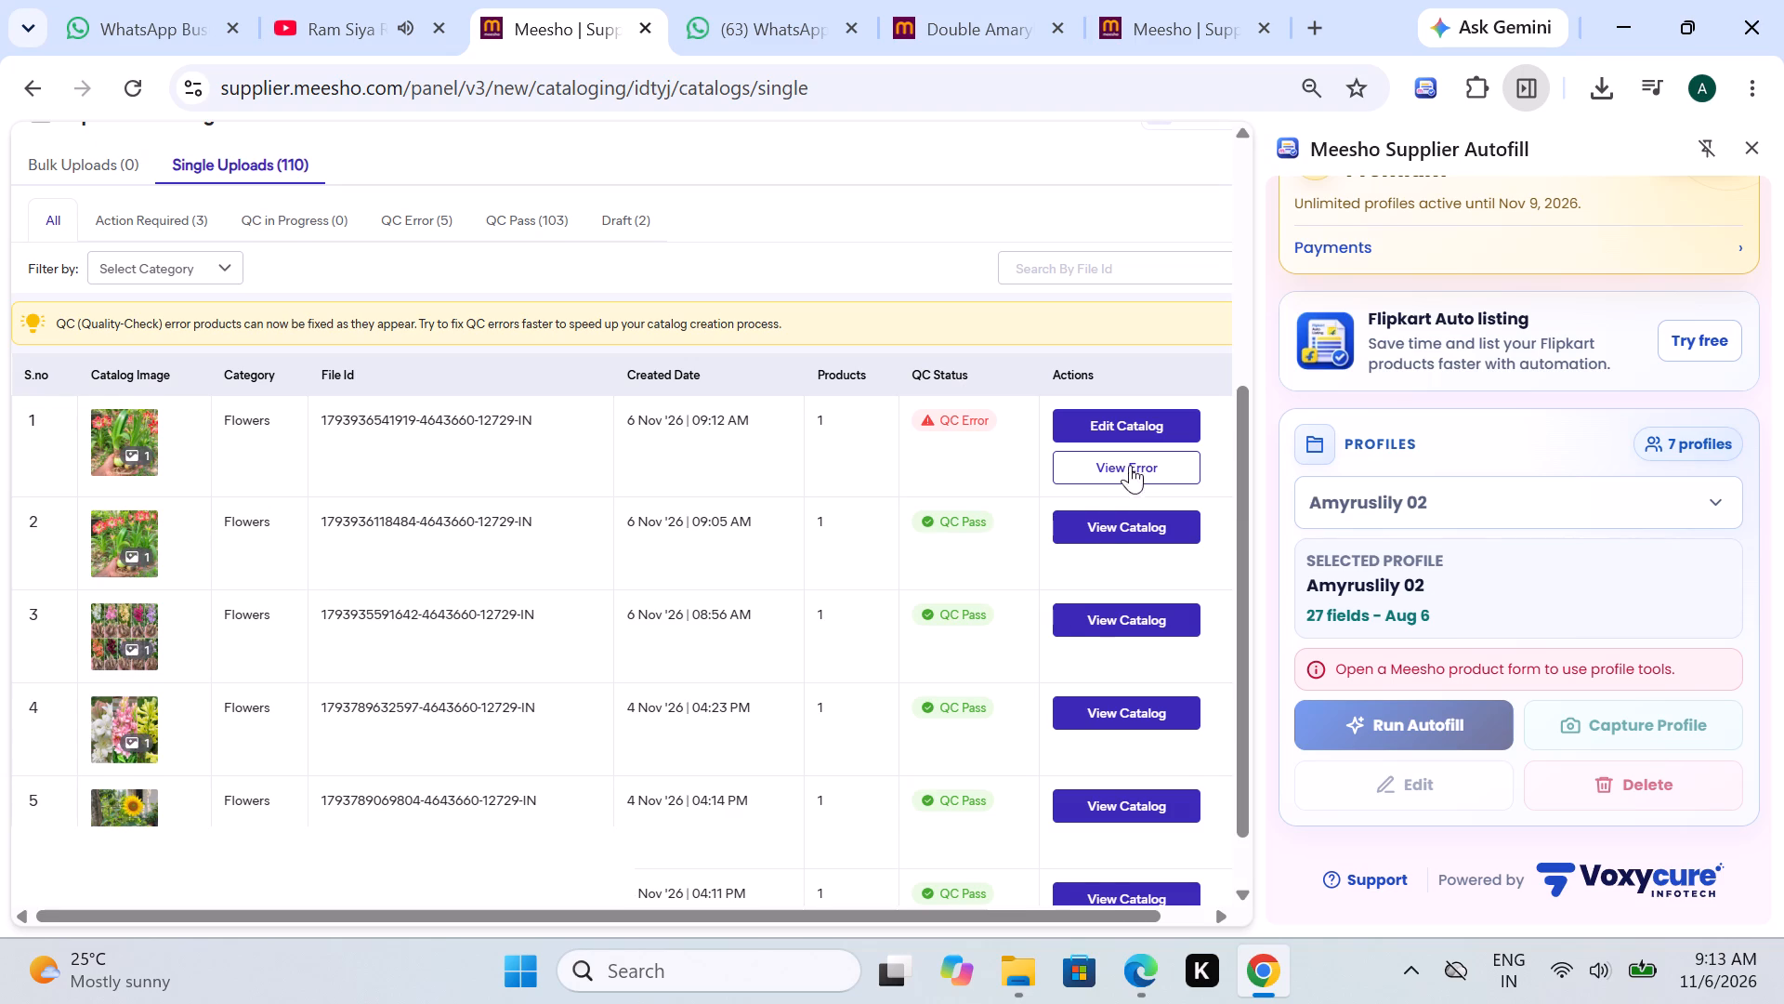
Edit the catalog with the QC error and change its style code/product ID to Amirya-liliy11-pack-02.
left_click(1128, 424)
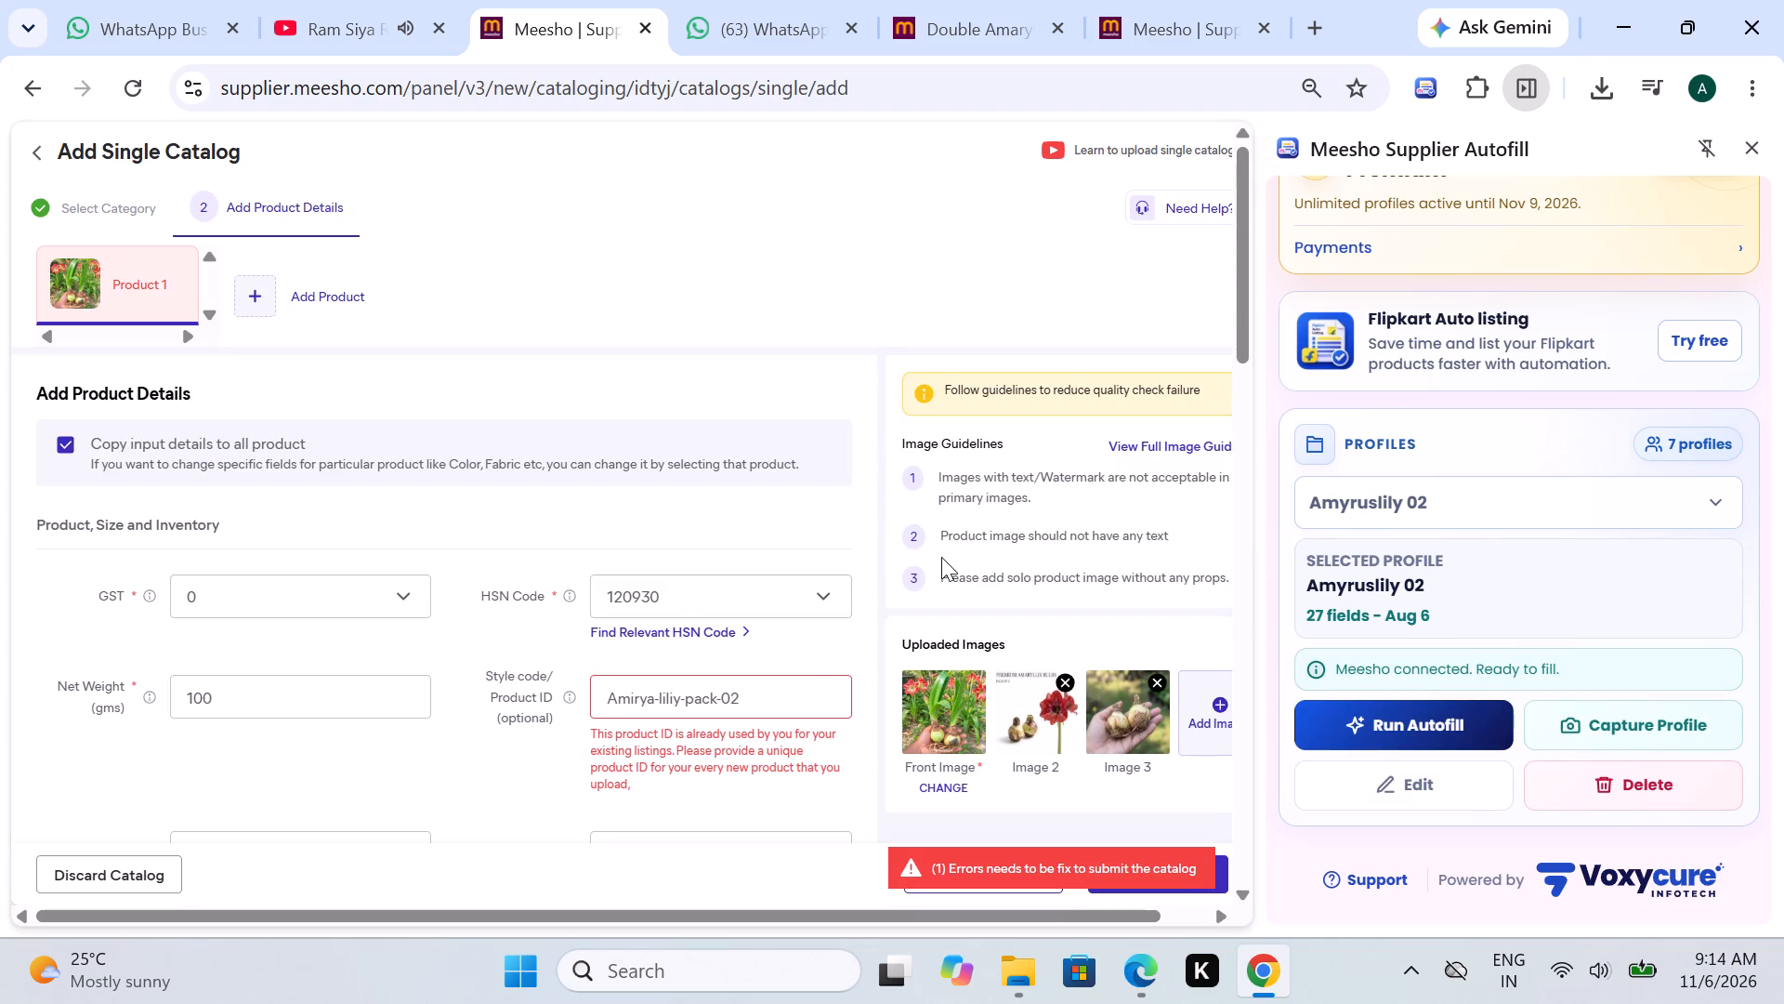
left_click(681, 698)
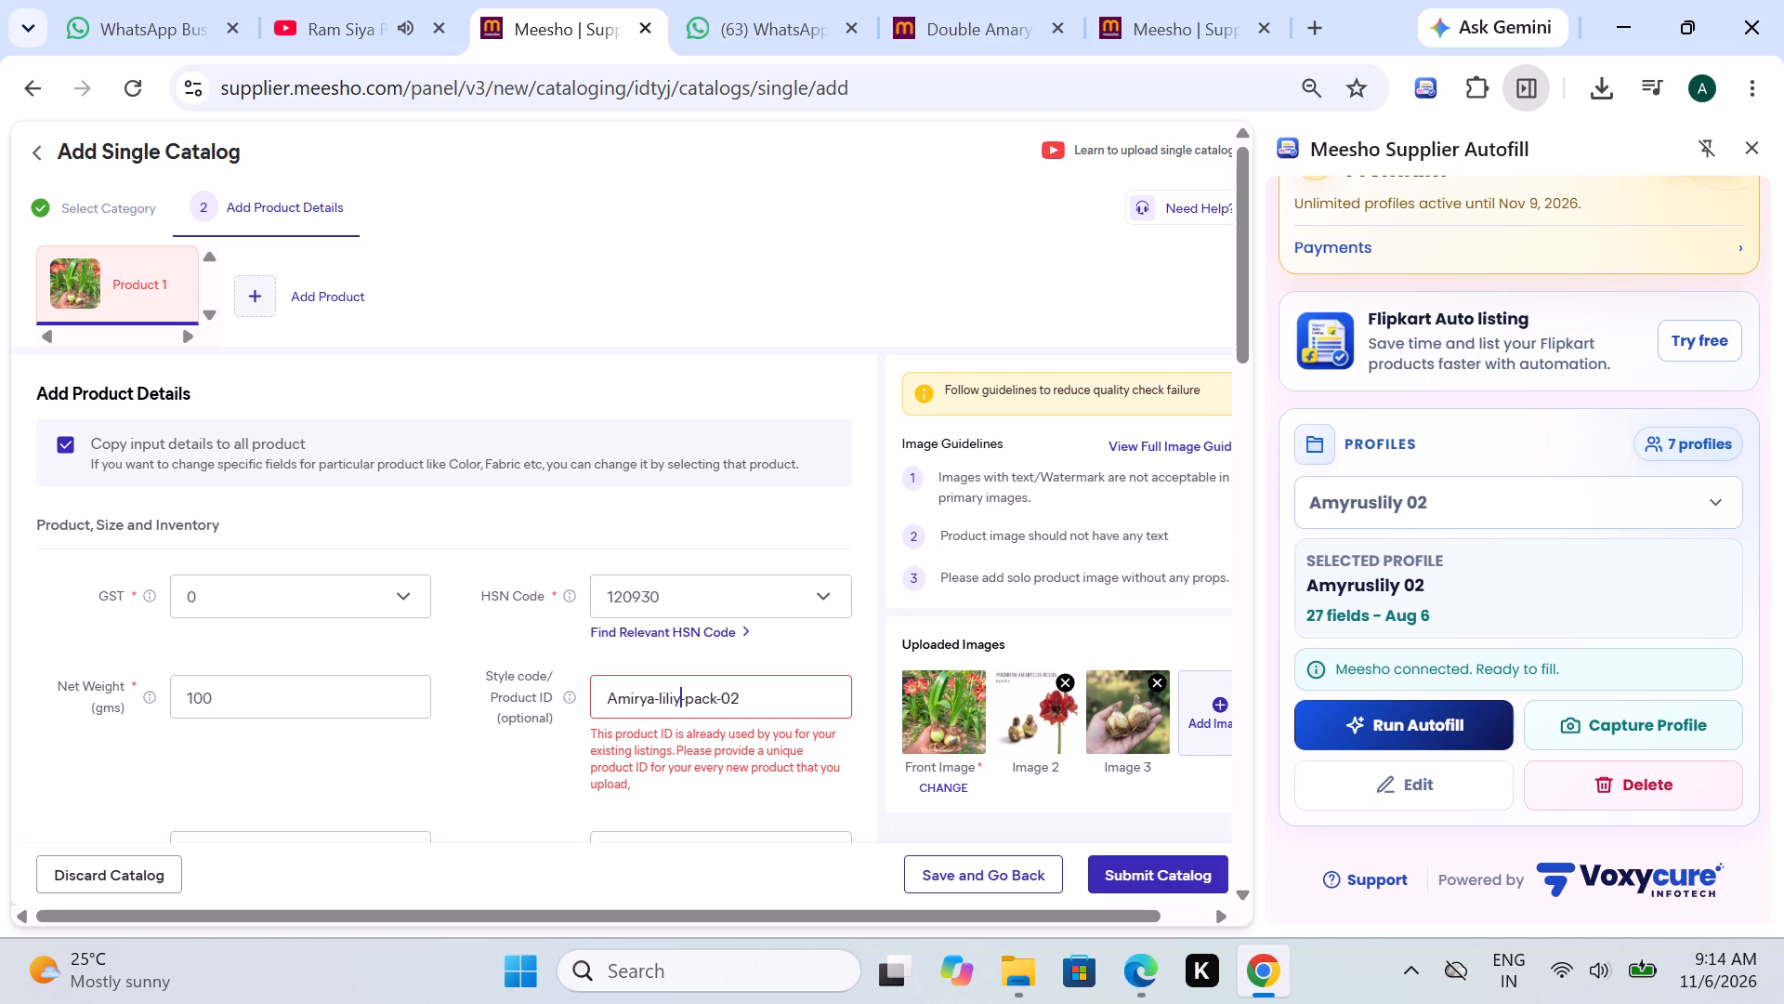
key("1")
key("1")
Resubmit the corrected Amaryllis catalog for quality check, dismiss the ad campaign offer and view its entry in the uploads list.
left_click(1123, 864)
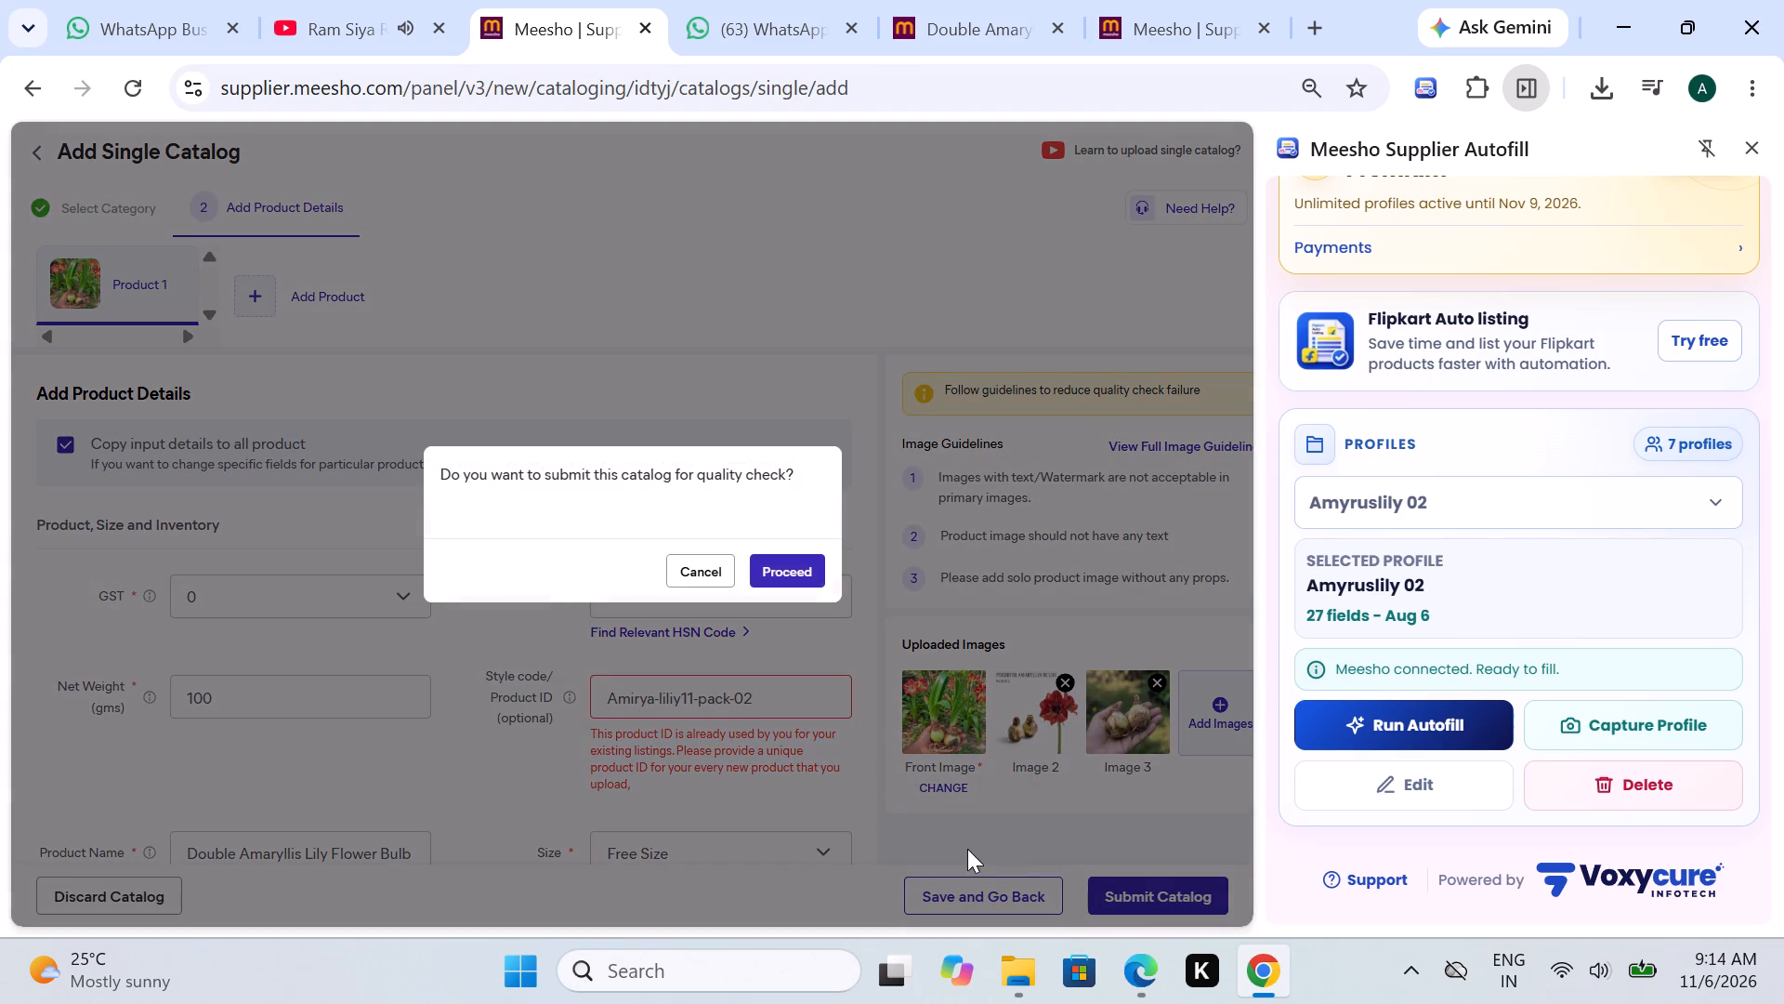
left_click(799, 563)
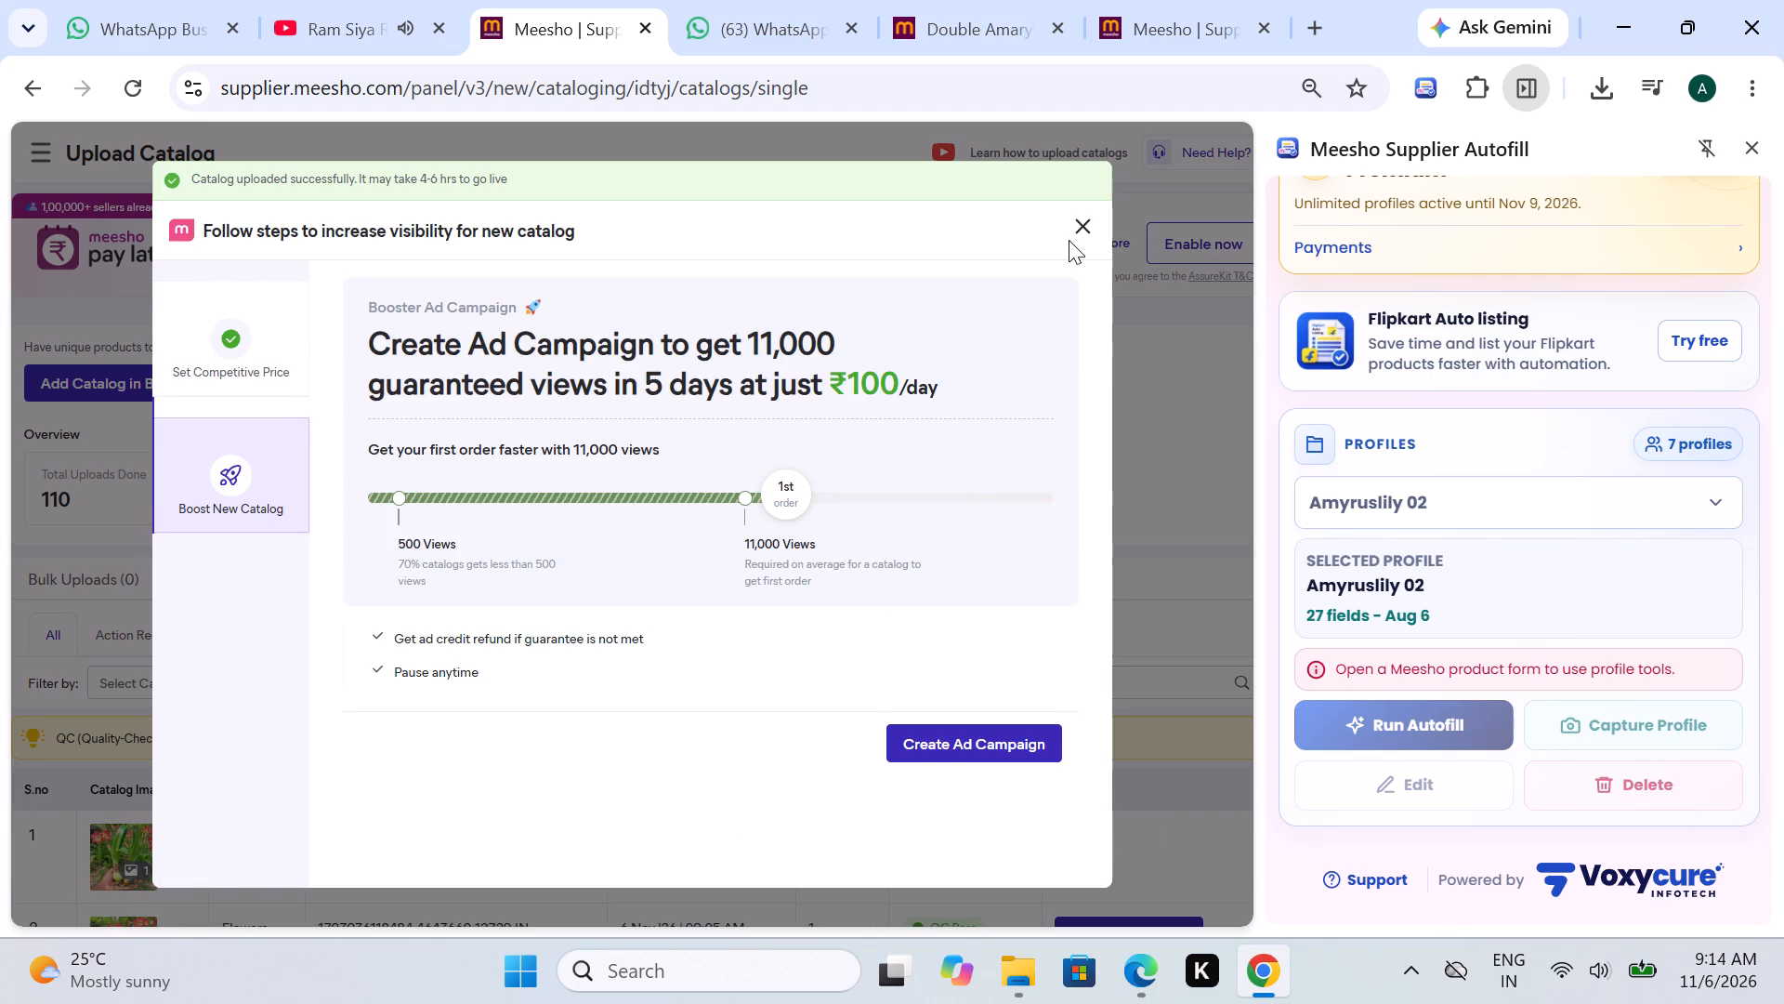
left_click(1072, 223)
scroll(938, 363, "down", 2)
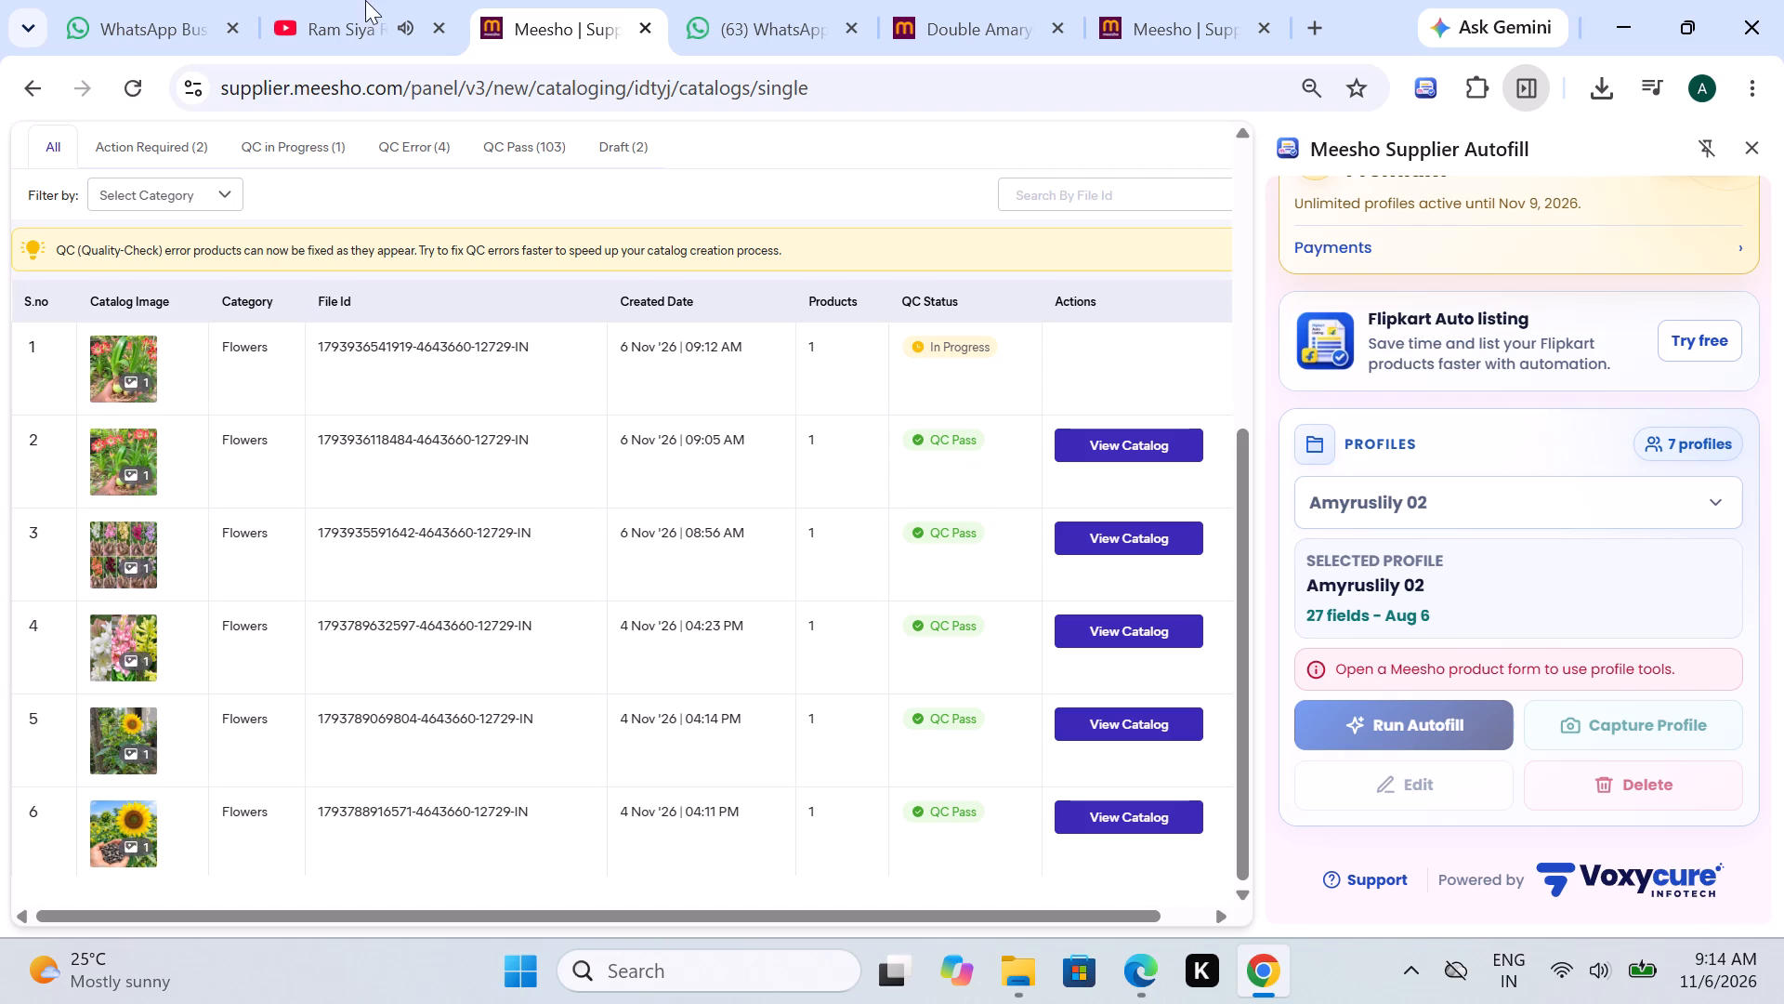
Switch to the other Meesho supplier page and close the product details of the first Amaryllis catalog.
left_click(1180, 1)
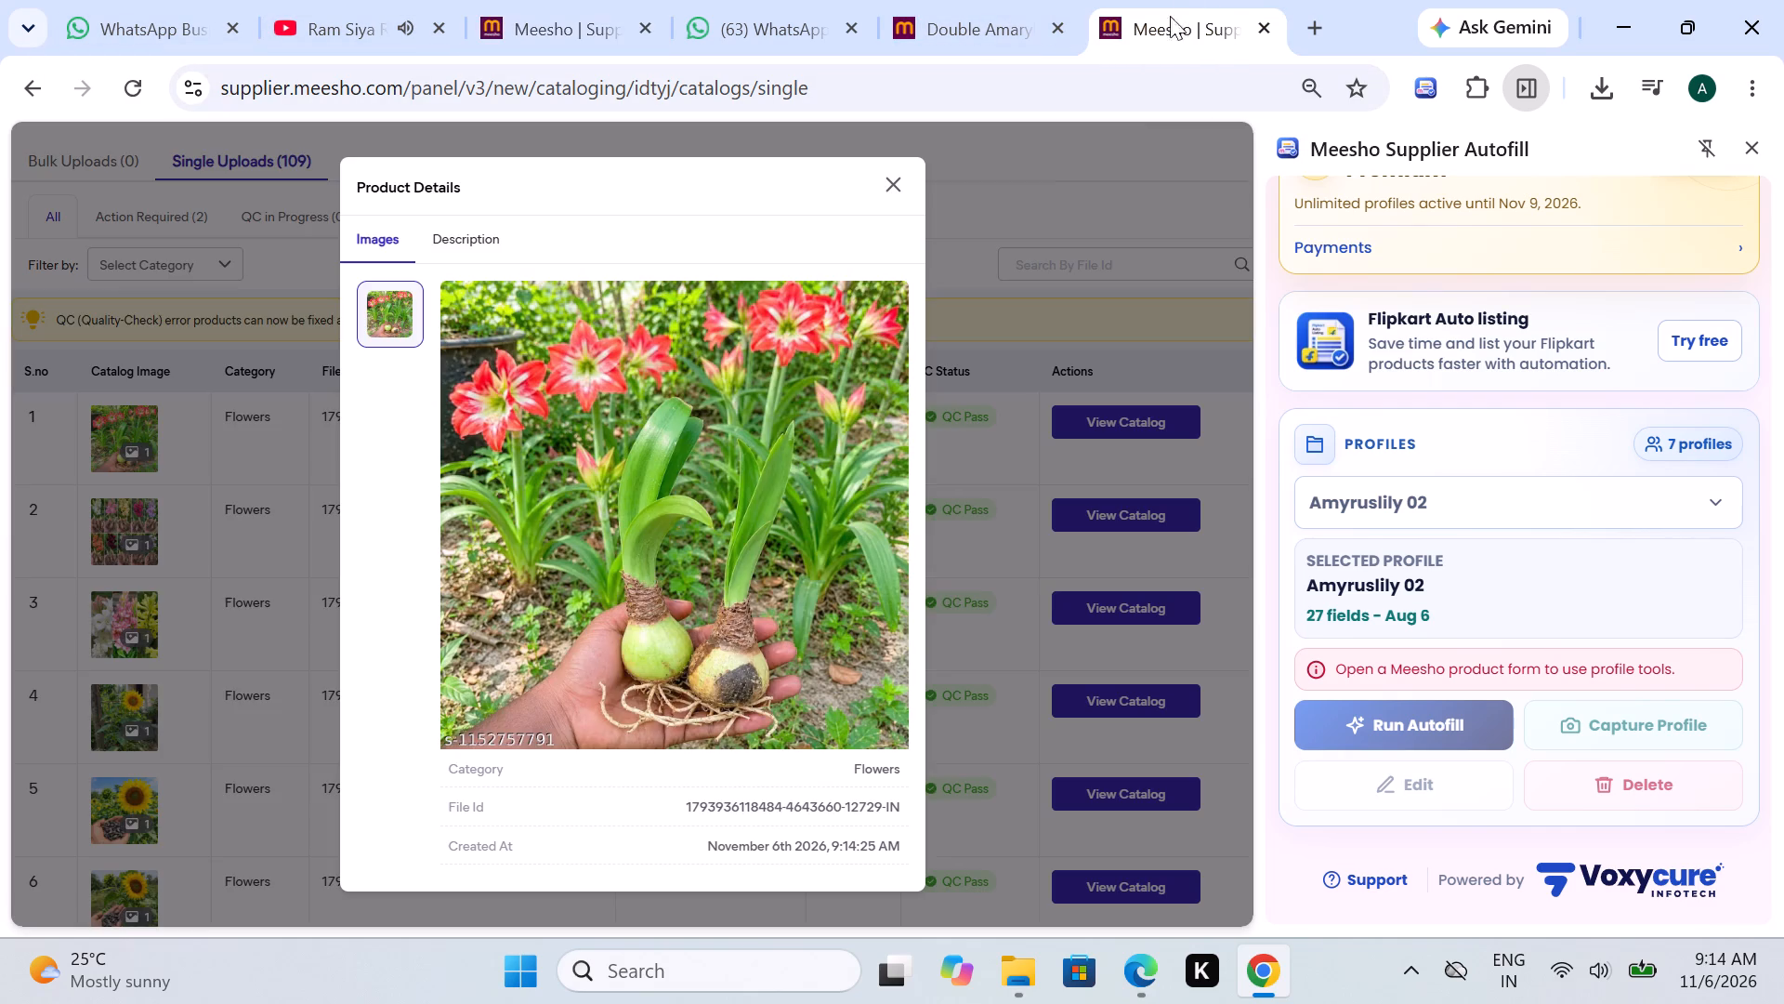
left_click(900, 170)
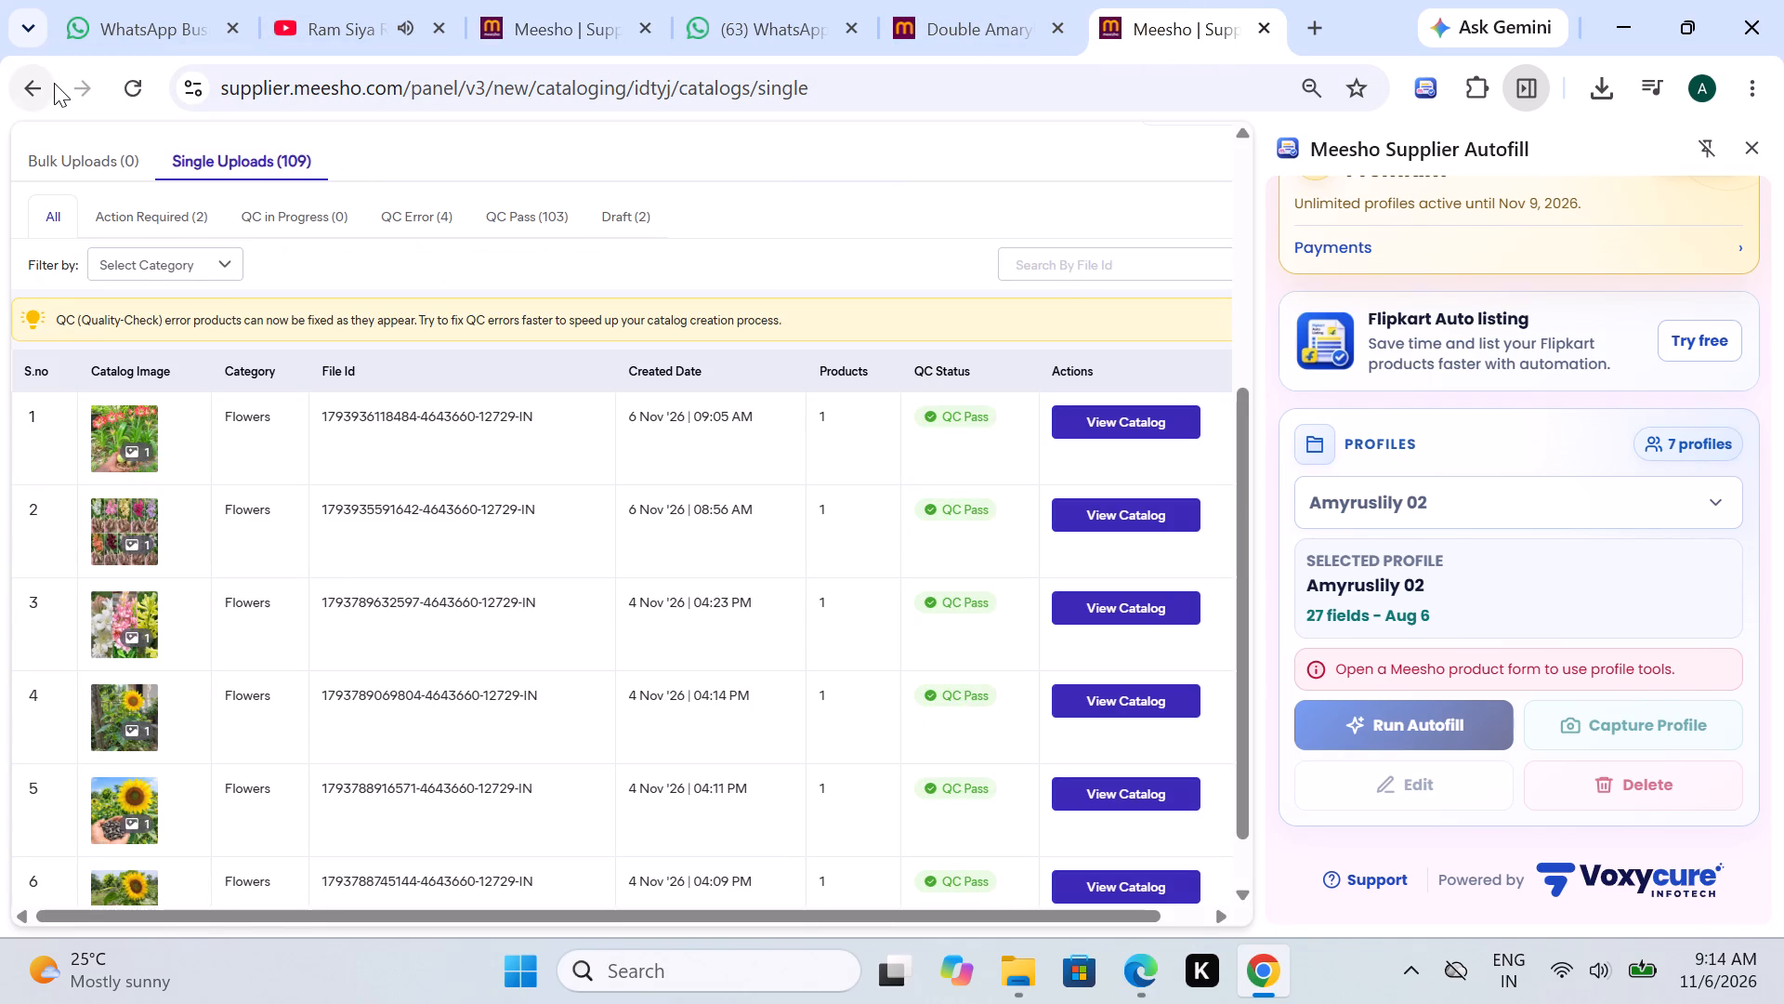
Close the duplicate supplier page, return to the original SabujMala catalog uploads page and close the Meesho Supplier Autofill extension.
left_click(54, 83)
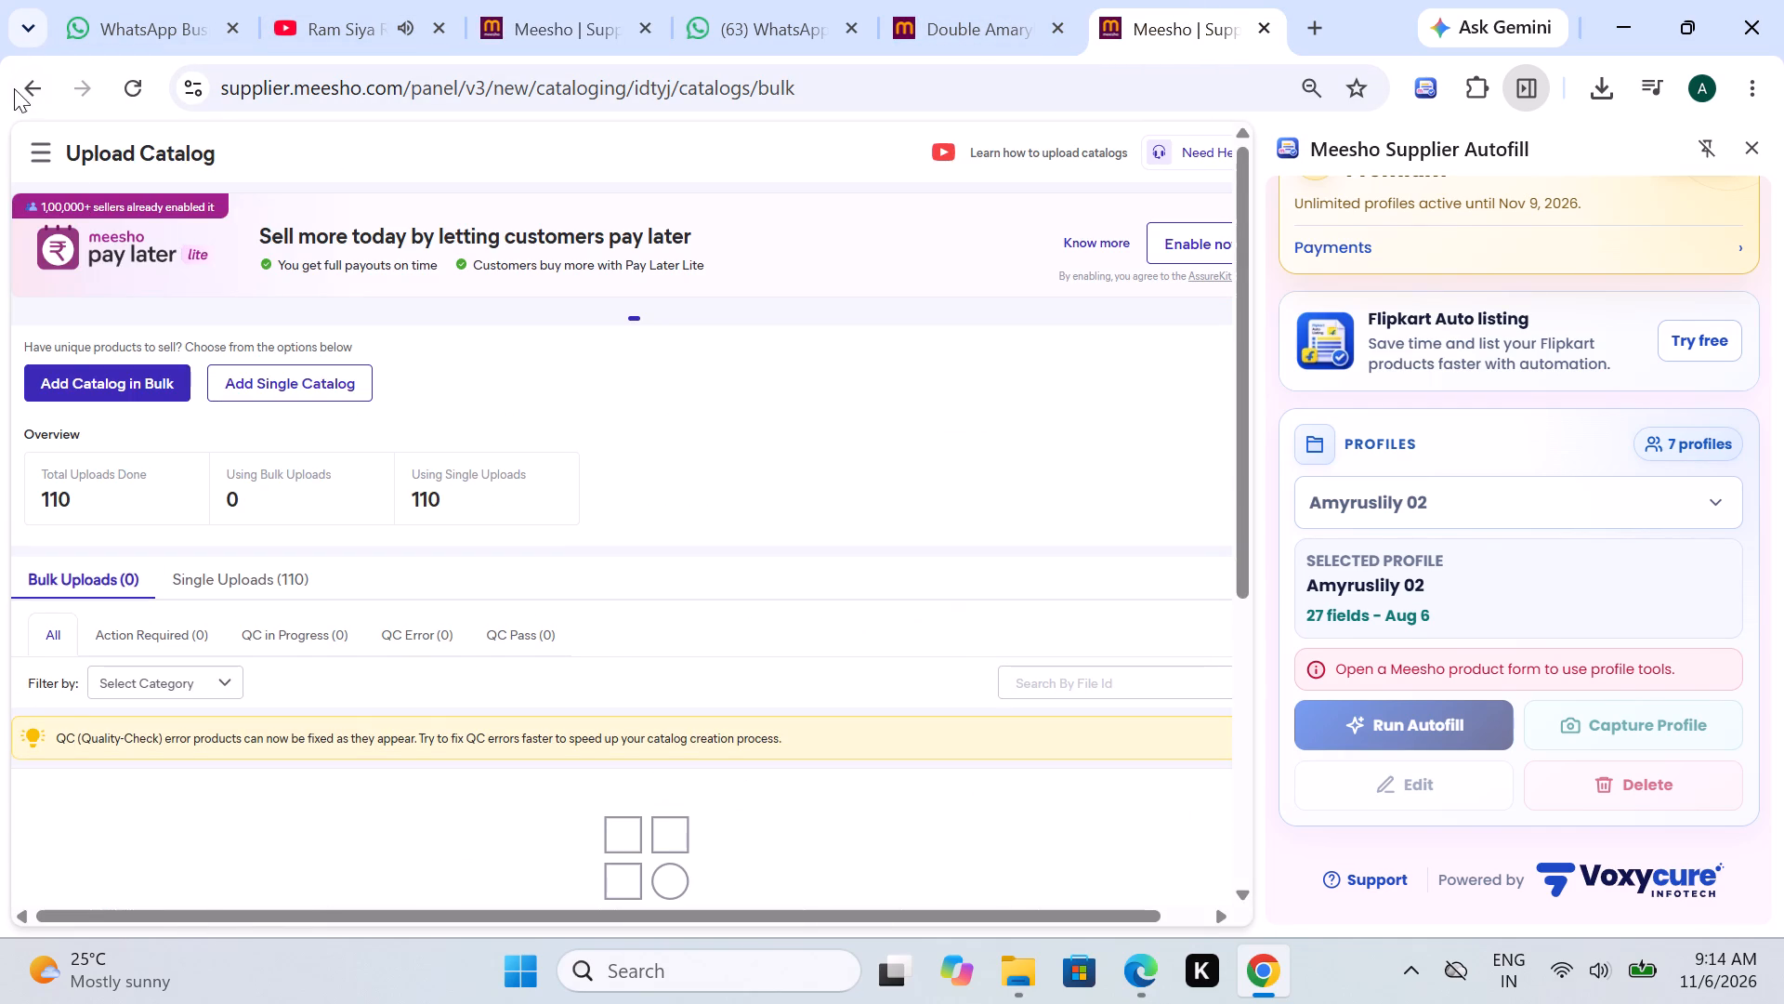
left_click(10, 86)
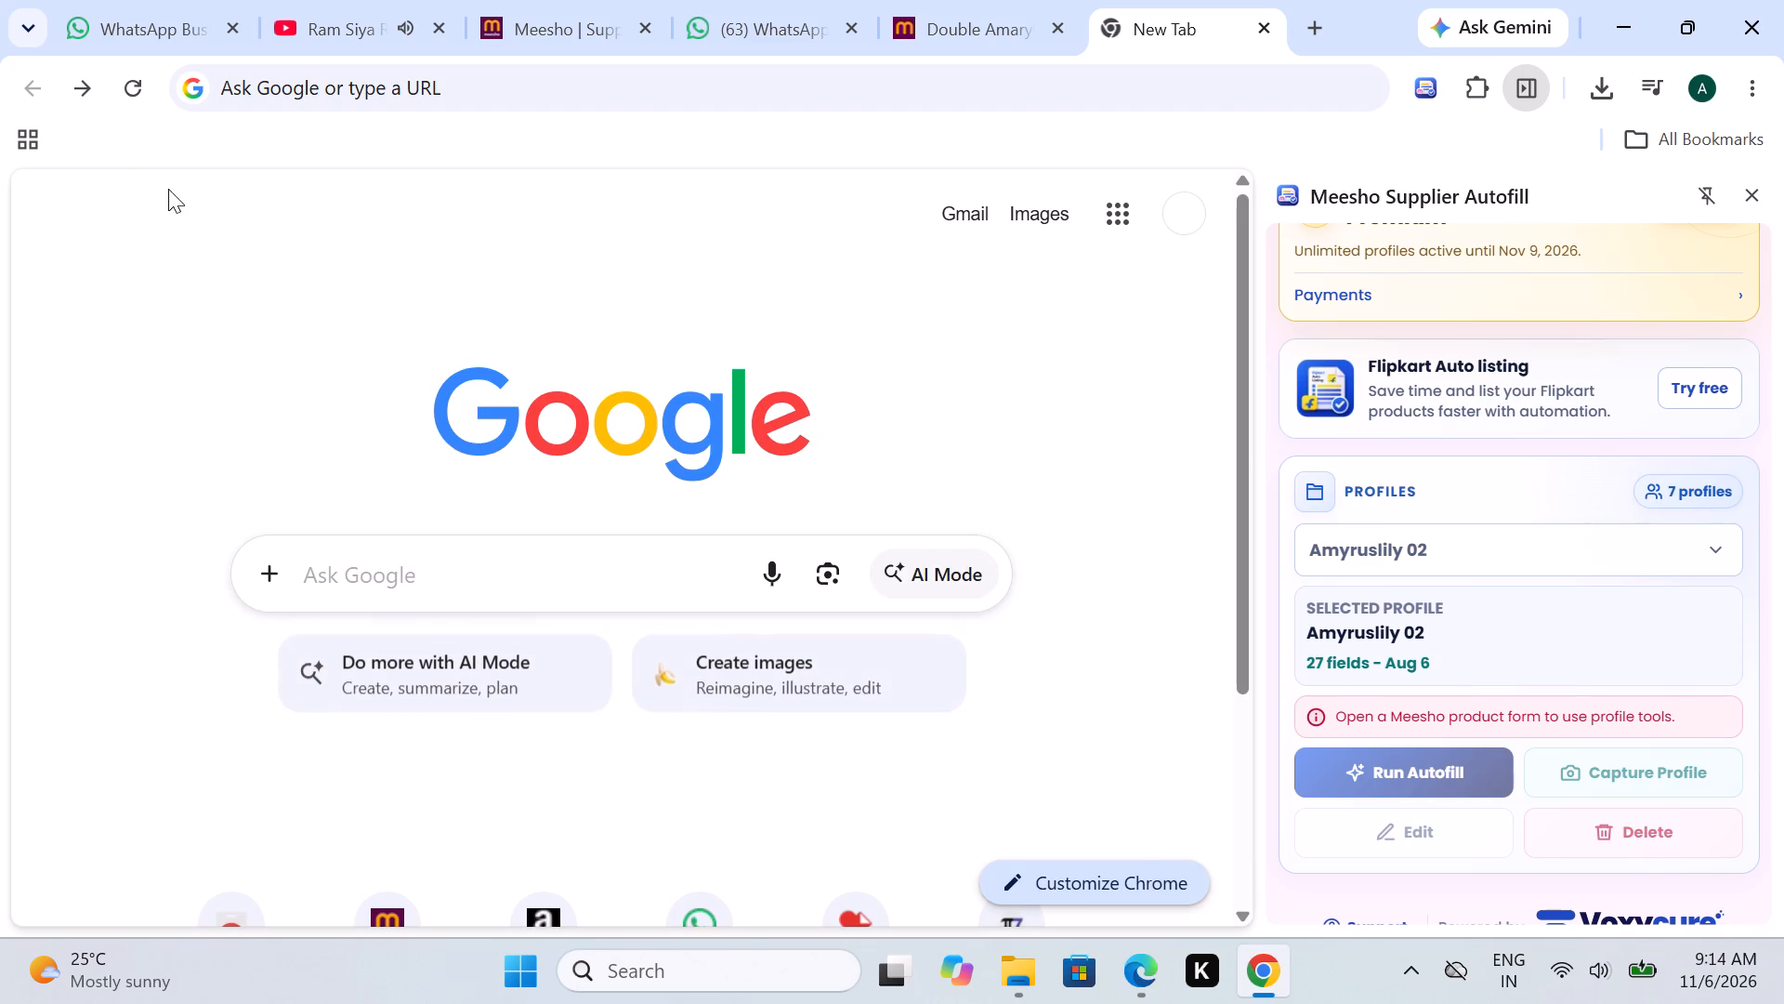
left_click(1259, 37)
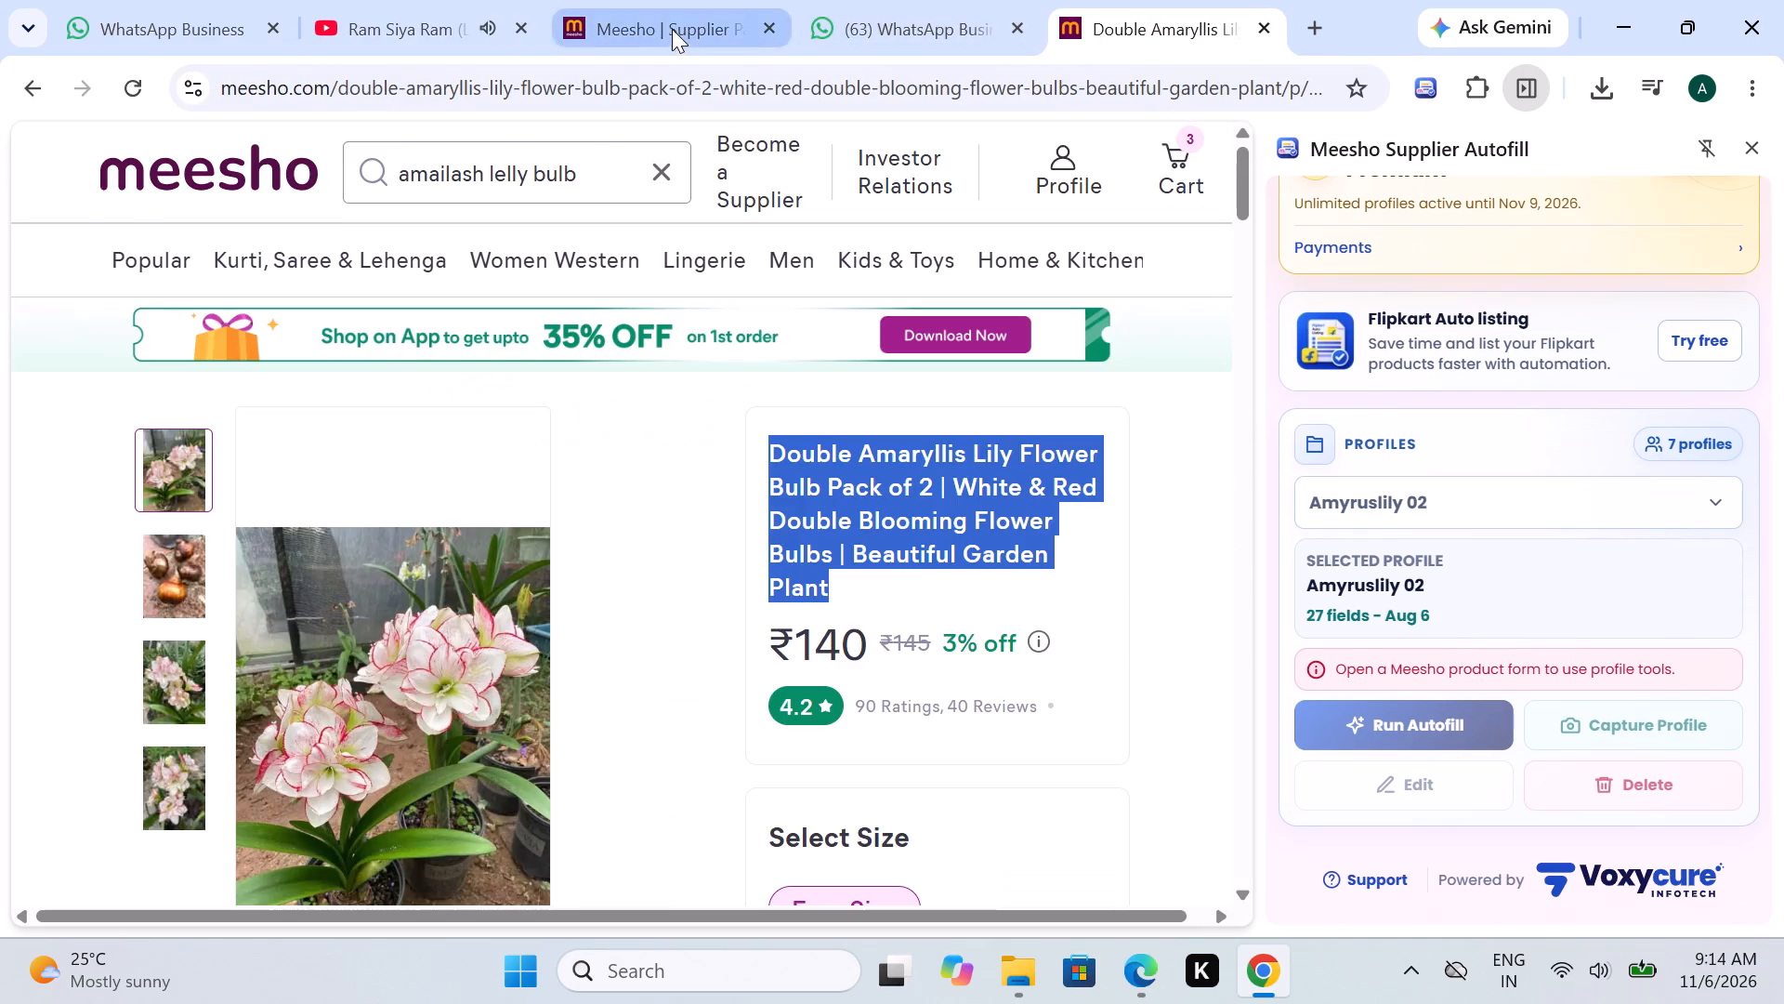
left_click(672, 29)
scroll(223, 310, "up", 6)
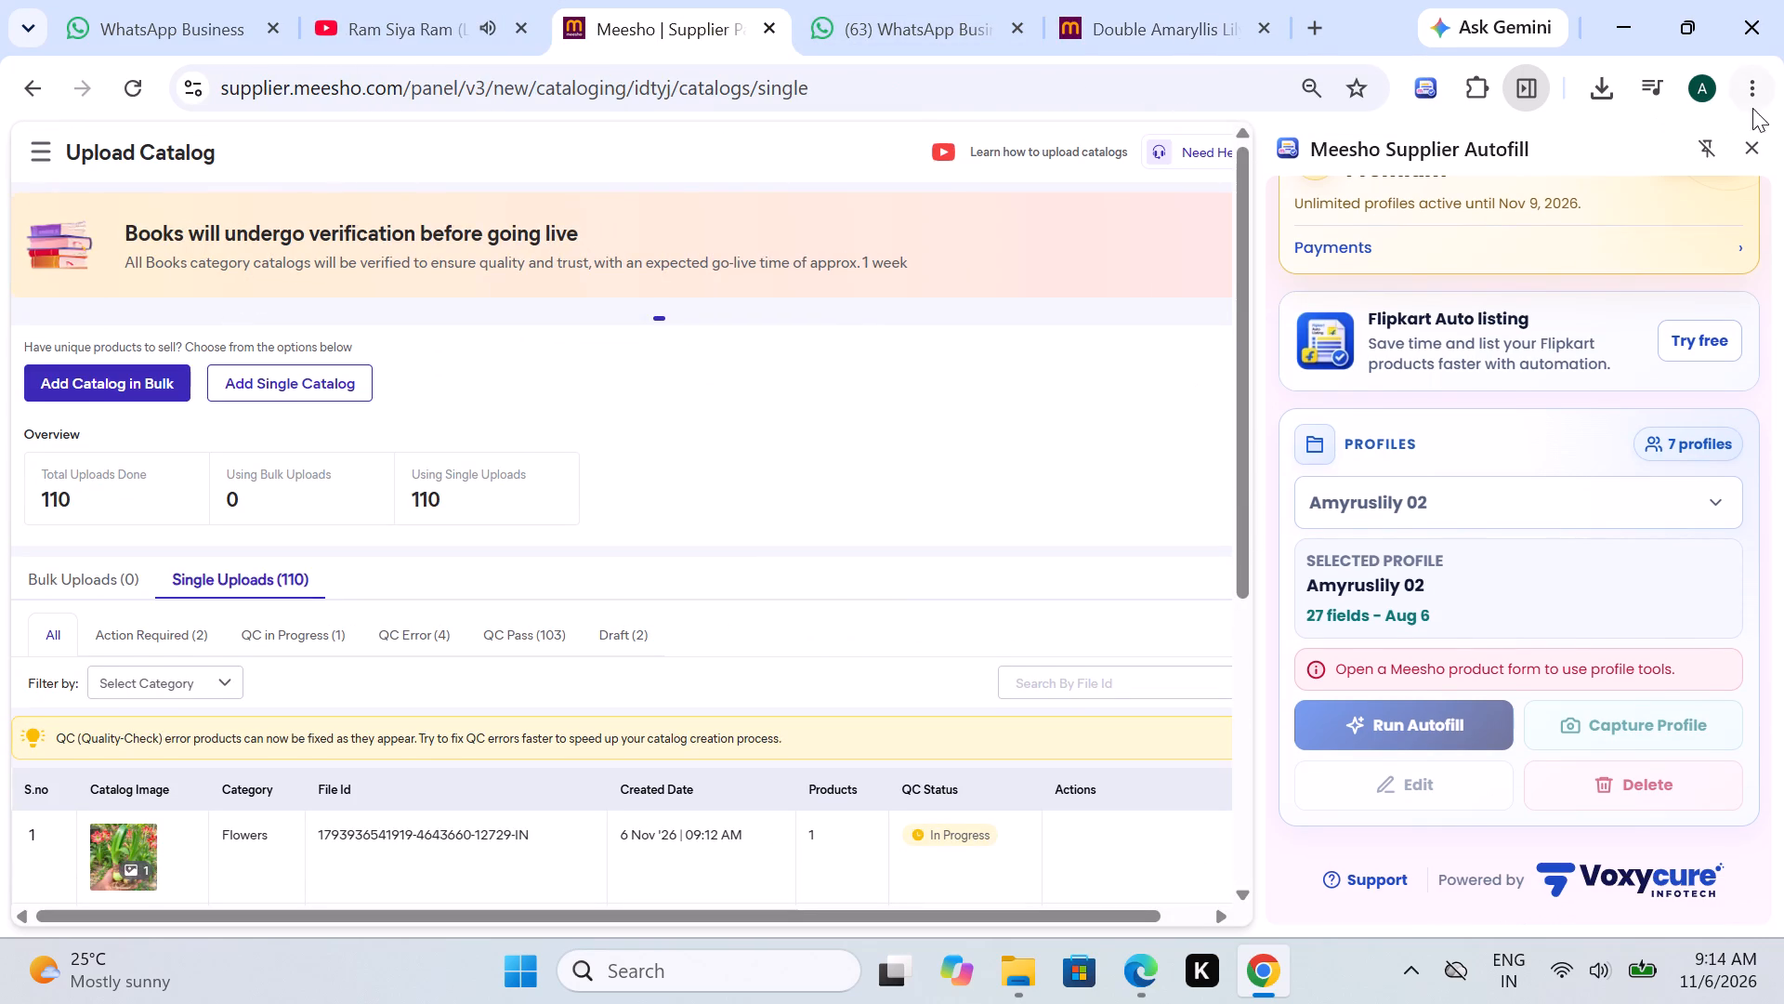
left_click(1751, 136)
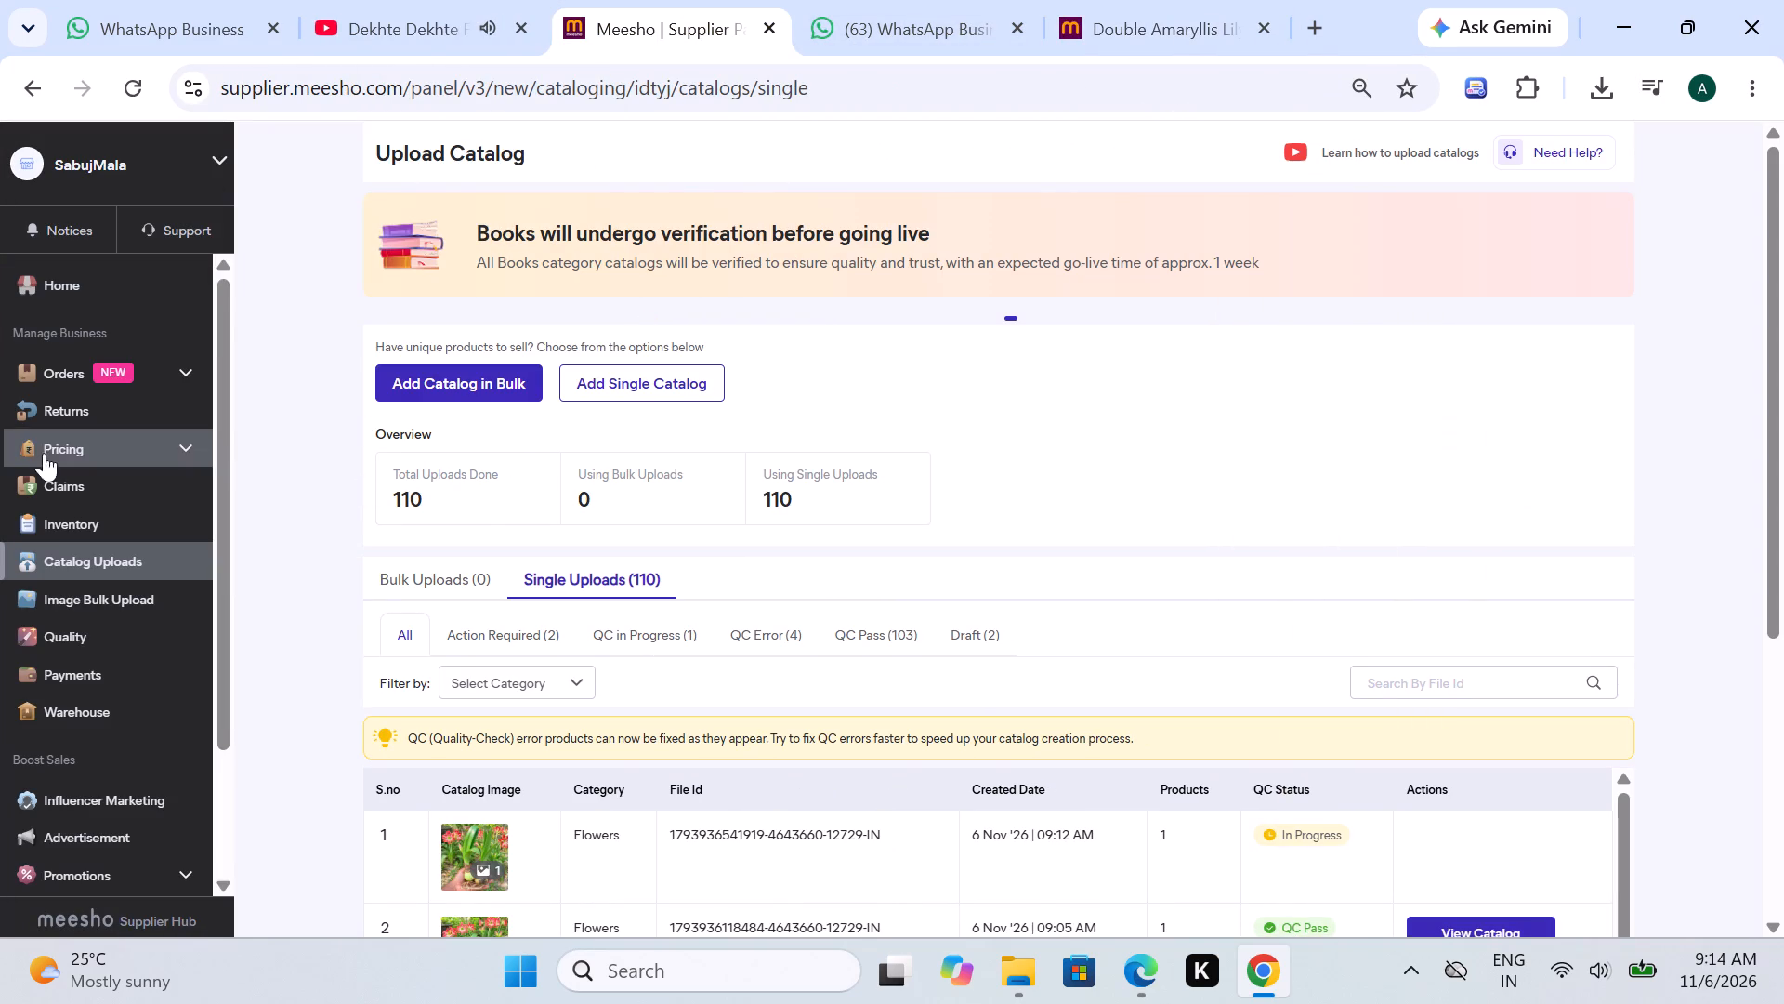
Check SabujMala's pending and on-hold orders.
left_click(73, 373)
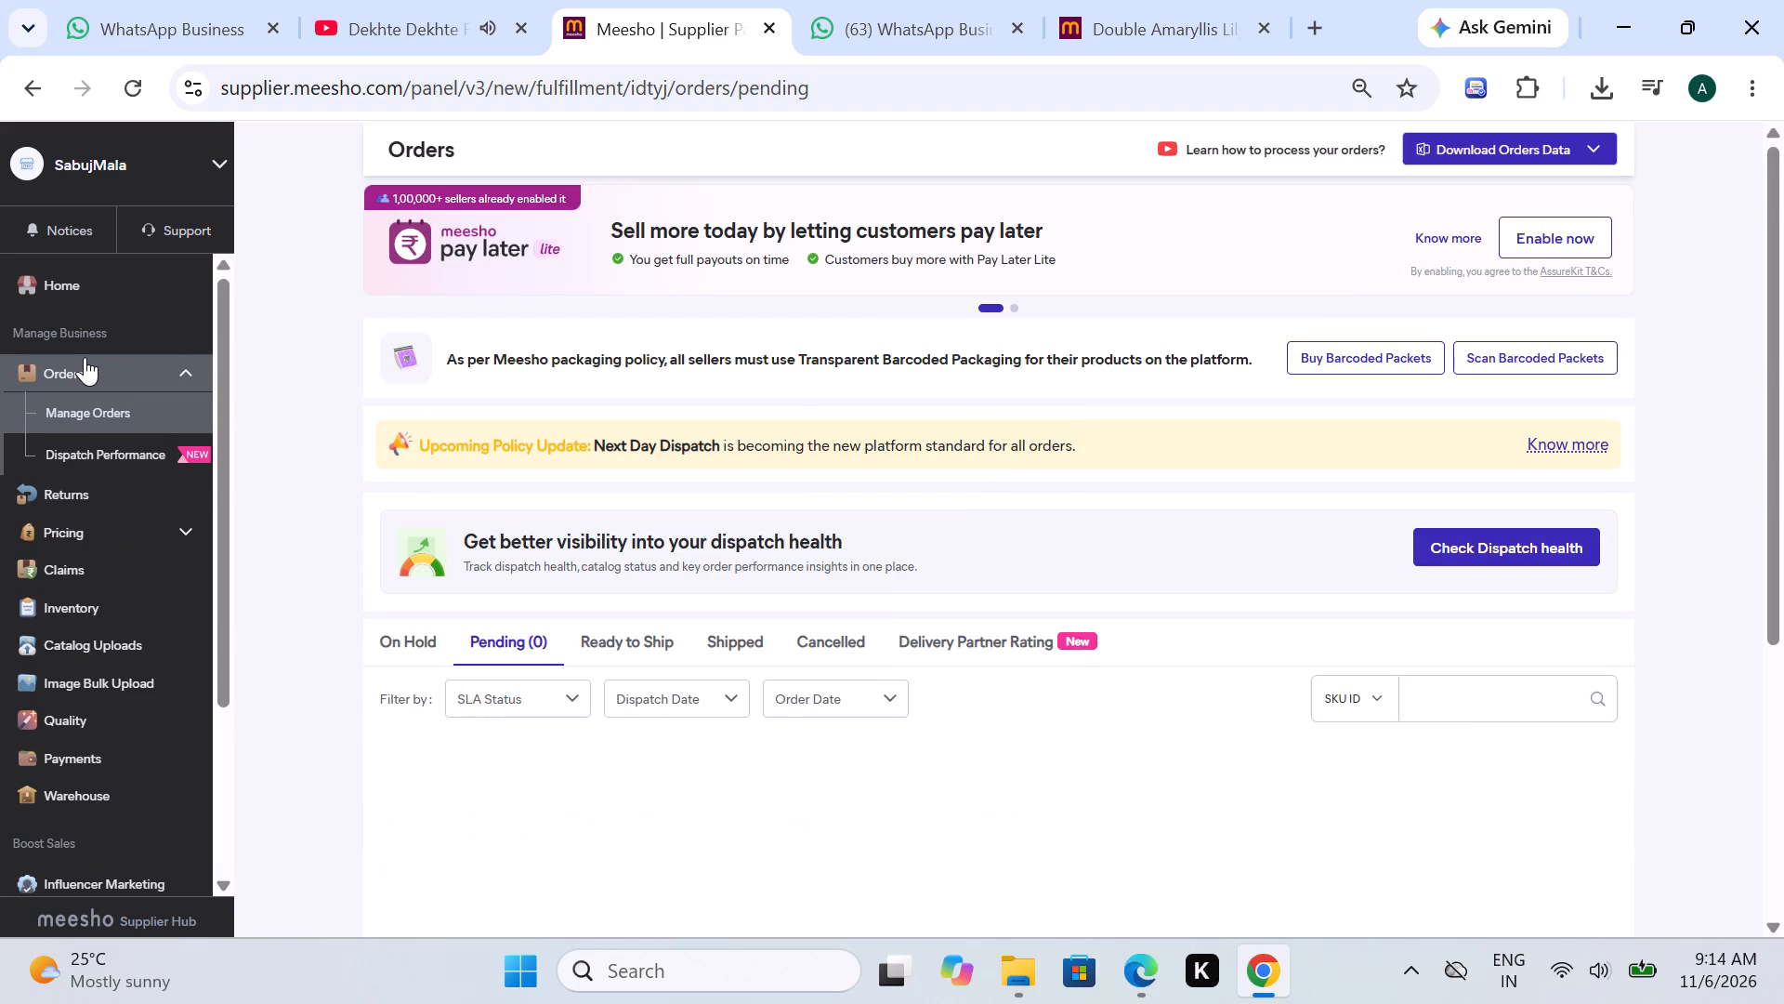
left_click(393, 653)
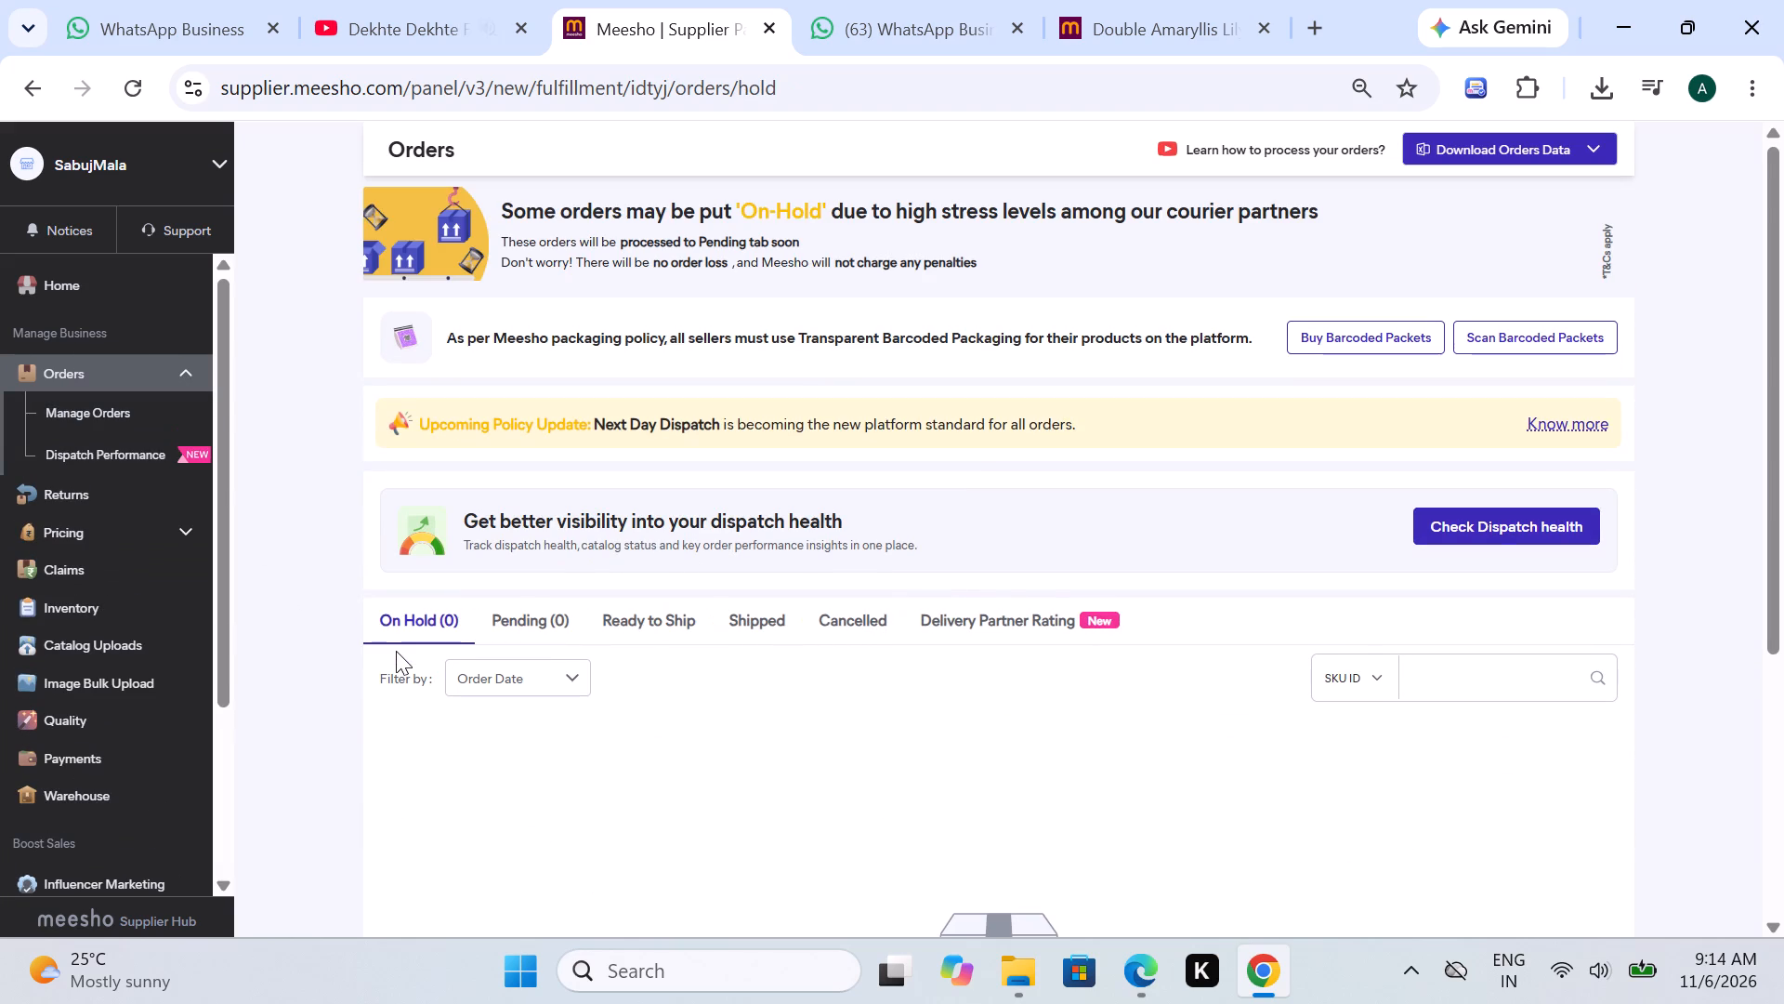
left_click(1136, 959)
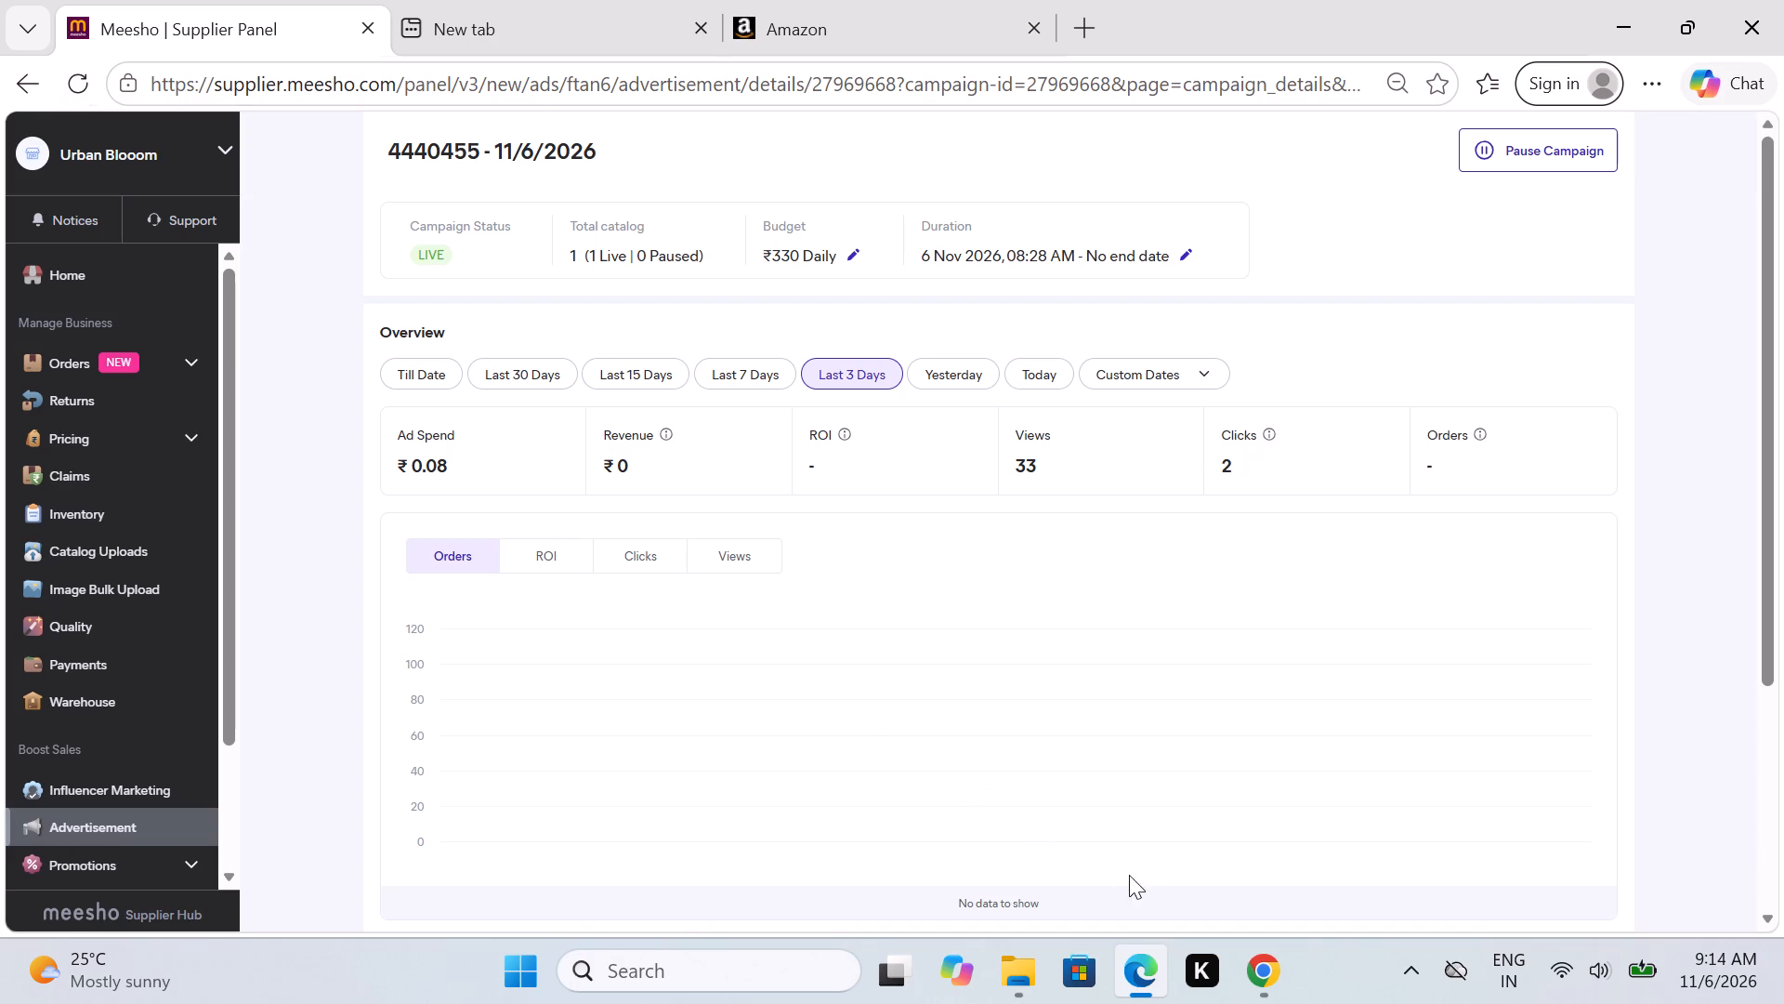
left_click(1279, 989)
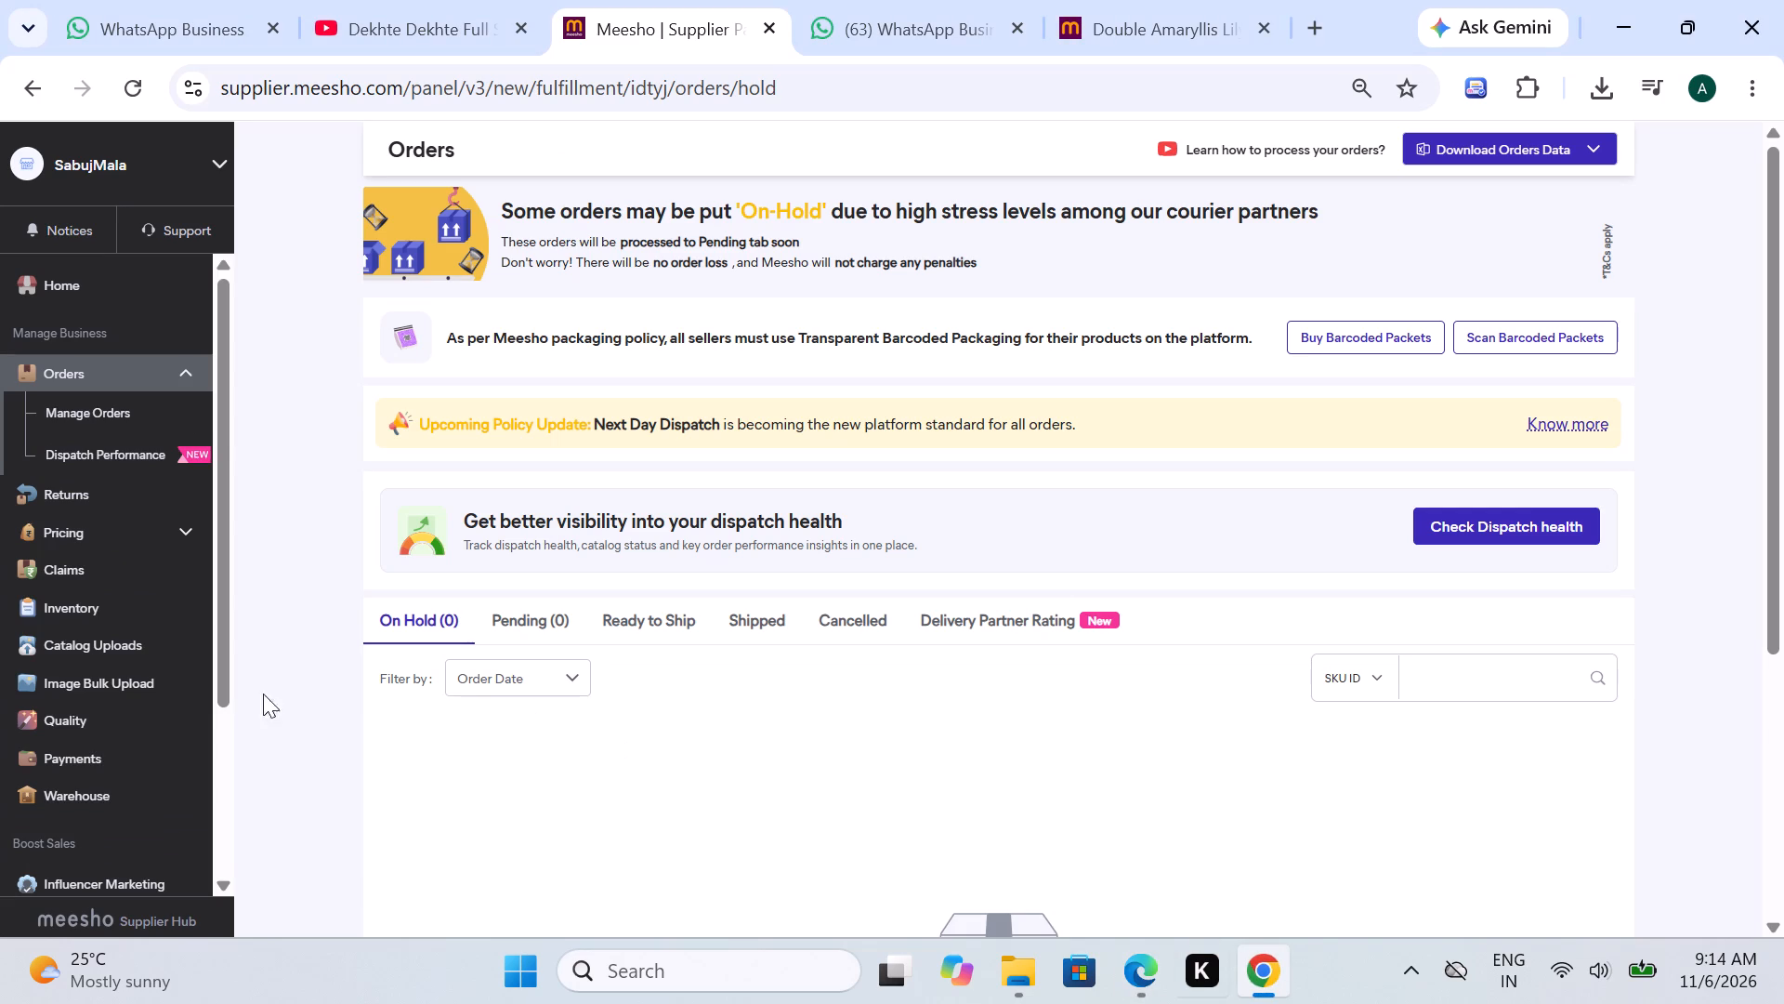
Review SabujMala's ad campaigns and open the details of the live campaign 4643660 - 11/5/2026.
scroll(63, 782, "down", 6)
left_click(145, 677)
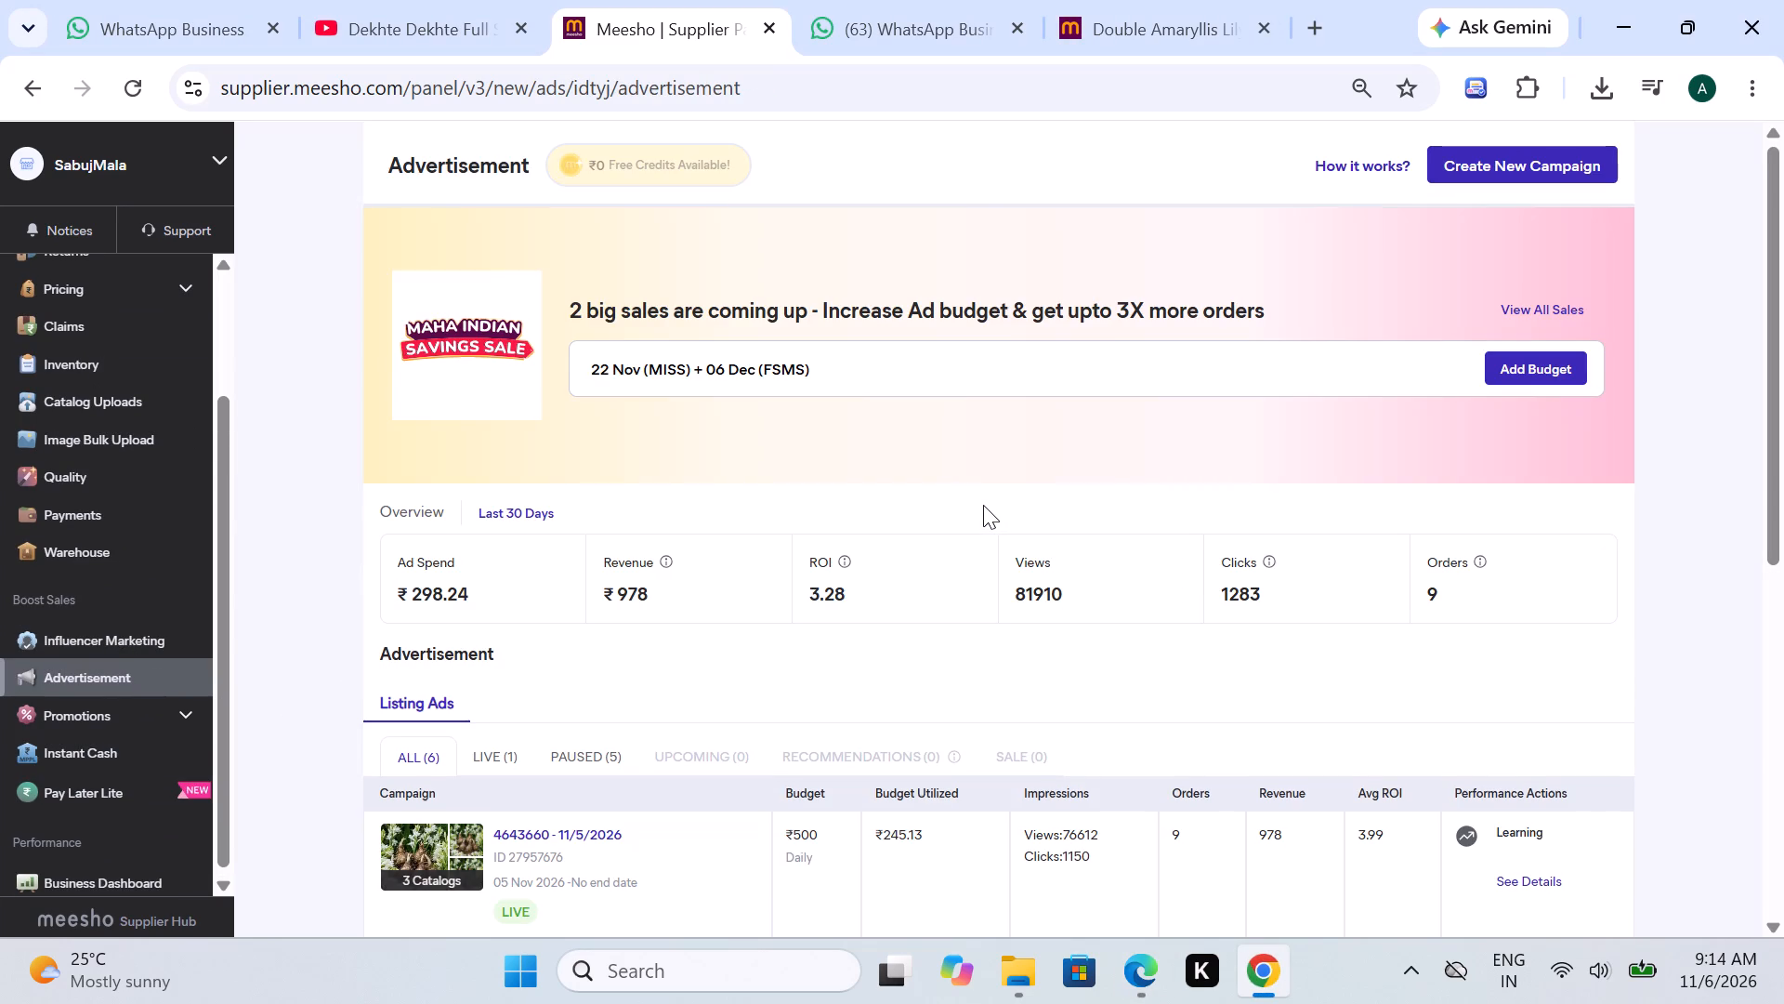
scroll(1044, 550, "down", 2)
scroll(1039, 558, "up", 1)
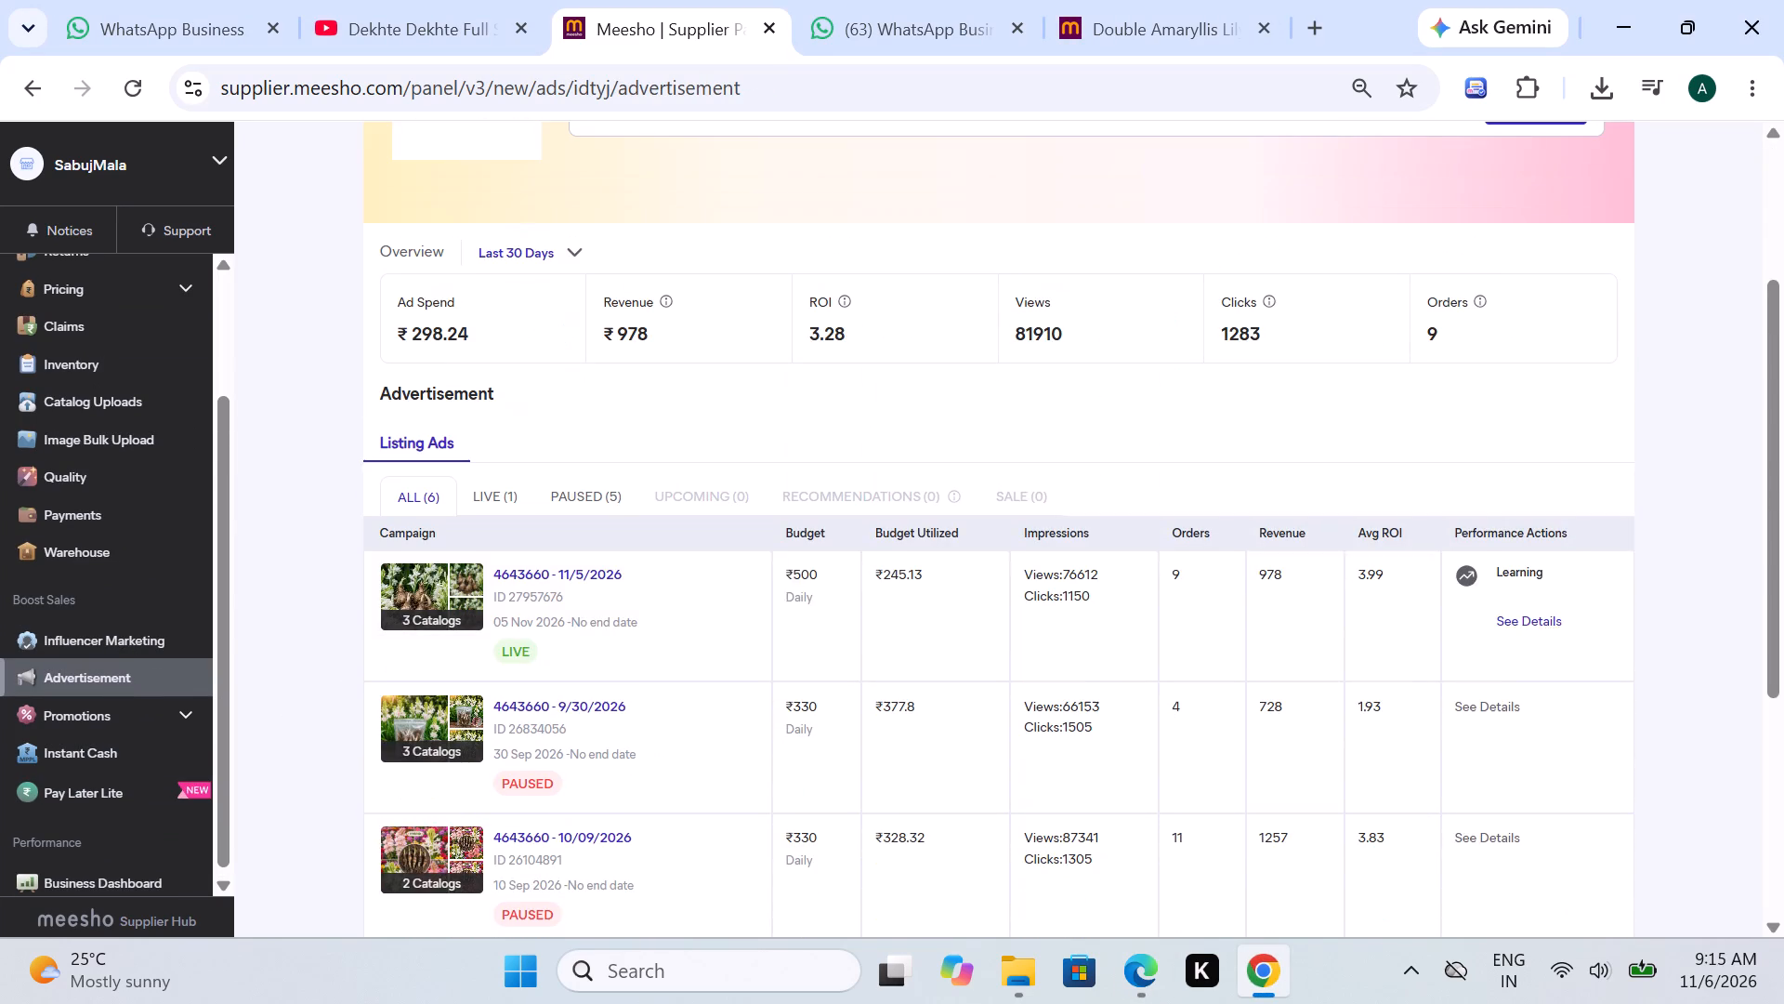
left_click(1541, 612)
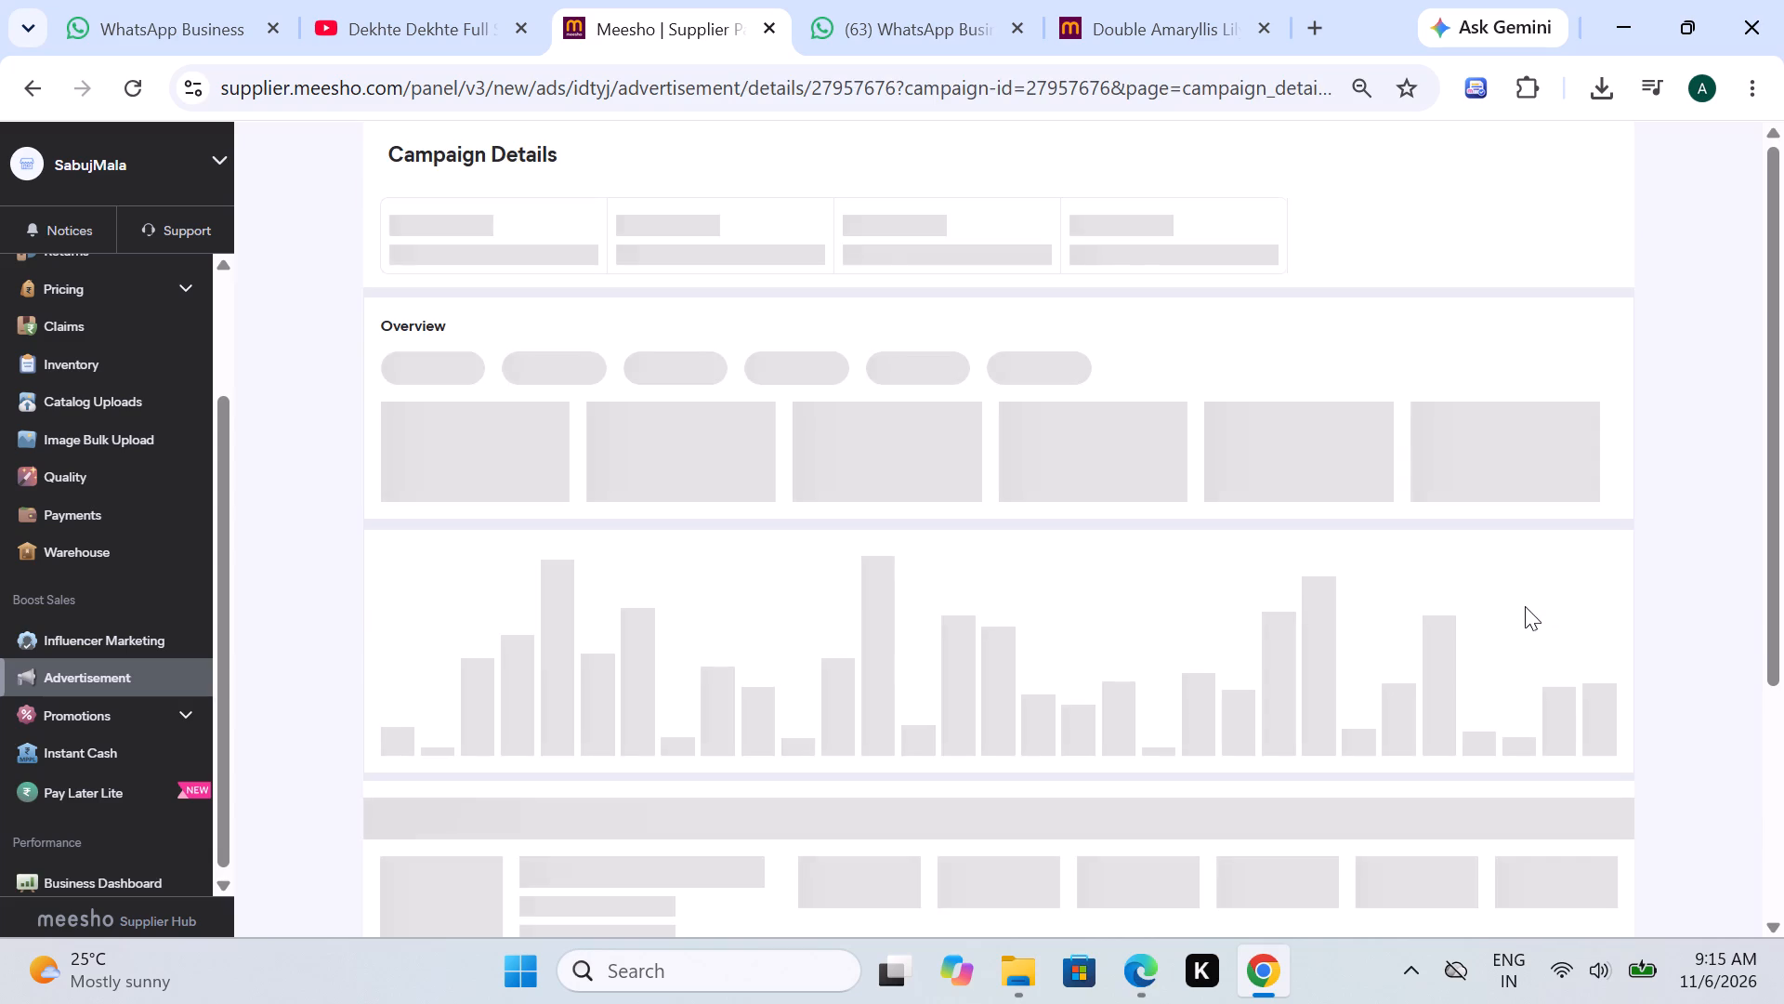
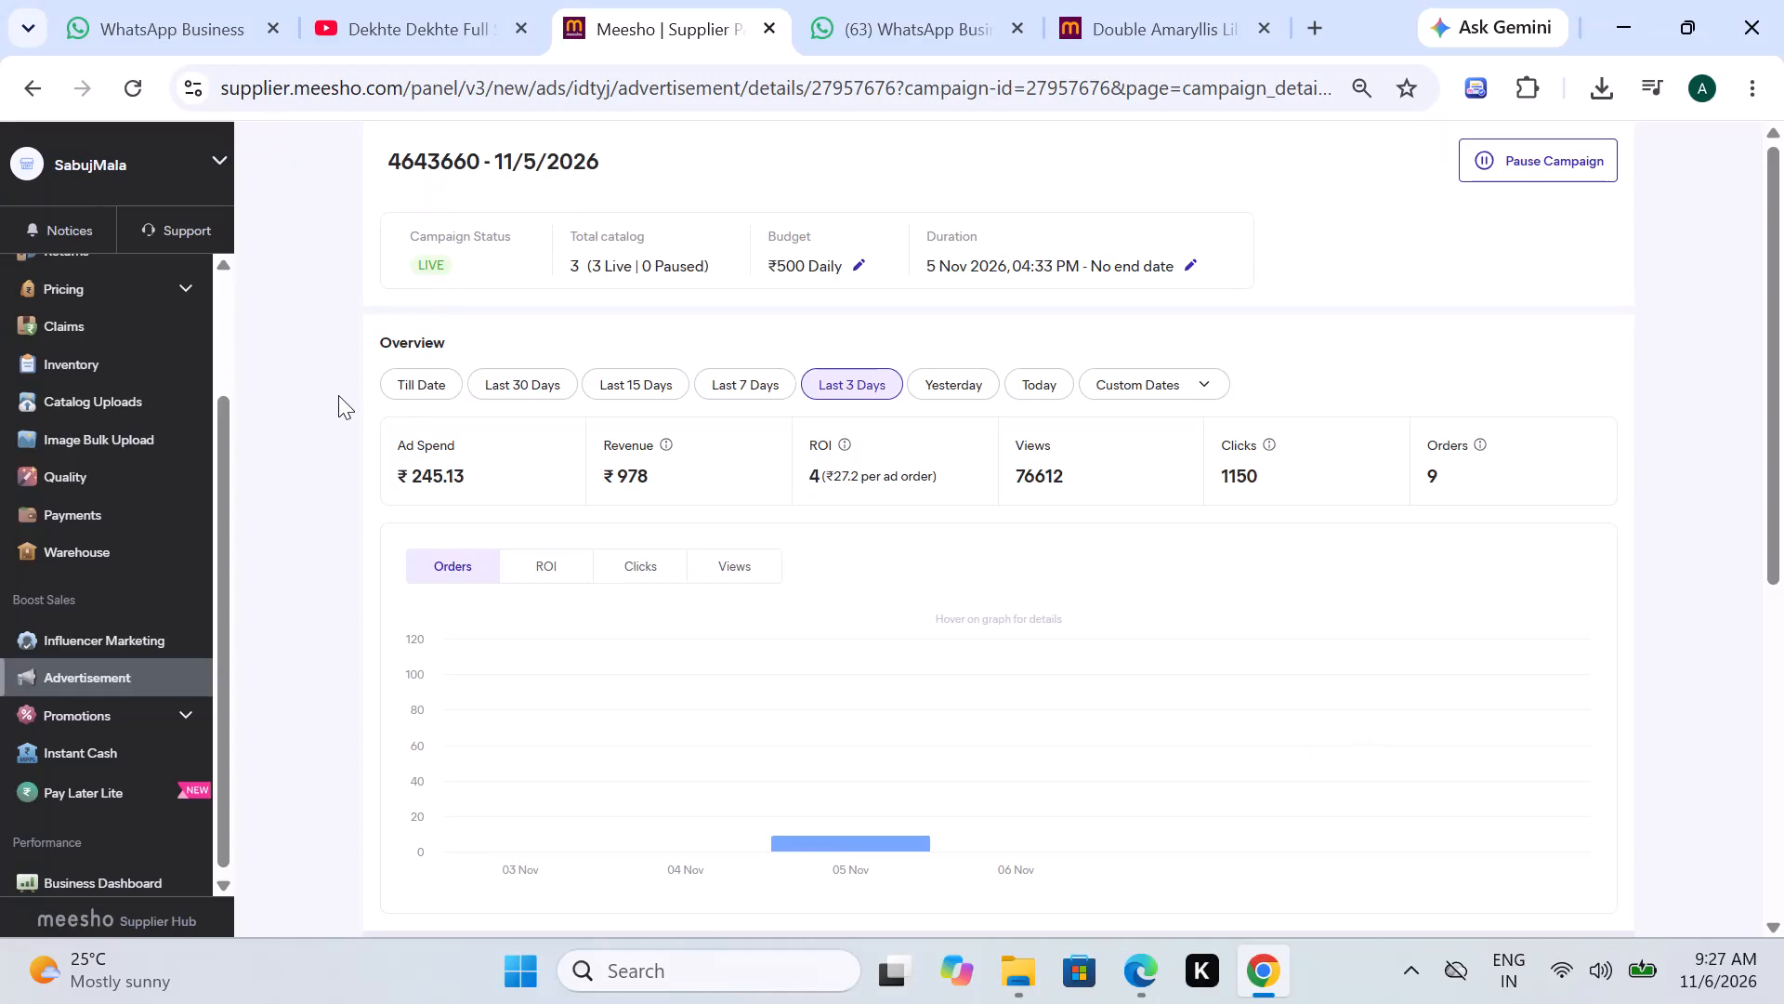
Switch to Microsoft Edge and refresh the details of Urban Blooom's ad campaign 4440455 - 11/6/2026.
right_click_drag(0, 1003, 0, 968)
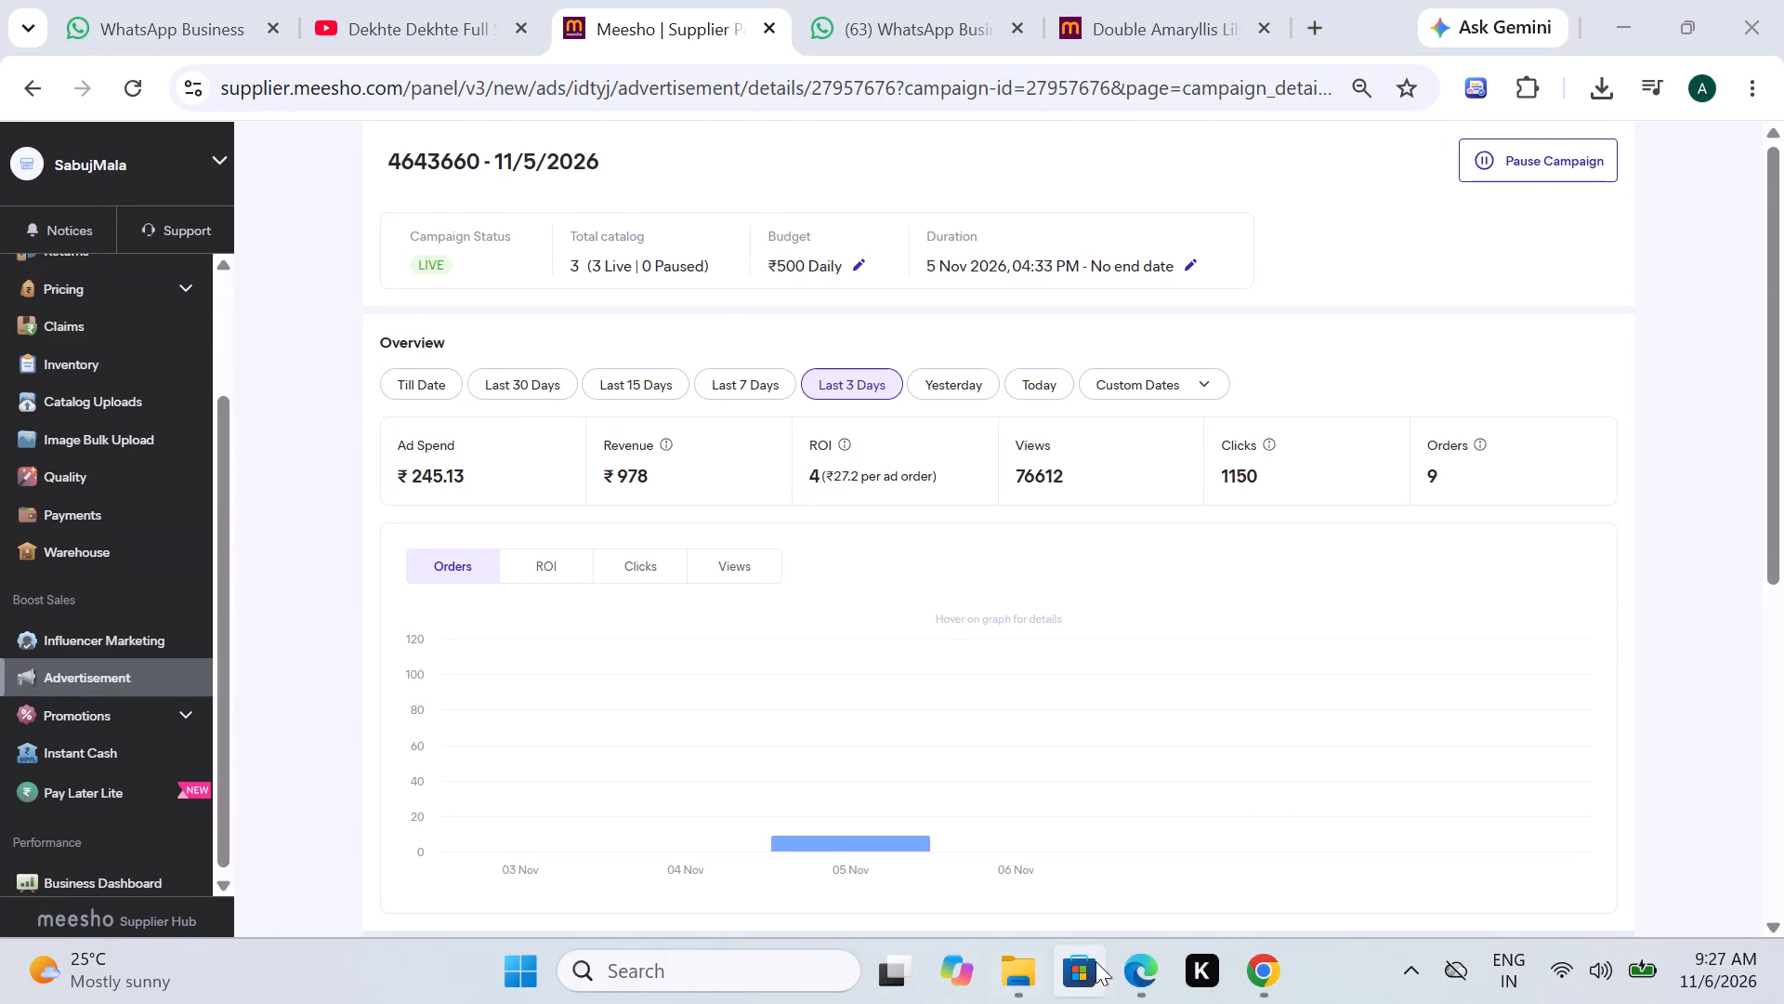
left_click(1120, 962)
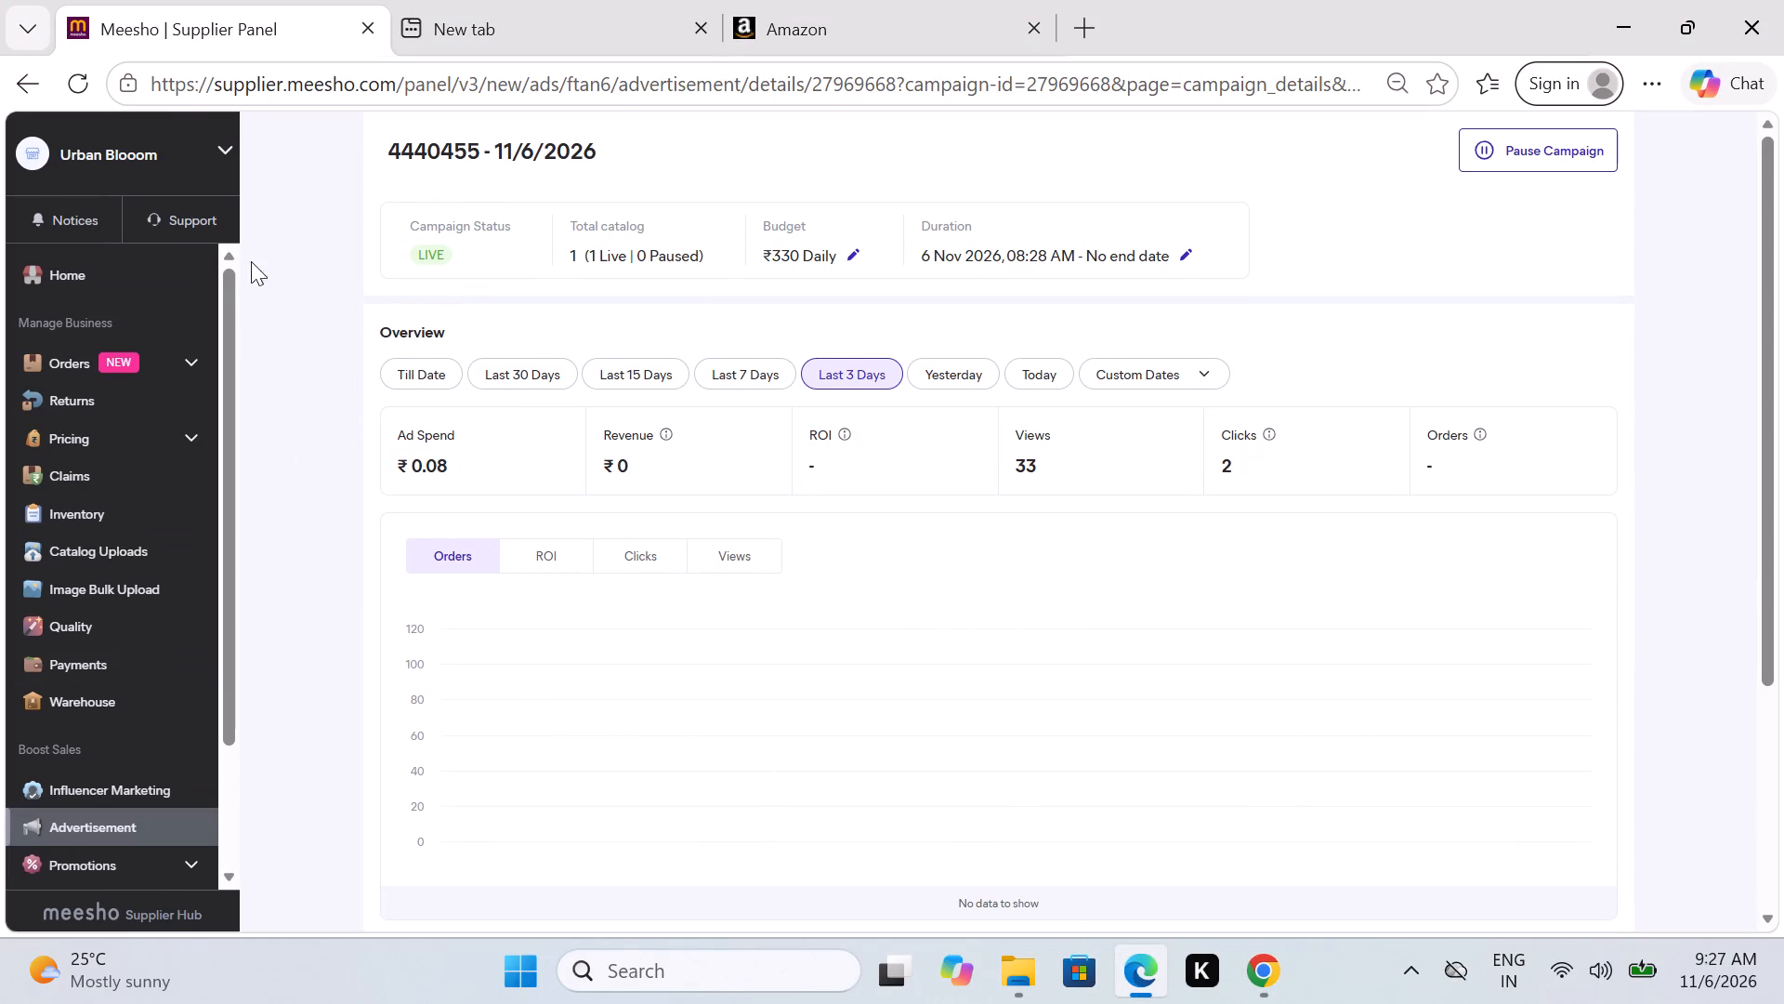
scroll(240, 297, "up", 5)
left_click(87, 78)
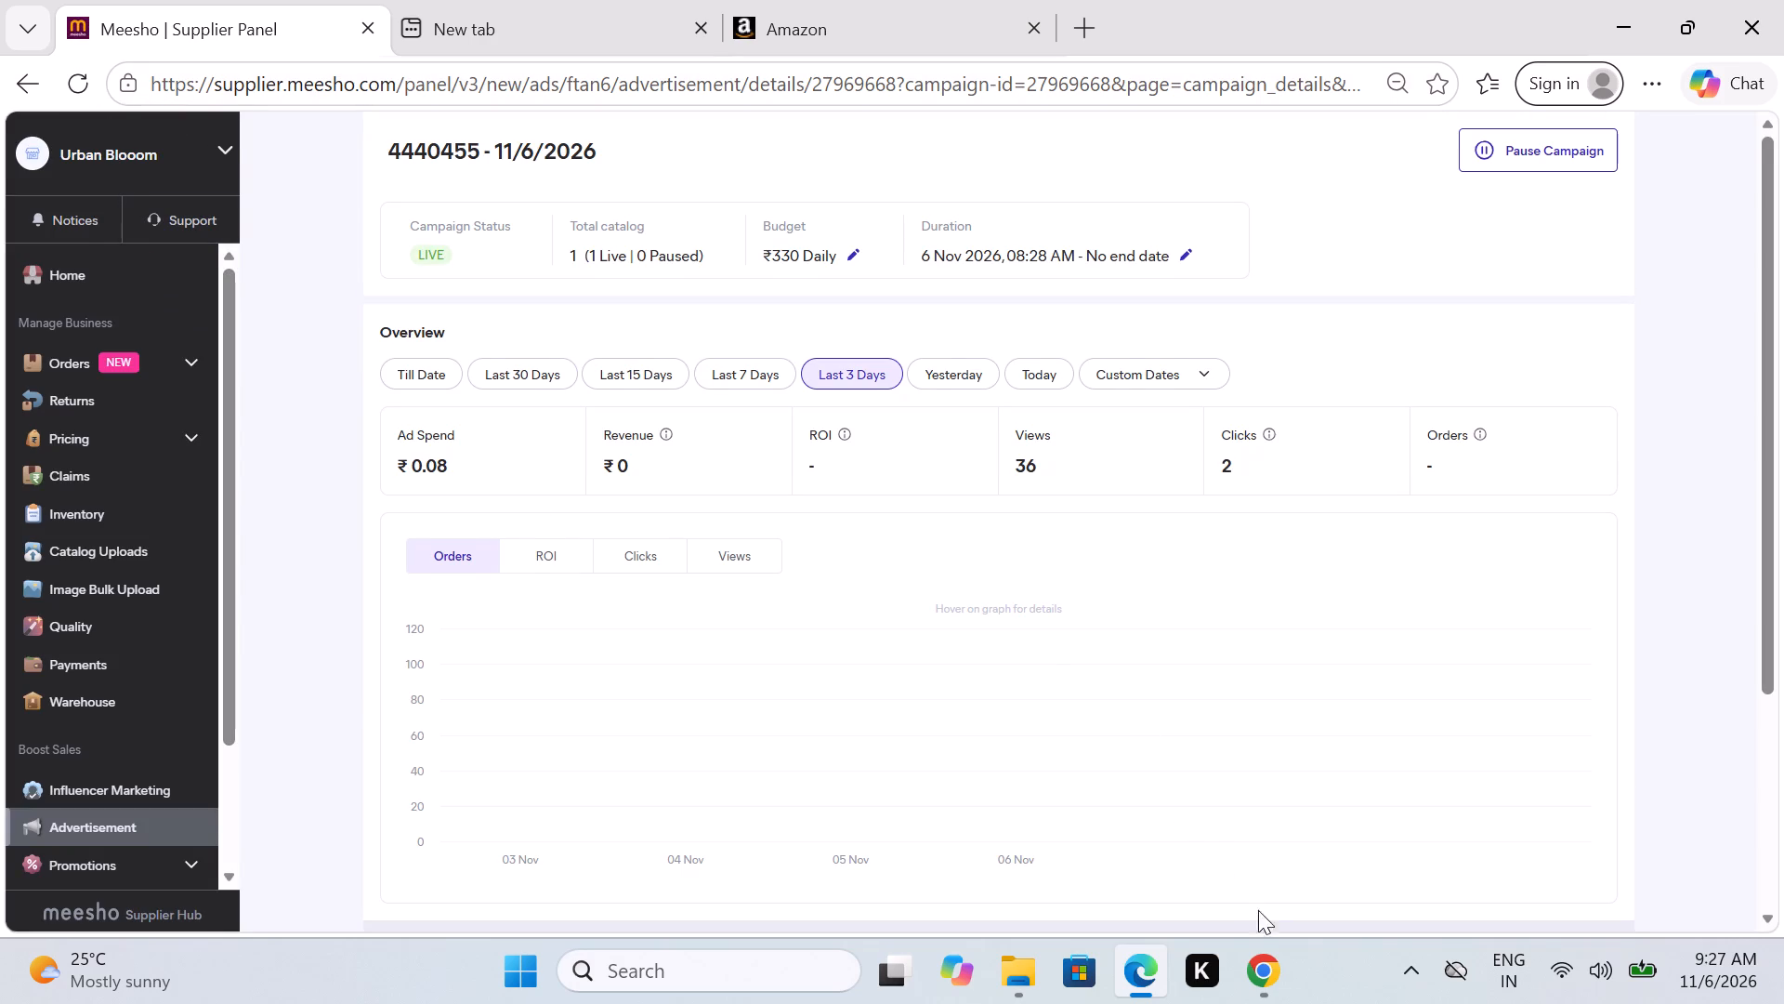
Switch back to Google Chrome and refresh the performance details of SabujMala's ad campaign 4643660 - 11/5/2026.
left_click(1266, 945)
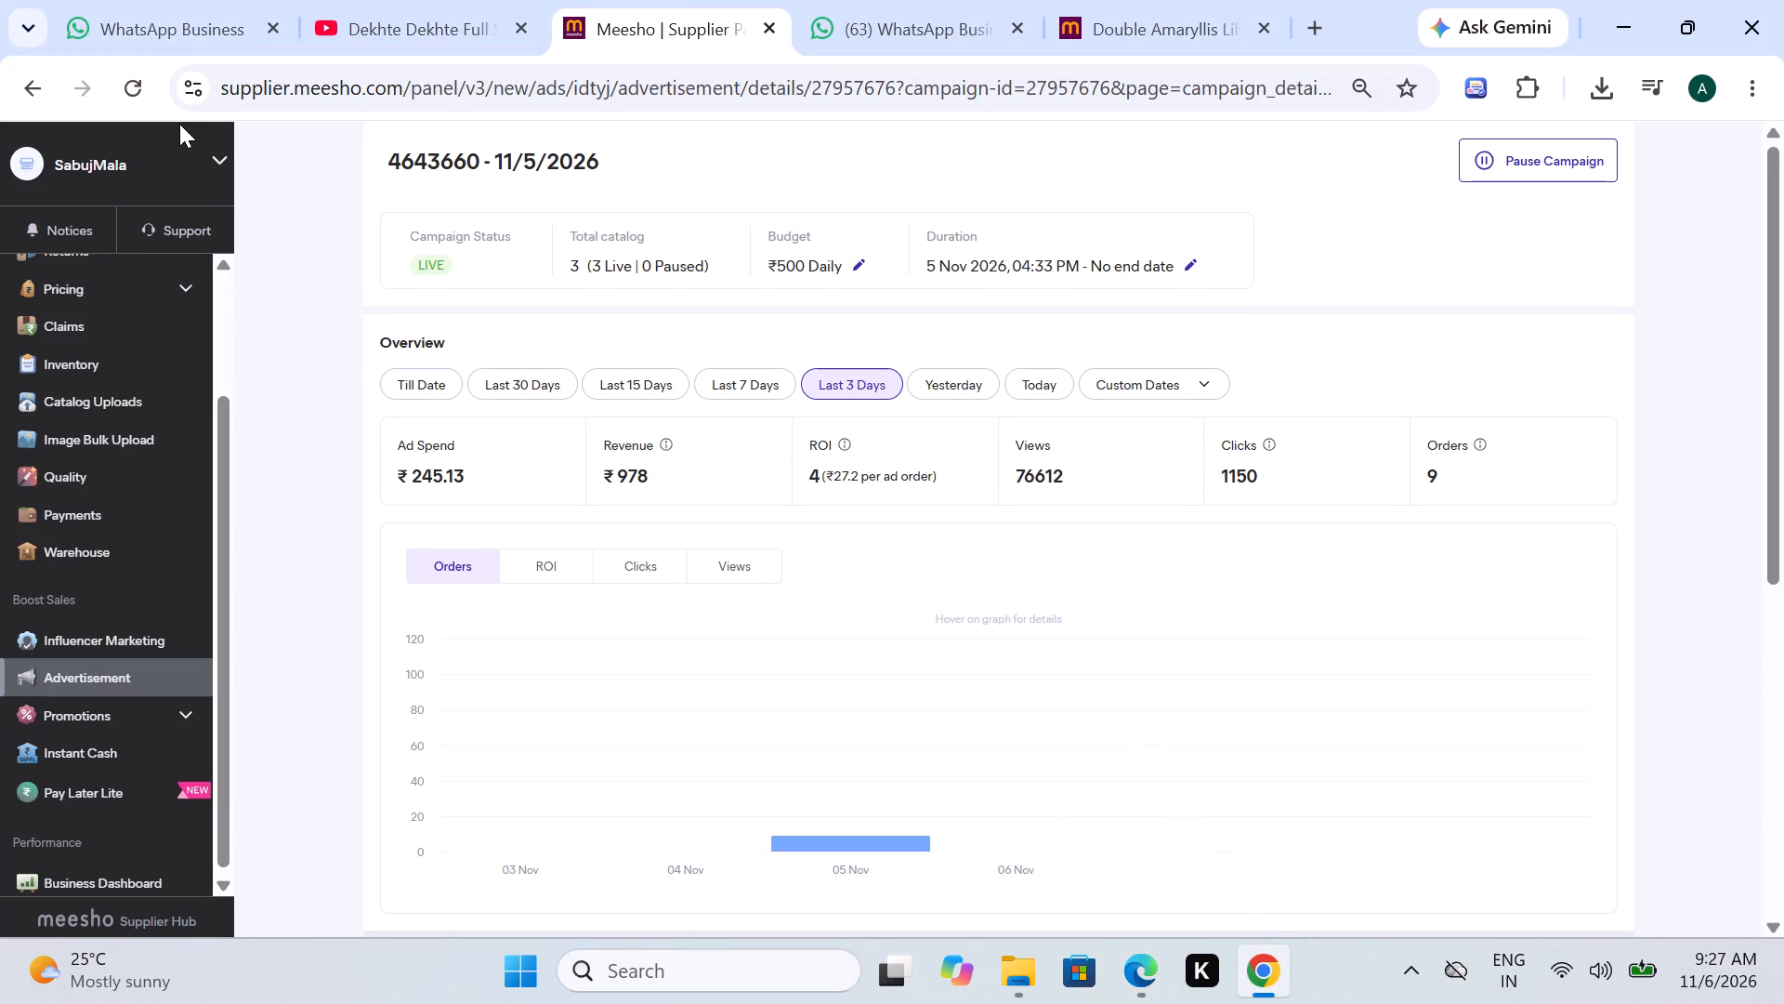
left_click(111, 73)
left_click(114, 74)
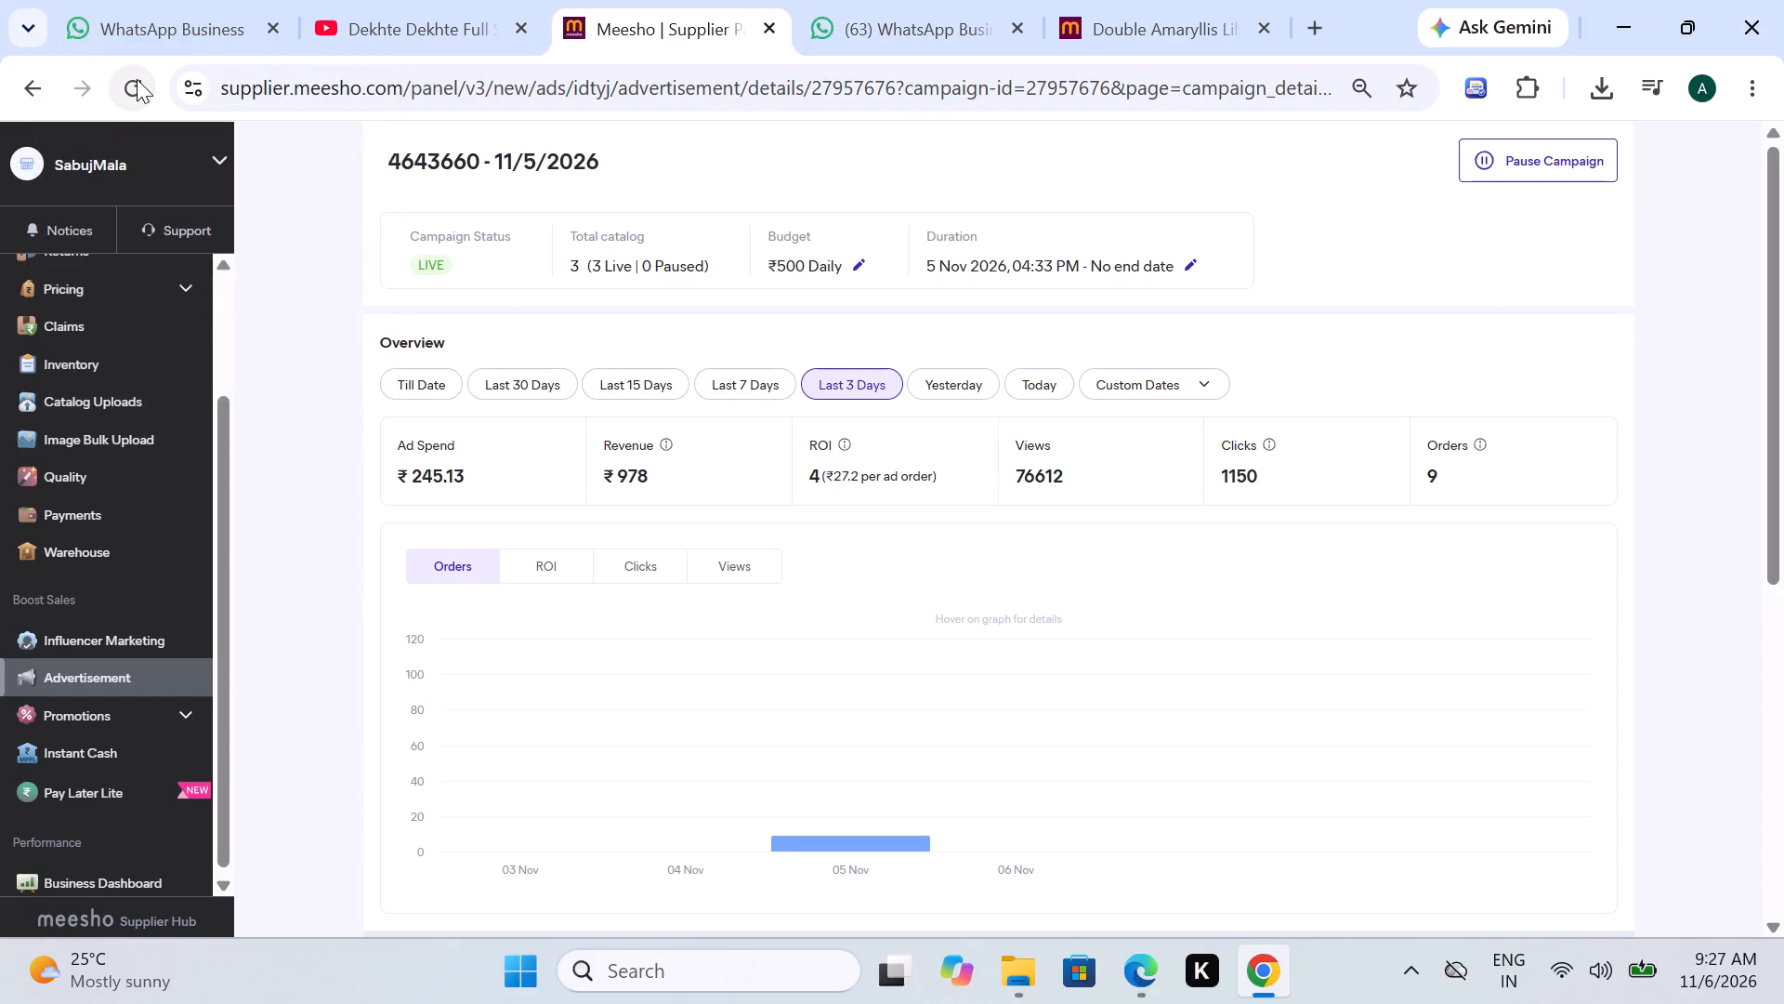
left_click(137, 79)
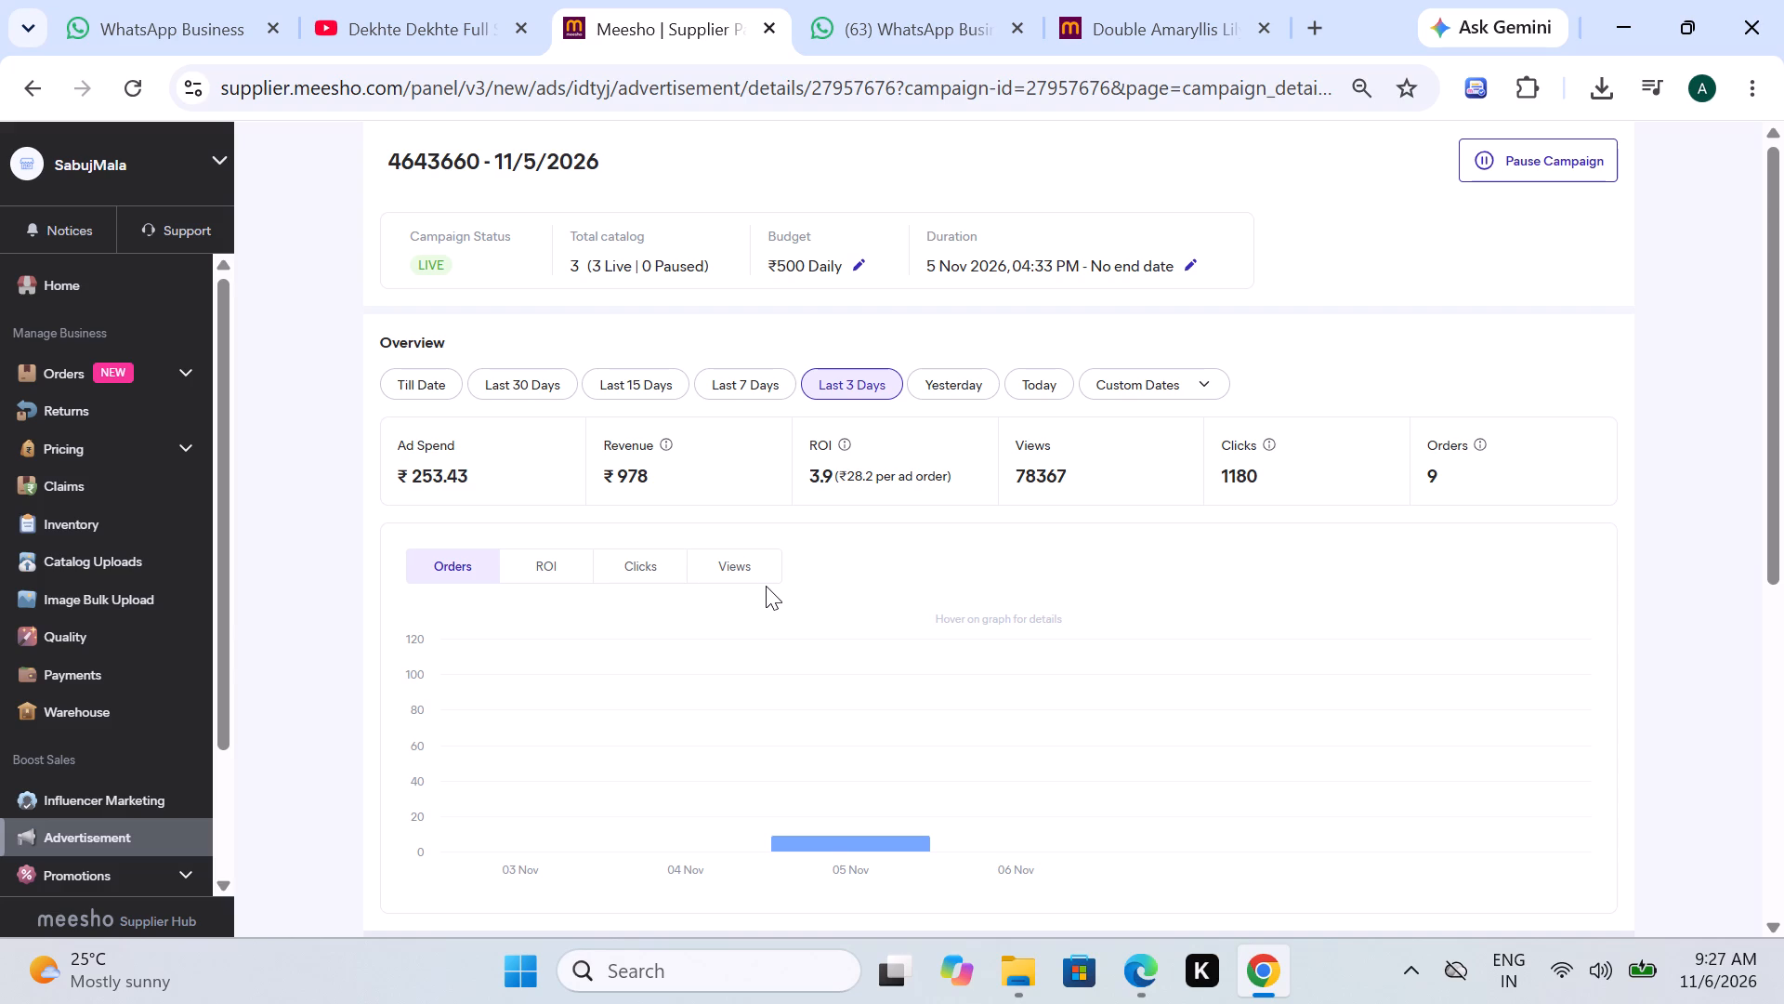
Open SabujMala's supplier home page and dismiss the Pay Later Lite promotion.
left_click(79, 292)
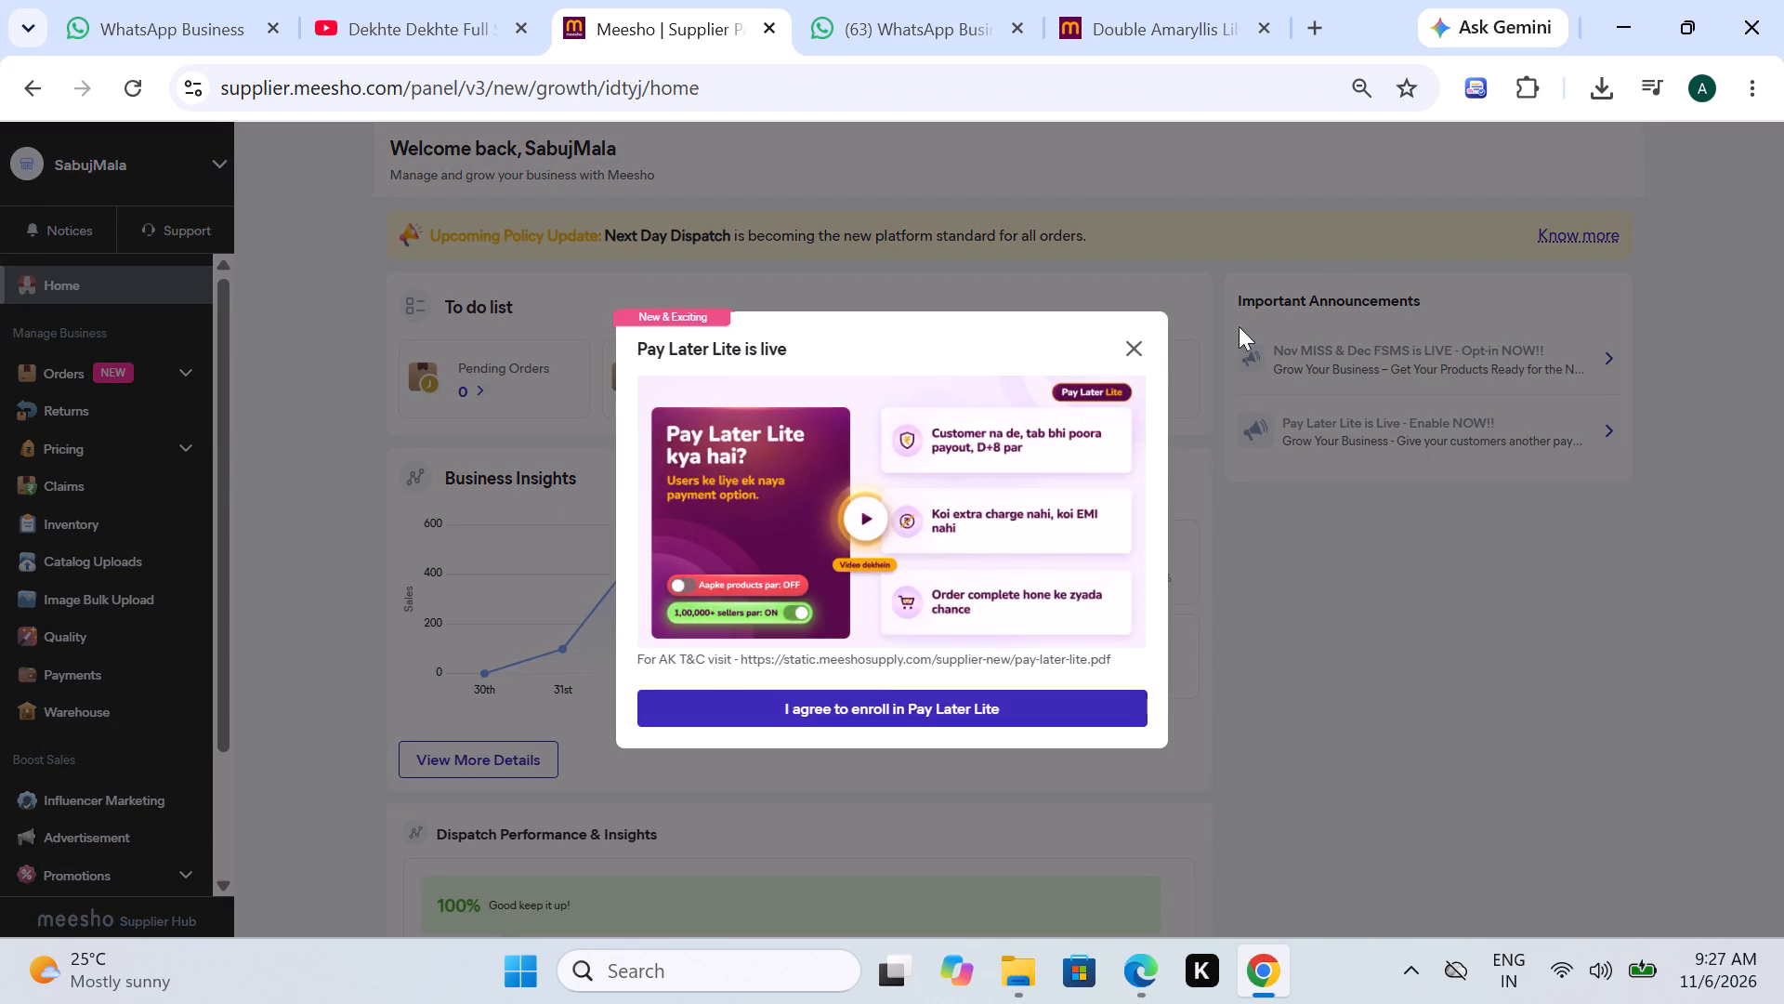
left_click(1153, 338)
Switch to Microsoft Edge and check Urban Blooom's pending and on-hold orders.
left_click(1152, 950)
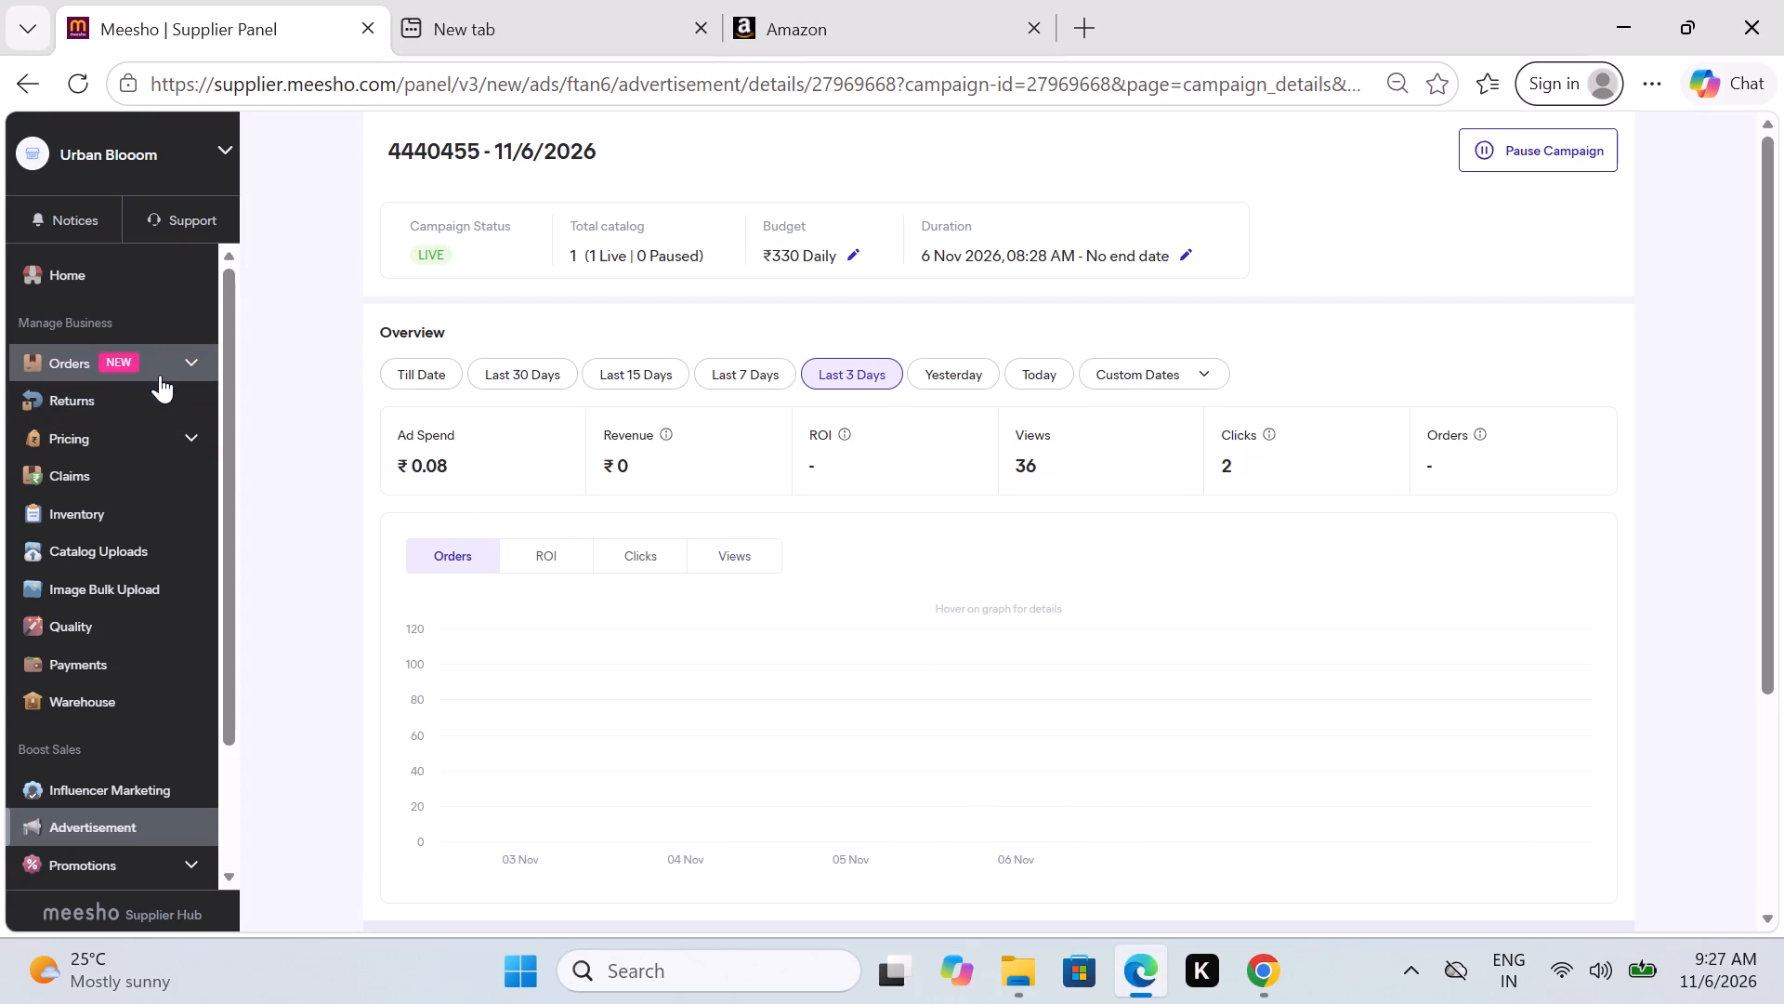
left_click(160, 375)
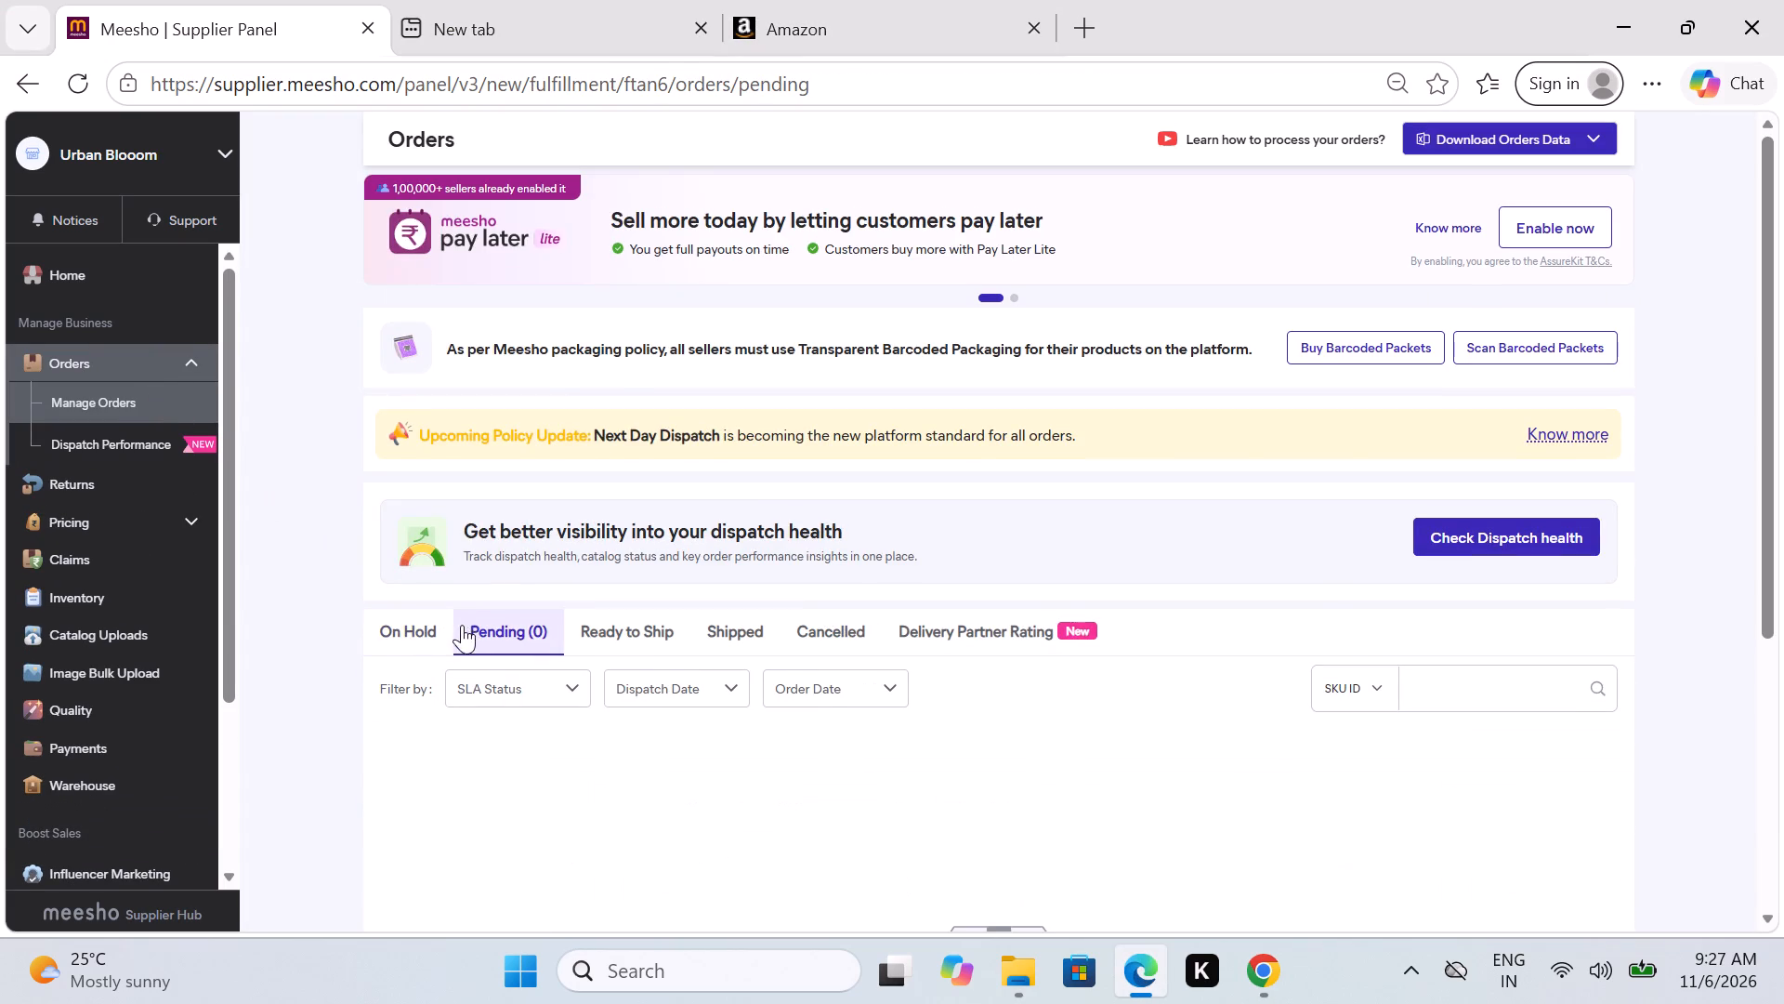
left_click(442, 634)
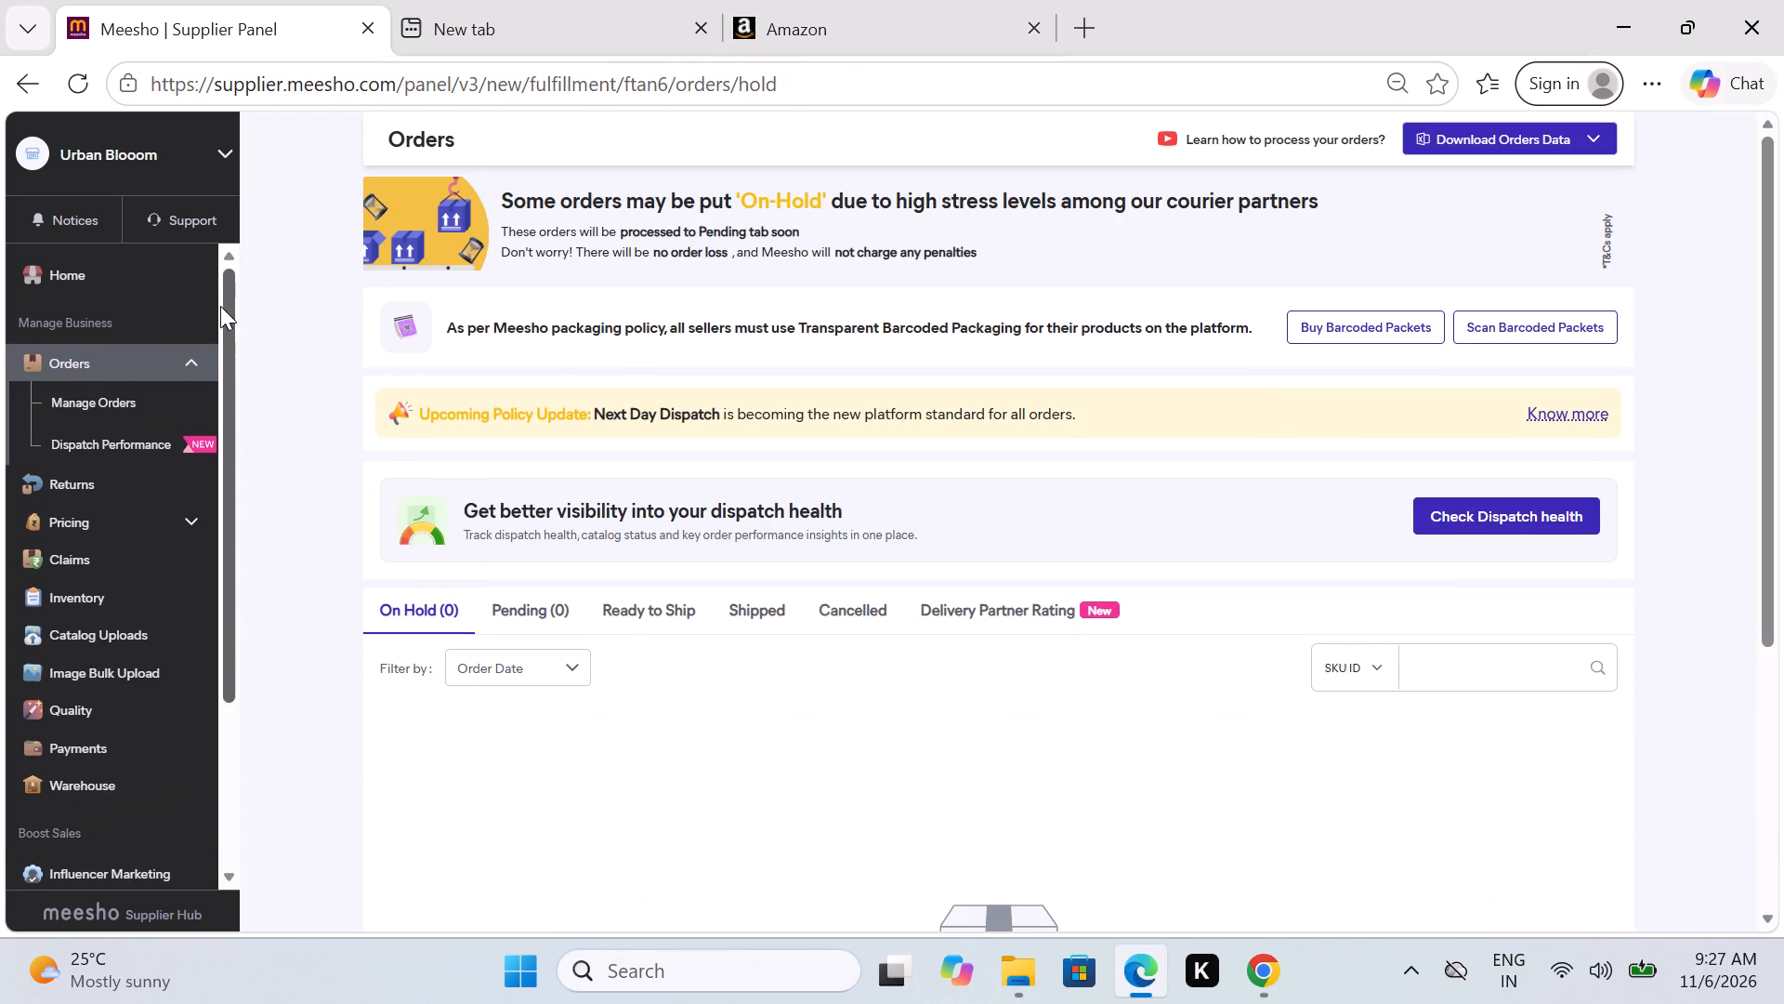
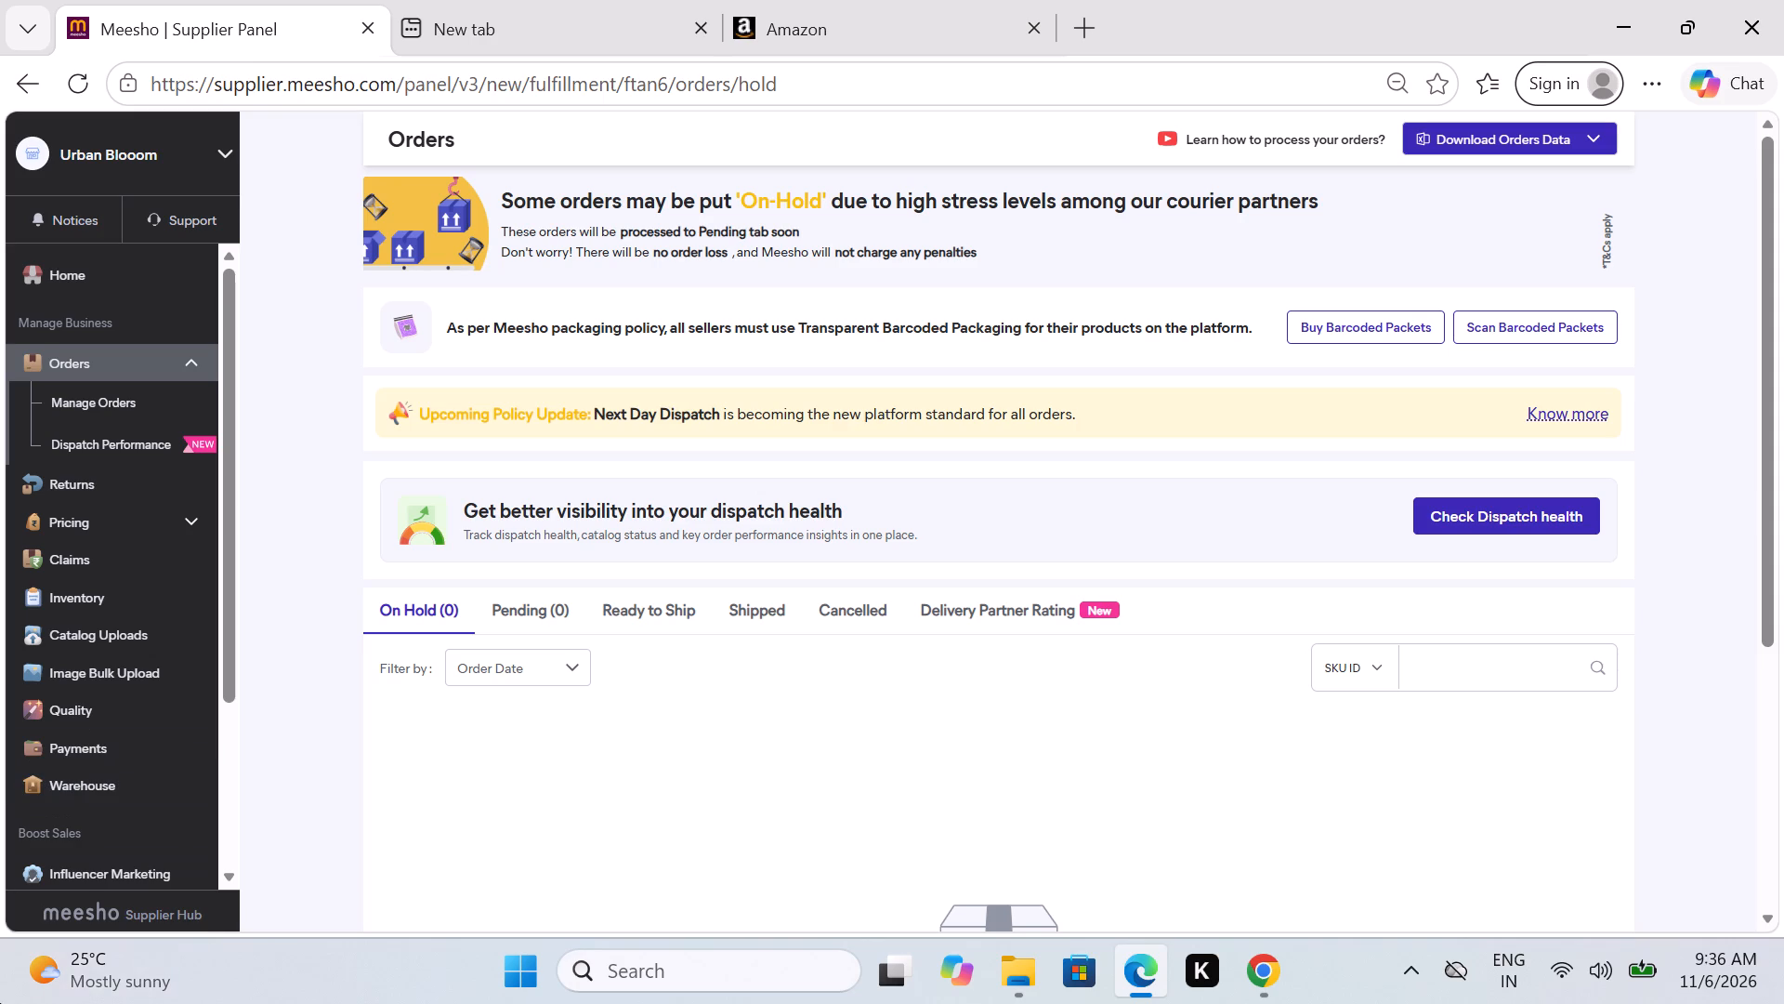
Refresh Urban Blooom's on-hold orders page and open its pending orders.
left_click(81, 86)
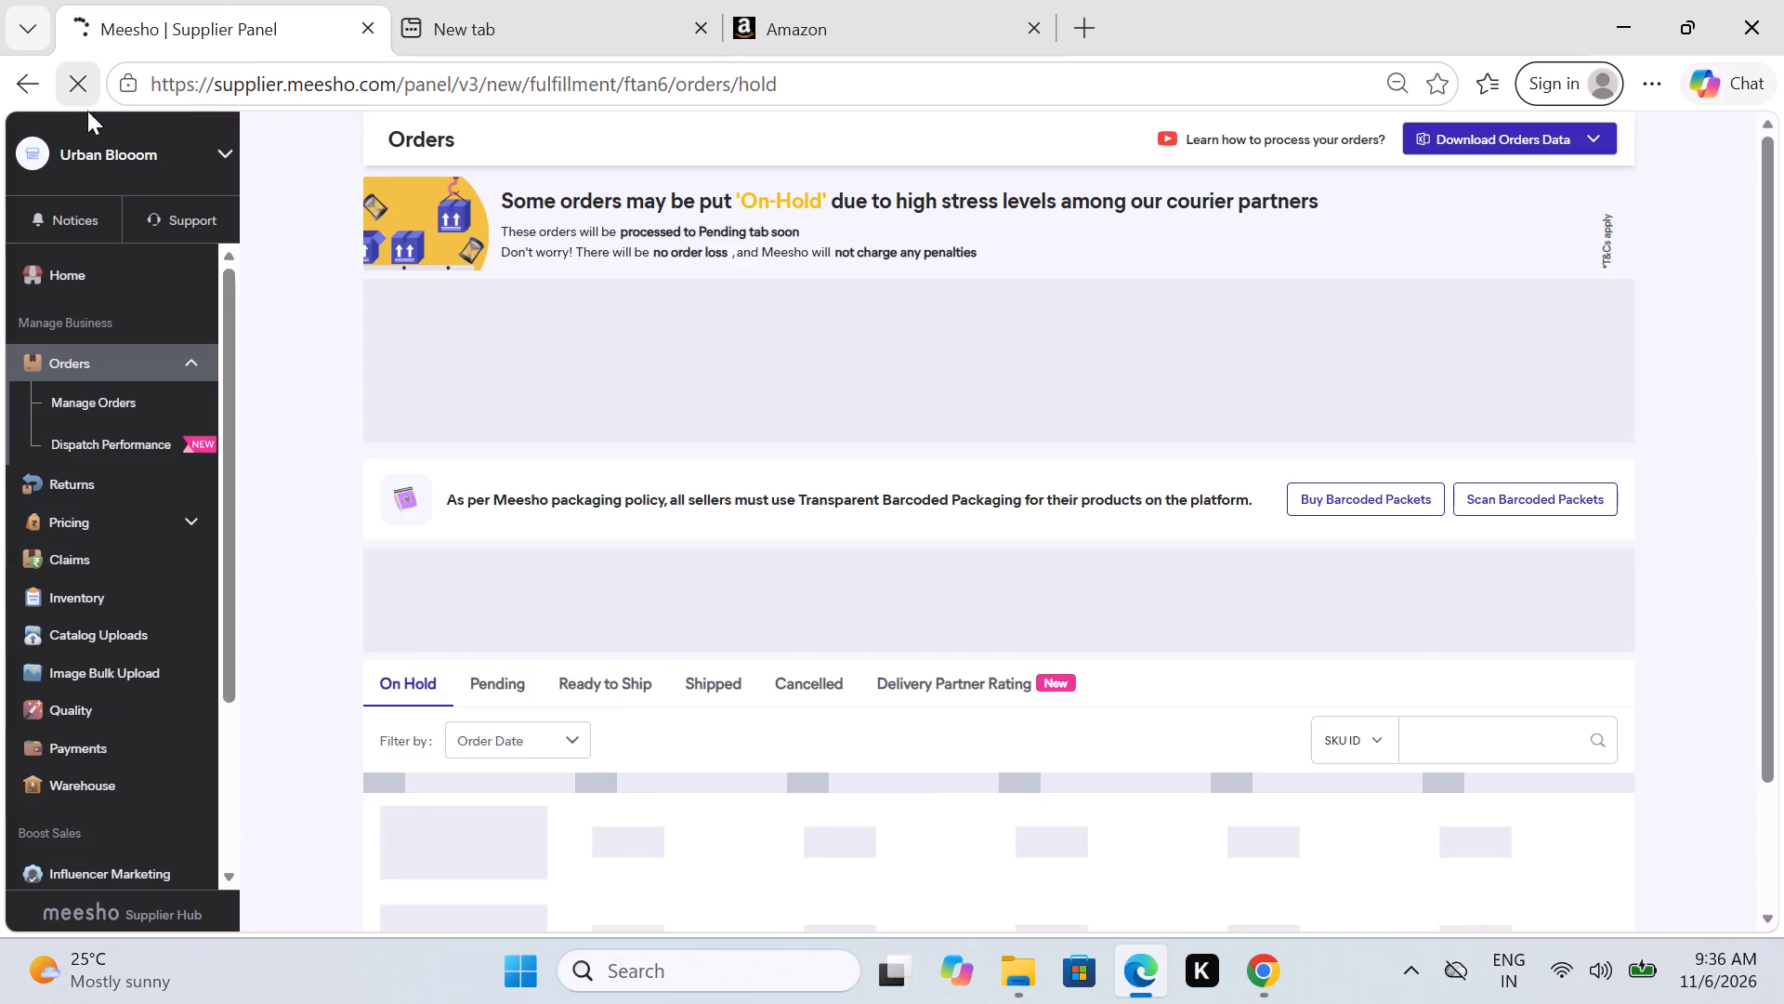
left_click(502, 626)
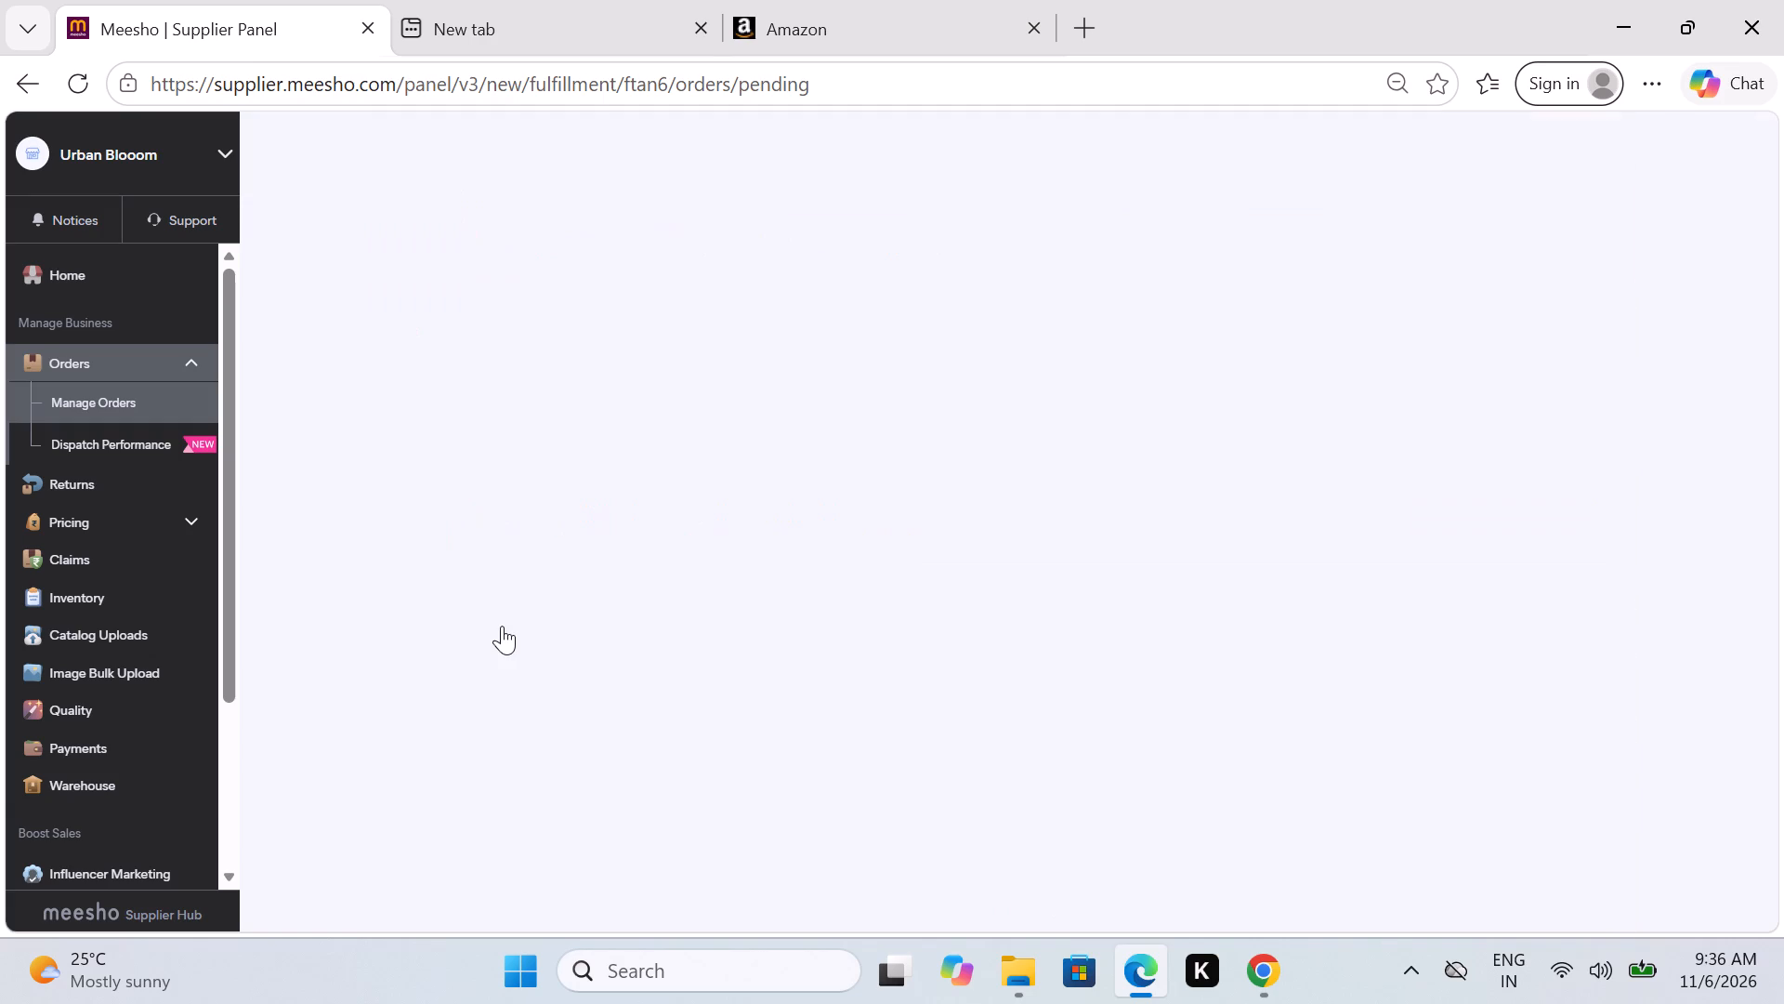
Open Urban Blooom's advertisement overview and review the budget use, impressions and orders of its listing ad campaigns.
scroll(183, 663, "down", 4)
left_click(159, 677)
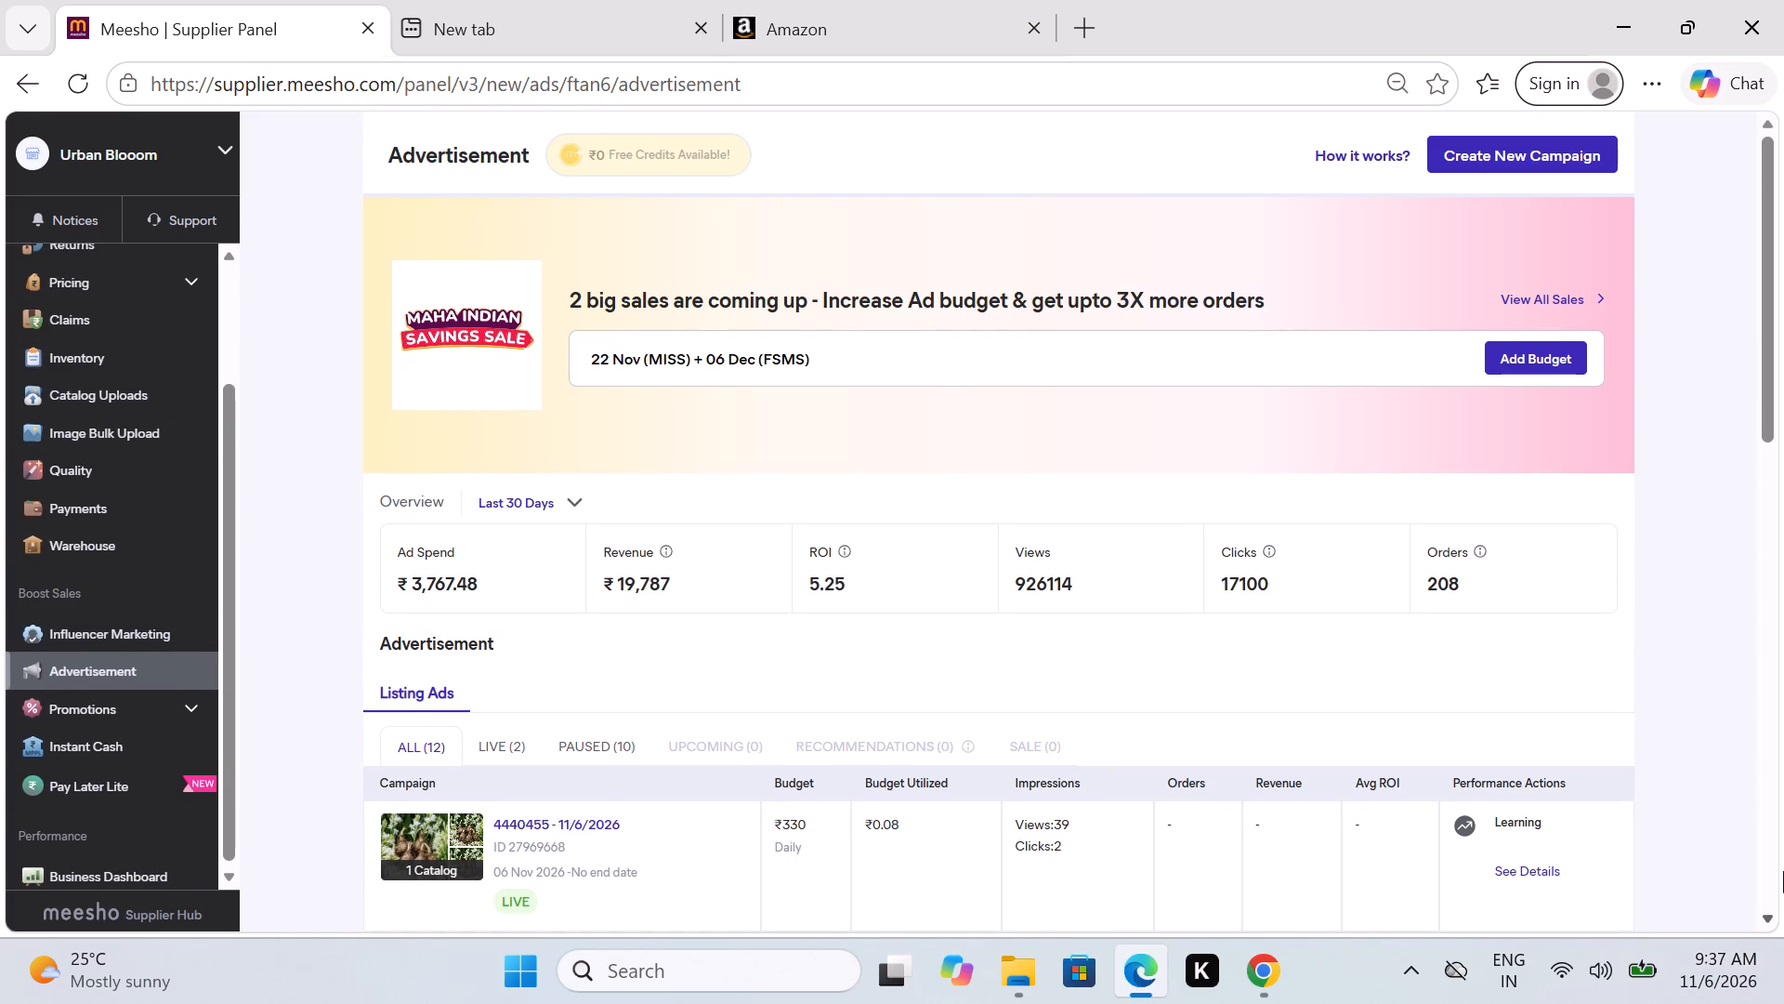
scroll(1725, 726, "down", 1)
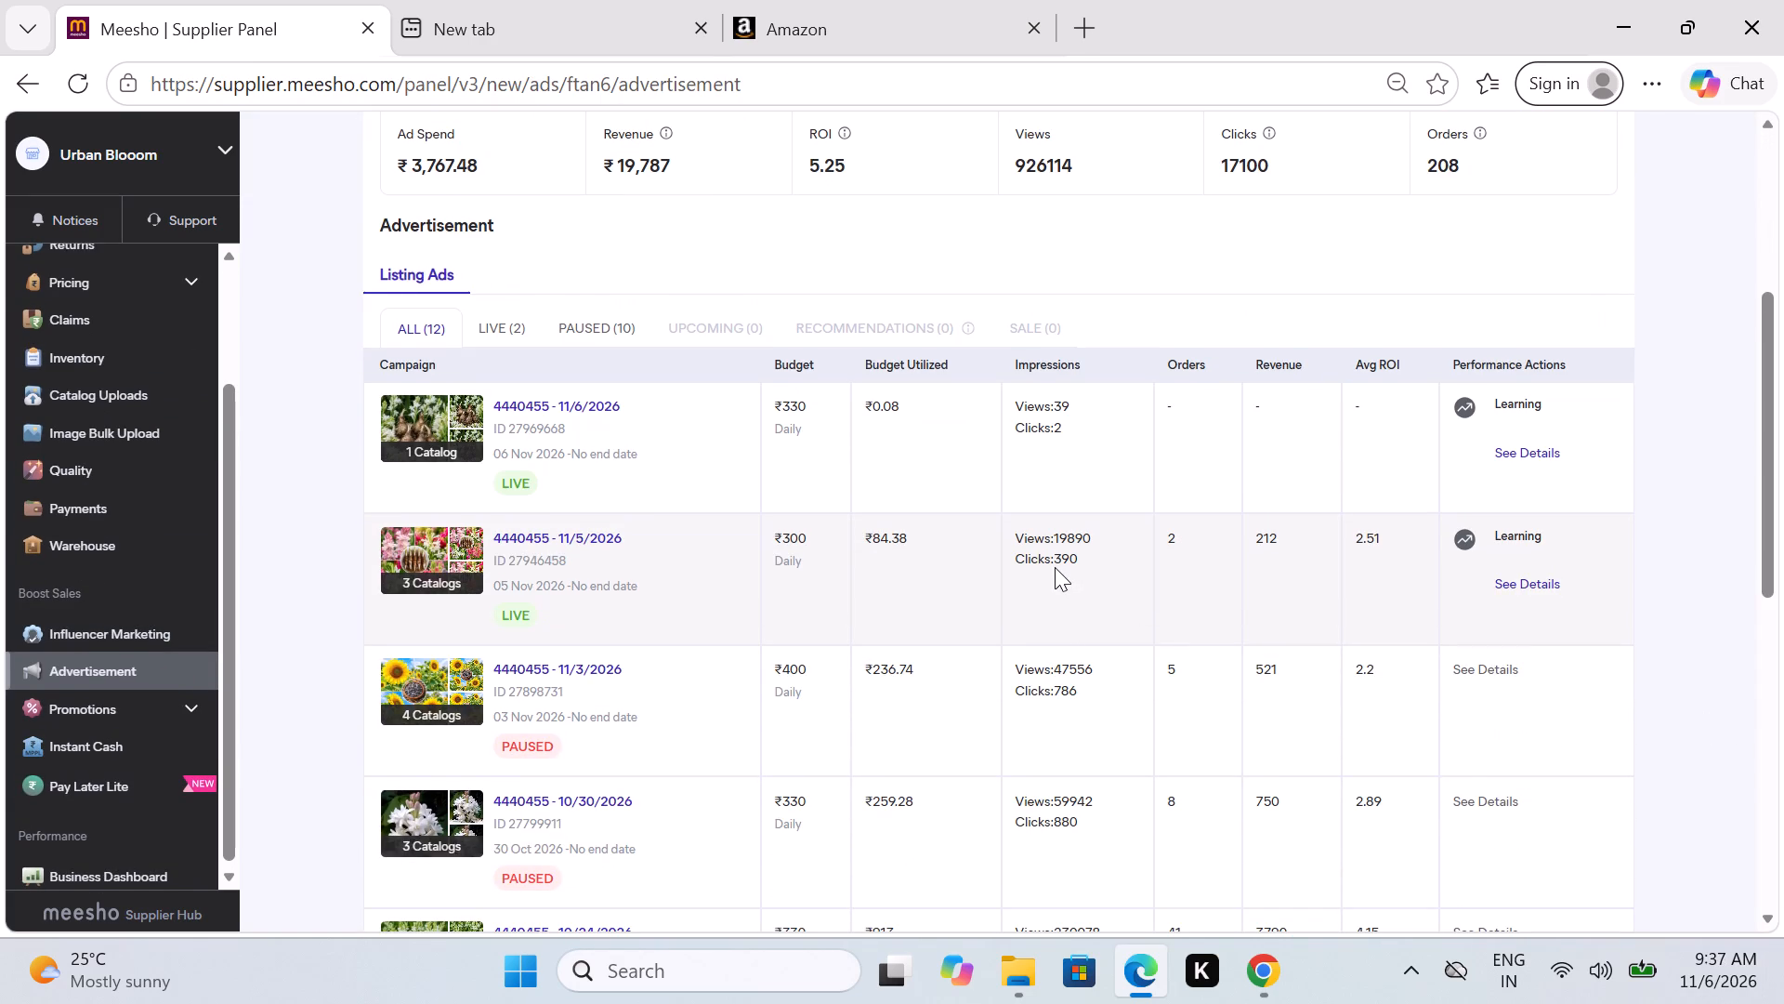
scroll(1055, 567, "up", 4)
Switch to Google Chrome and dismiss the Pay Later Lite promotion on SabujMala's home page.
left_click(1250, 974)
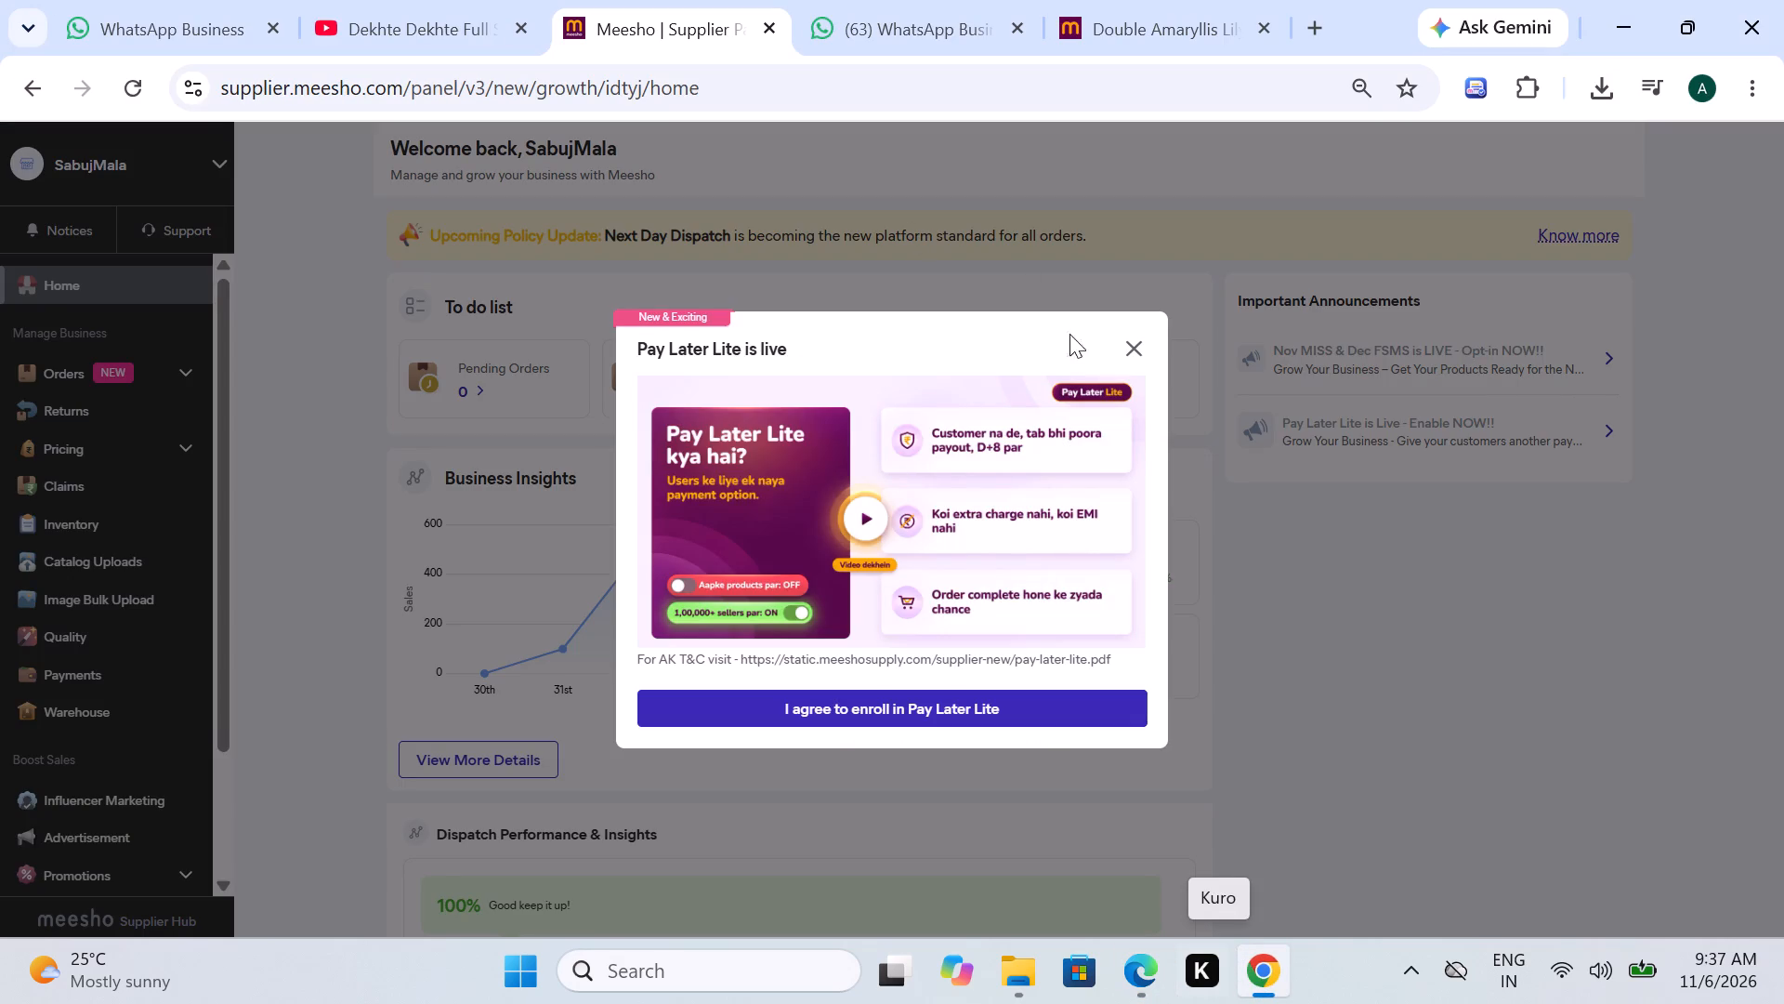
left_click(1128, 334)
left_click(1130, 345)
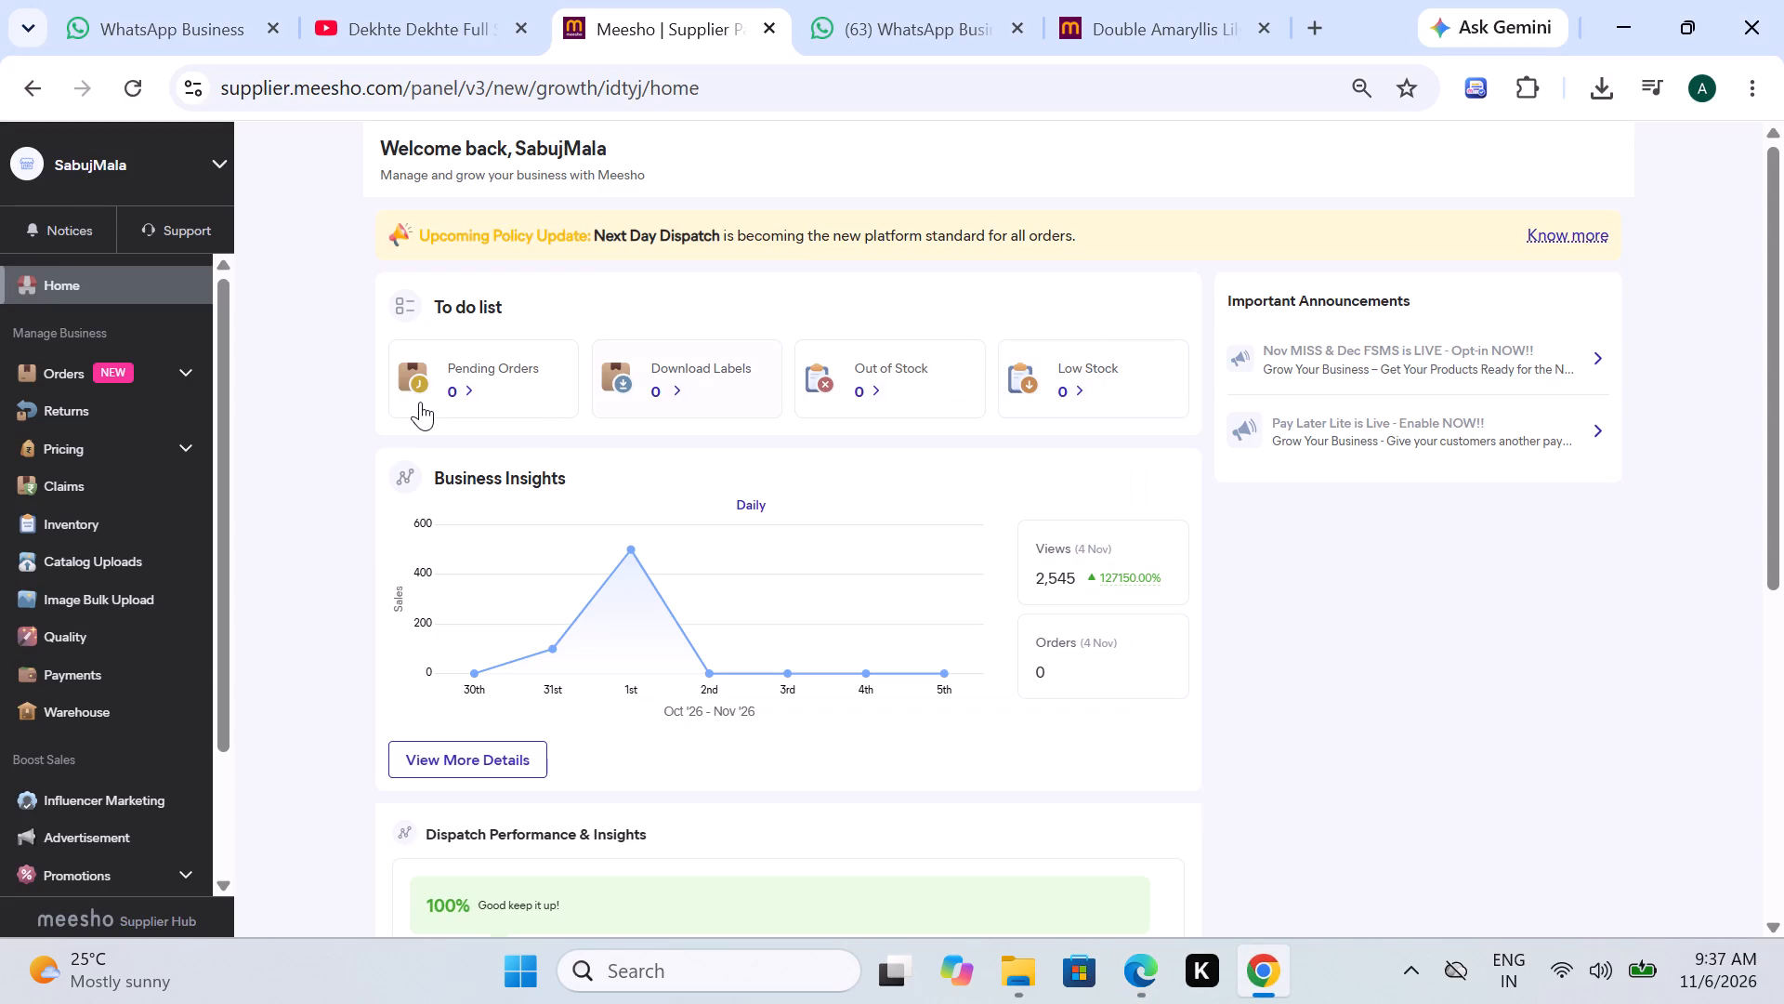
Check SabujMala's pending and on-hold orders, refreshing the on-hold list.
left_click(483, 383)
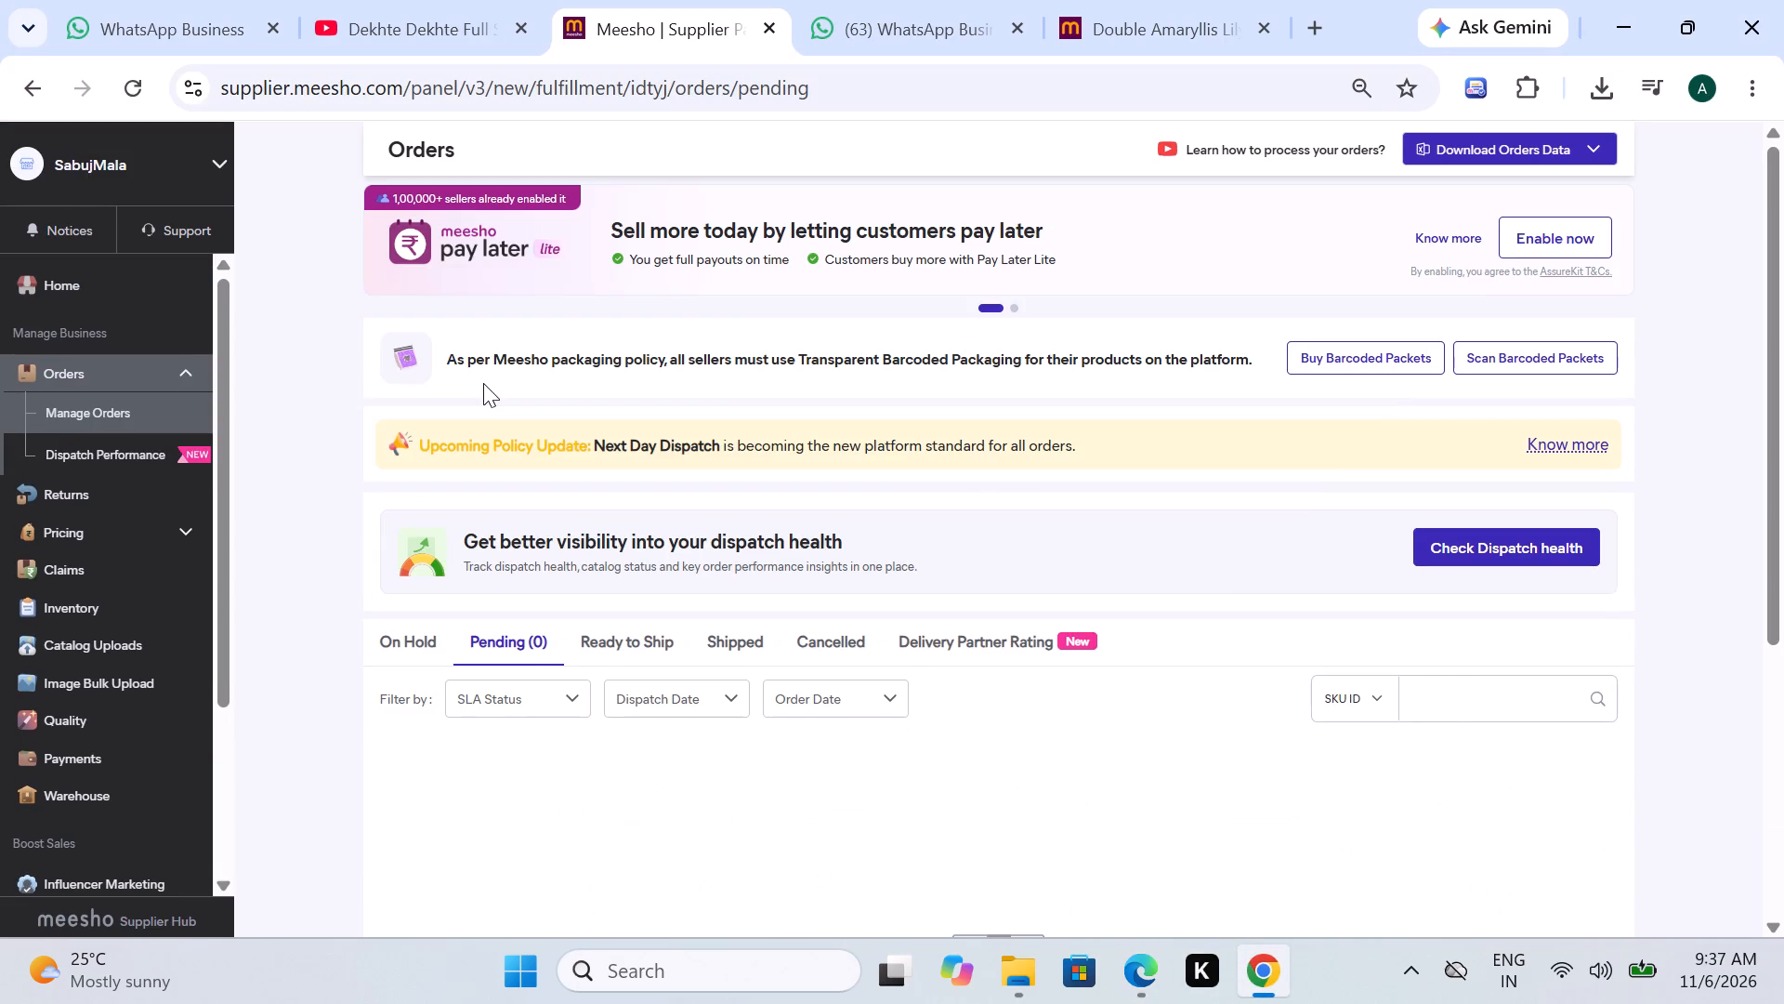
left_click(425, 648)
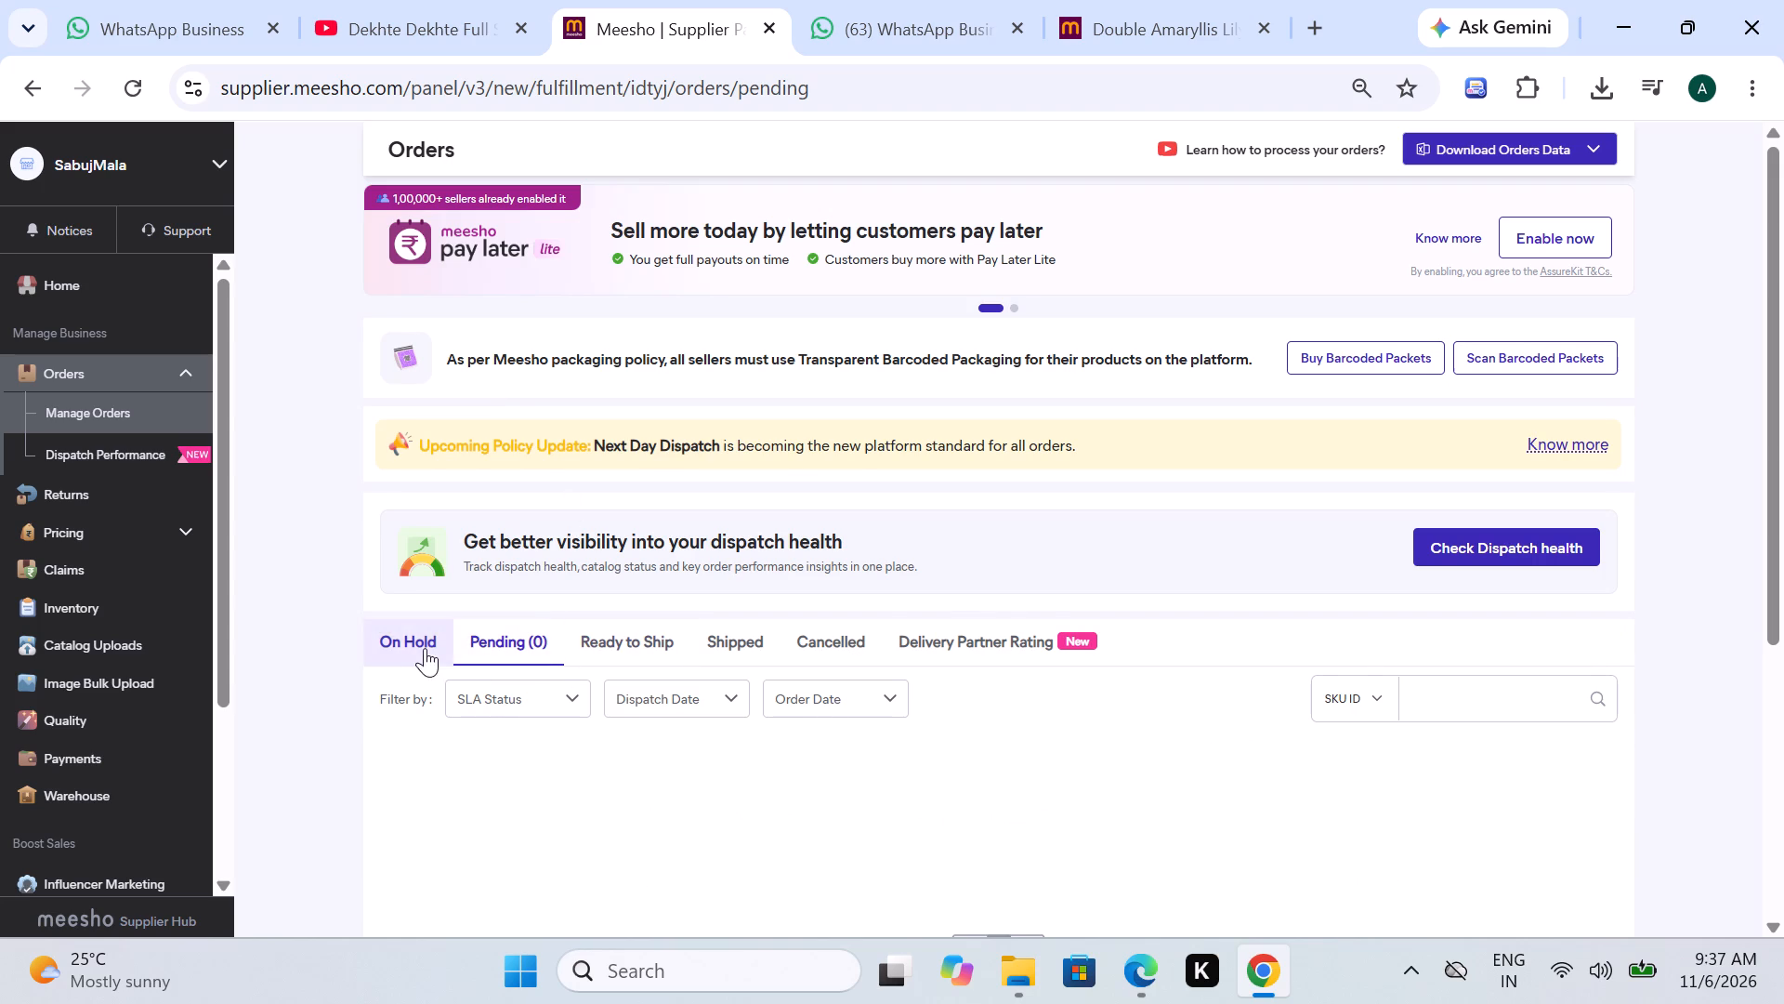
left_click(146, 91)
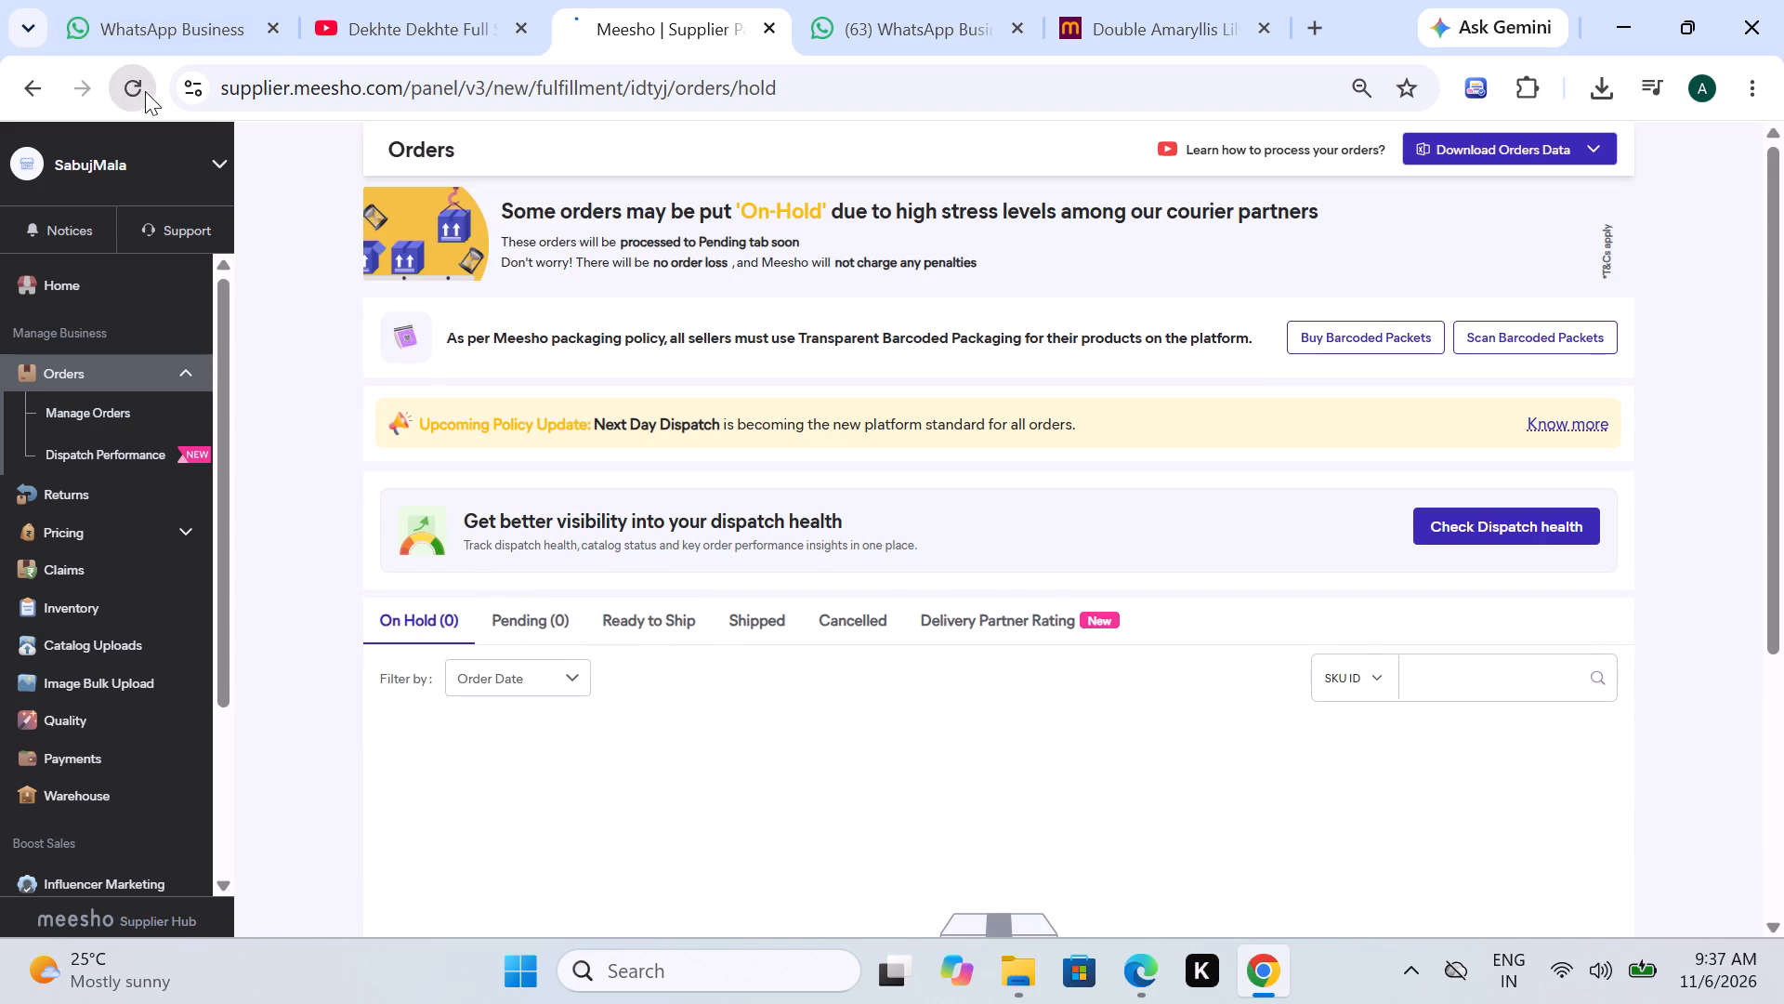
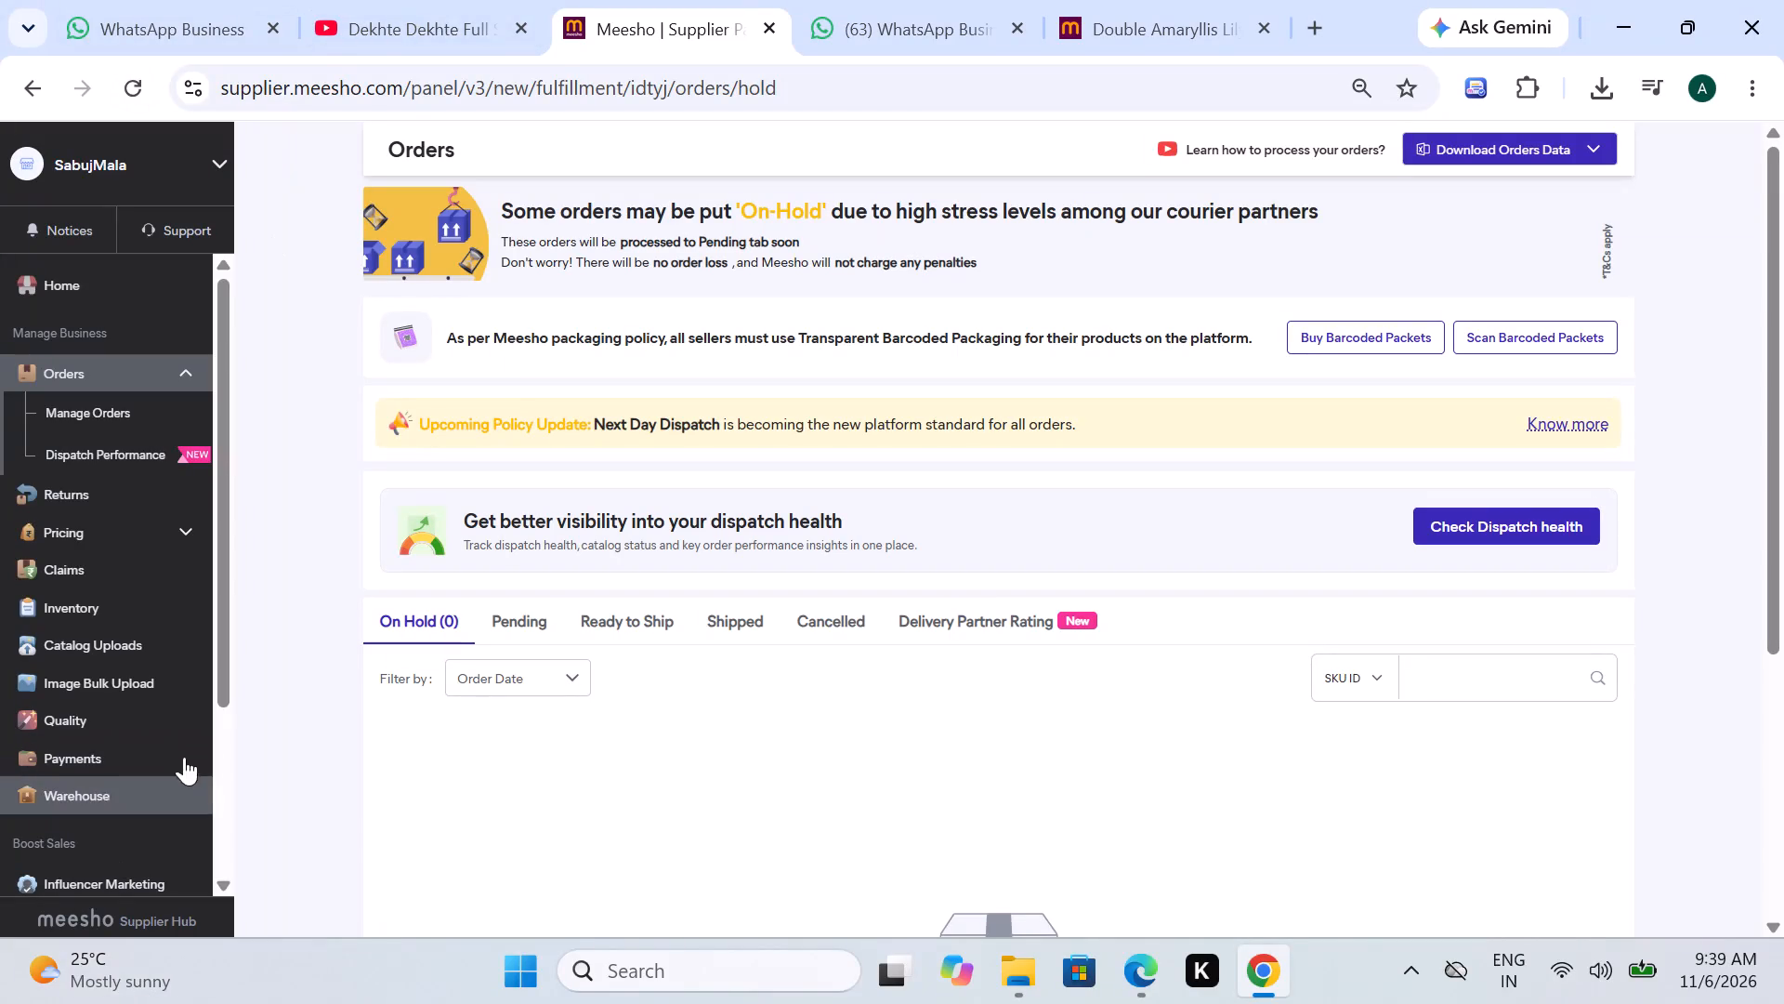
Refresh SabujMala's on-hold orders page and check it for orders.
left_click(144, 103)
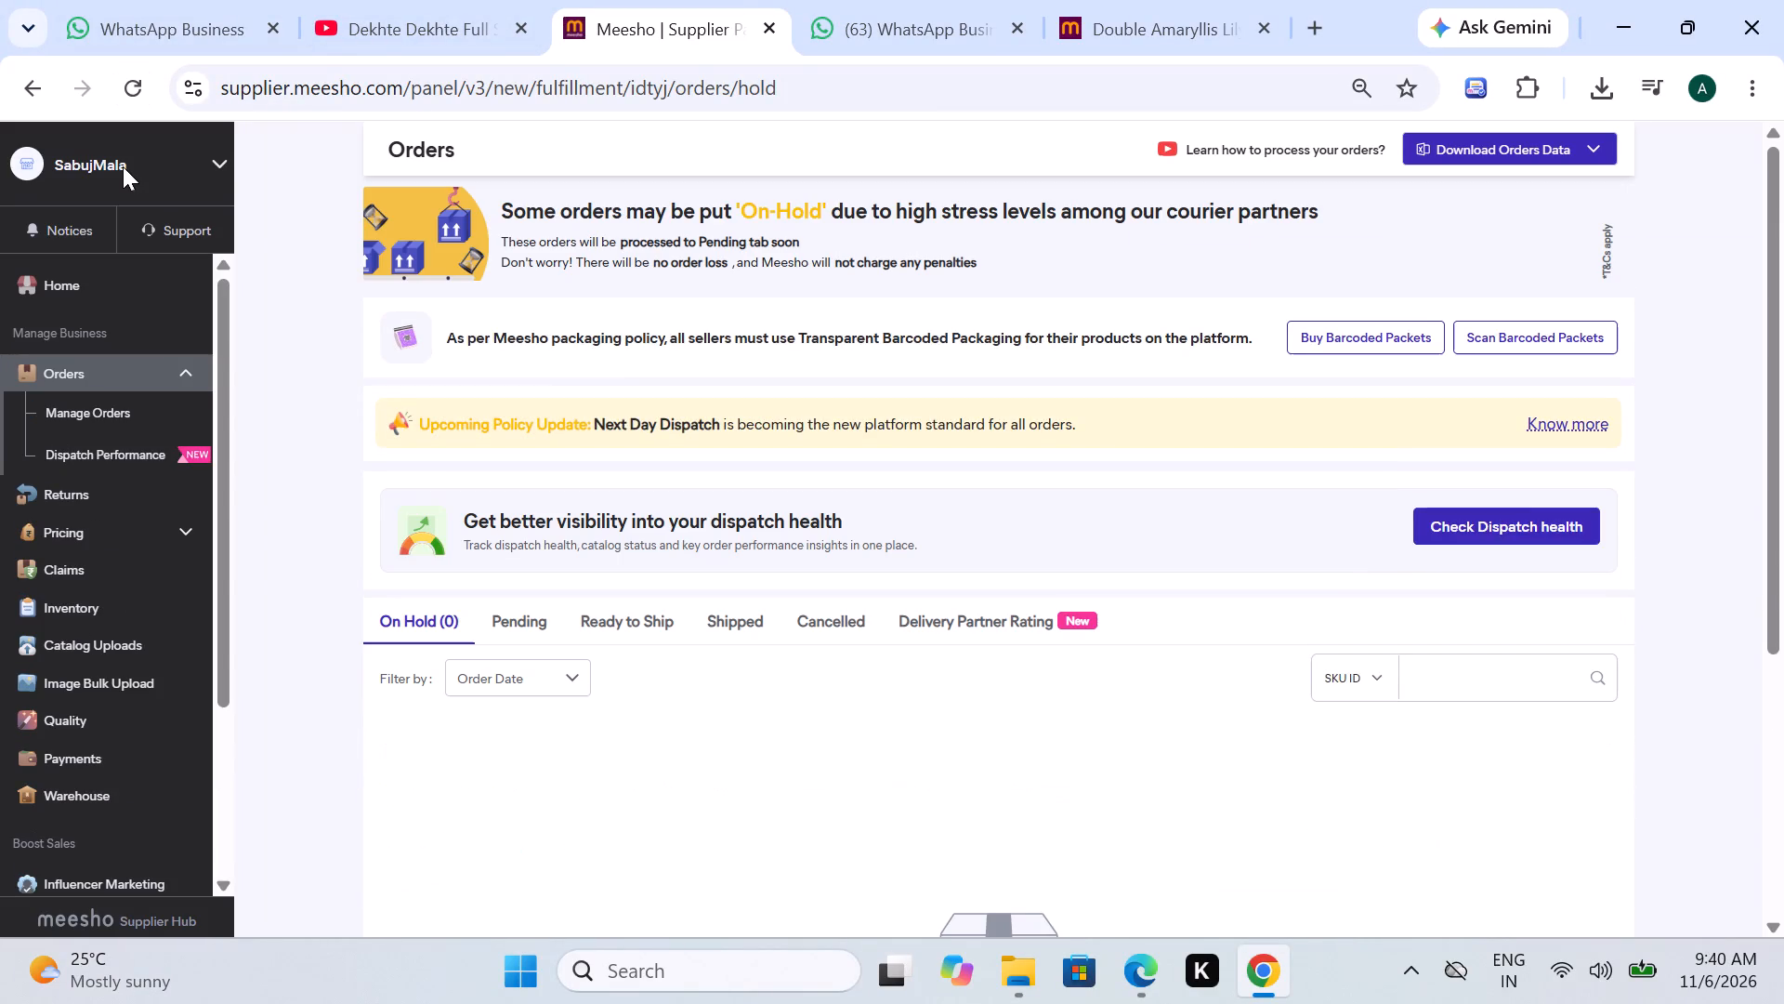
scroll(55, 568, "up", 3)
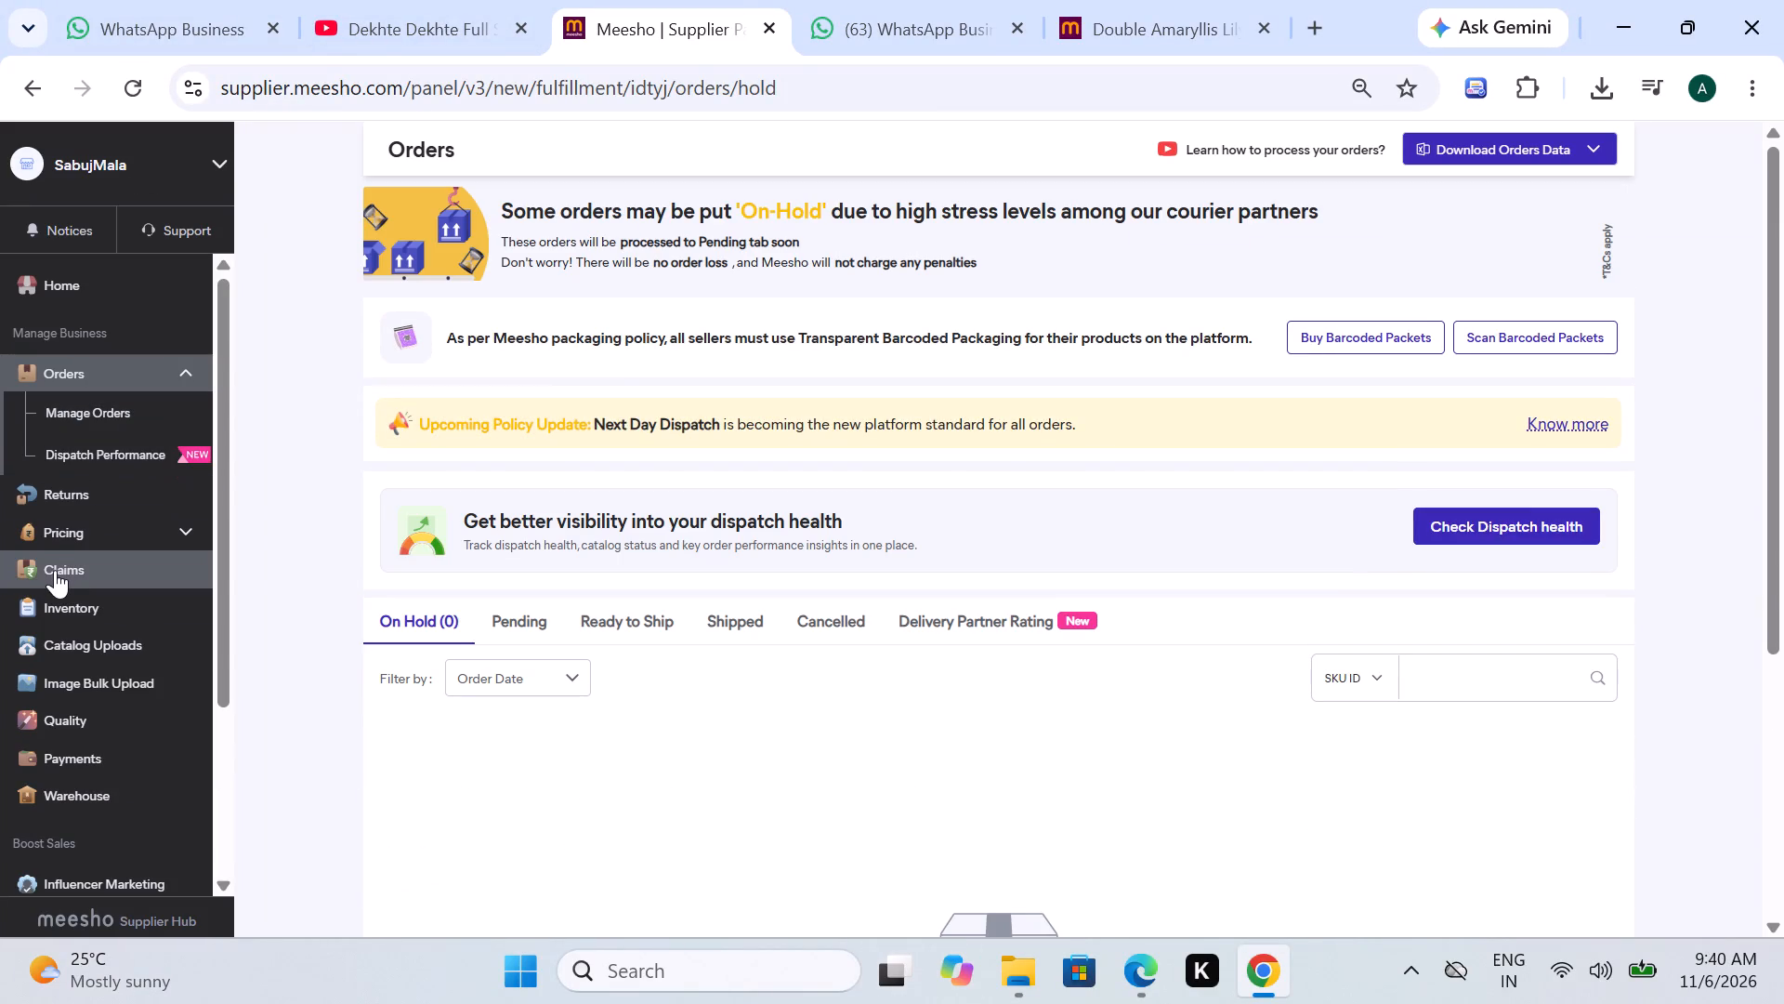
scroll(55, 570, "up", 3)
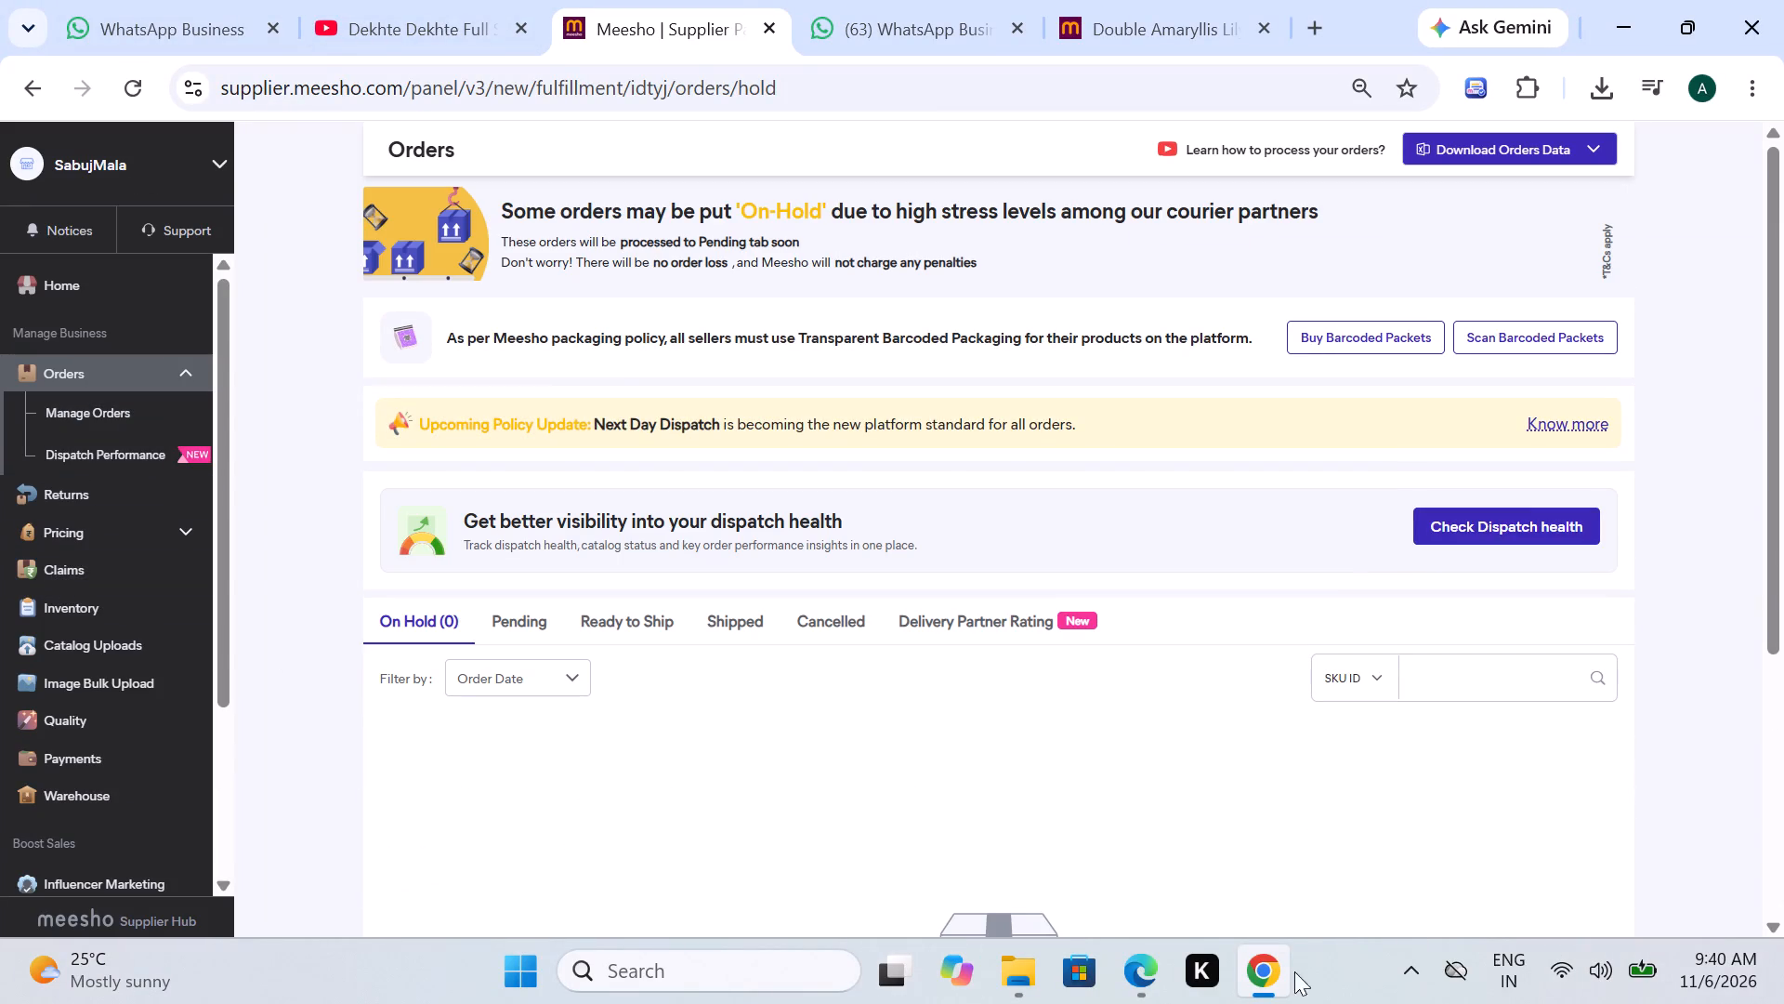
Switch to Microsoft Edge, refresh Urban Blooom's pending orders and check its on-hold orders.
left_click(1132, 967)
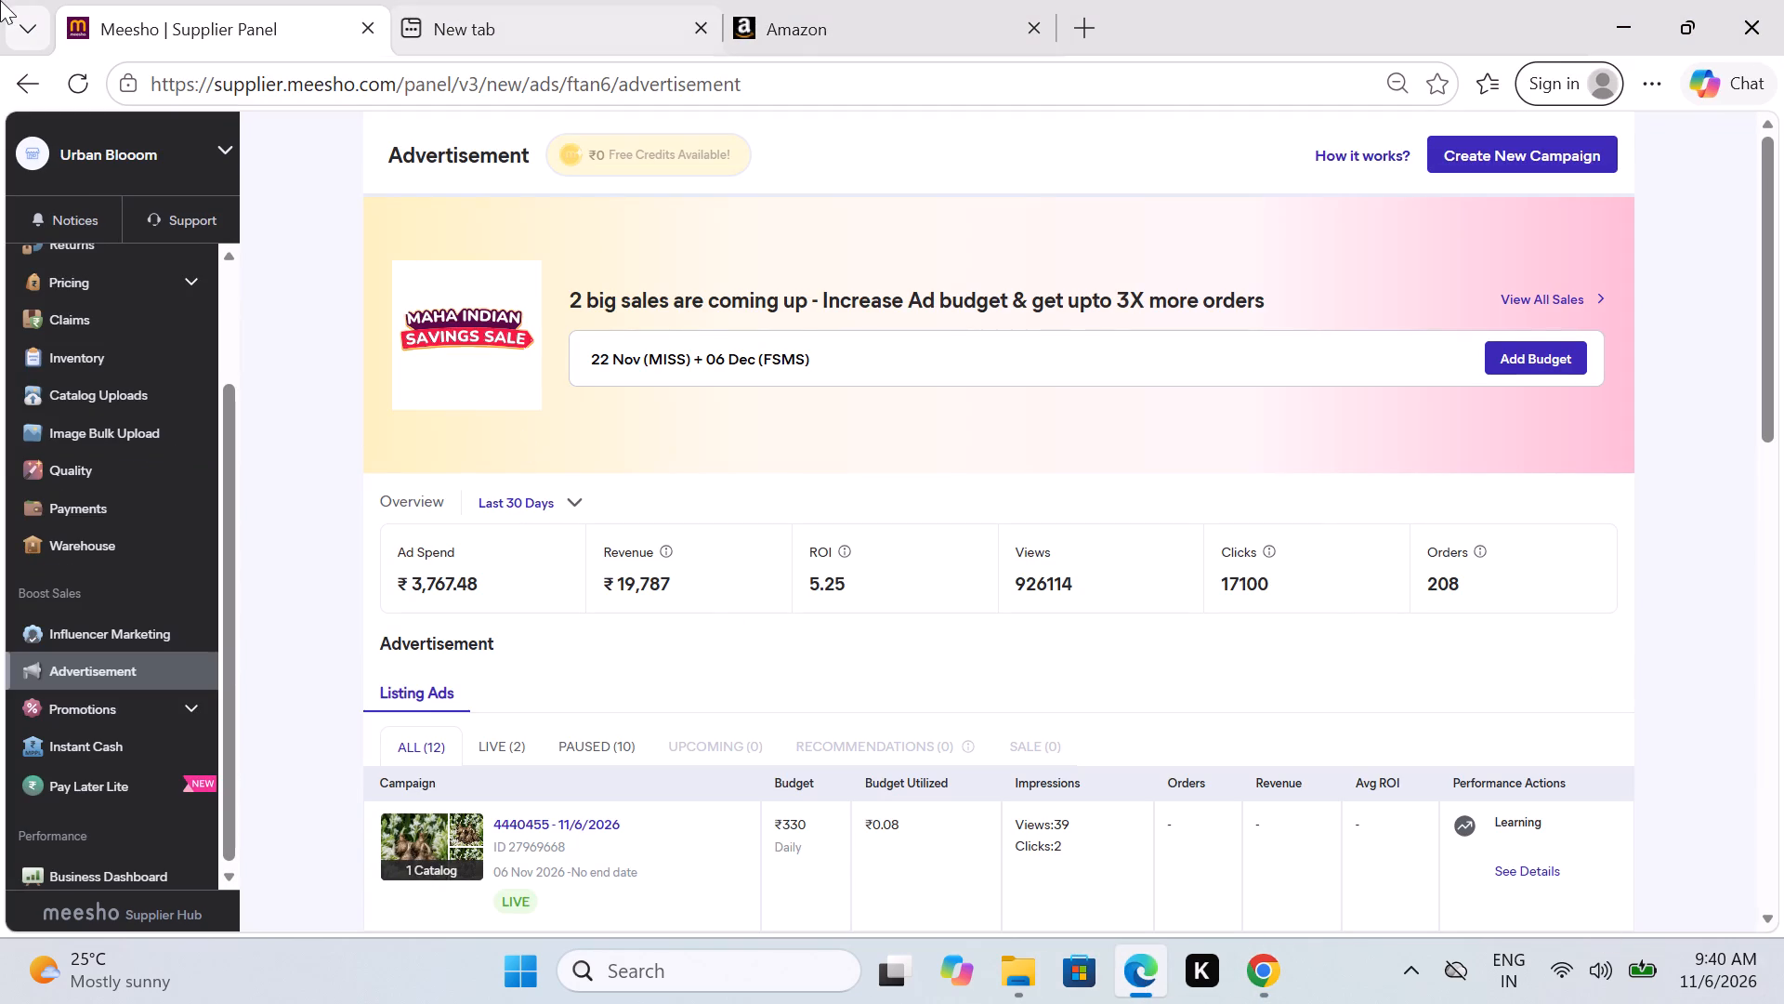
scroll(94, 373, "up", 4)
left_click(94, 370)
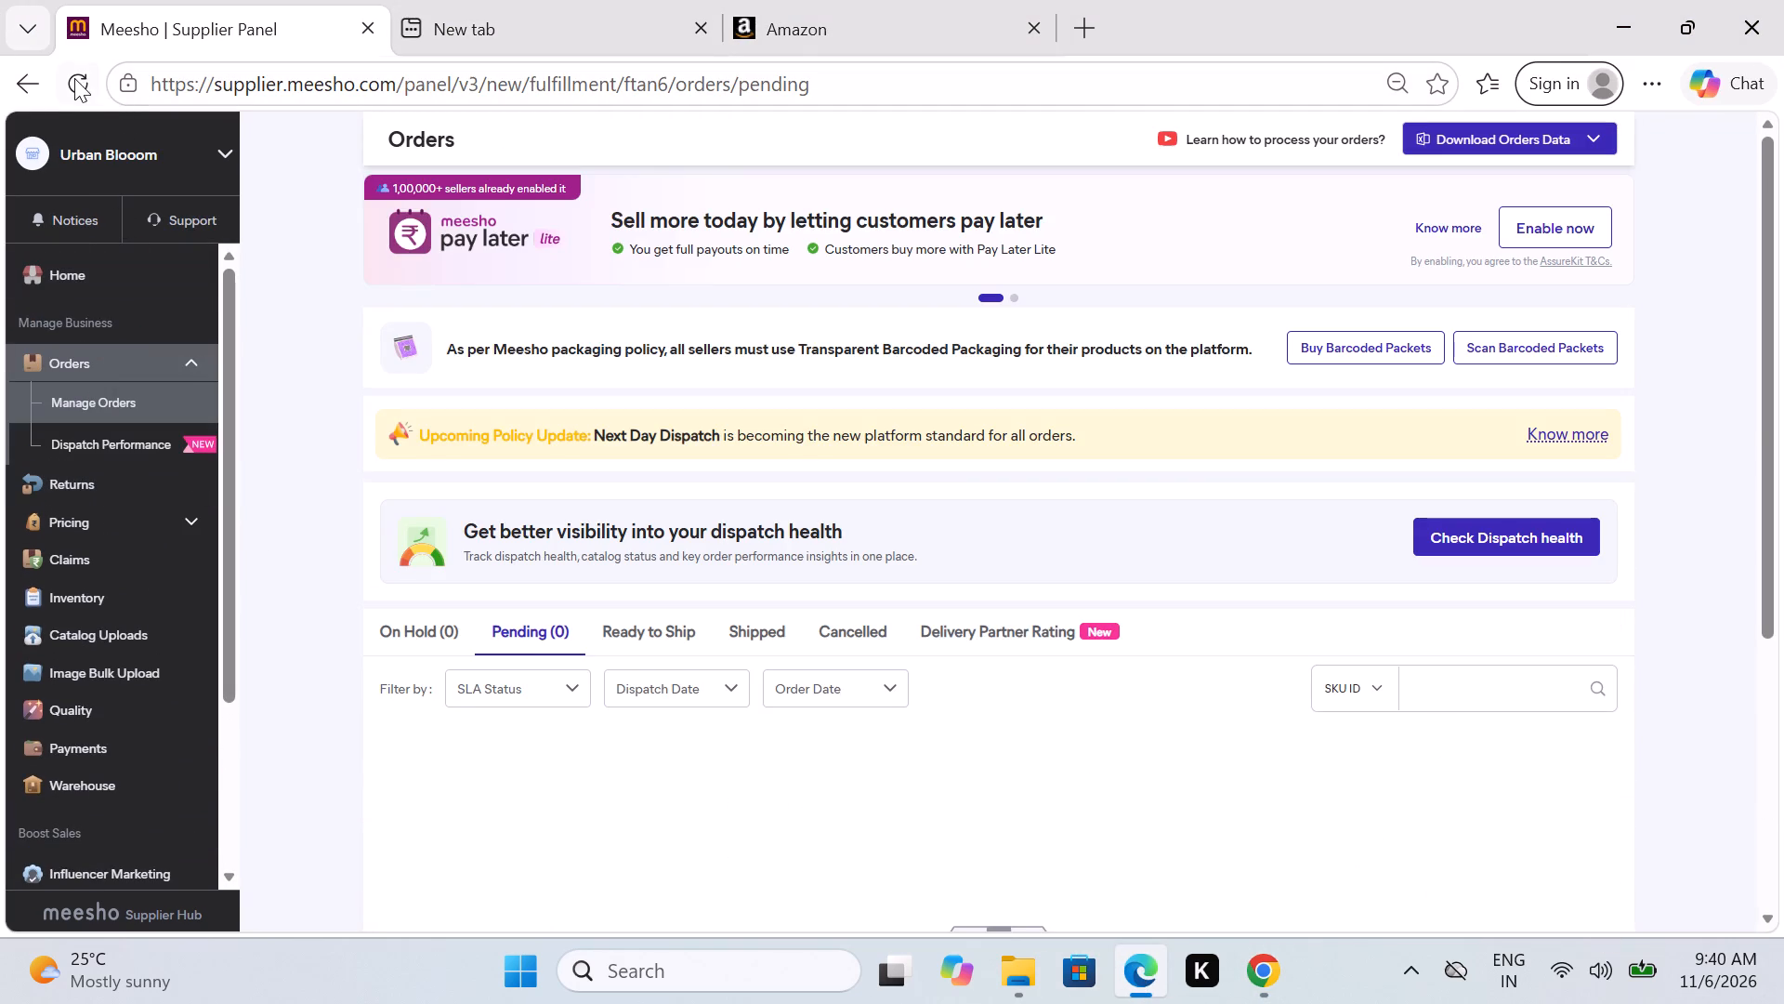
left_click(72, 75)
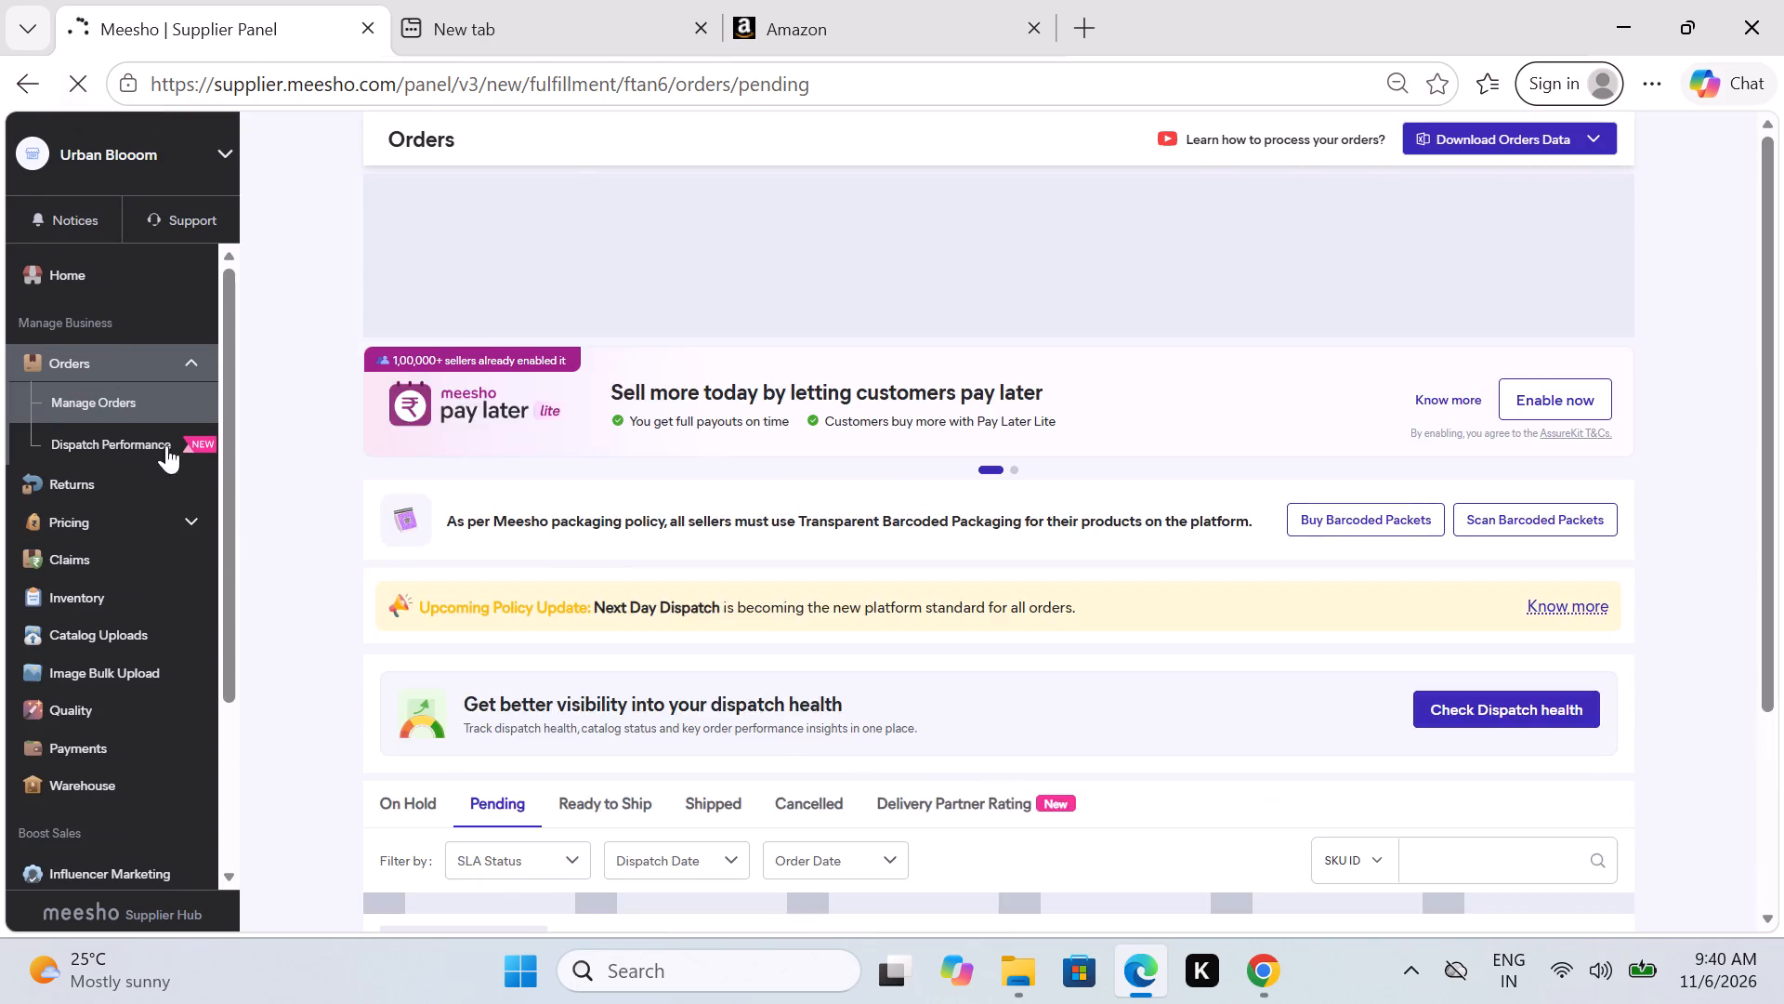
left_click_drag(423, 614, 418, 626)
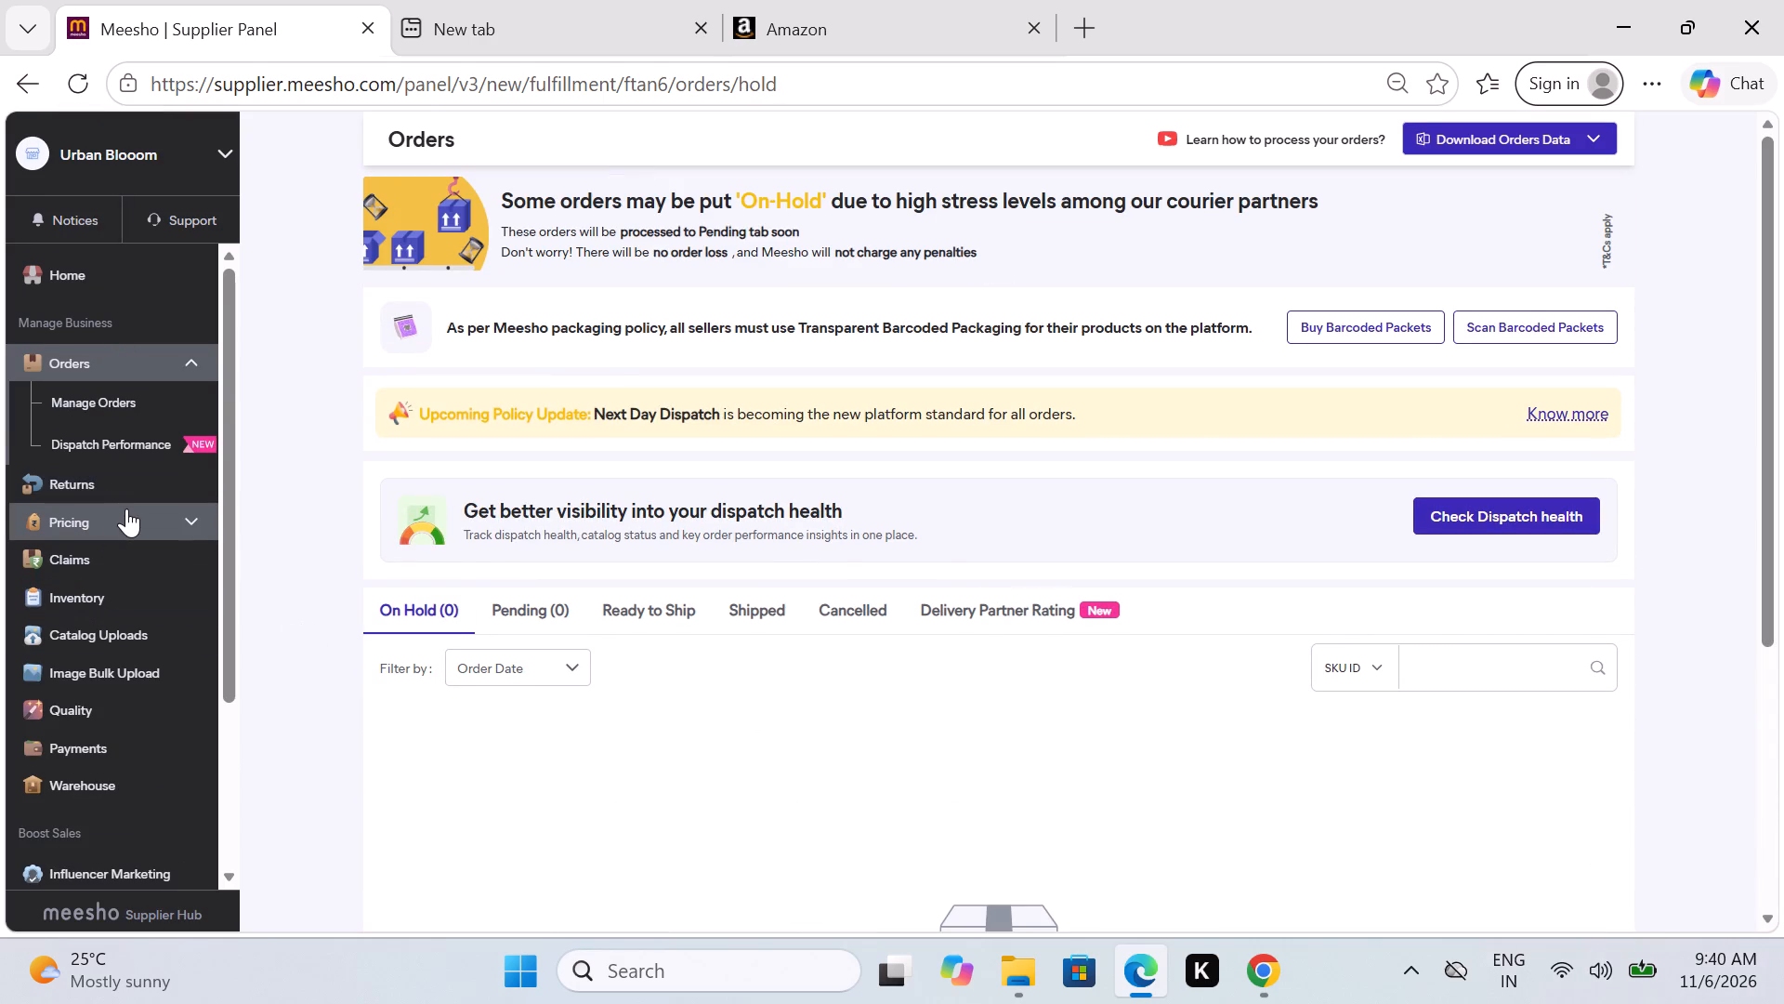
Open Urban Blooom's inventory and look through the active catalogs up to page 6 for Golden Jhau live plants.
left_click(136, 609)
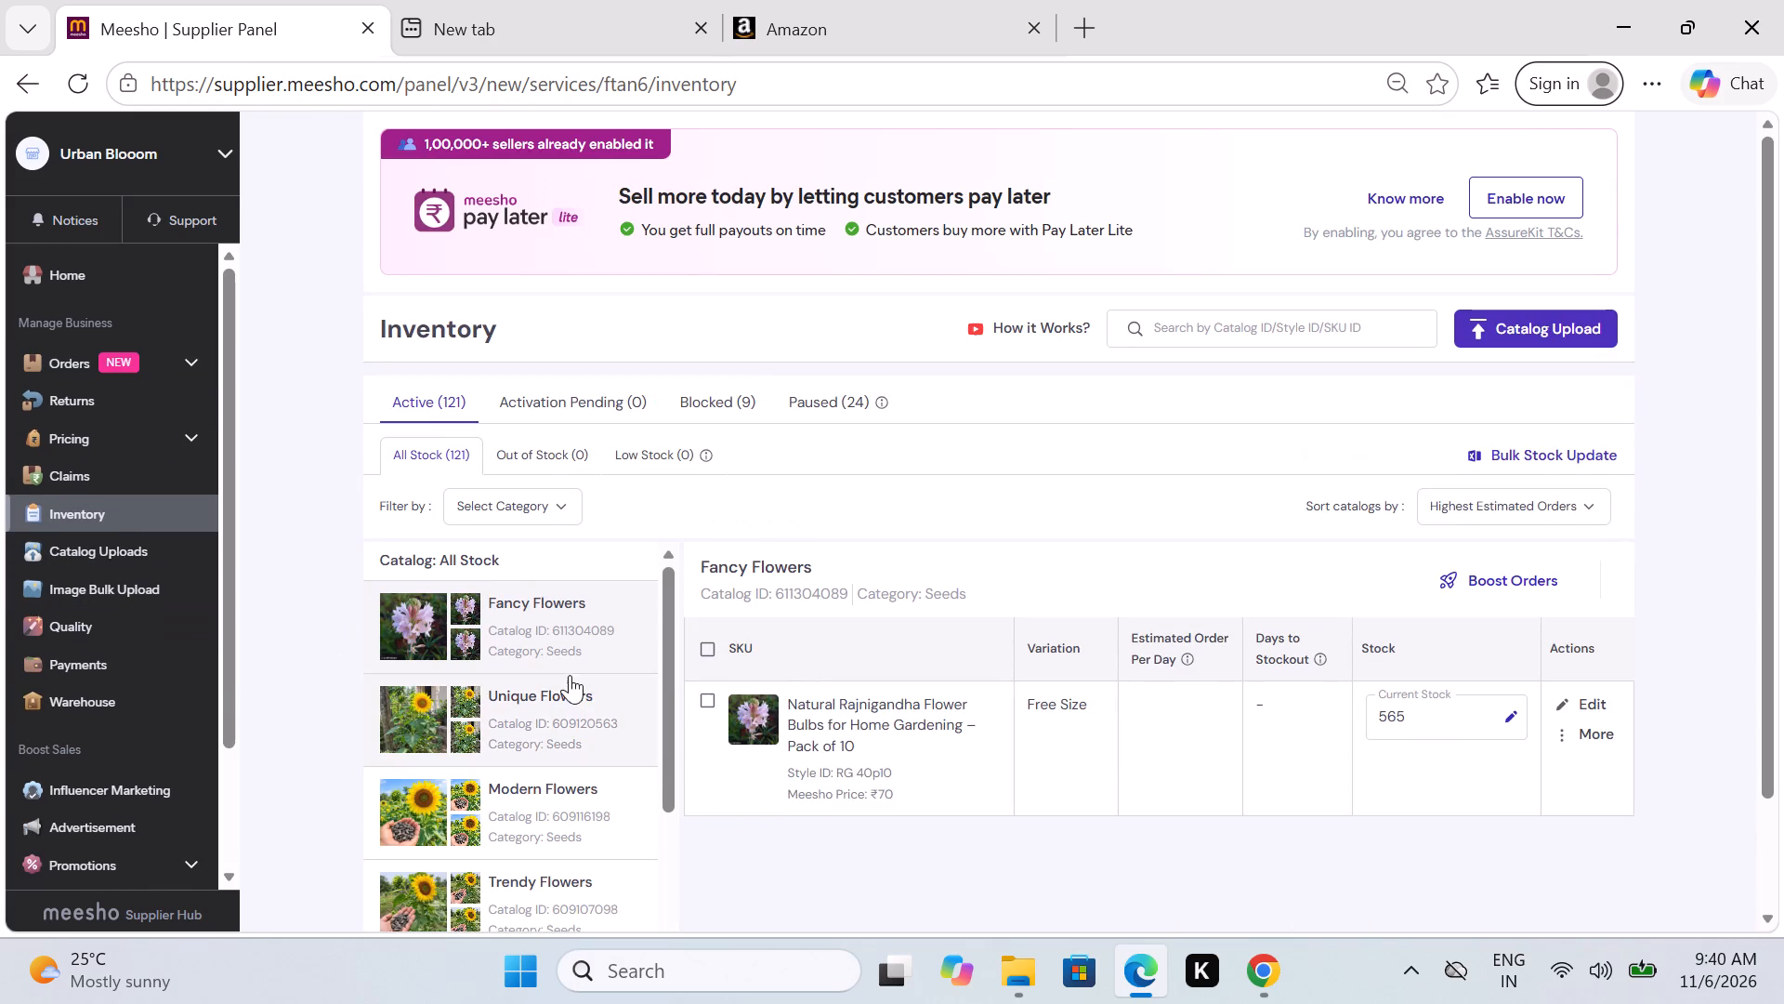
scroll(597, 616, "down", 17)
left_click(627, 918)
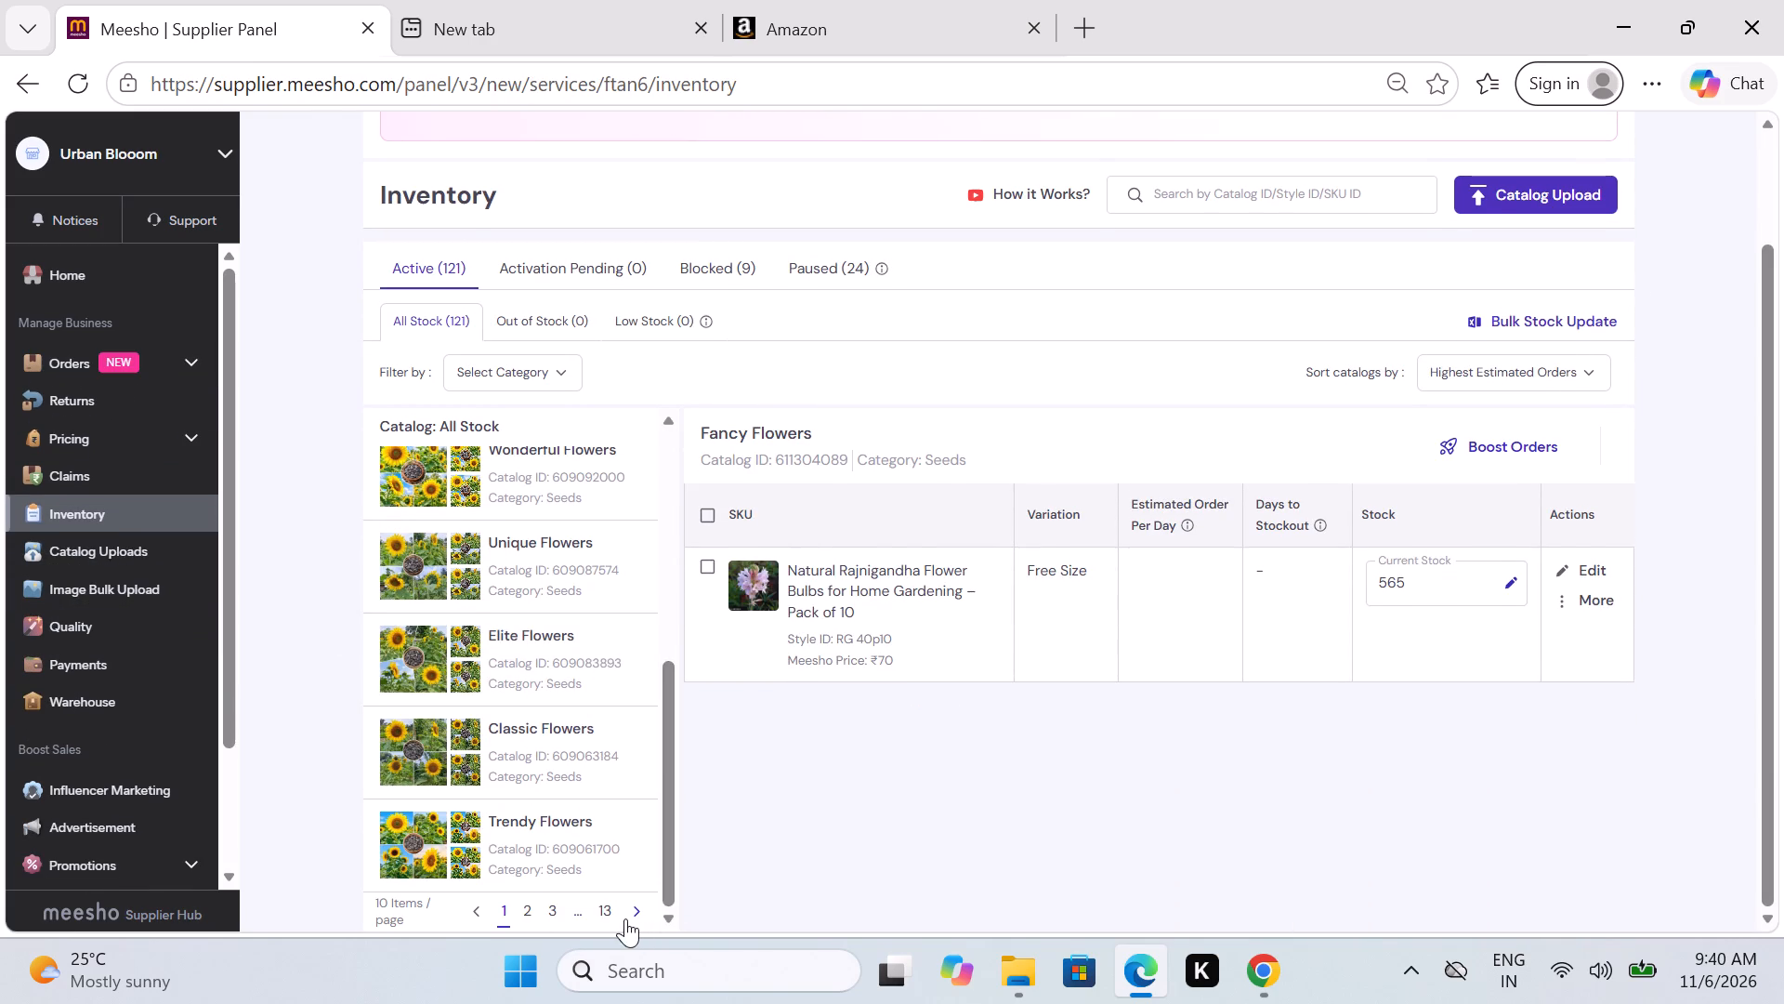
scroll(569, 544, "down", 12)
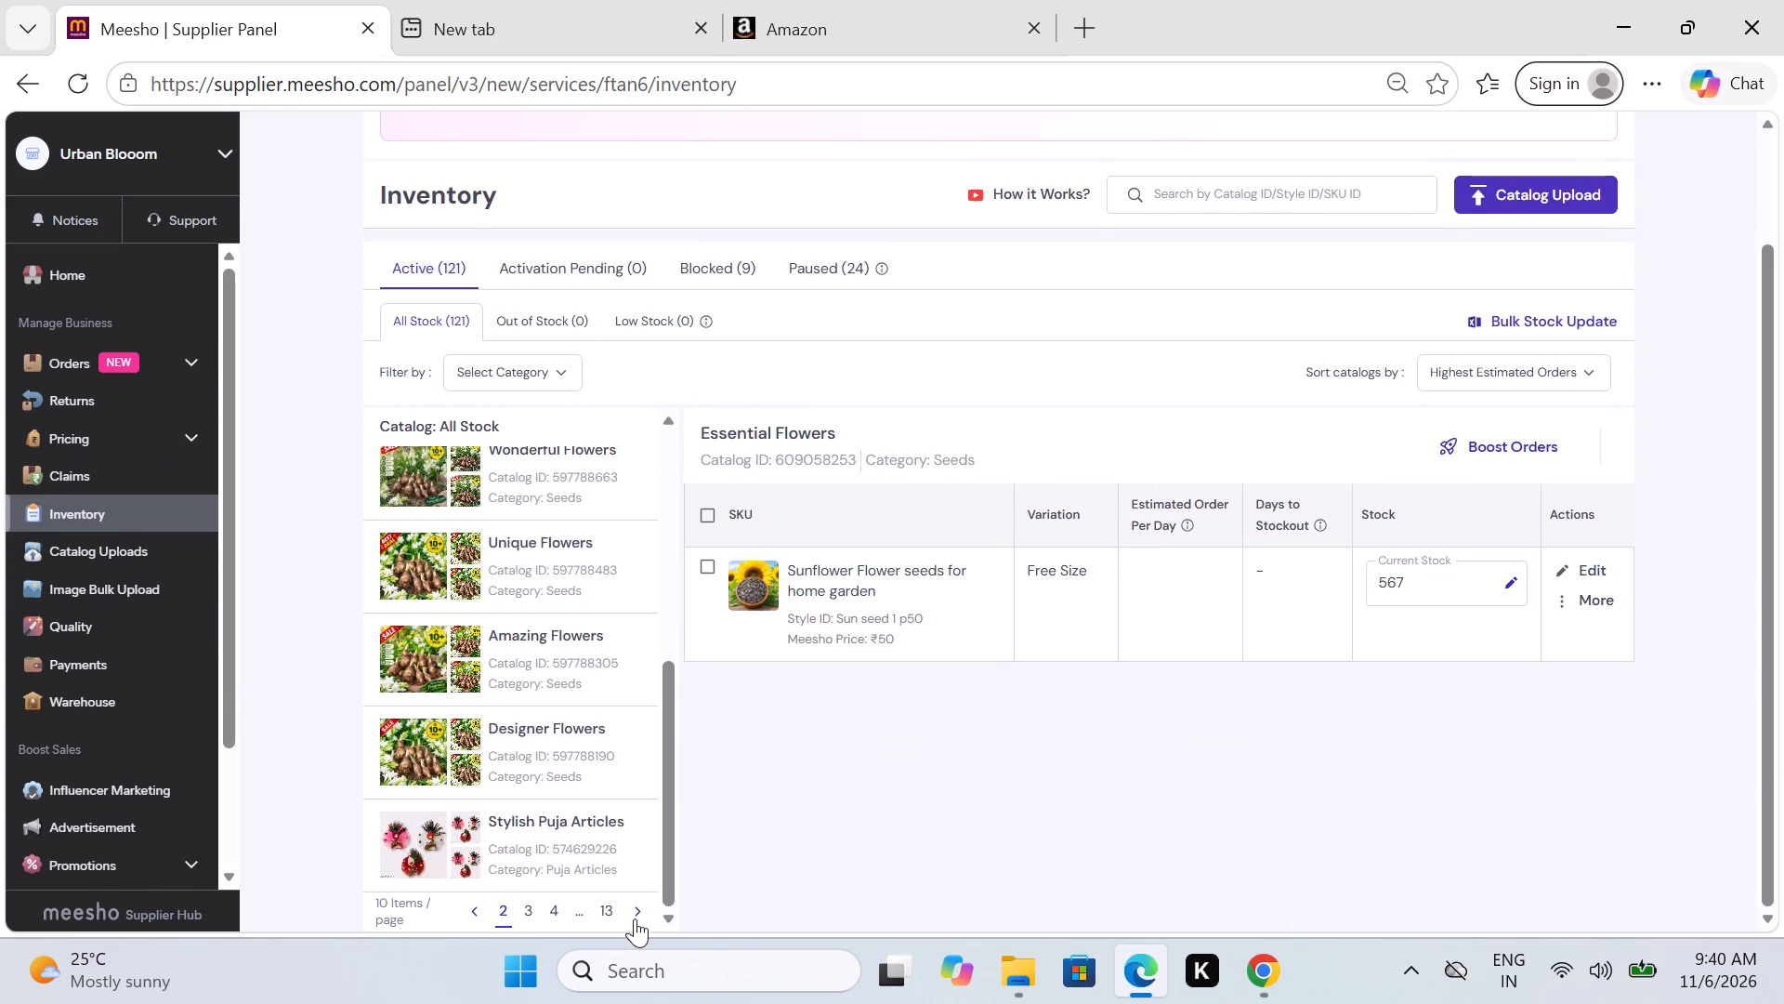
left_click(636, 915)
scroll(549, 545, "down", 12)
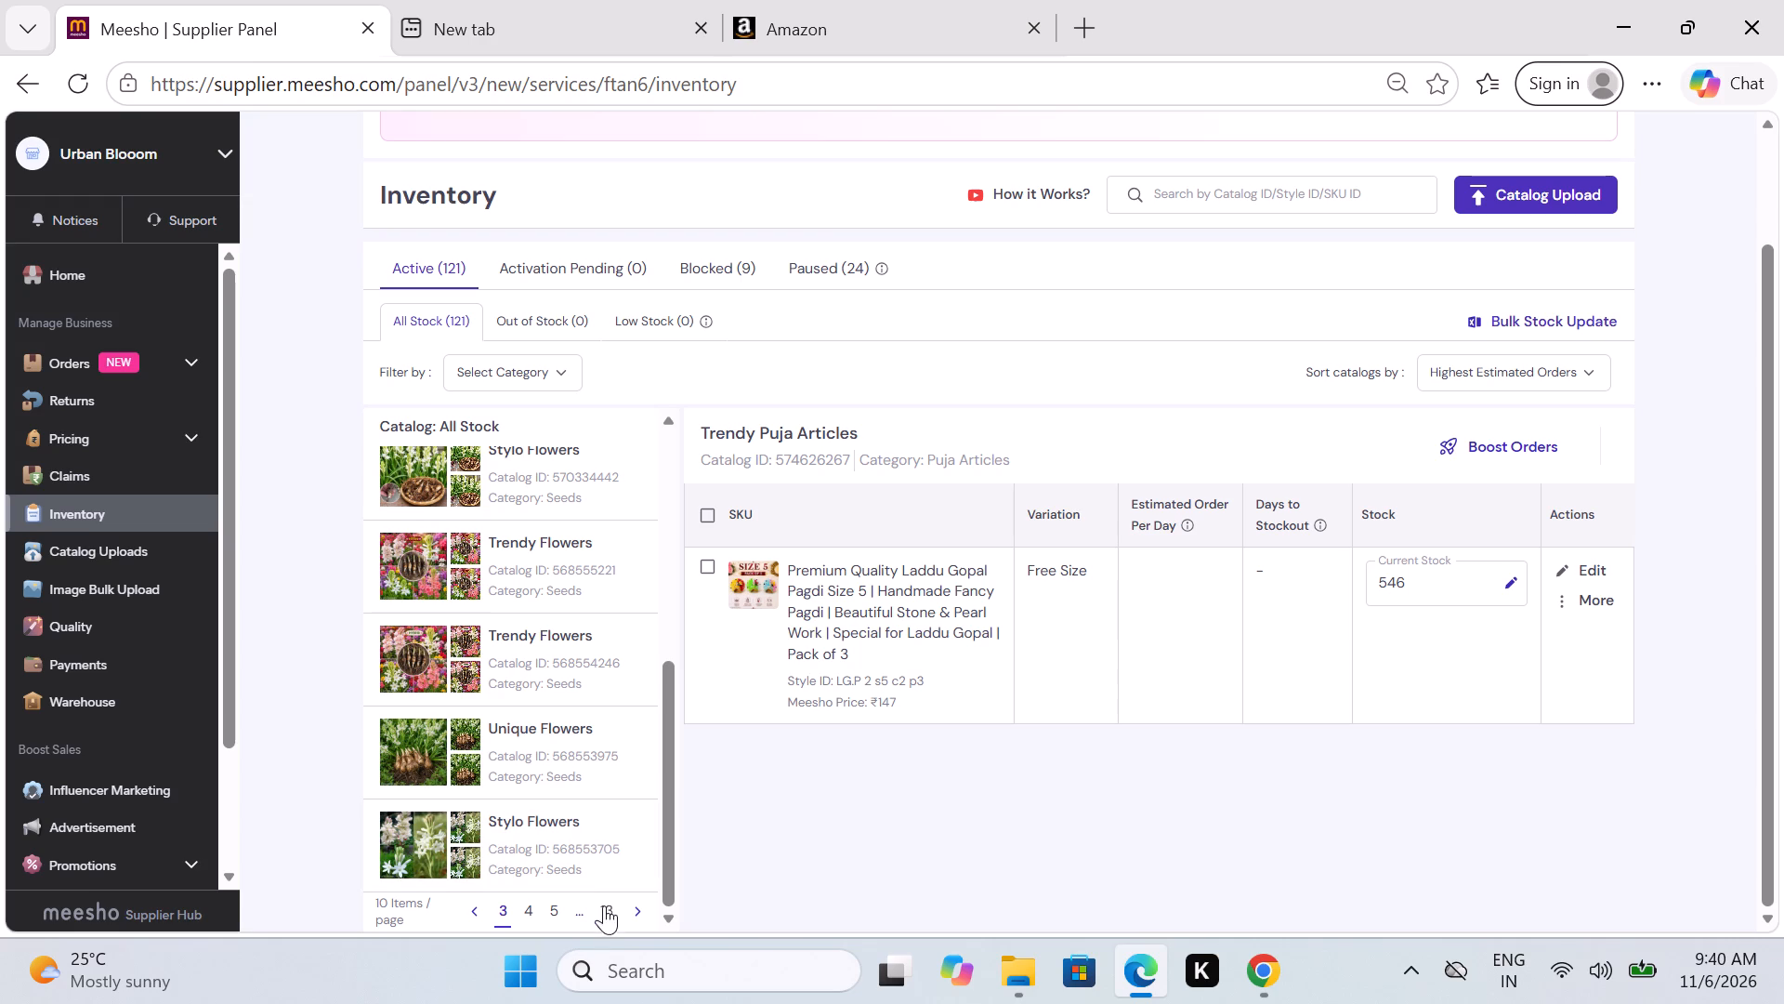
left_click(623, 910)
left_click(632, 913)
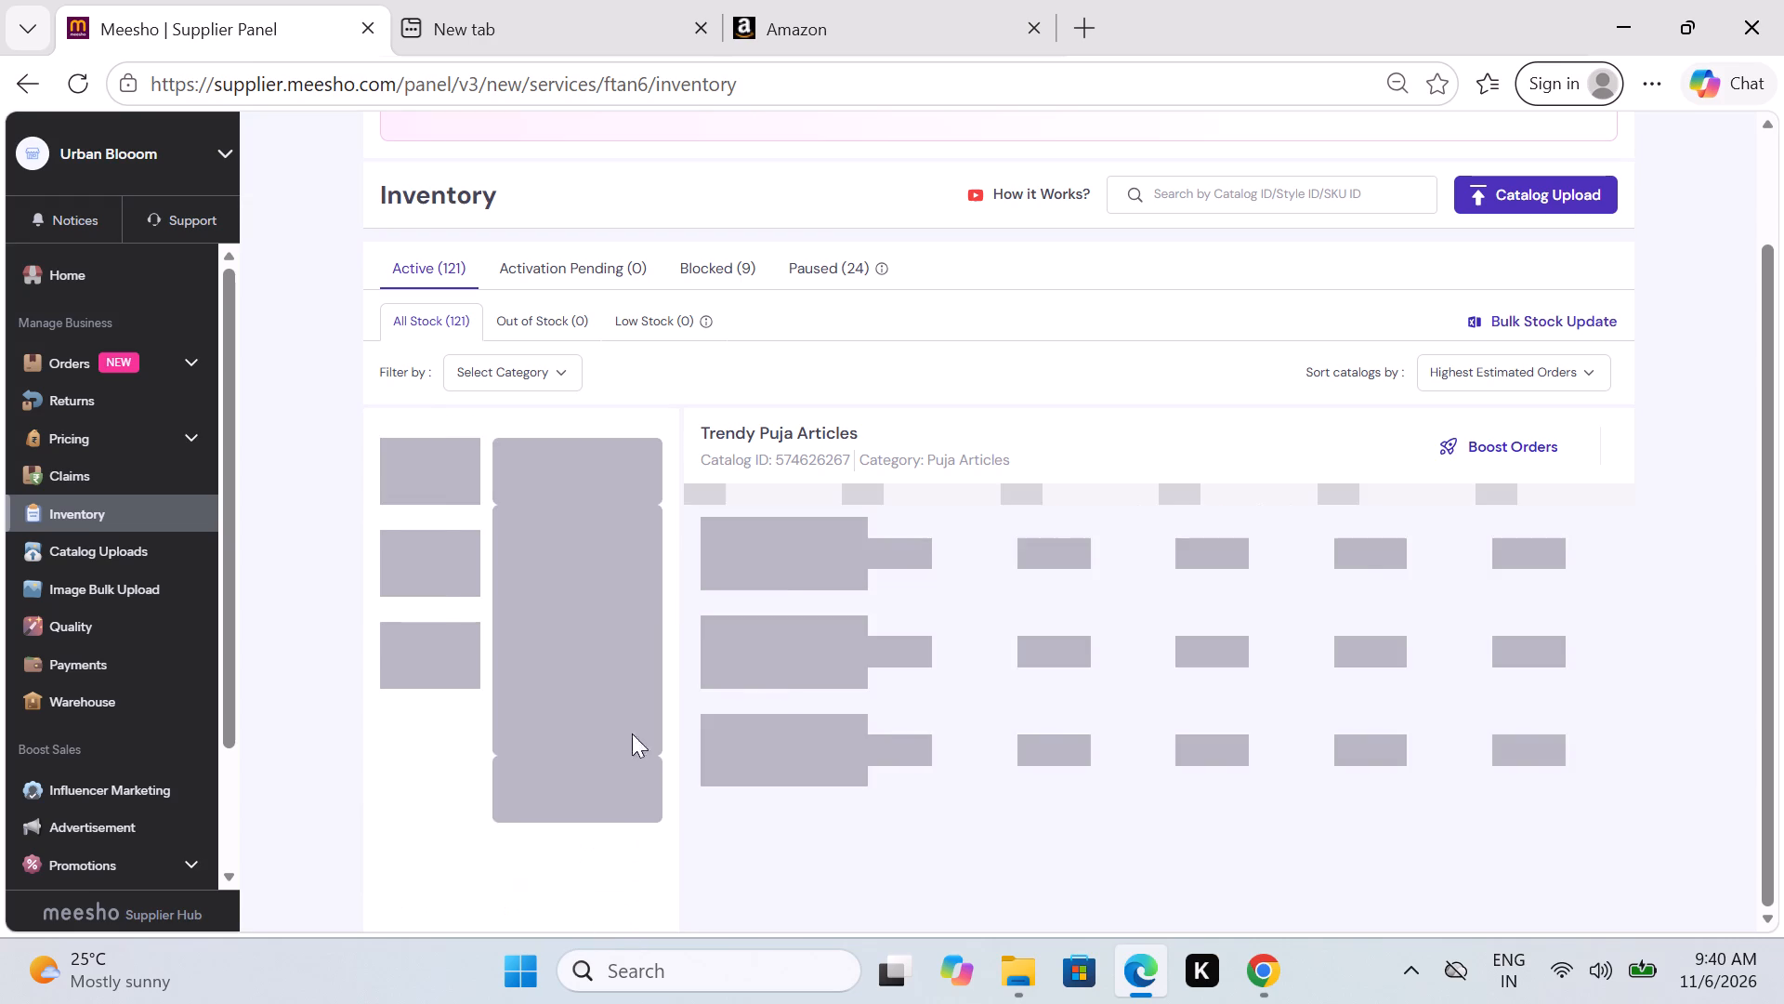
scroll(586, 623, "down", 10)
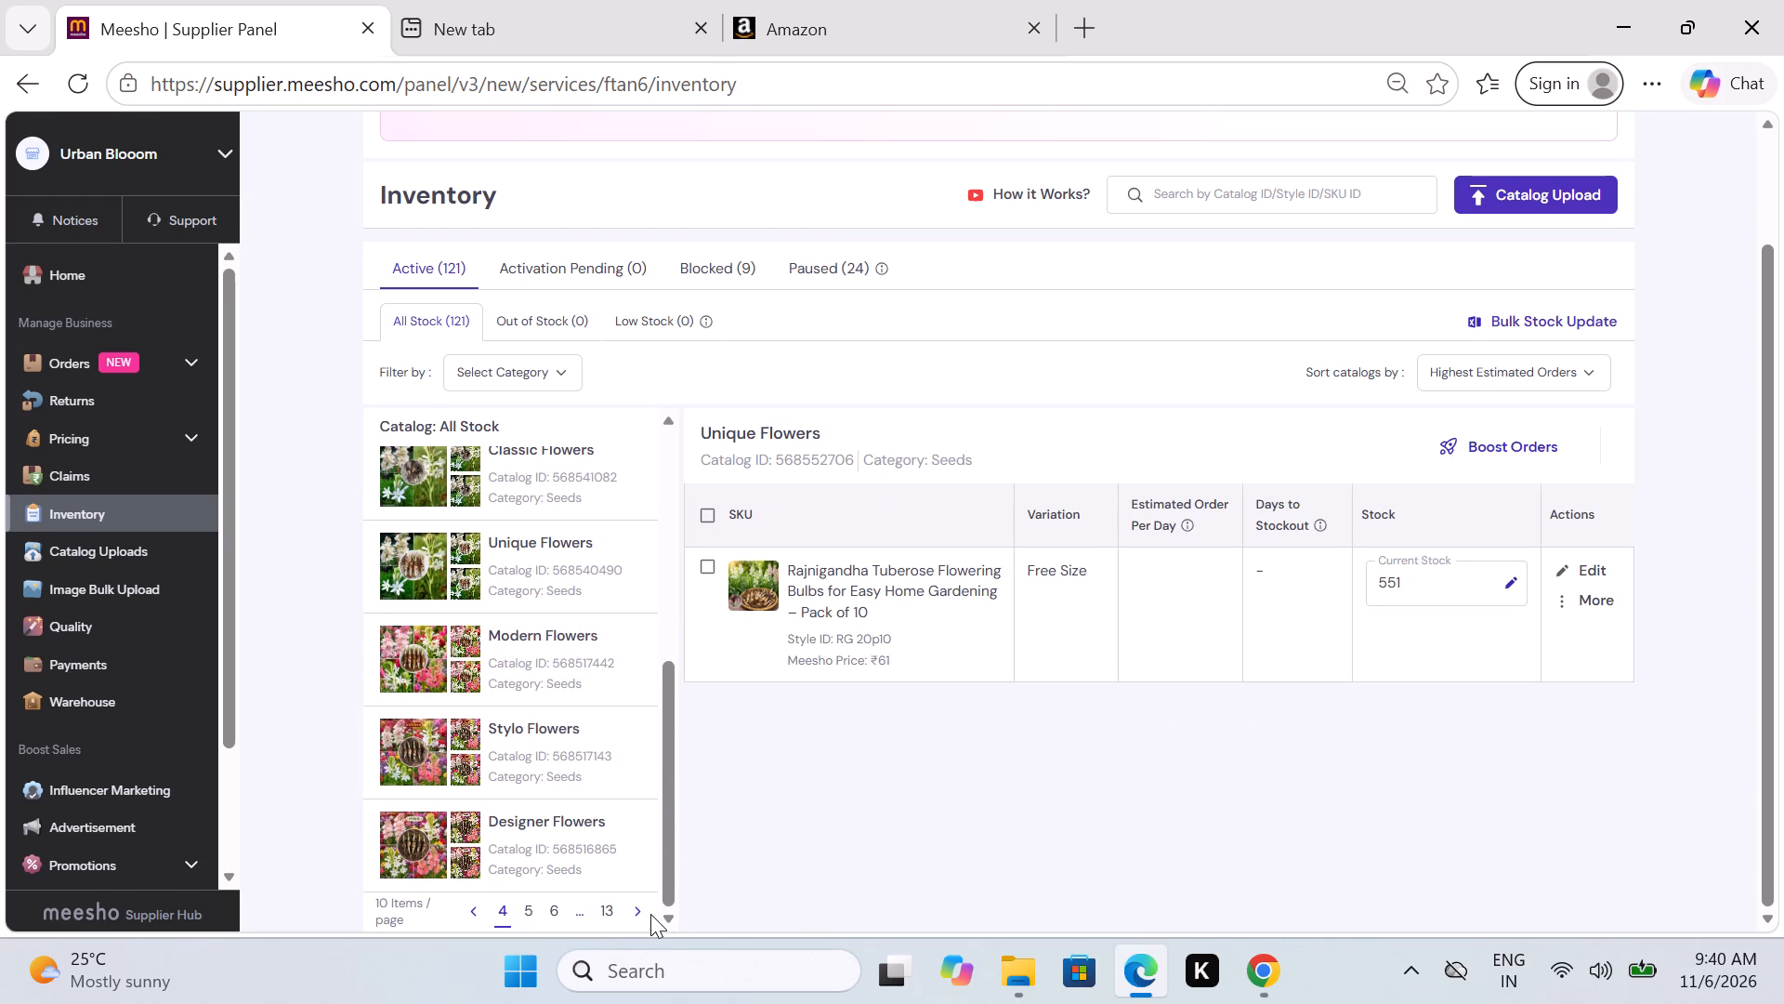
left_click(650, 914)
left_click(639, 912)
scroll(574, 597, "down", 4)
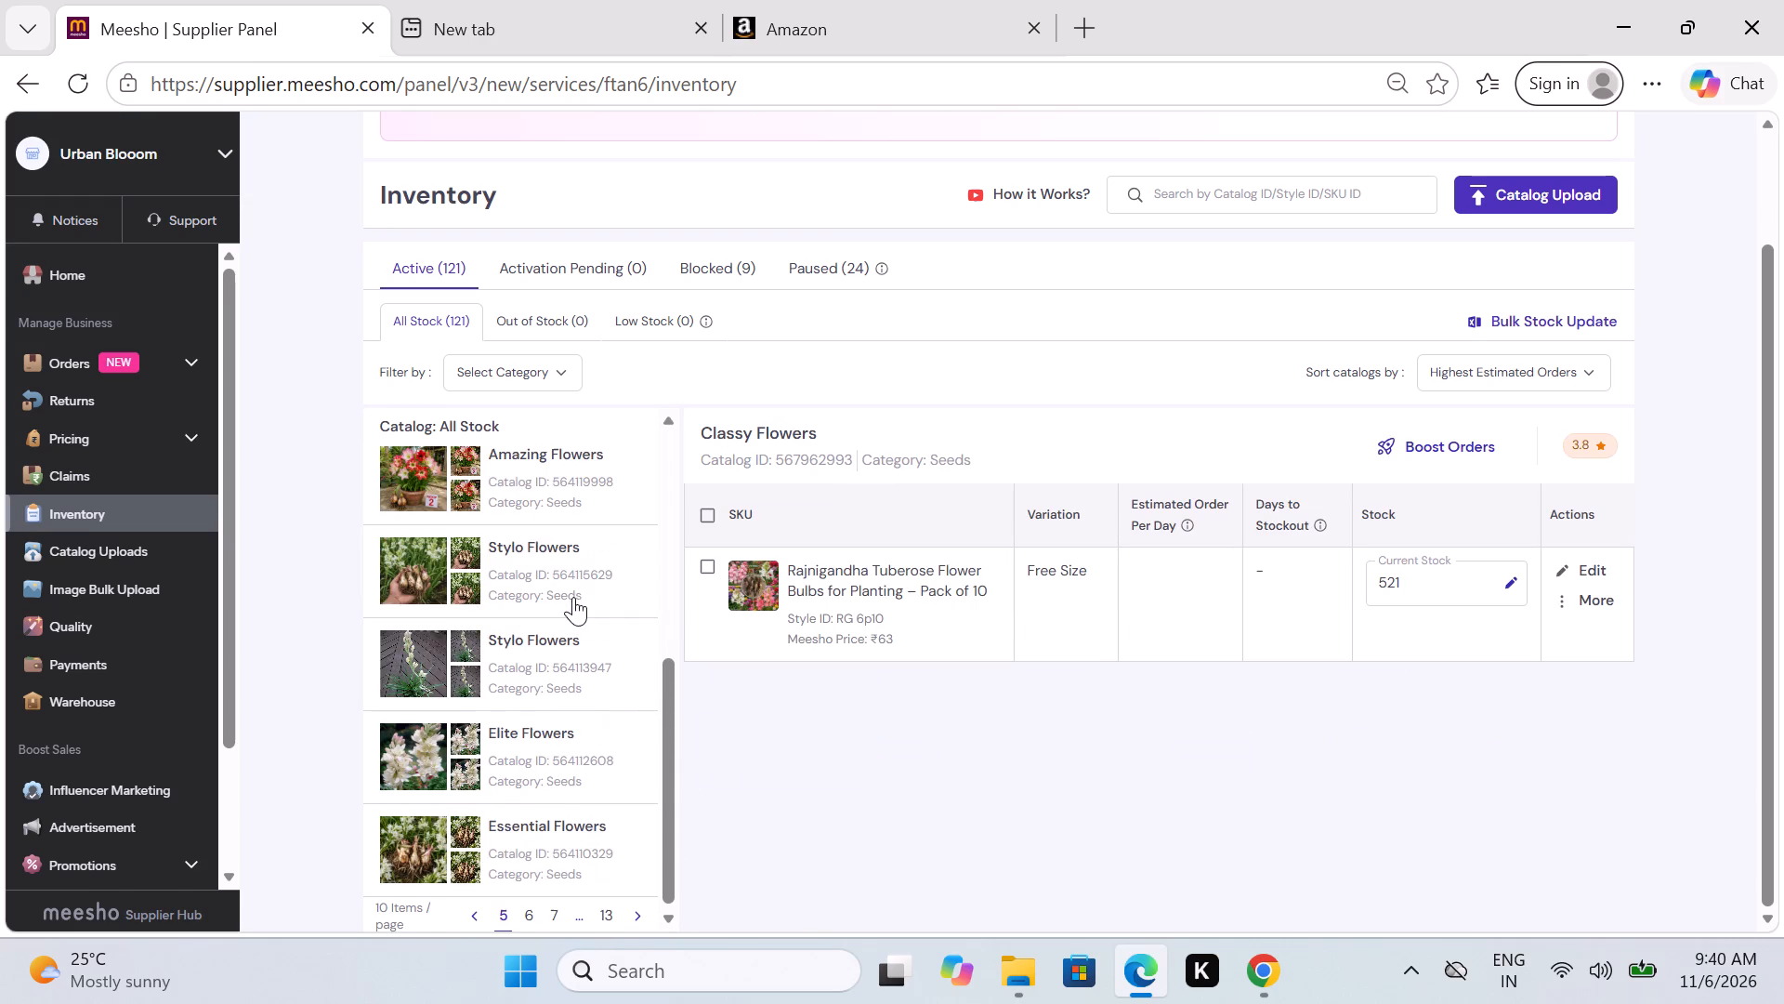
scroll(573, 597, "down", 4)
left_click(639, 913)
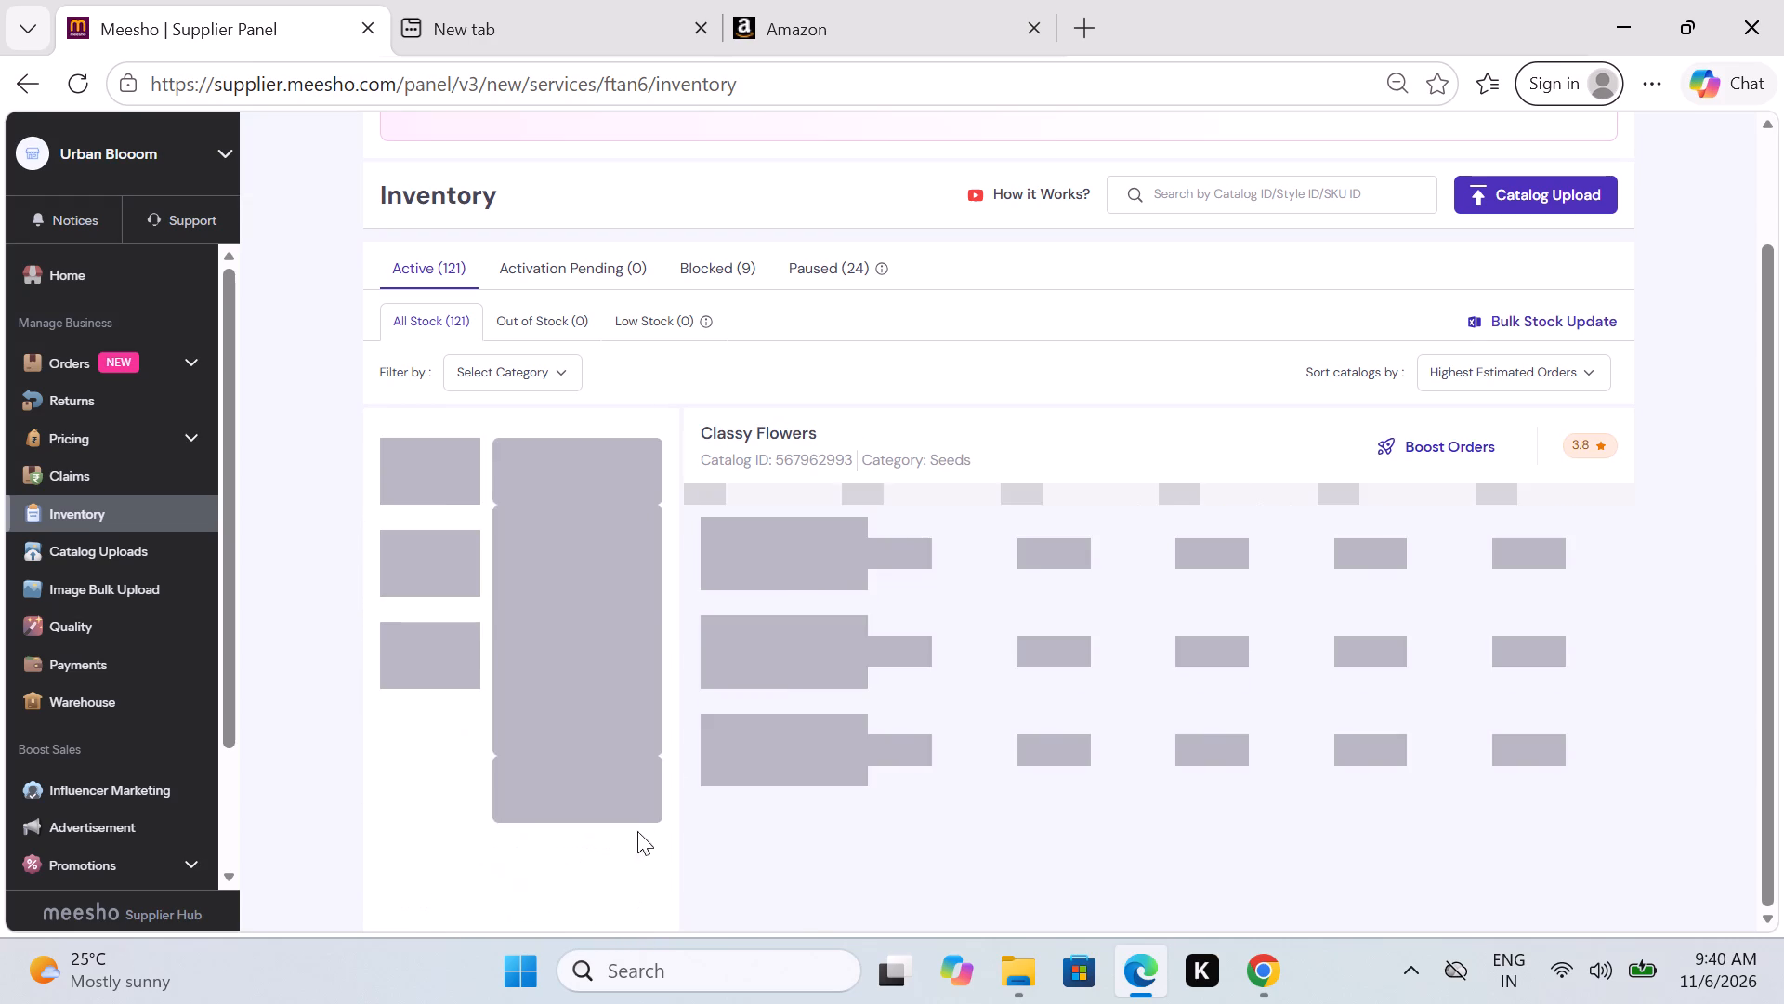
scroll(574, 620, "down", 3)
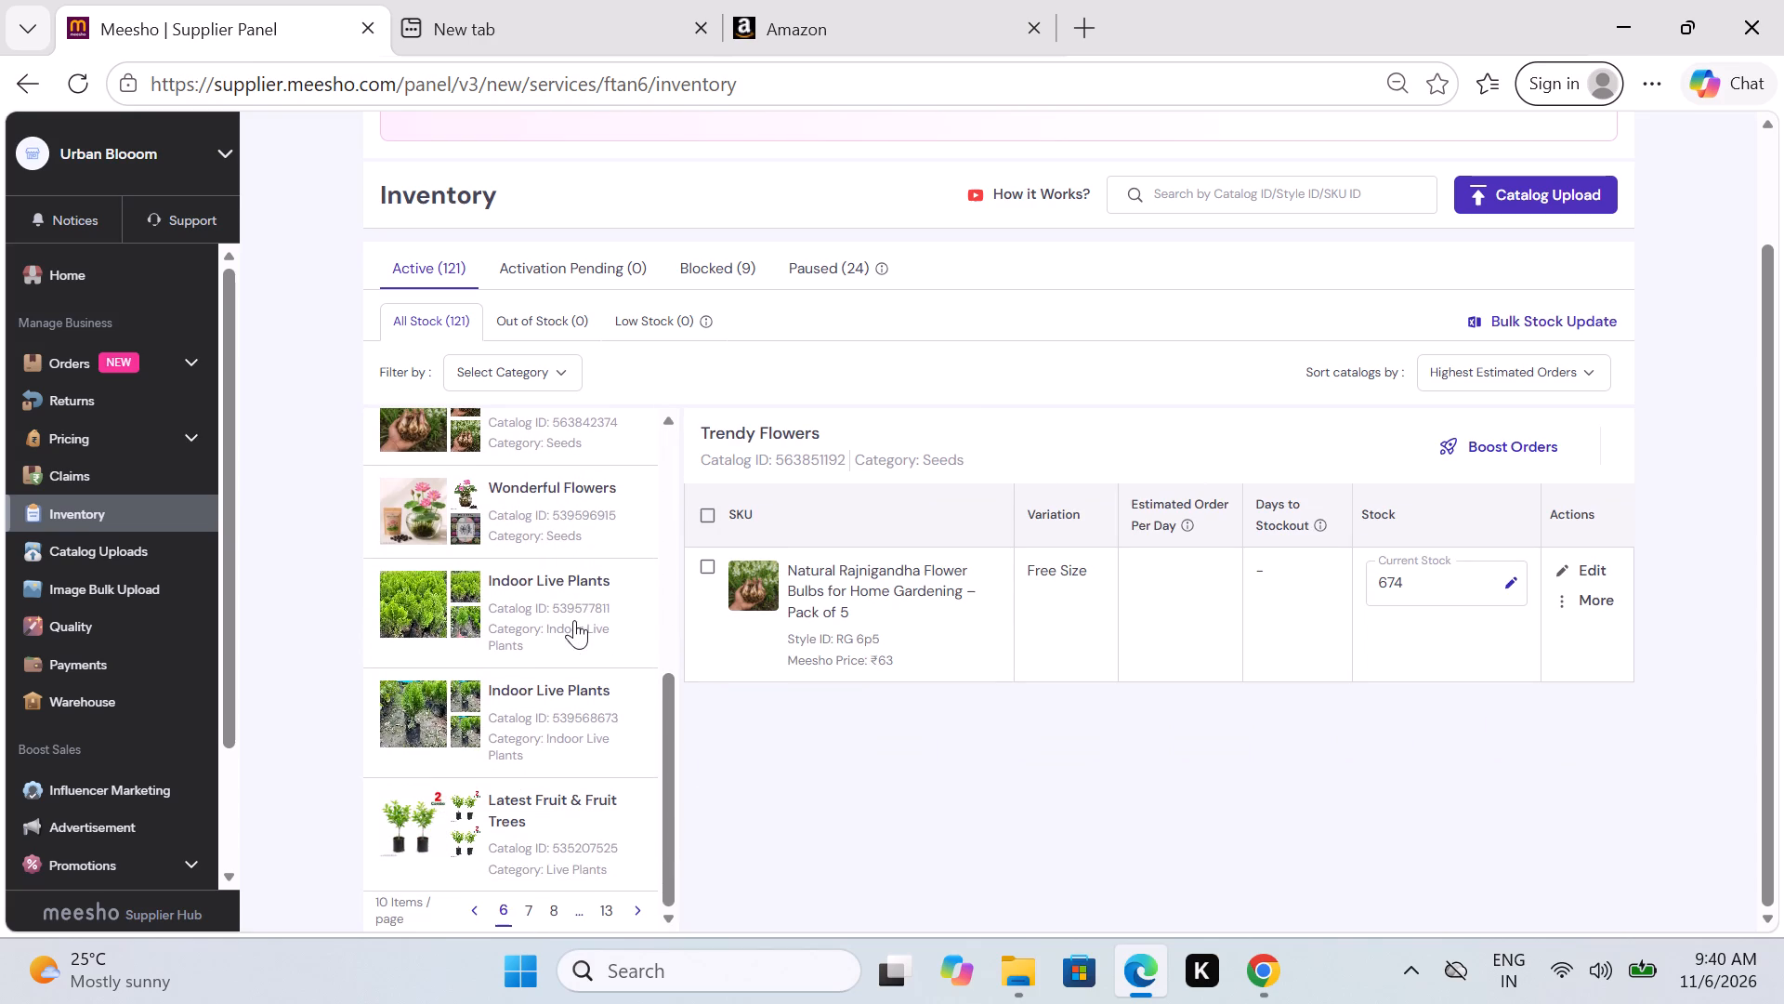
Pause the Golden Jhau live plant with style ID jhu 5 in Indoor Live Plants catalog 539568673.
left_click(421, 720)
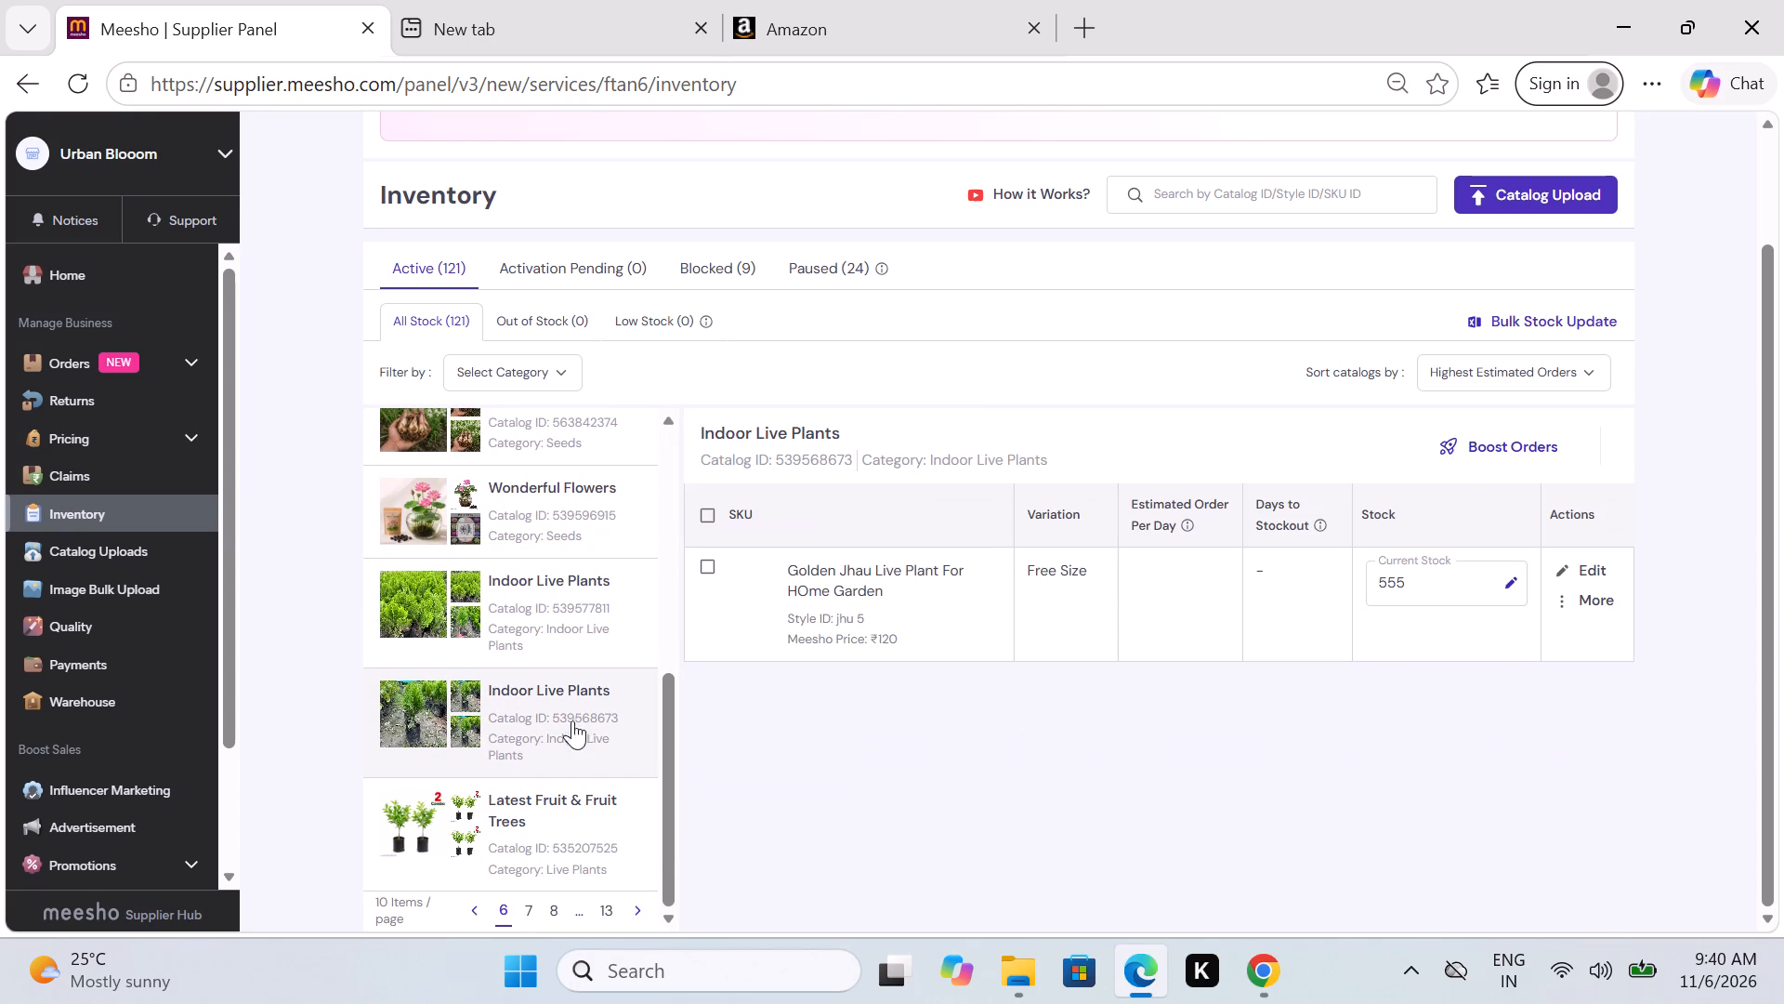
left_click(1558, 607)
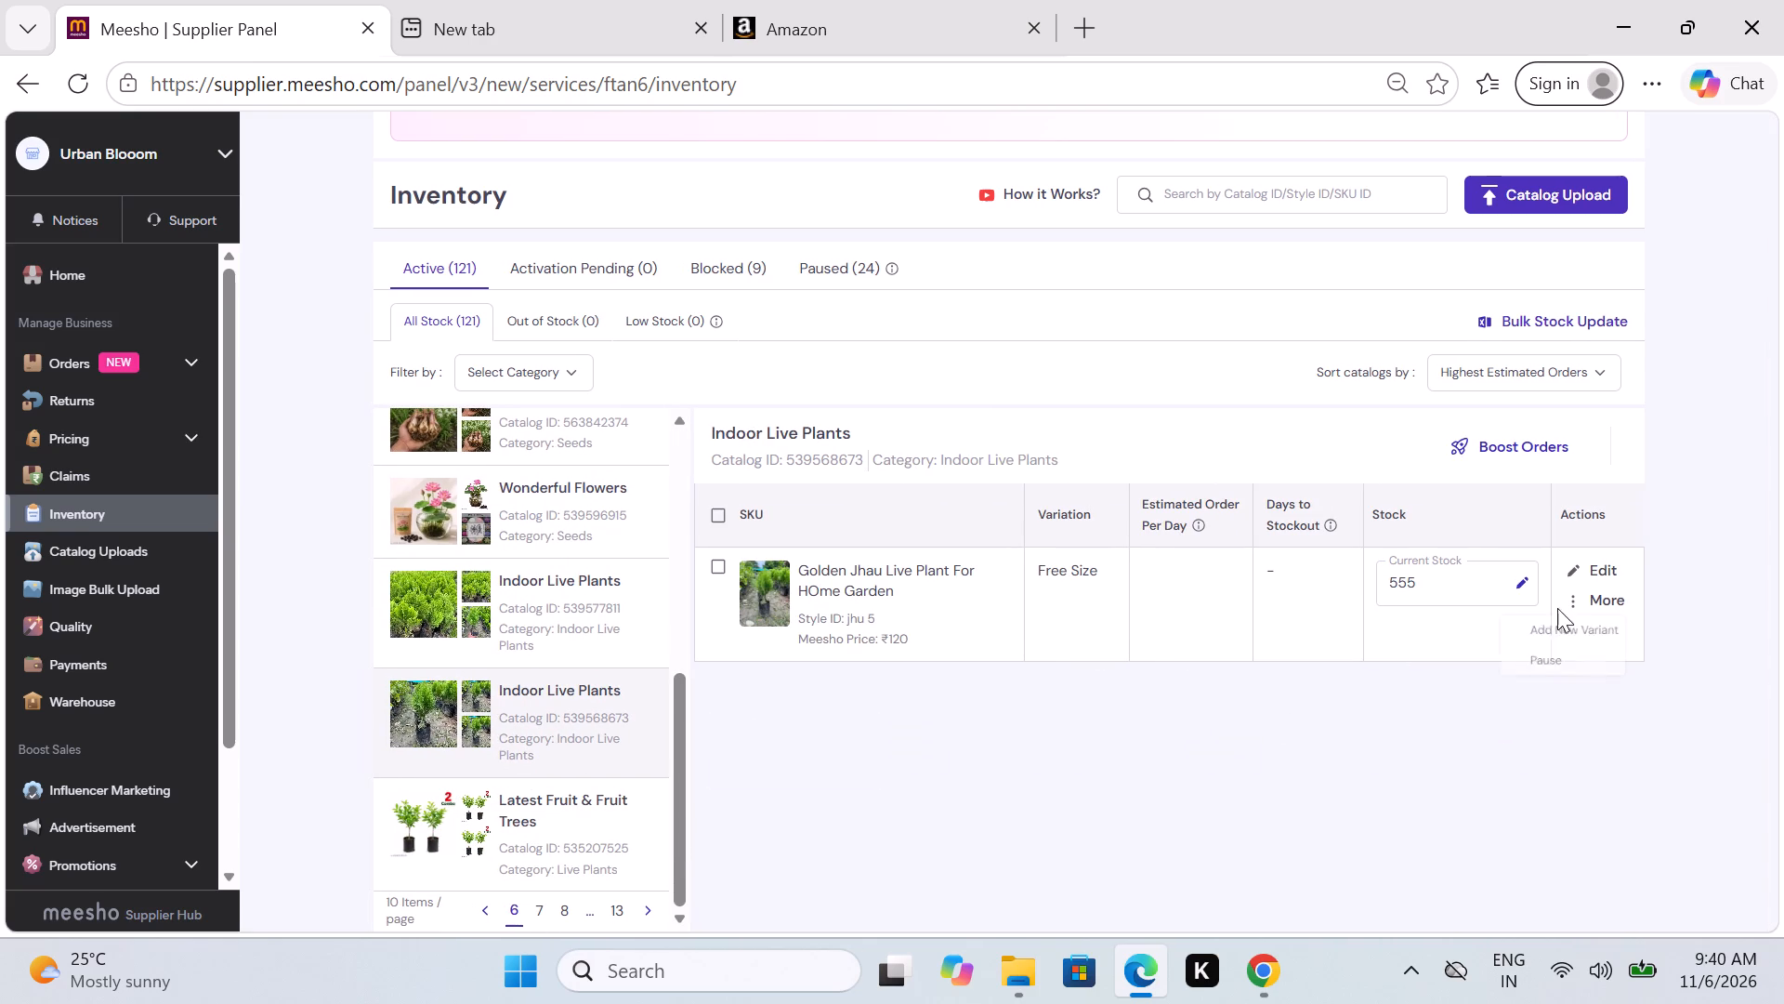
left_click(1564, 672)
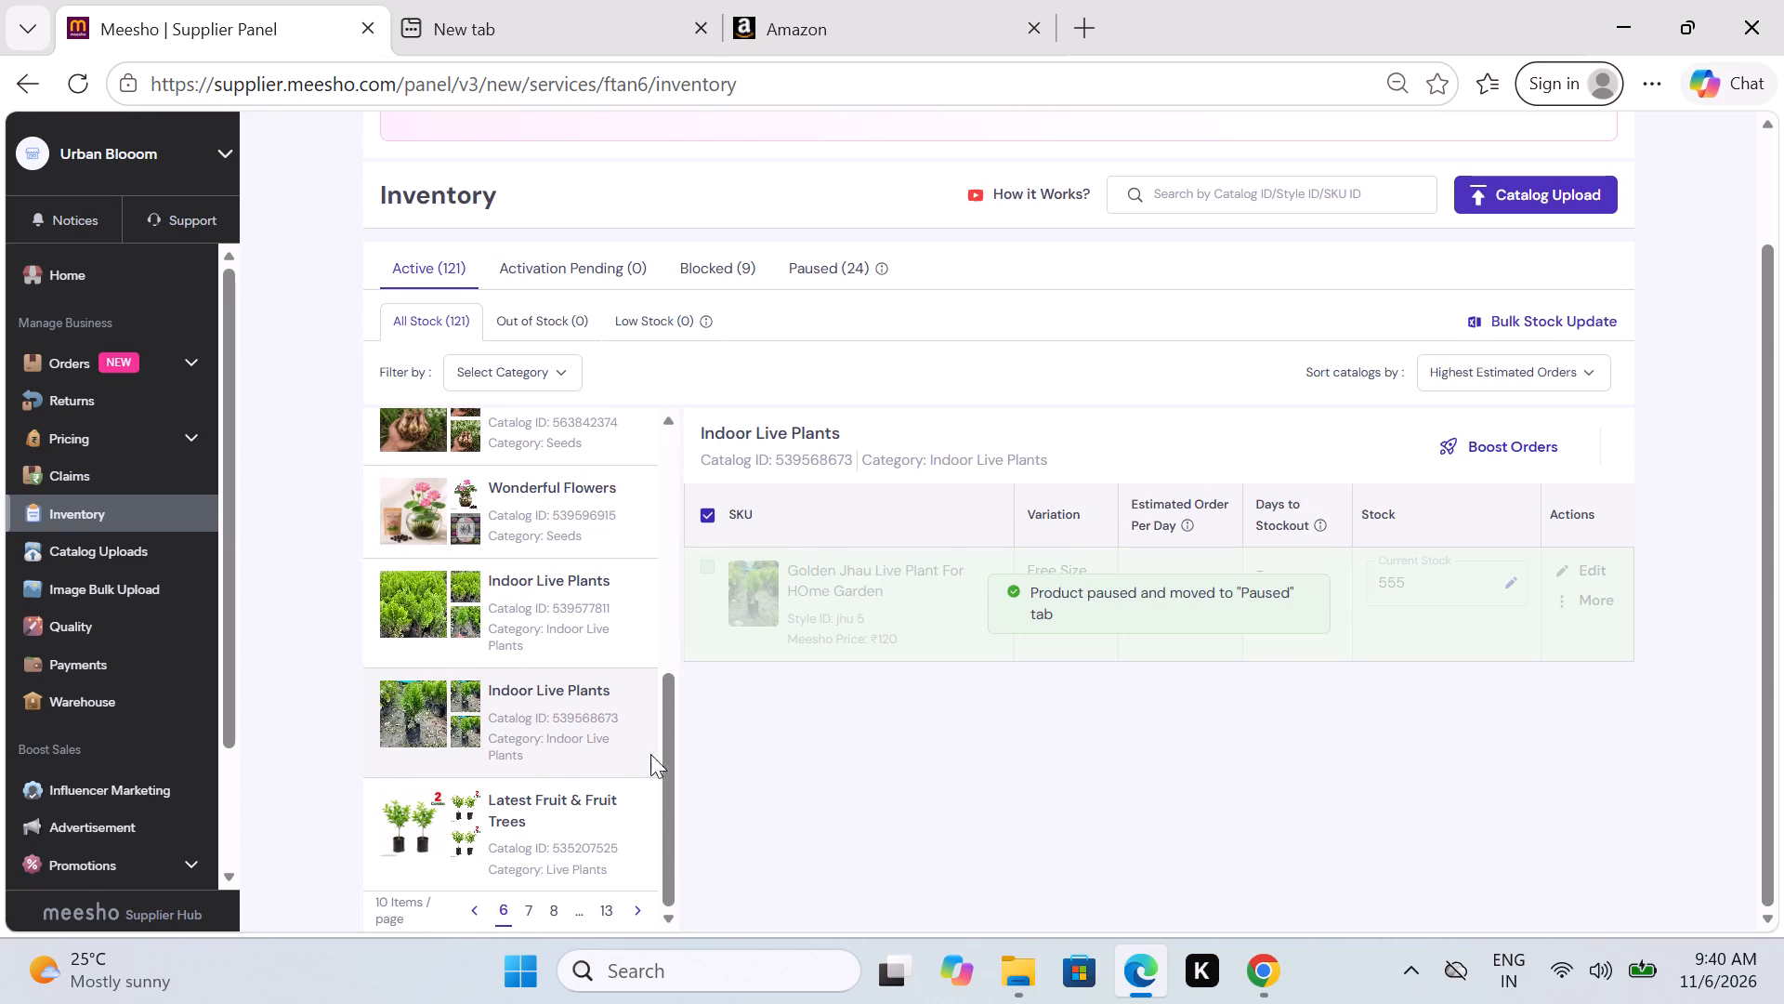
Pause Golden Jhau products jhu 8, jhu 7 and jhu 9 in catalog 539577811, and recheck both Indoor Live Plants catalogs.
left_click_drag(668, 758, 660, 897)
left_click(434, 586)
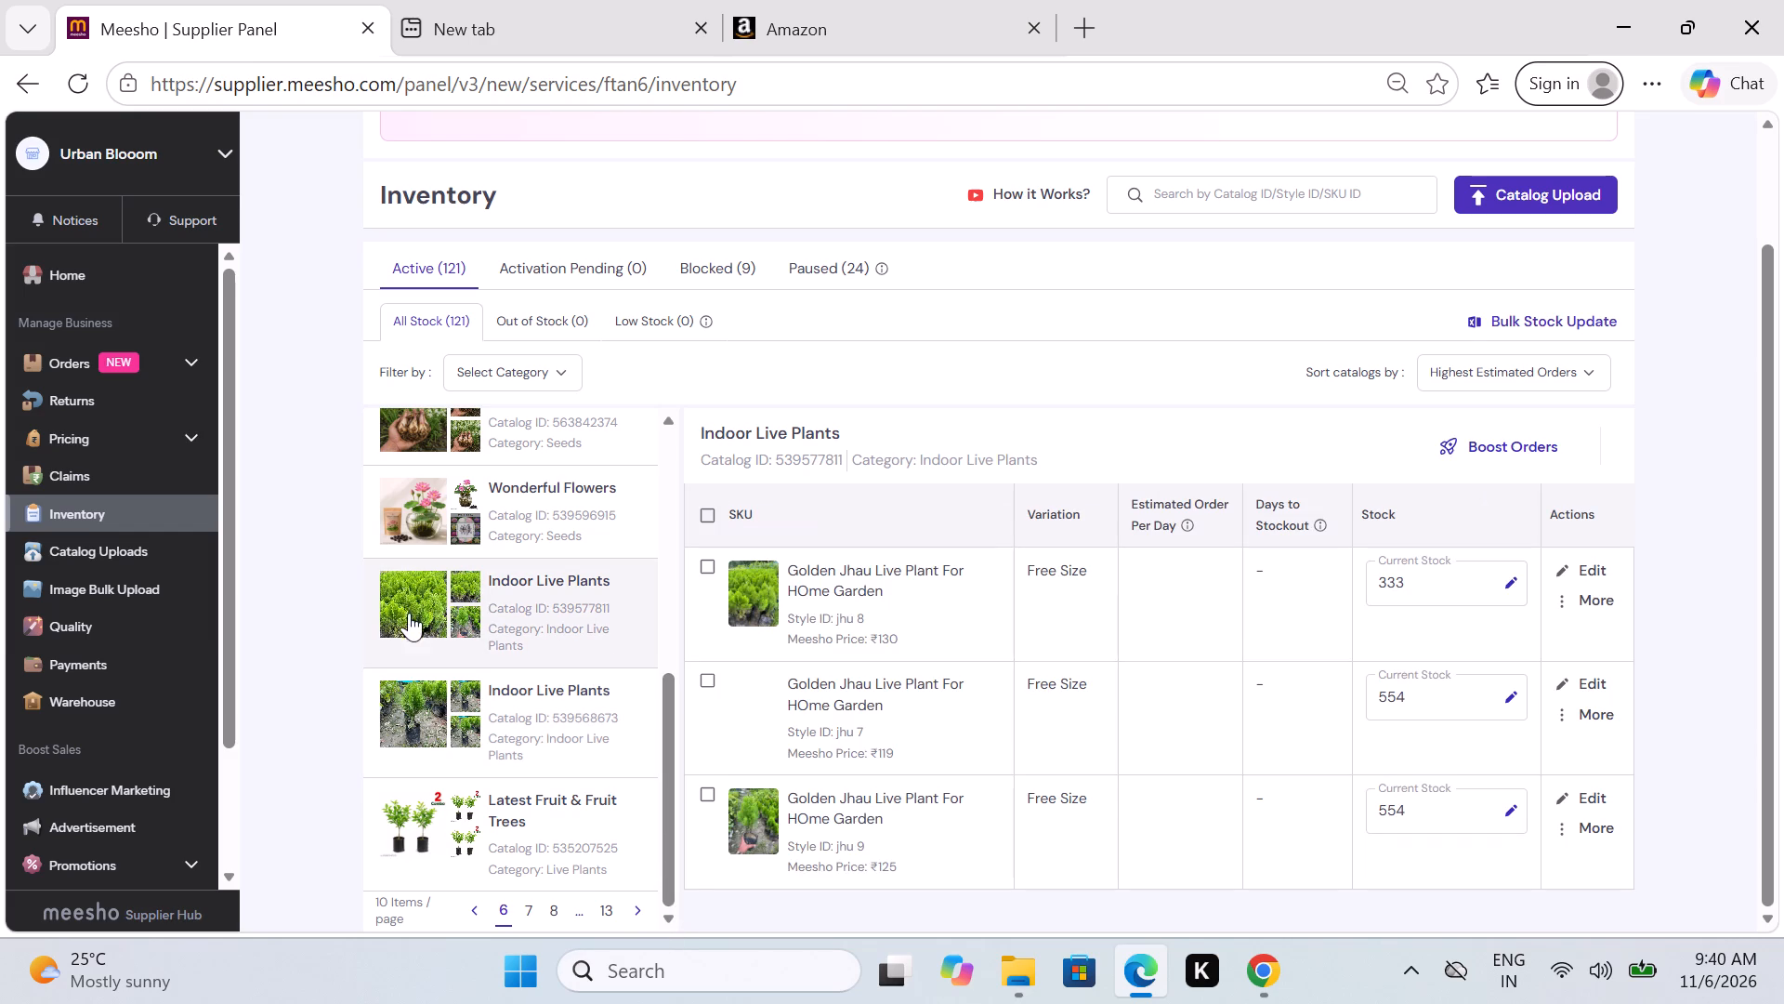
left_click(1563, 592)
left_click(1559, 667)
left_click(1564, 709)
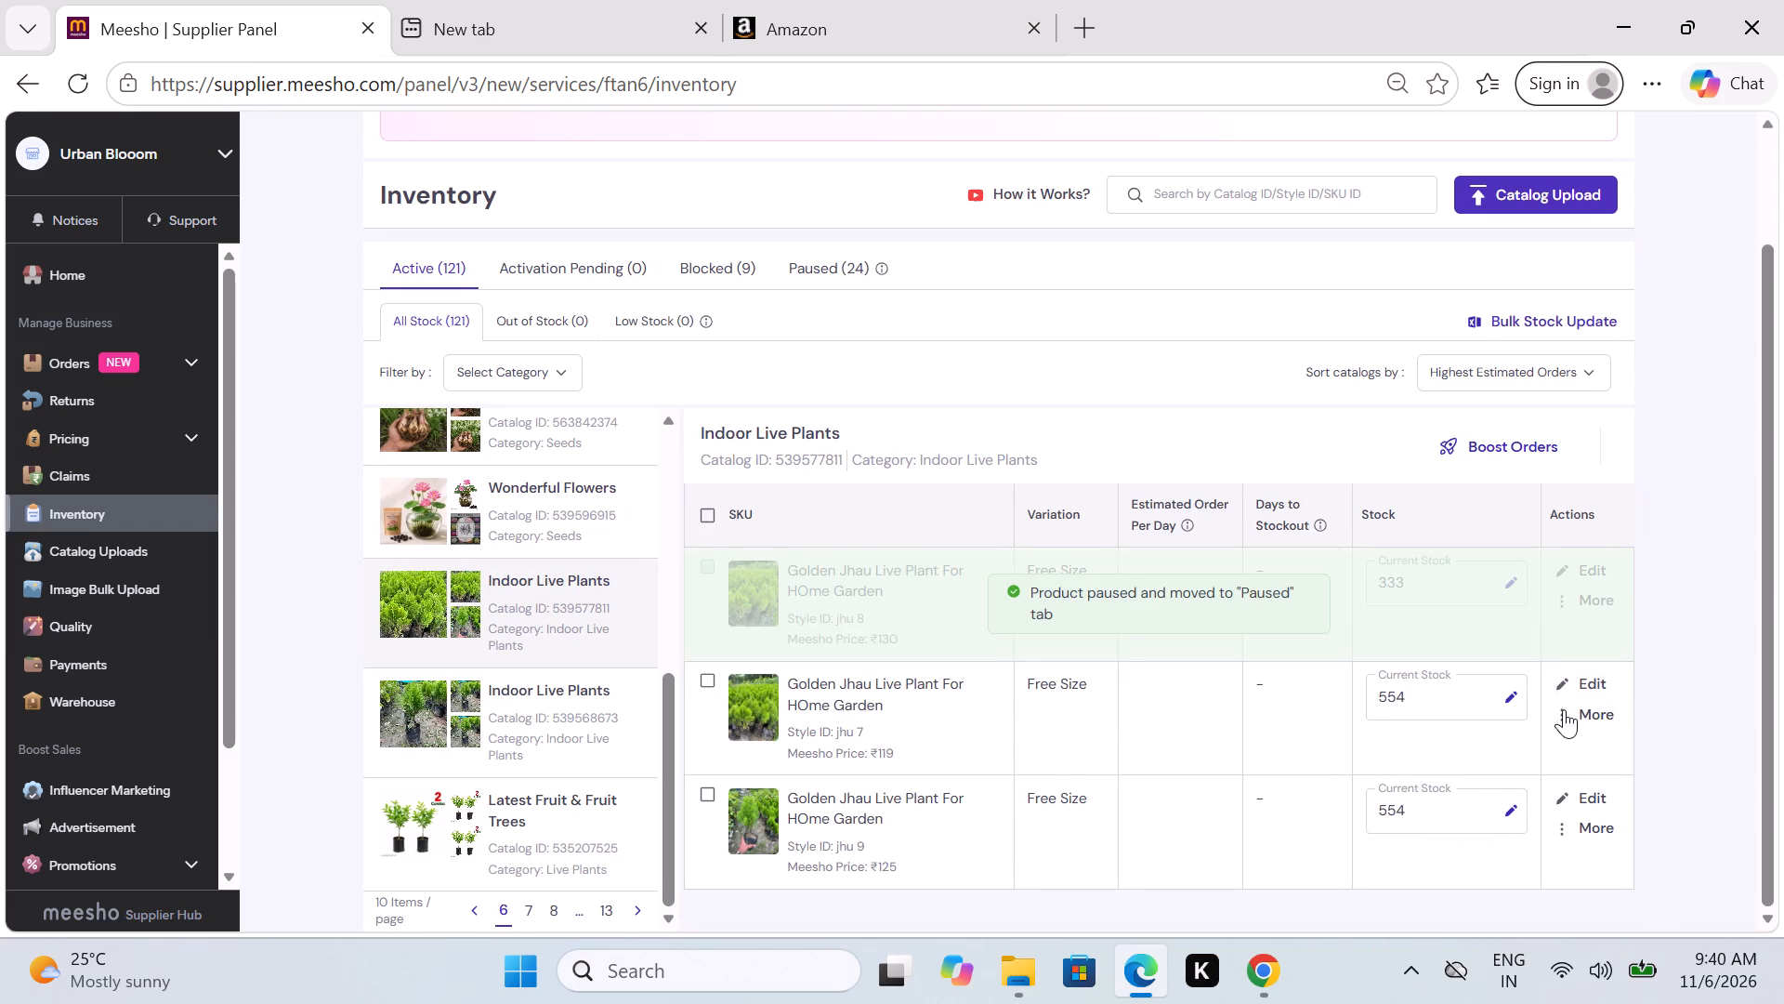
left_click(1564, 773)
left_click(1563, 842)
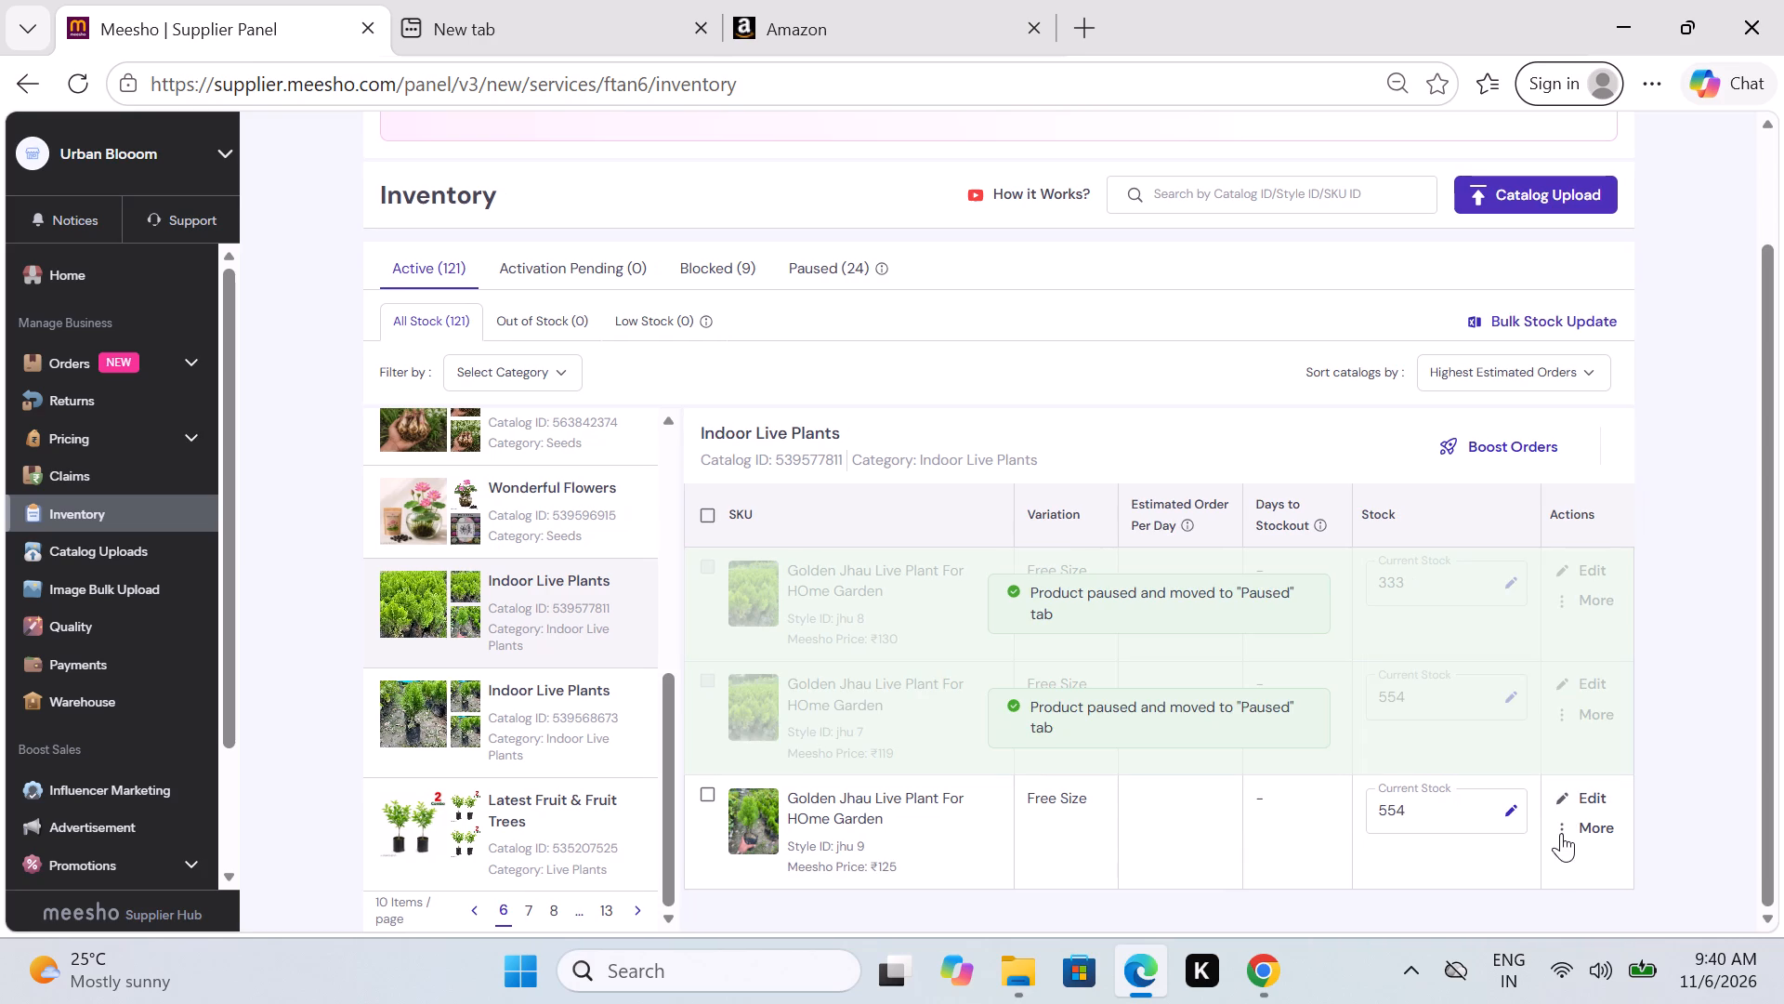
left_click(1564, 829)
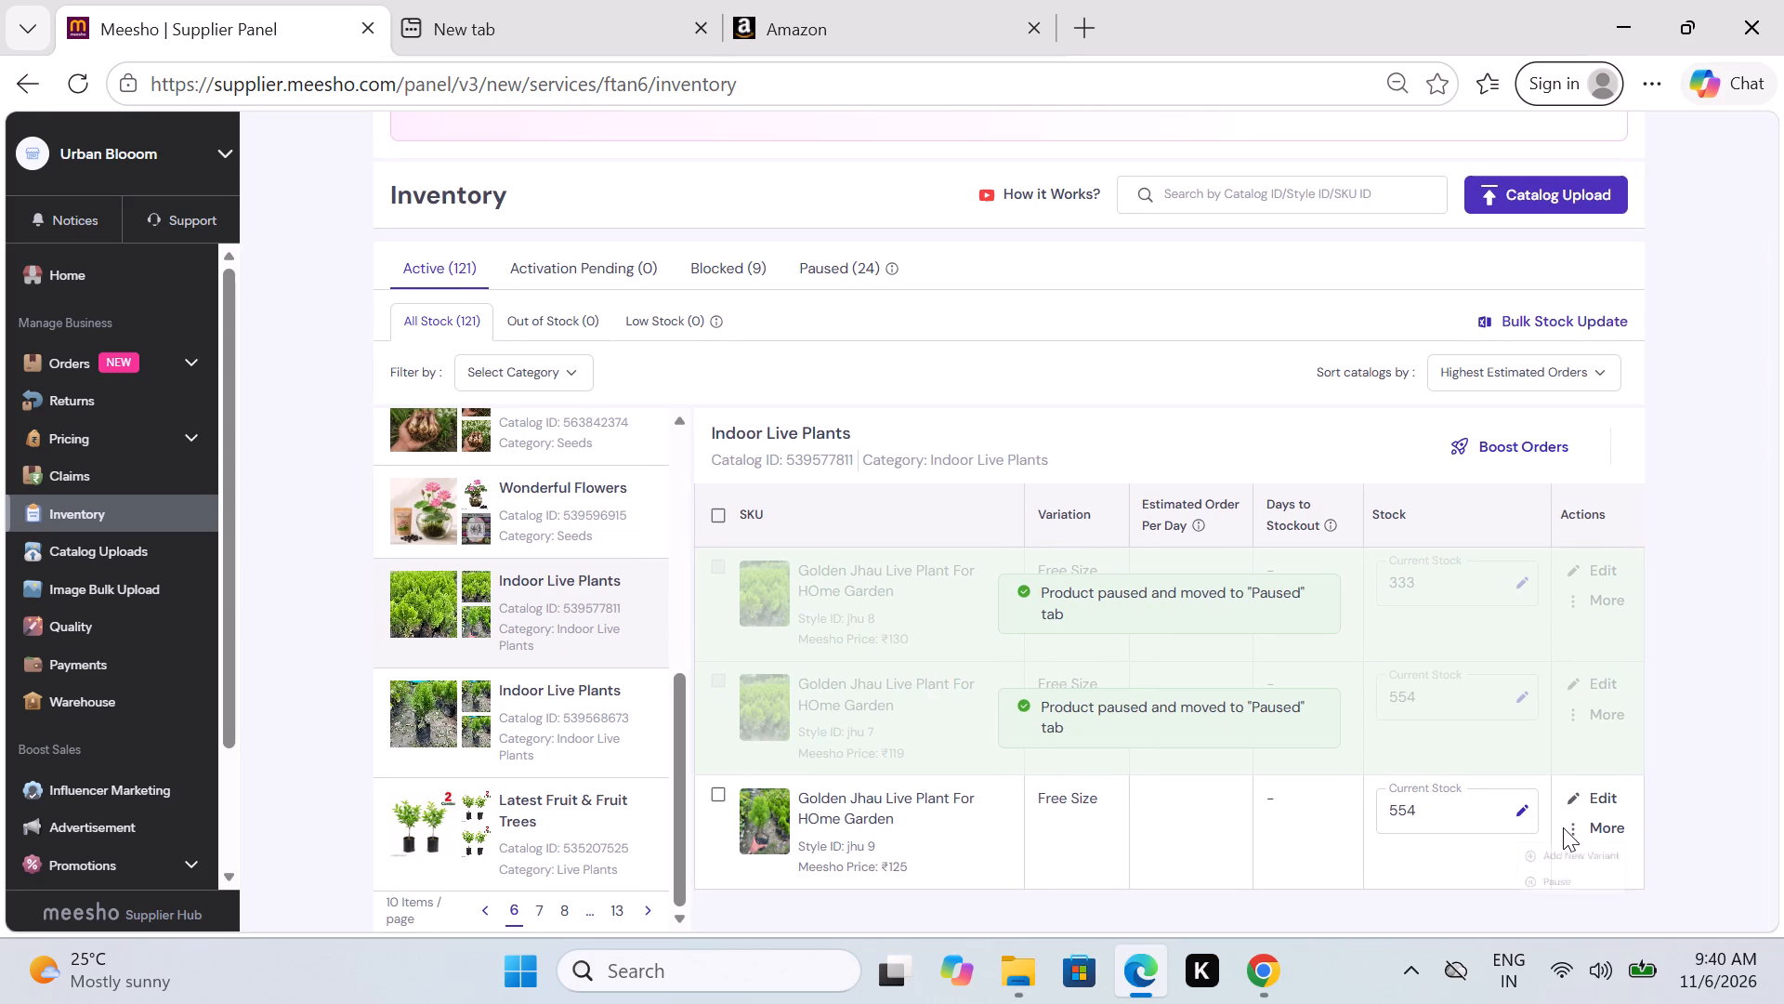
left_click(1556, 891)
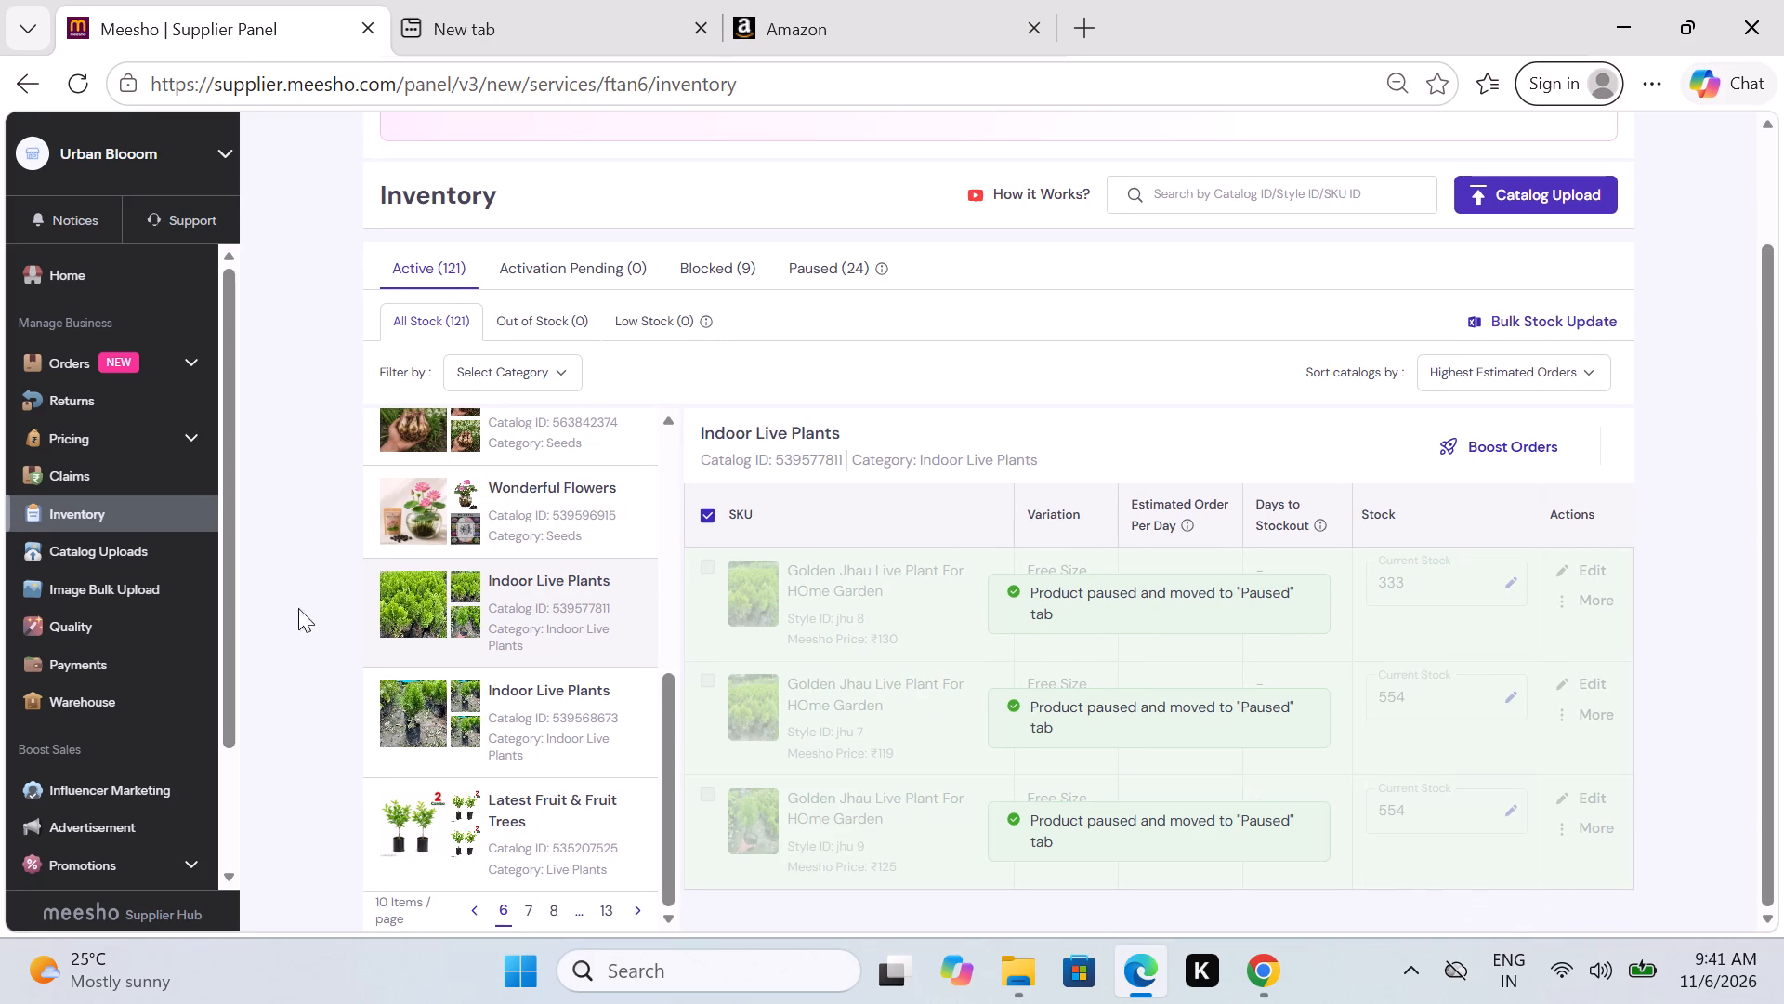
left_click(453, 593)
left_click(400, 702)
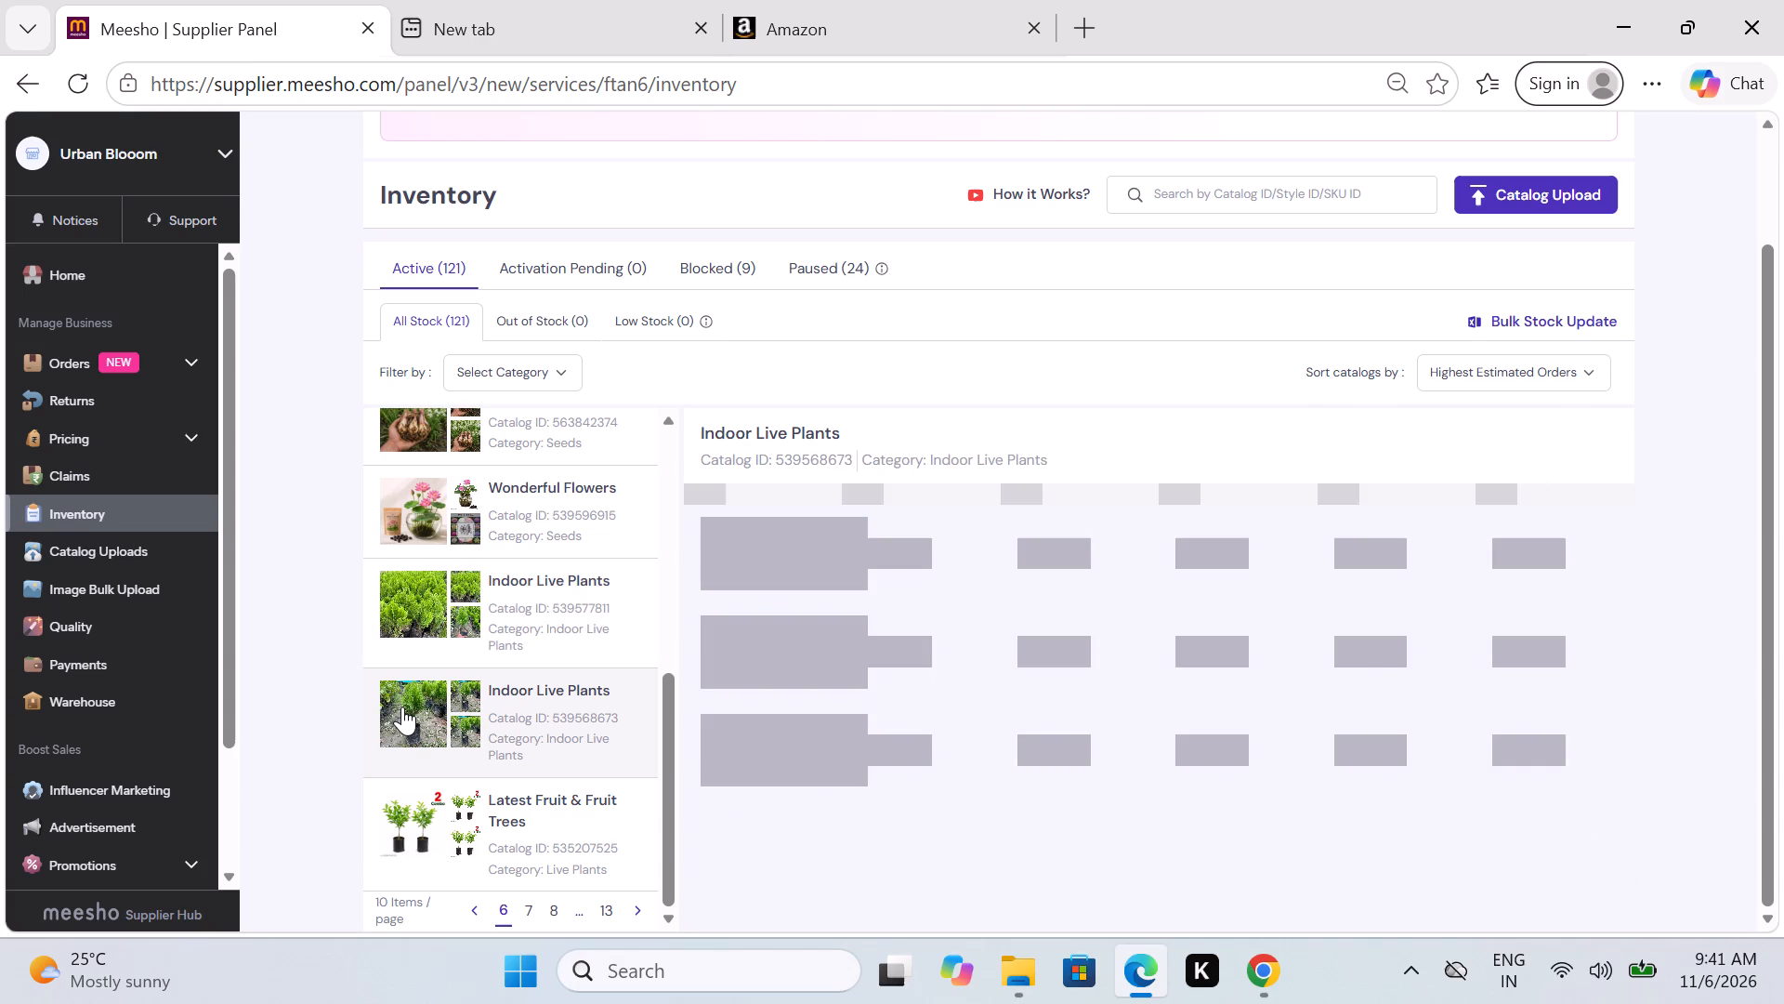
Browse the active catalogs from page 7 to page 9 and pause Golden Jhau product Jhau 04 in Indoor Live Plants catalog 522202885.
left_click(641, 920)
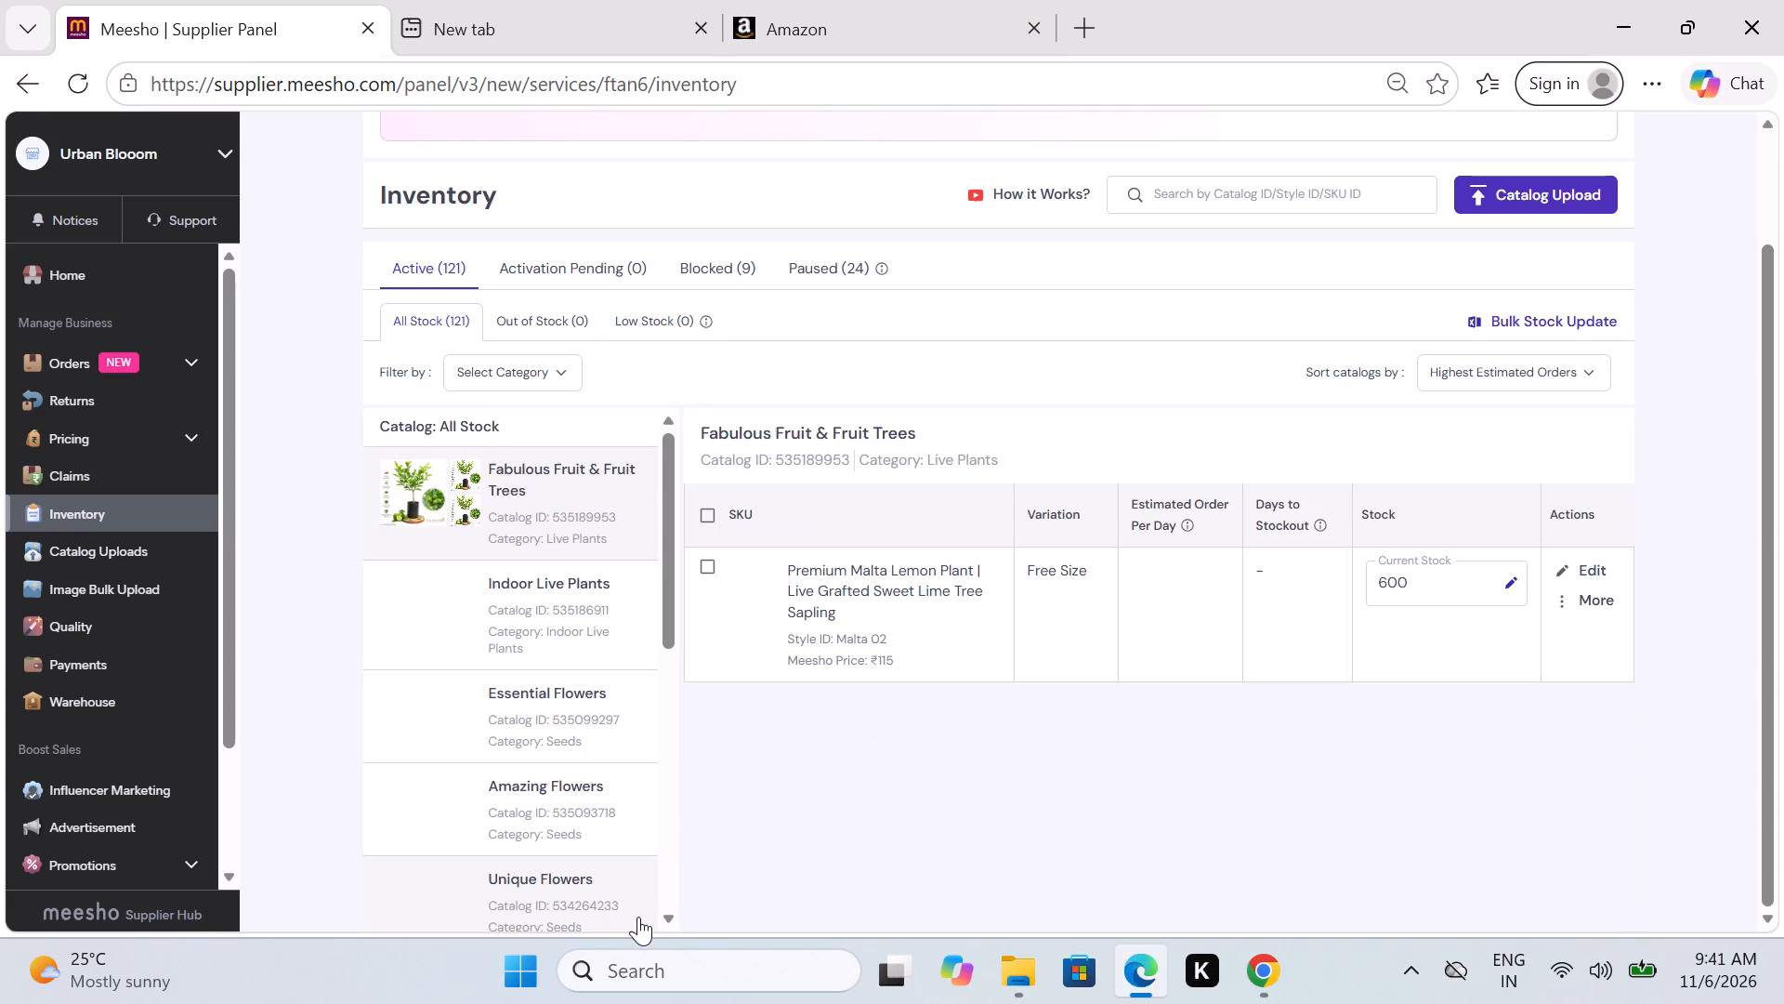
left_click_drag(667, 456, 668, 452)
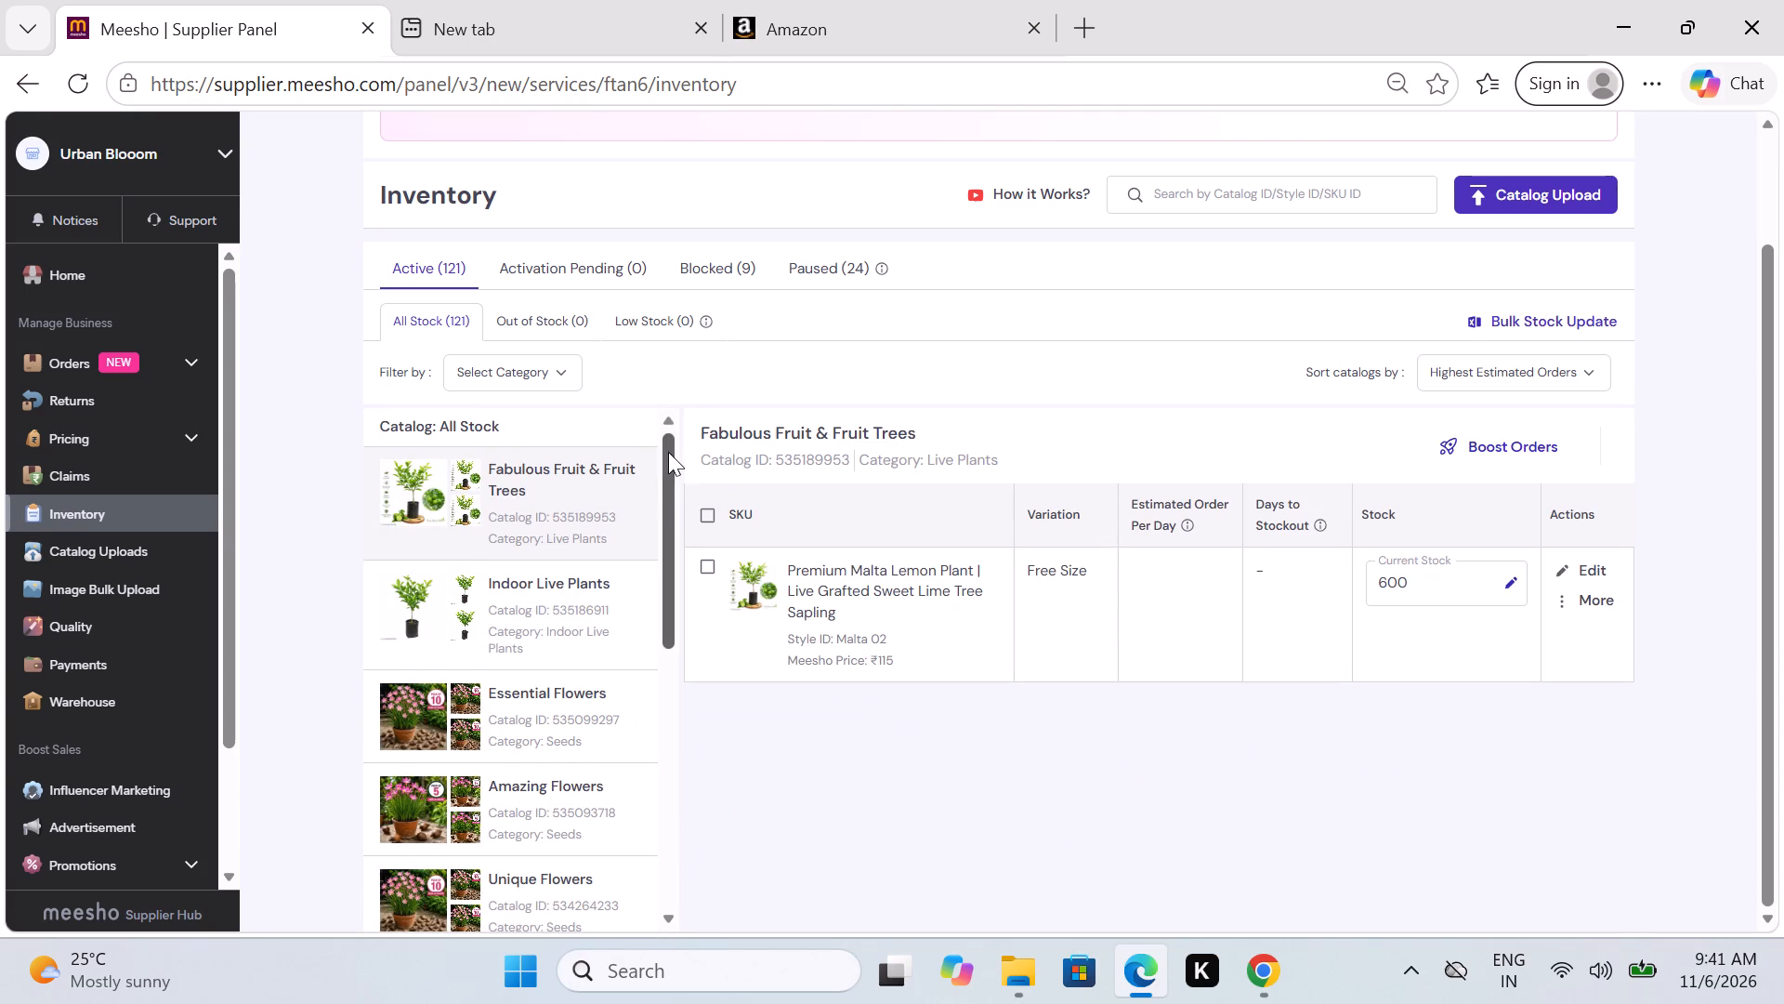
left_click_drag(668, 452, 675, 779)
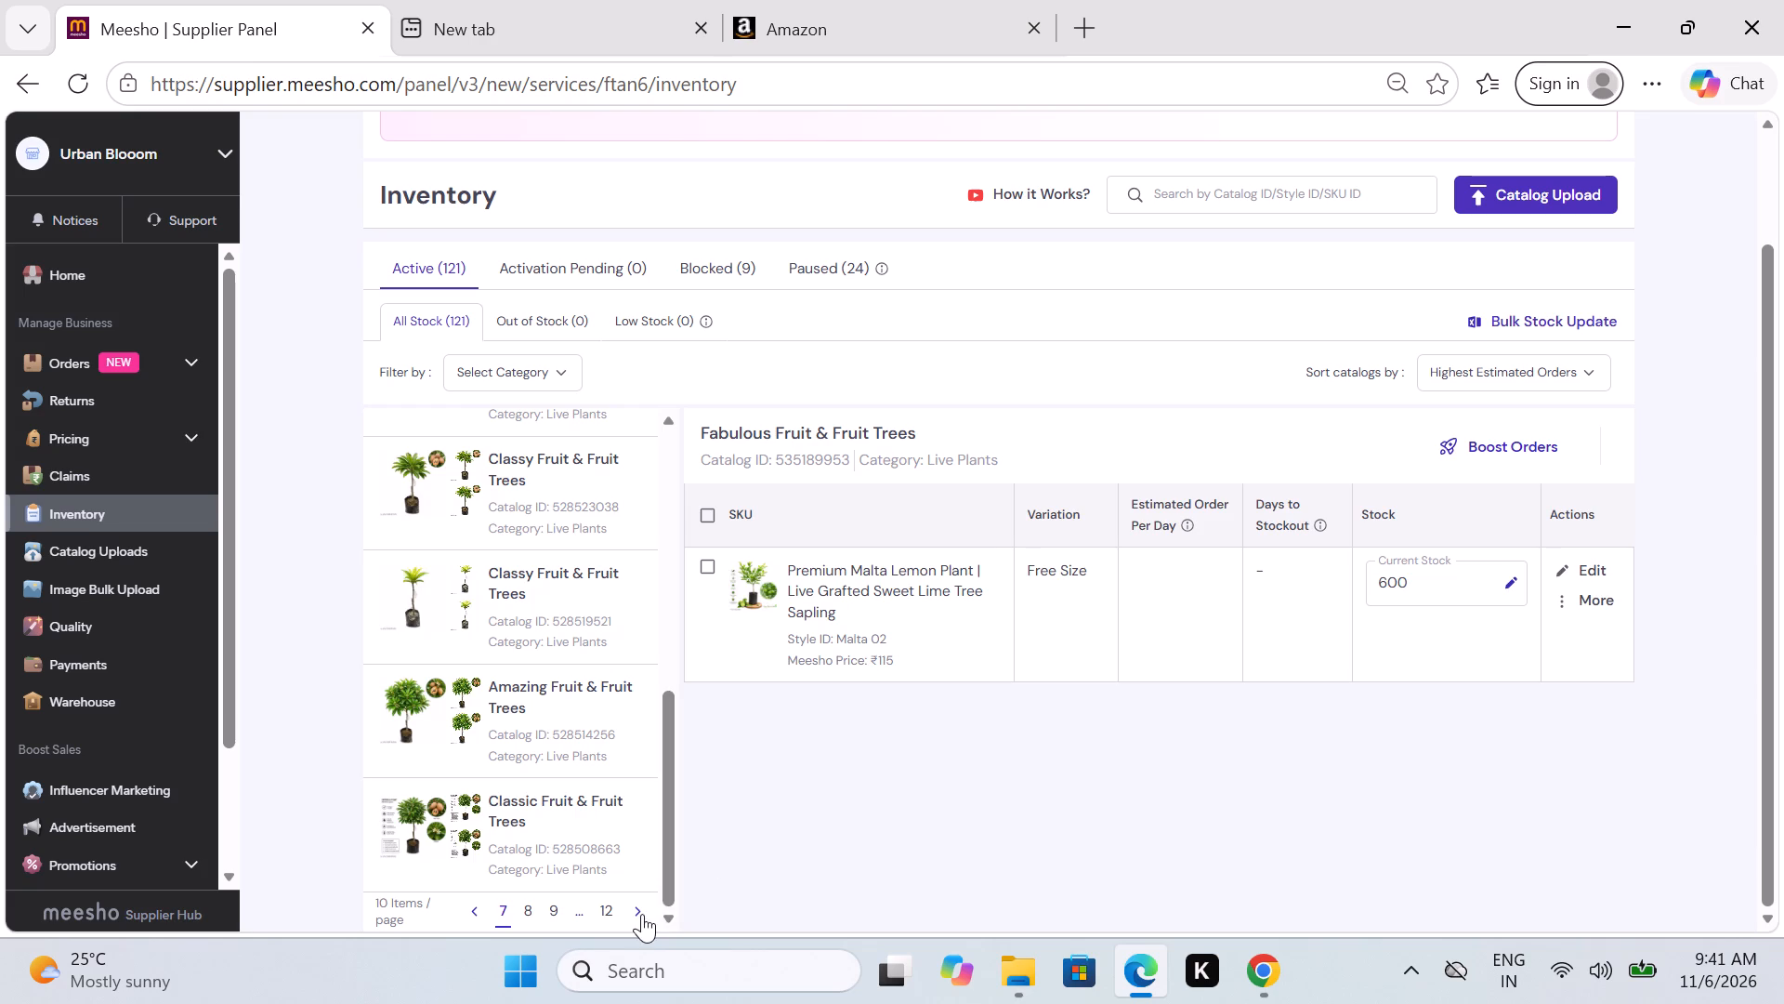
left_click(642, 914)
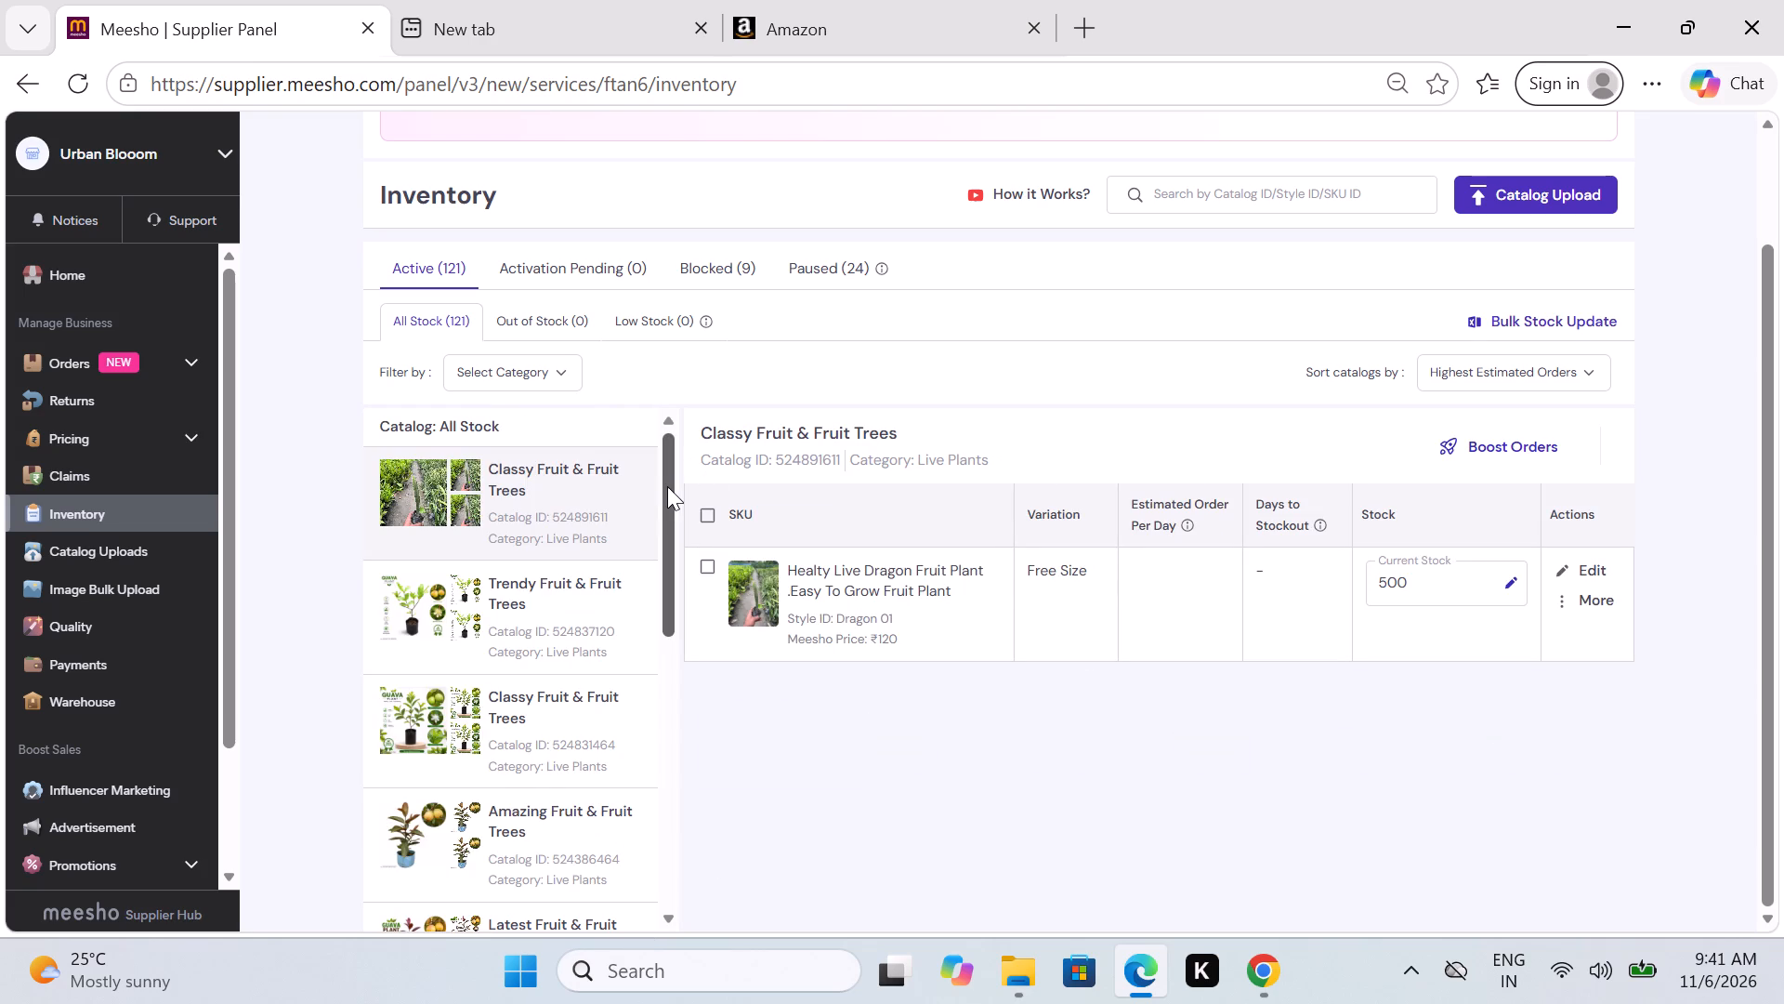
left_click_drag(667, 486, 677, 638)
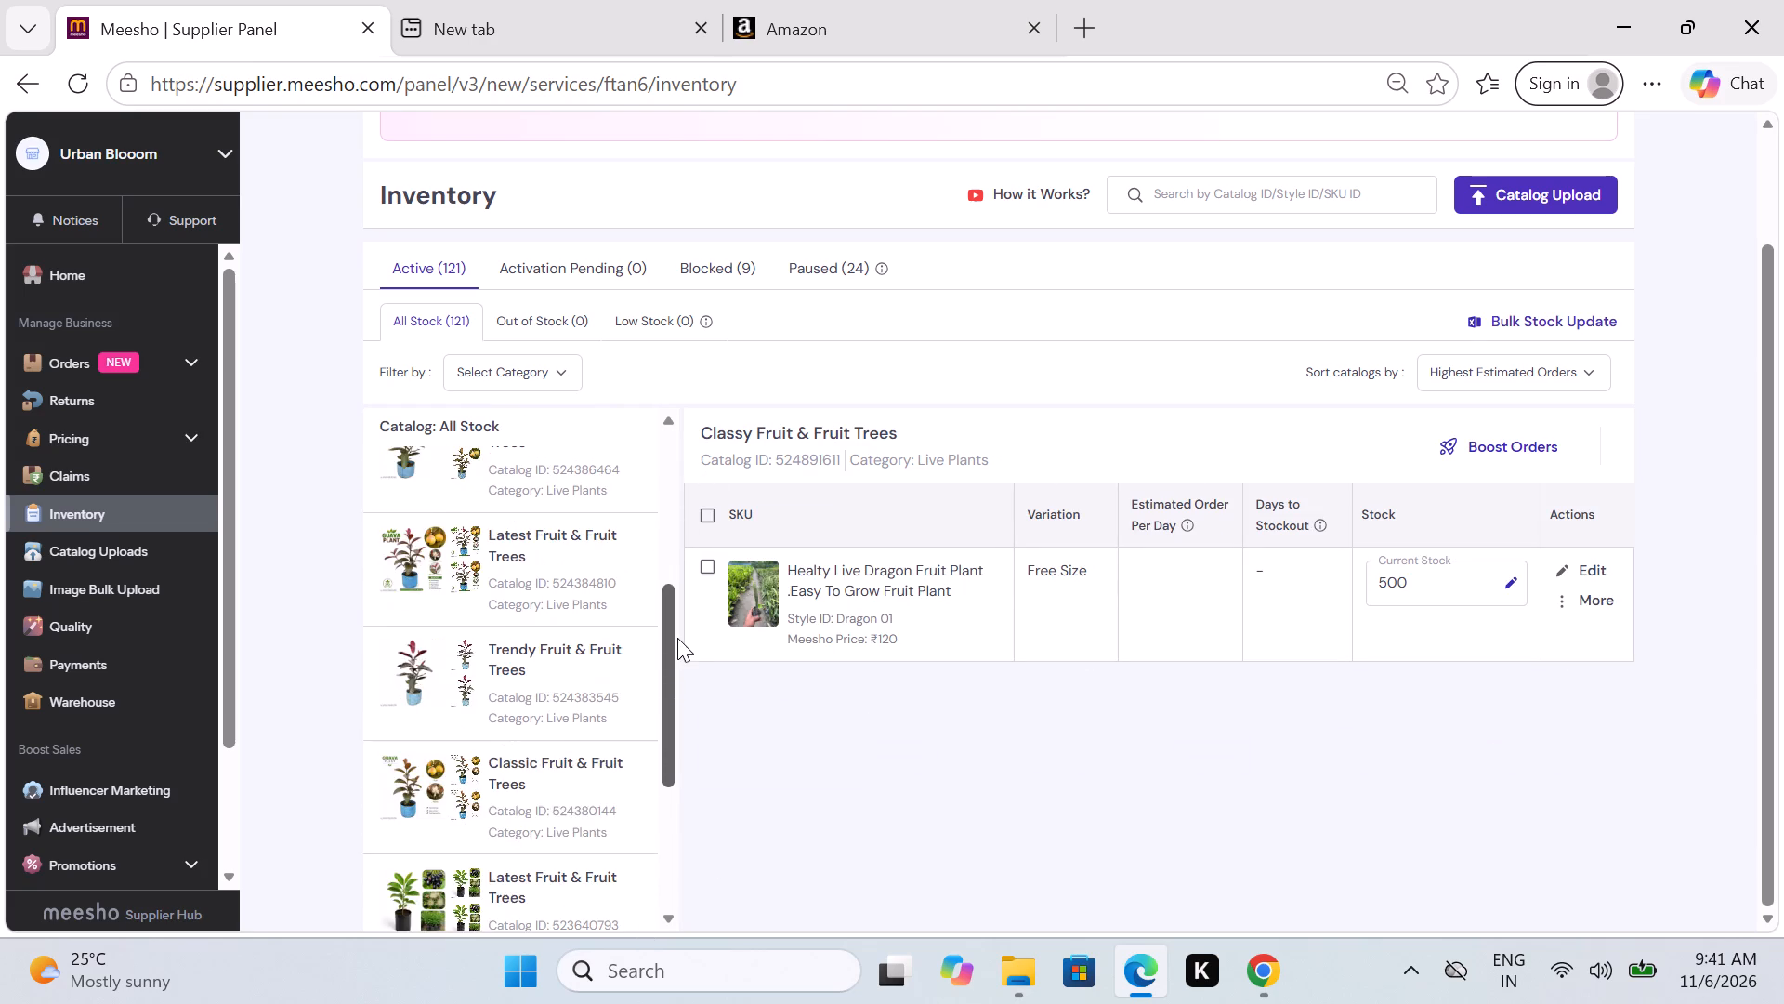
left_click_drag(677, 638, 656, 858)
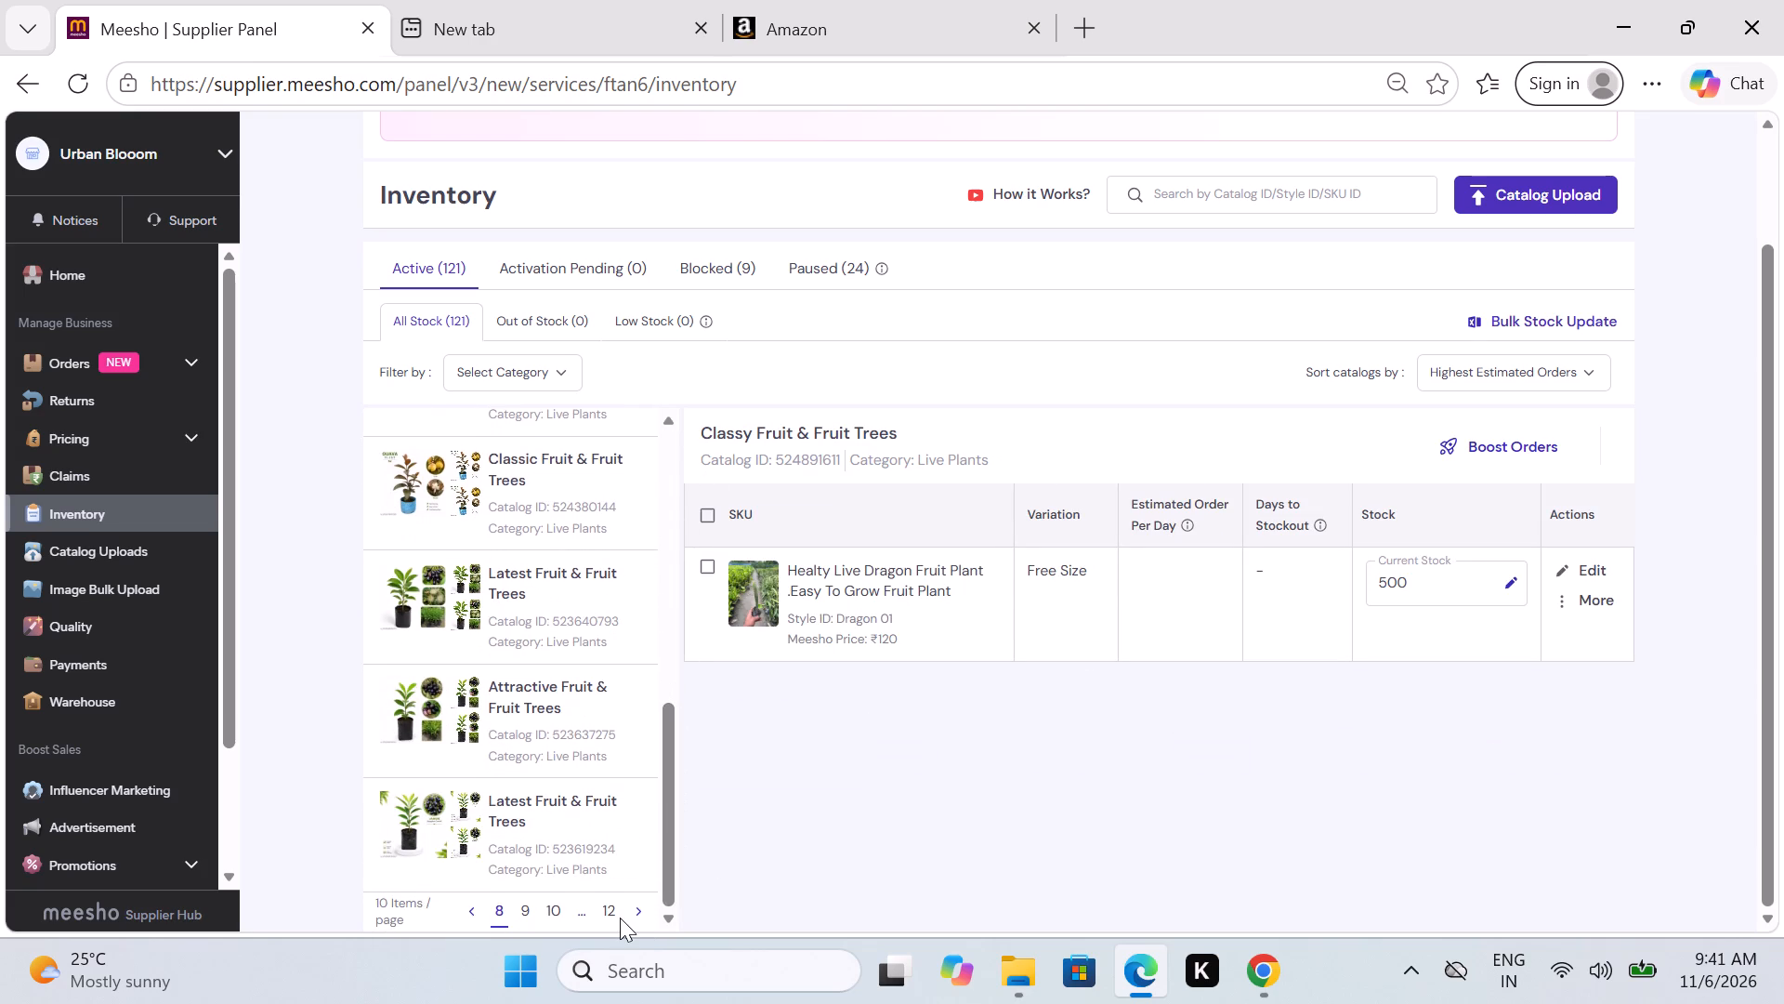
left_click(636, 913)
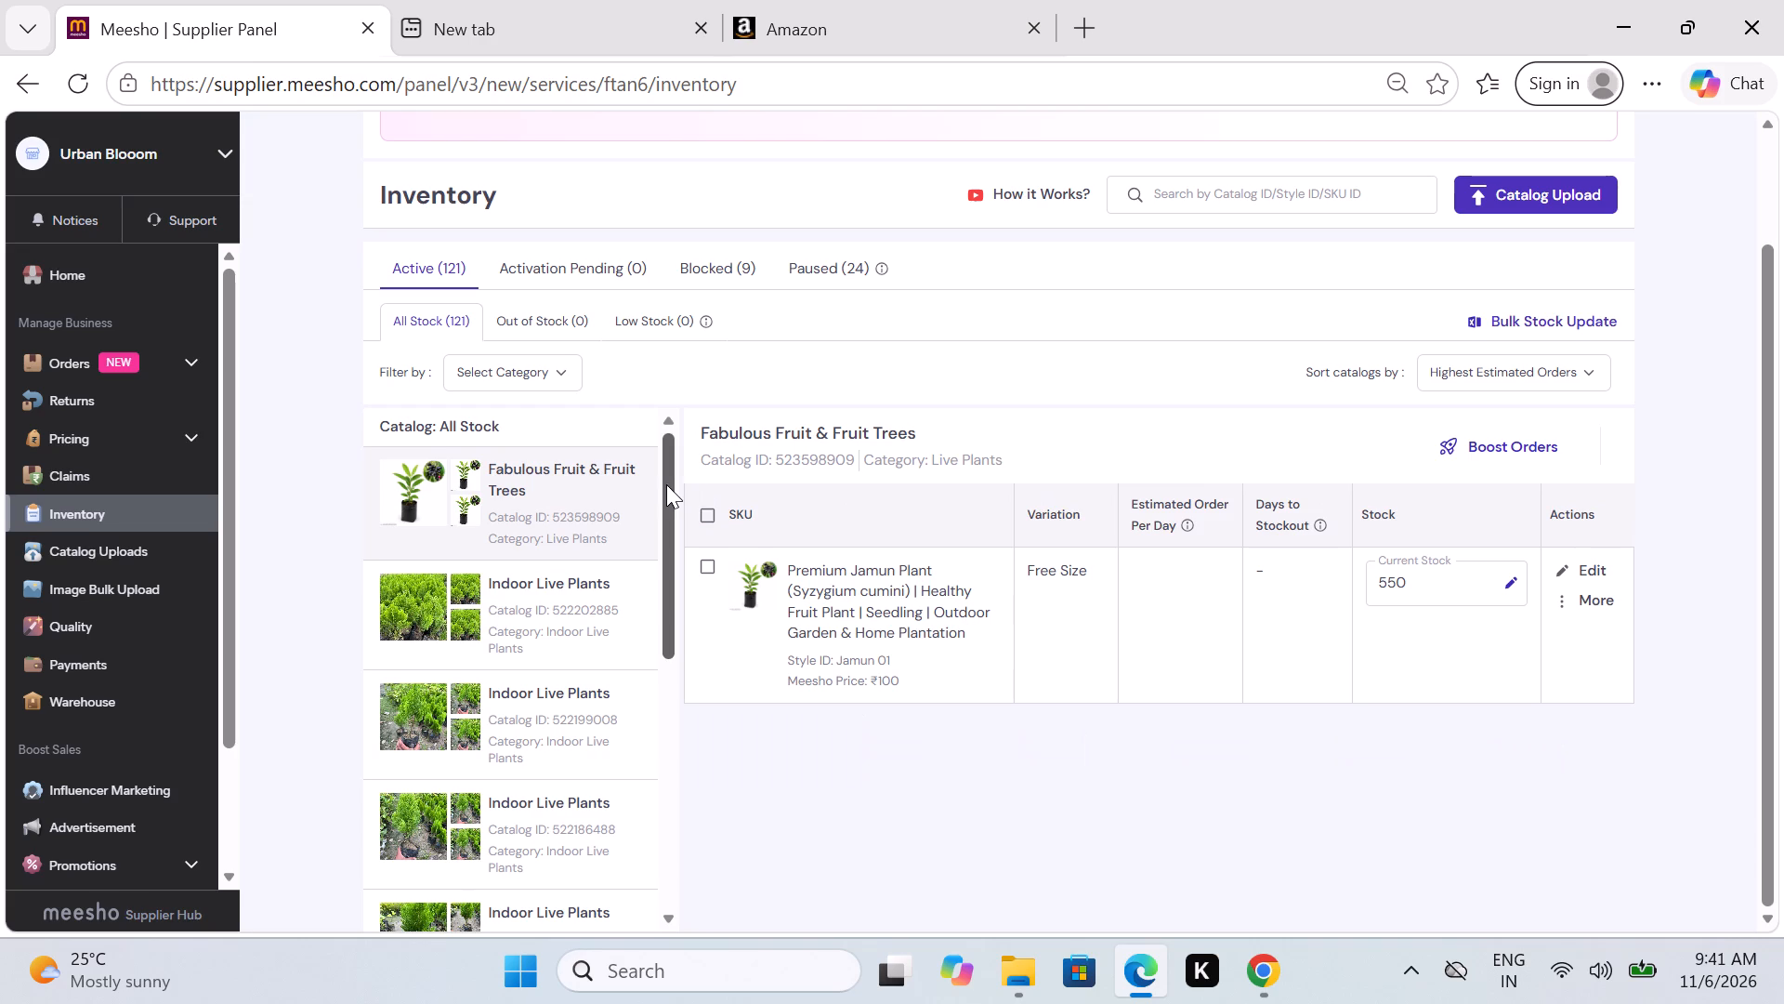
left_click(417, 595)
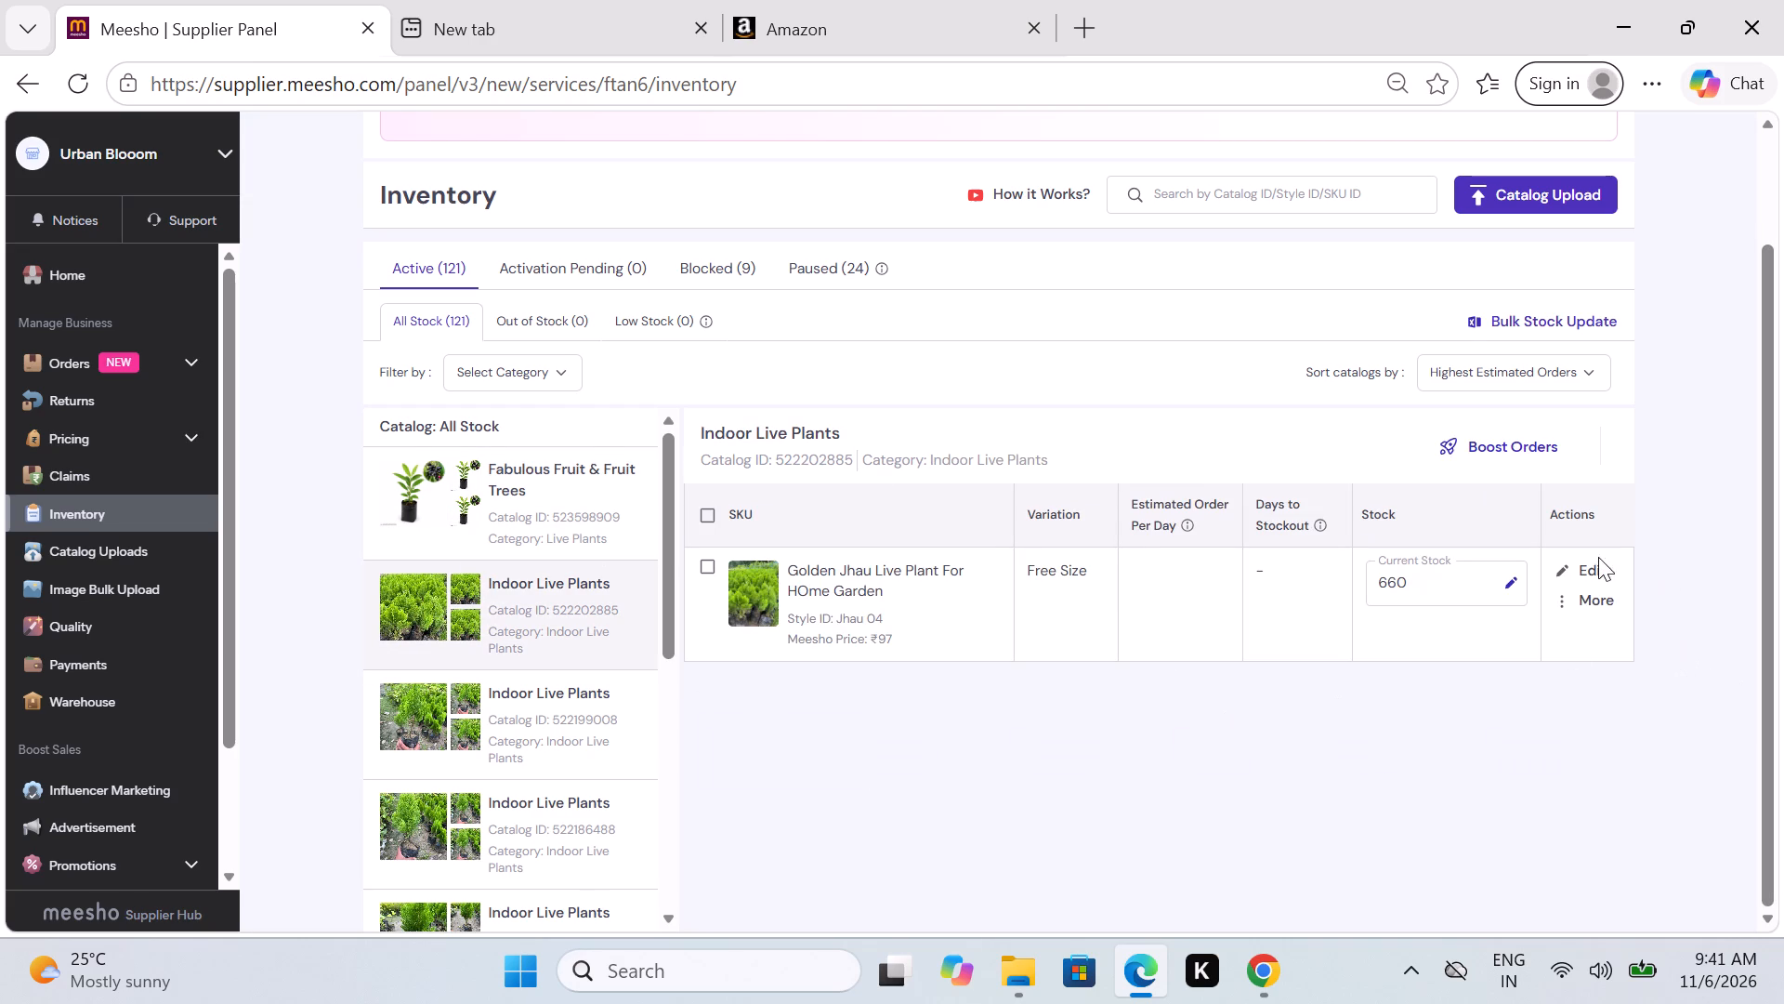
left_click(1556, 592)
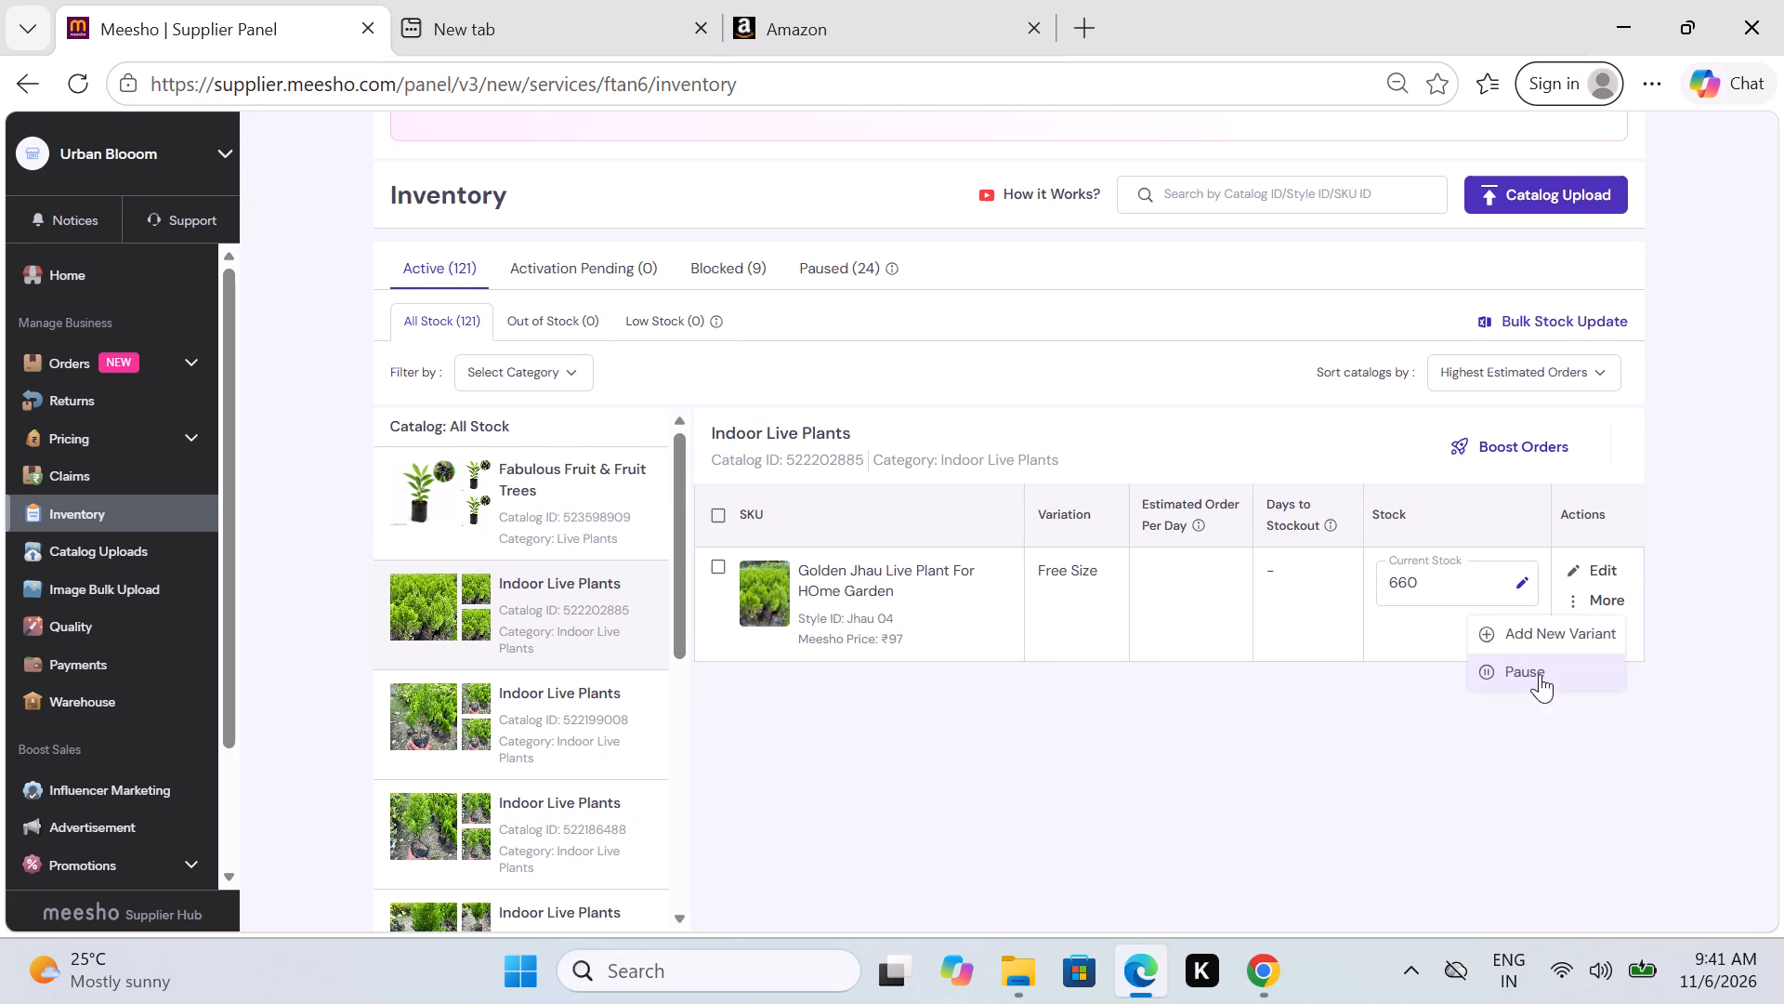
left_click(1540, 678)
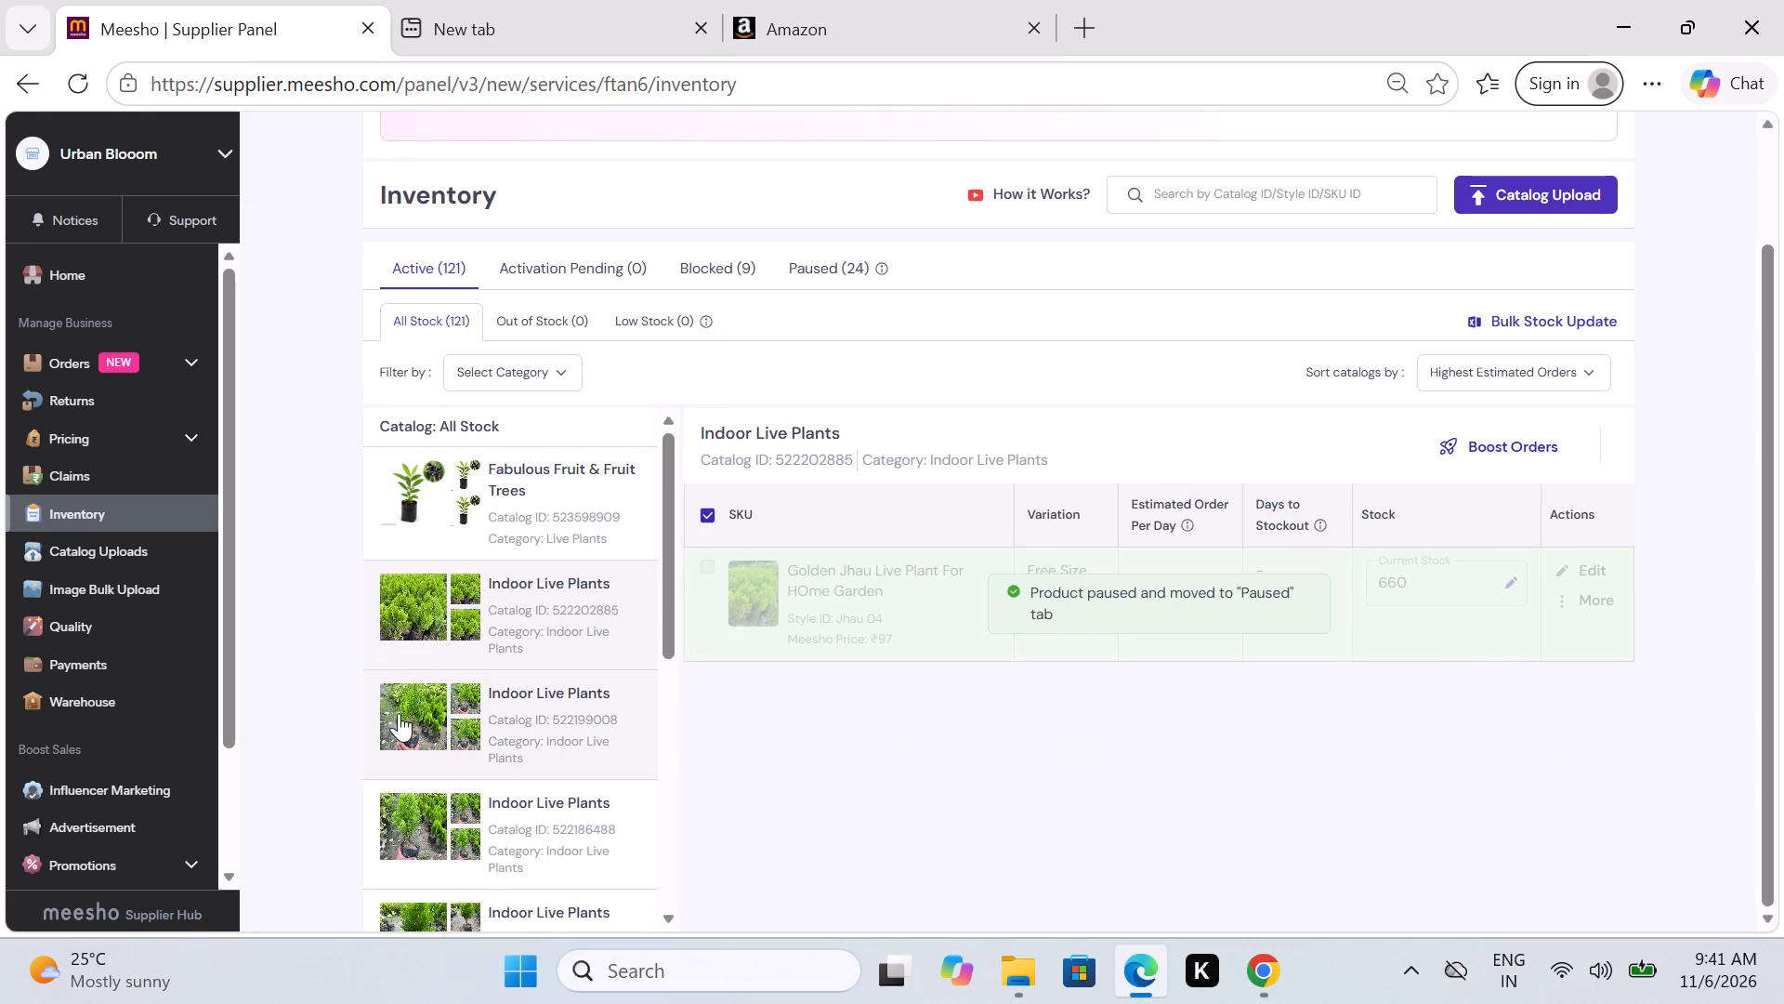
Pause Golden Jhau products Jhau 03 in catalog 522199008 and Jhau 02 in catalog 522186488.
left_click(392, 697)
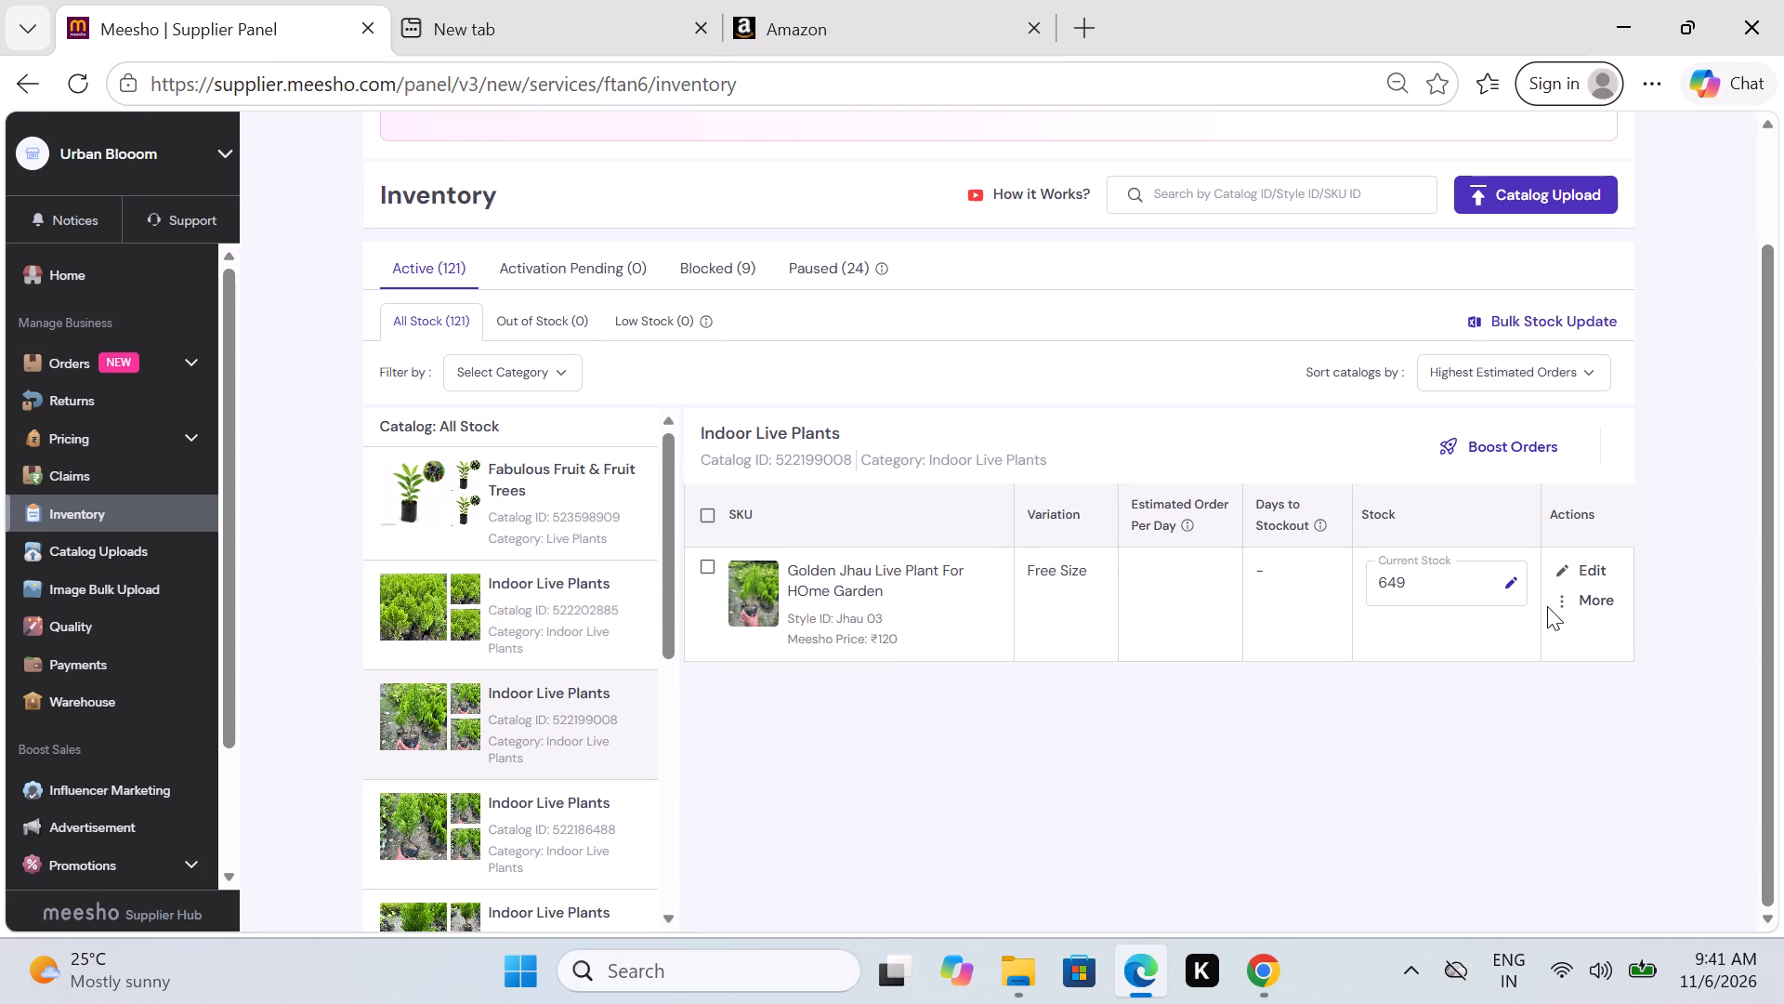
left_click(1565, 601)
left_click(1543, 670)
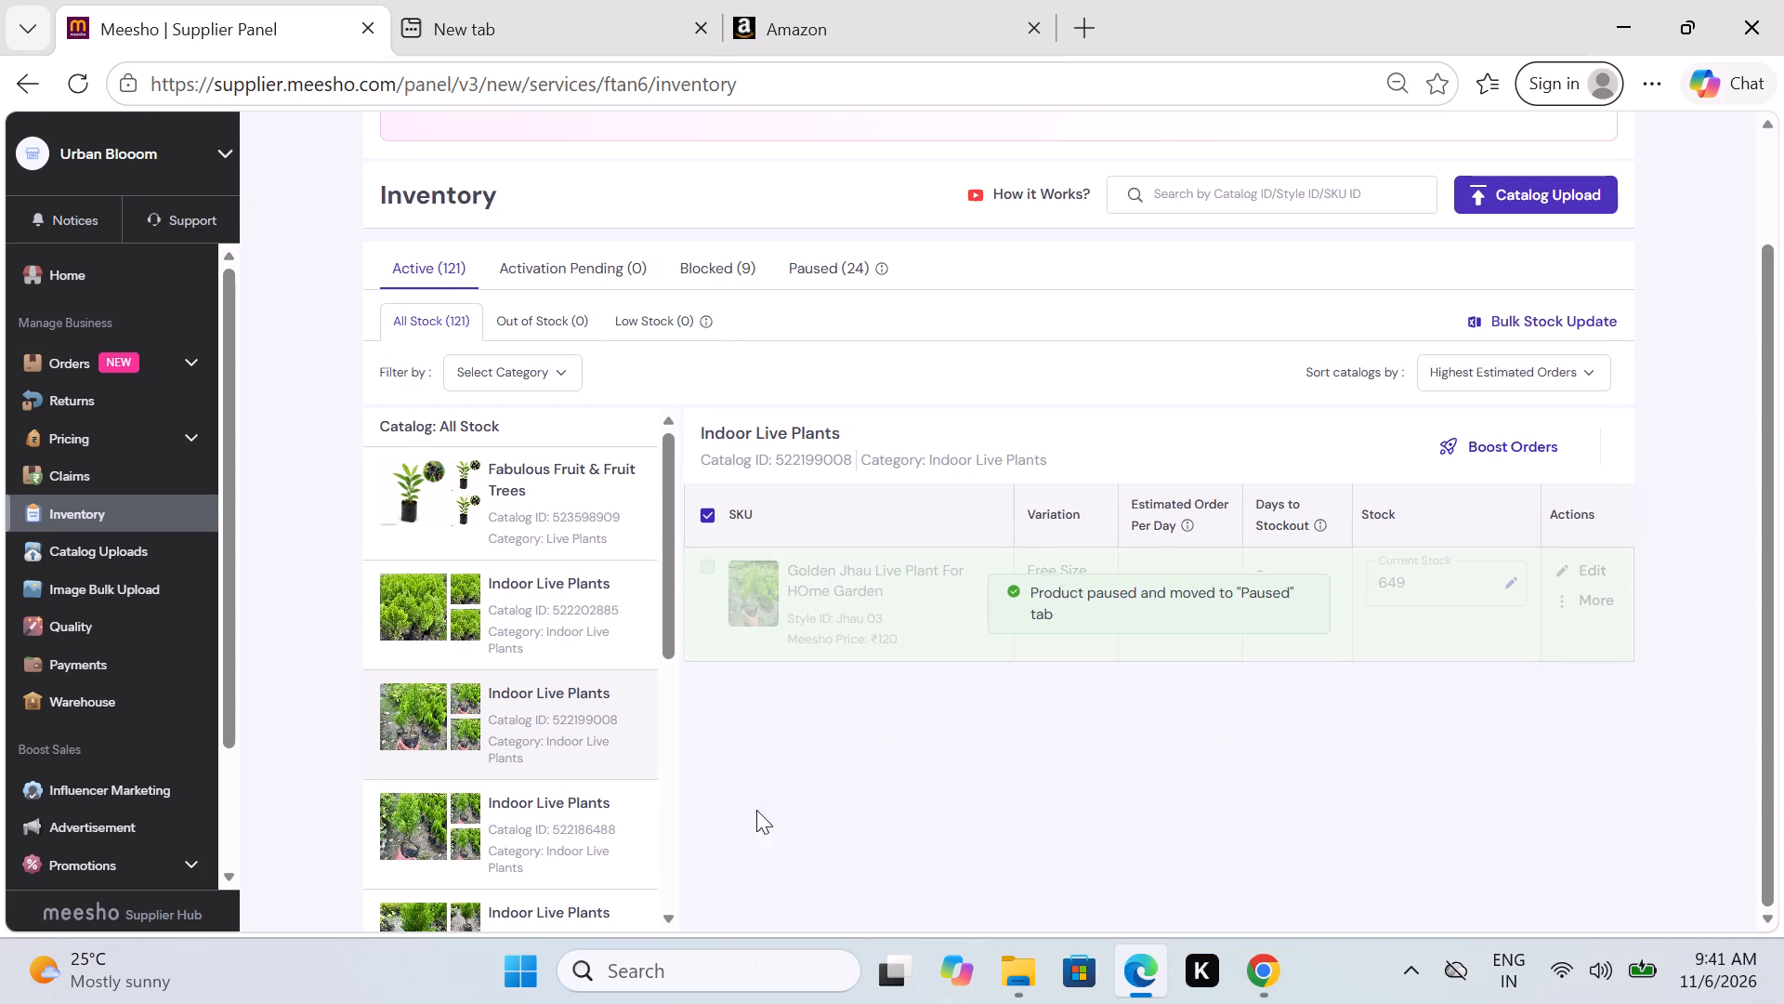
left_click(410, 828)
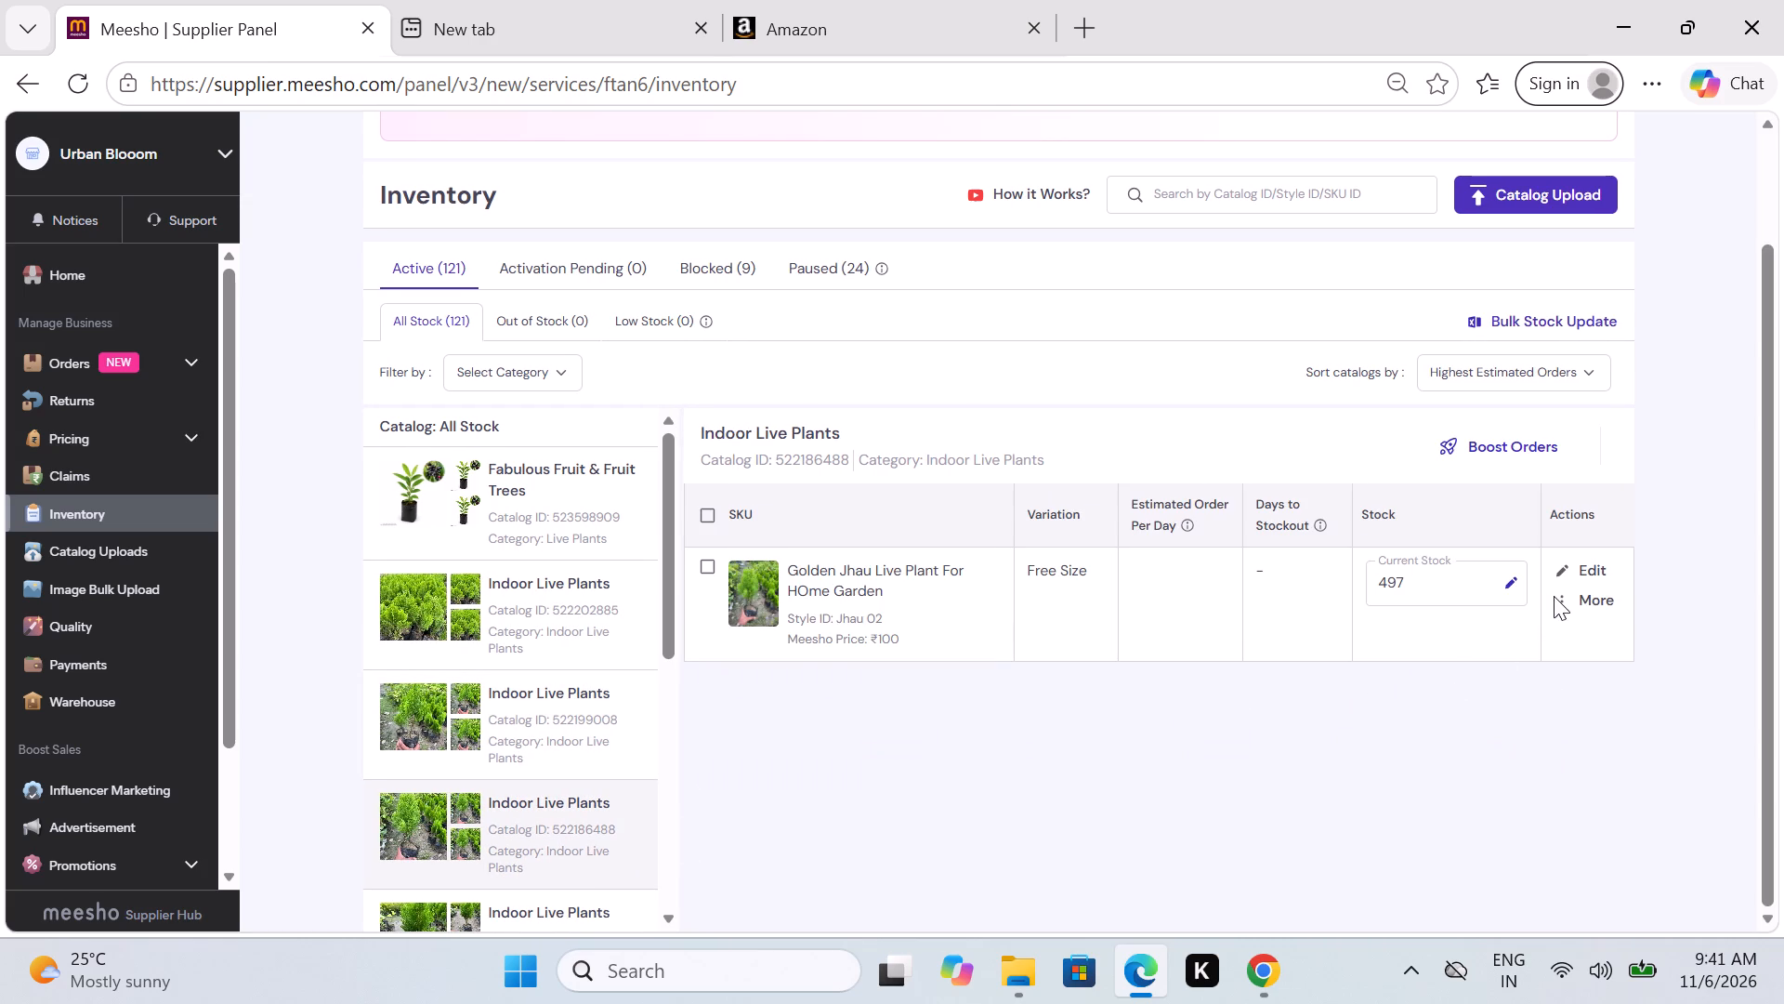
left_click(1554, 594)
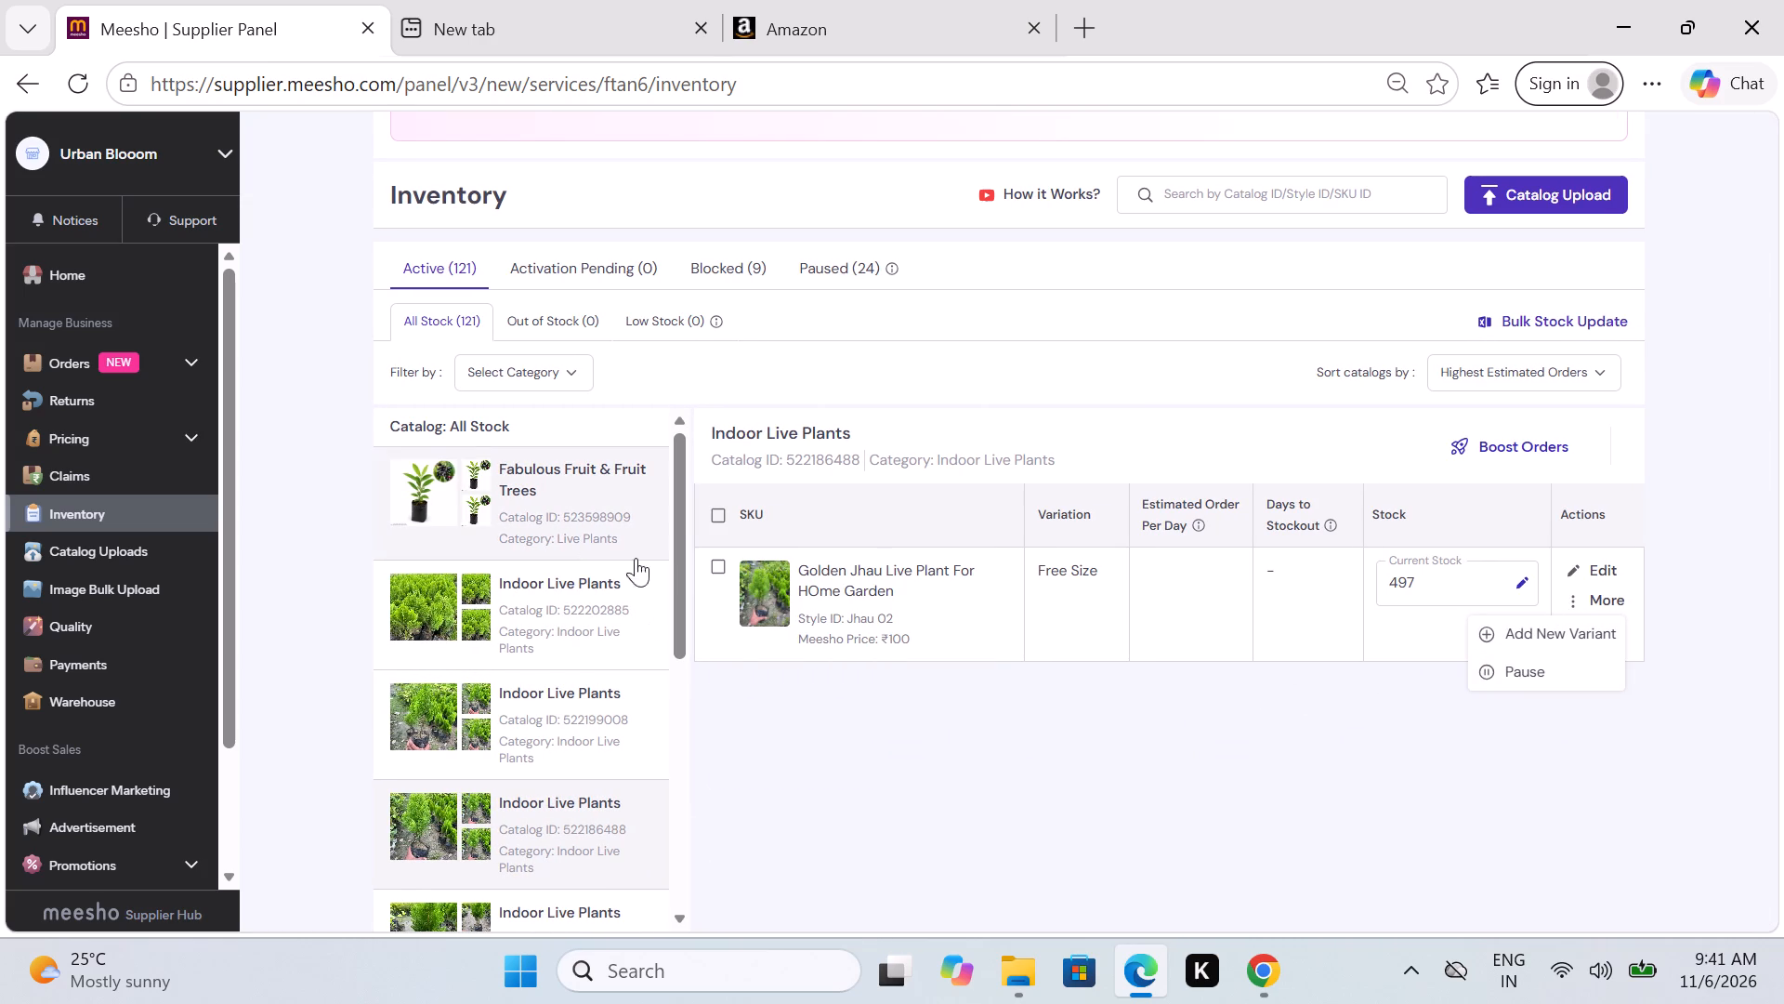
left_click(1504, 672)
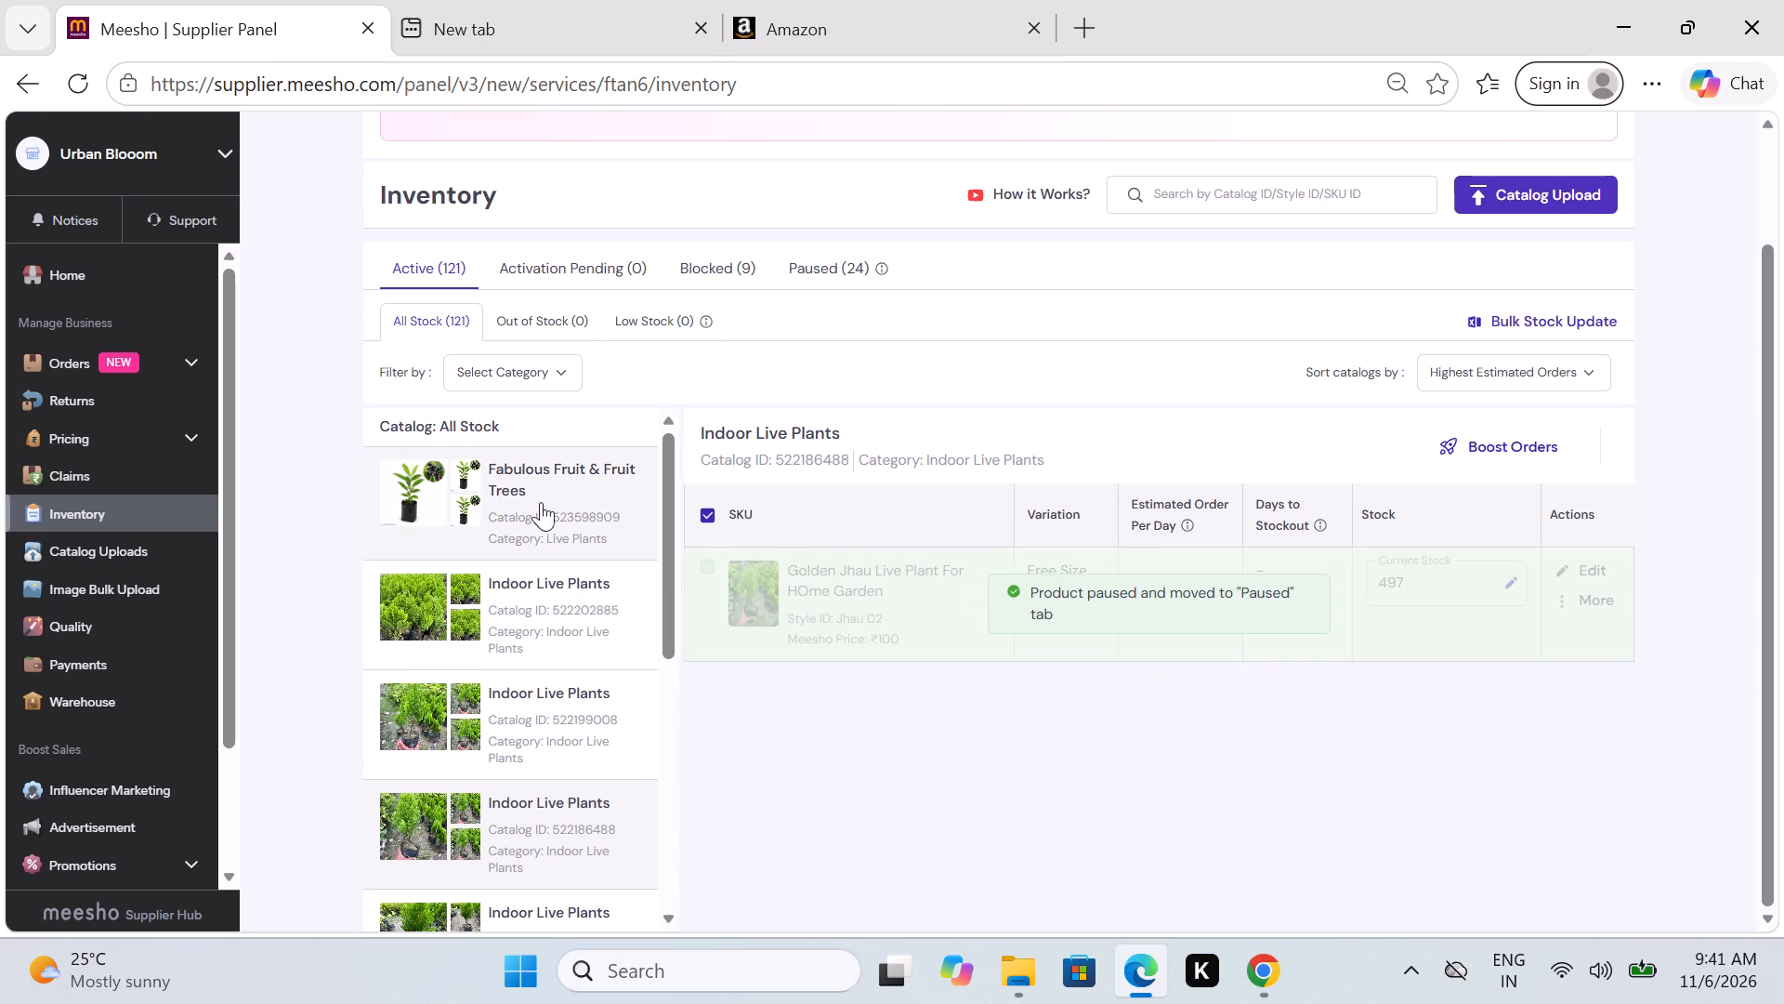
Pause the Golden Jhau live plant with style ID Jhau 01 in Indoor Live Plants catalog 522174708.
left_click_drag(664, 461, 651, 587)
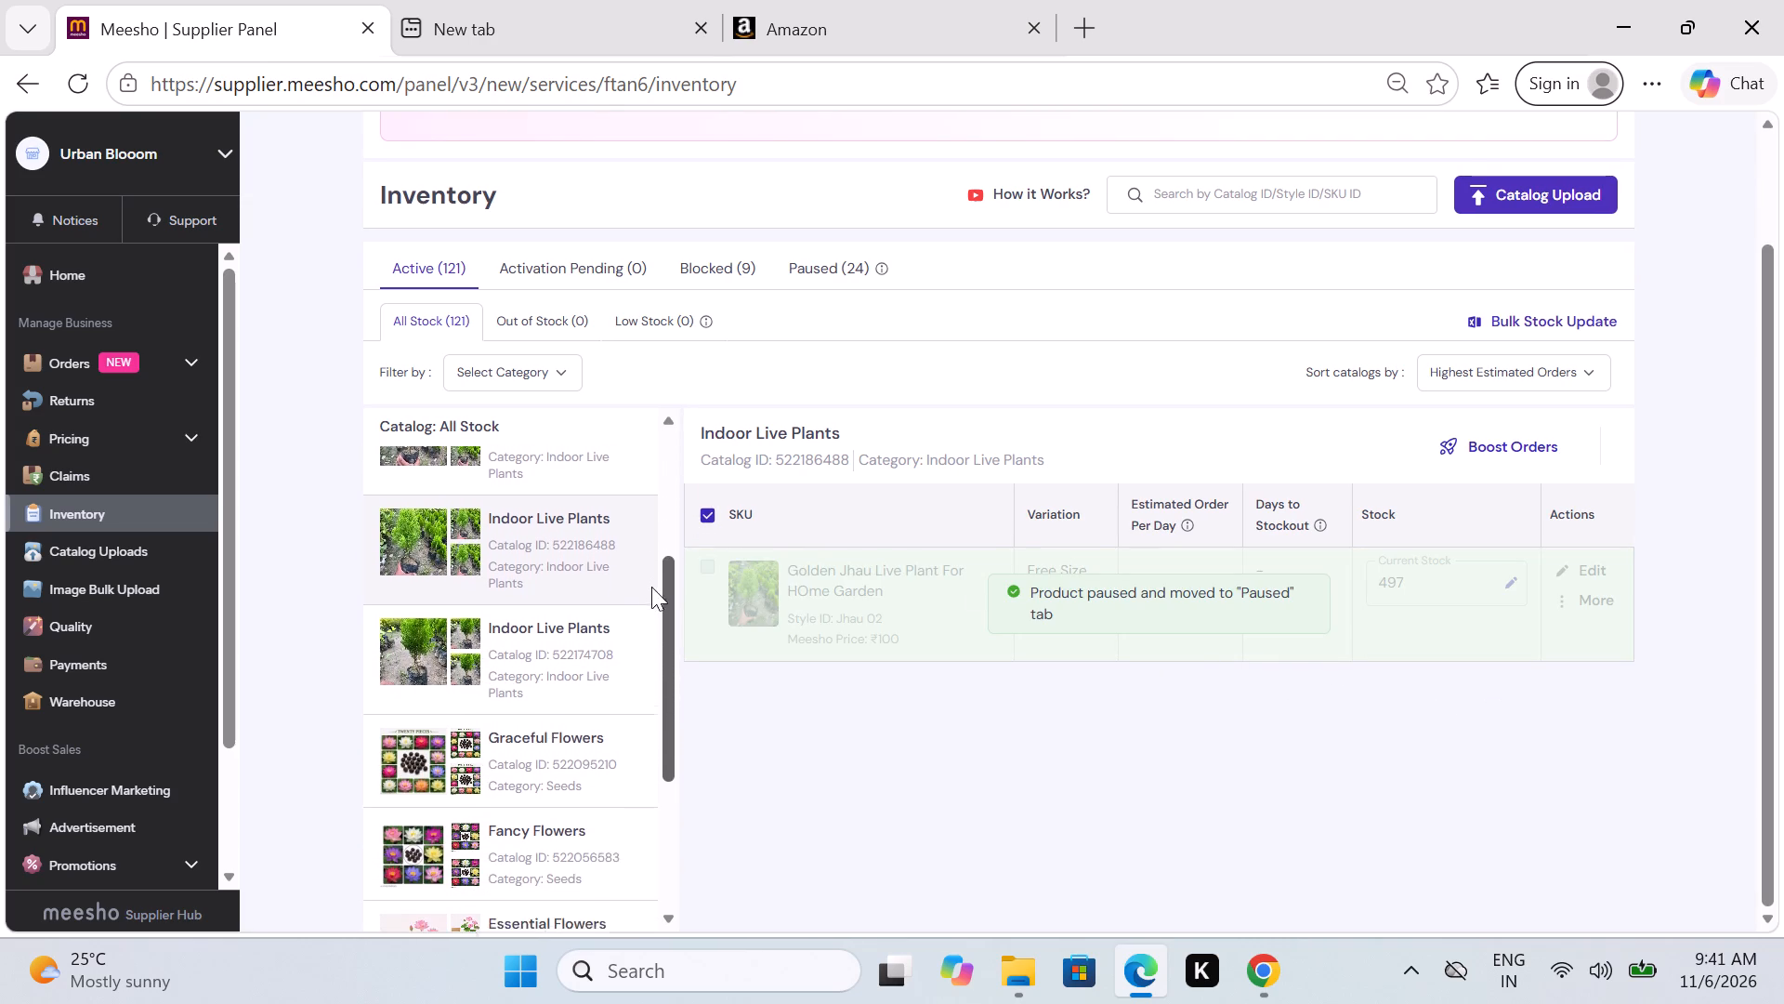
left_click_drag(651, 587, 649, 598)
left_click(426, 613)
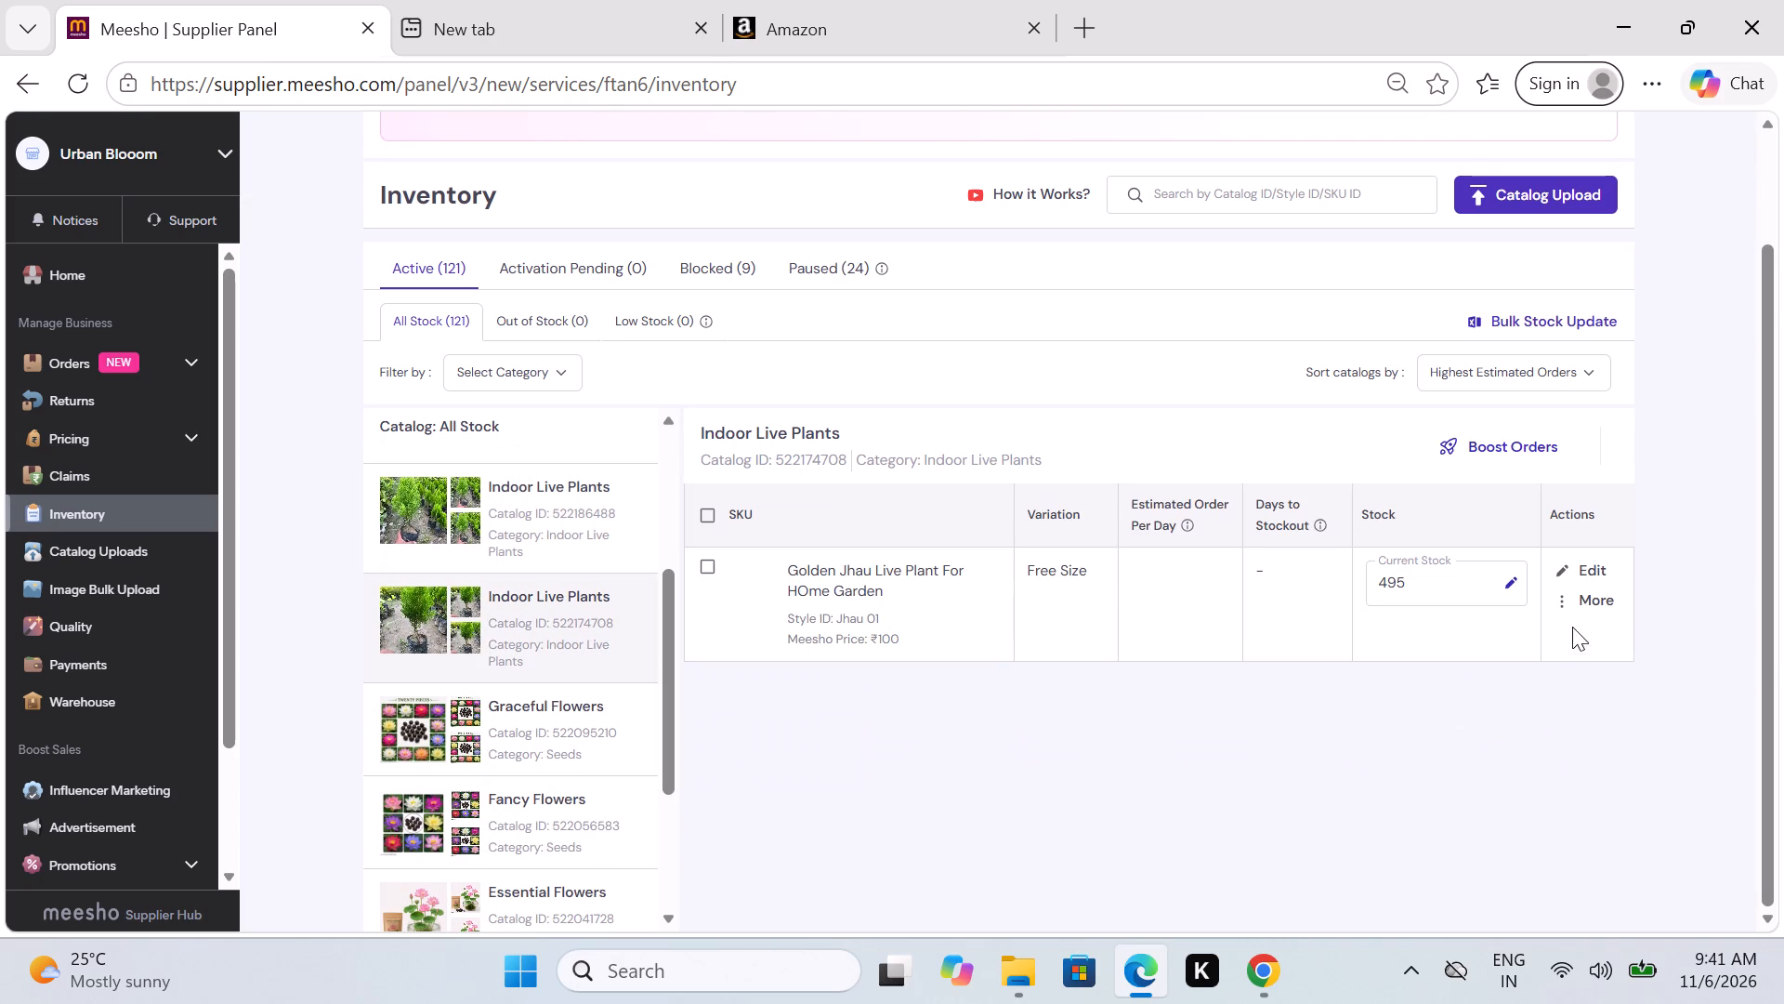
left_click(1563, 600)
left_click(1557, 671)
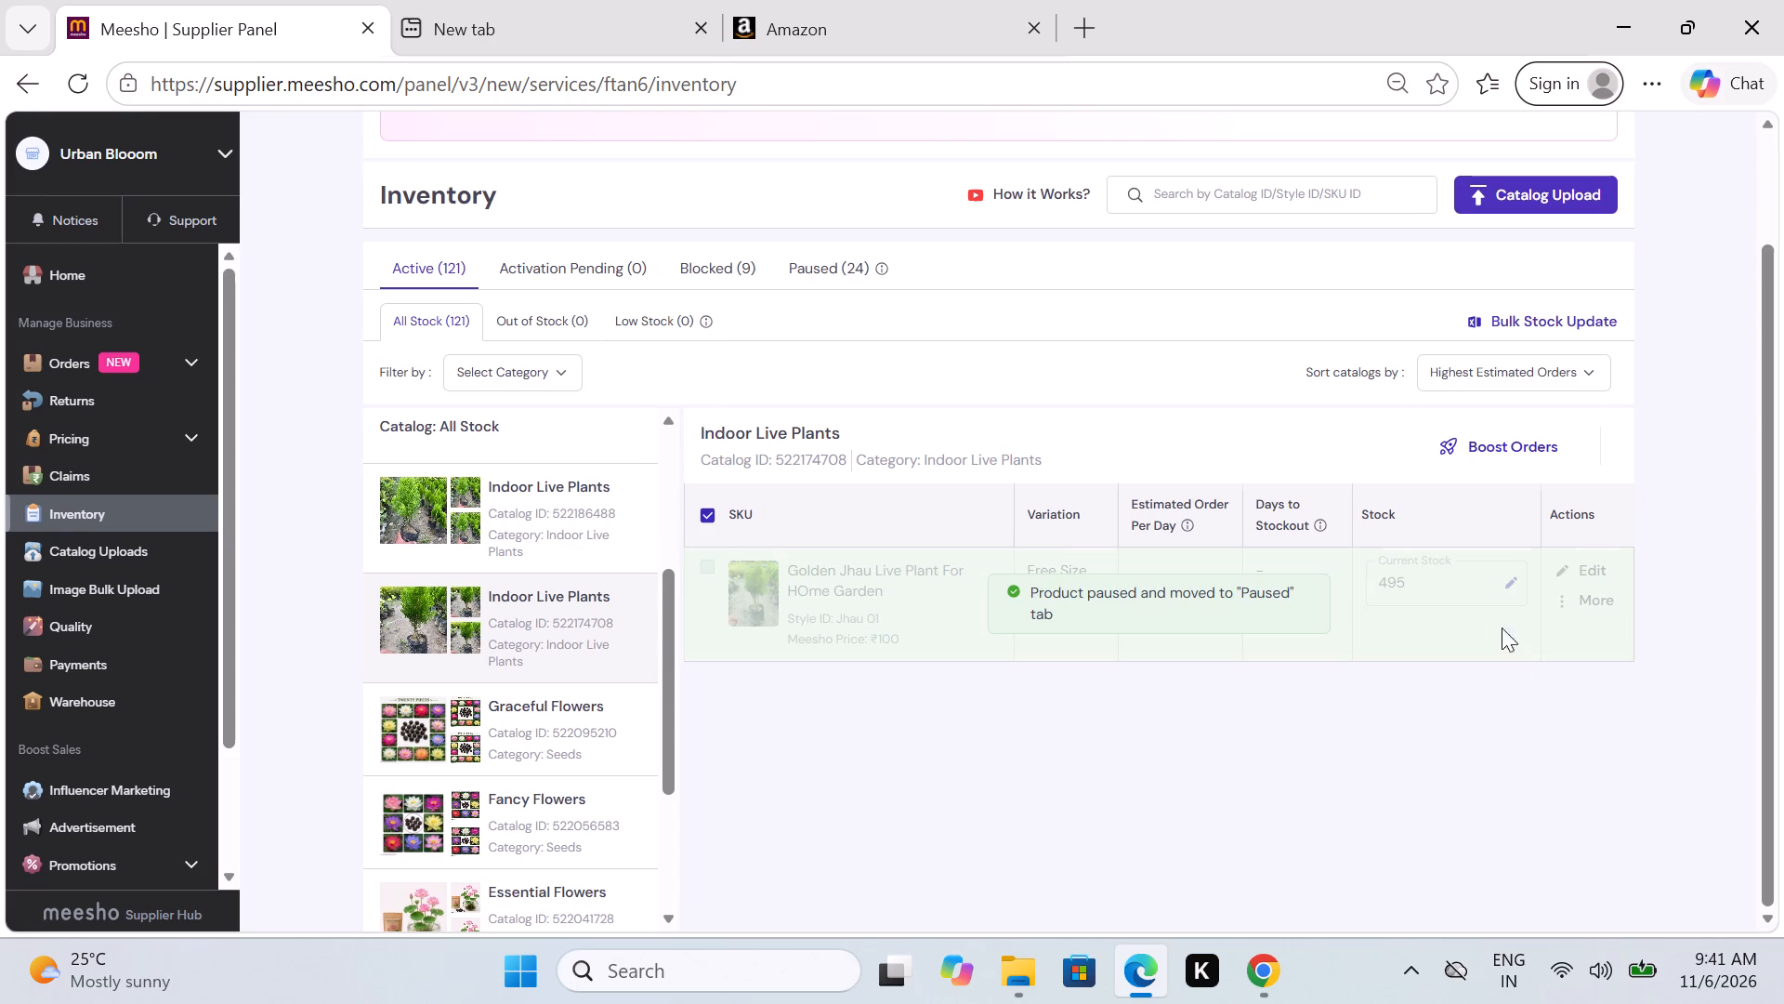
Look through the rest of page 9 and page 10 of the active catalogs for more Golden Jhau plants.
left_click_drag(667, 667, 673, 715)
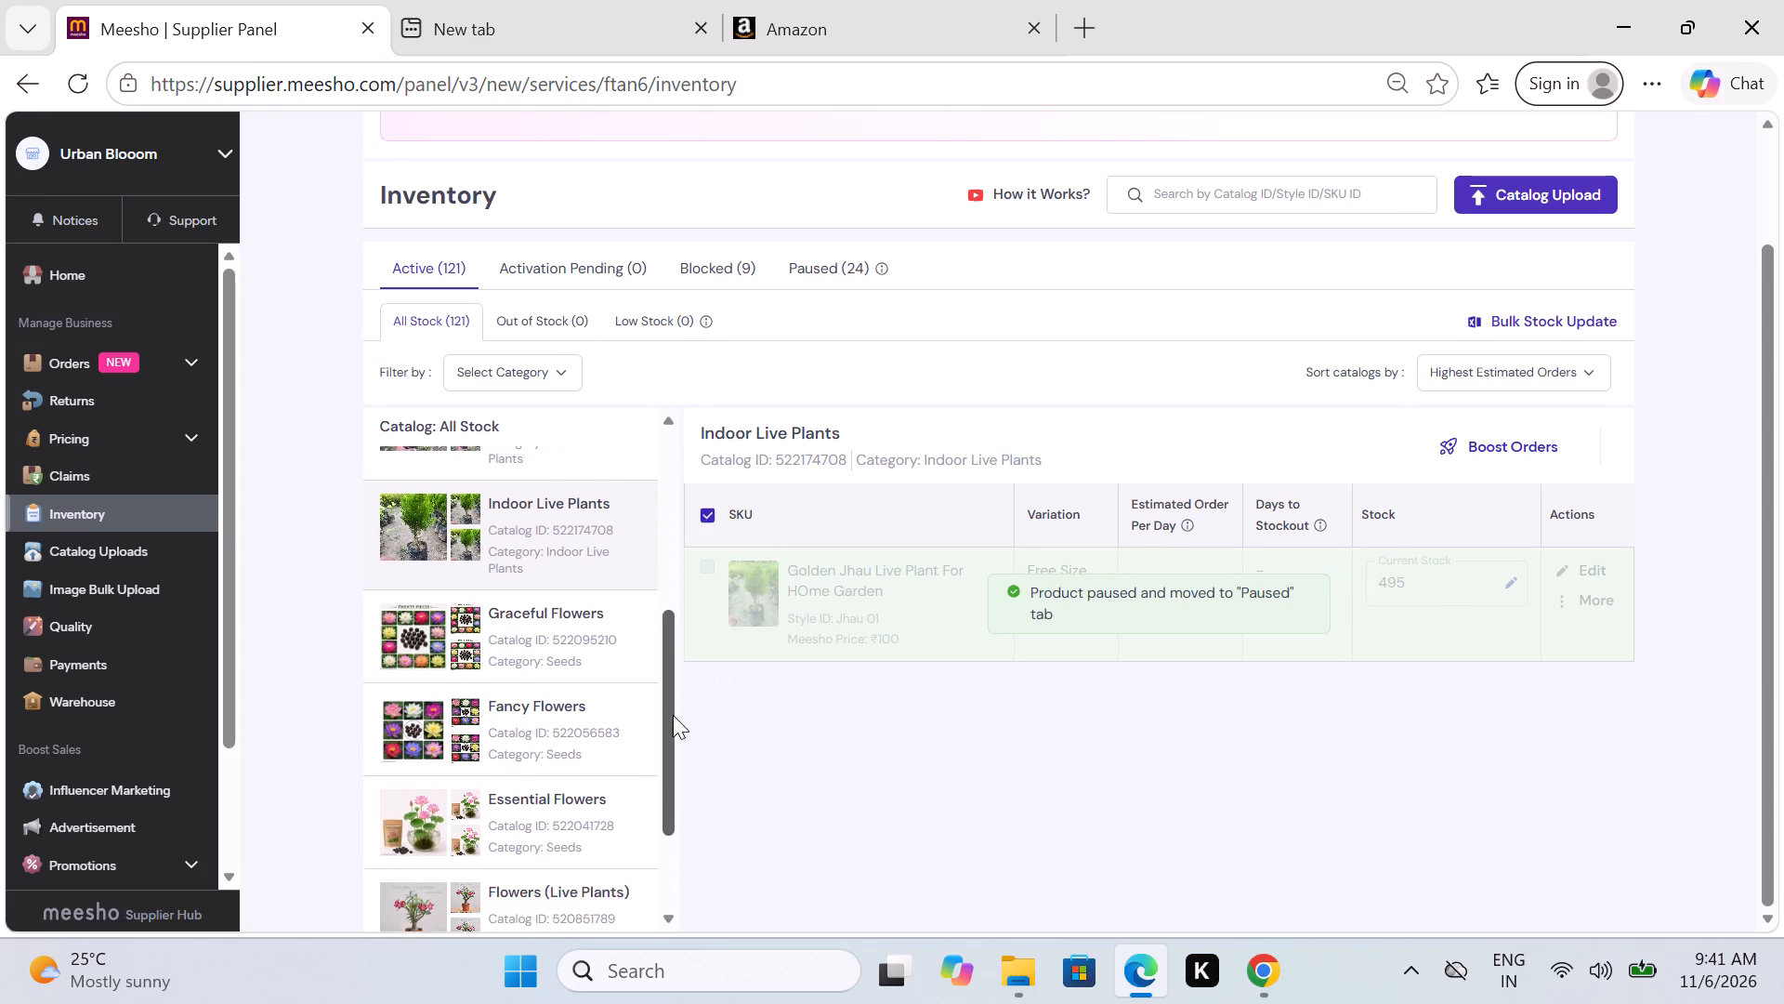
left_click_drag(673, 715, 636, 856)
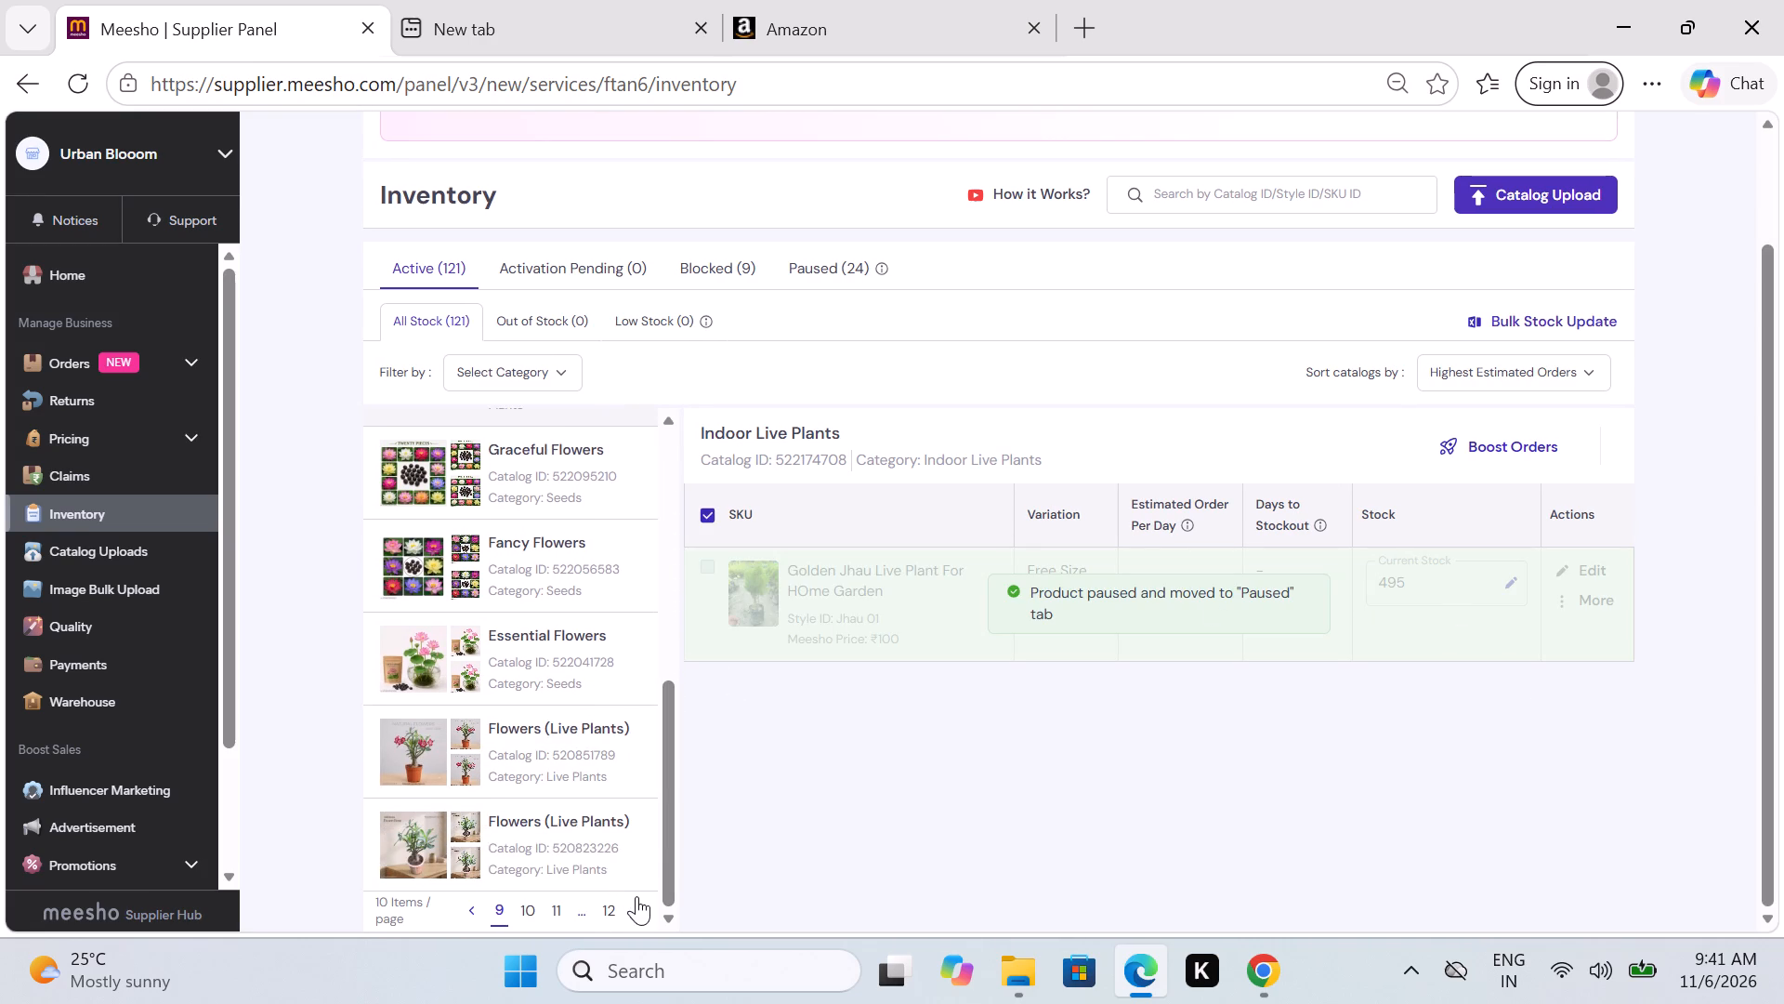
left_click(636, 896)
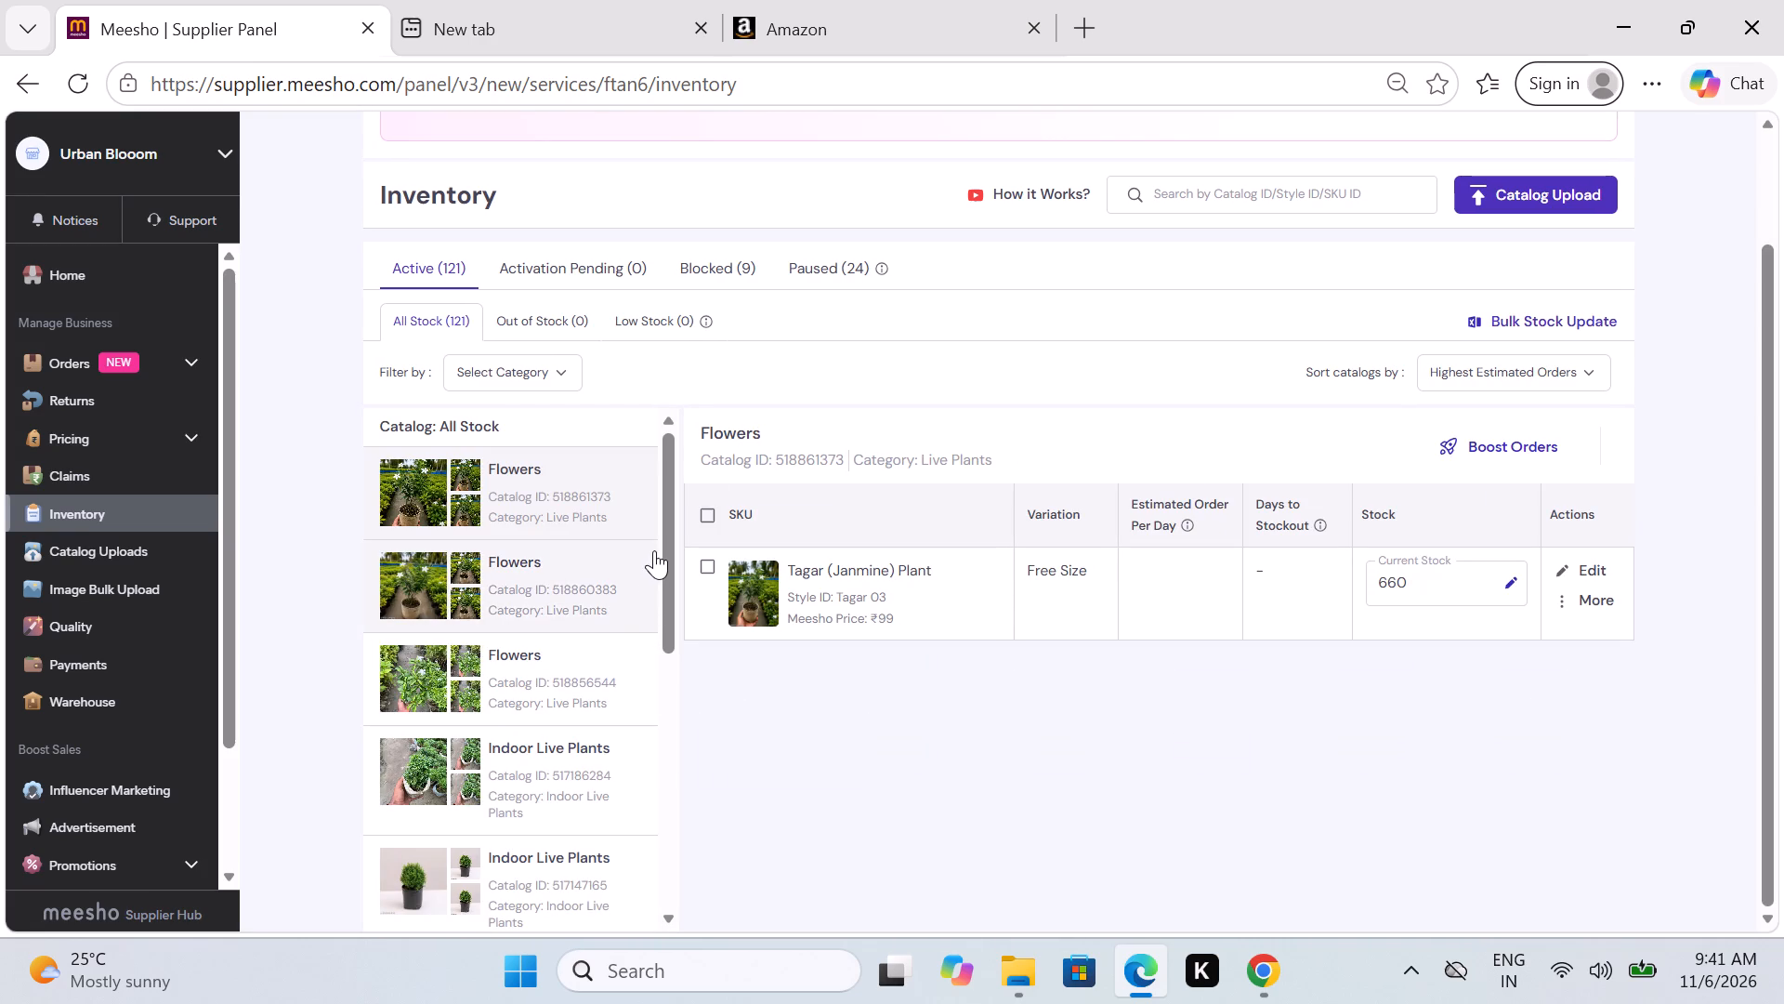
left_click_drag(662, 550, 668, 557)
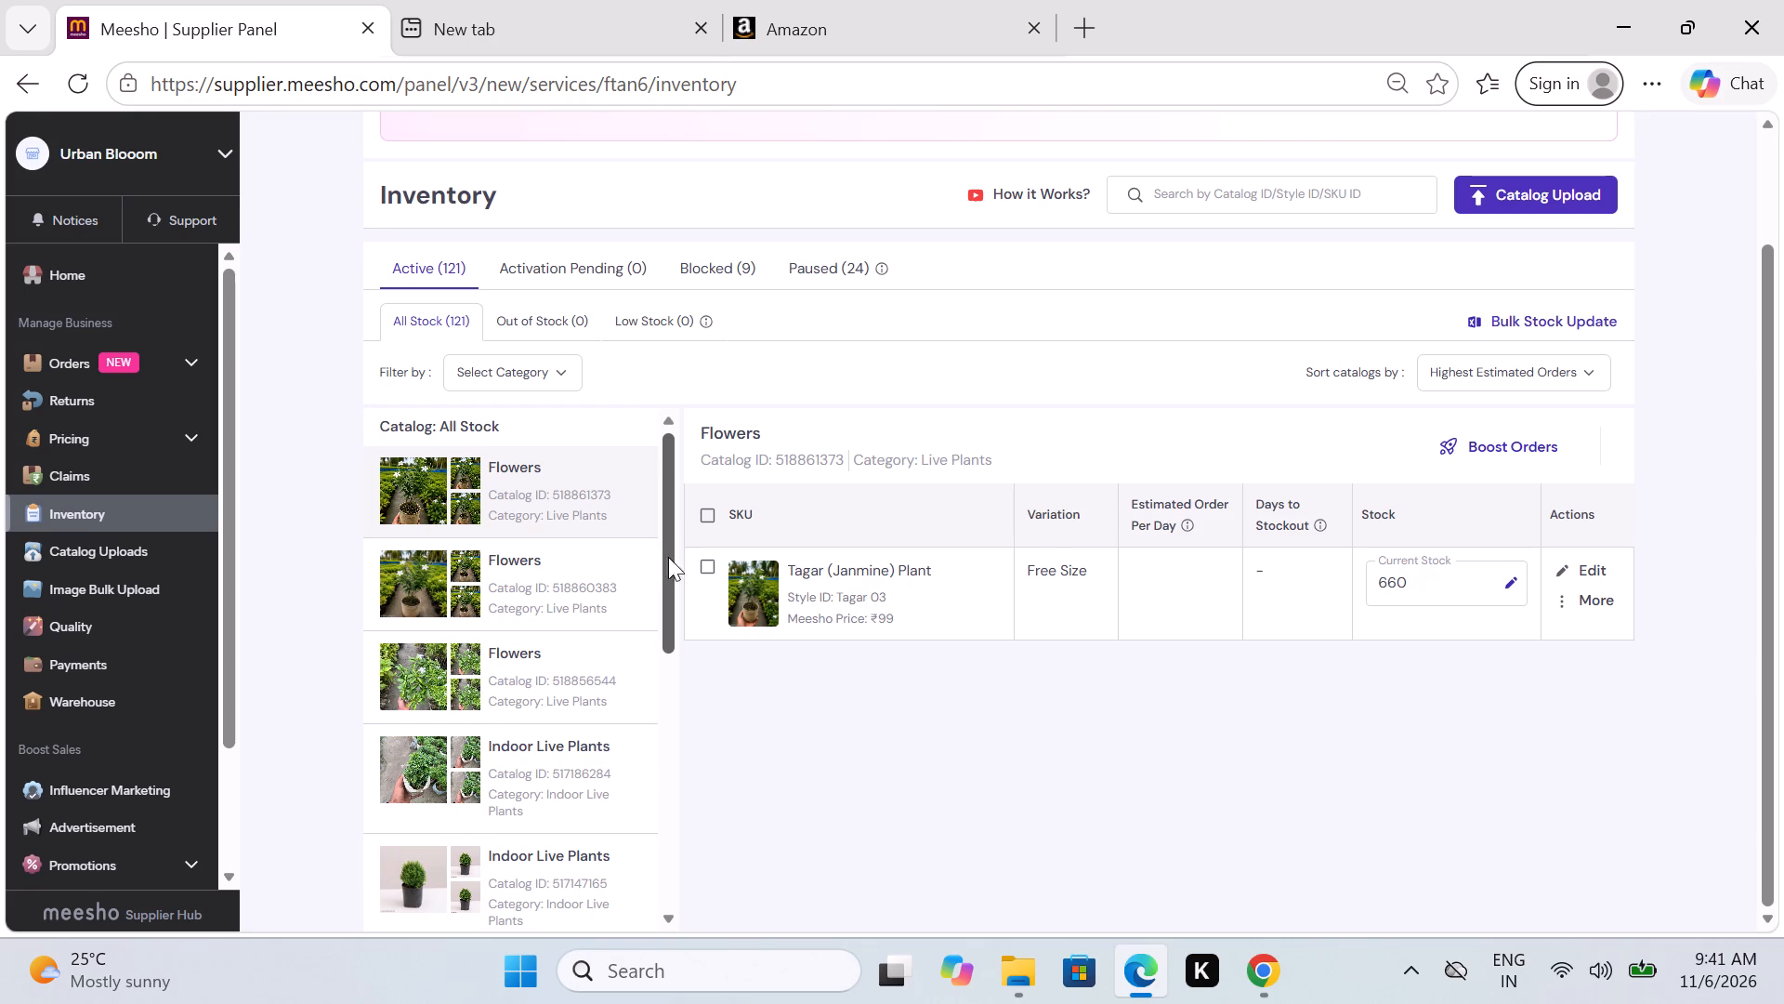
left_click_drag(668, 557, 674, 936)
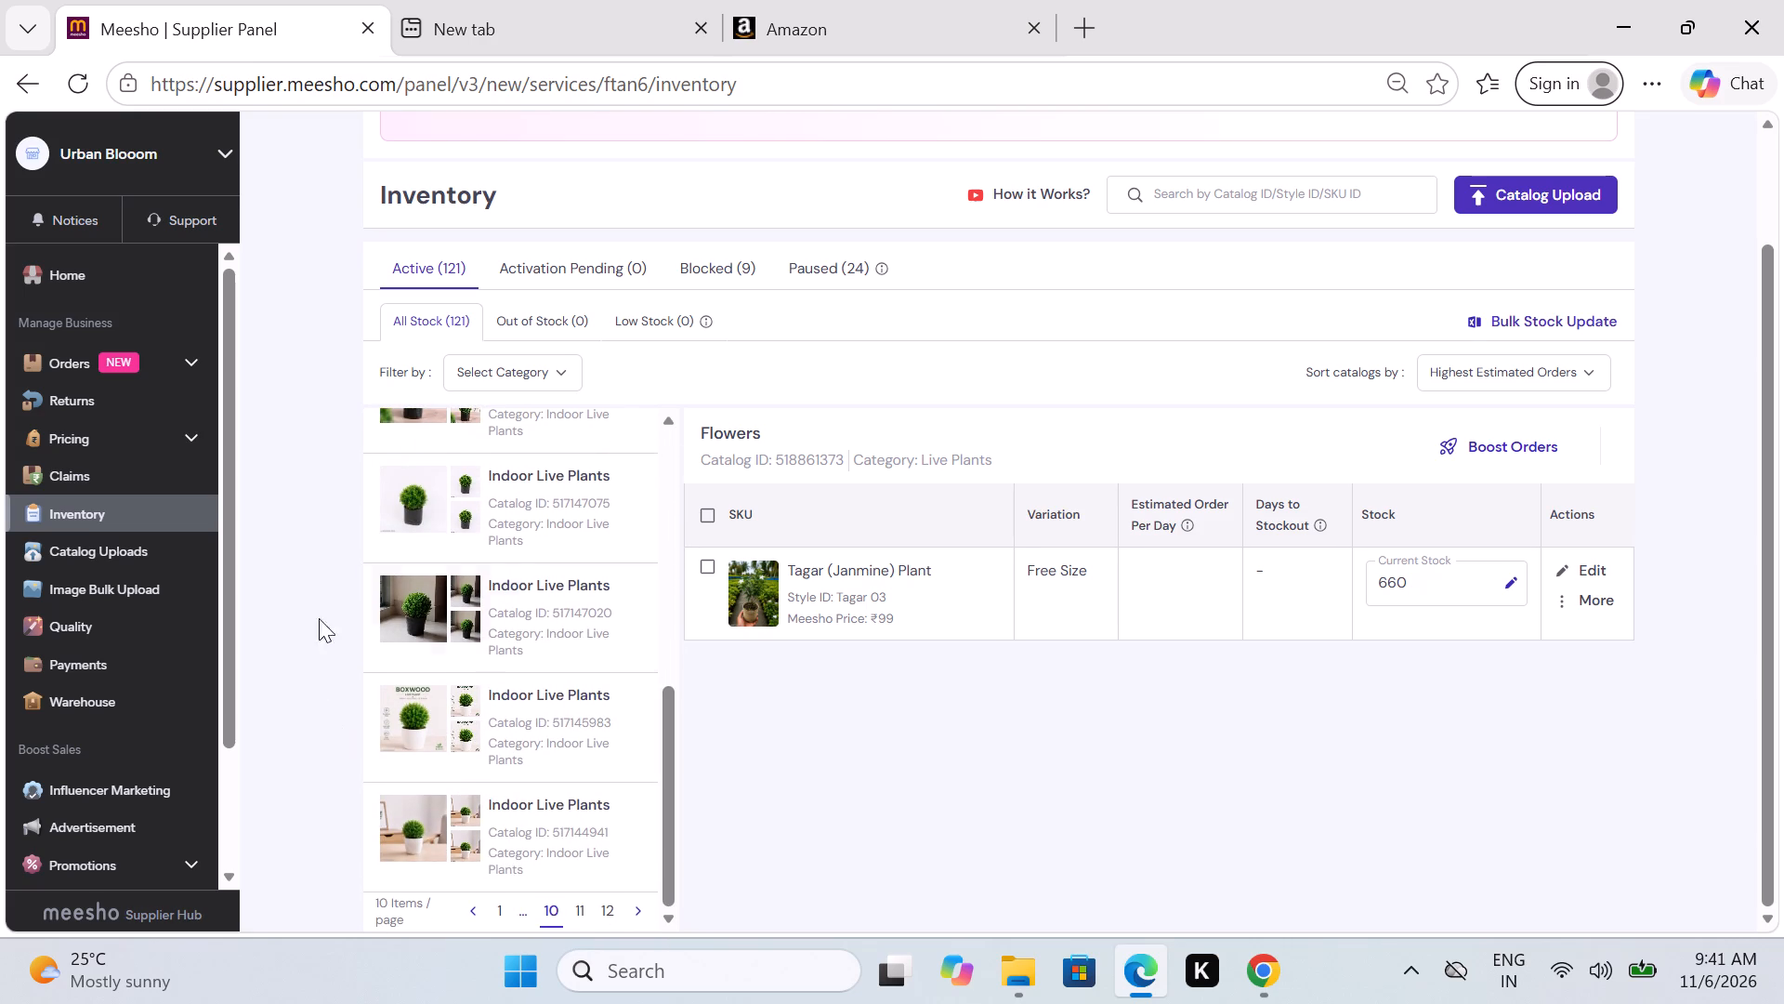
left_click(959, 725)
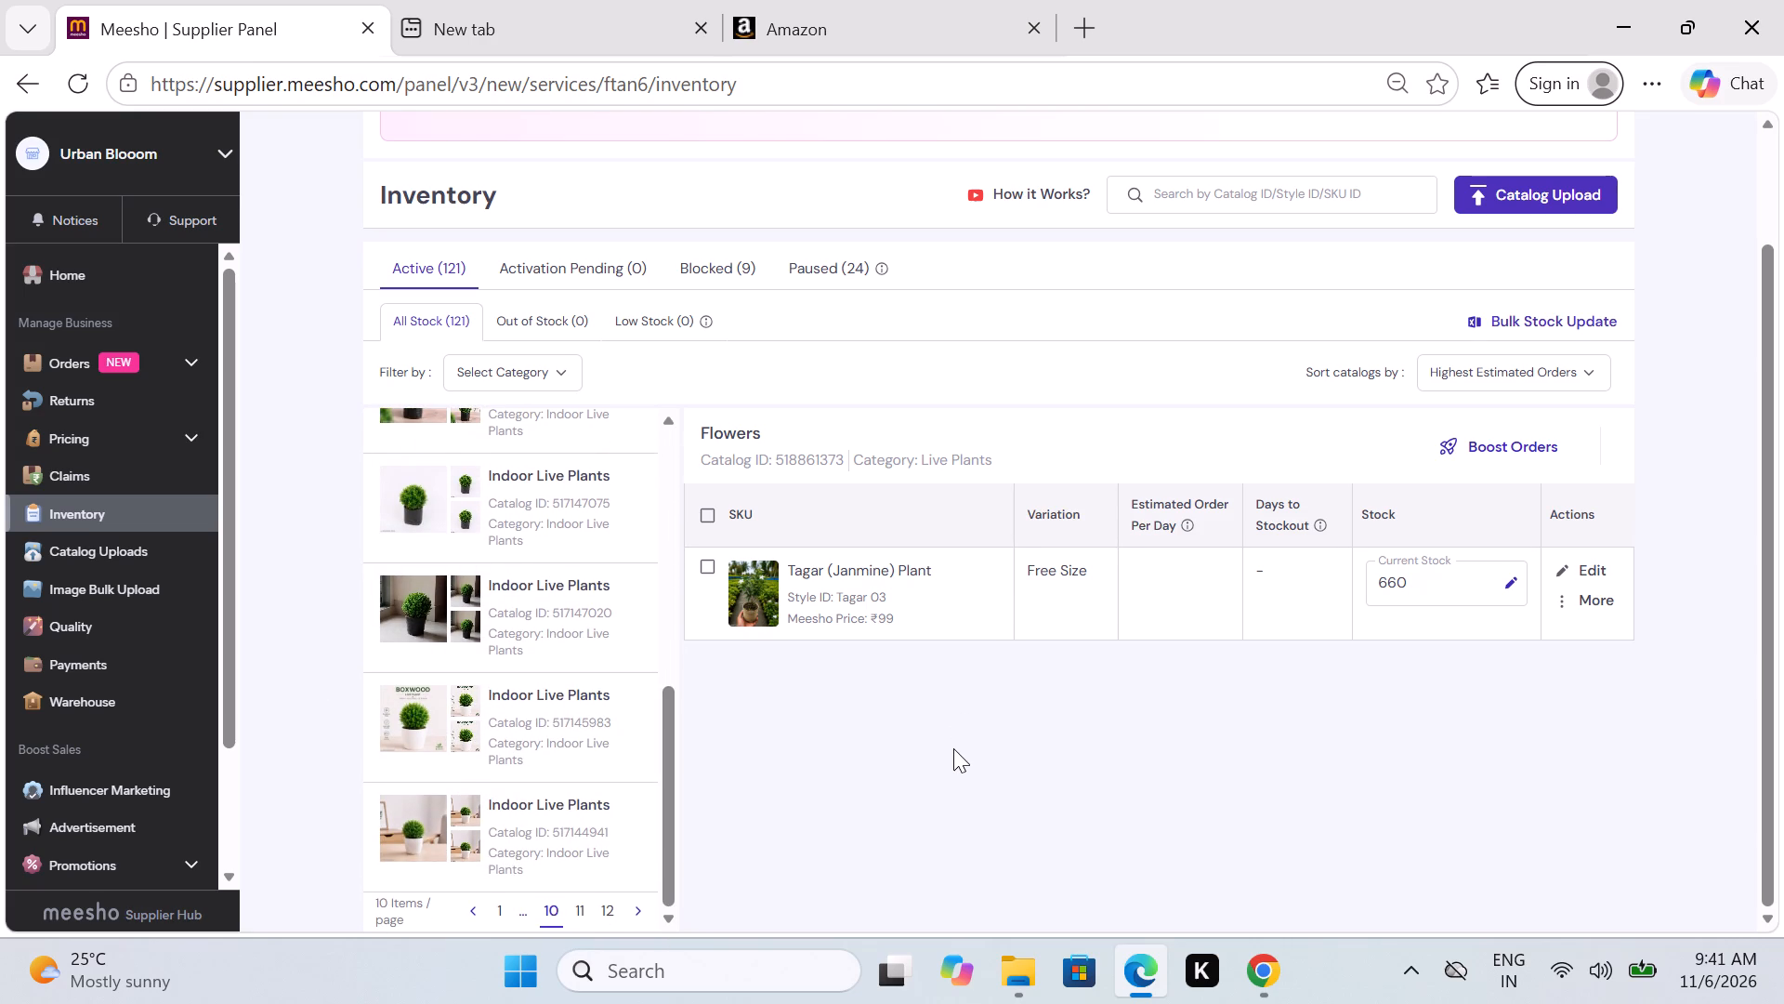
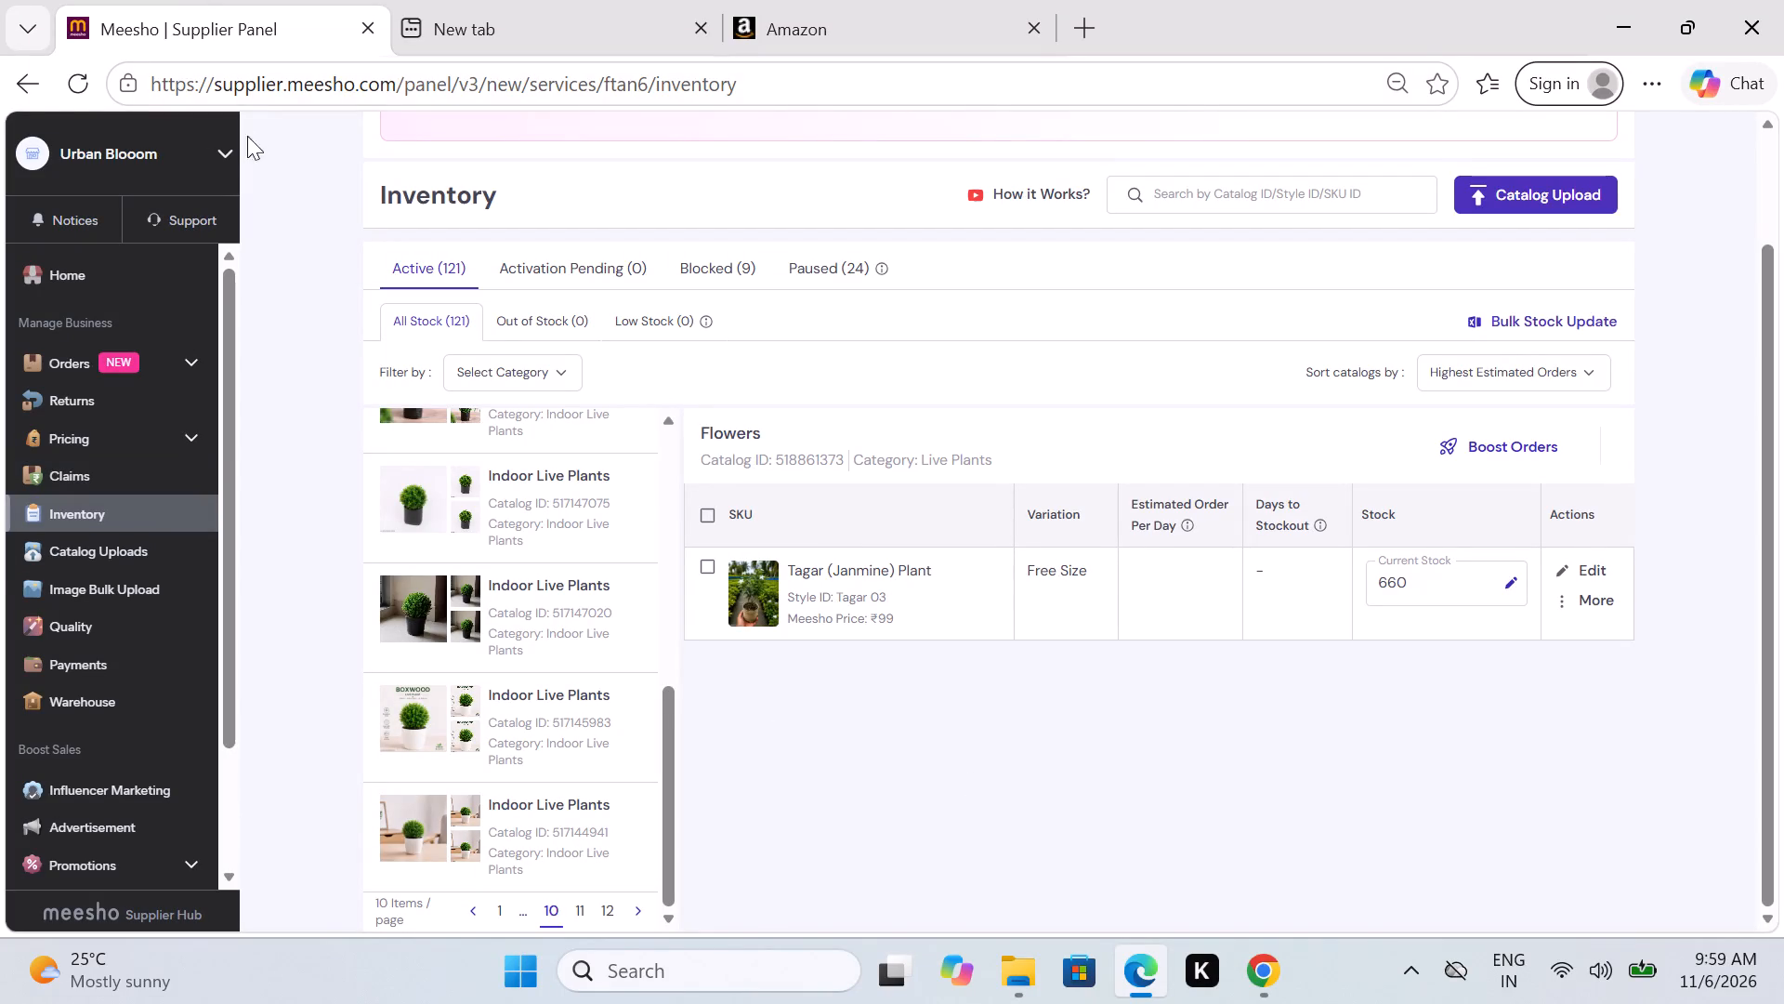
Refresh the Urban Blooom inventory and check the account's on-hold orders.
left_click(88, 82)
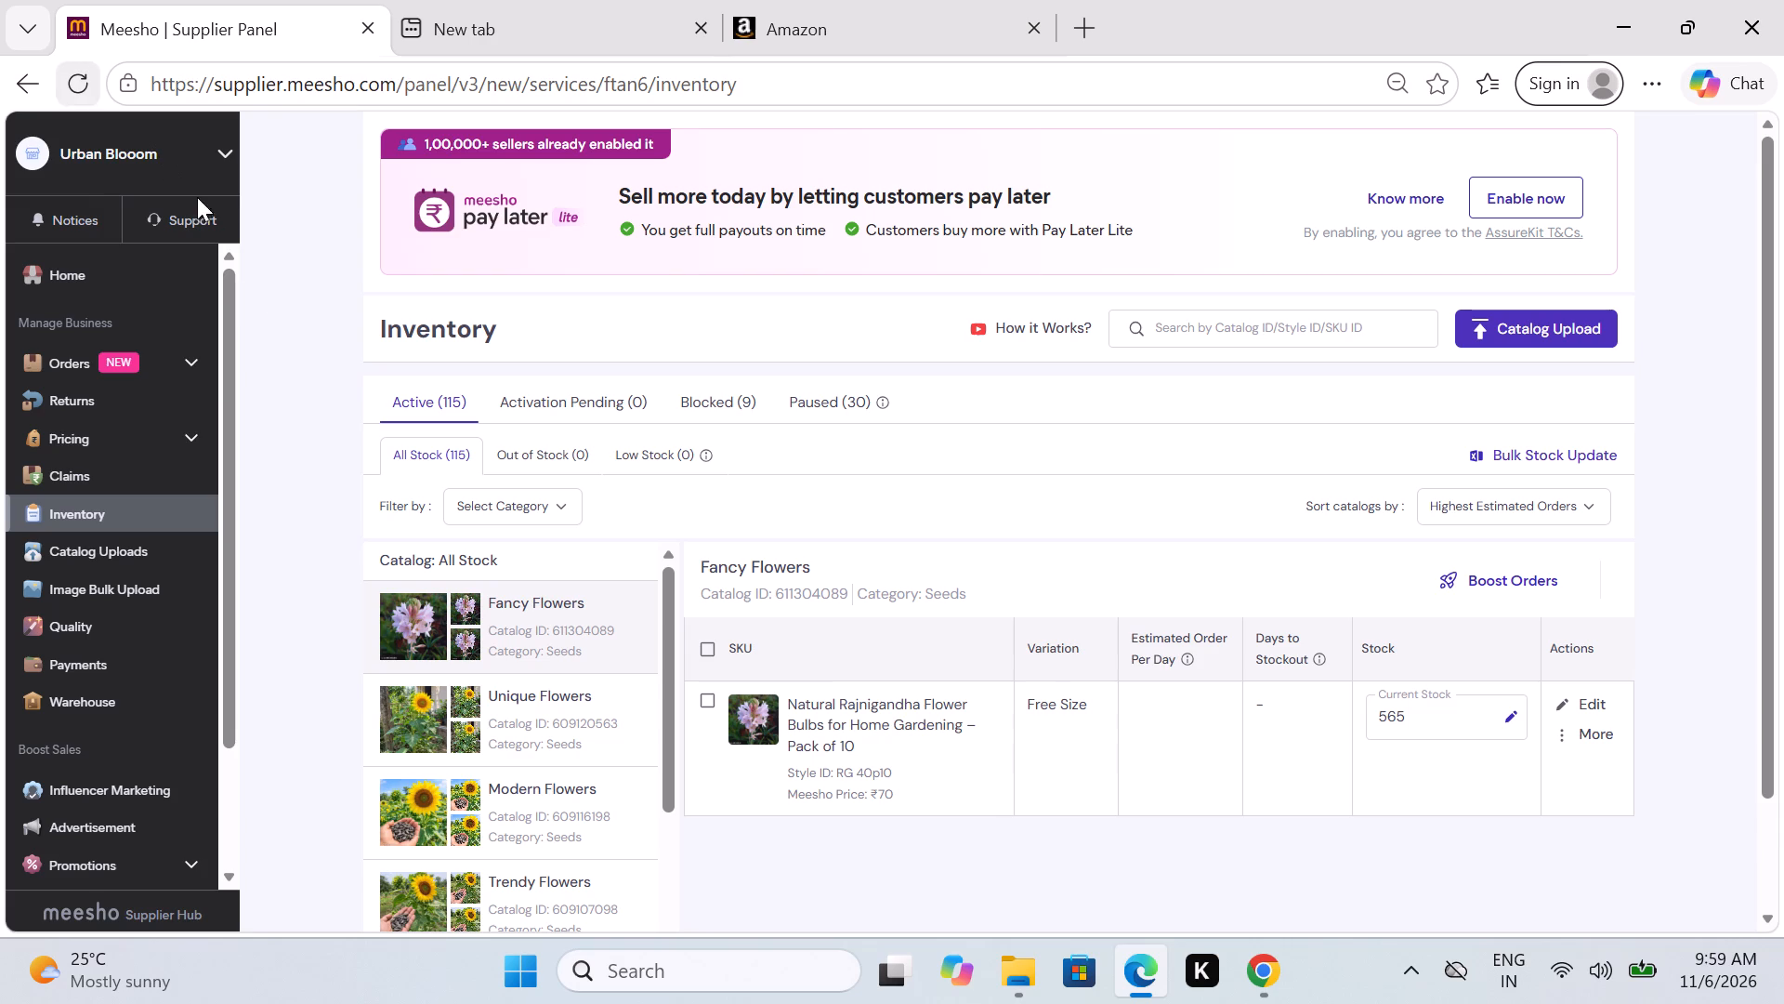
left_click(101, 363)
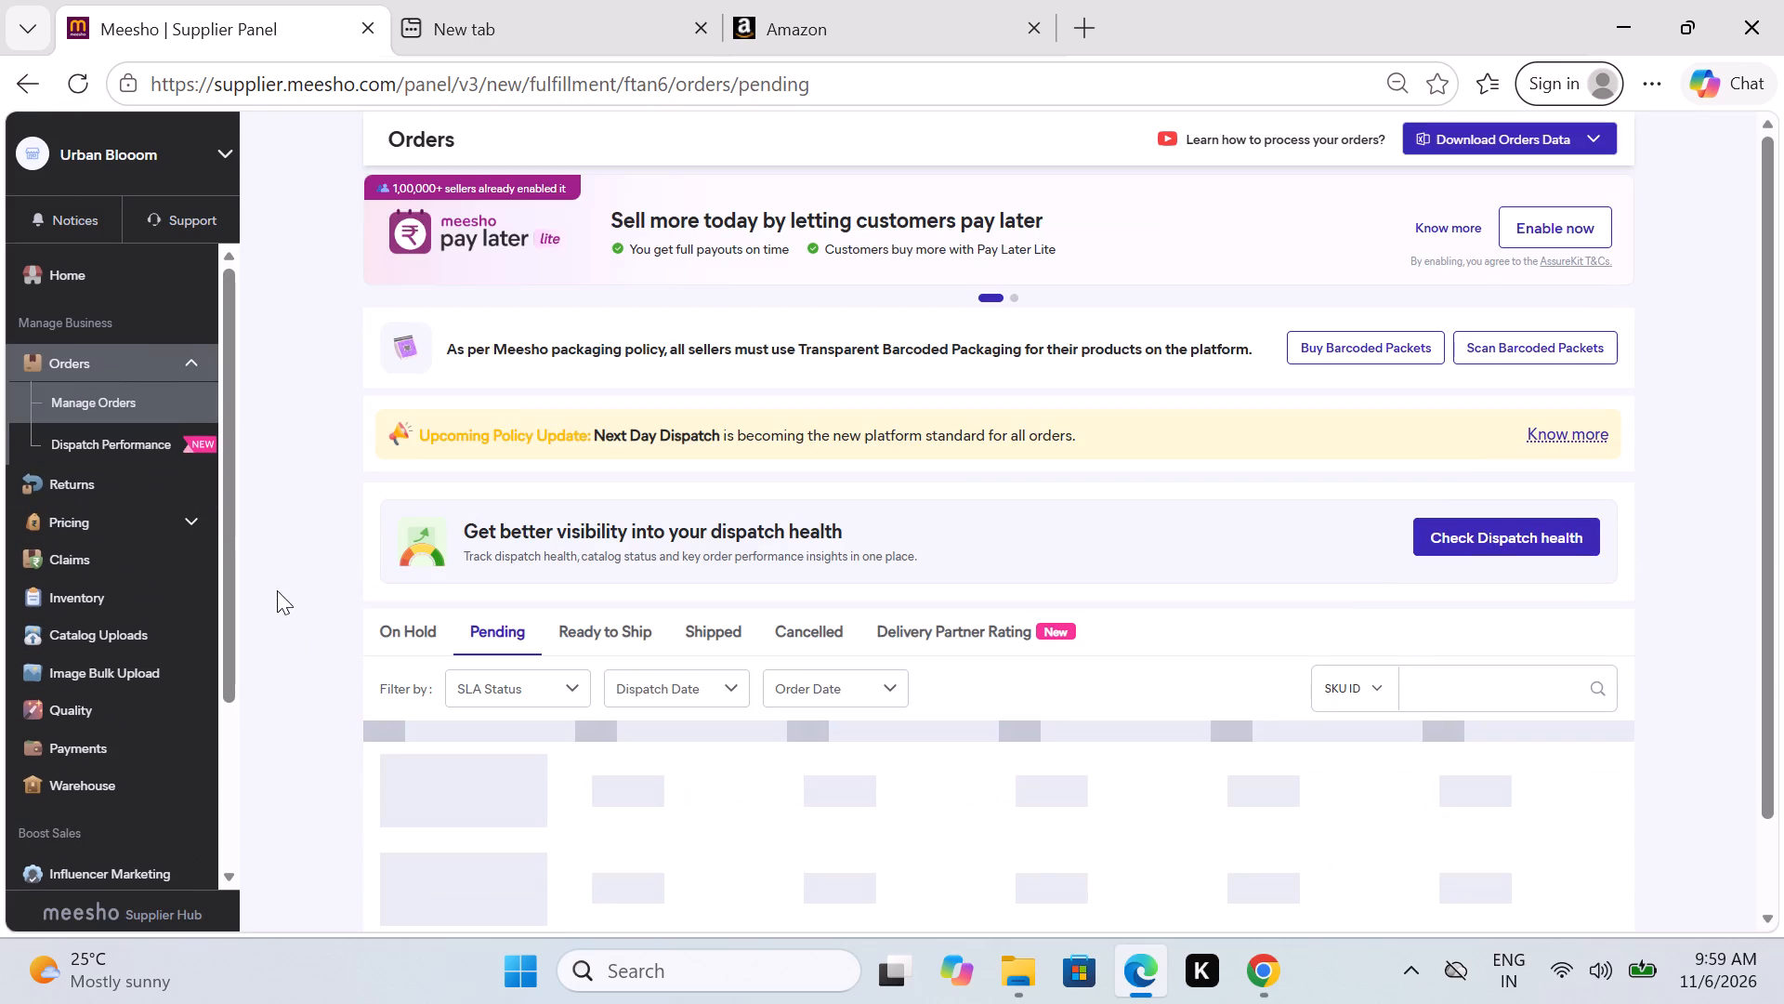
left_click(361, 630)
left_click(387, 626)
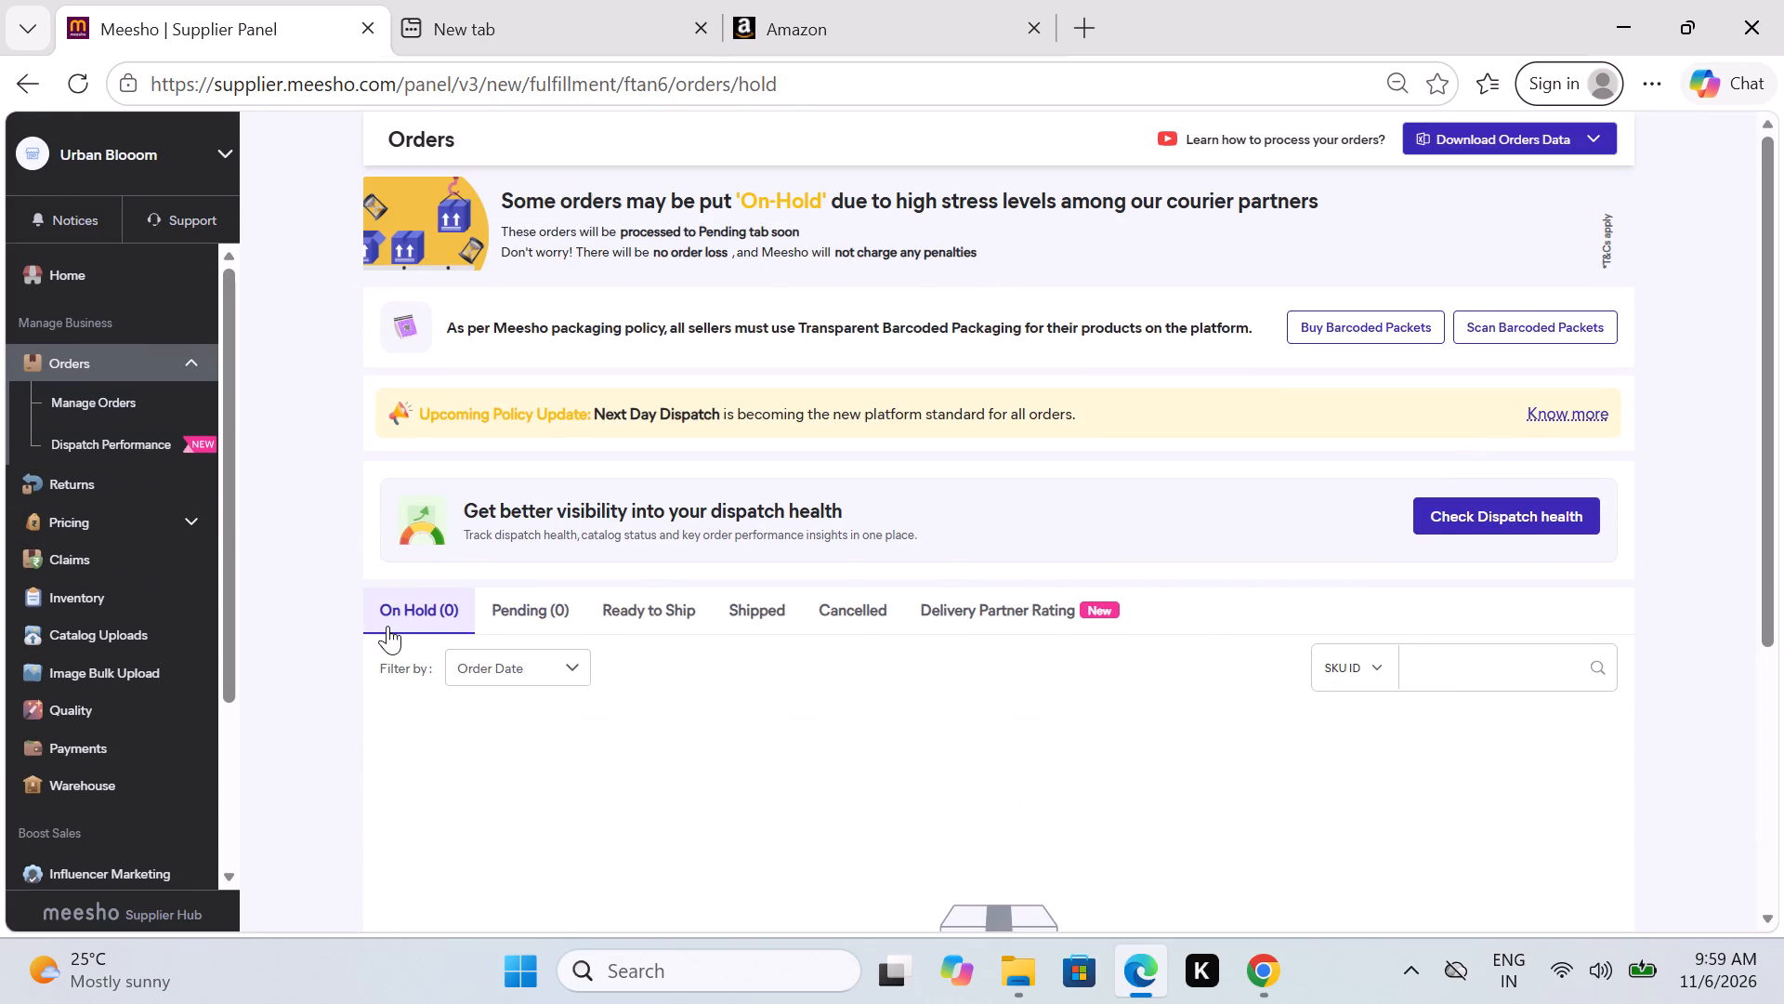
Switch to Chrome and reload the SabujMala supplier account's on-hold orders page.
left_click(1273, 978)
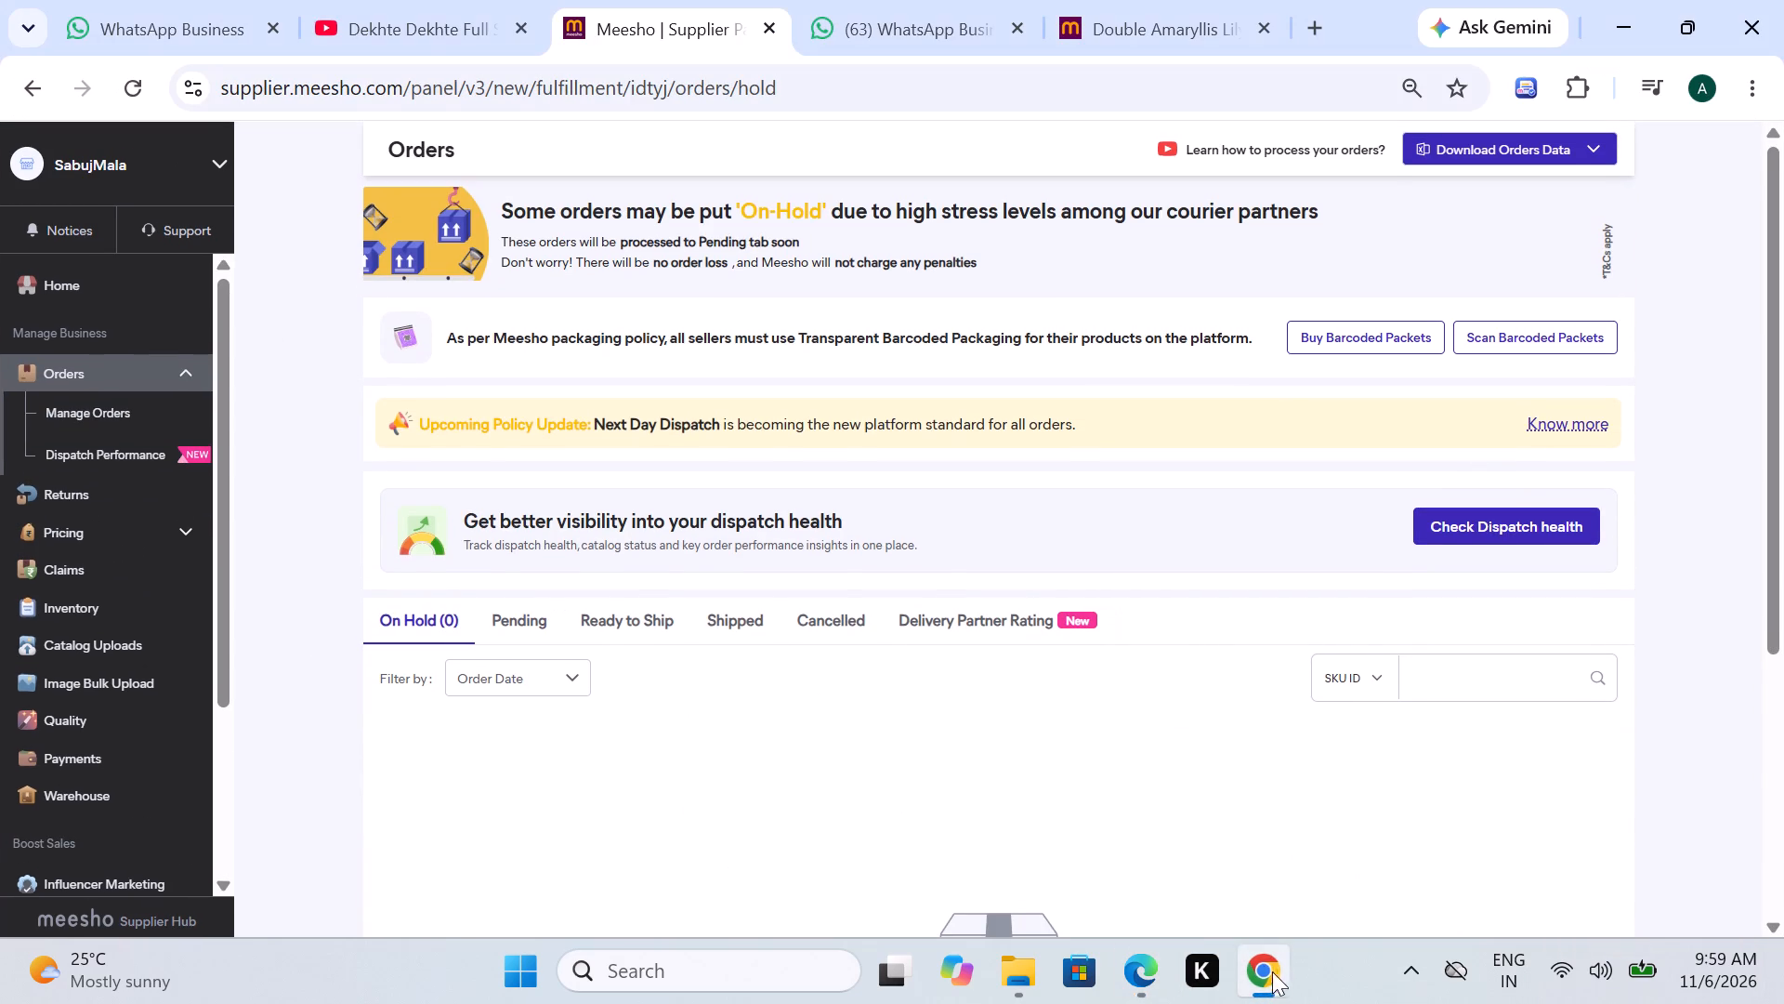
left_click(118, 59)
left_click_drag(129, 79, 134, 91)
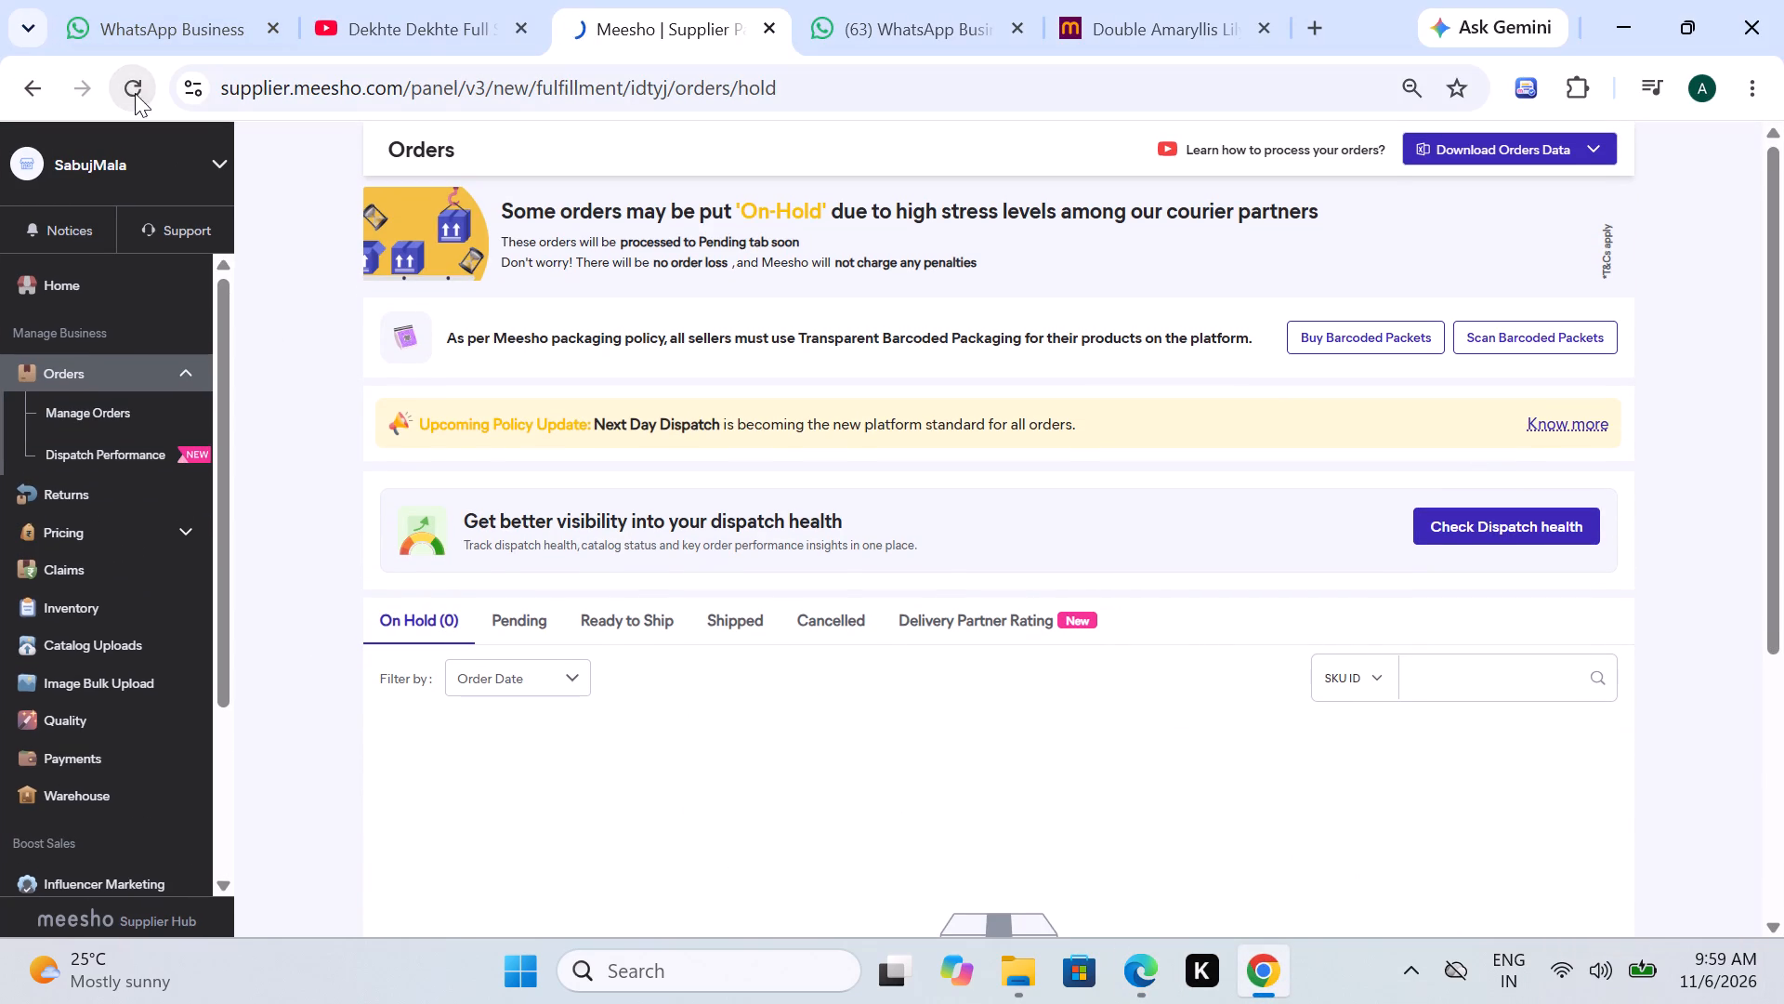
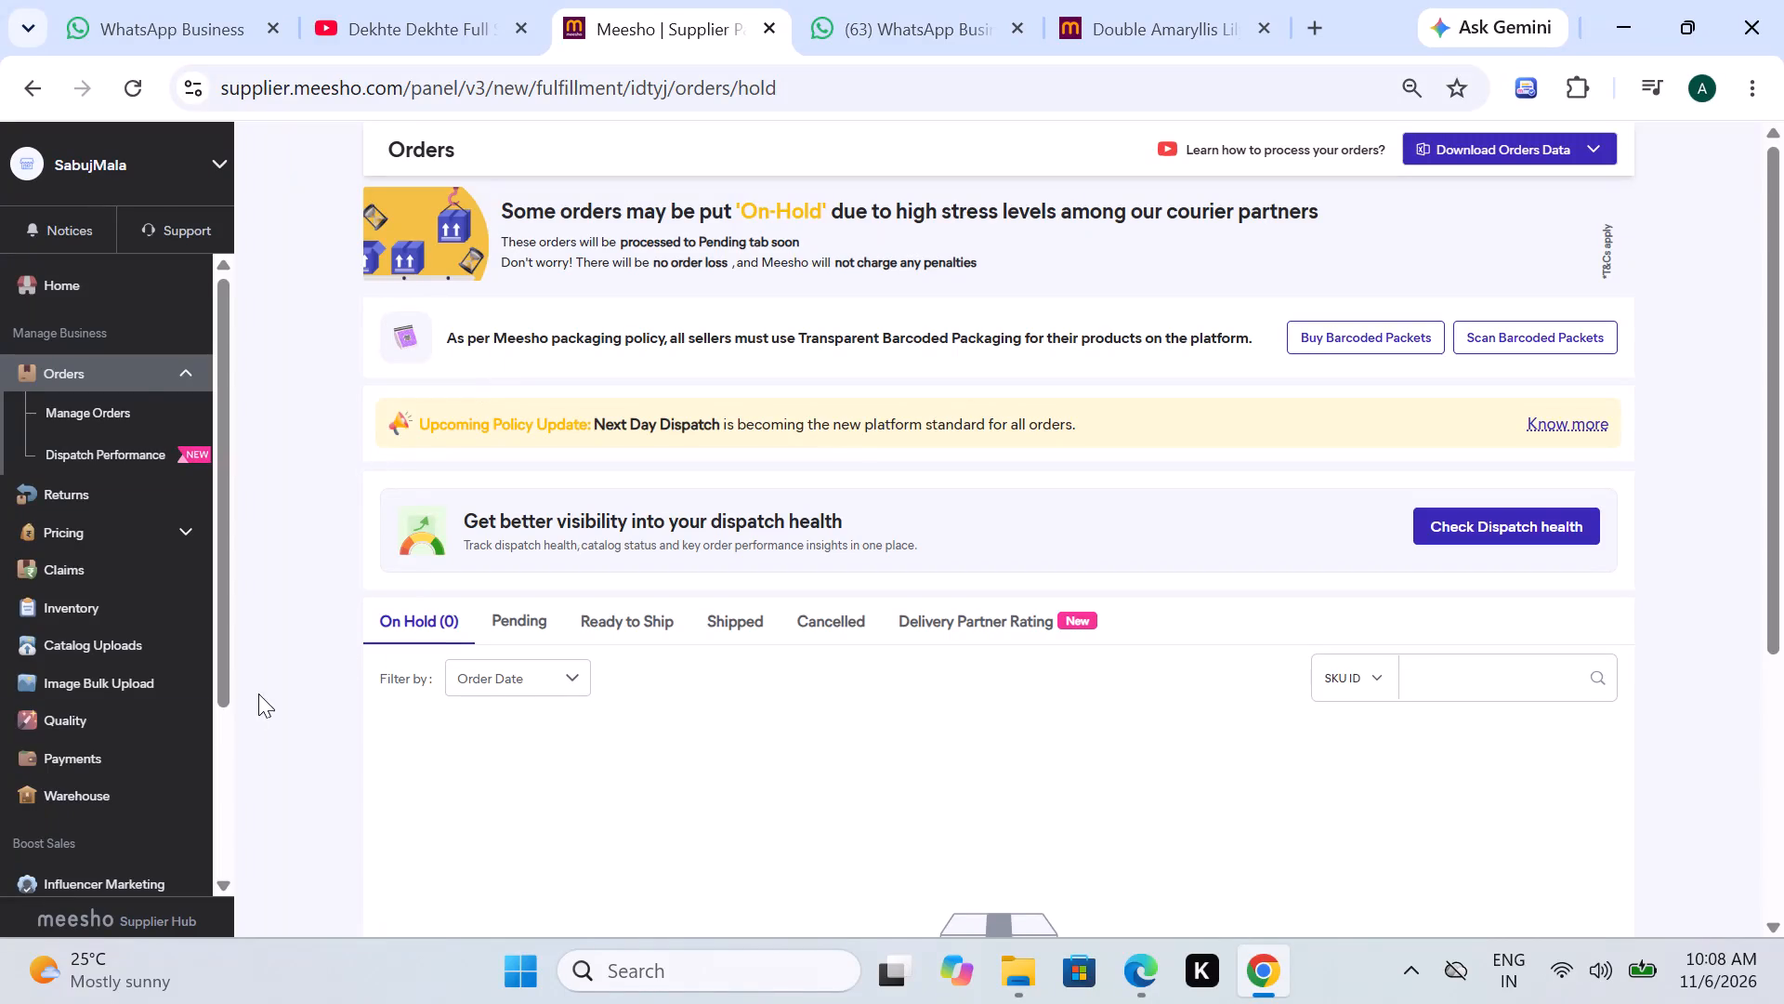
Reload the SabujMala on-hold orders page and check the account's pending orders.
left_click(155, 81)
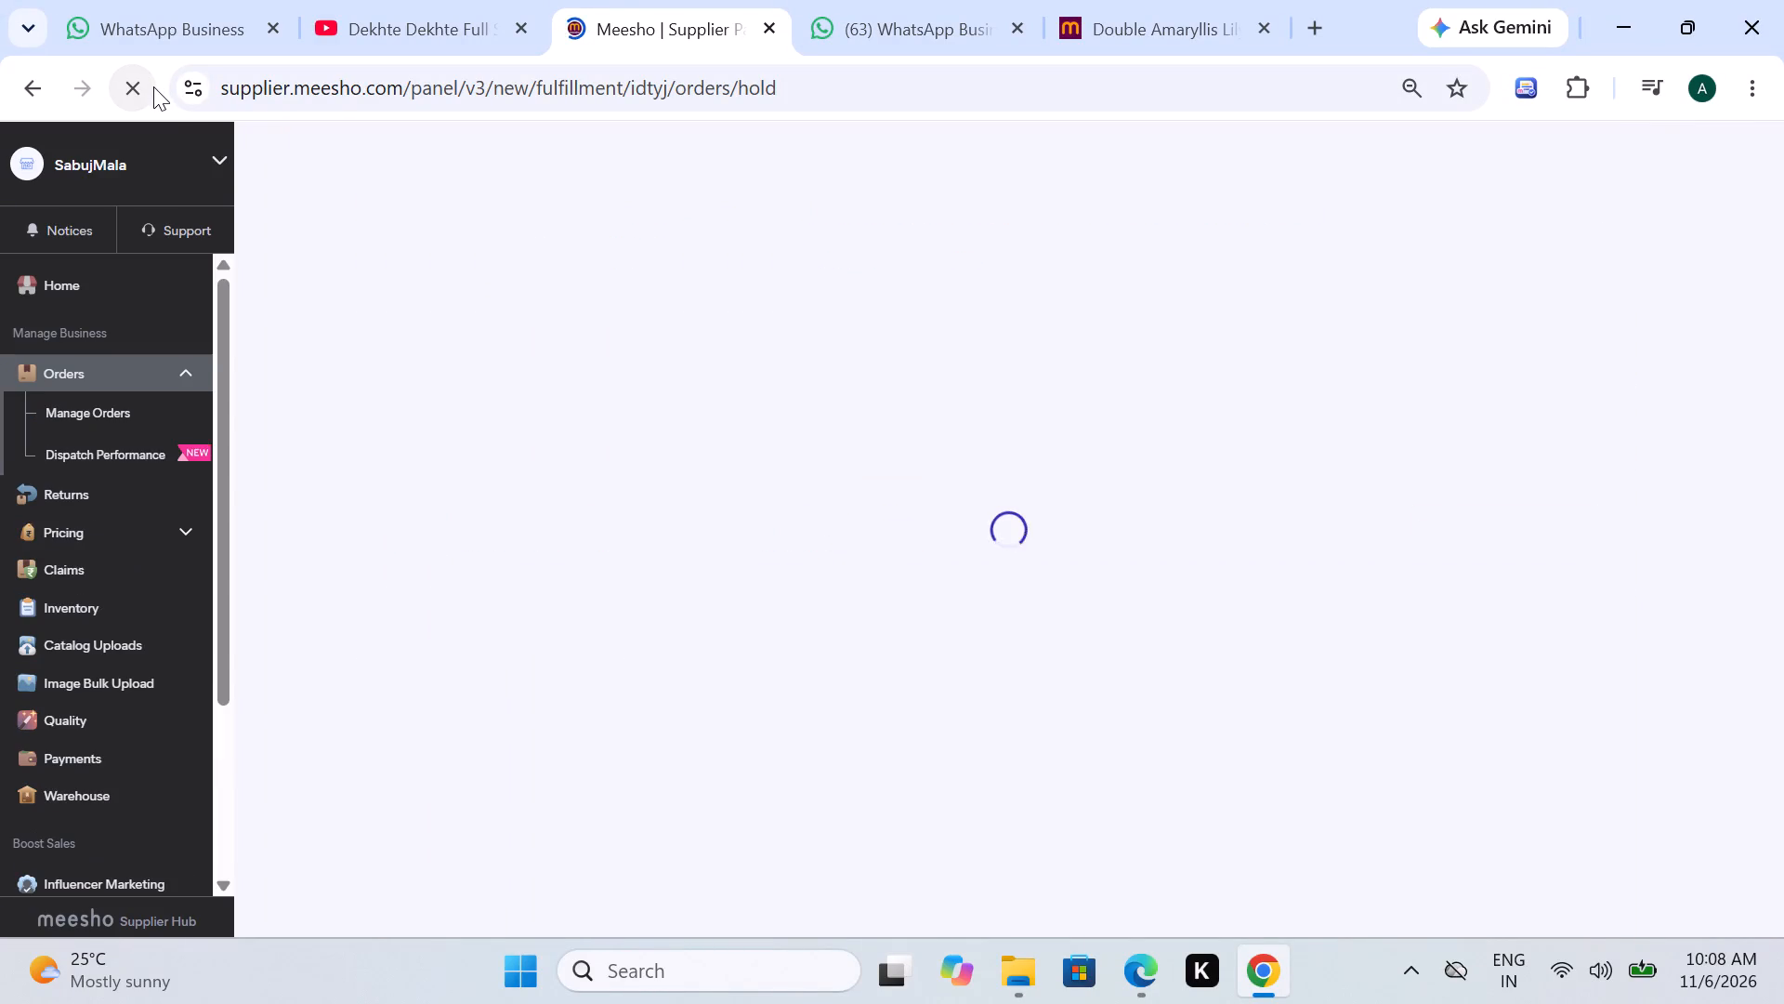
left_click(539, 627)
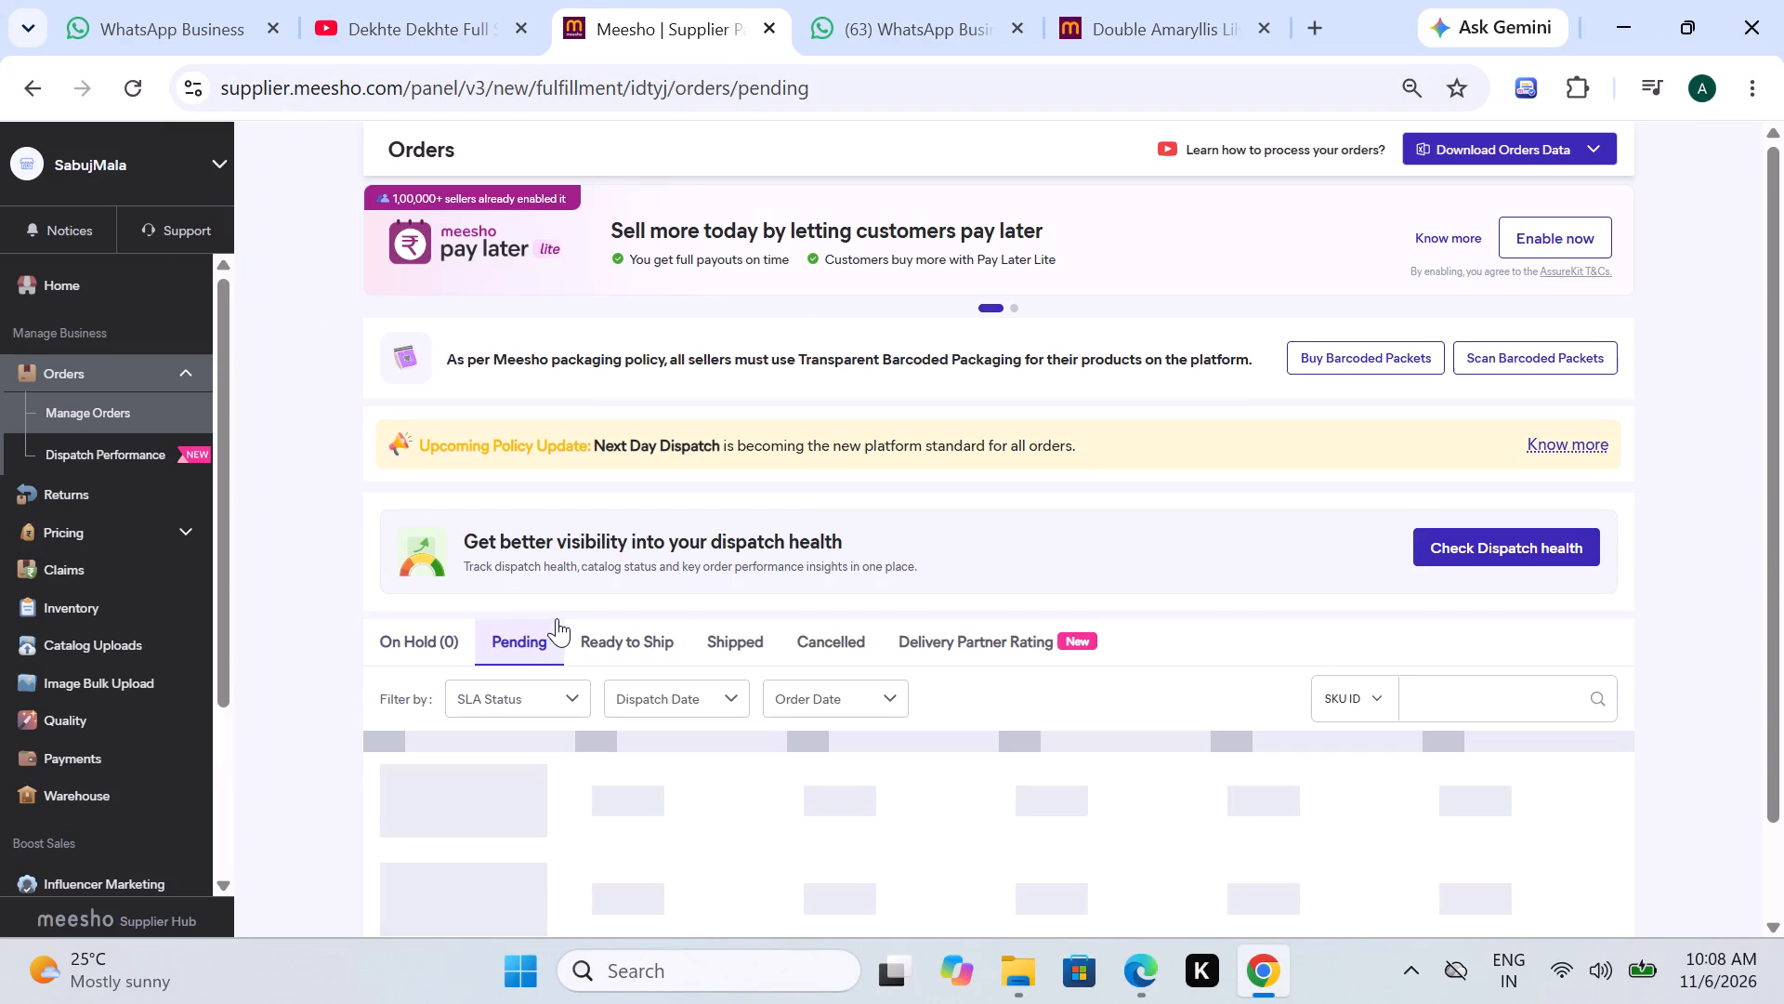
scroll(597, 618, "down", 3)
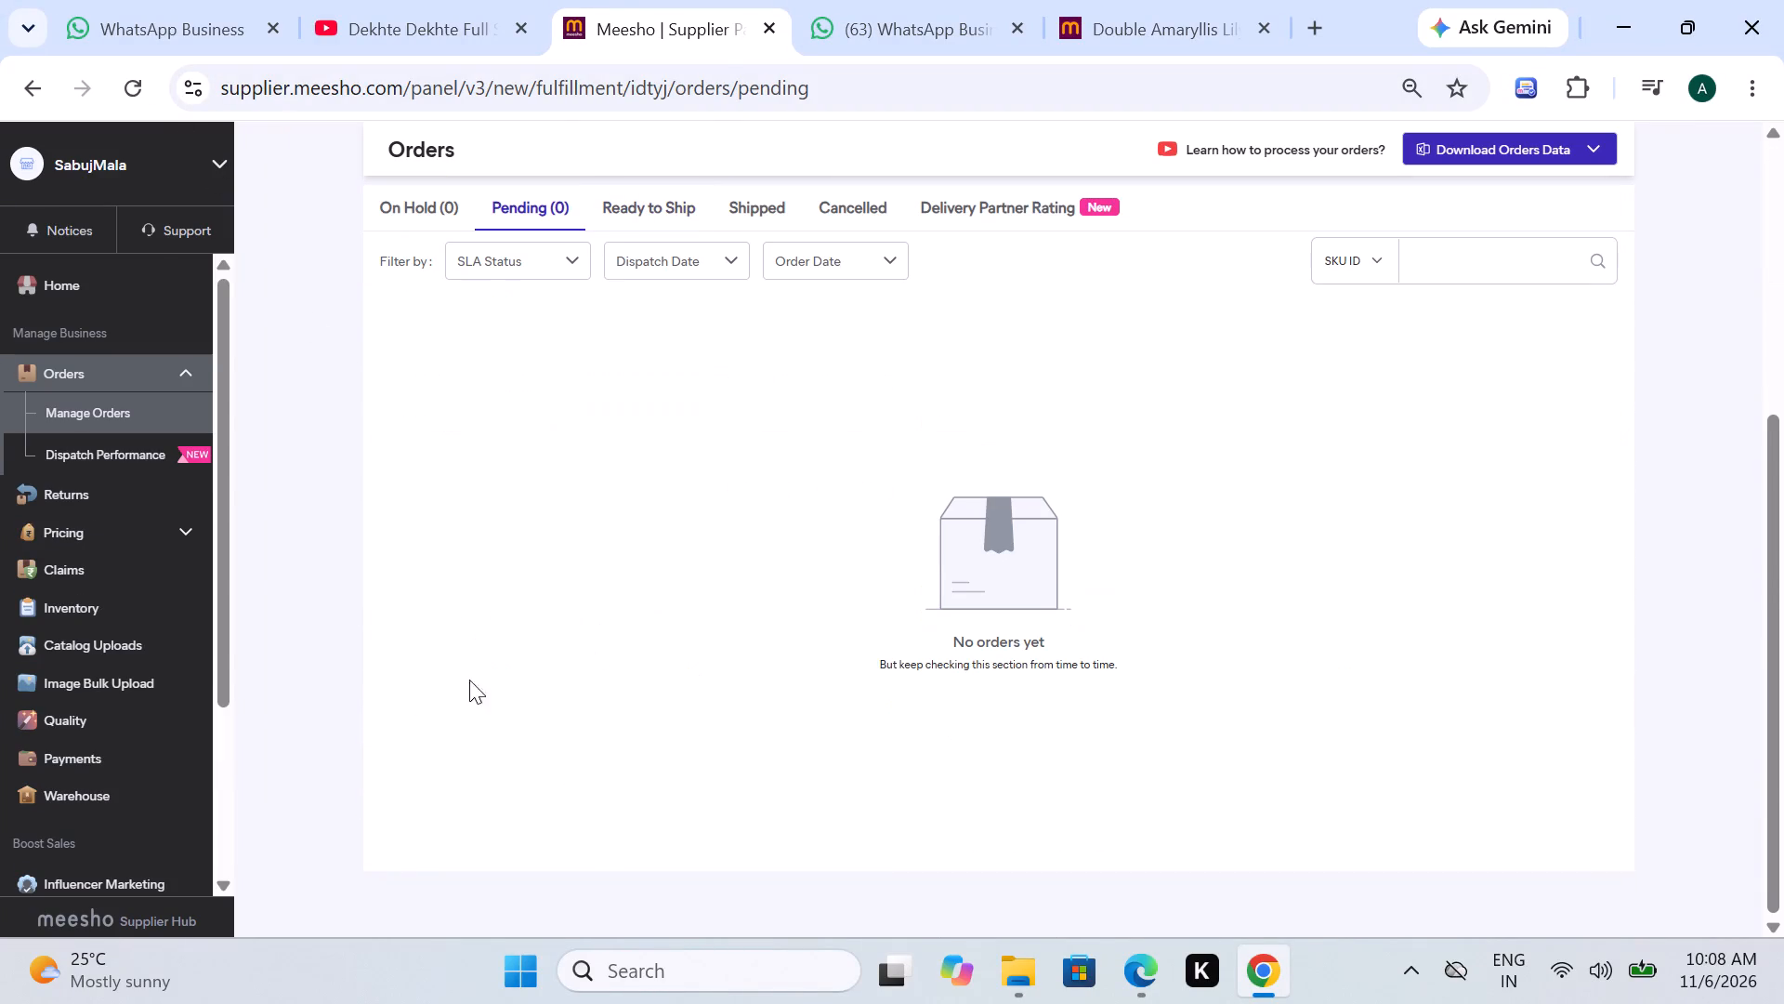
scroll(25, 688, "down", 4)
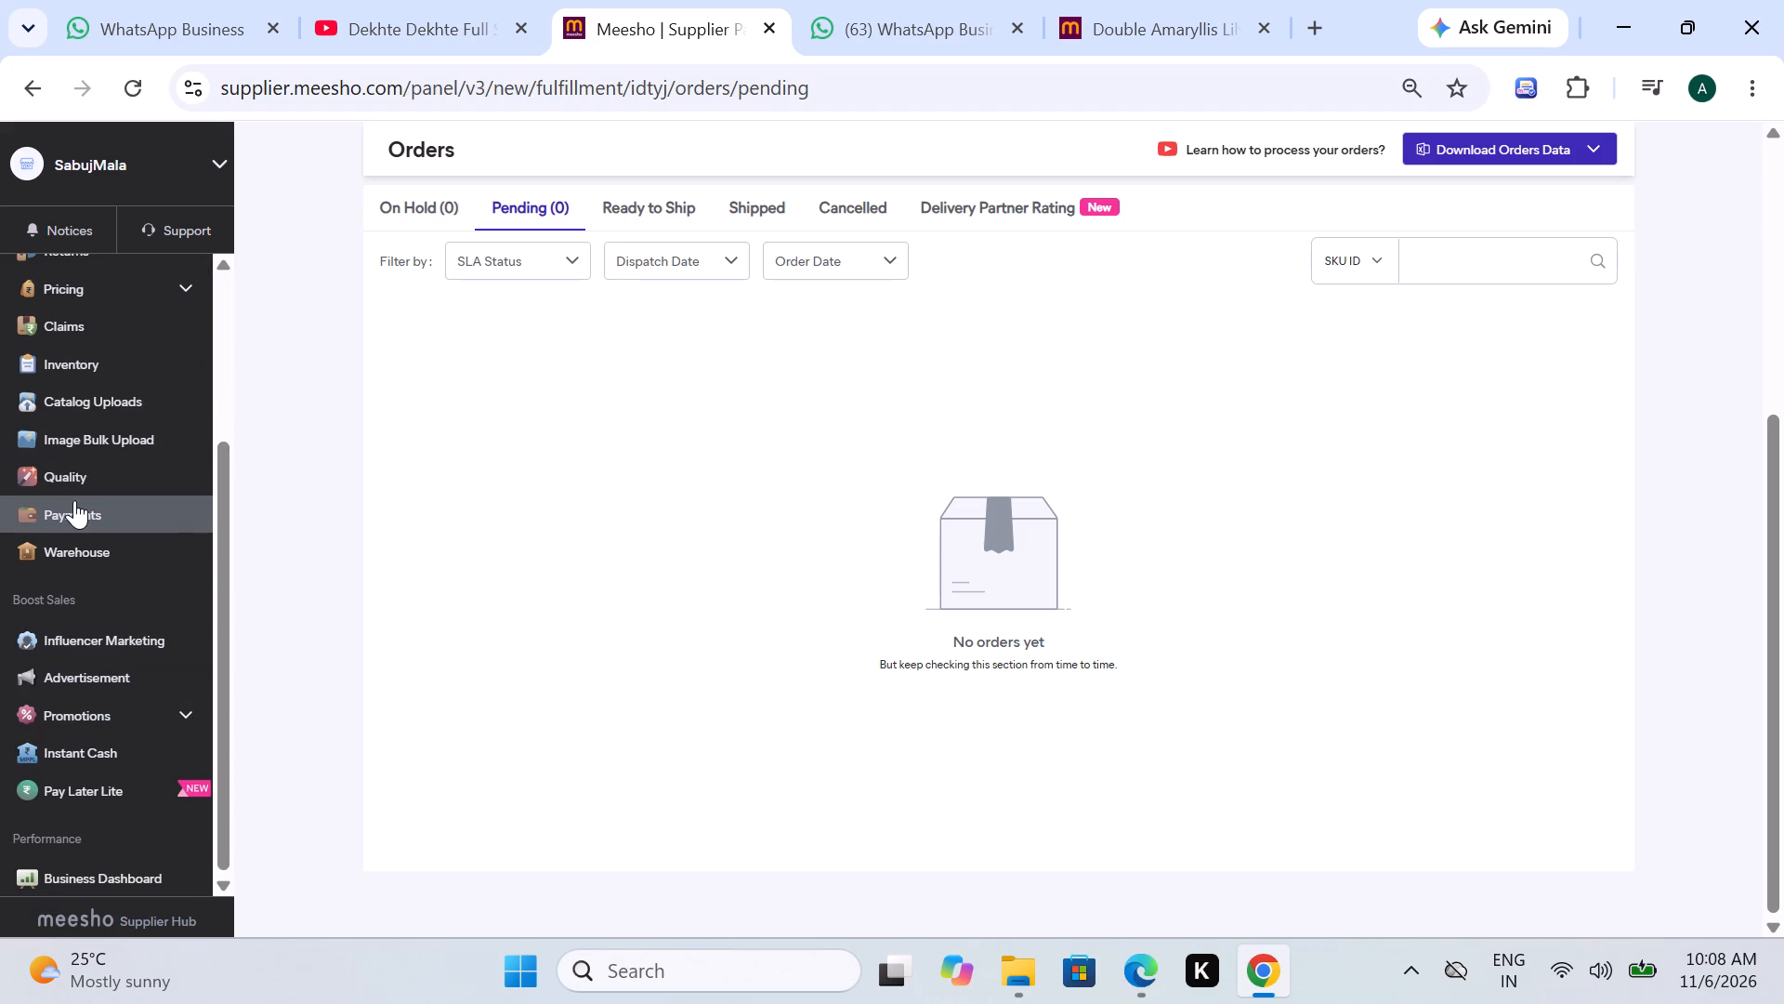
left_click(79, 505)
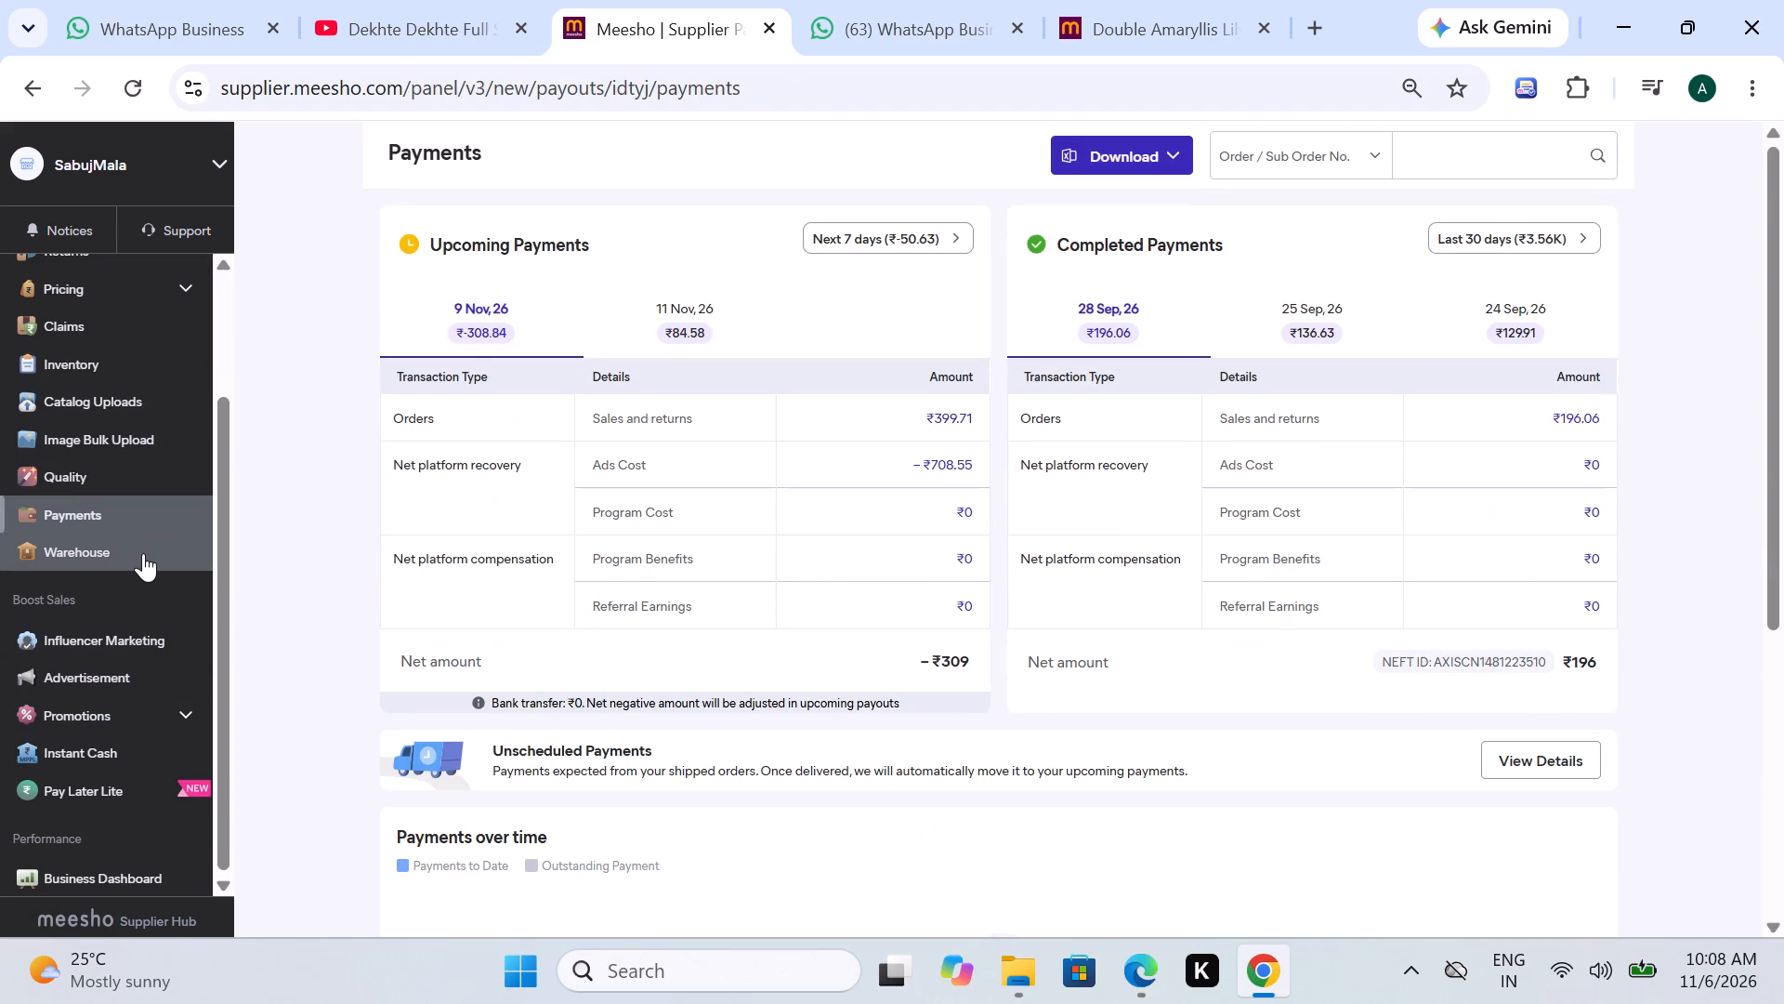
Switch to Edge and review Urban Blooom's Return/RTO orders overview.
left_click(1120, 968)
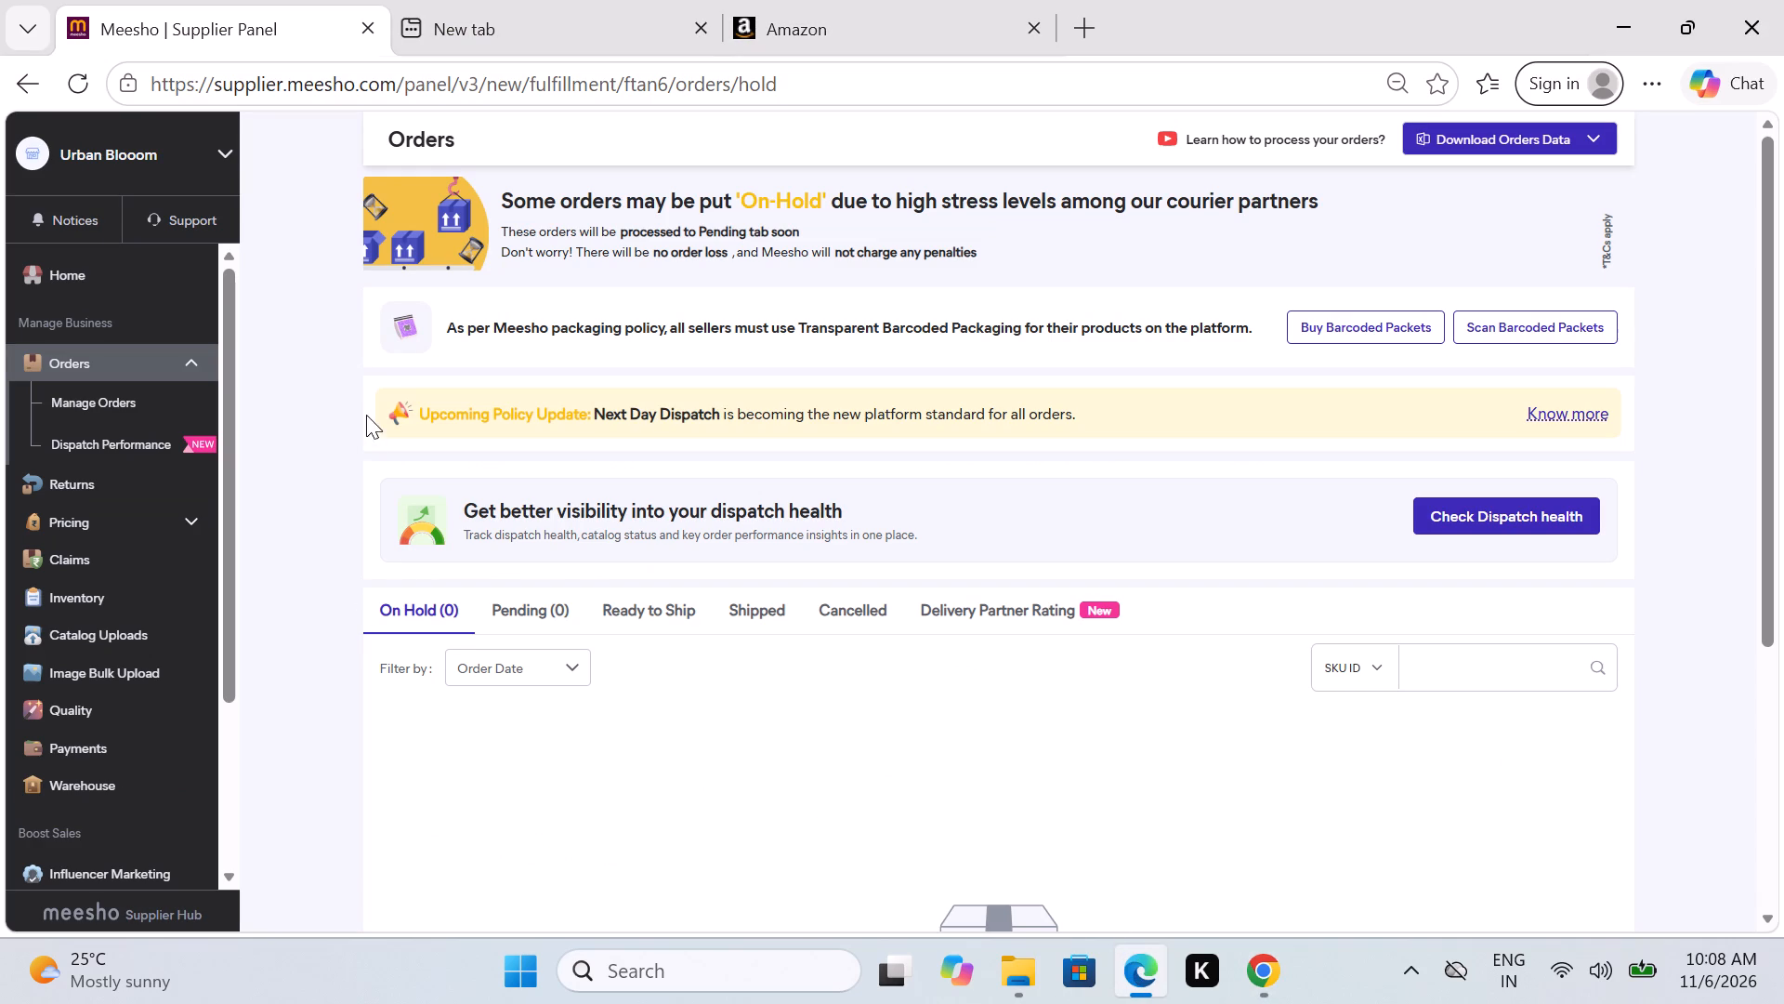
left_click(122, 469)
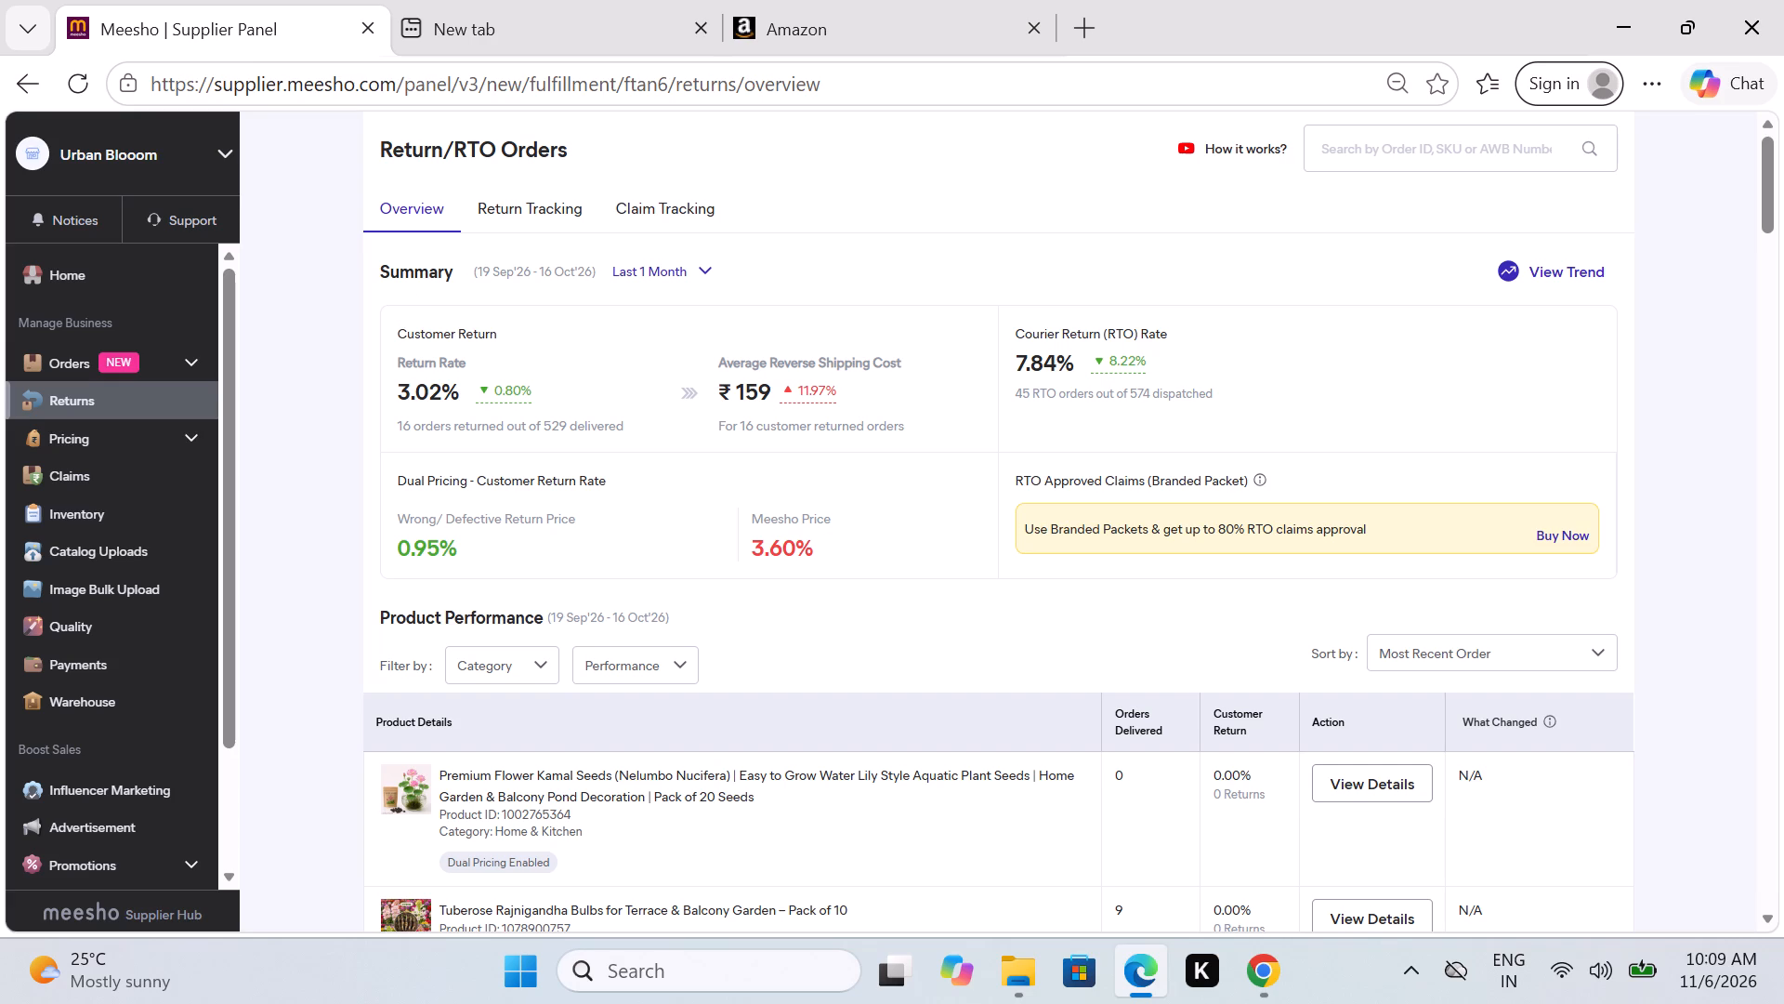
Return to Urban Blooom's order management and check its pending and on-hold orders.
left_click(110, 363)
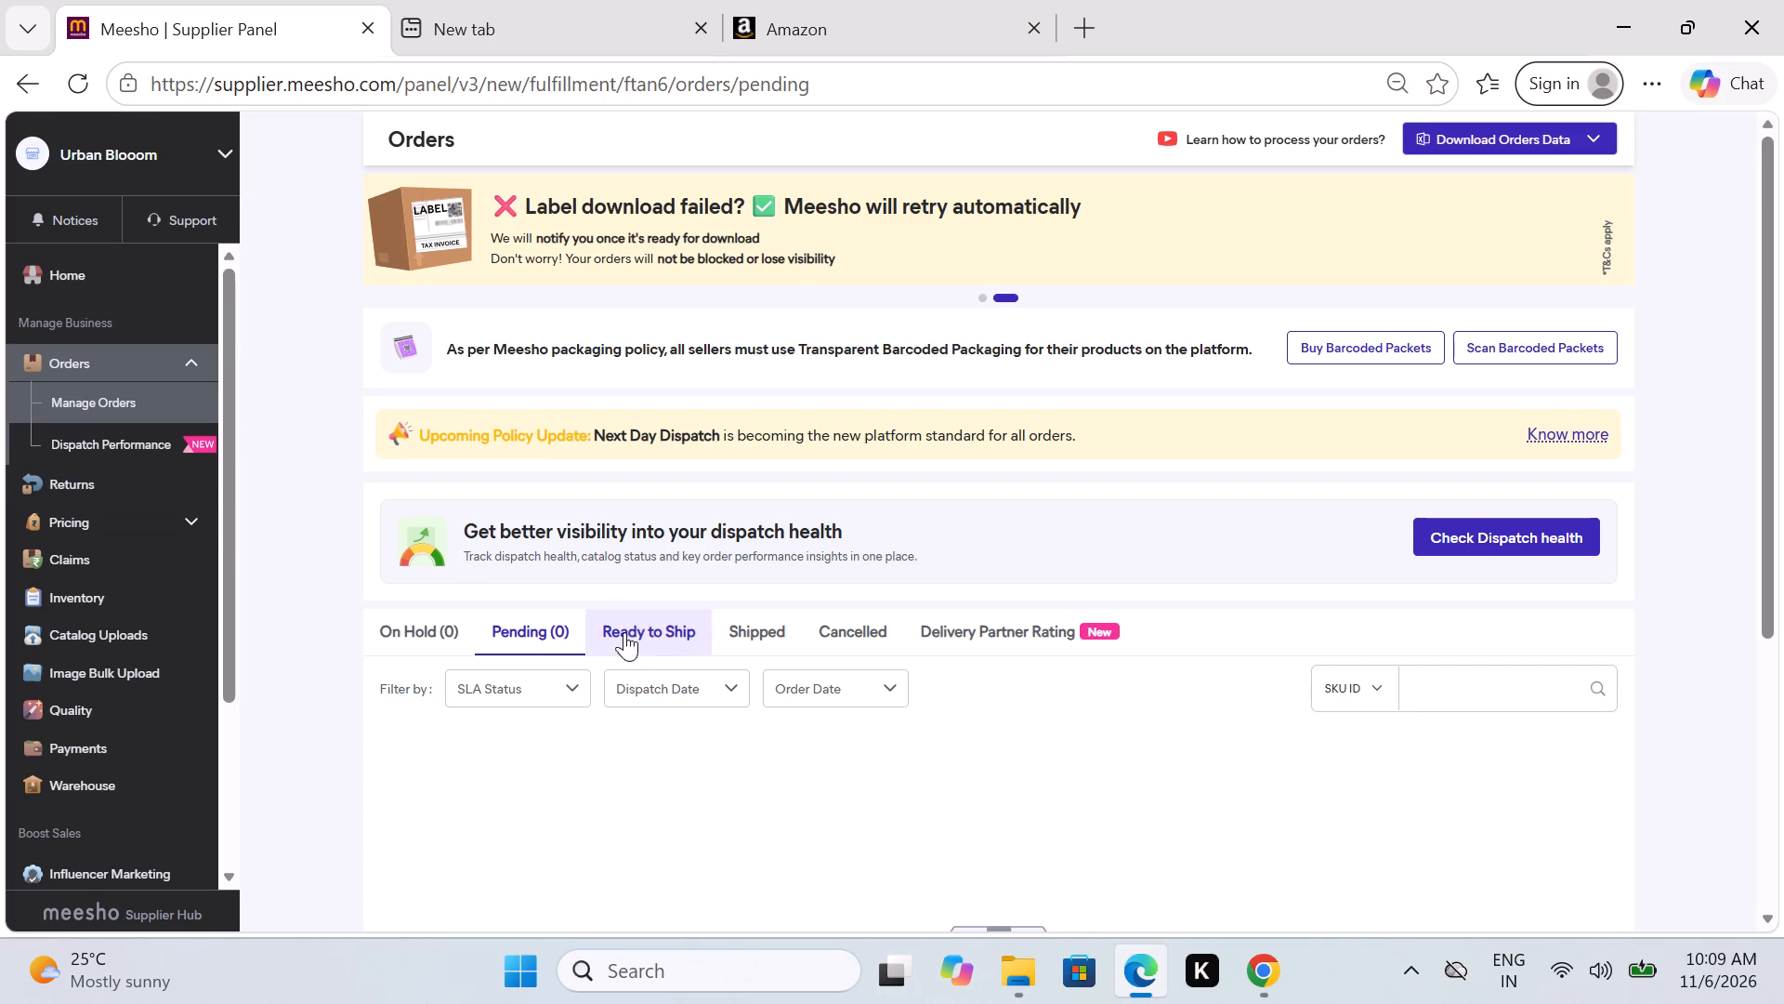
left_click(439, 641)
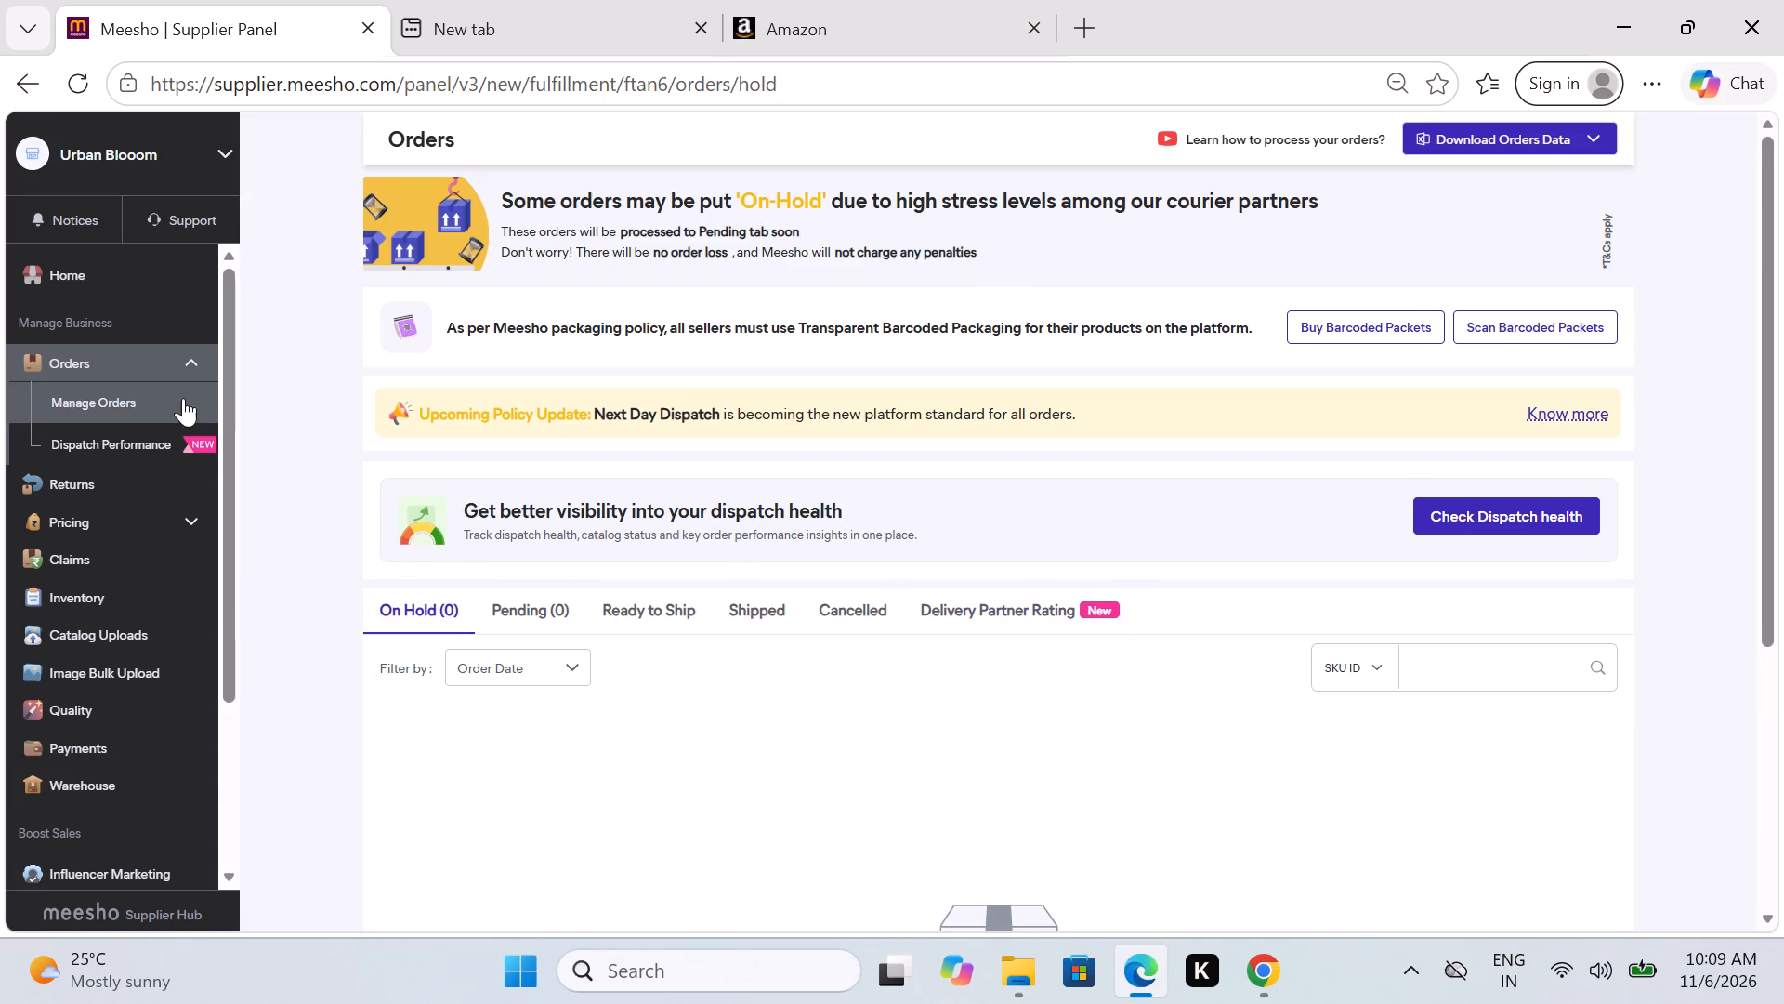
scroll(180, 405, "down", 11)
scroll(218, 456, "up", 7)
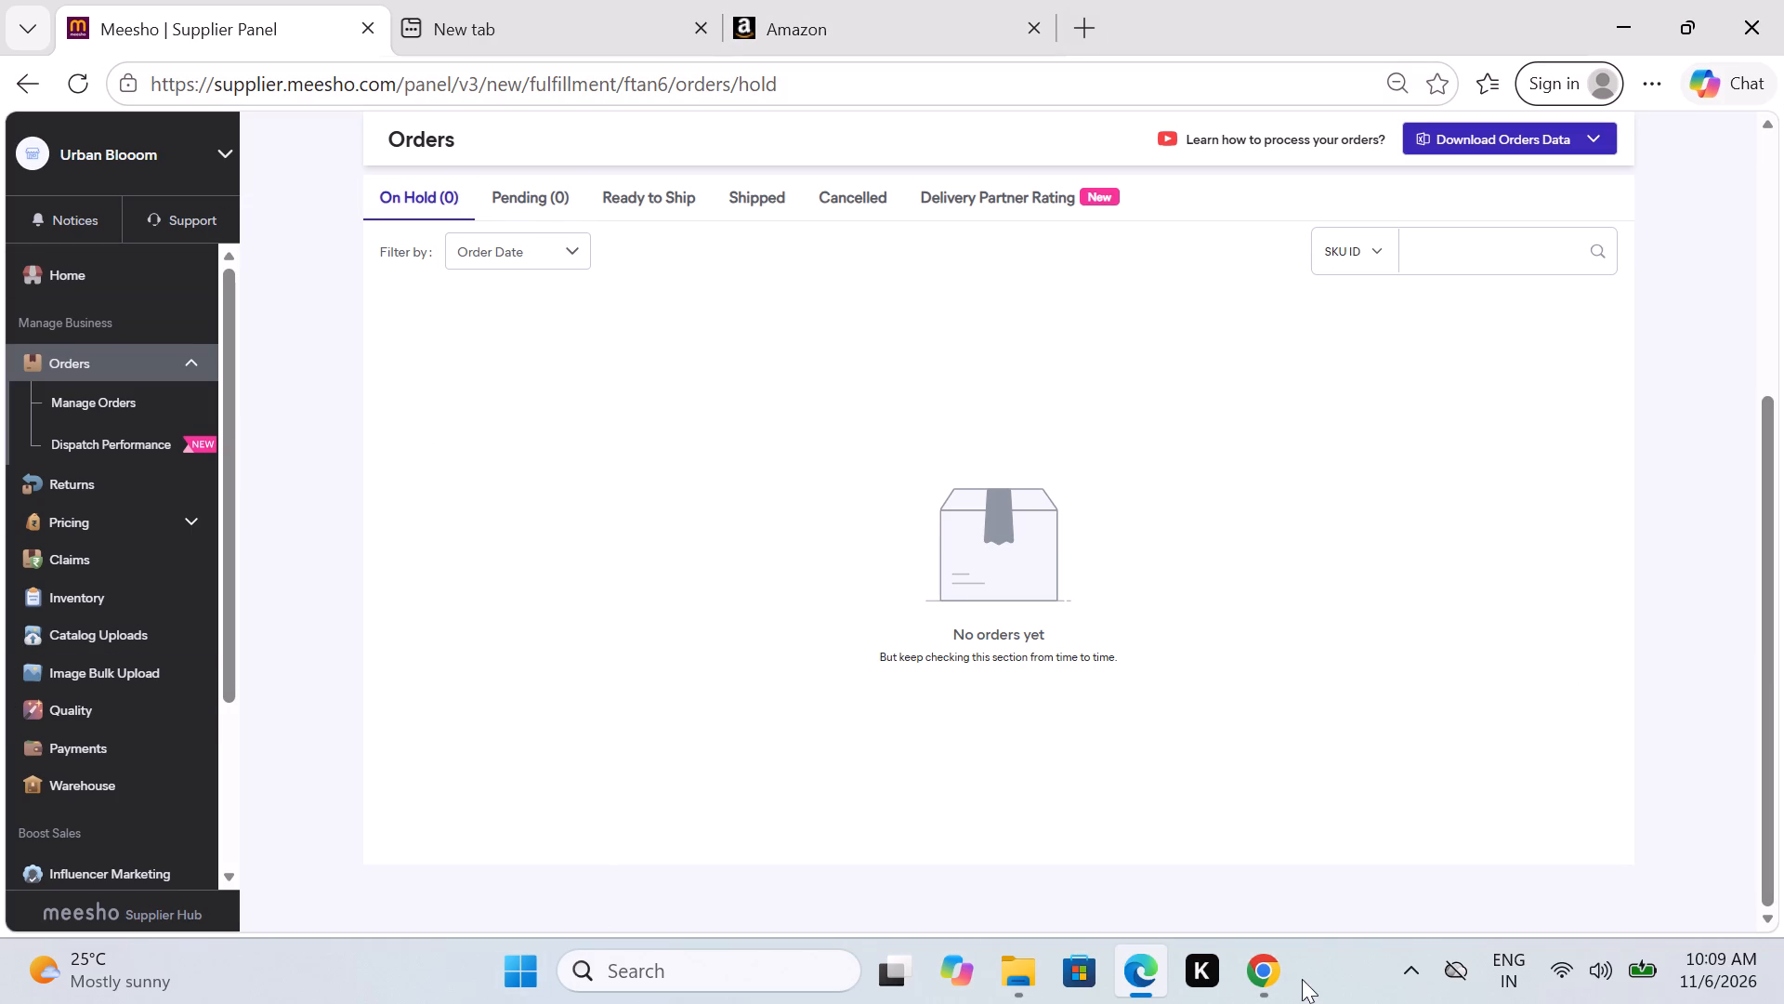
Switch to Chrome, back to the SabujMala payments page.
left_click(1256, 977)
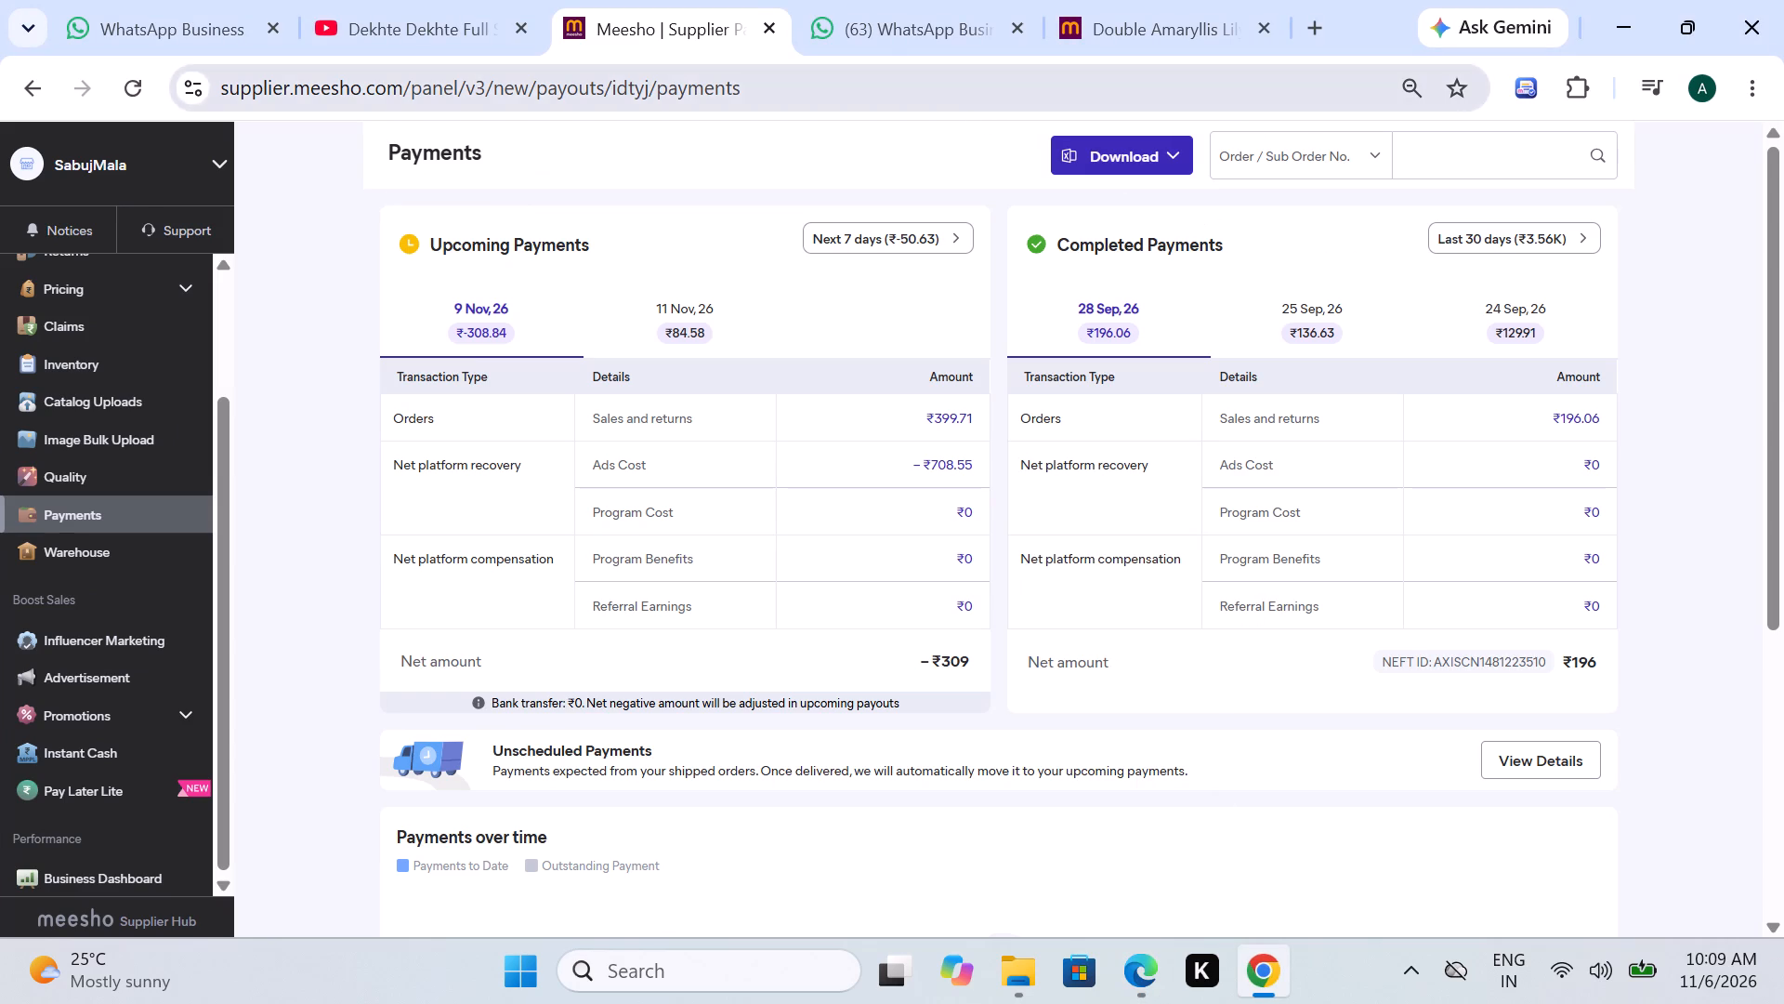